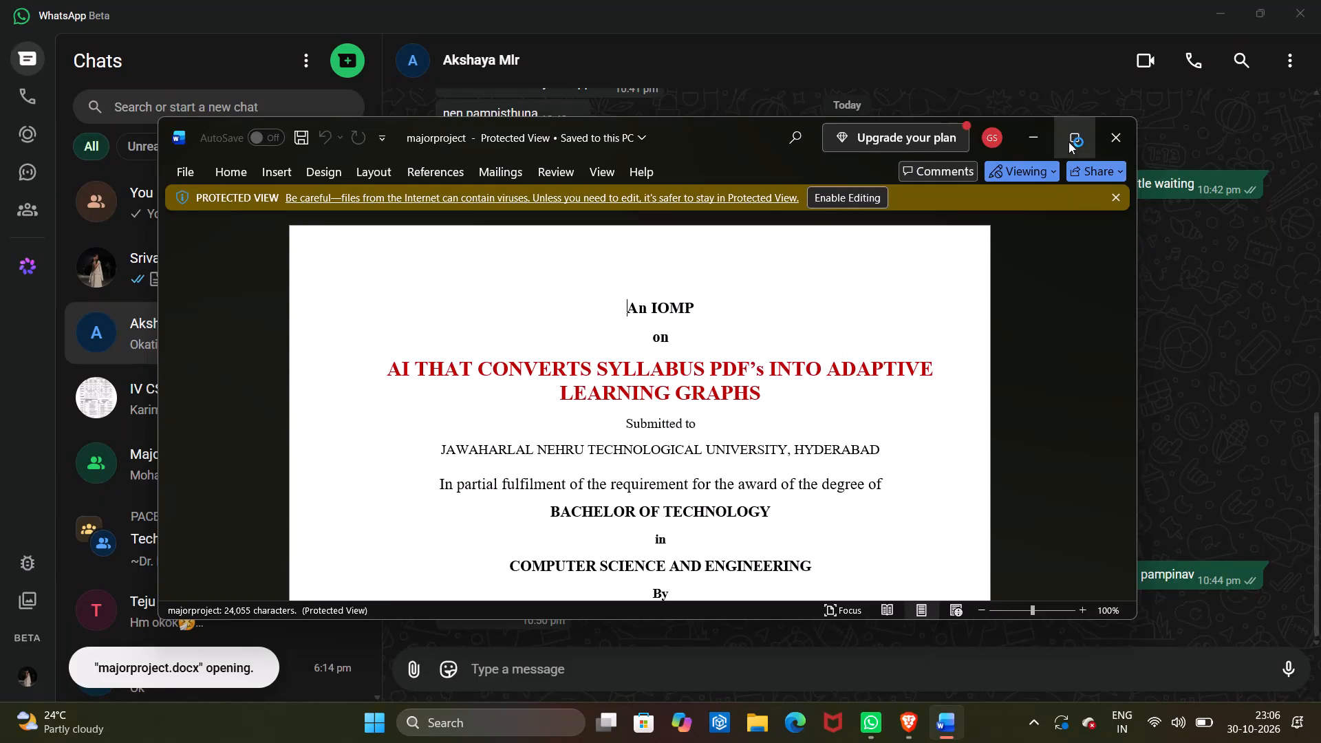
Maximize the window of the majorproject document.
{"action": "left_click", "coordinate": [1068, 142]}
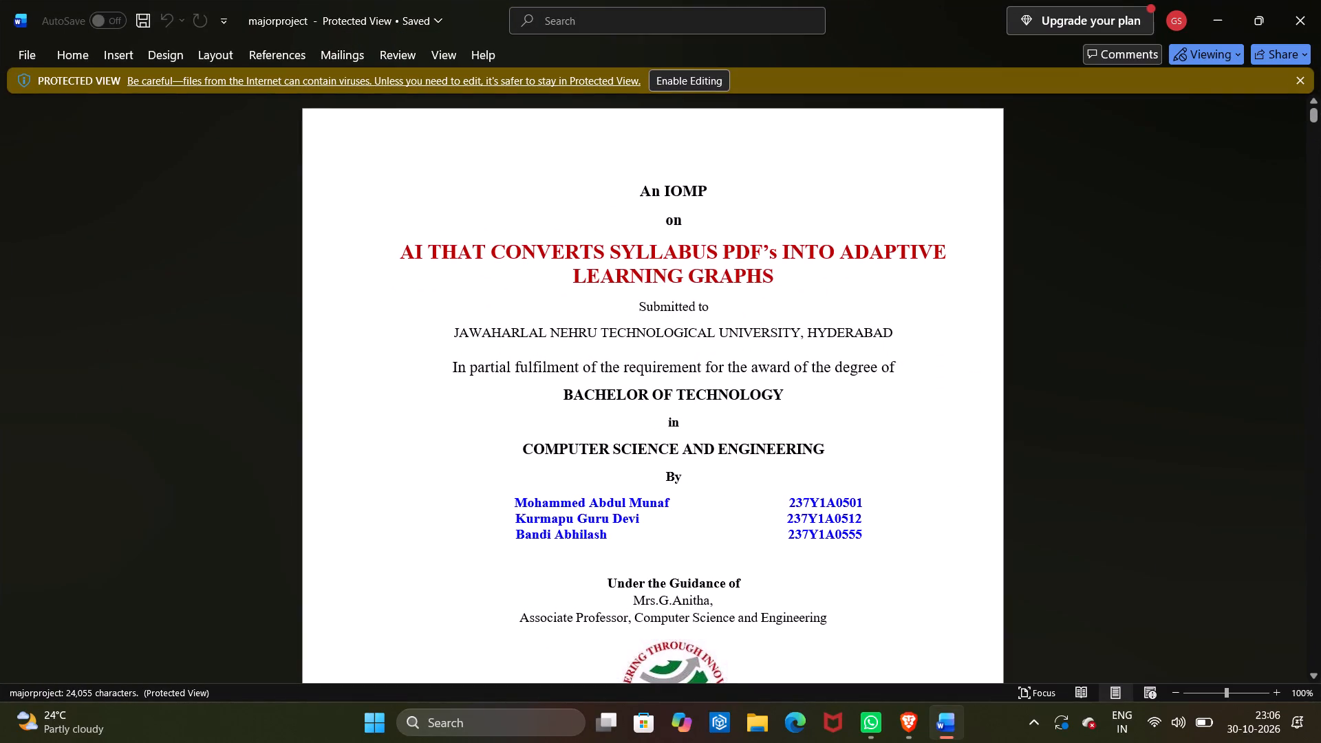
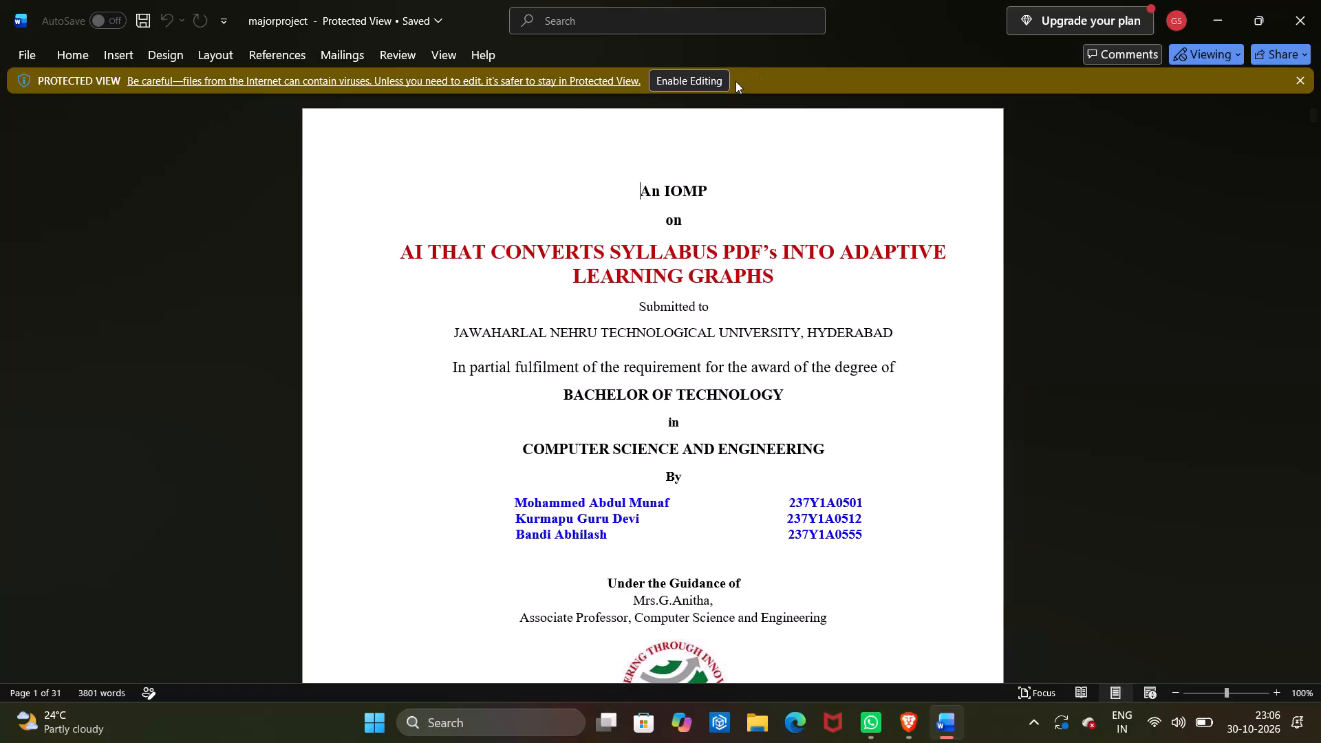
Take the majorproject document out of Protected View and enable editing.
{"action": "left_click", "coordinate": [690, 70]}
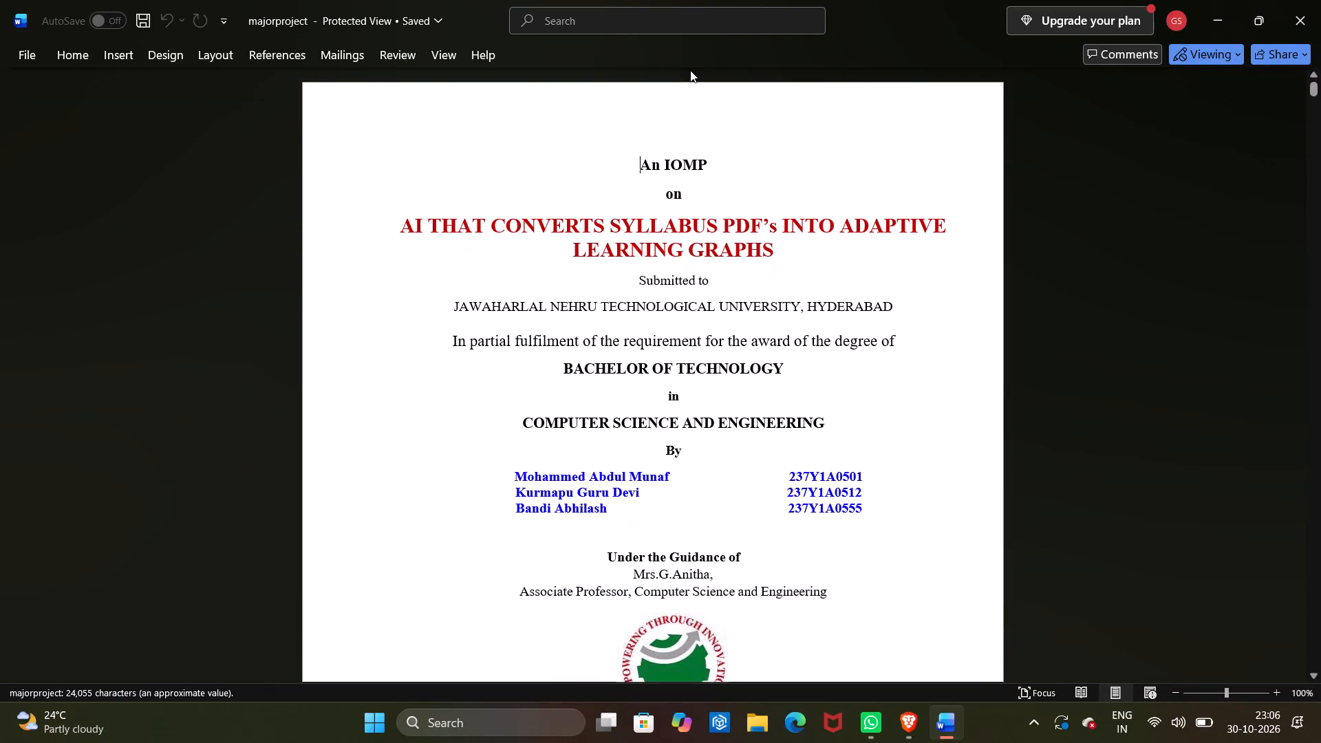
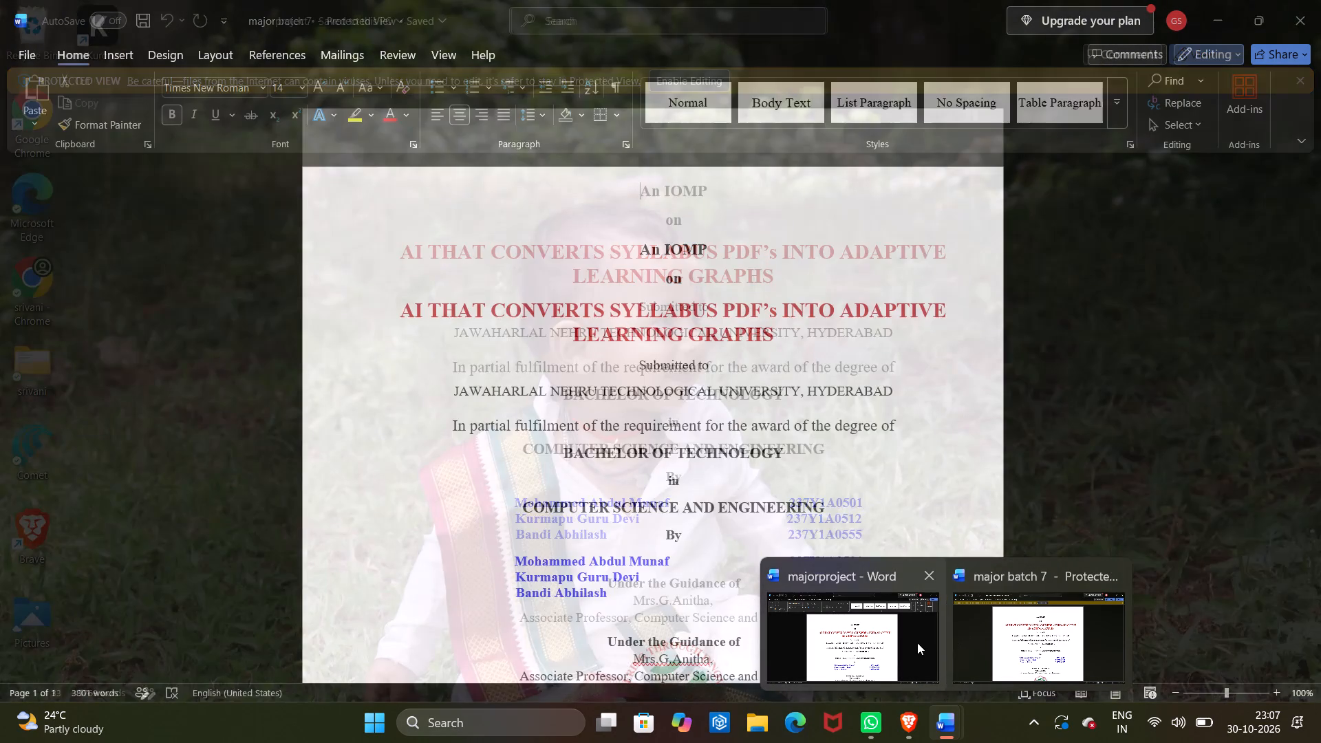
Switch to the majorproject document window.
{"action": "left_click", "coordinate": [915, 643]}
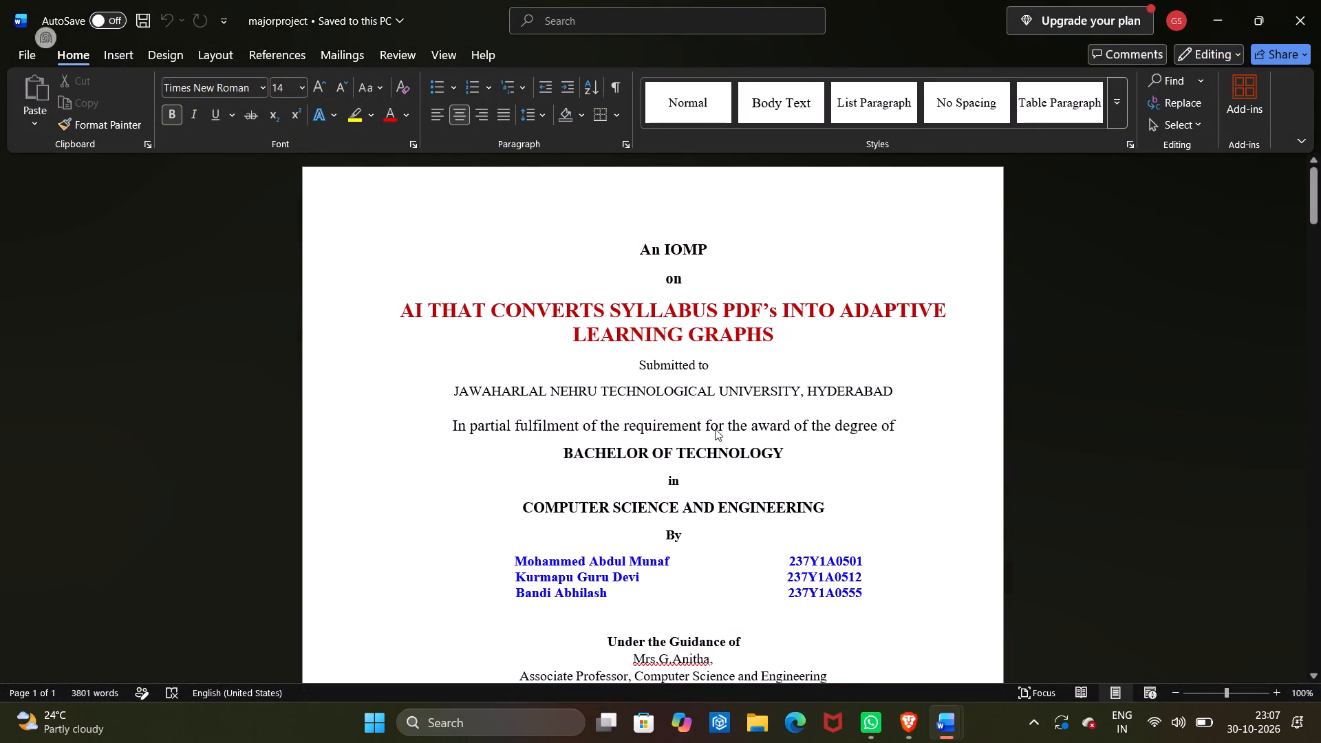
Look through the front pages of the majorproject report, from the cover page to the table of contents.
{"action": "scroll", "coordinate": [715, 429], "scroll_direction": "down", "scroll_amount": 13}
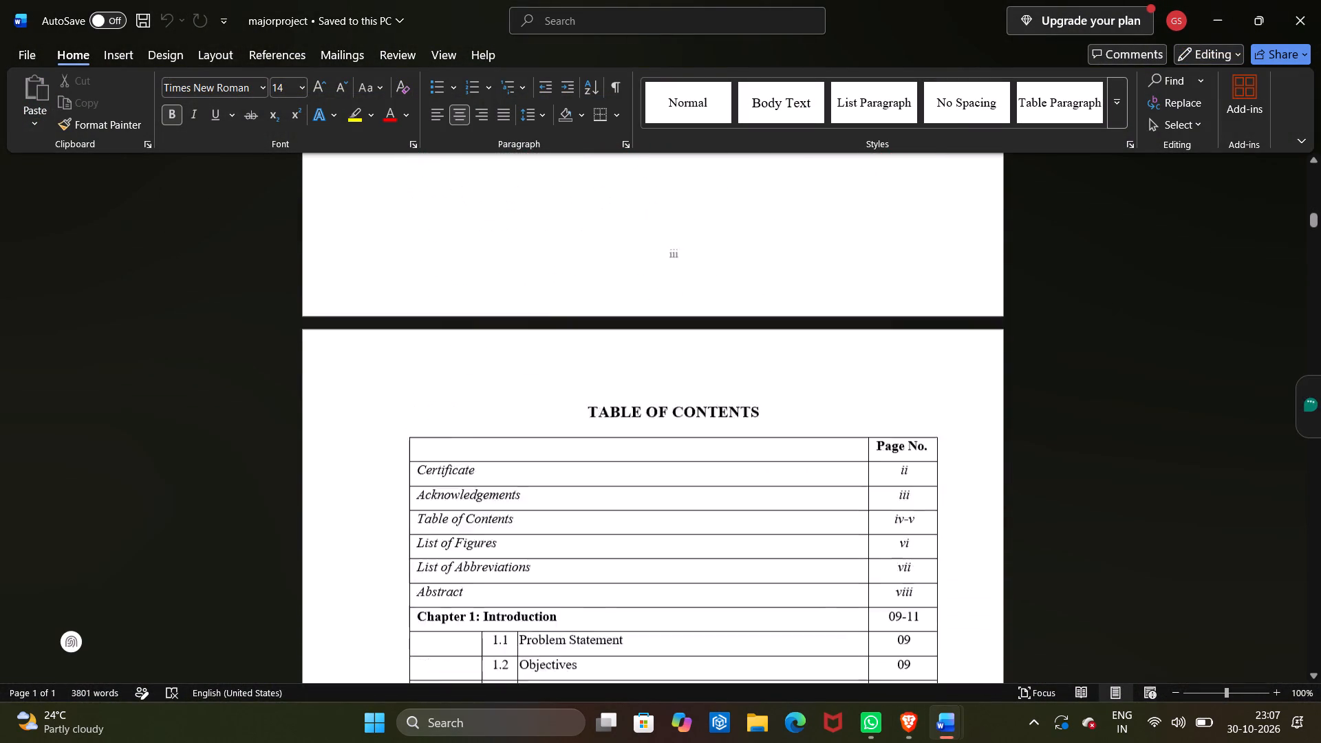
{"action": "scroll", "coordinate": [715, 429], "scroll_direction": "down", "scroll_amount": 5, "text": "ctrl"}
{"action": "scroll", "coordinate": [715, 429], "scroll_direction": "down", "scroll_amount": 8}
{"action": "scroll", "coordinate": [715, 429], "scroll_direction": "up", "scroll_amount": 4, "text": "ctrl"}
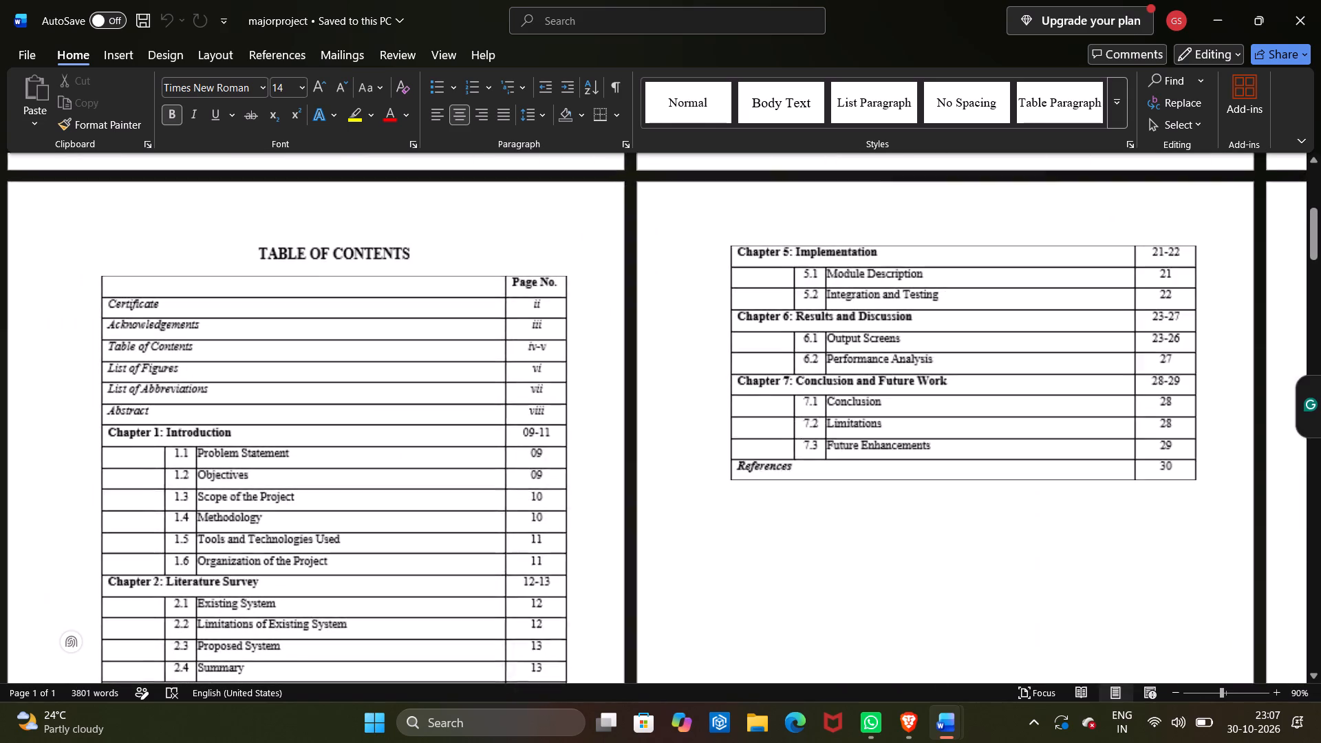
{"action": "scroll", "coordinate": [715, 429], "scroll_direction": "down", "scroll_amount": 3, "text": "ctrl"}
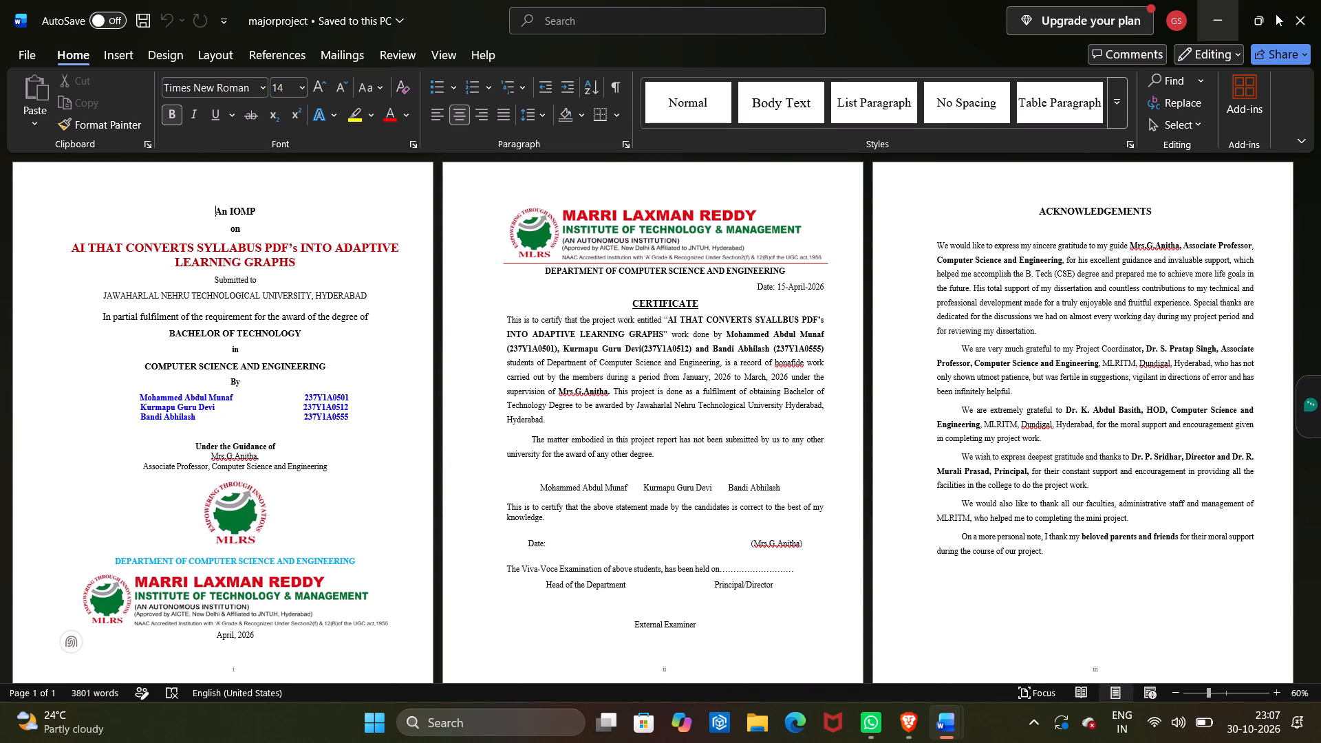
Arrange the majorproject document side by side with the major batch 7 document, each filling half the screen.
{"action": "left_click", "coordinate": [1145, 107]}
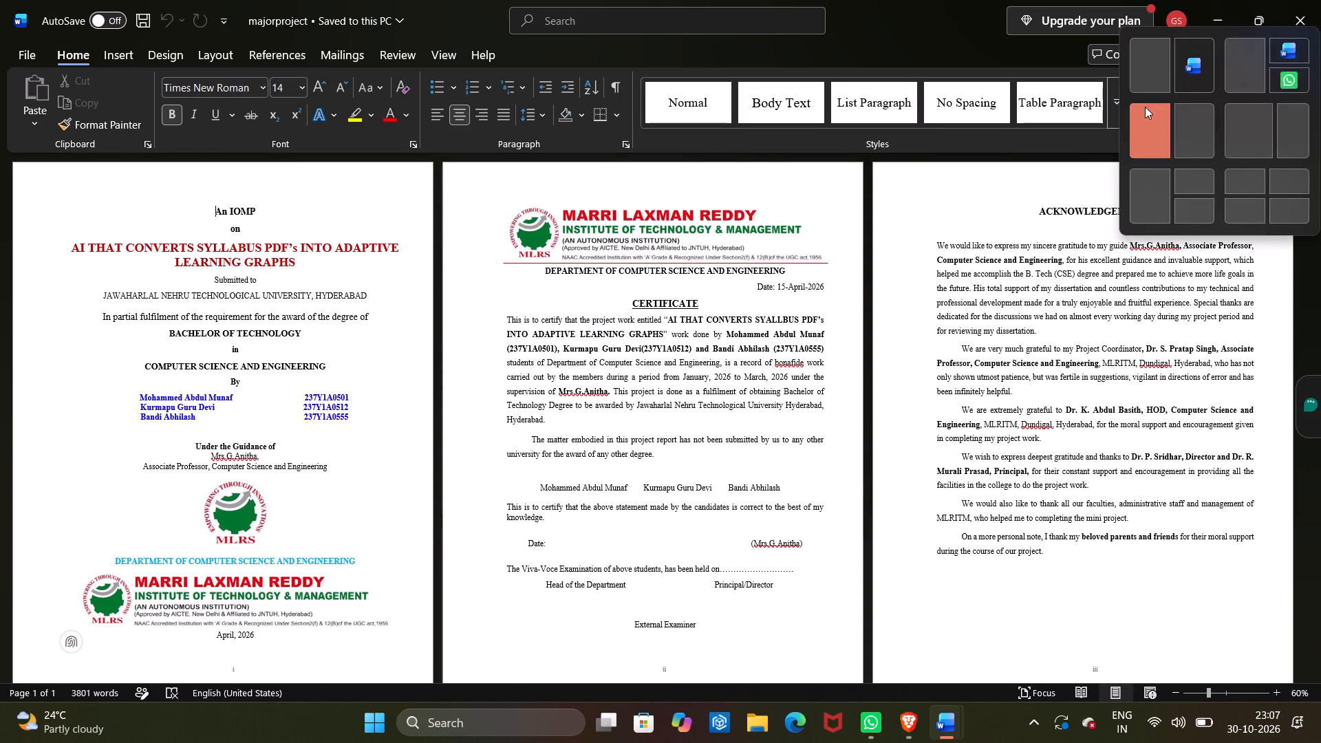
{"action": "left_click", "coordinate": [815, 206]}
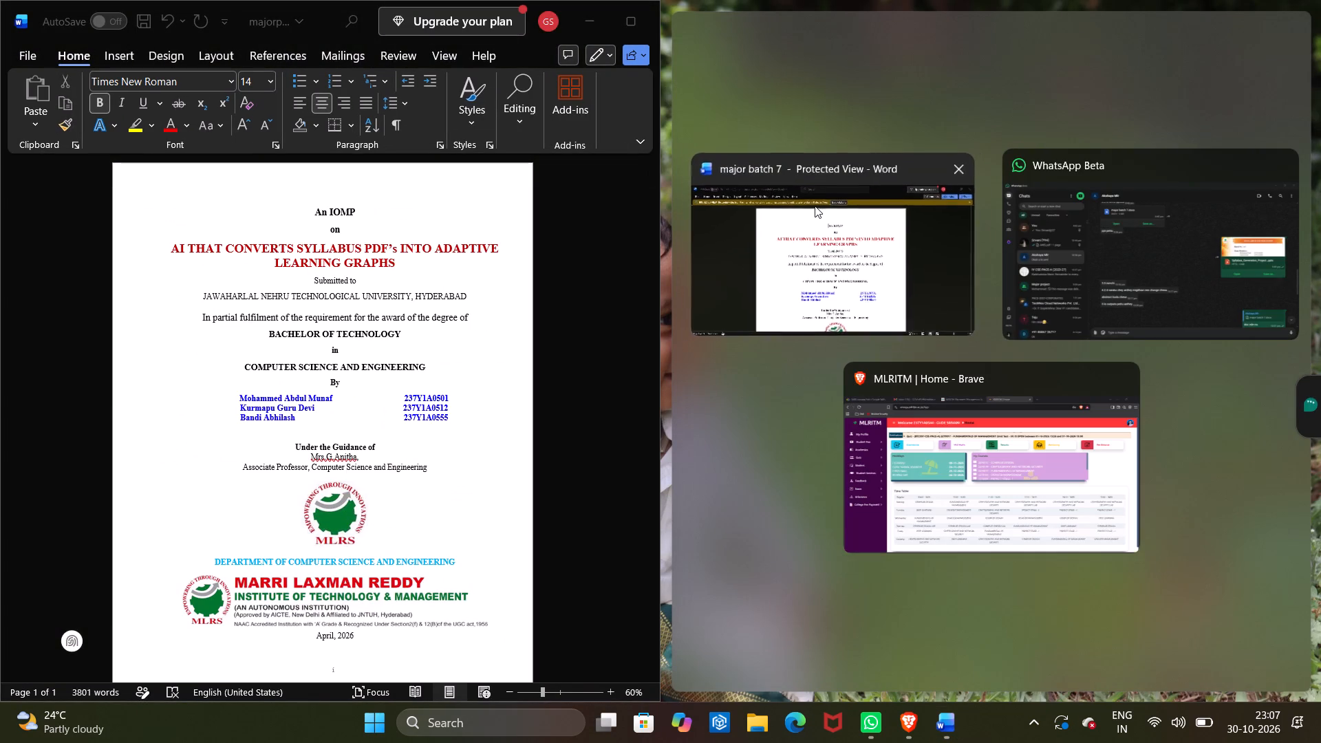
Review the majorproject report from its cover page through the front matter and Chapter 1 to the start of Chapter 2.
{"action": "scroll", "coordinate": [292, 315], "scroll_direction": "up", "scroll_amount": 2, "text": "ctrl"}
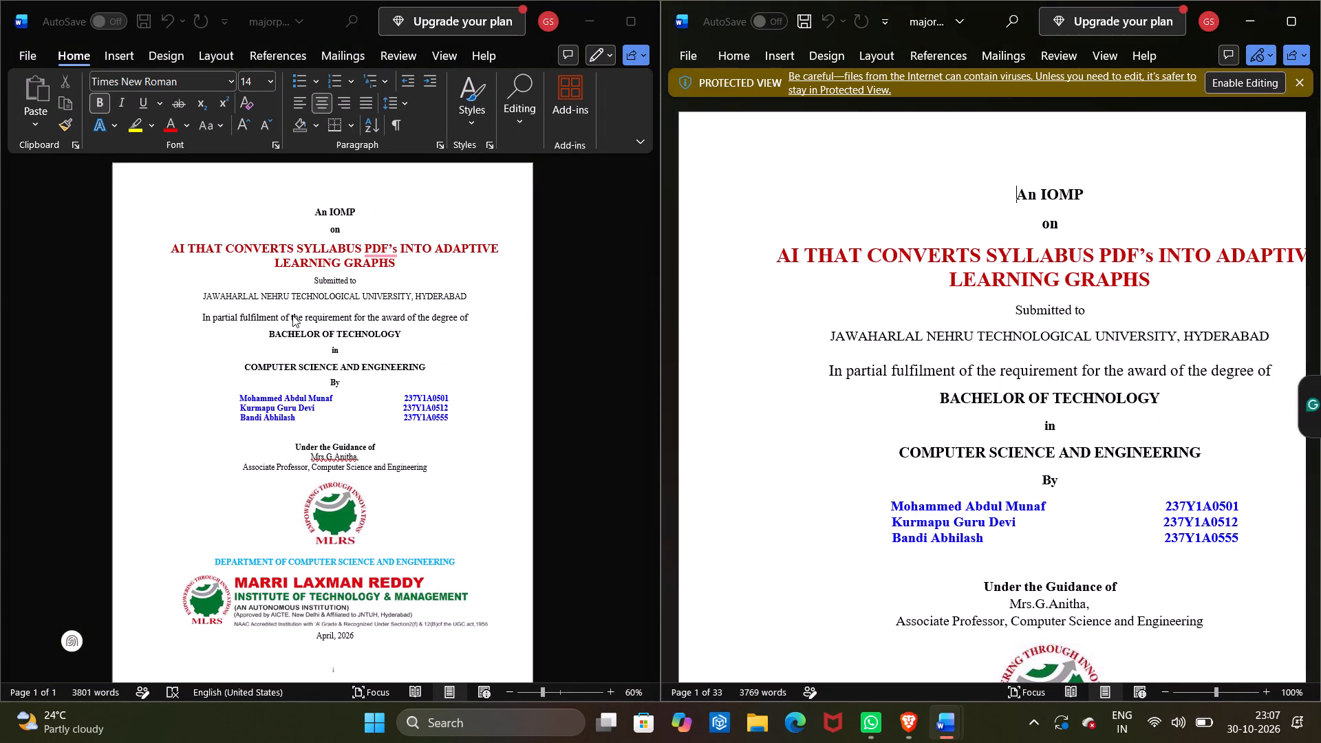
{"action": "scroll", "coordinate": [292, 315], "scroll_direction": "up", "scroll_amount": 2, "text": "ctrl"}
{"action": "scroll", "coordinate": [866, 451], "scroll_direction": "down", "scroll_amount": 3, "text": "ctrl"}
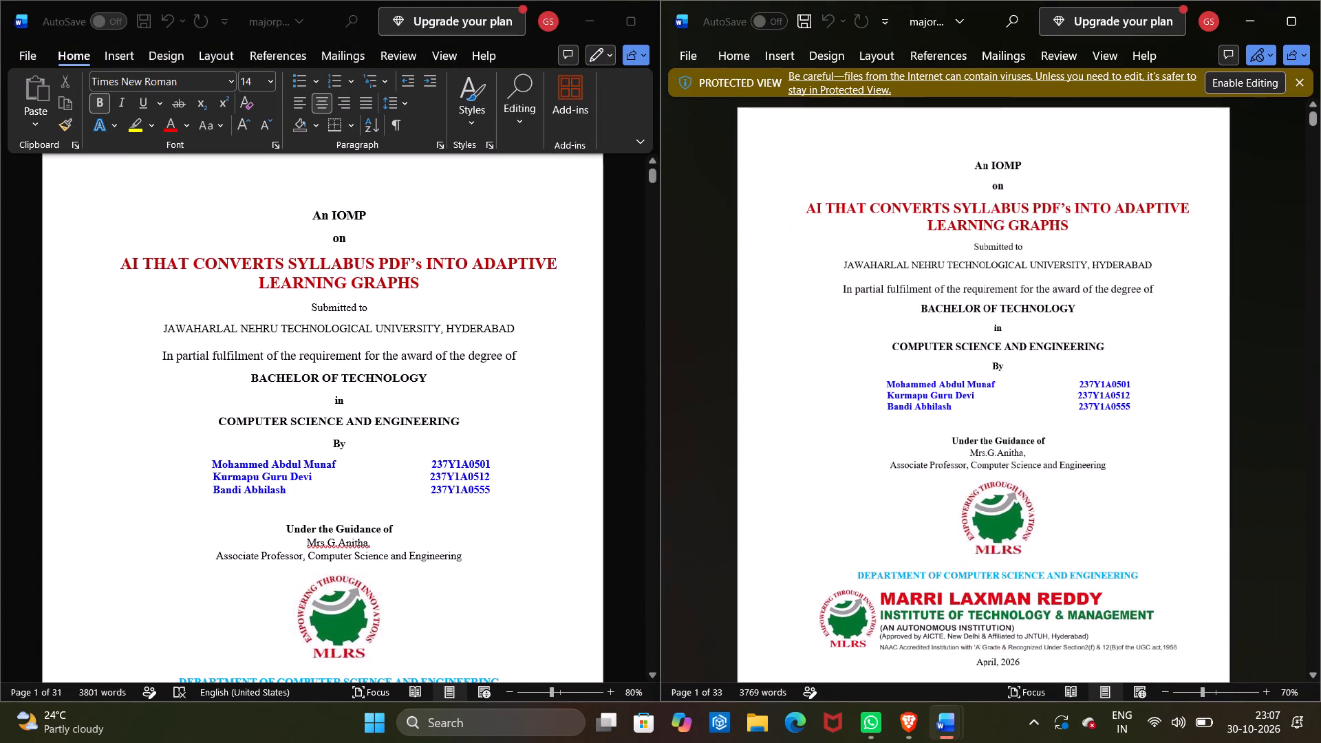
{"action": "scroll", "coordinate": [438, 378], "scroll_direction": "down", "scroll_amount": 3, "text": "ctrl"}
{"action": "scroll", "coordinate": [438, 378], "scroll_direction": "down", "scroll_amount": 4}
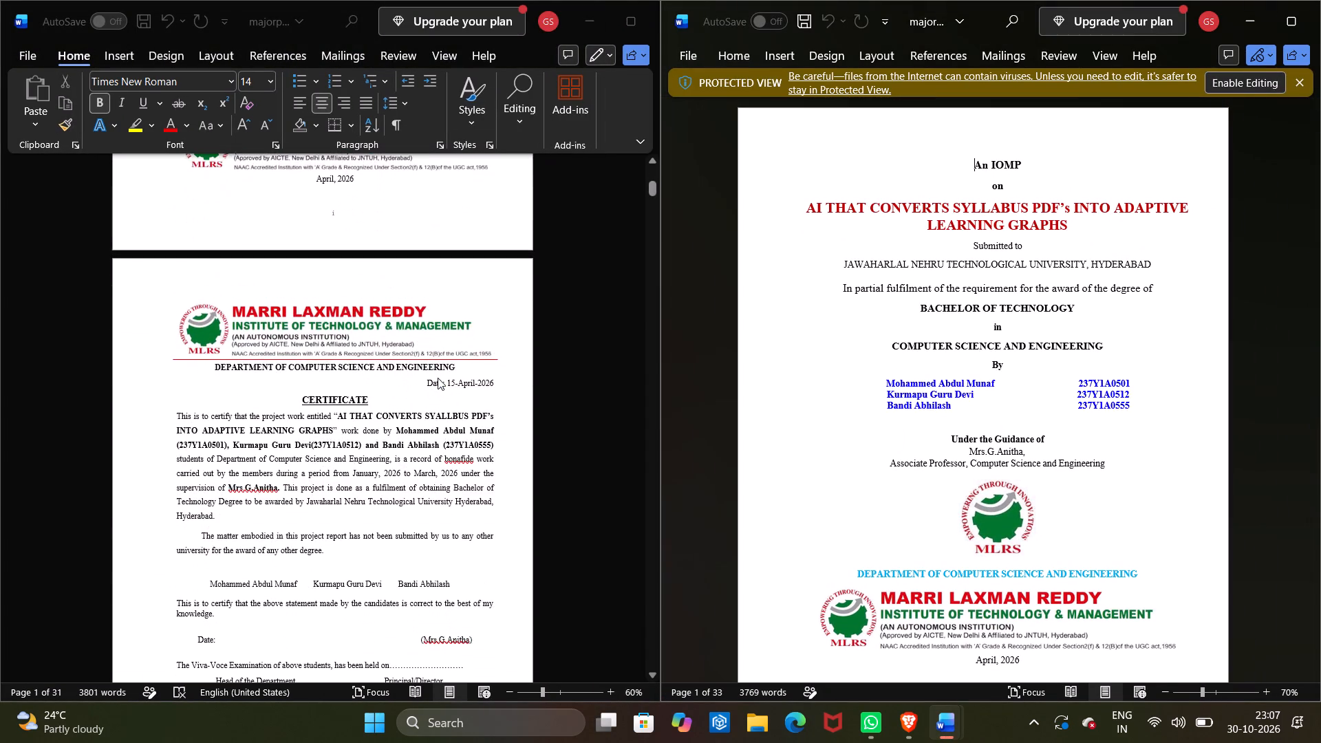
{"action": "scroll", "coordinate": [438, 378], "scroll_direction": "down", "scroll_amount": 7}
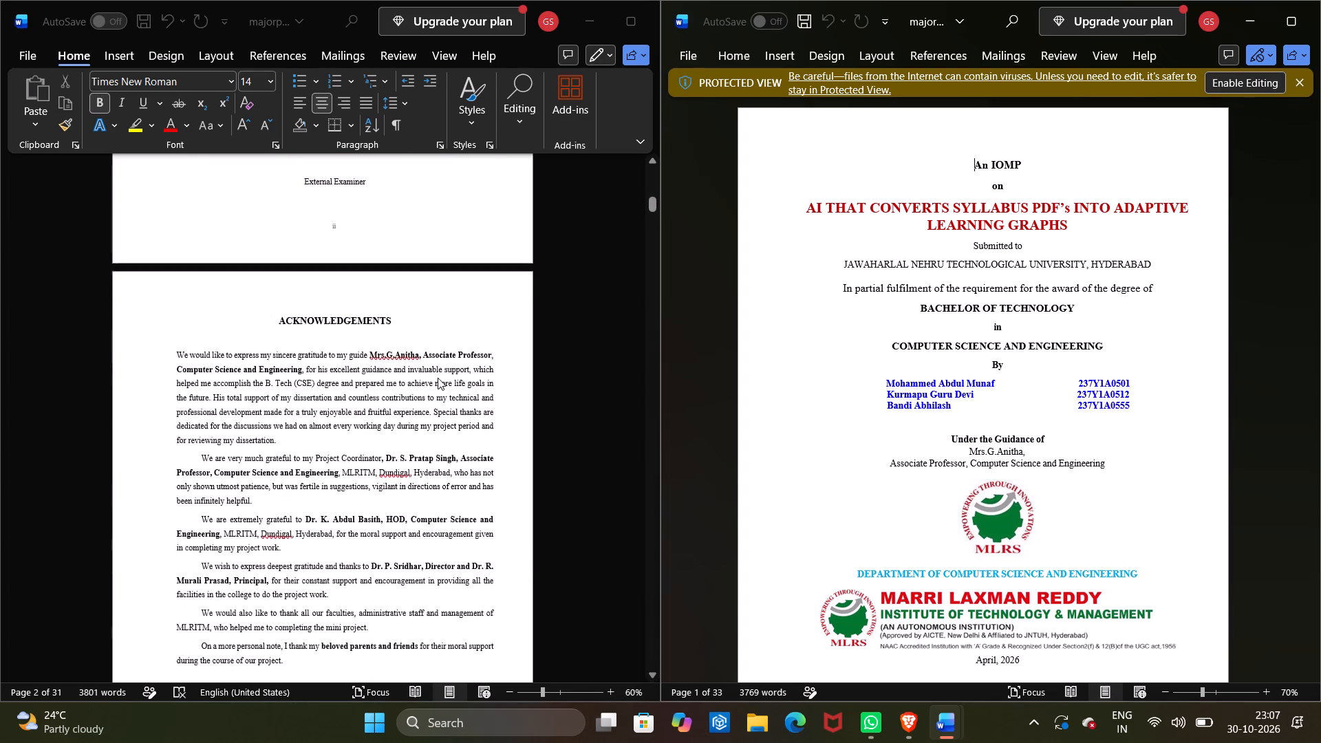
{"action": "scroll", "coordinate": [438, 378], "scroll_direction": "down", "scroll_amount": 11}
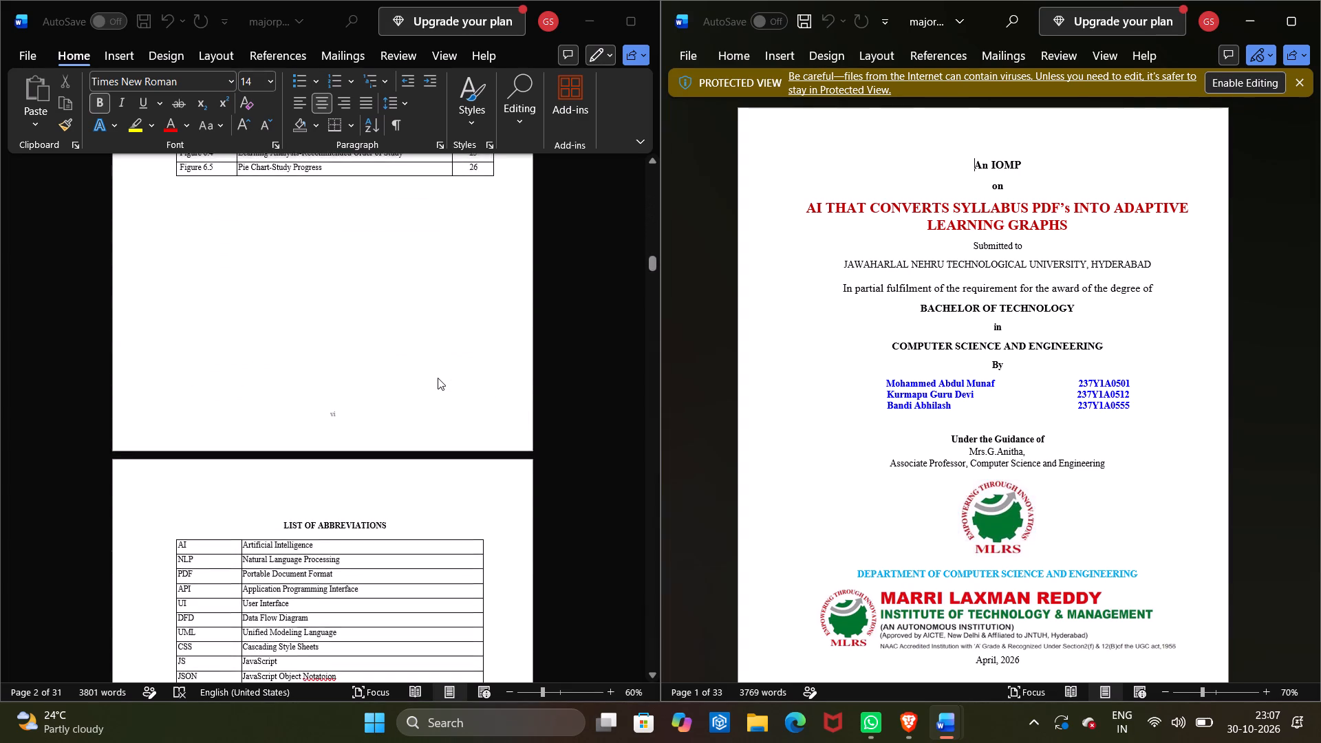
{"action": "scroll", "coordinate": [438, 378], "scroll_direction": "down", "scroll_amount": 4}
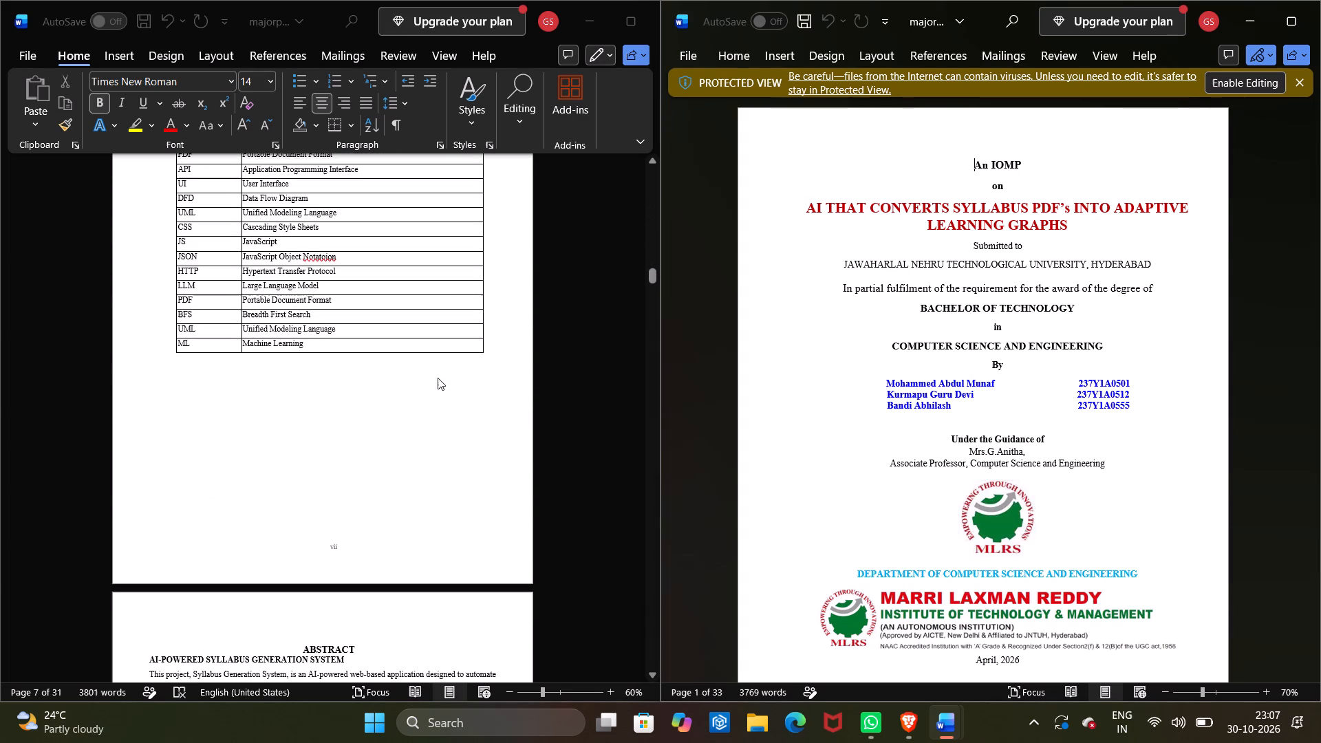
{"action": "scroll", "coordinate": [438, 378], "scroll_direction": "down", "scroll_amount": 3}
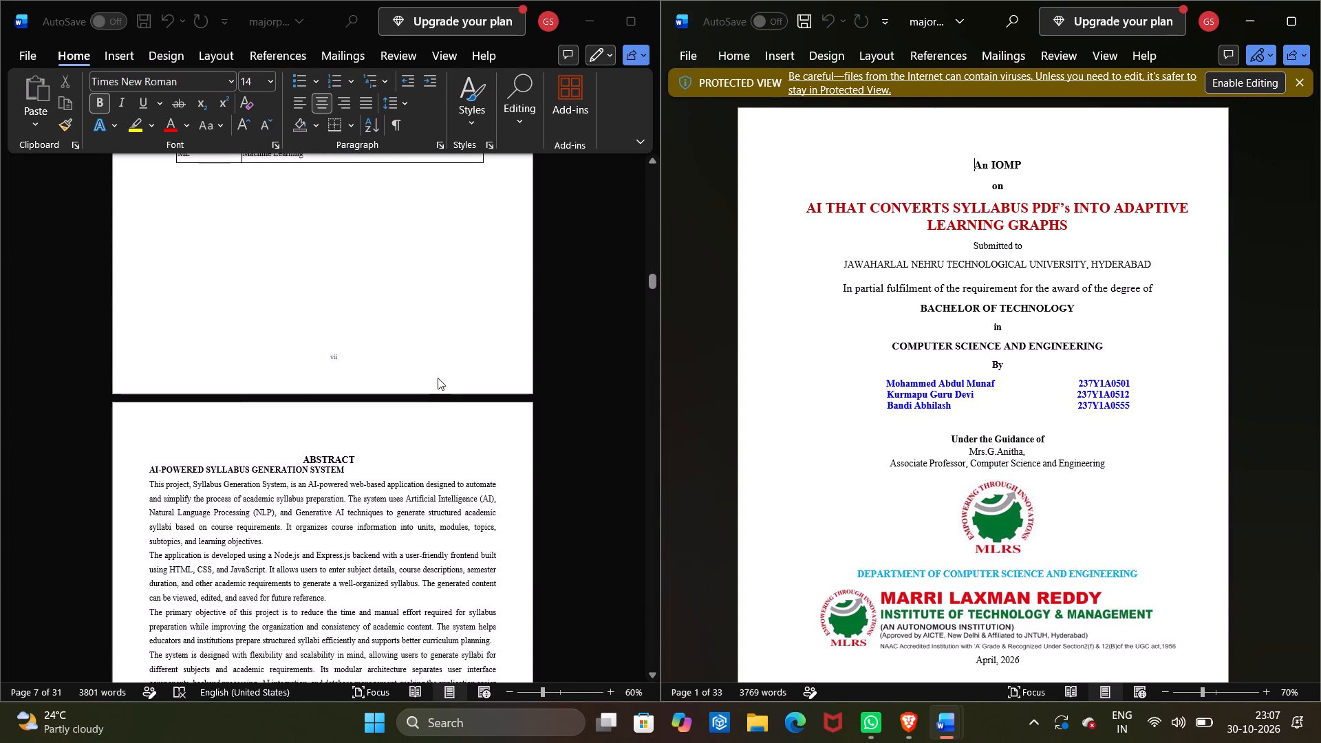
{"action": "scroll", "coordinate": [438, 378], "scroll_direction": "down", "scroll_amount": 9}
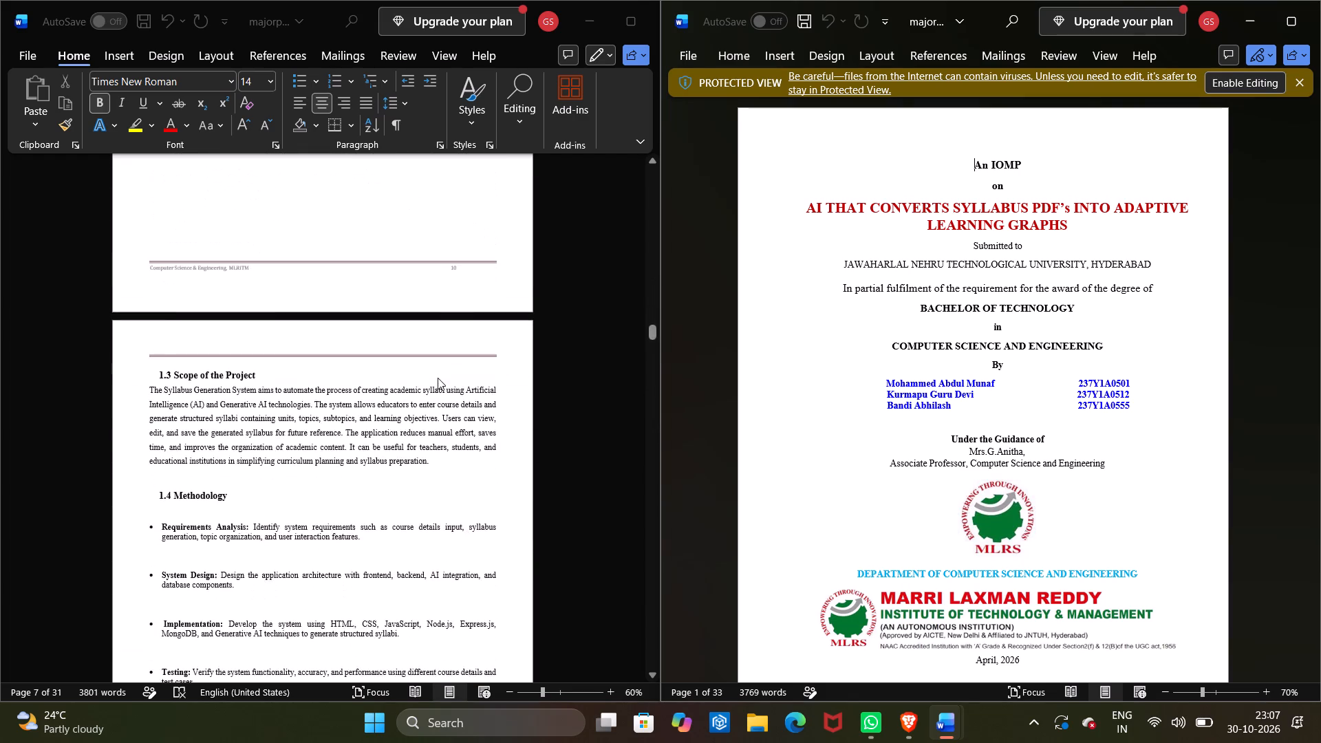
{"action": "scroll", "coordinate": [438, 378], "scroll_direction": "down", "scroll_amount": 11}
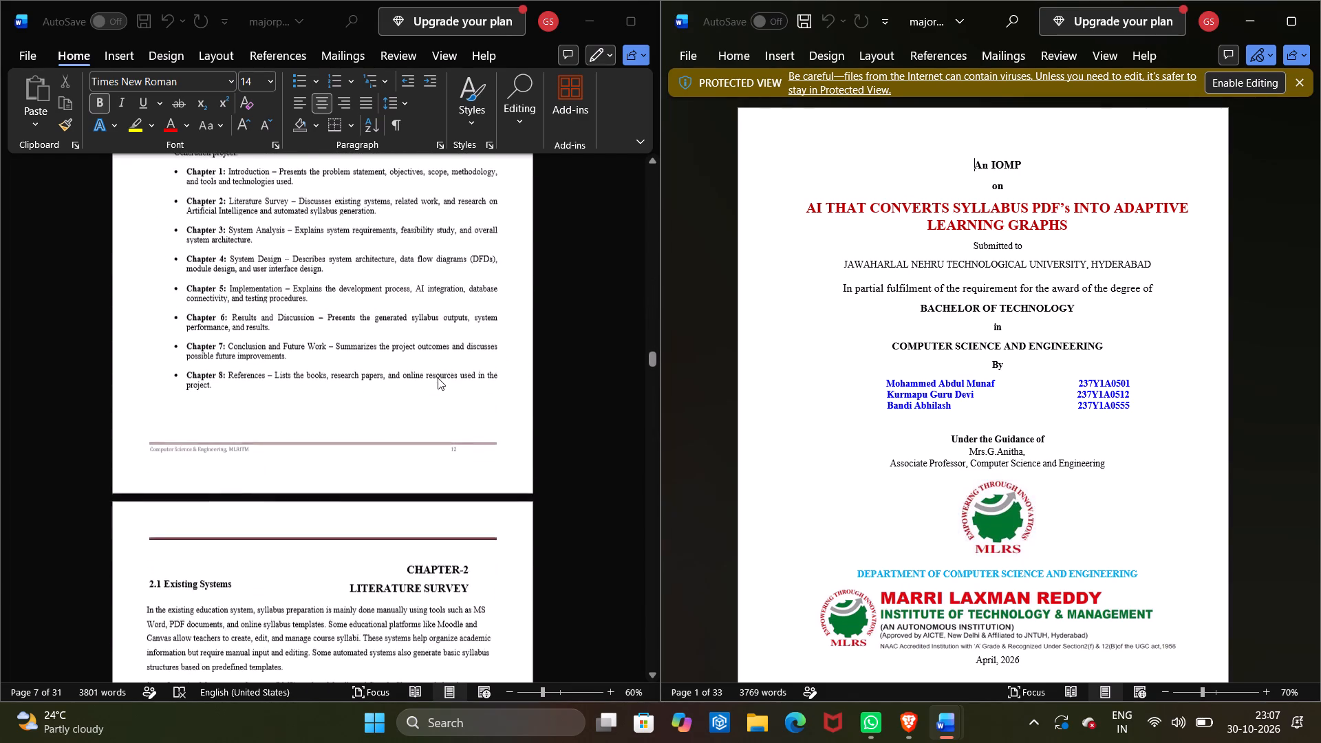
{"action": "scroll", "coordinate": [438, 378], "scroll_direction": "down", "scroll_amount": 2}
Review the major batch 7 report from its cover page through the contents and abbreviations to the Abstract.
{"action": "scroll", "coordinate": [837, 483], "scroll_direction": "down", "scroll_amount": 2}
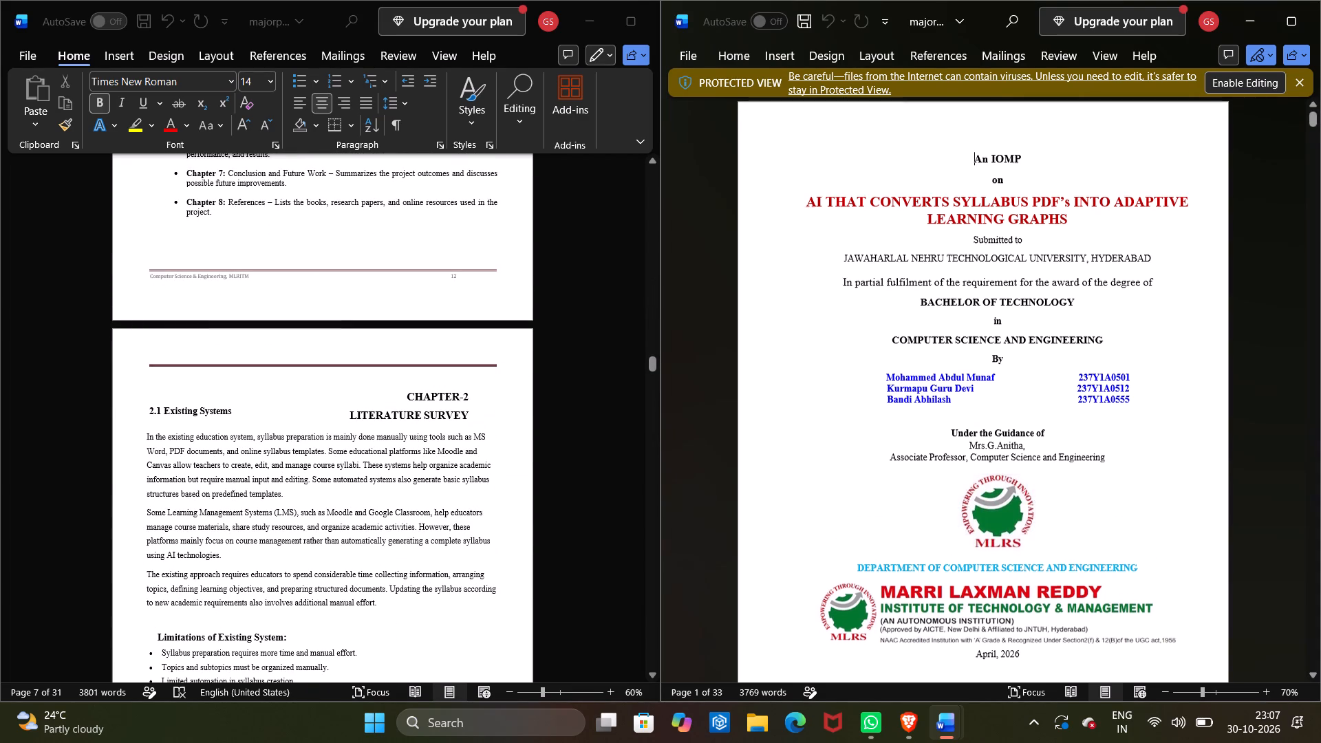
{"action": "scroll", "coordinate": [837, 483], "scroll_direction": "down", "scroll_amount": 10}
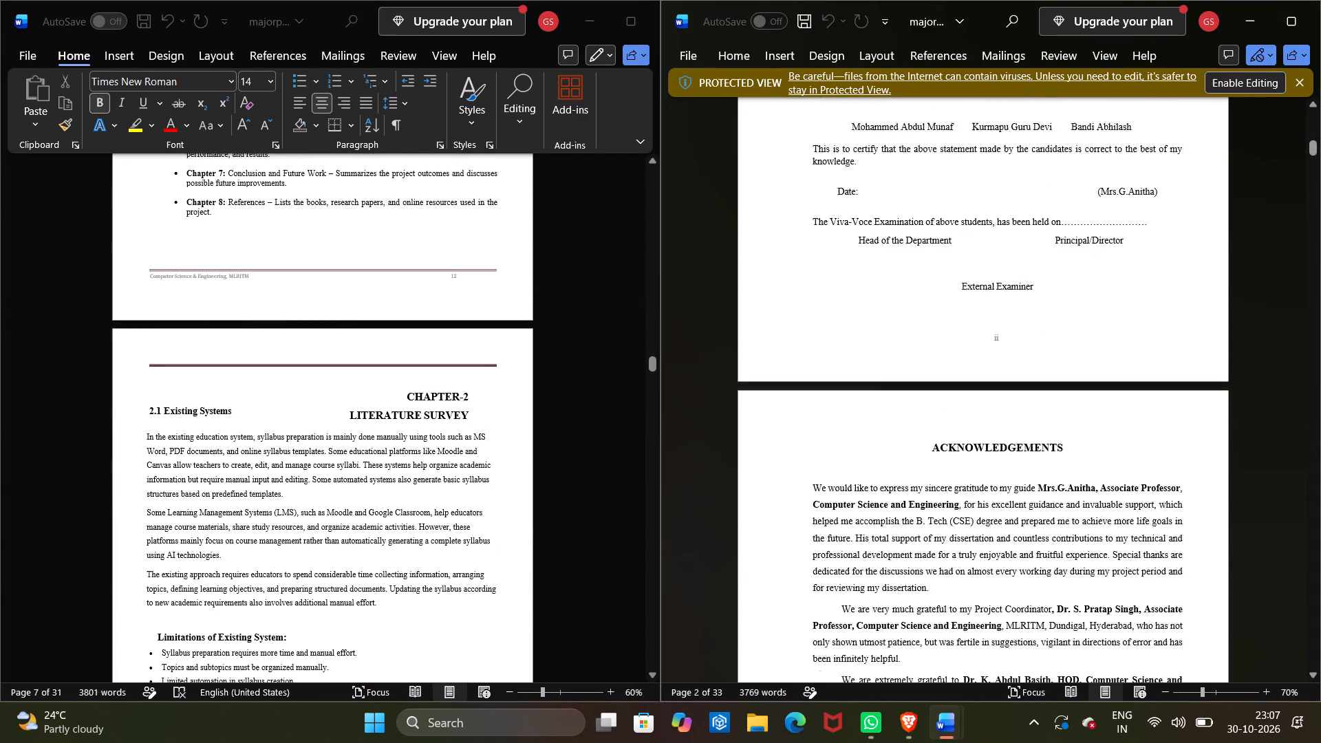
{"action": "scroll", "coordinate": [837, 483], "scroll_direction": "down", "scroll_amount": 8}
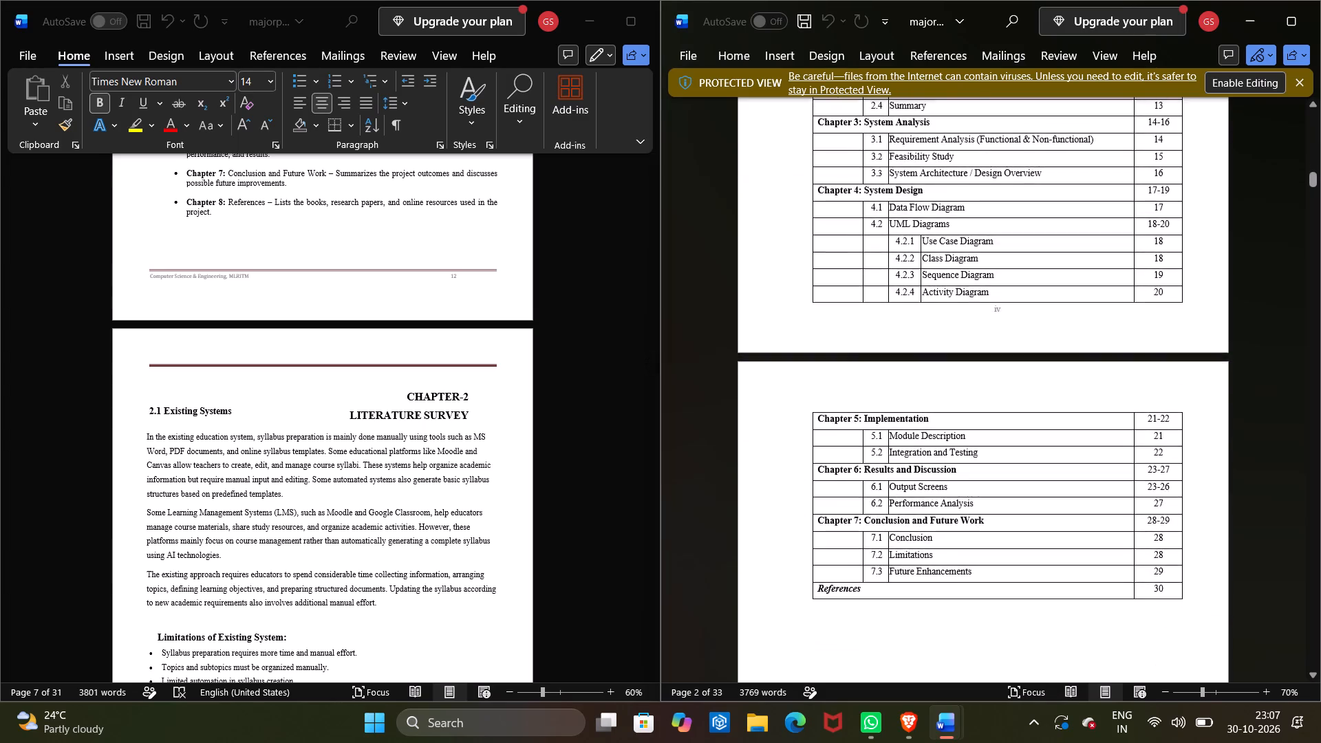
{"action": "scroll", "coordinate": [837, 483], "scroll_direction": "down", "scroll_amount": 9}
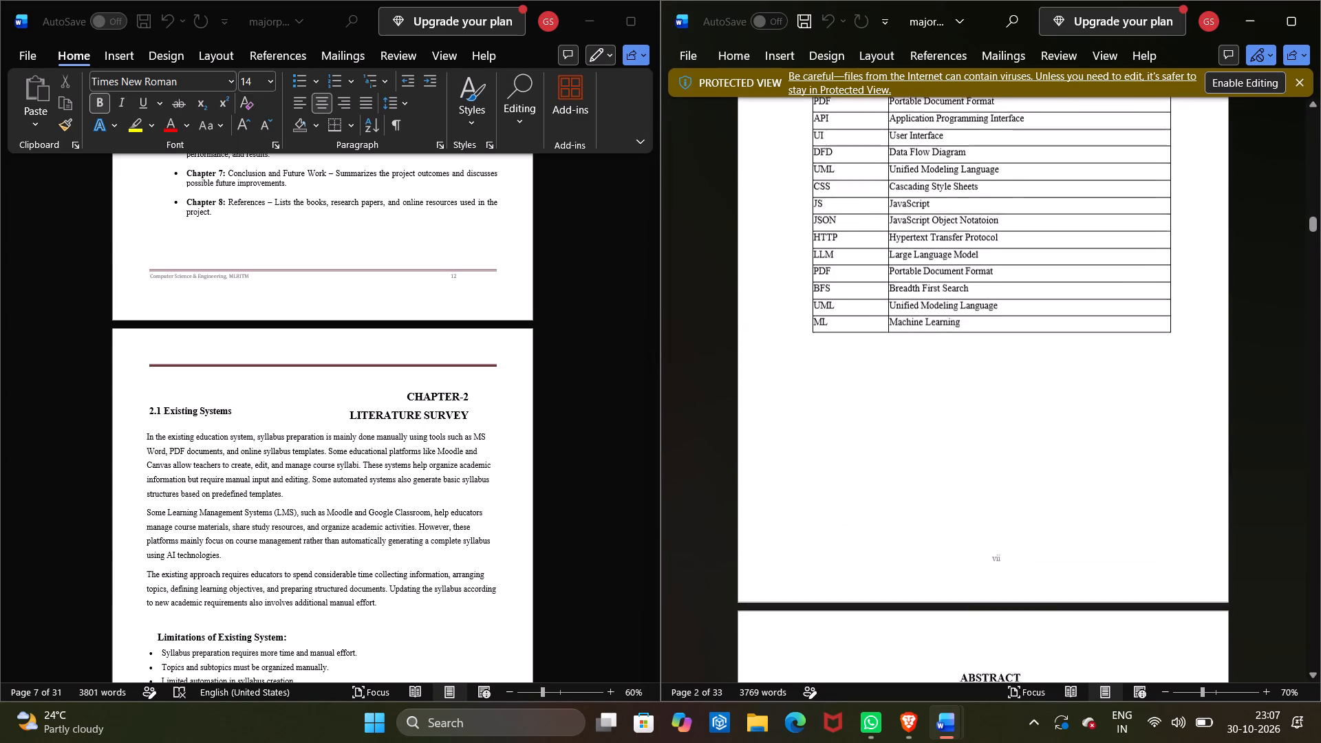
{"action": "scroll", "coordinate": [837, 483], "scroll_direction": "down", "scroll_amount": 4}
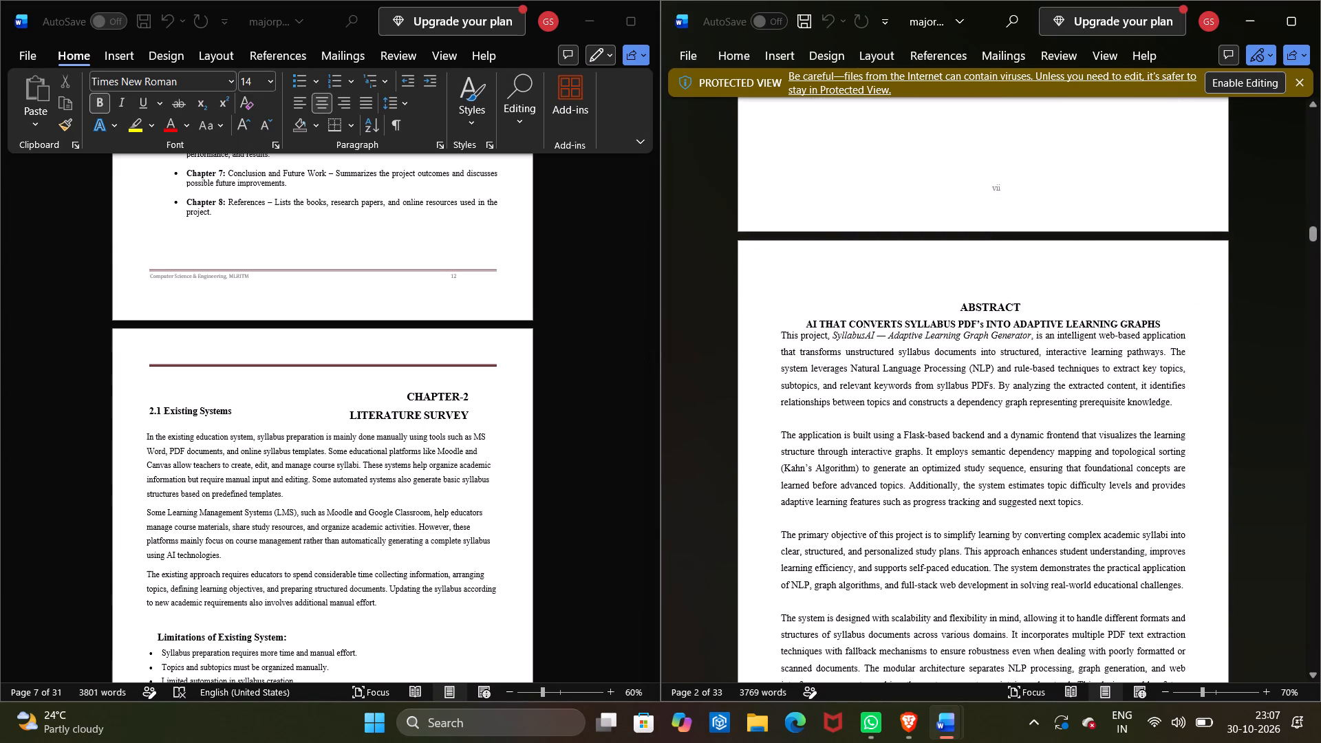
{"action": "scroll", "coordinate": [837, 483], "scroll_direction": "down", "scroll_amount": 1}
Examine the List of Abbreviations and Abstract in the majorproject report against the Abstract of major batch 7.
{"action": "scroll", "coordinate": [408, 225], "scroll_direction": "up", "scroll_amount": 19}
{"action": "scroll", "coordinate": [408, 225], "scroll_direction": "up", "scroll_amount": 5}
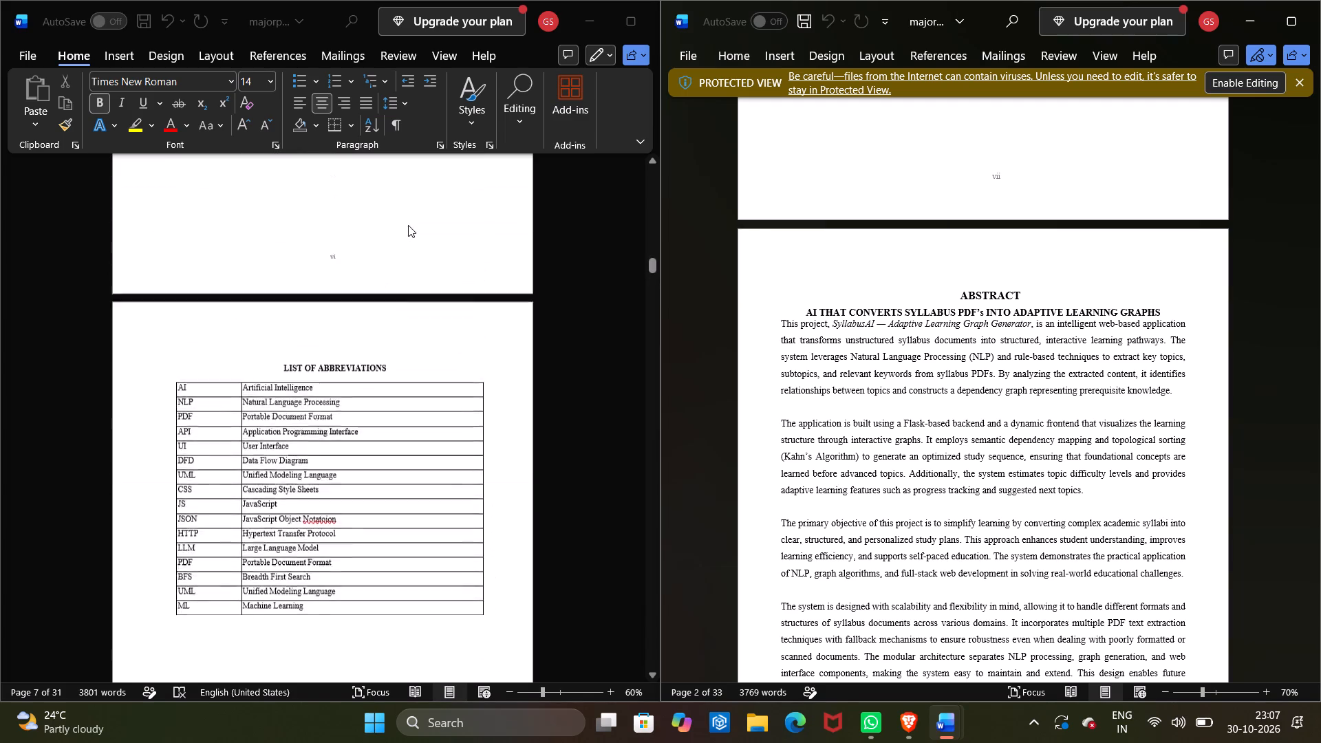
{"action": "scroll", "coordinate": [408, 225], "scroll_direction": "up", "scroll_amount": 1}
{"action": "scroll", "coordinate": [408, 225], "scroll_direction": "down", "scroll_amount": 6}
{"action": "scroll", "coordinate": [389, 504], "scroll_direction": "down", "scroll_amount": 2}
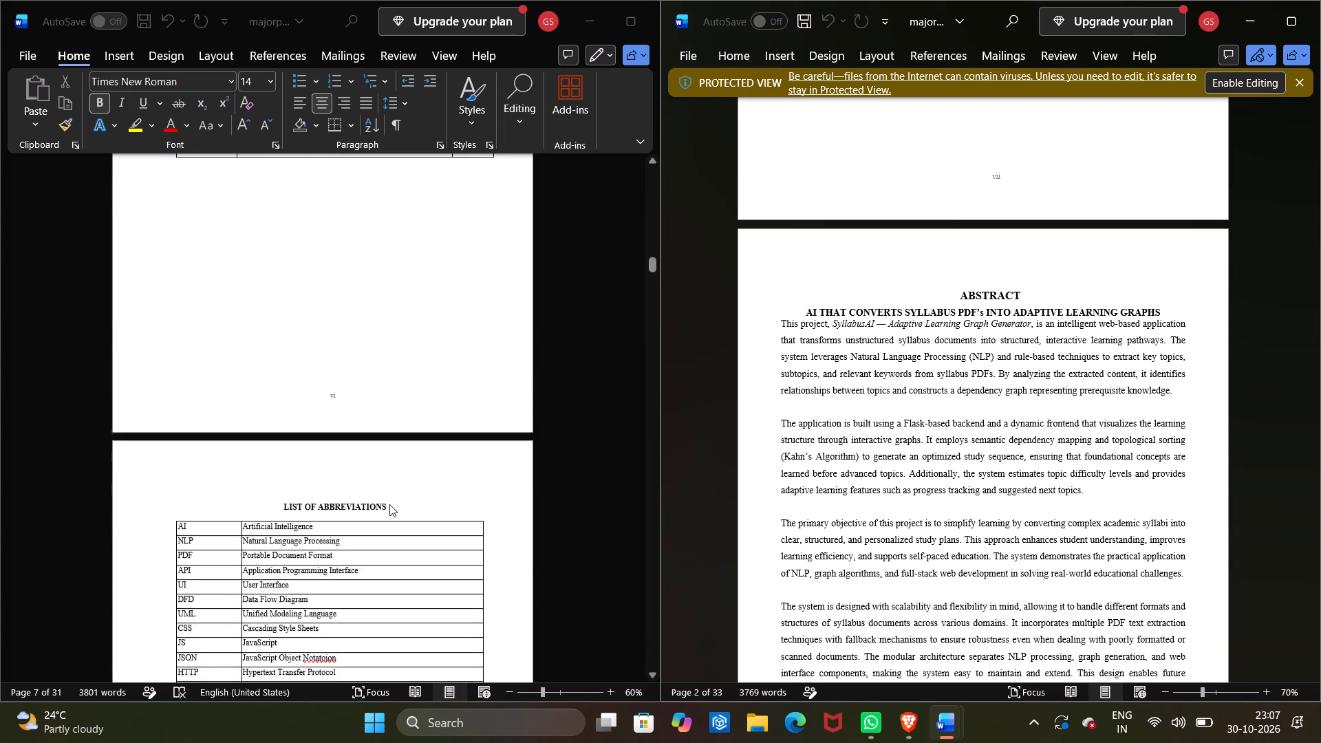
{"action": "scroll", "coordinate": [337, 526], "scroll_direction": "down", "scroll_amount": 7}
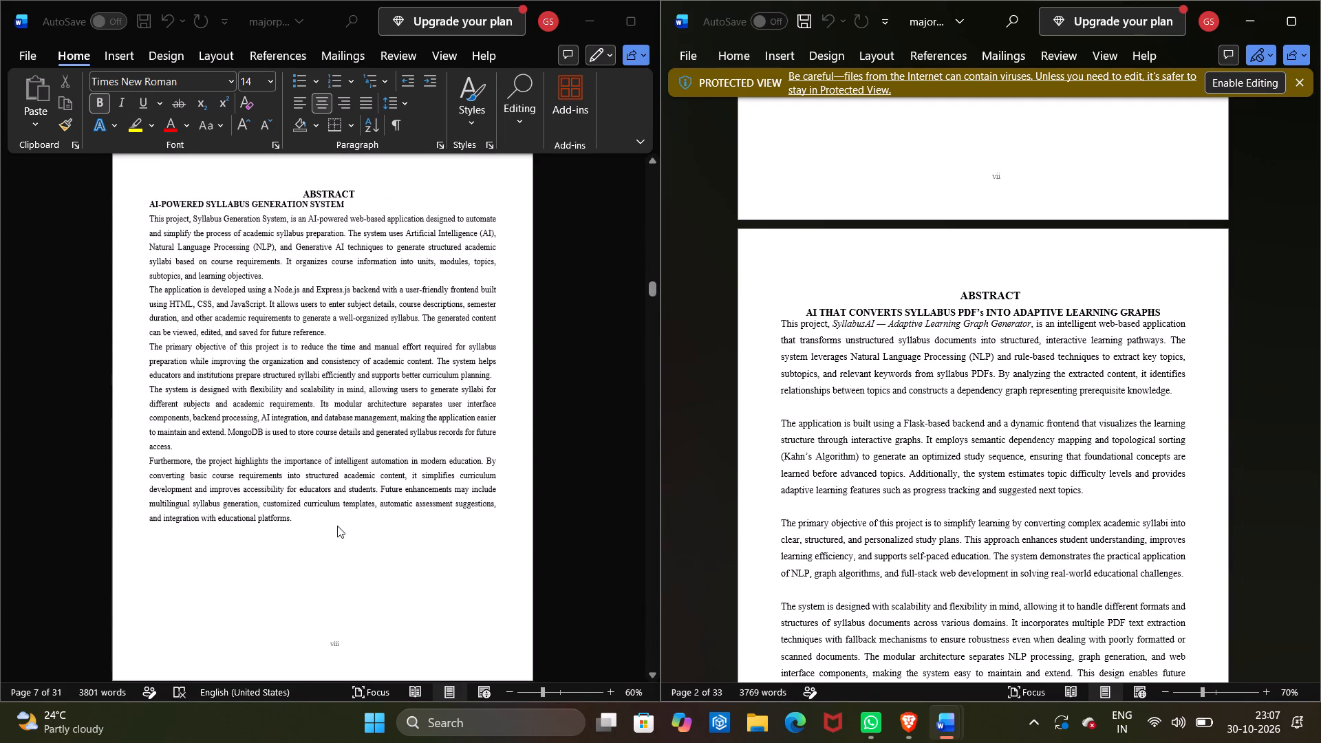
{"action": "scroll", "coordinate": [272, 323], "scroll_direction": "up", "scroll_amount": 2, "text": "ctrl"}
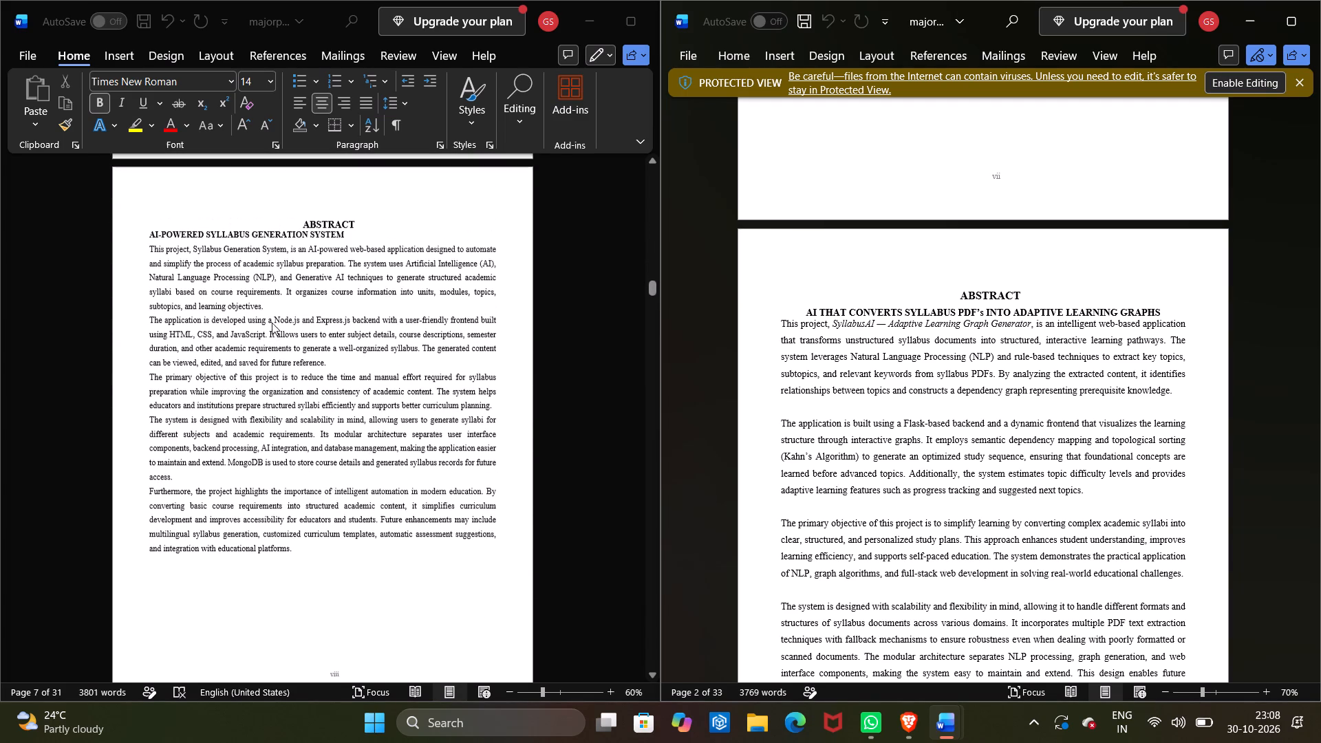
Go back through the front matter of both reports to compare their cover pages and titles.
{"action": "scroll", "coordinate": [272, 323], "scroll_direction": "up", "scroll_amount": 2, "text": "ctrl"}
{"action": "scroll", "coordinate": [272, 322], "scroll_direction": "up", "scroll_amount": 8}
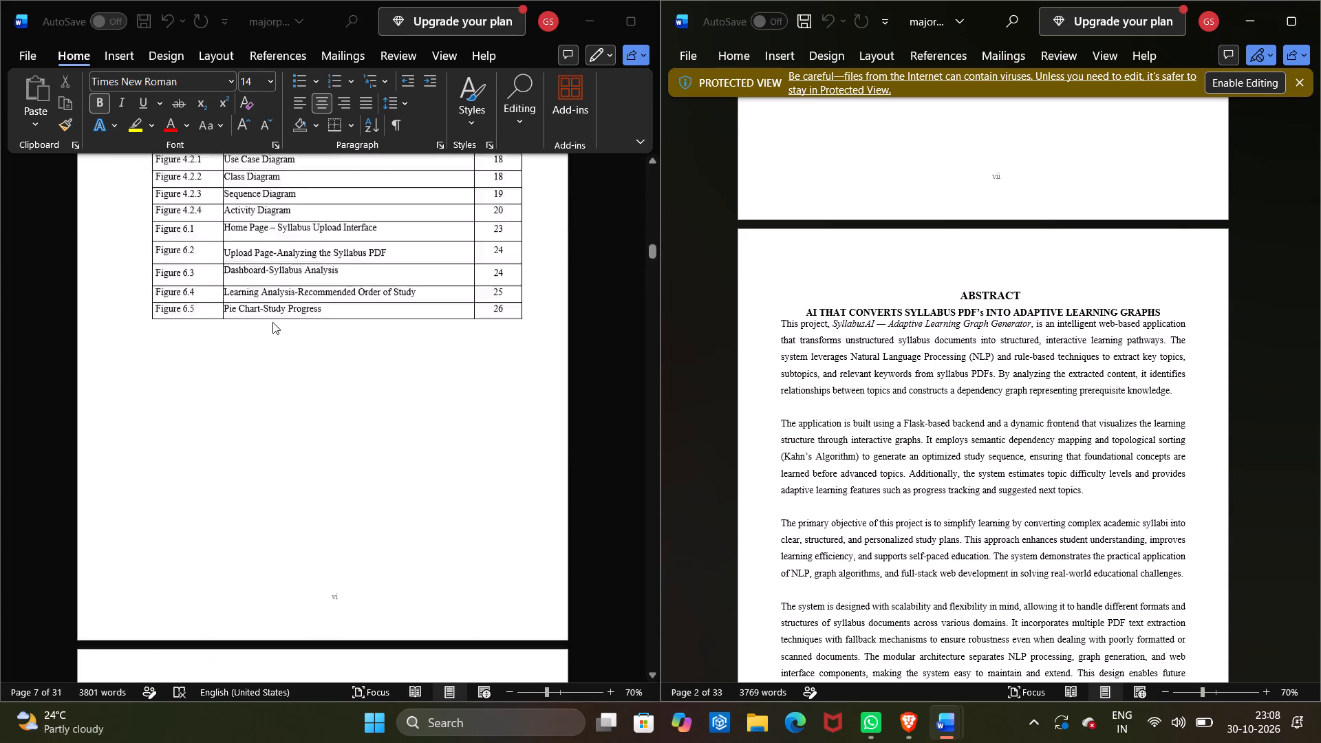
{"action": "scroll", "coordinate": [272, 322], "scroll_direction": "up", "scroll_amount": 13}
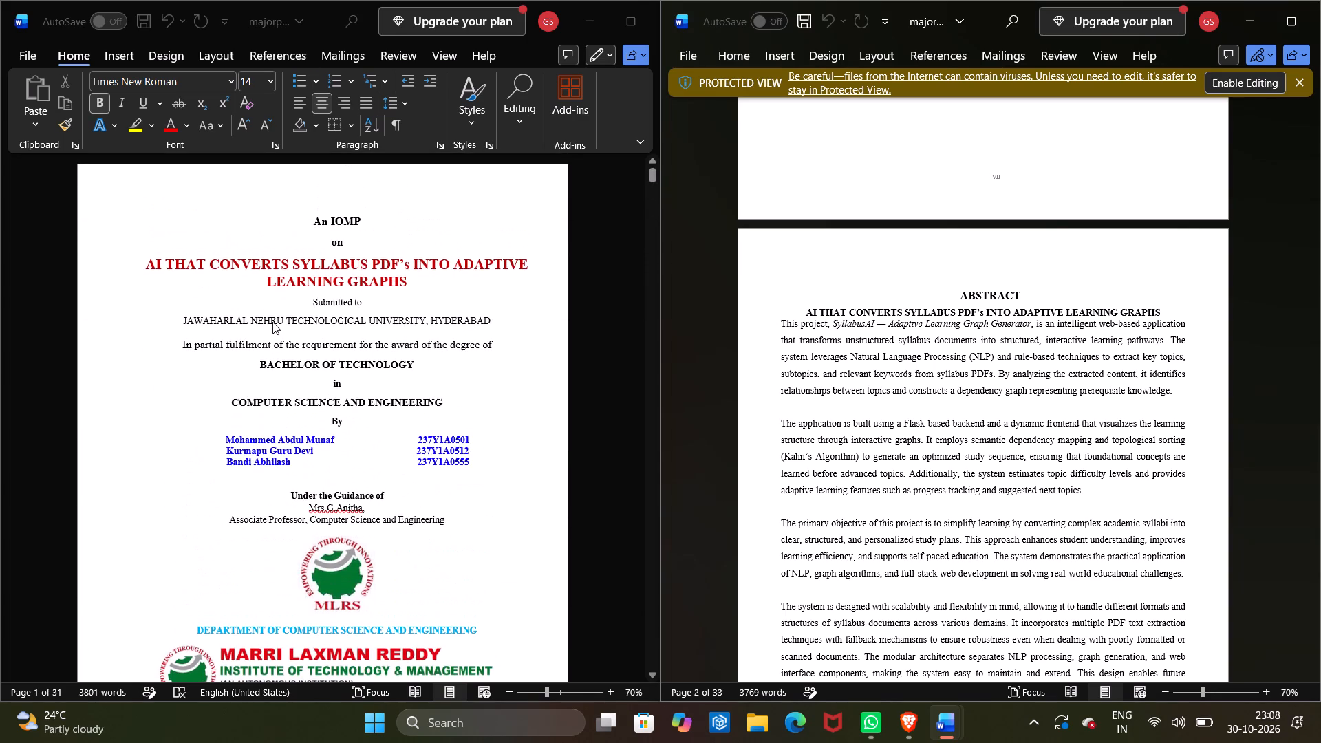
{"action": "scroll", "coordinate": [272, 322], "scroll_direction": "up", "scroll_amount": 1}
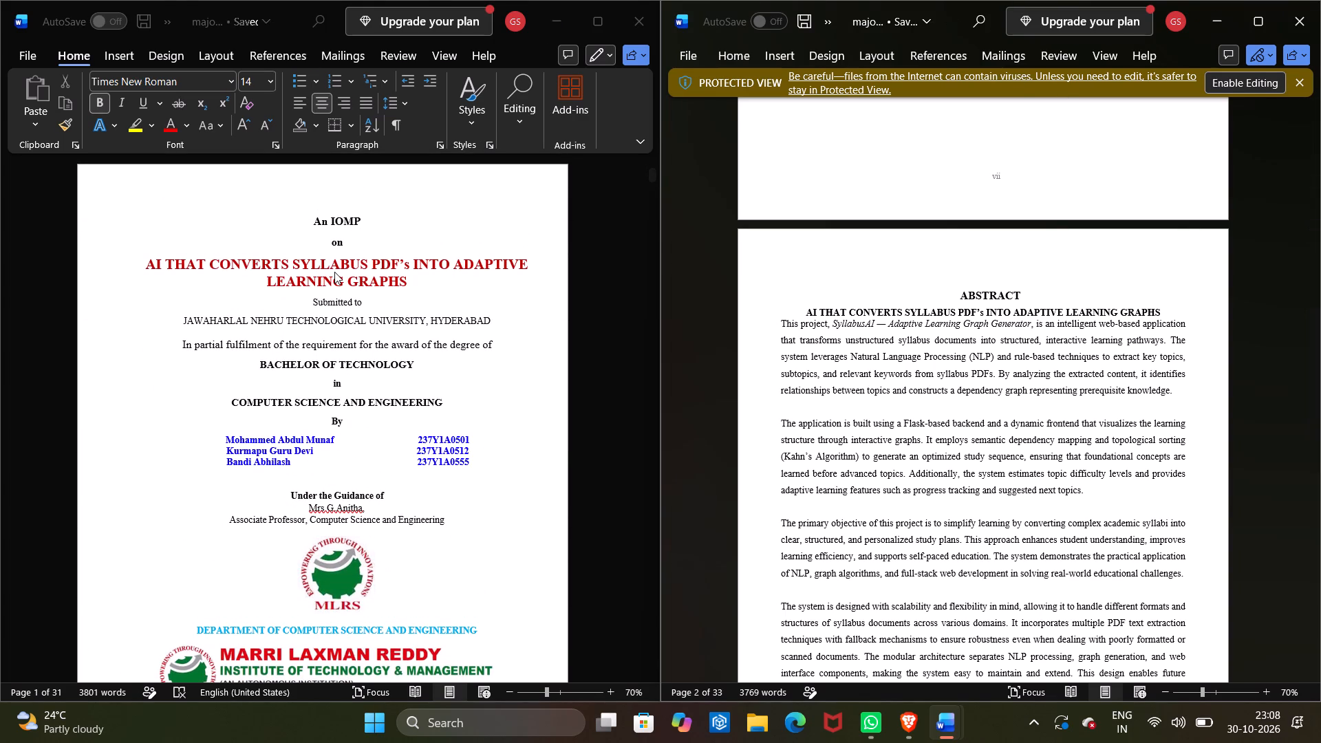
{"action": "scroll", "coordinate": [991, 367], "scroll_direction": "up", "scroll_amount": 16}
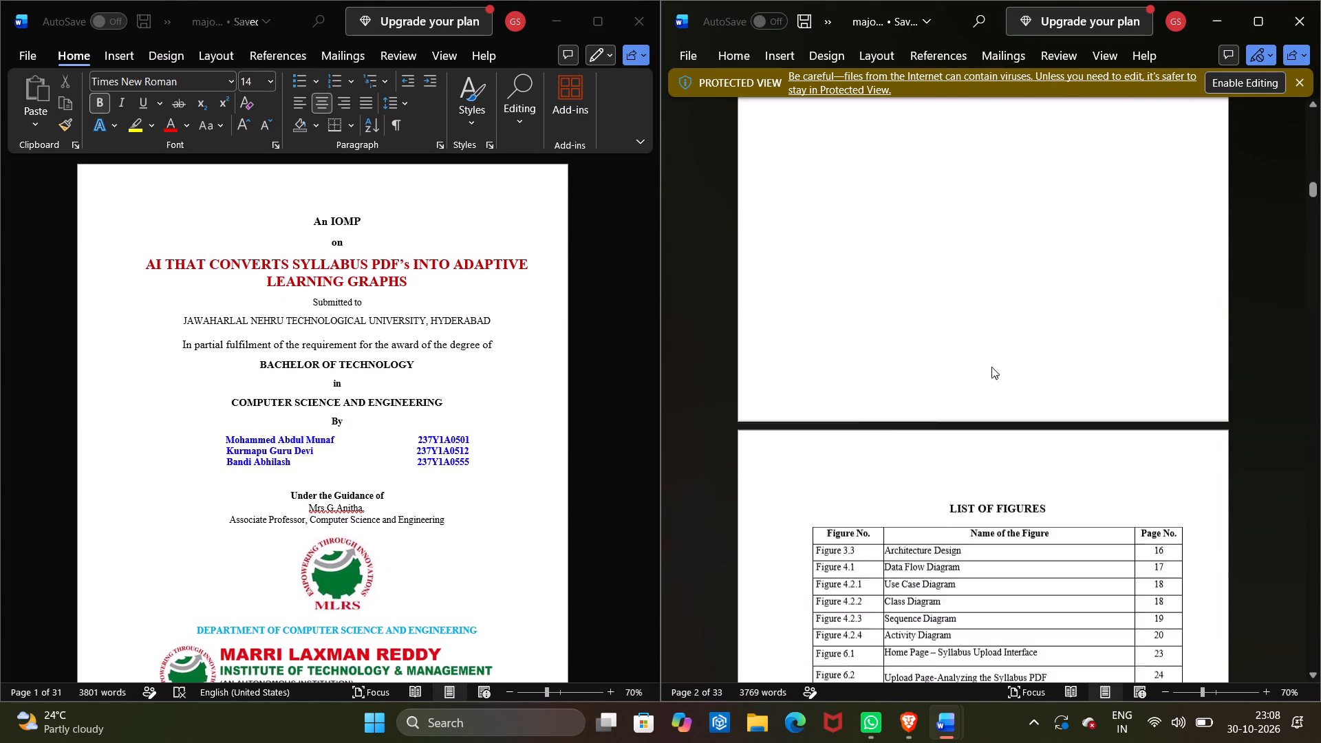
{"action": "scroll", "coordinate": [991, 367], "scroll_direction": "up", "scroll_amount": 20}
{"action": "scroll", "coordinate": [991, 367], "scroll_direction": "up", "scroll_amount": 15}
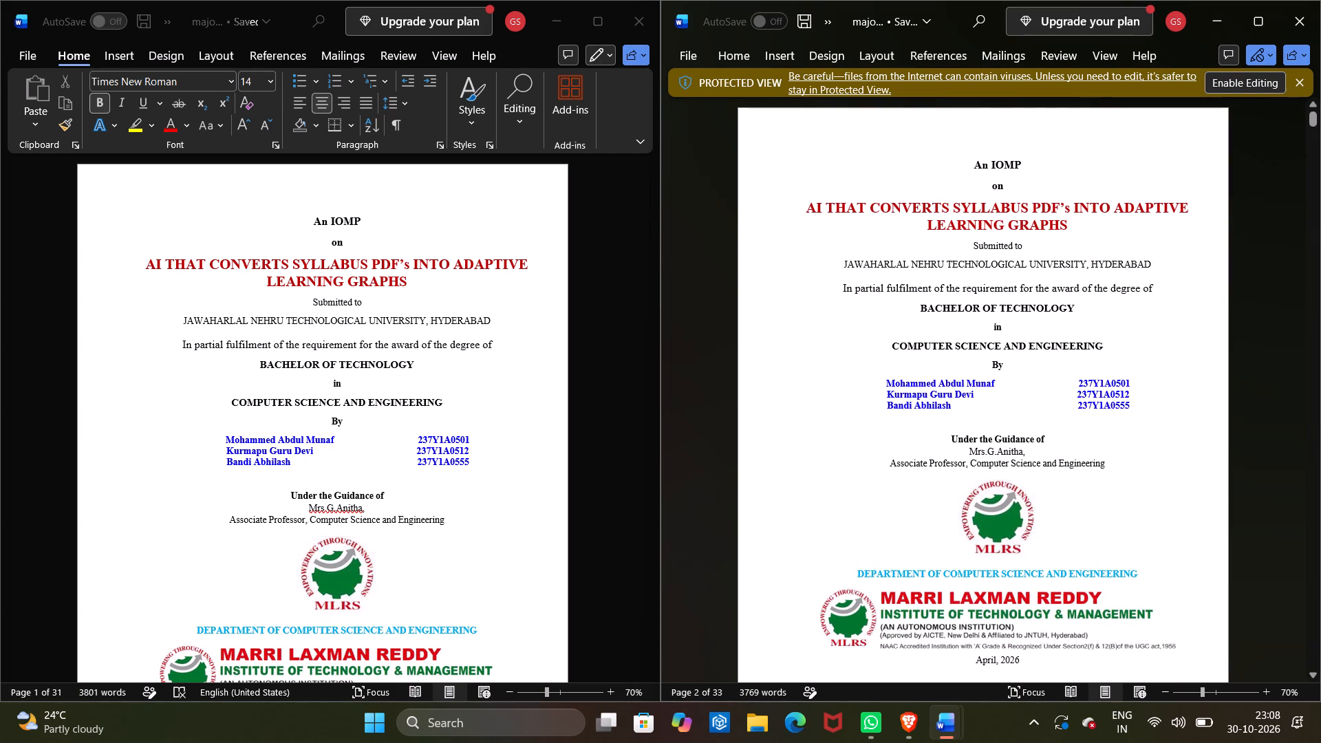
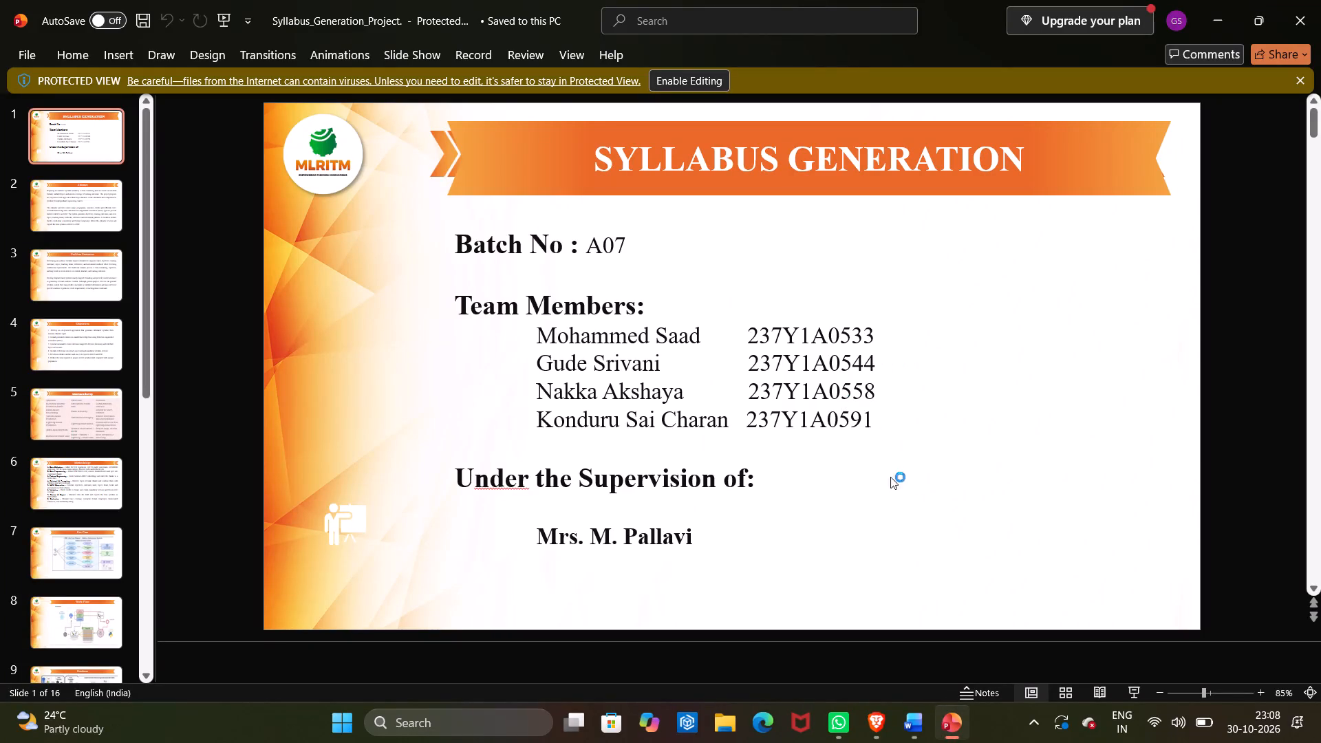
Copy the title text SYLLABUS GENERATION from the first slide of the Syllabus_Generation_Project presentation in PowerPoint.
{"action": "key", "text": "Down"}
{"action": "key", "text": "Down"}
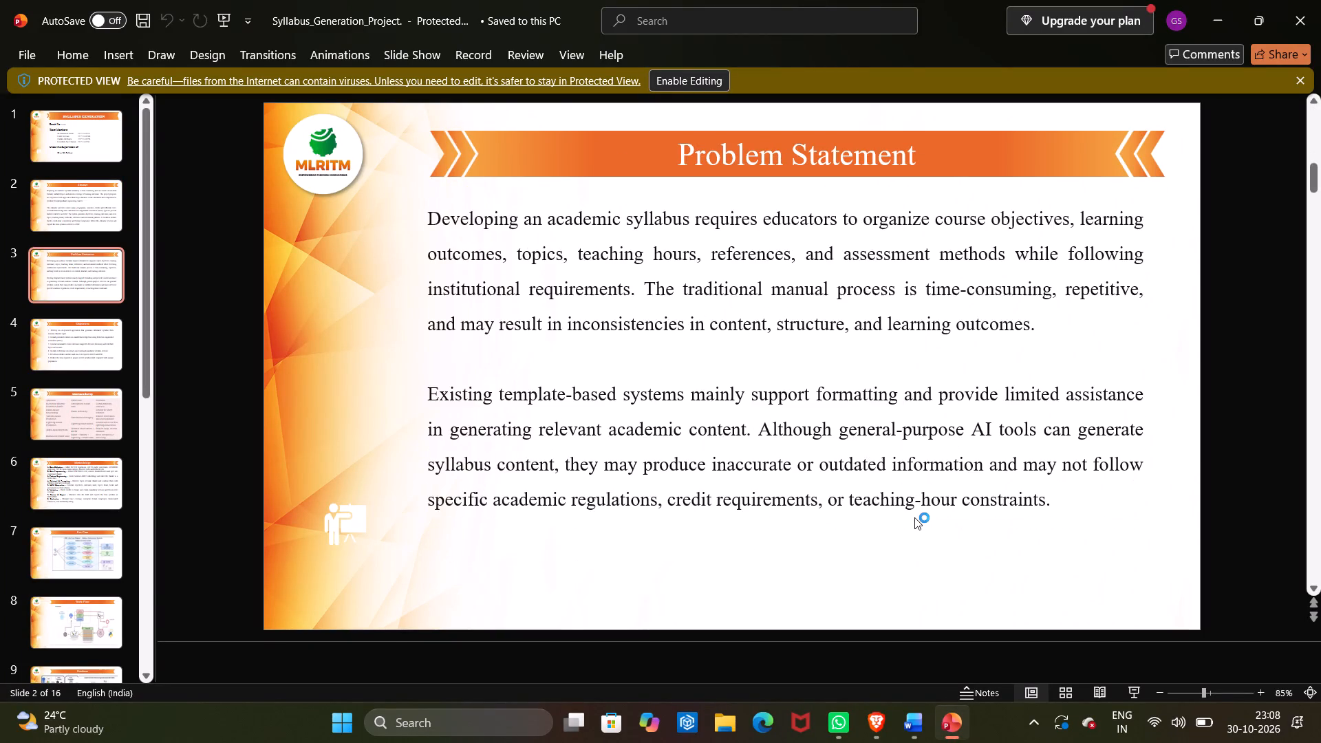
{"action": "key", "text": "Down"}
{"action": "key", "text": "Up"}
{"action": "key", "text": "Up"}
{"action": "key", "text": "Up"}
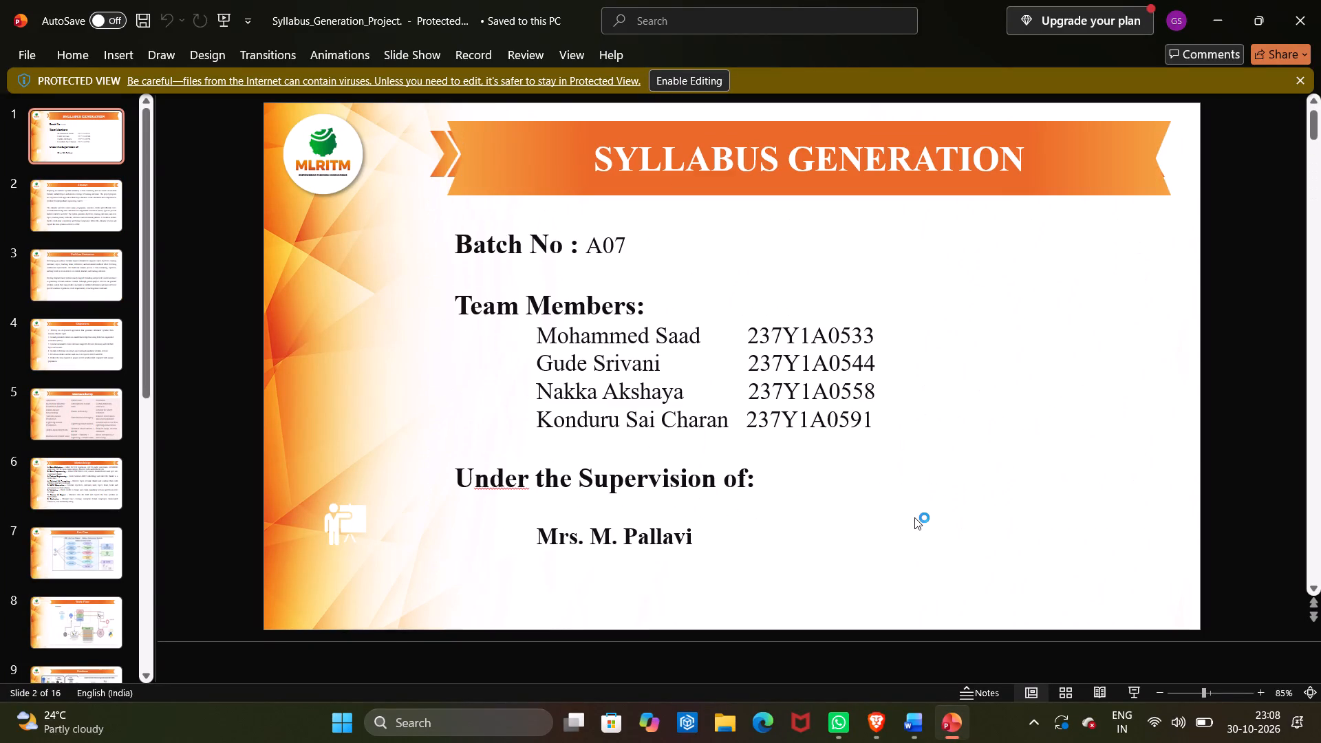
{"action": "key", "text": "Up"}
{"action": "left_click", "coordinate": [621, 151]}
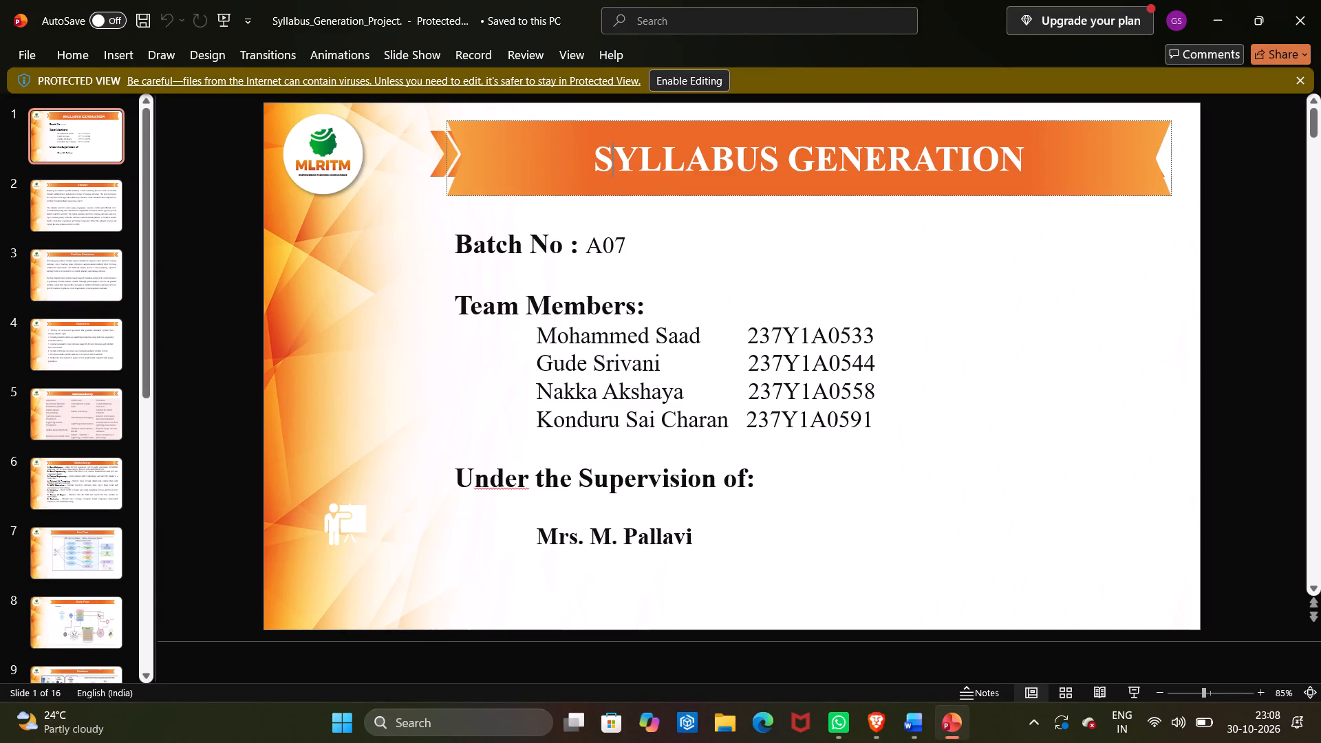
{"action": "left_click_drag", "start_coordinate": [599, 152], "coordinate": [1018, 166]}
{"action": "right_click", "coordinate": [990, 162]}
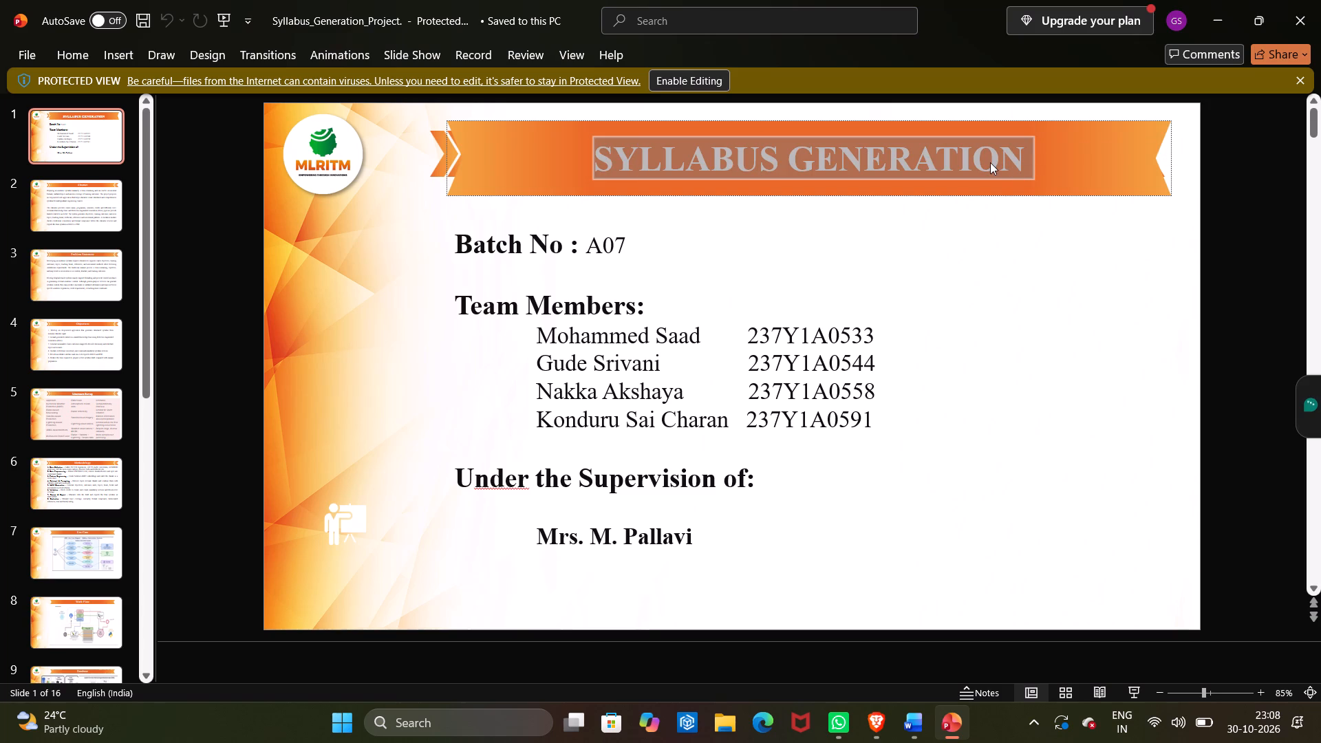
{"action": "left_click", "coordinate": [1027, 230]}
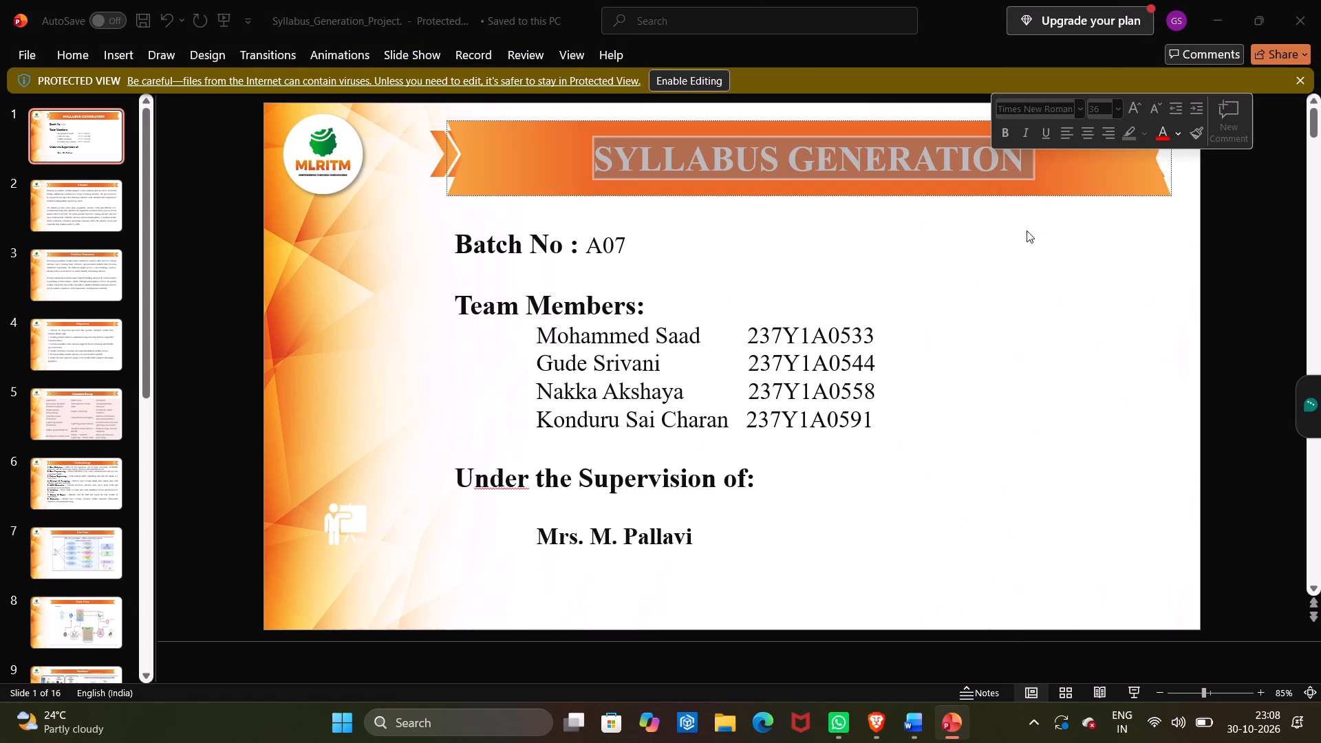
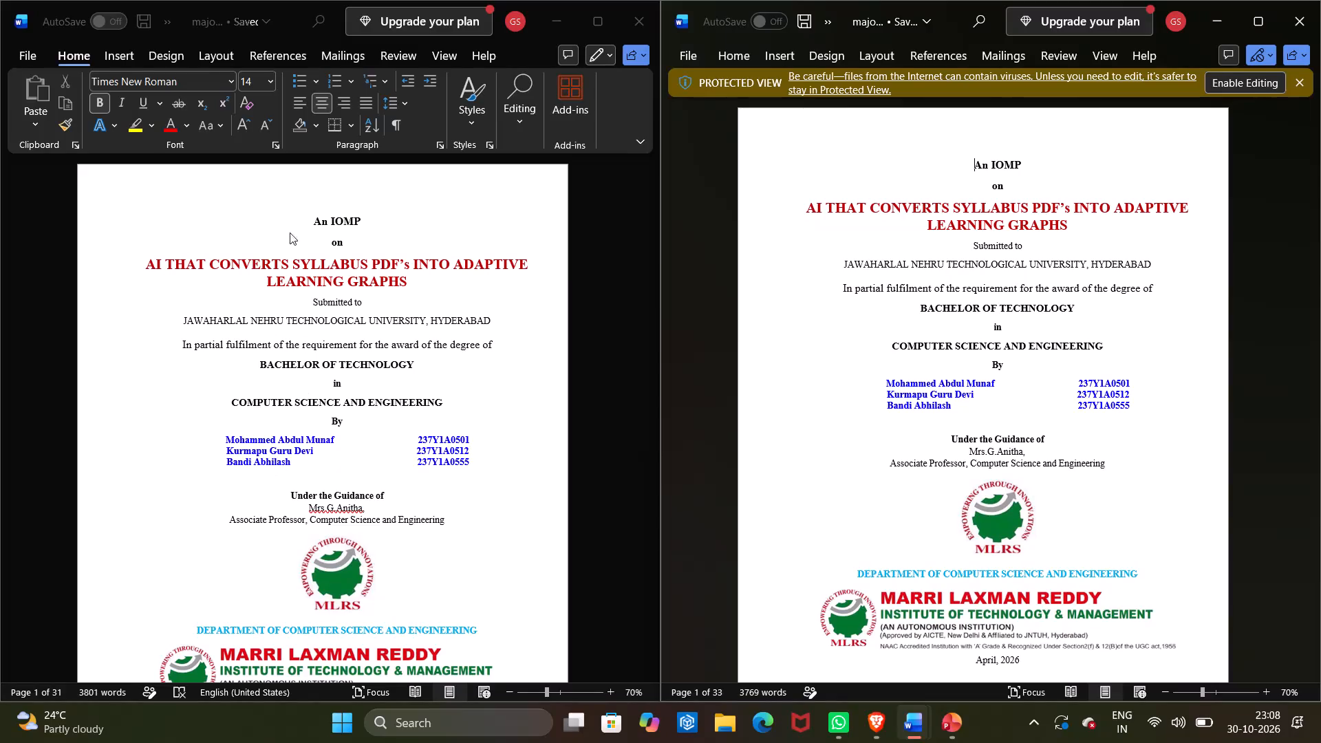
Replace the red project title on the majorproject cover page with the copied SYLLABUS GENERATION text and centre it.
{"action": "left_click", "coordinate": [178, 263]}
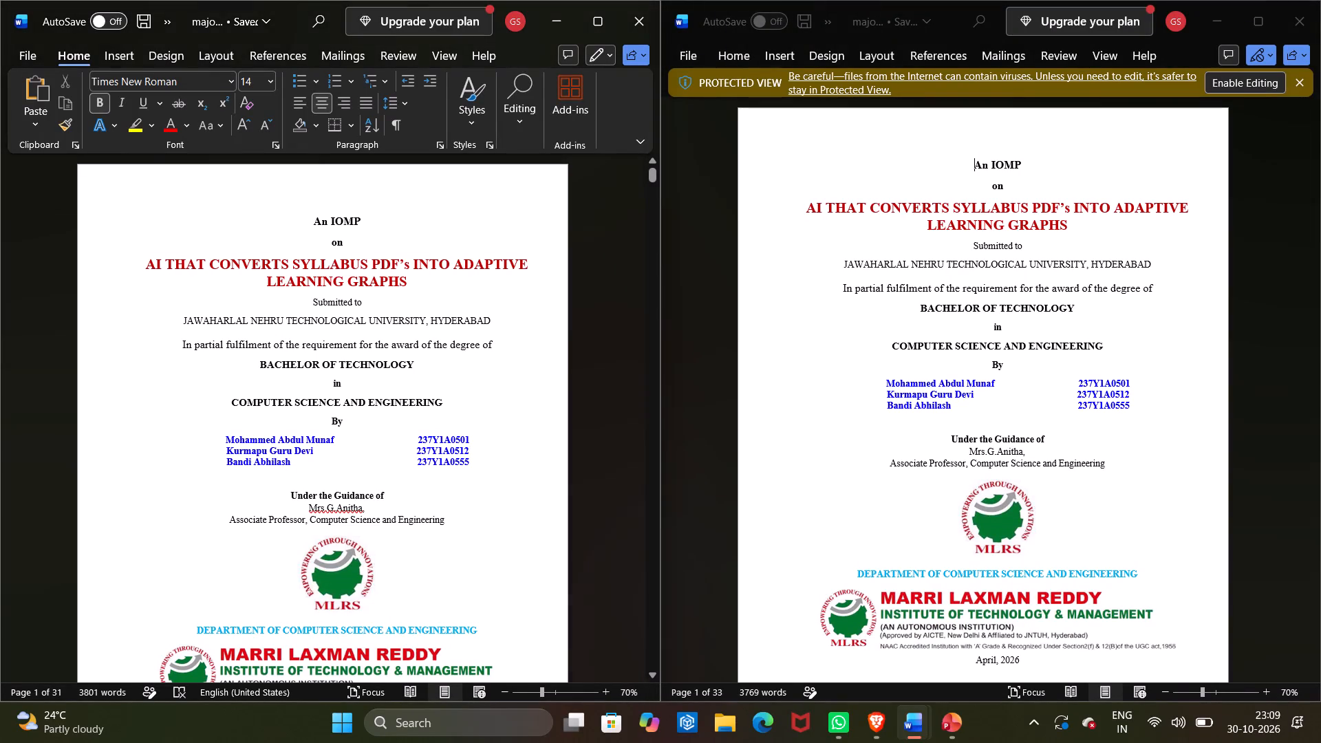
{"action": "left_click_drag", "start_coordinate": [145, 263], "coordinate": [418, 280]}
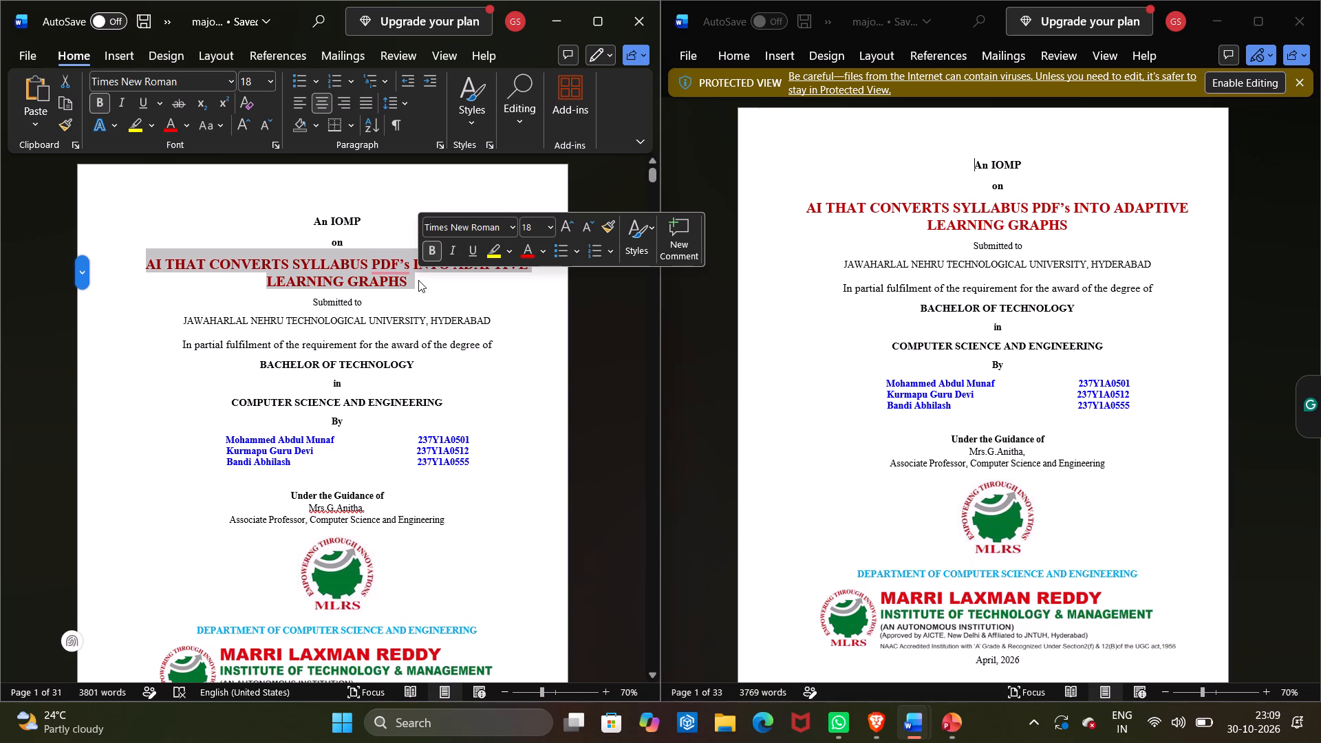
{"action": "key", "text": "ctrl+v"}
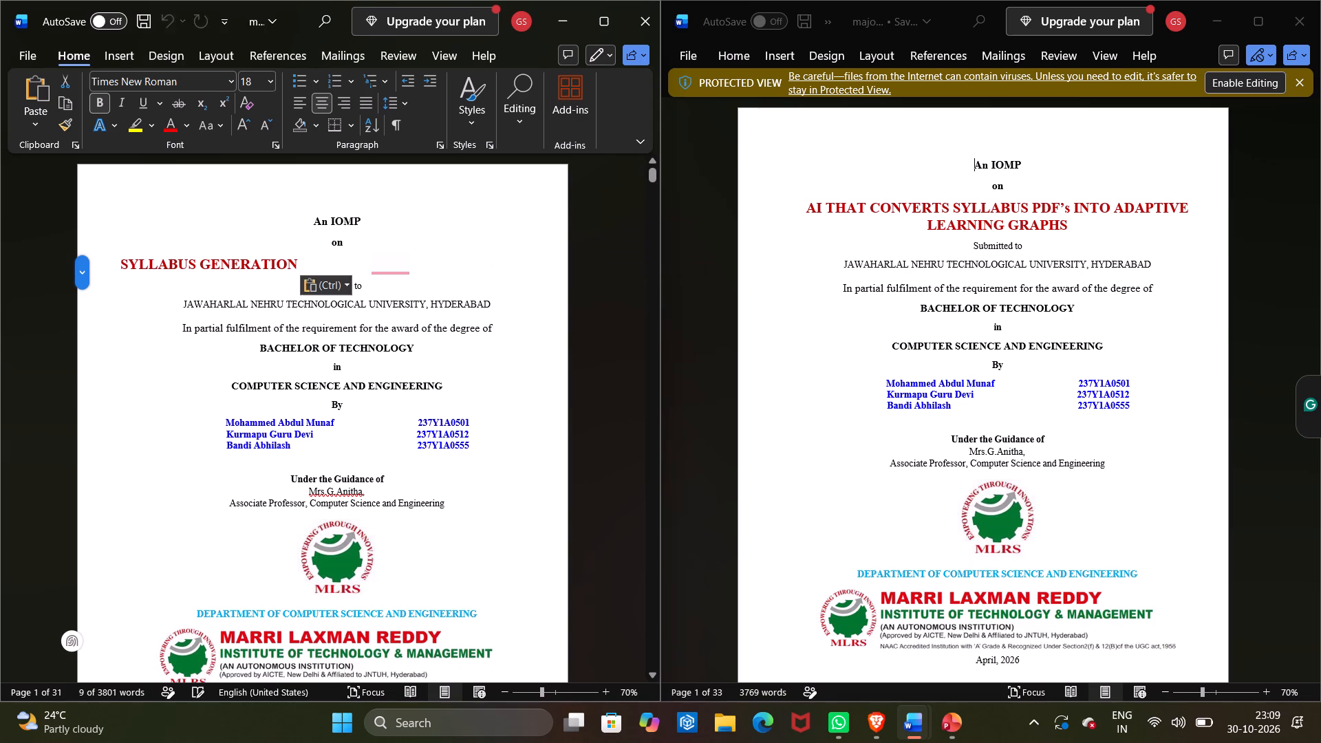
{"action": "left_click_drag", "start_coordinate": [300, 257], "coordinate": [174, 258]}
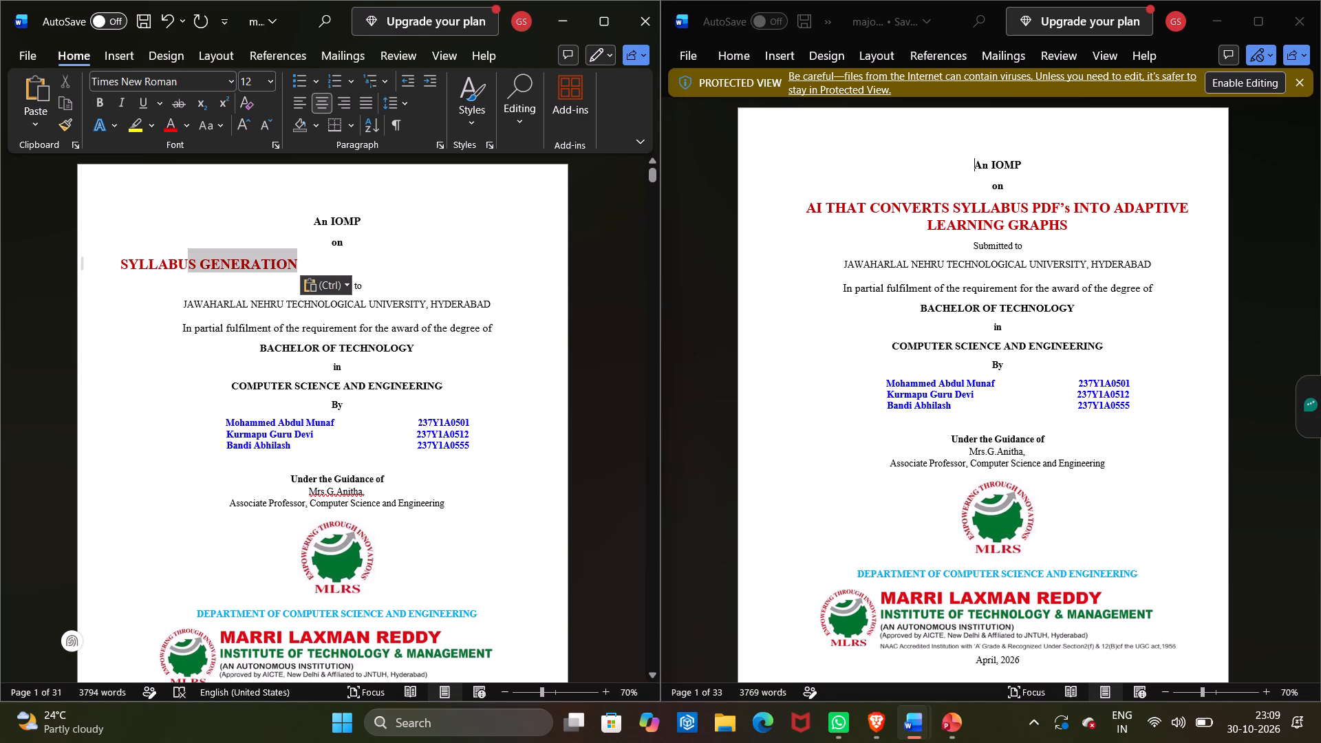
{"action": "left_click_drag", "start_coordinate": [174, 258], "coordinate": [114, 252]}
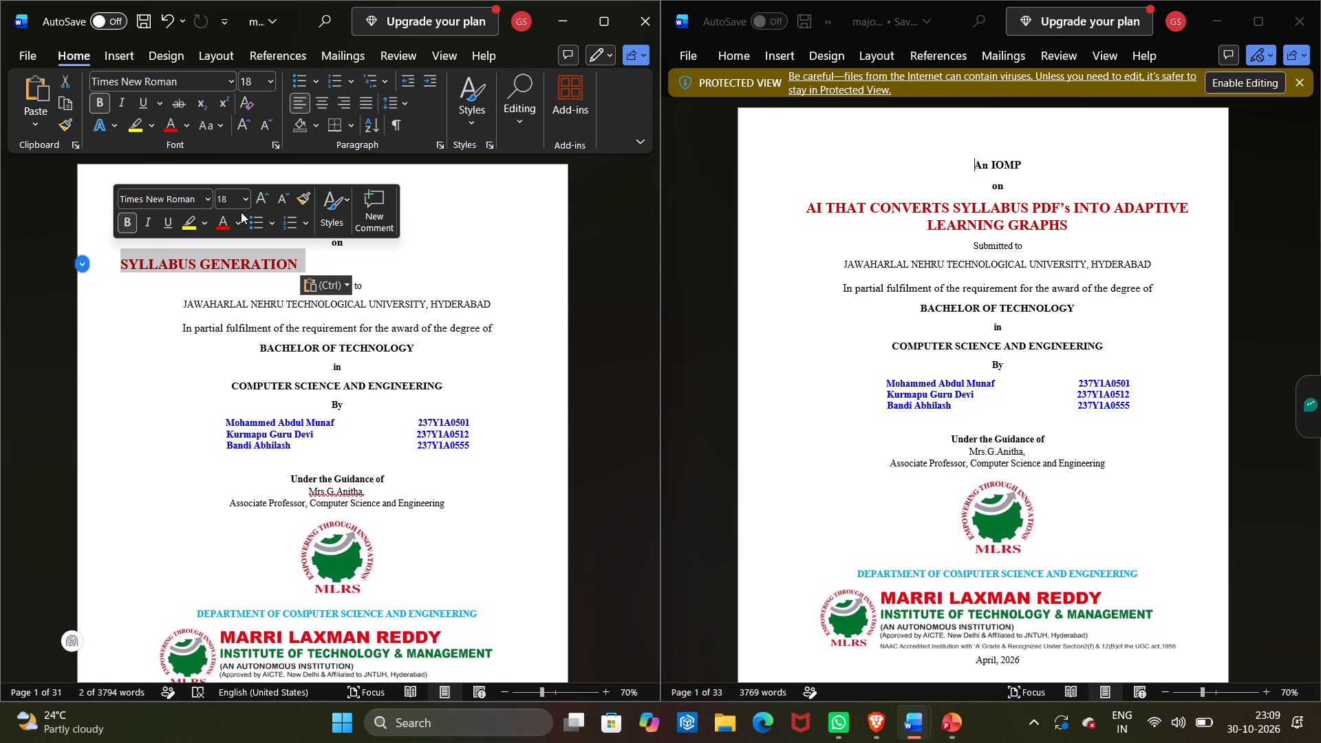
{"action": "left_click", "coordinate": [317, 98]}
{"action": "left_click", "coordinate": [423, 283]}
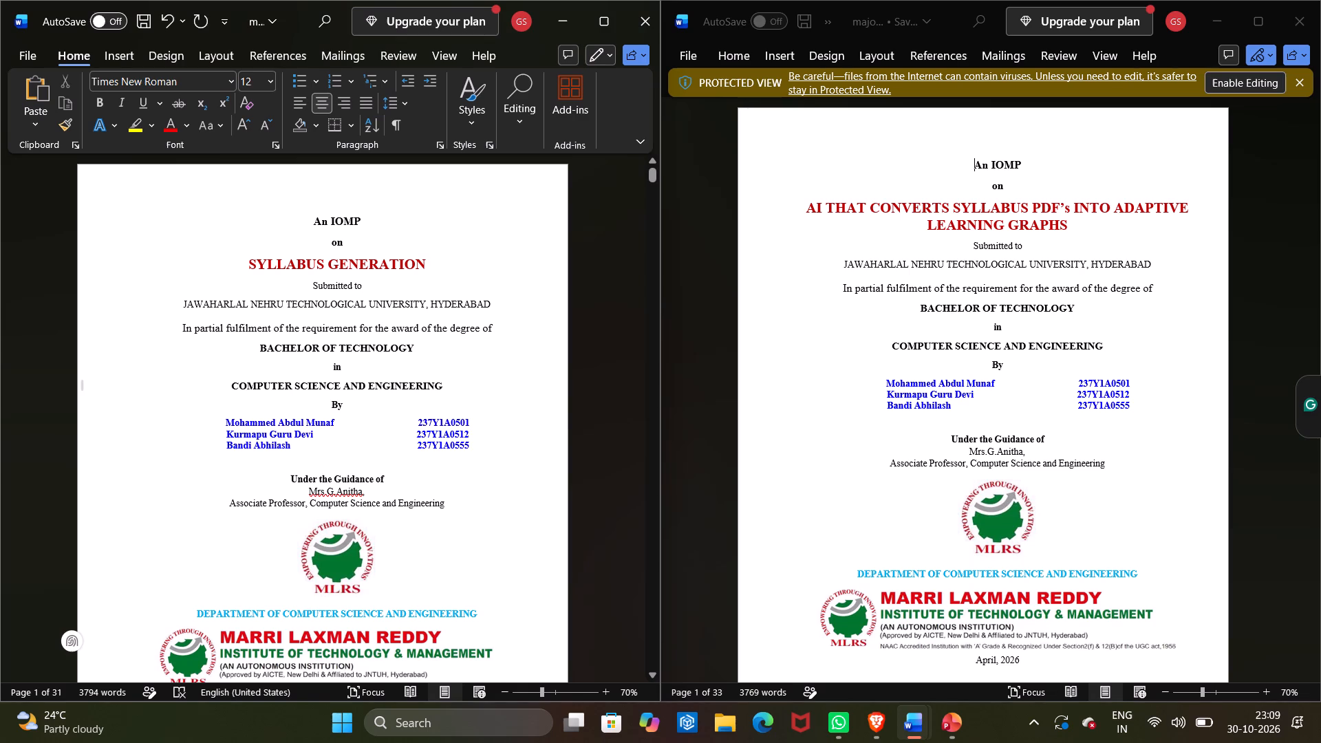
Switch to the Syllabus_Generation_Project presentation in PowerPoint and copy the four team members' names and roll numbers from the first slide.
{"action": "scroll", "coordinate": [383, 385], "scroll_direction": "down", "scroll_amount": 1}
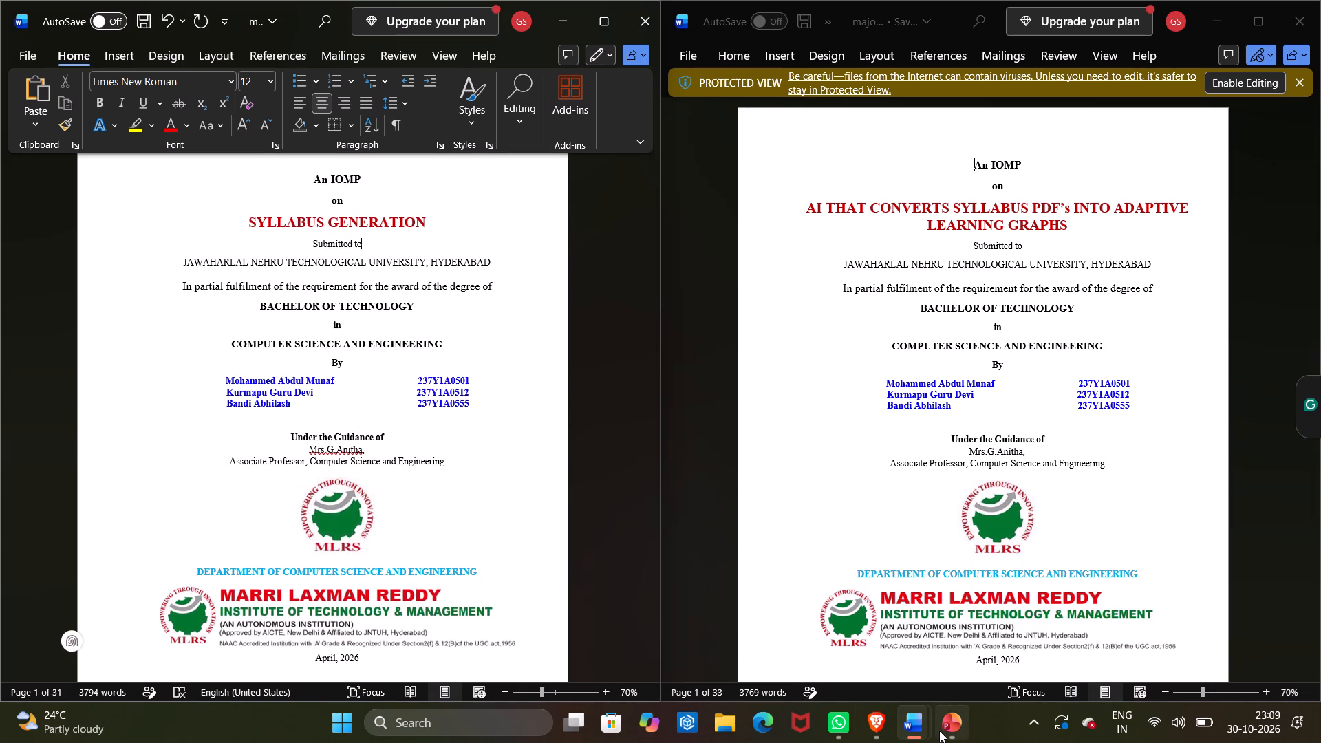
{"action": "left_click", "coordinate": [923, 647]}
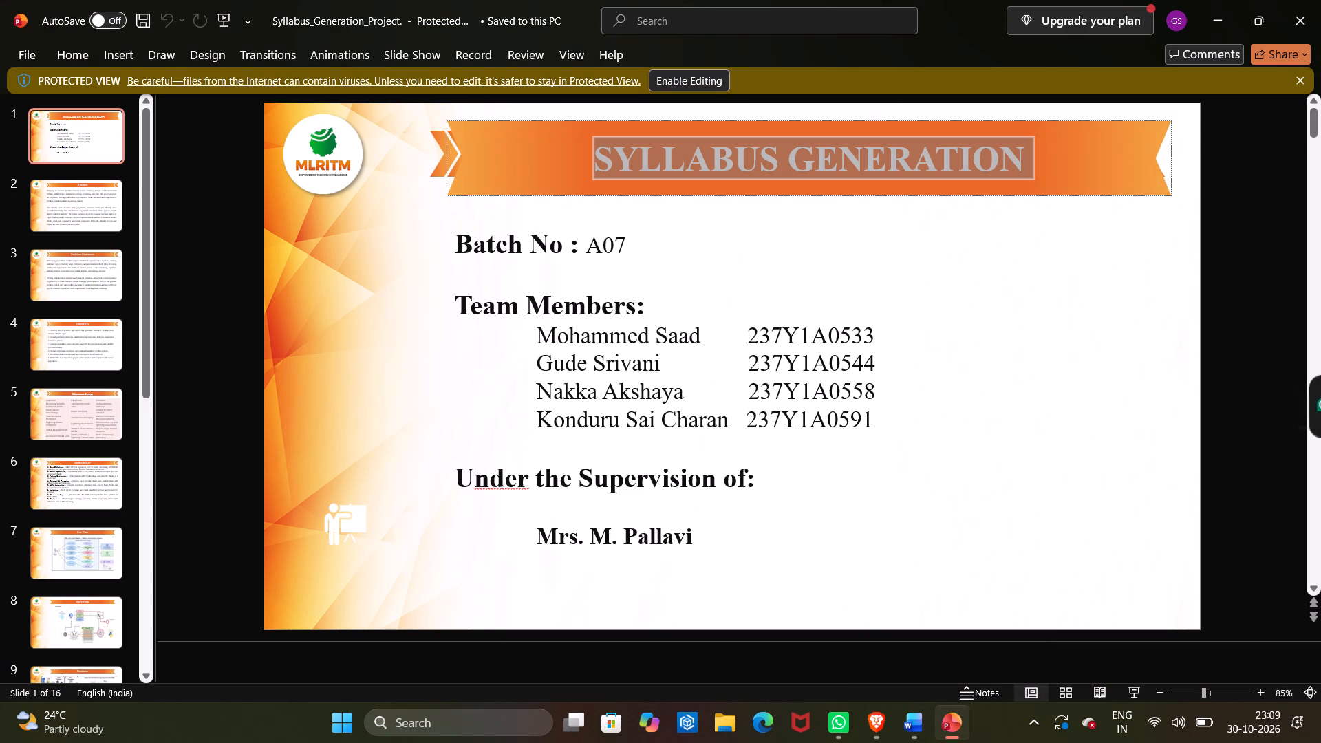
{"action": "left_click_drag", "start_coordinate": [536, 334], "coordinate": [837, 398]}
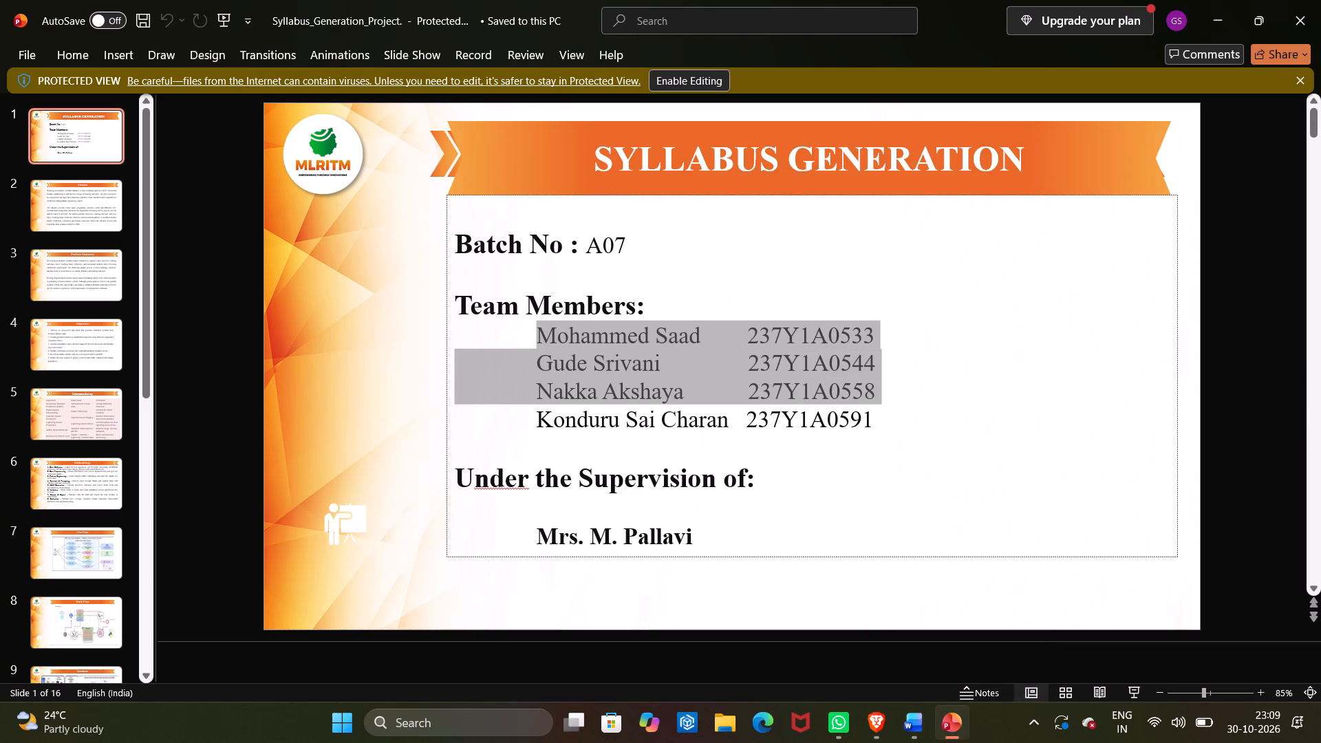
{"action": "left_click_drag", "start_coordinate": [837, 398], "coordinate": [858, 417]}
{"action": "right_click", "coordinate": [798, 382]}
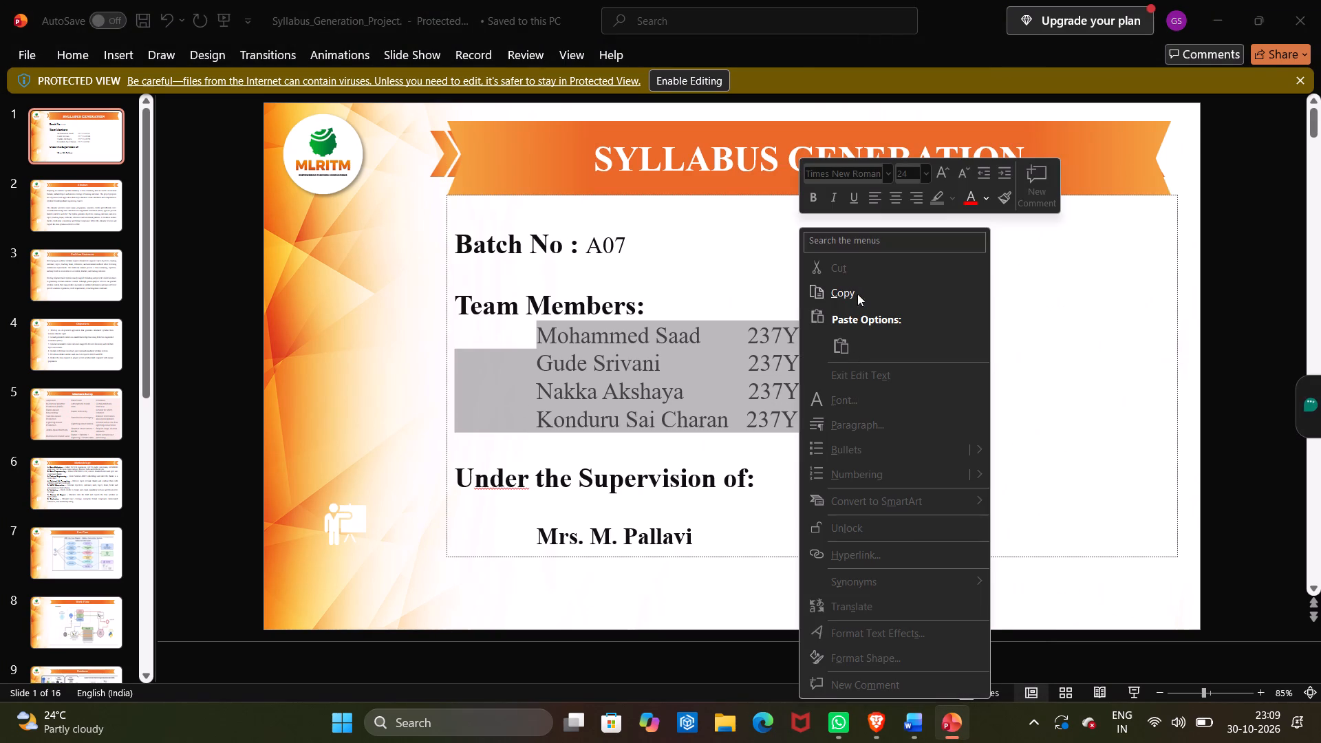
{"action": "left_click", "coordinate": [859, 286]}
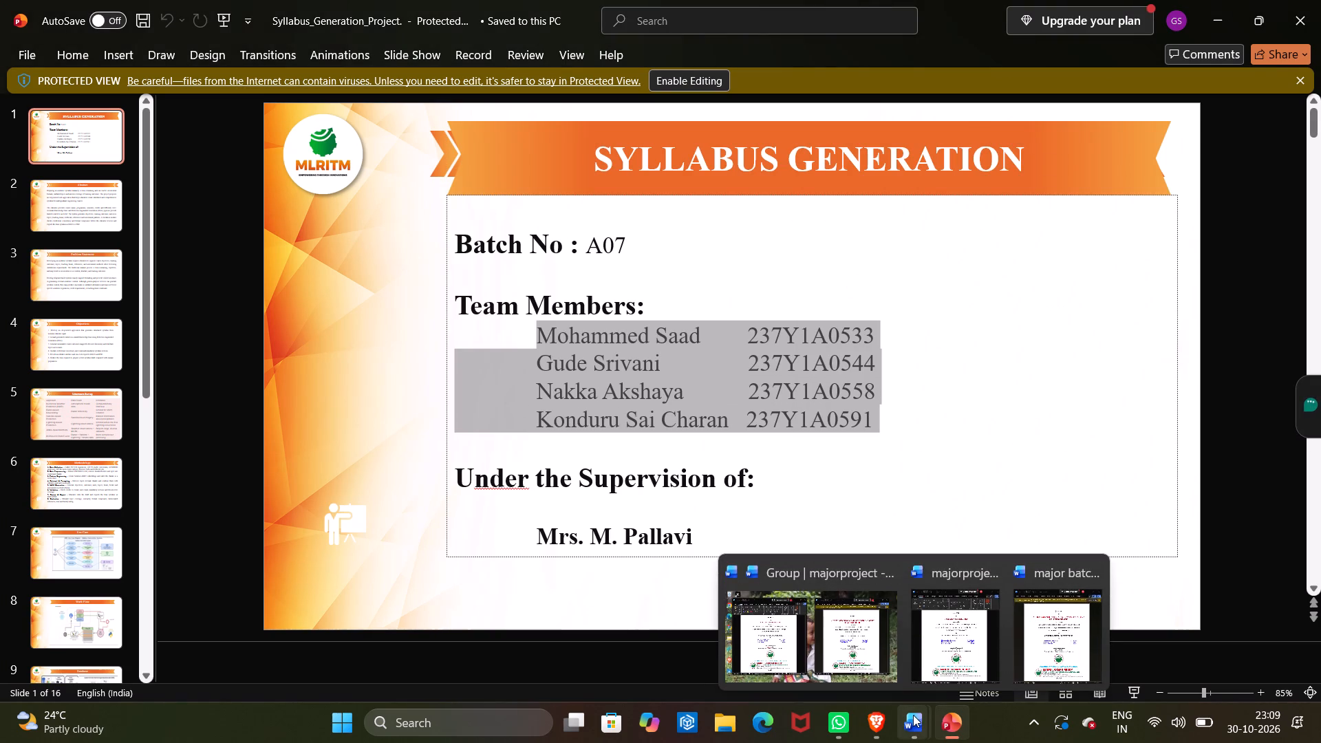
Back in Word, replace the three students listed under By on the majorproject cover page with the copied four-member team list.
{"action": "left_click", "coordinate": [950, 723]}
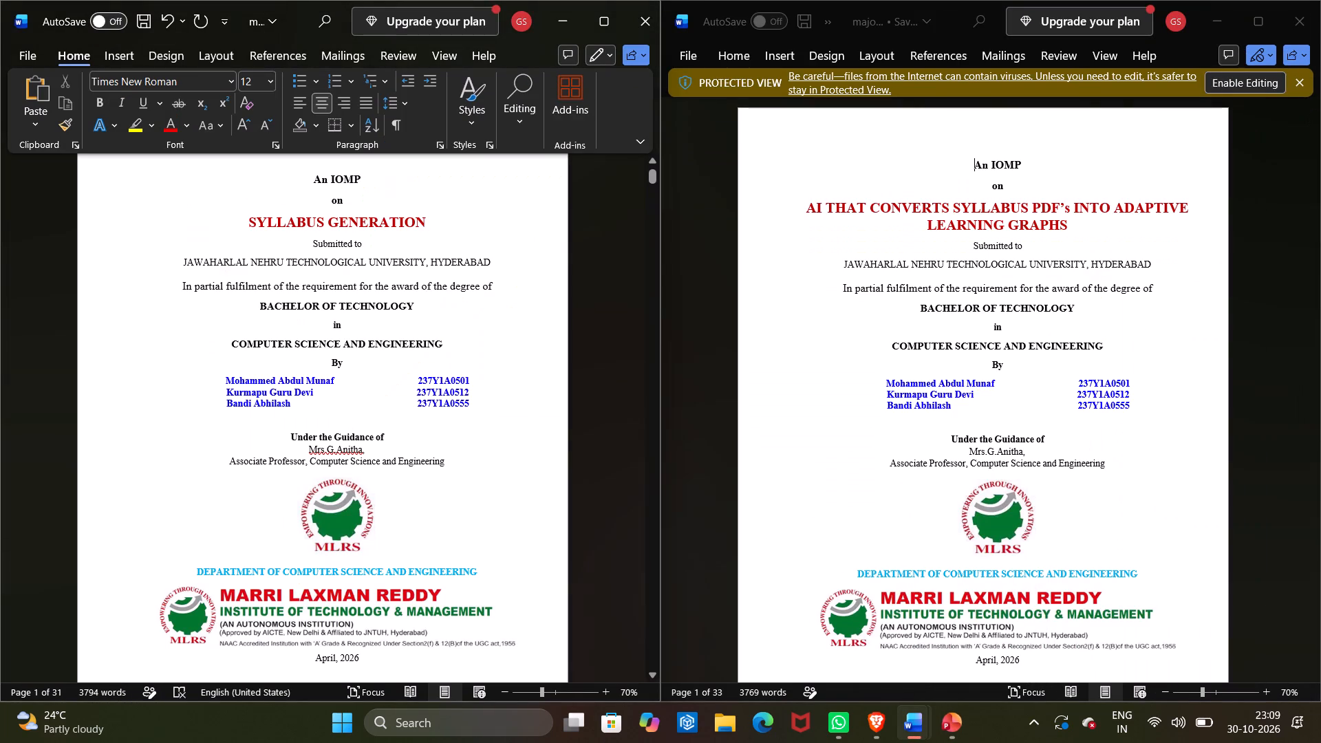
{"action": "left_click_drag", "start_coordinate": [223, 381], "coordinate": [447, 425]}
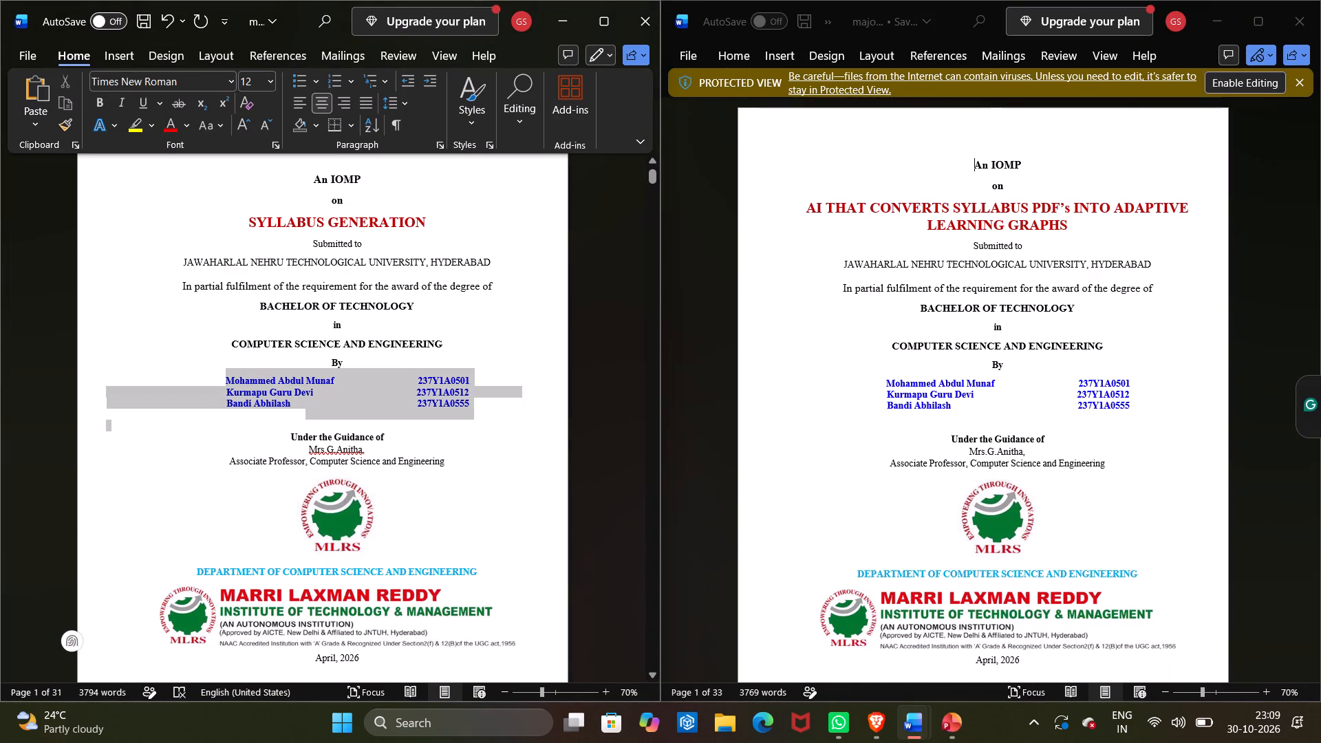
{"action": "left_click_drag", "start_coordinate": [447, 425], "coordinate": [451, 425]}
{"action": "key", "text": "ctrl+v"}
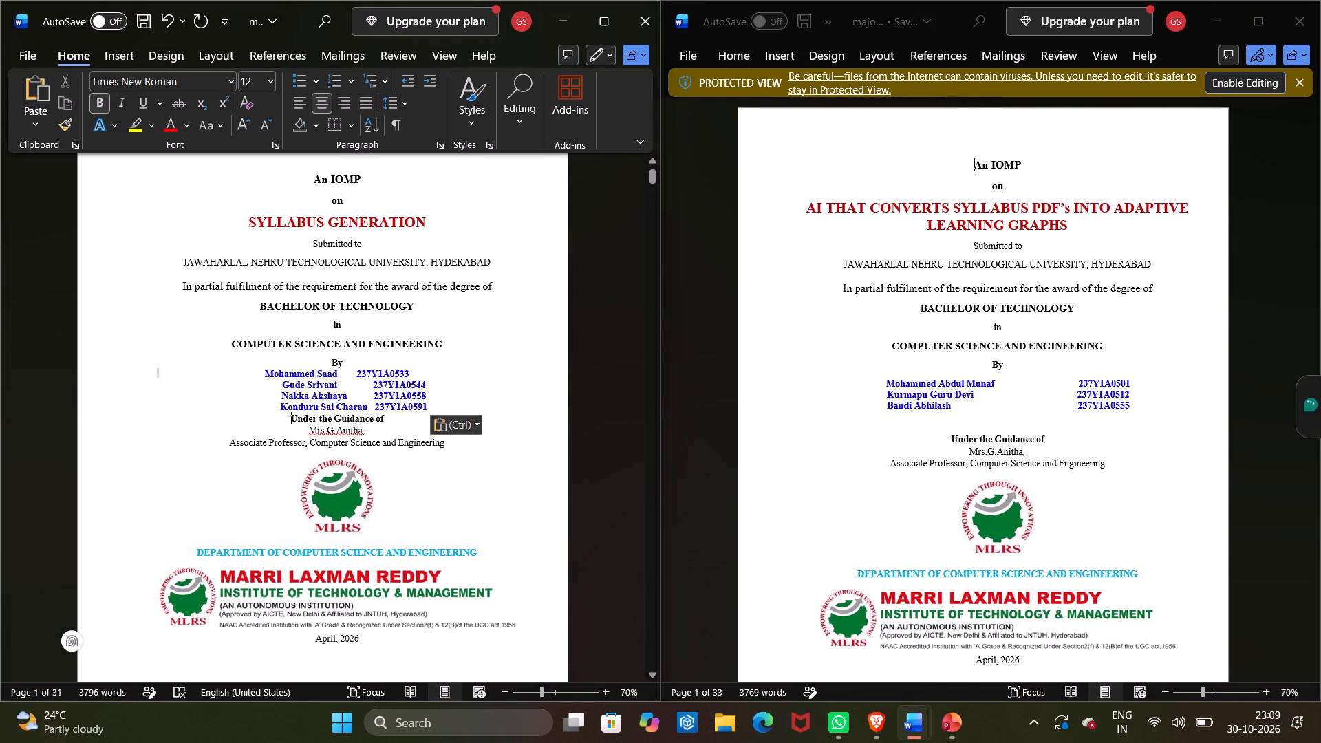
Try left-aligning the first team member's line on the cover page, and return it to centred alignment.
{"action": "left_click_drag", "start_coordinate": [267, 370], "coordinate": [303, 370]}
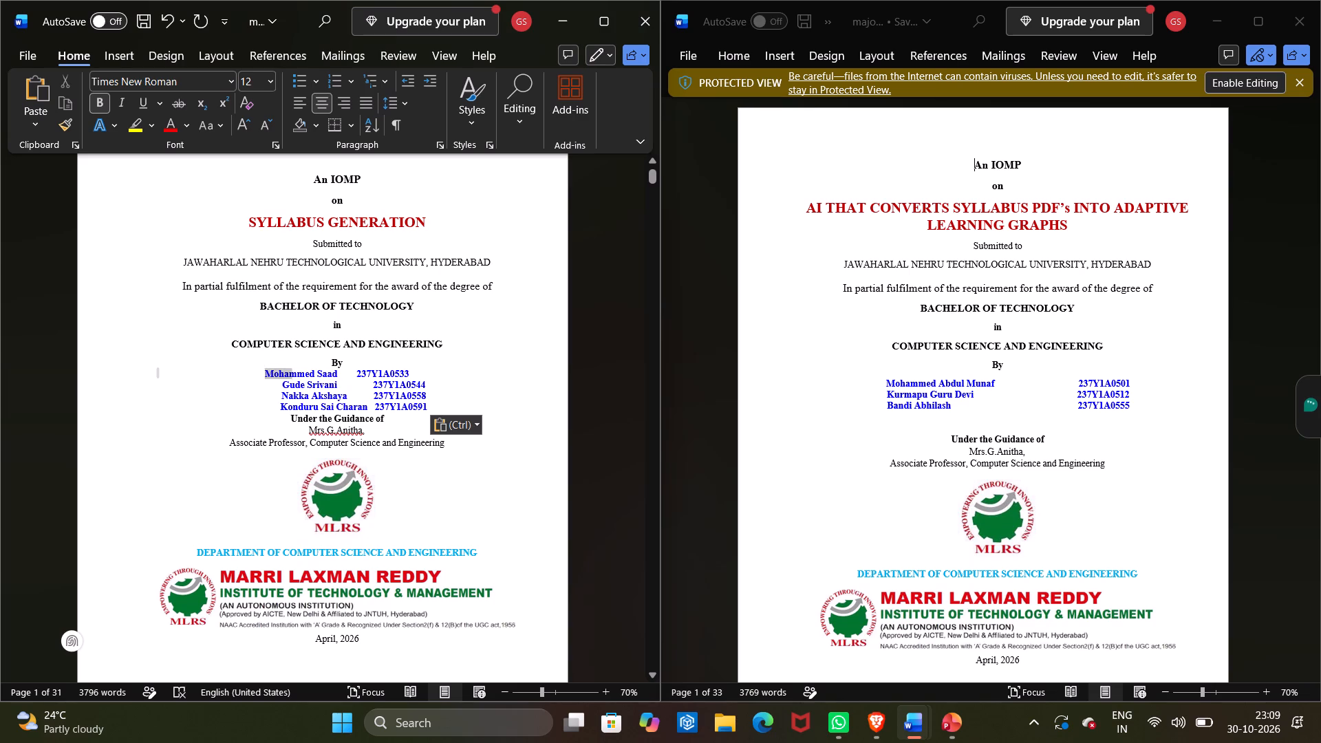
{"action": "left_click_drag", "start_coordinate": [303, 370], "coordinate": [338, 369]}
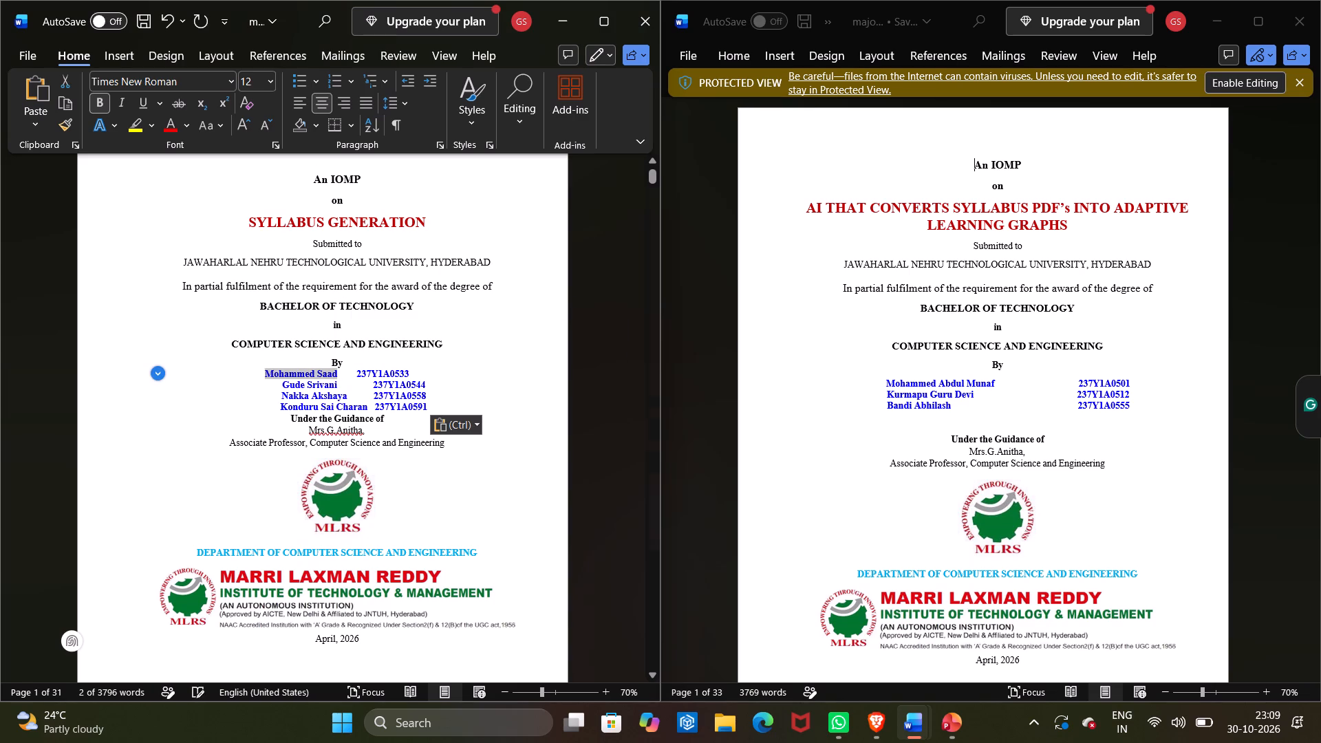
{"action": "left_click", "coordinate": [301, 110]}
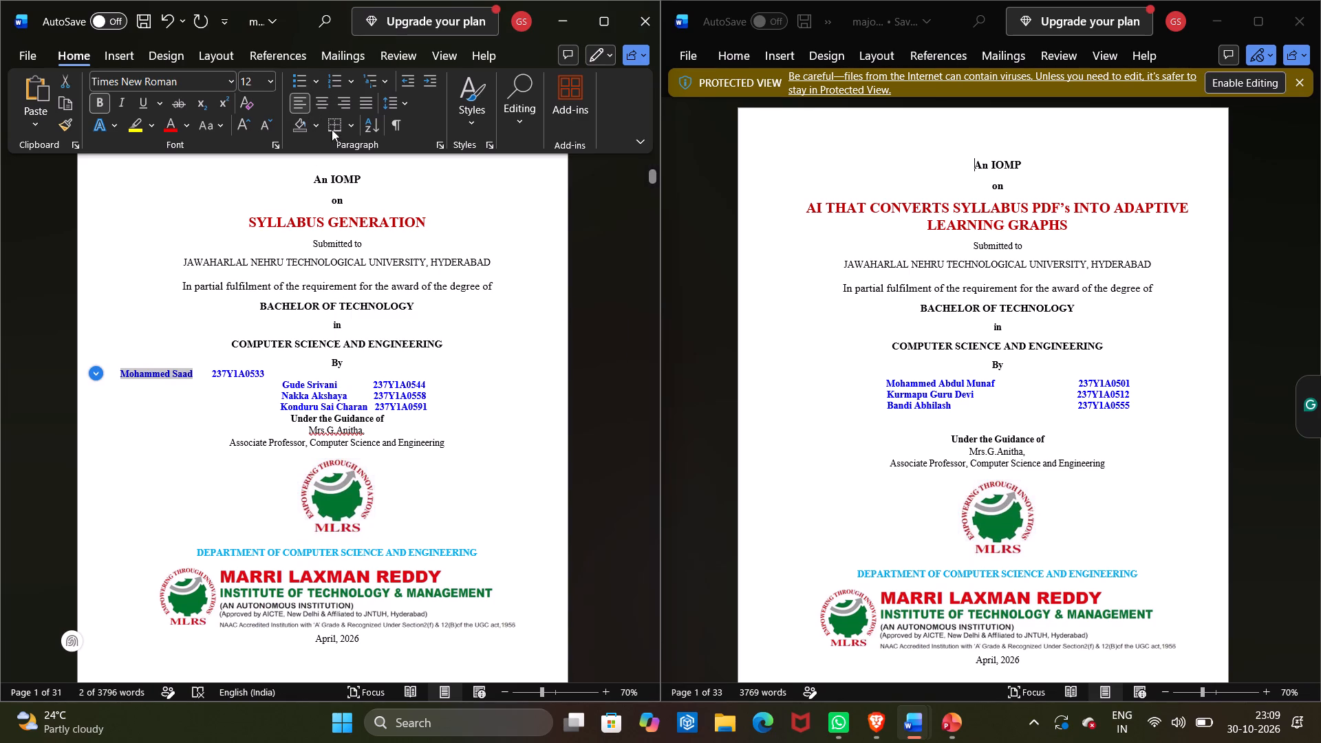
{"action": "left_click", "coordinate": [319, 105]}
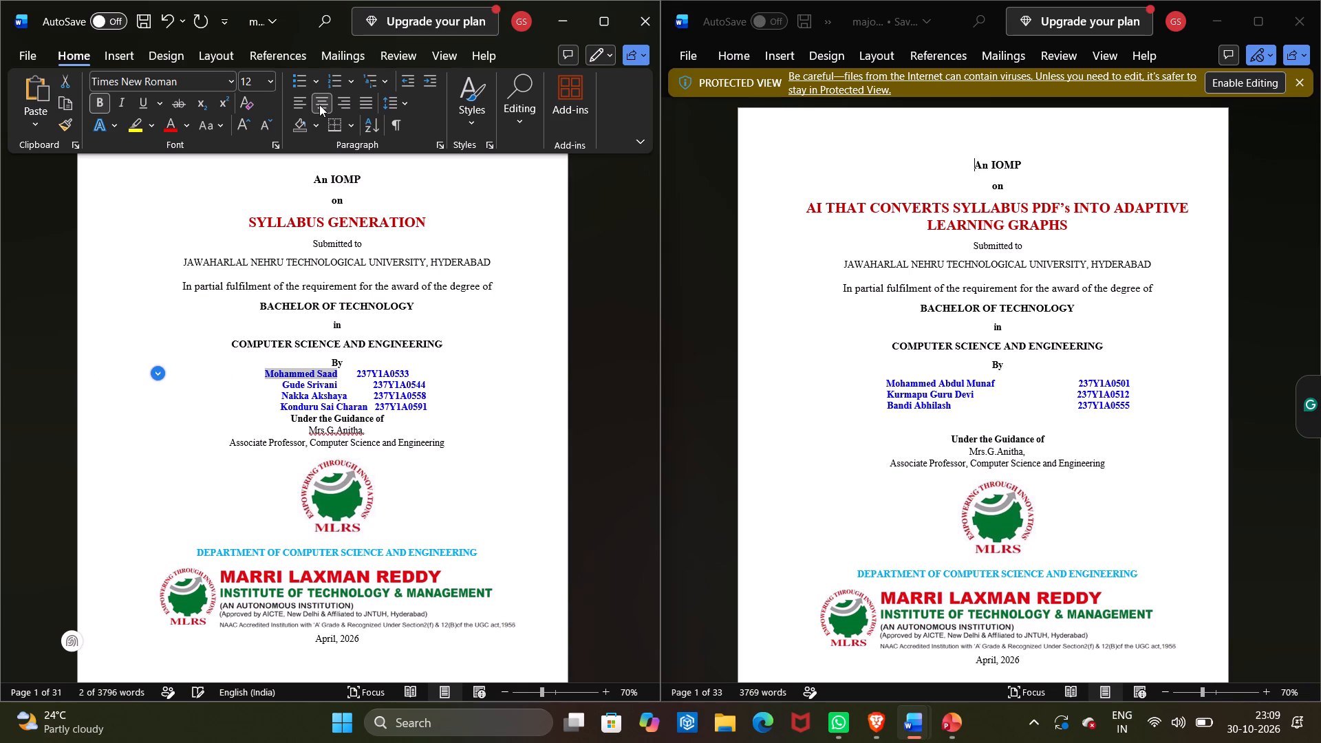
Widen the gap between the first team member's name and roll number with extra spaces, trimming the excess.
{"action": "left_click", "coordinate": [363, 374]}
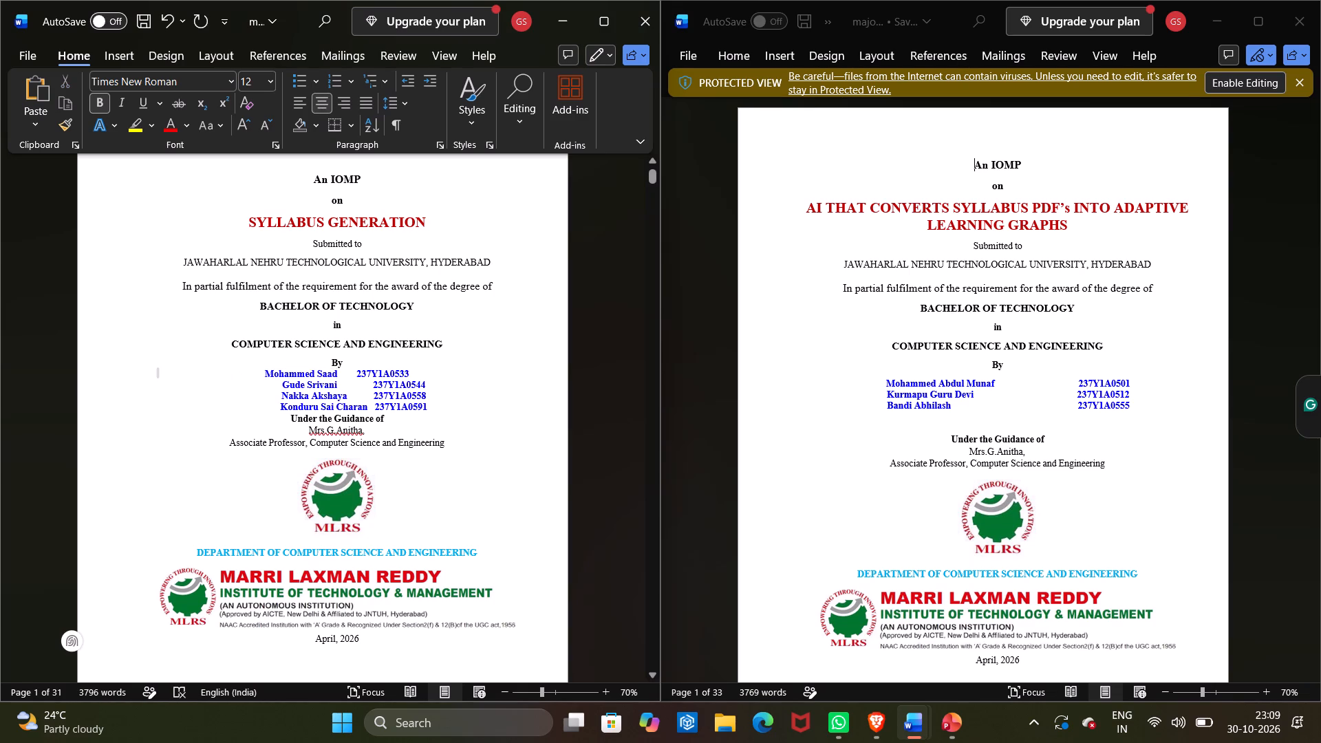
{"action": "left_click", "coordinate": [344, 376]}
{"action": "key", "text": "space"}
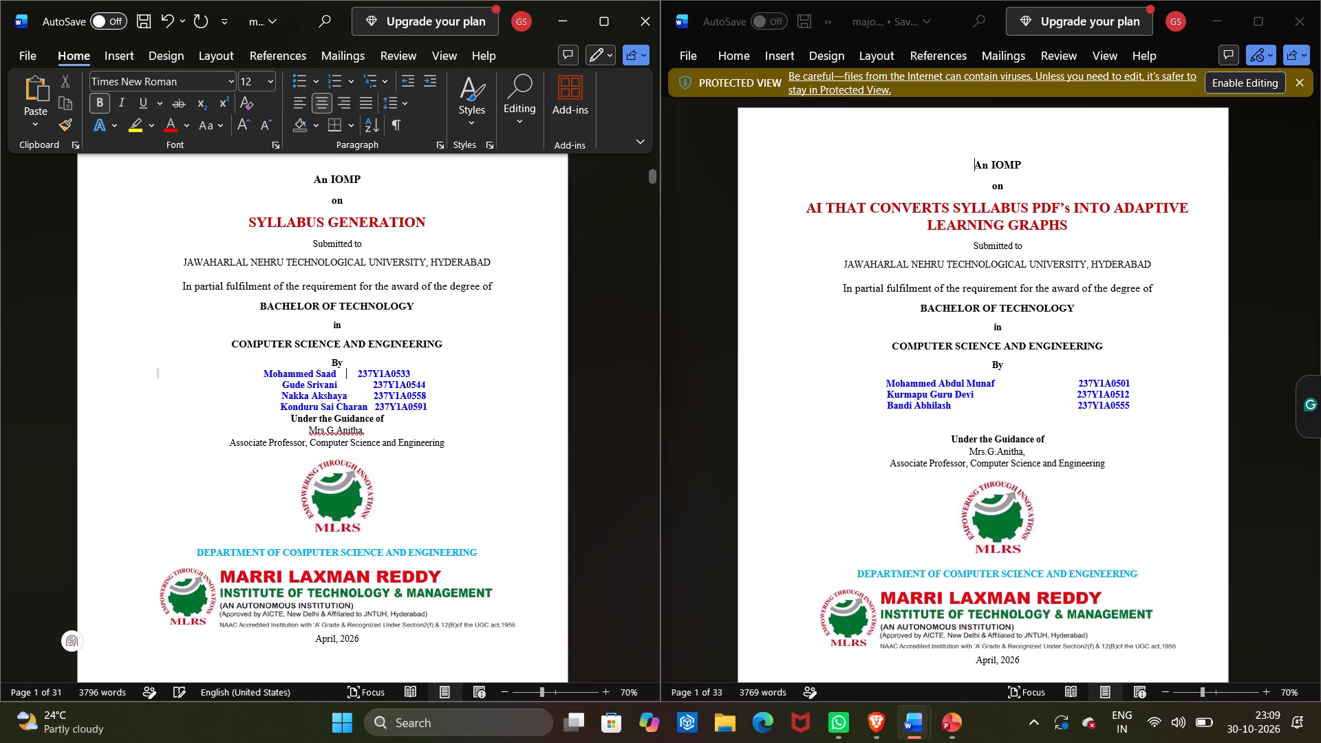
{"action": "key", "text": "space"}
{"action": "key", "text": "space"}
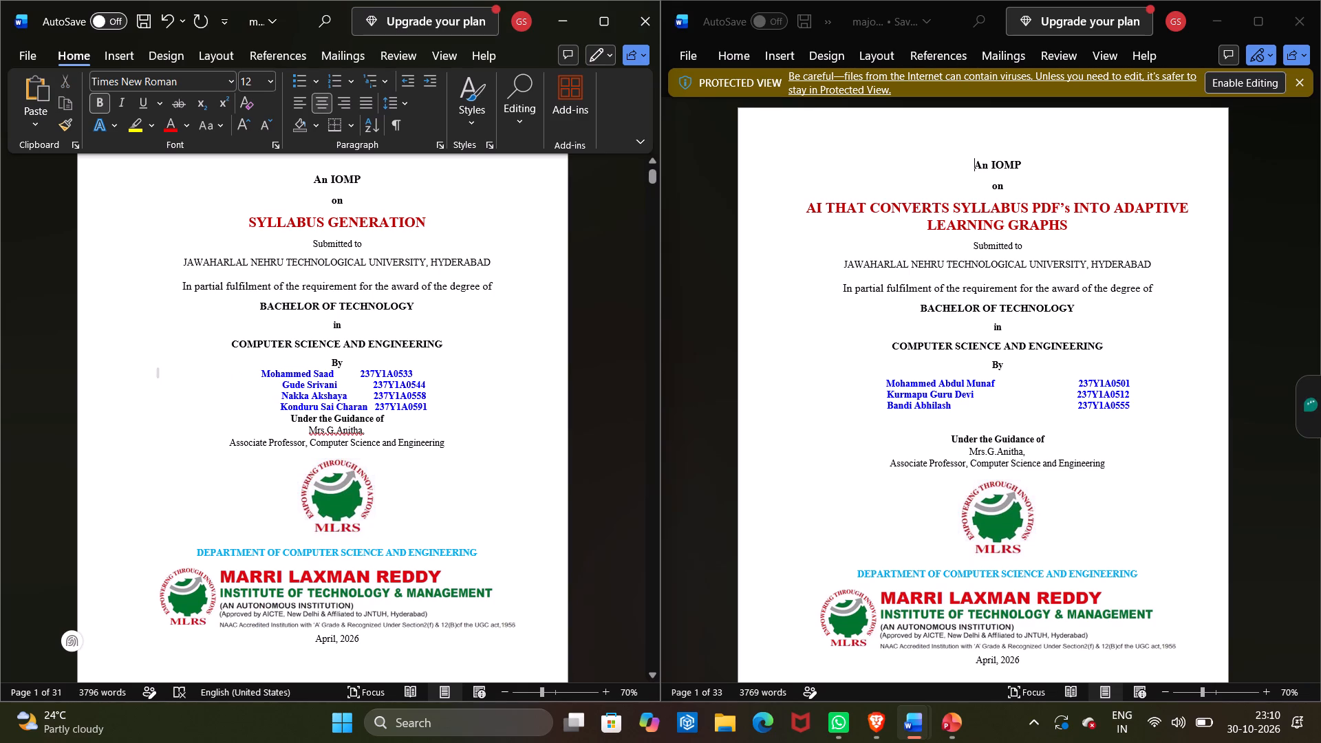
{"action": "left_click", "coordinate": [331, 377]}
{"action": "key", "text": "space"}
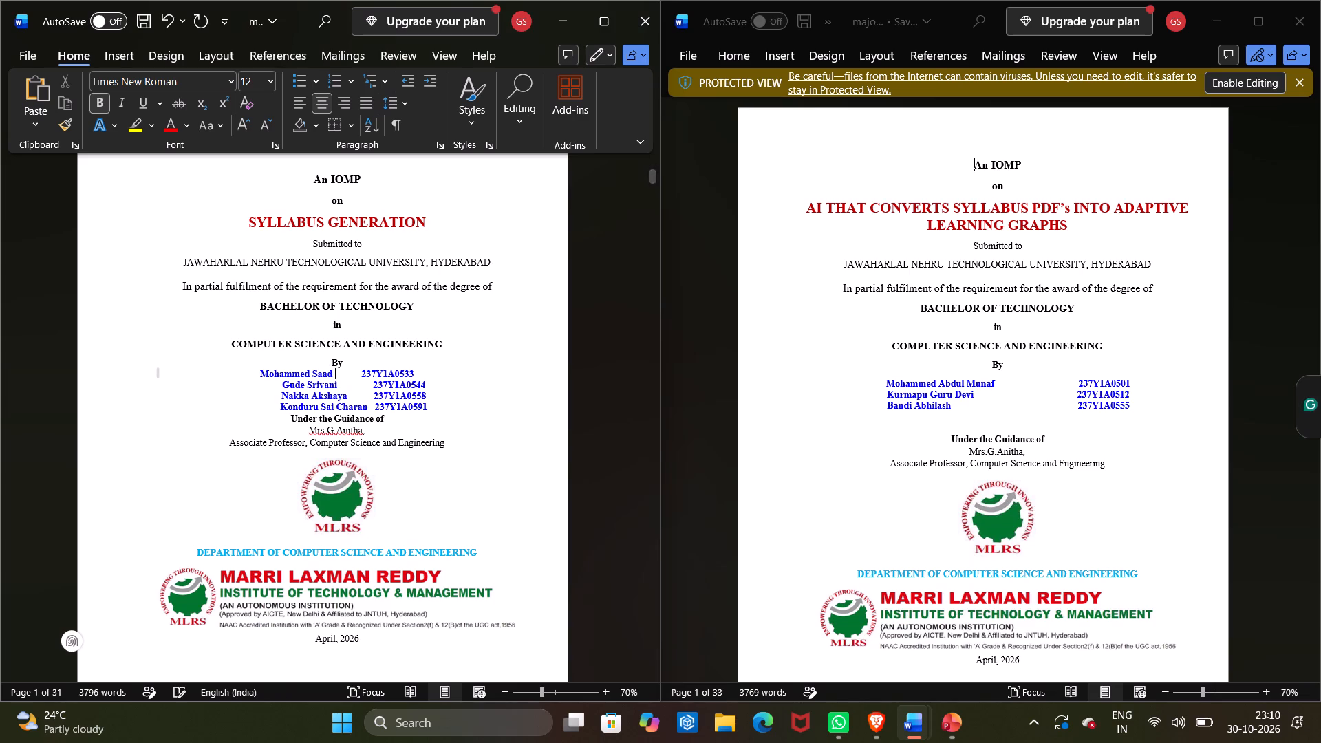
{"action": "key", "text": "space"}
{"action": "key", "text": "space"}
{"action": "key", "text": "space"}
{"action": "key", "text": "space"}
{"action": "key", "text": "space"}
{"action": "key", "text": "space"}
{"action": "key", "text": "space"}
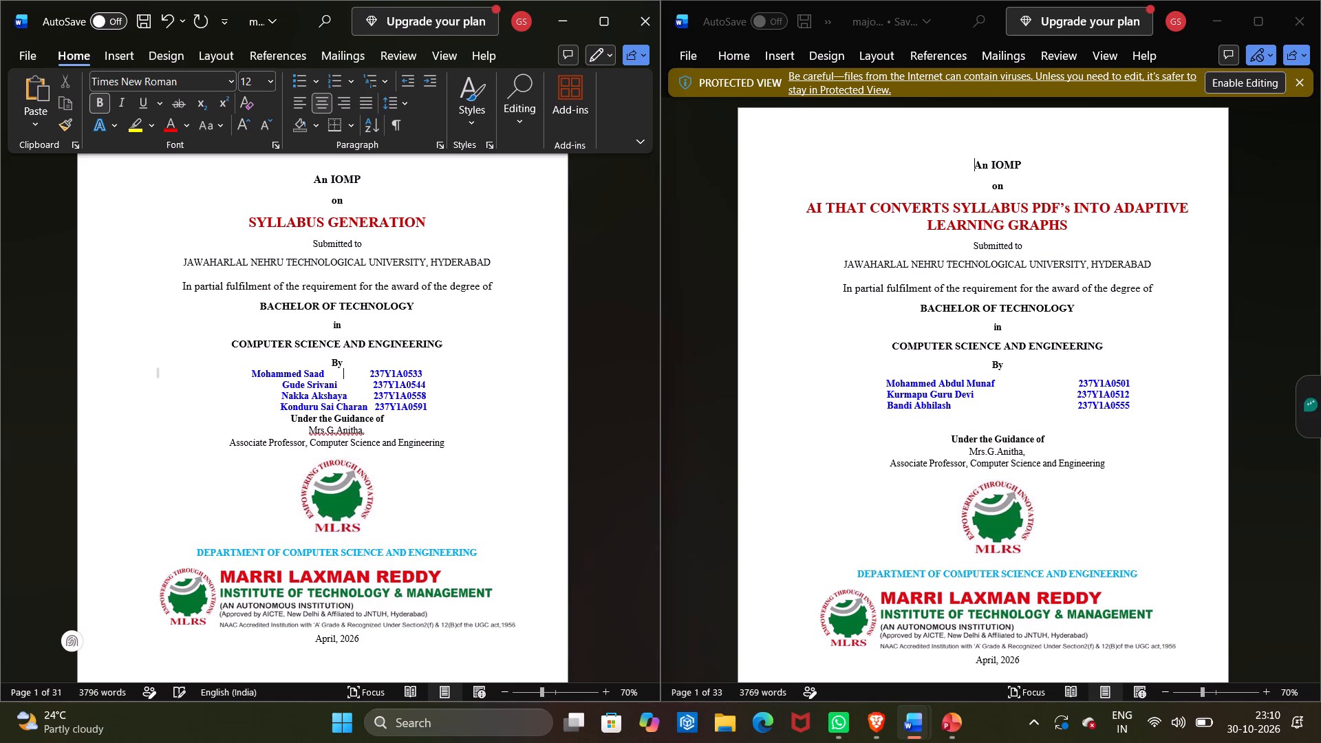
{"action": "key", "text": "space"}
{"action": "key", "text": "space"}
{"action": "key", "text": "space"}
{"action": "key", "text": "space"}
{"action": "key", "text": "space"}
{"action": "key", "text": "space"}
{"action": "key", "text": "space"}
{"action": "key", "text": "space"}
{"action": "key", "text": "space"}
{"action": "key", "text": "space"}
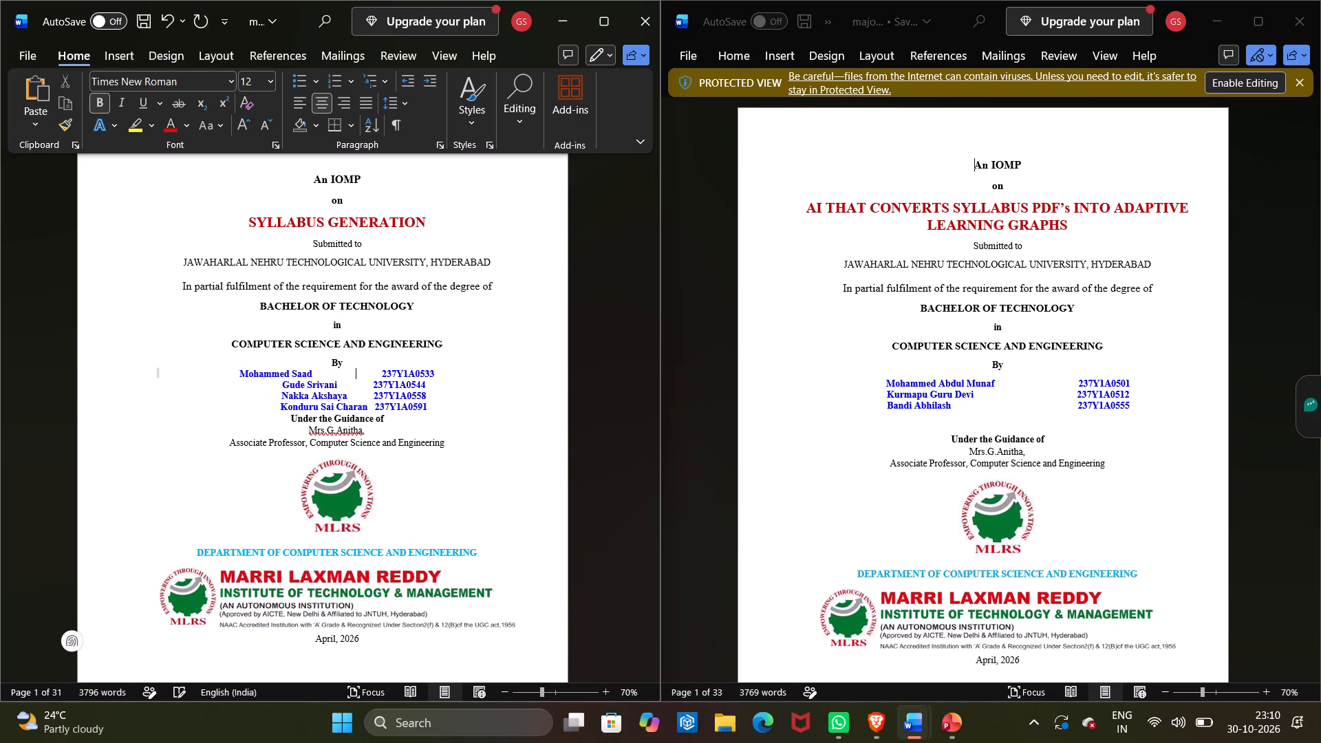
{"action": "key", "text": "space"}
{"action": "key", "text": "space"}
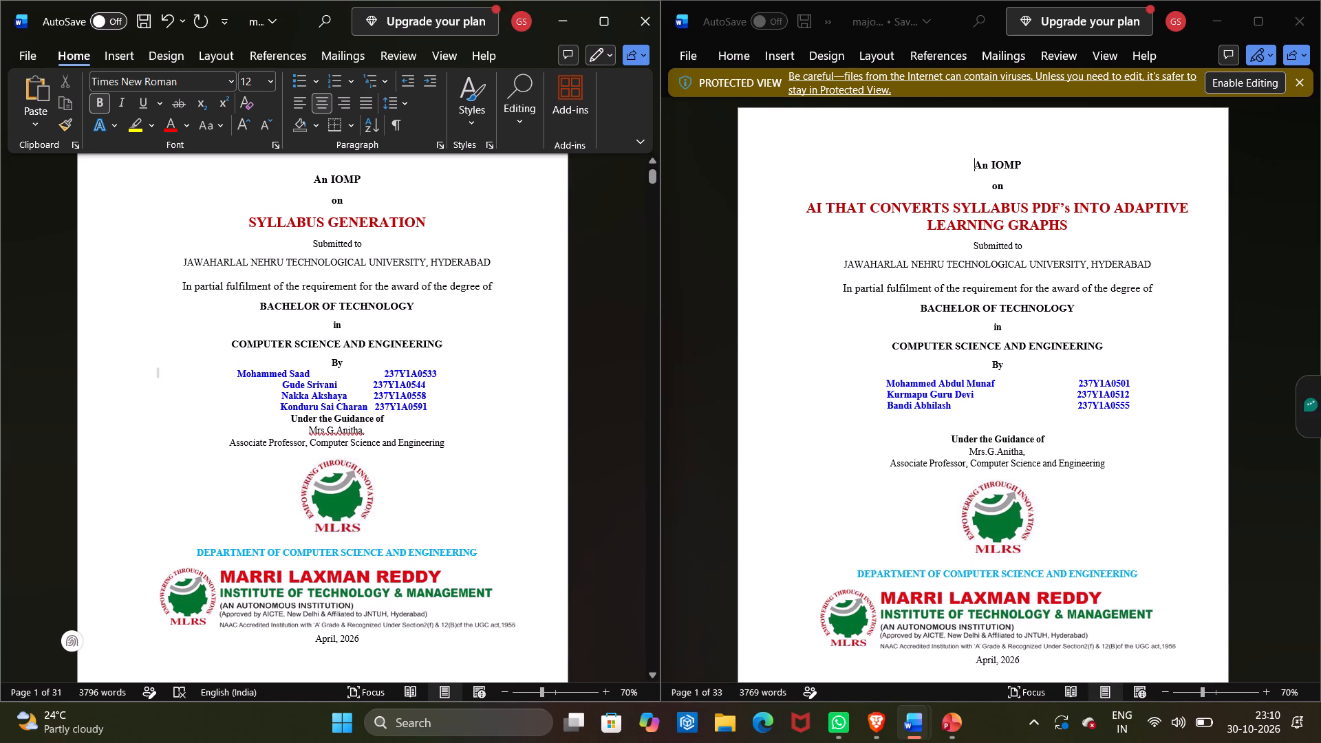
{"action": "left_click", "coordinate": [383, 372]}
{"action": "key", "text": "BackSpace"}
{"action": "key", "text": "BackSpace"}
{"action": "key", "text": "BackSpace"}
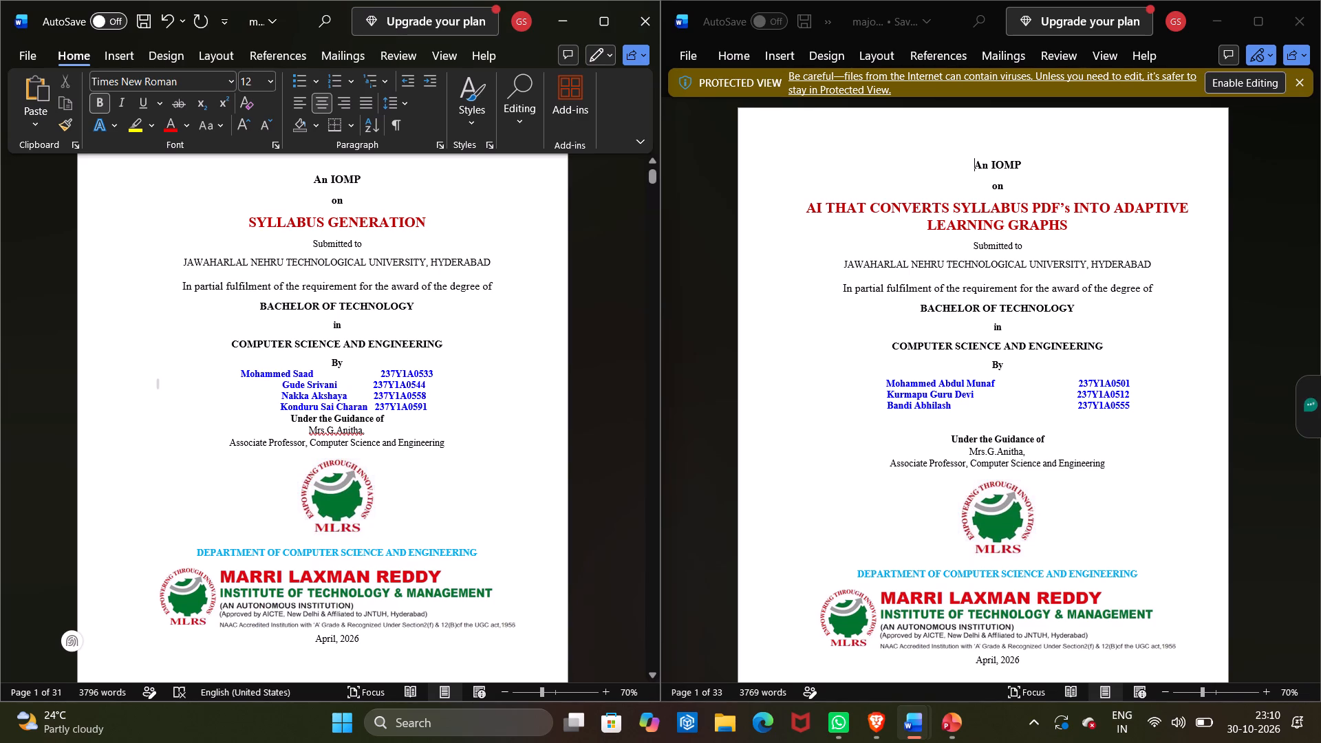
Widen the gap between the second team member's name and roll number with extra spaces.
{"action": "left_click", "coordinate": [337, 385]}
{"action": "key", "text": "space"}
{"action": "key", "text": "space"}
{"action": "key", "text": "space"}
{"action": "key", "text": "space"}
{"action": "key", "text": "space"}
{"action": "key", "text": "space"}
{"action": "key", "text": "space"}
{"action": "key", "text": "space"}
{"action": "key", "text": "space"}
{"action": "key", "text": "space"}
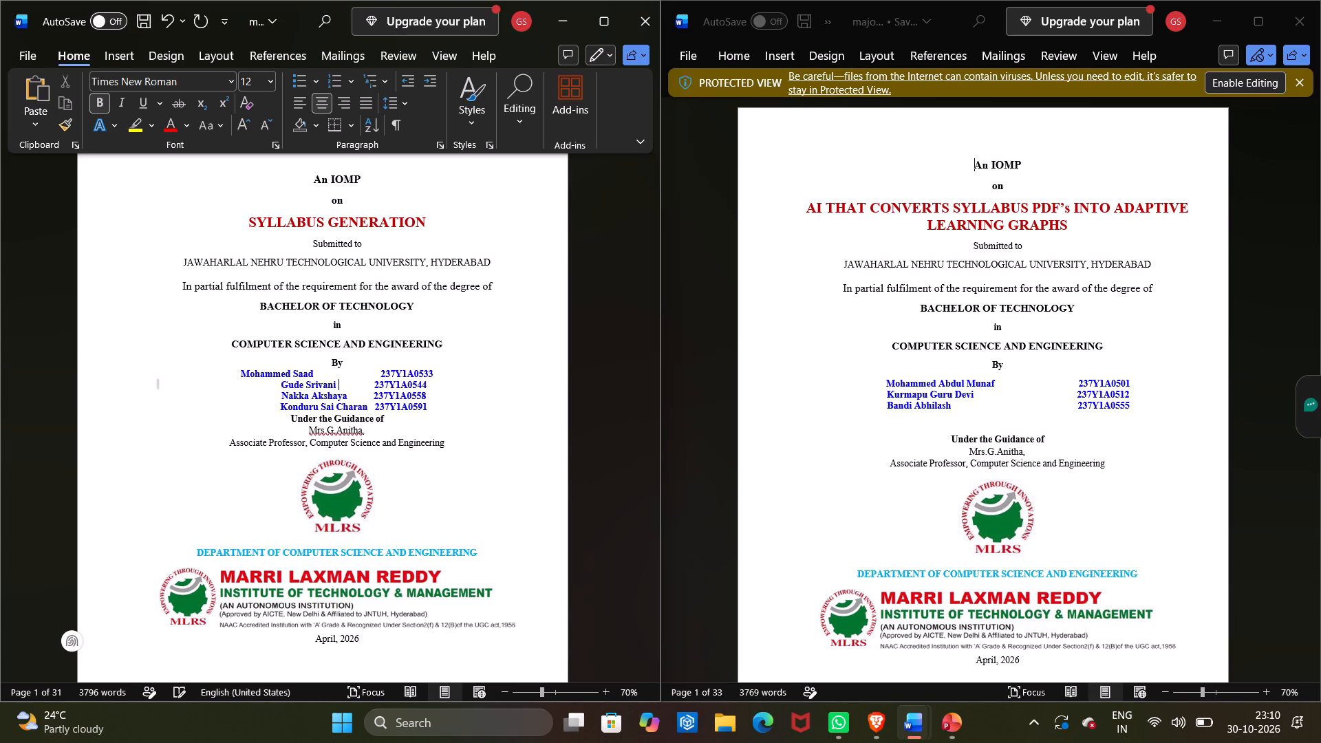
{"action": "key", "text": "space"}
{"action": "key", "text": "space"}
{"action": "key", "text": "space"}
{"action": "key", "text": "space"}
{"action": "key", "text": "space"}
{"action": "key", "text": "space"}
{"action": "key", "text": "space"}
{"action": "key", "text": "space"}
{"action": "key", "text": "space"}
{"action": "key", "text": "space"}
{"action": "key", "text": "space"}
{"action": "key", "text": "space"}
{"action": "key", "text": "space"}
{"action": "key", "text": "space"}
{"action": "key", "text": "space"}
{"action": "key", "text": "space"}
{"action": "key", "text": "space"}
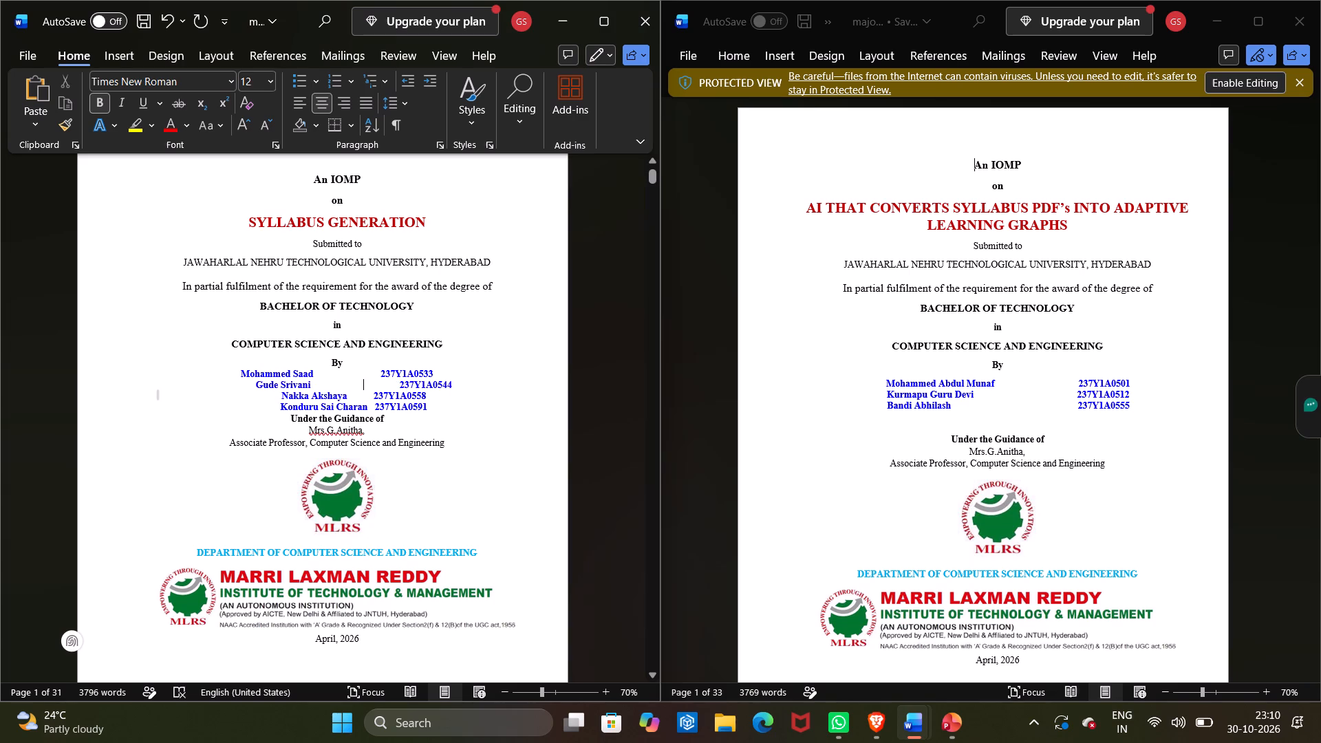
Widen the gap between the third team member's name and roll number with extra spaces.
{"action": "left_click", "coordinate": [354, 389]}
{"action": "left_click", "coordinate": [354, 391]}
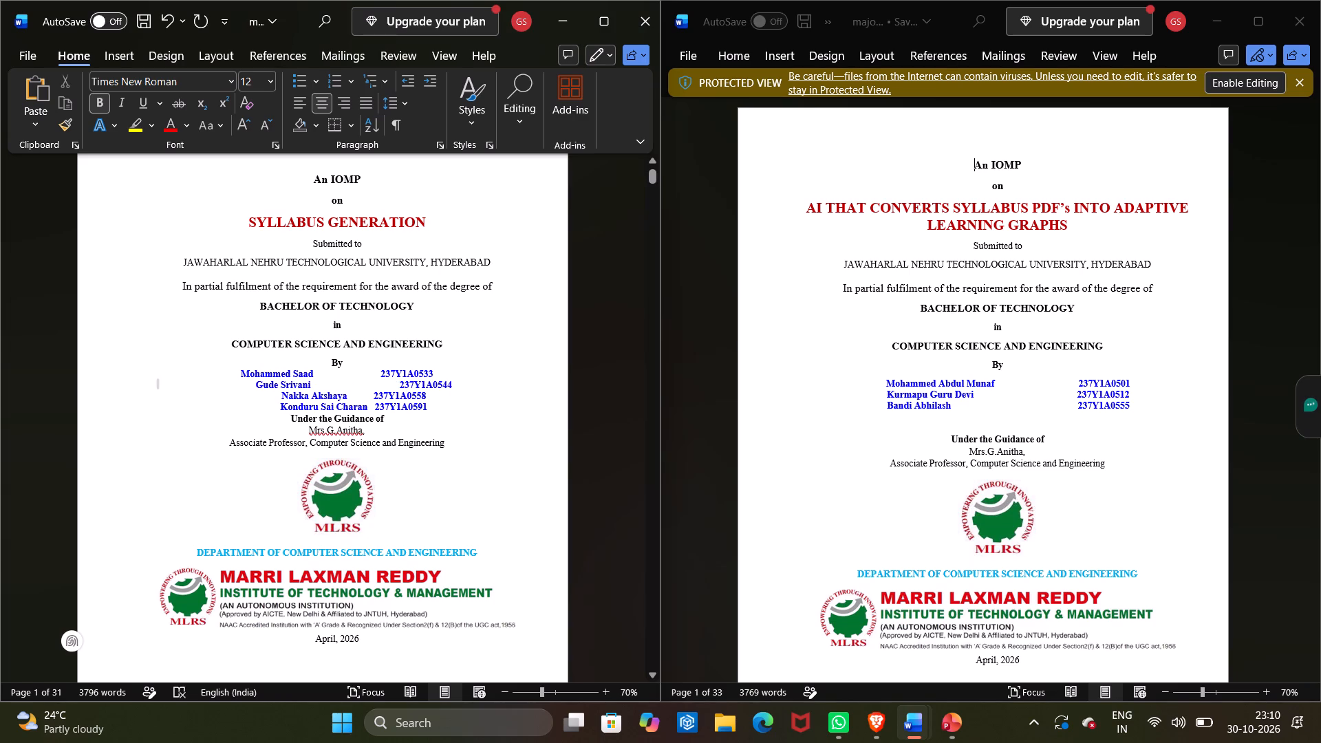
{"action": "left_click", "coordinate": [354, 391]}
{"action": "key", "text": "space"}
{"action": "key", "text": "space"}
{"action": "key", "text": "space"}
{"action": "key", "text": "space"}
{"action": "key", "text": "space"}
{"action": "key", "text": "space"}
{"action": "key", "text": "space"}
{"action": "key", "text": "space"}
{"action": "key", "text": "space"}
{"action": "key", "text": "space"}
{"action": "key", "text": "space"}
{"action": "key", "text": "space"}
{"action": "key", "text": "space"}
{"action": "key", "text": "space"}
{"action": "key", "text": "space"}
{"action": "key", "text": "space"}
{"action": "key", "text": "space"}
{"action": "key", "text": "space"}
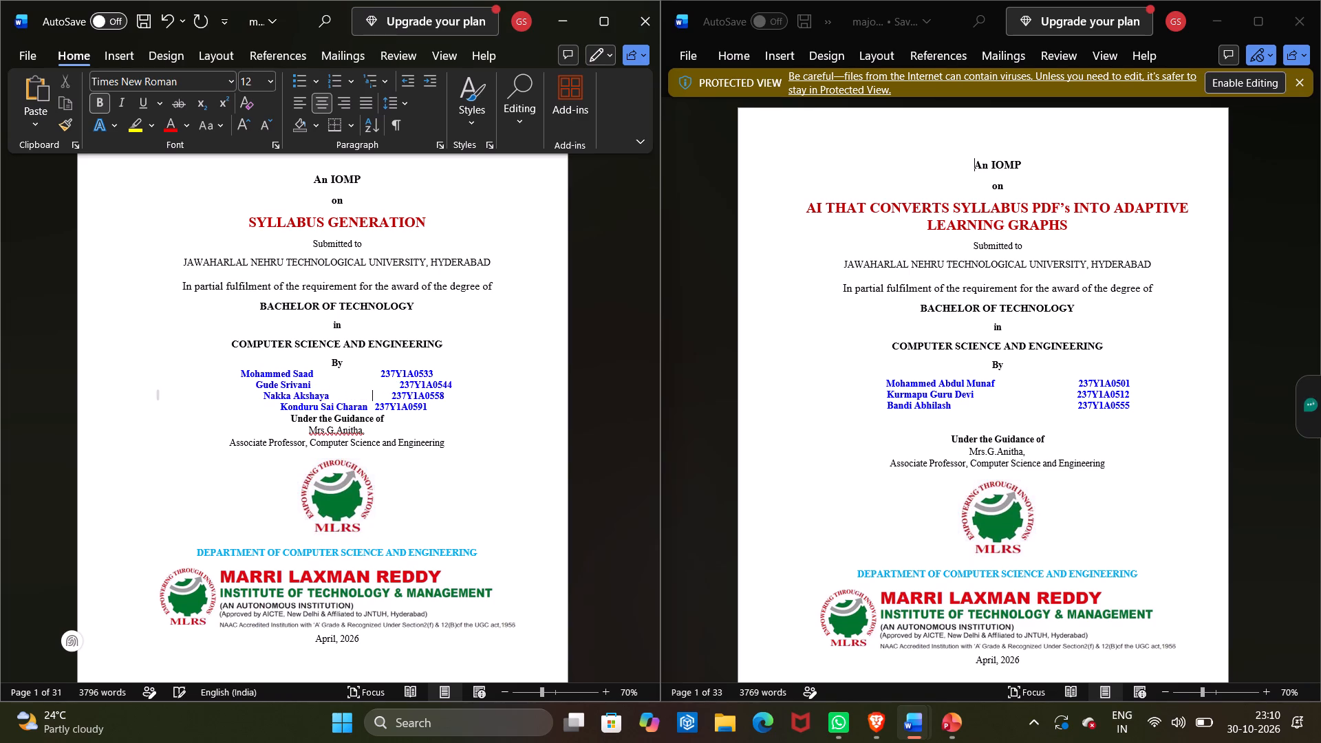
{"action": "key", "text": "space"}
{"action": "key", "text": "space"}
{"action": "key", "text": "space"}
{"action": "key", "text": "space"}
{"action": "key", "text": "space"}
{"action": "key", "text": "space"}
{"action": "key", "text": "space"}
{"action": "key", "text": "space"}
{"action": "key", "text": "space"}
{"action": "key", "text": "space"}
{"action": "key", "text": "space"}
{"action": "key", "text": "space"}
{"action": "key", "text": "space"}
{"action": "key", "text": "space"}
{"action": "key", "text": "space"}
{"action": "key", "text": "space"}
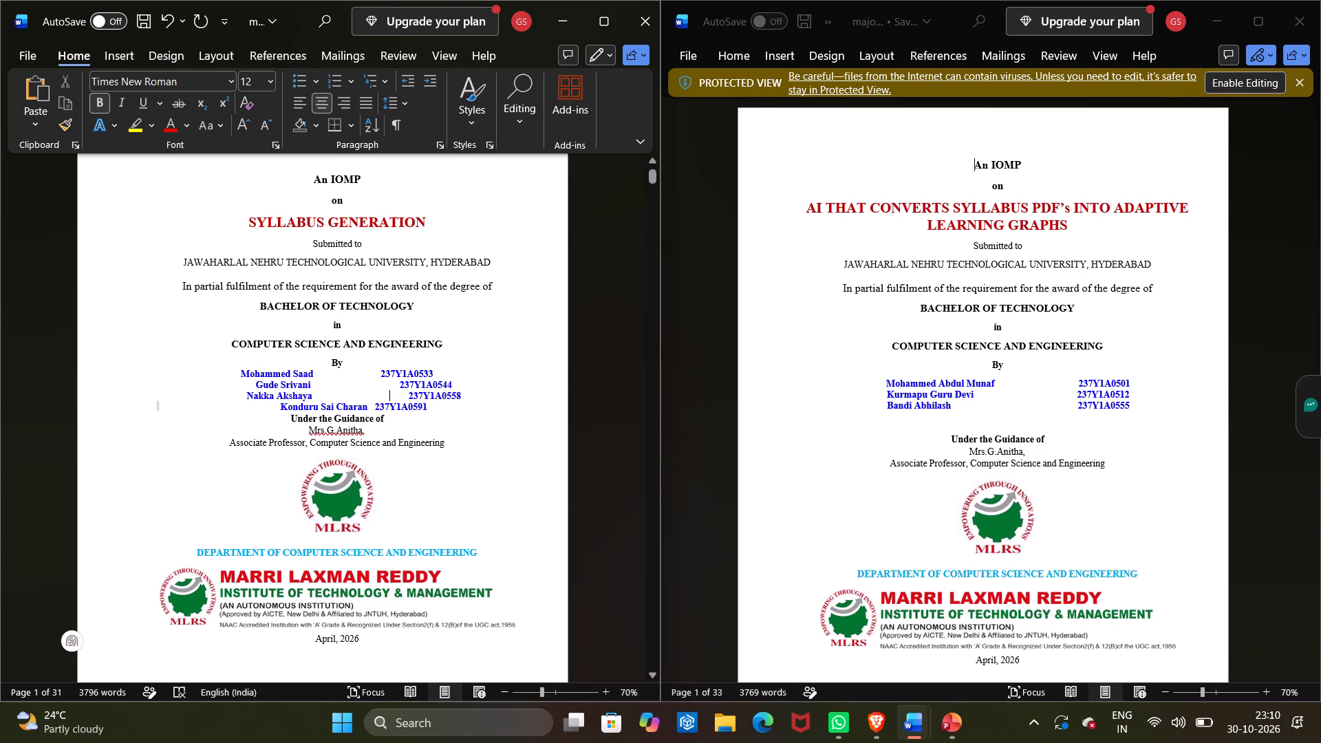
{"action": "key", "text": "space"}
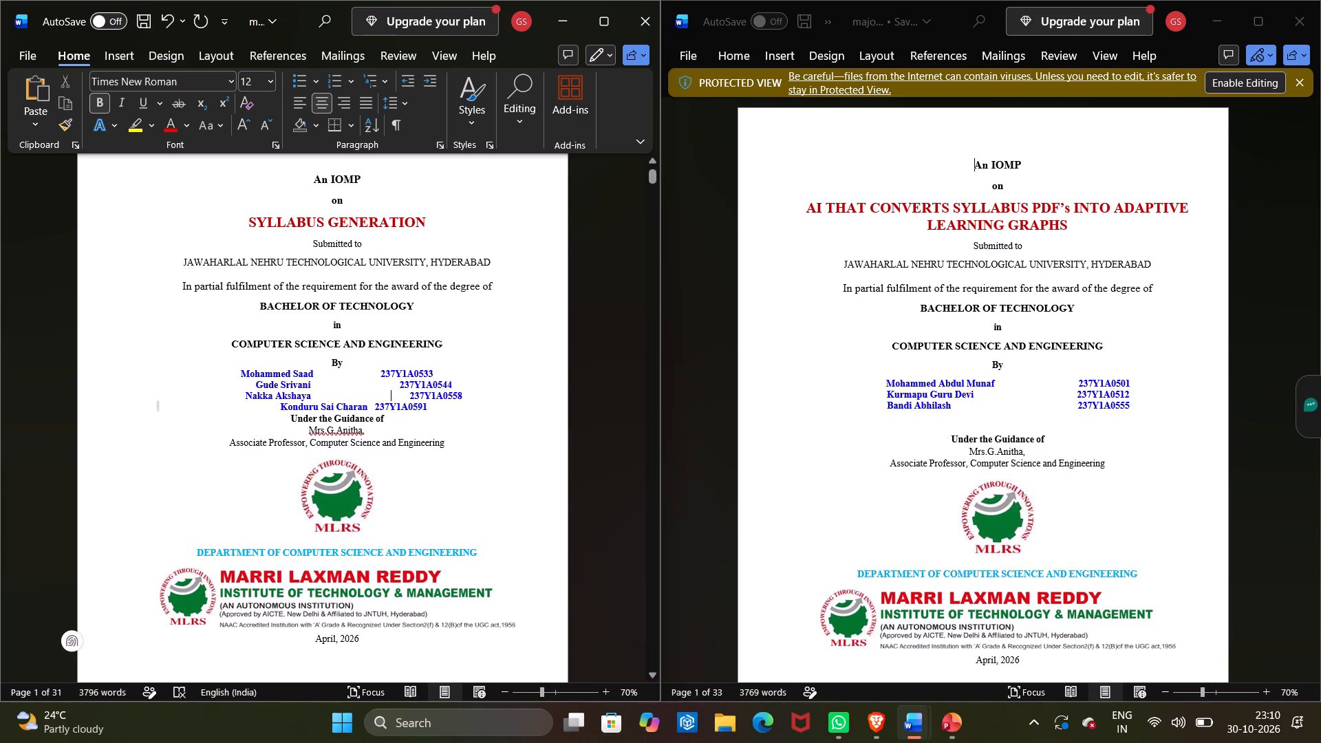
Widen the gap between the fourth team member's name and roll number with extra spaces.
{"action": "left_click", "coordinate": [368, 404]}
{"action": "key", "text": "space"}
{"action": "key", "text": "space"}
{"action": "key", "text": "space"}
{"action": "key", "text": "space"}
{"action": "key", "text": "space"}
{"action": "key", "text": "space"}
{"action": "key", "text": "space"}
{"action": "key", "text": "space"}
{"action": "key", "text": "space"}
{"action": "key", "text": "space"}
{"action": "key", "text": "space"}
{"action": "key", "text": "space"}
{"action": "key", "text": "space"}
{"action": "key", "text": "space"}
{"action": "key", "text": "space"}
{"action": "key", "text": "space"}
{"action": "key", "text": "space"}
{"action": "key", "text": "space"}
{"action": "key", "text": "space"}
{"action": "key", "text": "space"}
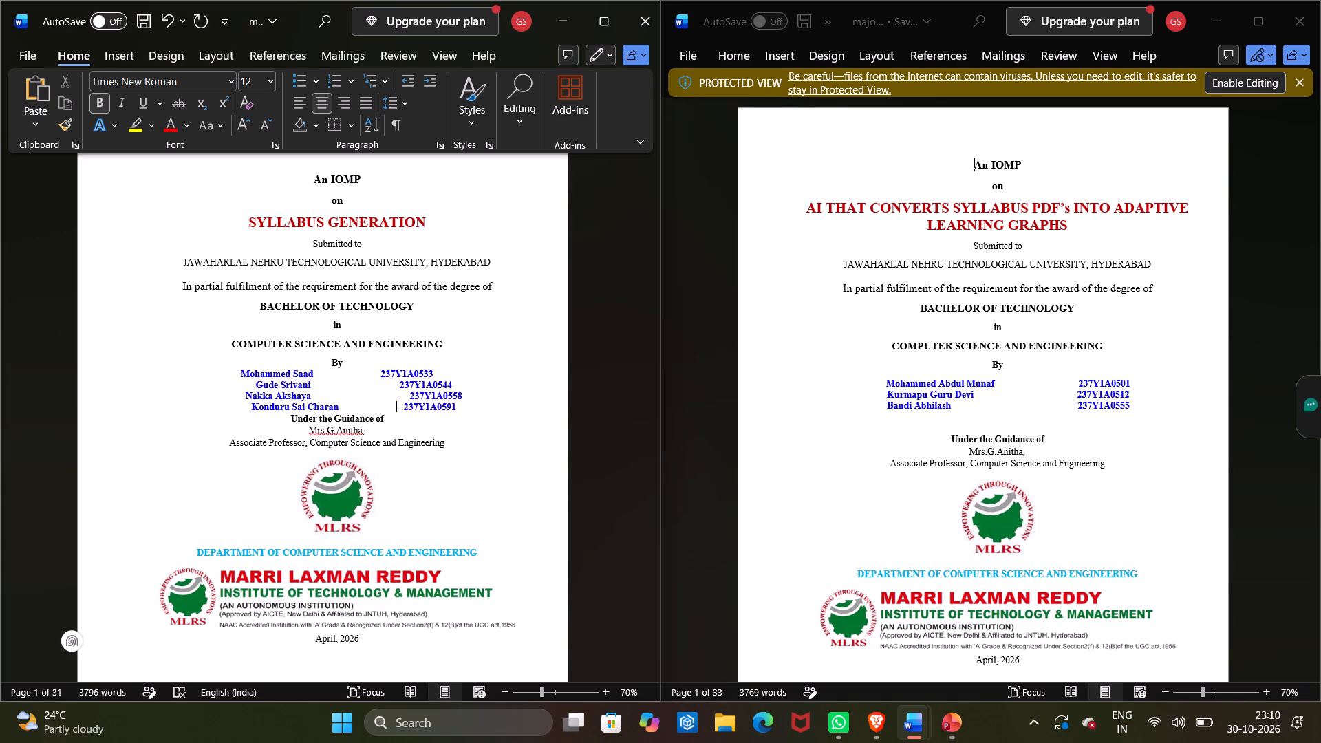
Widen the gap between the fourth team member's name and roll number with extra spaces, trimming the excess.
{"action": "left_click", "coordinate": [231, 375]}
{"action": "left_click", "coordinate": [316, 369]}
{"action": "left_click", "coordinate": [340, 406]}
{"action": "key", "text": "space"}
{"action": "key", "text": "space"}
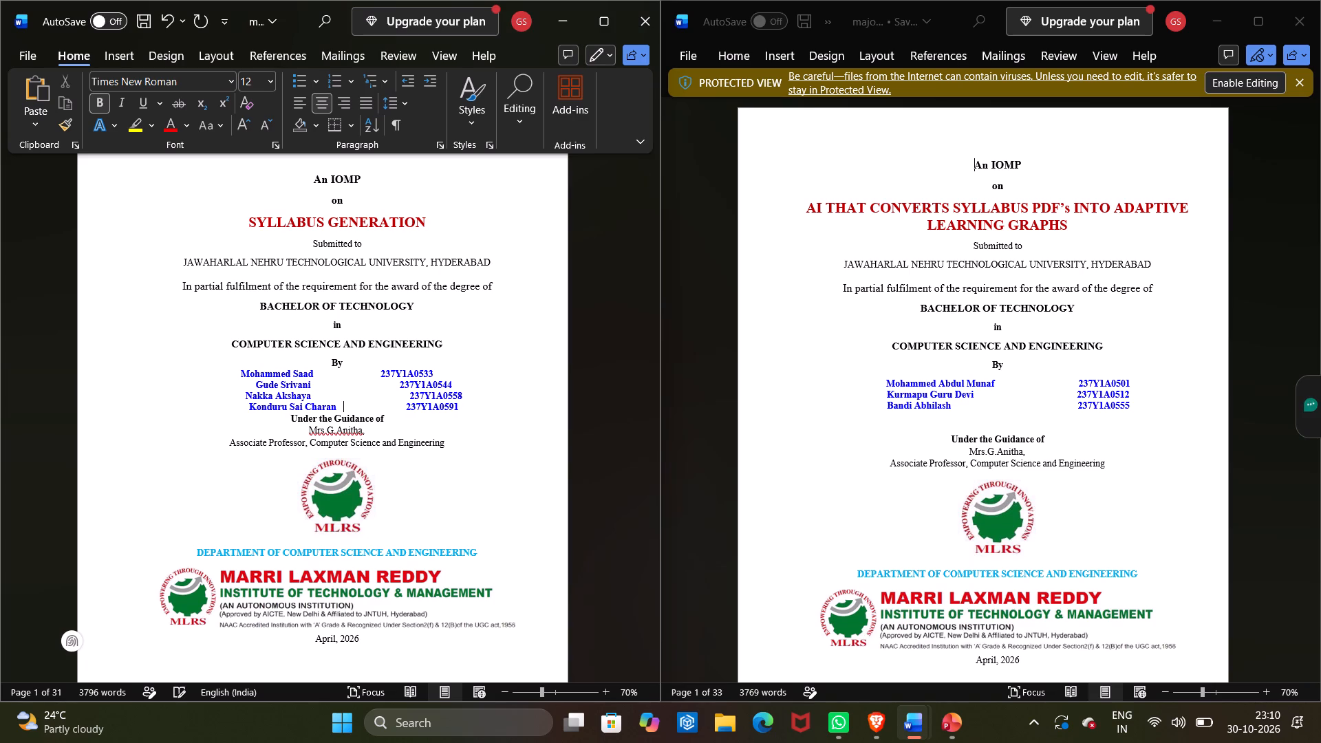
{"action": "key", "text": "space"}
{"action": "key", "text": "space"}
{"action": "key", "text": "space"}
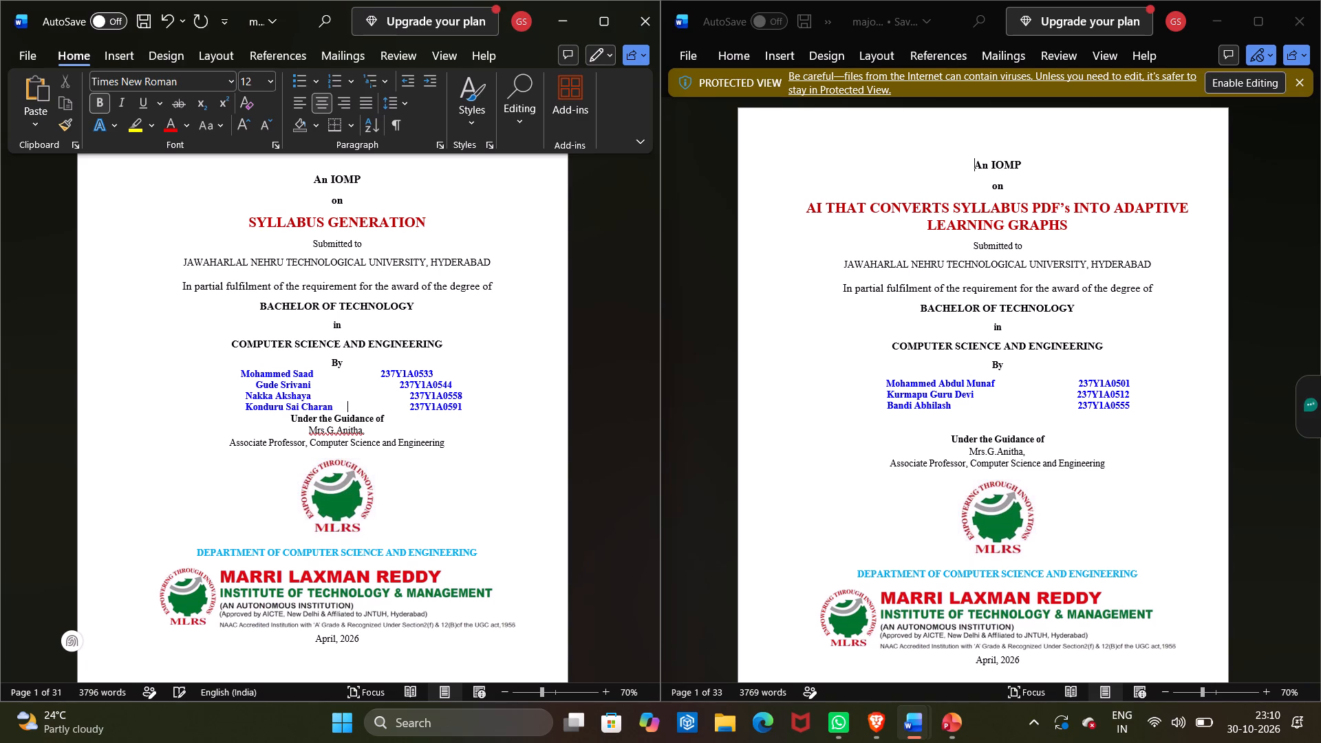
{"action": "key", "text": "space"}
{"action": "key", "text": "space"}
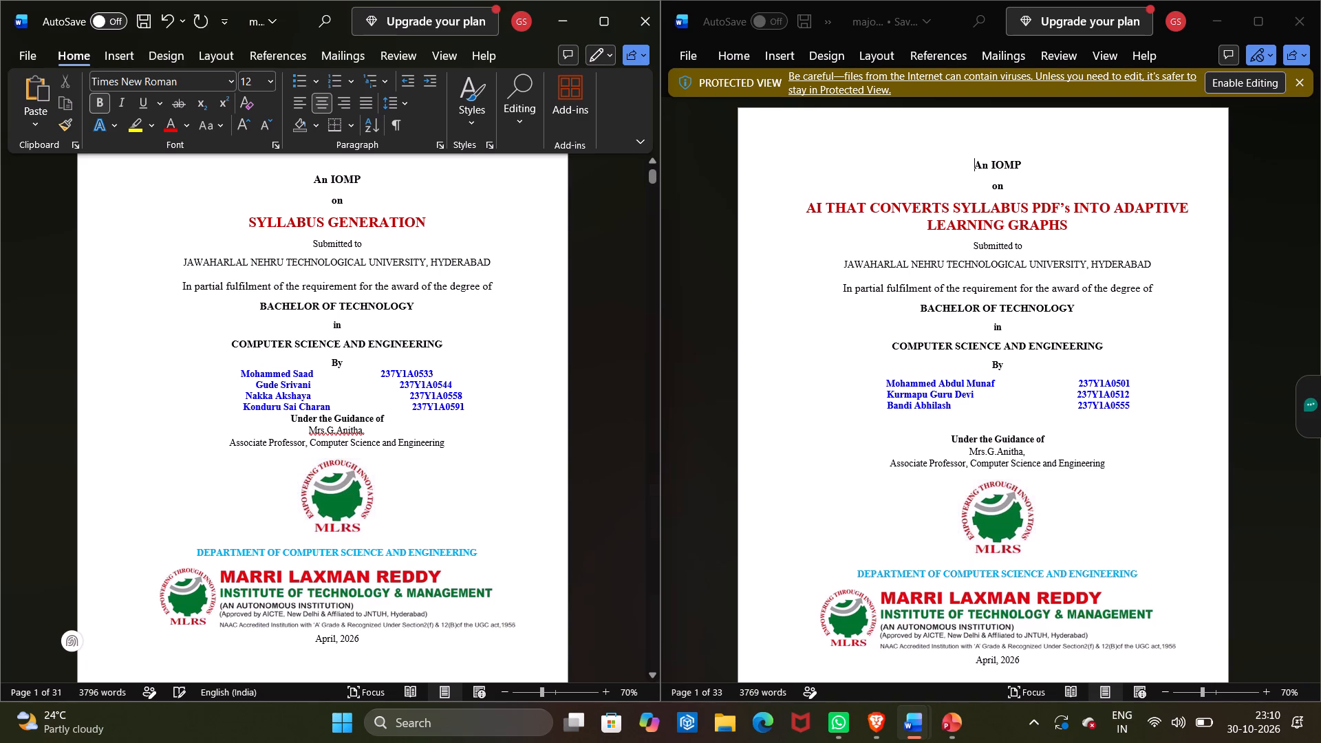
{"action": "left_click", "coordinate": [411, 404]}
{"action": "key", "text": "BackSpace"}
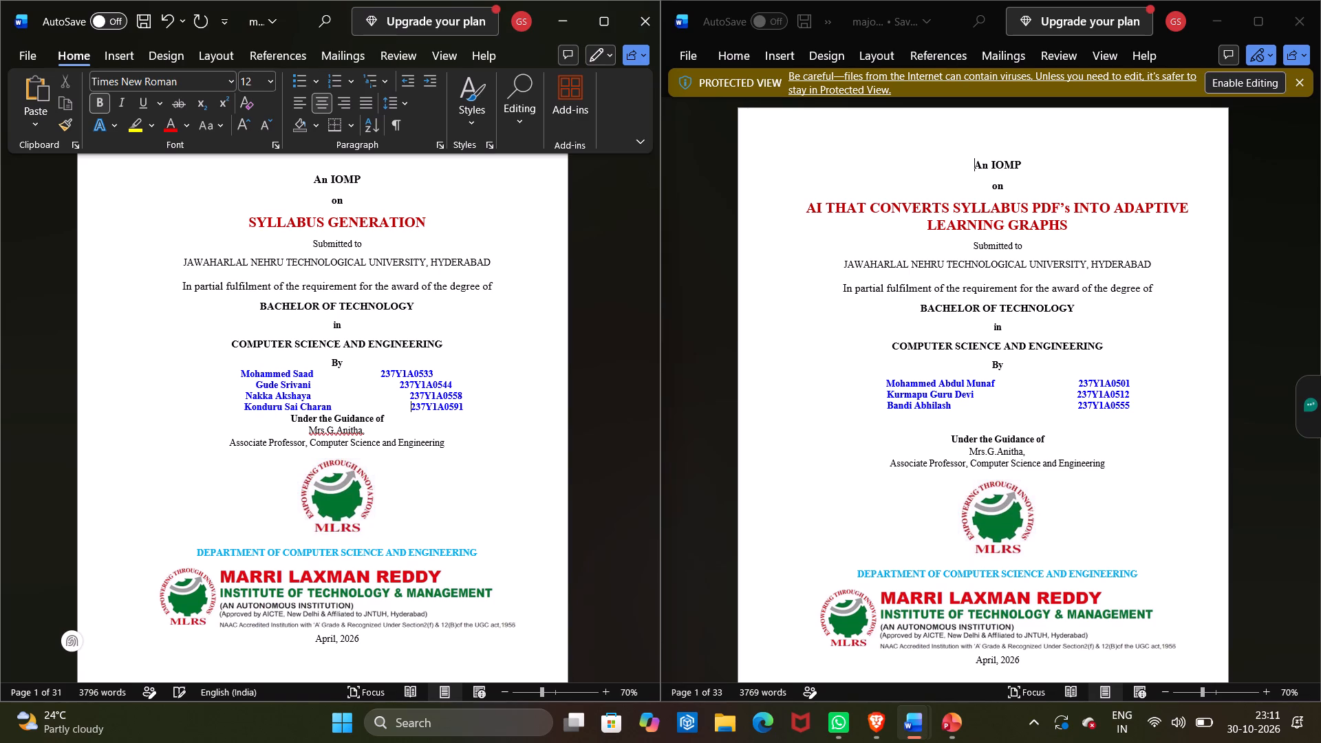
Reapply centred alignment to the four team member lines on the cover page, trying justified alignment in between.
{"action": "left_click_drag", "start_coordinate": [411, 404], "coordinate": [433, 462]}
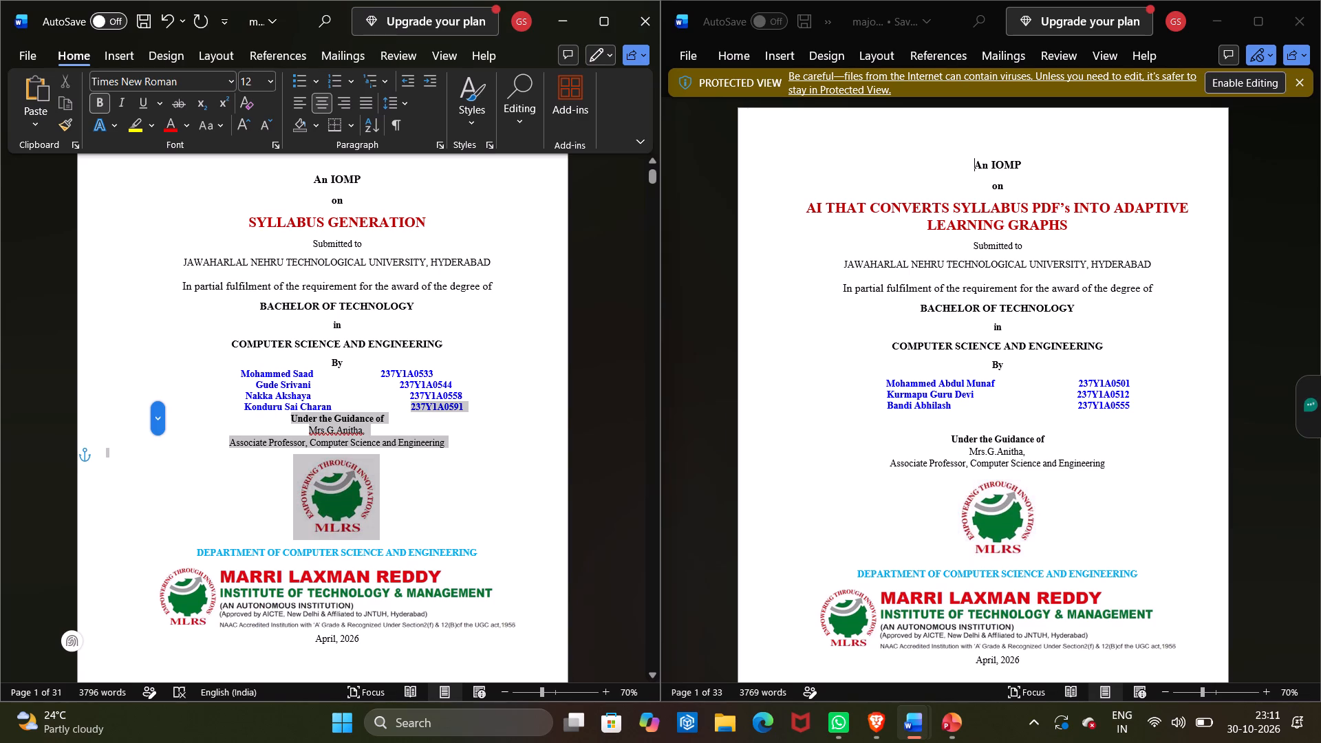
{"action": "left_click", "coordinate": [459, 344]}
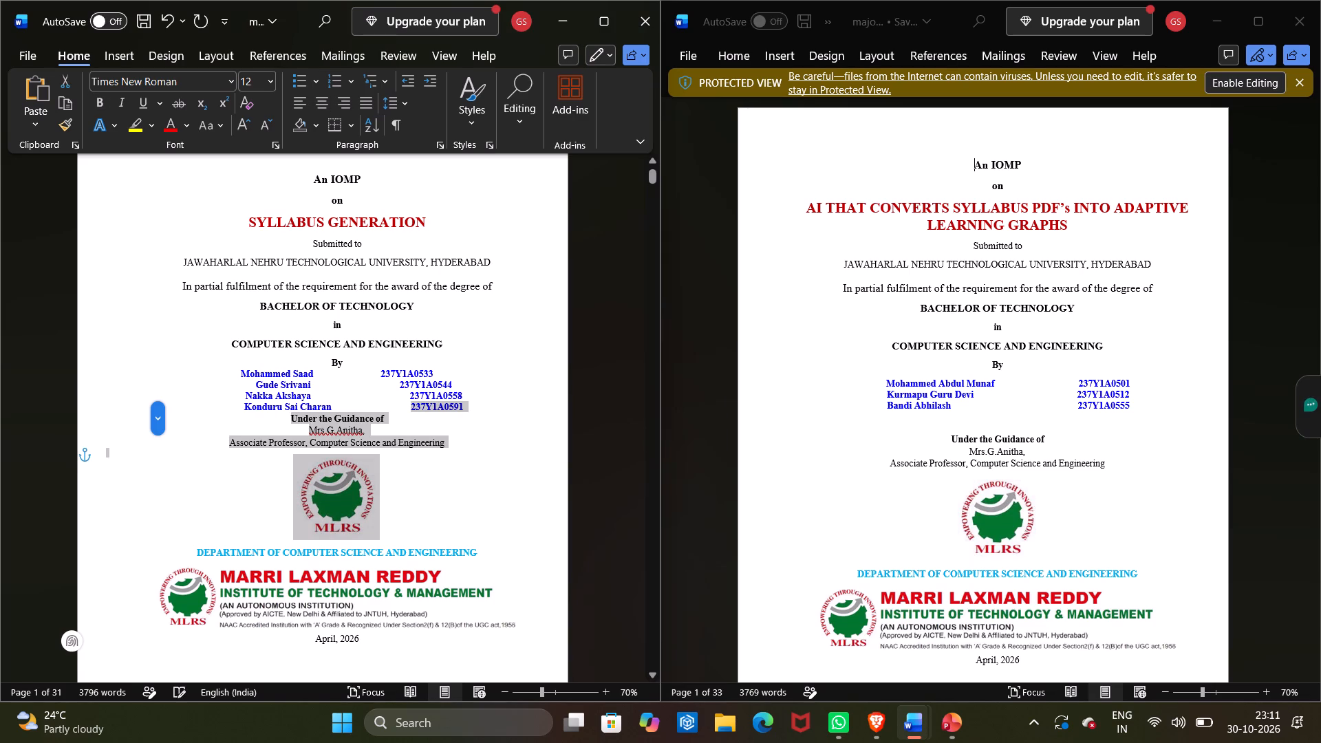
{"action": "left_click", "coordinate": [473, 399]}
{"action": "left_click", "coordinate": [462, 401]}
{"action": "left_click", "coordinate": [462, 401]}
{"action": "left_click_drag", "start_coordinate": [462, 401], "coordinate": [372, 371]}
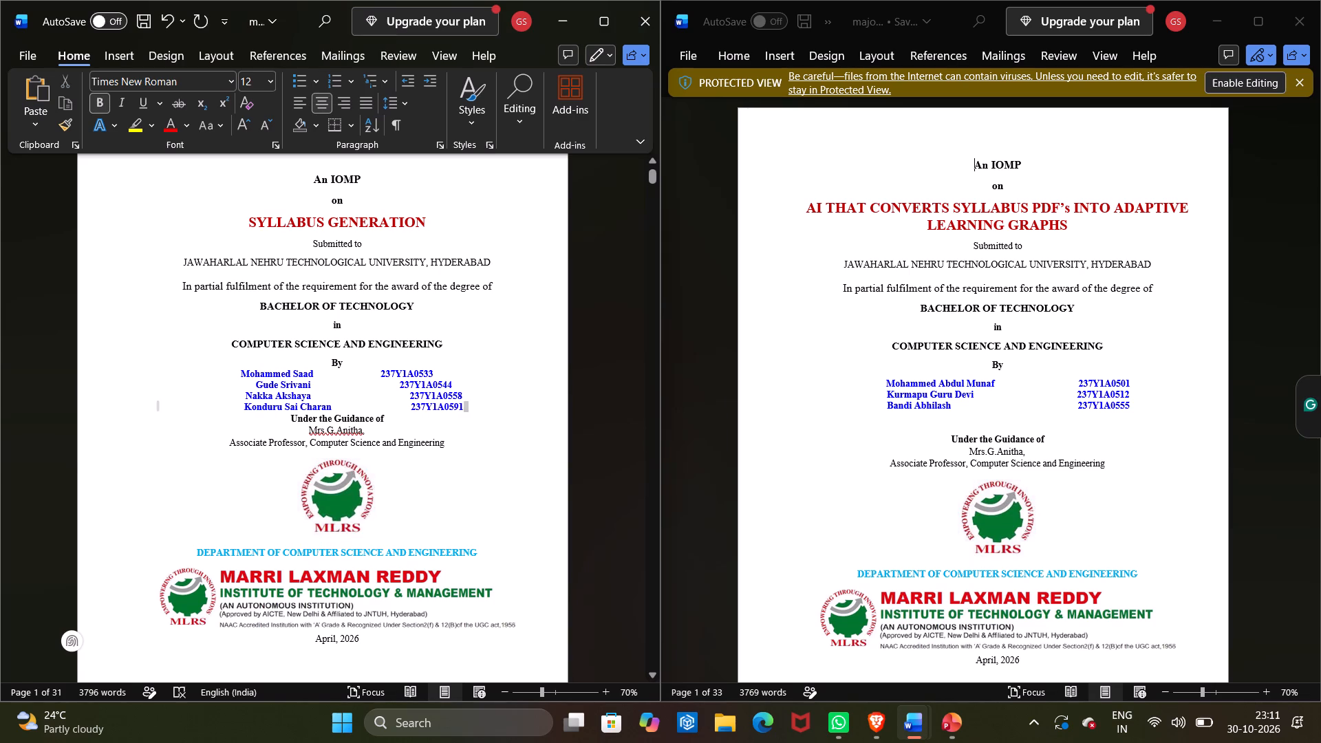
{"action": "left_click_drag", "start_coordinate": [372, 371], "coordinate": [286, 377]}
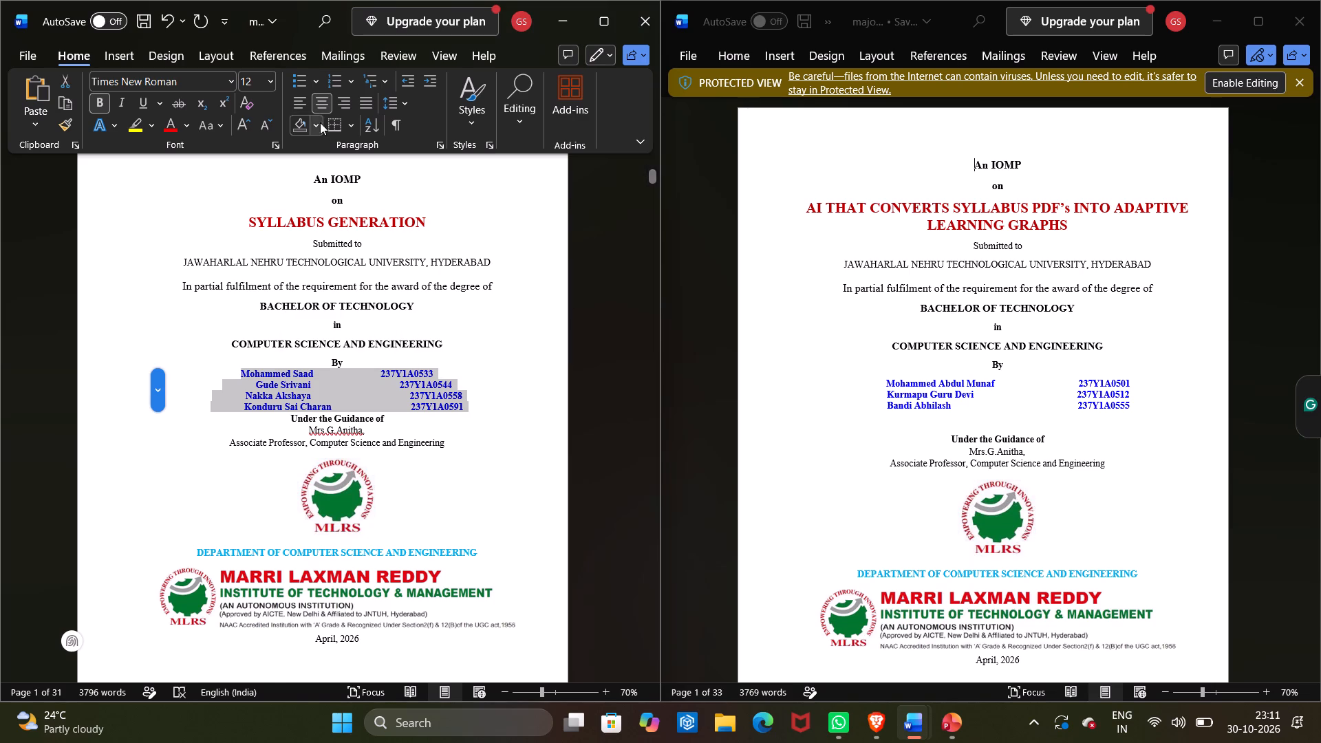
{"action": "left_click", "coordinate": [322, 108]}
{"action": "left_click", "coordinate": [322, 108]}
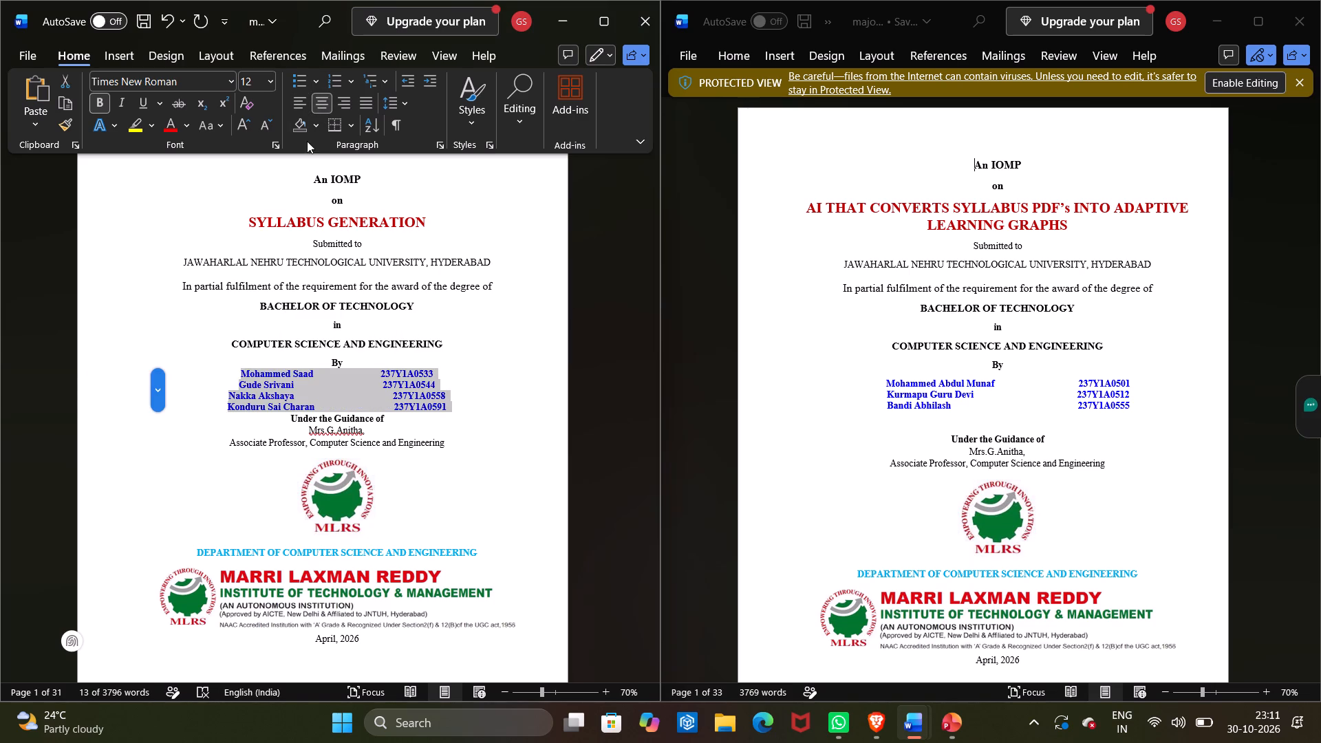
{"action": "left_click", "coordinate": [363, 103]}
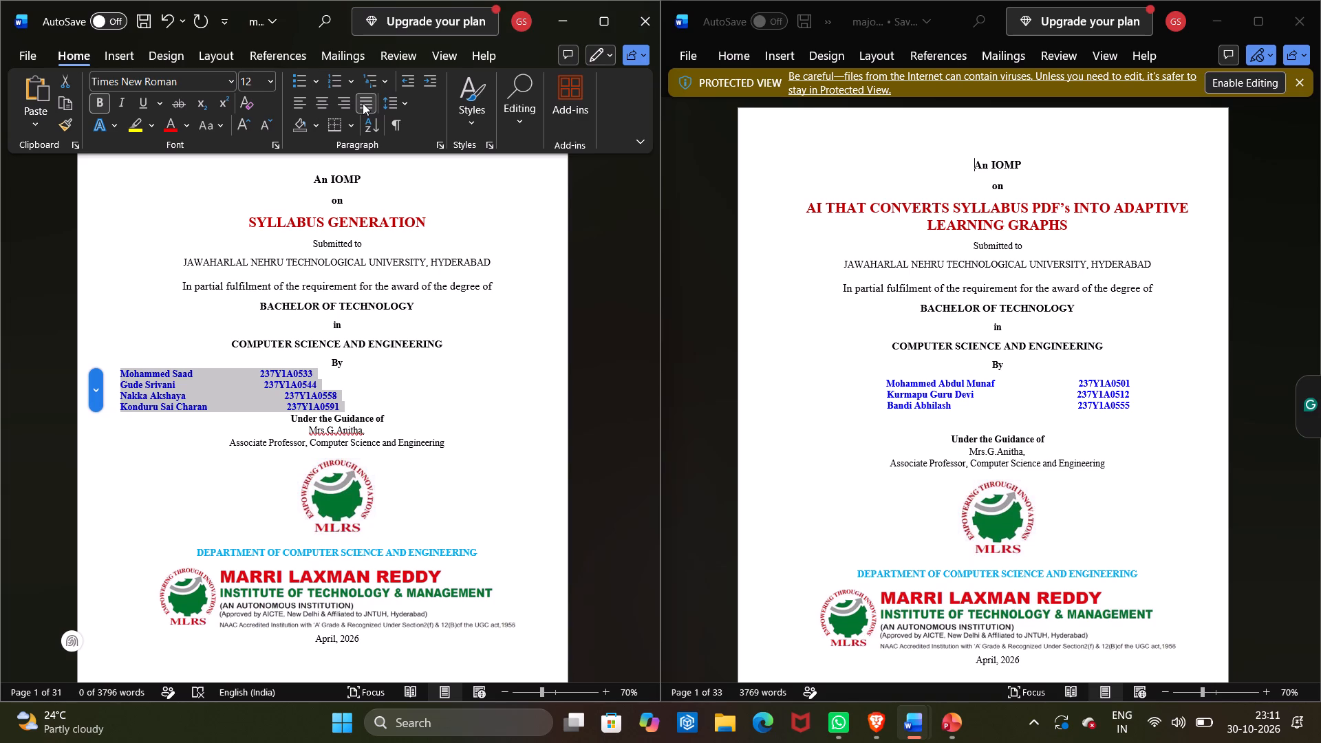
{"action": "left_click", "coordinate": [326, 102]}
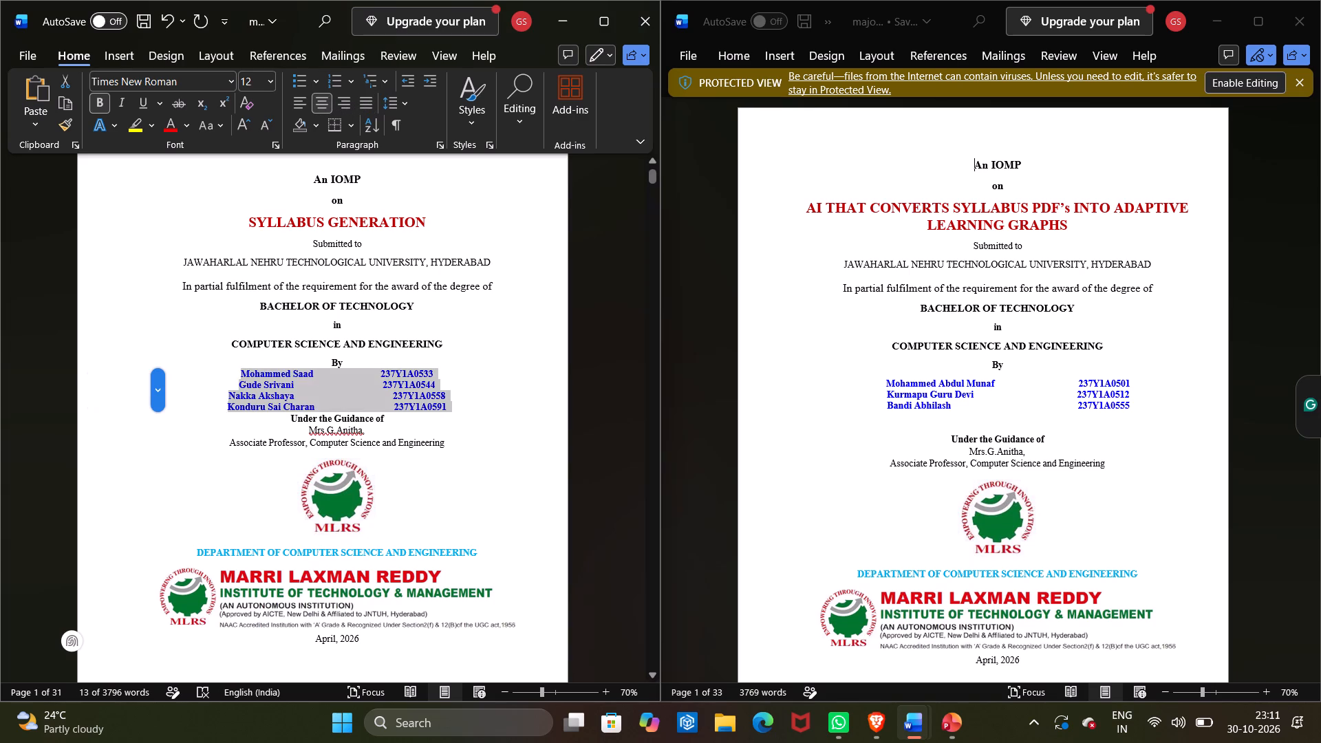
Shift the second team member's line slightly by adding one space before the name.
{"action": "left_click", "coordinate": [275, 396]}
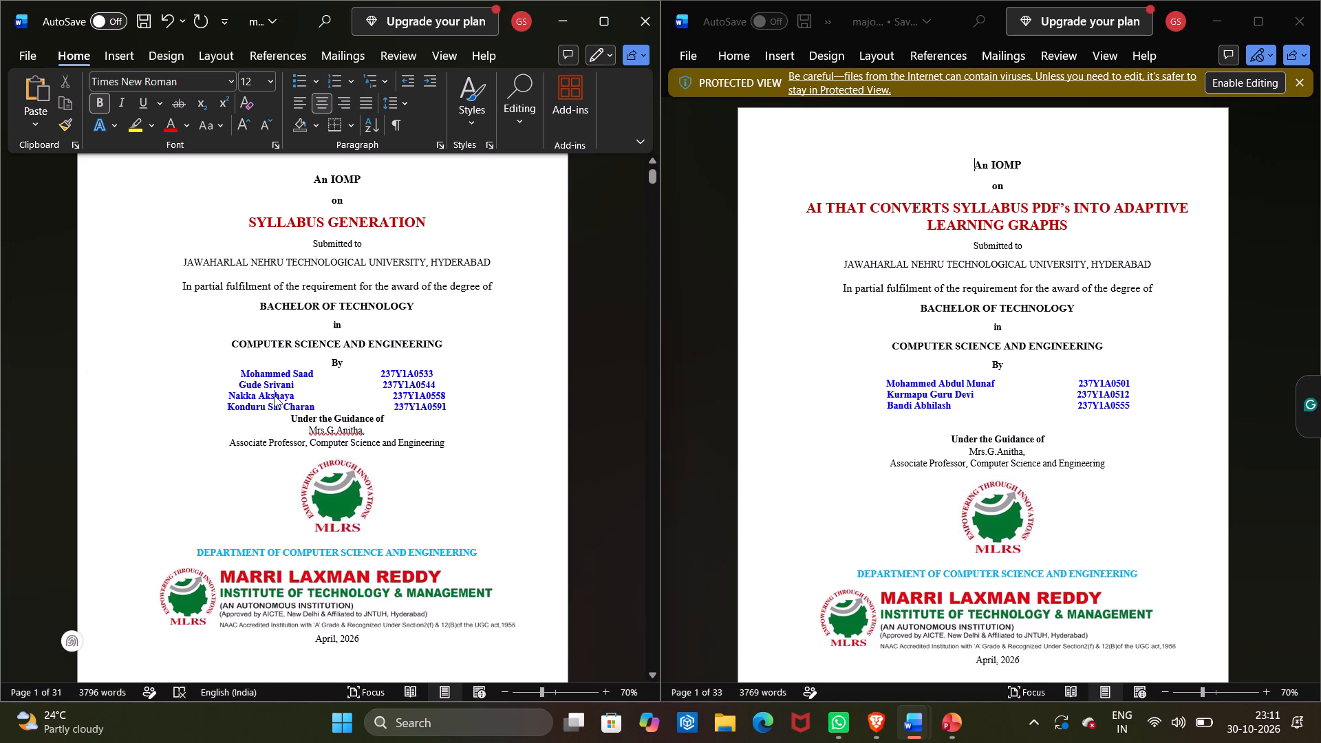
{"action": "left_click", "coordinate": [239, 385]}
{"action": "key", "text": "space"}
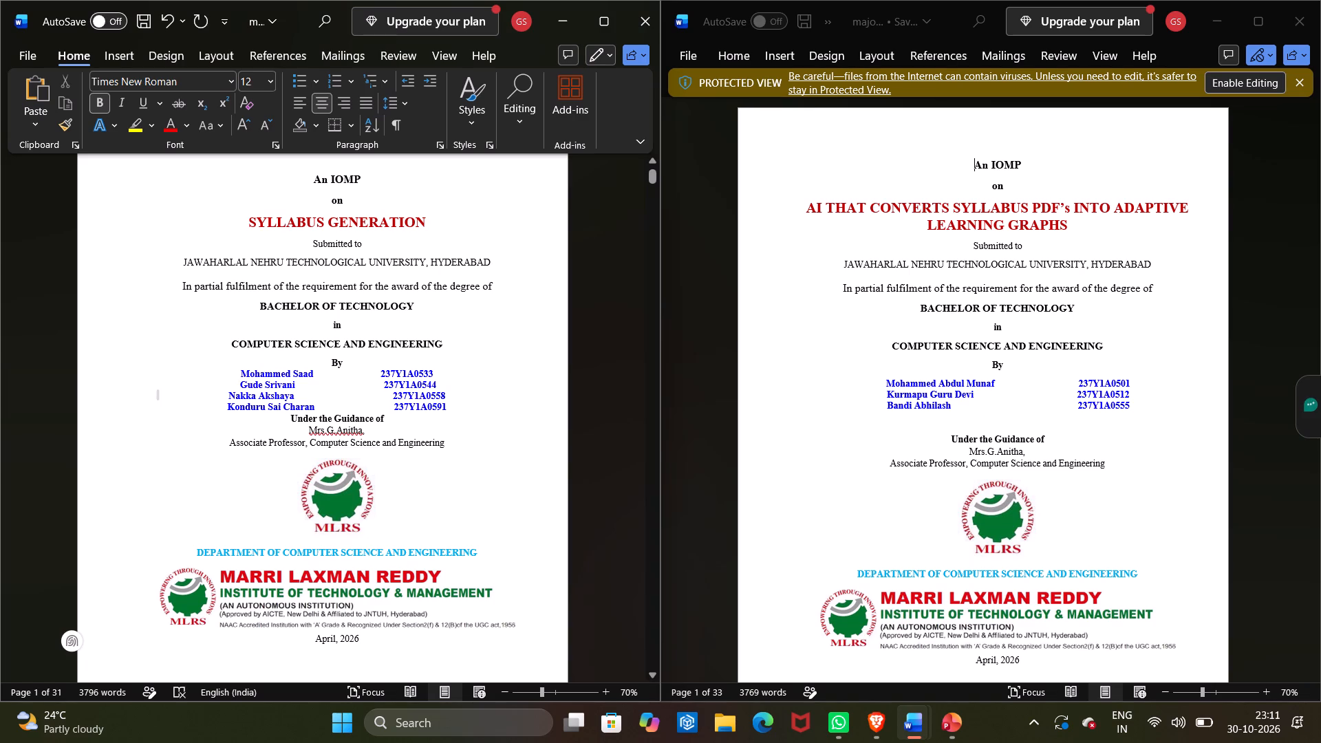
Indent the third team member's line with leading spaces so the name lines up with the names above.
{"action": "left_click", "coordinate": [221, 396]}
{"action": "key", "text": "space"}
{"action": "key", "text": "space"}
{"action": "key", "text": "space"}
{"action": "key", "text": "space"}
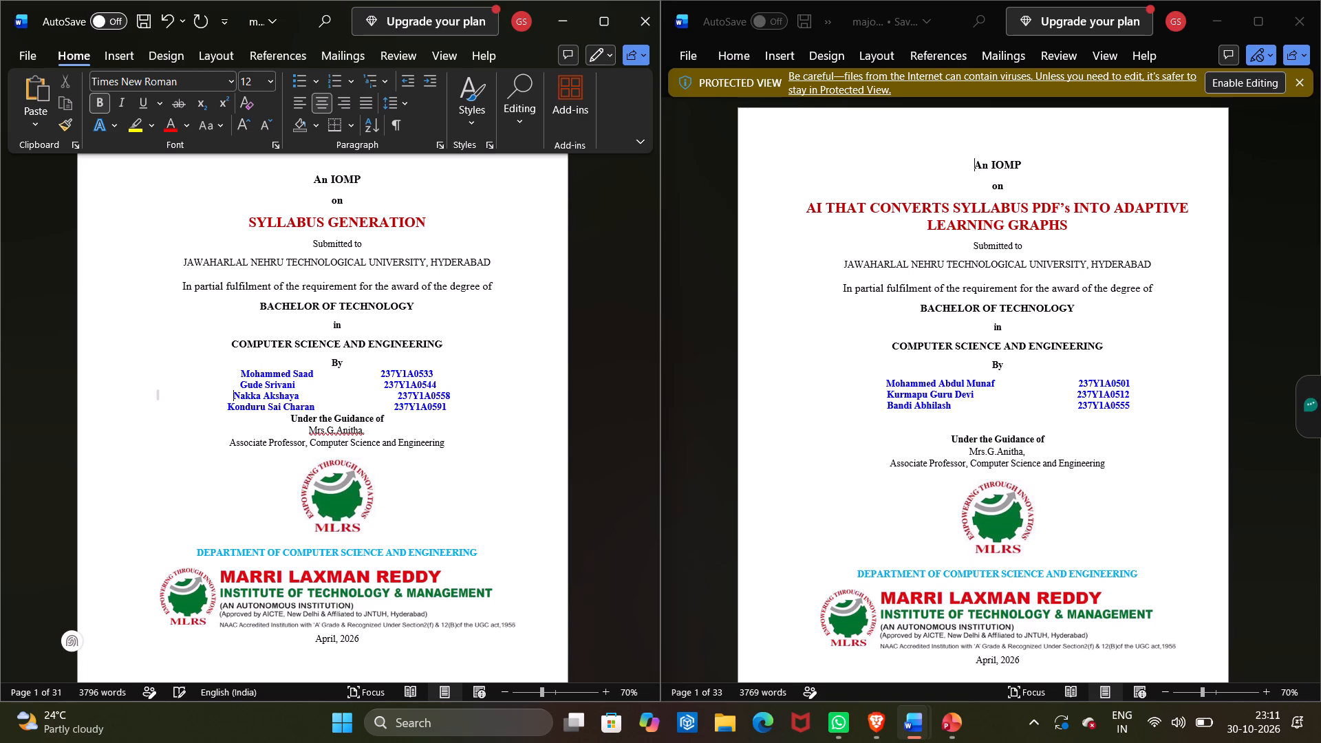
{"action": "key", "text": "space"}
{"action": "key", "text": "space"}
{"action": "key", "text": "space"}
{"action": "key", "text": "space"}
{"action": "key", "text": "space"}
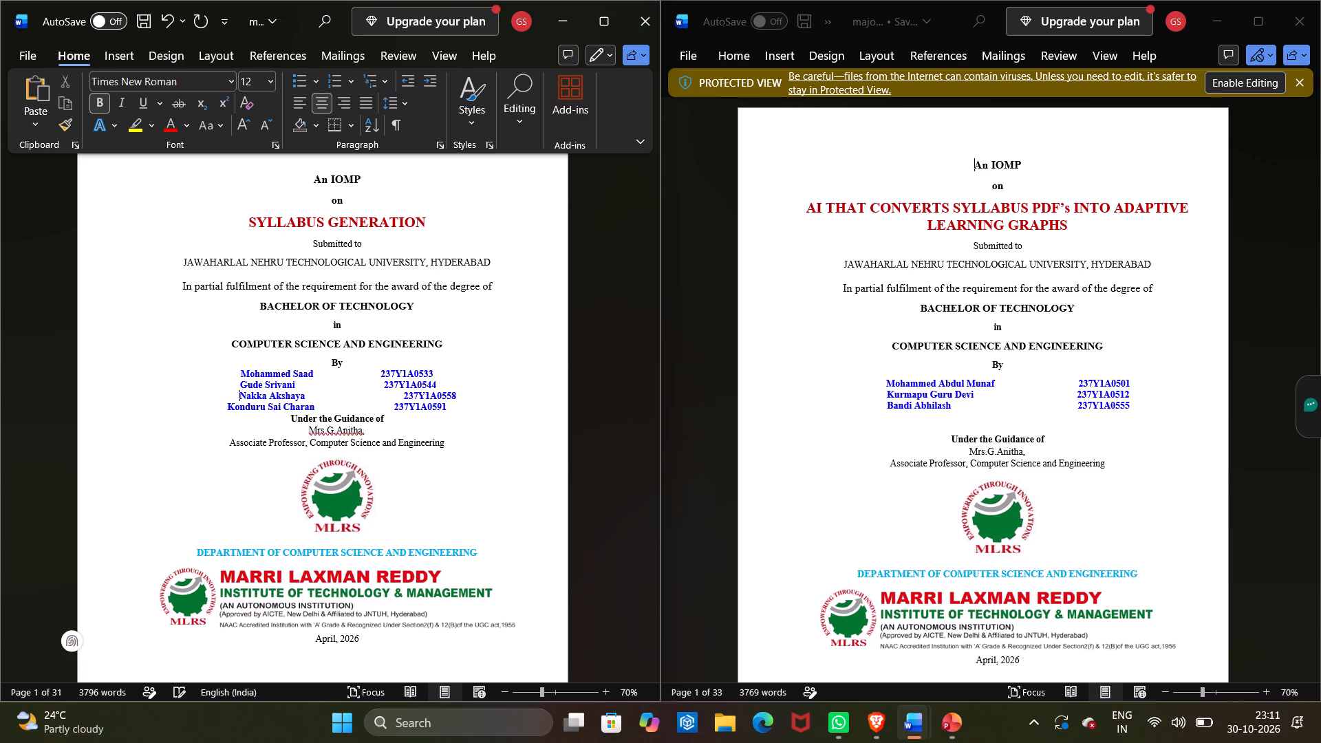
Indent the fourth team member's line with leading spaces so the name lines up with the names above.
{"action": "left_click", "coordinate": [215, 407]}
{"action": "key", "text": "space"}
{"action": "key", "text": "space"}
{"action": "key", "text": "space"}
{"action": "key", "text": "space"}
{"action": "key", "text": "space"}
{"action": "key", "text": "space"}
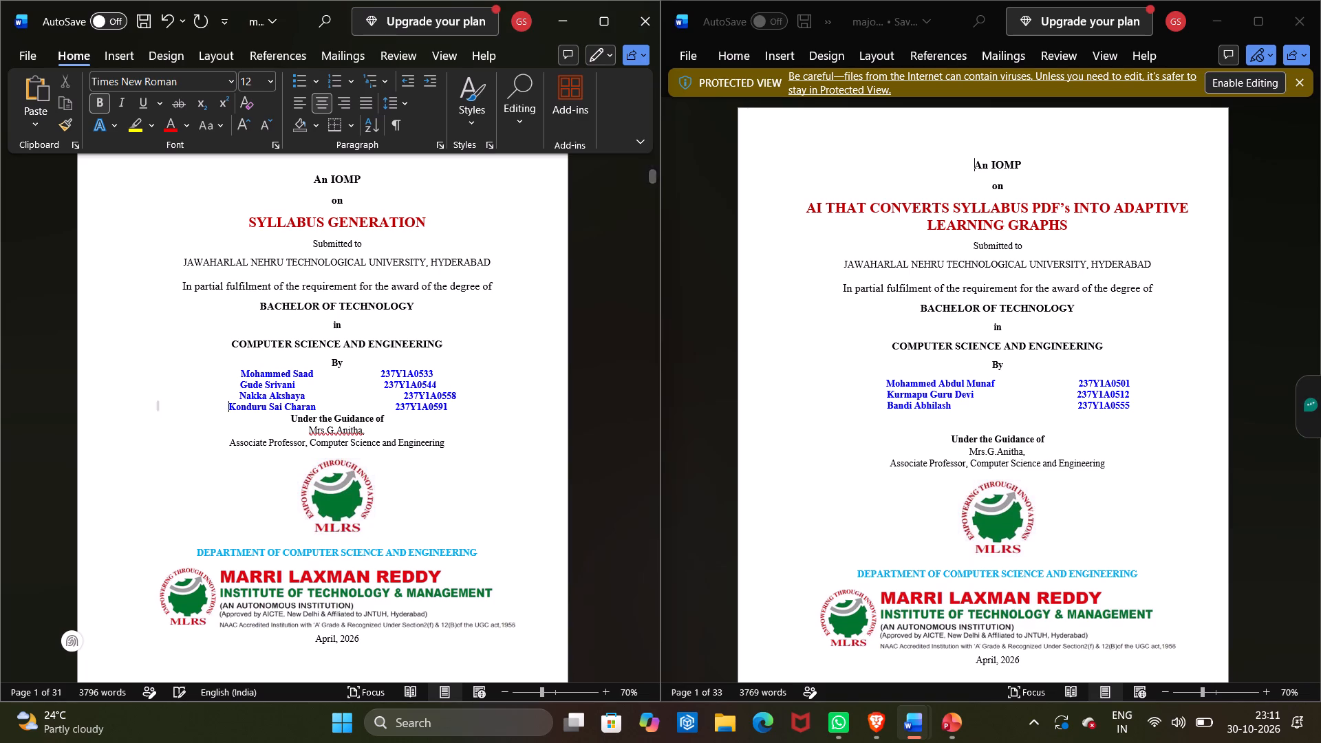
{"action": "key", "text": "space"}
{"action": "key", "text": "space"}
{"action": "key", "text": "space"}
{"action": "key", "text": "space"}
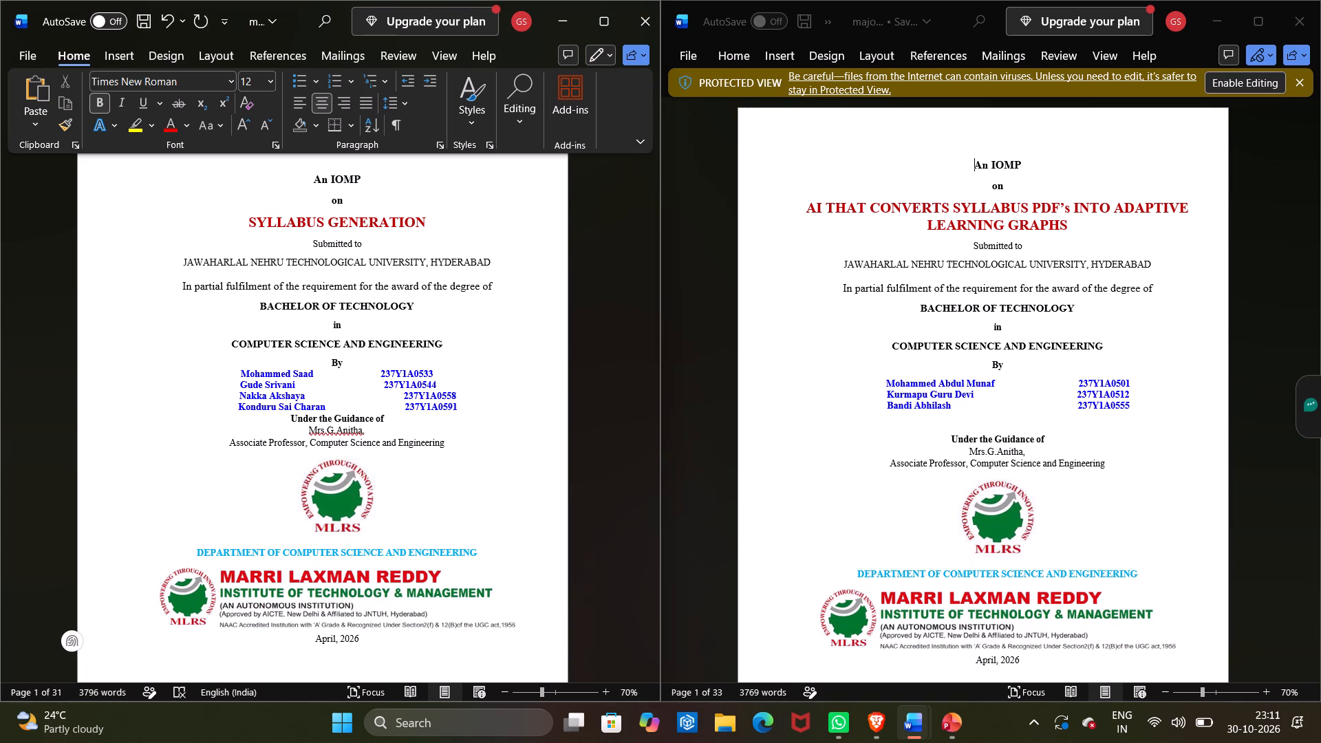
{"action": "key", "text": "space"}
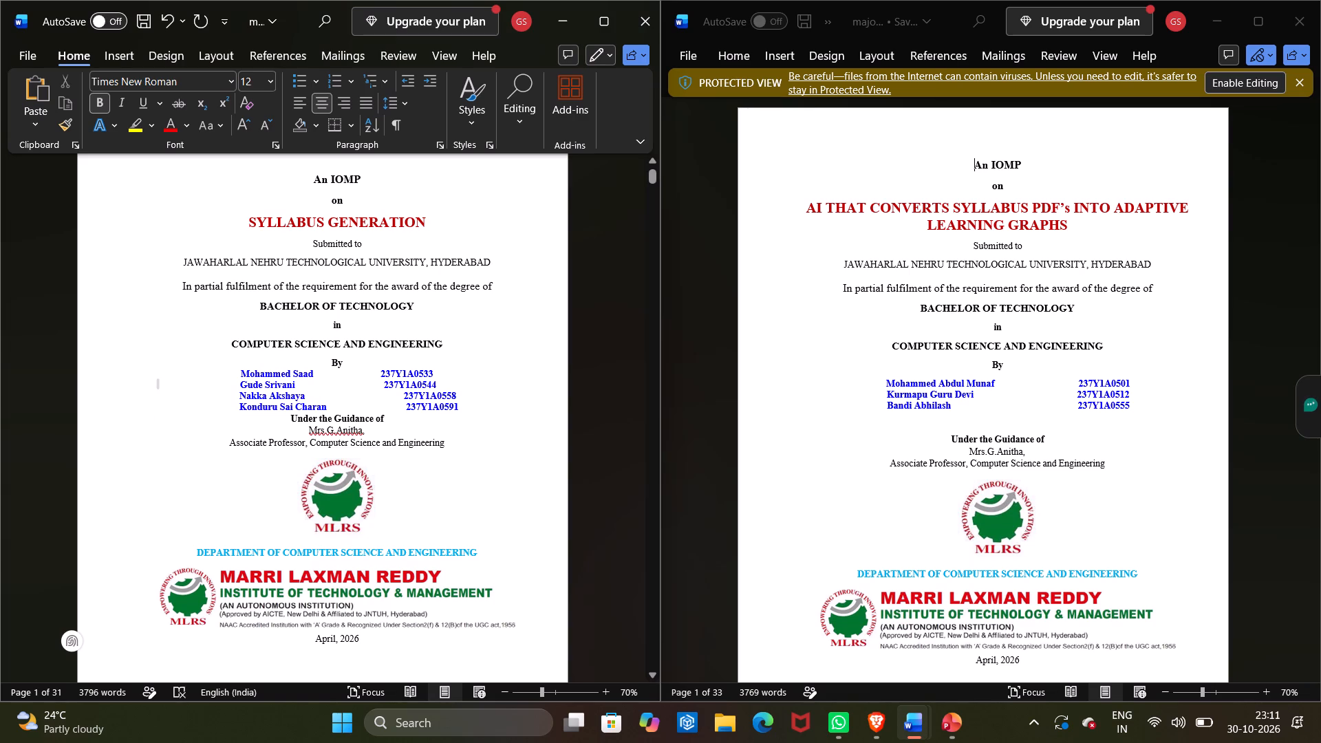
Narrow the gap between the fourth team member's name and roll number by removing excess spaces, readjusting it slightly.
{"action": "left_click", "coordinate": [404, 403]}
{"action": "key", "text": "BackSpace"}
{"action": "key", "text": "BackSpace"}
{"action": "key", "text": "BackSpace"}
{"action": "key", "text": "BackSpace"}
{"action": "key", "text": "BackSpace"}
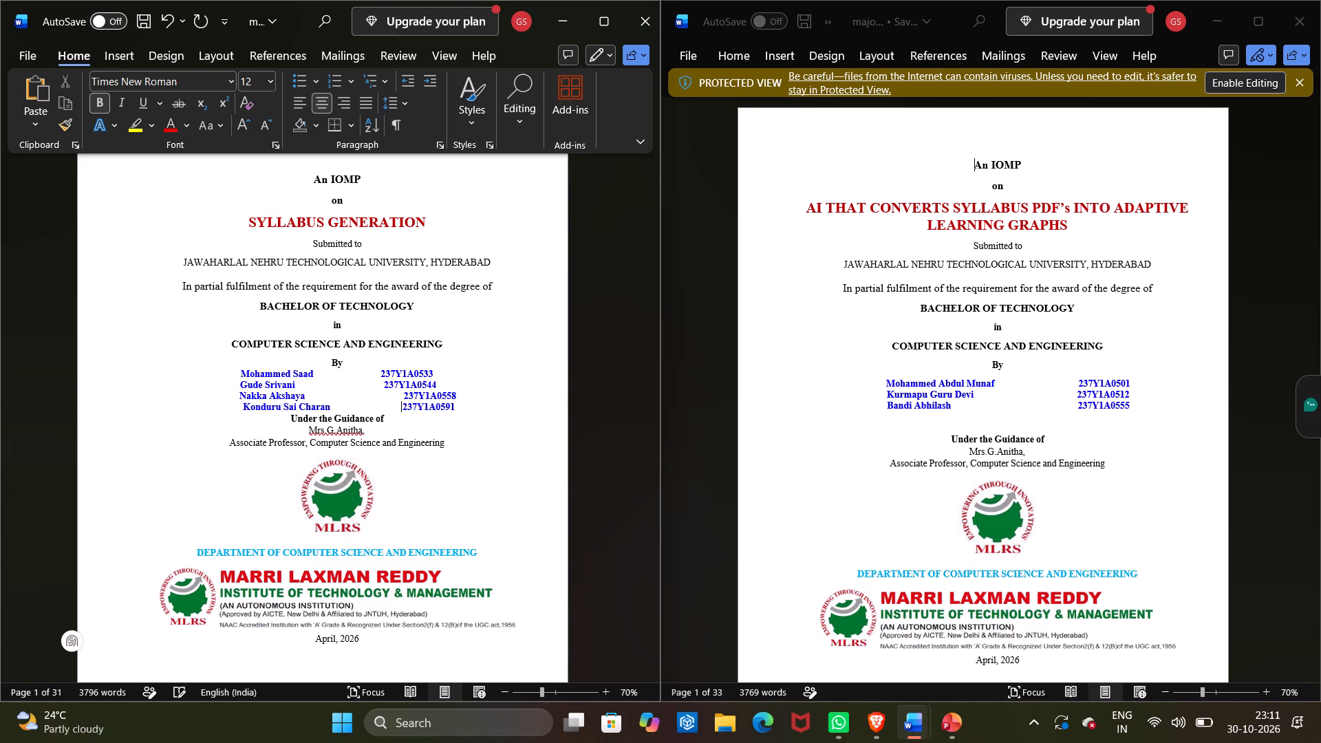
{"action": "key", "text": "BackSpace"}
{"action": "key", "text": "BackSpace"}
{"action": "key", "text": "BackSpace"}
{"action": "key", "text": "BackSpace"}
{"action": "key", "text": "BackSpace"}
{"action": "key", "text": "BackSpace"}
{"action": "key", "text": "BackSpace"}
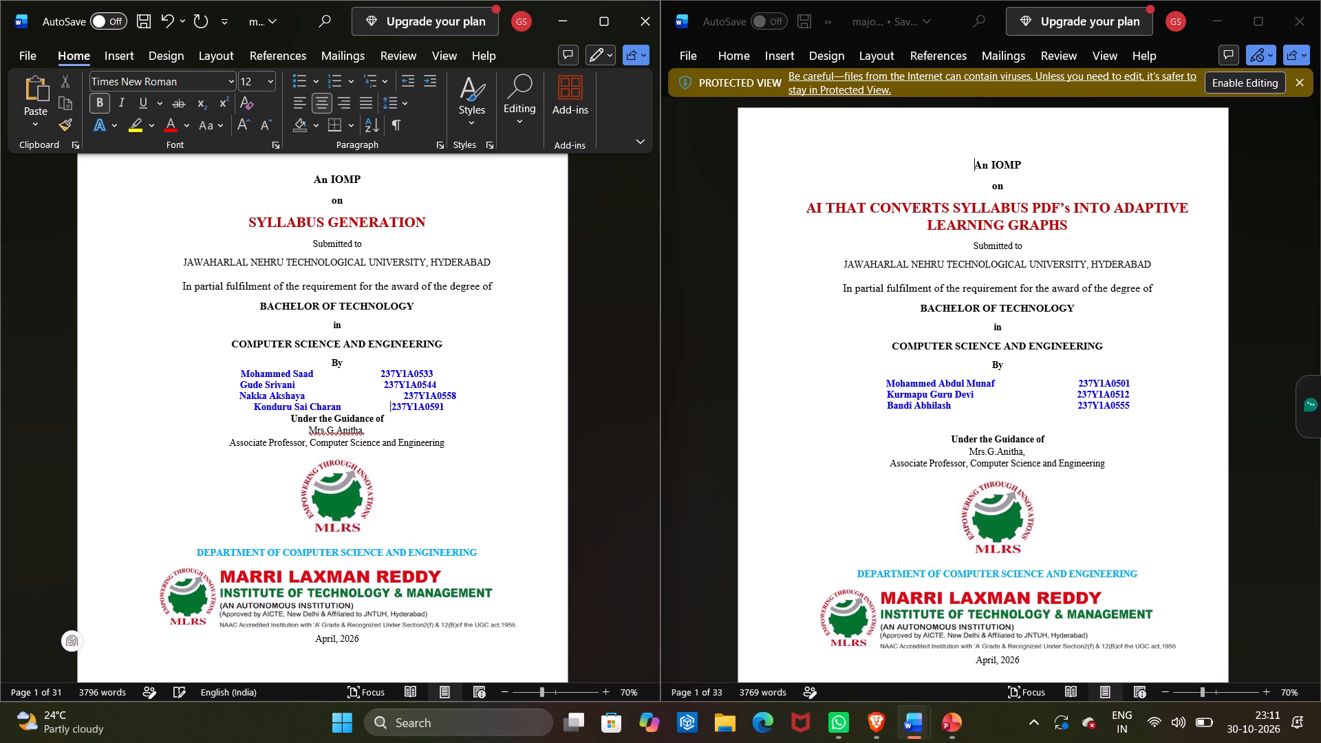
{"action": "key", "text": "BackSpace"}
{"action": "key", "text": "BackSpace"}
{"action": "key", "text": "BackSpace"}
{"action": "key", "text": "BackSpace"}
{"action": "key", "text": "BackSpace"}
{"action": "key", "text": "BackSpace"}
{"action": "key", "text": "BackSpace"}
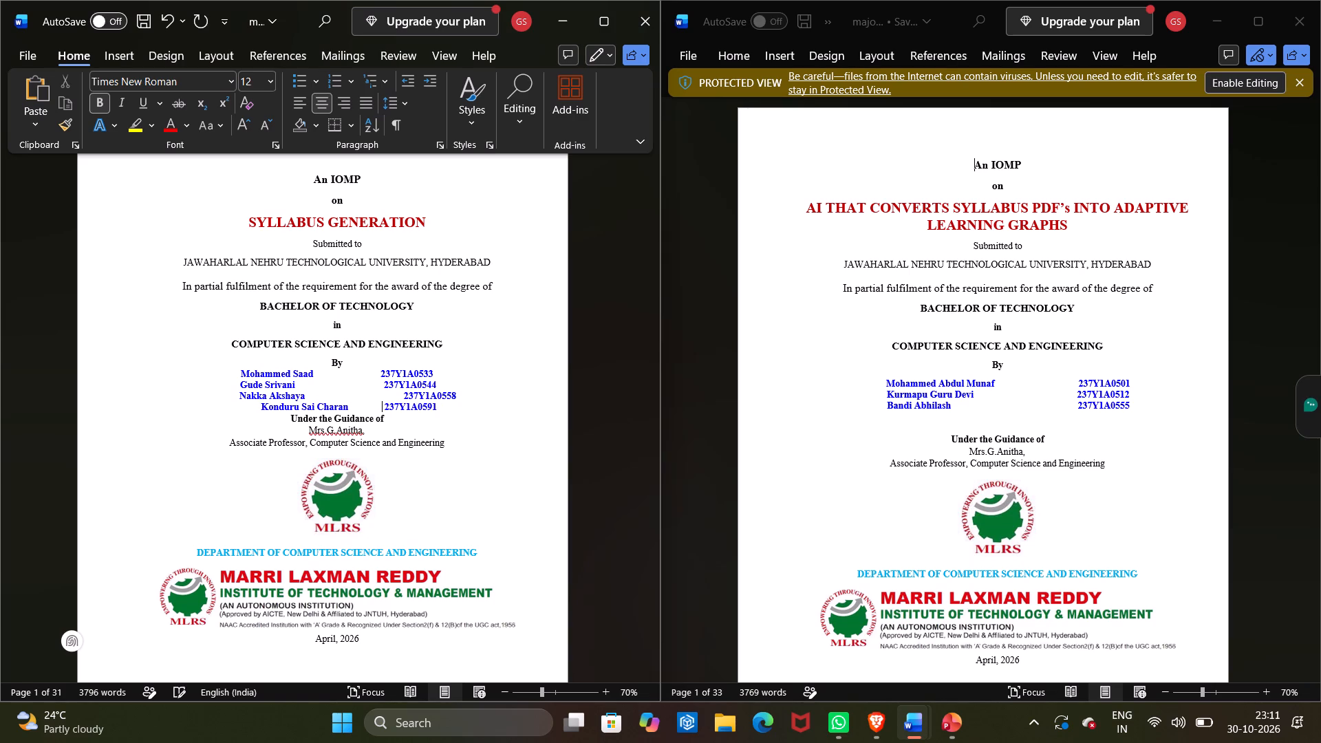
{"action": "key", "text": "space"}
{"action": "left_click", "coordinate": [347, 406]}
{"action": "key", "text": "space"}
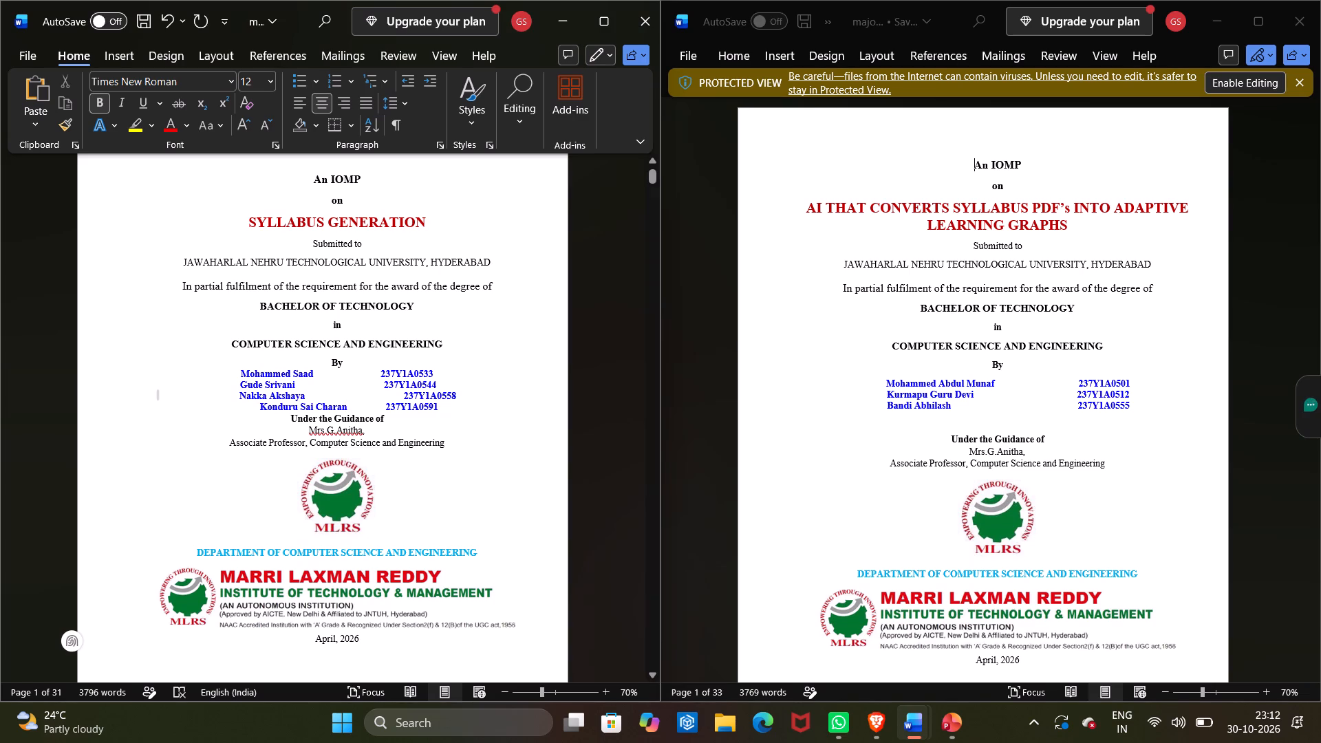
Copy the fourth team member's name with its trailing gap, and delete it from the line.
{"action": "left_click_drag", "start_coordinate": [345, 400], "coordinate": [263, 405]}
{"action": "left_click", "coordinate": [263, 405]}
{"action": "left_click_drag", "start_coordinate": [262, 405], "coordinate": [348, 402]}
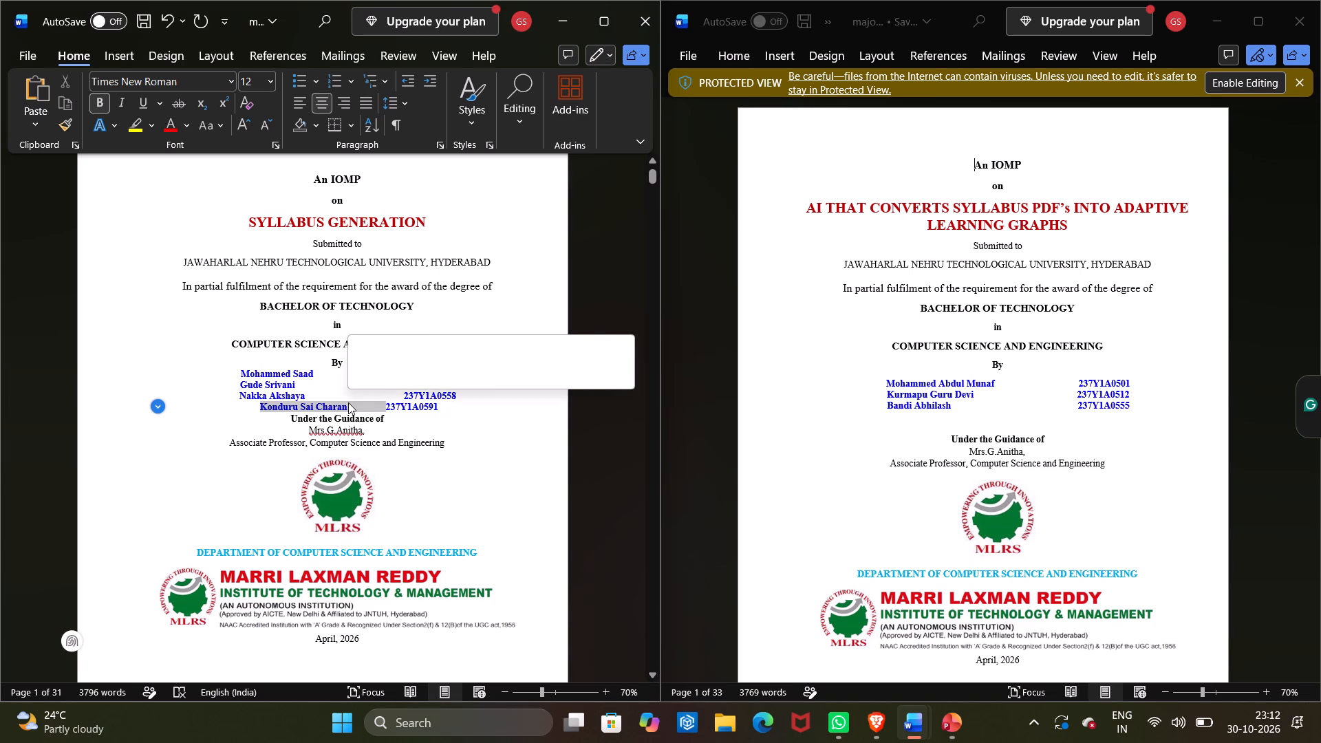
{"action": "key", "text": "ctrl+c"}
{"action": "key", "text": "BackSpace"}
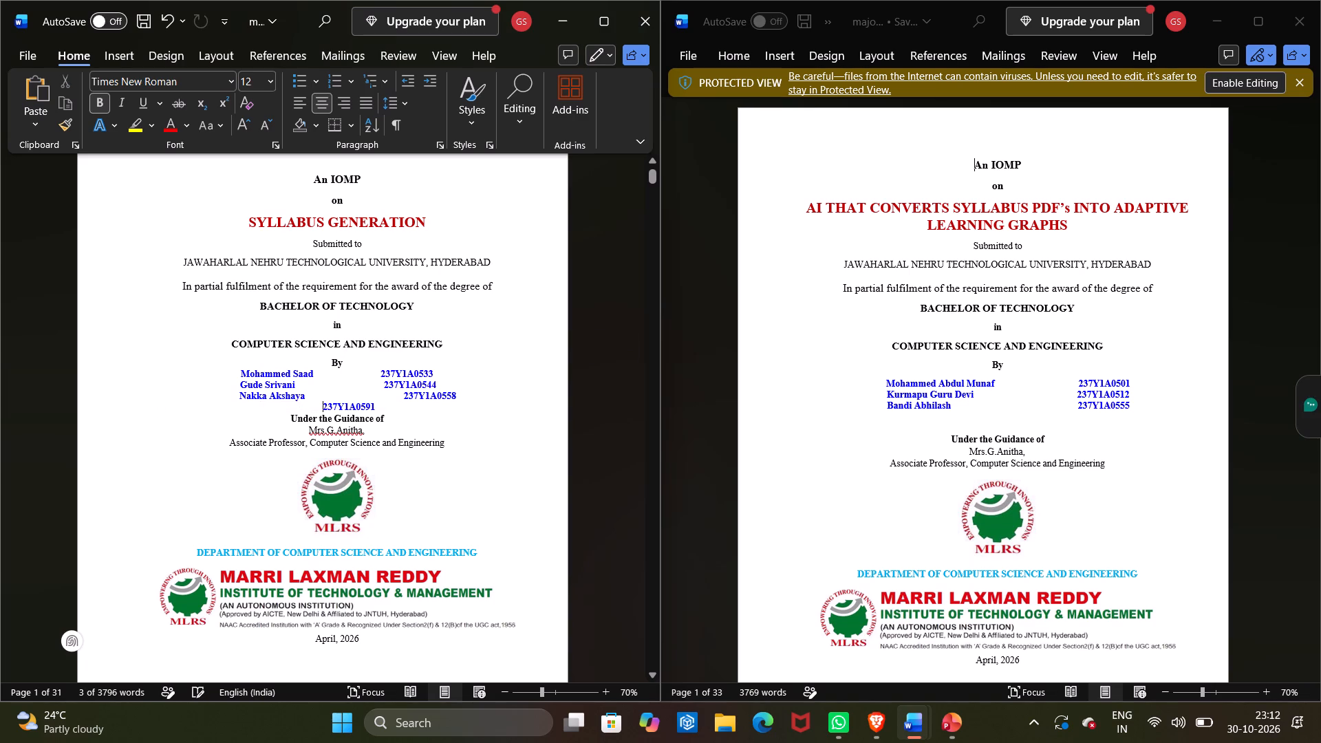
Insert spaces before the fourth team member's roll number to align it with the first member's roll number.
{"action": "key", "text": "space"}
{"action": "key", "text": "space"}
{"action": "key", "text": "space"}
{"action": "key", "text": "space"}
{"action": "key", "text": "space"}
{"action": "key", "text": "space"}
{"action": "key", "text": "space"}
{"action": "key", "text": "space"}
{"action": "key", "text": "space"}
{"action": "key", "text": "space"}
{"action": "key", "text": "space"}
{"action": "key", "text": "space"}
{"action": "key", "text": "space"}
{"action": "key", "text": "space"}
{"action": "key", "text": "space"}
{"action": "key", "text": "space"}
{"action": "key", "text": "space"}
{"action": "key", "text": "space"}
{"action": "key", "text": "space"}
{"action": "key", "text": "space"}
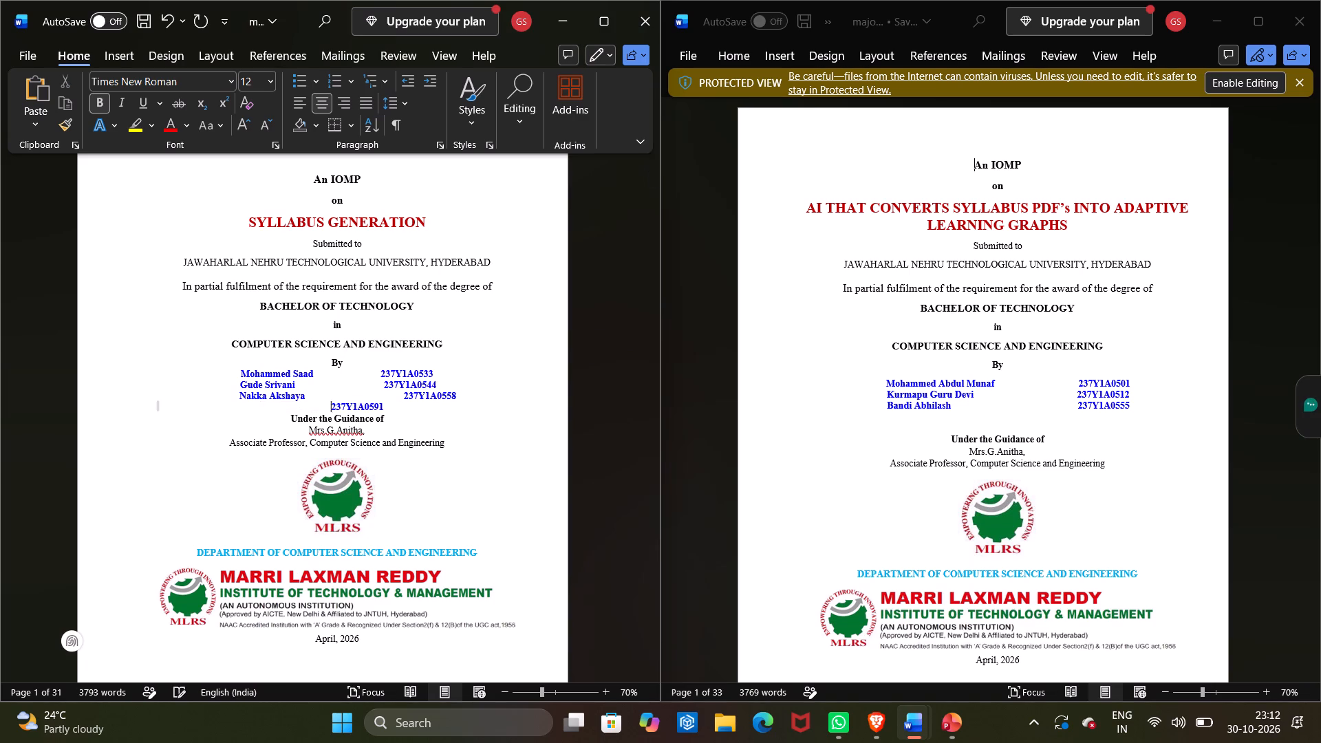
{"action": "key", "text": "space"}
{"action": "key", "text": "space"}
{"action": "key", "text": "space"}
{"action": "key", "text": "space"}
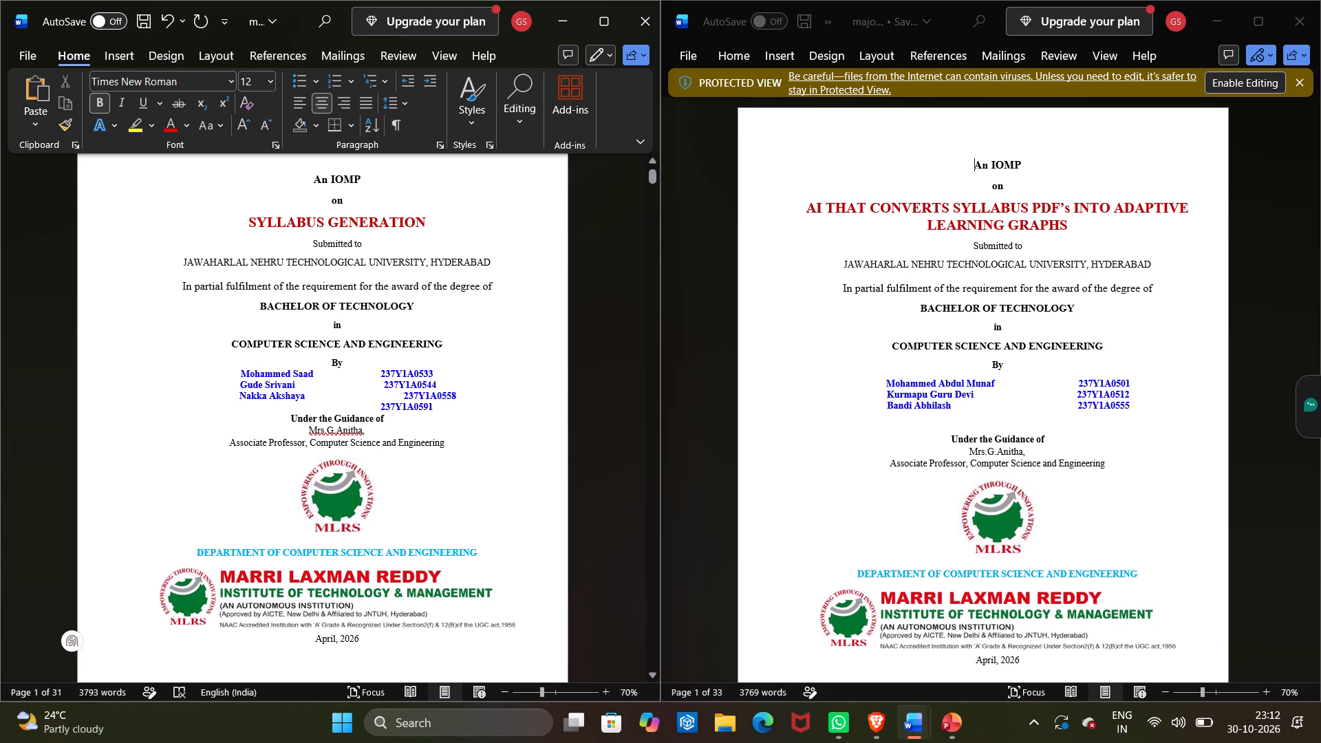
Paste the copied fourth team member's name with its trailing gap back in front of the roll number on the last team line.
{"action": "left_click", "coordinate": [237, 405]}
{"action": "key", "text": "ctrl+v"}
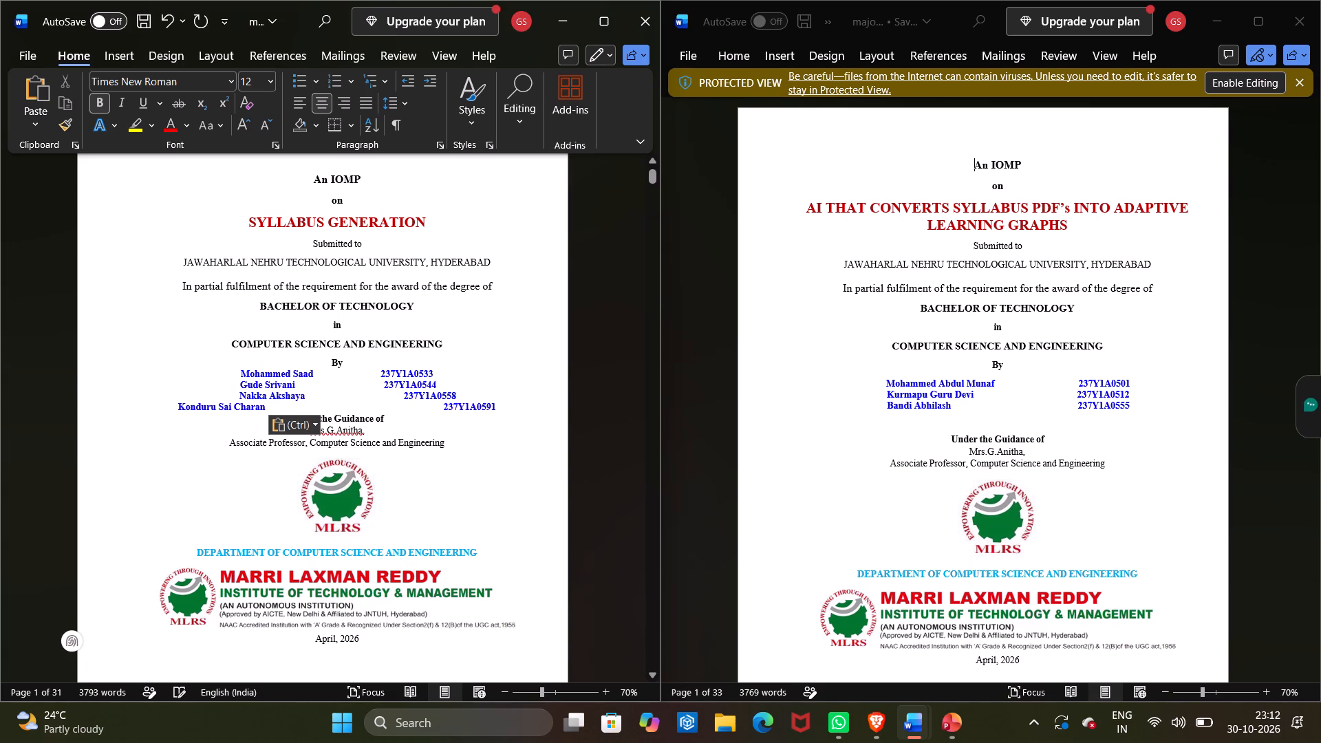
Remove excess spaces after the fourth team member's name, keeping the name's final letters "an" intact.
{"action": "key", "text": "BackSpace"}
{"action": "key", "text": "BackSpace"}
{"action": "key", "text": "BackSpace"}
{"action": "key", "text": "BackSpace"}
{"action": "key", "text": "BackSpace"}
{"action": "key", "text": "BackSpace"}
{"action": "key", "text": "BackSpace"}
{"action": "key", "text": "BackSpace"}
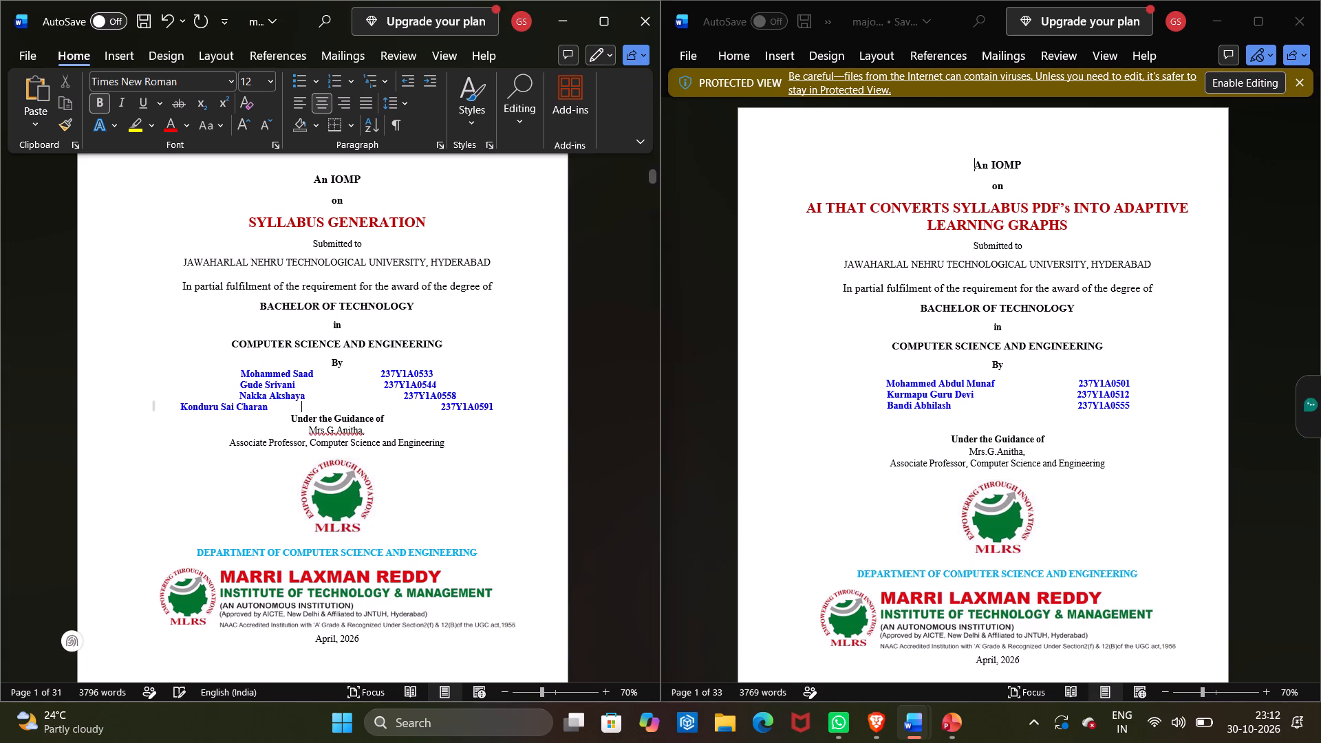
{"action": "key", "text": "BackSpace"}
{"action": "key", "text": "BackSpace"}
{"action": "key", "text": "BackSpace"}
{"action": "key", "text": "BackSpace"}
{"action": "key", "text": "BackSpace"}
{"action": "key", "text": "BackSpace"}
{"action": "key", "text": "BackSpace"}
{"action": "key", "text": "BackSpace"}
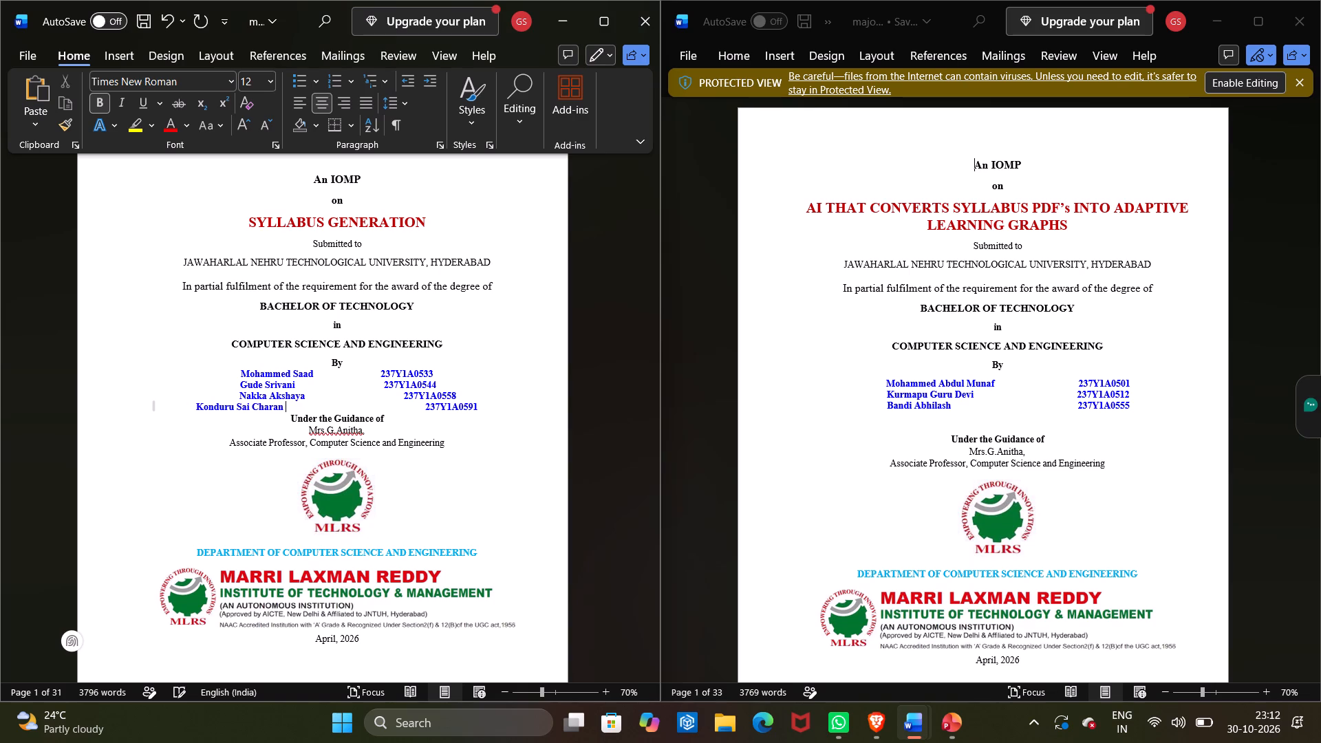
{"action": "key", "text": "BackSpace"}
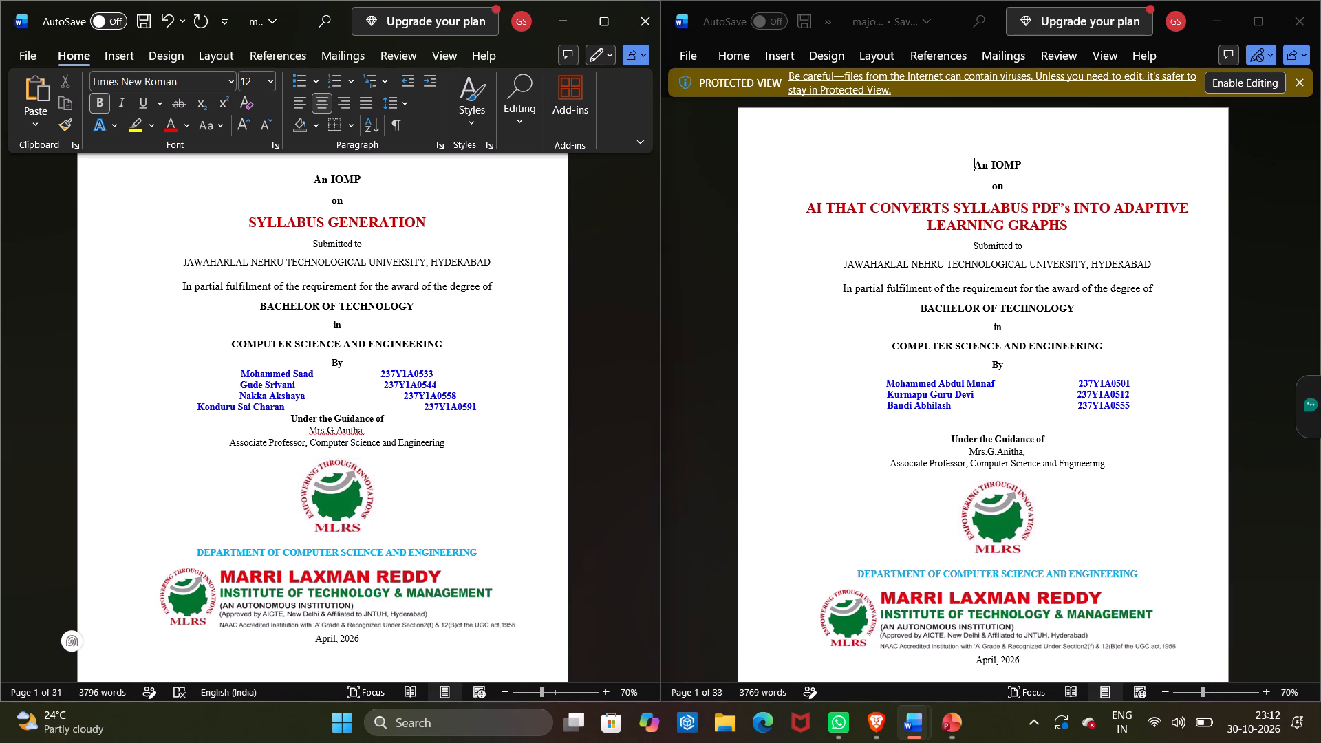
{"action": "key", "text": "Right"}
{"action": "key", "text": "Right"}
{"action": "key", "text": "Right"}
{"action": "key", "text": "Right"}
{"action": "key", "text": "Right"}
{"action": "key", "text": "Right"}
{"action": "key", "text": "Right"}
{"action": "key", "text": "Right"}
{"action": "key", "text": "Right"}
{"action": "key", "text": "Right"}
{"action": "key", "text": "BackSpace"}
{"action": "key", "text": "BackSpace"}
{"action": "key", "text": "BackSpace"}
{"action": "key", "text": "BackSpace"}
{"action": "key", "text": "BackSpace"}
{"action": "key", "text": "BackSpace"}
{"action": "key", "text": "BackSpace"}
{"action": "key", "text": "BackSpace"}
{"action": "key", "text": "BackSpace"}
{"action": "key", "text": "BackSpace"}
{"action": "key", "text": "BackSpace"}
{"action": "key", "text": "BackSpace"}
{"action": "key", "text": "BackSpace"}
{"action": "key", "text": "BackSpace"}
{"action": "key", "text": "BackSpace"}
{"action": "key", "text": "BackSpace"}
{"action": "key", "text": "BackSpace"}
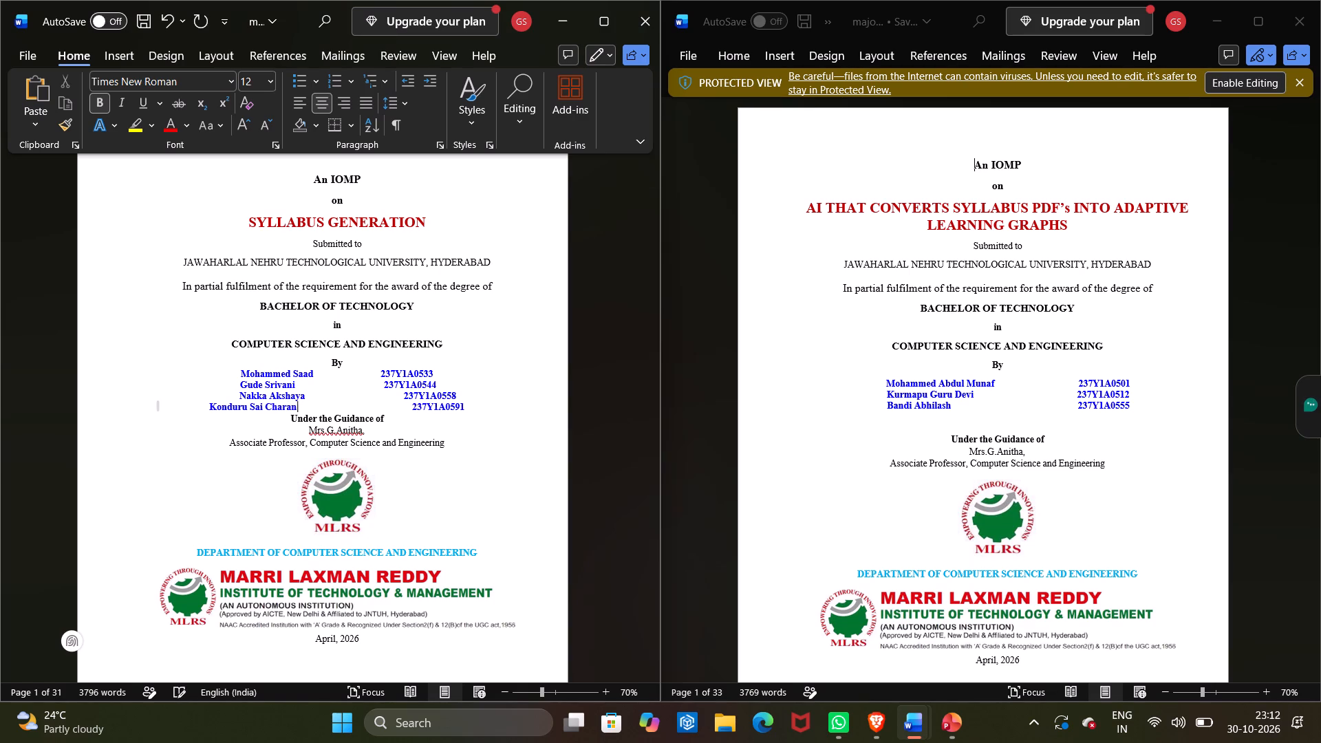
{"action": "type", "text": "an"}
Delete more spaces between the fourth team member's name and roll number until both roughly line up with the rows above.
{"action": "key", "text": "Right"}
{"action": "key", "text": "Right"}
{"action": "key", "text": "Right"}
{"action": "key", "text": "Right"}
{"action": "key", "text": "Right"}
{"action": "key", "text": "Right"}
{"action": "key", "text": "Right"}
{"action": "key", "text": "Right"}
{"action": "key", "text": "Right"}
{"action": "key", "text": "BackSpace"}
{"action": "key", "text": "BackSpace"}
{"action": "key", "text": "BackSpace"}
{"action": "key", "text": "BackSpace"}
{"action": "key", "text": "BackSpace"}
{"action": "key", "text": "BackSpace"}
{"action": "key", "text": "BackSpace"}
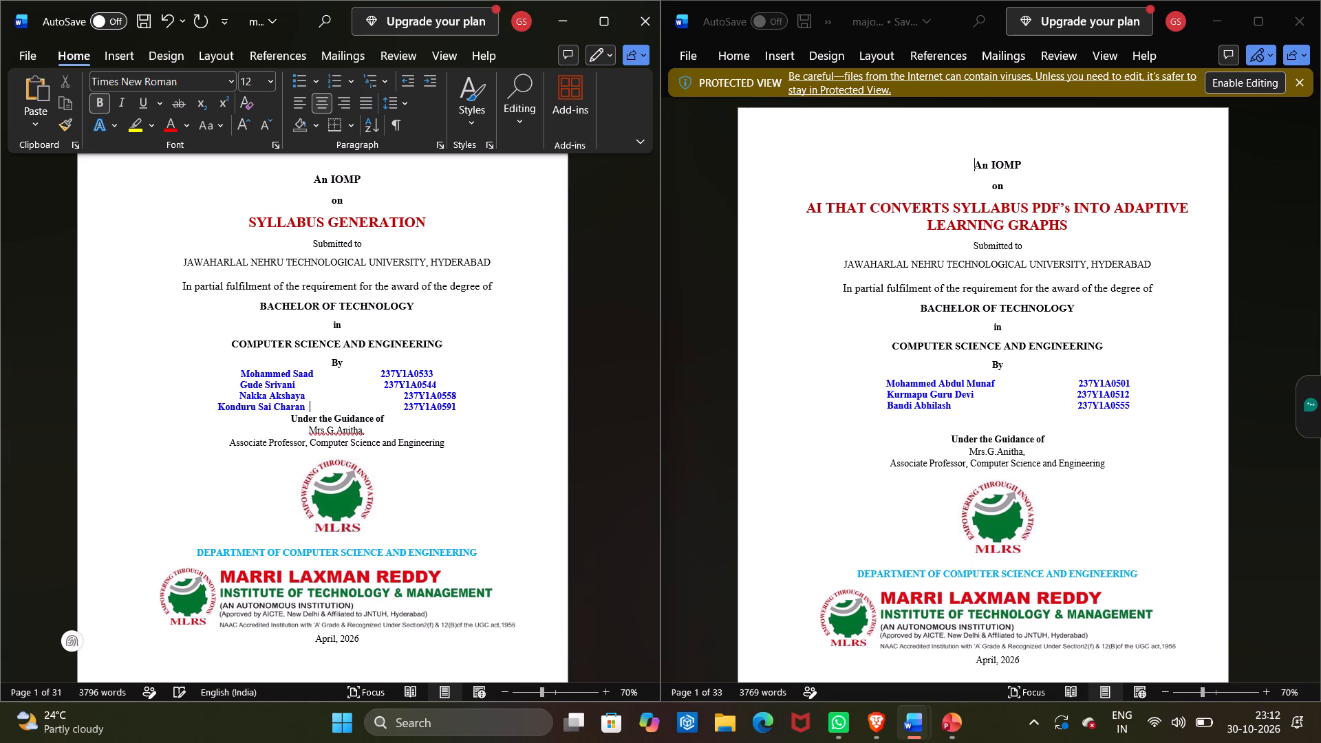
{"action": "key", "text": "BackSpace"}
{"action": "key", "text": "Right"}
{"action": "key", "text": "Right"}
{"action": "key", "text": "Right"}
{"action": "key", "text": "Right"}
{"action": "key", "text": "Right"}
{"action": "key", "text": "Right"}
{"action": "key", "text": "Right"}
{"action": "key", "text": "Right"}
{"action": "key", "text": "Right"}
{"action": "key", "text": "Right"}
{"action": "key", "text": "Right"}
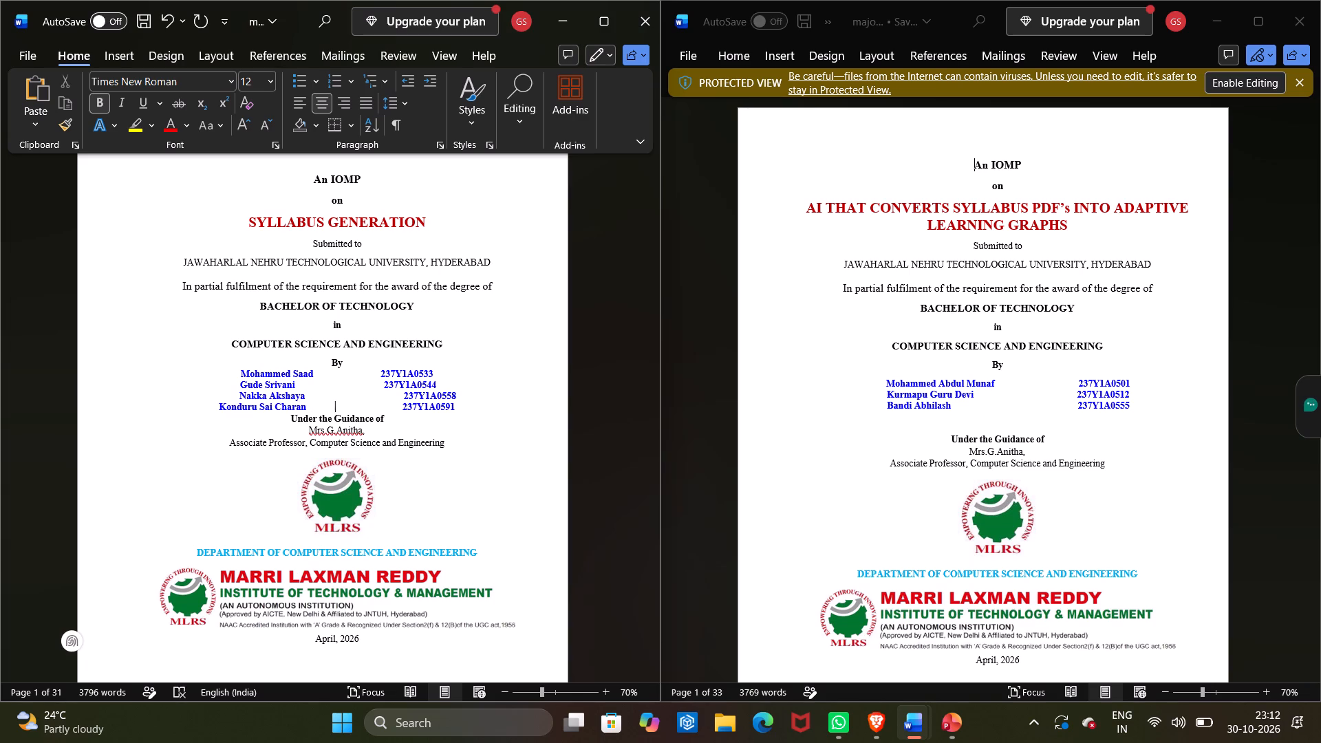
{"action": "key", "text": "Right"}
{"action": "key", "text": "Right"}
{"action": "key", "text": "Right"}
{"action": "key", "text": "Right"}
{"action": "key", "text": "Right"}
{"action": "key", "text": "Right"}
{"action": "key", "text": "Right"}
{"action": "key", "text": "Right"}
{"action": "key", "text": "Right"}
{"action": "key", "text": "Right"}
{"action": "key", "text": "BackSpace"}
{"action": "key", "text": "BackSpace"}
{"action": "key", "text": "BackSpace"}
{"action": "key", "text": "BackSpace"}
{"action": "key", "text": "BackSpace"}
{"action": "key", "text": "BackSpace"}
{"action": "key", "text": "BackSpace"}
{"action": "key", "text": "BackSpace"}
{"action": "key", "text": "BackSpace"}
{"action": "key", "text": "BackSpace"}
{"action": "key", "text": "BackSpace"}
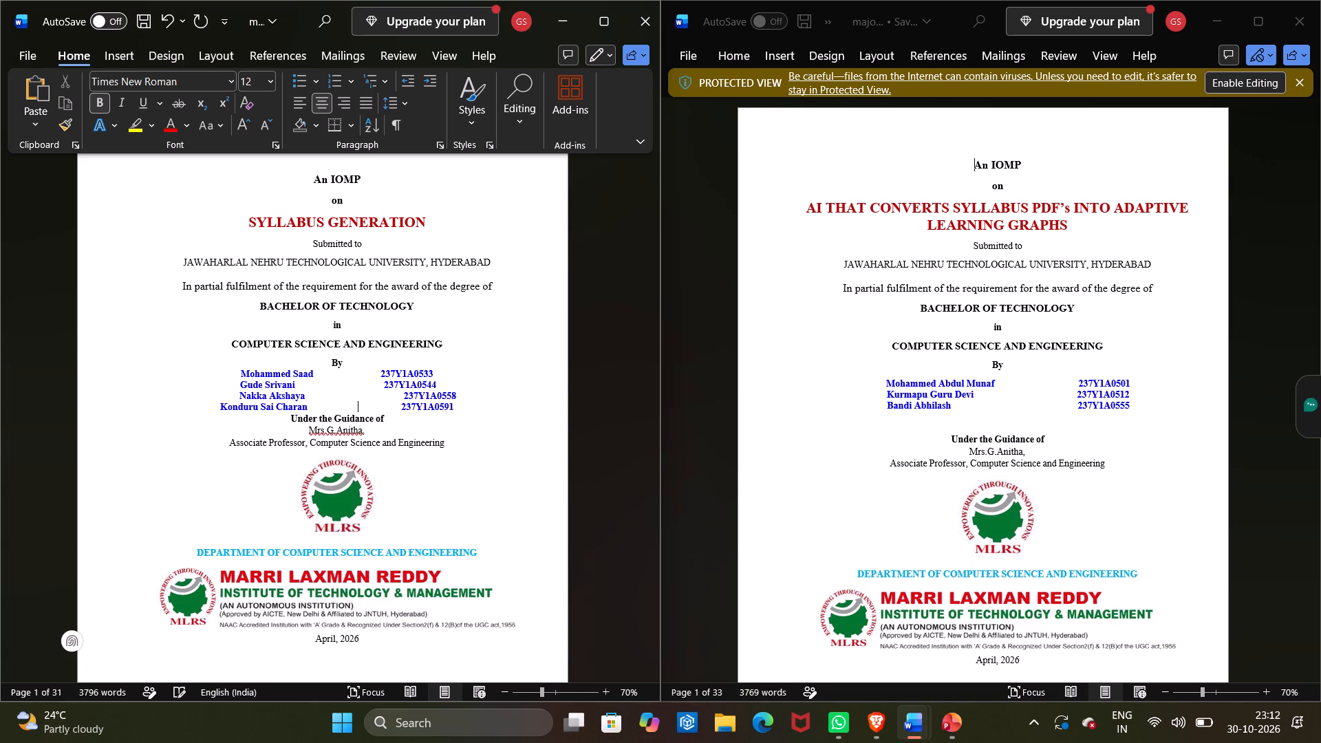
{"action": "key", "text": "BackSpace"}
{"action": "key", "text": "BackSpace"}
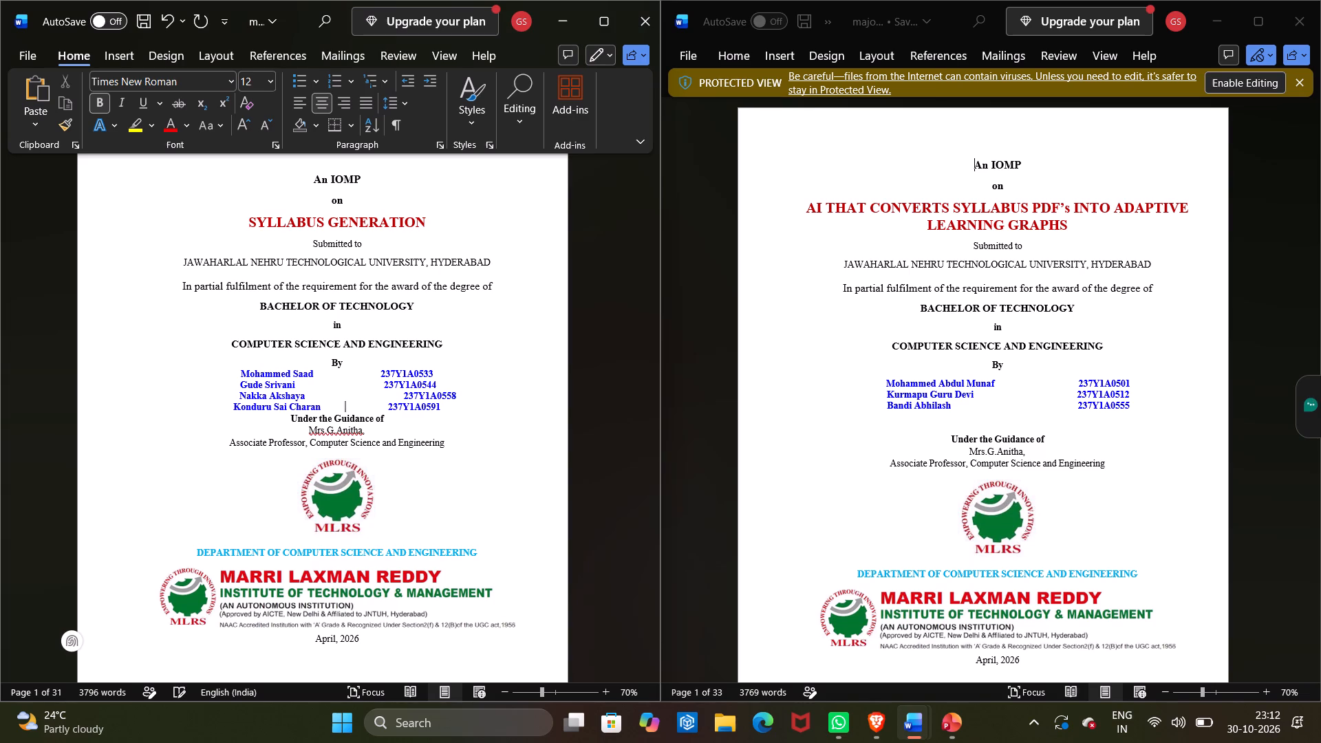
{"action": "key", "text": "BackSpace"}
{"action": "key", "text": "BackSpace"}
{"action": "key", "text": "BackSpace"}
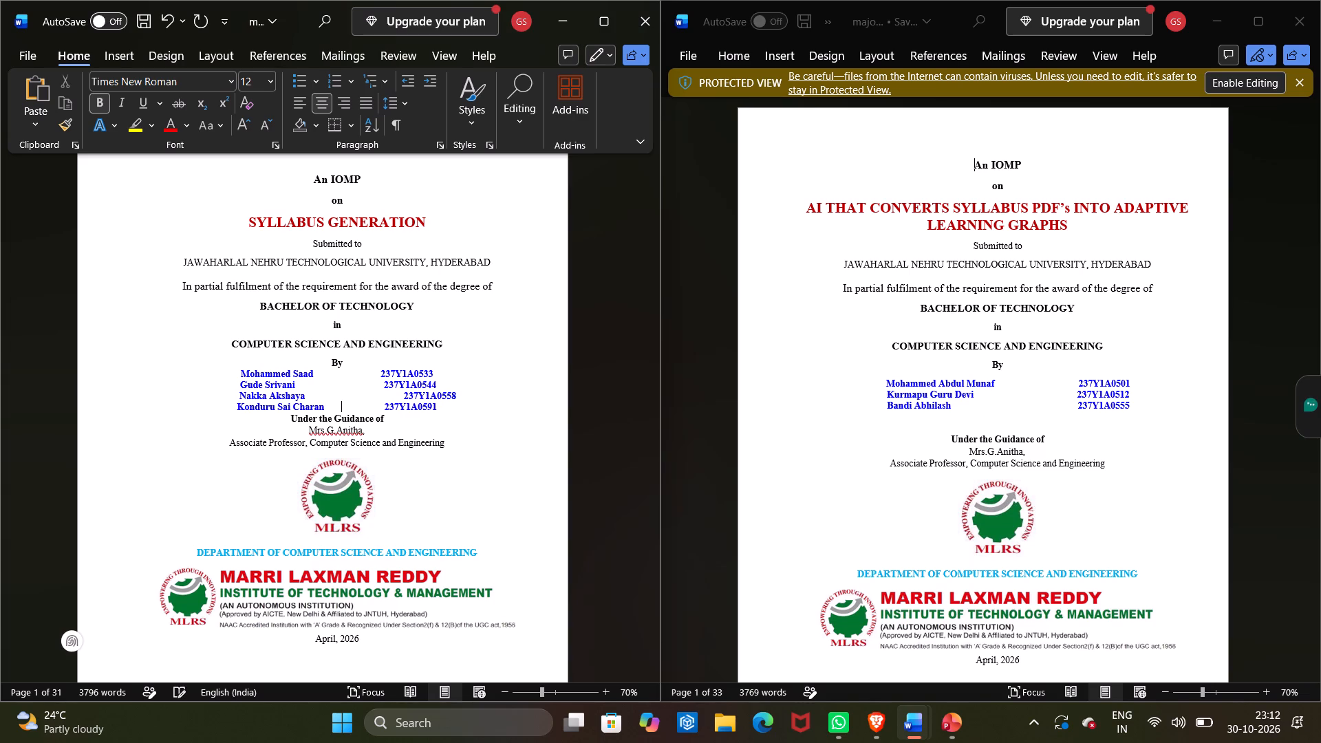
{"action": "key", "text": "BackSpace"}
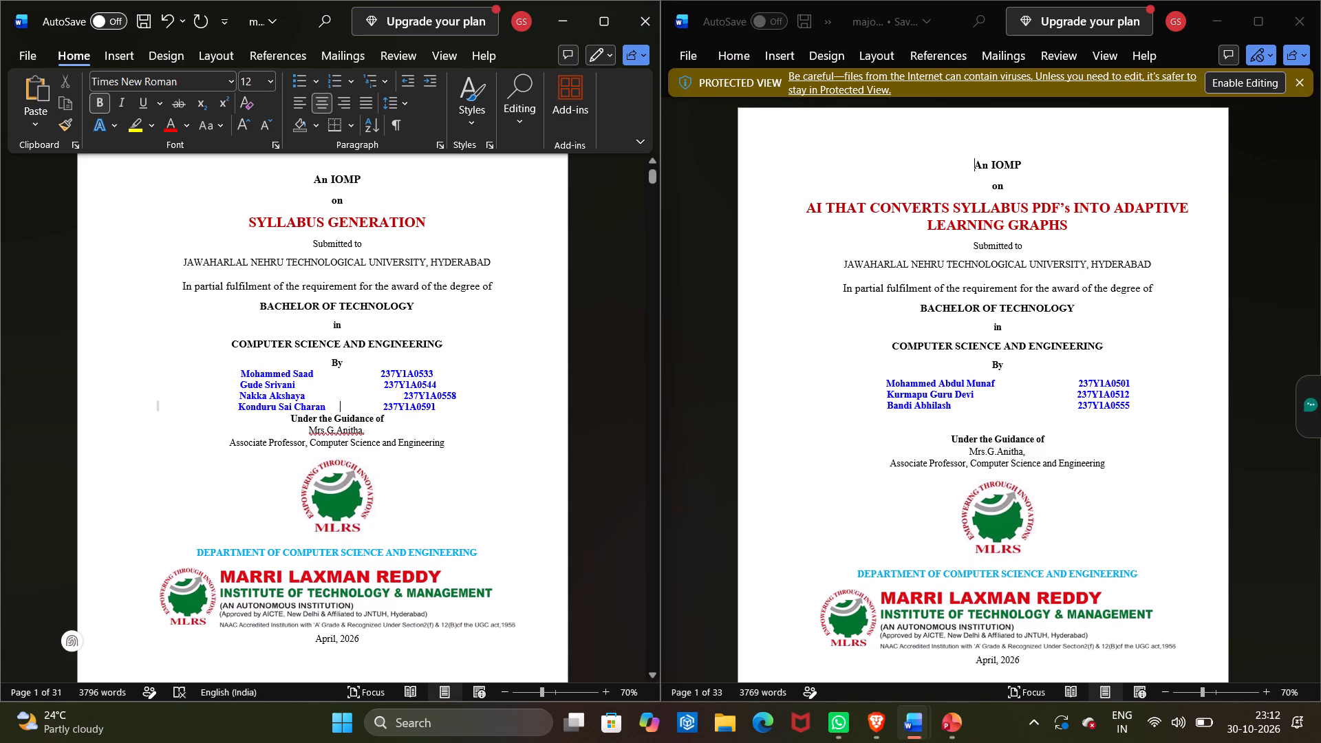
Narrow the gap between the third team member's name and roll number by removing ten spaces.
{"action": "left_click", "coordinate": [407, 396]}
{"action": "key", "text": "Left"}
{"action": "key", "text": "BackSpace"}
{"action": "key", "text": "BackSpace"}
{"action": "key", "text": "BackSpace"}
{"action": "key", "text": "BackSpace"}
{"action": "key", "text": "BackSpace"}
{"action": "key", "text": "BackSpace"}
{"action": "key", "text": "BackSpace"}
{"action": "key", "text": "BackSpace"}
{"action": "key", "text": "BackSpace"}
{"action": "key", "text": "BackSpace"}
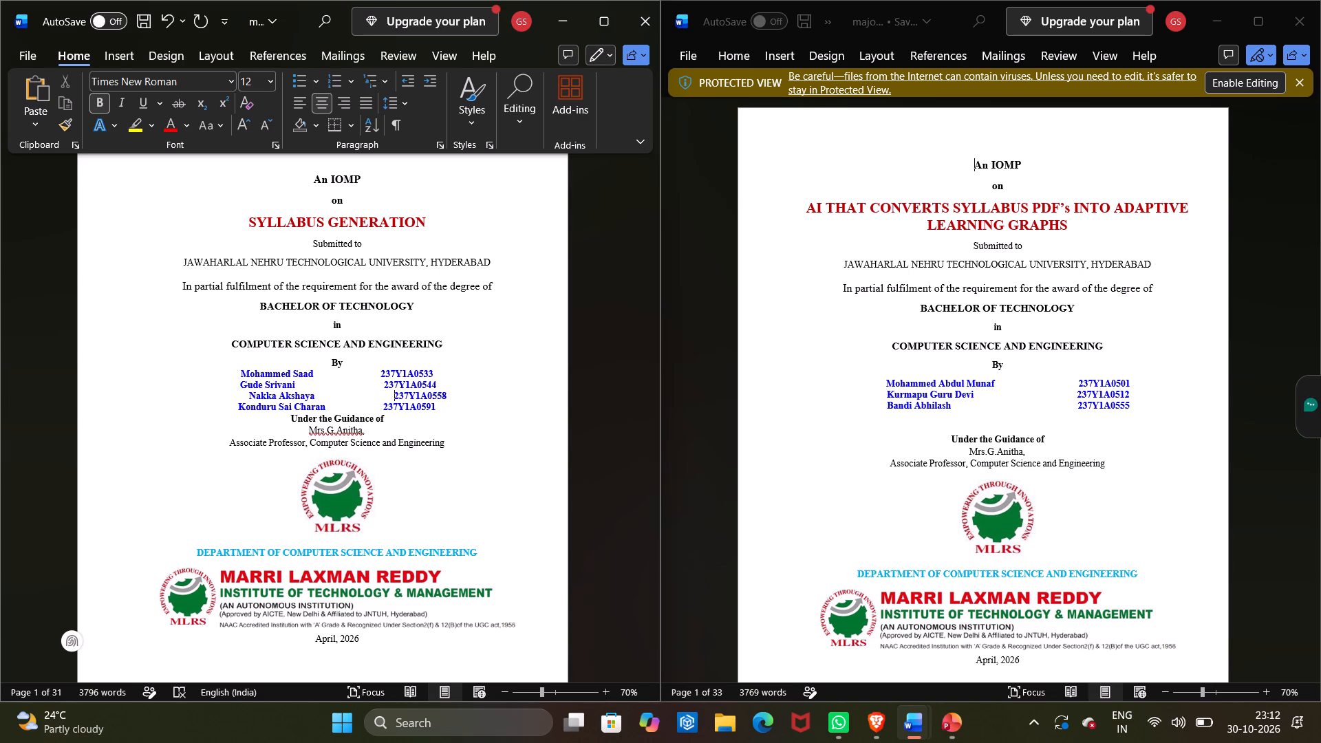
Remove leading spaces before the third team member's name to bring it in line with the names above.
{"action": "left_click", "coordinate": [246, 397]}
{"action": "key", "text": "BackSpace"}
{"action": "key", "text": "BackSpace"}
{"action": "key", "text": "BackSpace"}
{"action": "key", "text": "BackSpace"}
{"action": "key", "text": "BackSpace"}
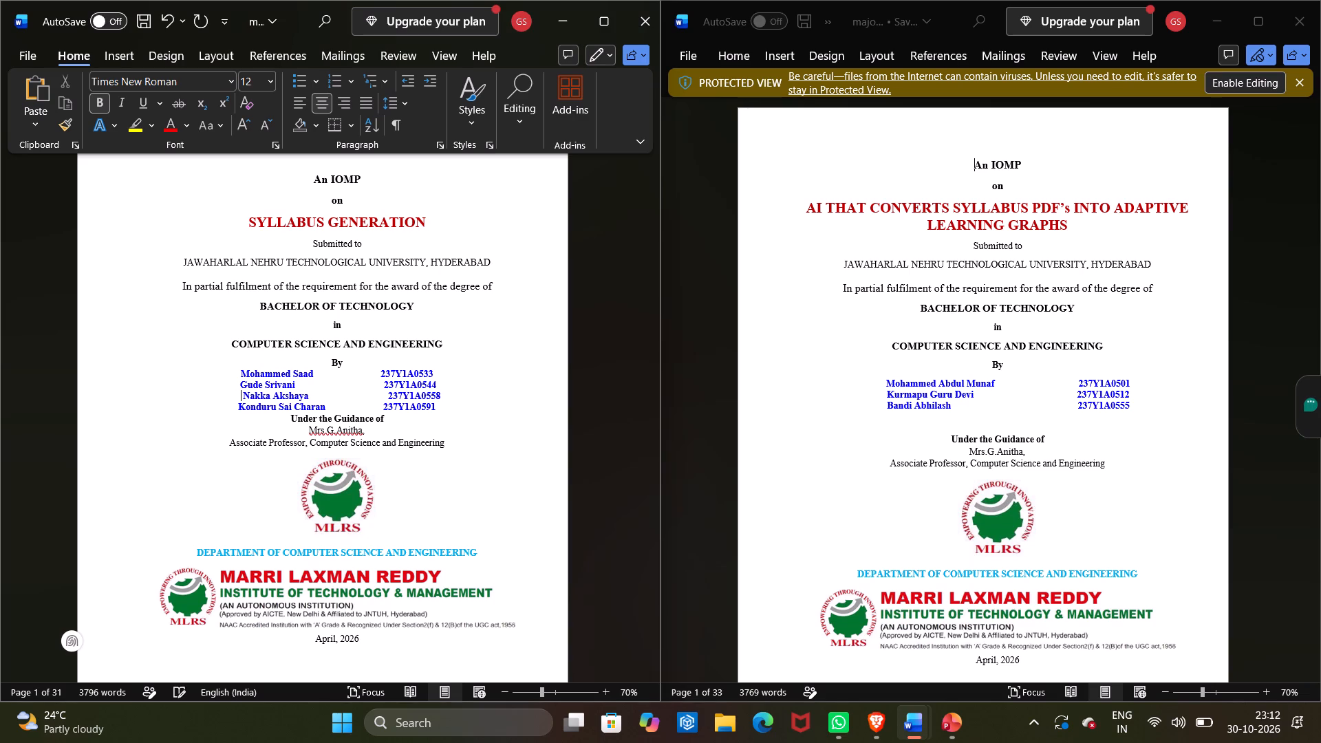
{"action": "key", "text": "BackSpace"}
{"action": "key", "text": "BackSpace"}
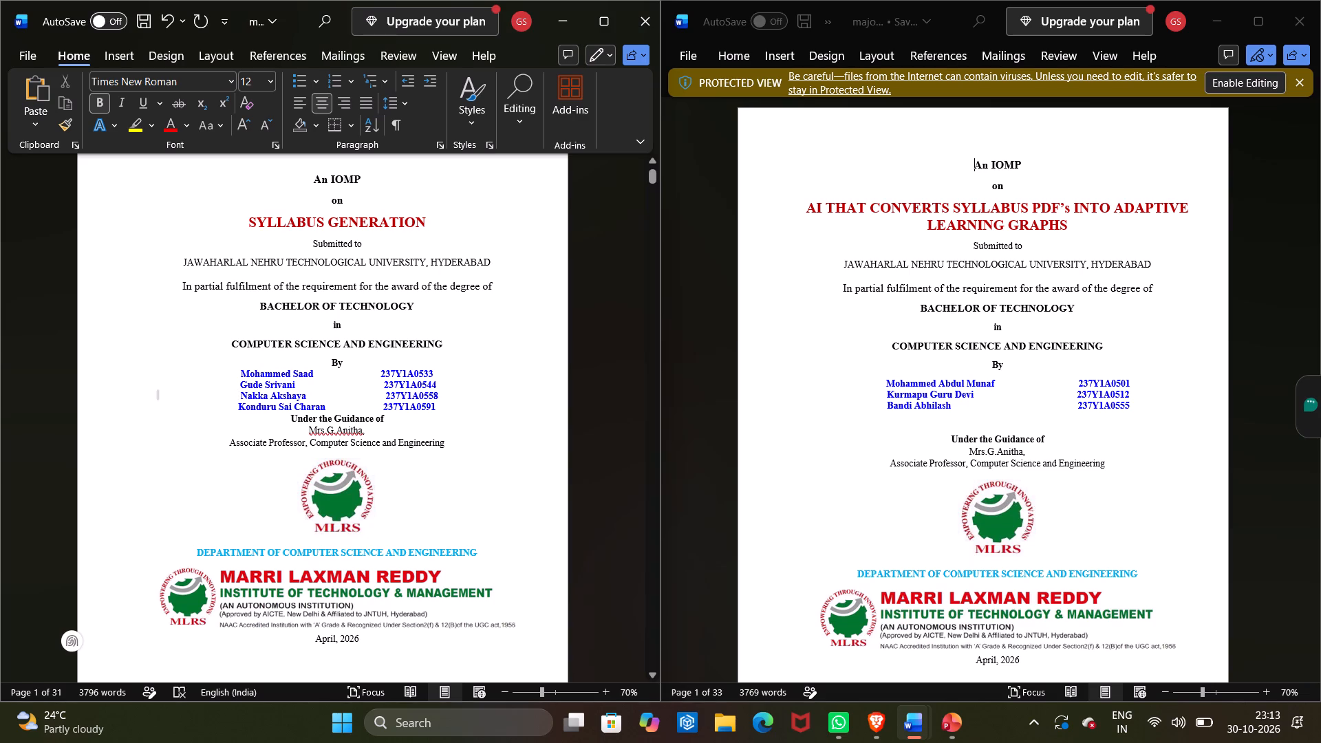
Add two leading spaces before the fourth team member's name to align it with the names above.
{"action": "left_click", "coordinate": [236, 406]}
{"action": "key", "text": "space"}
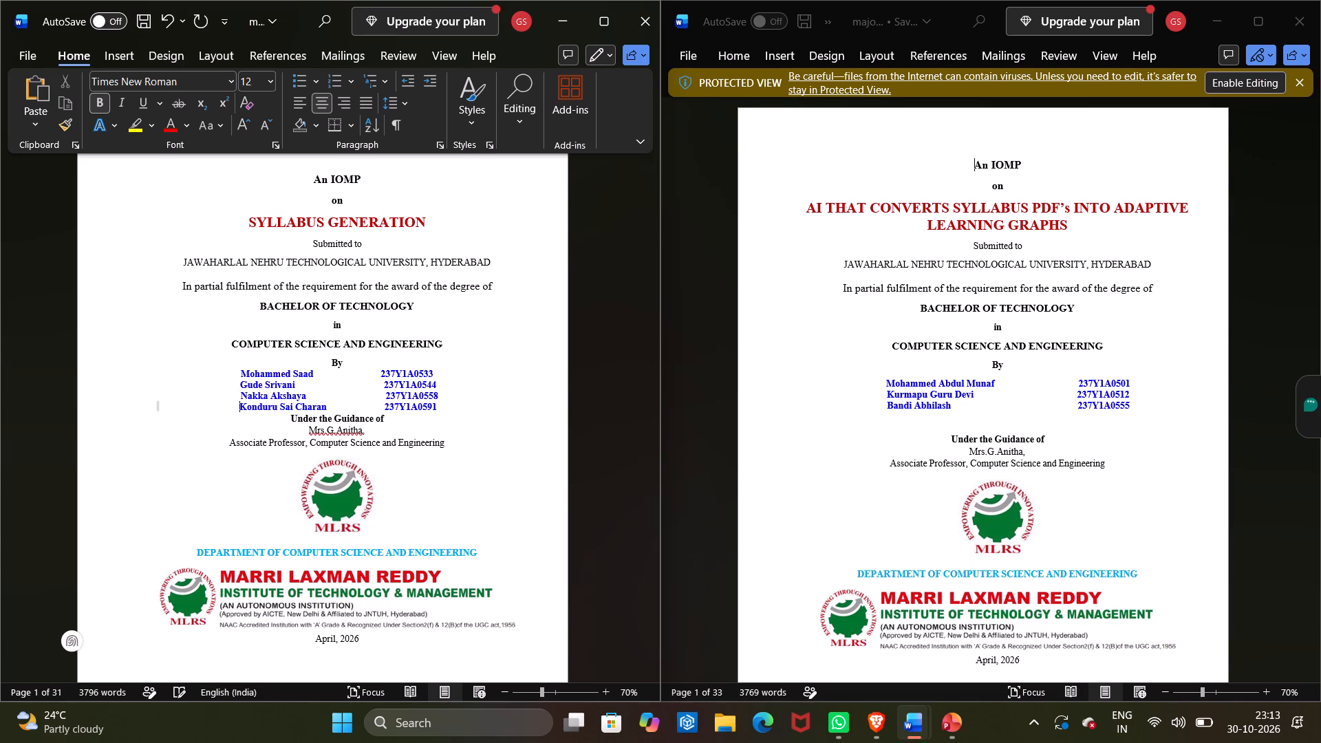
{"action": "key", "text": "space"}
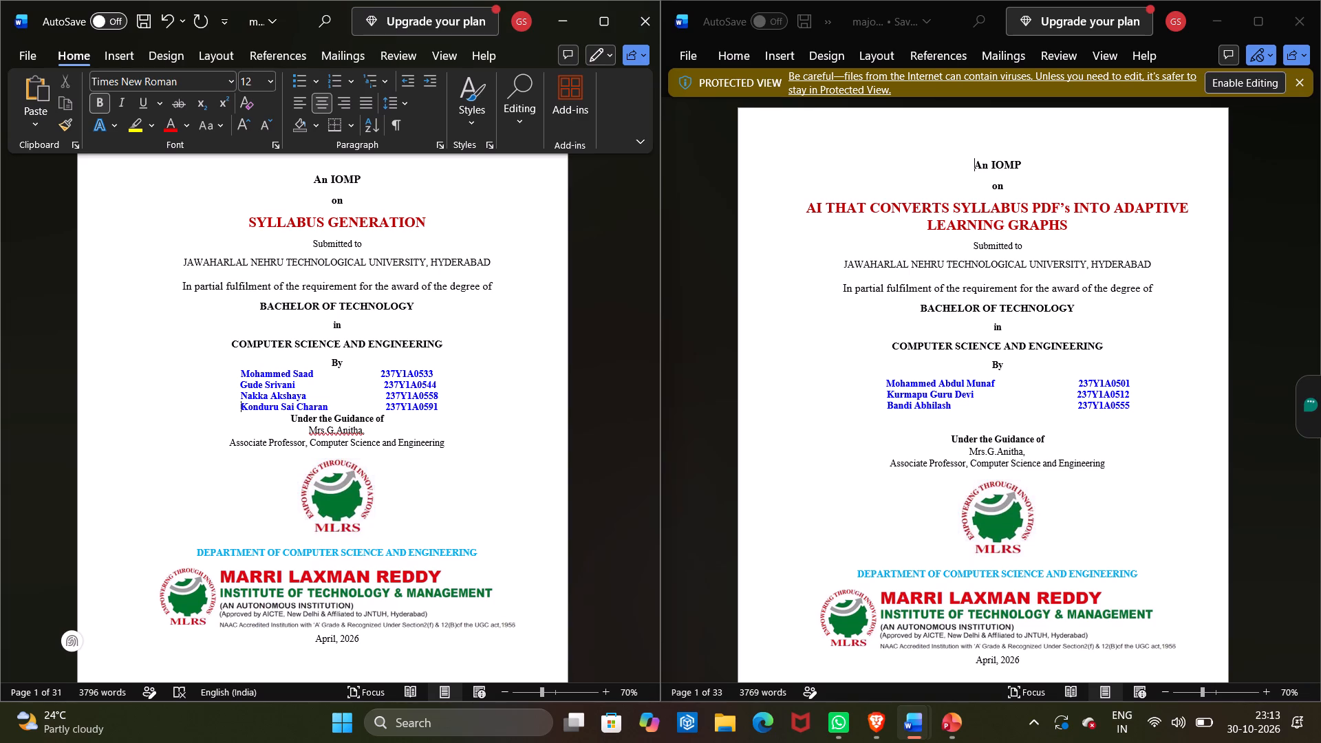
Insert two spaces before the first team member's roll number to align it with the roll numbers below.
{"action": "left_click", "coordinate": [372, 374]}
{"action": "key", "text": "space"}
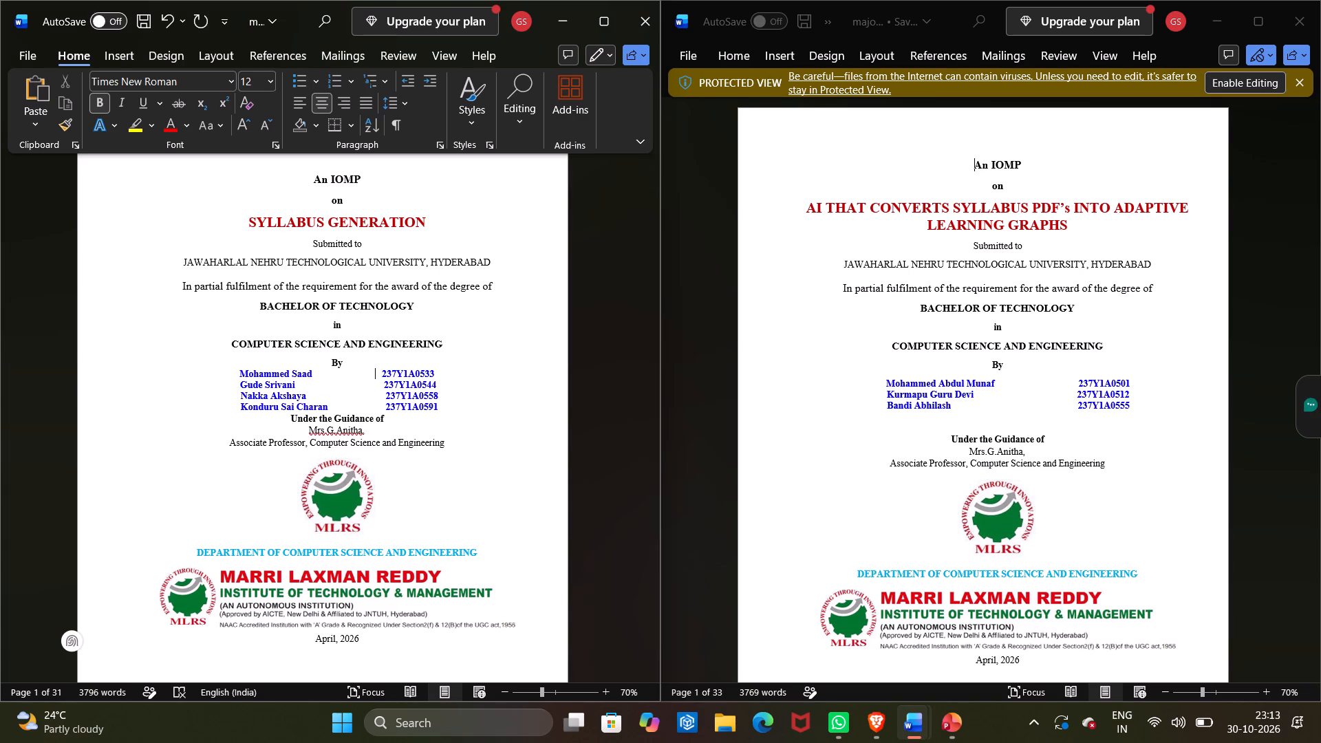
{"action": "left_click", "coordinate": [383, 372]}
{"action": "key", "text": "space"}
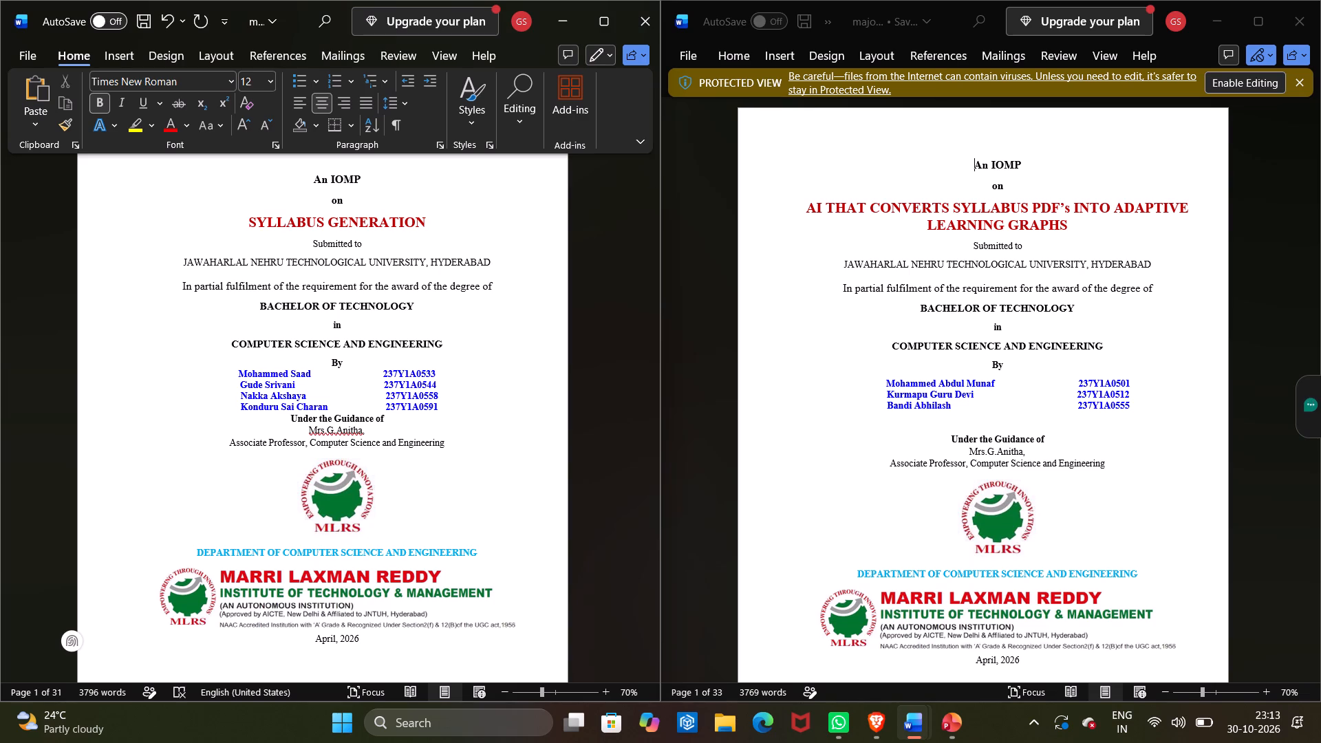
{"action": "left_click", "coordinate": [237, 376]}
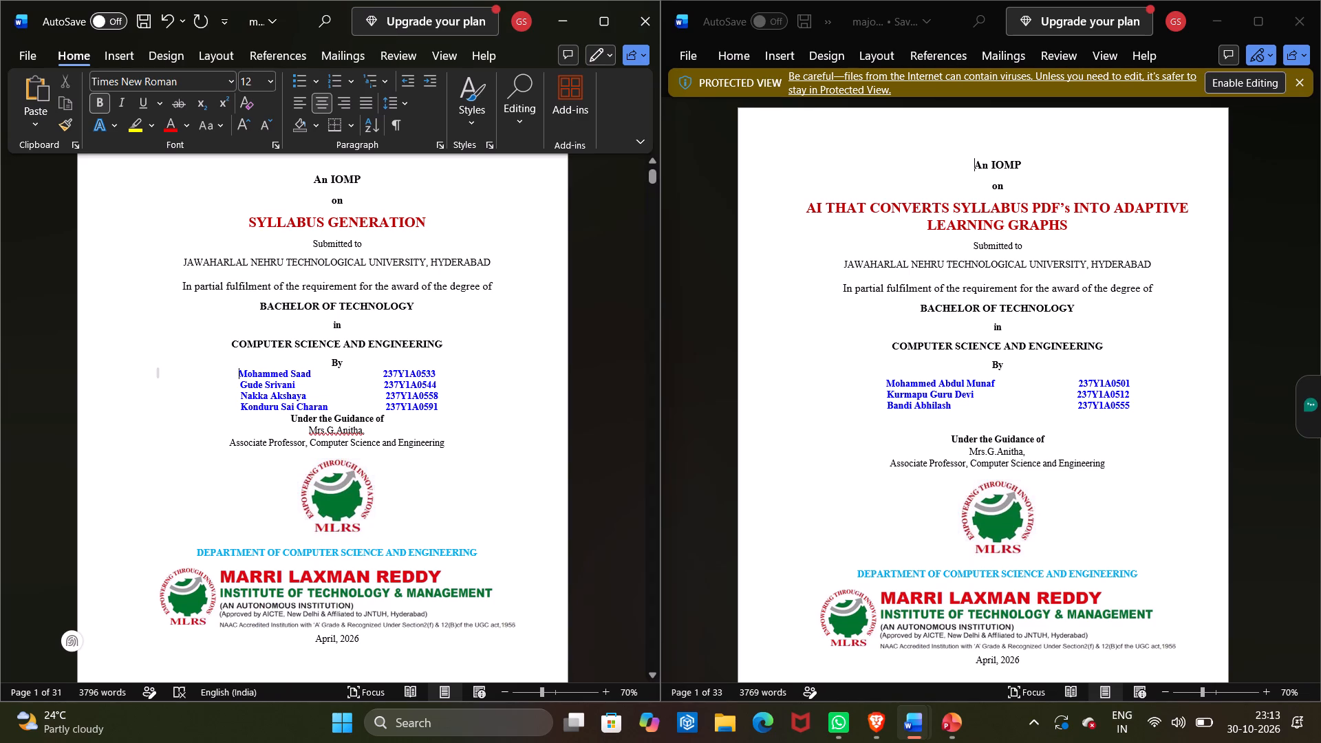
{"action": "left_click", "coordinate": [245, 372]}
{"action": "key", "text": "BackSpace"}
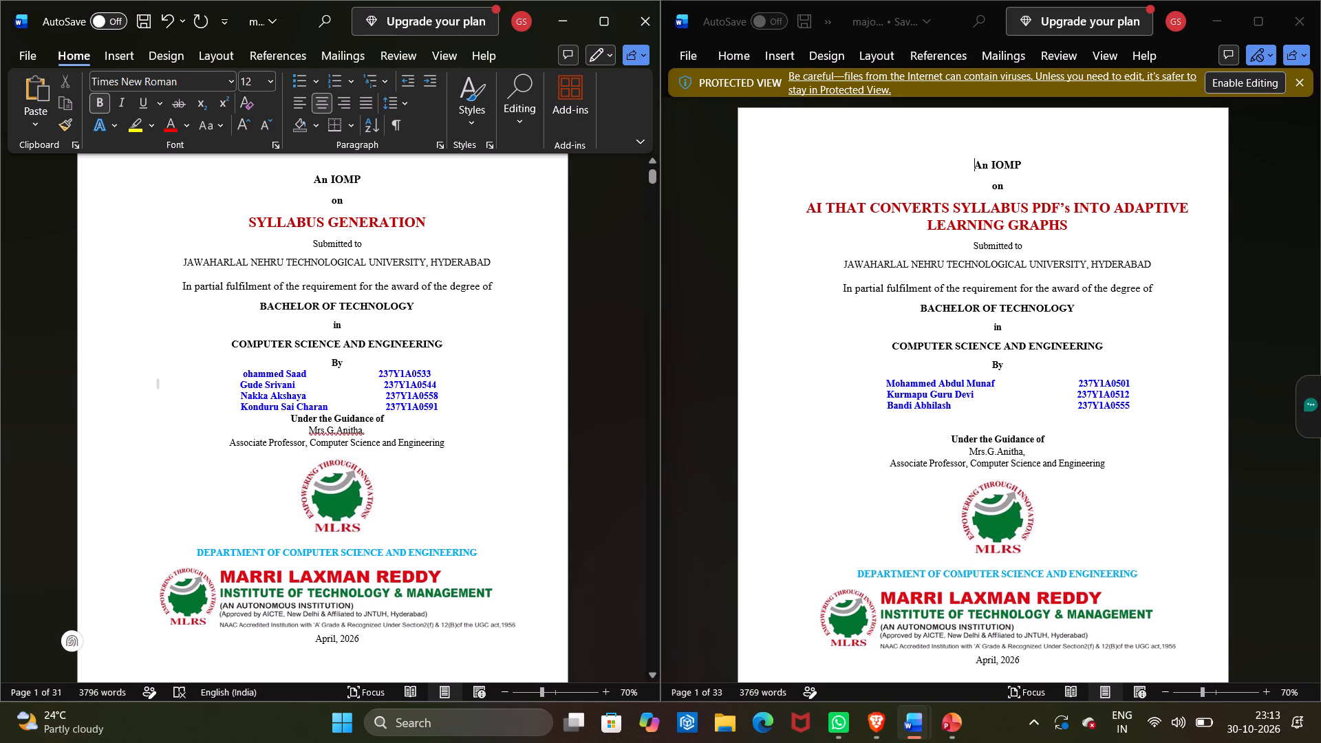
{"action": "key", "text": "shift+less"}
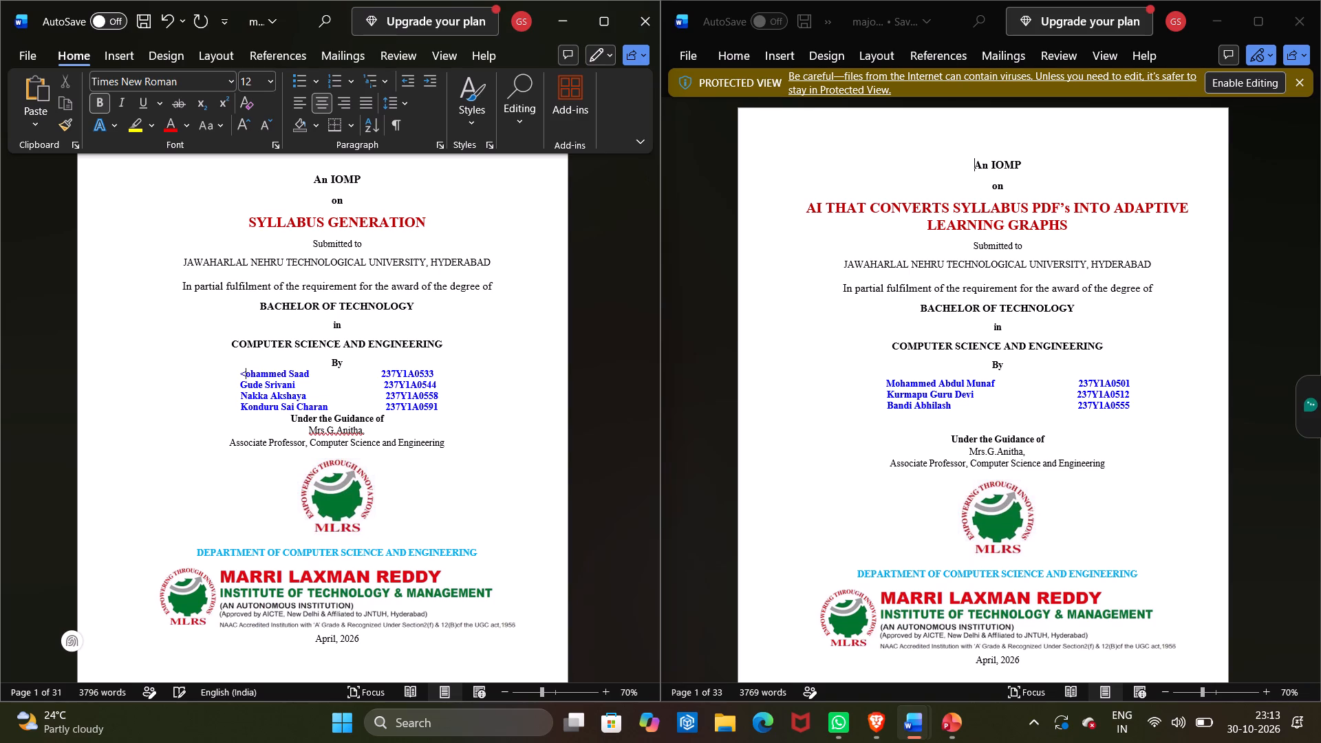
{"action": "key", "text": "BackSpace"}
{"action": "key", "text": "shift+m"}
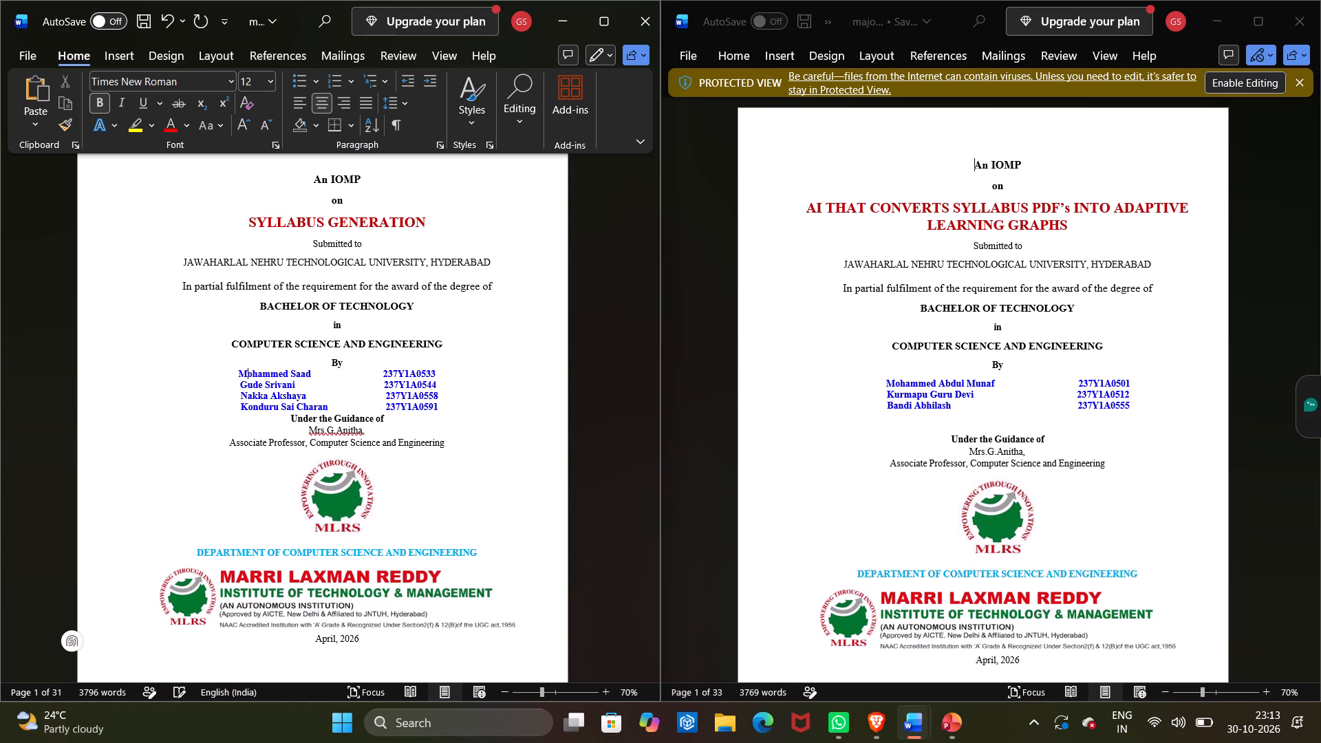
Add two leading spaces before the first team member's name to align it with the names below.
{"action": "left_click", "coordinate": [233, 376]}
{"action": "key", "text": "space"}
{"action": "key", "text": "space"}
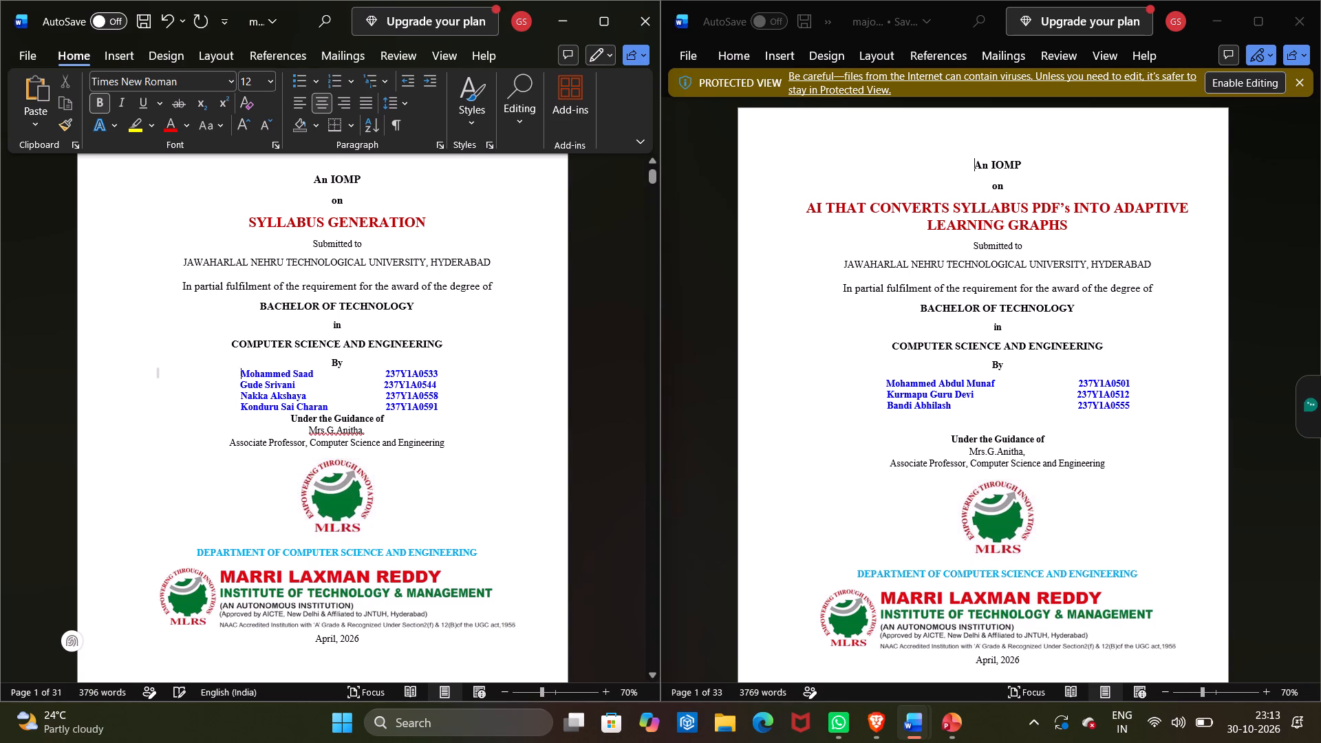
Remove one space from the gap before the first team member's roll number to align it with the second member's.
{"action": "left_click", "coordinate": [383, 373]}
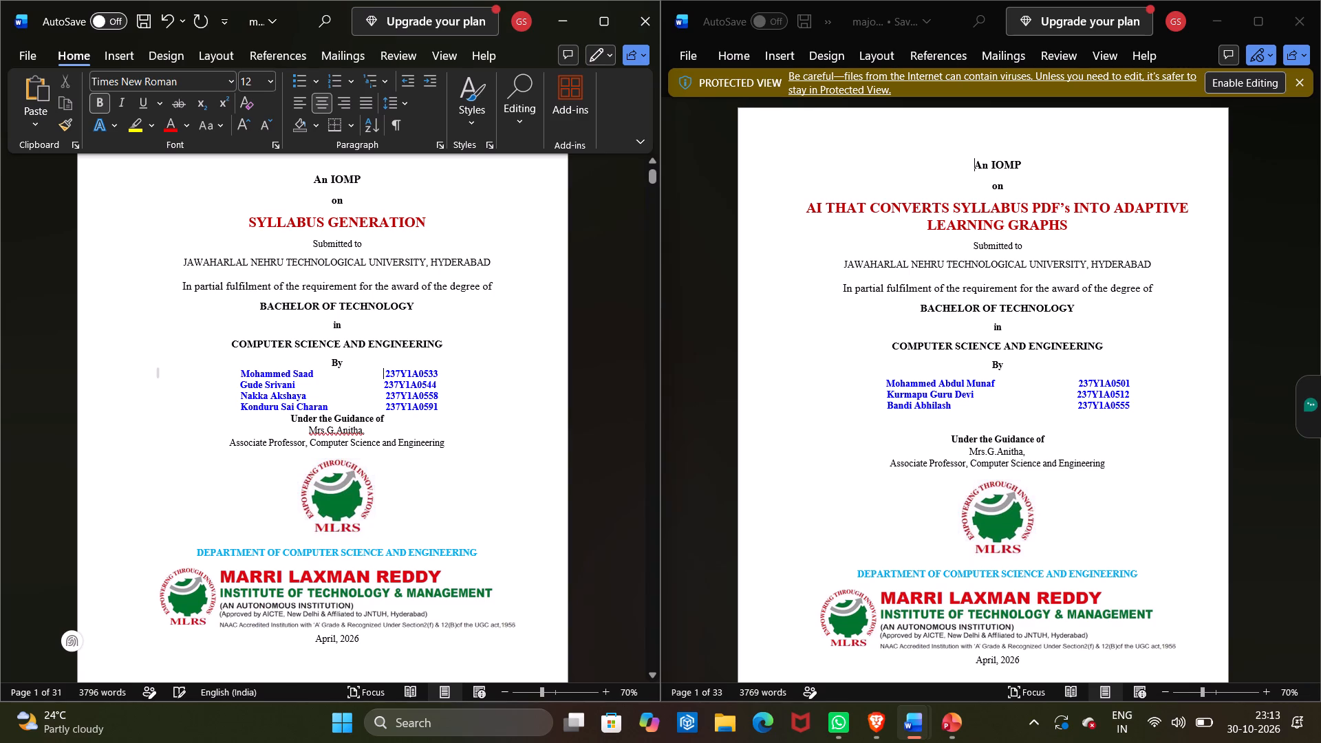
{"action": "left_click", "coordinate": [373, 372]}
{"action": "key", "text": "BackSpace"}
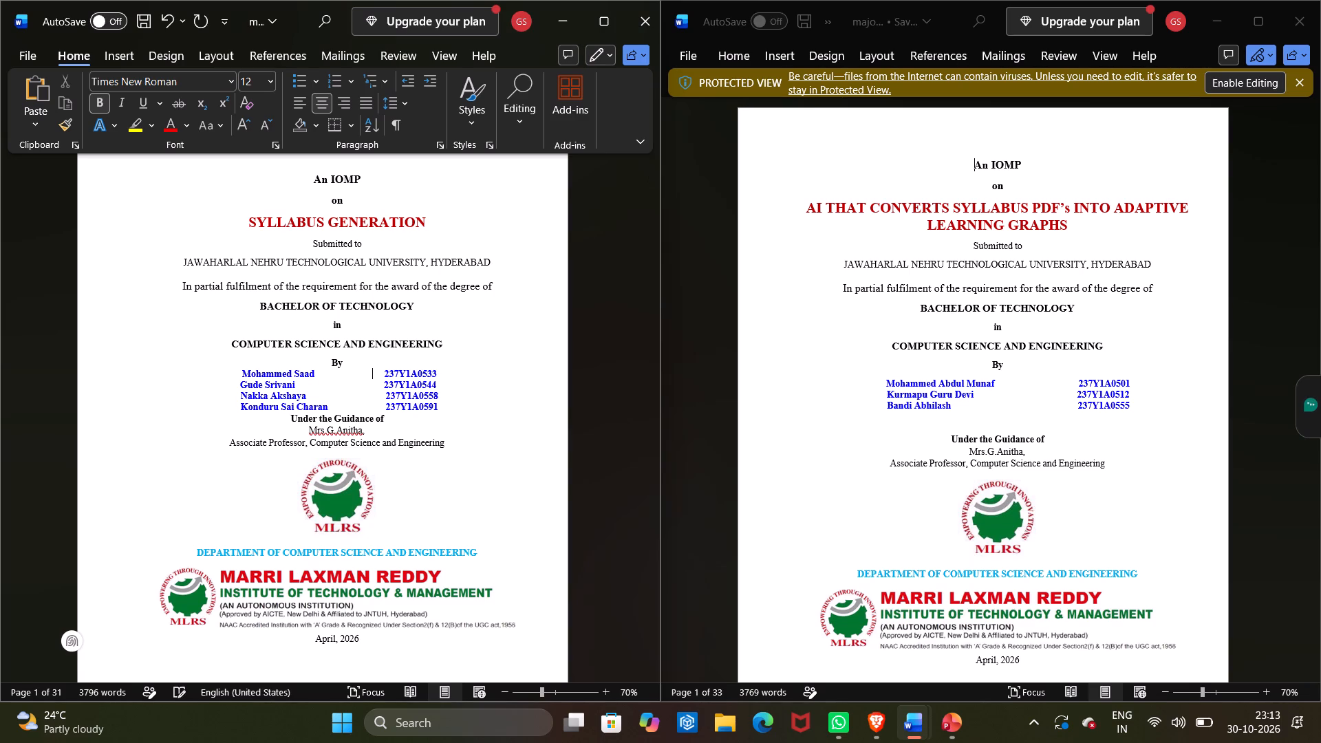
Tighten the first team member's line by removing one space before the roll number and one leading space before the name.
{"action": "key", "text": "BackSpace"}
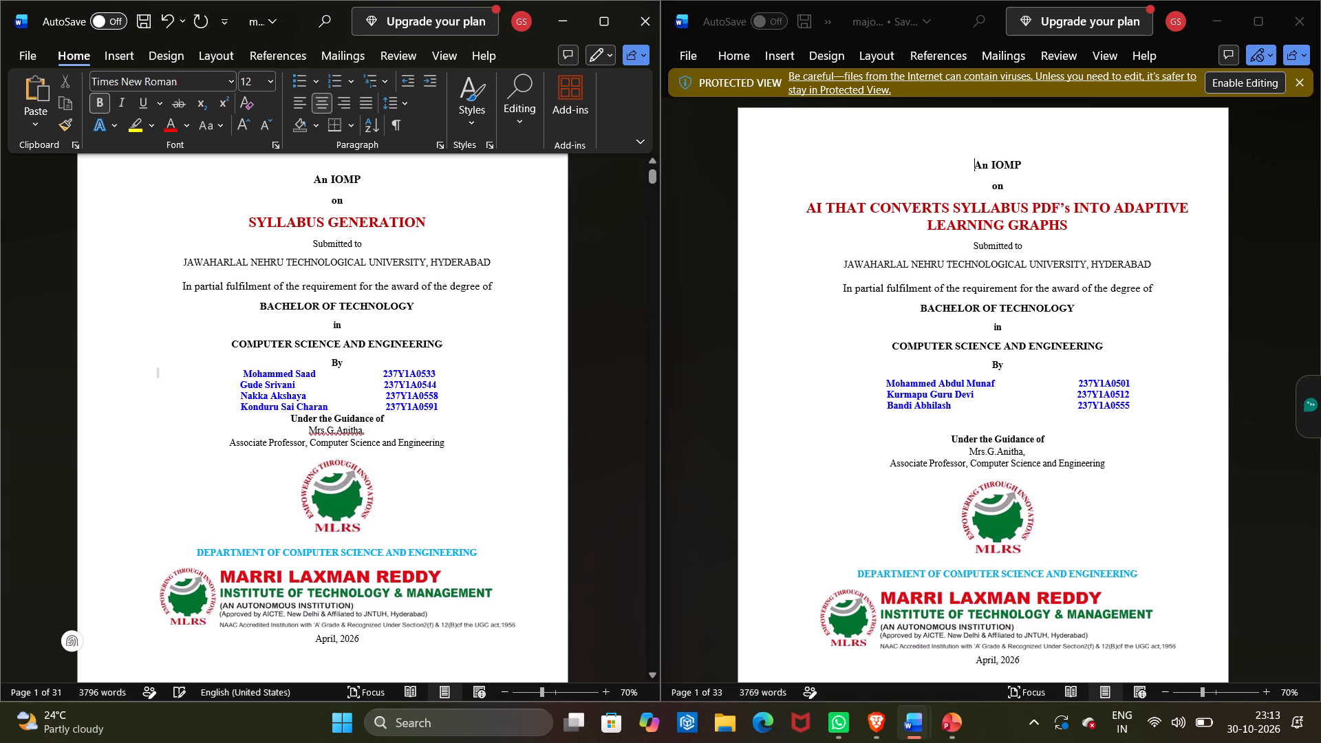
{"action": "left_click", "coordinate": [241, 370]}
{"action": "key", "text": "BackSpace"}
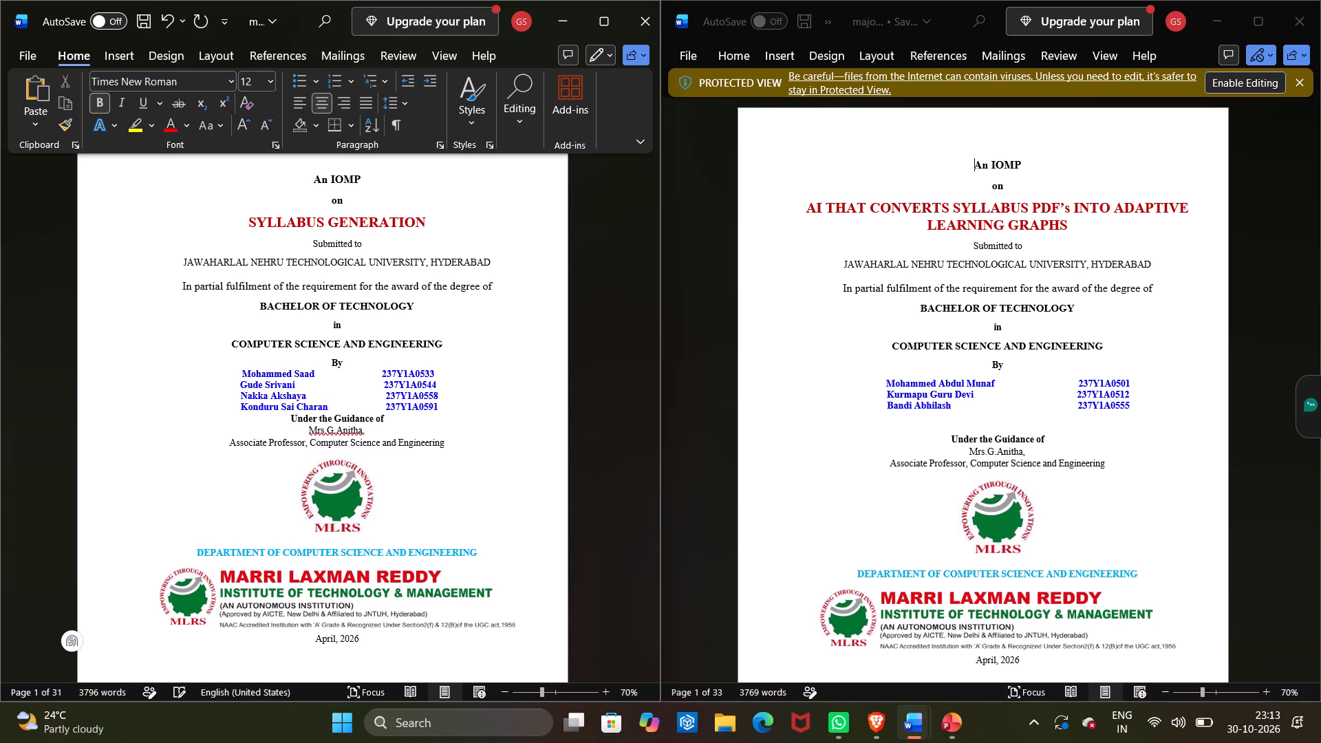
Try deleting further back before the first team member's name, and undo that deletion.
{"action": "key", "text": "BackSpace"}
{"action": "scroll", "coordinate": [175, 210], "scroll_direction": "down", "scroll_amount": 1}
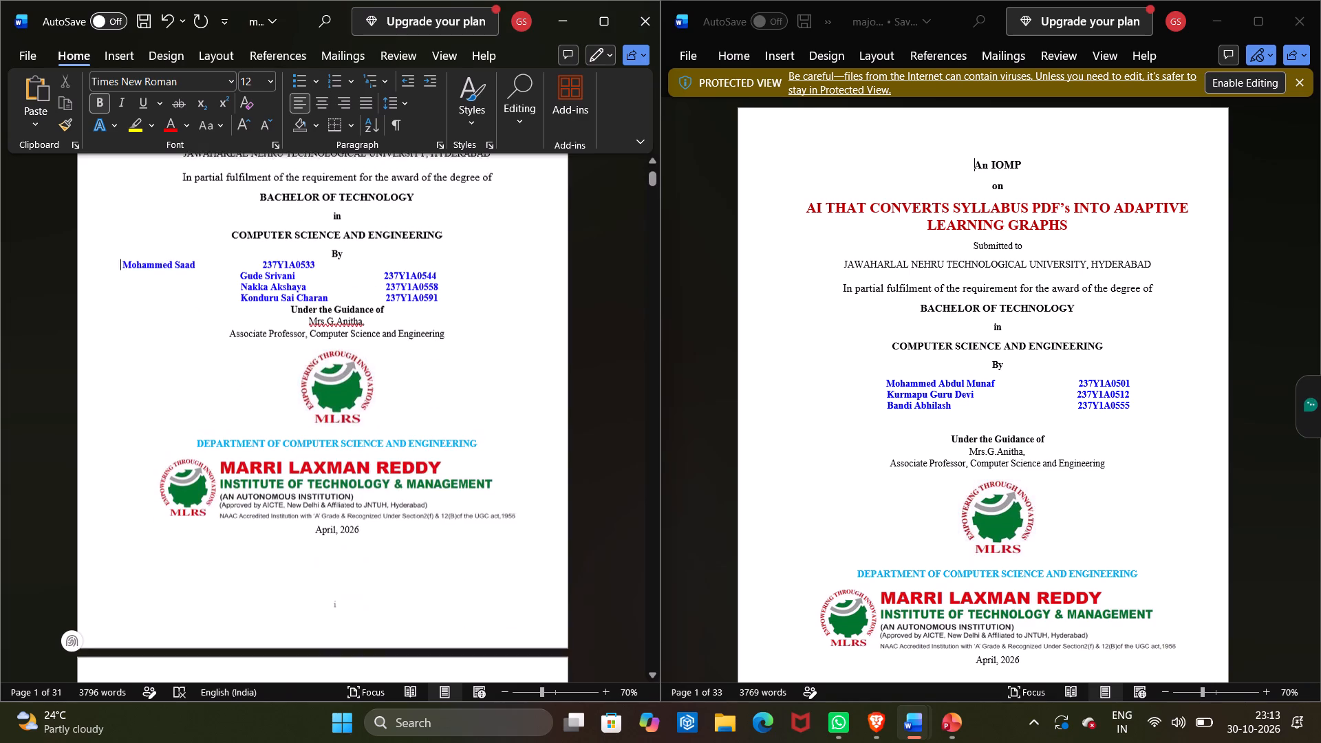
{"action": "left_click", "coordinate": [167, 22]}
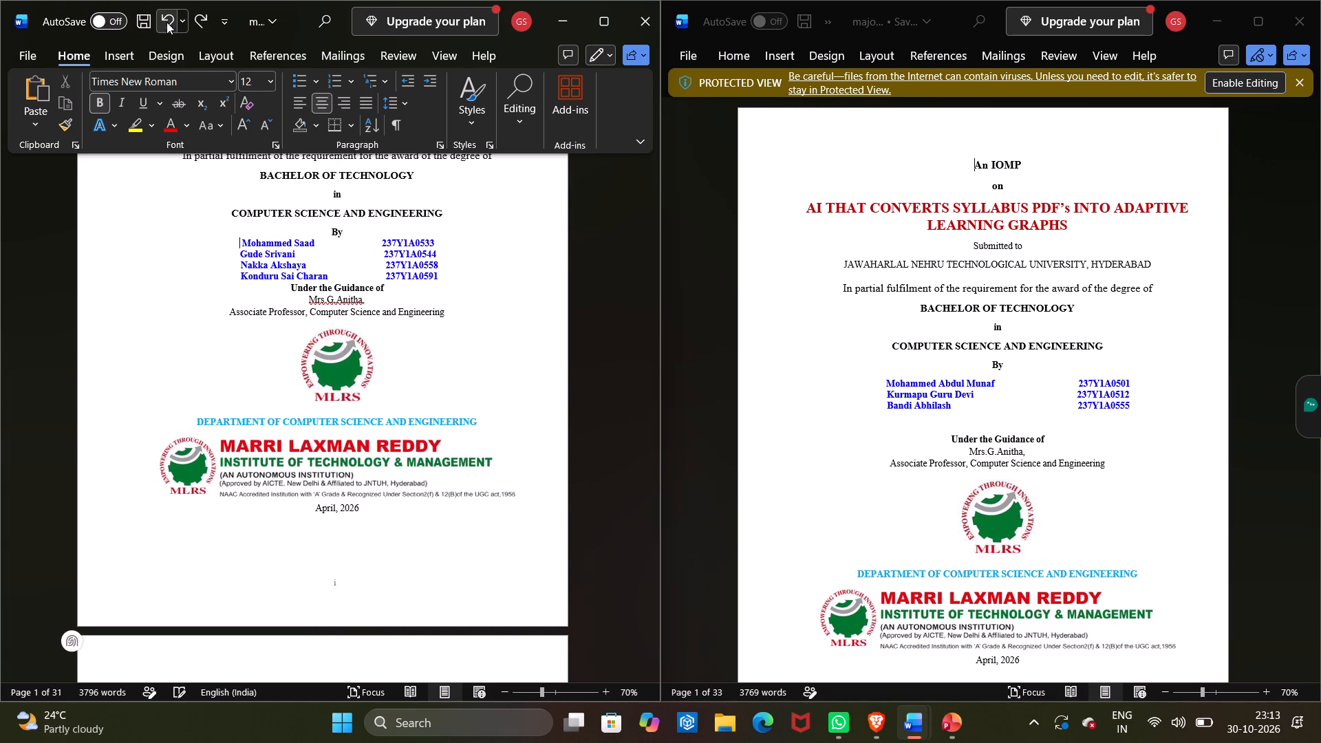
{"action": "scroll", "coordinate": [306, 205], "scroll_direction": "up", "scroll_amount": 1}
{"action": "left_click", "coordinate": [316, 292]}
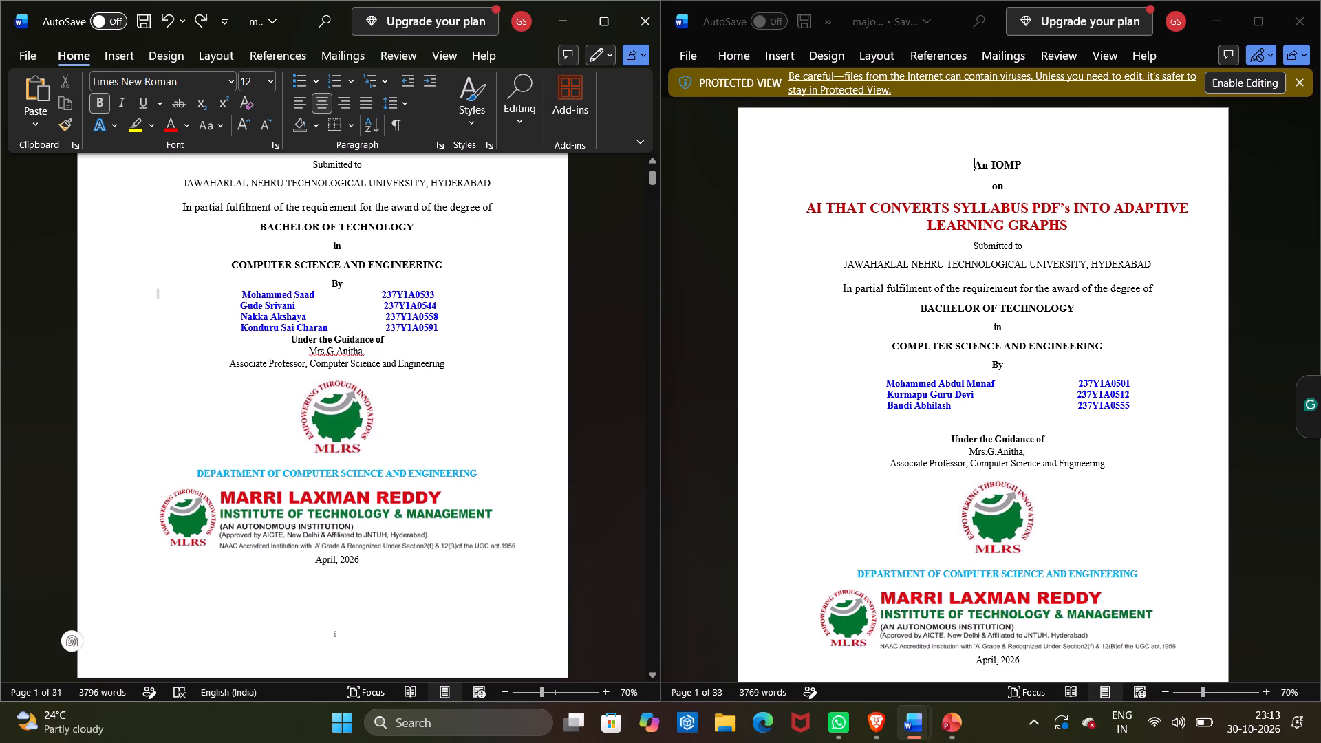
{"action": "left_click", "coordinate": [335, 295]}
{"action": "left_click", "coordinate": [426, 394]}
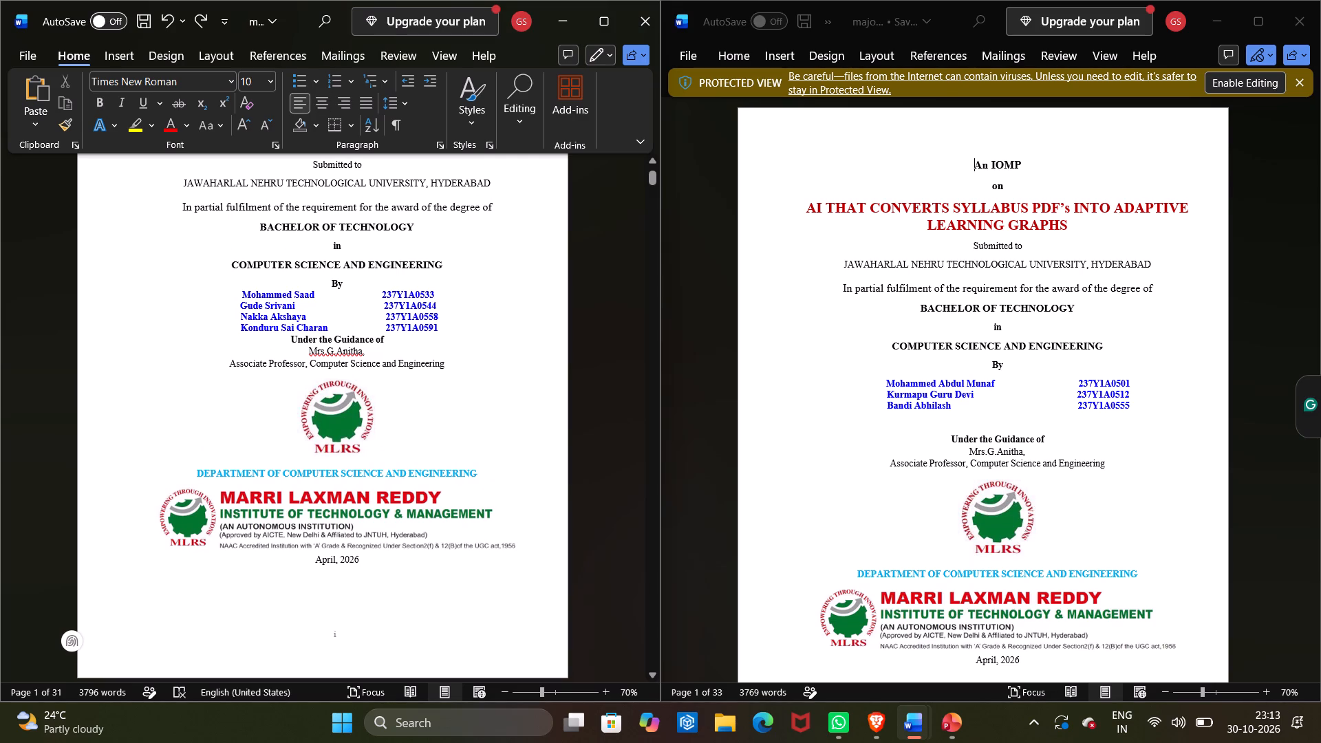
Replace the guide's name on the cover page, keeping the Mrs. prefix, and check it against the supervisor on the PowerPoint title slide.
{"action": "scroll", "coordinate": [460, 419], "scroll_direction": "down", "scroll_amount": 1}
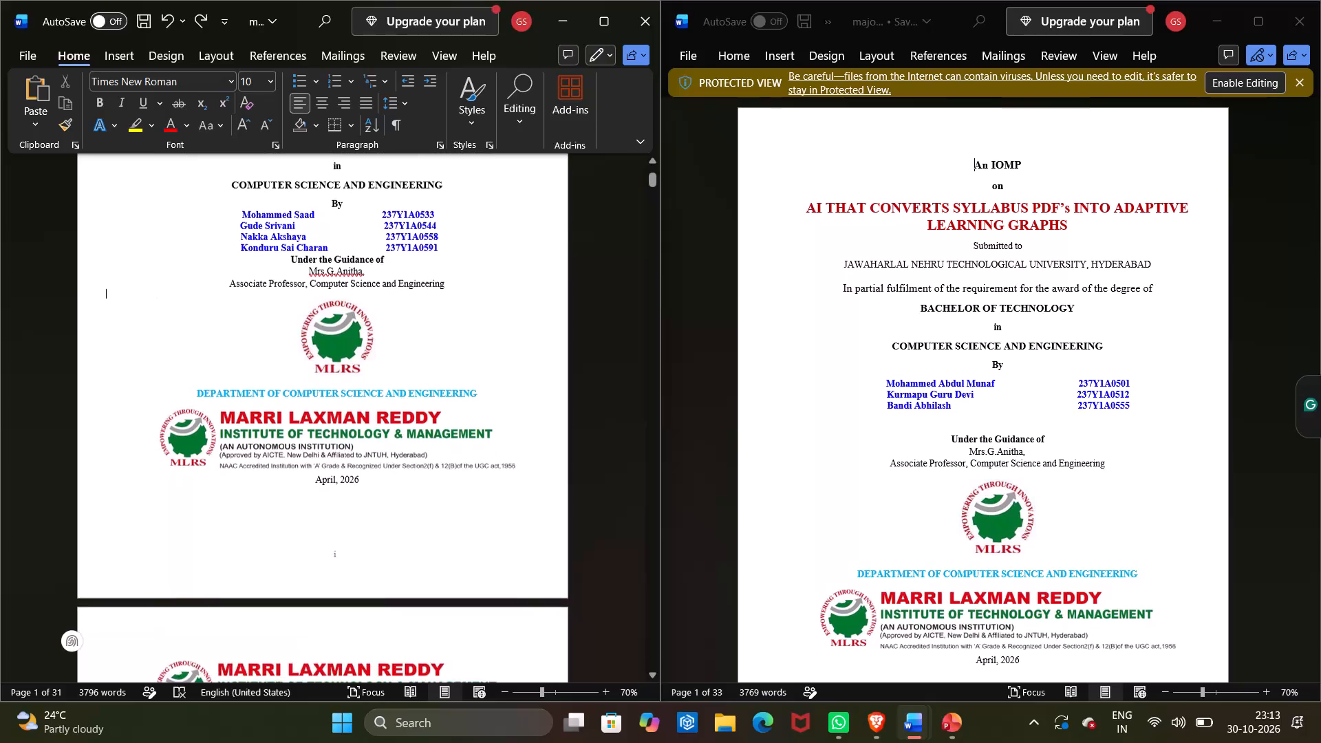
{"action": "left_click_drag", "start_coordinate": [310, 268], "coordinate": [312, 268]}
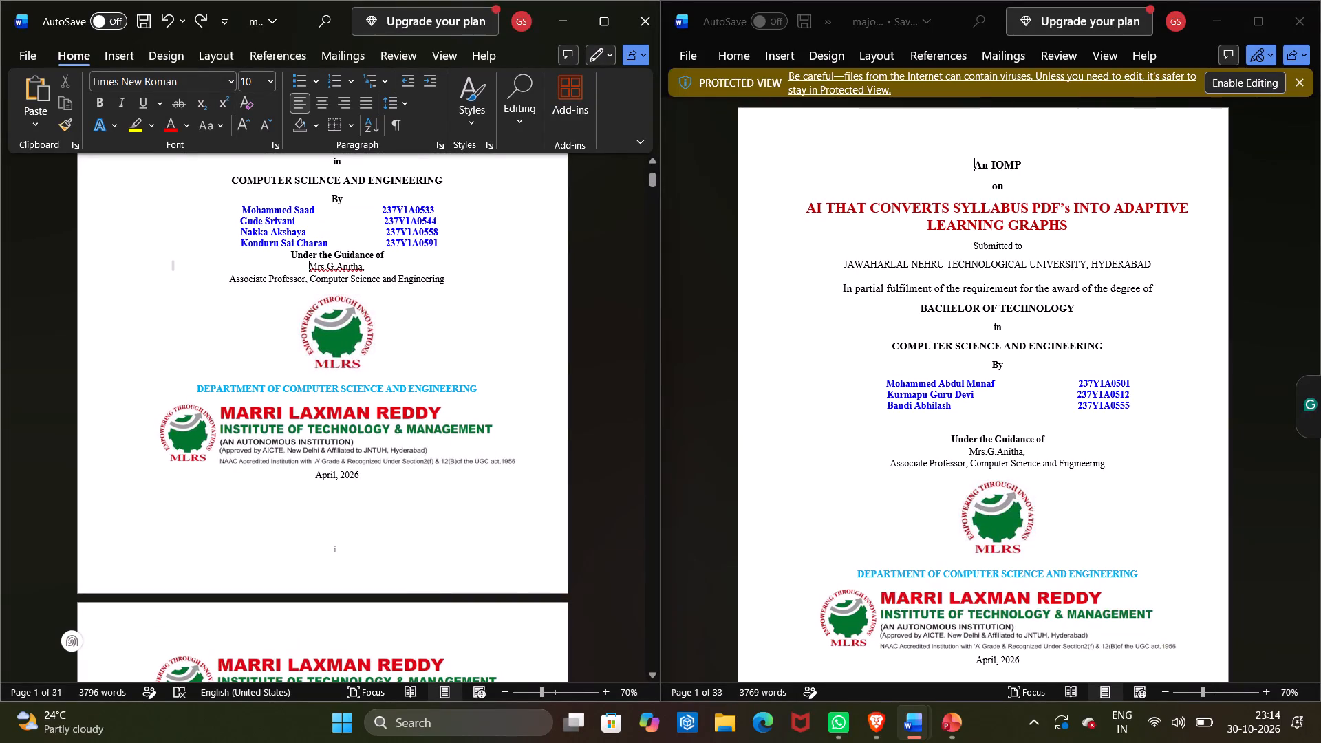
{"action": "left_click_drag", "start_coordinate": [312, 268], "coordinate": [334, 268]}
{"action": "left_click", "coordinate": [334, 268]}
{"action": "left_click_drag", "start_coordinate": [327, 268], "coordinate": [352, 267]}
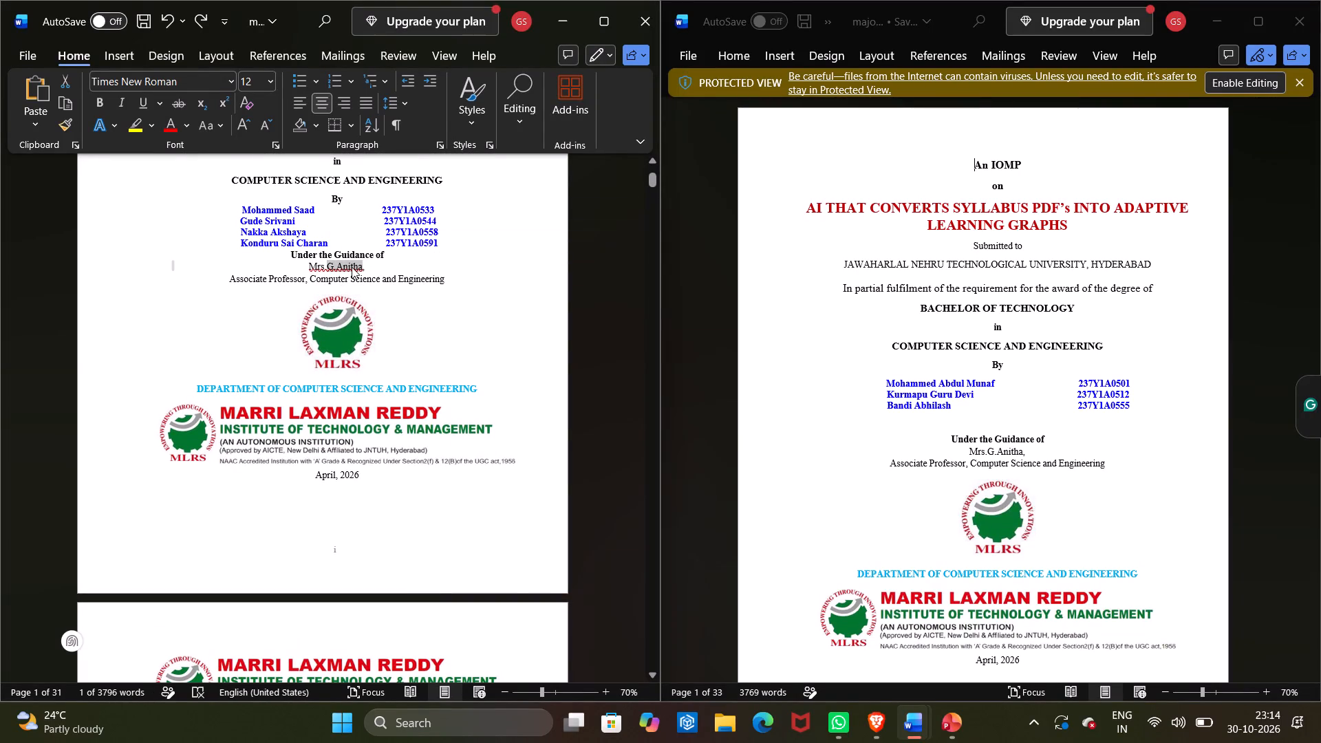
{"action": "key", "text": "m"}
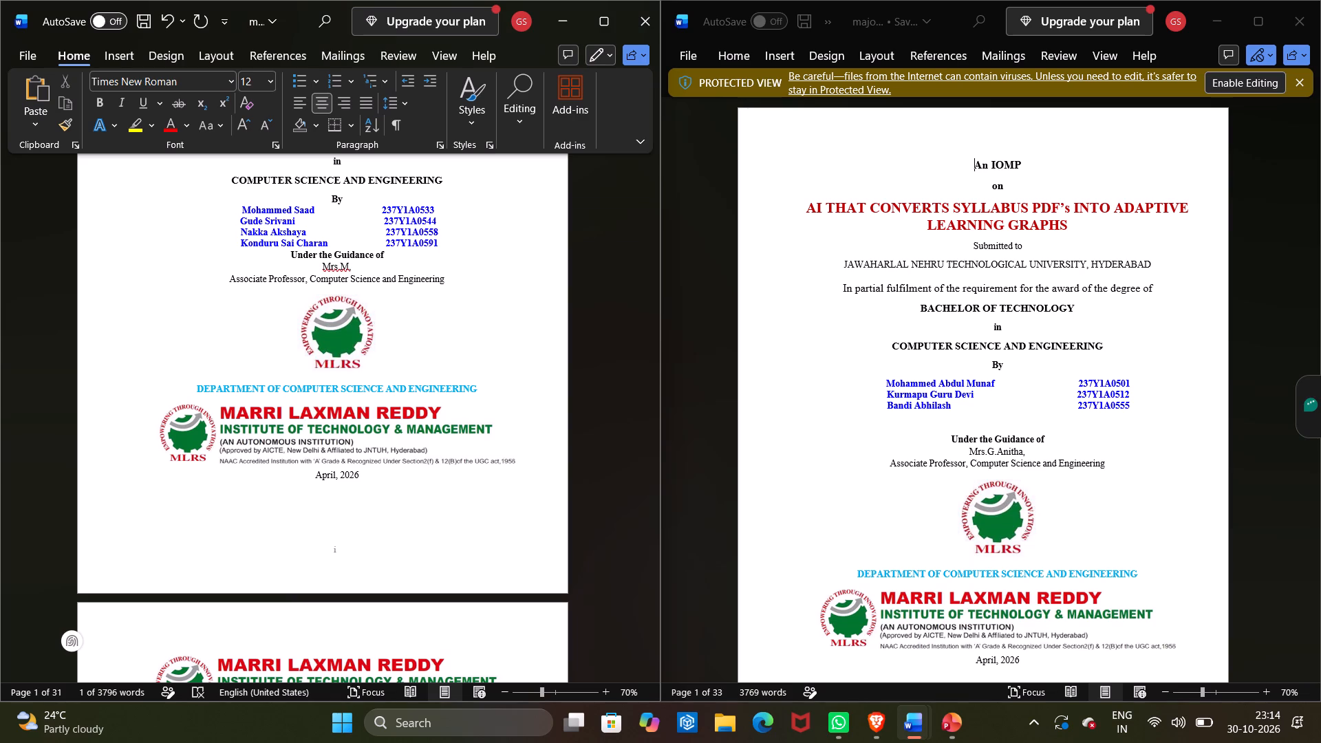
{"action": "key", "text": "period"}
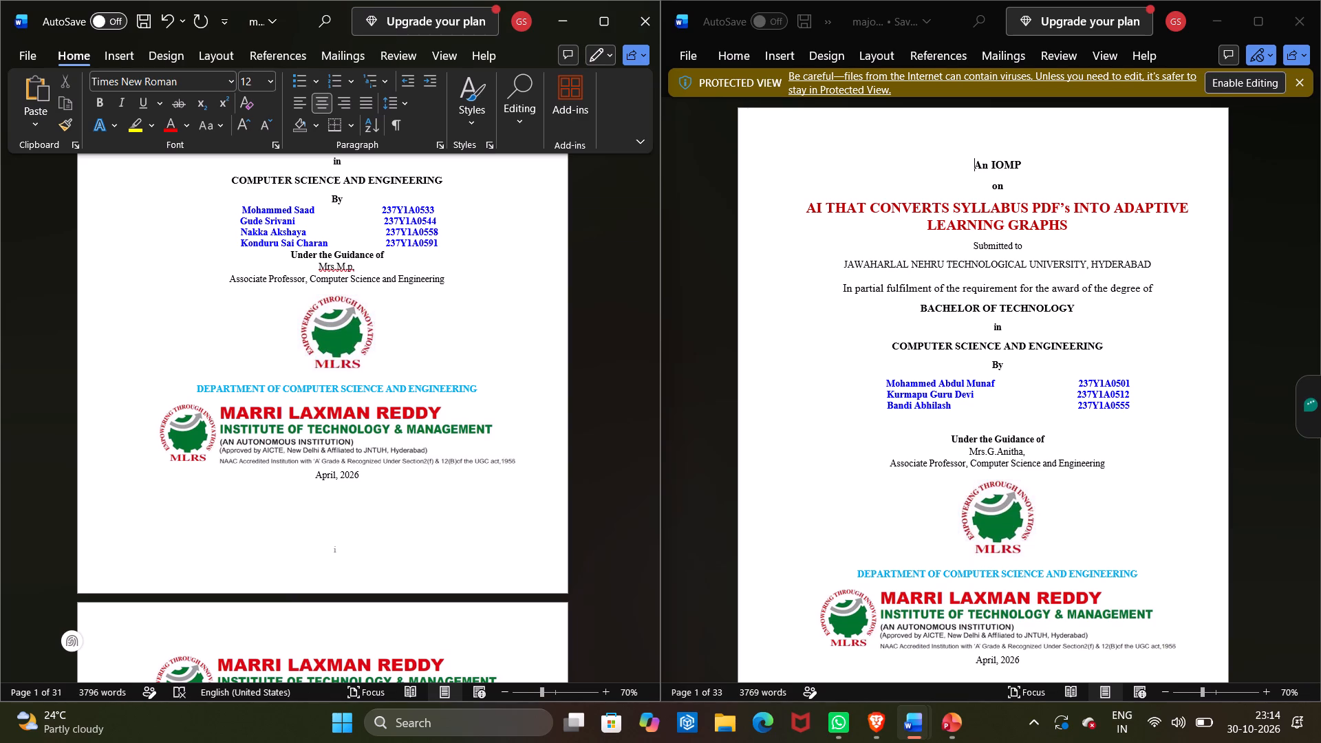
{"action": "type", "text": "alla"}
{"action": "type", "text": "vi"}
{"action": "key", "text": "Left"}
{"action": "key", "text": "Left"}
{"action": "key", "text": "Left"}
{"action": "key", "text": "Left"}
{"action": "key", "text": "Left"}
{"action": "key", "text": "Left"}
{"action": "key", "text": "BackSpace"}
{"action": "key", "text": "shift+p"}
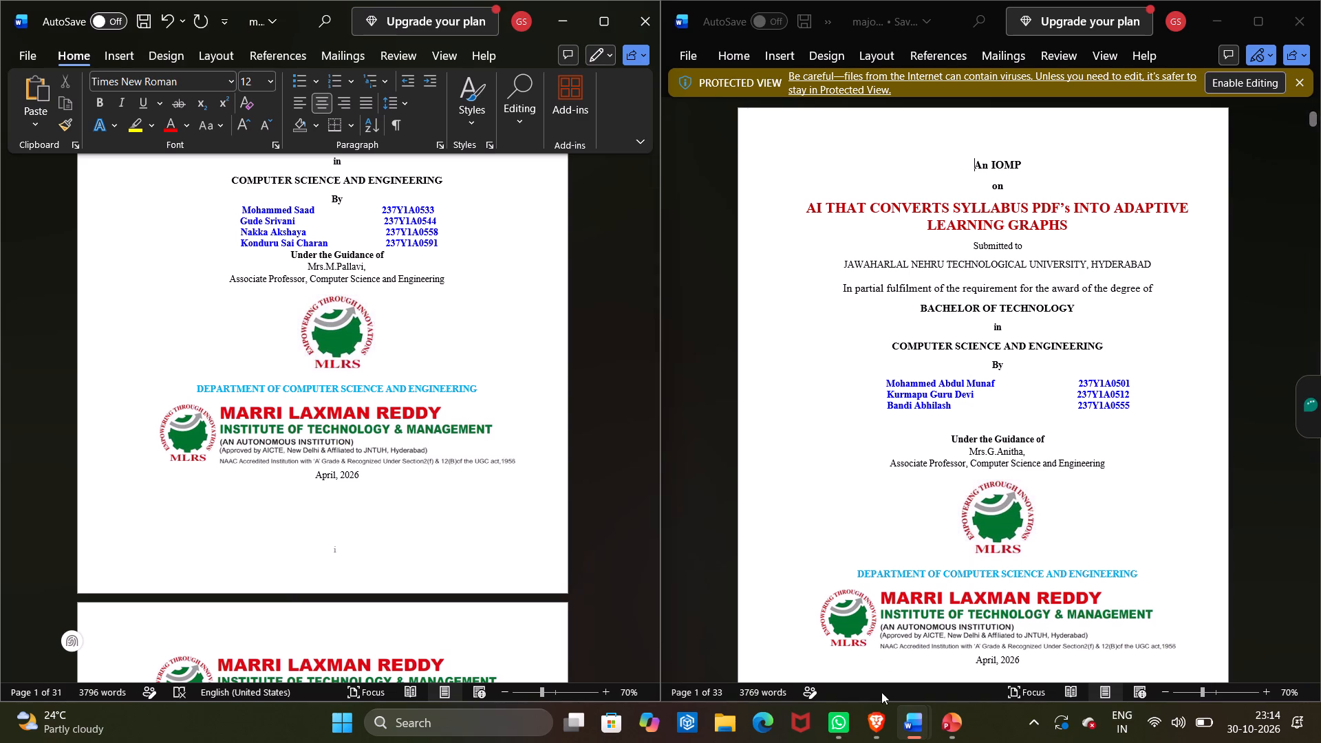
{"action": "left_click", "coordinate": [946, 726]}
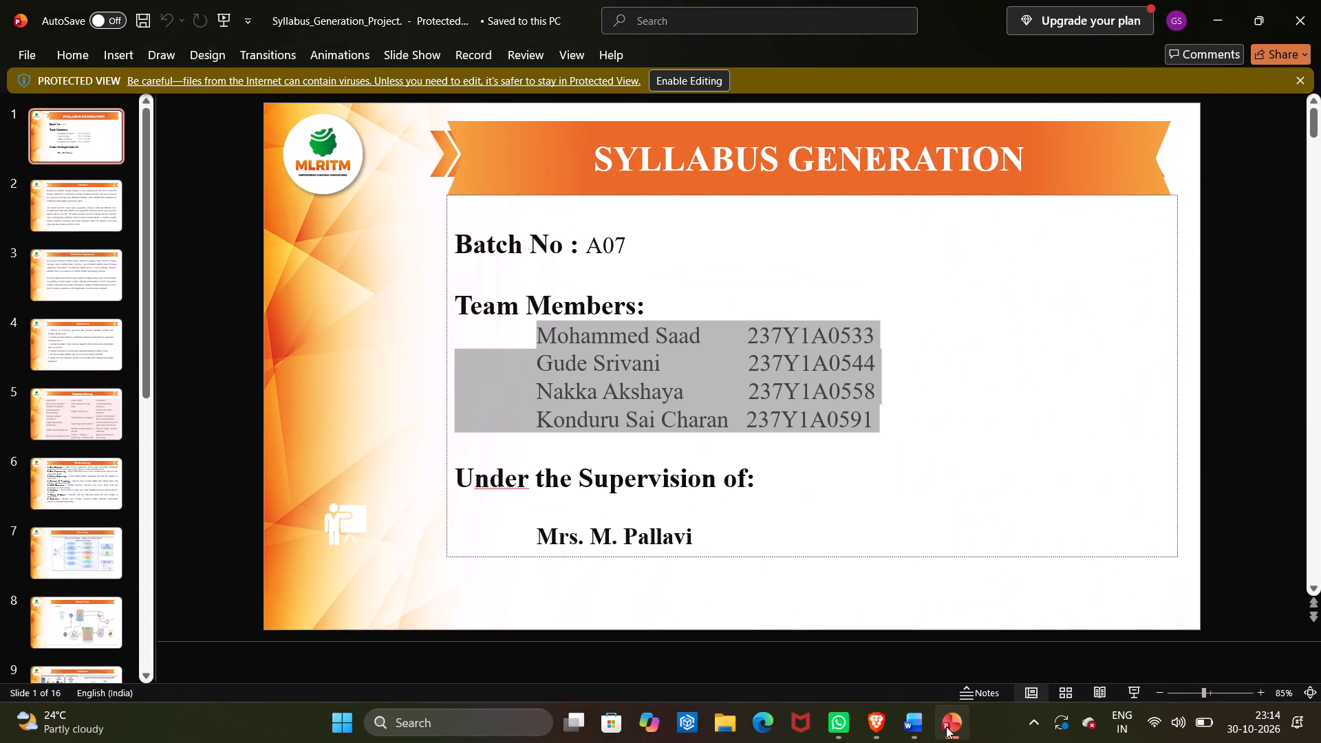
{"action": "left_click", "coordinate": [946, 726]}
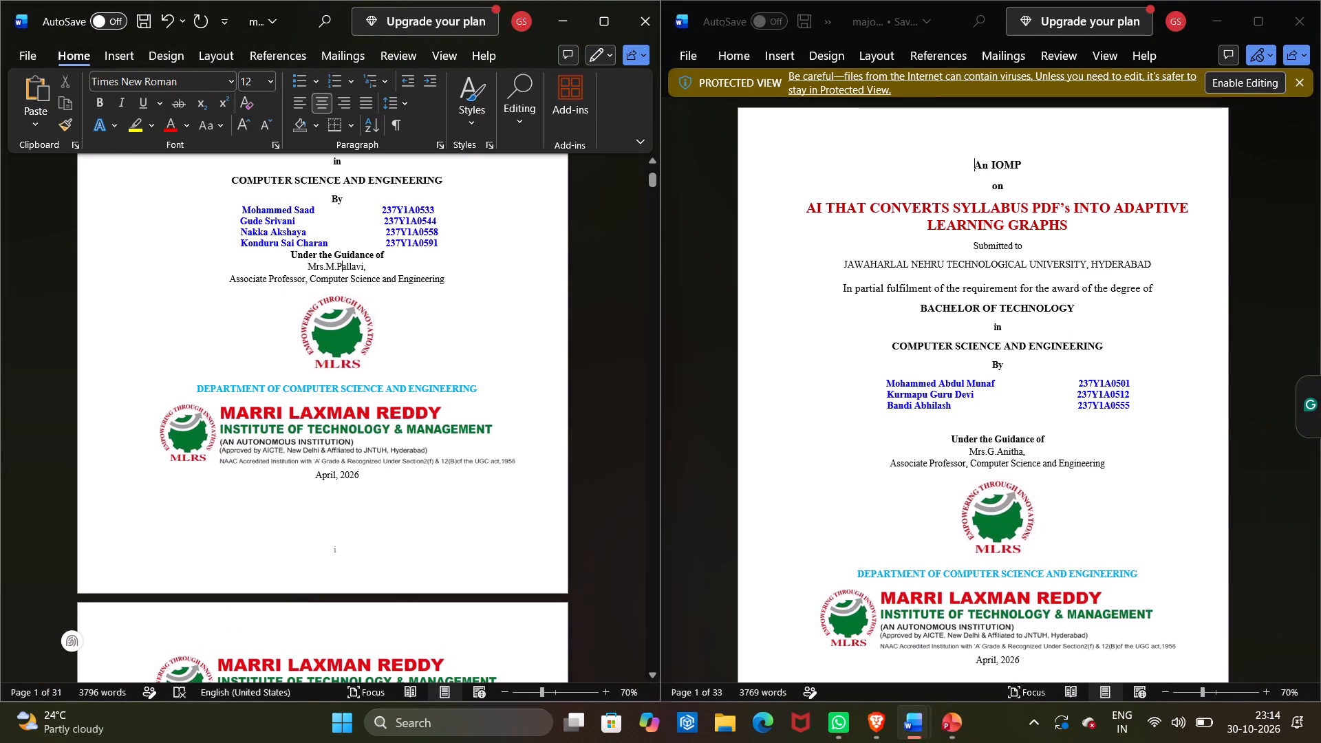
Change the month in the cover page's date line to October, checking the system calendar for the current month.
{"action": "scroll", "coordinate": [860, 400], "scroll_direction": "down", "scroll_amount": 2}
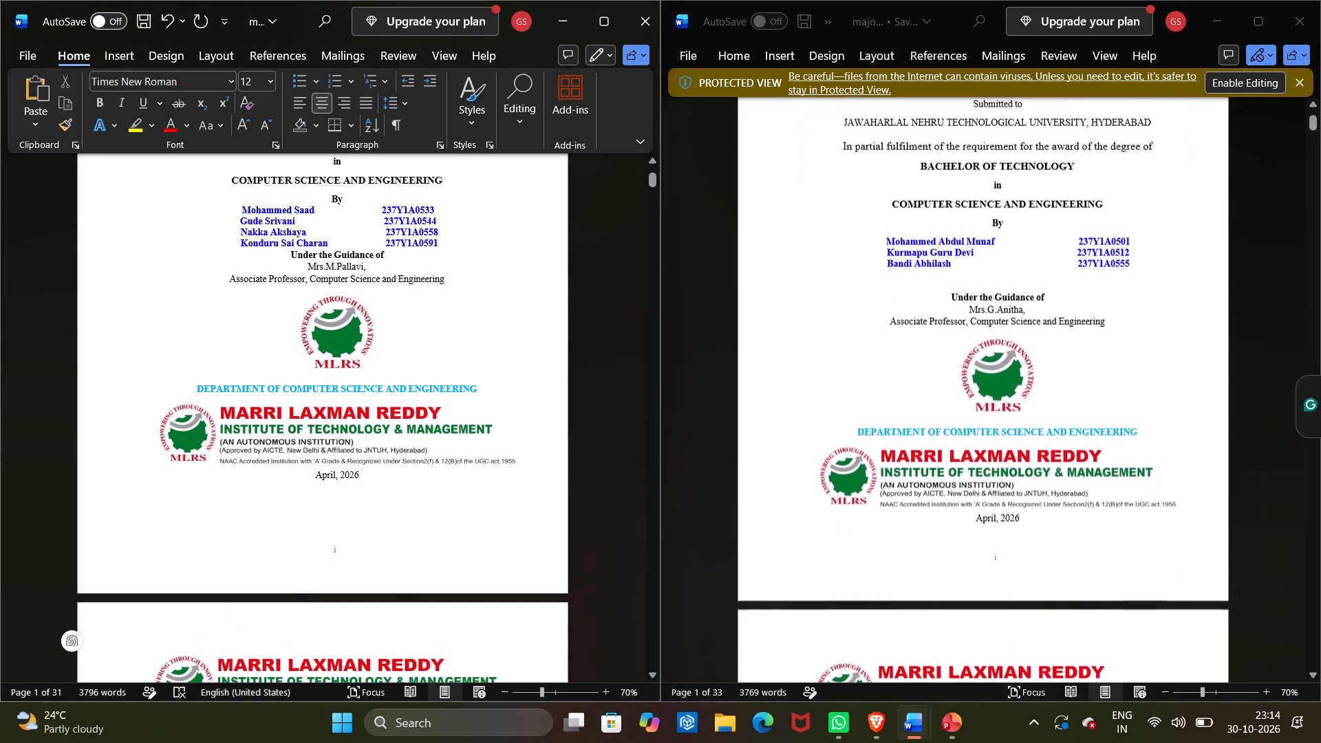
{"action": "scroll", "coordinate": [860, 400], "scroll_direction": "down", "scroll_amount": 3}
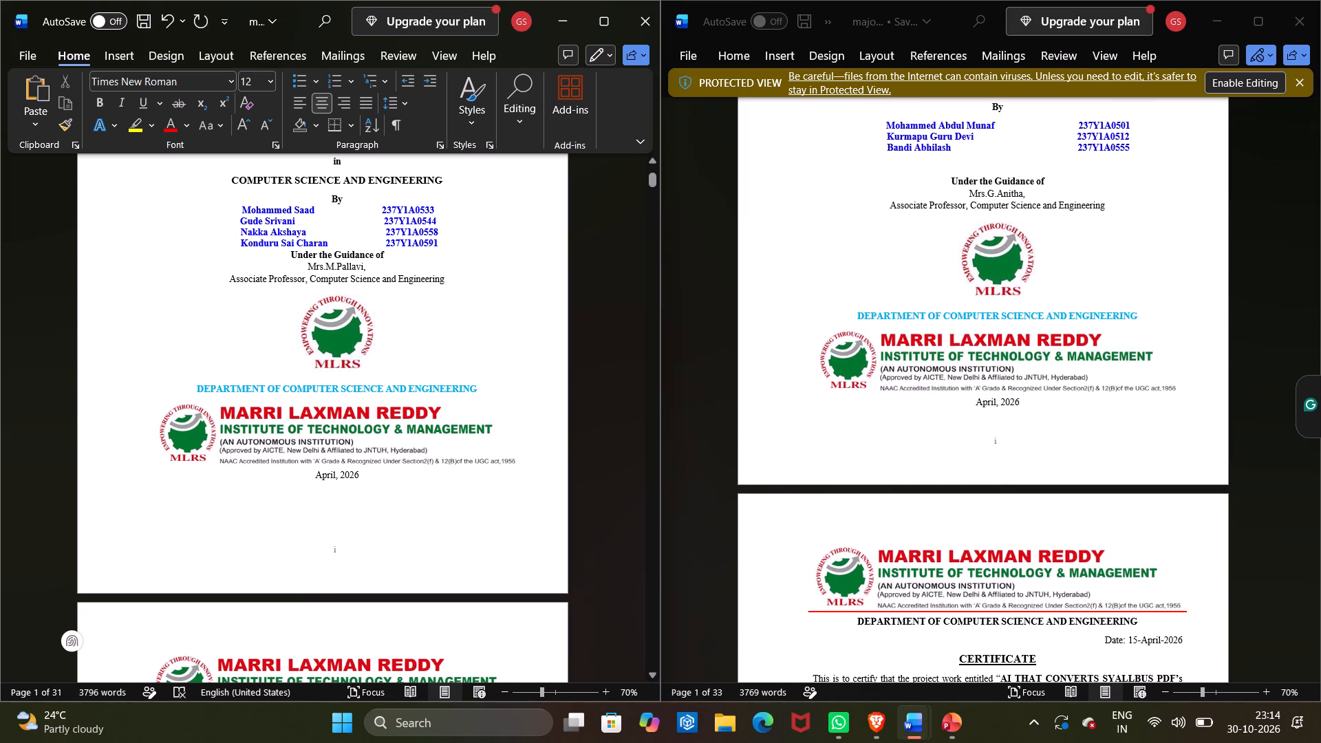
{"action": "left_click", "coordinate": [335, 475]}
{"action": "key", "text": "BackSpace"}
{"action": "key", "text": "BackSpace"}
{"action": "key", "text": "BackSpace"}
{"action": "key", "text": "BackSpace"}
{"action": "key", "text": "BackSpace"}
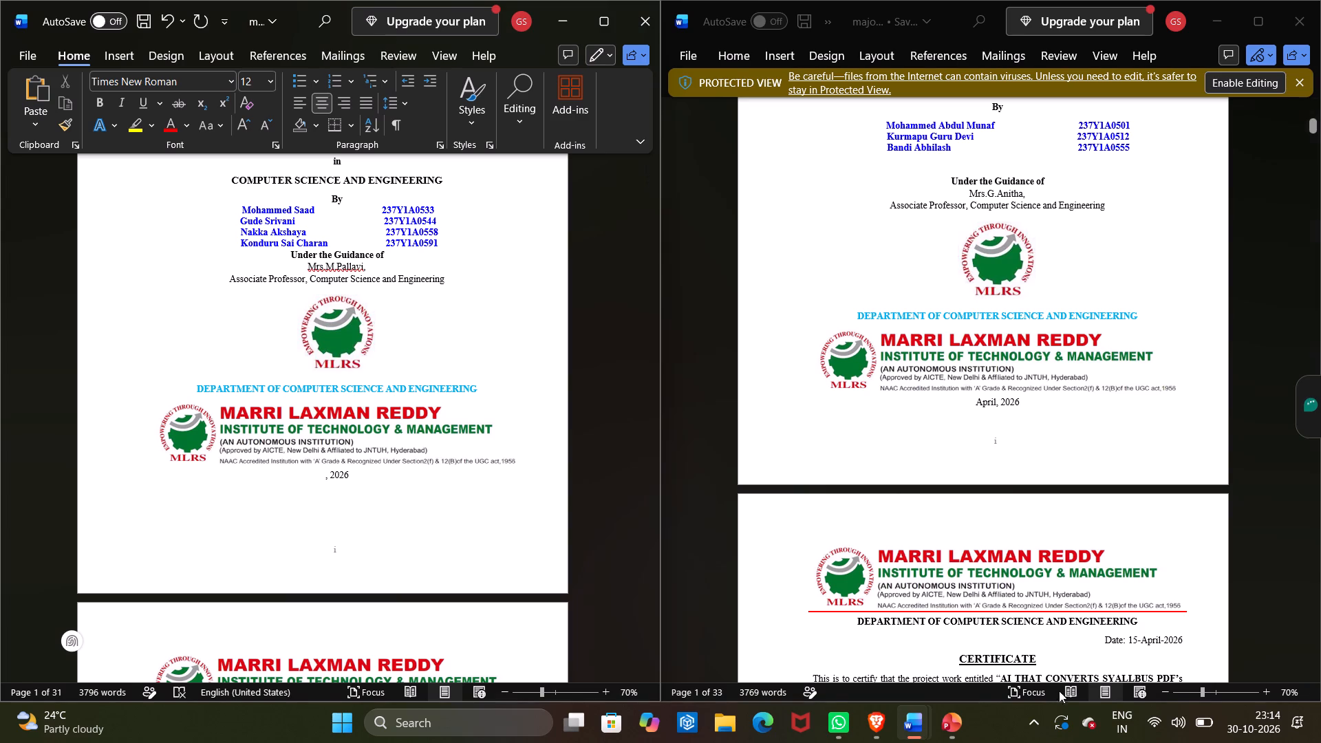
{"action": "left_click", "coordinate": [1253, 722]}
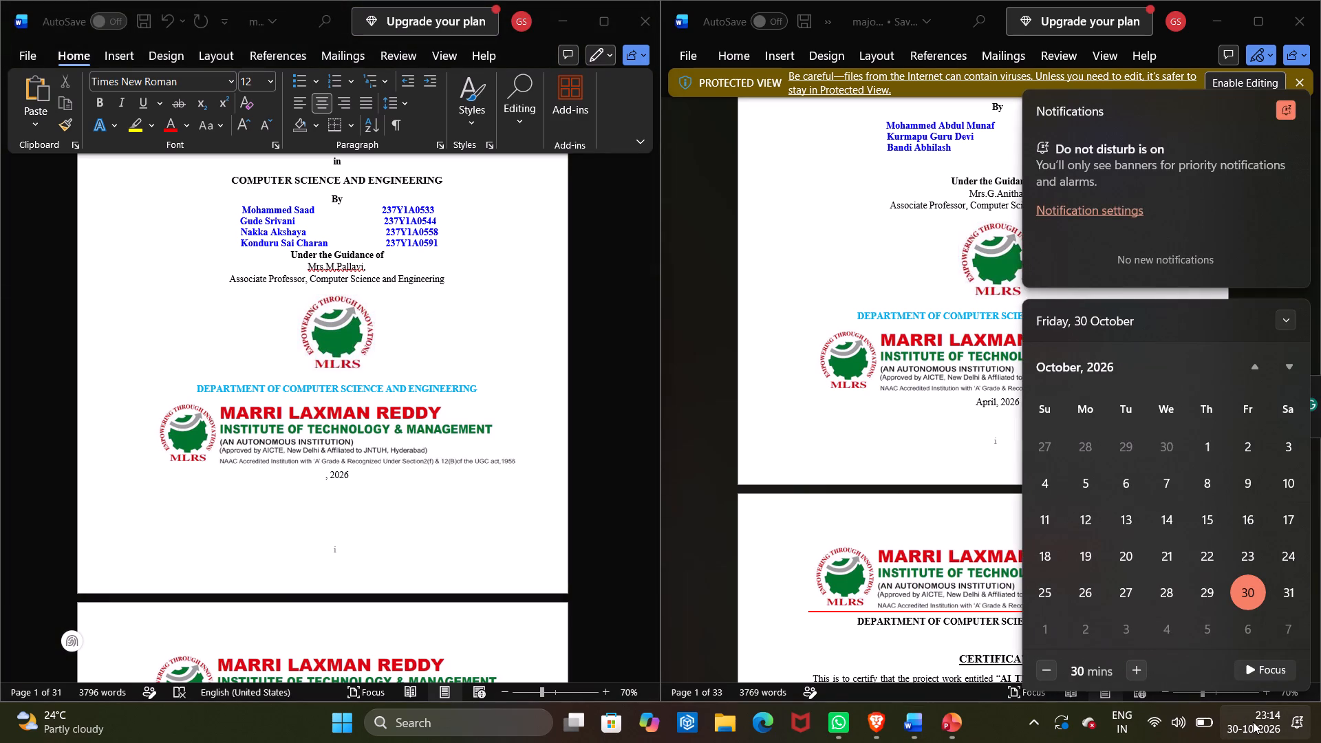
{"action": "left_click", "coordinate": [1253, 722]}
{"action": "type", "text": "oct"}
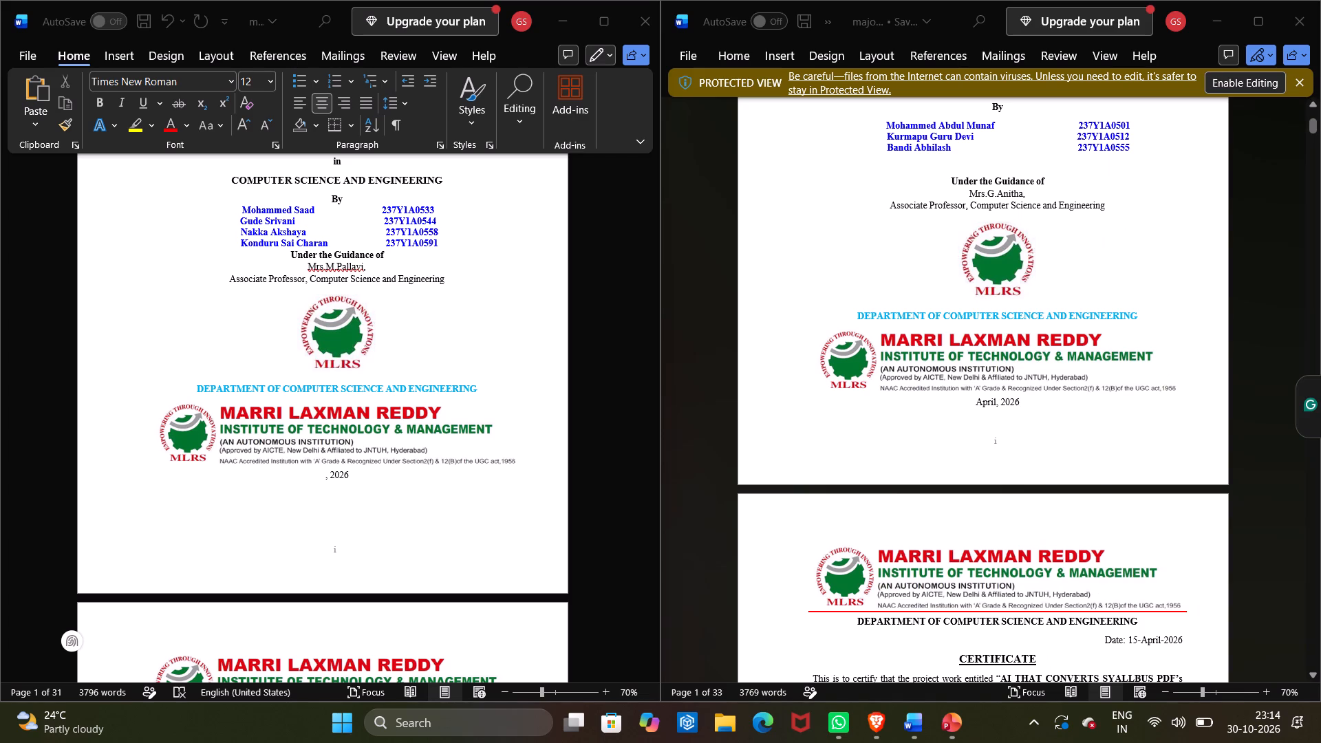
{"action": "left_click", "coordinate": [321, 475]}
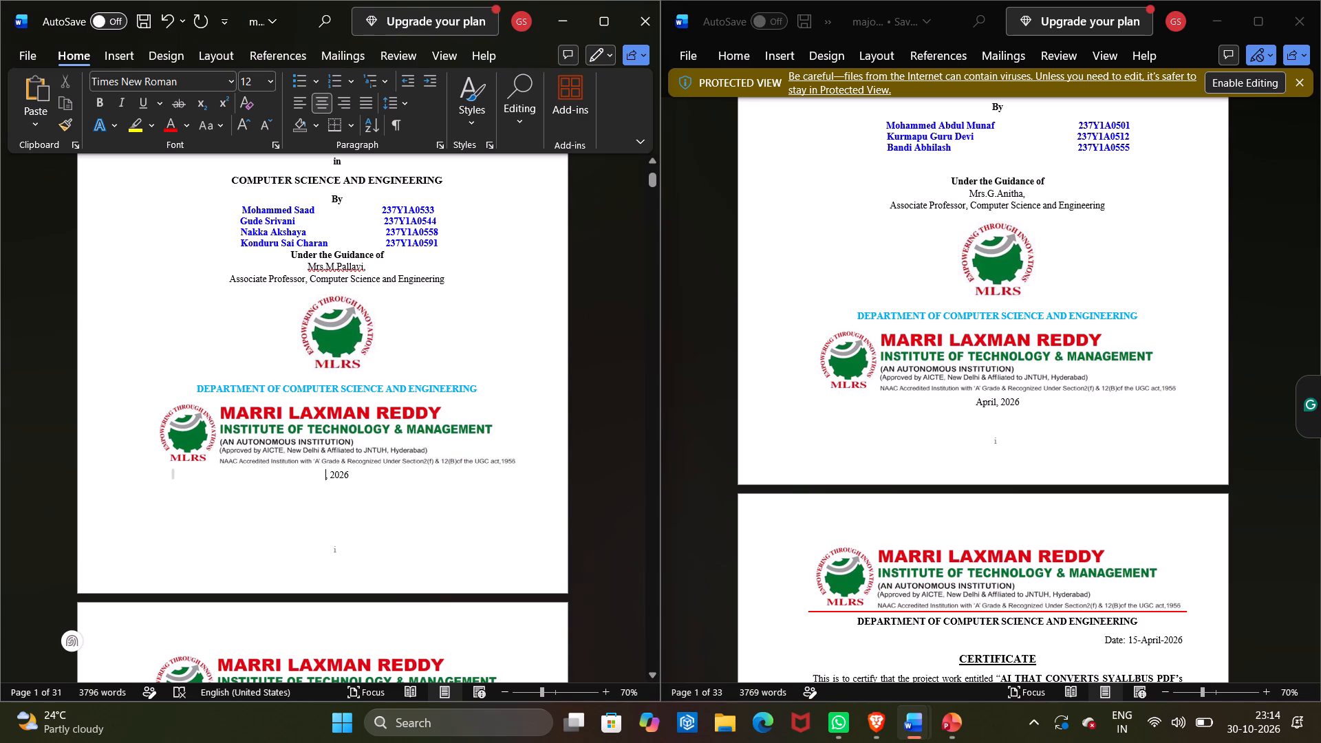
{"action": "key", "text": "shift+o"}
{"action": "type", "text": "ctober"}
Delete the project title "AI THAT CONVERTS SYALLBUS PDF's INTO ADAPTIVE LEARNING GRAPHS" from the certificate page's opening paragraph, keeping the quotation marks.
{"action": "scroll", "coordinate": [352, 532], "scroll_direction": "down", "scroll_amount": 4}
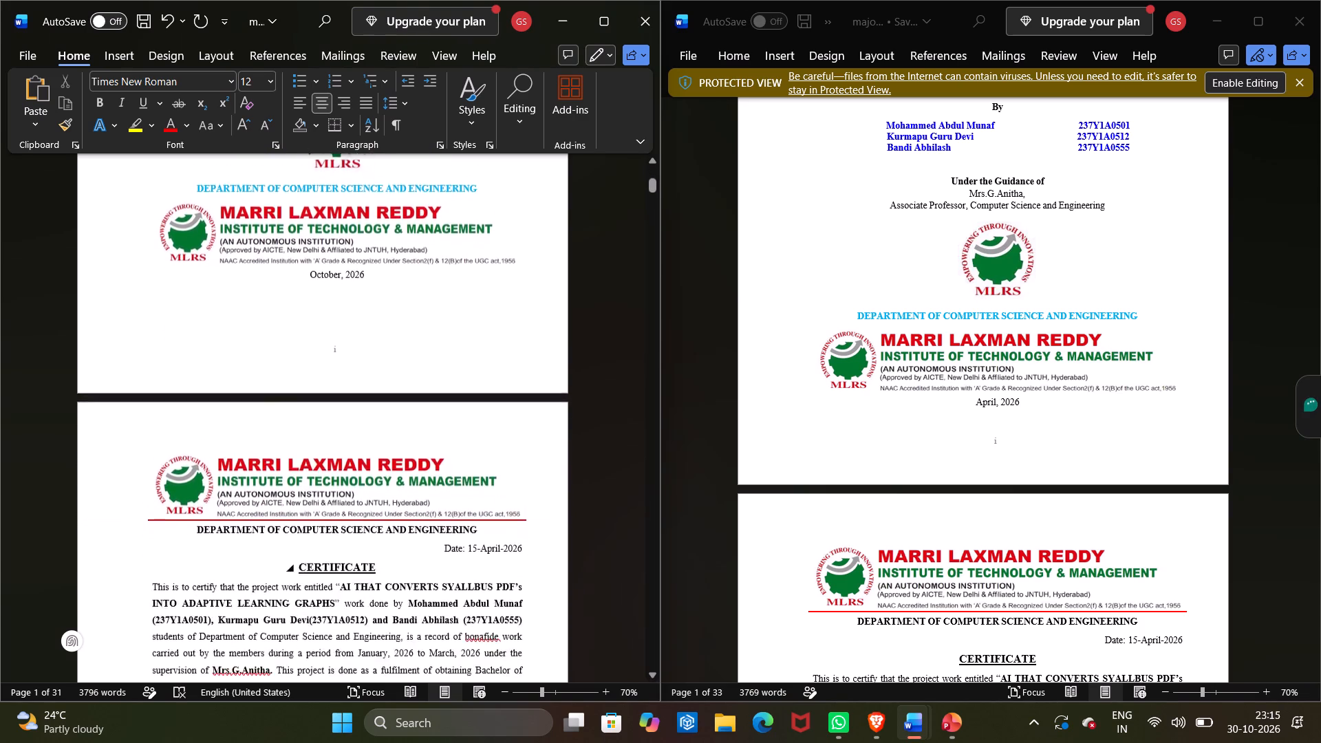
{"action": "scroll", "coordinate": [352, 532], "scroll_direction": "down", "scroll_amount": 2}
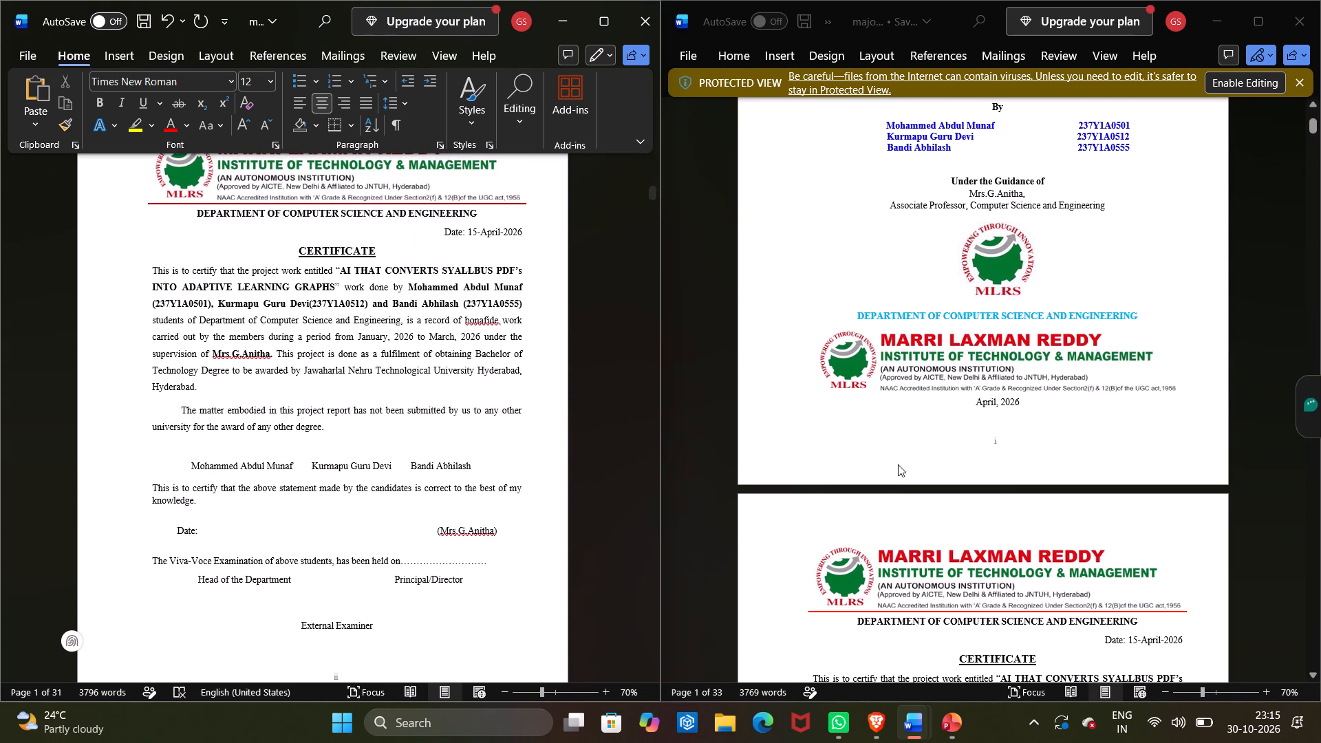
{"action": "scroll", "coordinate": [898, 464], "scroll_direction": "down", "scroll_amount": 3}
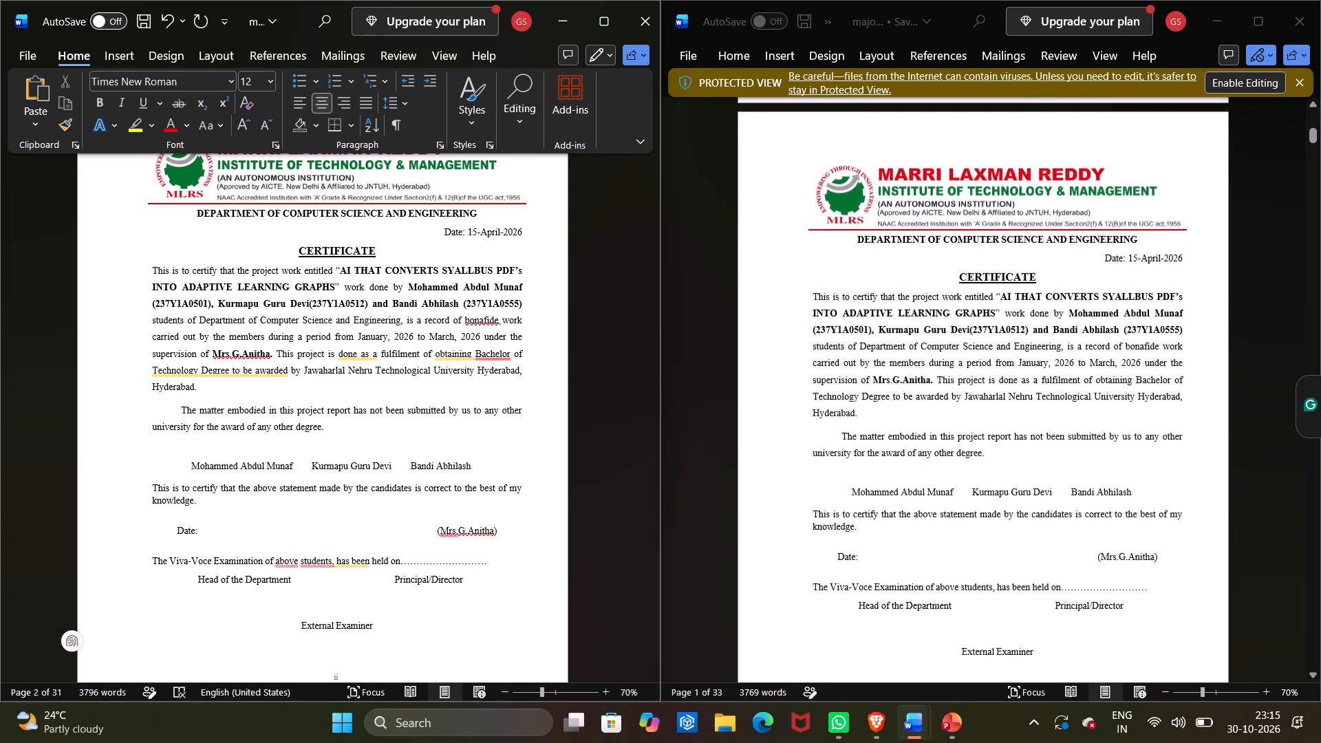
{"action": "scroll", "coordinate": [898, 464], "scroll_direction": "down", "scroll_amount": 3}
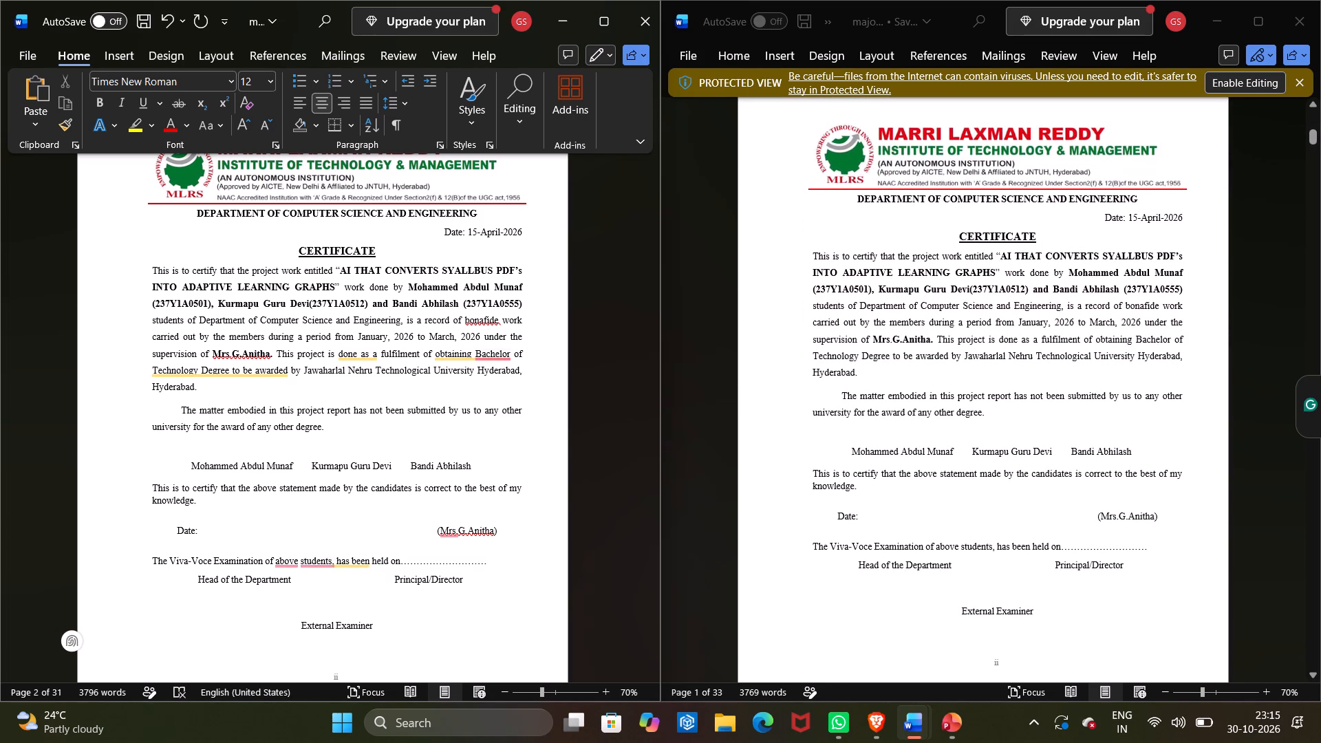
{"action": "scroll", "coordinate": [898, 464], "scroll_direction": "down", "scroll_amount": 1}
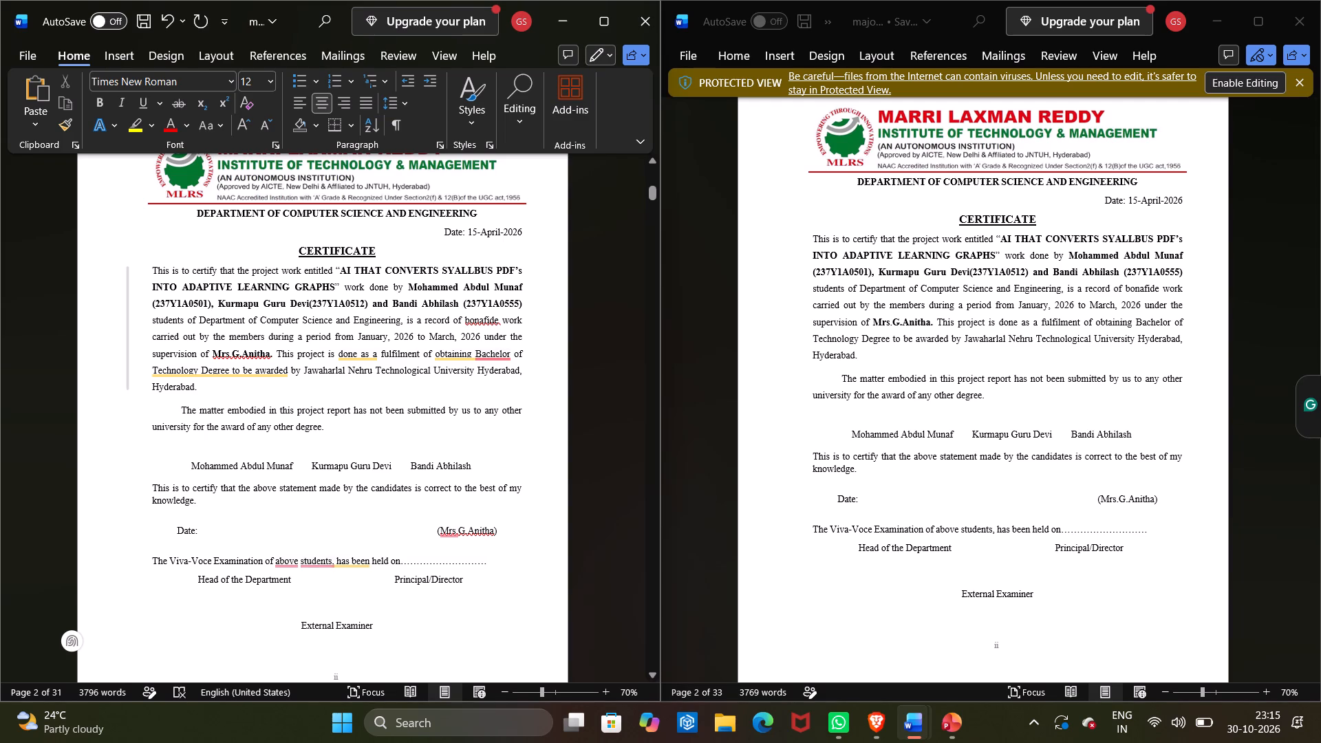
{"action": "left_click_drag", "start_coordinate": [339, 269], "coordinate": [335, 281]}
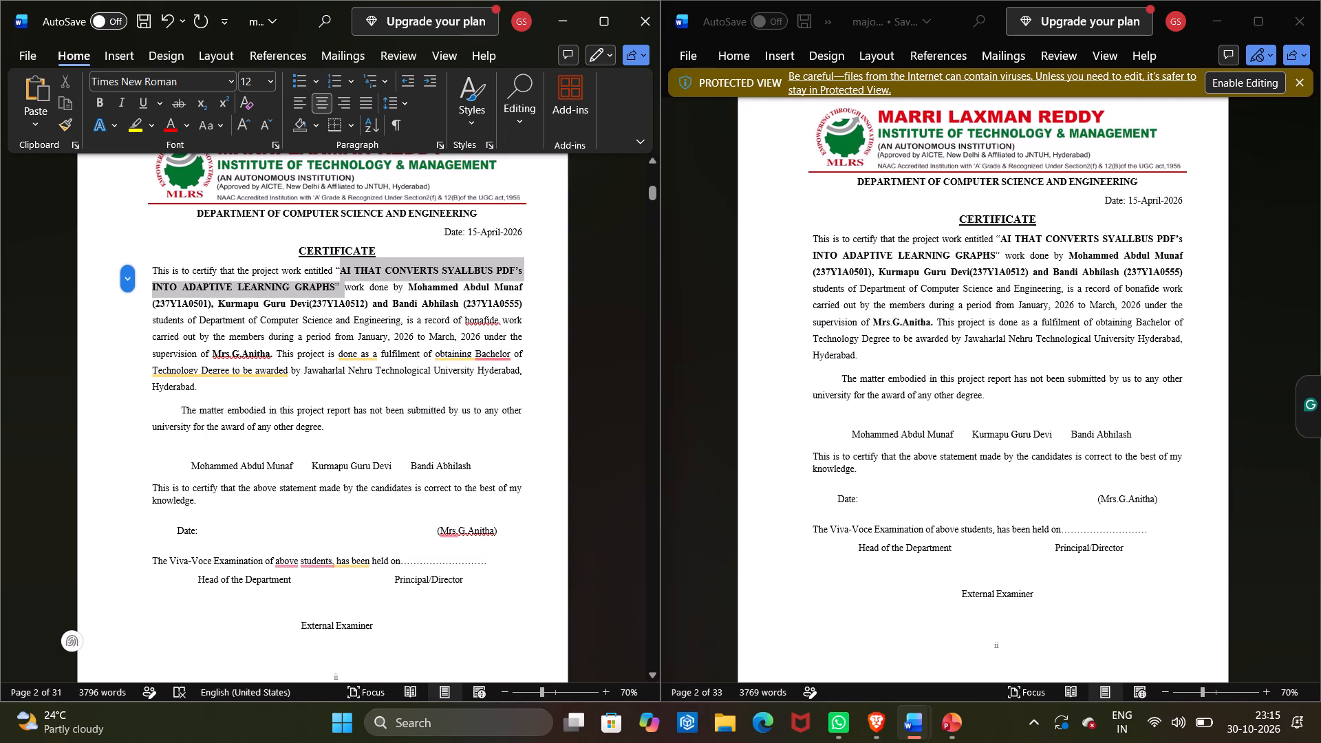
{"action": "left_click_drag", "start_coordinate": [335, 281], "coordinate": [334, 281]}
{"action": "key", "text": "BackSpace"}
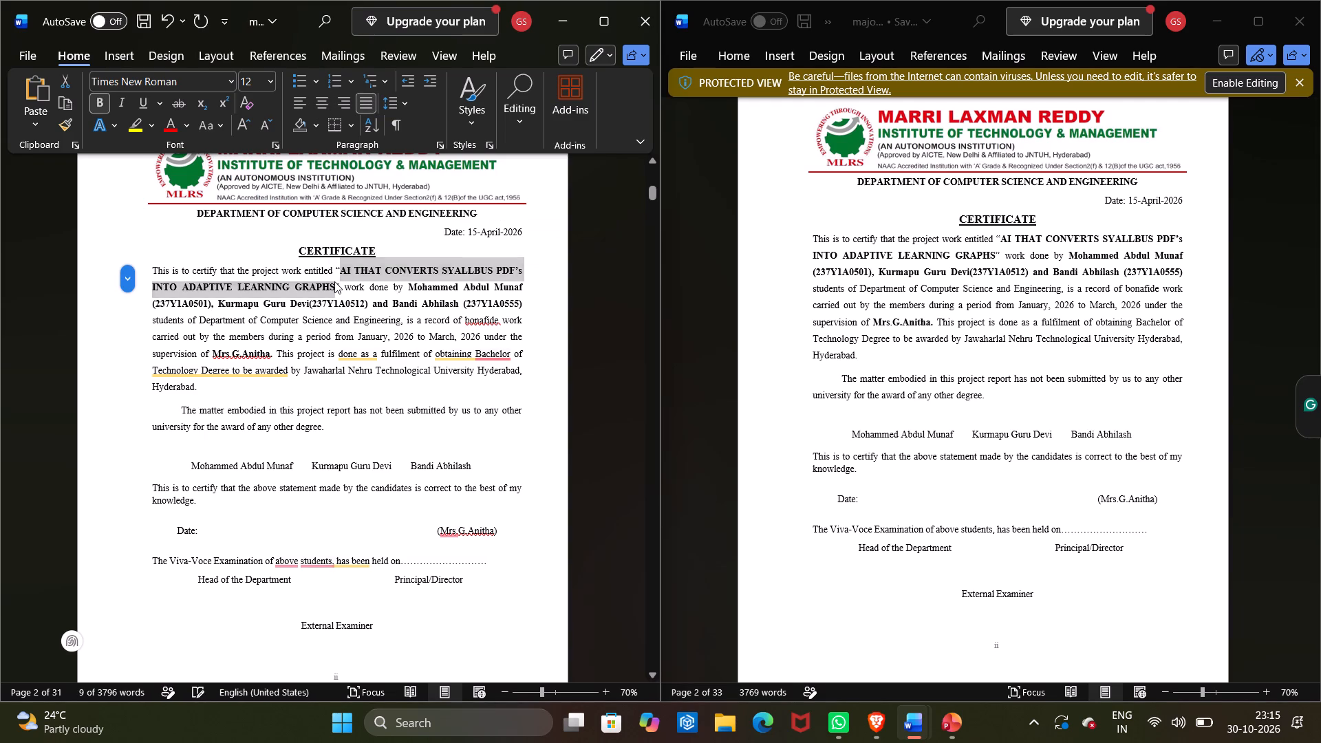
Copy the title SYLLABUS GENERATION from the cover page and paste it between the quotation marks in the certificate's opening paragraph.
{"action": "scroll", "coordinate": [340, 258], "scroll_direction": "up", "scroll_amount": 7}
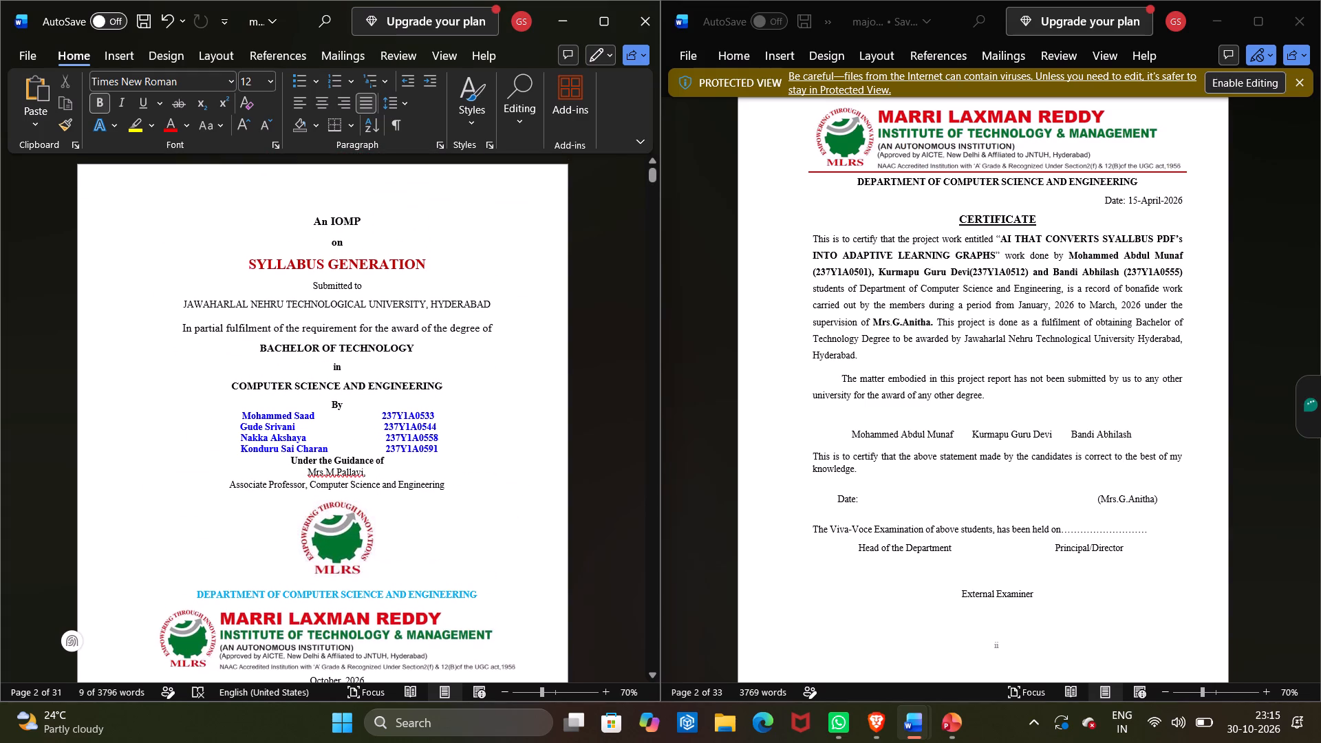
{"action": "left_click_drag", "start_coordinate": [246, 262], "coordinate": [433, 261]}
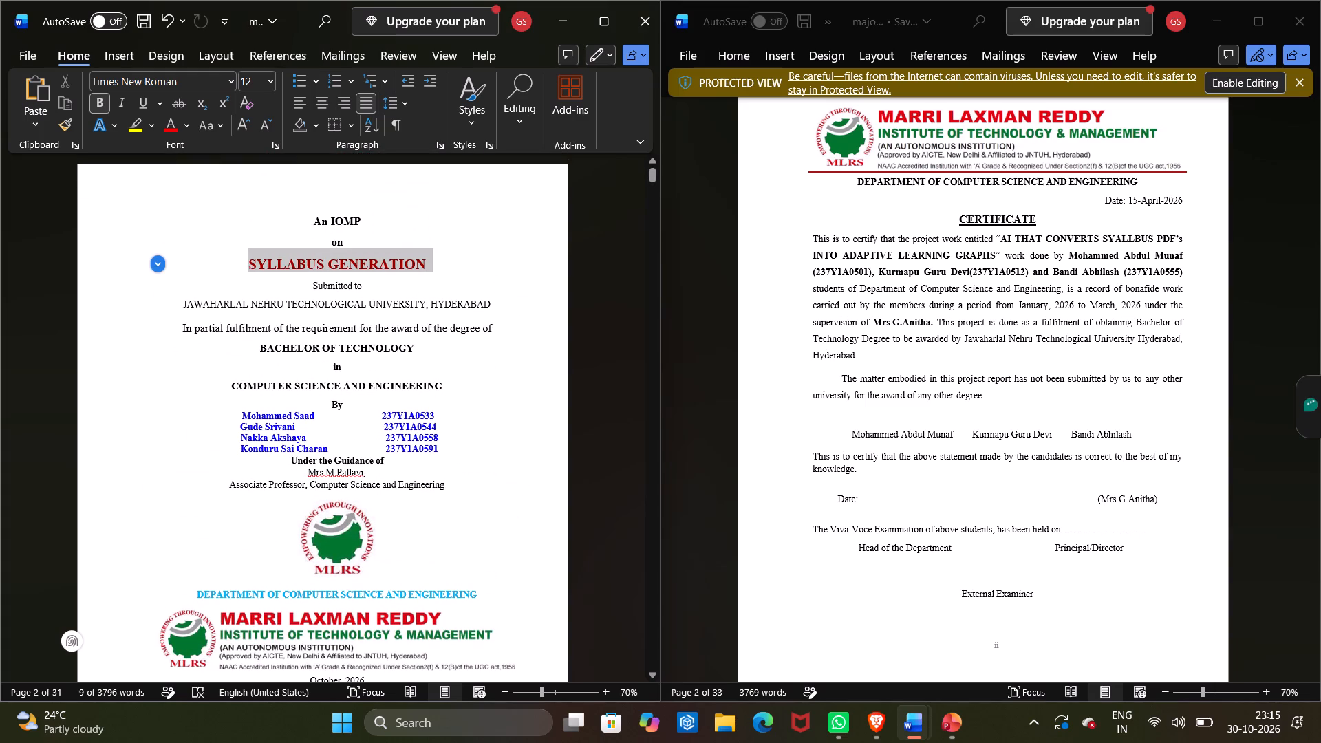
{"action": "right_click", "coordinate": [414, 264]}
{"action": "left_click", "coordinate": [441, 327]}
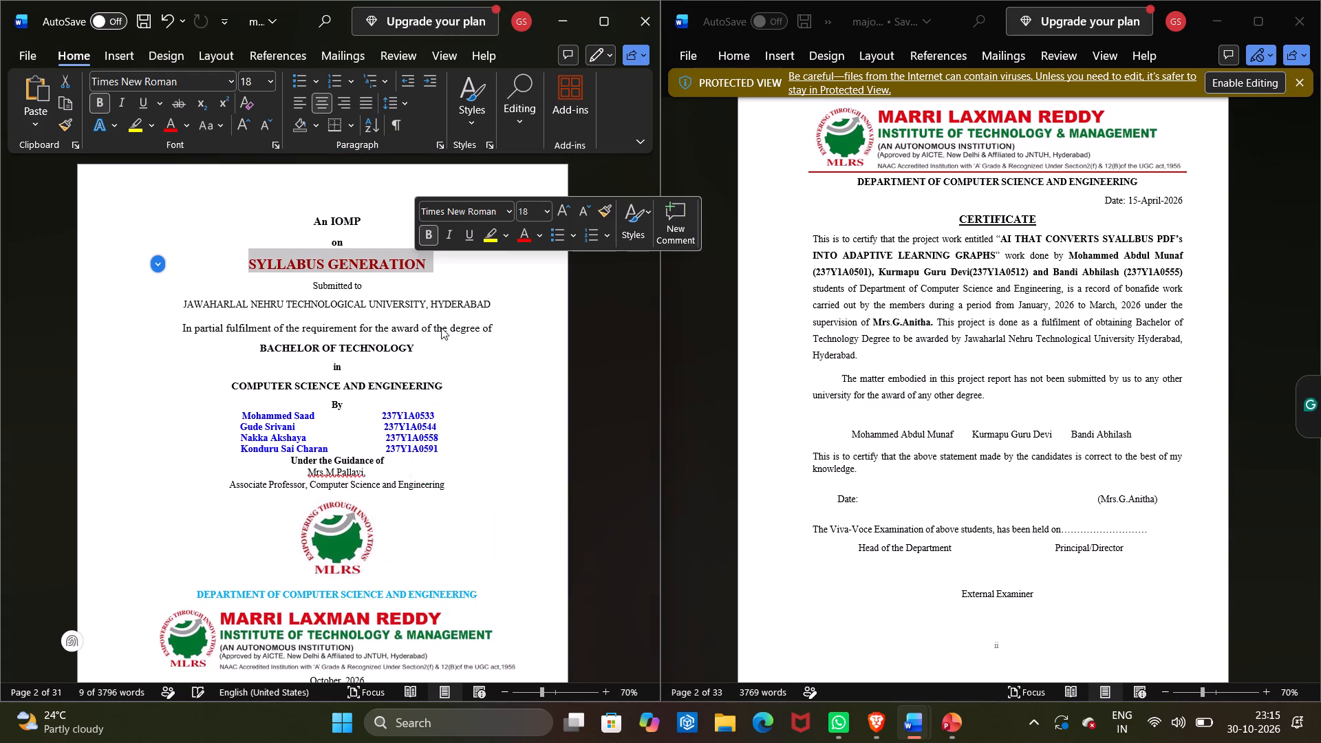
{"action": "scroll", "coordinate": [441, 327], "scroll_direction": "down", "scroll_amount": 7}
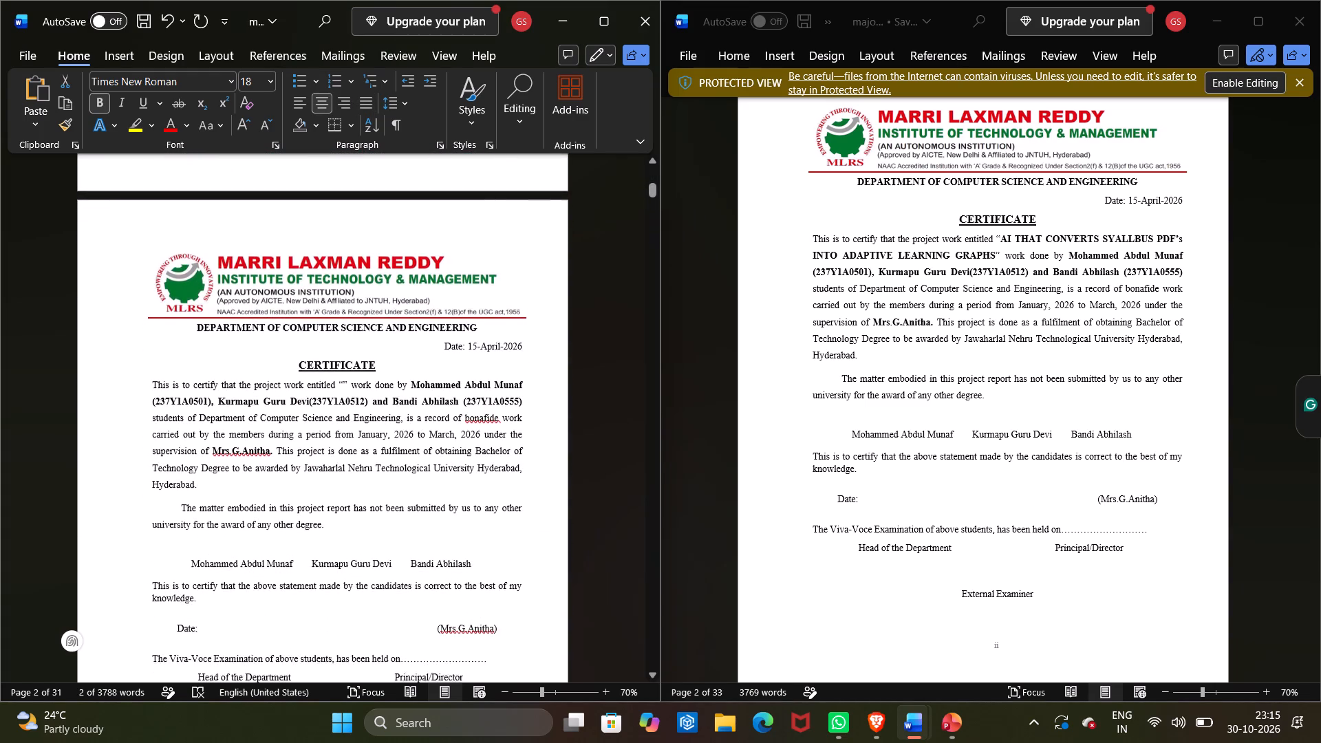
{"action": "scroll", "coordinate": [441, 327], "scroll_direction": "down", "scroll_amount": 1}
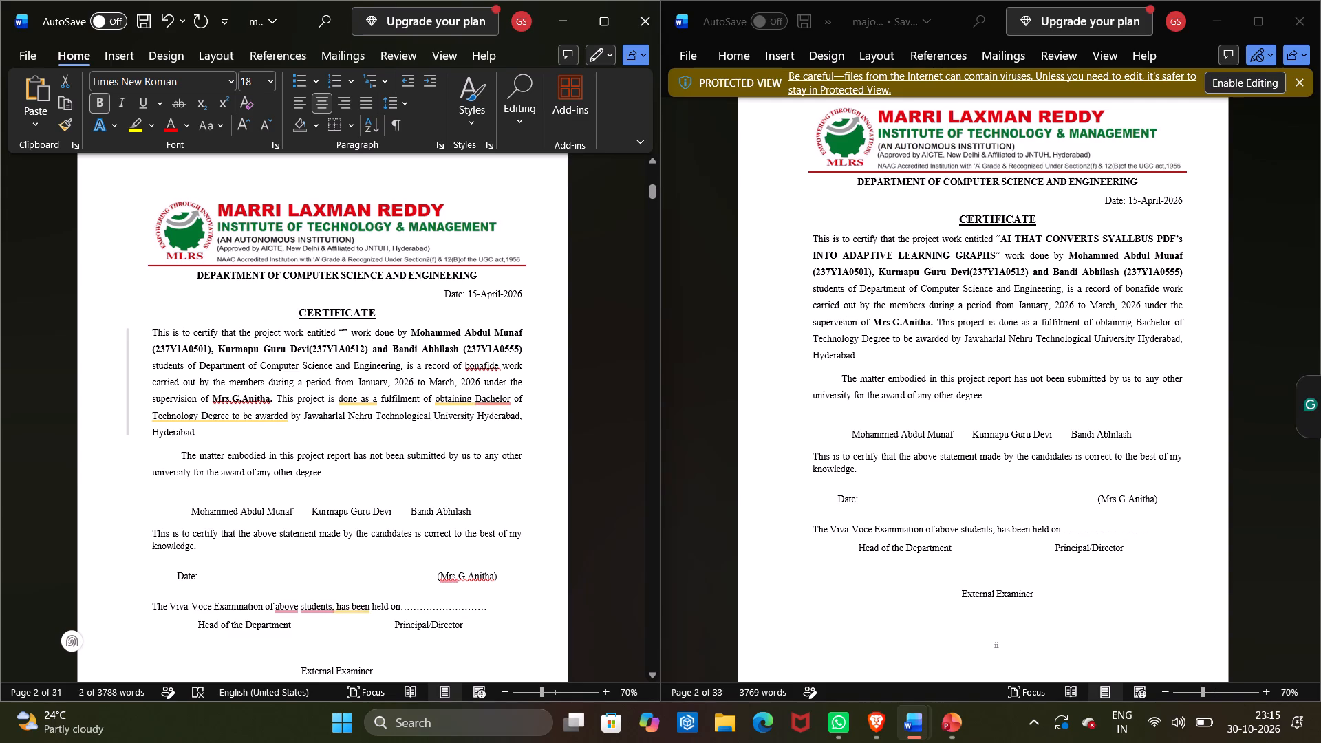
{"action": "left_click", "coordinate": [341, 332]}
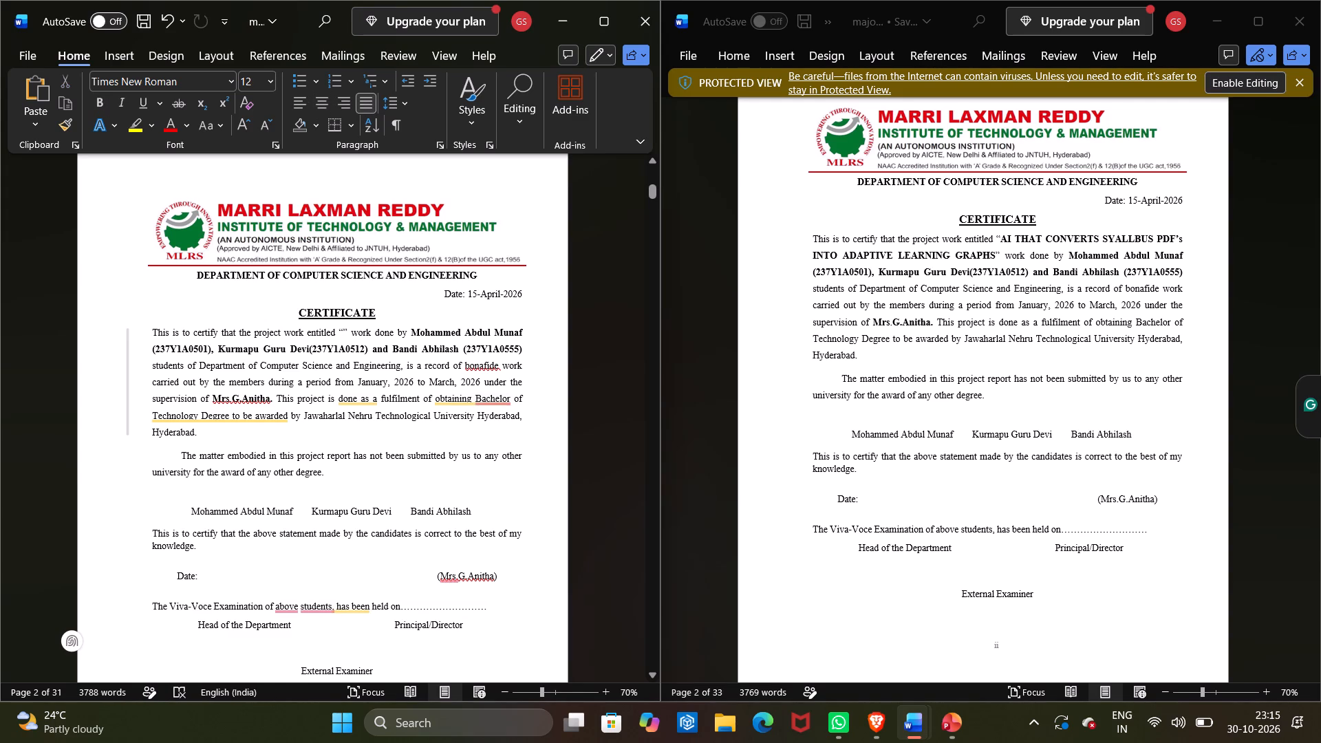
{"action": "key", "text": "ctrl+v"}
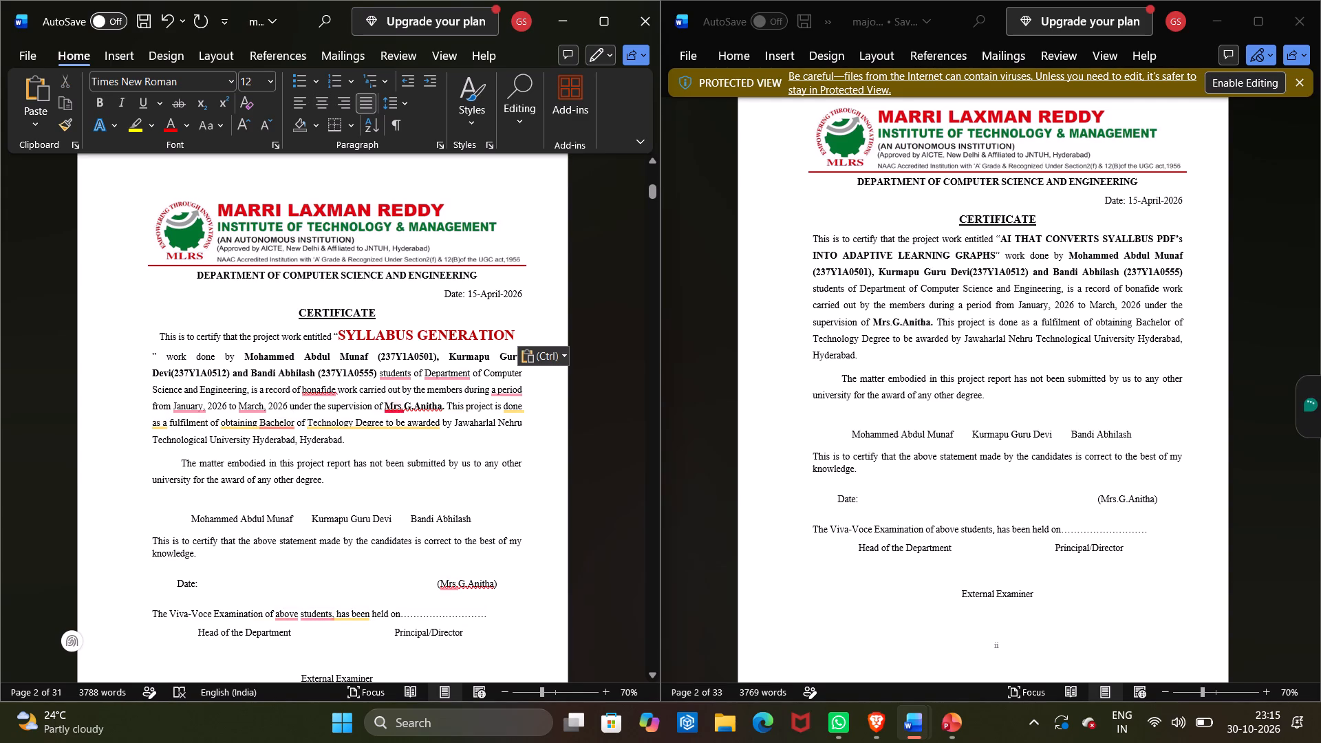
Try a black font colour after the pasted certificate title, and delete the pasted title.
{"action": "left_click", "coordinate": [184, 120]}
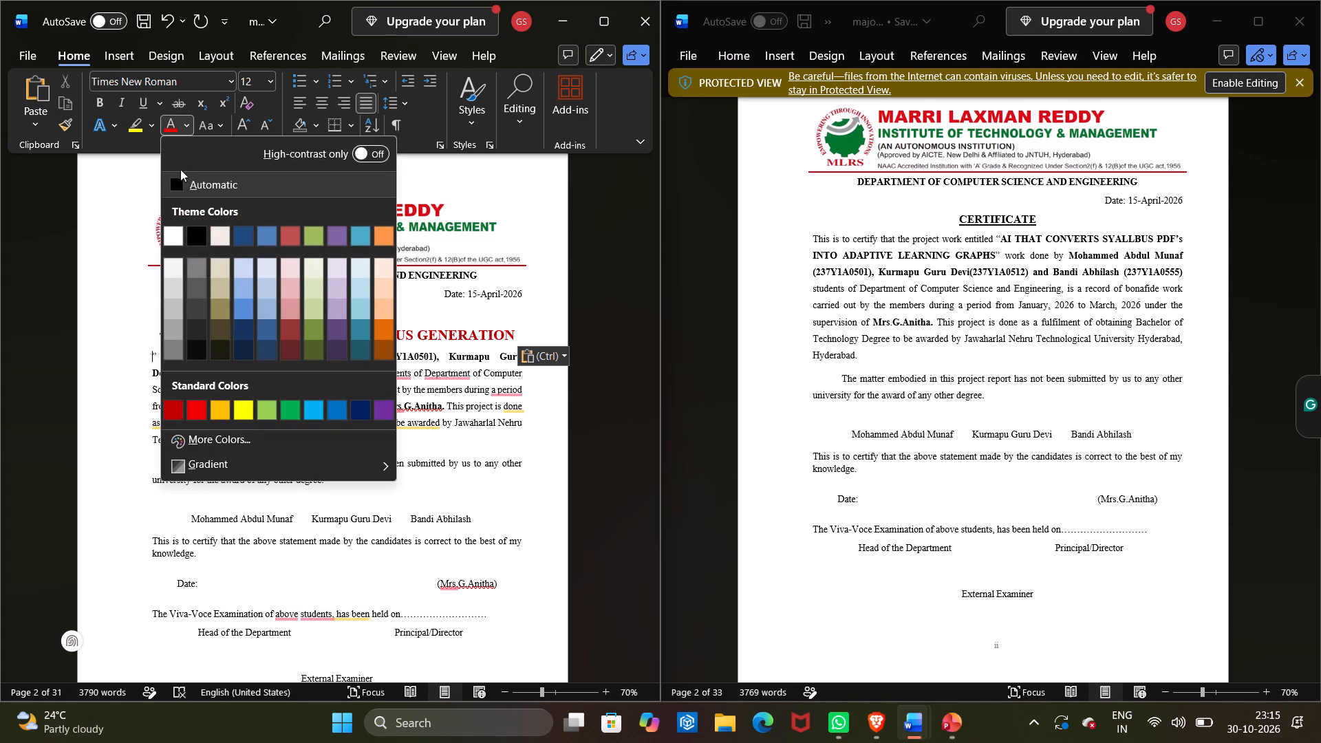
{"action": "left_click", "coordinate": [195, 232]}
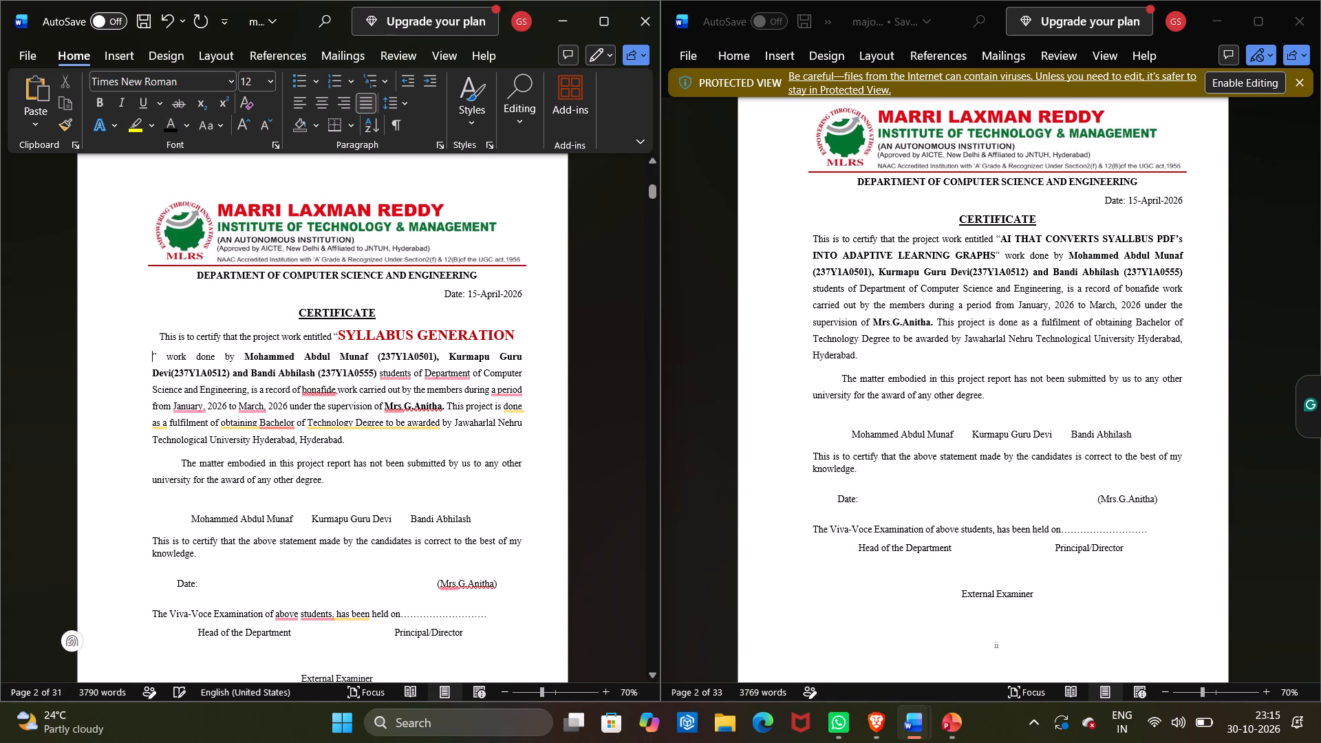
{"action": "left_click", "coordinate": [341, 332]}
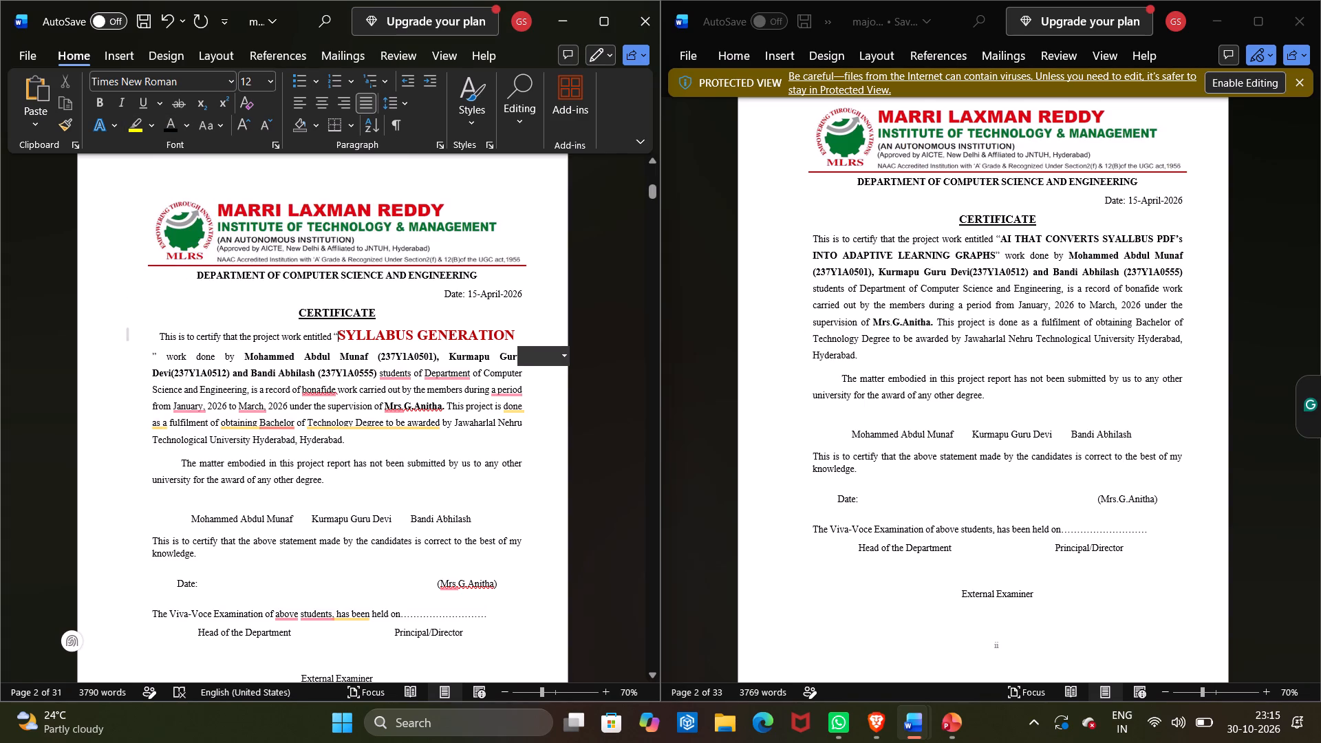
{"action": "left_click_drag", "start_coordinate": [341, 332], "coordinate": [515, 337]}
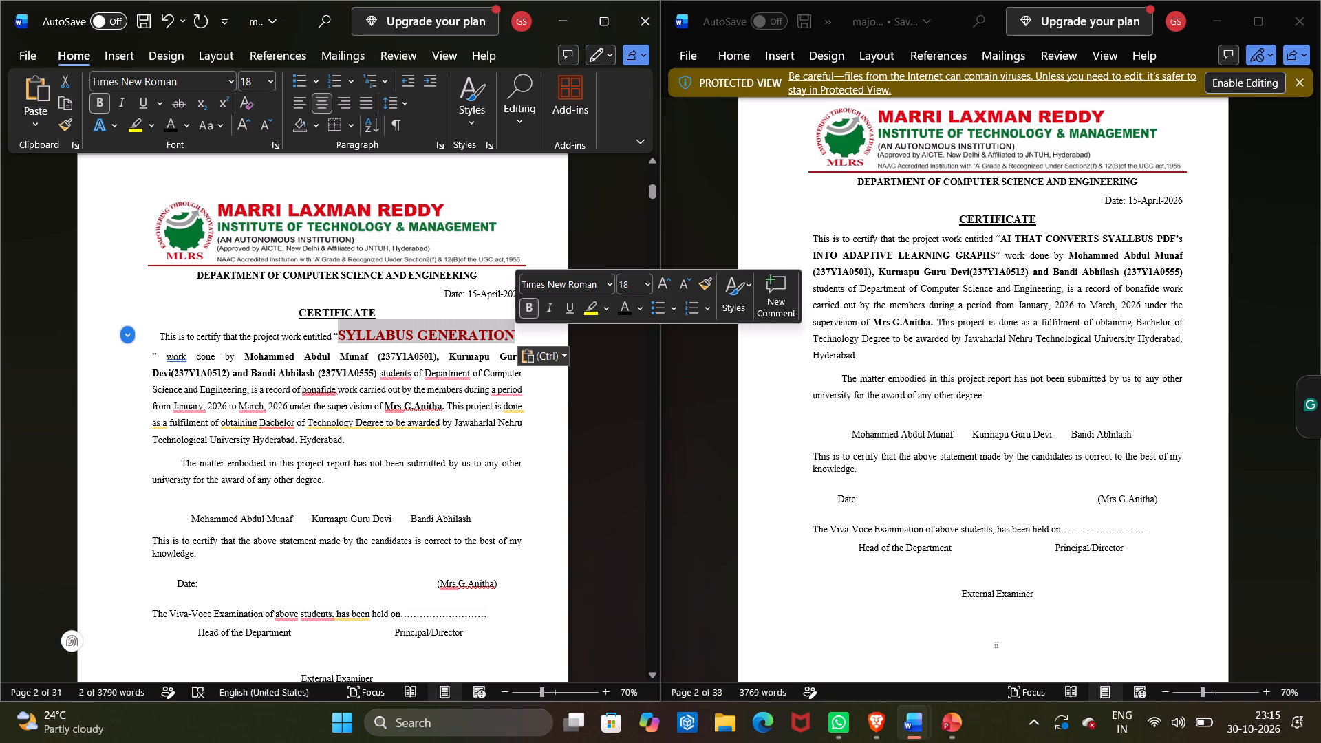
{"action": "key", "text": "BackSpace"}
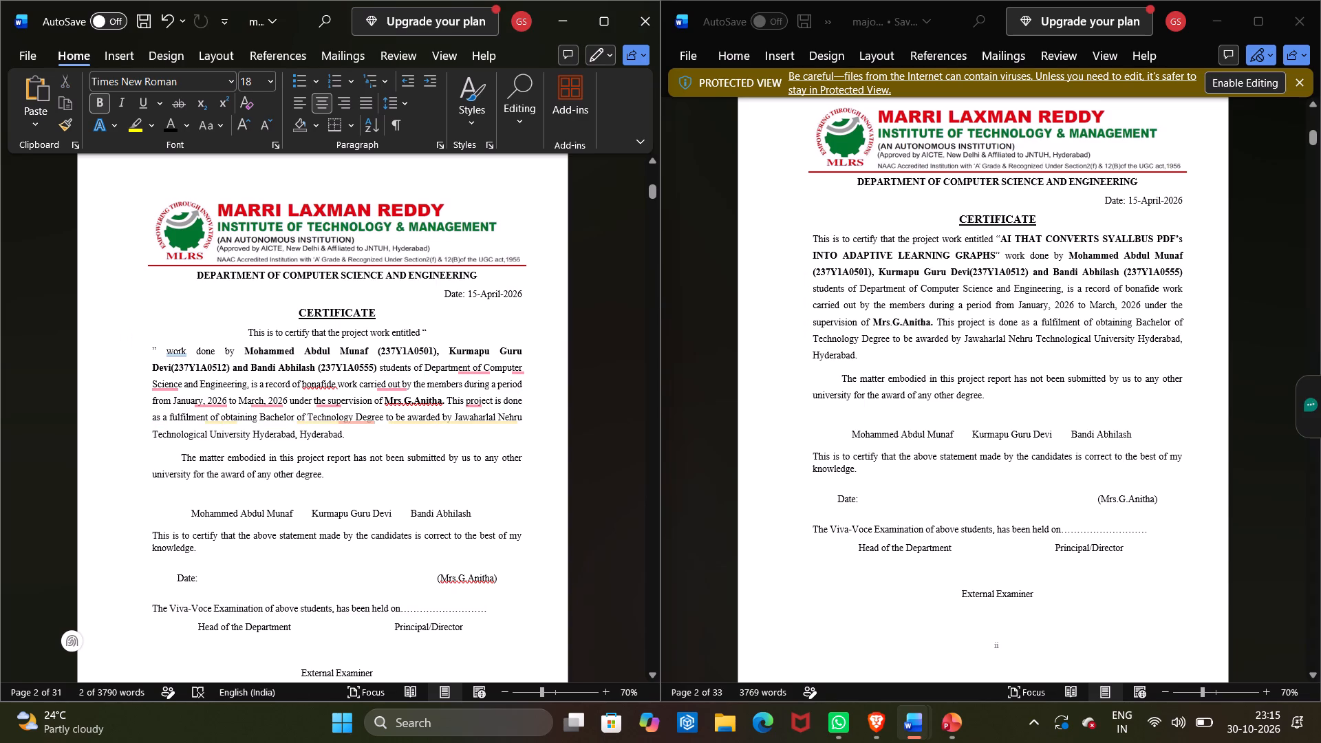
Copy the title SYLLABUS GENERATION from the PowerPoint title slide and paste it between the certificate paragraph's quotation marks in Word.
{"action": "left_click", "coordinate": [937, 724]}
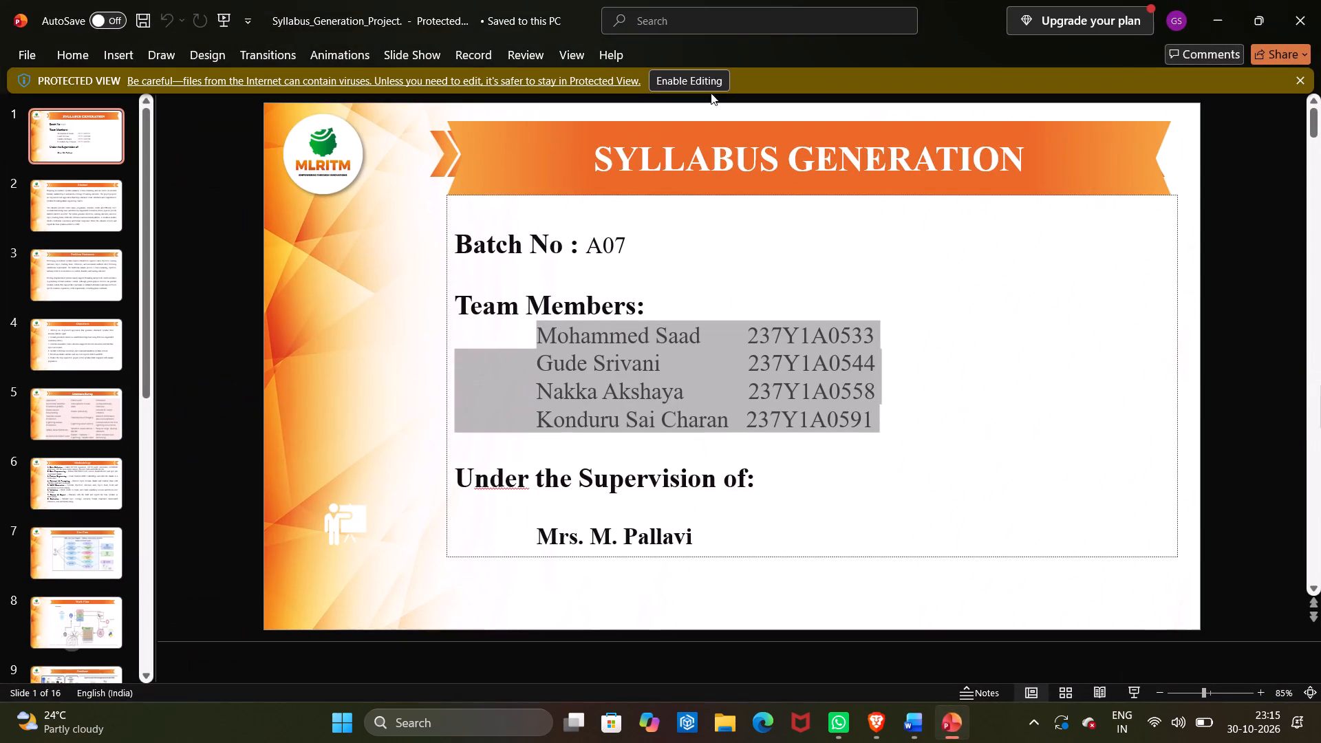
{"action": "left_click", "coordinate": [597, 166]}
{"action": "left_click_drag", "start_coordinate": [597, 166], "coordinate": [618, 161]}
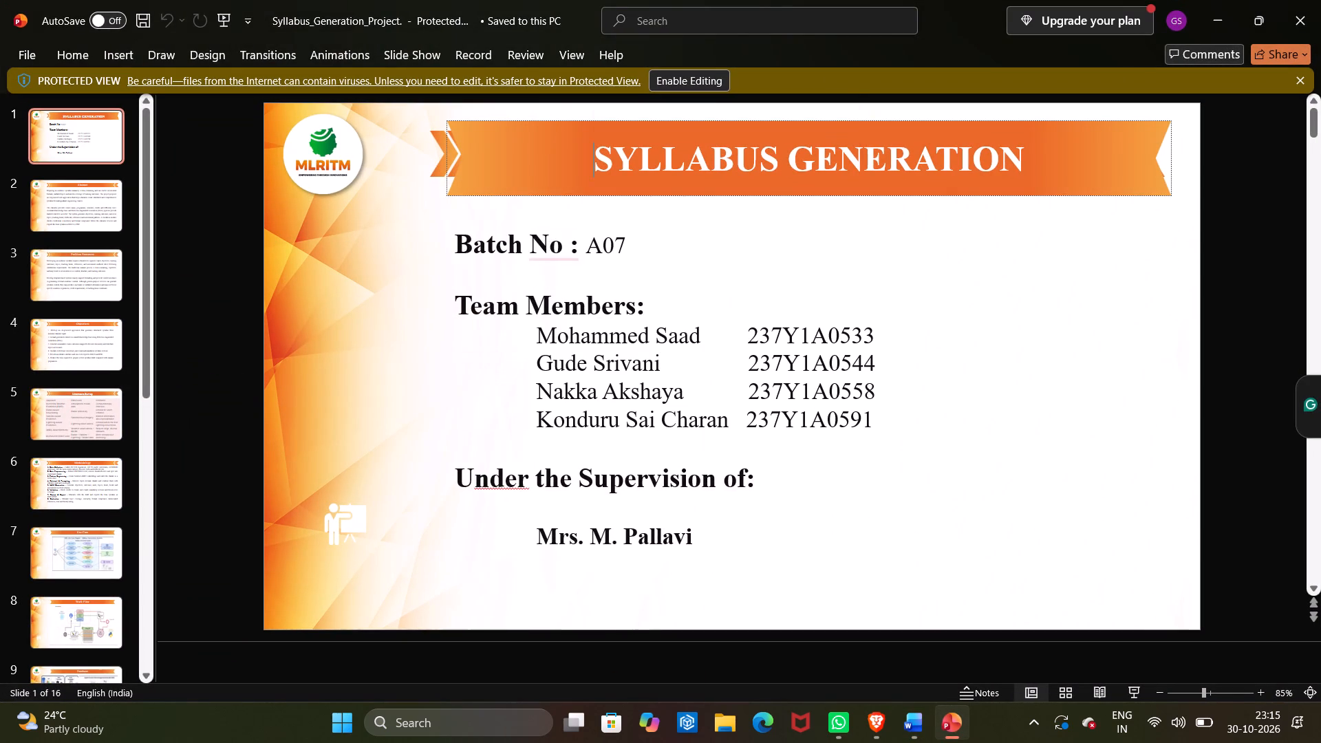
{"action": "left_click_drag", "start_coordinate": [618, 161], "coordinate": [936, 184]}
{"action": "right_click", "coordinate": [892, 162]}
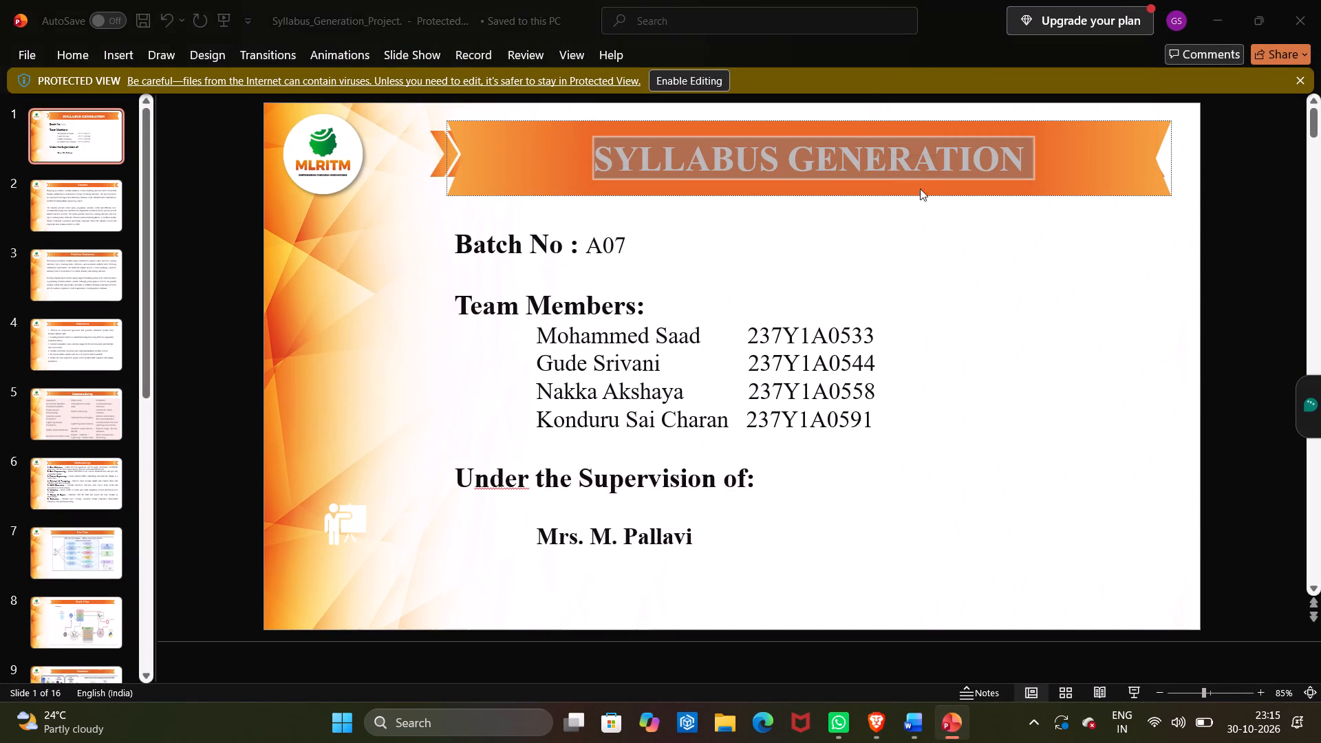
{"action": "left_click", "coordinate": [928, 228]}
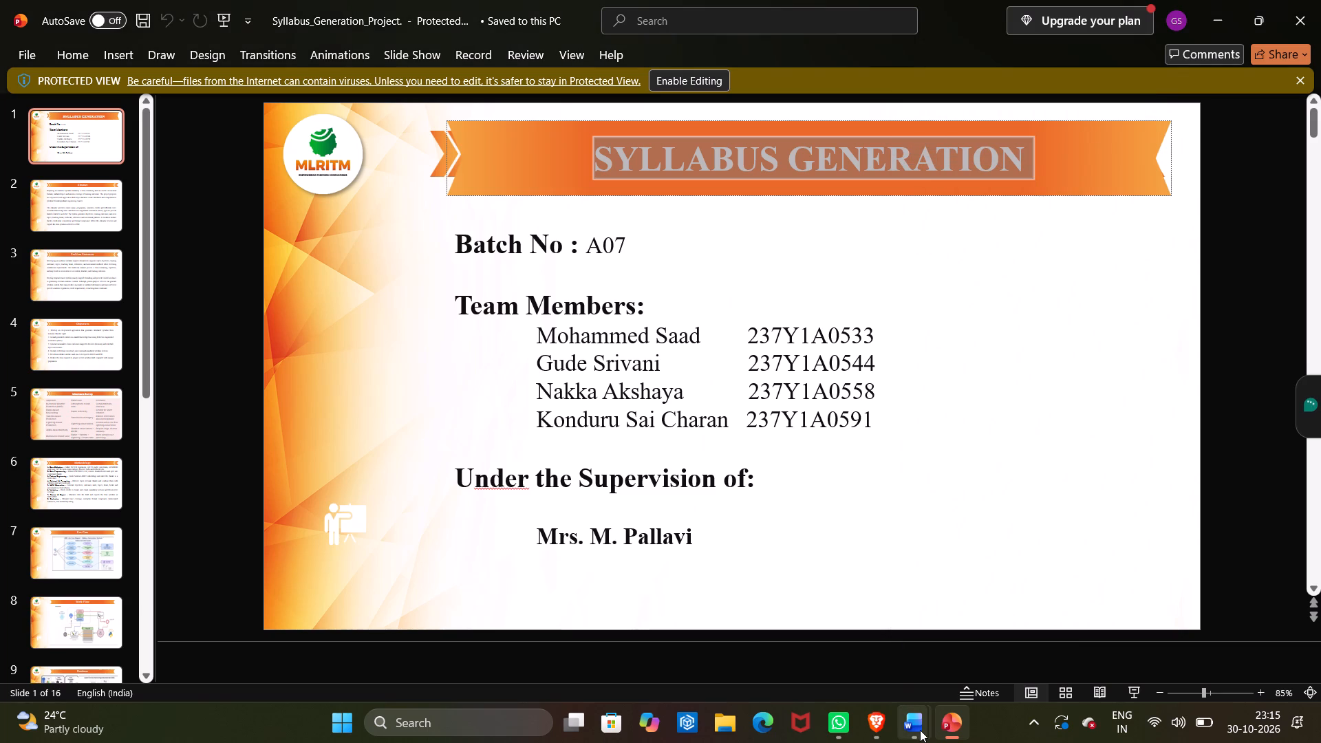
{"action": "left_click", "coordinate": [955, 736]}
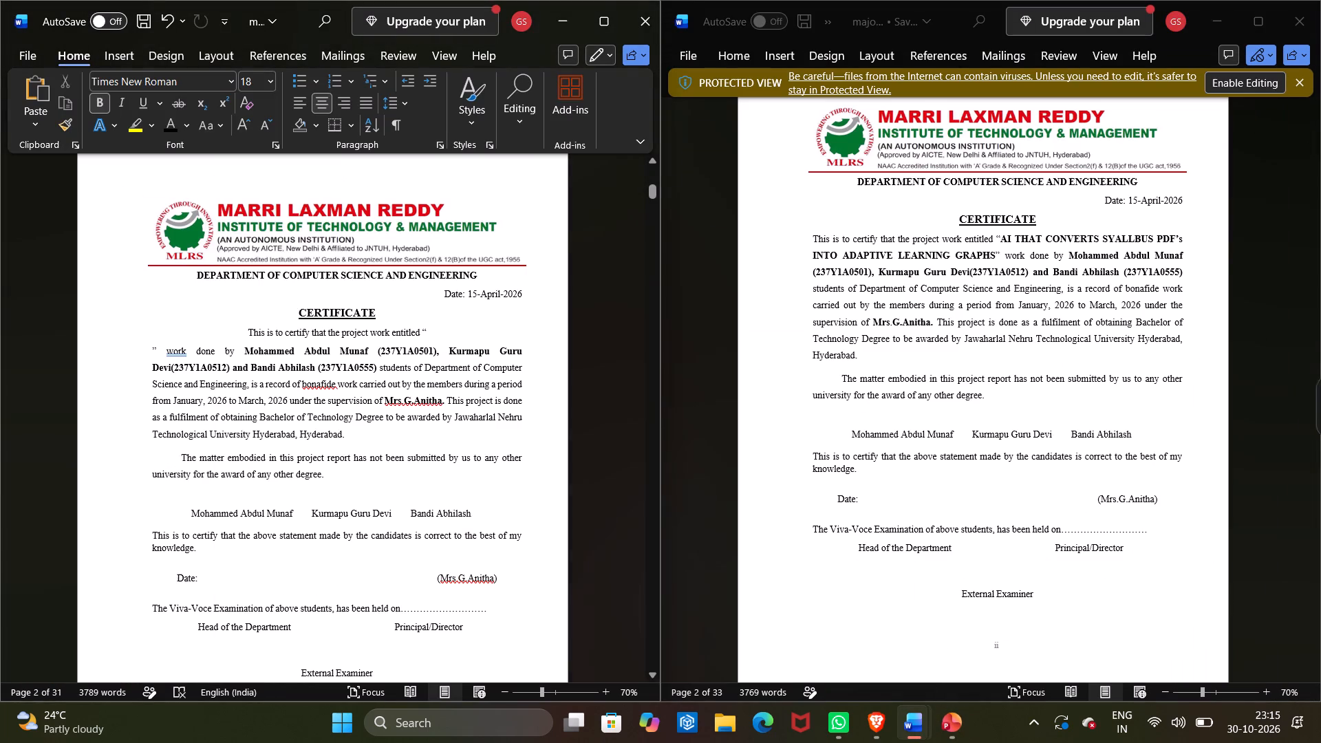
{"action": "key", "text": "ctrl+v"}
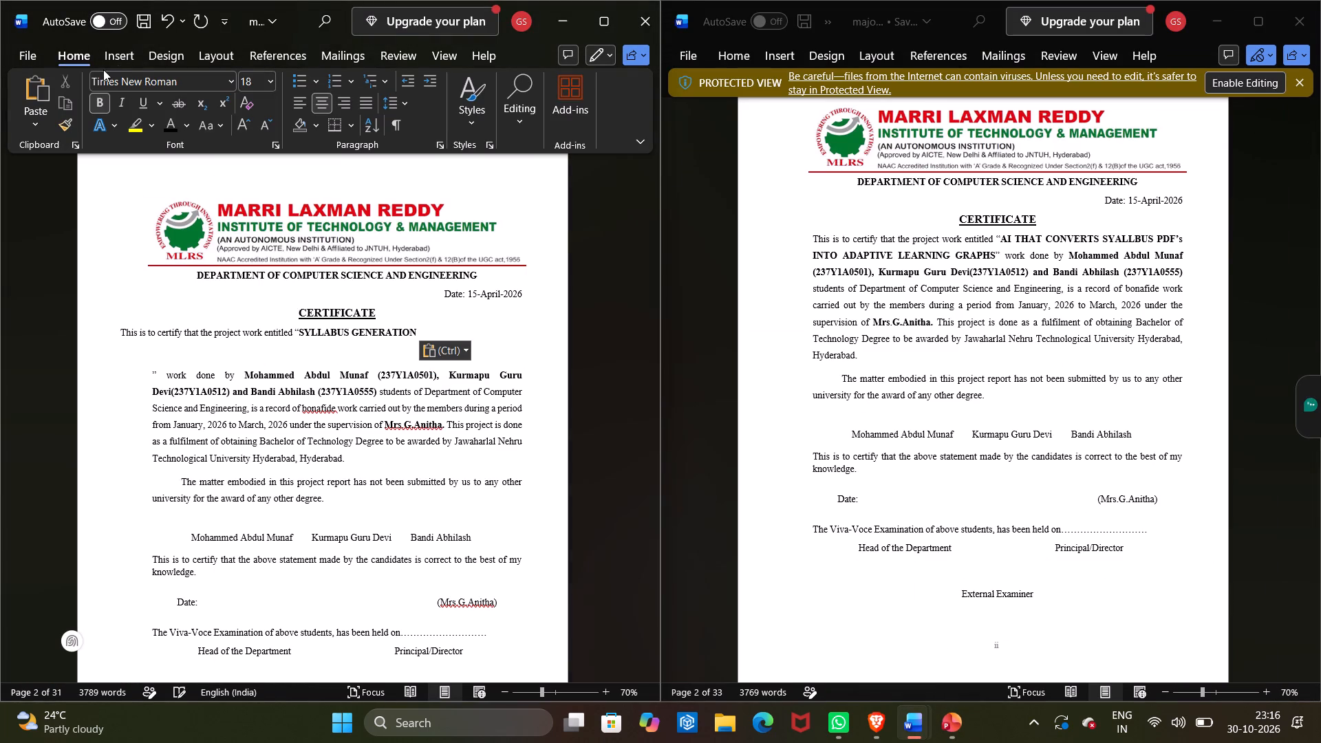
Undo the certificate title edits back to the original project title, and replace it with the copied SYLLABUS GENERATION.
{"action": "left_click", "coordinate": [165, 20]}
{"action": "left_click", "coordinate": [165, 20]}
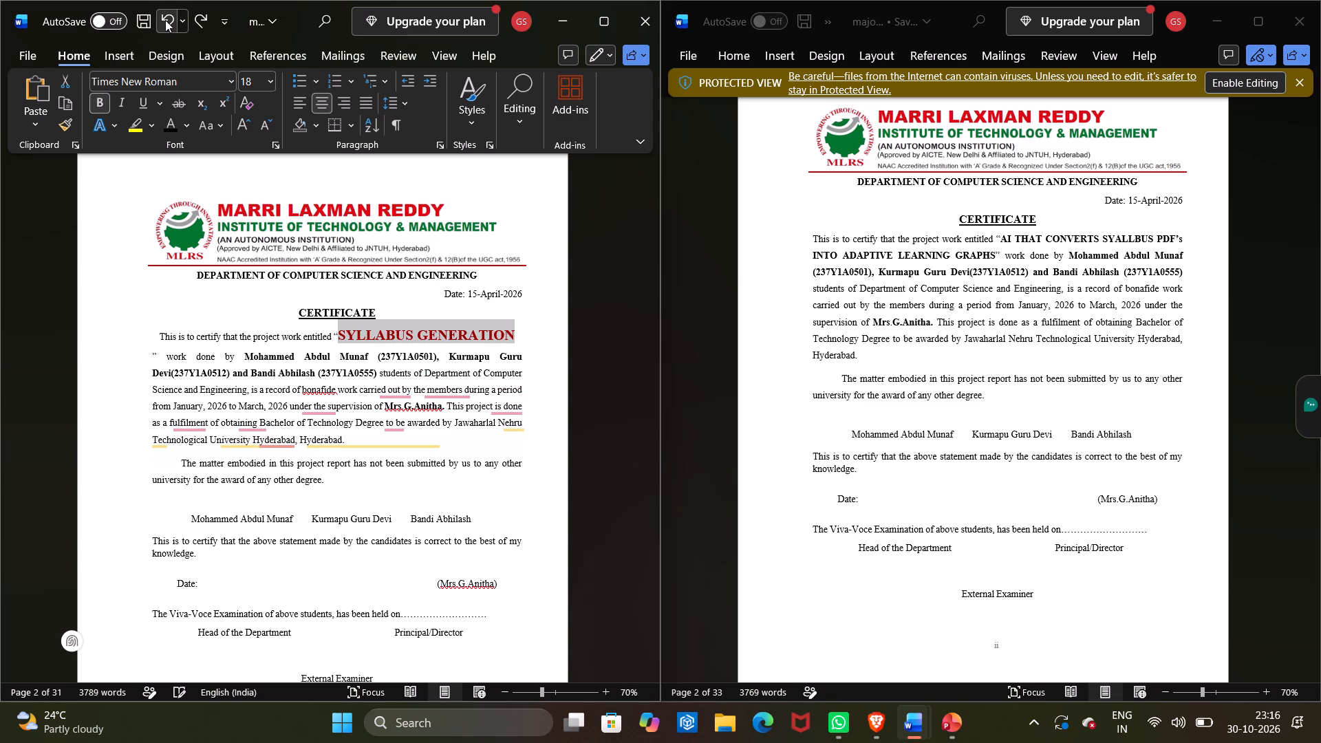
{"action": "left_click", "coordinate": [165, 20]}
{"action": "left_click", "coordinate": [165, 20]}
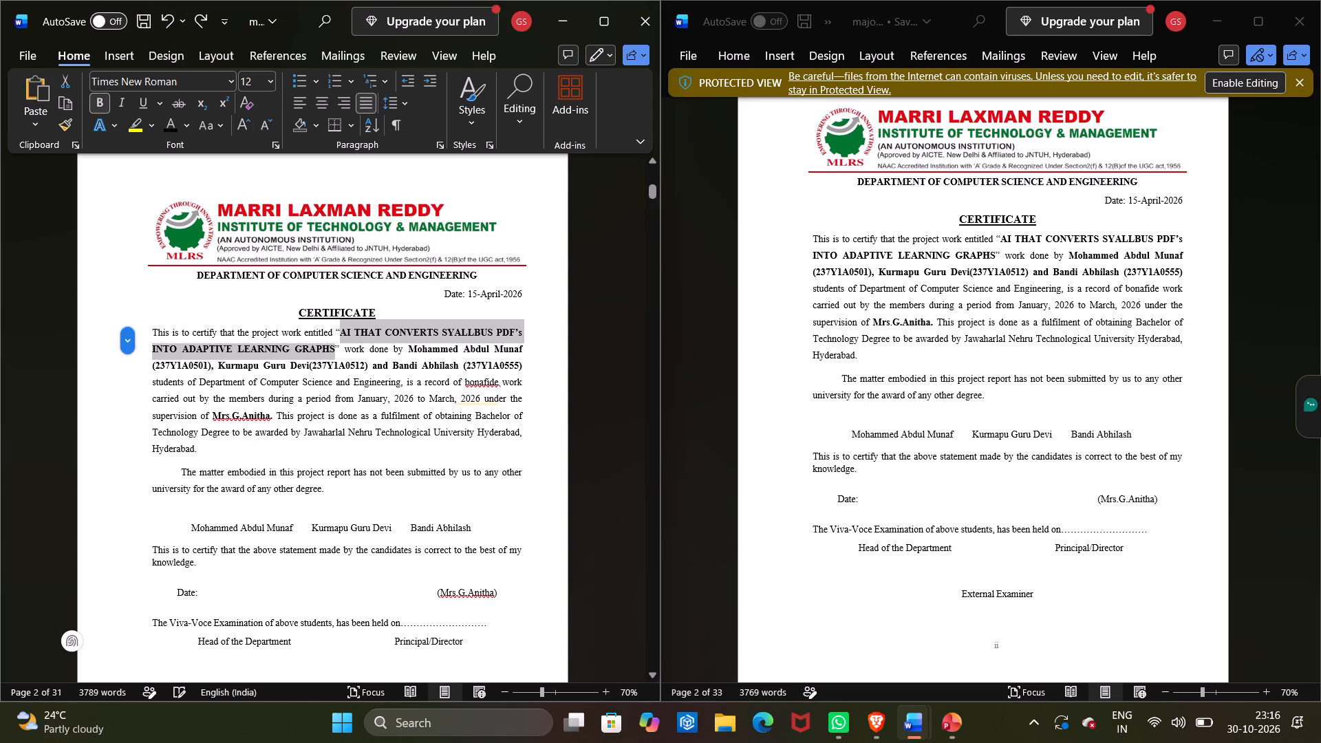
{"action": "key", "text": "ctrl+v"}
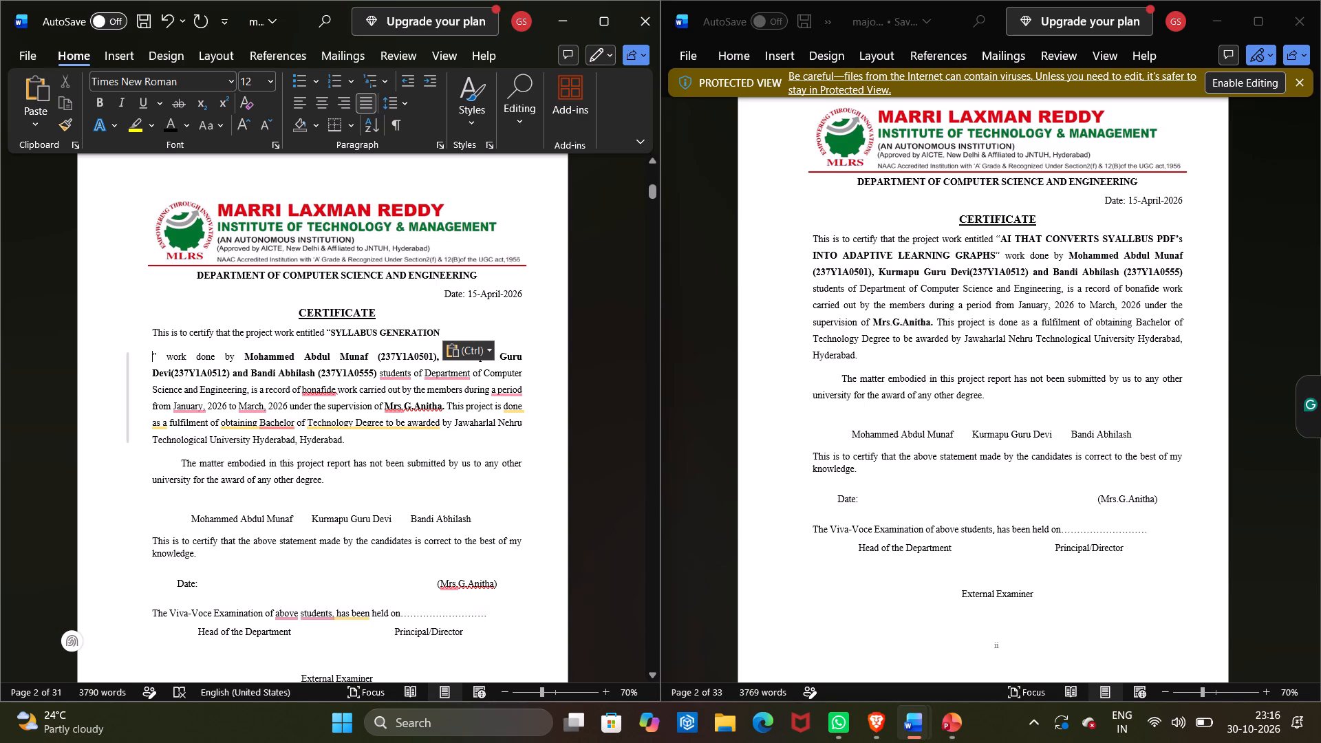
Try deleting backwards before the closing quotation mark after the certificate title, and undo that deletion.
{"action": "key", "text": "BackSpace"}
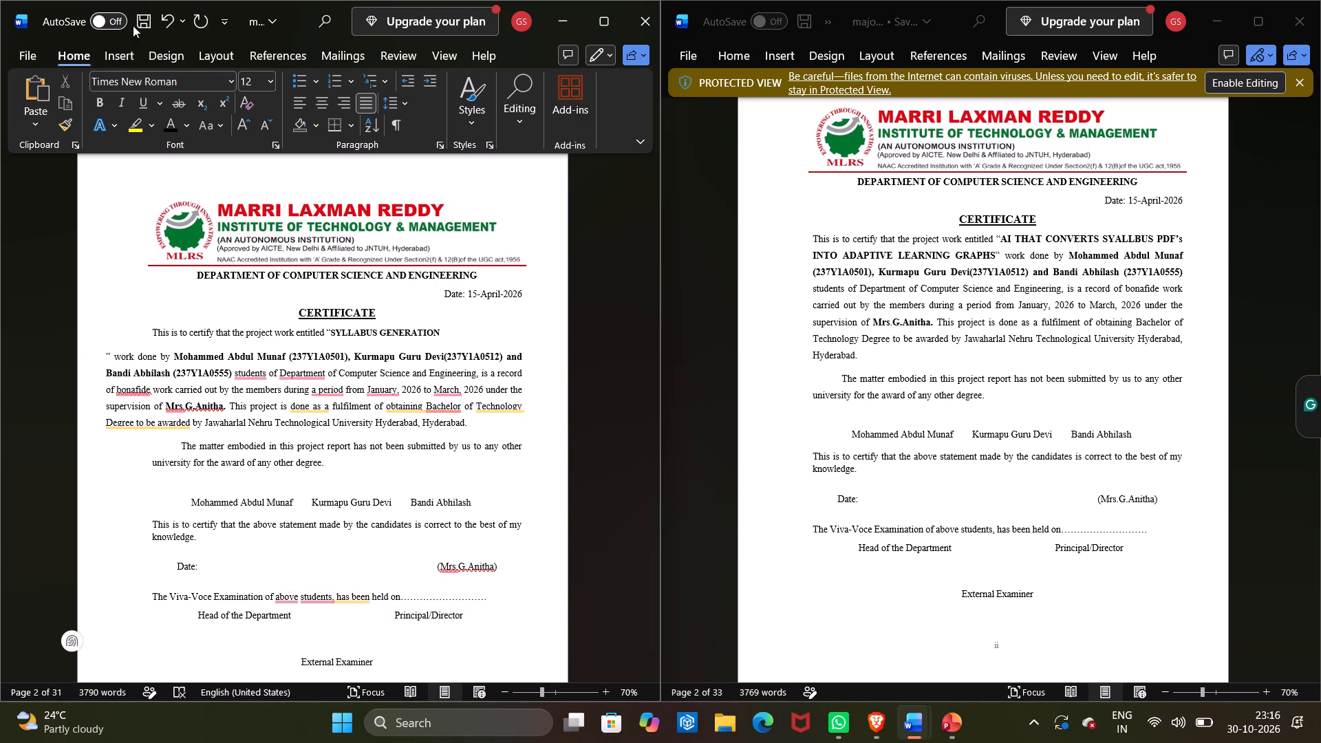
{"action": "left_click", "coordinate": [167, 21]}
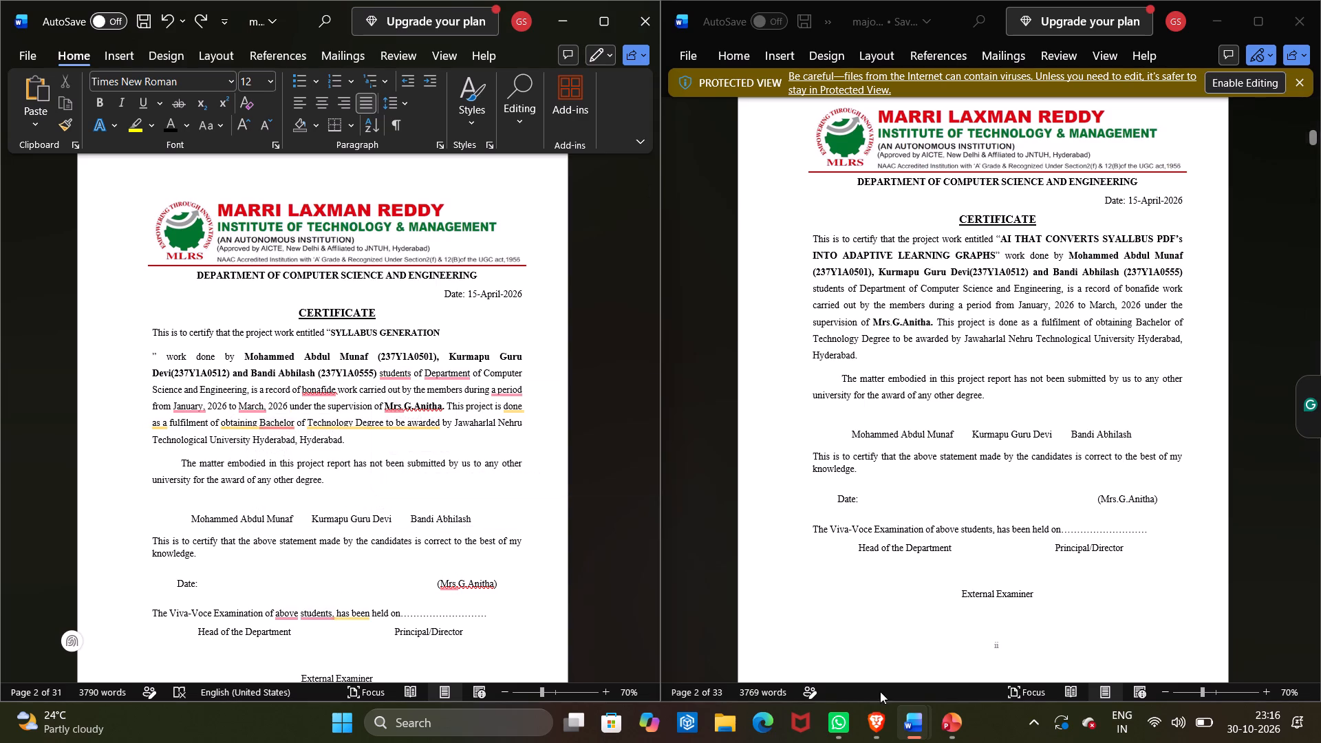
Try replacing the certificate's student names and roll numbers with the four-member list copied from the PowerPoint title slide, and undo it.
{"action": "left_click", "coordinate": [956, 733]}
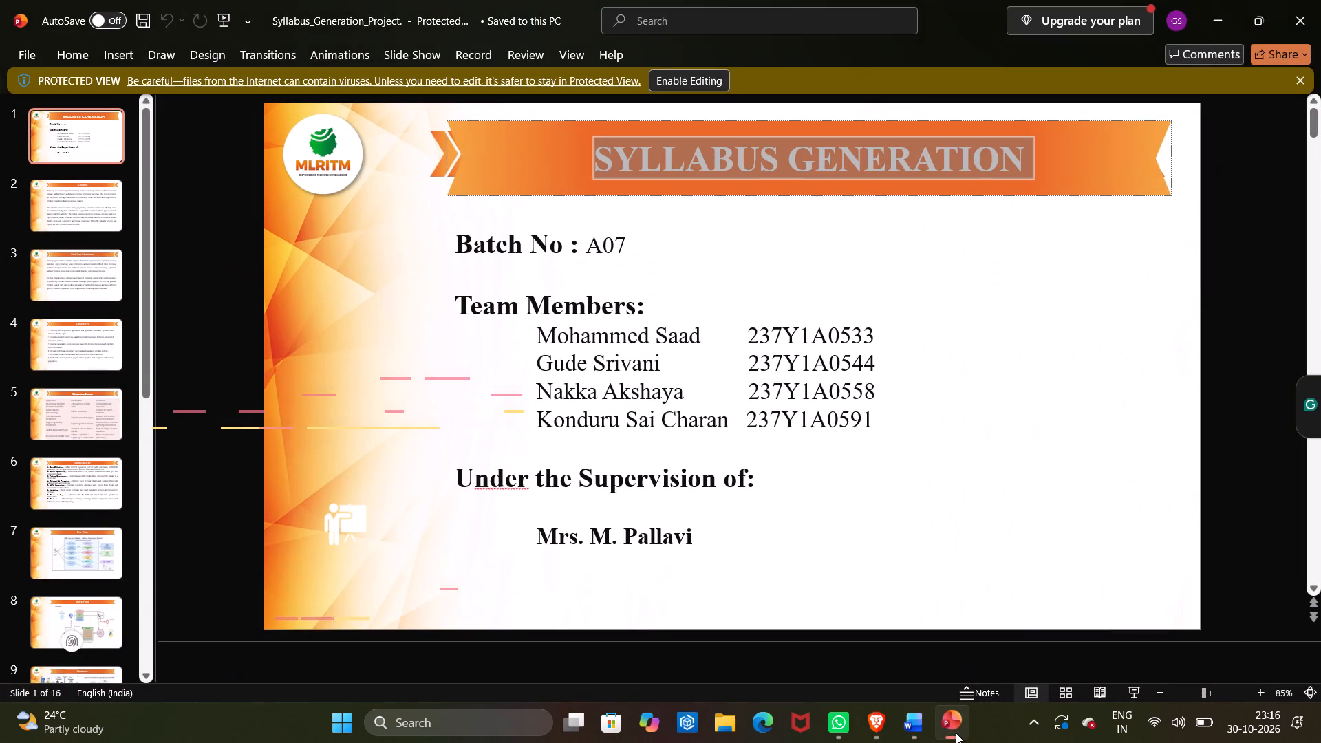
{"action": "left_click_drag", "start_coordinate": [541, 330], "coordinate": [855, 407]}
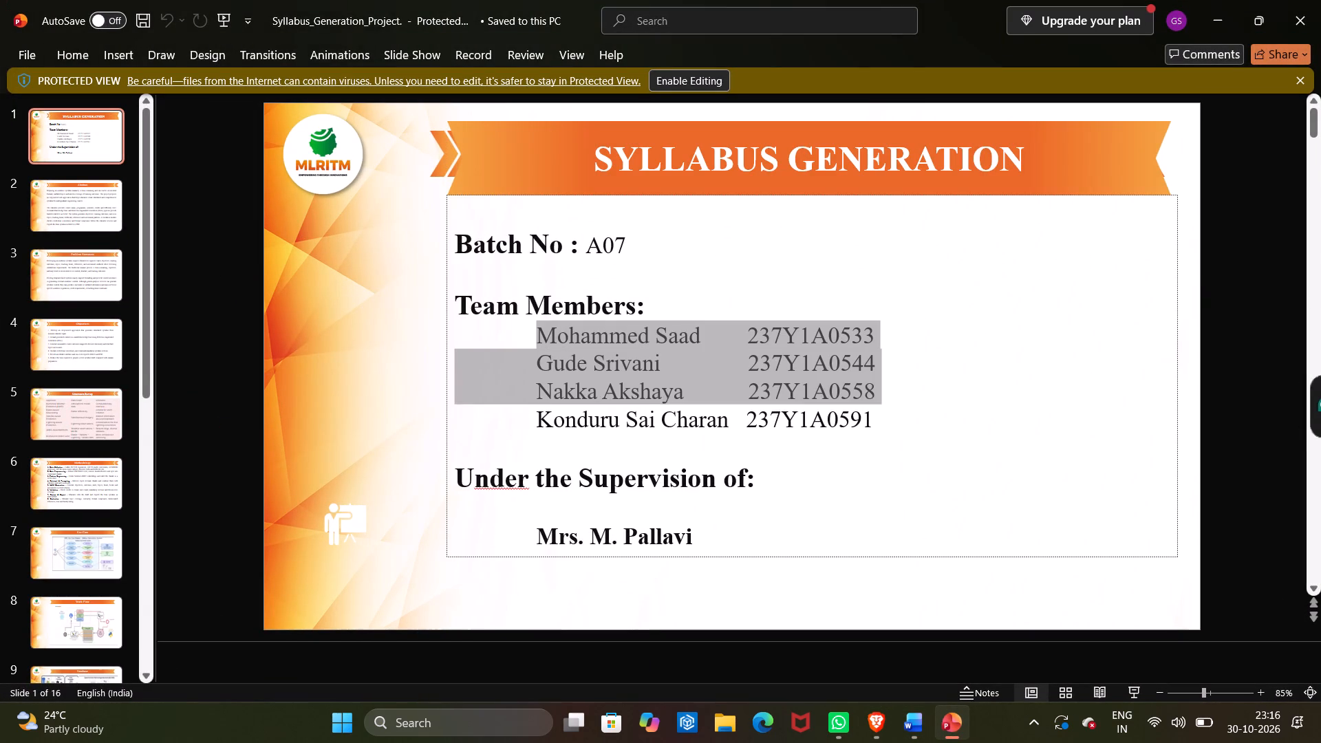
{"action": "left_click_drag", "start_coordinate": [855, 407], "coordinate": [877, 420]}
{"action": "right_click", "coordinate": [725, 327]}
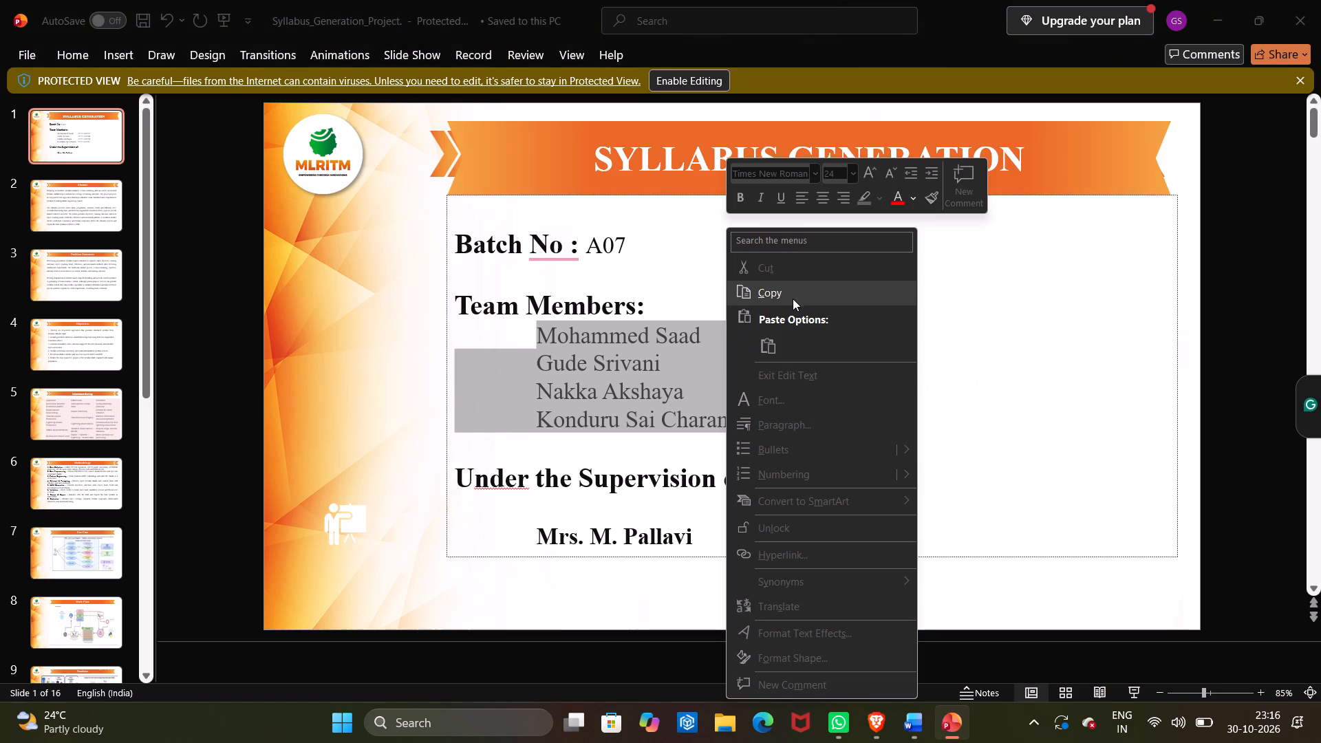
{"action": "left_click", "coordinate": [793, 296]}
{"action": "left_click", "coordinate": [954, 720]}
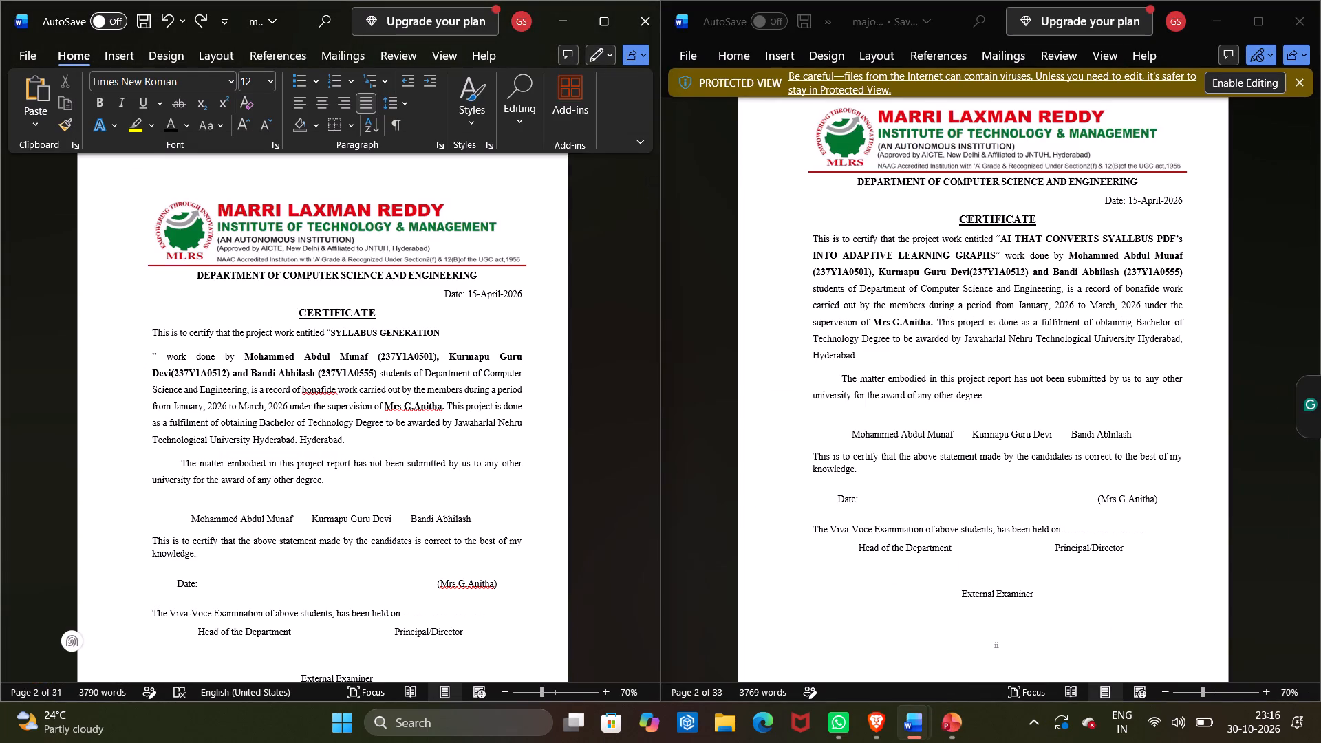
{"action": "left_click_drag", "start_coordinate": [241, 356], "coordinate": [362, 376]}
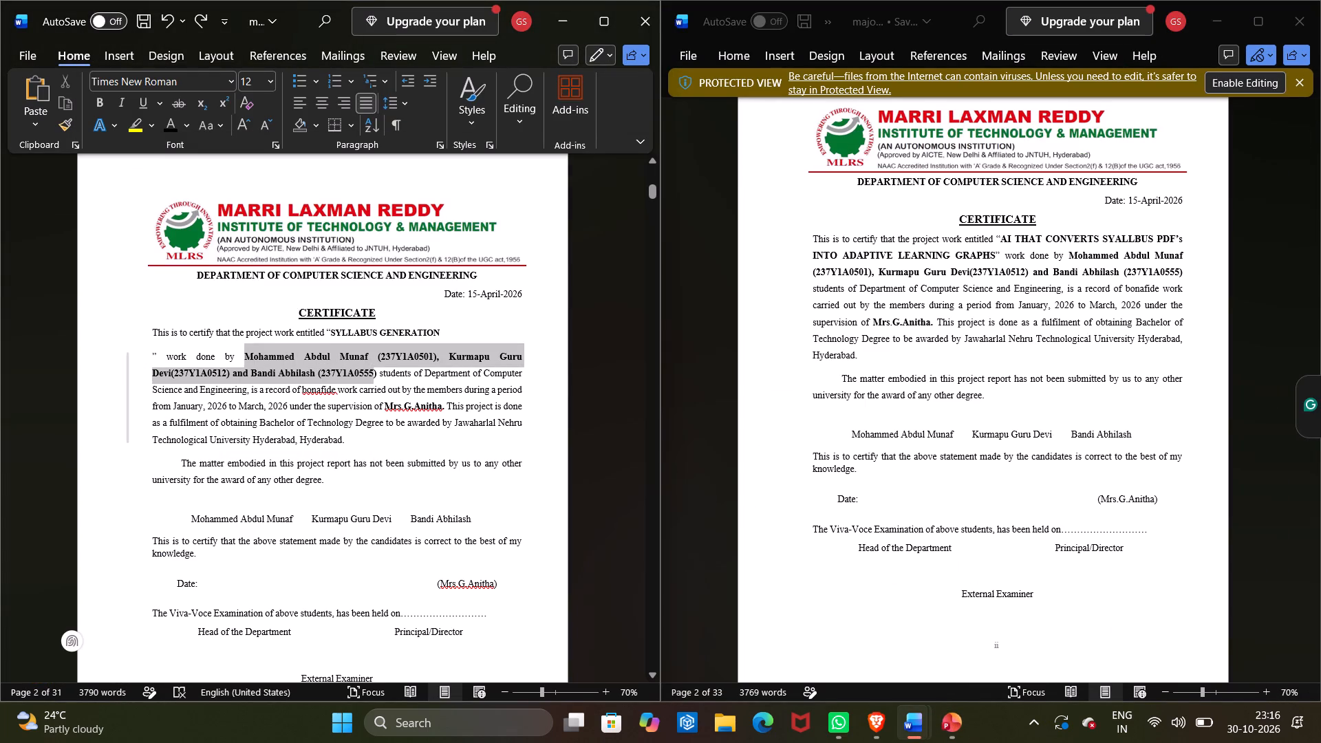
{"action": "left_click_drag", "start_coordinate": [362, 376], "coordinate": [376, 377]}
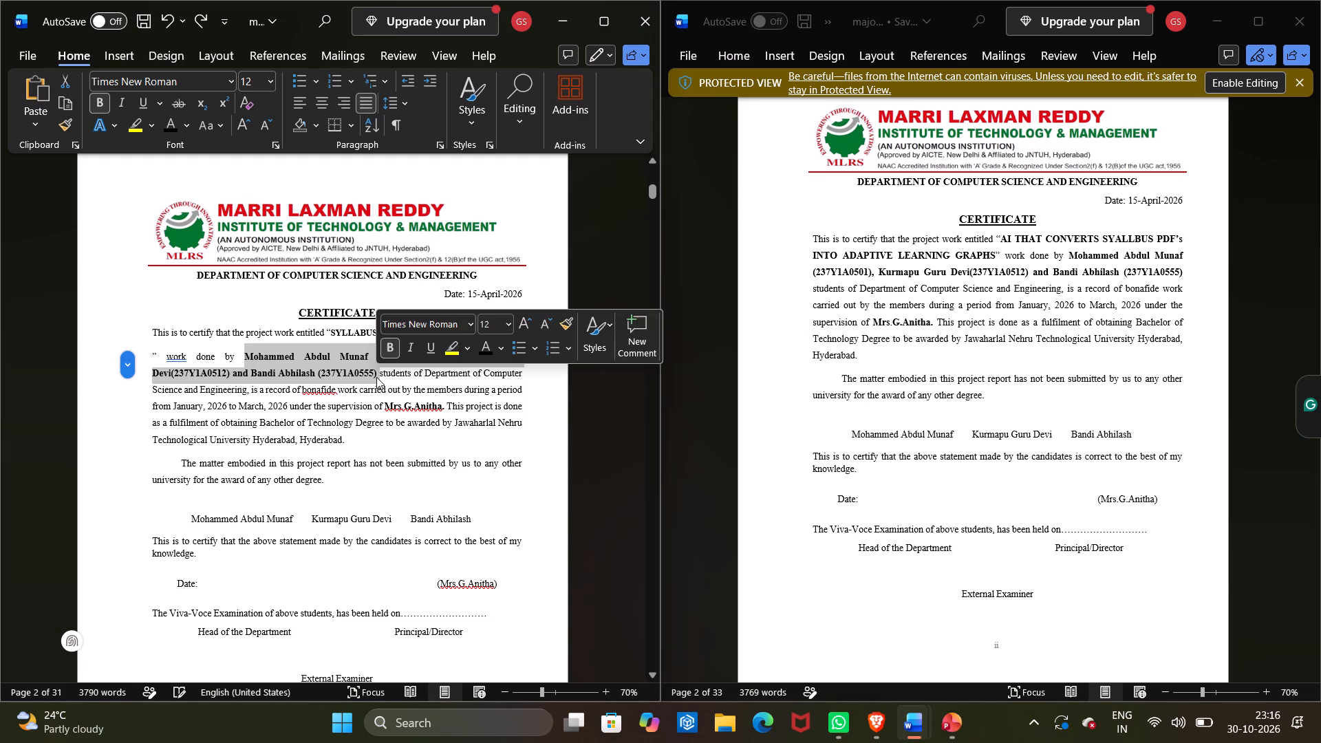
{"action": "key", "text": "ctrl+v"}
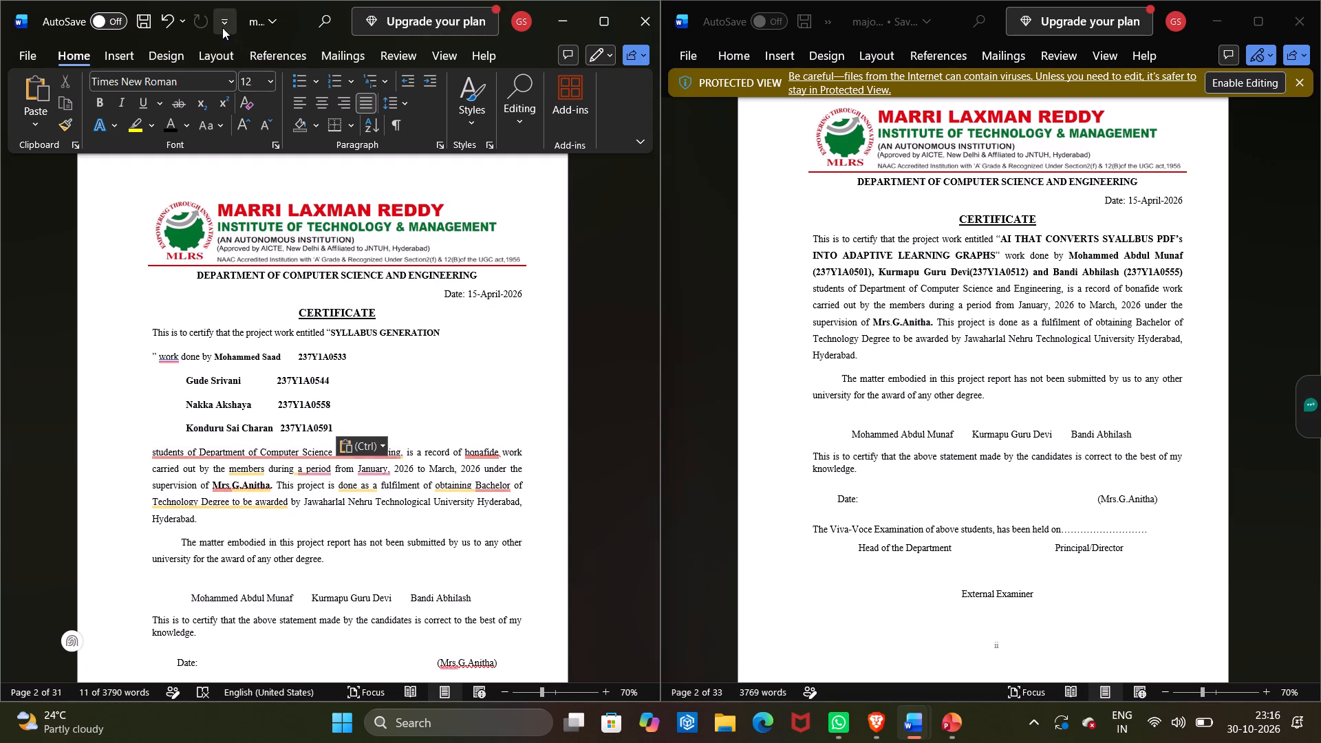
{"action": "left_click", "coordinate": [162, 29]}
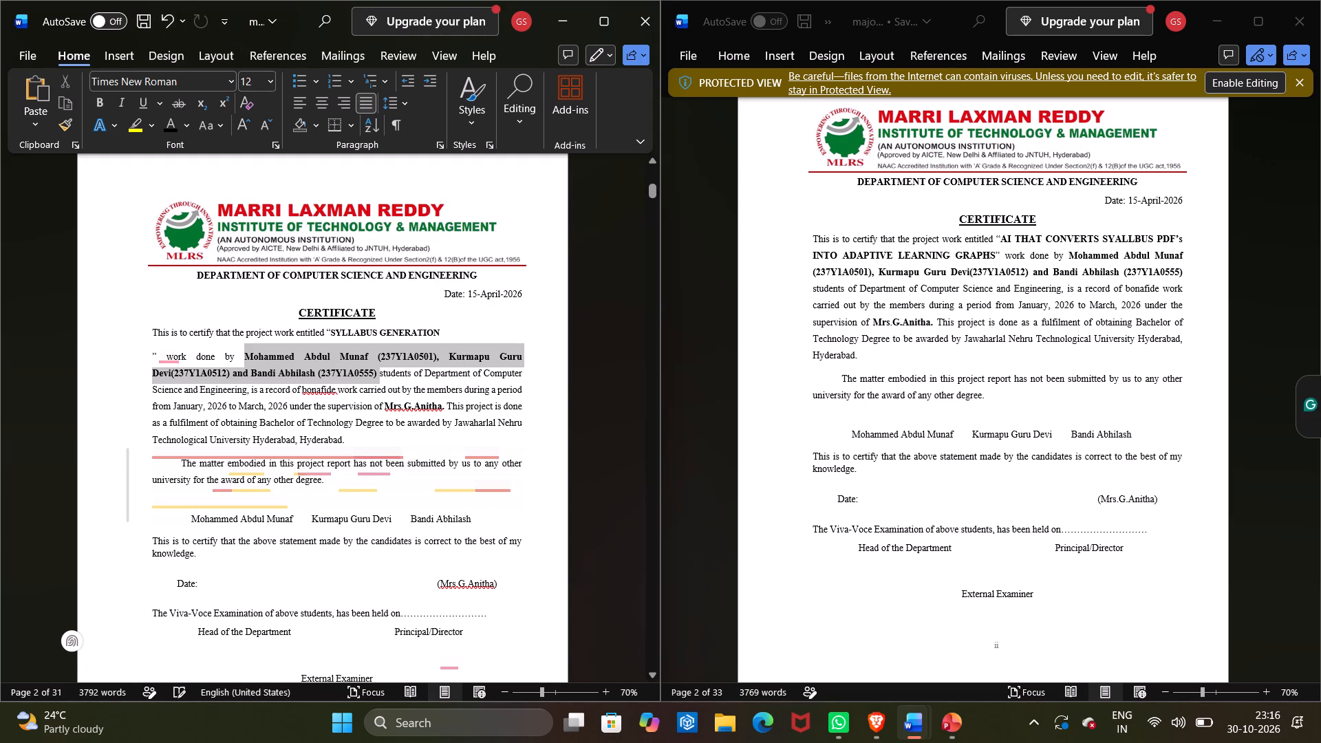
Copy the first team member's name from the PowerPoint title slide and paste it over the certificate's selected student list in Word.
{"action": "left_click", "coordinate": [947, 737]}
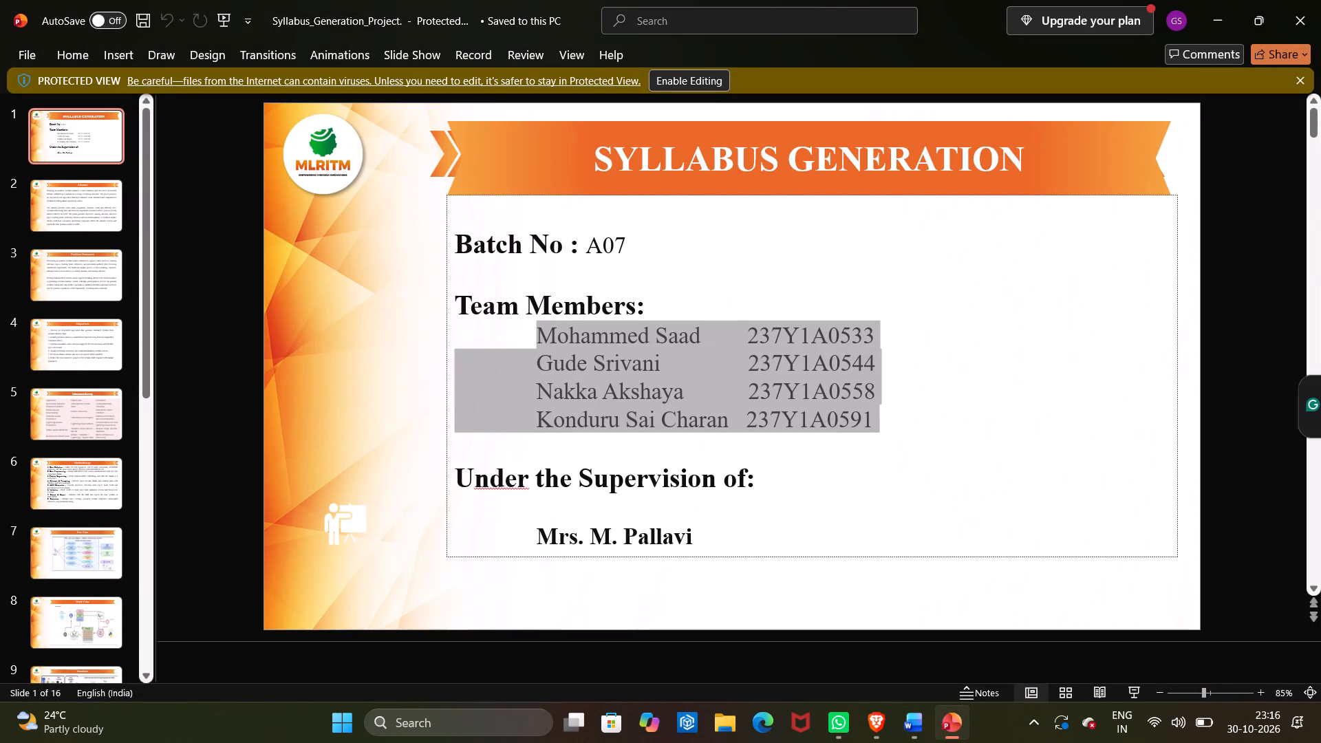
{"action": "left_click", "coordinate": [676, 371]}
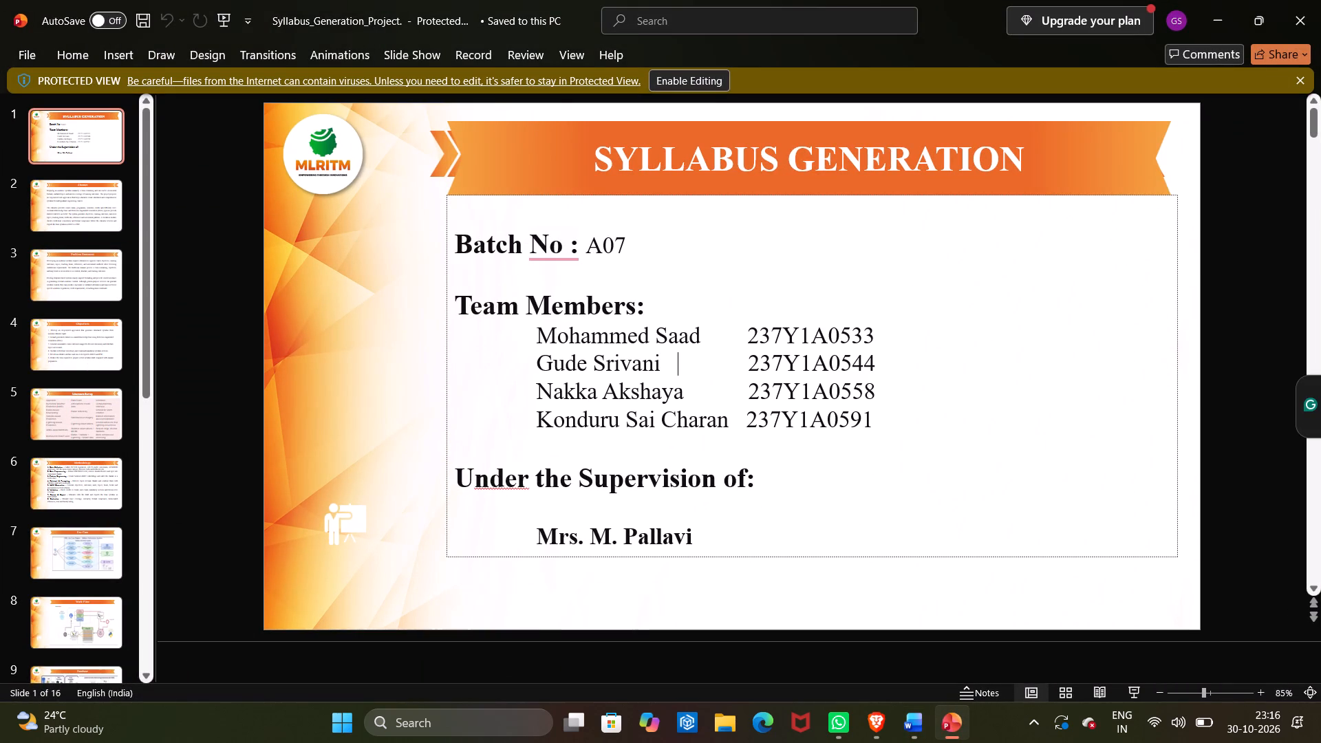
{"action": "left_click_drag", "start_coordinate": [539, 334], "coordinate": [709, 334]}
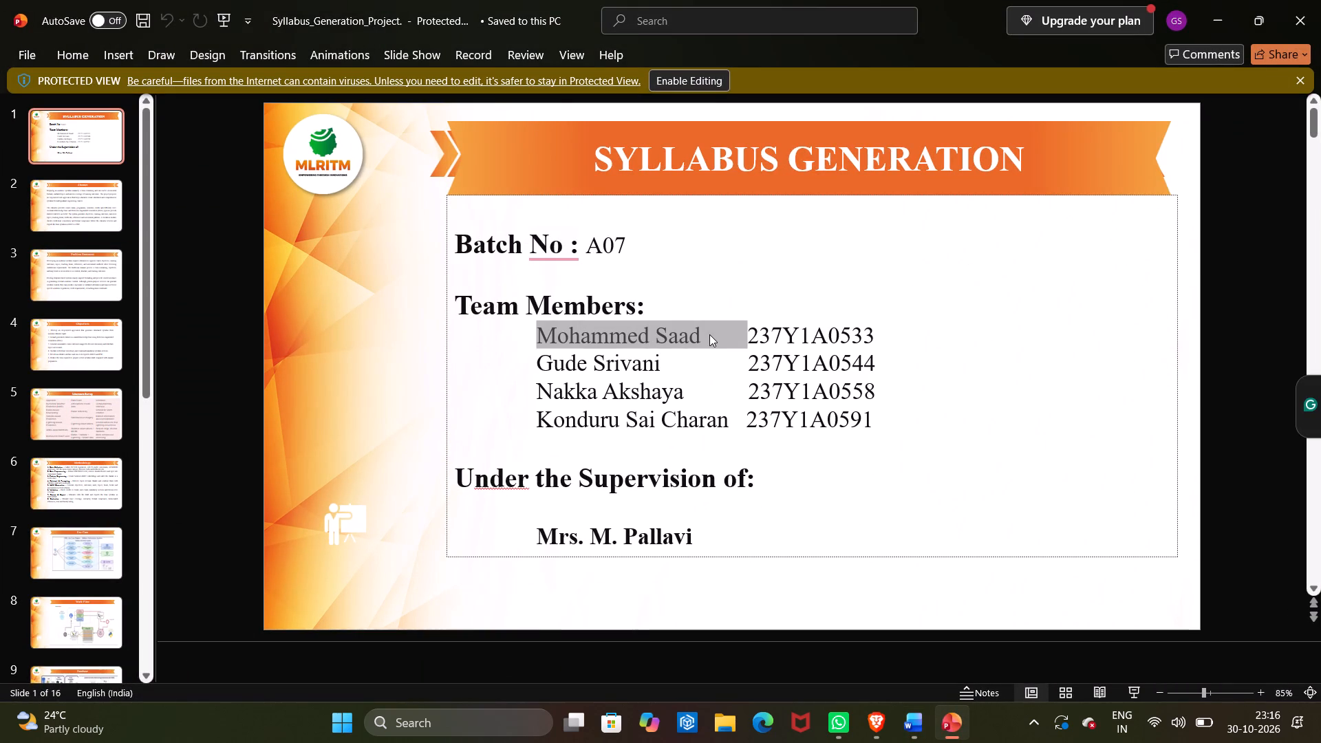
{"action": "key", "text": "ctrl+c"}
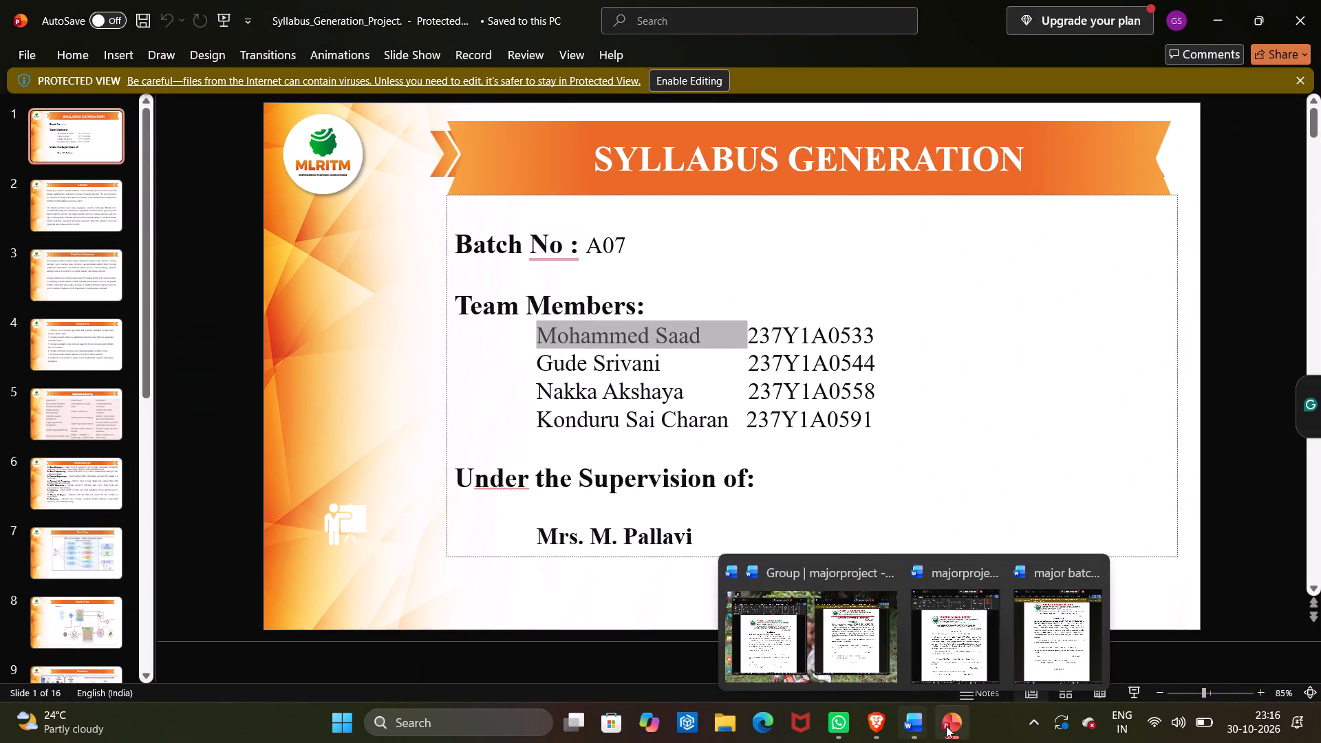
{"action": "left_click", "coordinate": [946, 726]}
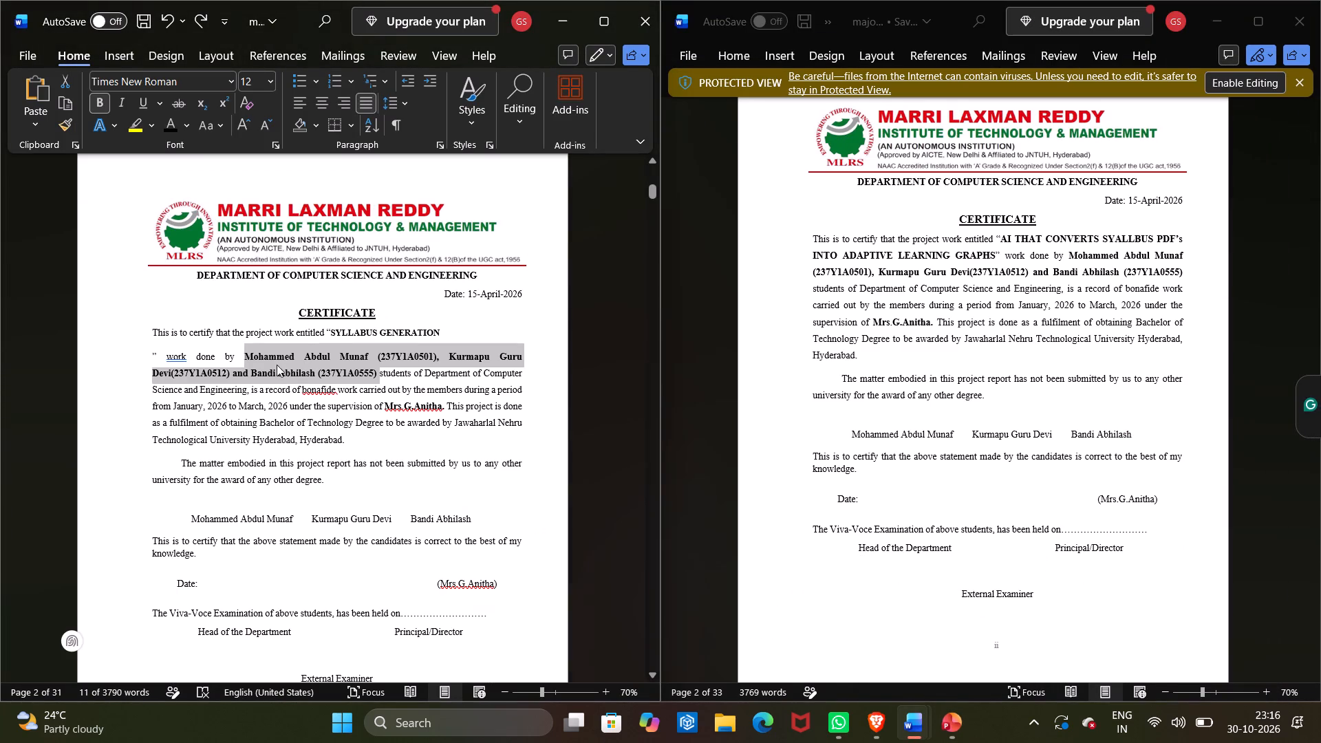
{"action": "key", "text": "ctrl+v"}
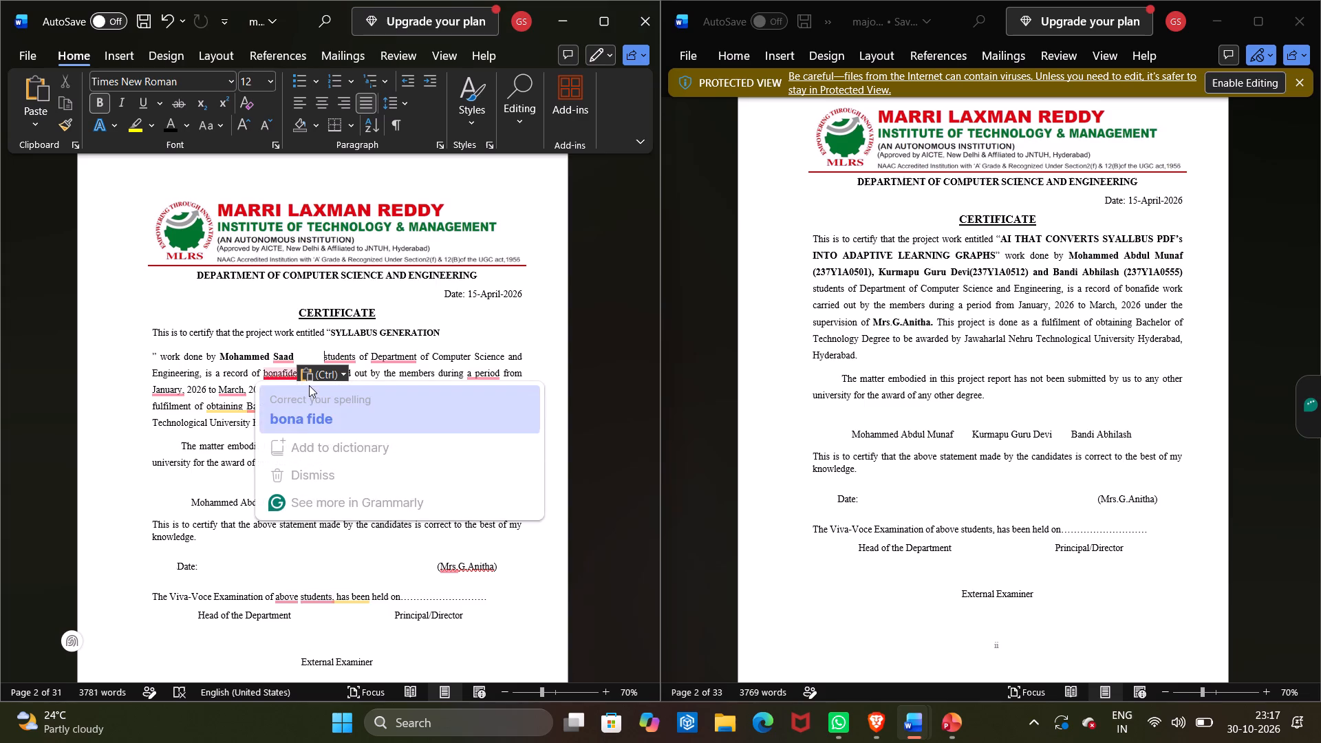
Copy the first student's parenthesised roll number with its comma from the reference certificate and paste it after the first member's name.
{"action": "left_click", "coordinate": [302, 359]}
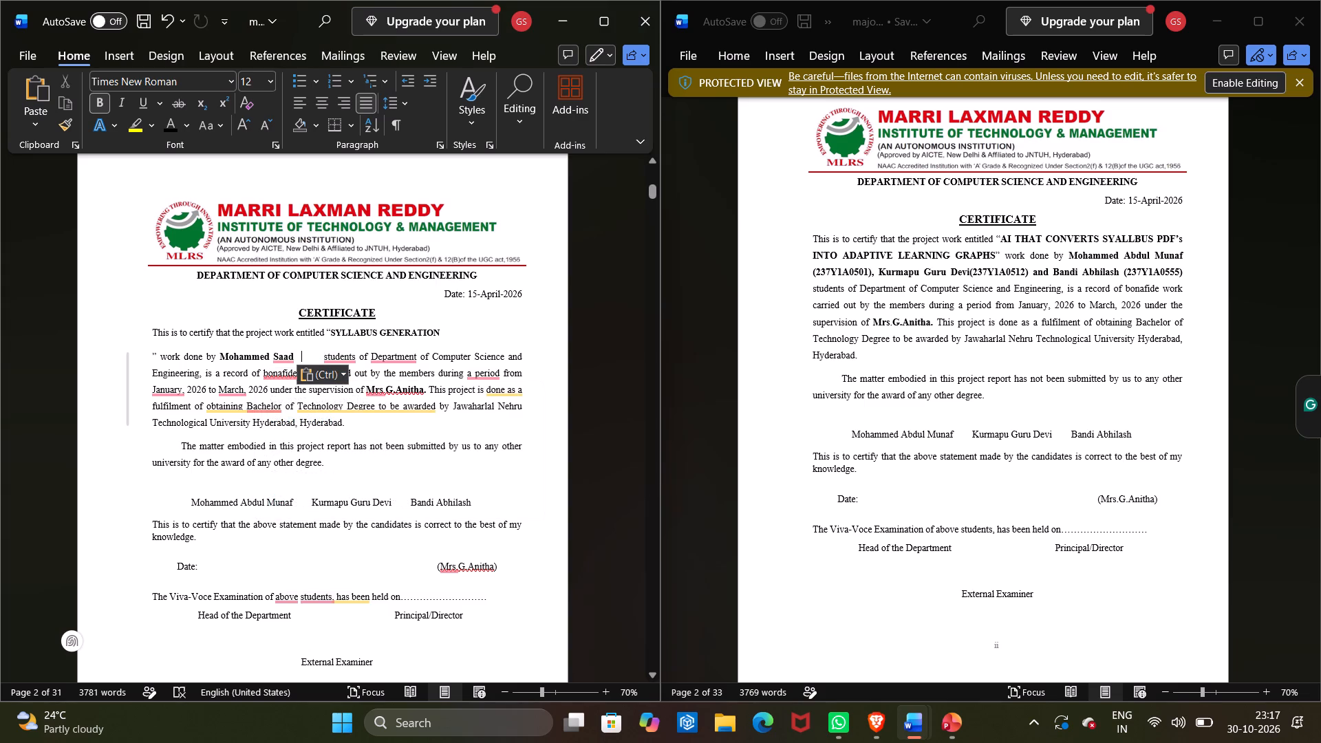
{"action": "left_click", "coordinate": [297, 355]}
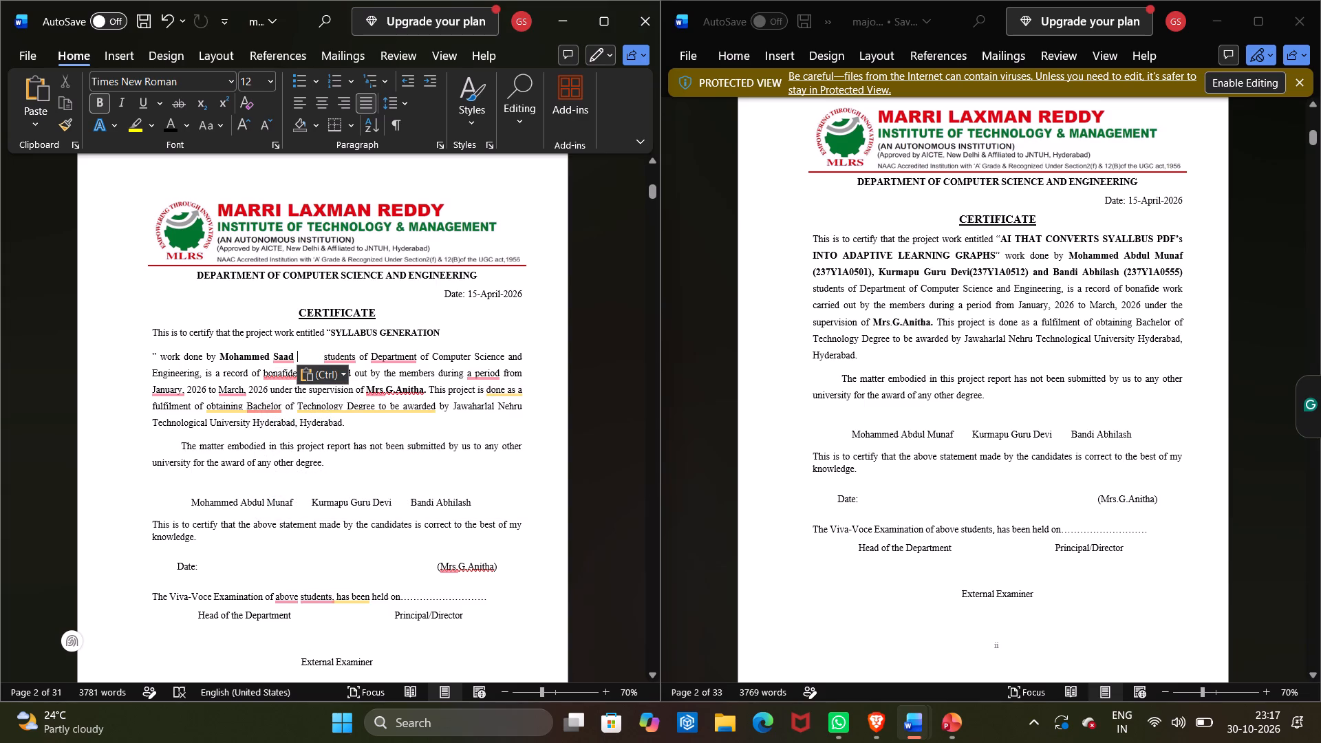
{"action": "left_click", "coordinate": [814, 274]}
{"action": "left_click", "coordinate": [813, 274]}
{"action": "left_click_drag", "start_coordinate": [813, 274], "coordinate": [820, 273]}
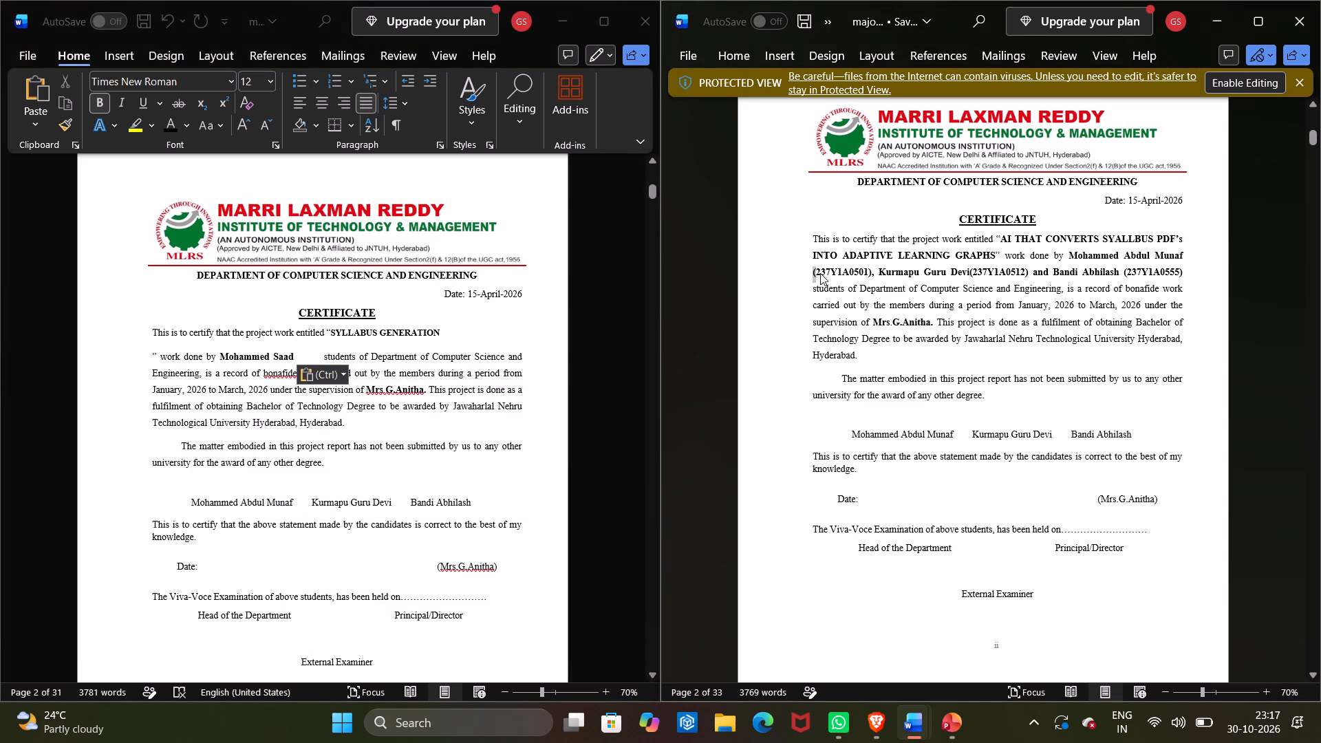
{"action": "left_click_drag", "start_coordinate": [820, 273], "coordinate": [860, 266]}
{"action": "left_click", "coordinate": [860, 266]}
{"action": "left_click", "coordinate": [873, 274]}
{"action": "left_click_drag", "start_coordinate": [873, 274], "coordinate": [810, 279]}
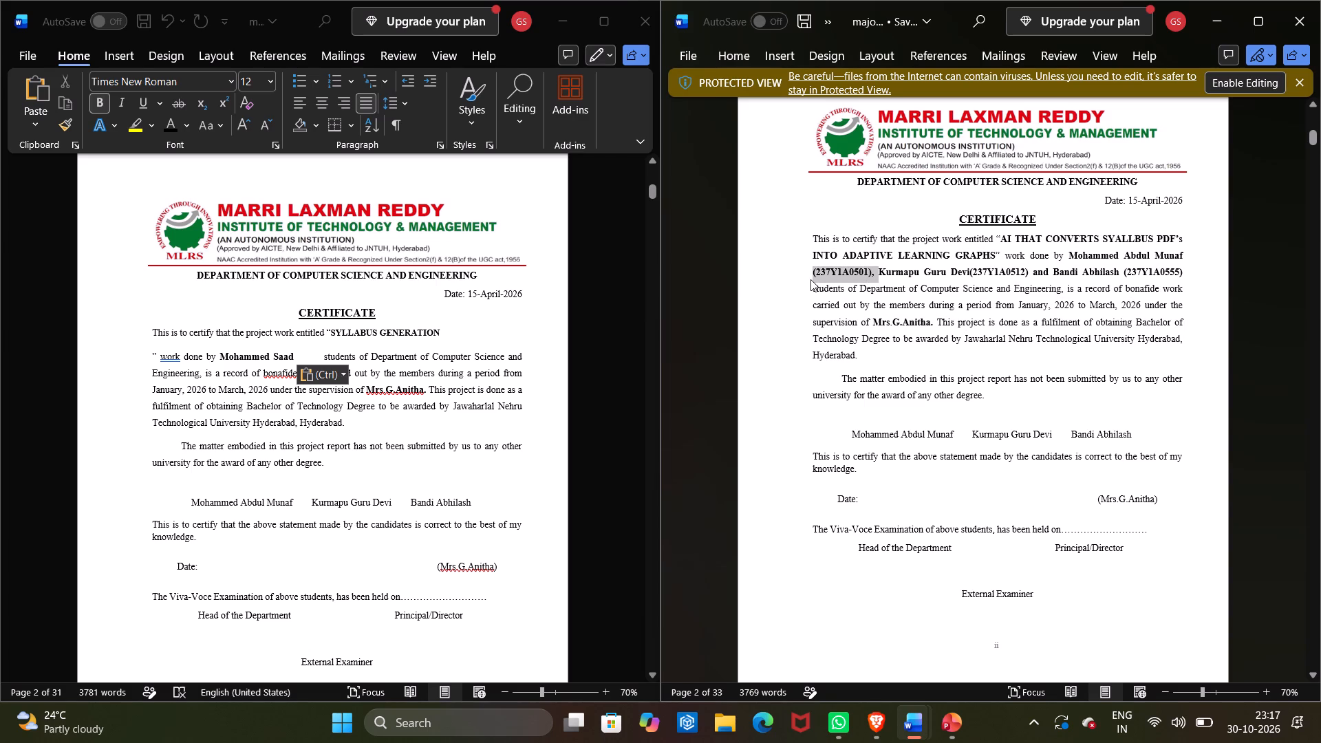
{"action": "key", "text": "ctrl+c"}
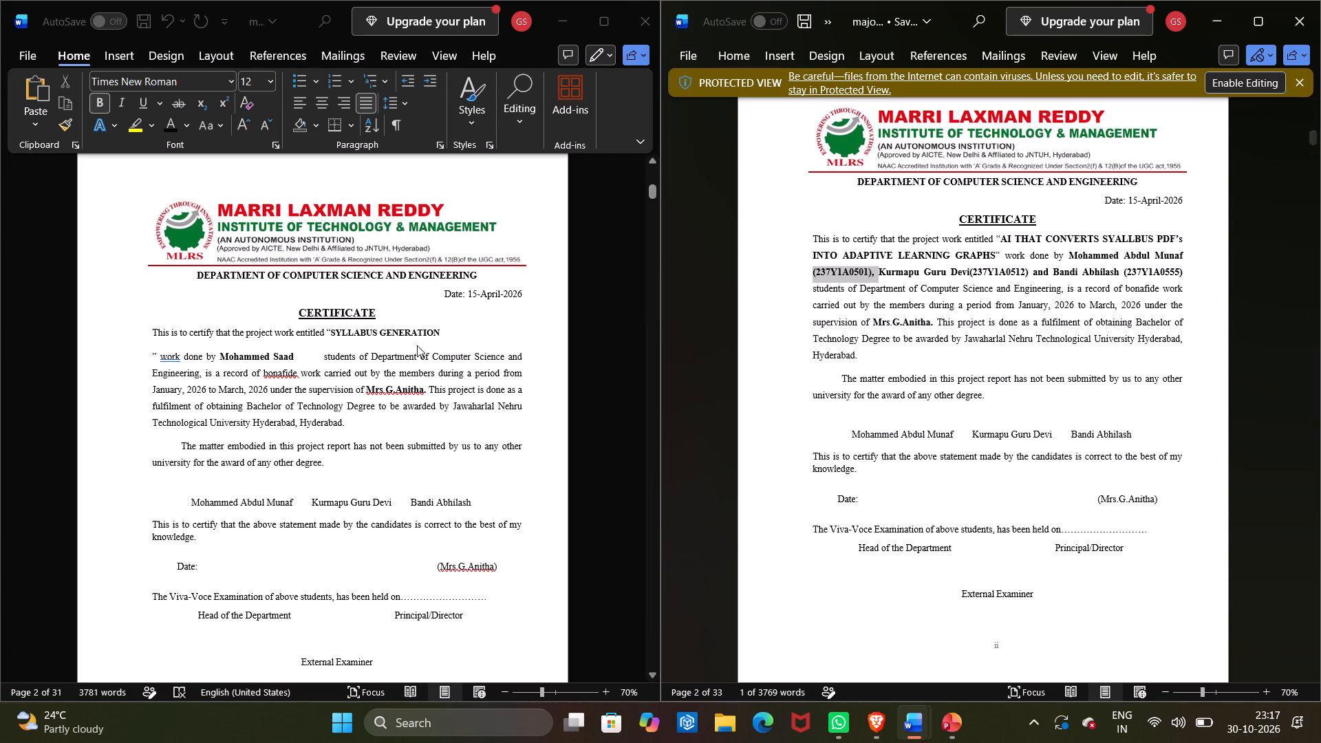
{"action": "left_click", "coordinate": [296, 358]}
{"action": "key", "text": "ctrl+v"}
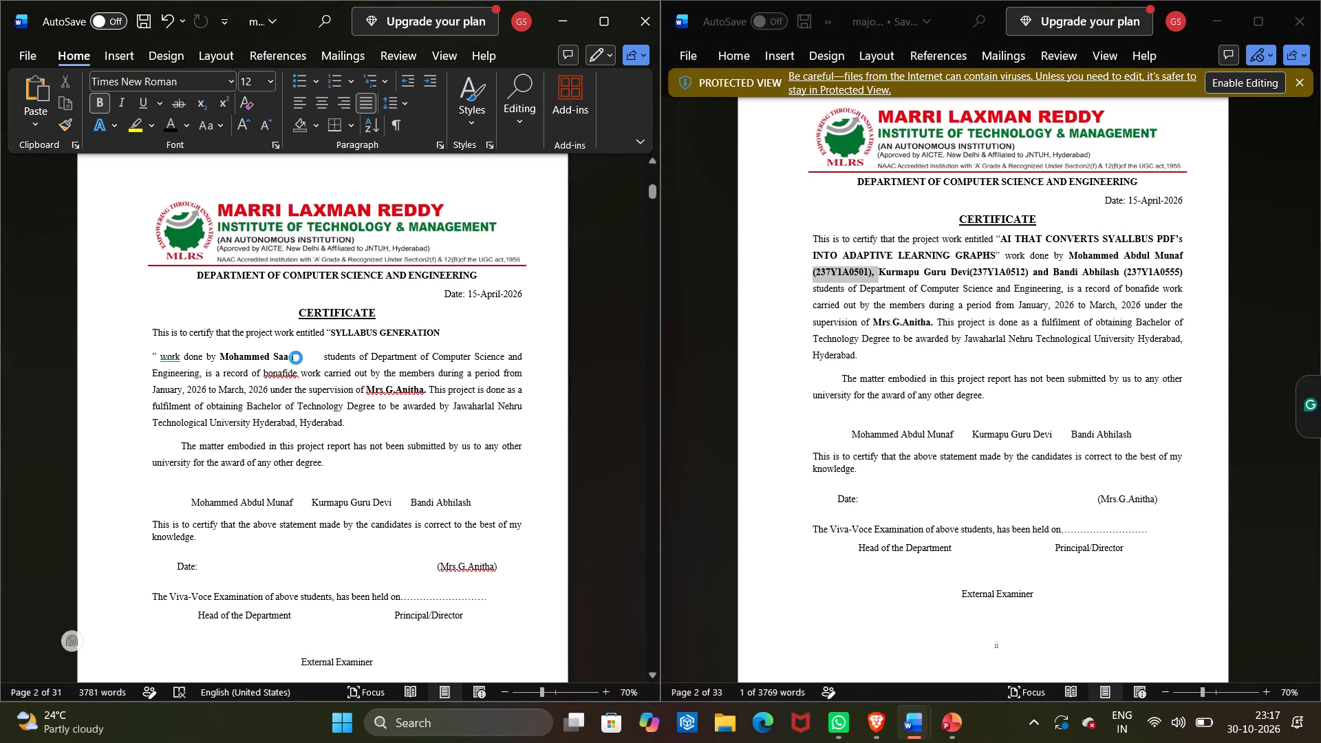
Change the last two digits of the first member's pasted roll number to 33.
{"action": "left_click", "coordinate": [343, 356]}
{"action": "key", "text": "Right"}
{"action": "key", "text": "BackSpace"}
{"action": "key", "text": "BackSpace"}
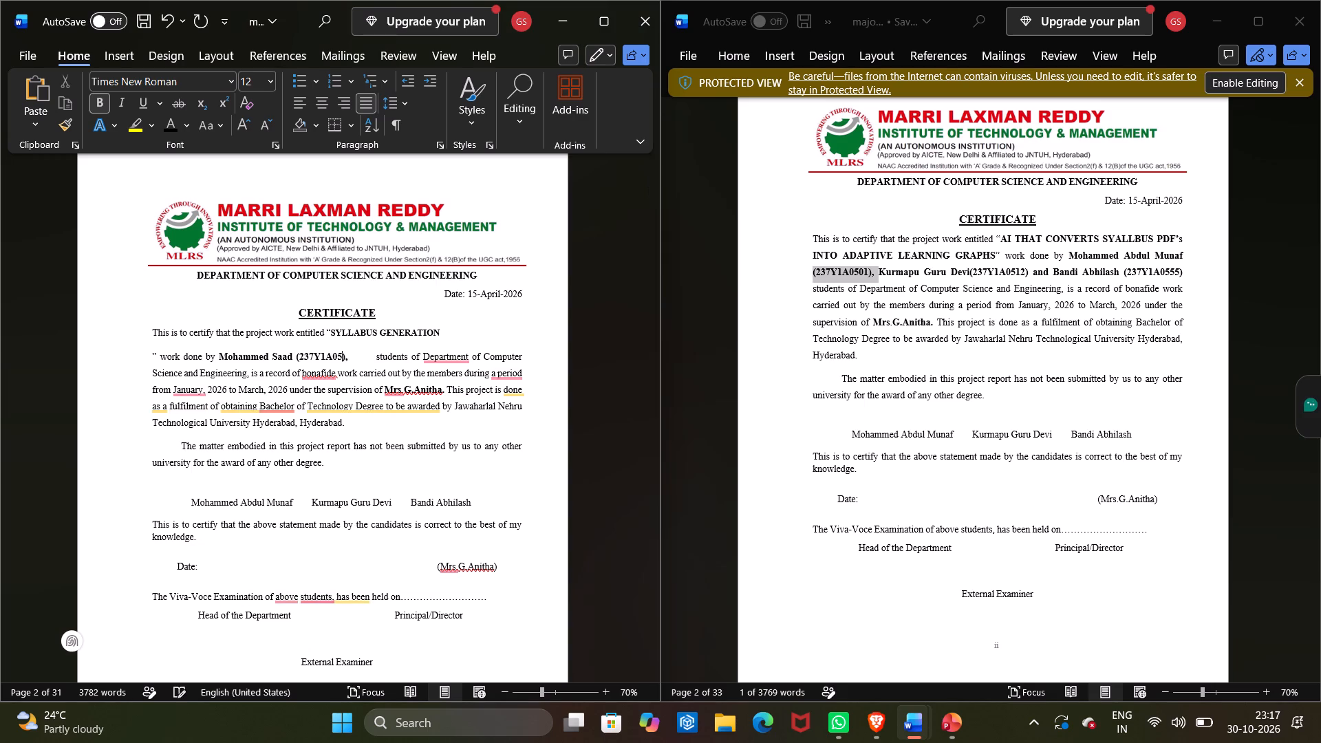
{"action": "type", "text": "33"}
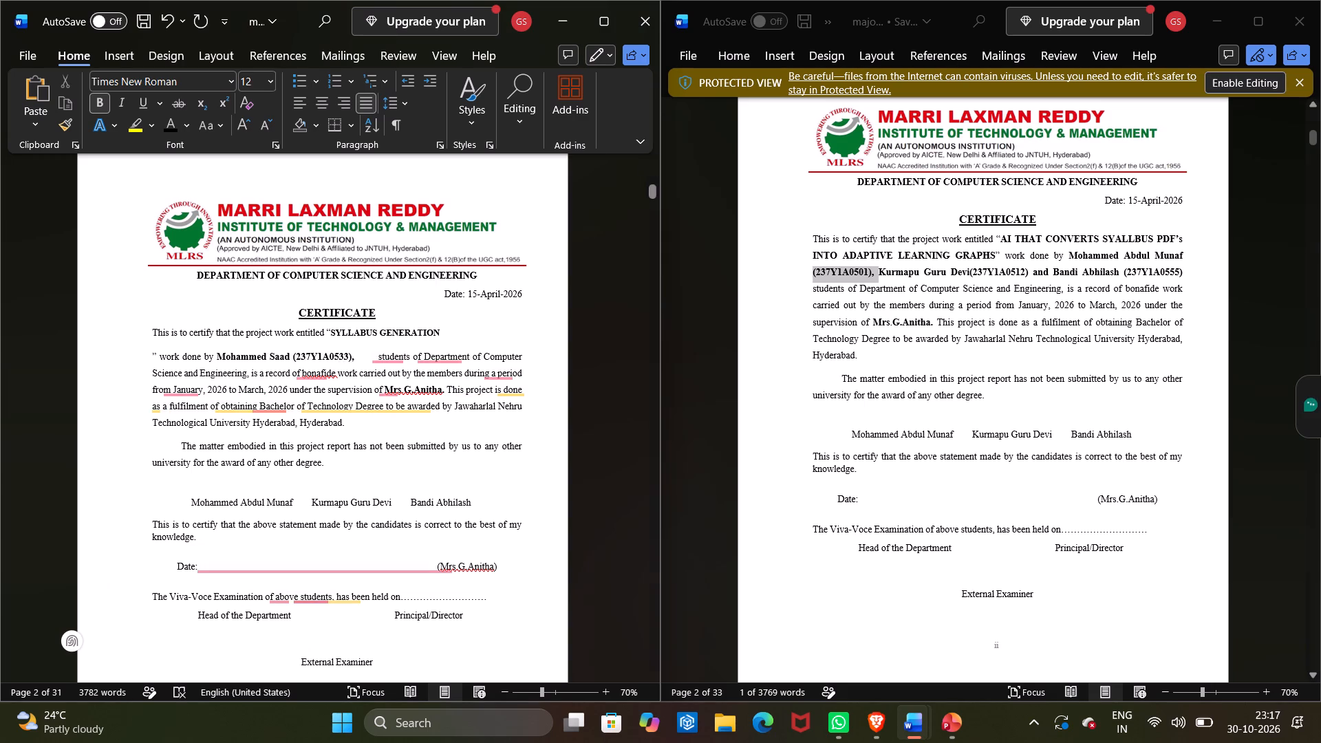
Copy the second team member's name and roll number from the PowerPoint title slide and paste them after the first member's entry in Word.
{"action": "double_click", "coordinate": [919, 667]}
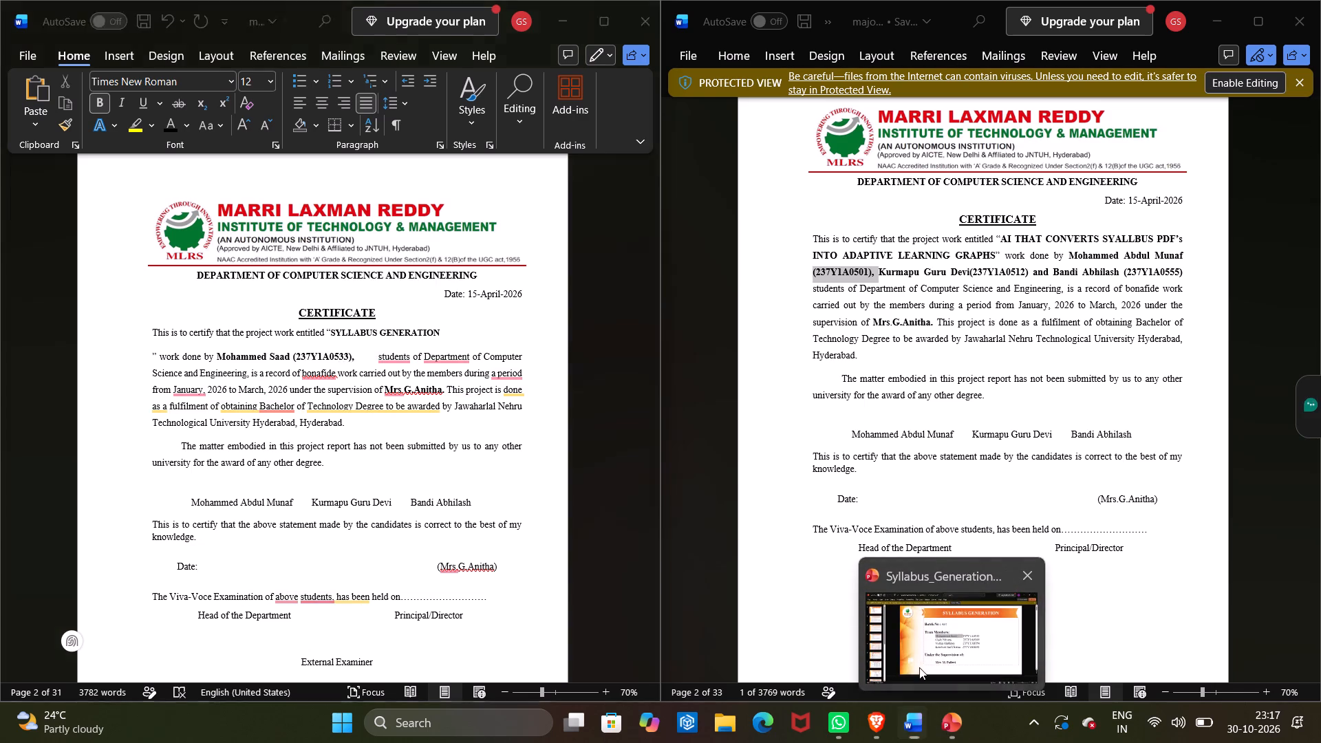
{"action": "triple_click", "coordinate": [566, 369]}
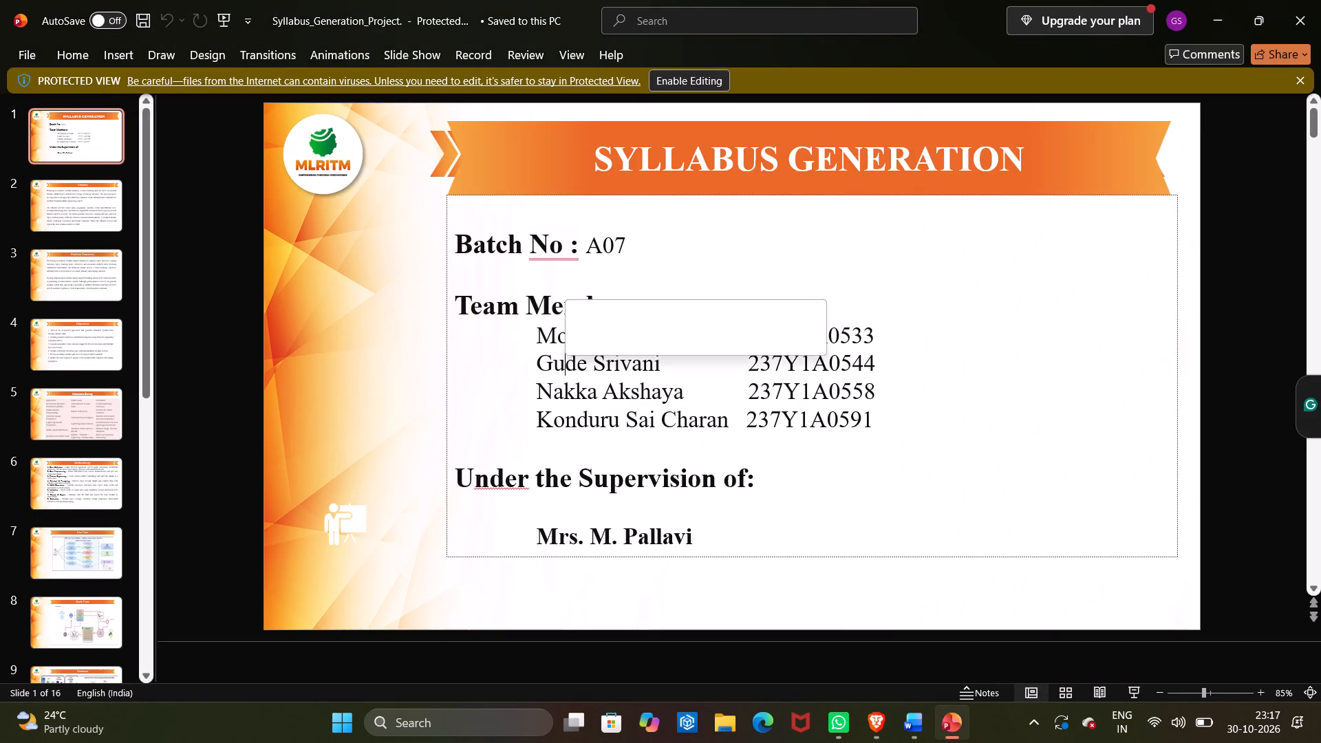
{"action": "key", "text": "ctrl+c"}
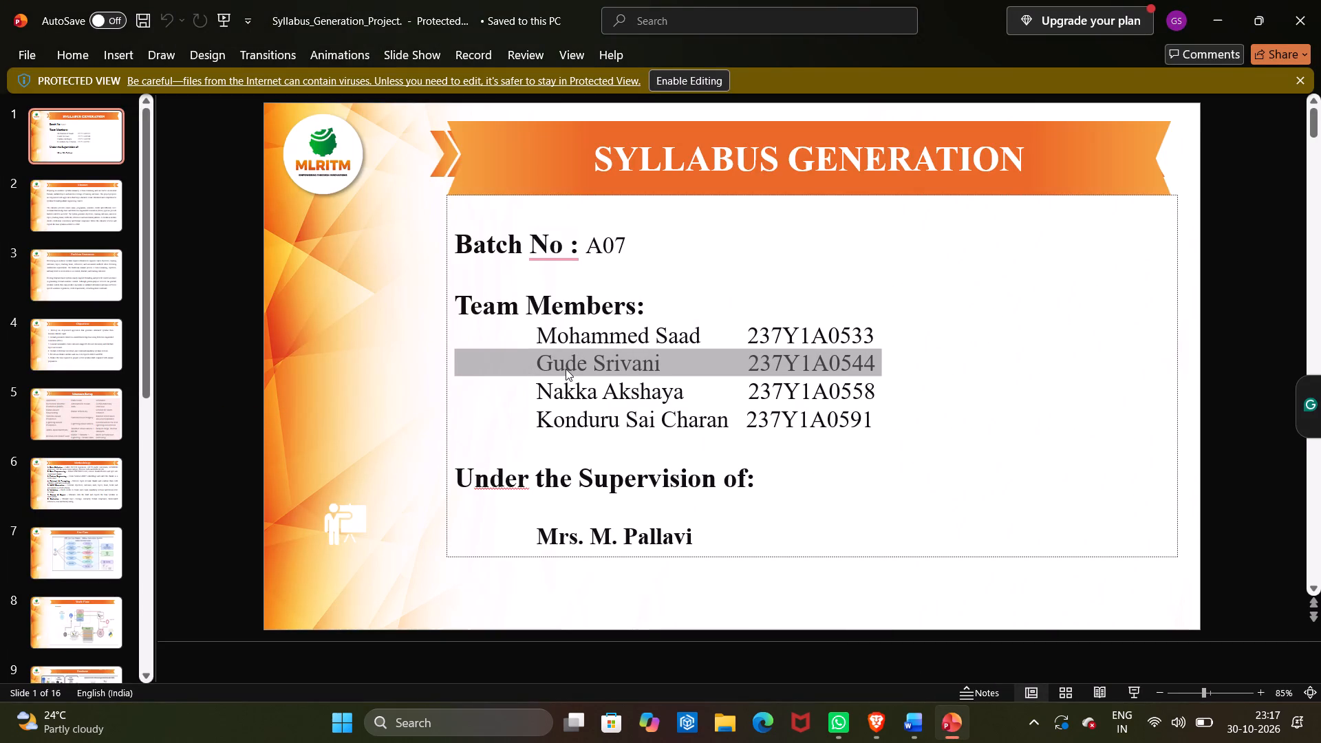
{"action": "left_click", "coordinate": [1200, 14]}
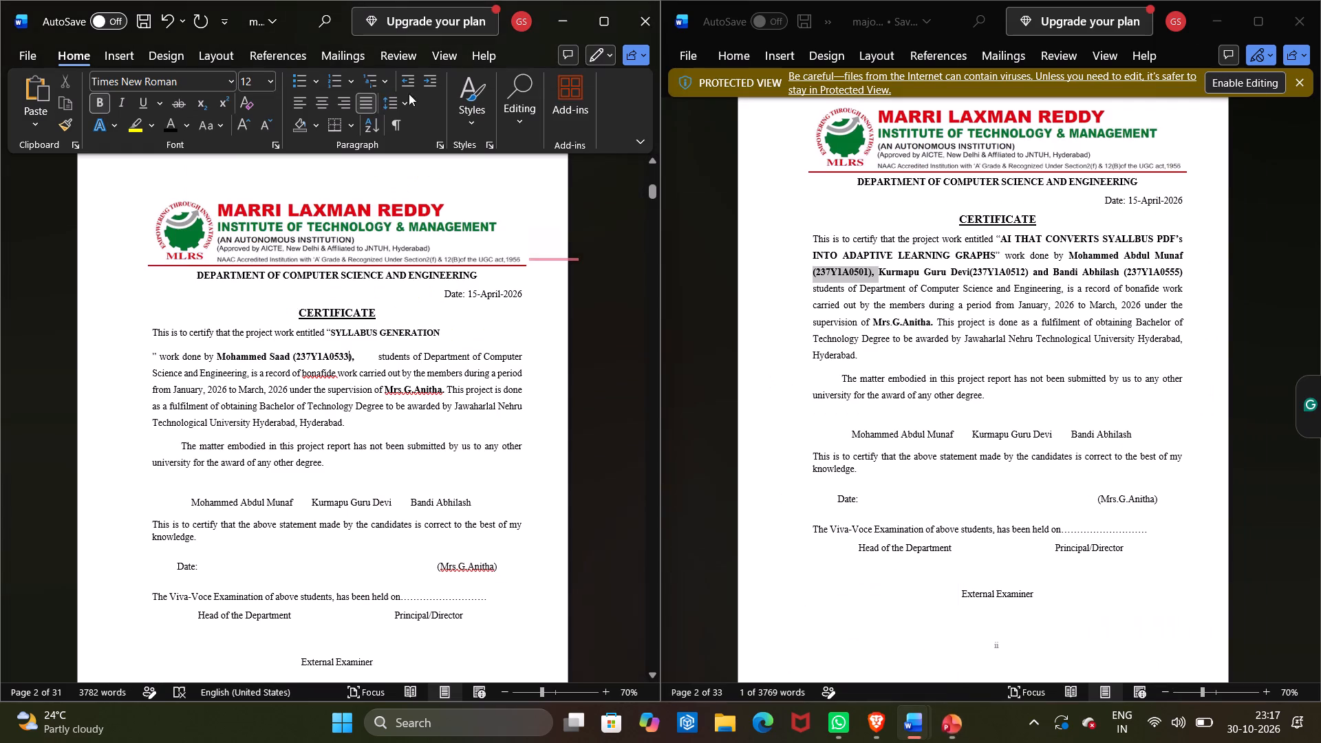
{"action": "left_click", "coordinate": [360, 365]}
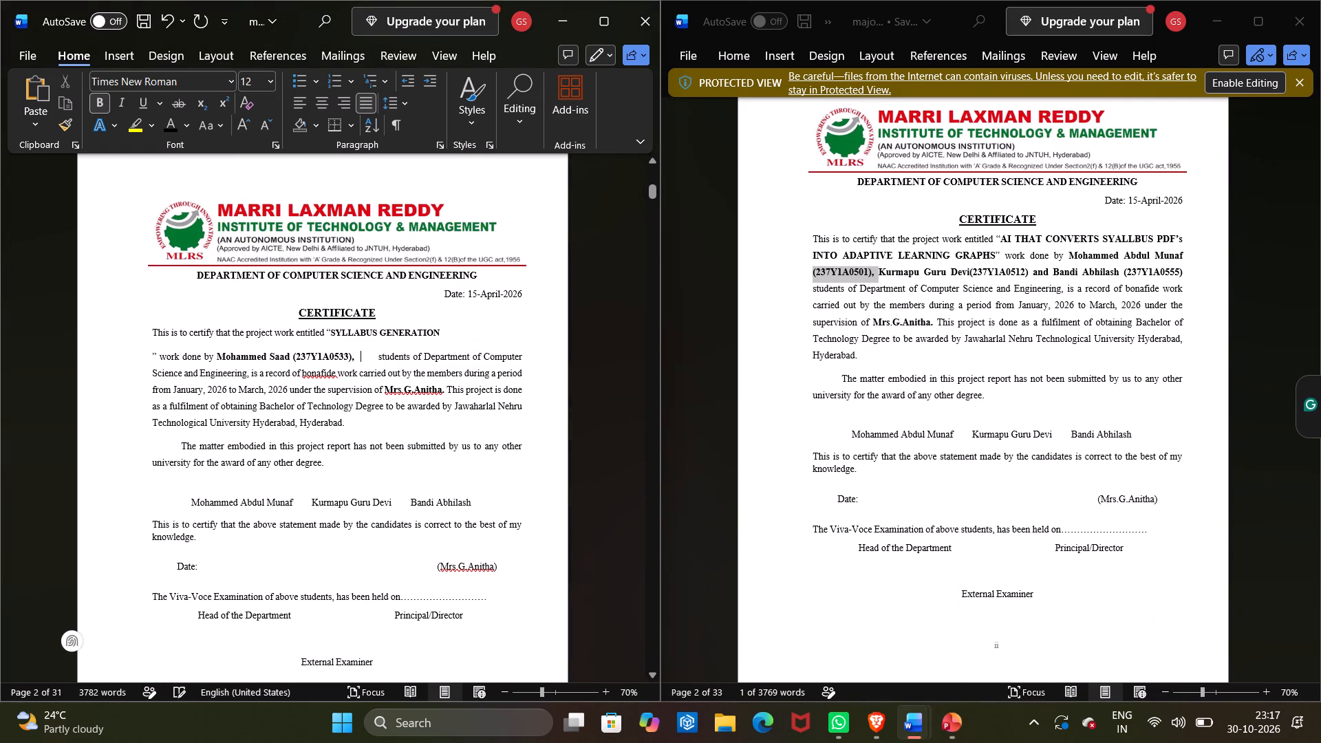
{"action": "key", "text": "ctrl+v"}
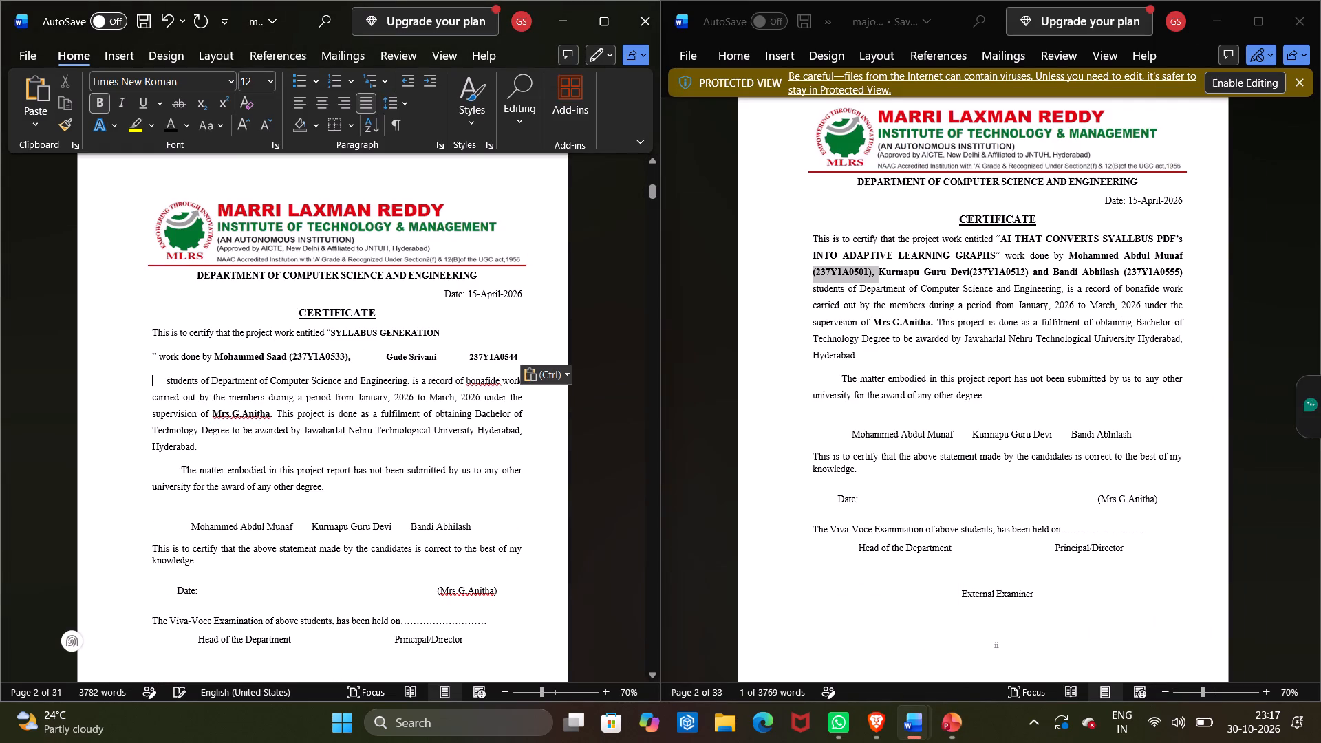
Remove the line break after the second member's roll number so the certificate text continues in the same paragraph.
{"action": "key", "text": "Right"}
{"action": "key", "text": "Right"}
{"action": "key", "text": "BackSpace"}
{"action": "key", "text": "BackSpace"}
{"action": "key", "text": "BackSpace"}
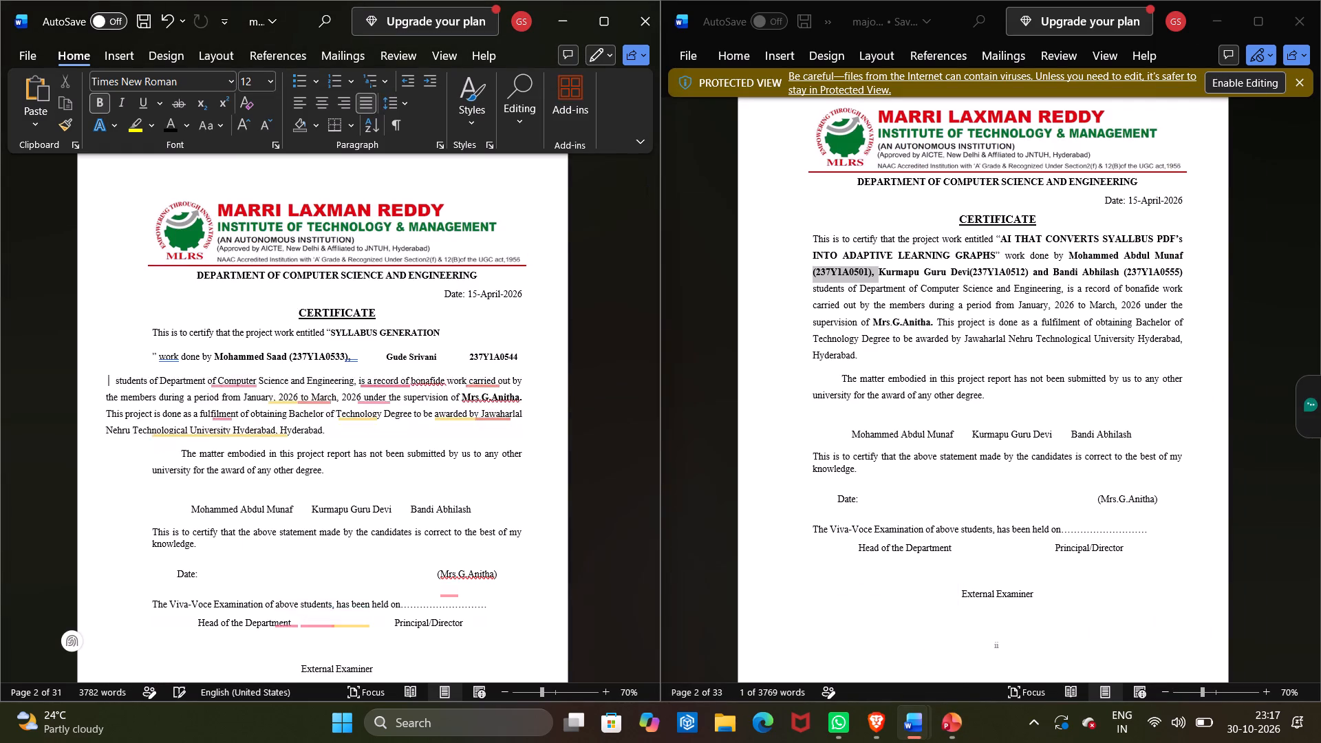
{"action": "key", "text": "BackSpace"}
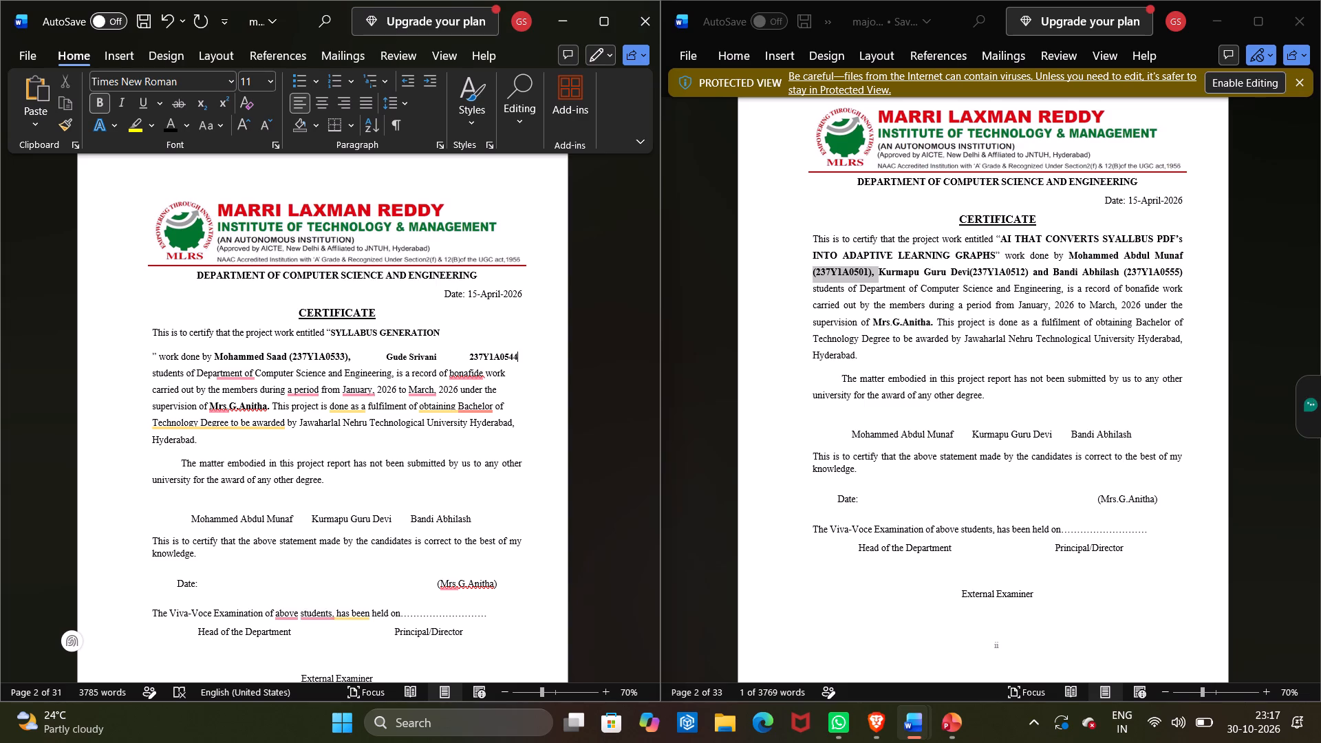
Enclose the second member's roll number in parentheses.
{"action": "key", "text": "shift+parenright"}
{"action": "key", "text": "Left"}
{"action": "key", "text": "Left"}
{"action": "key", "text": "Left"}
{"action": "key", "text": "Left"}
{"action": "key", "text": "Left"}
{"action": "key", "text": "Left"}
{"action": "key", "text": "Left"}
{"action": "key", "text": "Left"}
{"action": "key", "text": "Left"}
{"action": "key", "text": "Left"}
{"action": "key", "text": "Left"}
{"action": "key", "text": "shift+parenleft"}
Delete the extra spacing between the second member's name and the parenthesised roll number.
{"action": "key", "text": "Left"}
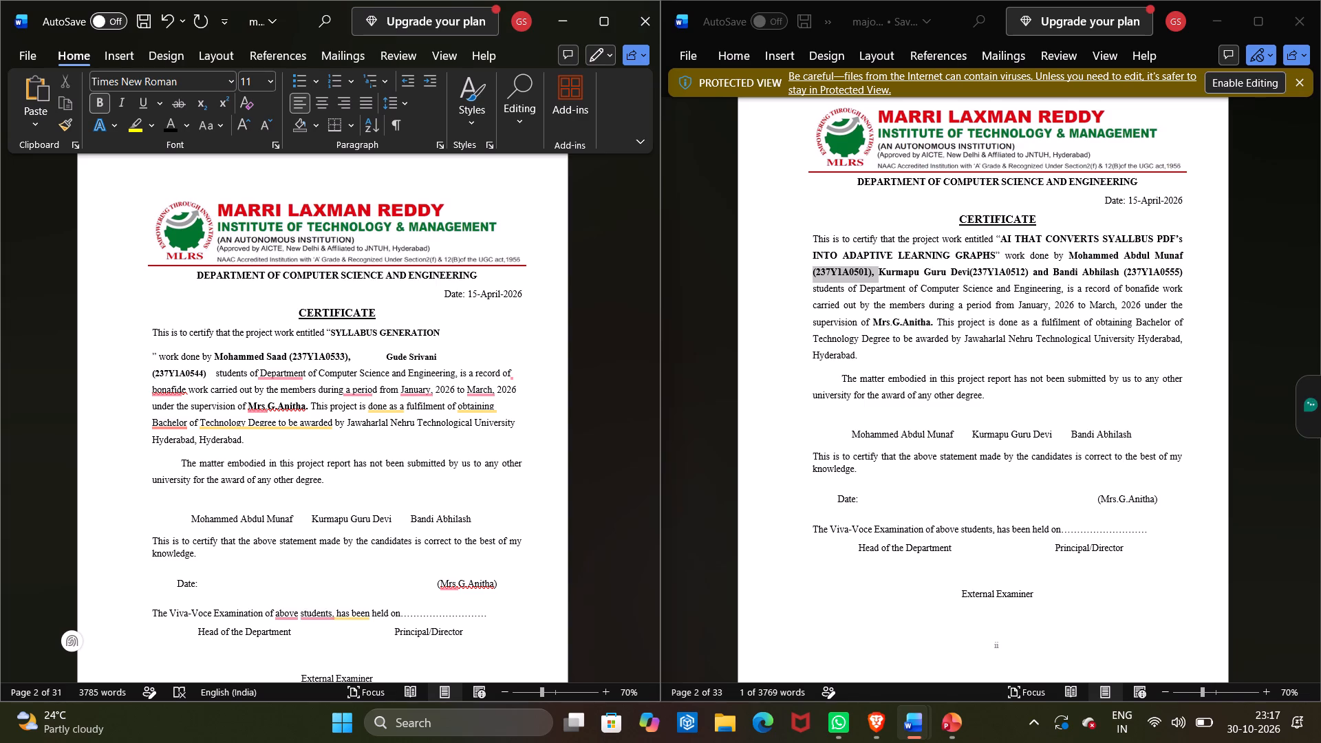
{"action": "key", "text": "BackSpace"}
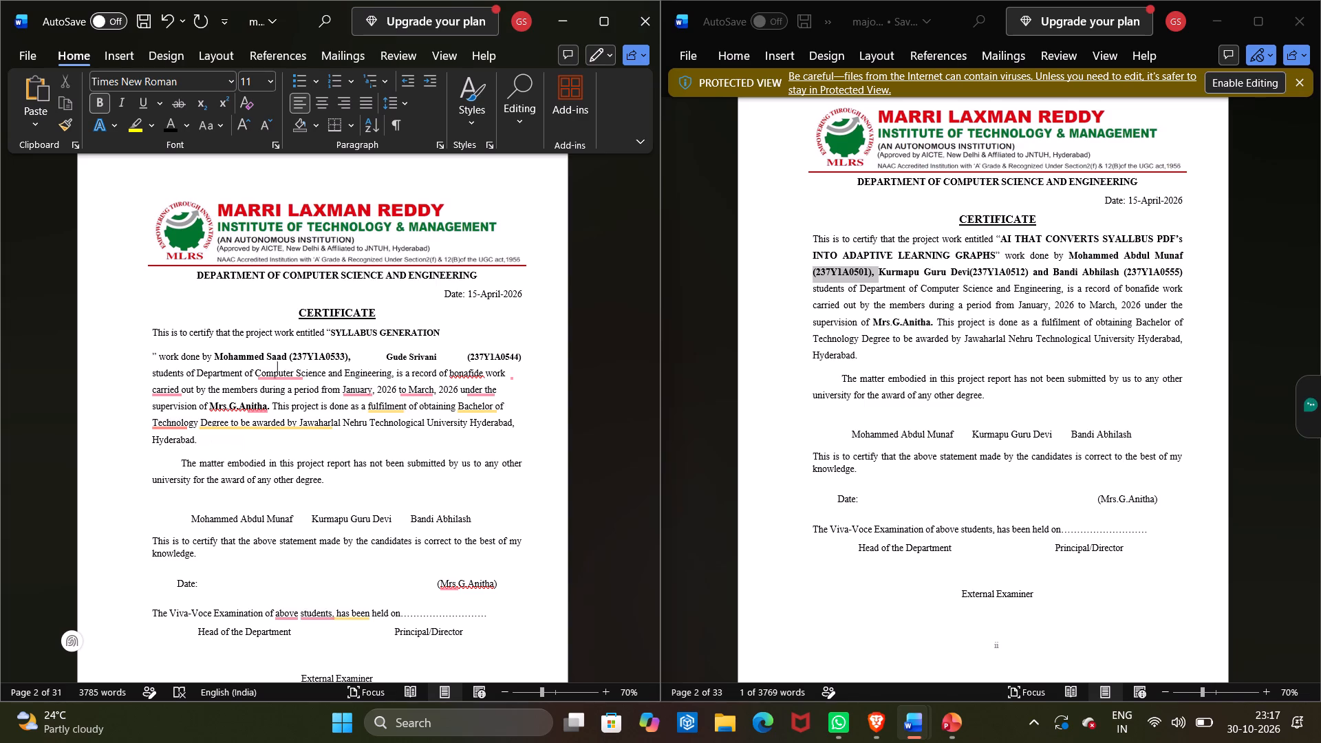
{"action": "key", "text": "BackSpace"}
{"action": "key", "text": "BackSpace"}
{"action": "key", "text": "BackSpace"}
{"action": "key", "text": "BackSpace"}
{"action": "key", "text": "BackSpace"}
{"action": "key", "text": "BackSpace"}
{"action": "key", "text": "BackSpace"}
{"action": "key", "text": "BackSpace"}
{"action": "key", "text": "BackSpace"}
{"action": "key", "text": "BackSpace"}
{"action": "key", "text": "BackSpace"}
{"action": "key", "text": "BackSpace"}
Delete the wide gap between the first member's entry and the second member's name.
{"action": "key", "text": "Left"}
{"action": "key", "text": "Left"}
{"action": "key", "text": "Left"}
{"action": "key", "text": "Left"}
{"action": "key", "text": "Left"}
{"action": "key", "text": "Left"}
{"action": "key", "text": "Left"}
{"action": "key", "text": "Left"}
{"action": "key", "text": "Left"}
{"action": "key", "text": "Left"}
{"action": "key", "text": "Left"}
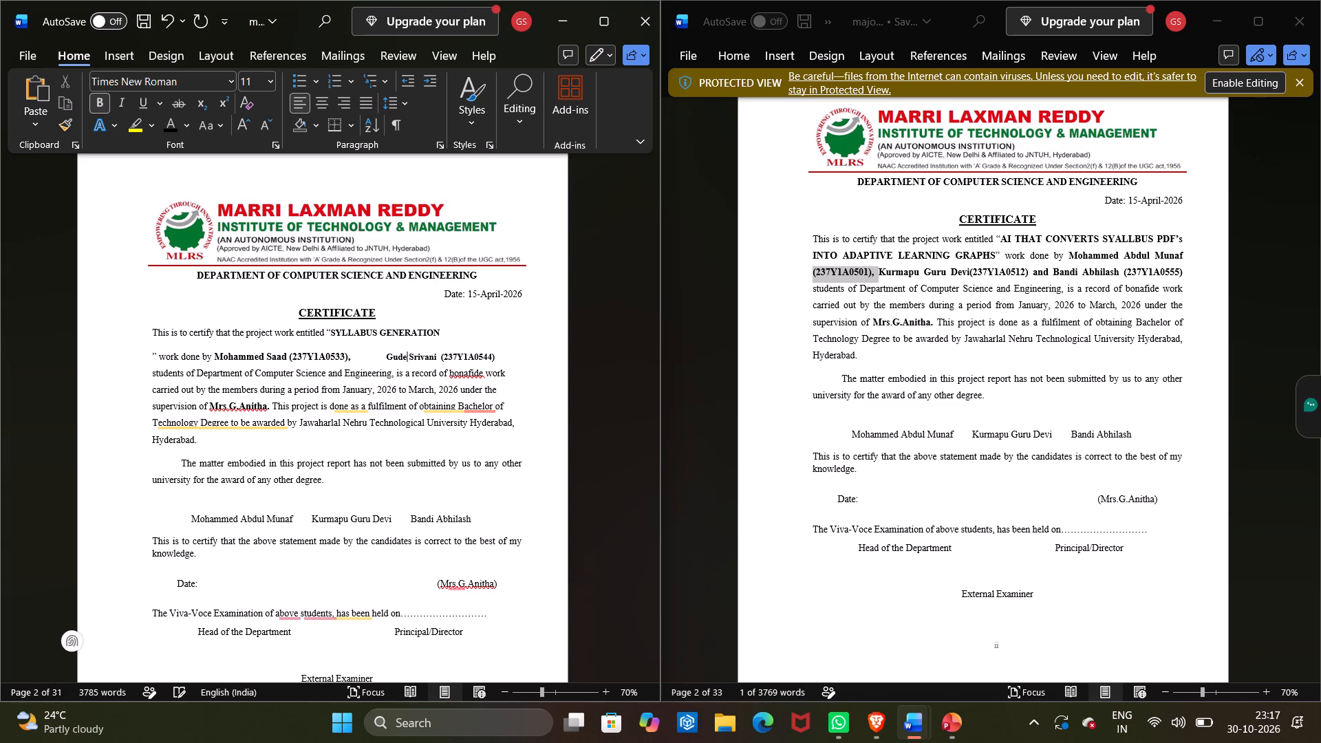
{"action": "key", "text": "Left"}
{"action": "key", "text": "Left"}
{"action": "key", "text": "Left"}
{"action": "key", "text": "Left"}
{"action": "key", "text": "Left"}
{"action": "key", "text": "BackSpace"}
{"action": "key", "text": "BackSpace"}
{"action": "key", "text": "BackSpace"}
{"action": "key", "text": "BackSpace"}
{"action": "key", "text": "BackSpace"}
{"action": "key", "text": "BackSpace"}
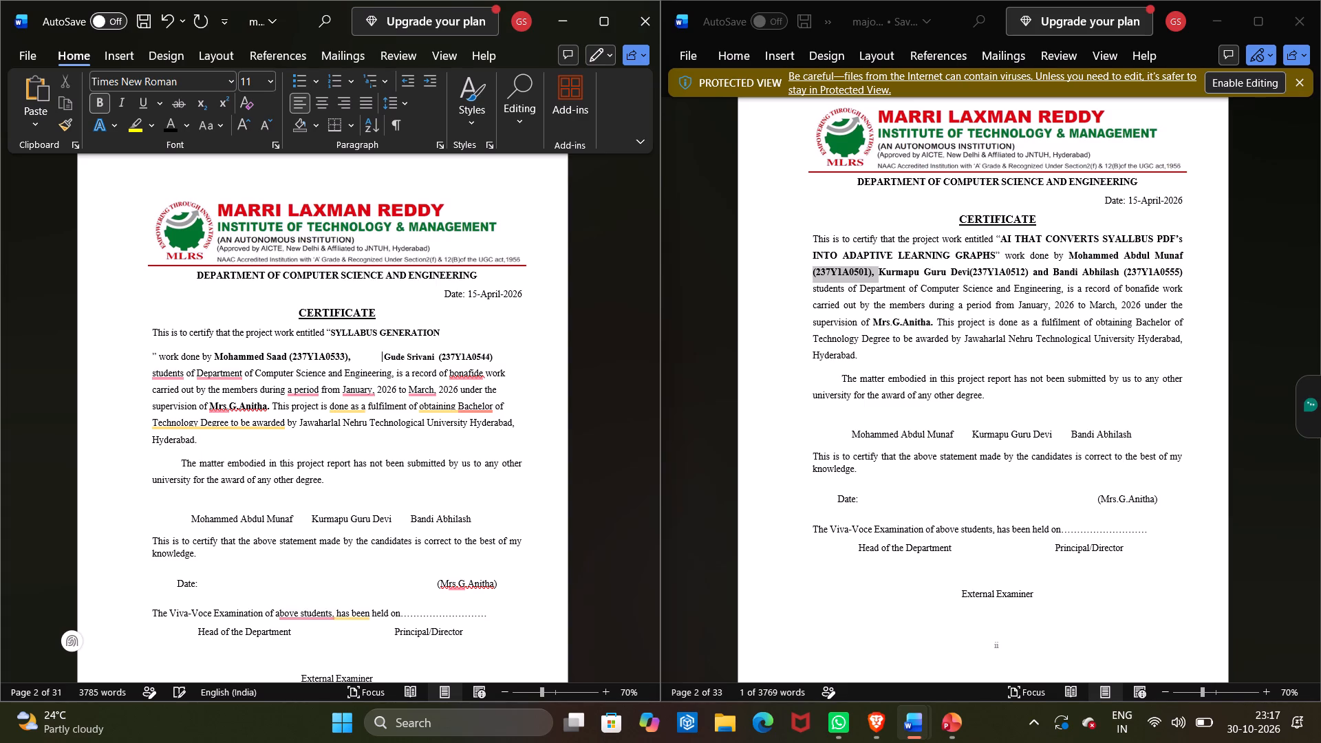
{"action": "key", "text": "BackSpace"}
{"action": "key", "text": "BackSpace"}
{"action": "key", "text": "BackSpace"}
{"action": "key", "text": "BackSpace"}
{"action": "key", "text": "BackSpace"}
{"action": "key", "text": "BackSpace"}
{"action": "key", "text": "BackSpace"}
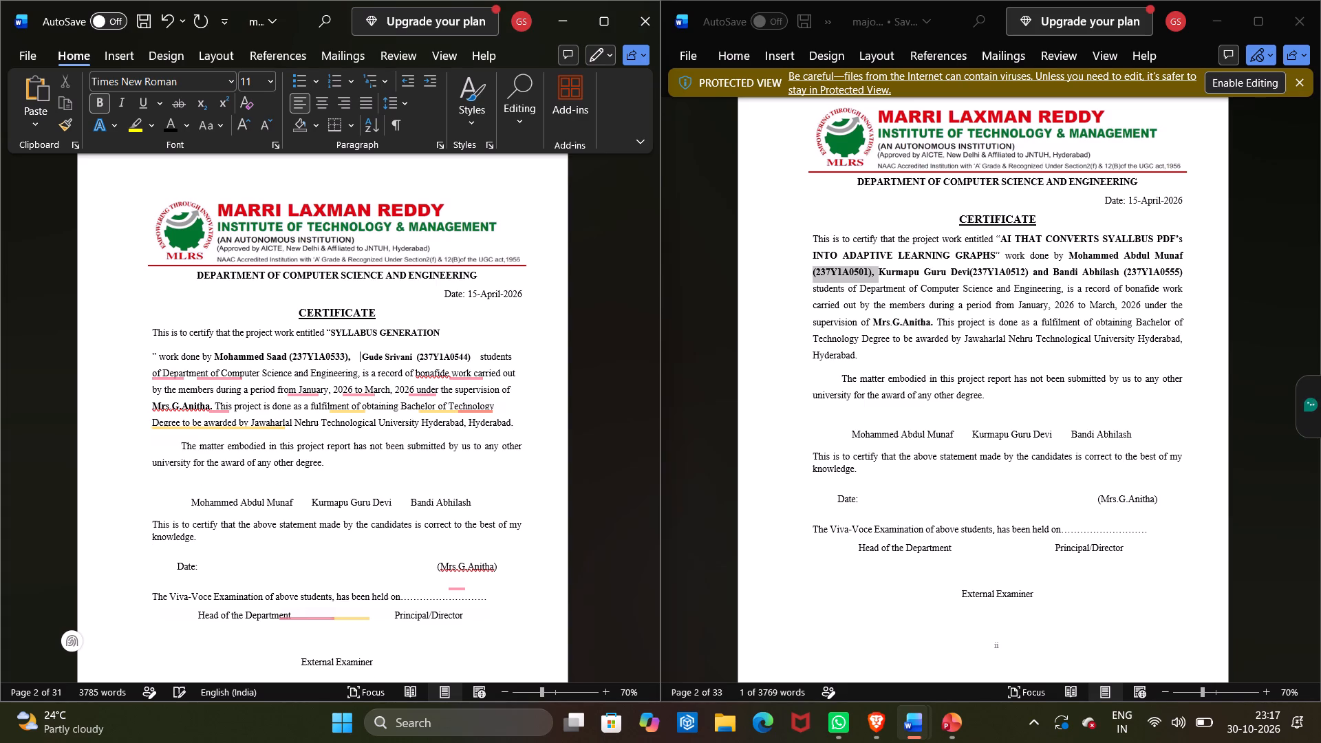
{"action": "key", "text": "BackSpace"}
{"action": "key", "text": "BackSpace"}
{"action": "key", "text": "BackSpace"}
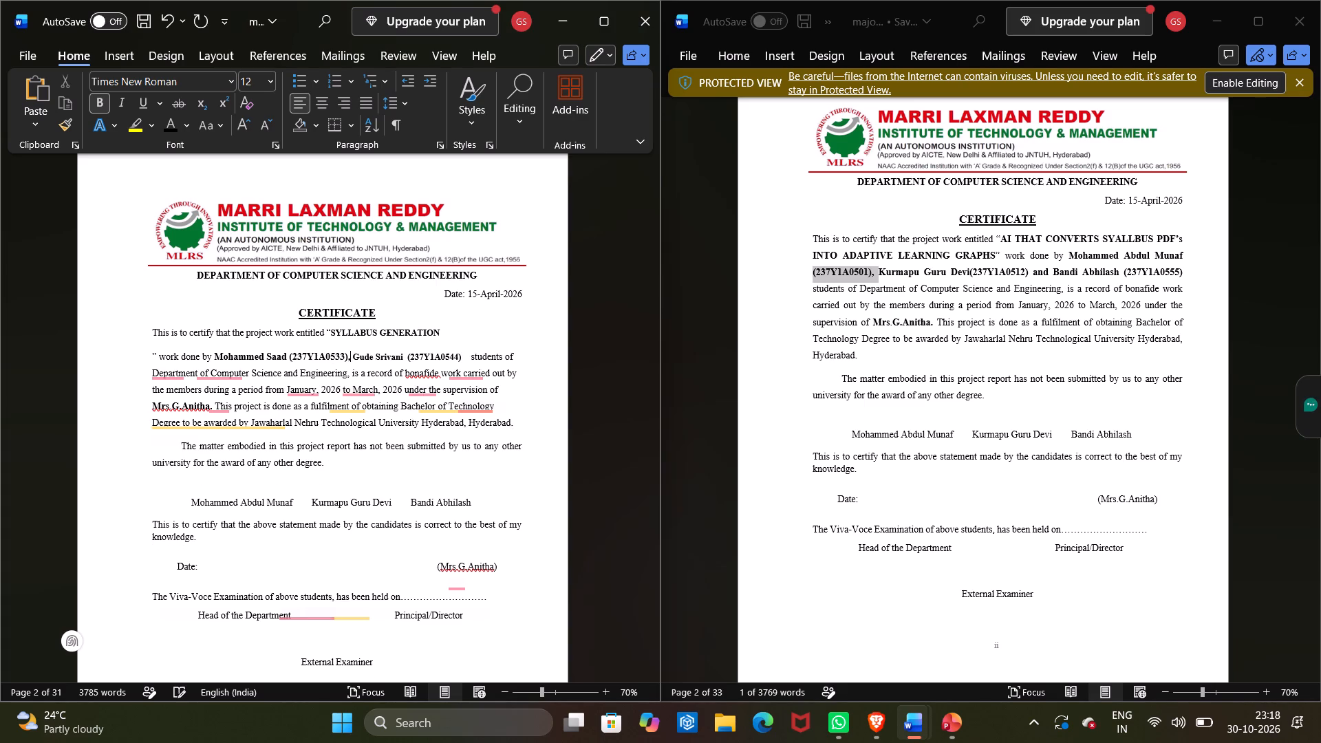
Add a comma after the second member's parenthesised roll number.
{"action": "left_click", "coordinate": [464, 356]}
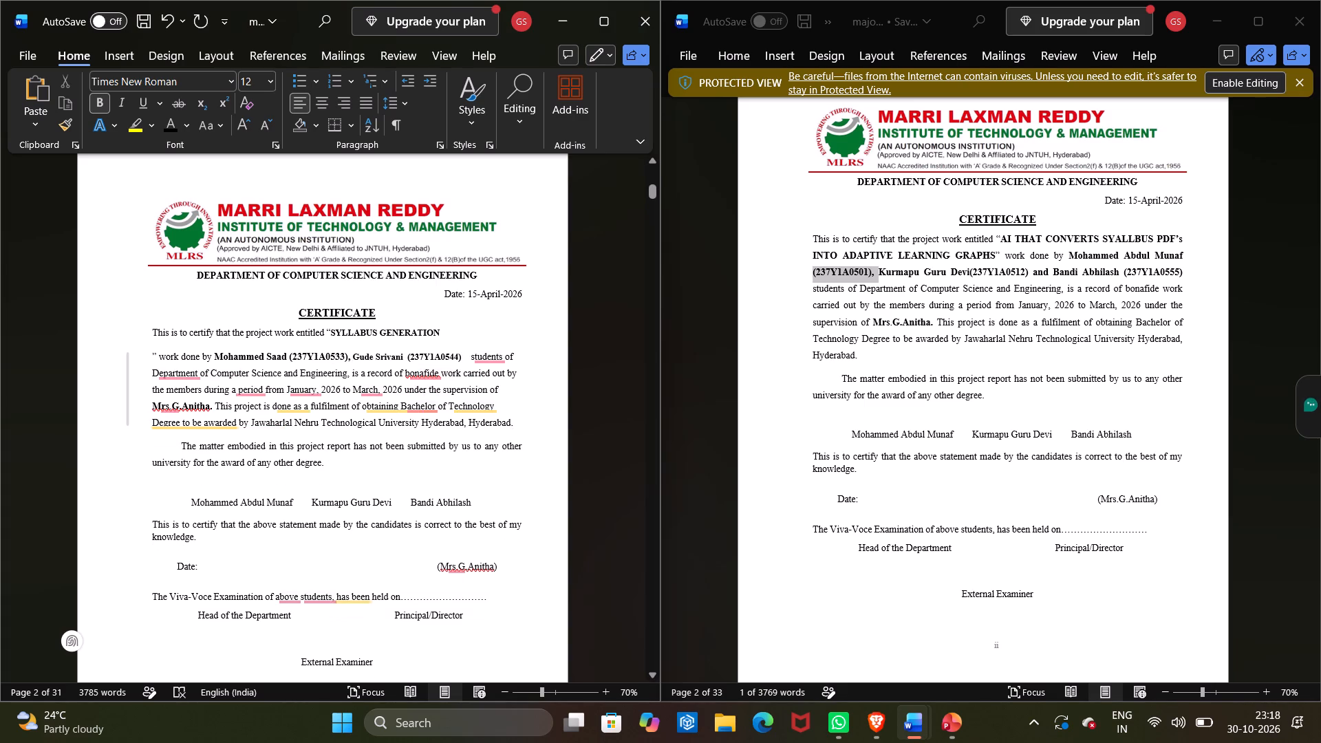
{"action": "key", "text": "comma"}
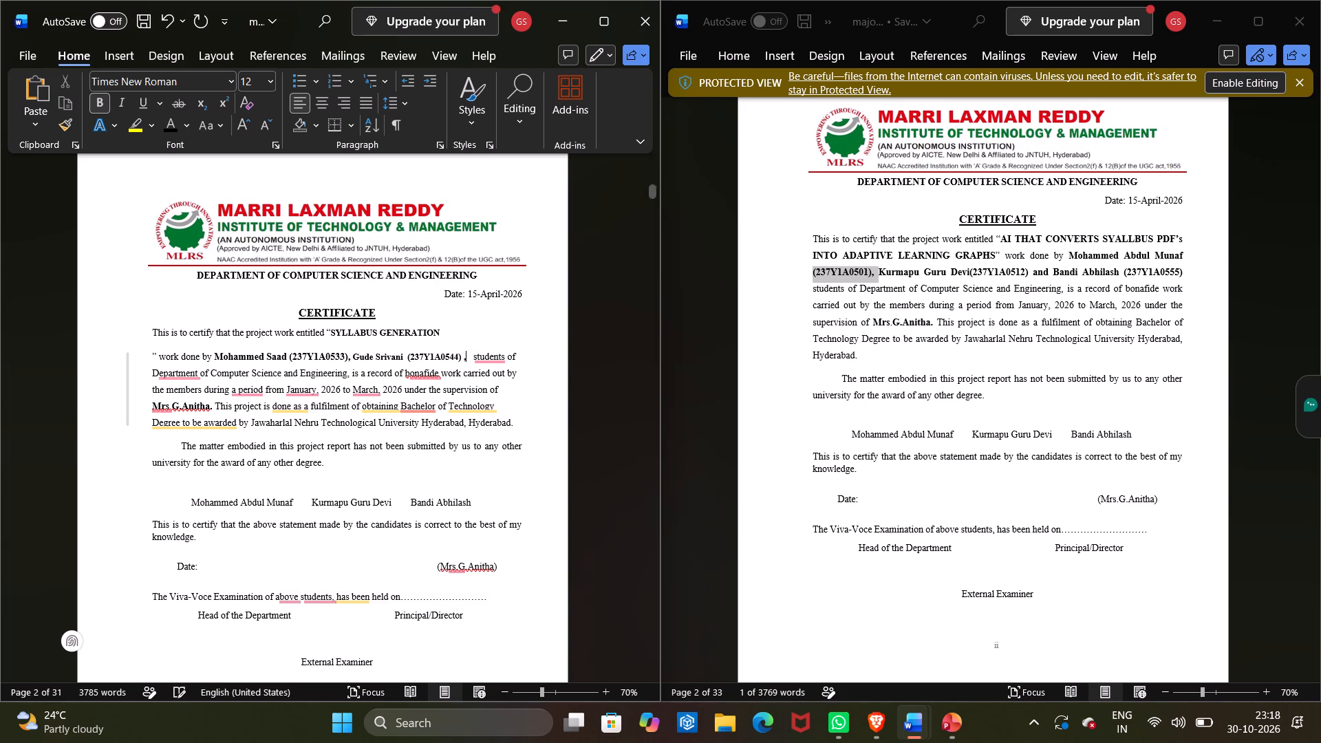
Copy the third team member's name and roll number from the PowerPoint title slide into the Word certificate after the second member's comma.
{"action": "left_click", "coordinate": [938, 726]}
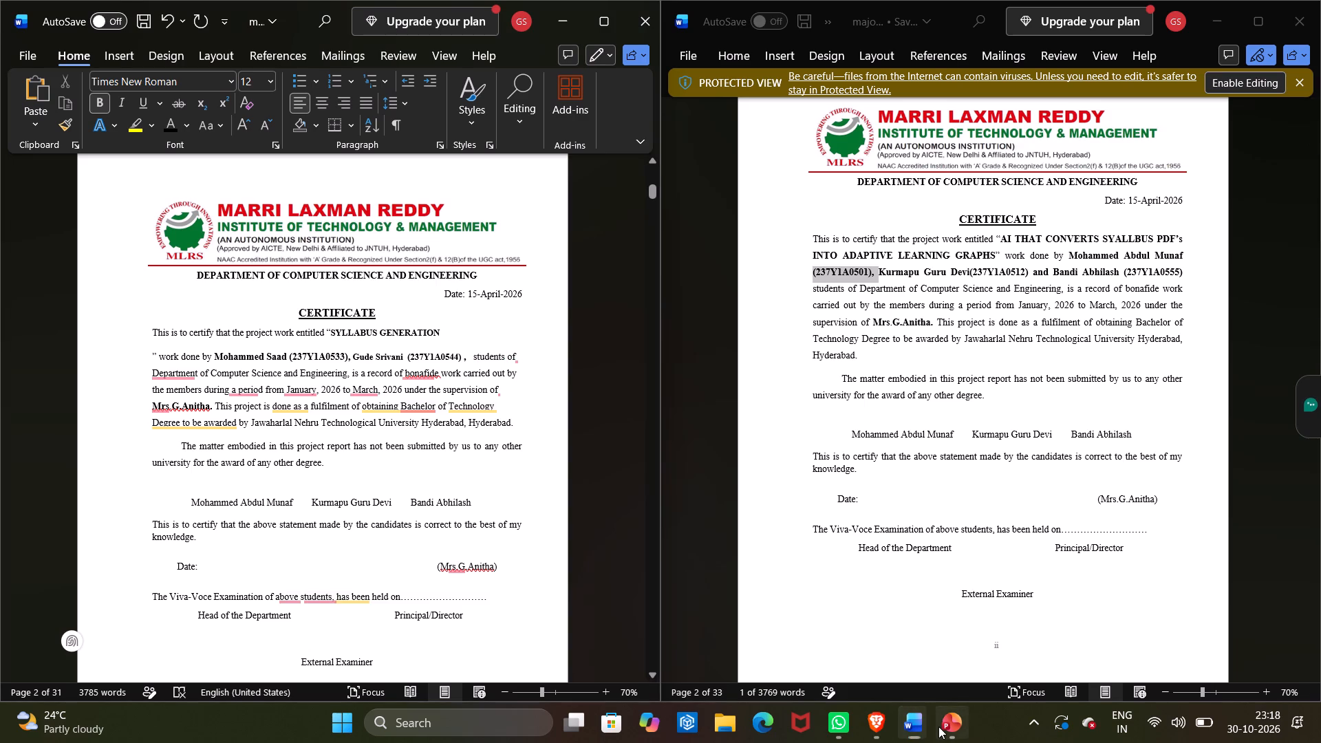
{"action": "left_click", "coordinate": [953, 730]}
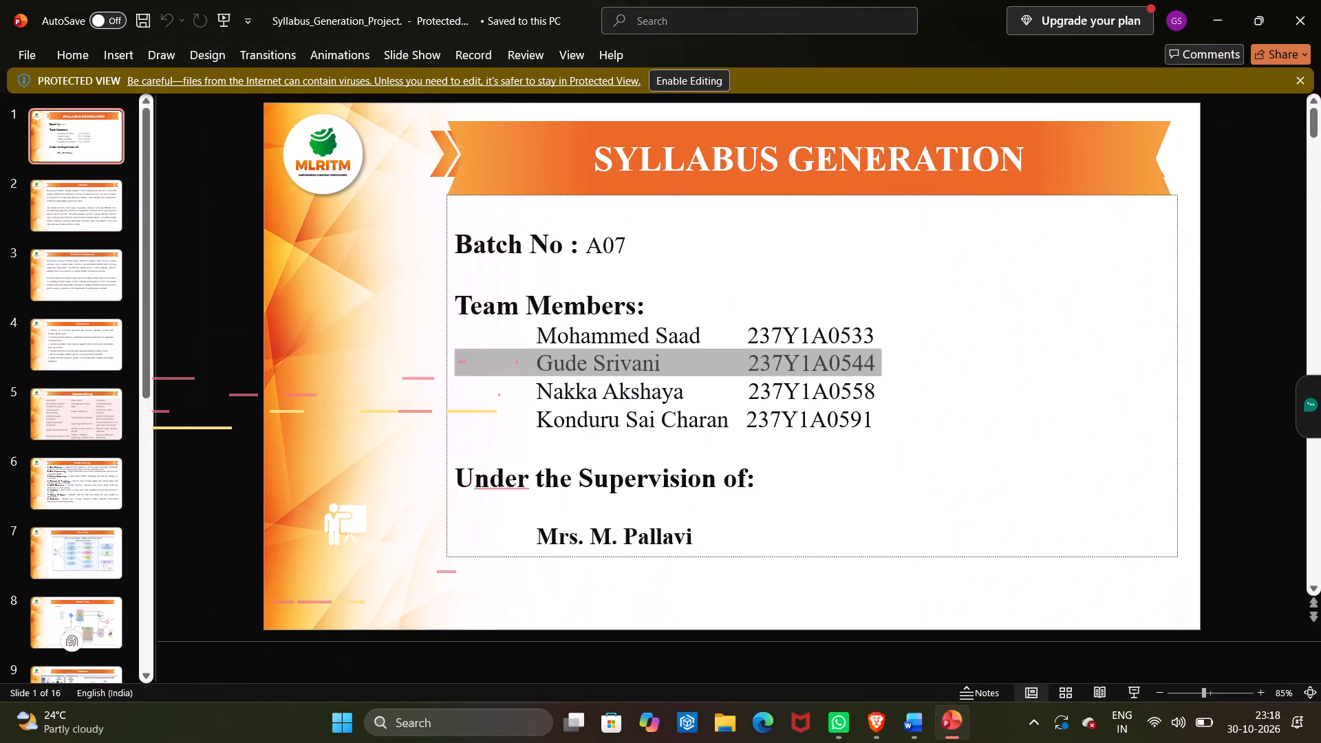
{"action": "left_click_drag", "start_coordinate": [539, 400], "coordinate": [575, 387]}
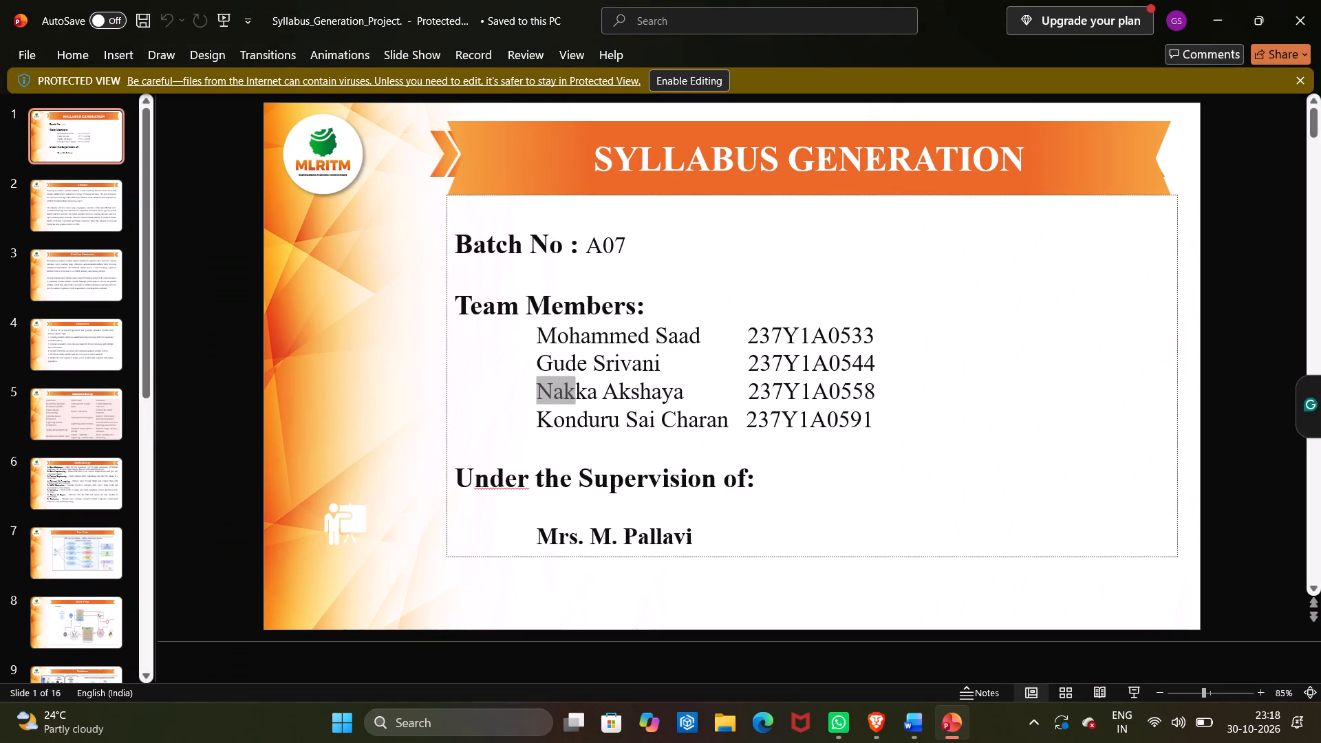
{"action": "left_click_drag", "start_coordinate": [575, 387], "coordinate": [811, 396]}
{"action": "right_click", "coordinate": [811, 396]}
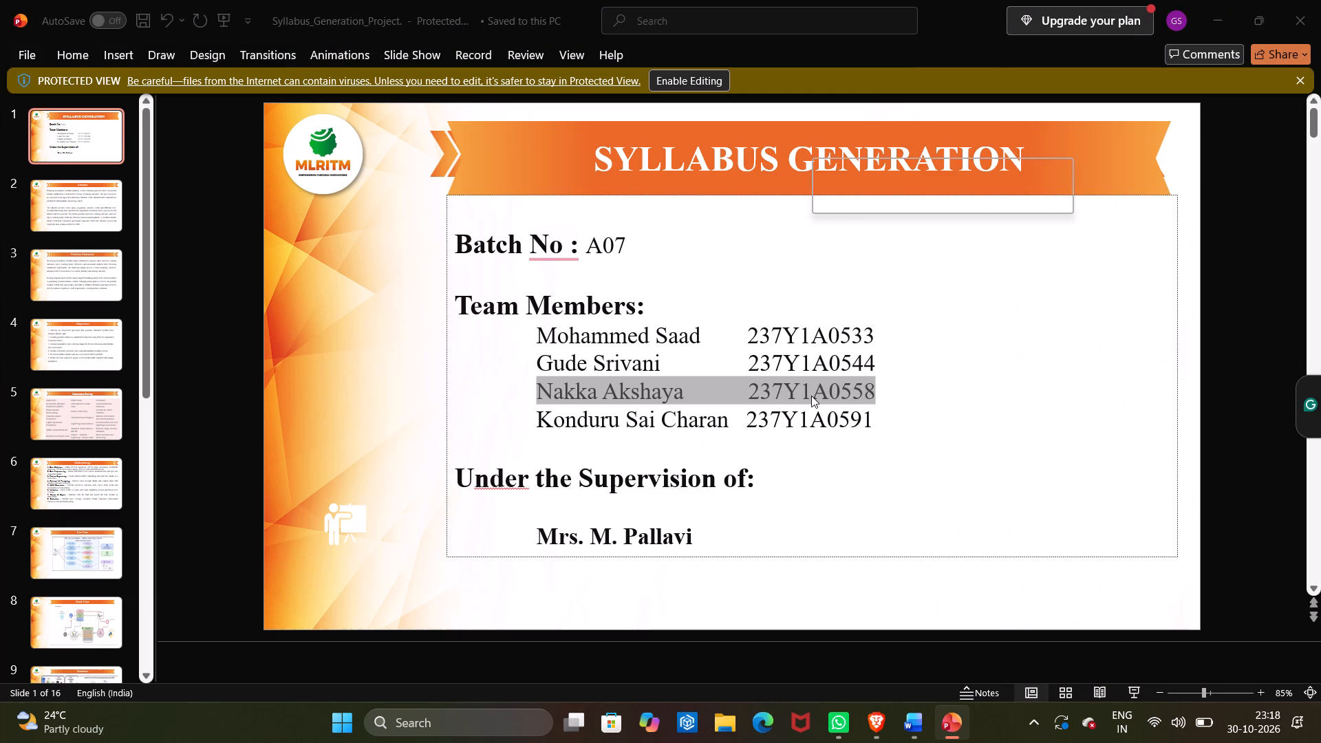
{"action": "left_click", "coordinate": [873, 299]}
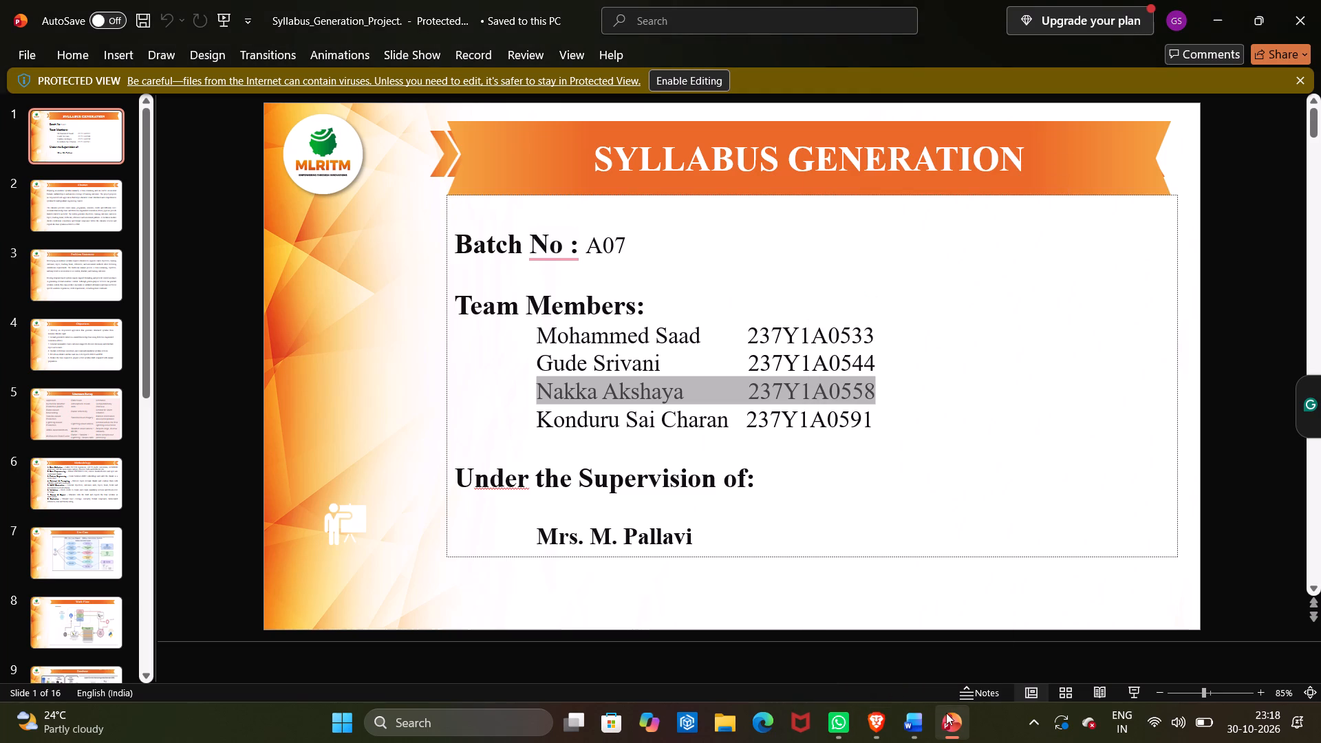
{"action": "left_click", "coordinate": [951, 715]}
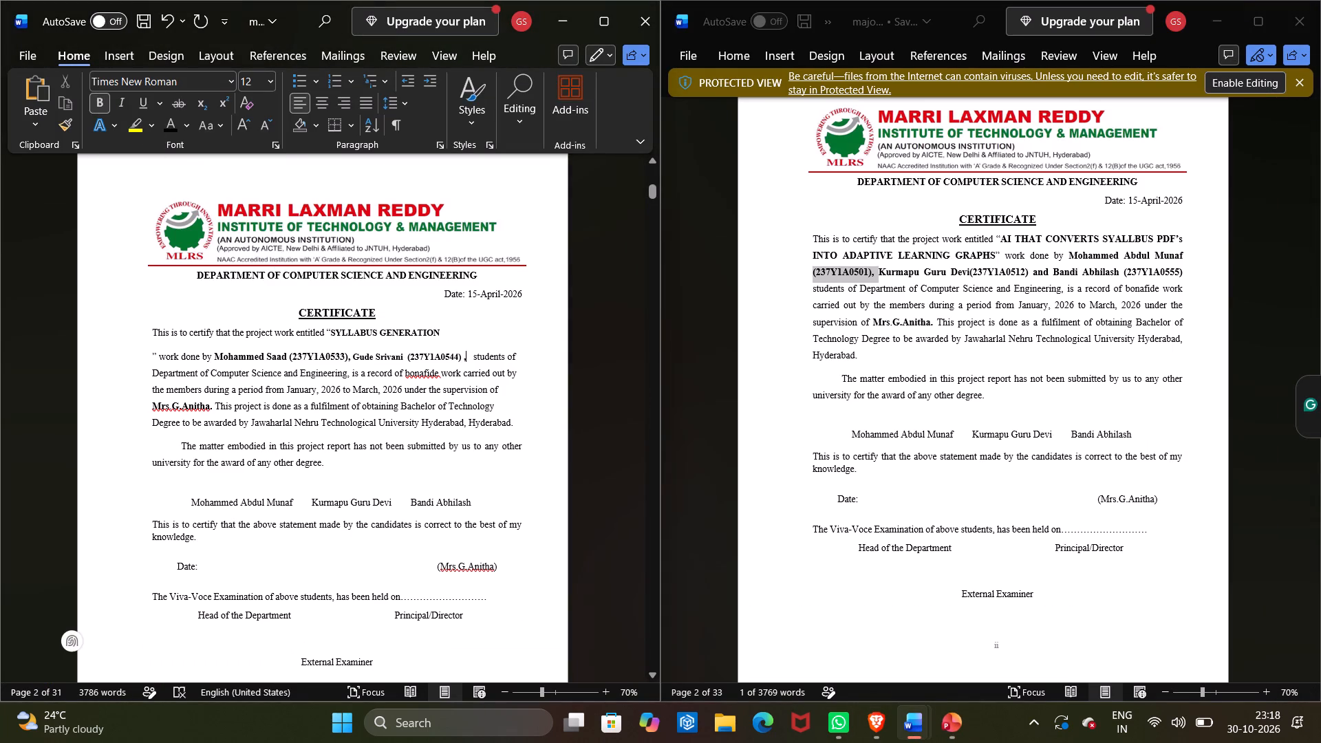
{"action": "key", "text": "space"}
{"action": "key", "text": "ctrl+v"}
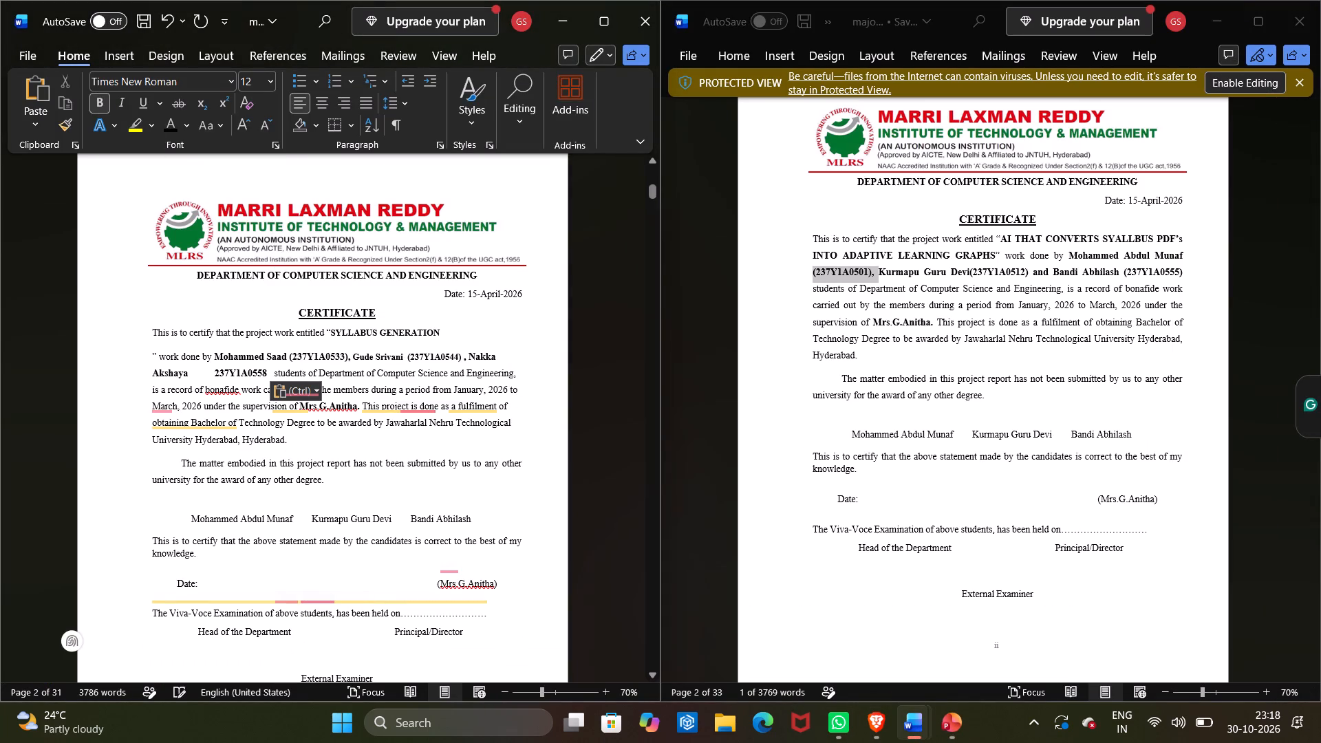
Delete the wide gap between the third member's name and roll number, leaving a single space.
{"action": "left_click", "coordinate": [216, 373]}
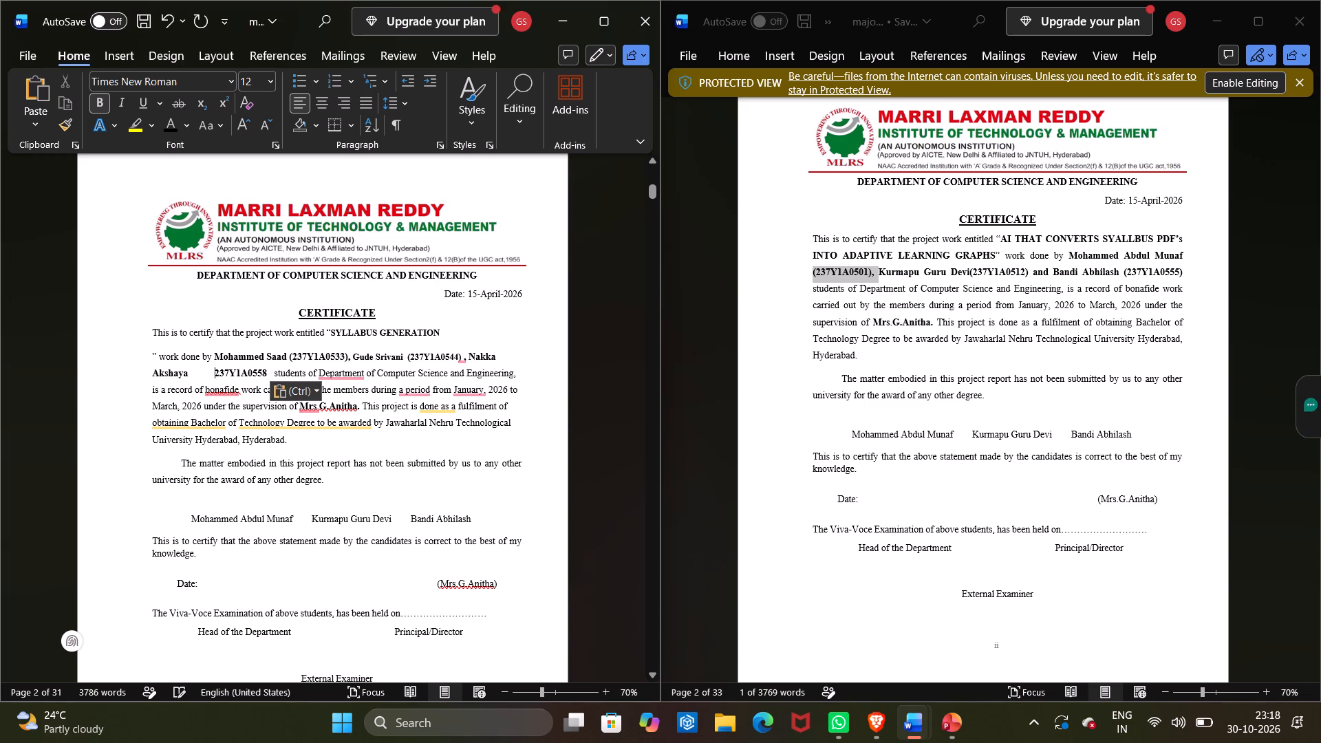
{"action": "key", "text": "BackSpace"}
{"action": "key", "text": "BackSpace"}
{"action": "key", "text": "BackSpace"}
{"action": "key", "text": "BackSpace"}
{"action": "key", "text": "BackSpace"}
{"action": "key", "text": "BackSpace"}
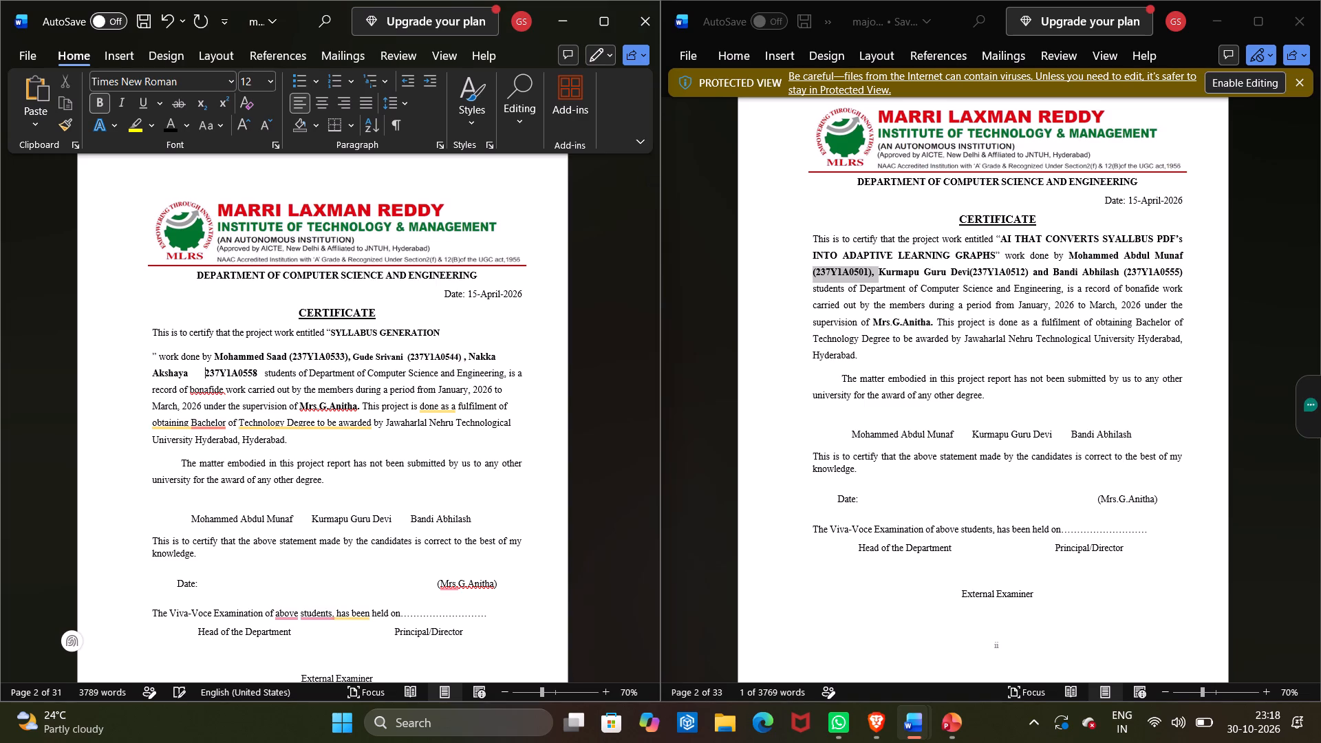
{"action": "key", "text": "BackSpace"}
{"action": "key", "text": "BackSpace"}
{"action": "key", "text": "BackSpace"}
{"action": "key", "text": "BackSpace"}
{"action": "key", "text": "BackSpace"}
{"action": "key", "text": "BackSpace"}
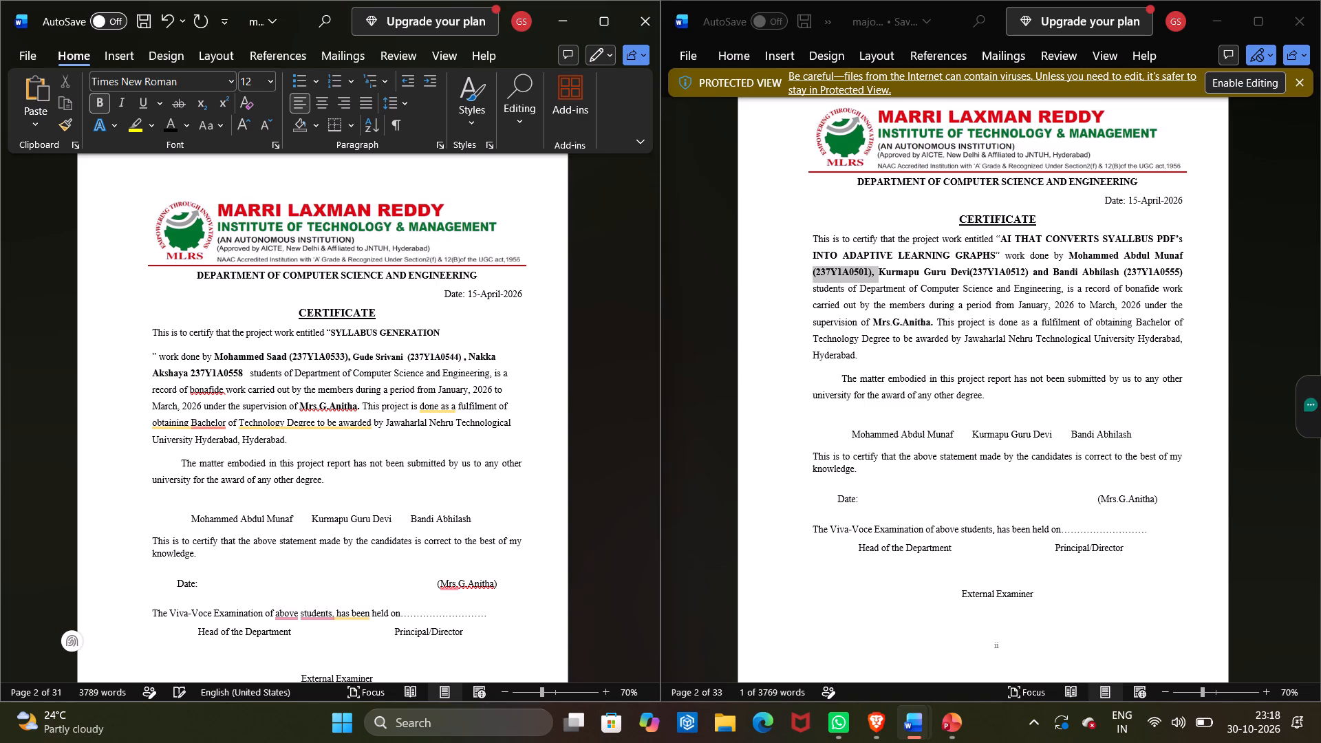
Enclose the third member's roll number in parentheses and remove the stray spaces before the closing parenthesis.
{"action": "key", "text": "shift+parenleft"}
{"action": "key", "text": "Right"}
{"action": "key", "text": "Right"}
{"action": "key", "text": "Right"}
{"action": "key", "text": "Right"}
{"action": "key", "text": "Right"}
{"action": "key", "text": "Right"}
{"action": "key", "text": "Right"}
{"action": "key", "text": "Right"}
{"action": "key", "text": "Right"}
{"action": "key", "text": "Right"}
{"action": "key", "text": "Right"}
{"action": "key", "text": "Right"}
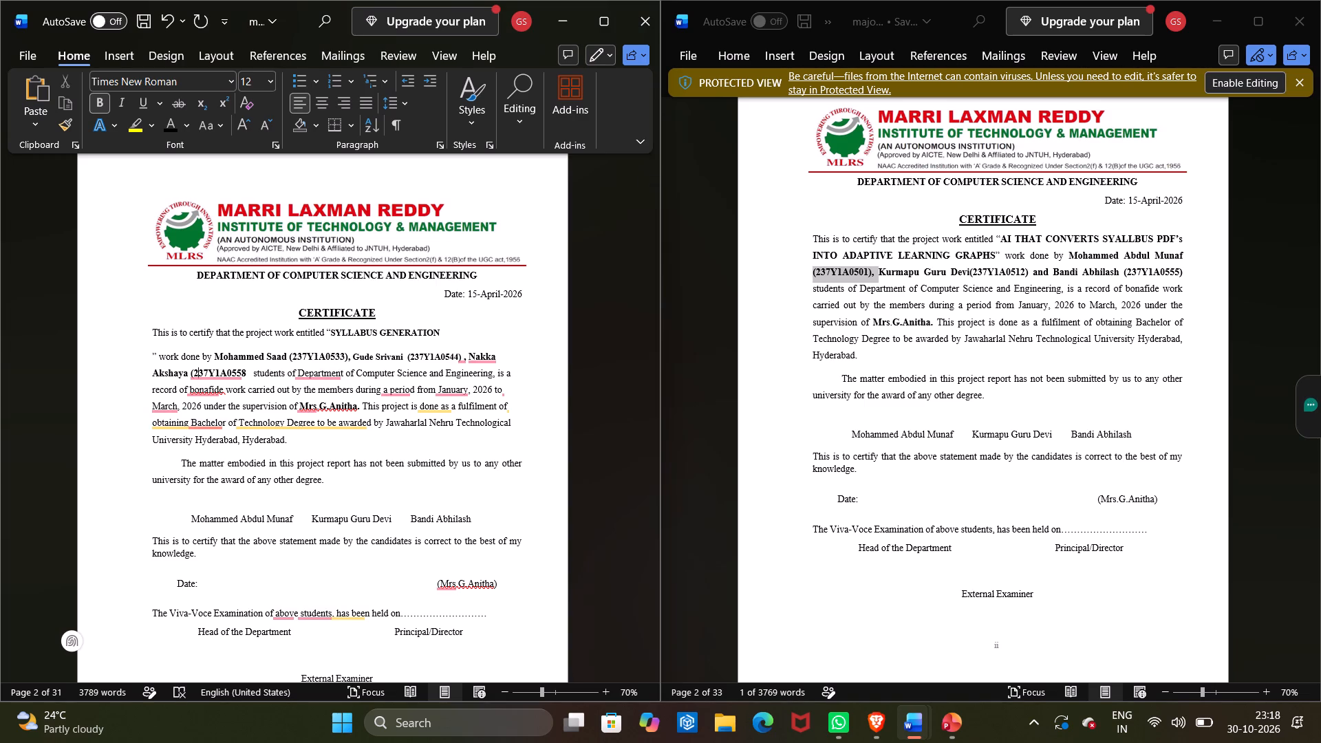
{"action": "key", "text": "BackSpace"}
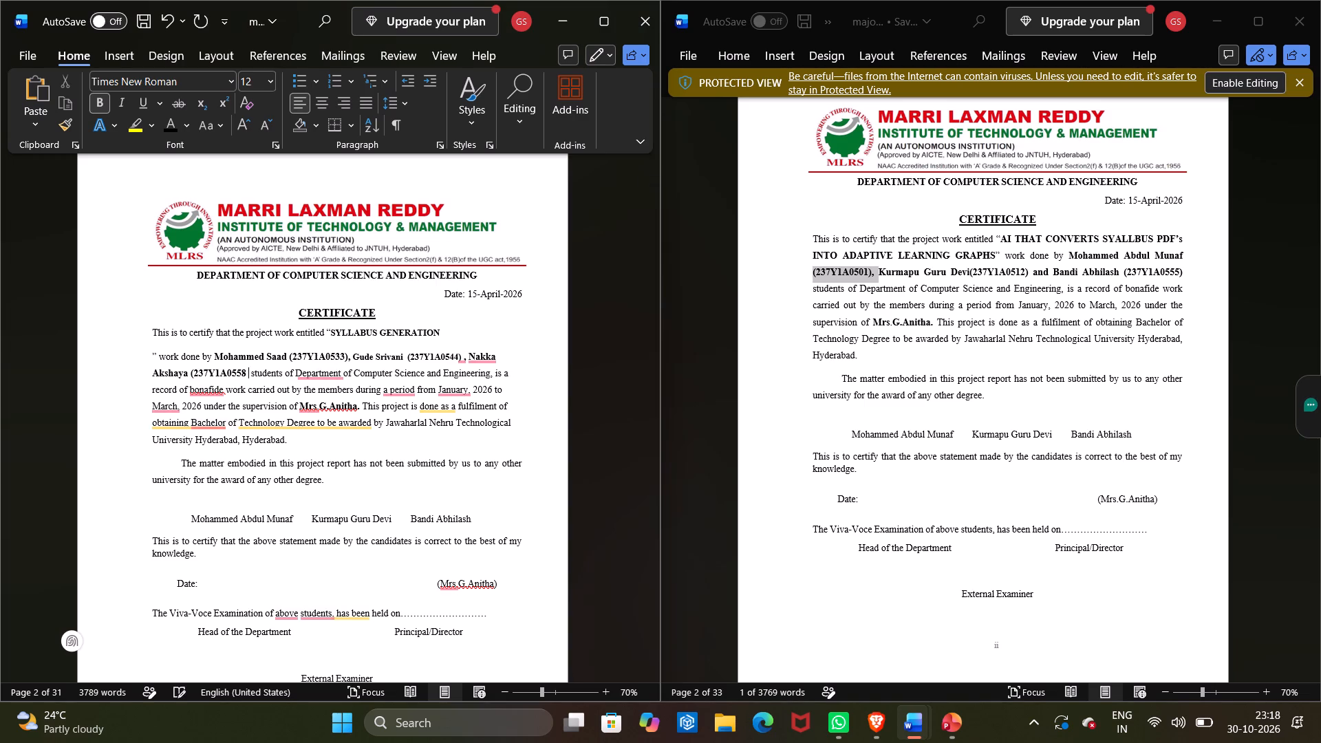
{"action": "key", "text": "shift+parenright"}
{"action": "key", "text": "Left"}
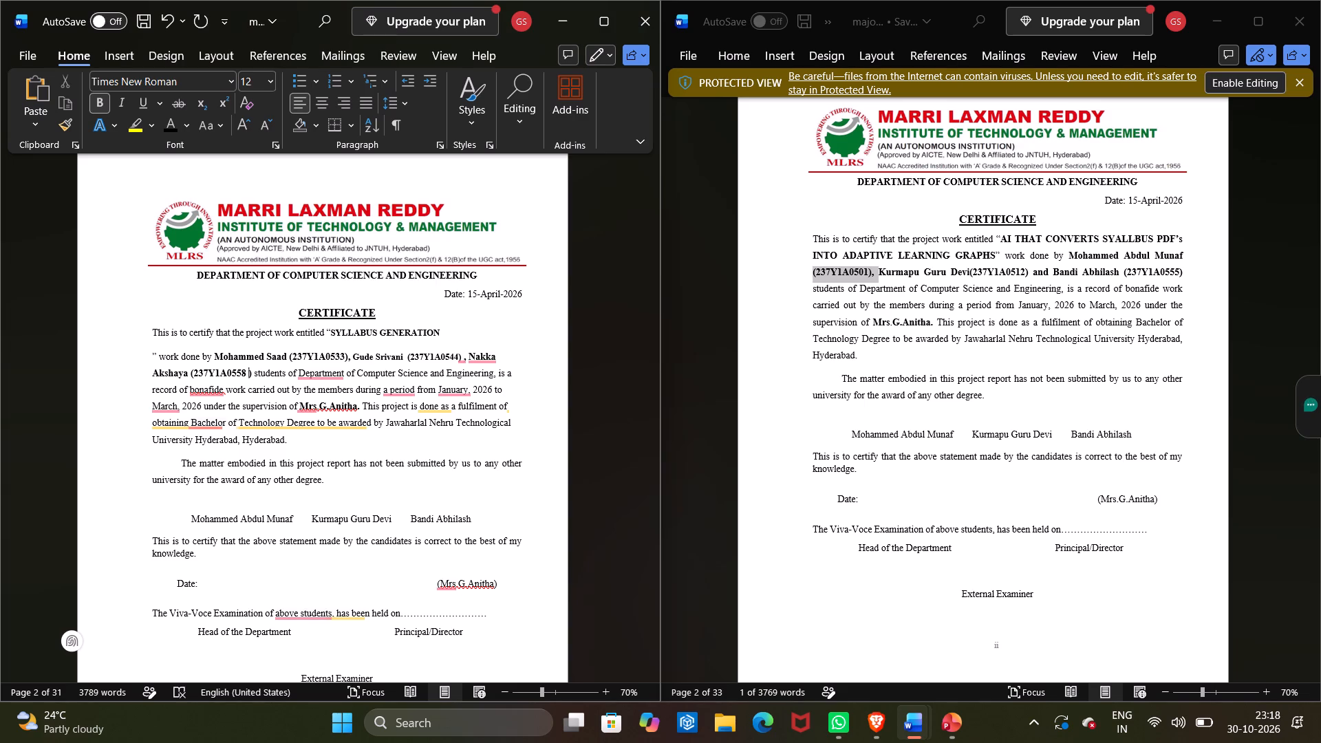
{"action": "key", "text": "BackSpace"}
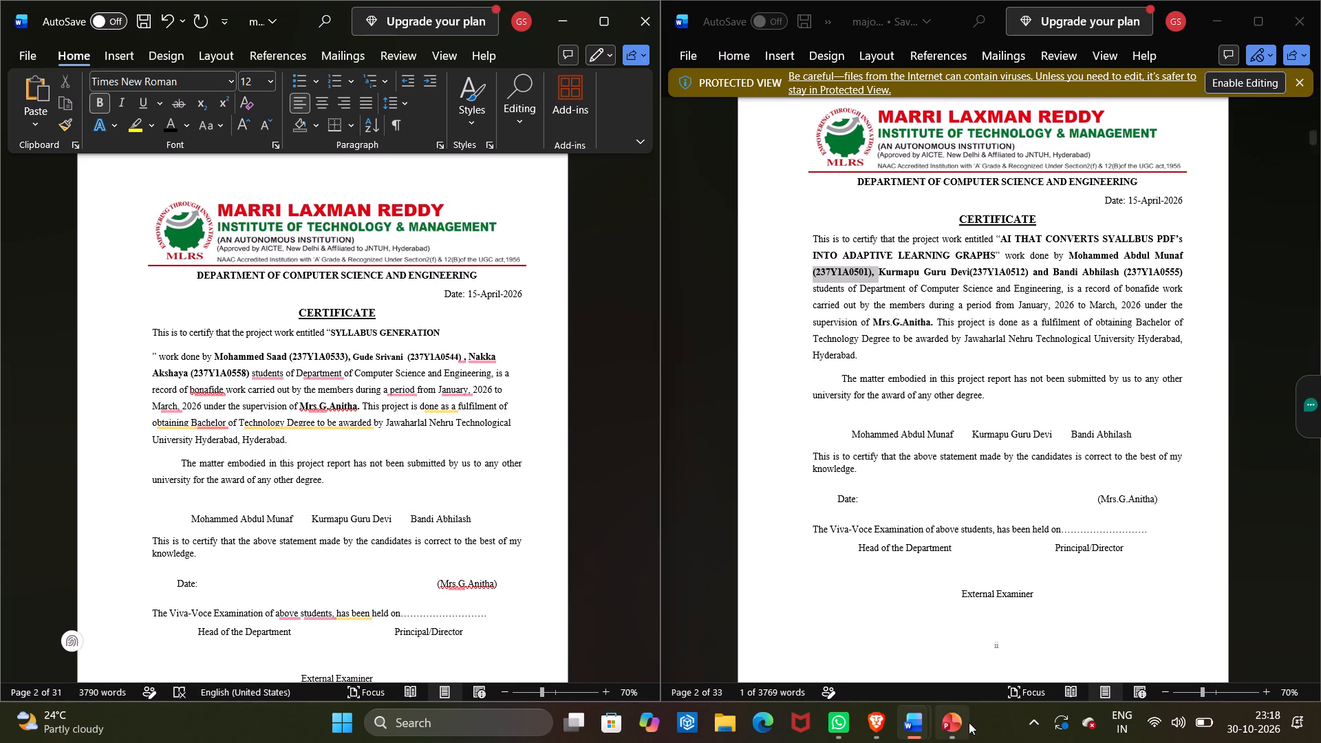
Copy the fourth team member's name and roll number from the PowerPoint slide into the Word certificate after the third member, separated by a comma.
{"action": "left_click_drag", "start_coordinate": [969, 722], "coordinate": [945, 723]}
{"action": "left_click", "coordinate": [945, 723]}
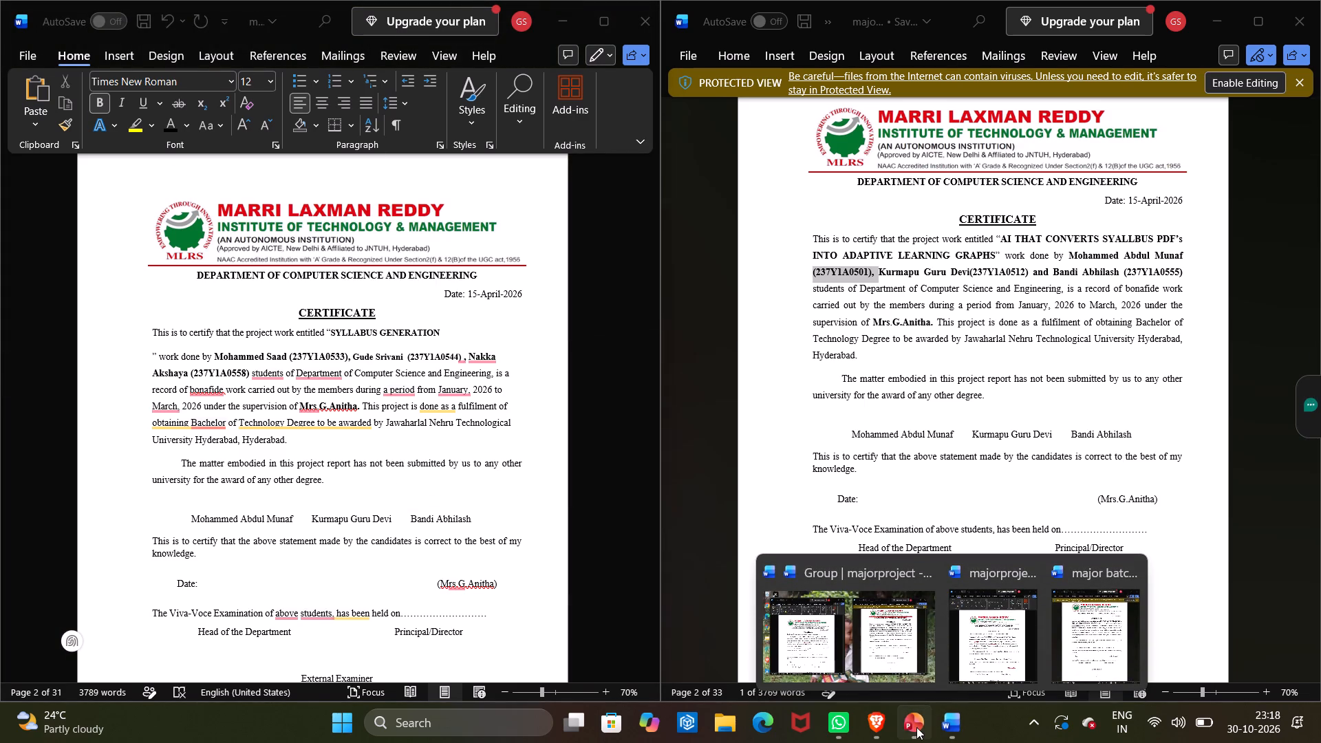
{"action": "left_click_drag", "start_coordinate": [916, 727], "coordinate": [954, 728]}
{"action": "left_click", "coordinate": [954, 728]}
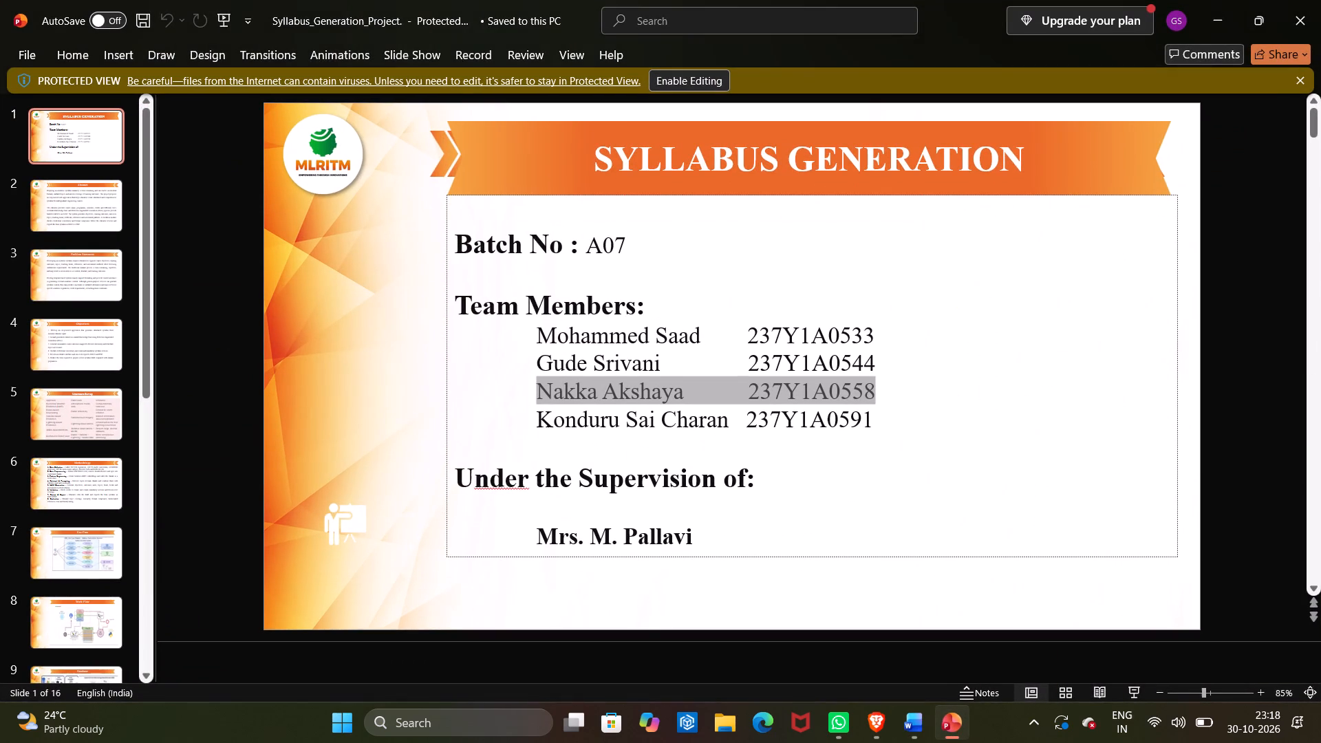
{"action": "left_click_drag", "start_coordinate": [539, 423], "coordinate": [851, 429]}
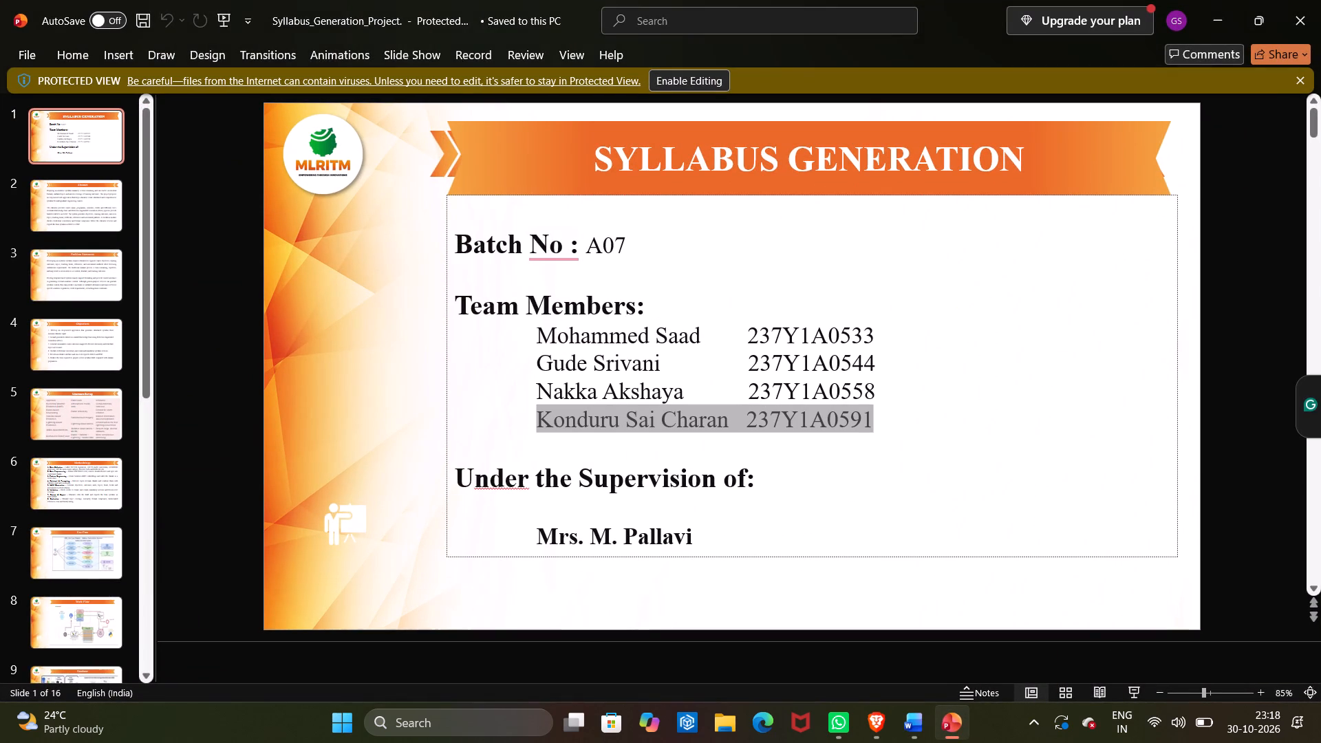
{"action": "left_click_drag", "start_coordinate": [851, 429], "coordinate": [852, 429]}
{"action": "right_click", "coordinate": [821, 413]}
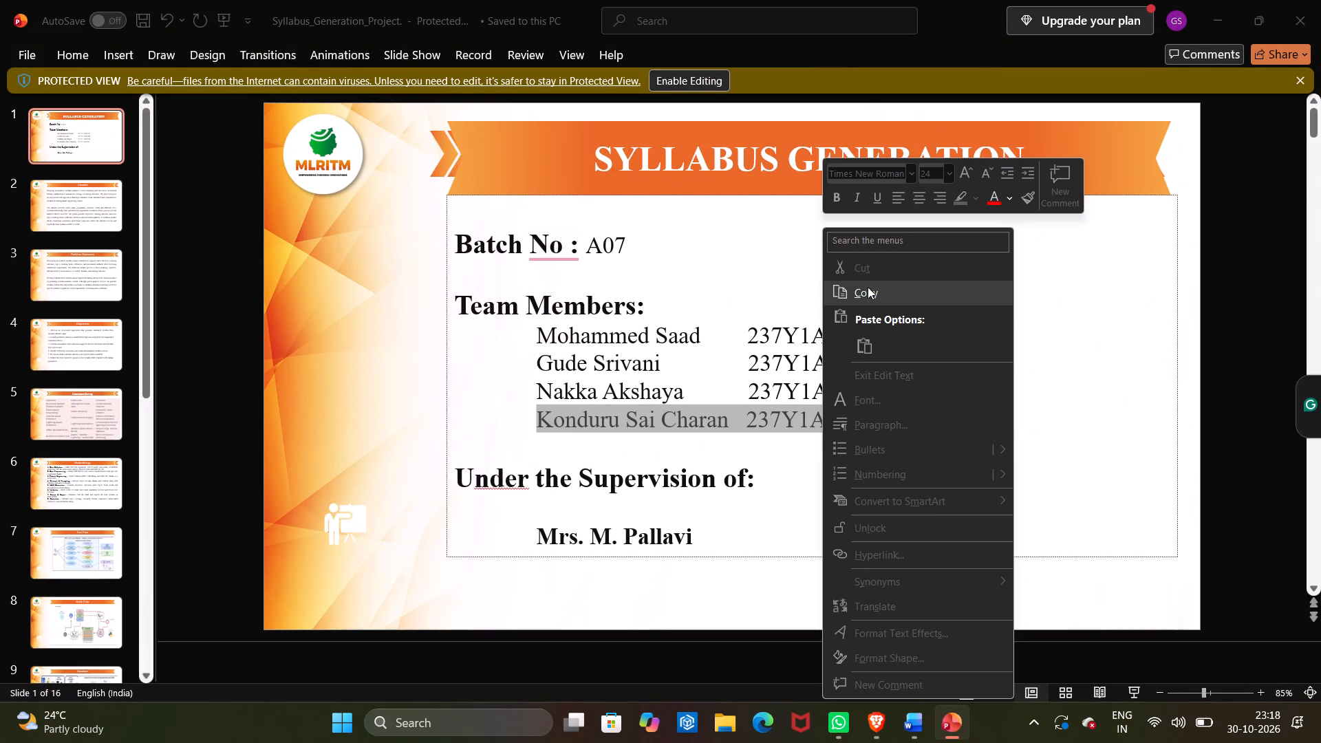
{"action": "left_click", "coordinate": [868, 287]}
{"action": "left_click", "coordinate": [952, 710]}
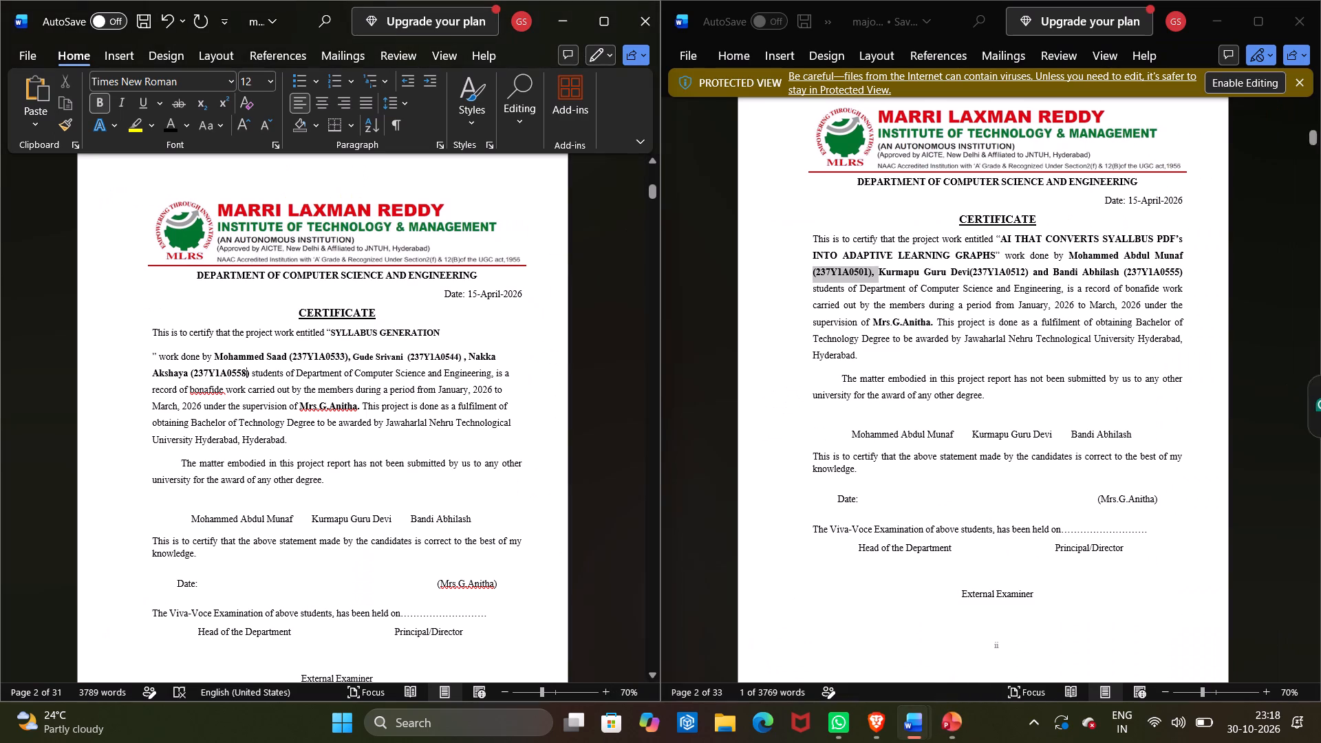
{"action": "left_click", "coordinate": [250, 376]}
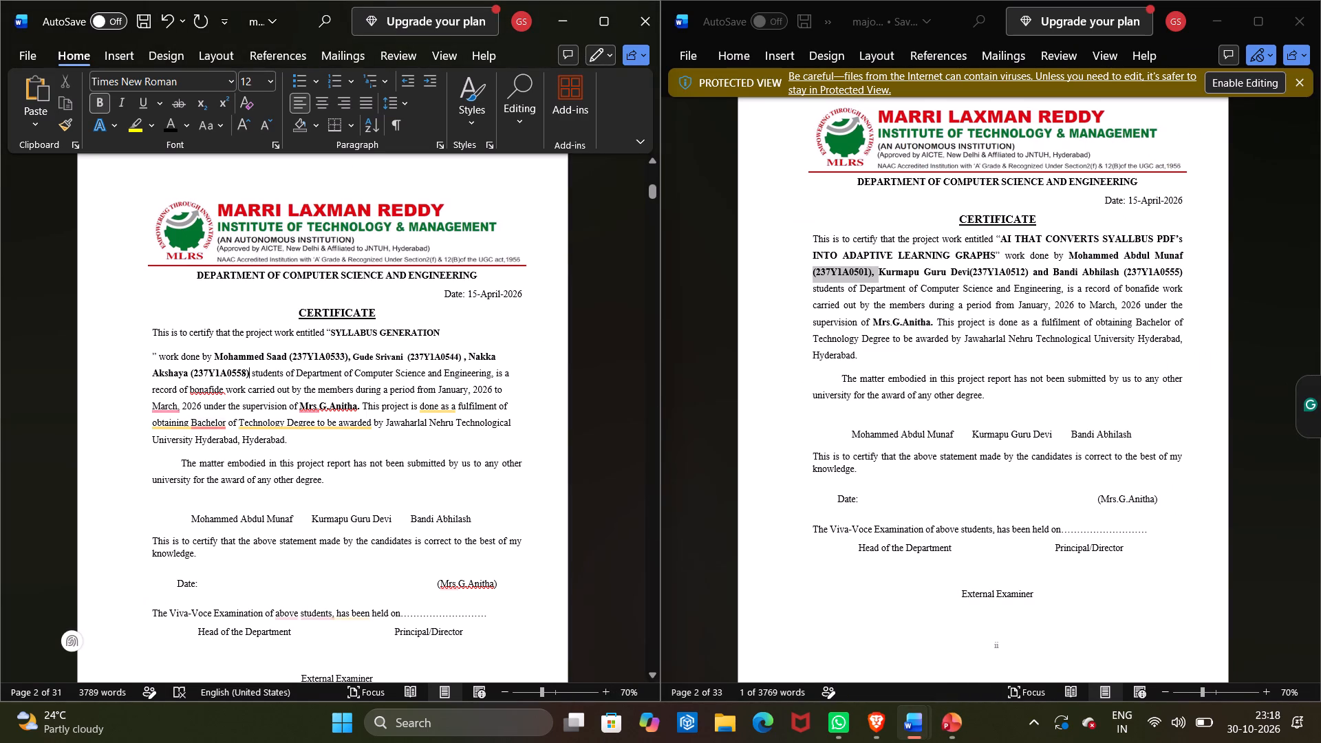
{"action": "key", "text": "space"}
{"action": "type", "text": ","}
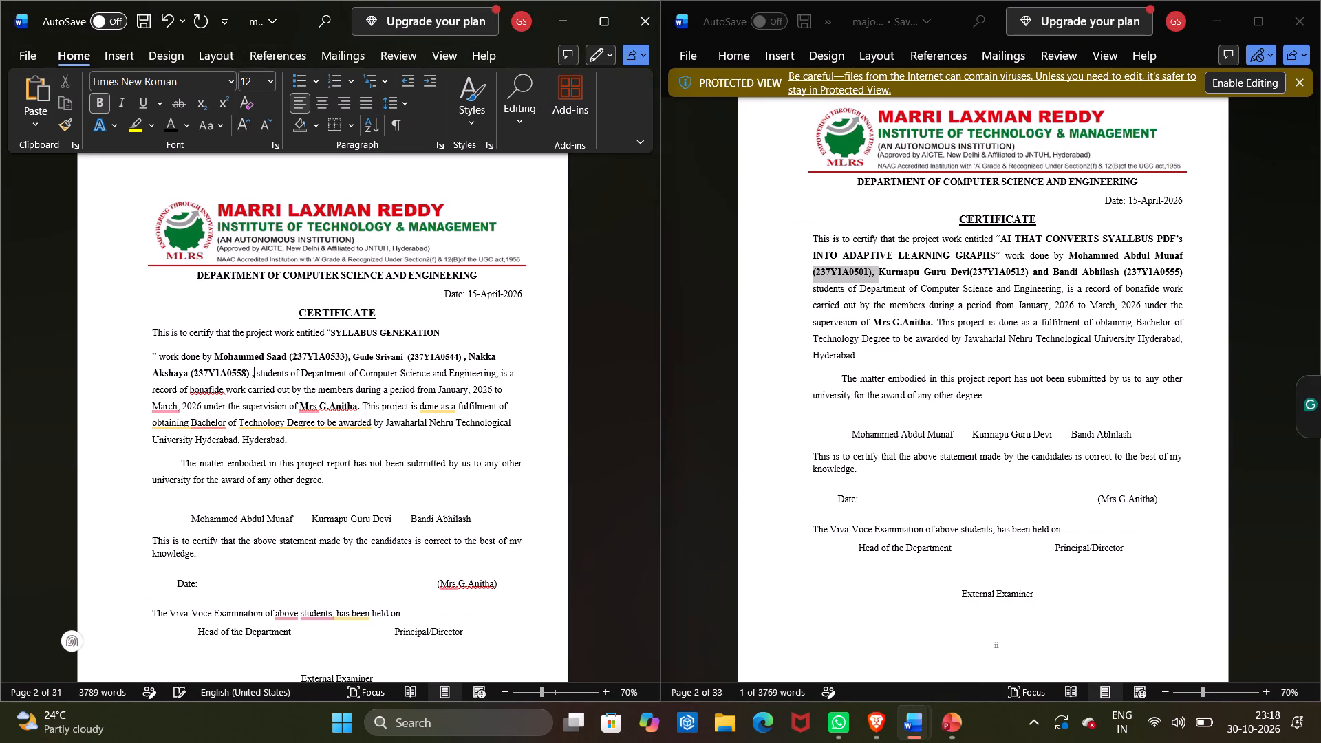
{"action": "key", "text": "space"}
{"action": "key", "text": "ctrl+v"}
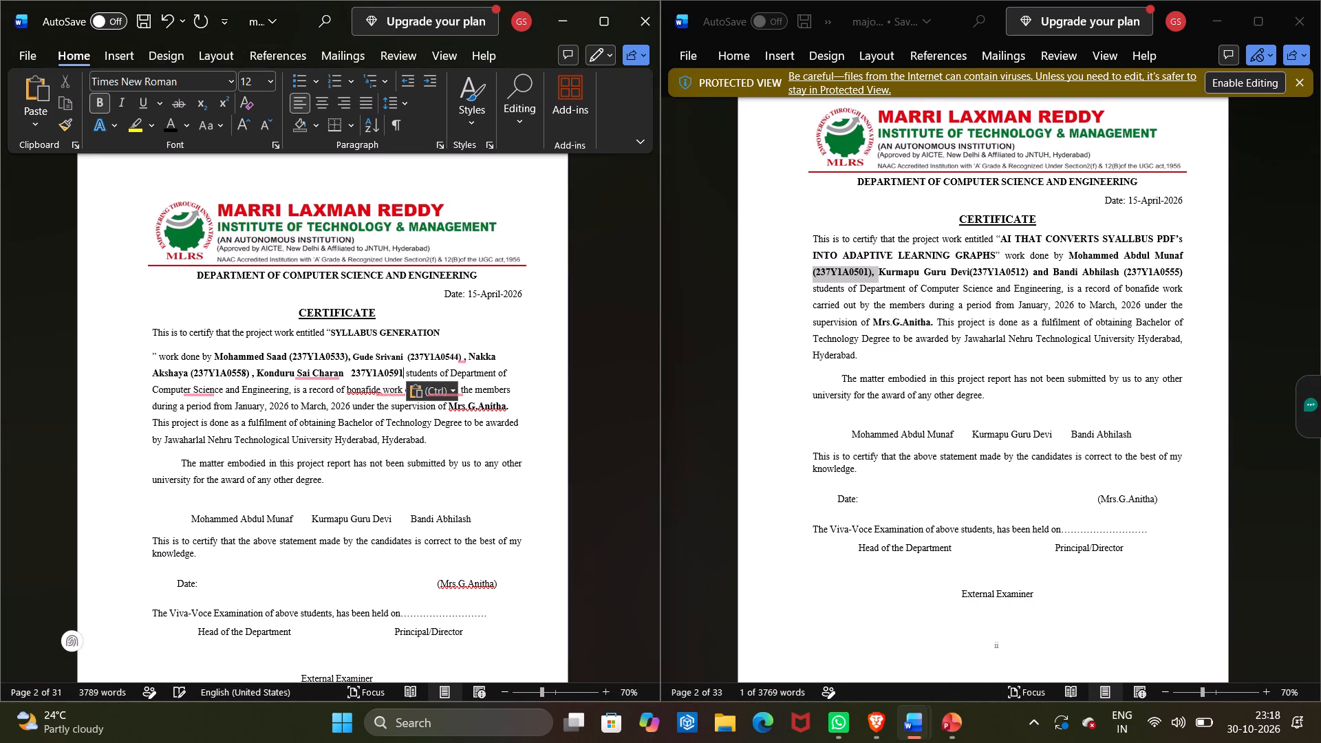
Reduce the gap before the fourth member's roll number and enclose the number in parentheses.
{"action": "left_click", "coordinate": [348, 371]}
{"action": "key", "text": "BackSpace"}
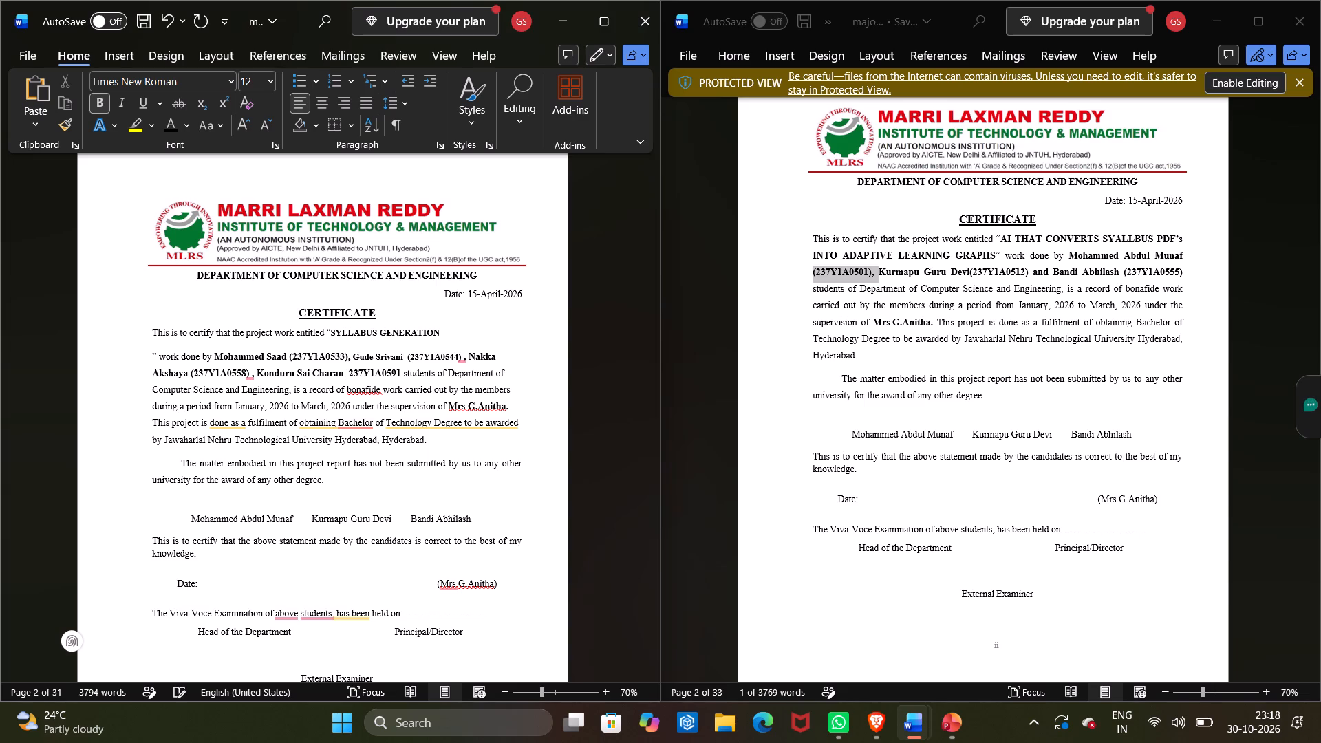
{"action": "key", "text": "Right"}
{"action": "key", "text": "shift+parenleft"}
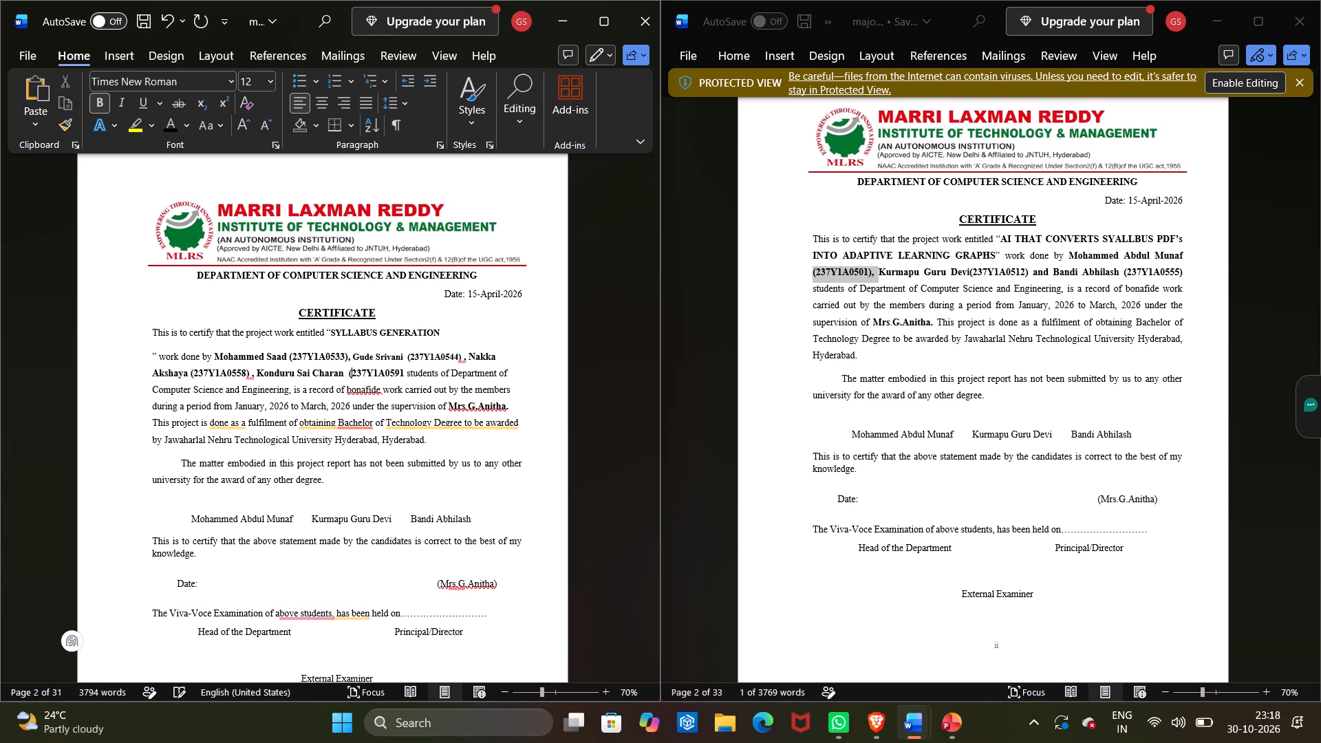
{"action": "key", "text": "Right"}
{"action": "key", "text": "Right"}
{"action": "key", "text": "Right"}
{"action": "key", "text": "Right"}
{"action": "key", "text": "Right"}
{"action": "key", "text": "Right"}
{"action": "key", "text": "Right"}
{"action": "key", "text": "Right"}
{"action": "key", "text": "Right"}
{"action": "key", "text": "Right"}
{"action": "key", "text": "shift+parenright"}
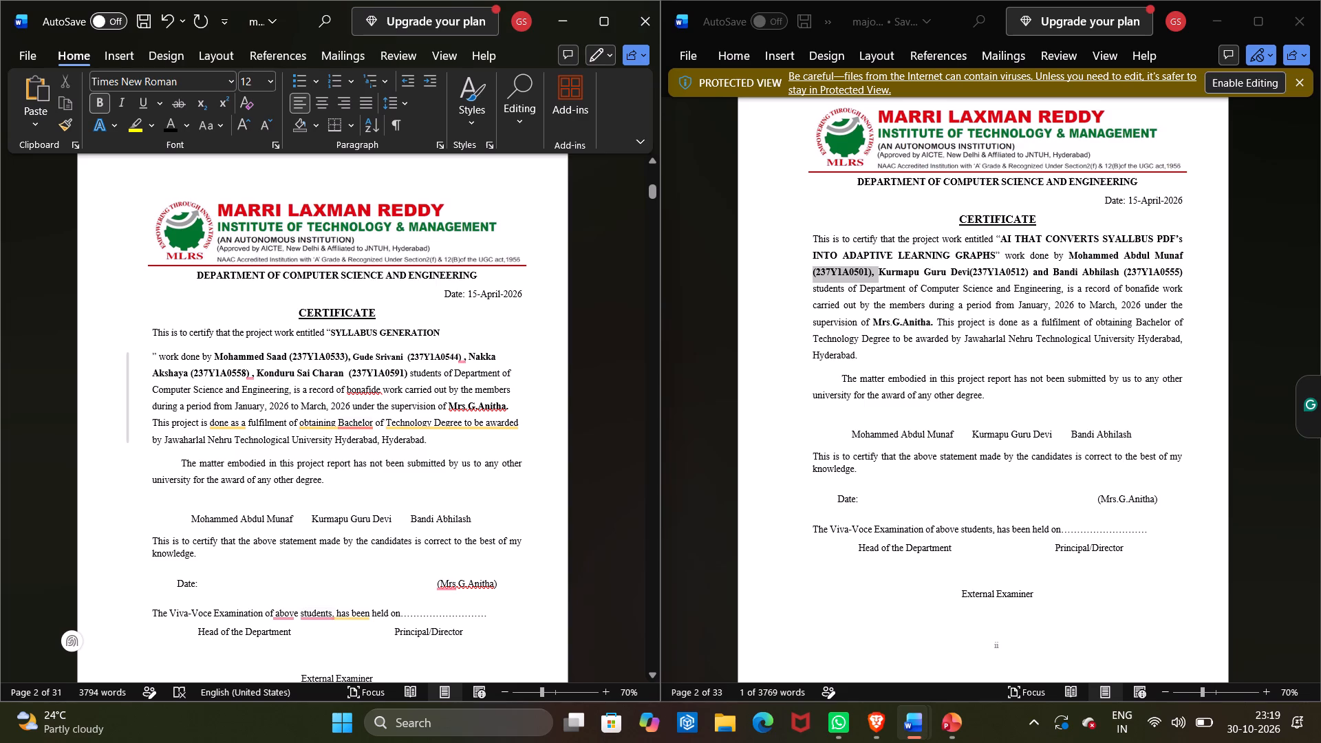
Replace the comma between the third and fourth members' entries with "and".
{"action": "left_click", "coordinate": [253, 375]}
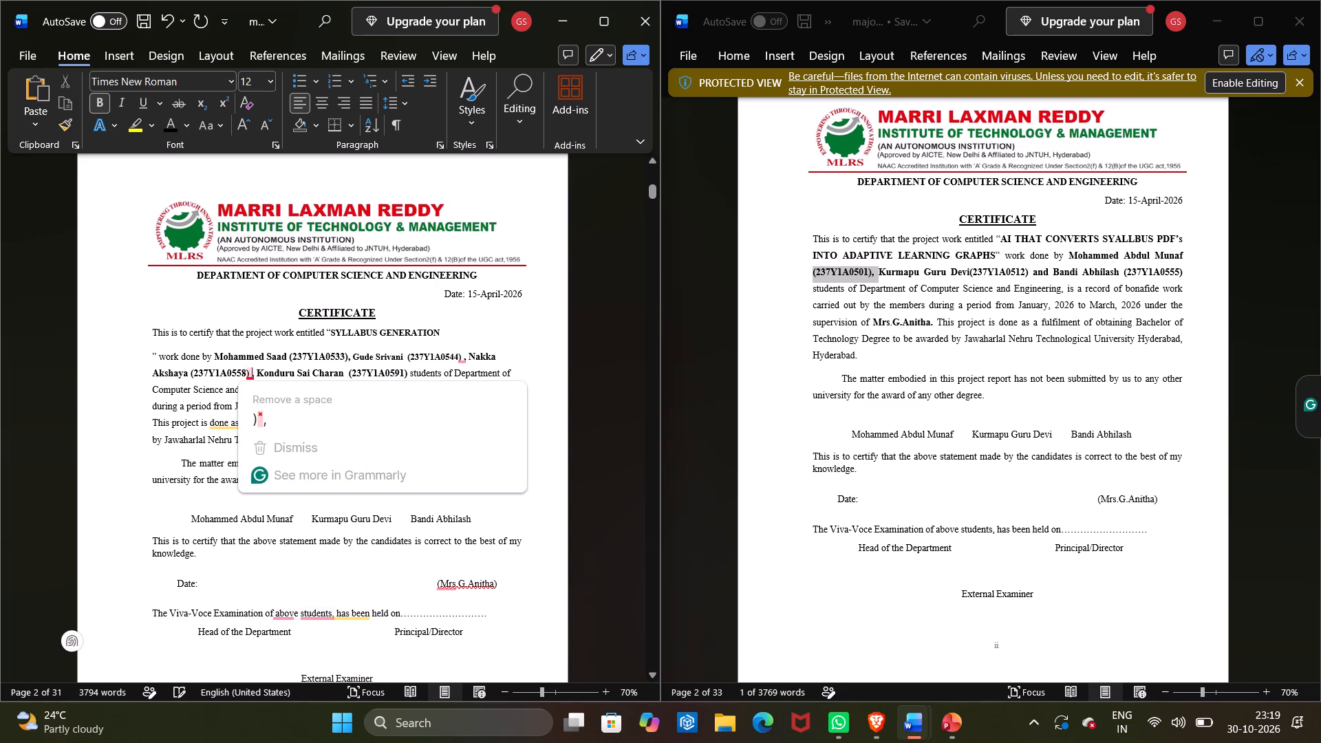
{"action": "key", "text": "Right"}
{"action": "key", "text": "BackSpace"}
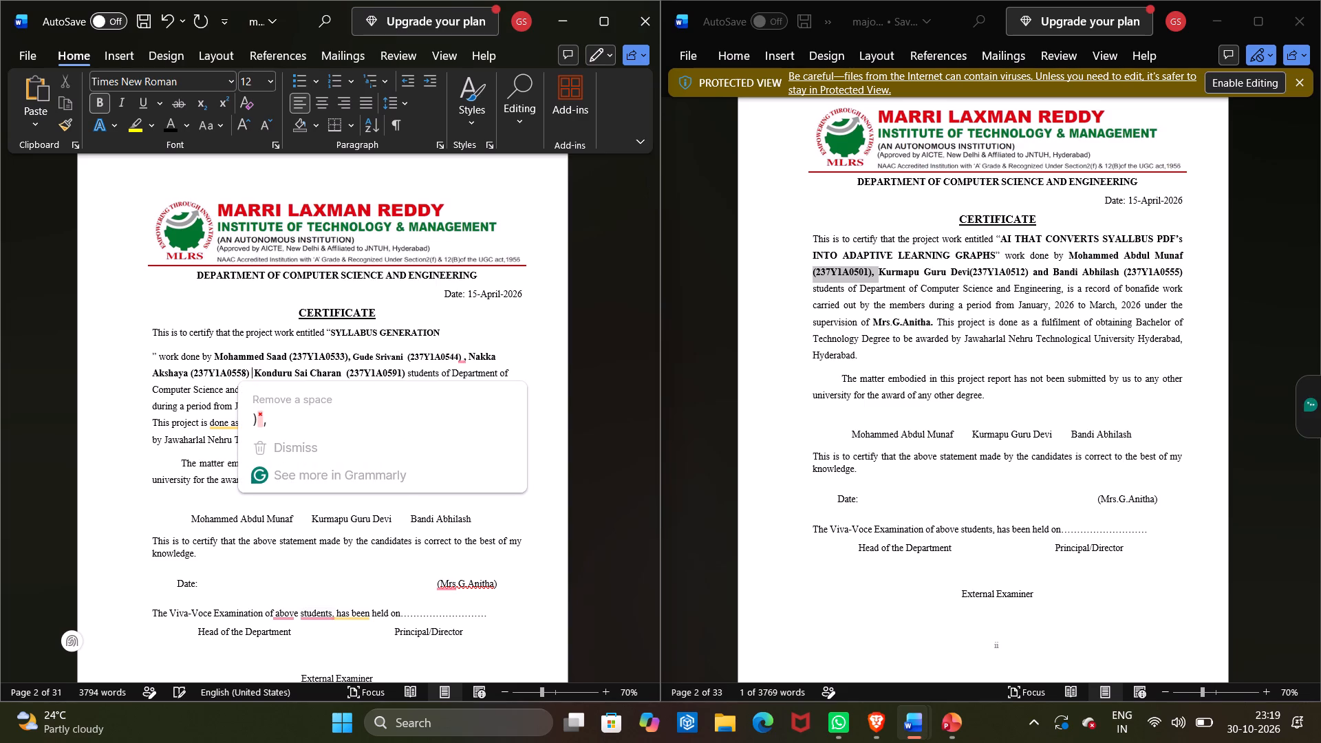
{"action": "type", "text": "and"}
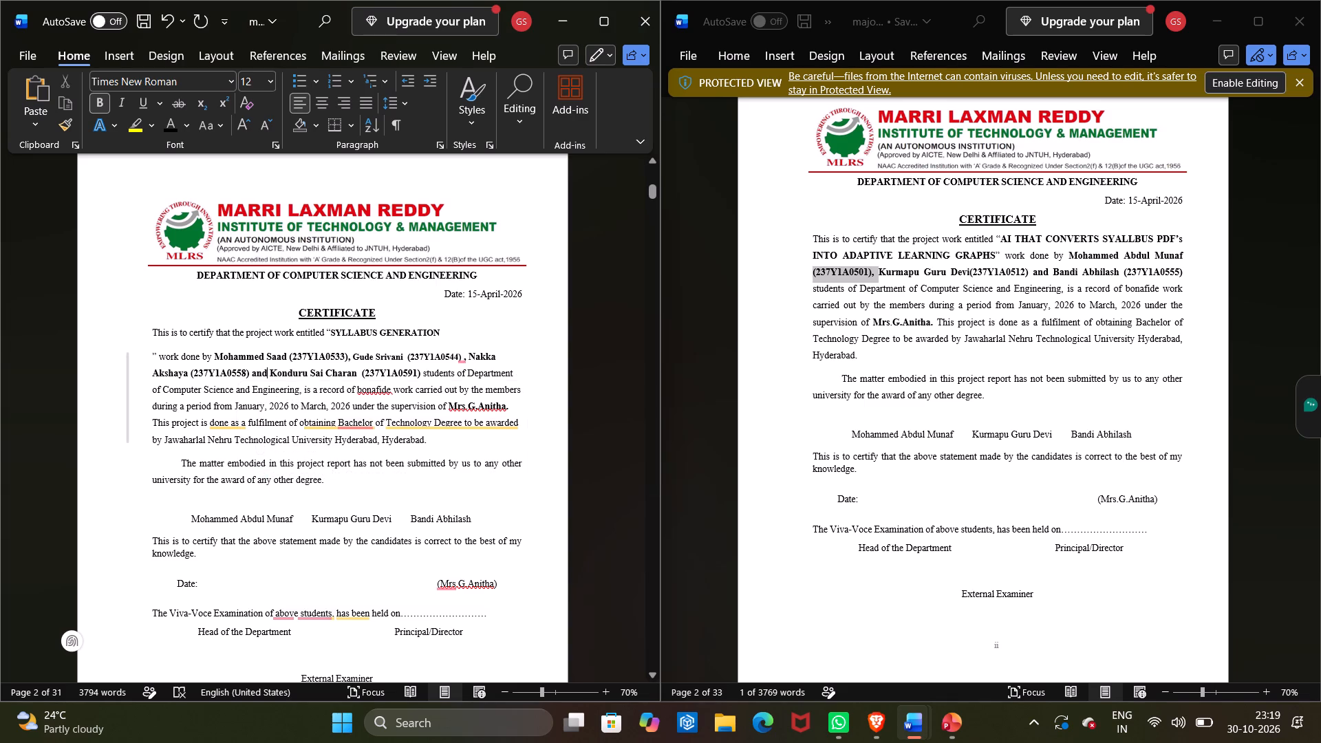
Change the starting month of the project period in the certificate paragraph to "september".
{"action": "left_click", "coordinate": [835, 364]}
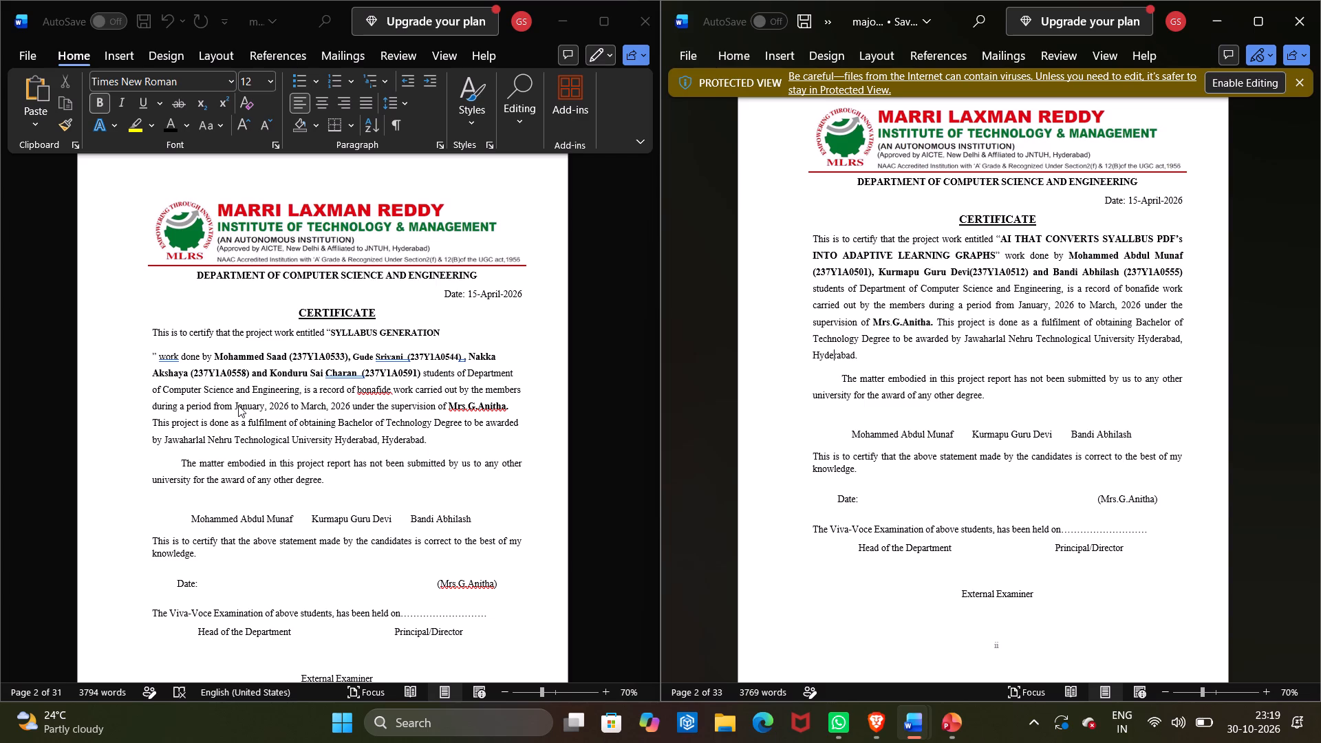
{"action": "left_click_drag", "start_coordinate": [235, 405], "coordinate": [248, 406]}
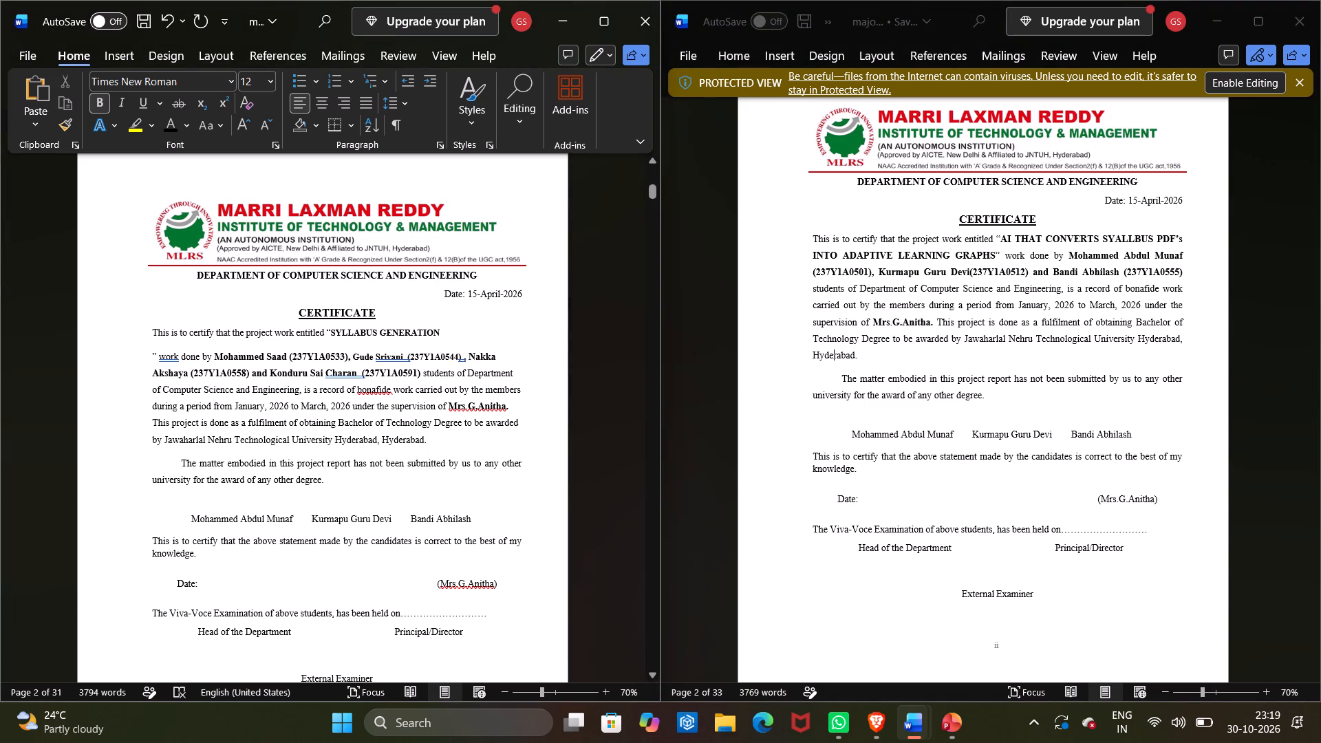
{"action": "left_click_drag", "start_coordinate": [248, 406], "coordinate": [266, 406]}
{"action": "left_click", "coordinate": [266, 406]}
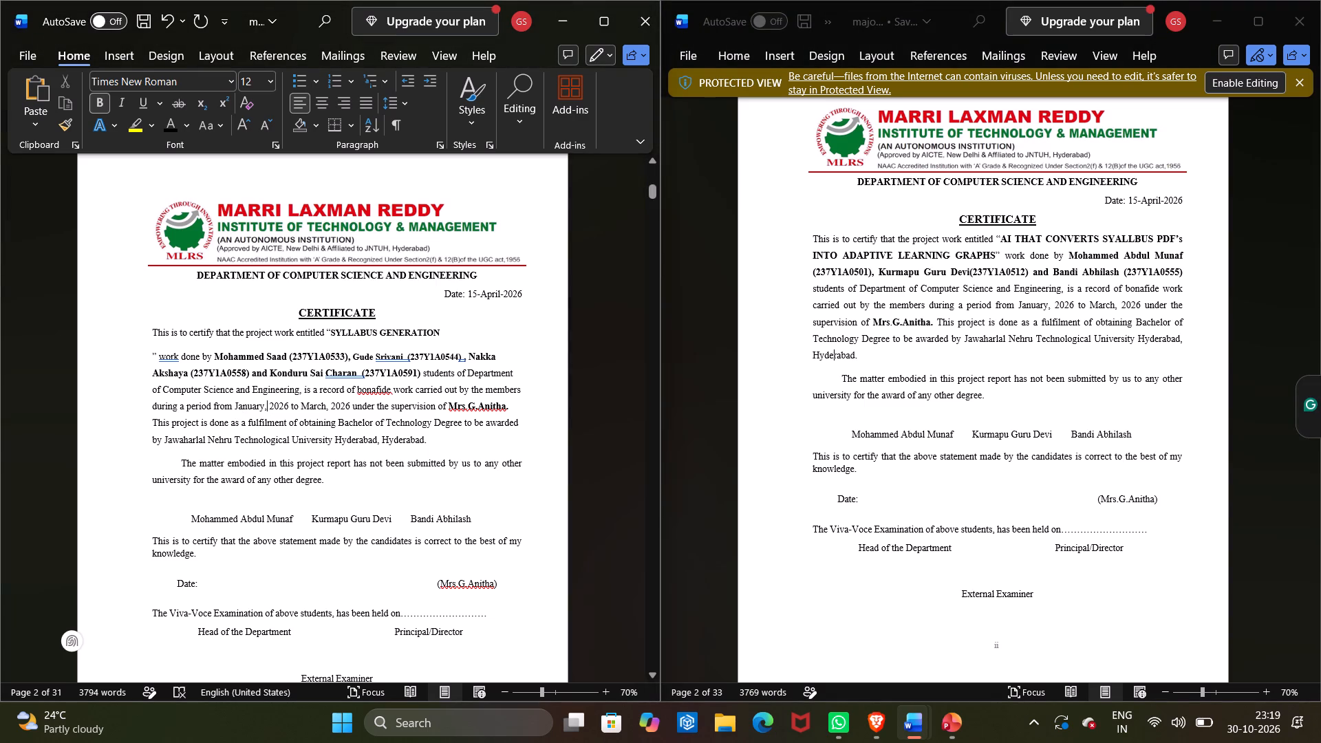
{"action": "key", "text": "Left"}
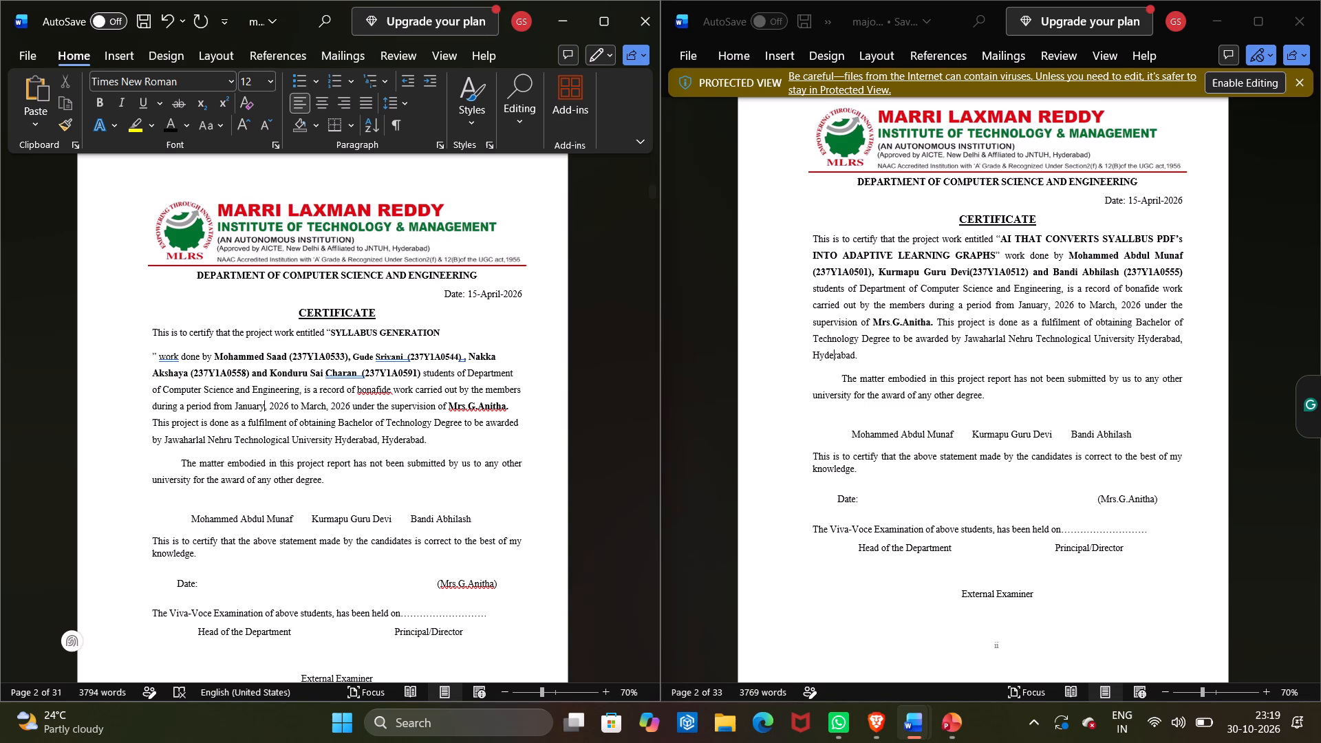
{"action": "key", "text": "BackSpace"}
{"action": "key", "text": "BackSpace"}
{"action": "key", "text": "BackSpace"}
{"action": "key", "text": "BackSpace"}
{"action": "key", "text": "BackSpace"}
{"action": "key", "text": "BackSpace"}
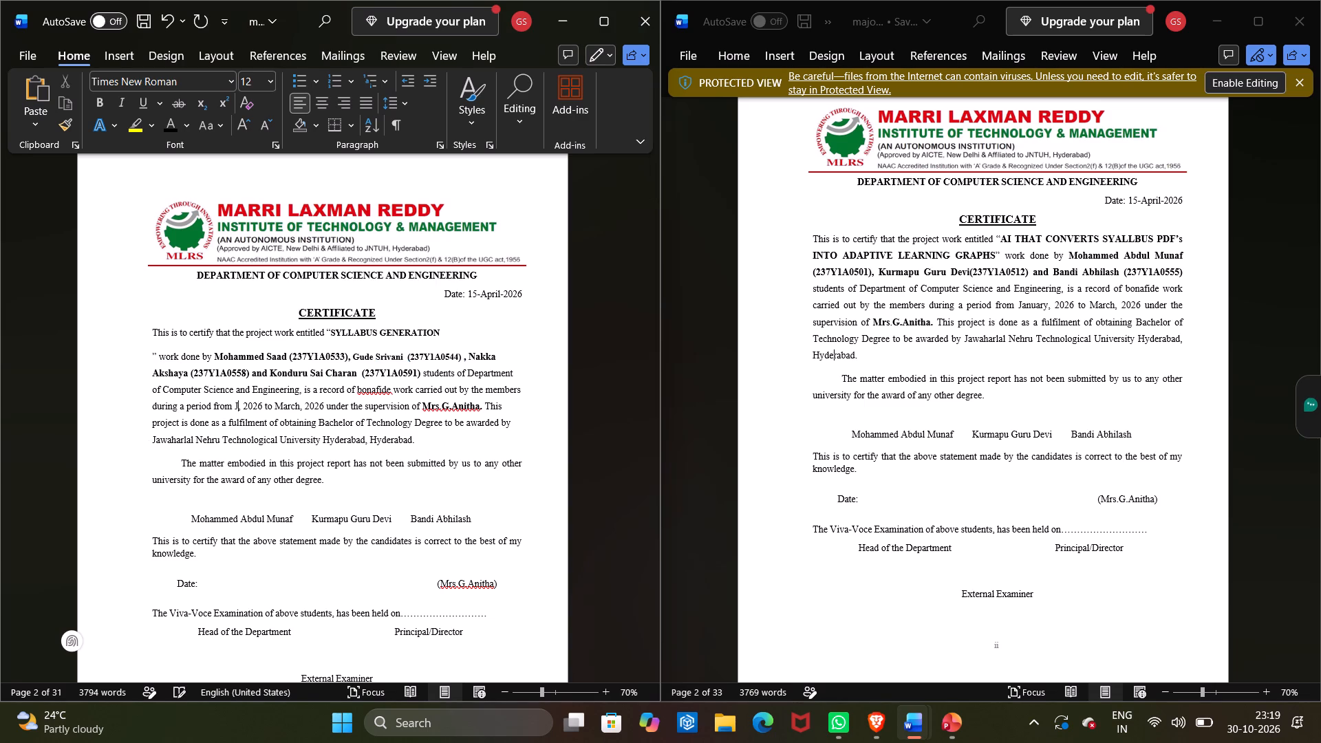
{"action": "key", "text": "BackSpace"}
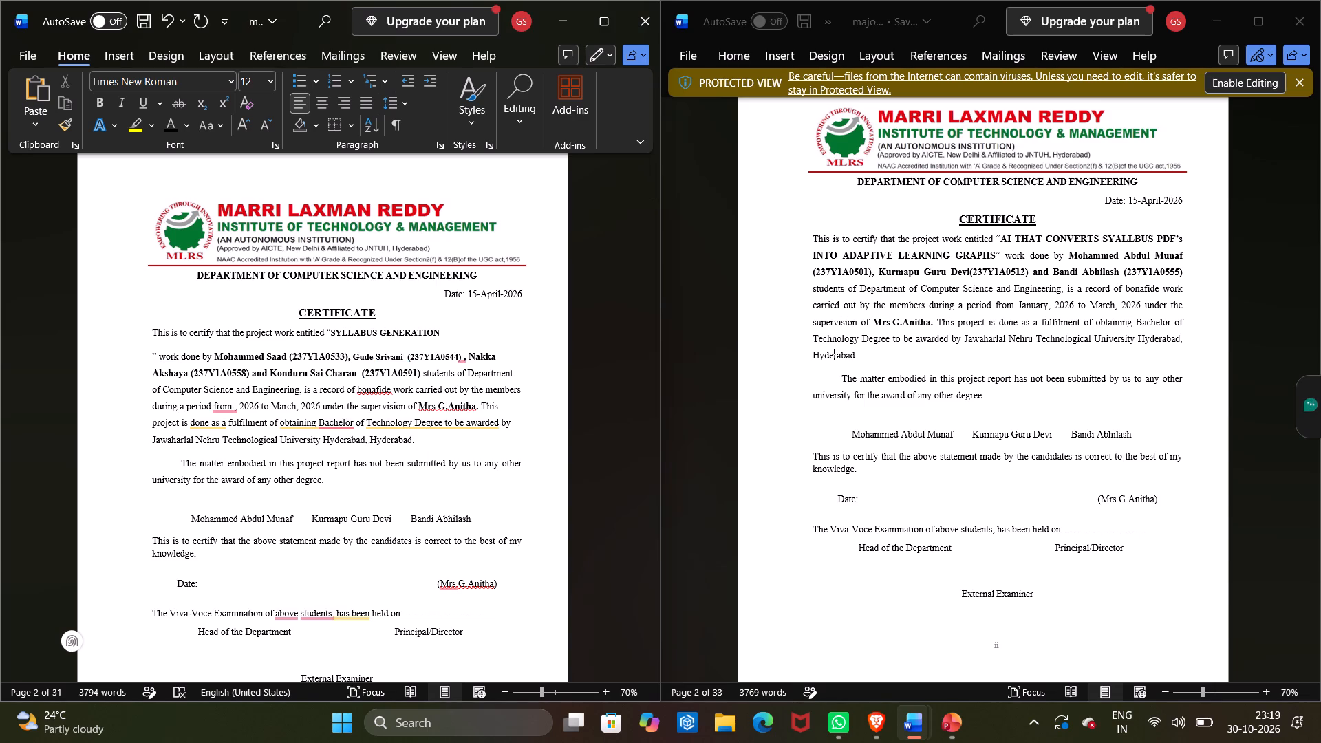
{"action": "type", "text": "september"}
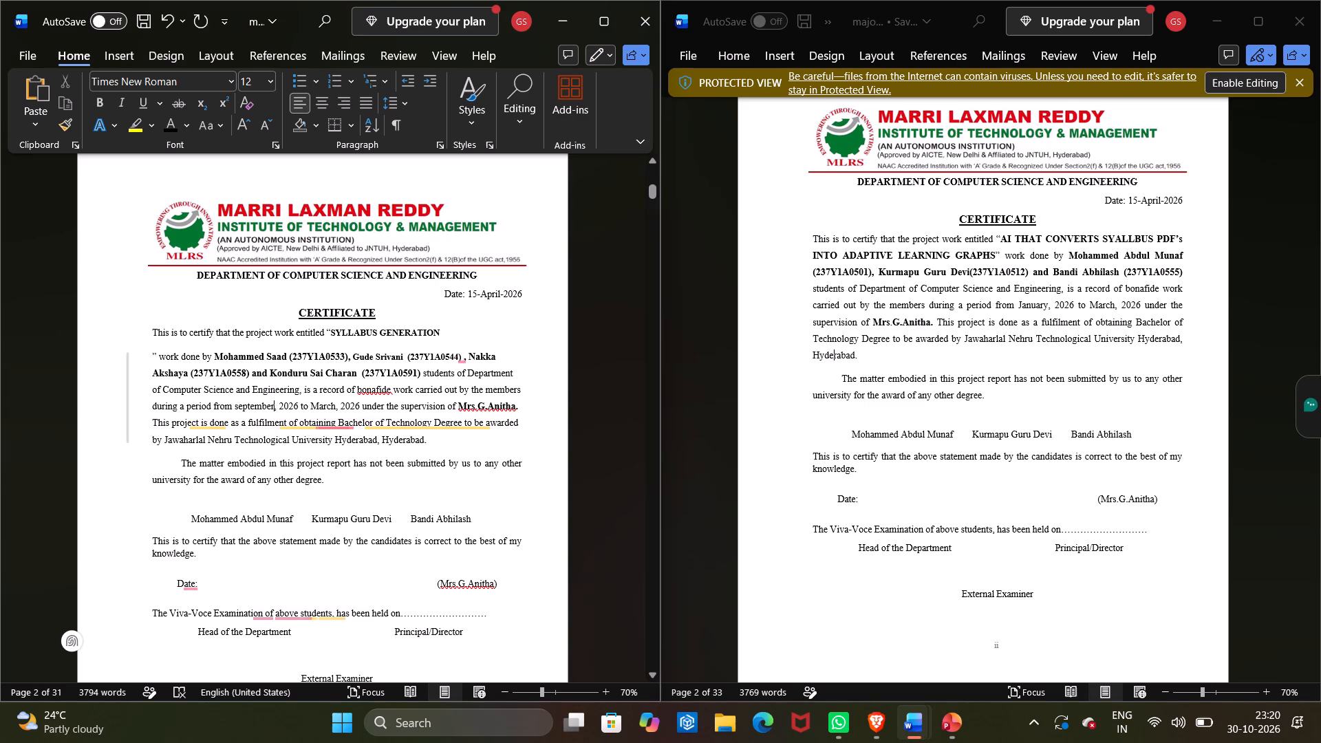
Change the ending month of the project period in the certificate paragraph to "october".
{"action": "left_click", "coordinate": [334, 409]}
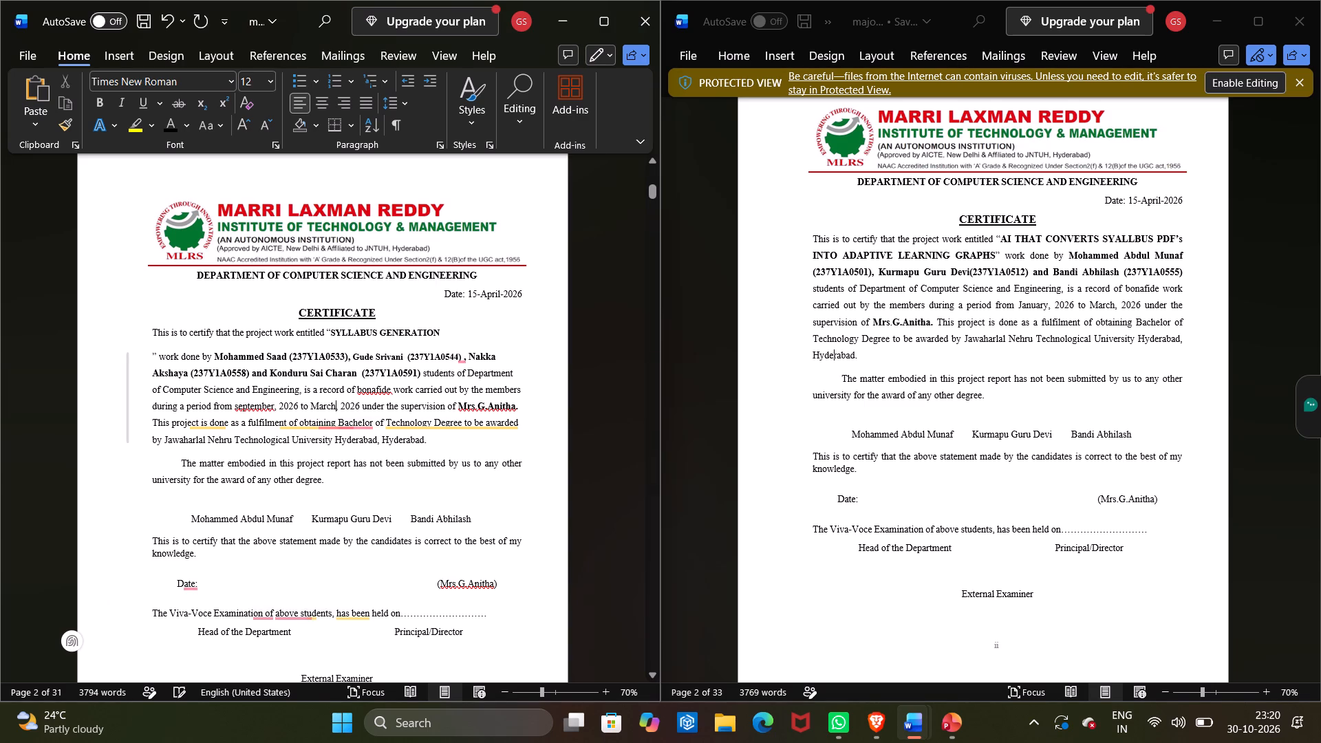
{"action": "key", "text": "BackSpace"}
{"action": "key", "text": "BackSpace"}
{"action": "key", "text": "BackSpace"}
{"action": "key", "text": "BackSpace"}
{"action": "key", "text": "BackSpace"}
{"action": "type", "text": "october"}
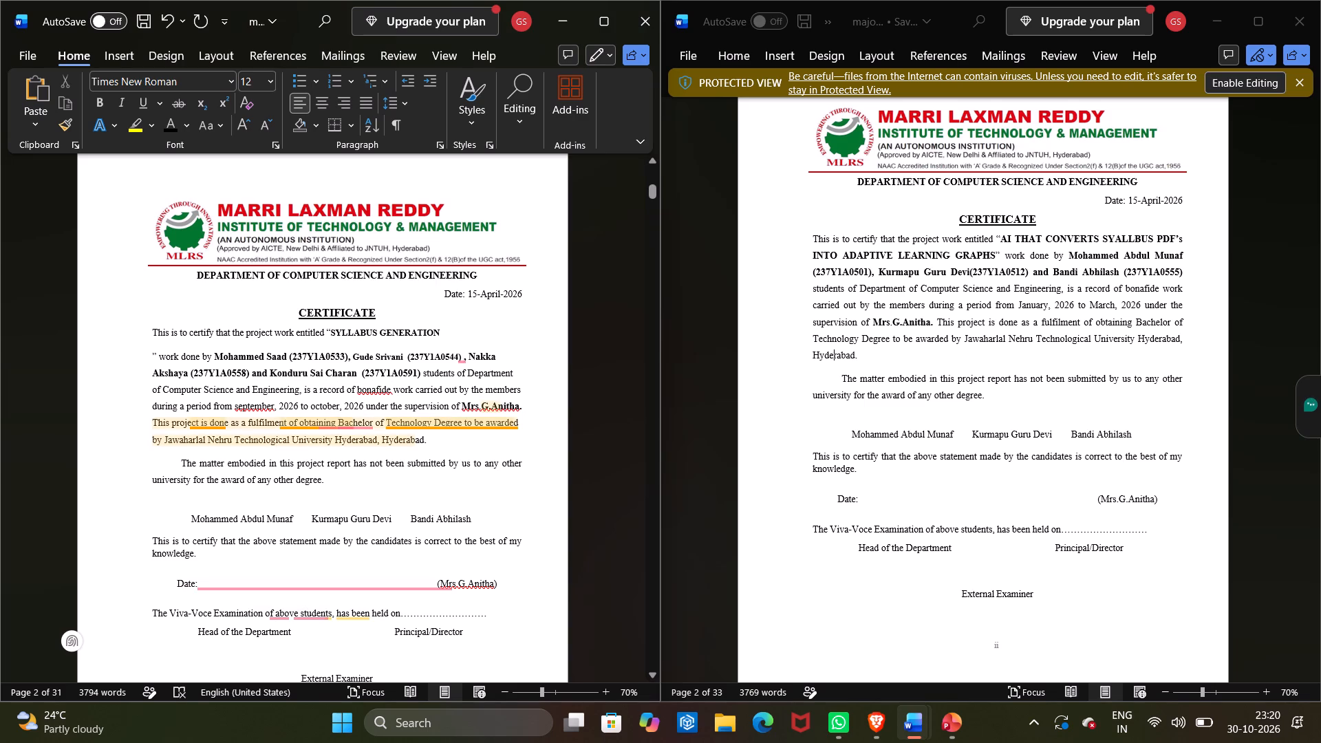
Replace the supervisor's name in the certificate paragraph with the new supervisor's initial and name, keeping the title "Mrs.".
{"action": "left_click", "coordinate": [520, 405]}
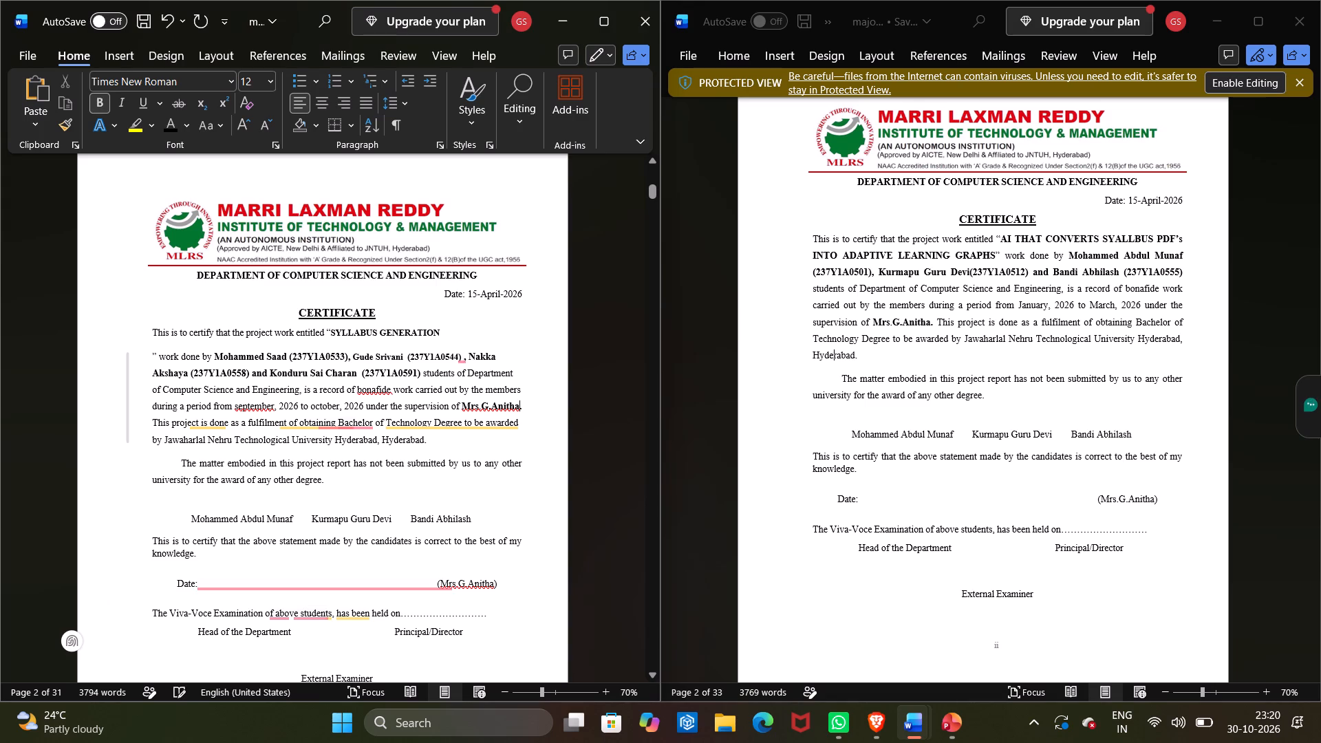
{"action": "key", "text": "BackSpace"}
{"action": "key", "text": "BackSpace"}
{"action": "key", "text": "BackSpace"}
{"action": "key", "text": "BackSpace"}
{"action": "key", "text": "BackSpace"}
{"action": "key", "text": "BackSpace"}
{"action": "key", "text": "BackSpace"}
{"action": "key", "text": "BackSpace"}
{"action": "key", "text": "BackSpace"}
{"action": "key", "text": "BackSpace"}
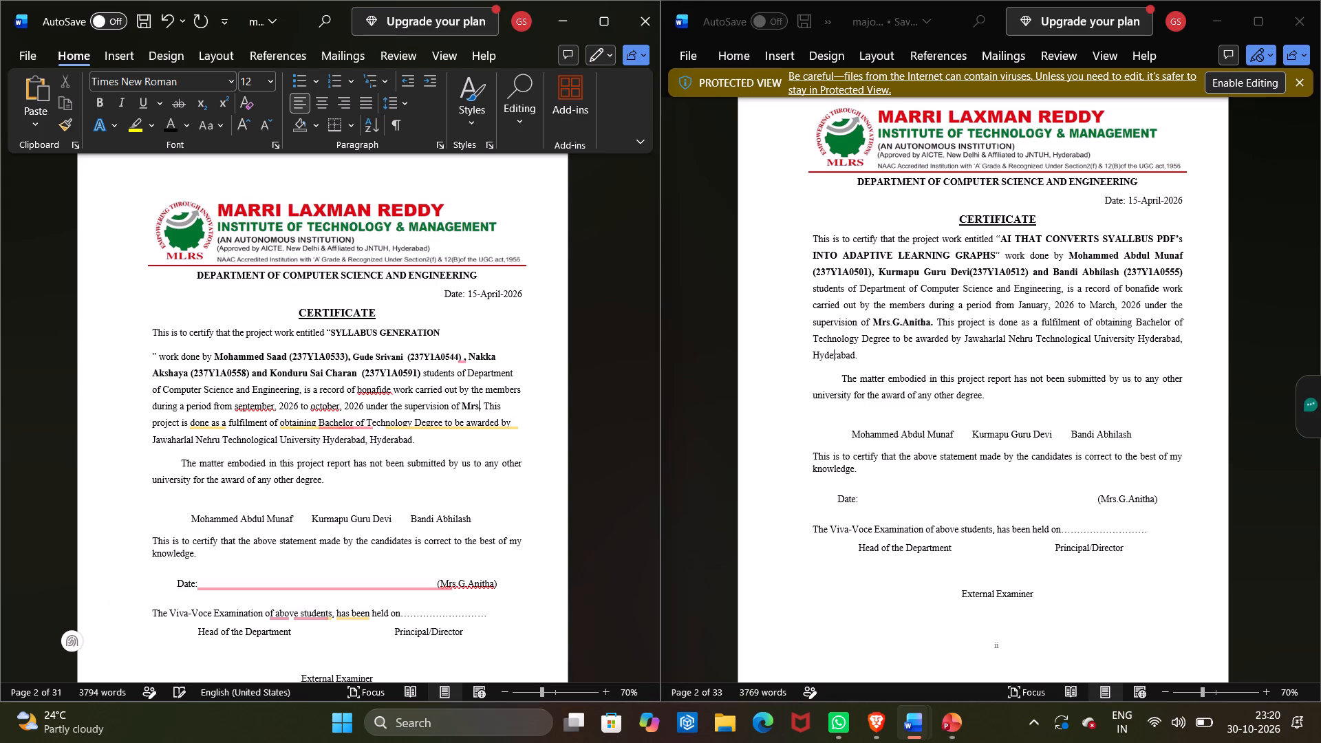
{"action": "key", "text": "period"}
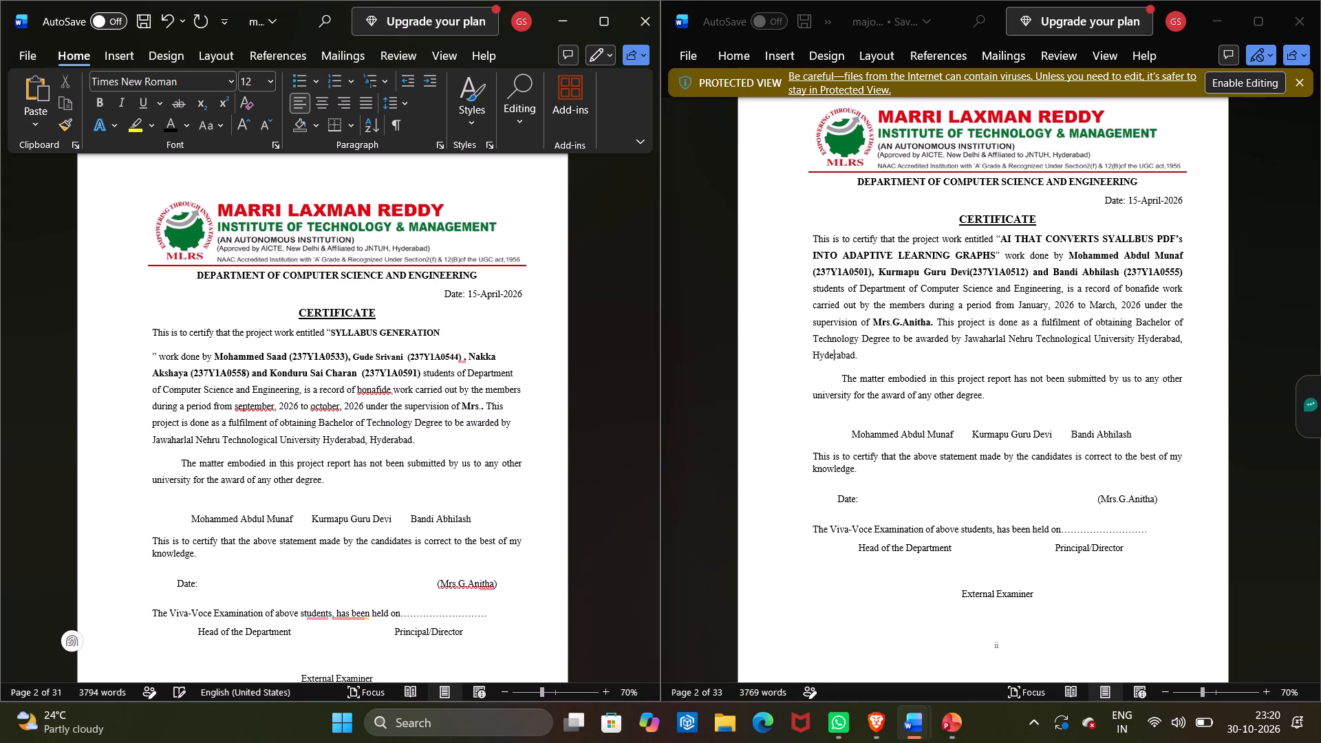
{"action": "key", "text": "shift+m"}
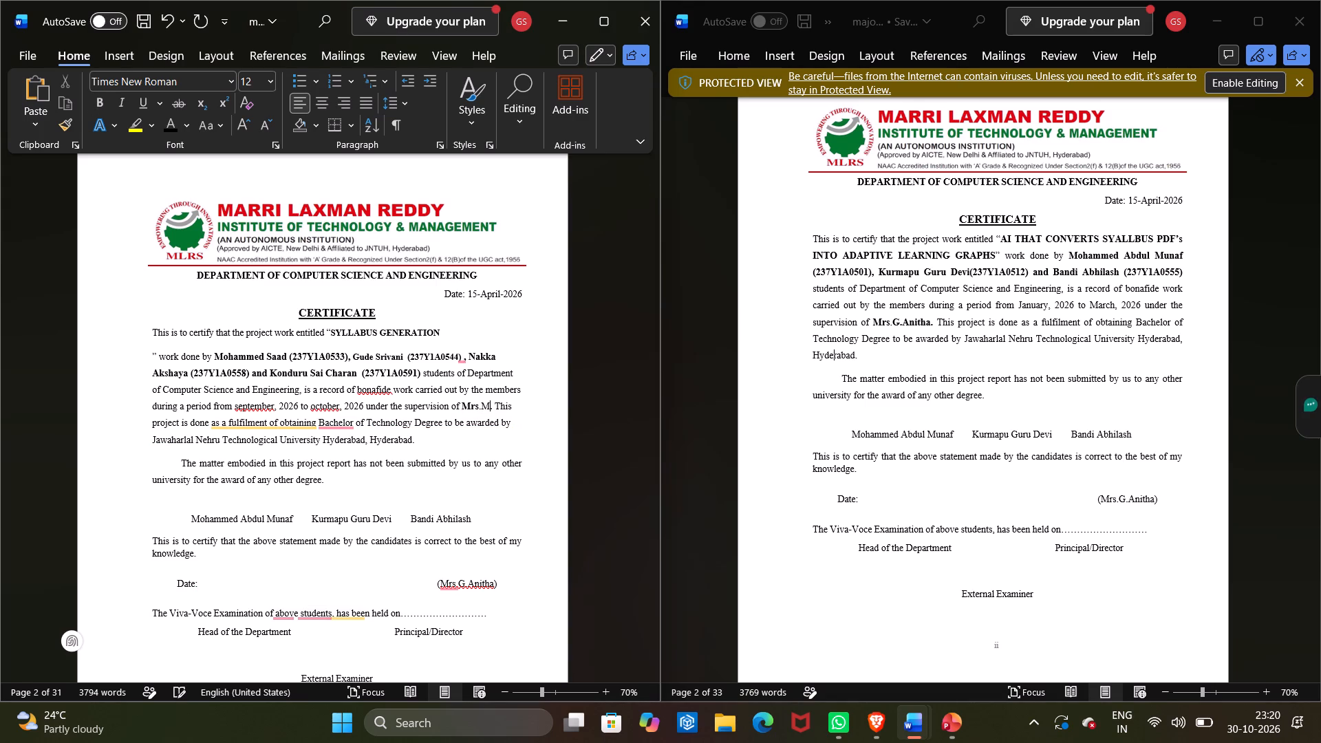
{"action": "key", "text": "period"}
{"action": "type", "text": "Pallavi"}
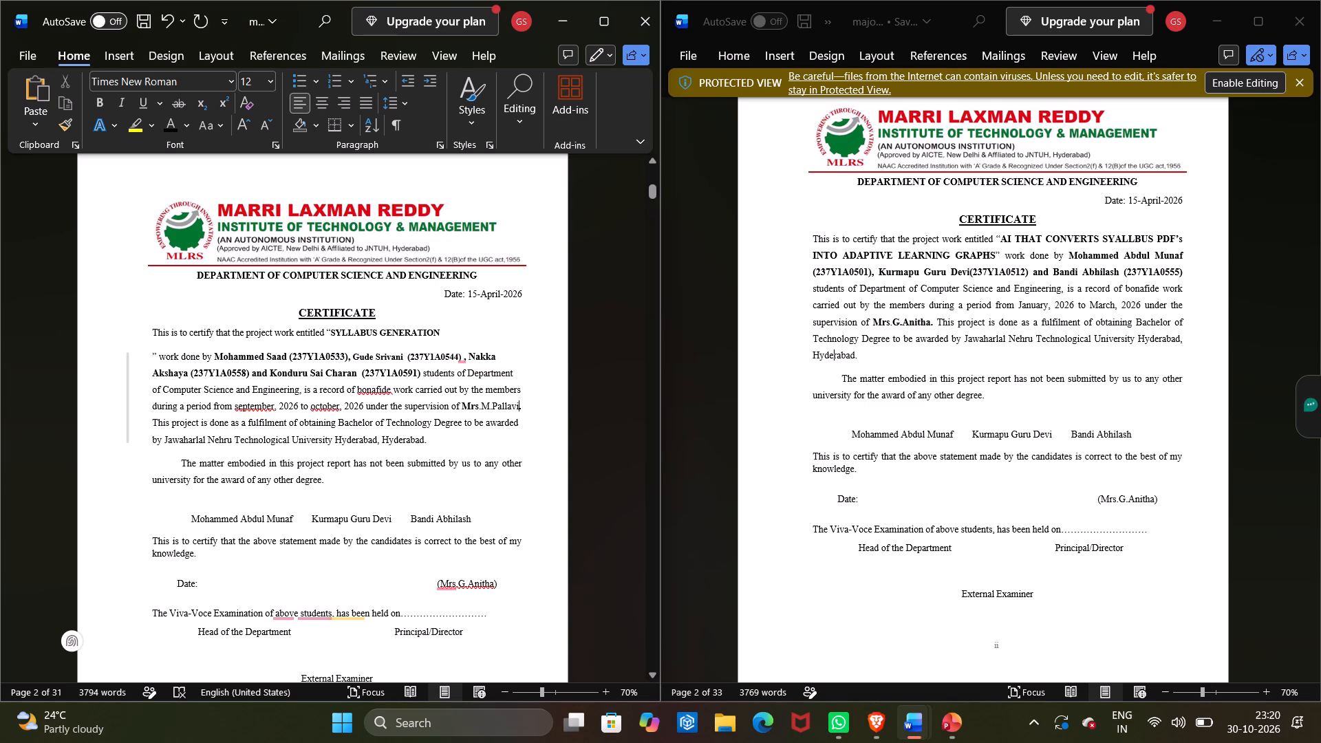
Replace the first name in the candidates' signature line with the first member's name copied from the certificate paragraph, without the roll number.
{"action": "scroll", "coordinate": [375, 471], "scroll_direction": "down", "scroll_amount": 1}
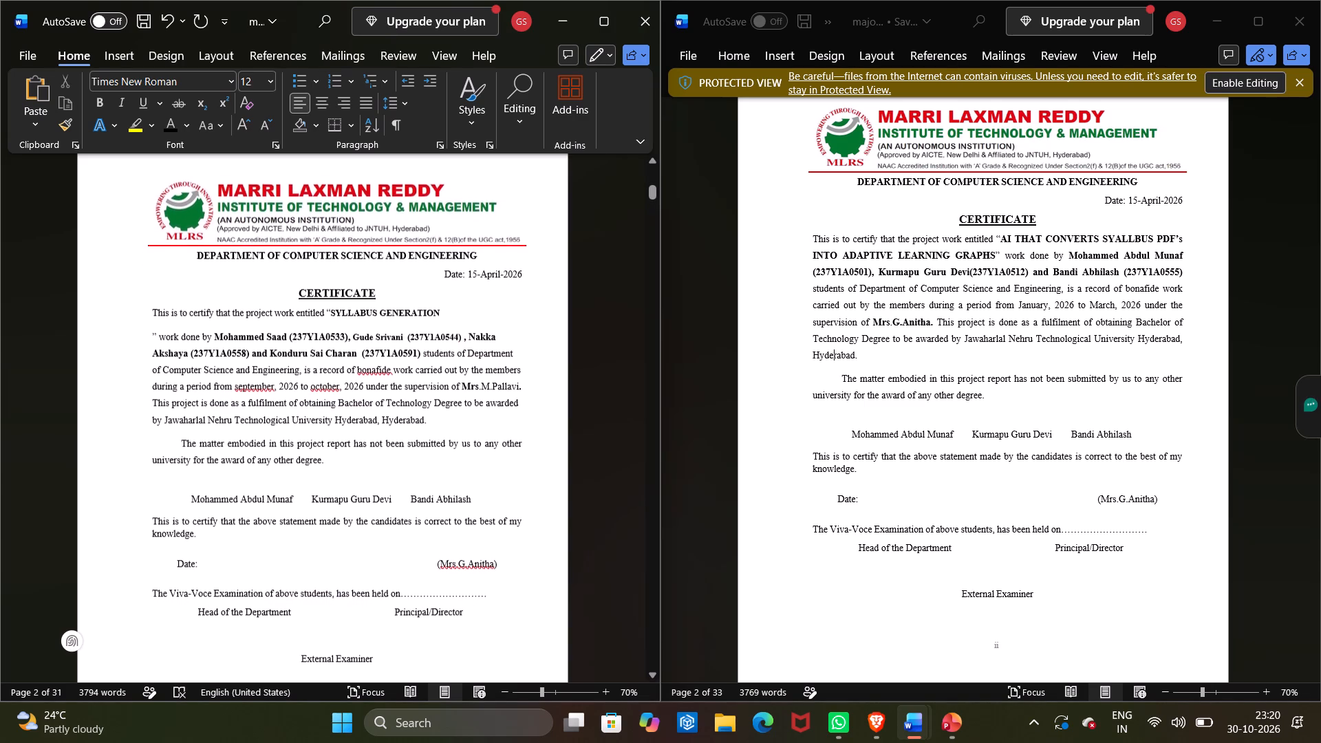
{"action": "scroll", "coordinate": [375, 471], "scroll_direction": "down", "scroll_amount": 2}
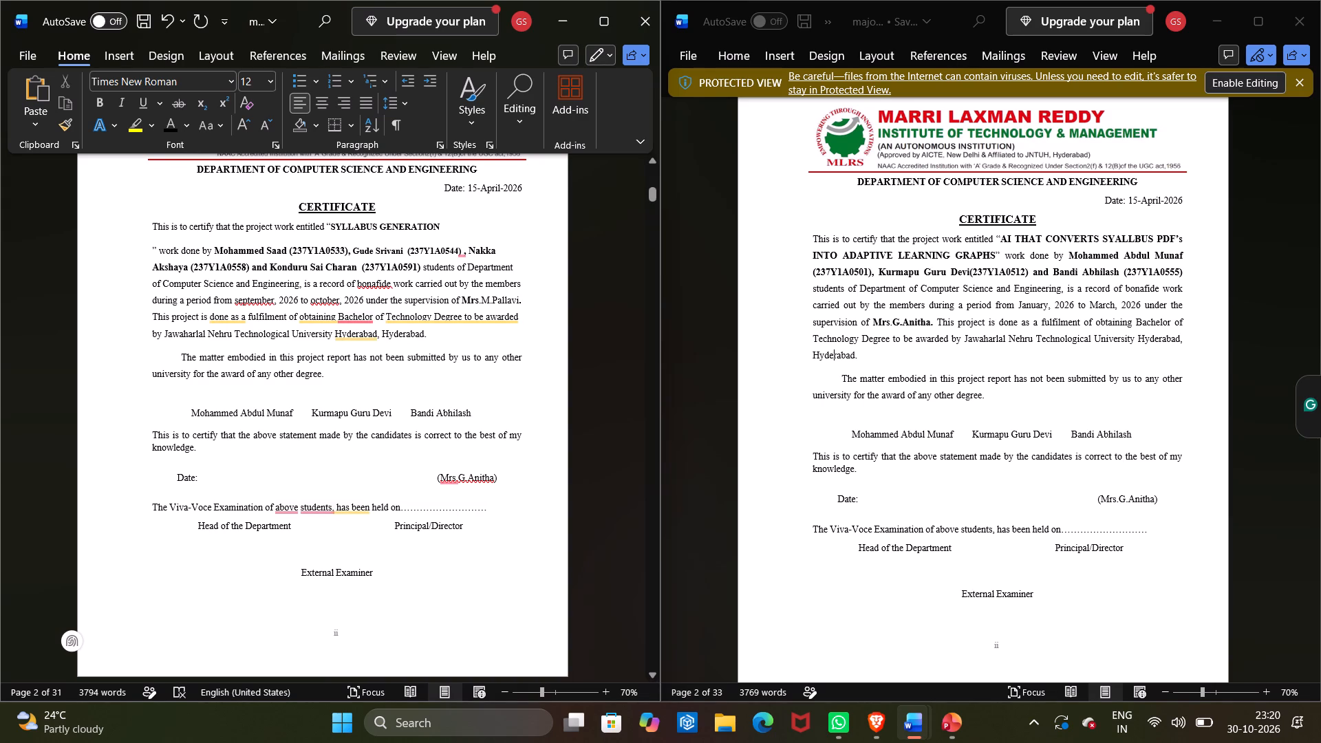
{"action": "left_click_drag", "start_coordinate": [187, 416], "coordinate": [272, 417]}
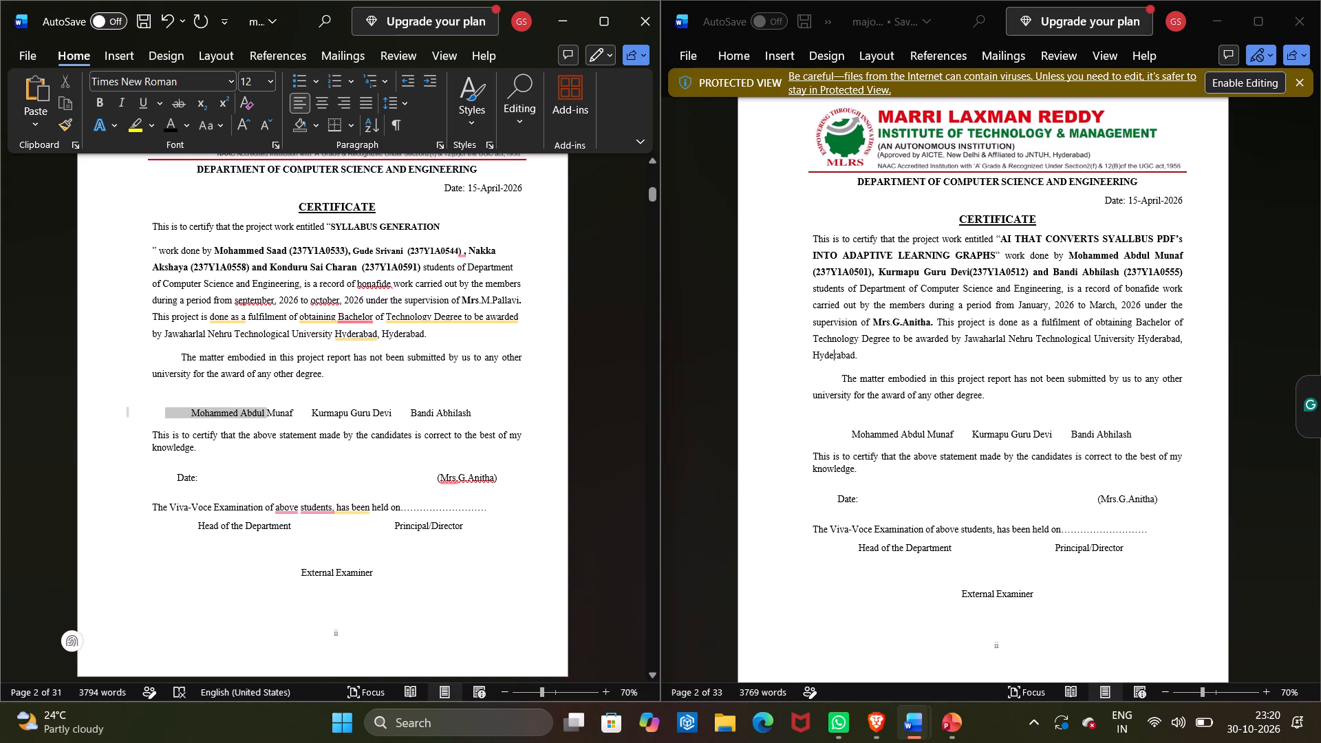
{"action": "left_click_drag", "start_coordinate": [272, 417], "coordinate": [297, 415]}
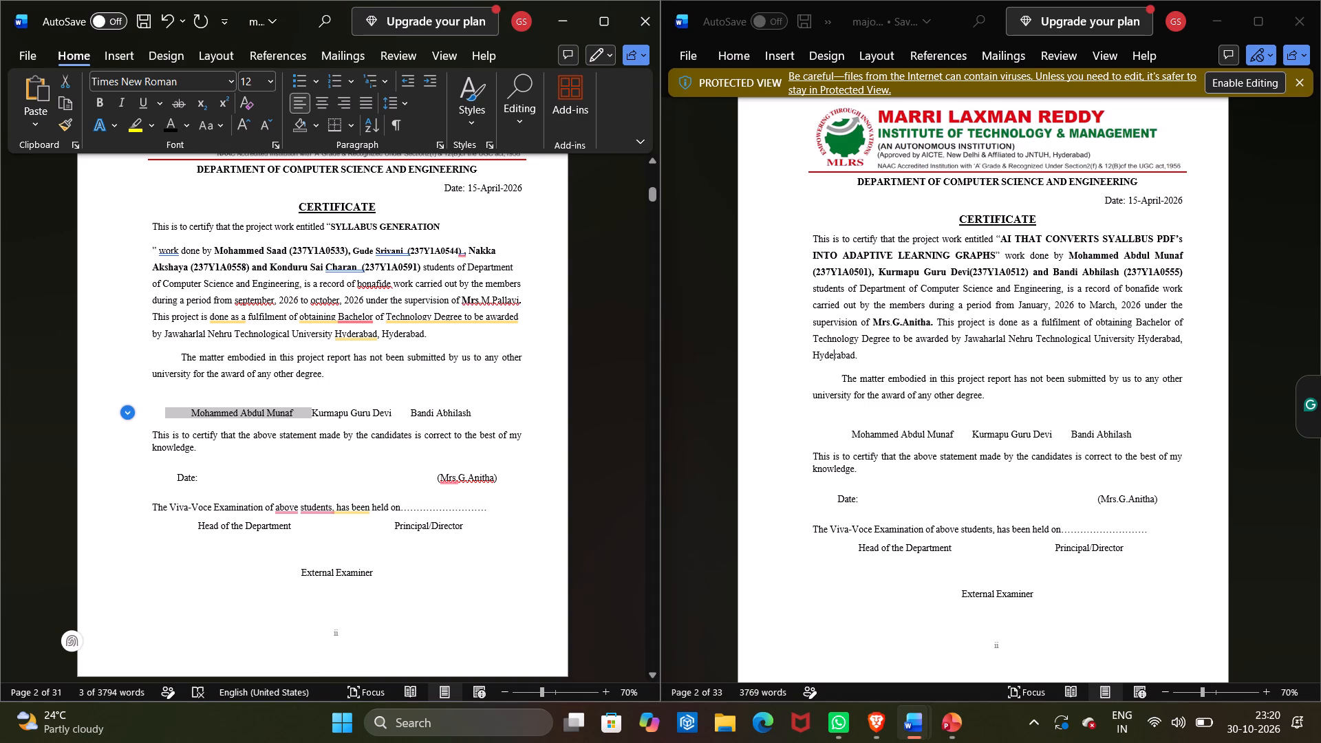
{"action": "left_click_drag", "start_coordinate": [216, 246], "coordinate": [330, 252]}
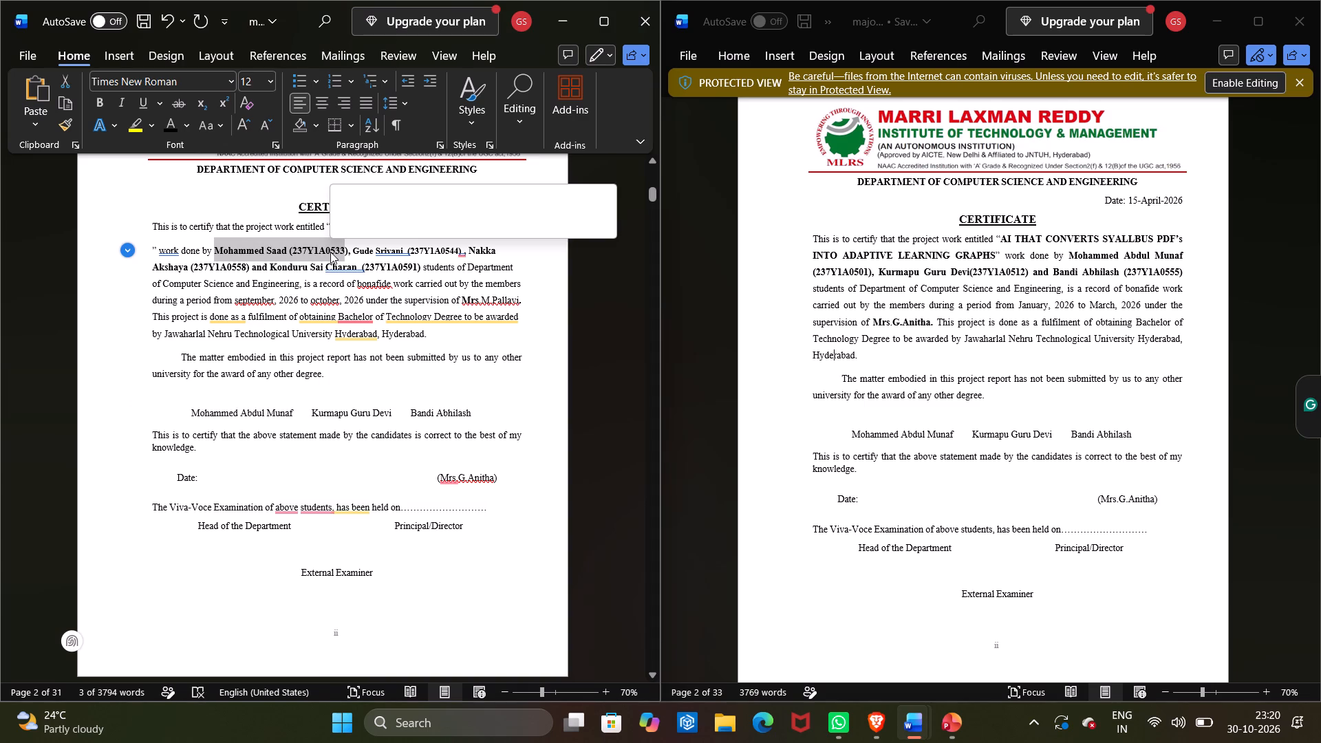
{"action": "left_click", "coordinate": [323, 252]}
{"action": "left_click_drag", "start_coordinate": [285, 252], "coordinate": [219, 253]}
{"action": "right_click", "coordinate": [233, 252]}
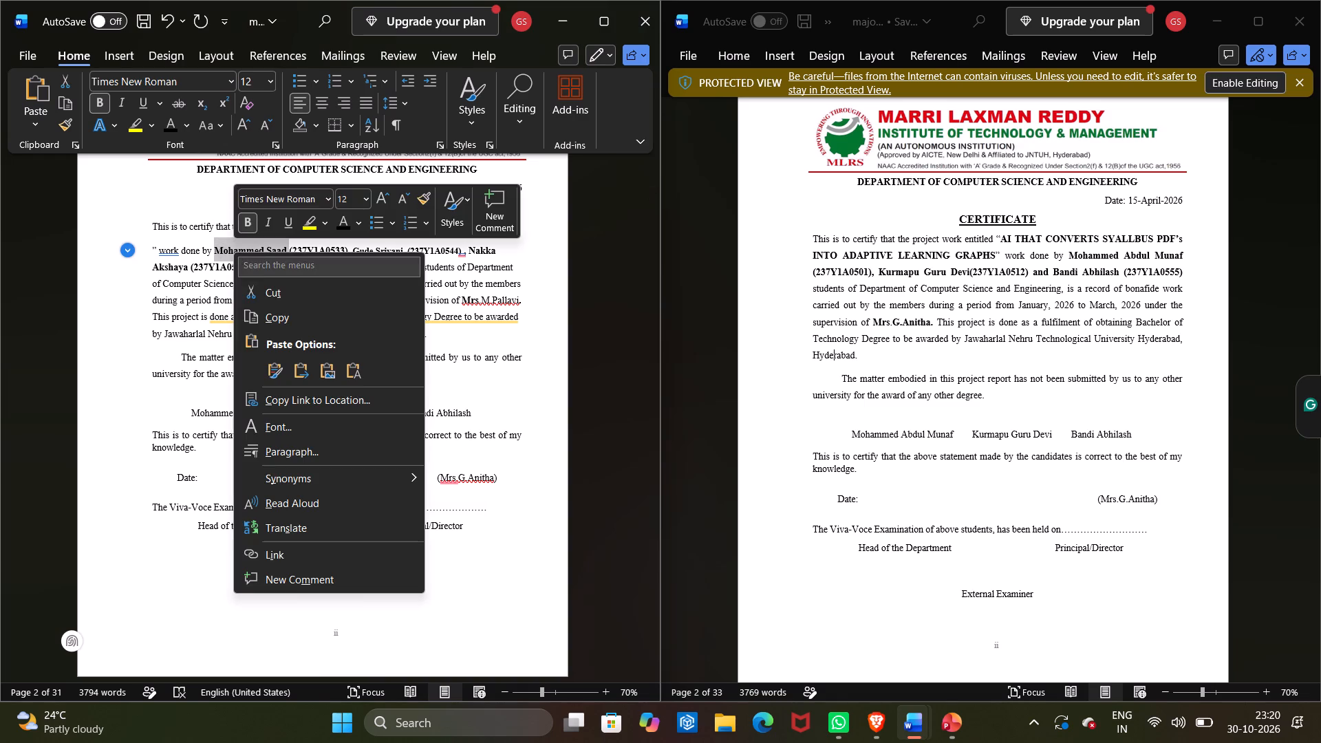
{"action": "left_click", "coordinate": [269, 311]}
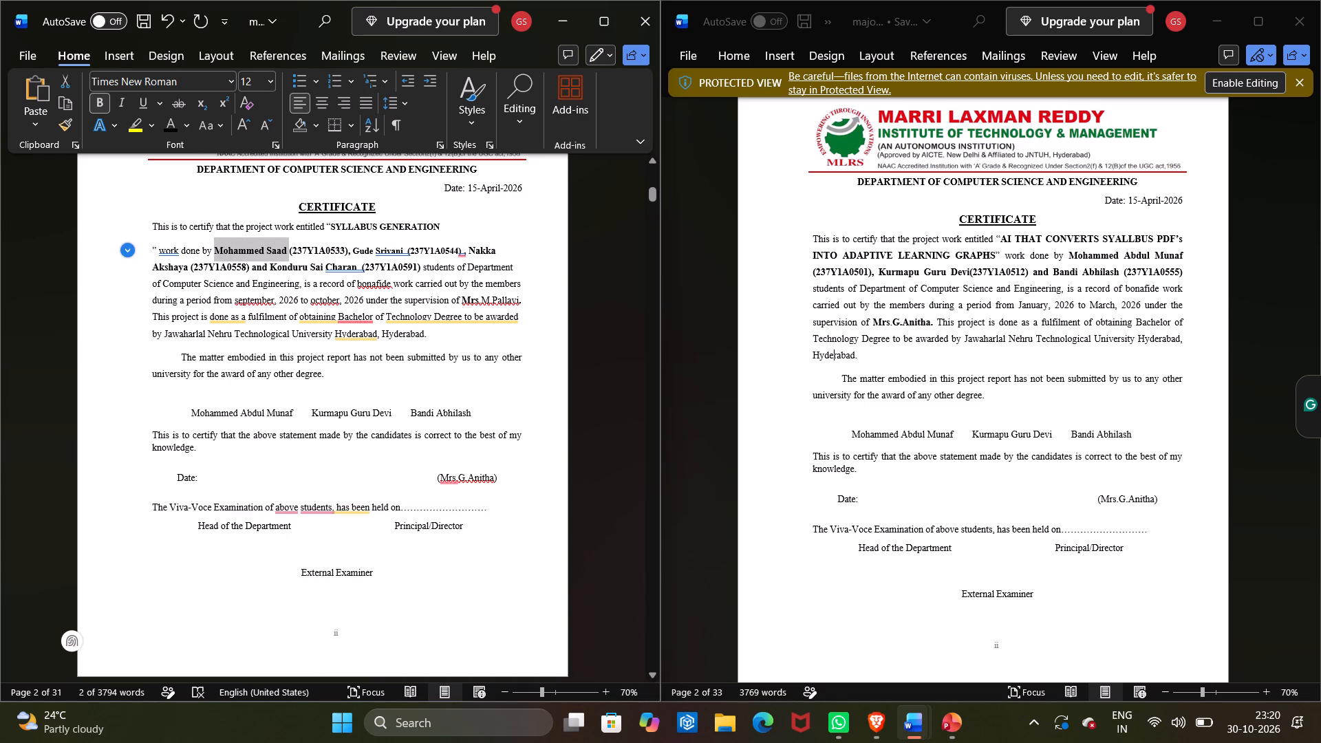
{"action": "triple_click", "coordinate": [253, 414]}
{"action": "left_click", "coordinate": [253, 414]}
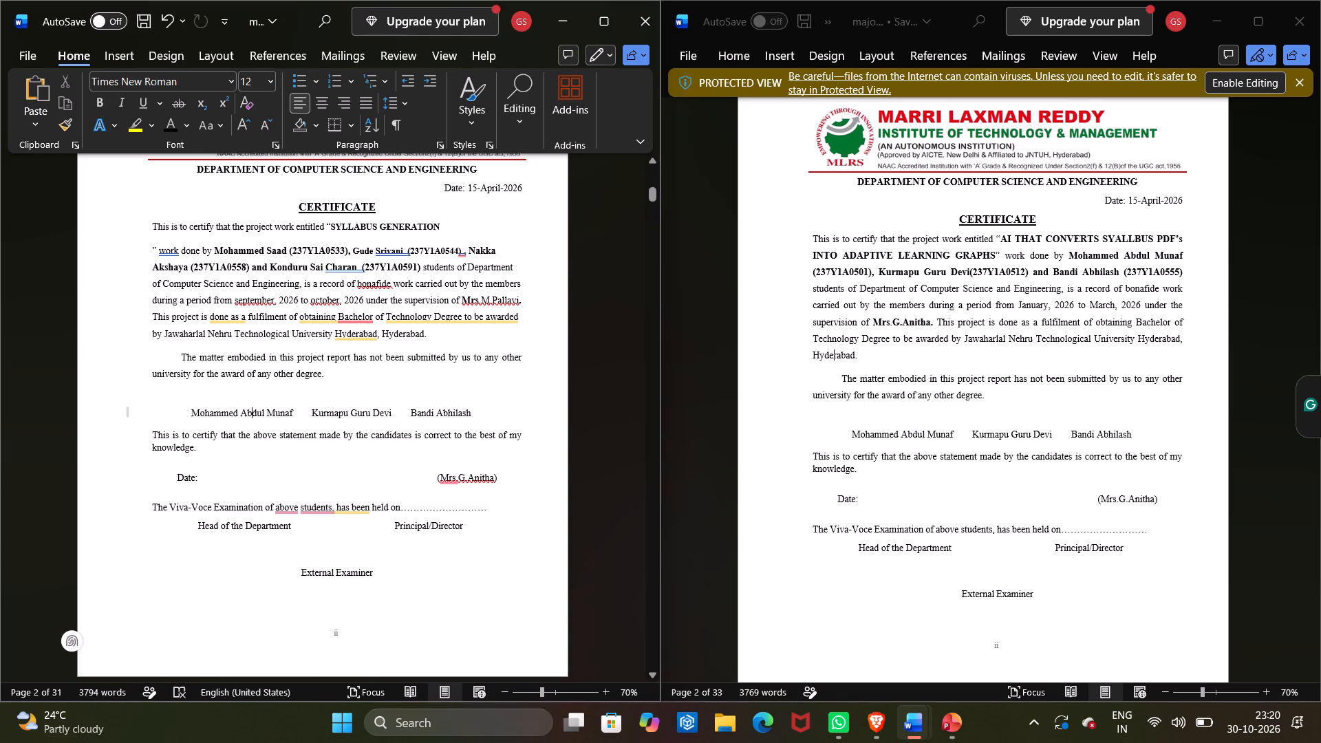
{"action": "left_click_drag", "start_coordinate": [291, 413], "coordinate": [200, 412]}
{"action": "key", "text": "ctrl+v"}
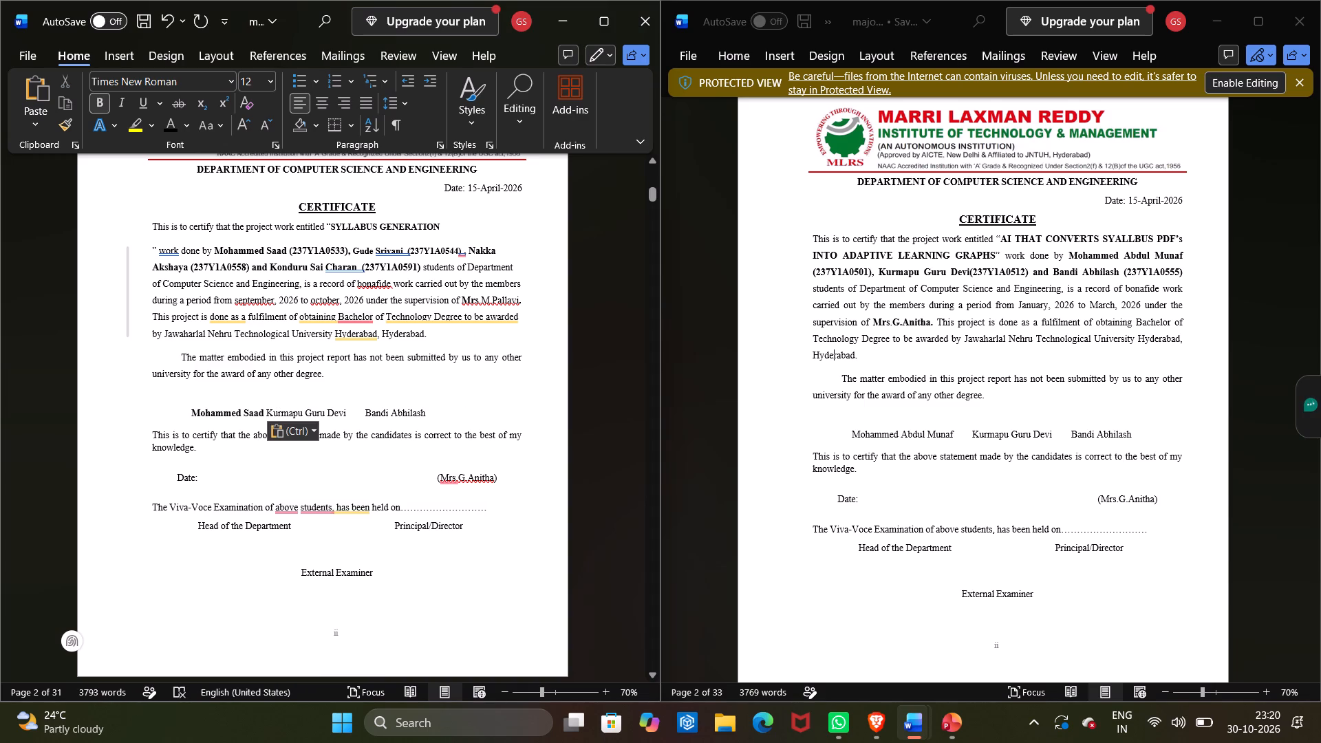
Replace the second name in the signature line with the second member's name copied from the certificate paragraph, removing the old name's leftover word.
{"action": "left_click_drag", "start_coordinate": [353, 246], "coordinate": [400, 252]}
{"action": "key", "text": "ctrl+c"}
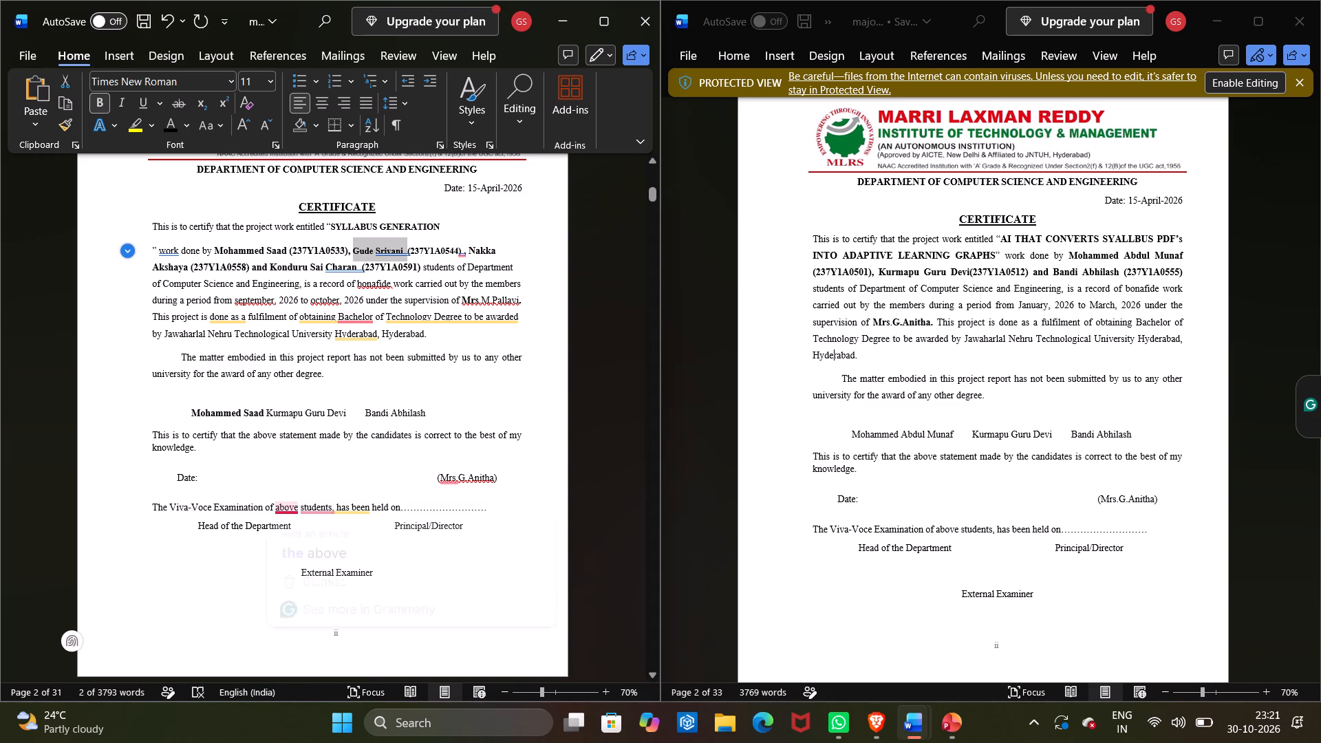
{"action": "left_click_drag", "start_coordinate": [264, 409], "coordinate": [334, 407]}
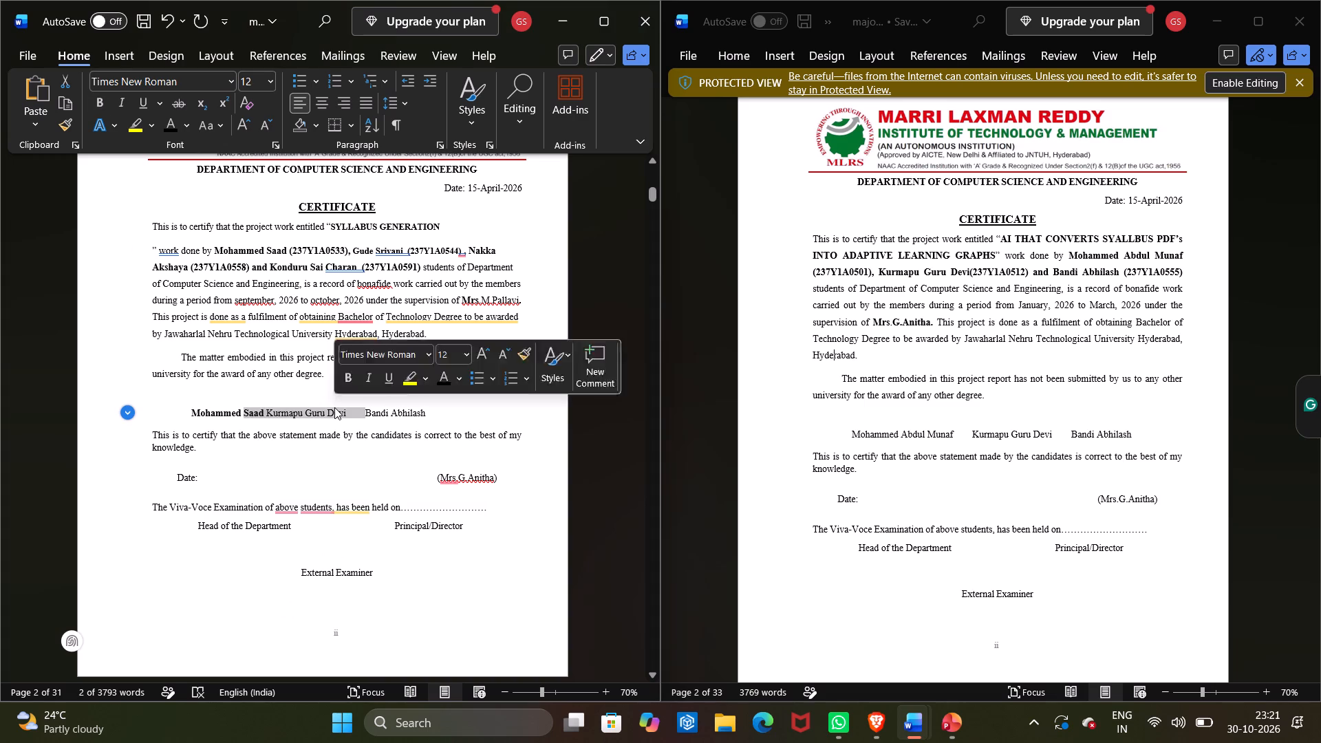
{"action": "left_click", "coordinate": [334, 407]}
{"action": "left_click", "coordinate": [343, 412]}
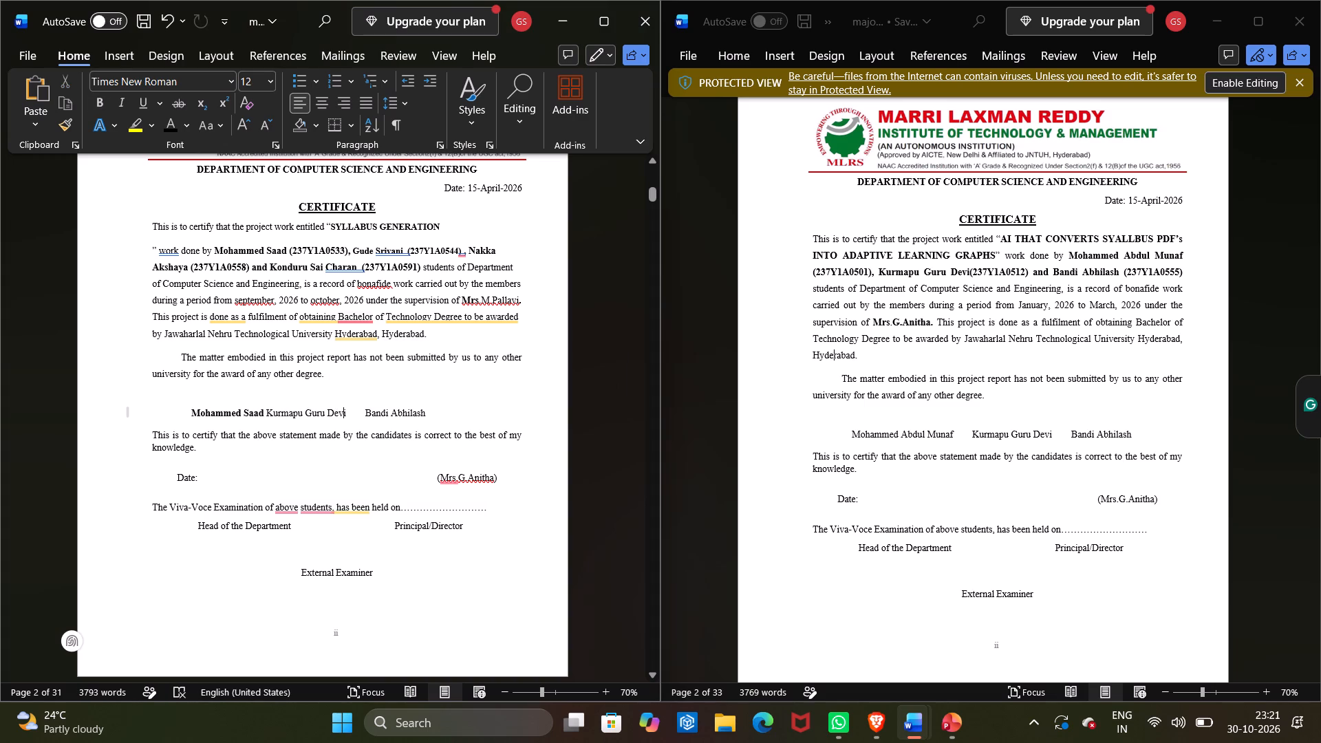
{"action": "left_click_drag", "start_coordinate": [345, 412], "coordinate": [286, 419]}
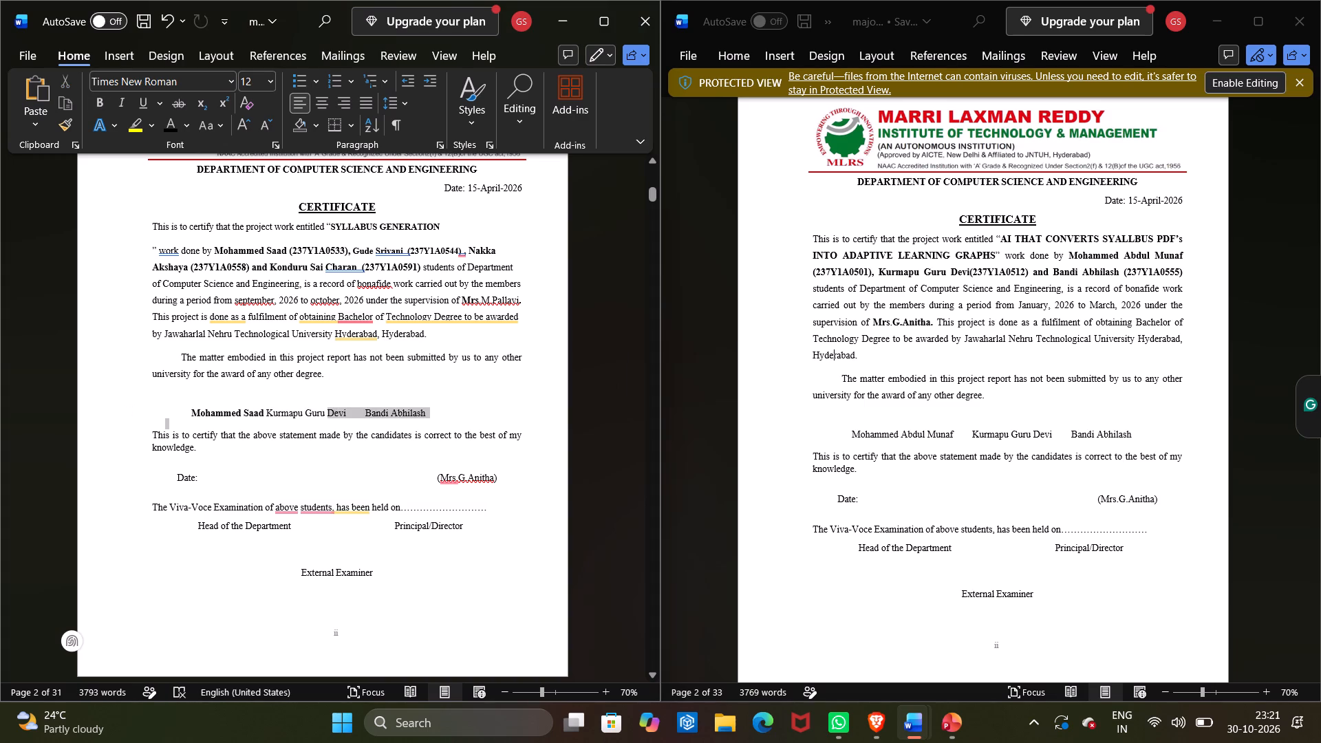
{"action": "left_click_drag", "start_coordinate": [286, 419], "coordinate": [273, 416]}
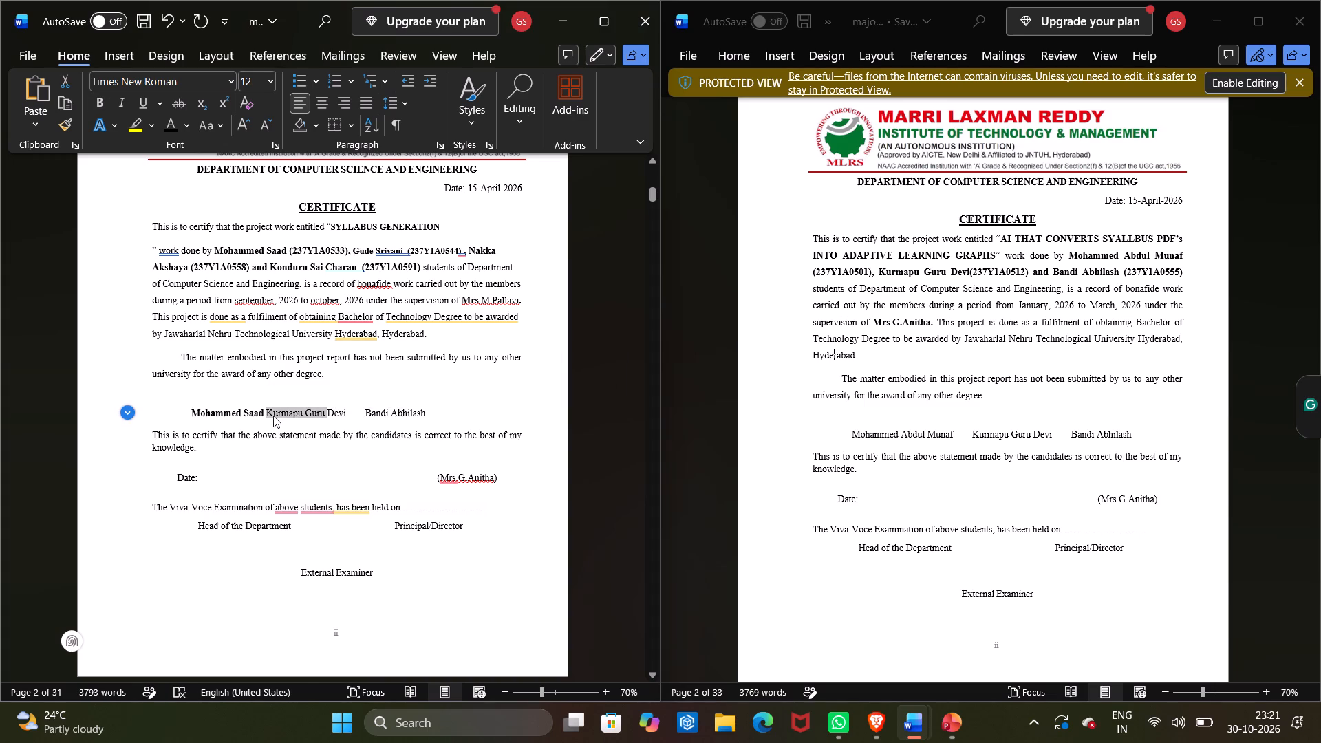
{"action": "key", "text": "ctrl+v"}
{"action": "key", "text": "Right"}
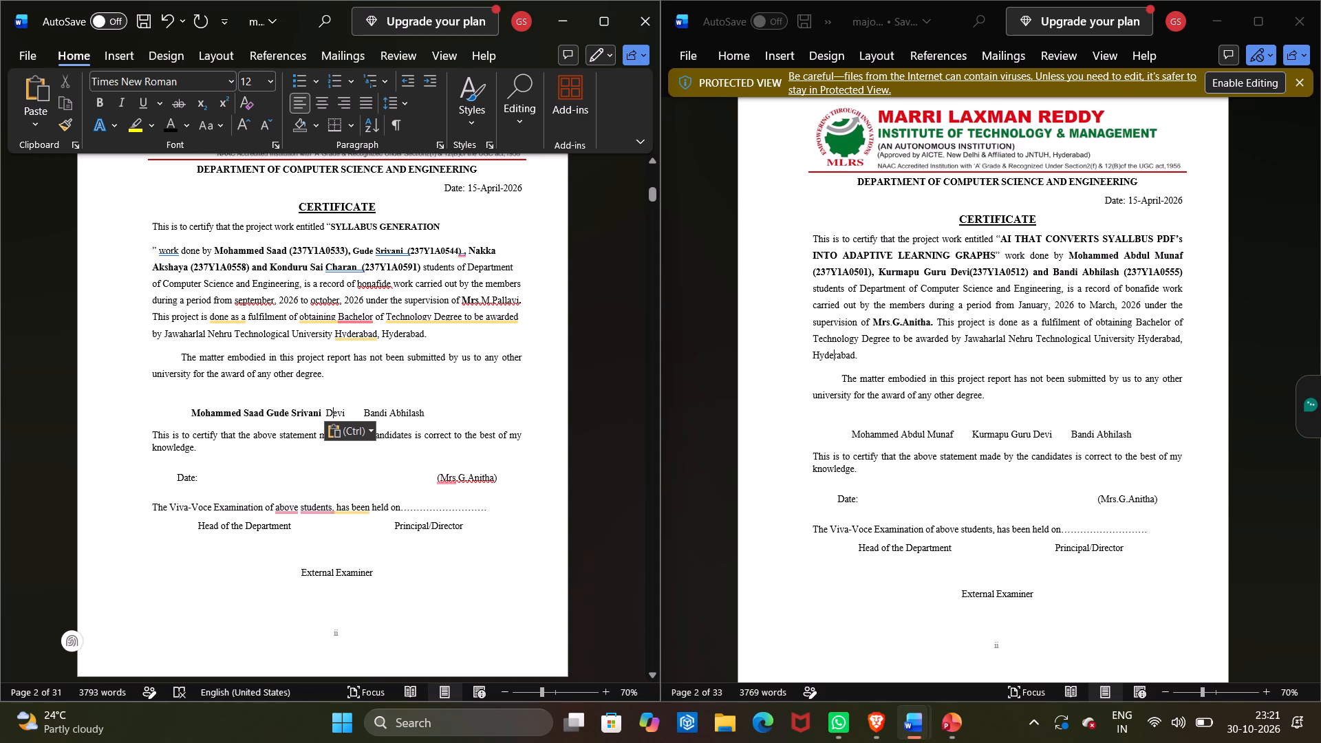
{"action": "key", "text": "Right"}
{"action": "key", "text": "Right"}
{"action": "key", "text": "Right"}
{"action": "key", "text": "Right"}
{"action": "key", "text": "BackSpace"}
{"action": "key", "text": "BackSpace"}
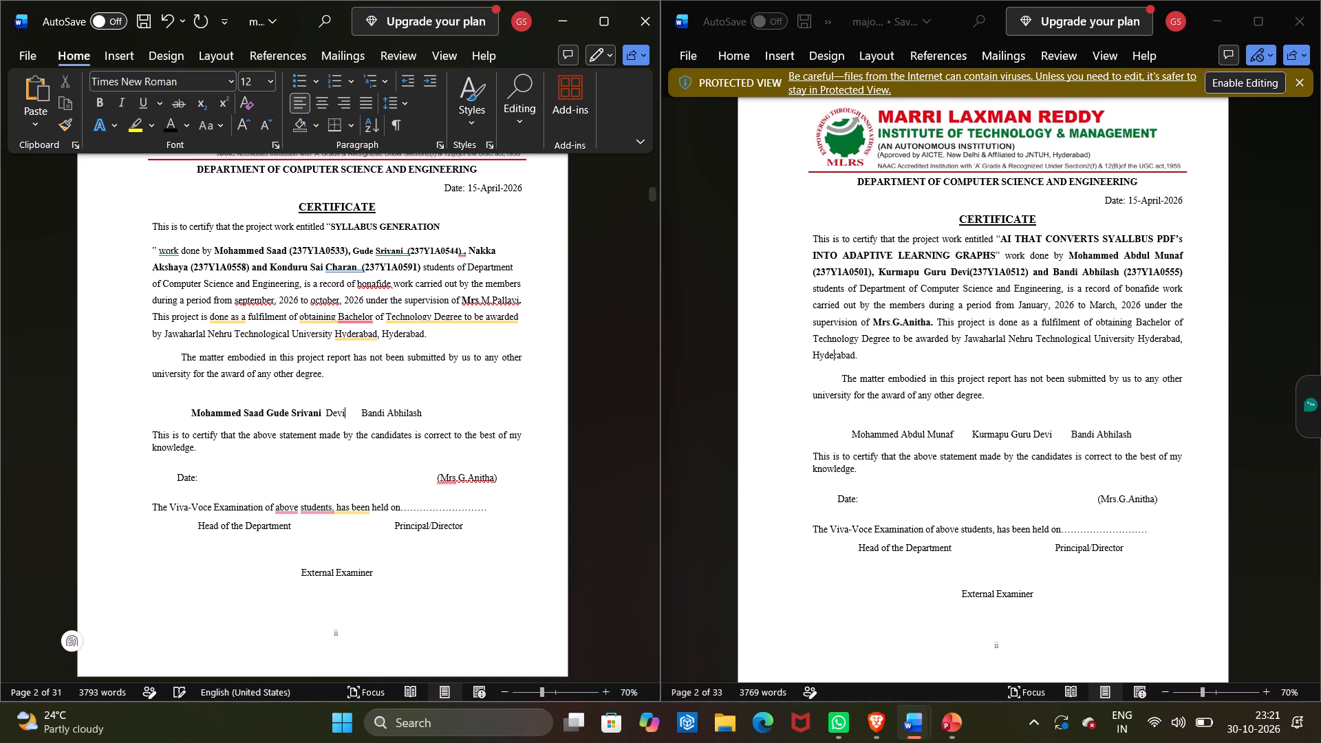
{"action": "key", "text": "BackSpace"}
{"action": "key", "text": "BackSpace"}
{"action": "key", "text": "BackSpace"}
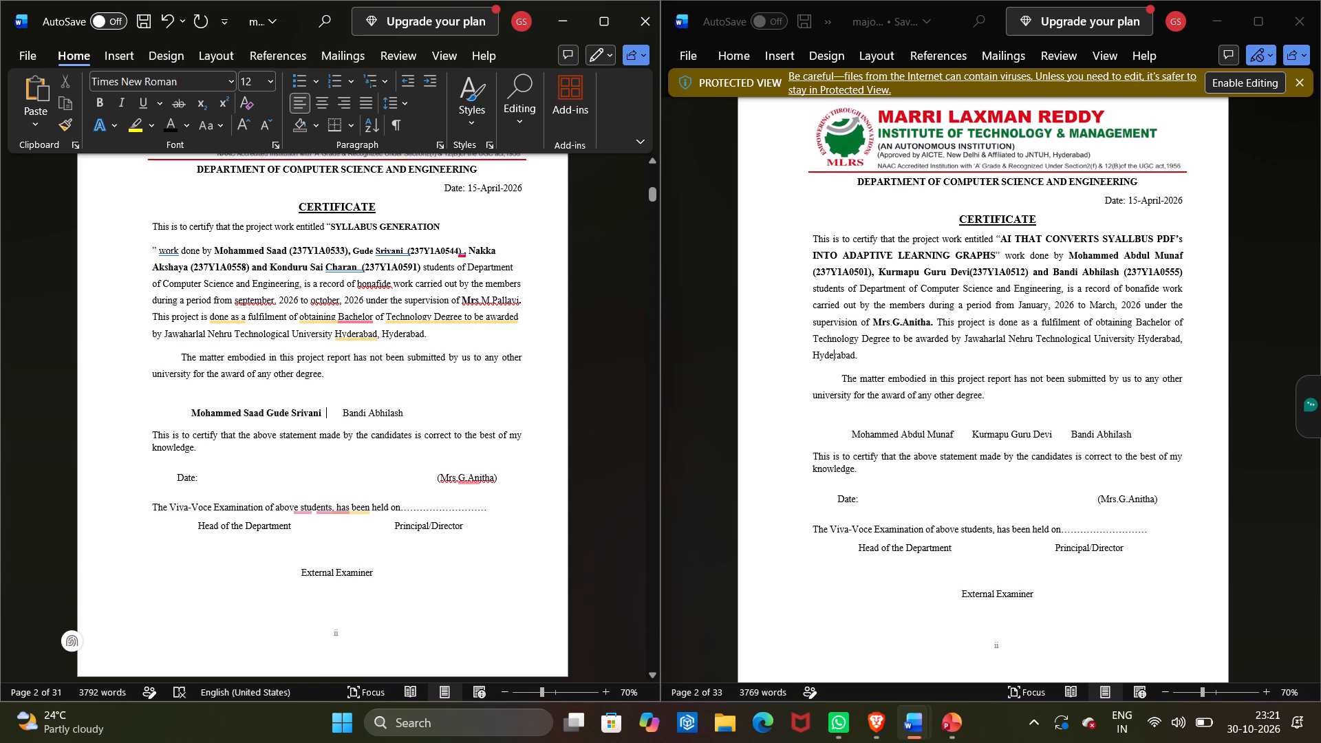
Replace the last name in the signature line with the third member's name copied from the certificate paragraph.
{"action": "left_click_drag", "start_coordinate": [469, 247], "coordinate": [214, 276]}
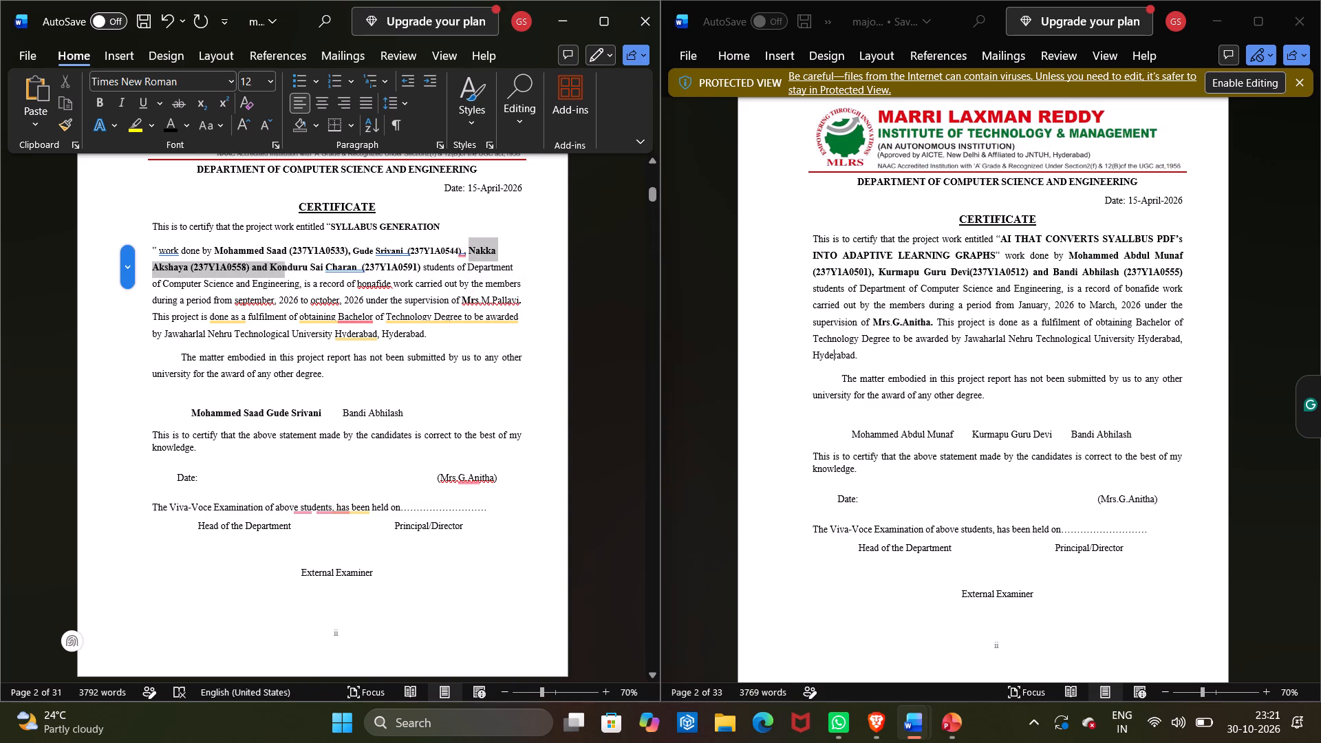
{"action": "left_click_drag", "start_coordinate": [214, 276], "coordinate": [189, 266]}
{"action": "key", "text": "ctrl+c"}
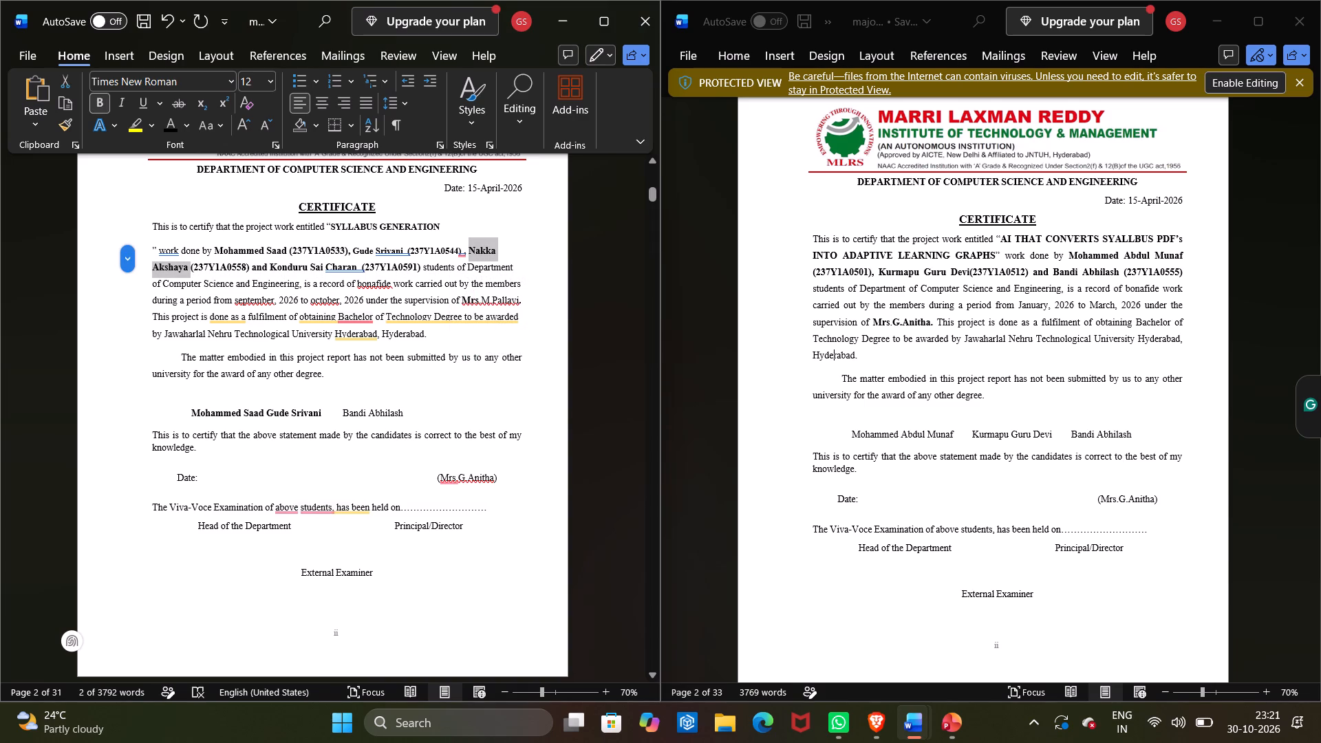
{"action": "left_click_drag", "start_coordinate": [341, 411], "coordinate": [387, 415]}
{"action": "left_click_drag", "start_coordinate": [402, 413], "coordinate": [341, 410]}
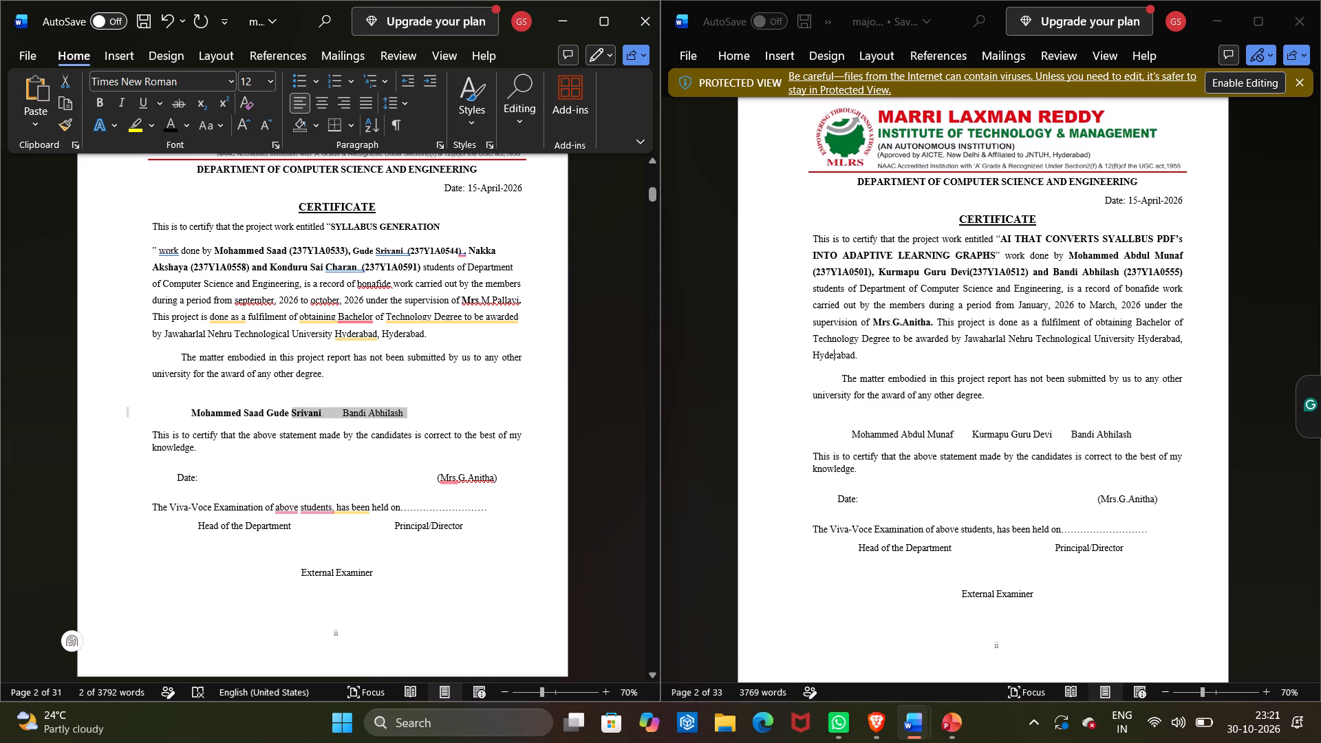
{"action": "left_click_drag", "start_coordinate": [341, 410], "coordinate": [350, 413]}
{"action": "key", "text": "ctrl+v"}
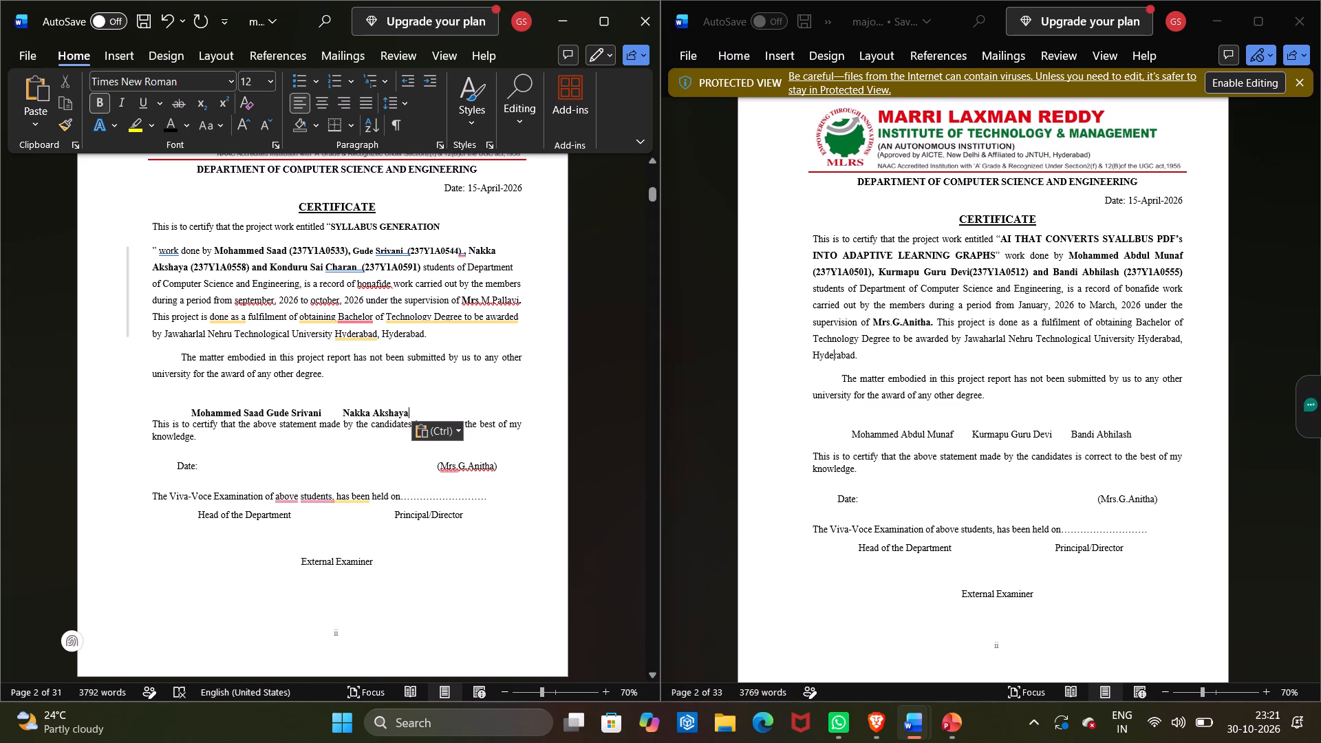
Add the fourth member's name to the end of the candidates' signature line, copied from the certificate paragraph without the roll number.
{"action": "left_click_drag", "start_coordinate": [270, 267], "coordinate": [326, 263]}
{"action": "left_click_drag", "start_coordinate": [326, 263], "coordinate": [353, 263]}
{"action": "key", "text": "ctrl+c"}
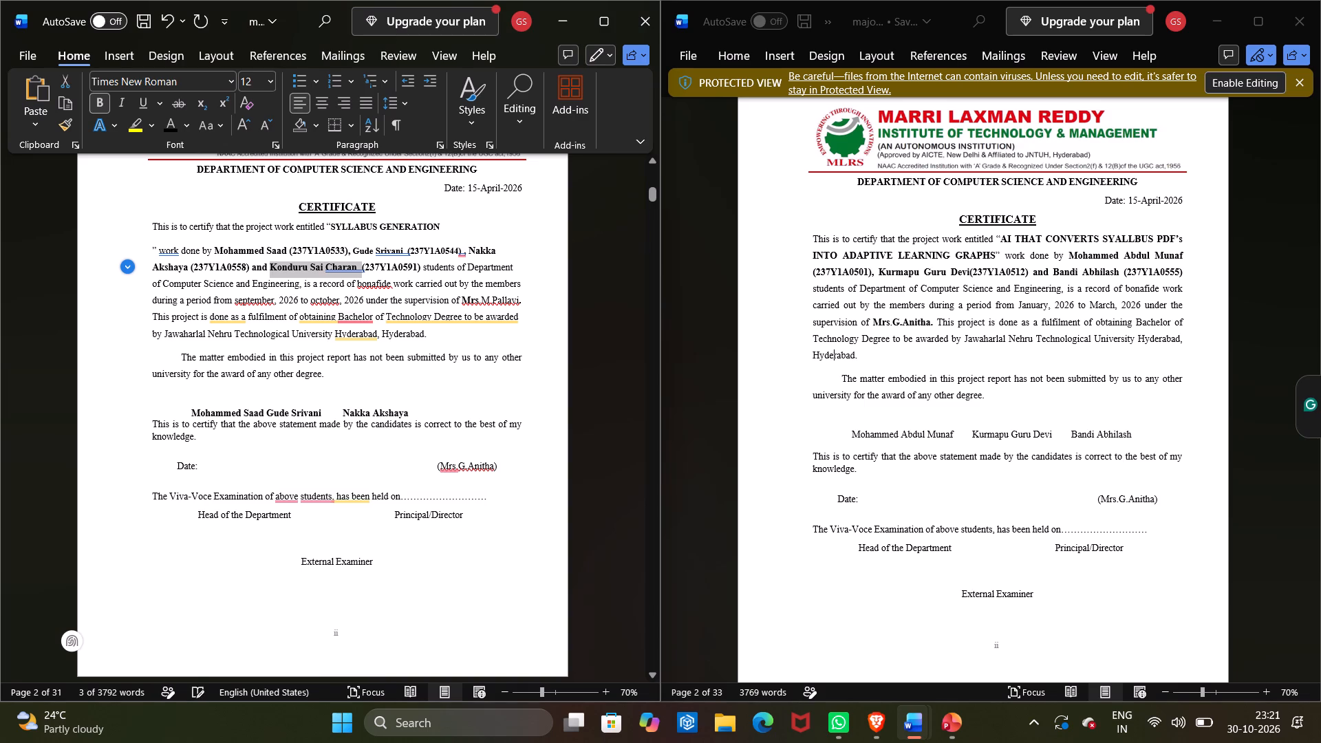
{"action": "left_click", "coordinate": [452, 419]}
{"action": "left_click", "coordinate": [442, 415]}
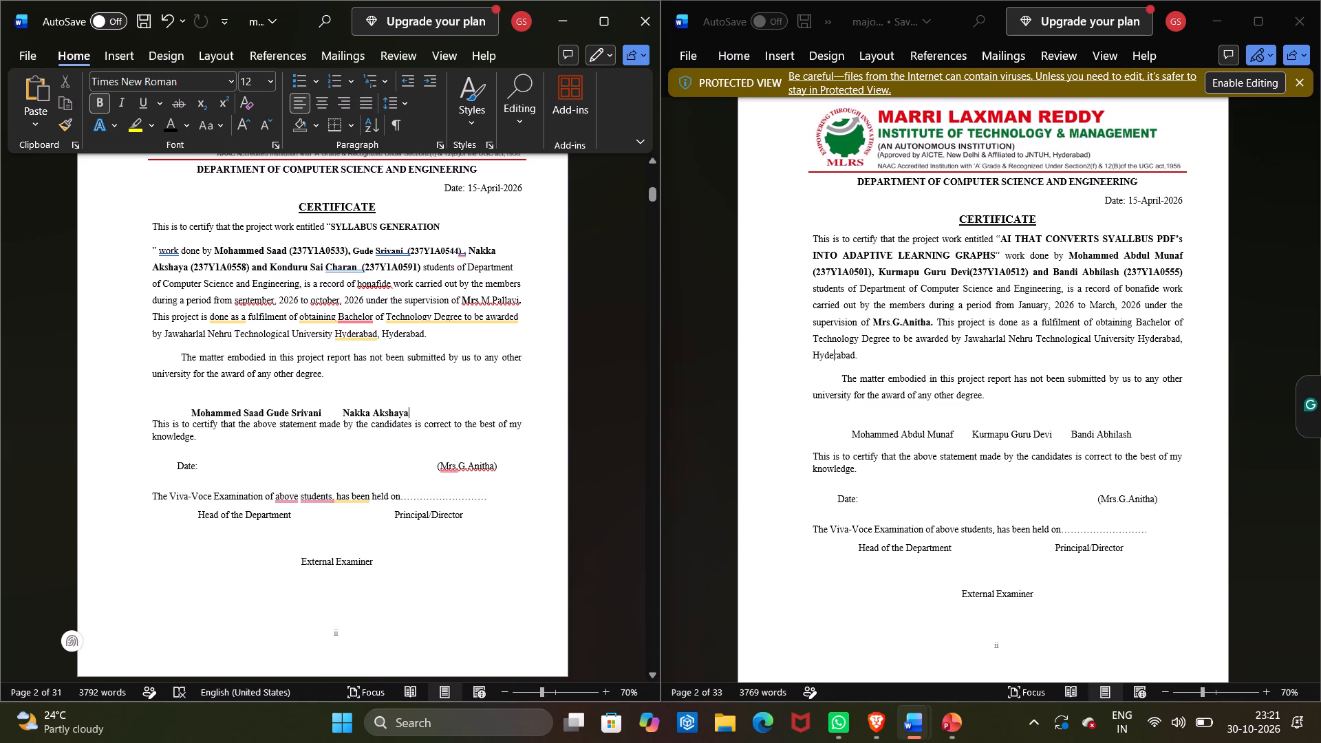
{"action": "key", "text": "space"}
{"action": "key", "text": "ctrl+v"}
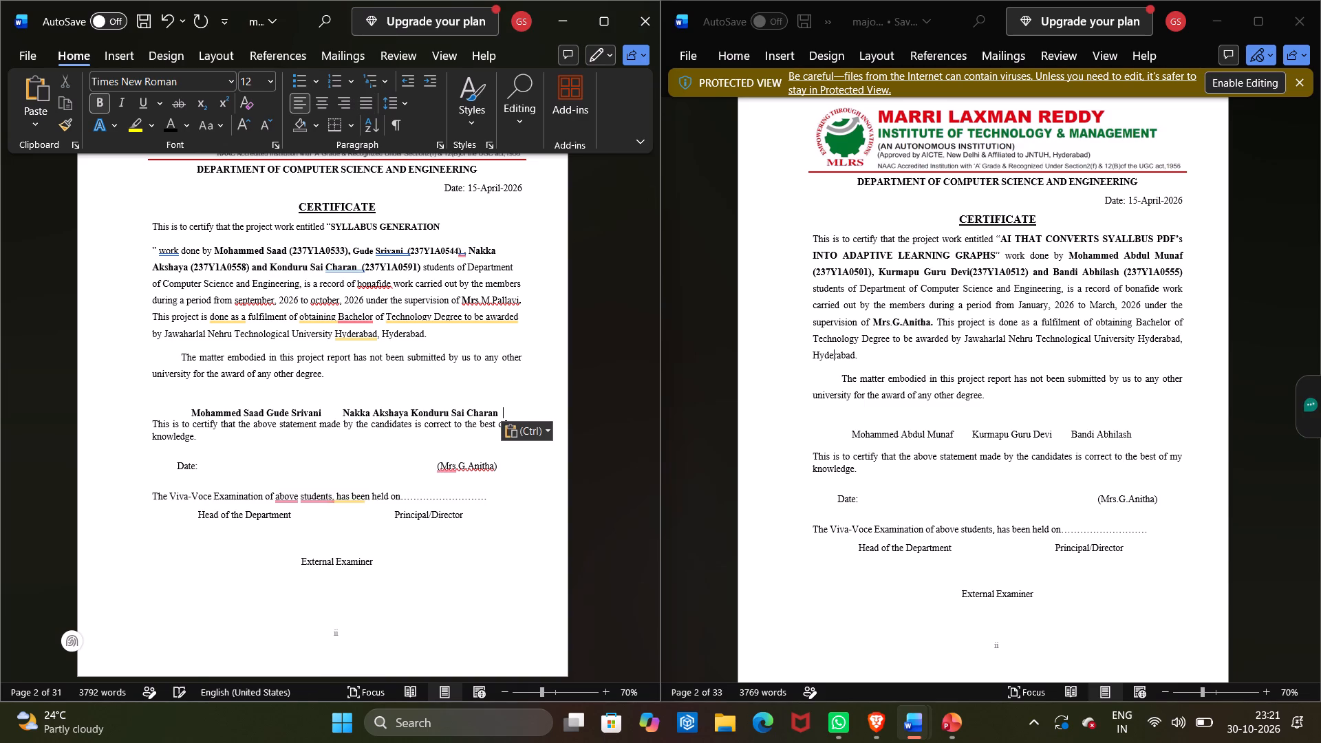
Widen the gap between the first and second names in the signature line with five spaces.
{"action": "left_click", "coordinate": [263, 411]}
{"action": "key", "text": "space"}
{"action": "key", "text": "space"}
{"action": "key", "text": "space"}
{"action": "key", "text": "space"}
{"action": "key", "text": "space"}
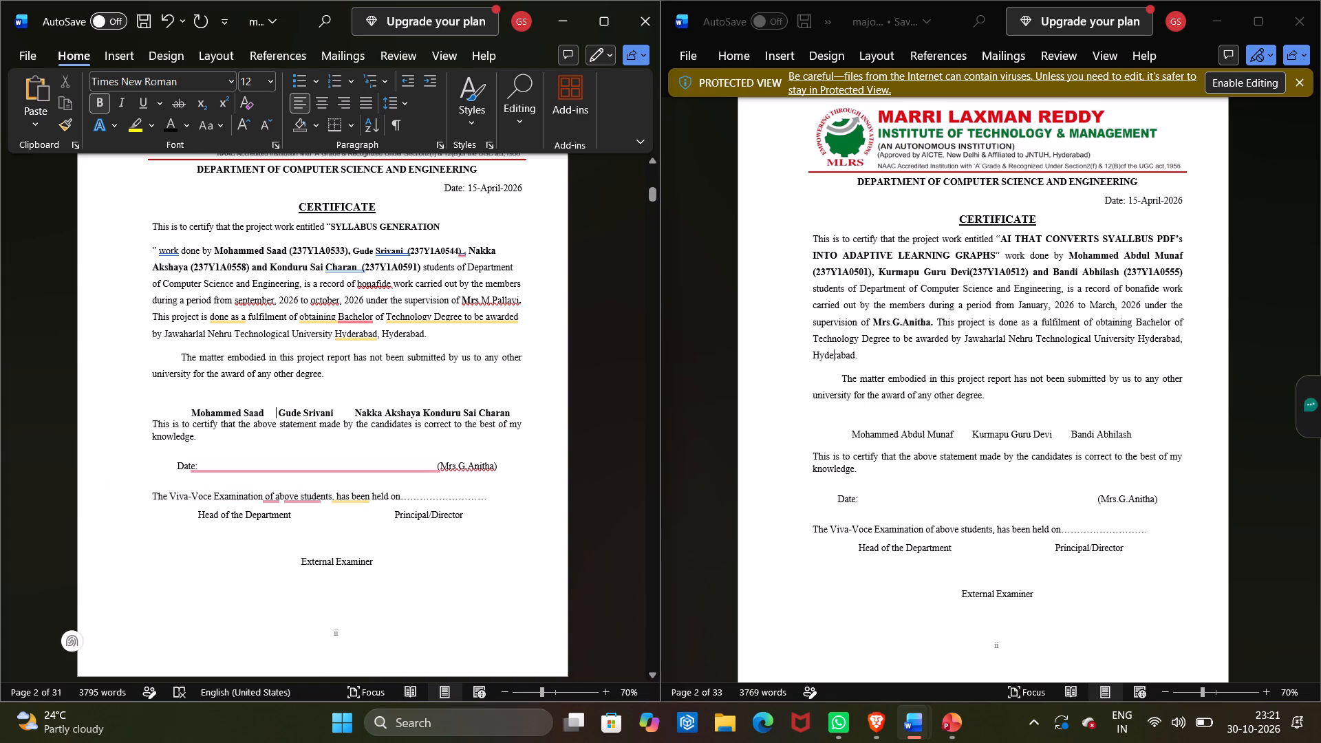
Reduce the blank space before the first name in the signature line, undoing the excess deletions so the line stays separate and indented.
{"action": "left_click", "coordinate": [191, 409]}
{"action": "key", "text": "BackSpace"}
{"action": "key", "text": "BackSpace"}
{"action": "key", "text": "BackSpace"}
{"action": "key", "text": "BackSpace"}
{"action": "key", "text": "BackSpace"}
{"action": "key", "text": "BackSpace"}
{"action": "key", "text": "BackSpace"}
{"action": "key", "text": "BackSpace"}
{"action": "key", "text": "BackSpace"}
{"action": "key", "text": "BackSpace"}
{"action": "key", "text": "BackSpace"}
{"action": "key", "text": "BackSpace"}
{"action": "key", "text": "BackSpace"}
{"action": "key", "text": "BackSpace"}
{"action": "key", "text": "BackSpace"}
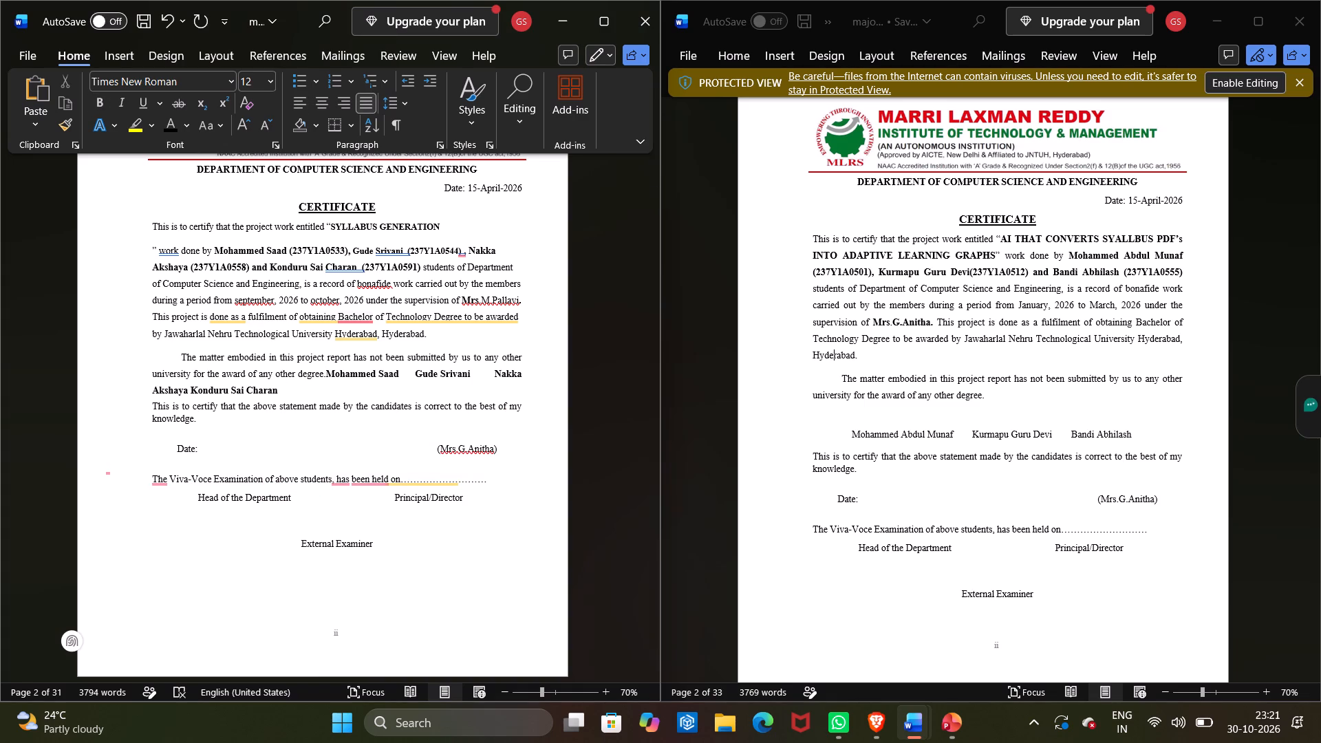
{"action": "left_click", "coordinate": [165, 25]}
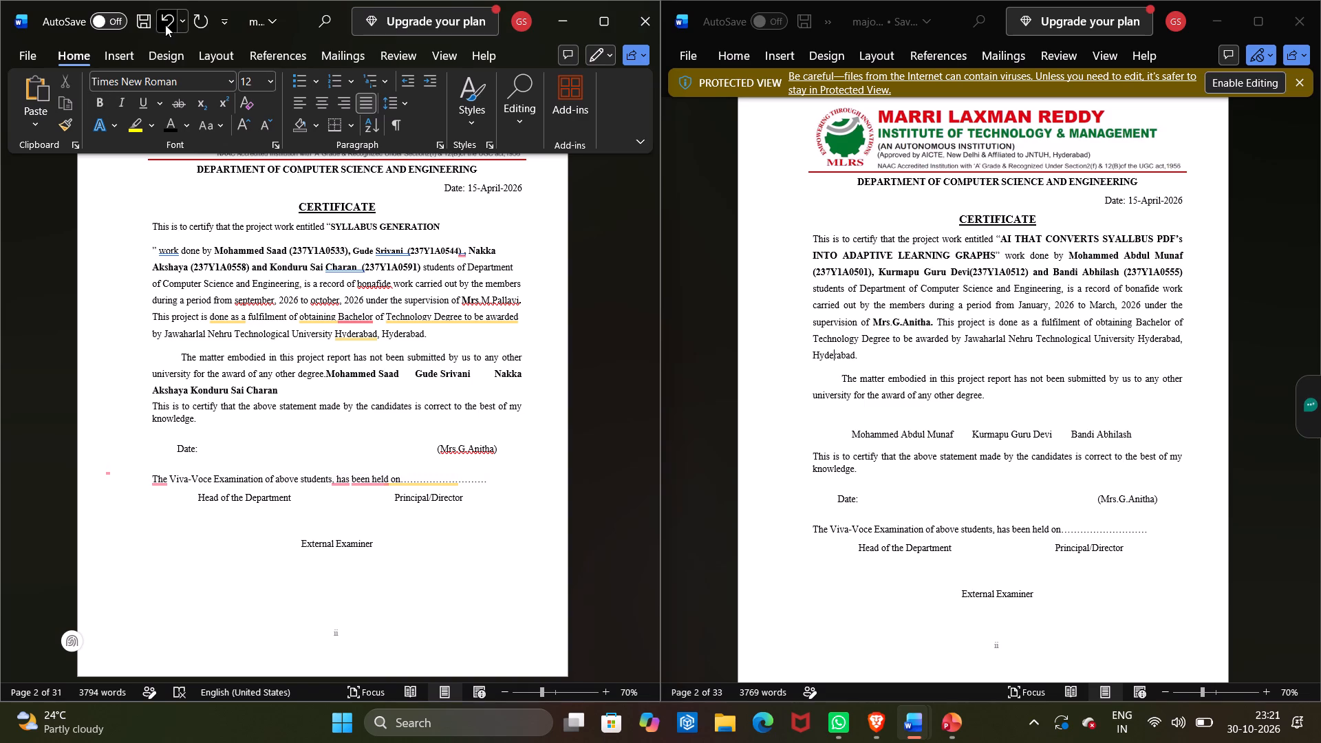
{"action": "left_click", "coordinate": [165, 25]}
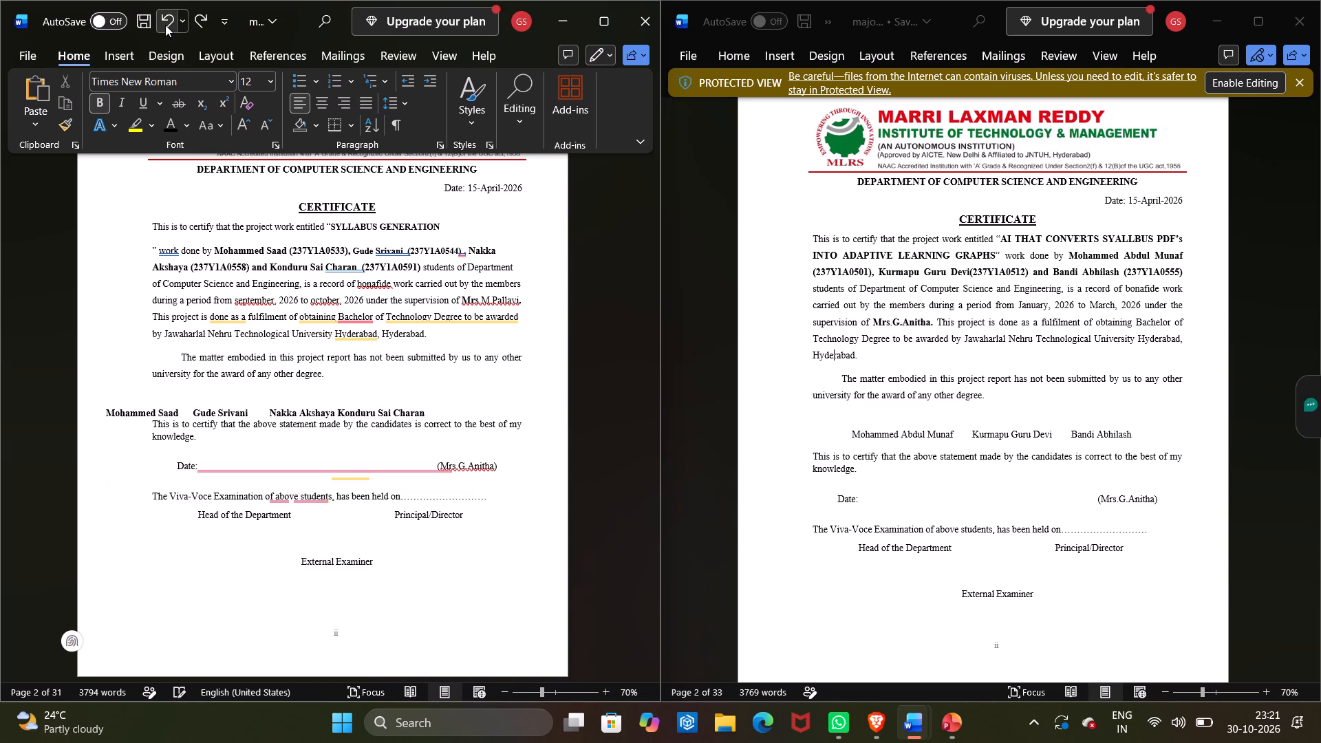
{"action": "left_click", "coordinate": [165, 25]}
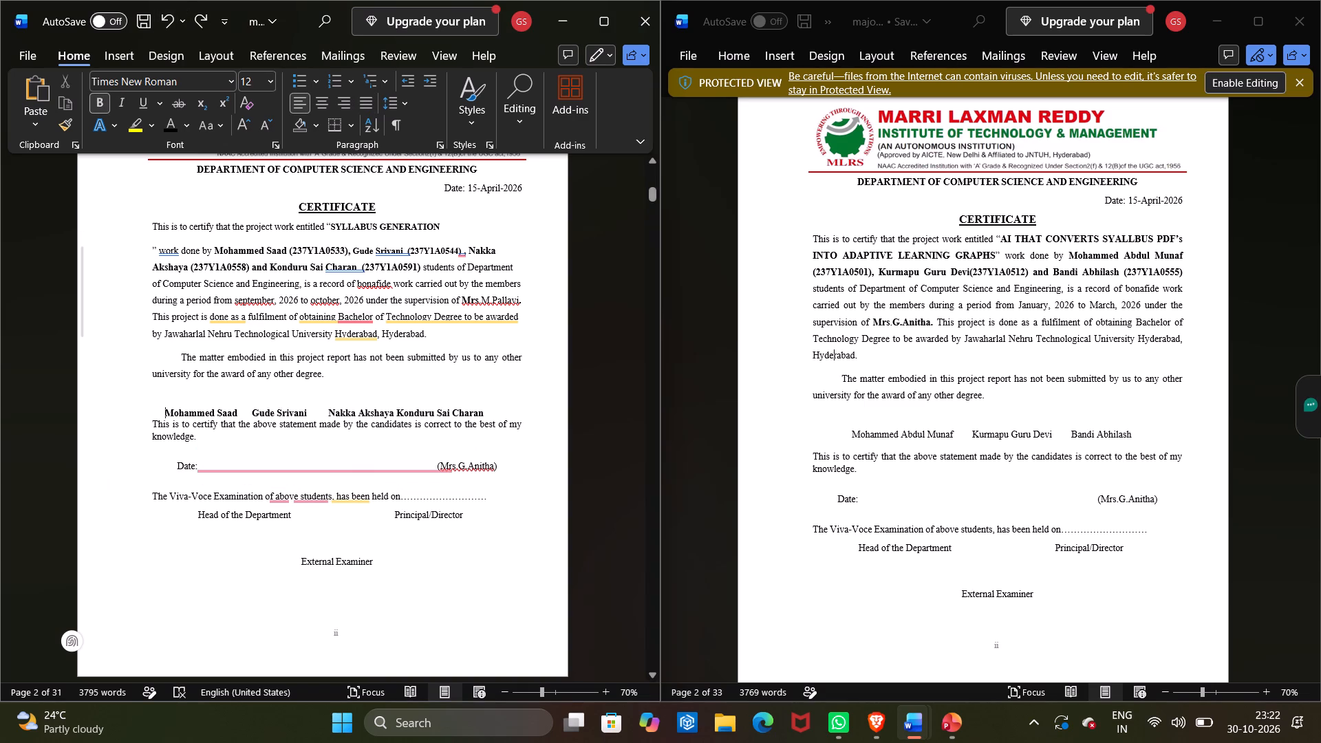
{"action": "key", "text": "BackSpace"}
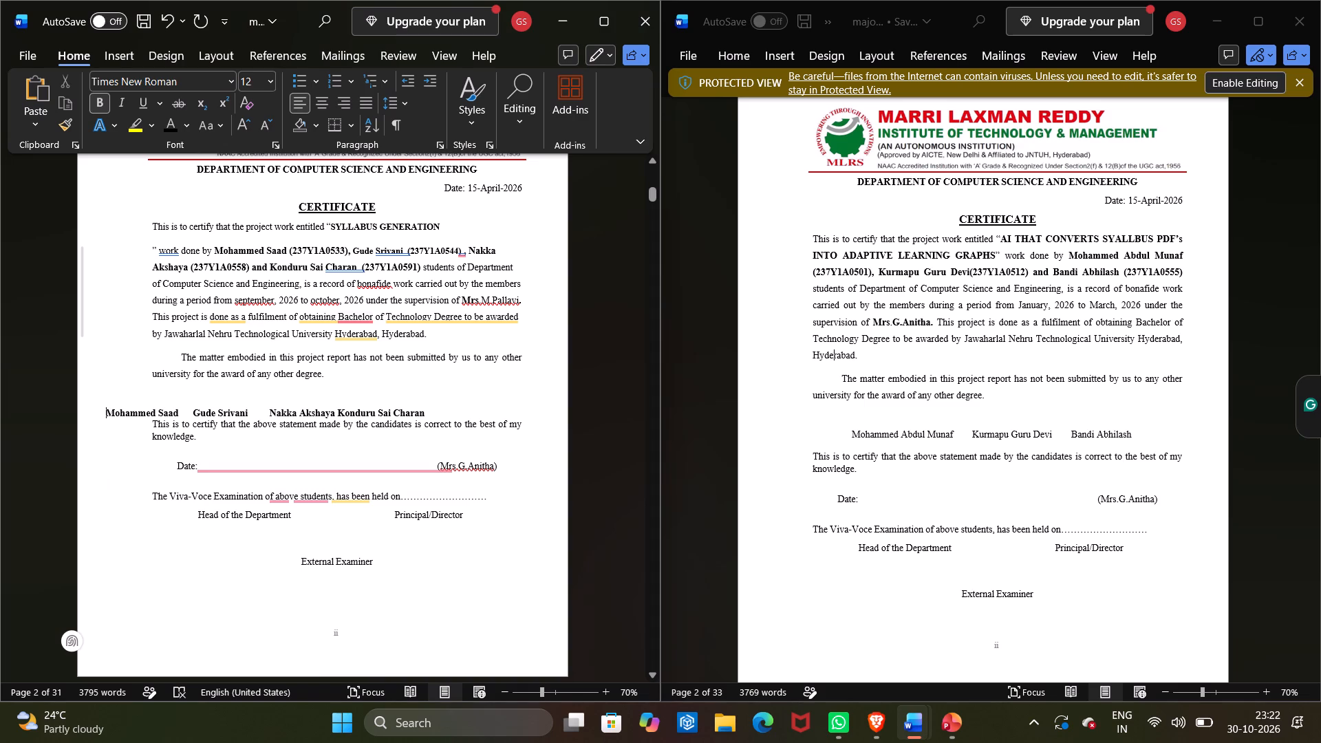
{"action": "left_click", "coordinate": [170, 28]}
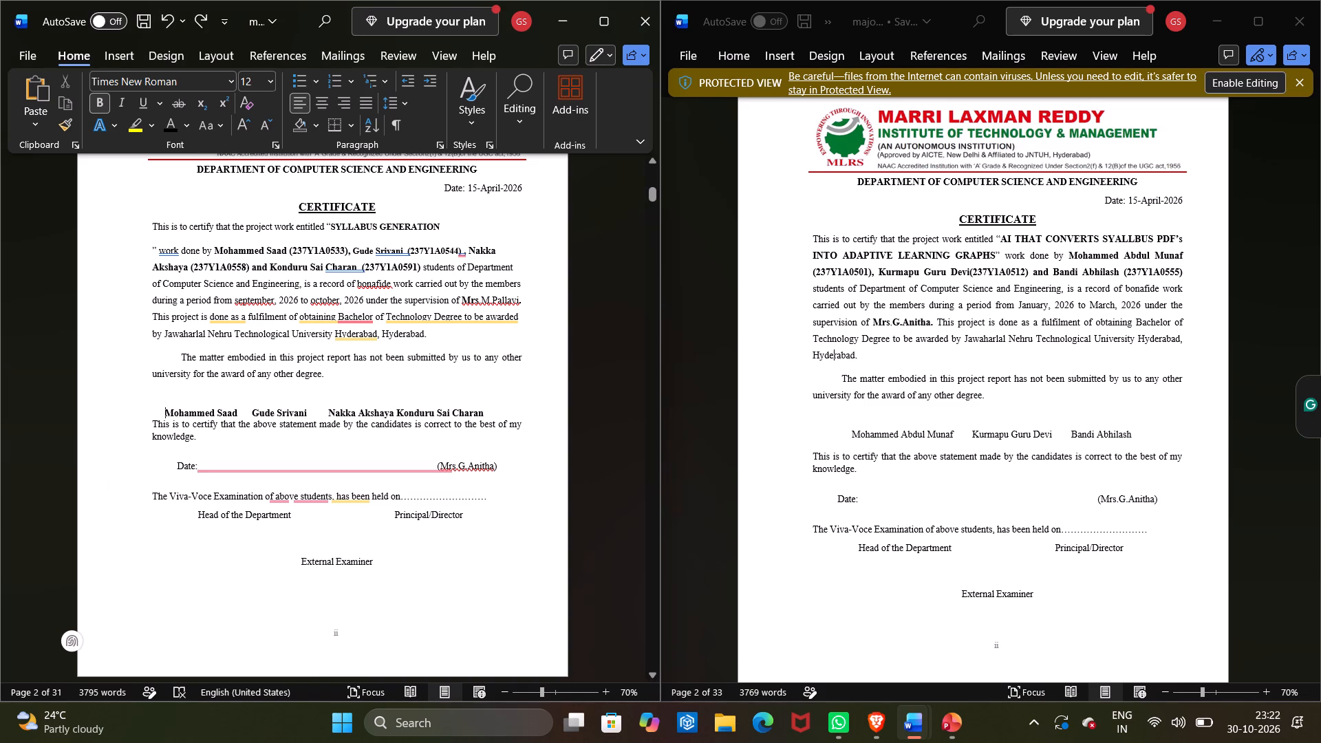
Widen the gap between the third and fourth names in the signature line with seven spaces.
{"action": "left_click", "coordinate": [398, 411]}
{"action": "key", "text": "space"}
{"action": "key", "text": "space"}
{"action": "key", "text": "space"}
{"action": "key", "text": "space"}
{"action": "key", "text": "space"}
{"action": "key", "text": "space"}
{"action": "key", "text": "space"}
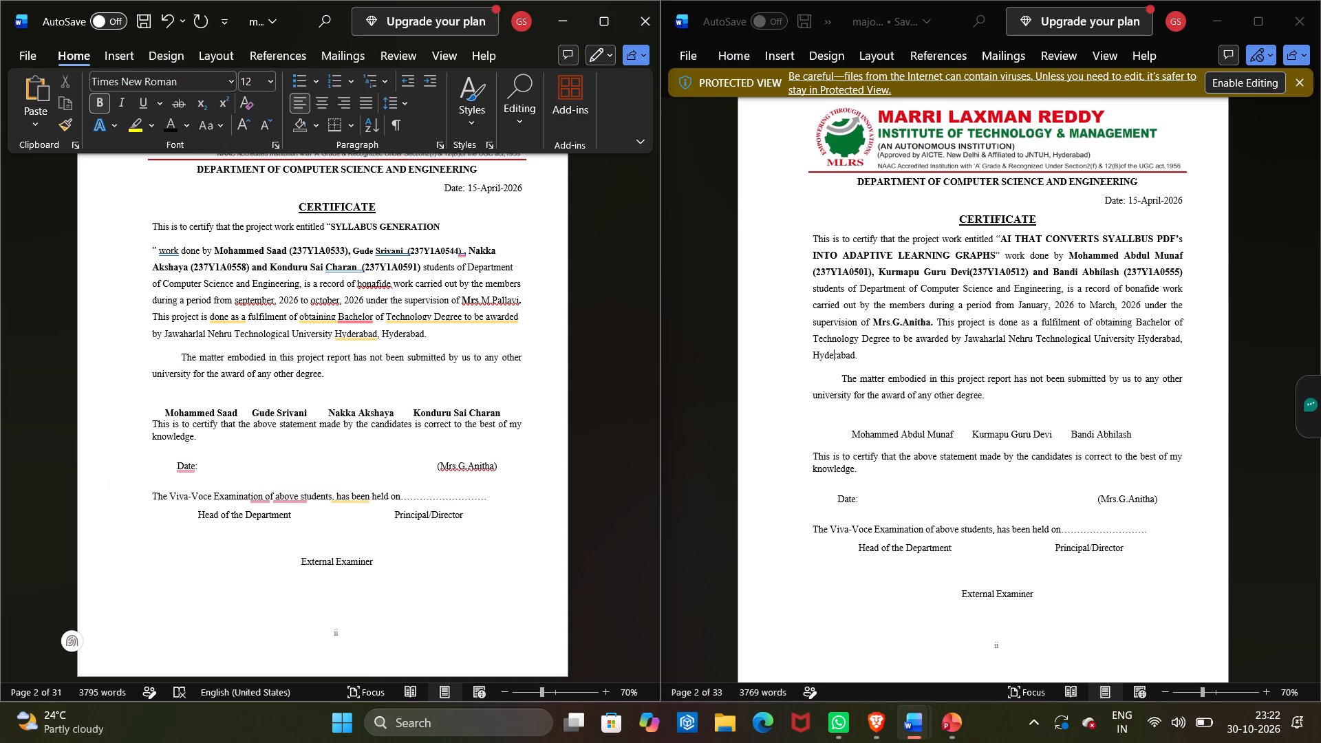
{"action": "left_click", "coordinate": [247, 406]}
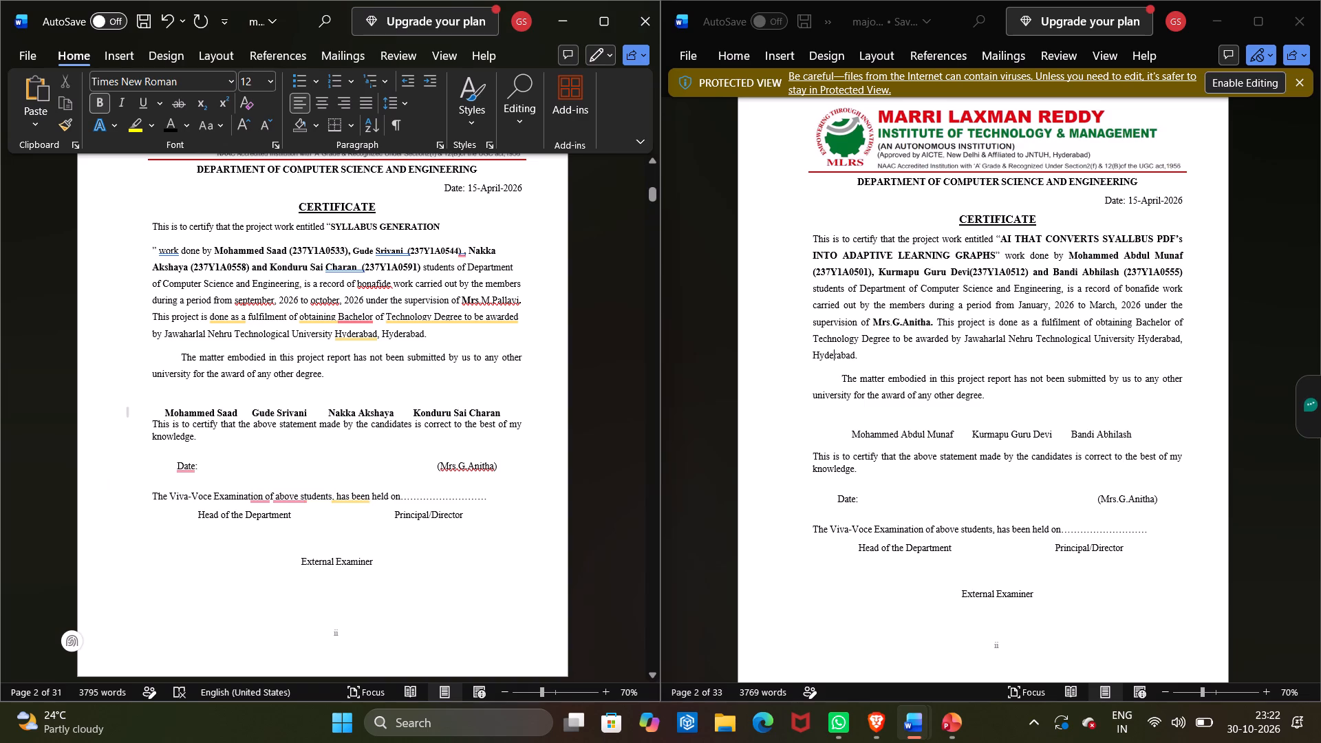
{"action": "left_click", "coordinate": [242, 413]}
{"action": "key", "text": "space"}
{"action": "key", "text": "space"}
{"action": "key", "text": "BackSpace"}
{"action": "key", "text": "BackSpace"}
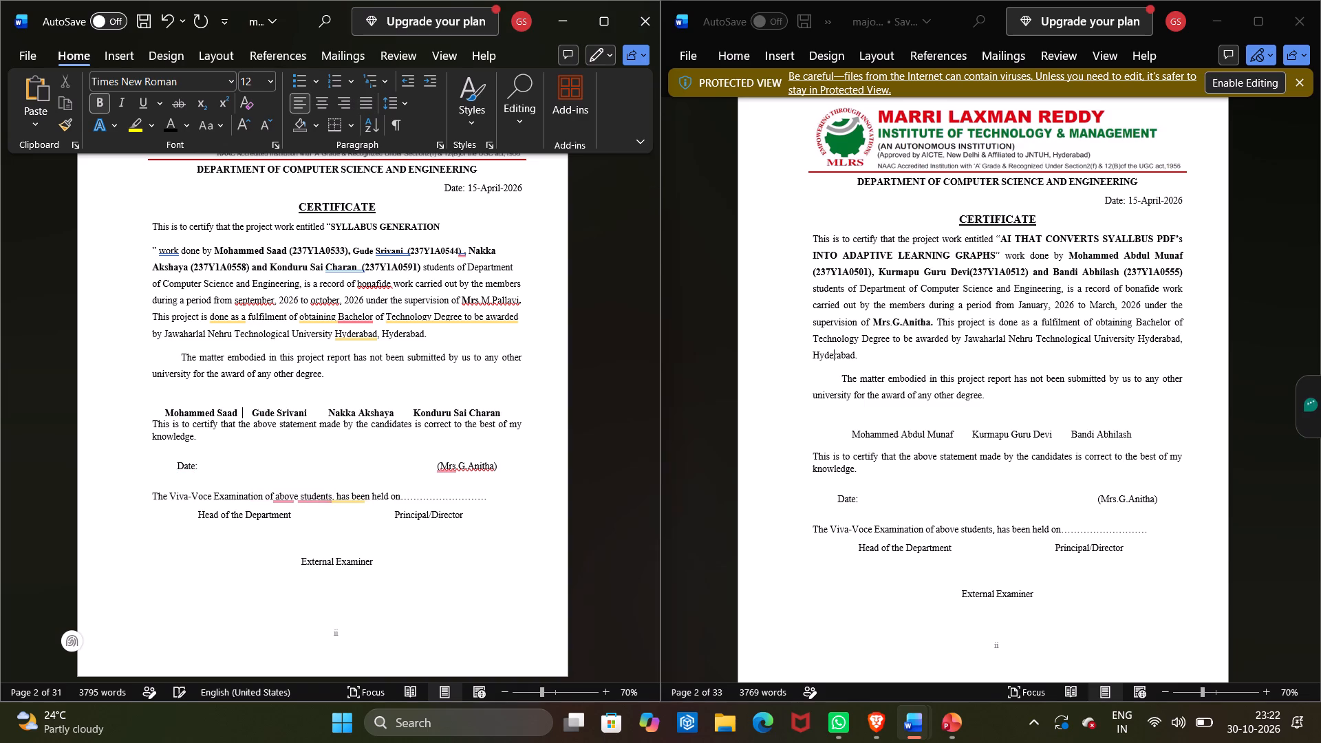
Remove the signature line's indent and pad its start with 21 spaces to bring the first name near the body text's left edge.
{"action": "left_click", "coordinate": [160, 416]}
{"action": "key", "text": "BackSpace"}
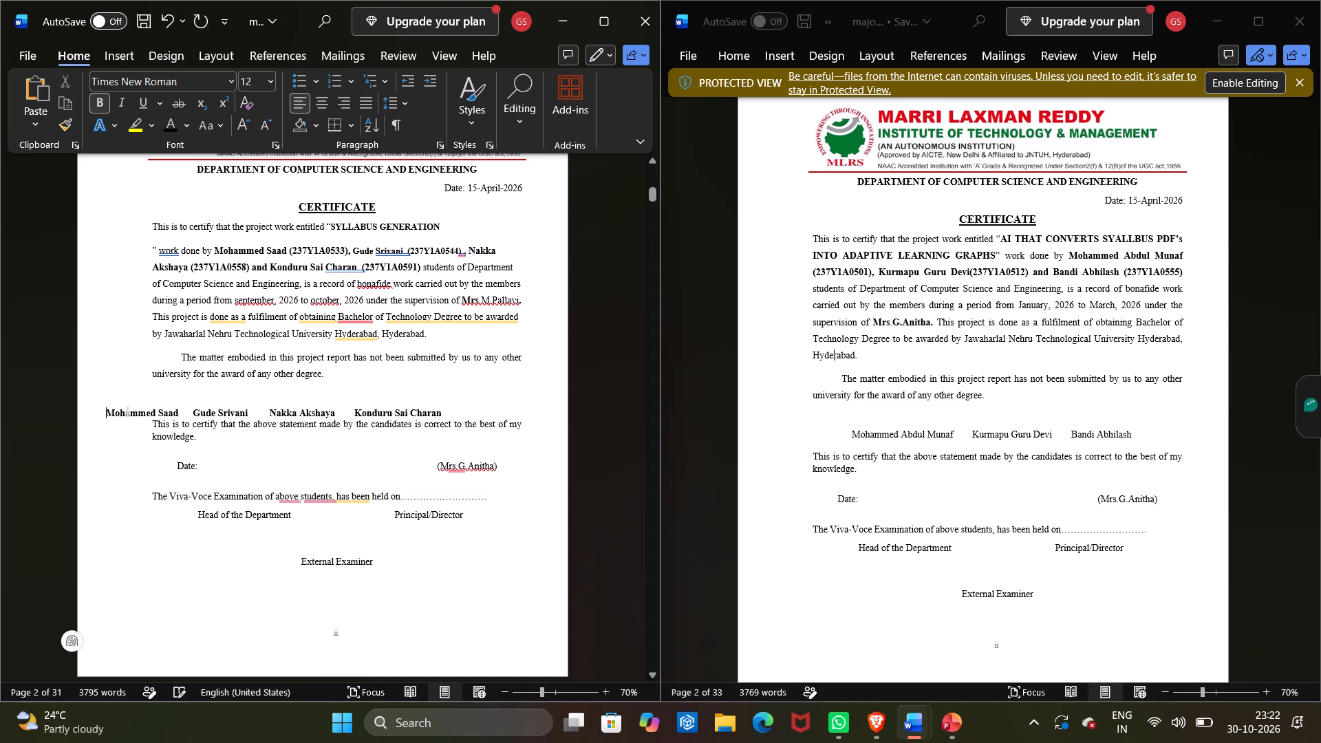
{"action": "key", "text": "space"}
{"action": "key", "text": "space"}
{"action": "key", "text": "space"}
{"action": "key", "text": "space"}
{"action": "key", "text": "space"}
{"action": "key", "text": "space"}
{"action": "key", "text": "space"}
{"action": "key", "text": "space"}
{"action": "key", "text": "space"}
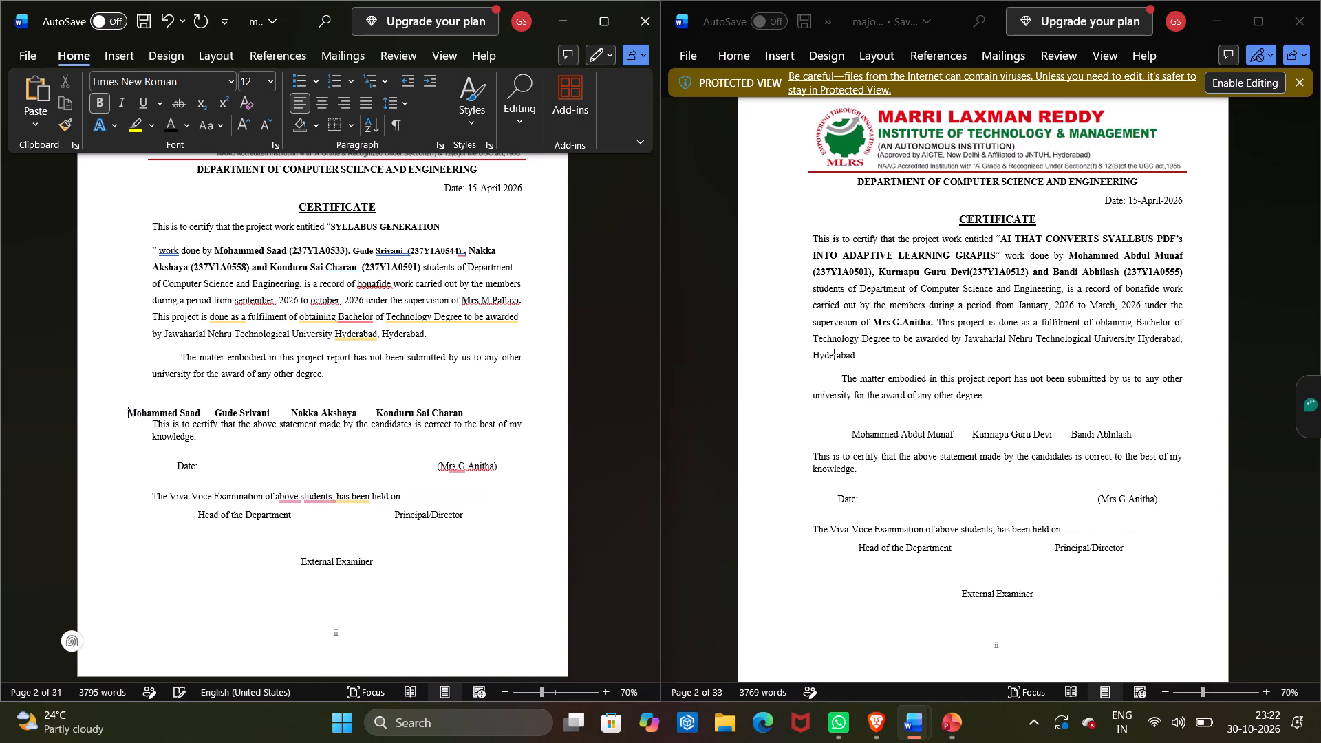
{"action": "key", "text": "space"}
{"action": "key", "text": "space"}
{"action": "key", "text": "space"}
{"action": "key", "text": "space"}
{"action": "key", "text": "space"}
{"action": "key", "text": "space"}
{"action": "key", "text": "space"}
{"action": "key", "text": "space"}
{"action": "key", "text": "space"}
{"action": "key", "text": "space"}
{"action": "key", "text": "space"}
{"action": "key", "text": "space"}
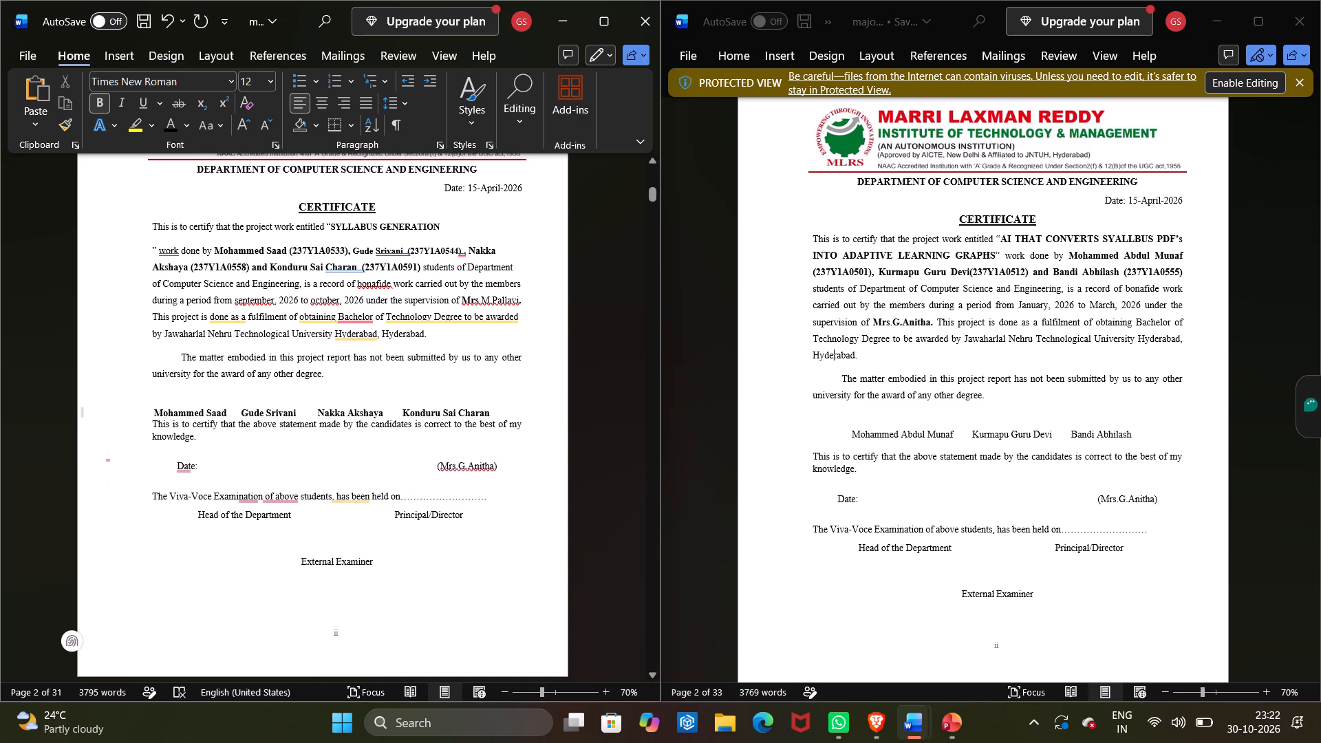
Insert a blank line between the candidates' names and the statement about the above statement being correct.
{"action": "left_click", "coordinate": [504, 407]}
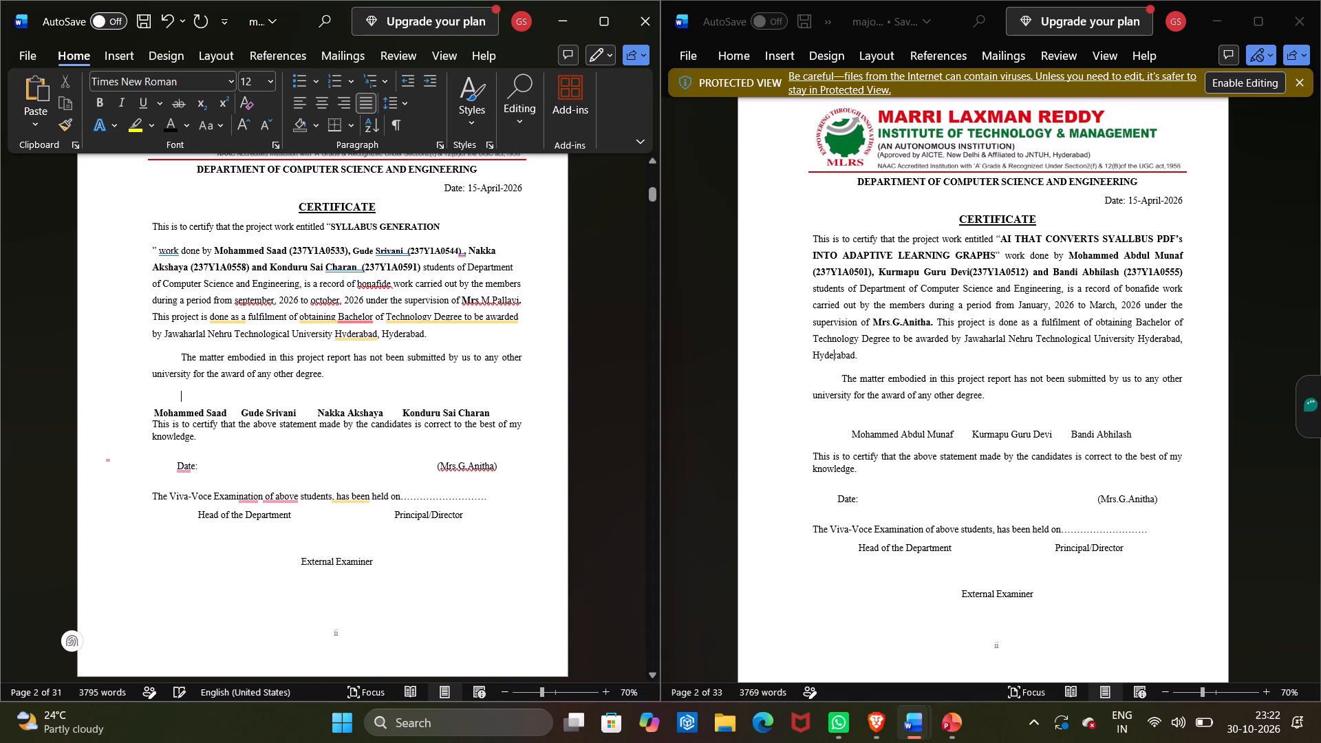
{"action": "left_click", "coordinate": [493, 406]}
{"action": "left_click", "coordinate": [493, 408]}
{"action": "key", "text": "Return"}
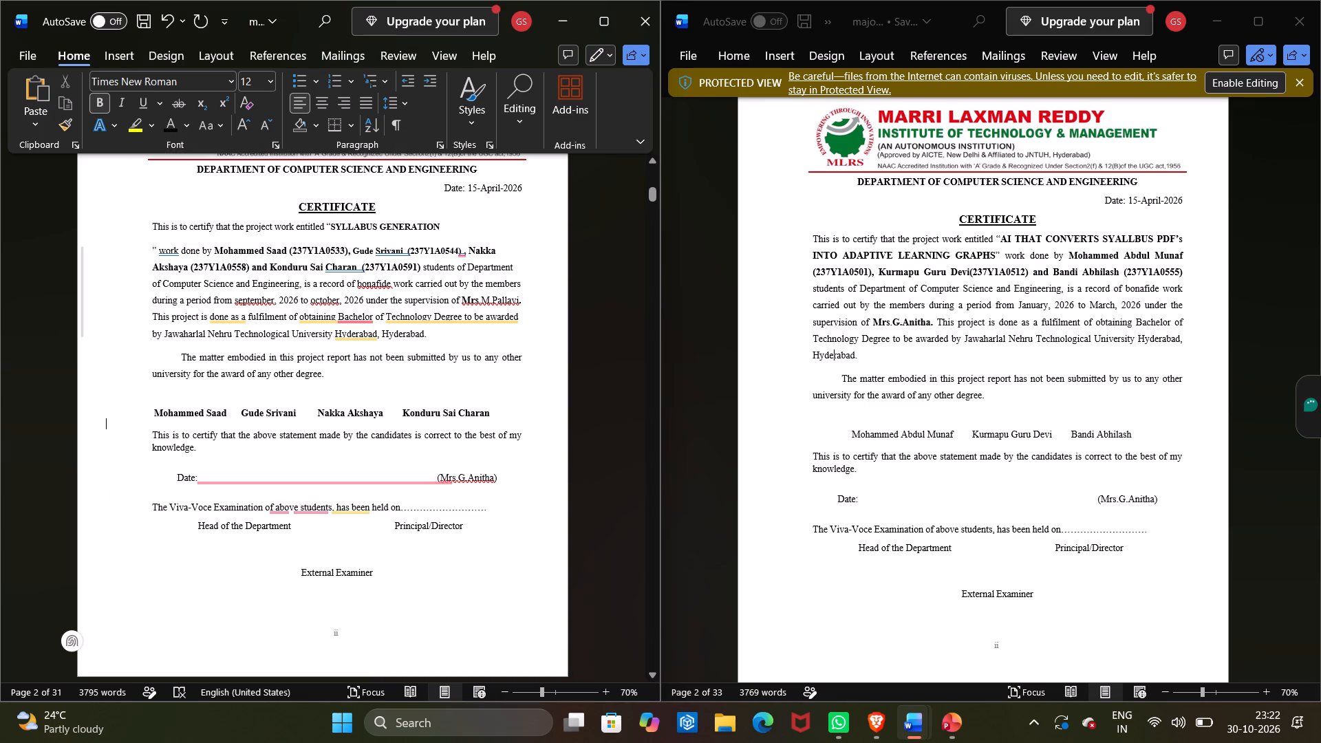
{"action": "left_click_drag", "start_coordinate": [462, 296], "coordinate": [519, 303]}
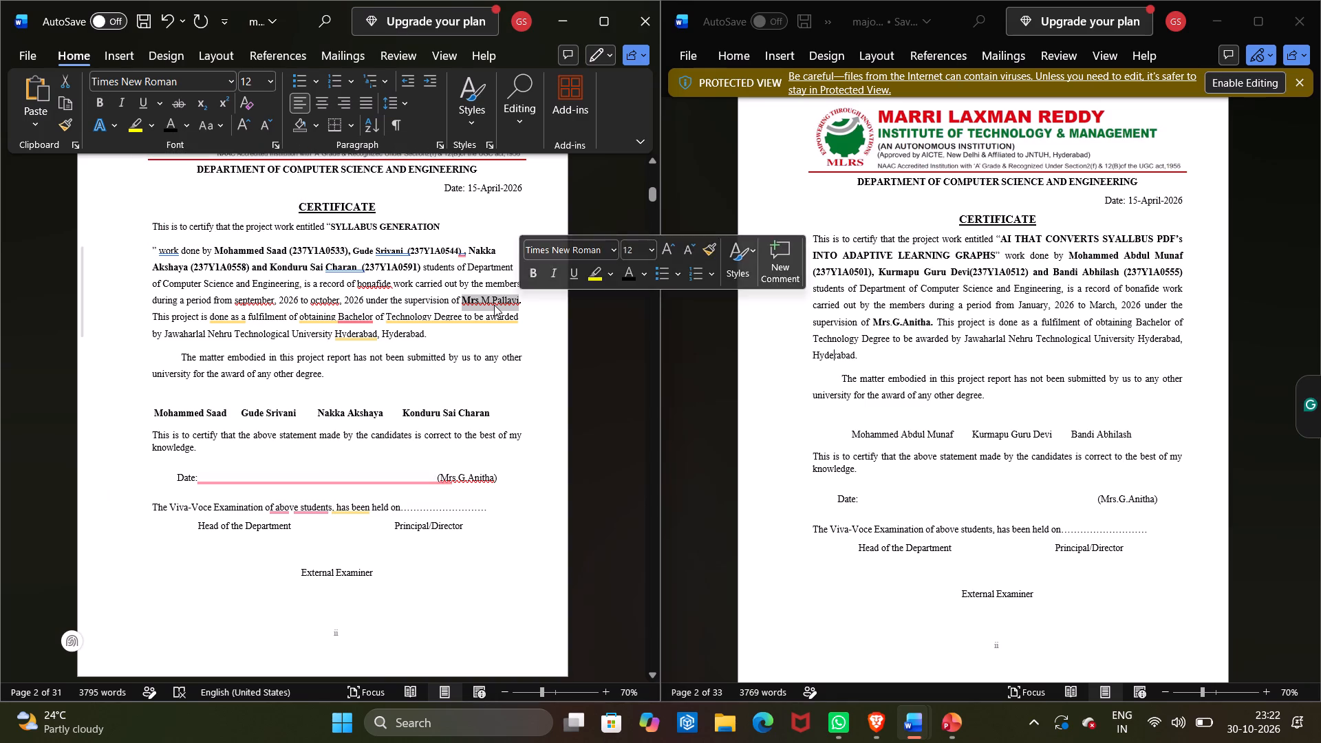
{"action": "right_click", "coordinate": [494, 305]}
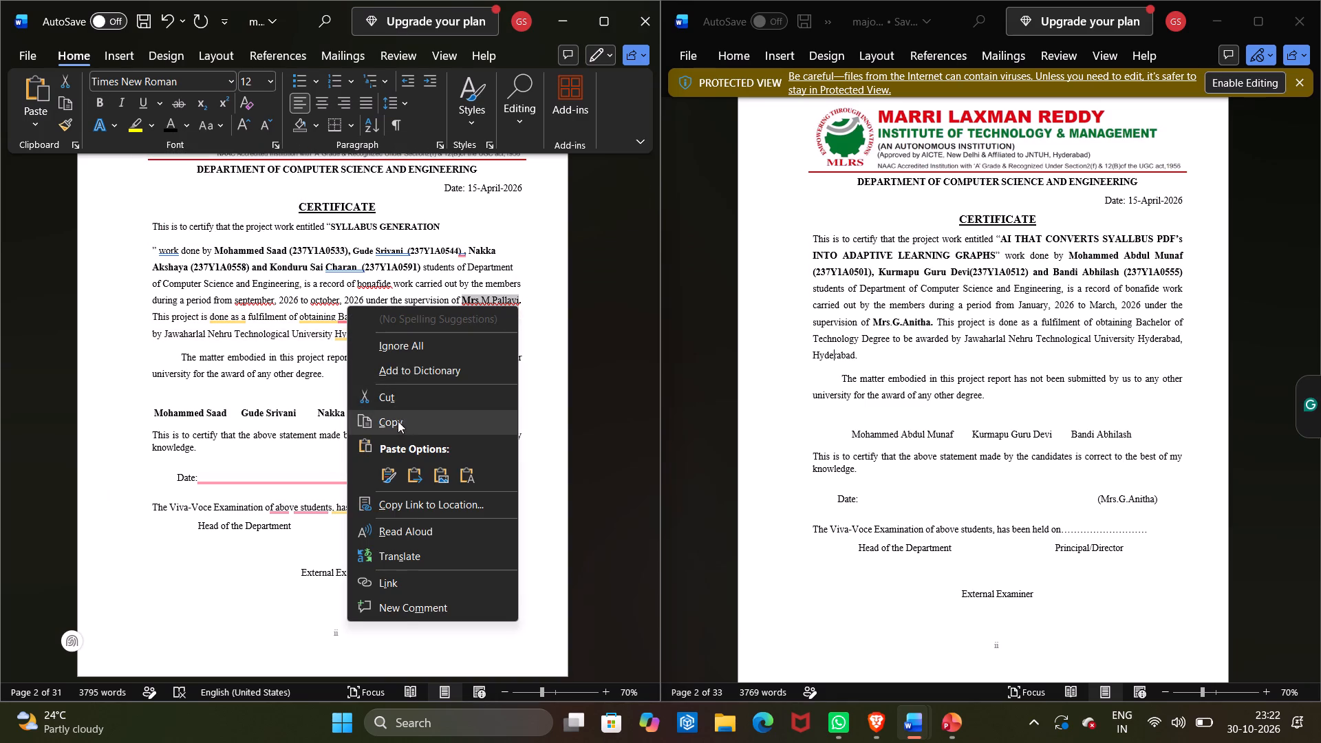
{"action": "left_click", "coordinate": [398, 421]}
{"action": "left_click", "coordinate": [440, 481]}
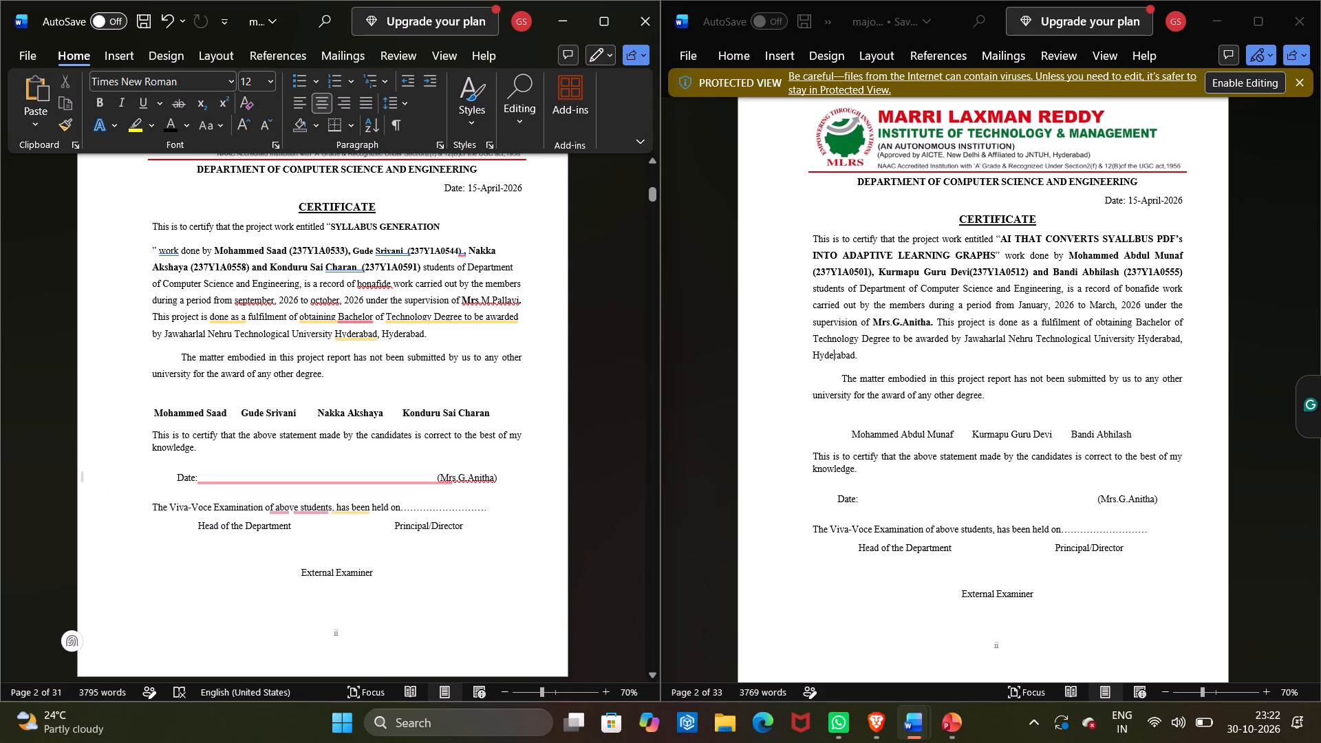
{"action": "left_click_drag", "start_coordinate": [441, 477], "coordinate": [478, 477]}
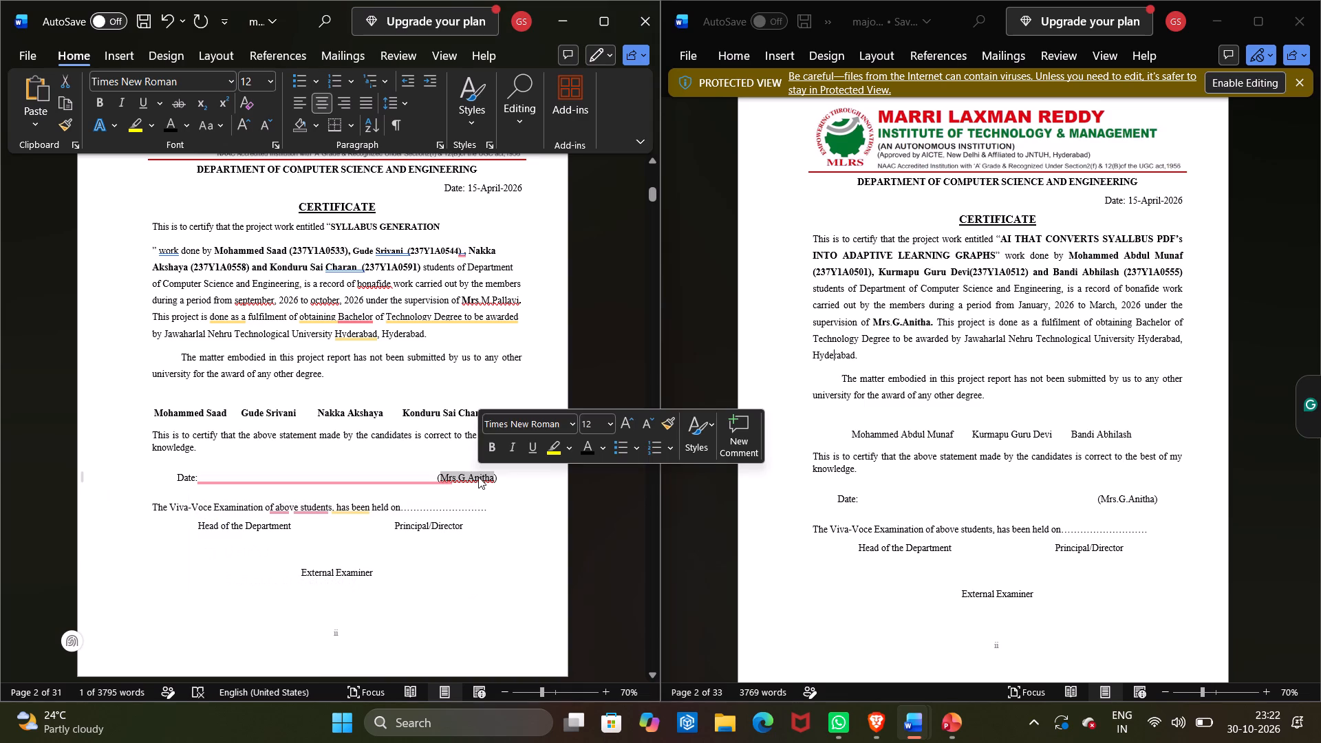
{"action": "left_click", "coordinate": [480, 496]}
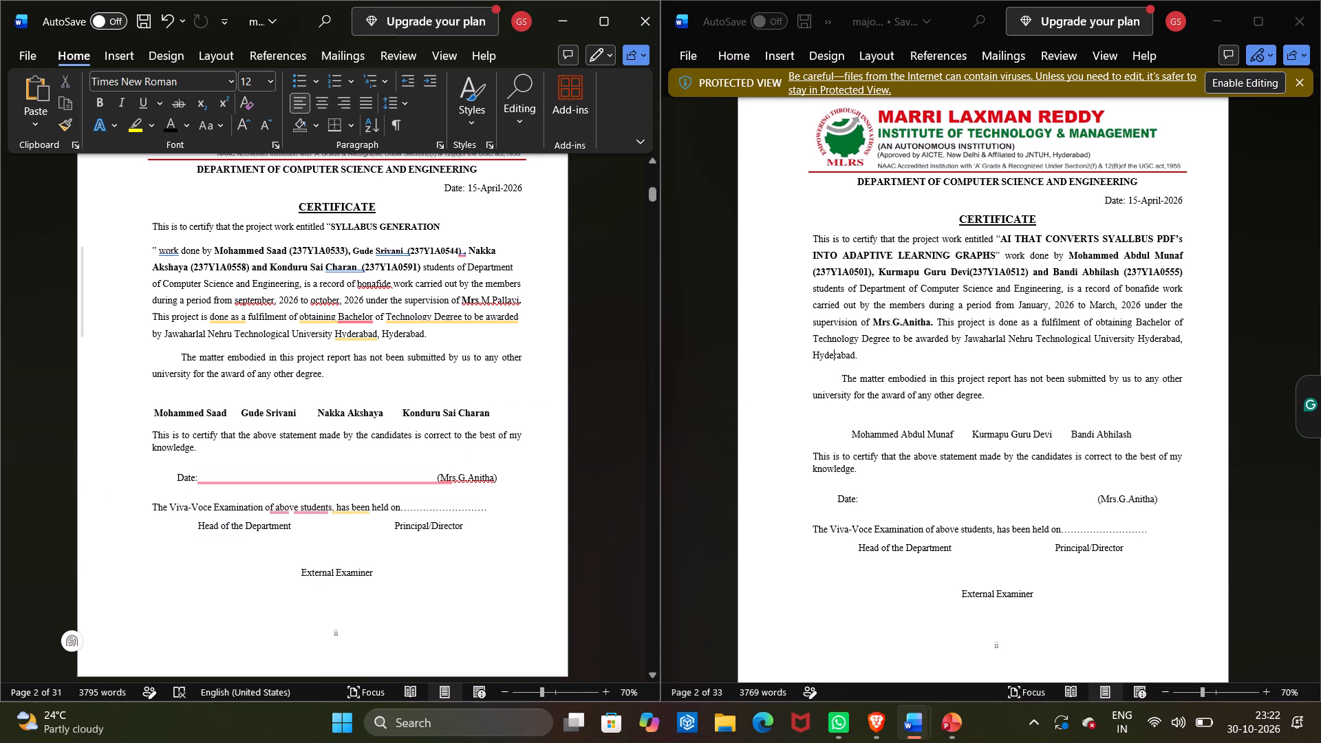
Replace the supervisor's name in the signature brackets beside "Date:" with the name copied from the certificate paragraph, keeping the title "Mrs.".
{"action": "left_click_drag", "start_coordinate": [482, 298], "coordinate": [511, 298]}
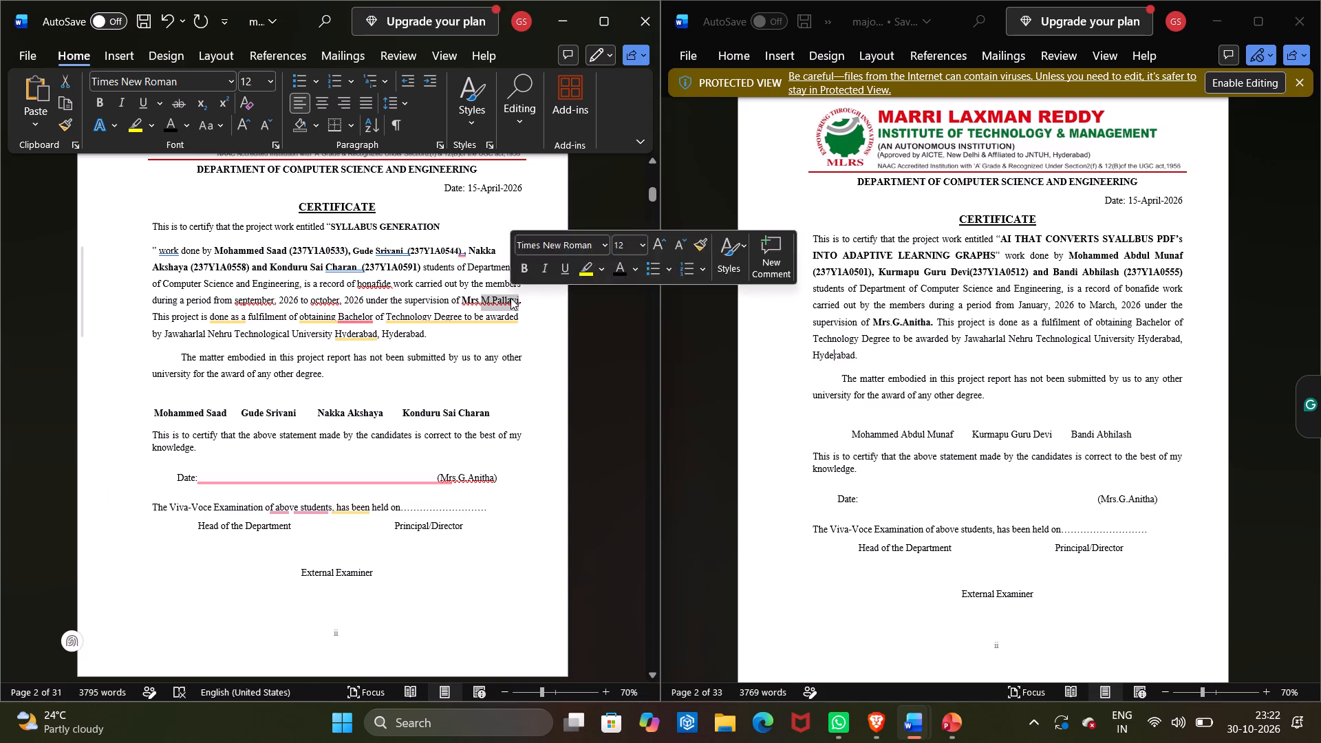
{"action": "key", "text": "ctrl+c"}
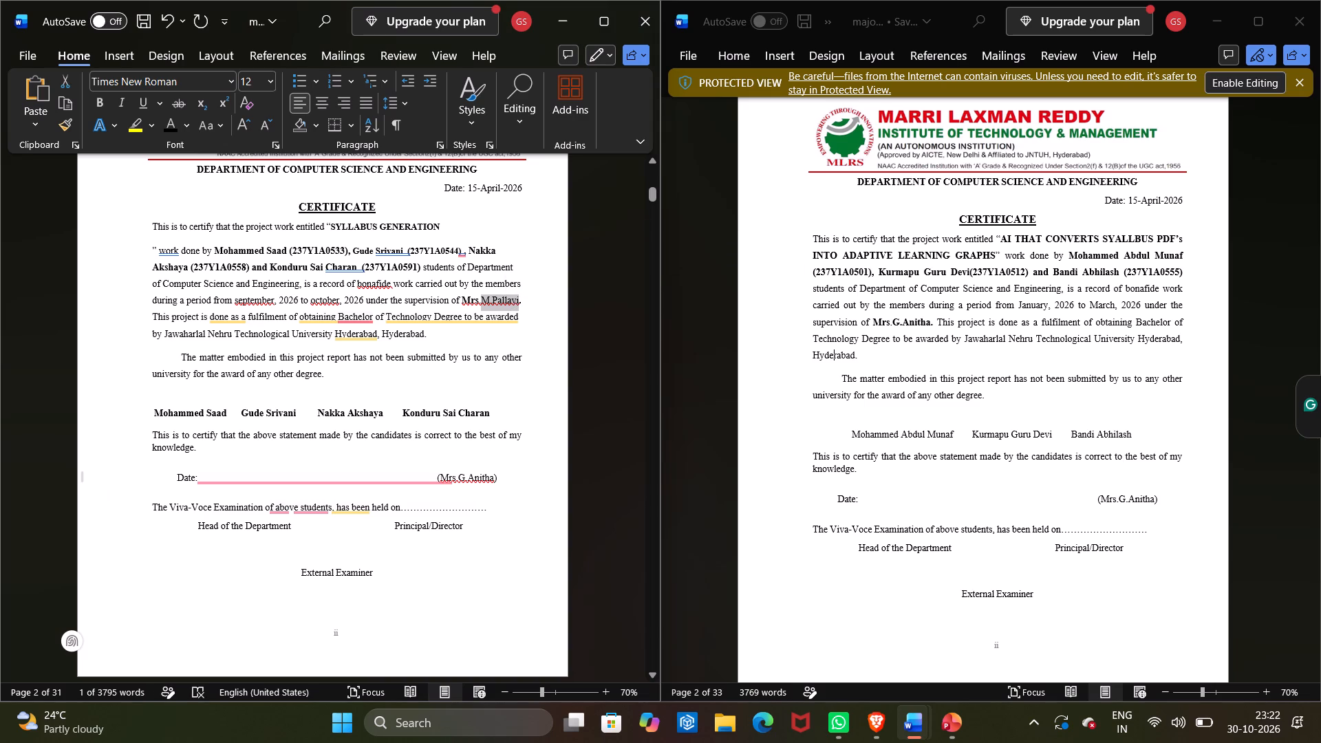
{"action": "left_click_drag", "start_coordinate": [461, 476], "coordinate": [487, 475]}
{"action": "key", "text": "ctrl+v"}
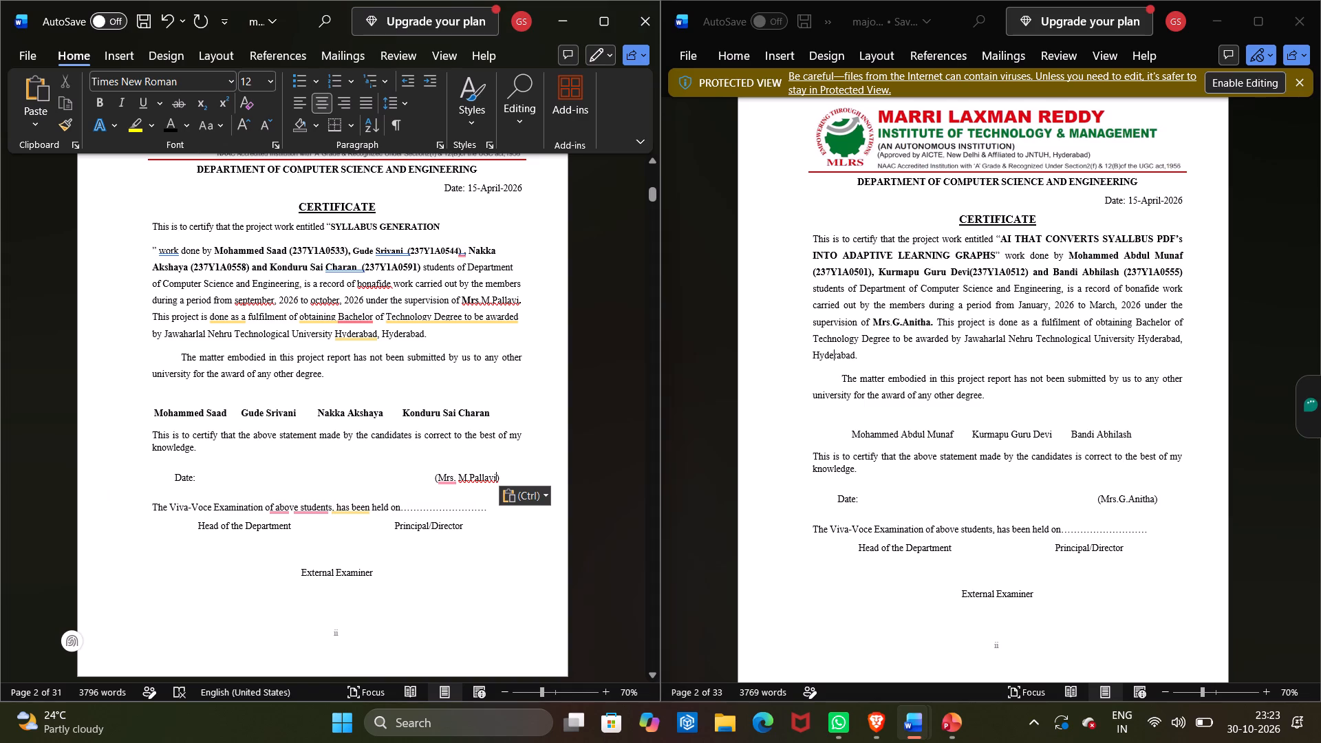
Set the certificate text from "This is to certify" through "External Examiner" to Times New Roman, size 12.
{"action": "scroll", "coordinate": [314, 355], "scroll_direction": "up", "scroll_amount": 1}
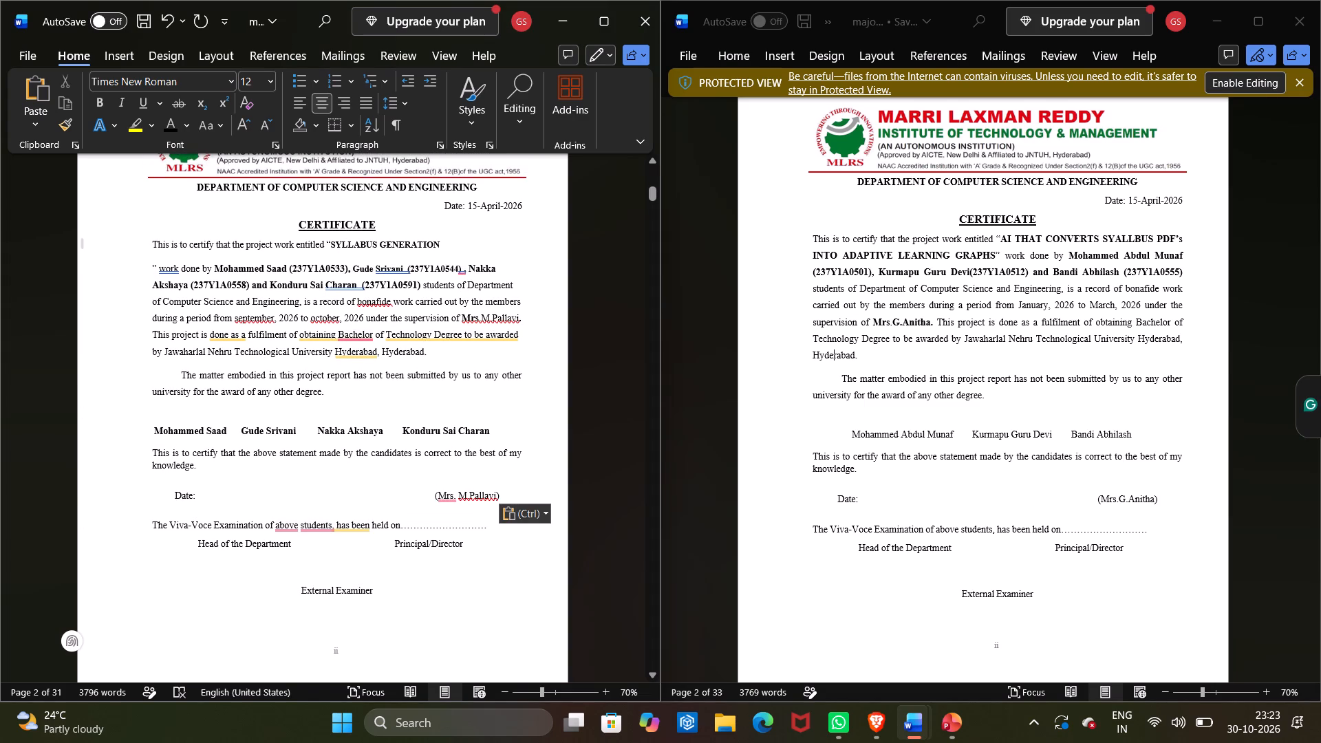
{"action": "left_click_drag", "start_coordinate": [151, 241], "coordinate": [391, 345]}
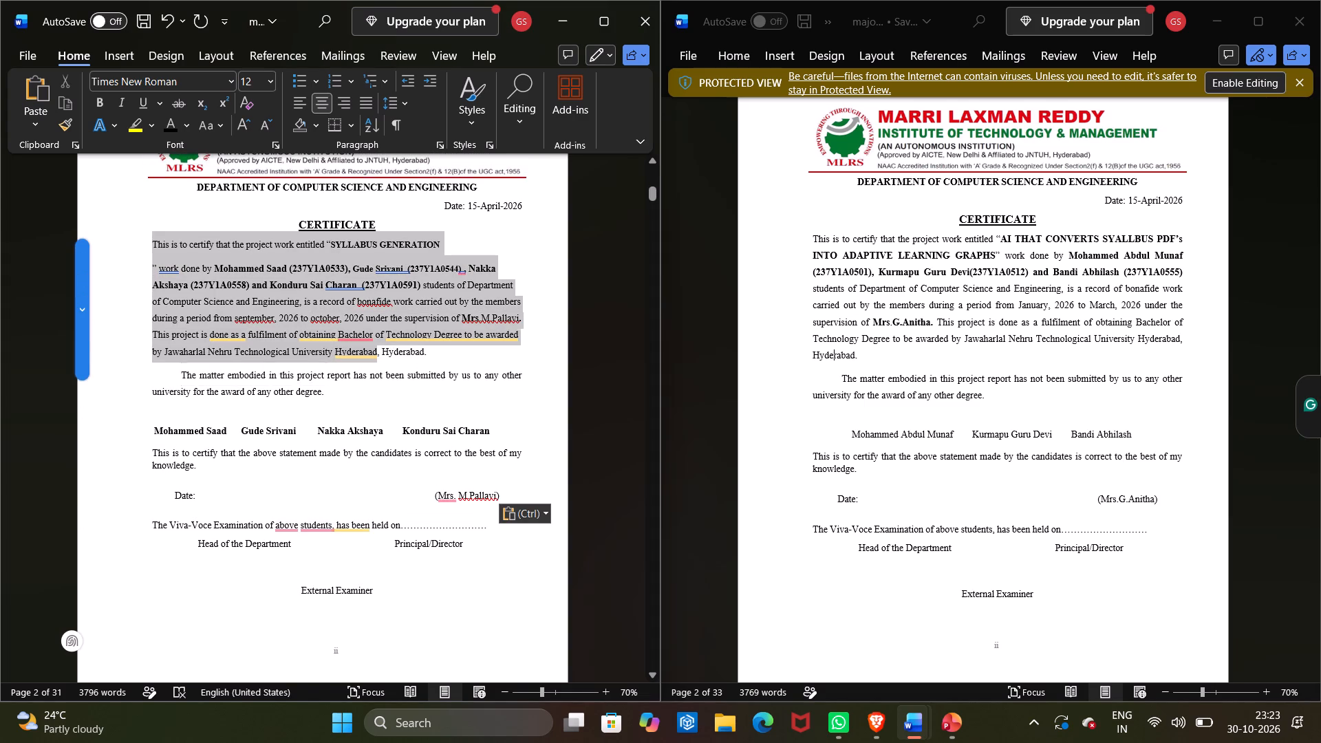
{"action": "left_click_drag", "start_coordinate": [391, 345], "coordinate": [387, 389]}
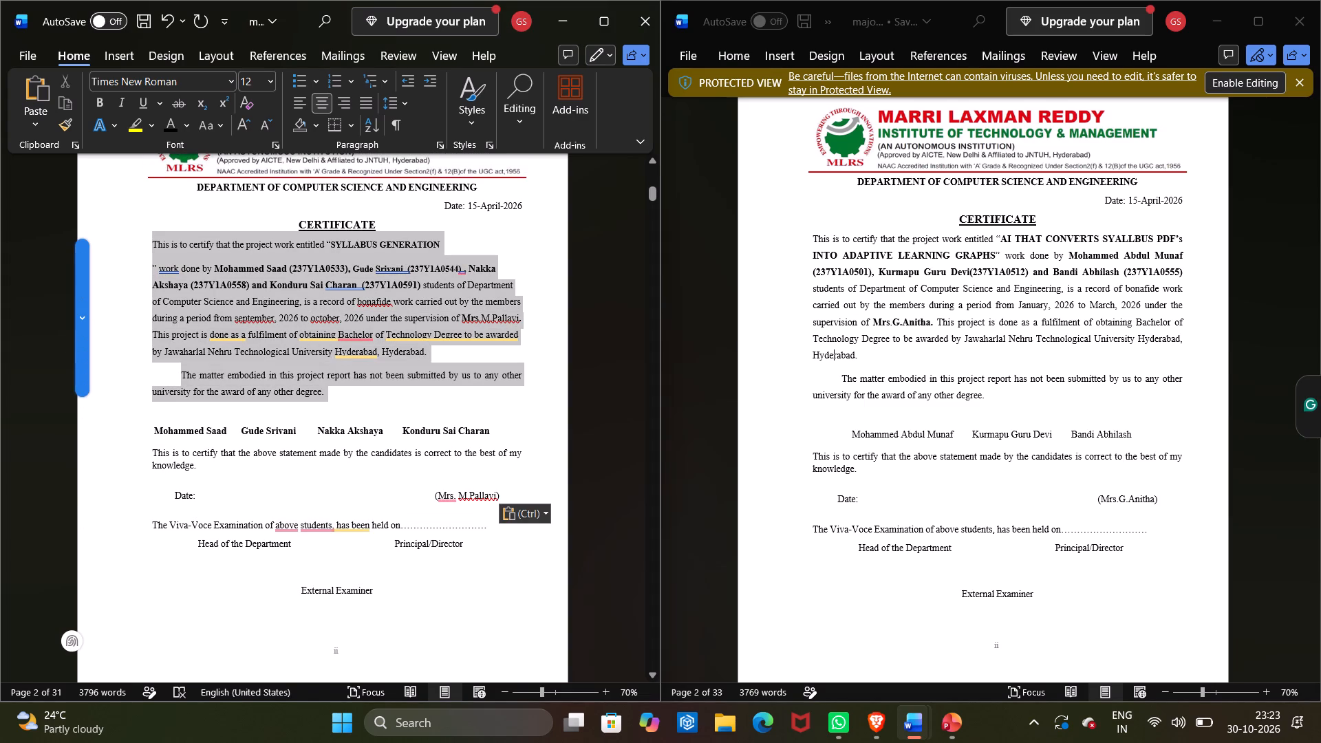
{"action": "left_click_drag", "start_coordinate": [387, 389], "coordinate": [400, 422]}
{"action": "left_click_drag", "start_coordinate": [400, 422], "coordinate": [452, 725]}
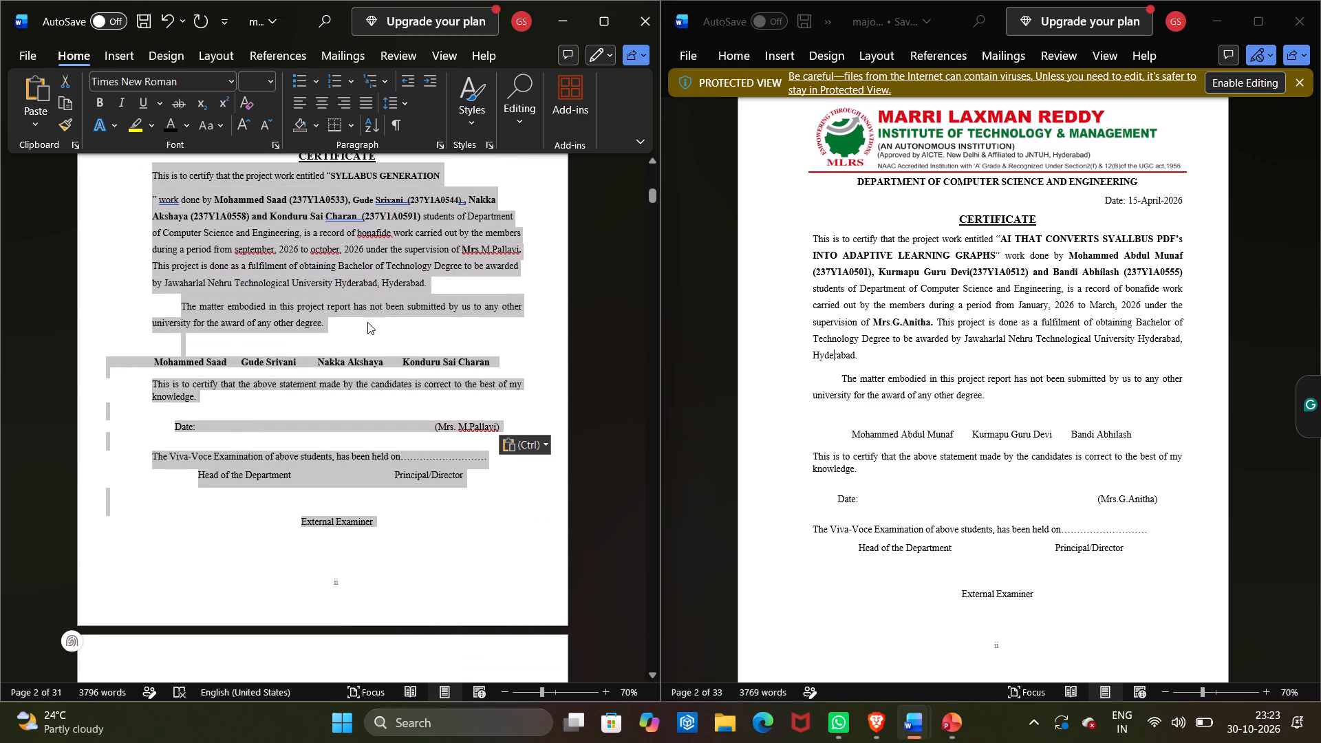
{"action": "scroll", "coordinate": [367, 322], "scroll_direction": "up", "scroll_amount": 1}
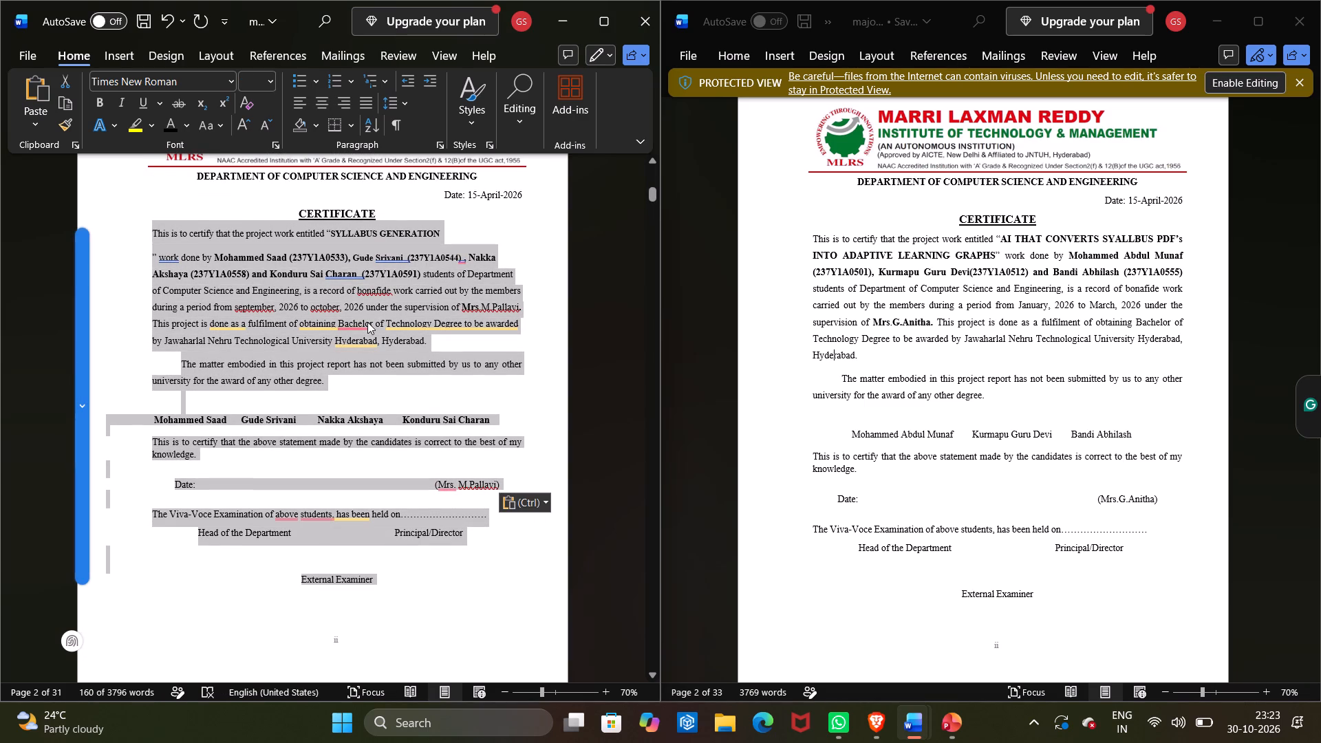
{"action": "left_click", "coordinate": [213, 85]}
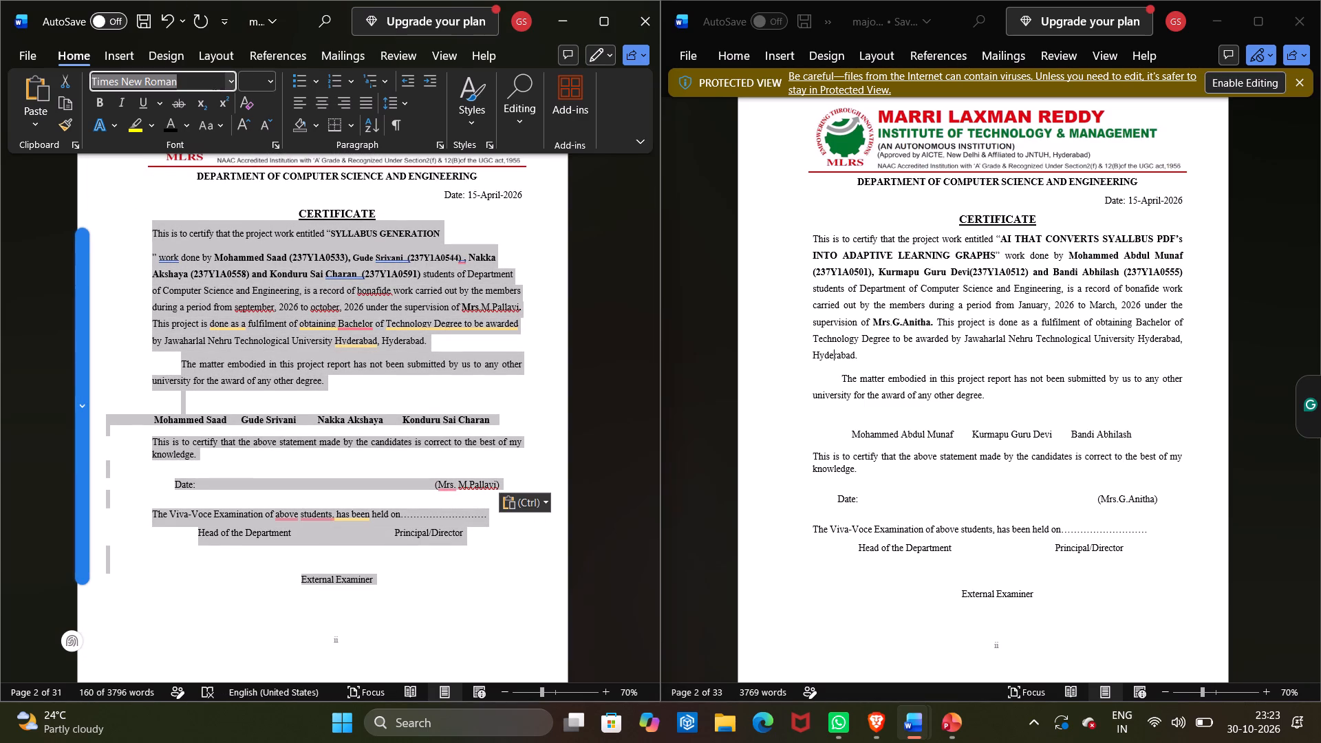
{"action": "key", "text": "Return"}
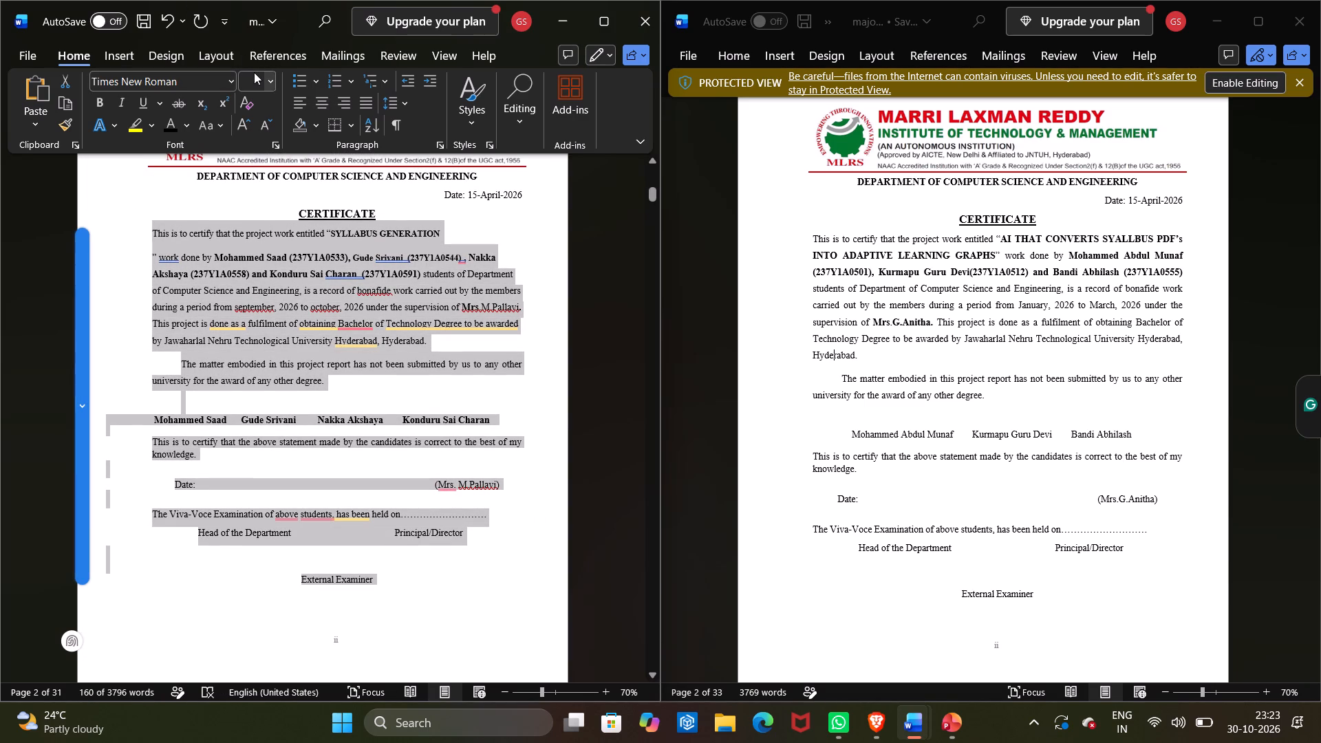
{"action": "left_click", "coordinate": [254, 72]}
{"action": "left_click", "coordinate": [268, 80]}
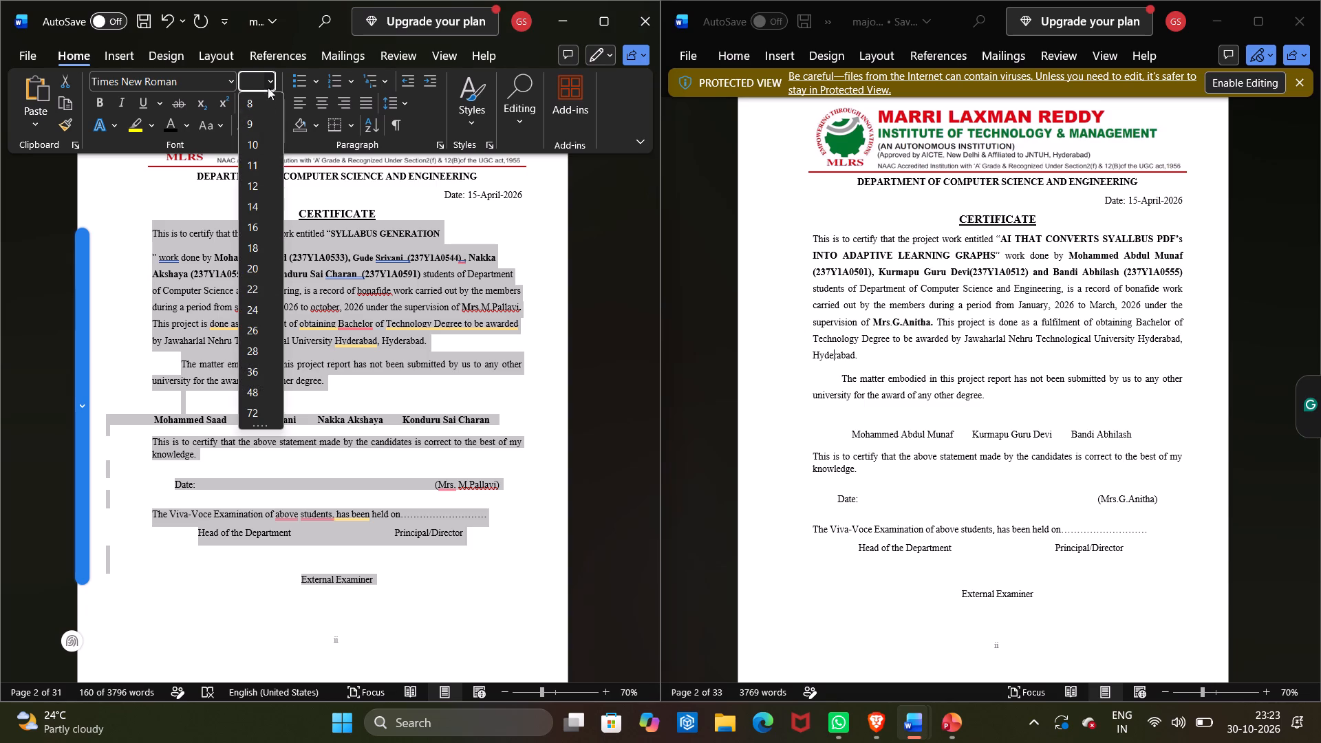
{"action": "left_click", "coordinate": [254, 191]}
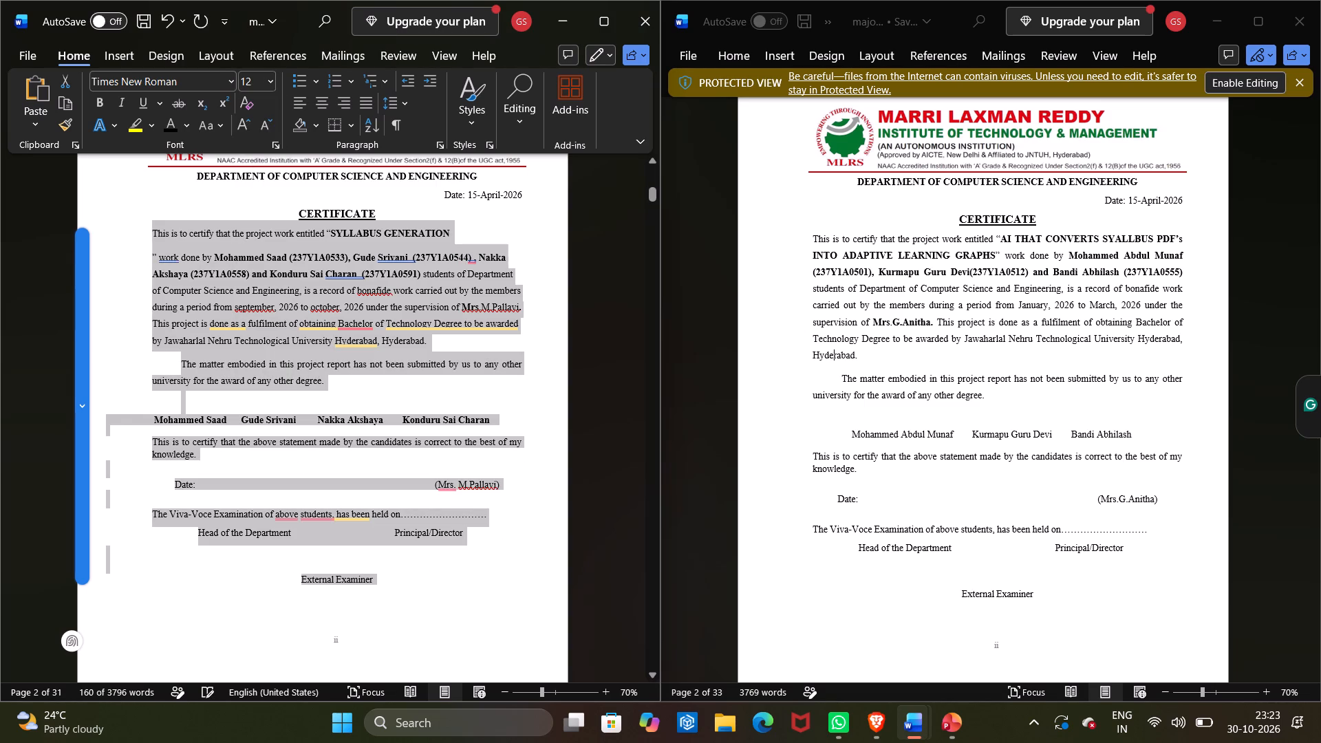
Try left and centre alignment on the certificate text from "This is to certify" through "External Examiner", settling on centred.
{"action": "left_click", "coordinate": [301, 107]}
{"action": "left_click", "coordinate": [301, 107]}
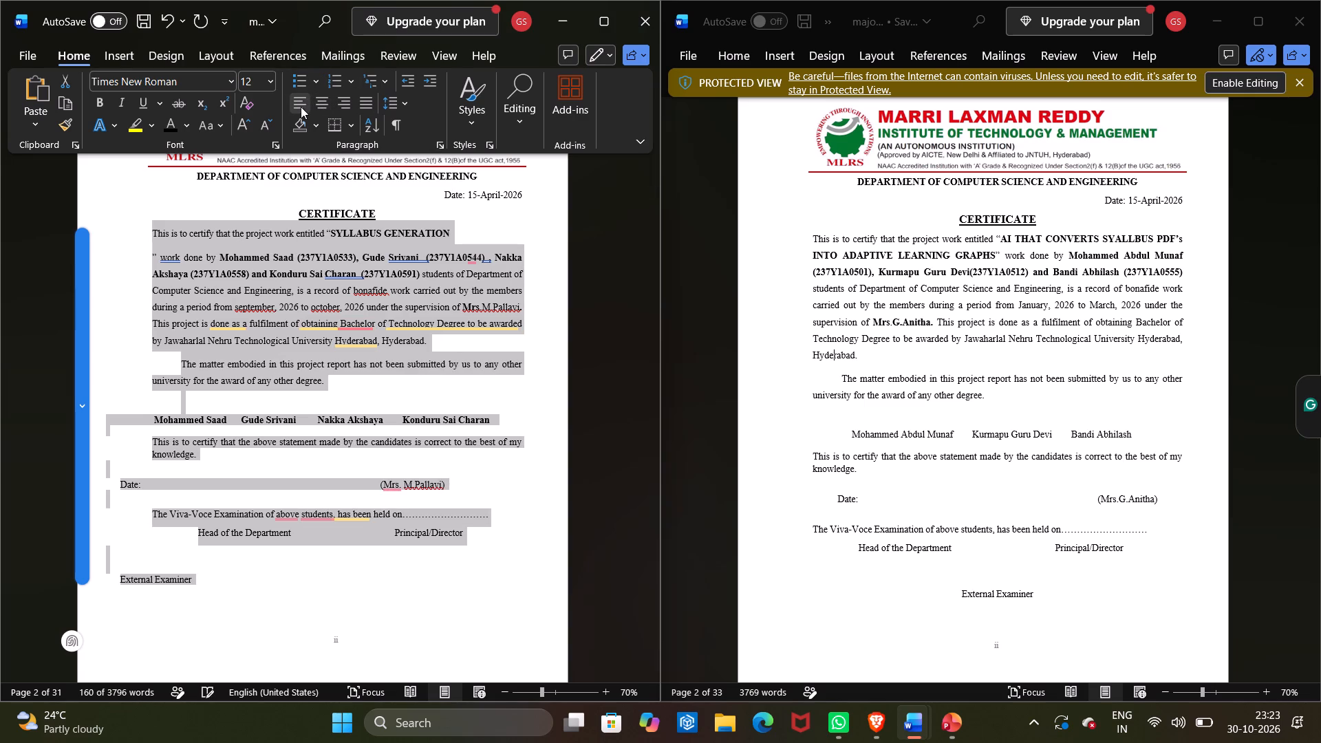
{"action": "left_click", "coordinate": [322, 109]}
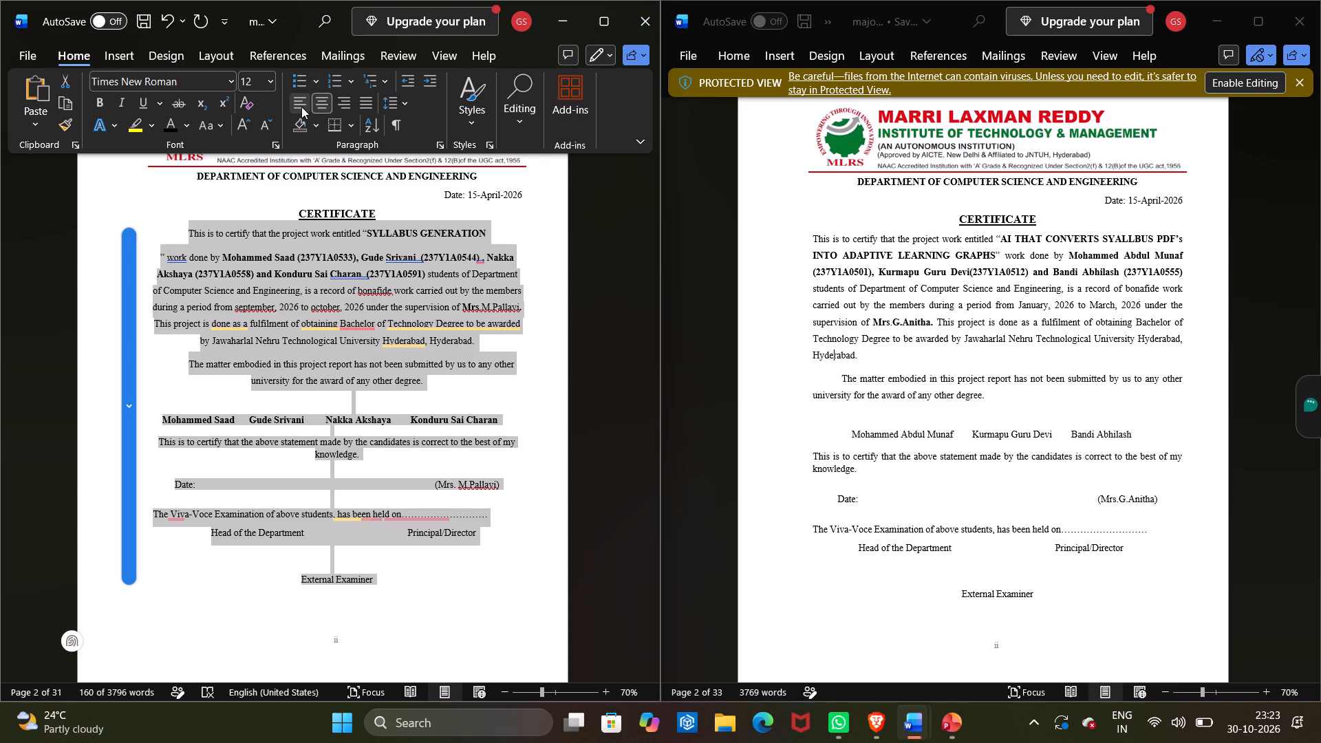
{"action": "left_click", "coordinate": [301, 107]}
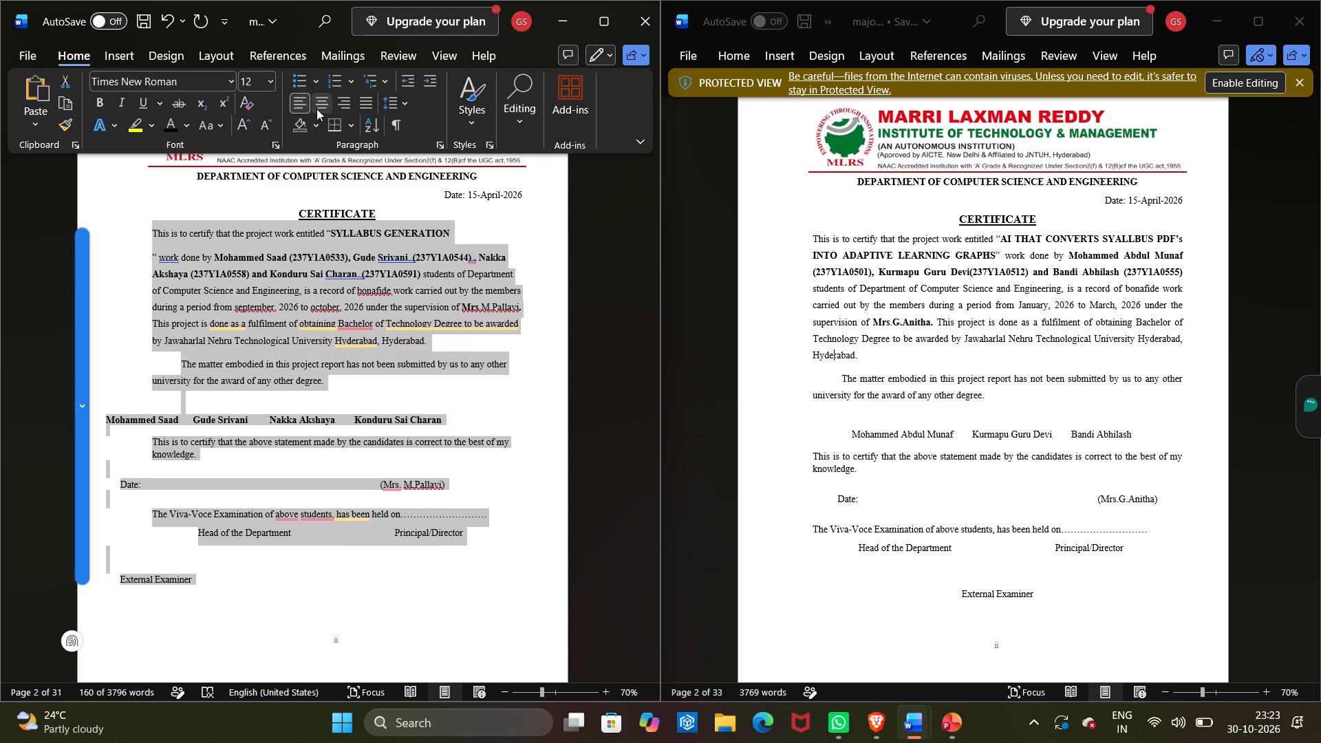
{"action": "left_click", "coordinate": [316, 109]}
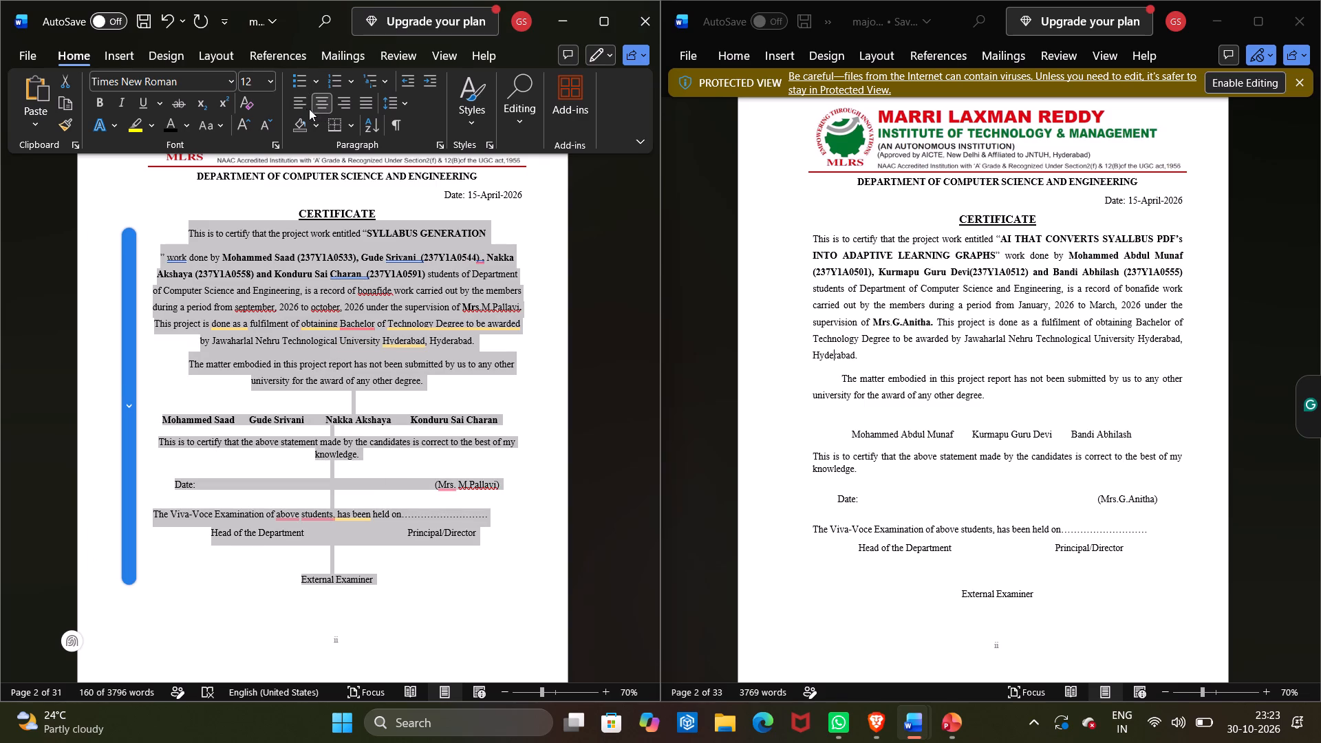
{"action": "left_click", "coordinate": [302, 109]}
{"action": "left_click", "coordinate": [312, 109]}
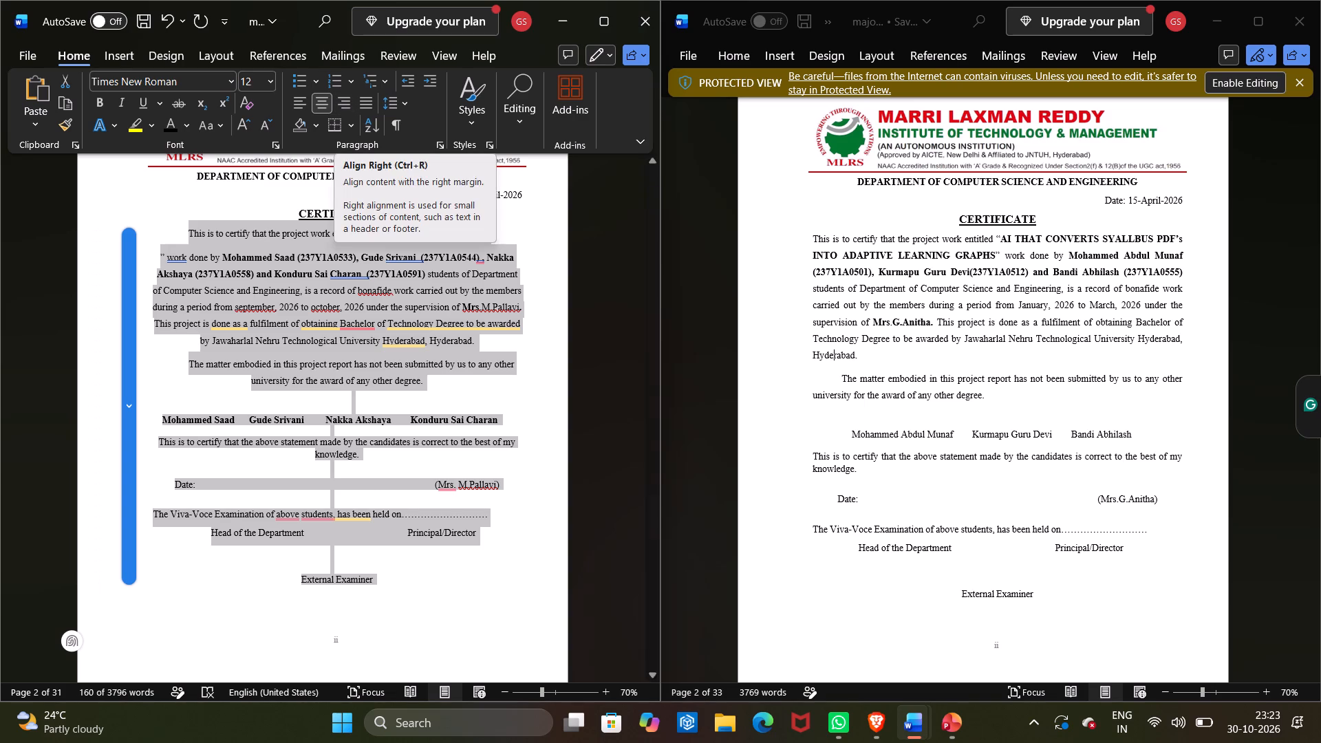
{"action": "left_click", "coordinate": [535, 322]}
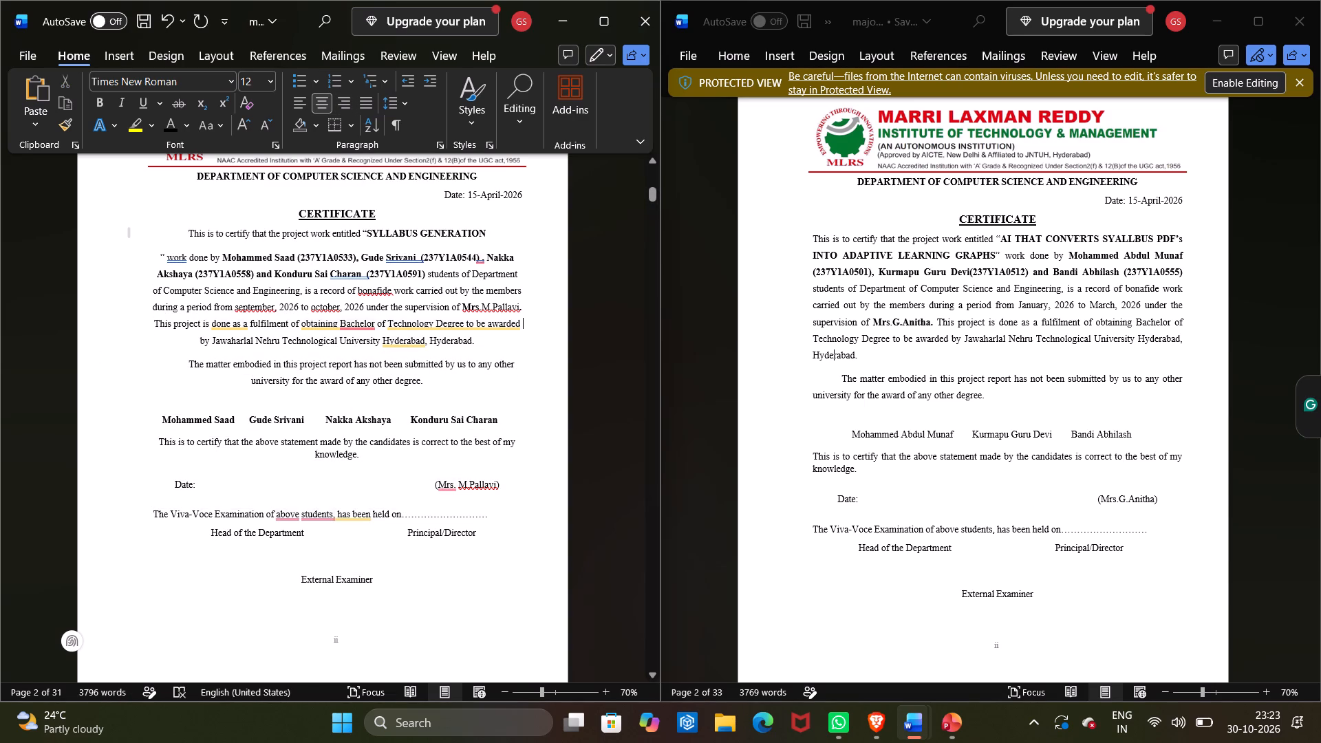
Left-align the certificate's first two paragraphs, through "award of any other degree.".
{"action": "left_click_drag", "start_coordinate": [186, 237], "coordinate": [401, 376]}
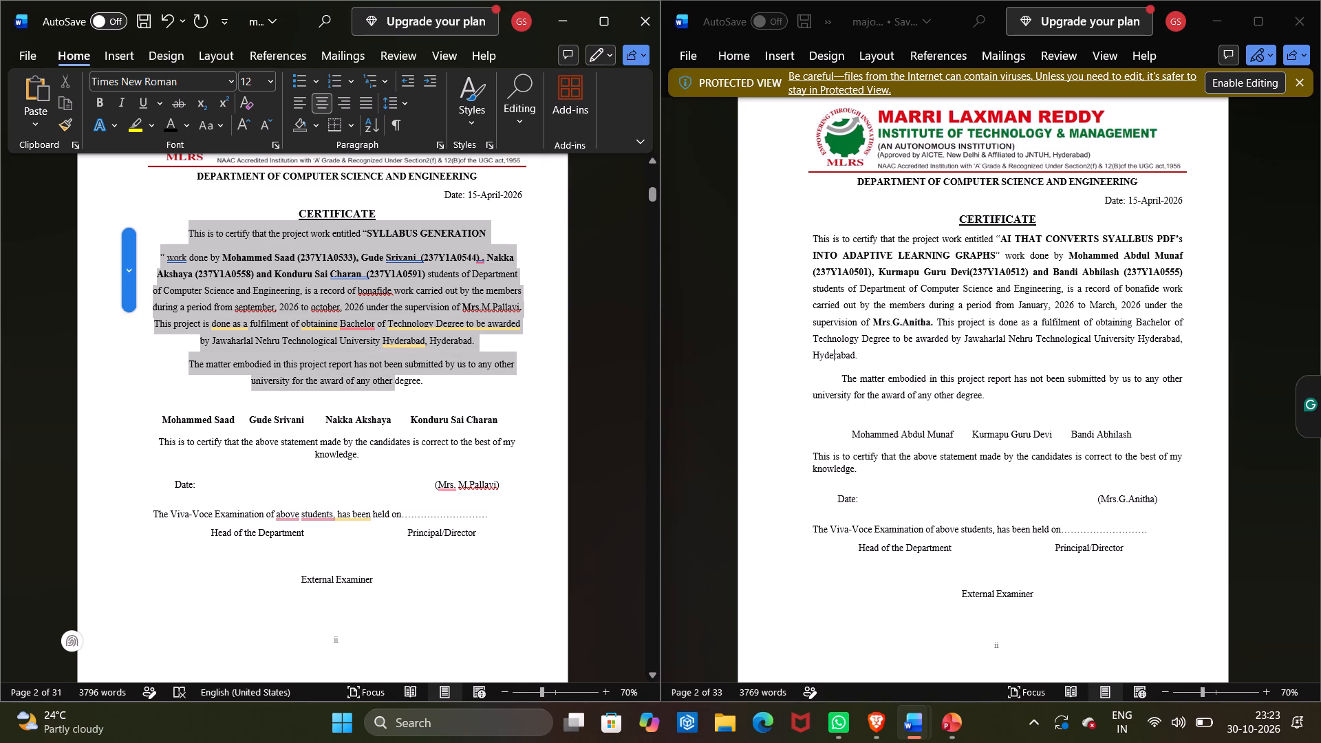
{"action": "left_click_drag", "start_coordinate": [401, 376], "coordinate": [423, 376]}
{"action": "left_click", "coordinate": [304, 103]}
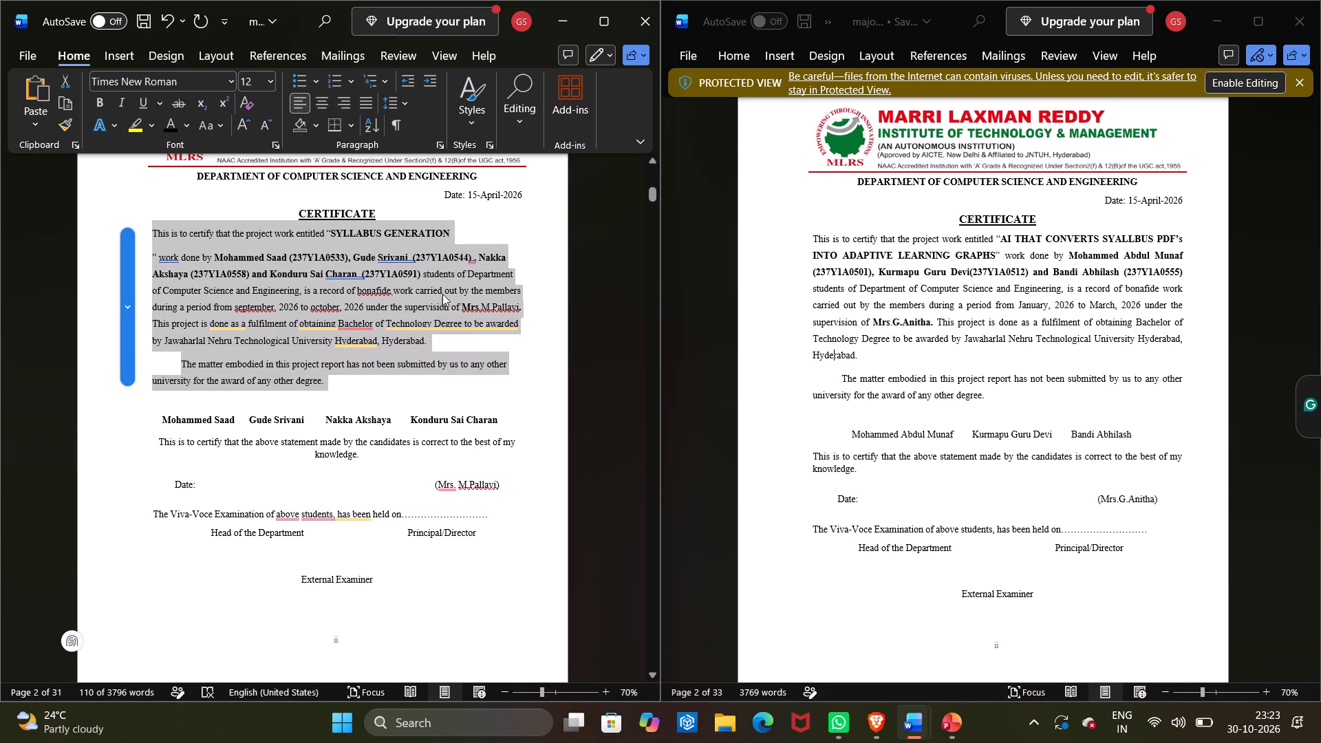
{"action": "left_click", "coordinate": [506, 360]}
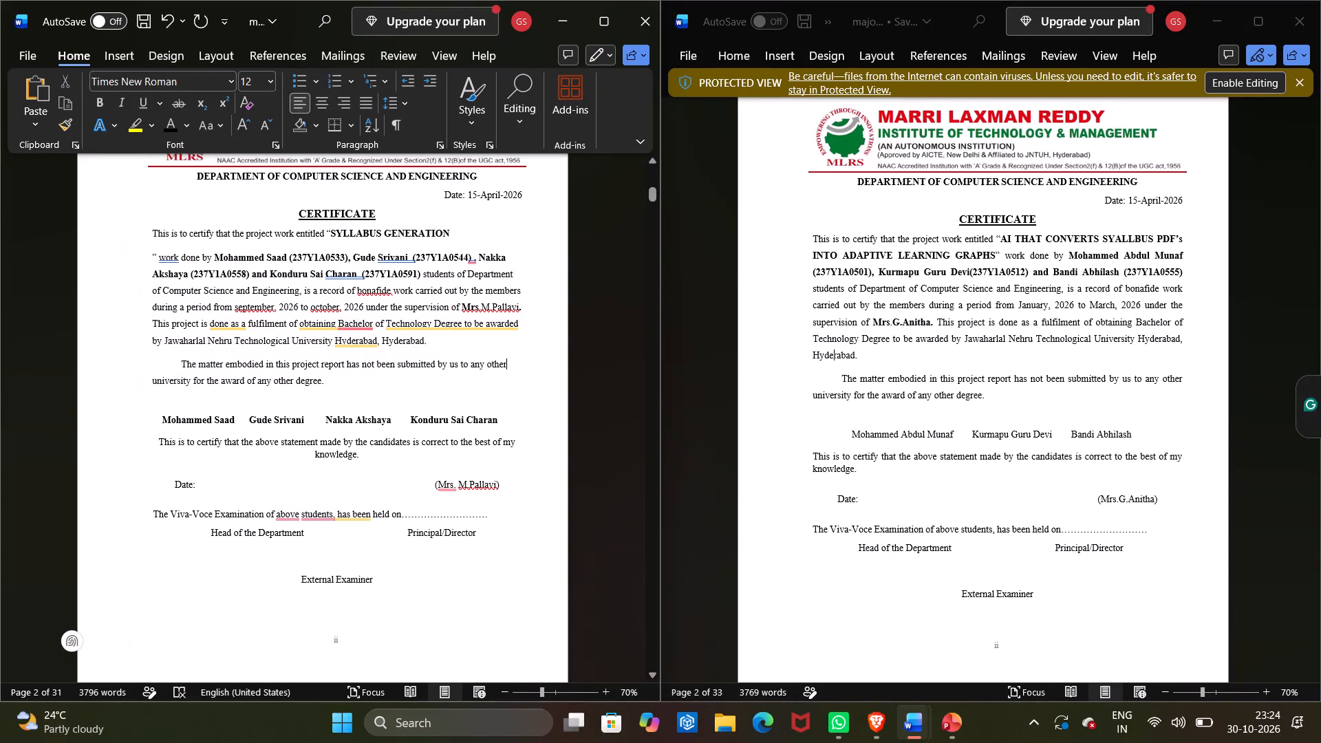
Justify the certificate's first two paragraphs, from "This is to certify" to "award of any other degree.".
{"action": "left_click_drag", "start_coordinate": [151, 231], "coordinate": [327, 382]}
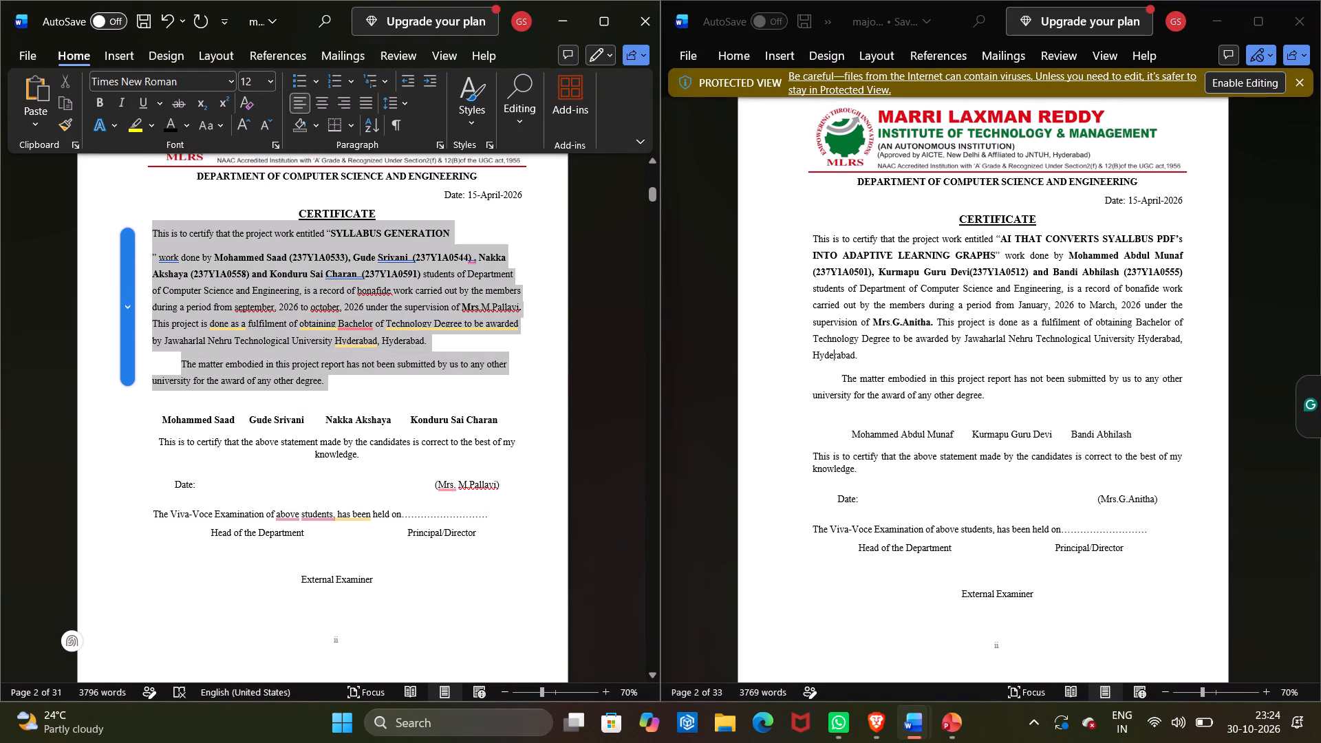
{"action": "left_click_drag", "start_coordinate": [327, 382], "coordinate": [328, 382]}
{"action": "left_click", "coordinate": [363, 103]}
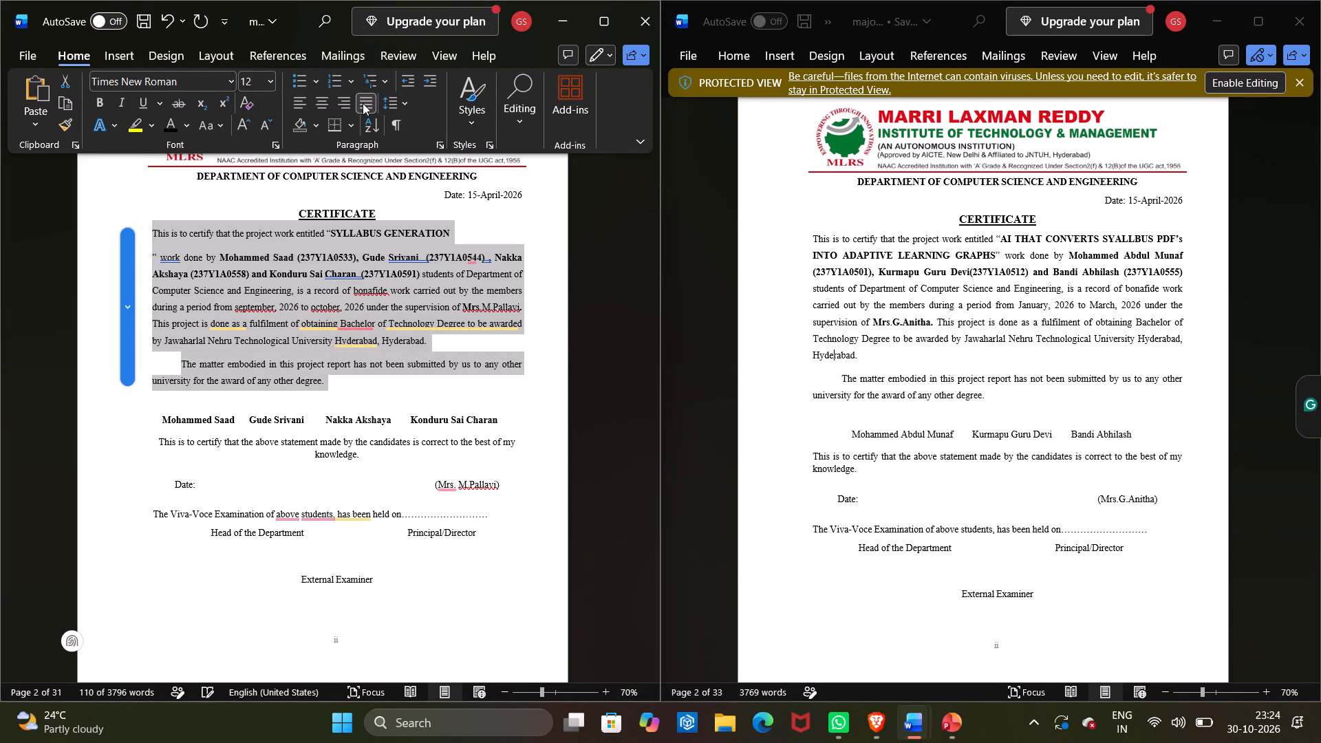
{"action": "left_click", "coordinate": [363, 103]}
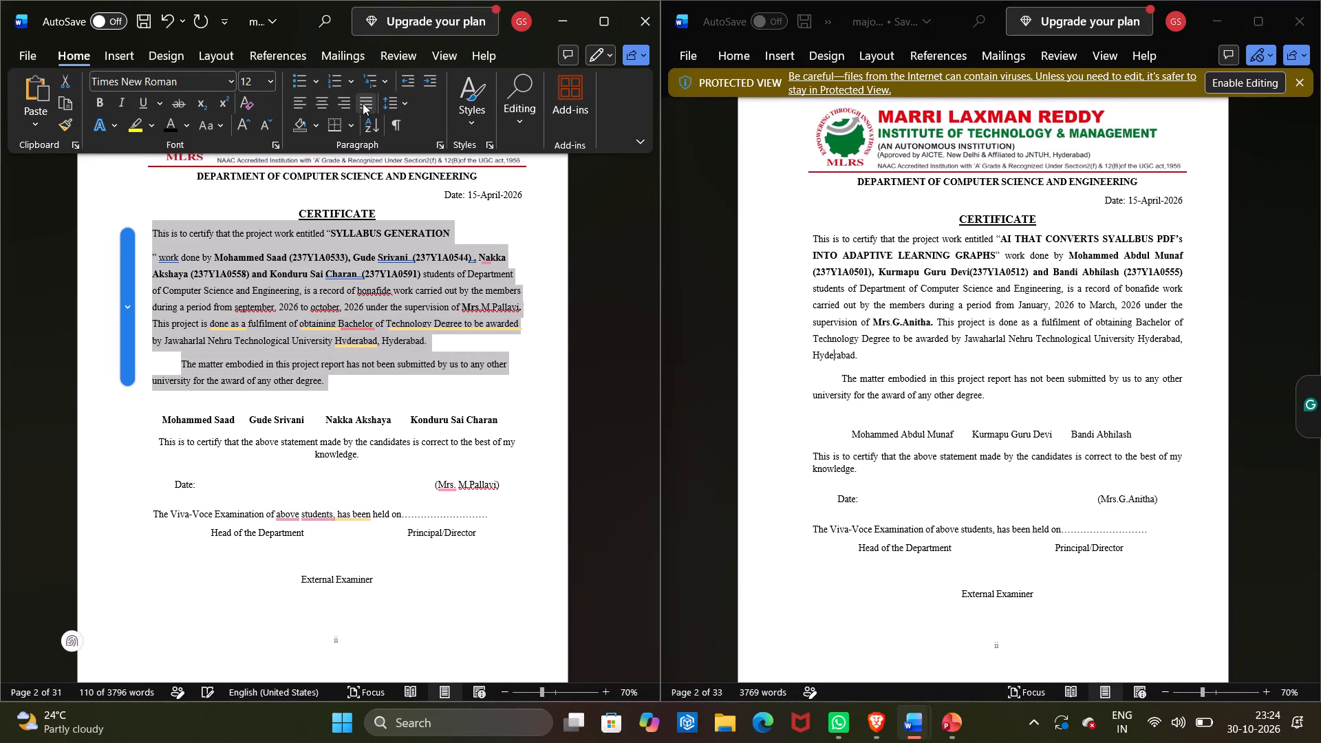
{"action": "left_click", "coordinate": [363, 103]}
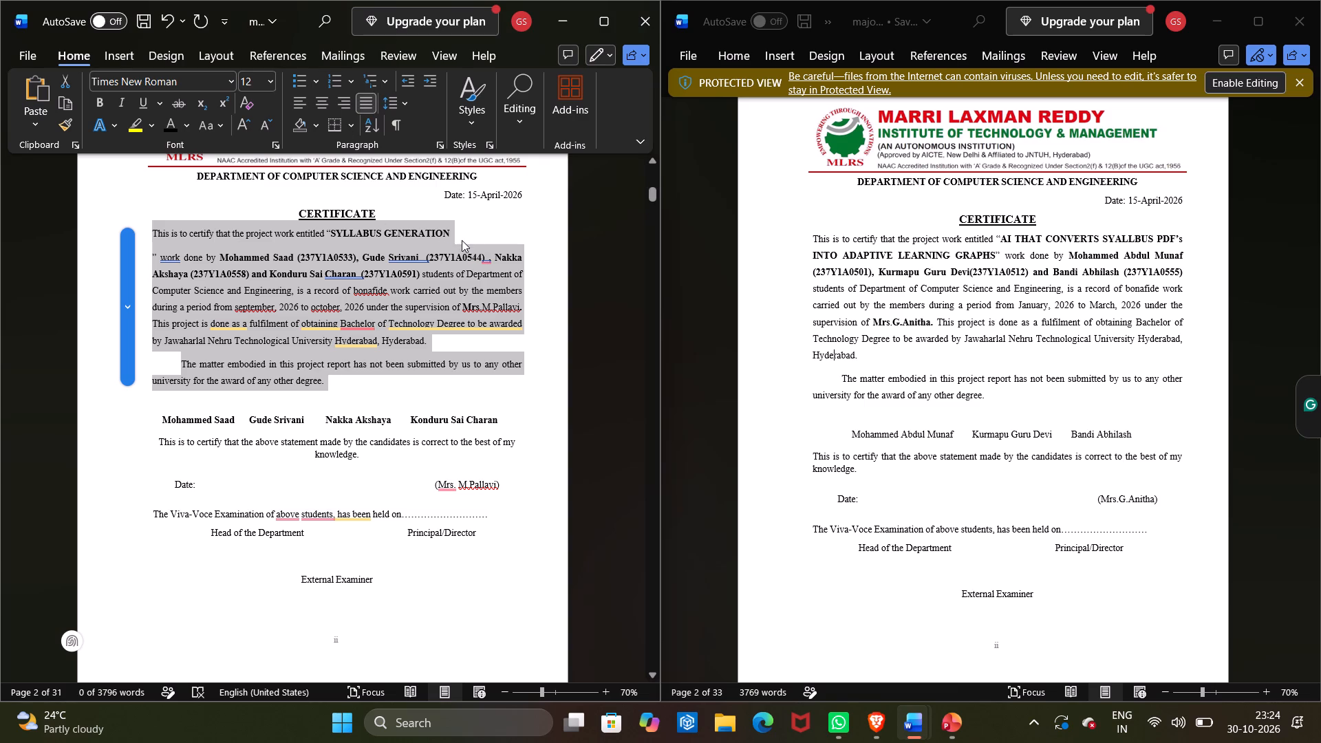
Remove the break after "SYLLABUS GENERATION" so the closing quote and "work done by" continue on the same line.
{"action": "left_click", "coordinate": [469, 233]}
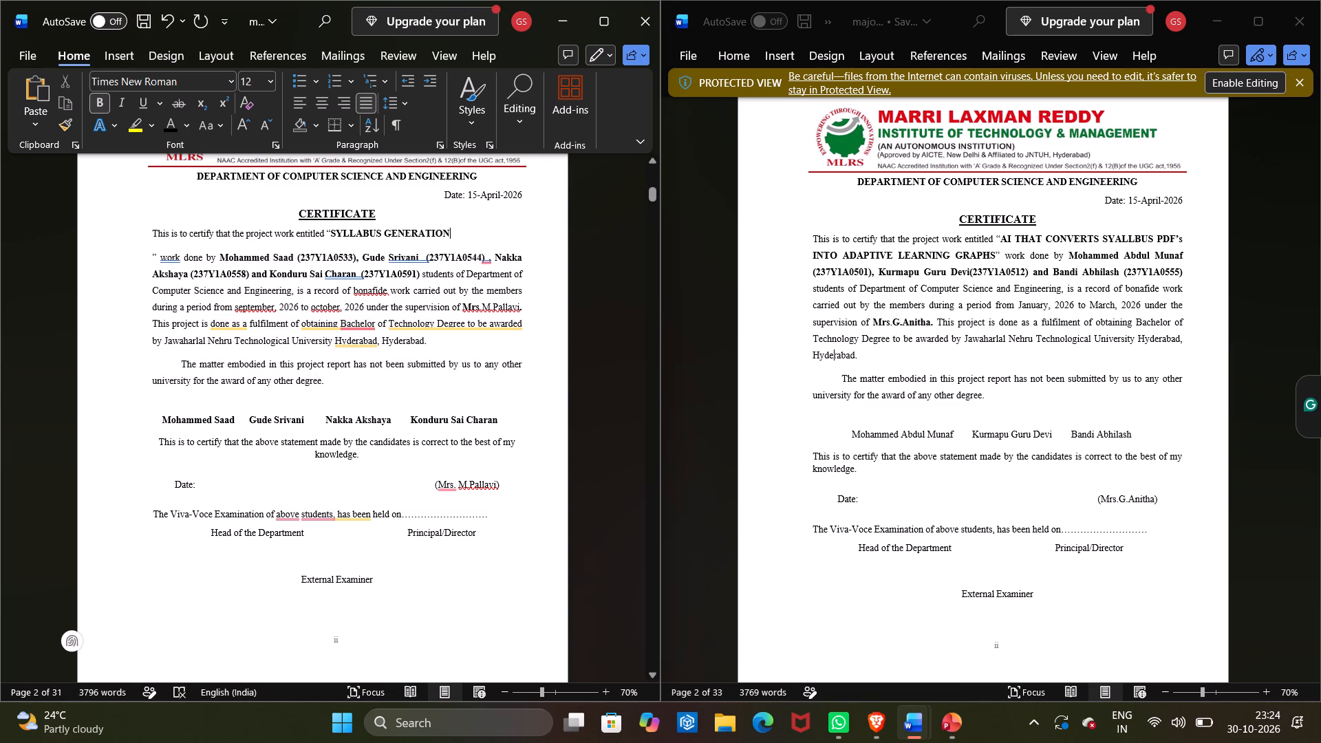
{"action": "key", "text": "Right"}
{"action": "key", "text": "Right"}
{"action": "key", "text": "Right"}
{"action": "key", "text": "Right"}
{"action": "key", "text": "Left"}
{"action": "key", "text": "Left"}
{"action": "key", "text": "Left"}
{"action": "key", "text": "BackSpace"}
{"action": "key", "text": "BackSpace"}
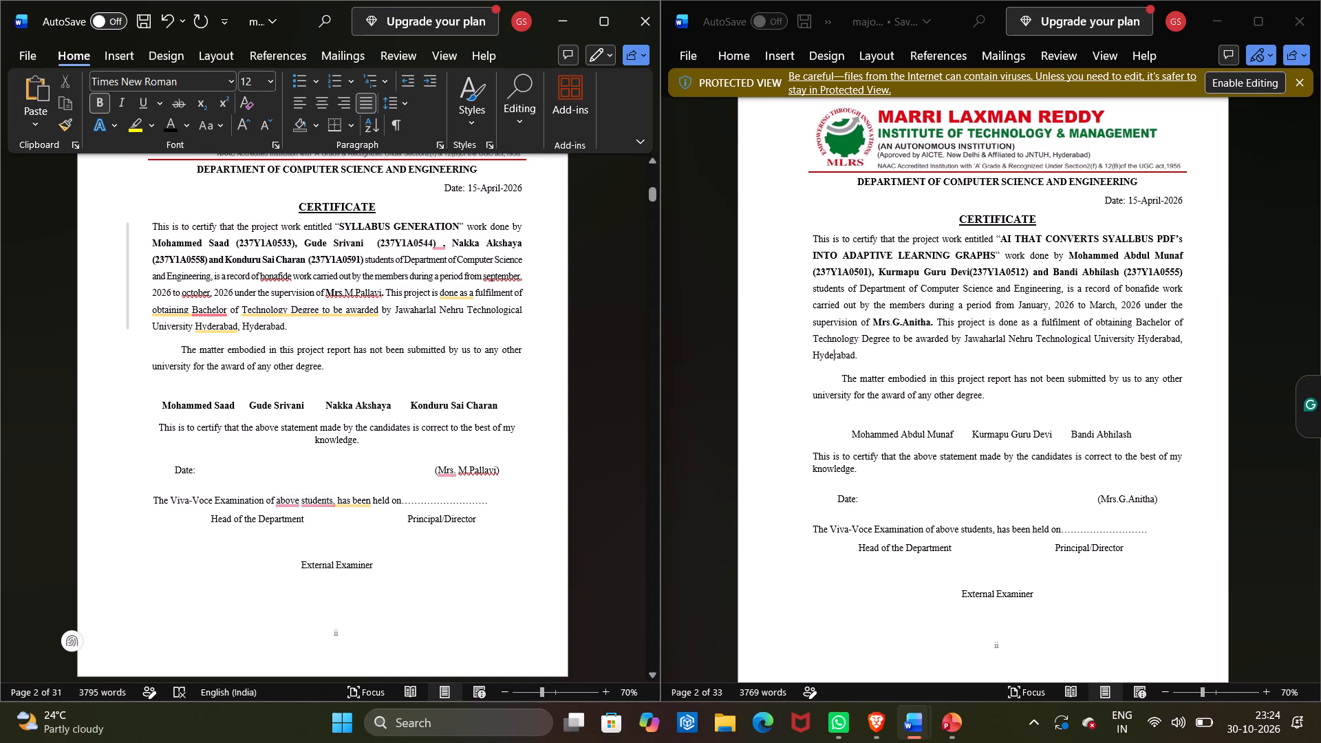
Set the font size of the certificate text from "This is to certify" through "External Examiner" to 13.
{"action": "left_click_drag", "start_coordinate": [148, 228], "coordinate": [409, 574]}
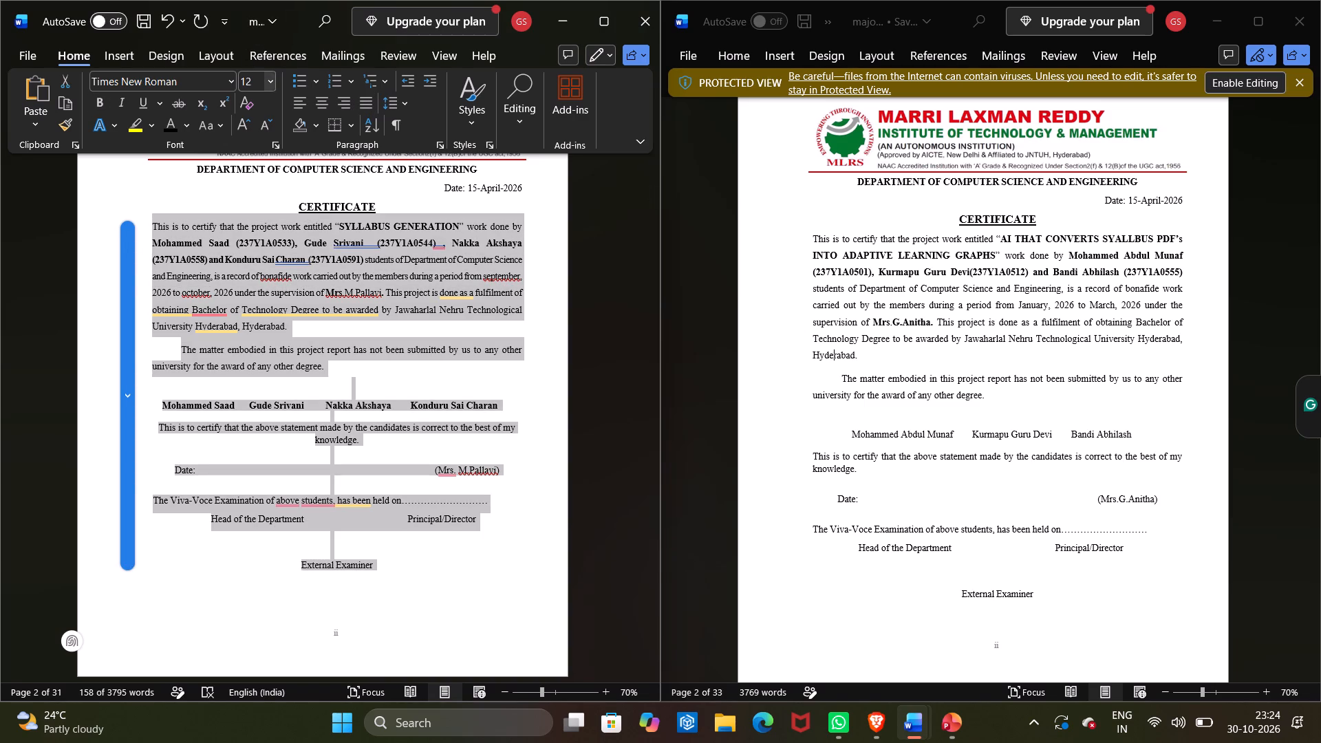
{"action": "left_click", "coordinate": [258, 83]}
{"action": "key", "text": "1"}
{"action": "key", "text": "1"}
{"action": "key", "text": "1"}
{"action": "key", "text": "1"}
{"action": "key", "text": "1"}
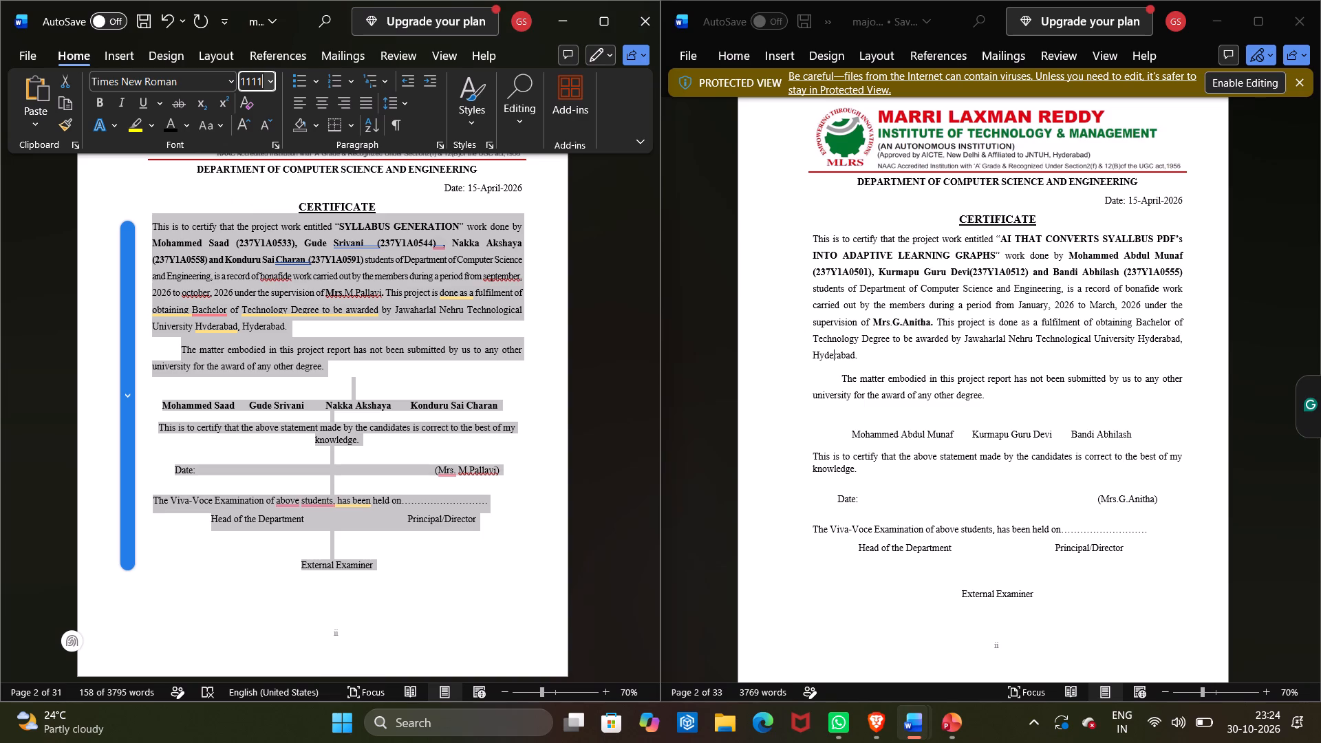
{"action": "key", "text": "BackSpace"}
{"action": "key", "text": "BackSpace"}
{"action": "key", "text": "BackSpace"}
{"action": "key", "text": "BackSpace"}
{"action": "key", "text": "3"}
{"action": "key", "text": "Return"}
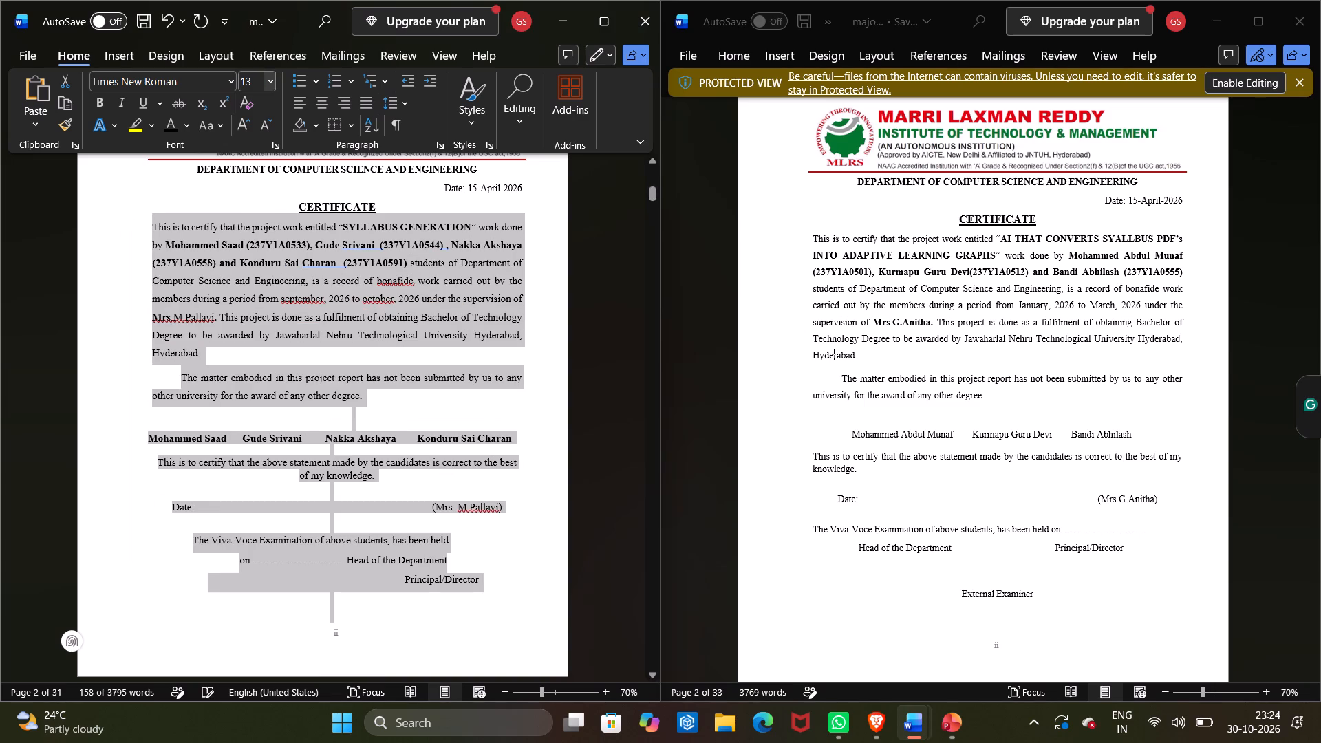
{"action": "left_click", "coordinate": [607, 400]}
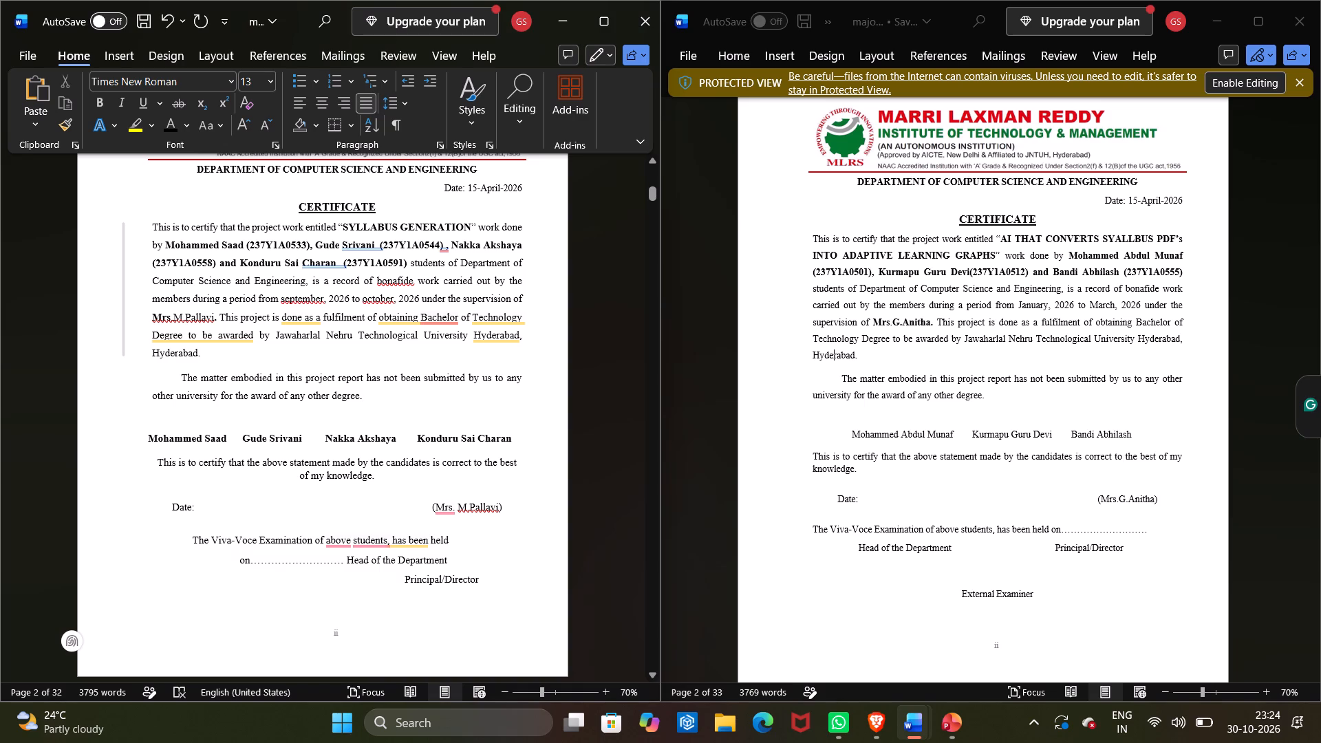
Set the font size of the certificate's date line and the "CERTIFICATE" heading to 13.
{"action": "left_click_drag", "start_coordinate": [441, 186], "coordinate": [442, 187]}
{"action": "left_click_drag", "start_coordinate": [442, 187], "coordinate": [501, 194]}
{"action": "left_click", "coordinate": [264, 78]}
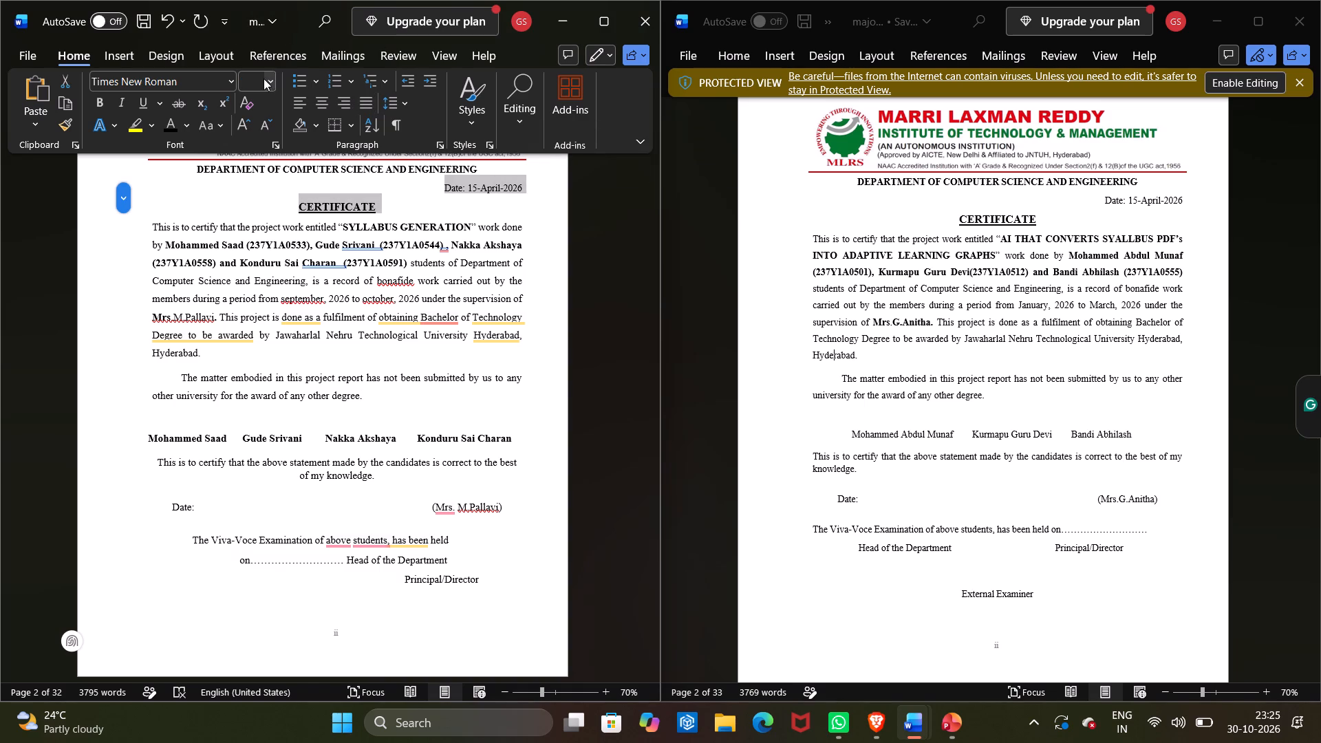
{"action": "left_click", "coordinate": [260, 78]}
{"action": "type", "text": "13"}
{"action": "key", "text": "Return"}
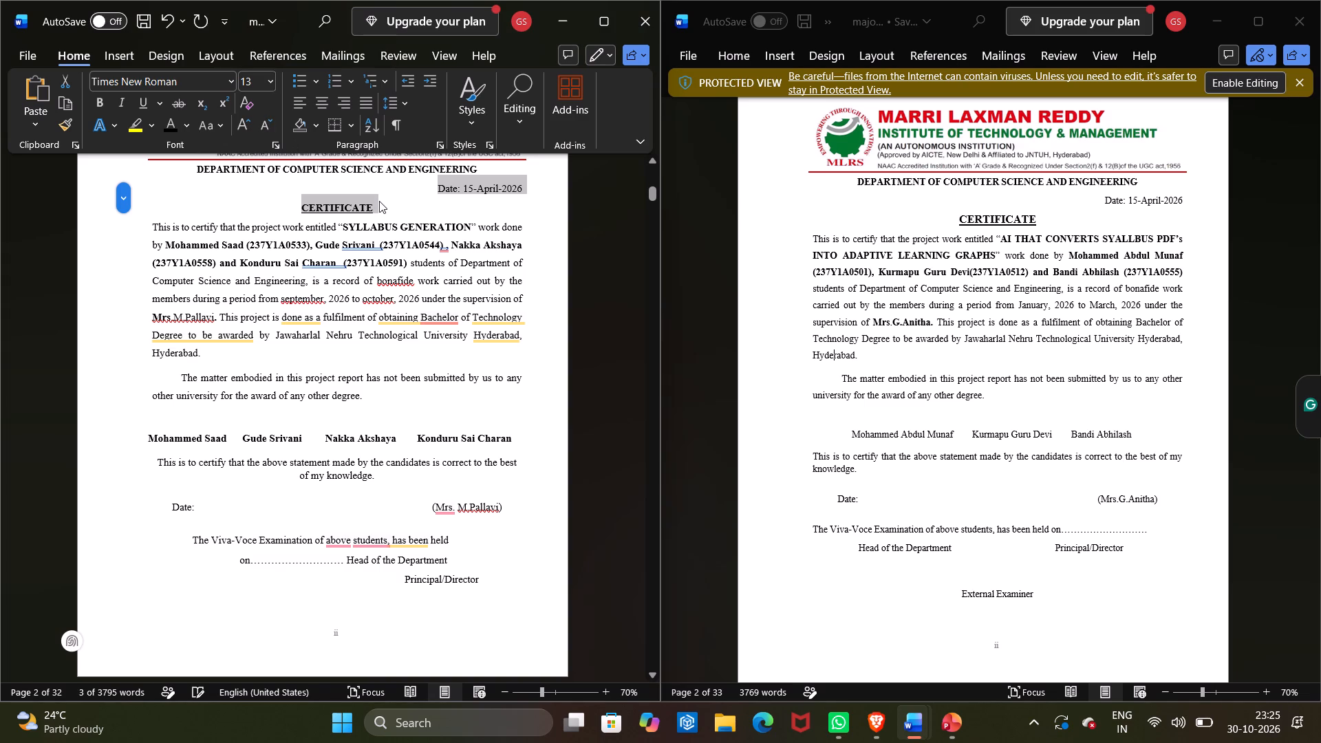
{"action": "left_click", "coordinate": [409, 217]}
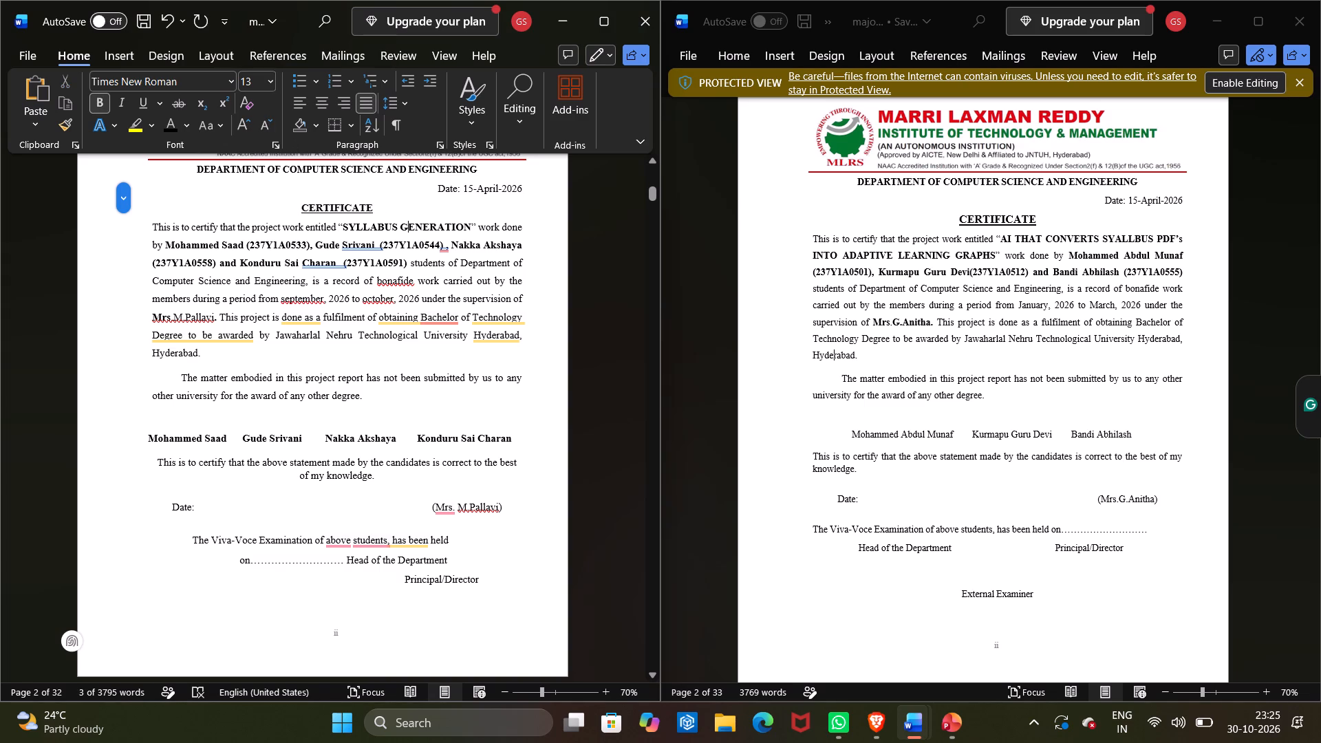
Set the font size of the "CERTIFICATE" heading alone to 16.
{"action": "left_click_drag", "start_coordinate": [376, 204], "coordinate": [300, 206]}
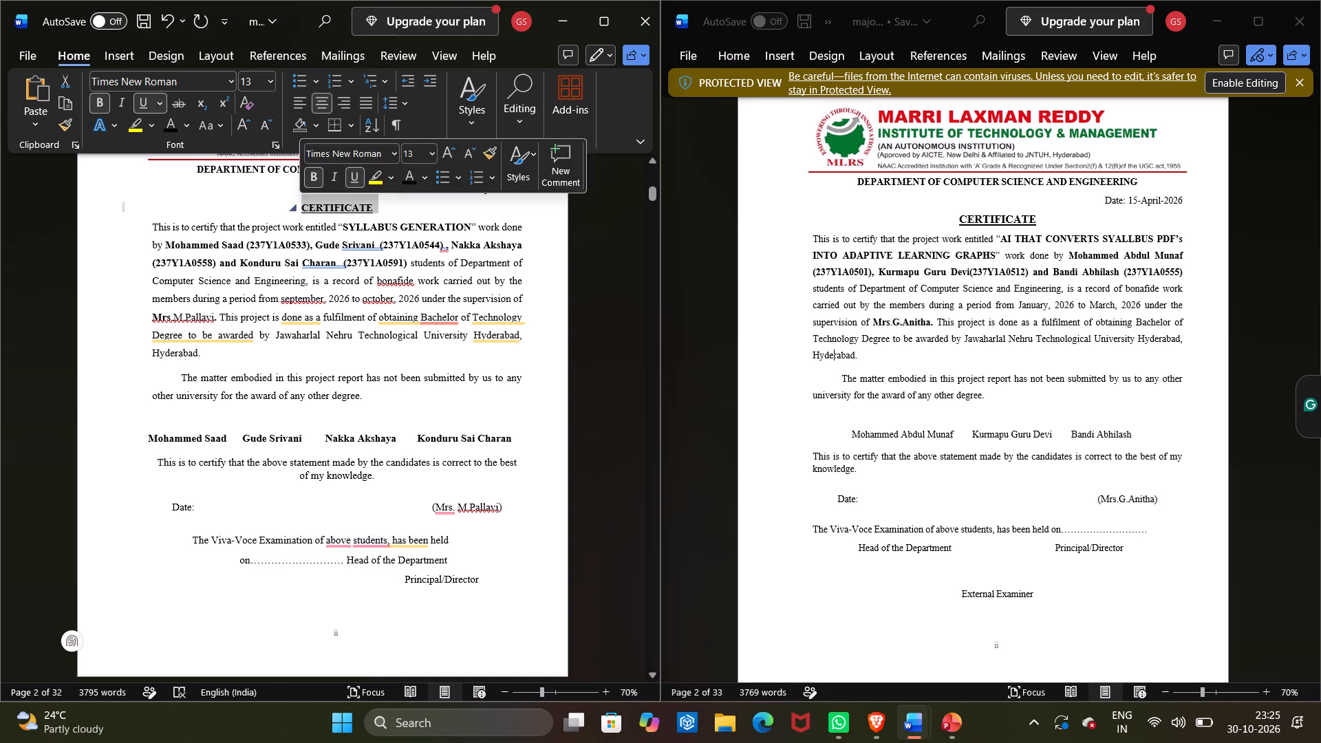
{"action": "left_click", "coordinate": [271, 84]}
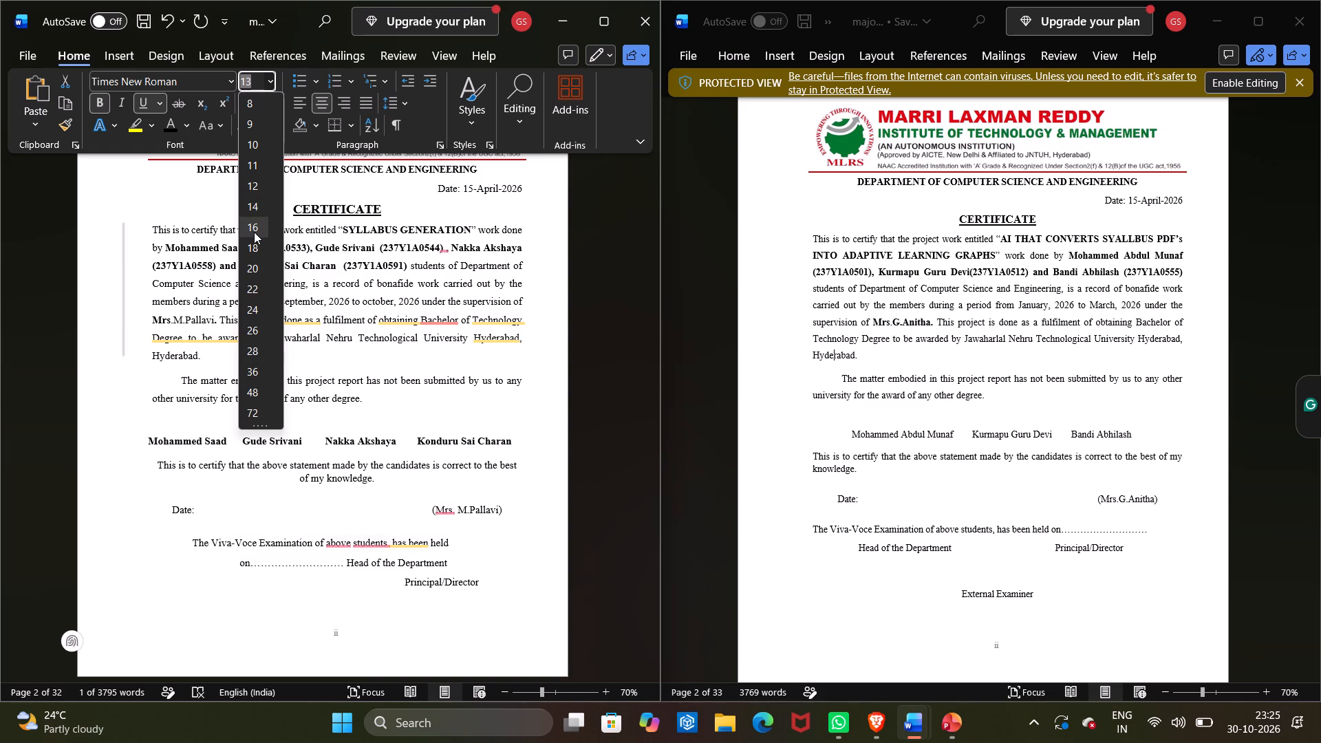
{"action": "left_click", "coordinate": [254, 232]}
{"action": "left_click", "coordinate": [625, 405]}
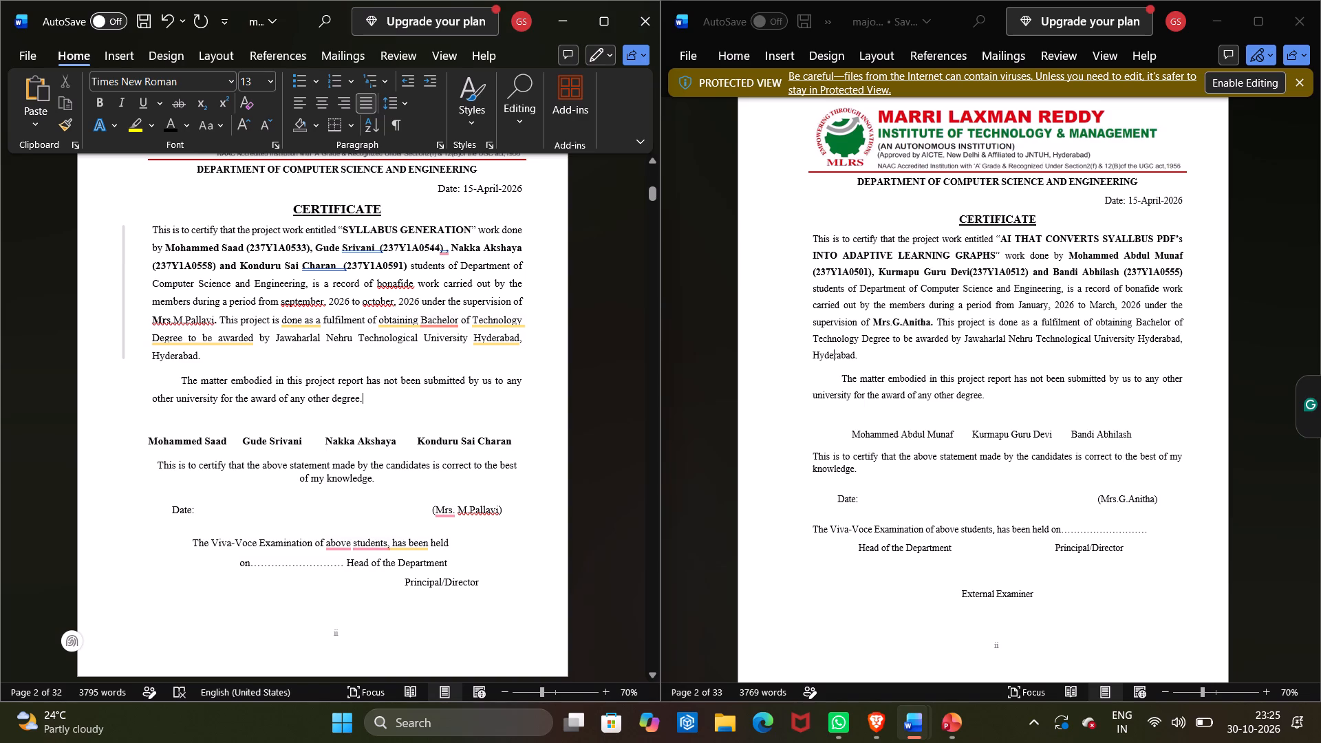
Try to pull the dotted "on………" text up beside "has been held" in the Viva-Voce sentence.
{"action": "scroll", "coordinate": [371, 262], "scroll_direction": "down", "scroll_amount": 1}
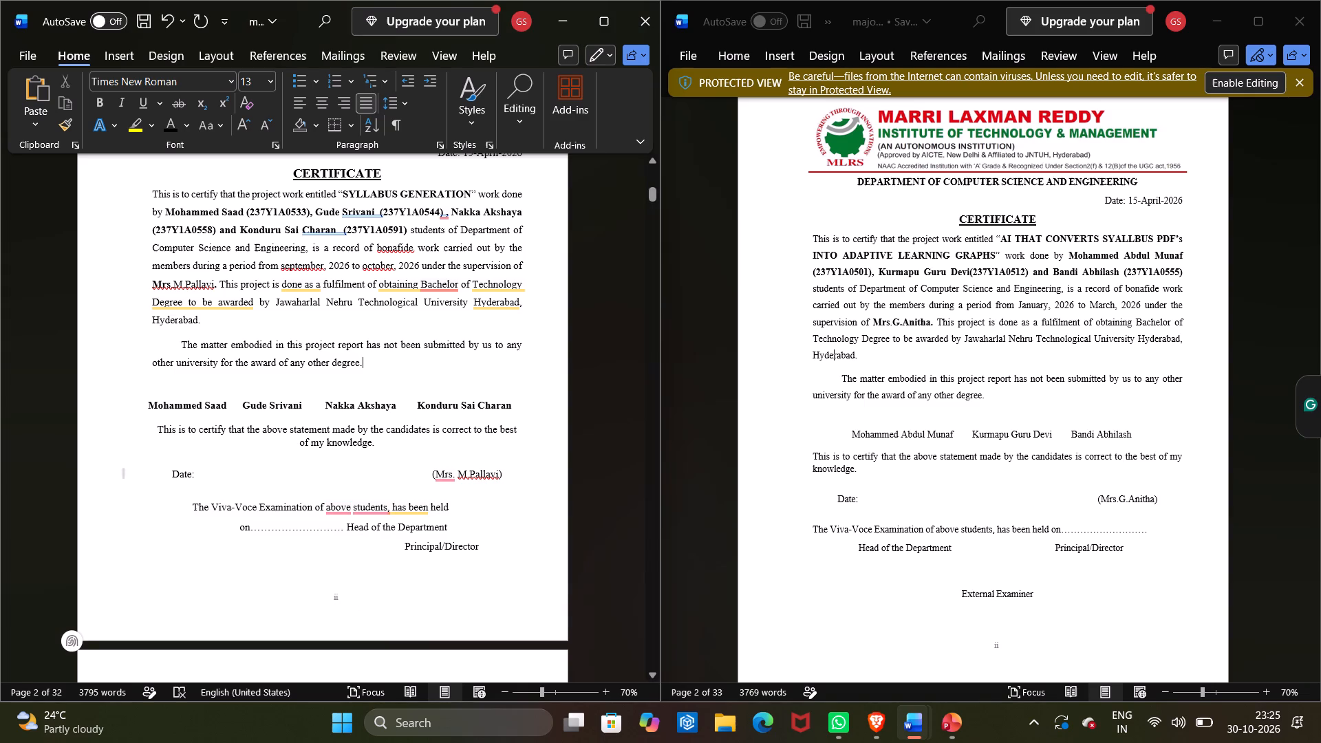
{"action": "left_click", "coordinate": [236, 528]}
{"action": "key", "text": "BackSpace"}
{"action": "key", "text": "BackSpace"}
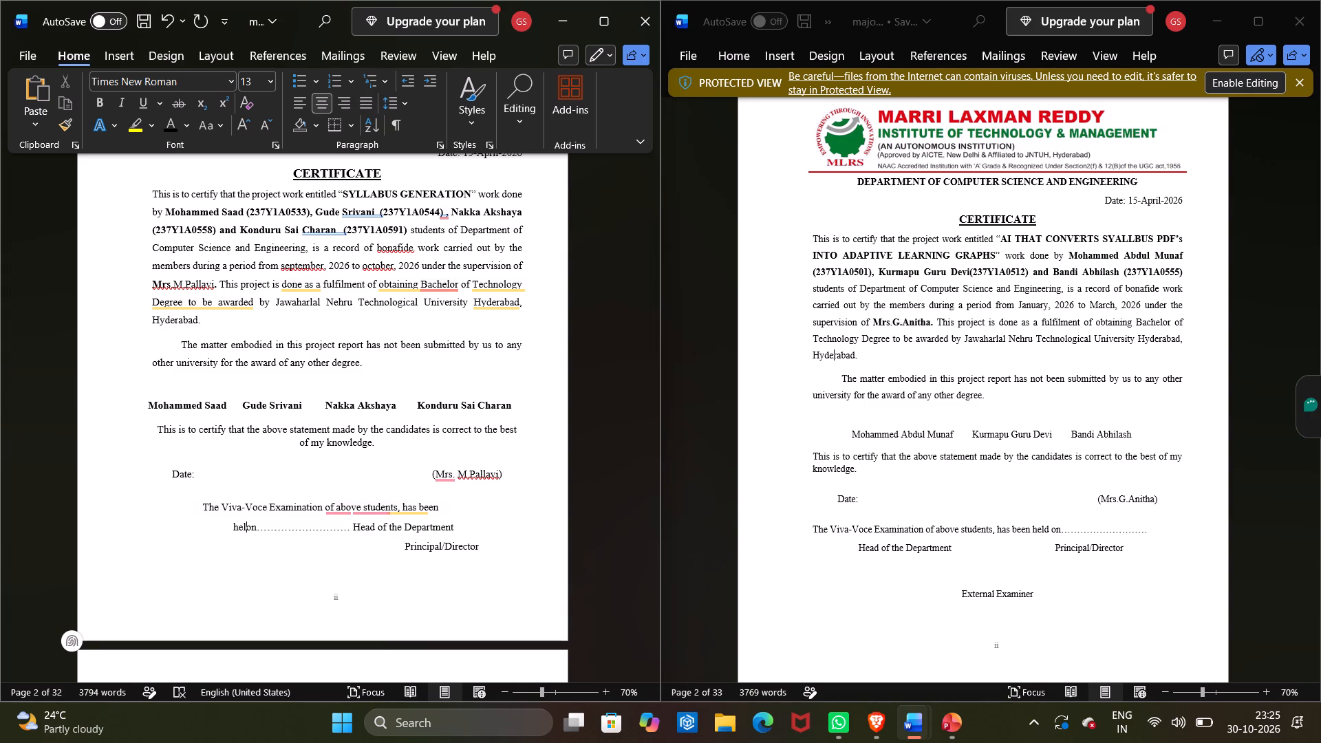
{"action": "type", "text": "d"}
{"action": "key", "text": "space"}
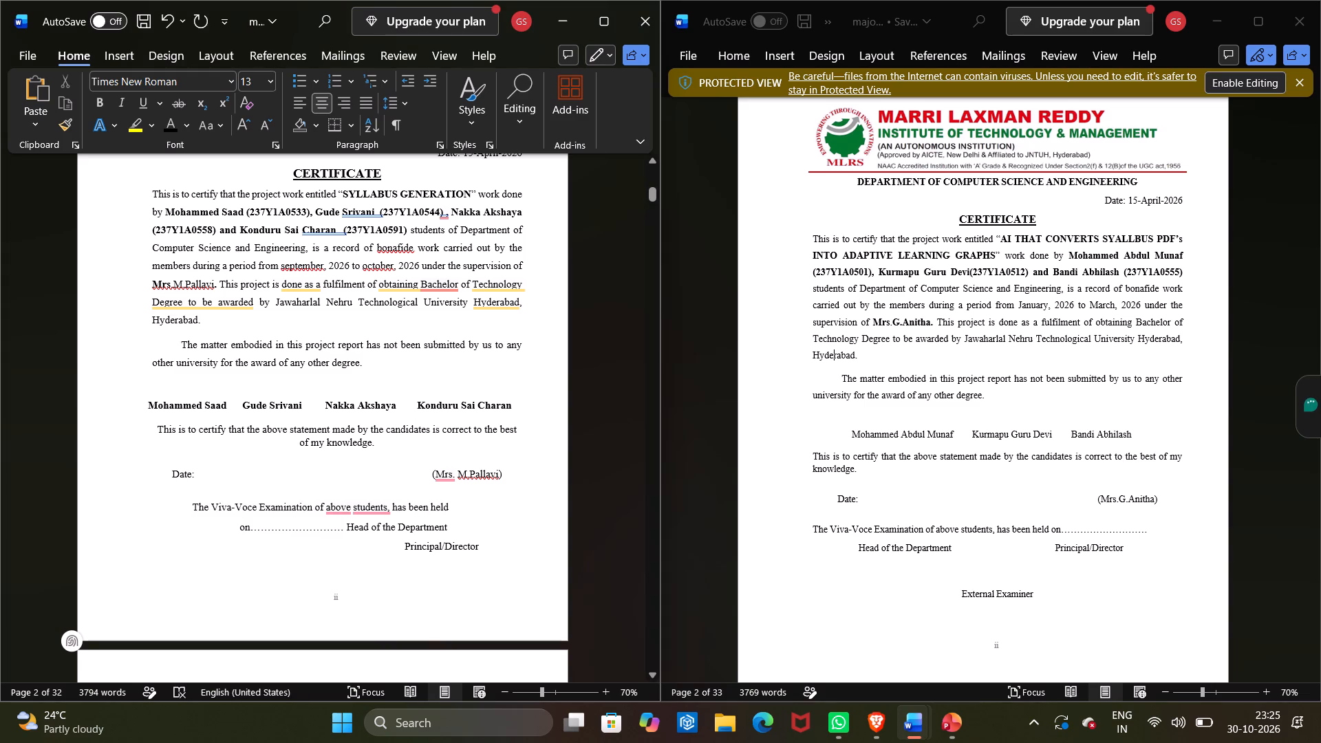
Left-align the certificate's Viva-Voce Examination paragraph after trying right alignment and justification.
{"action": "left_click", "coordinate": [344, 529]}
{"action": "left_click_drag", "start_coordinate": [192, 504], "coordinate": [446, 528]}
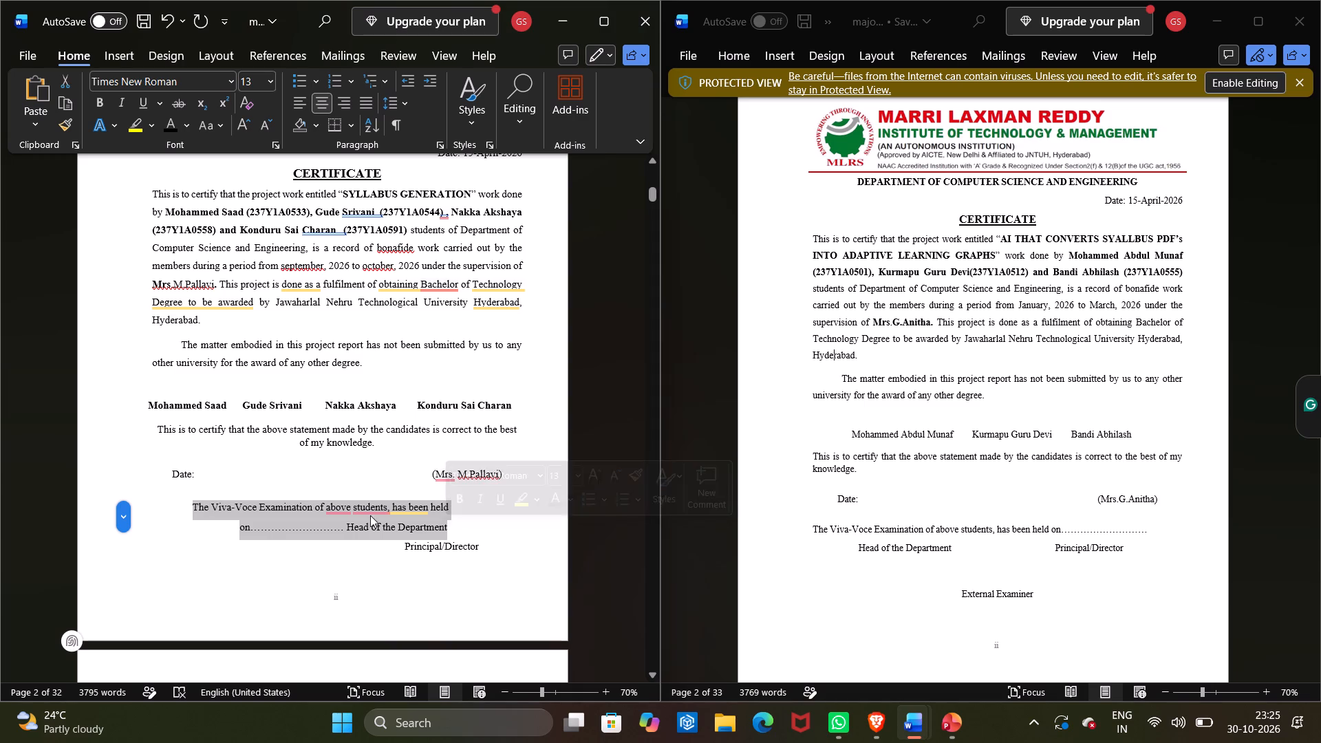
{"action": "left_click", "coordinate": [353, 522]}
{"action": "left_click", "coordinate": [347, 528]}
{"action": "left_click_drag", "start_coordinate": [347, 528], "coordinate": [308, 514]}
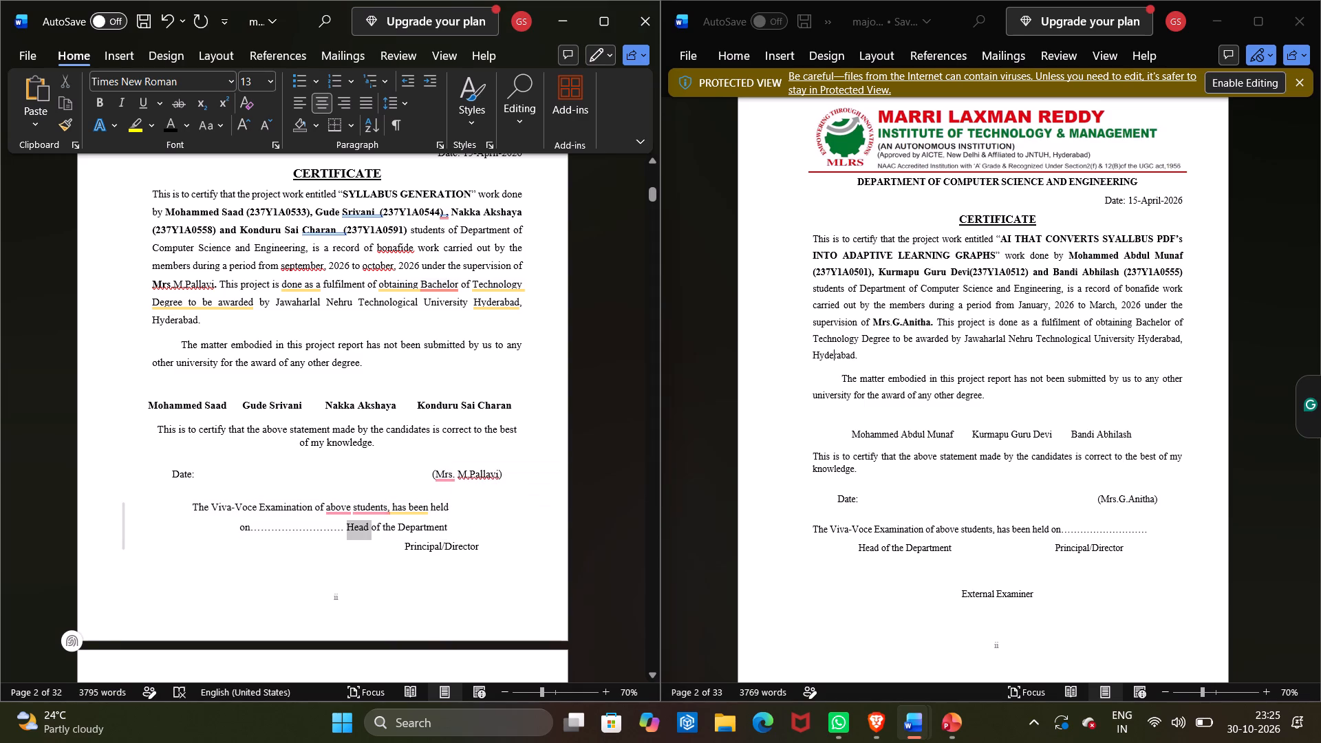
{"action": "left_click_drag", "start_coordinate": [308, 514], "coordinate": [195, 513]}
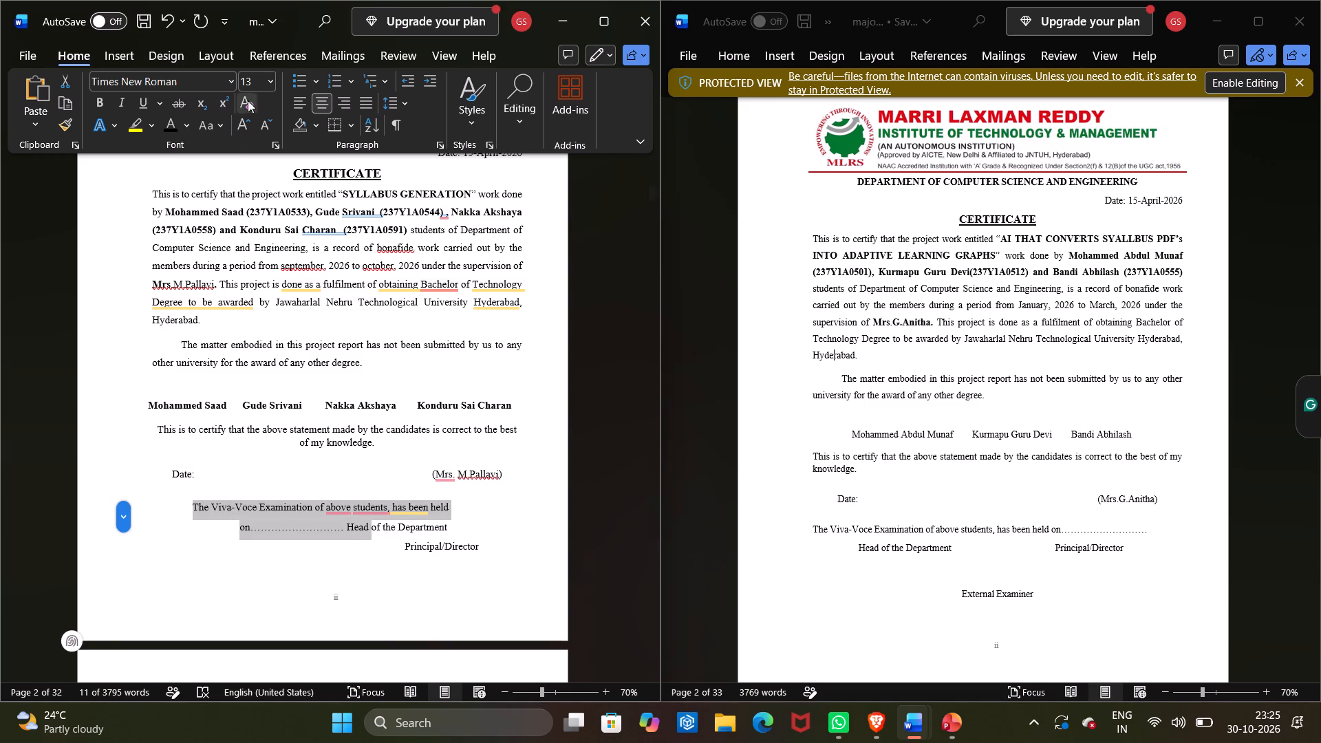
{"action": "left_click", "coordinate": [297, 107]}
{"action": "left_click", "coordinate": [338, 101]}
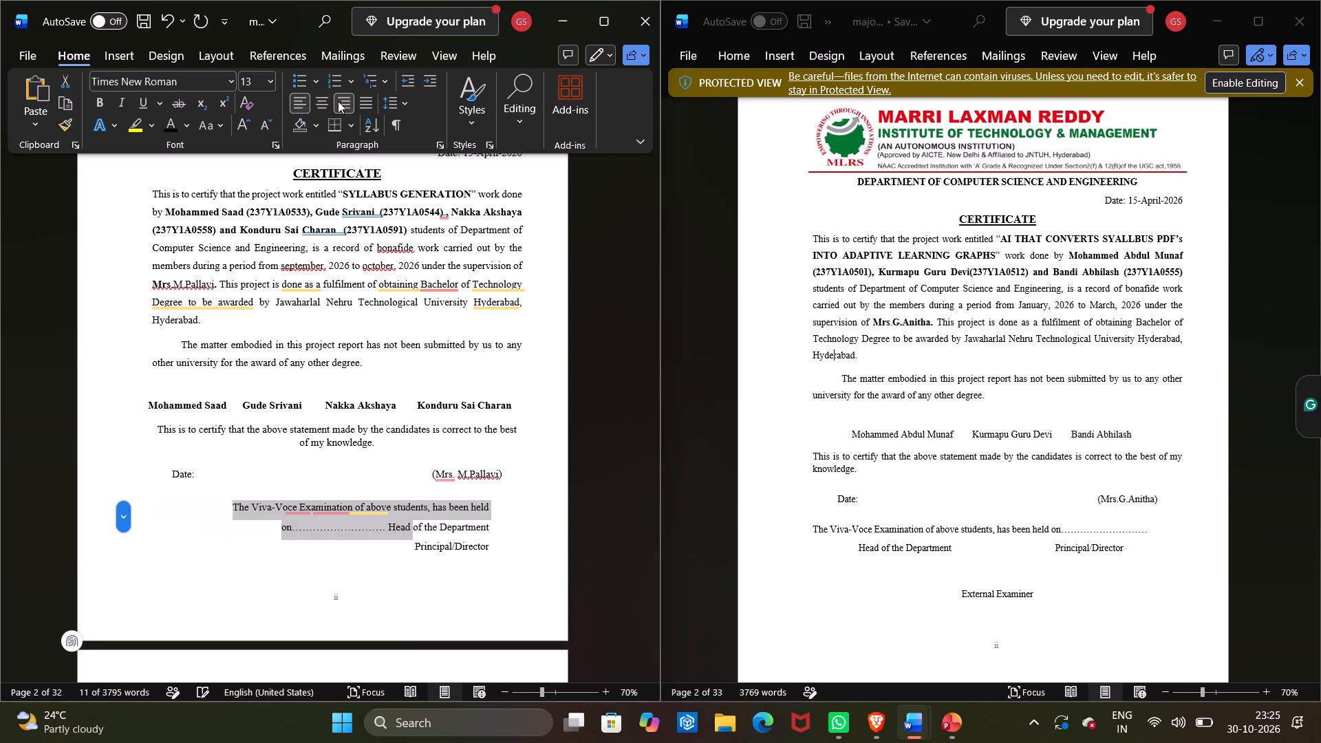
{"action": "left_click", "coordinate": [368, 99]}
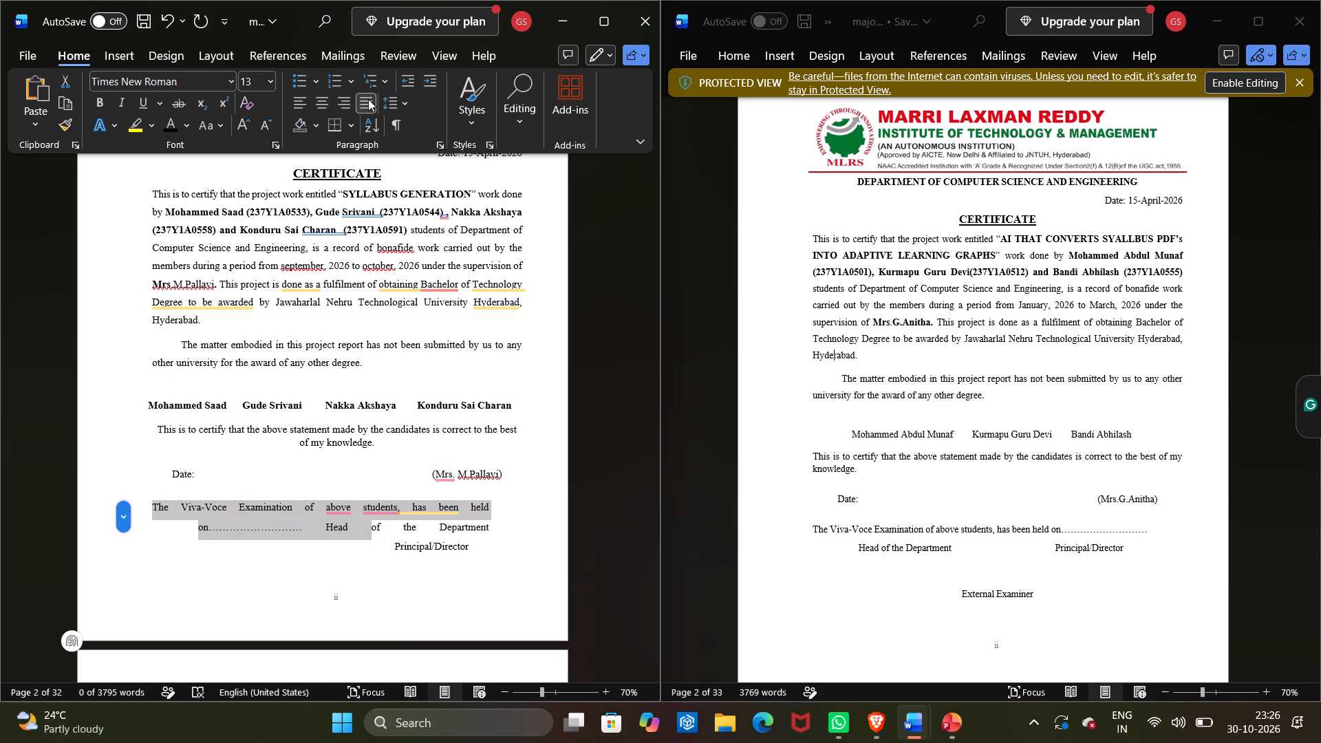
{"action": "left_click", "coordinate": [299, 102]}
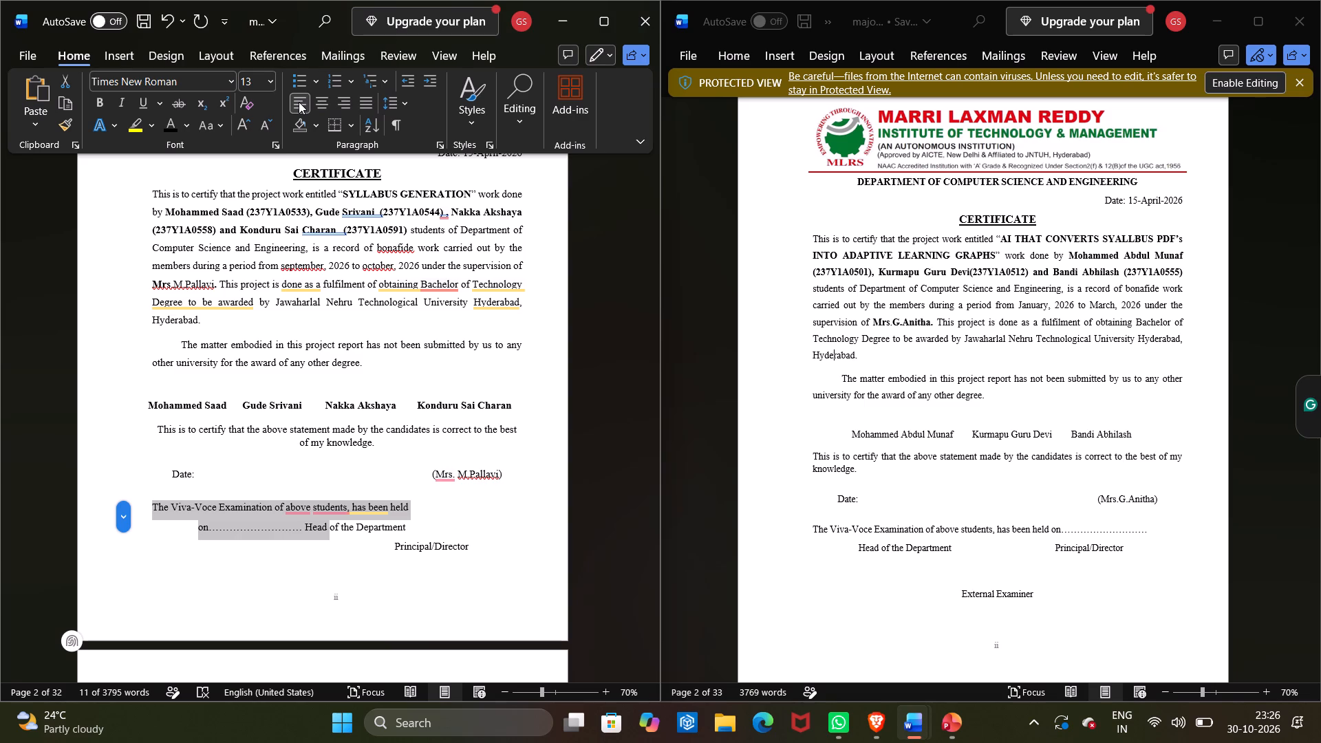
{"action": "left_click", "coordinate": [364, 518]}
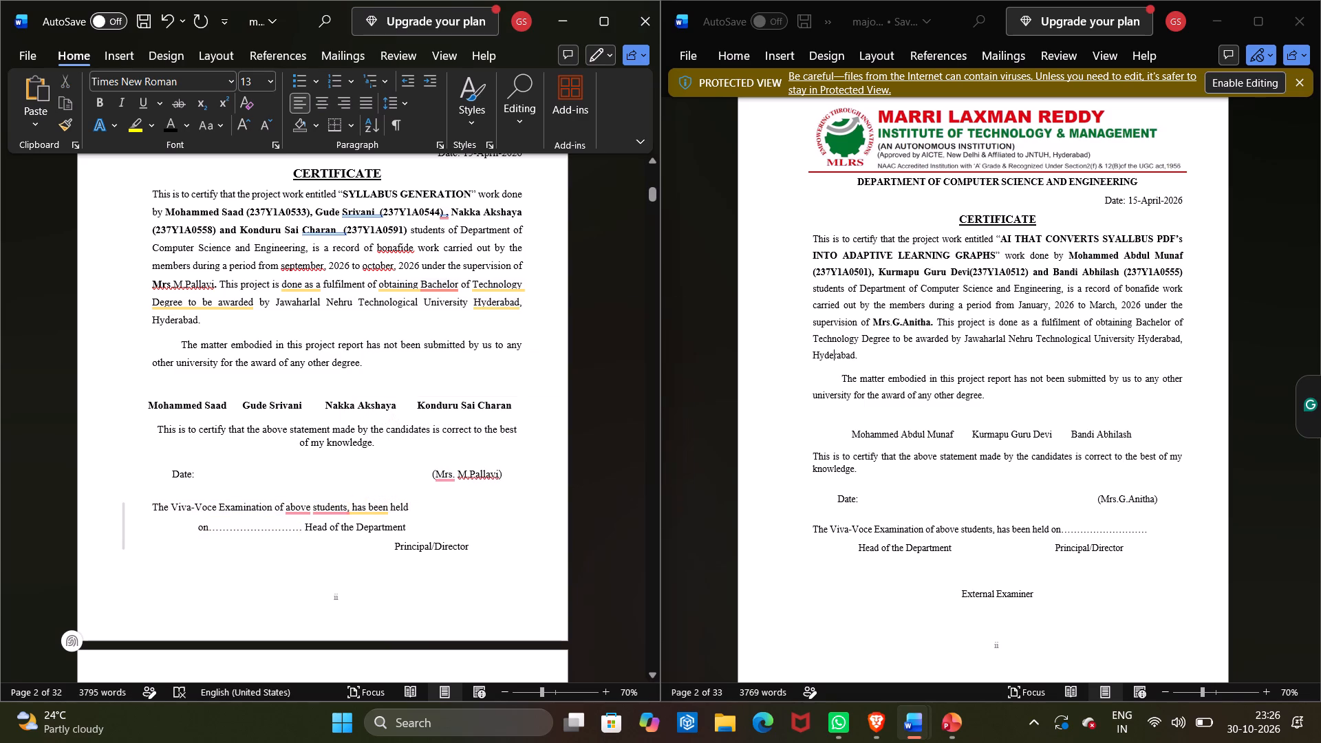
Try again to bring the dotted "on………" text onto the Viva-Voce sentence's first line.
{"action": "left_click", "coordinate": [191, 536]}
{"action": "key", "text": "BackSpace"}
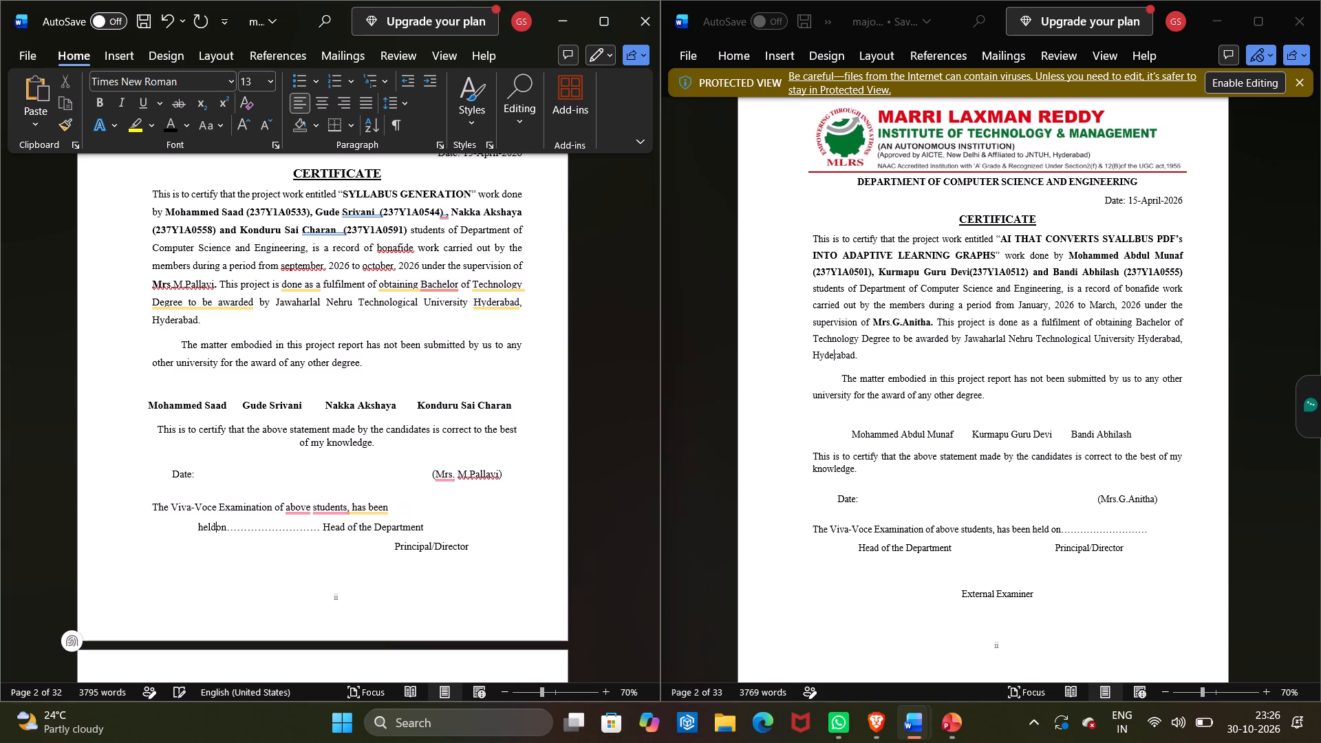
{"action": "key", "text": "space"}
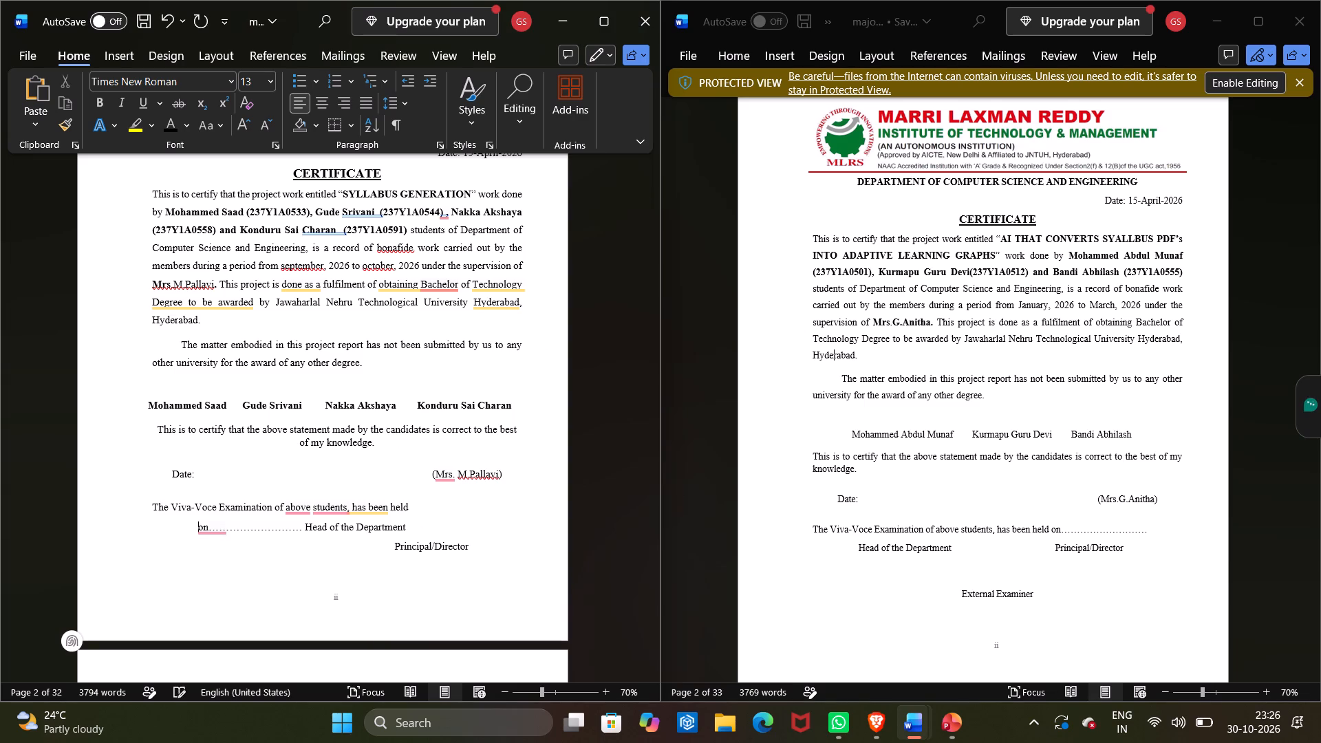
Break the line before "Head of the Department" so it starts on the same line as "Principal/Director".
{"action": "left_click", "coordinate": [304, 528]}
{"action": "key", "text": "Return"}
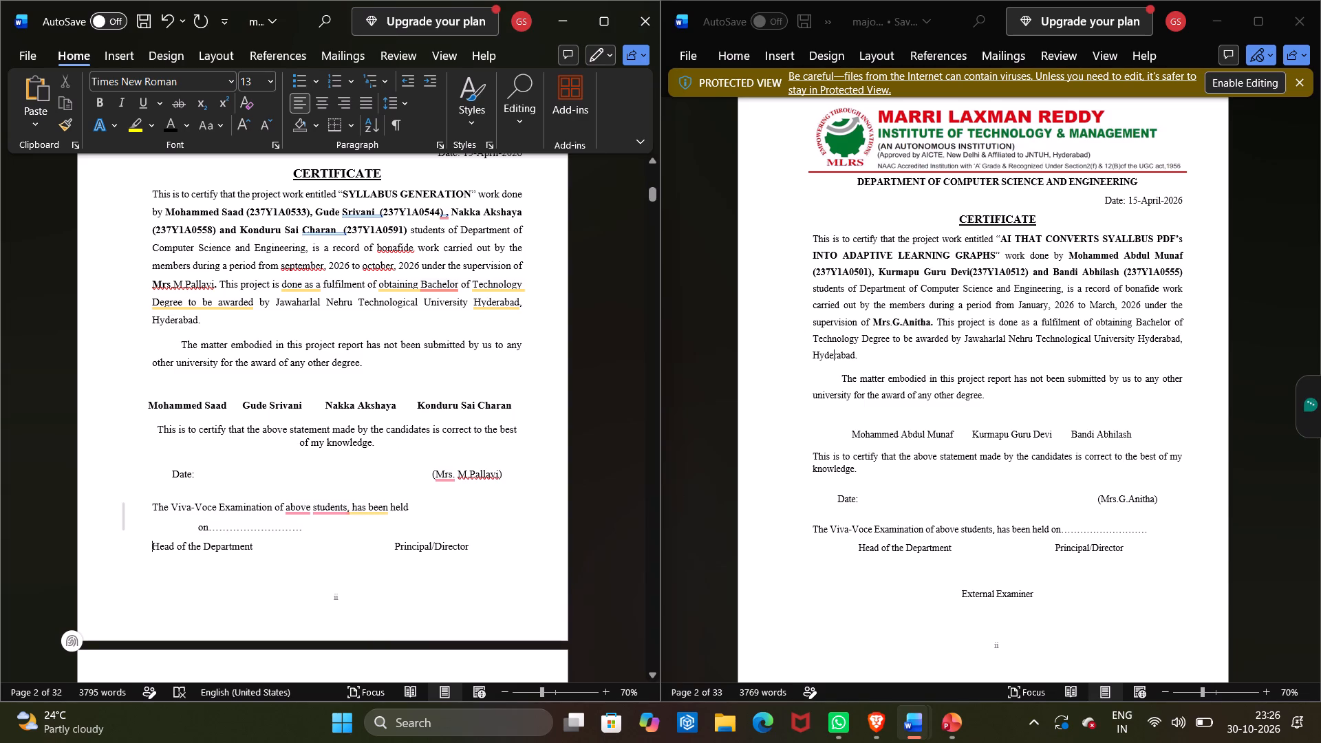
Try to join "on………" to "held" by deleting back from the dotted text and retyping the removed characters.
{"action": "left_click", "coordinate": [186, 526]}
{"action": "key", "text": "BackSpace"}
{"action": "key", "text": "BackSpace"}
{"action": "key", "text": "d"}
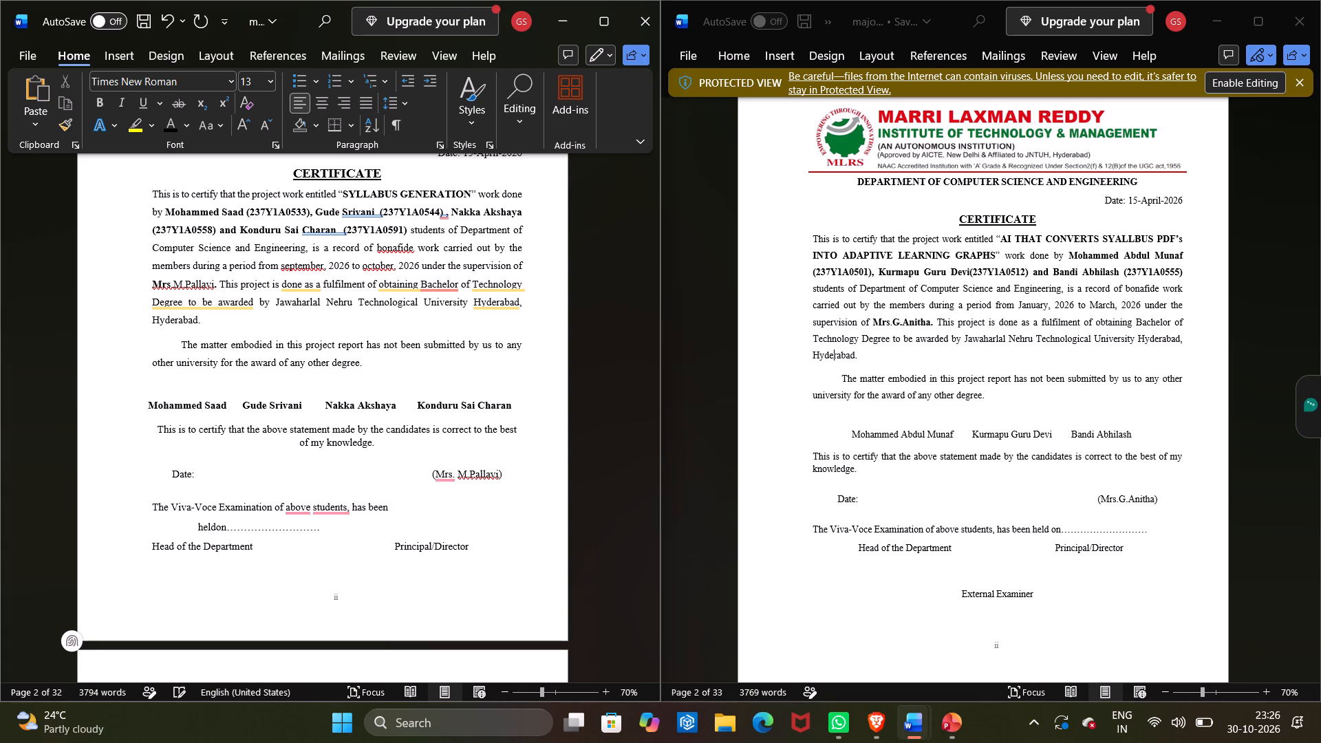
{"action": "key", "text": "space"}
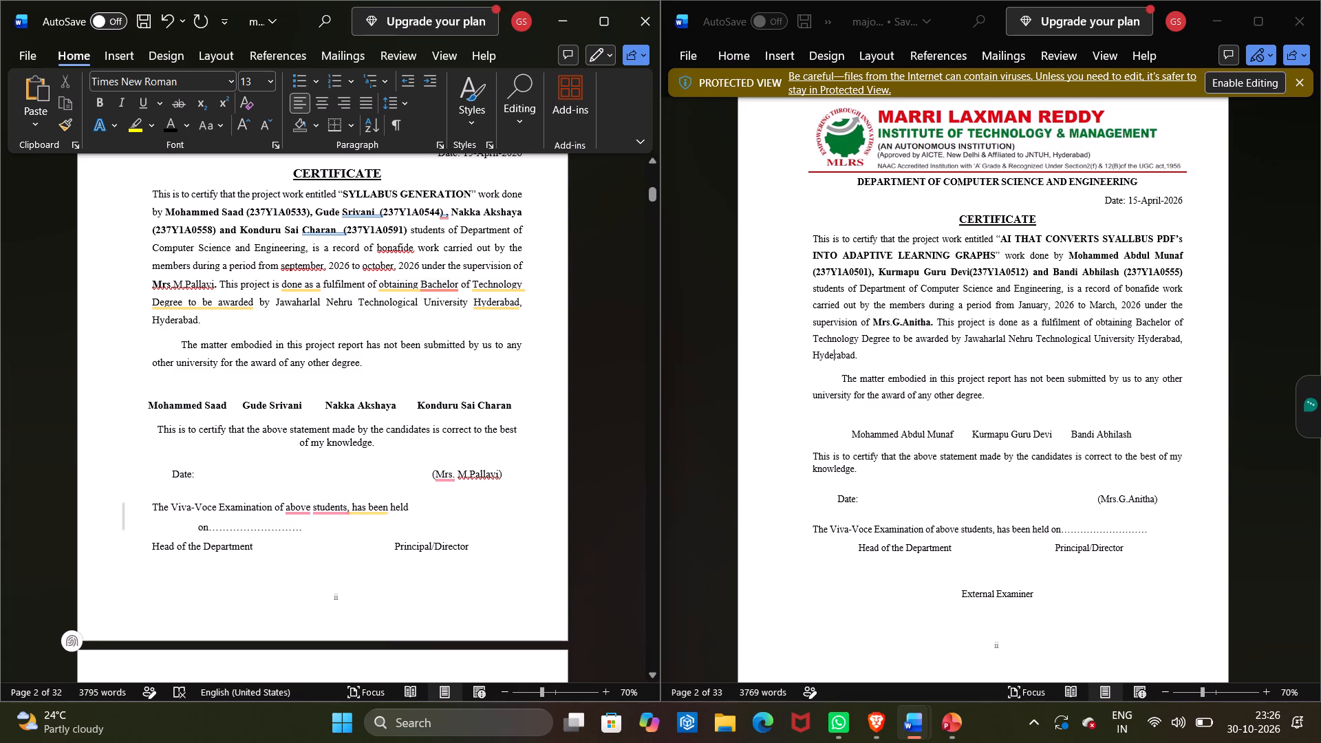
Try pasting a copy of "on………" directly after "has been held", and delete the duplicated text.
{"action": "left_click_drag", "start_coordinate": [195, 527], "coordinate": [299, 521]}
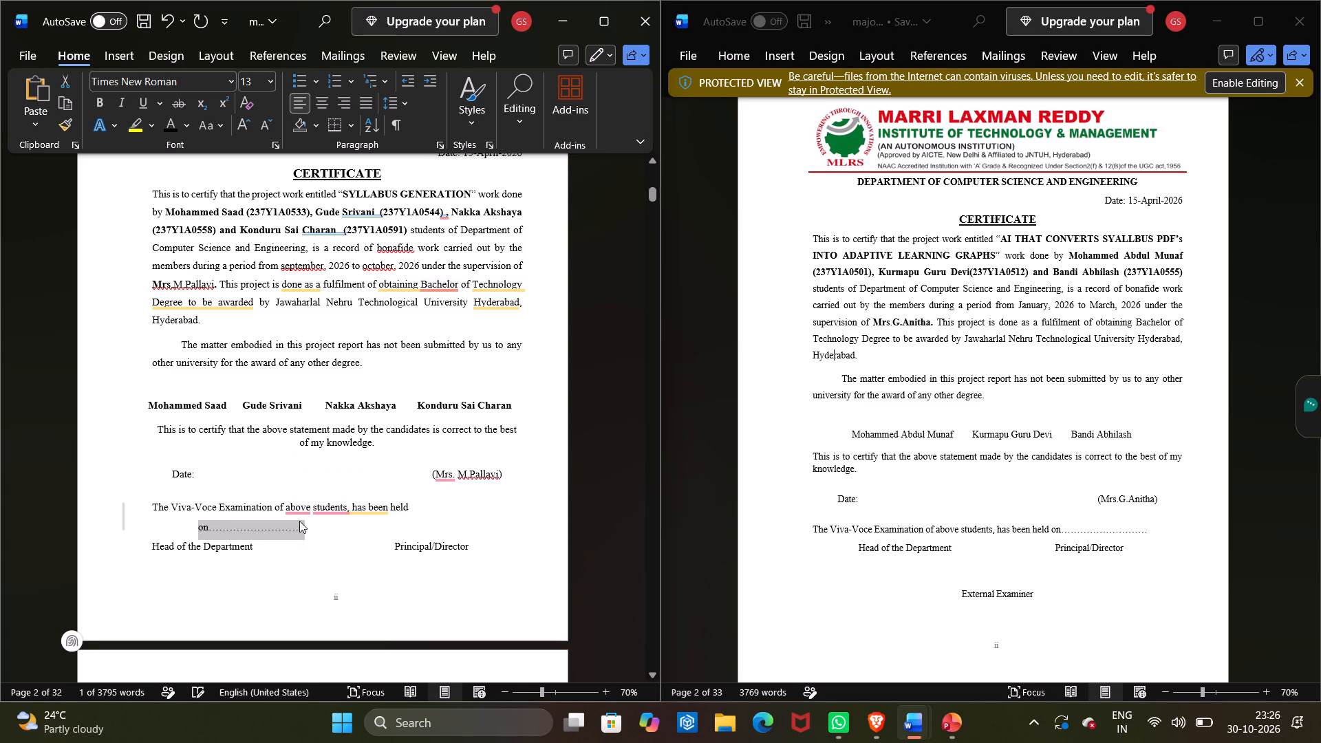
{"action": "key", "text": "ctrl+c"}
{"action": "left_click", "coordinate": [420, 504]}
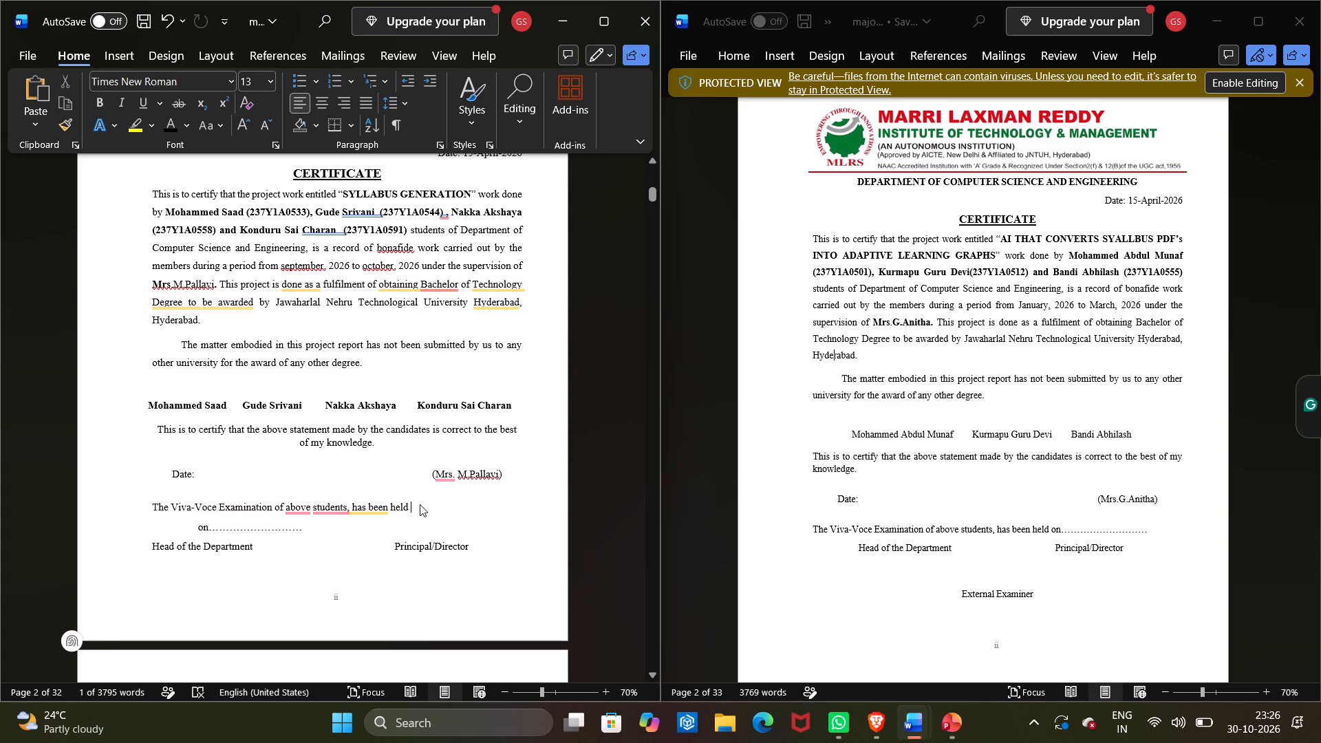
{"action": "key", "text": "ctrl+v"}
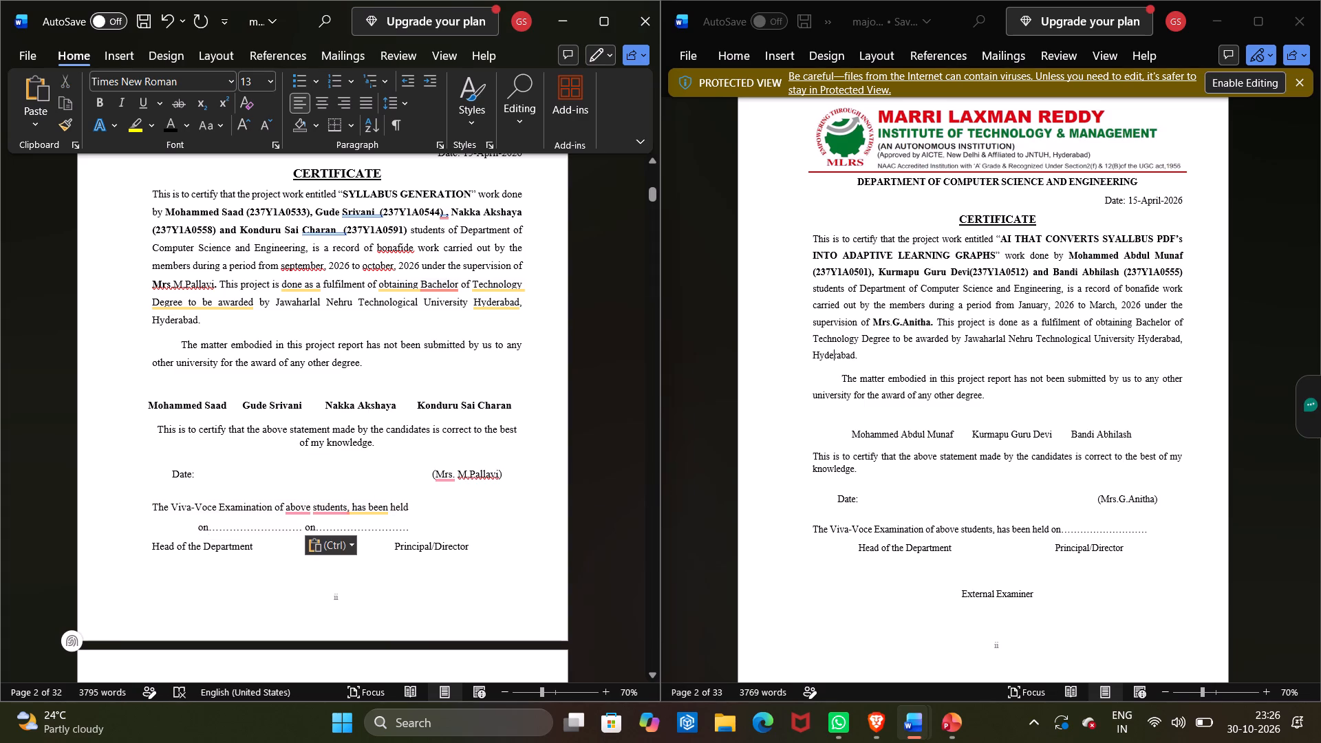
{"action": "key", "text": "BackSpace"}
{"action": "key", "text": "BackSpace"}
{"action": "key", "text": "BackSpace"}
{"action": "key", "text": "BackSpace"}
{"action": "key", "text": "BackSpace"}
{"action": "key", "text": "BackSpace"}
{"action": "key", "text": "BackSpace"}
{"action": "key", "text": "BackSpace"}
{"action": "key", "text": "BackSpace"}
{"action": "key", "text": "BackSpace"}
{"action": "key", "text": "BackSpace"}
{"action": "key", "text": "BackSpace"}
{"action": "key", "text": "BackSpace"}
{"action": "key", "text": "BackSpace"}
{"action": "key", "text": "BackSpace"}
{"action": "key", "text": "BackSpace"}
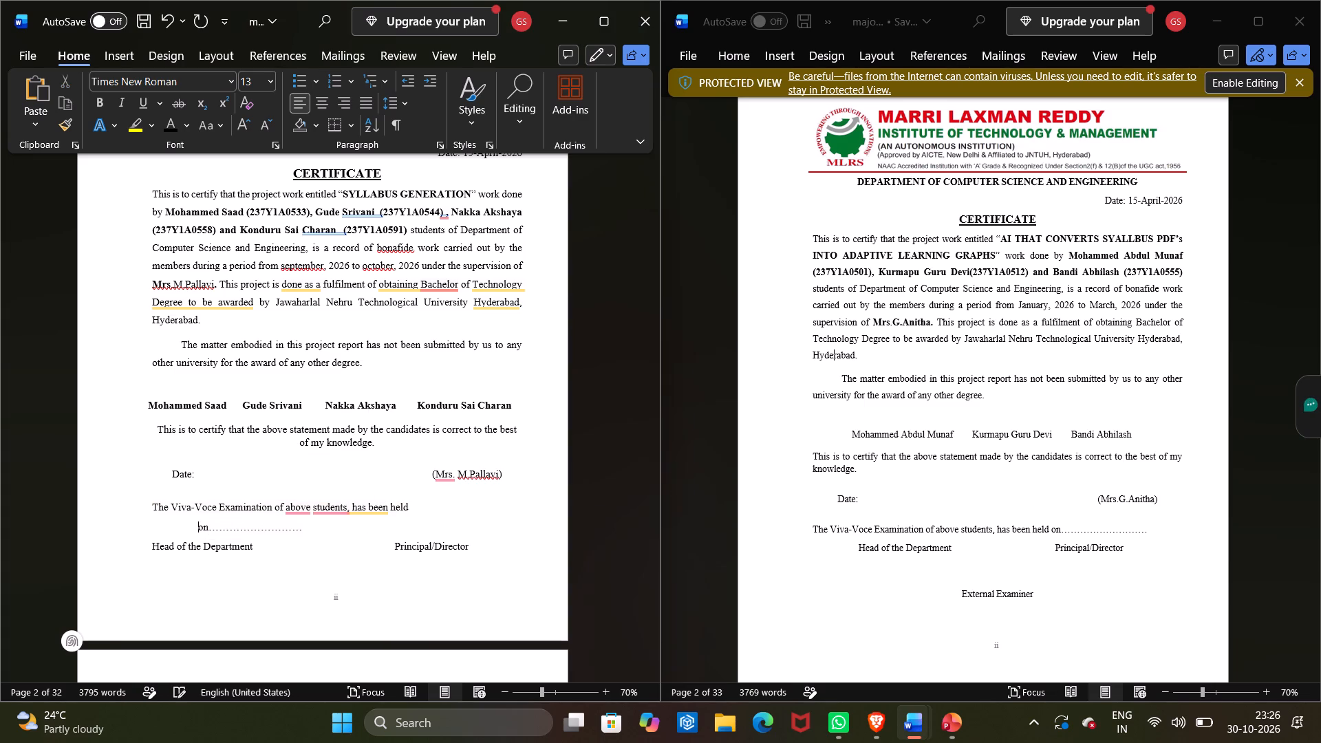
Remove the Viva-Voce paragraph's hanging indent so "on………" aligns with its first line, undoing the extra deletions before the paragraph.
{"action": "left_click", "coordinate": [153, 512]}
{"action": "key", "text": "BackSpace"}
{"action": "key", "text": "BackSpace"}
{"action": "key", "text": "BackSpace"}
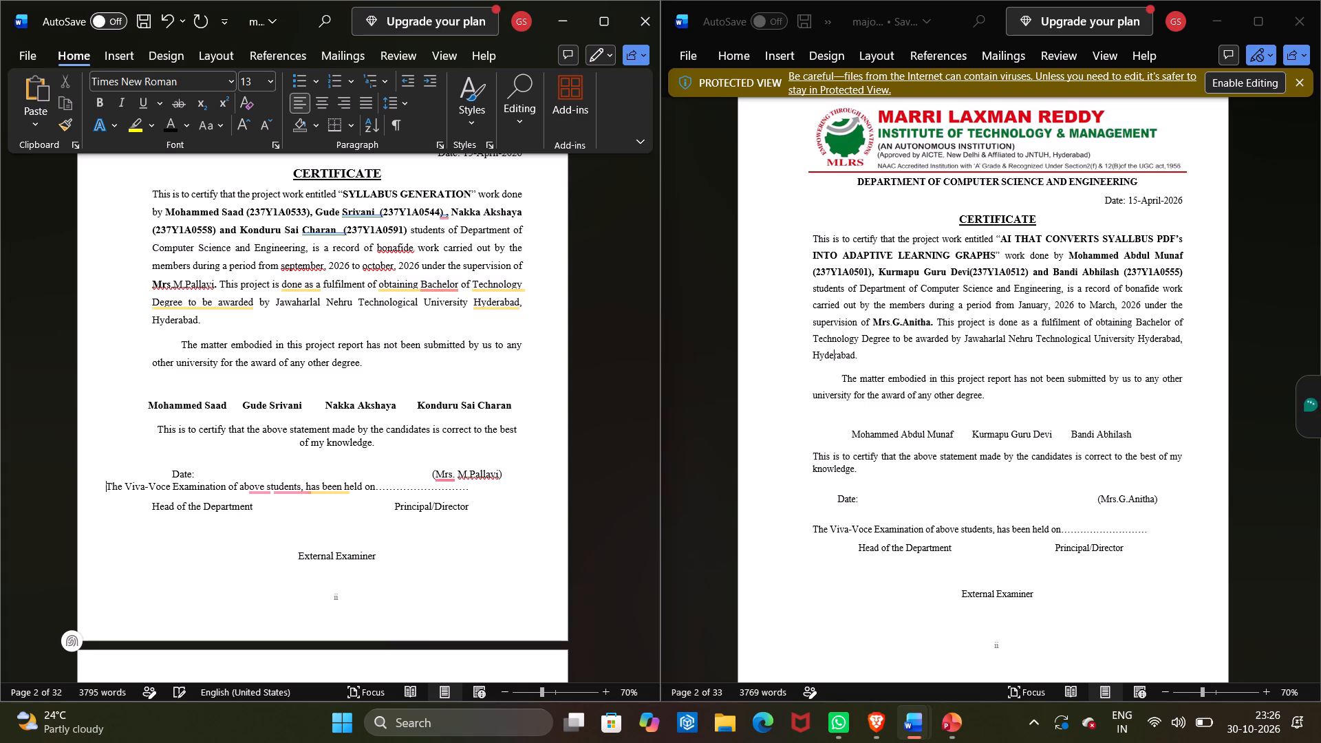
{"action": "left_click", "coordinate": [164, 12]}
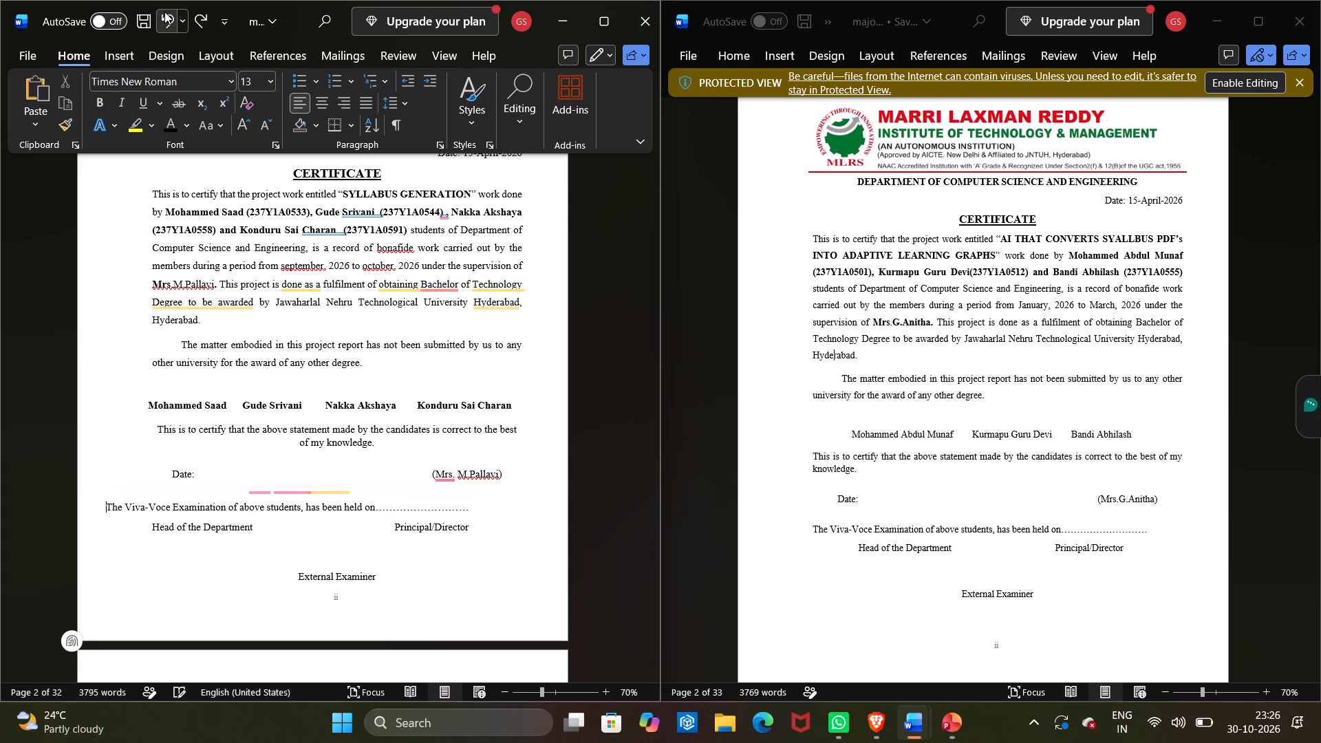
{"action": "left_click", "coordinate": [164, 12]}
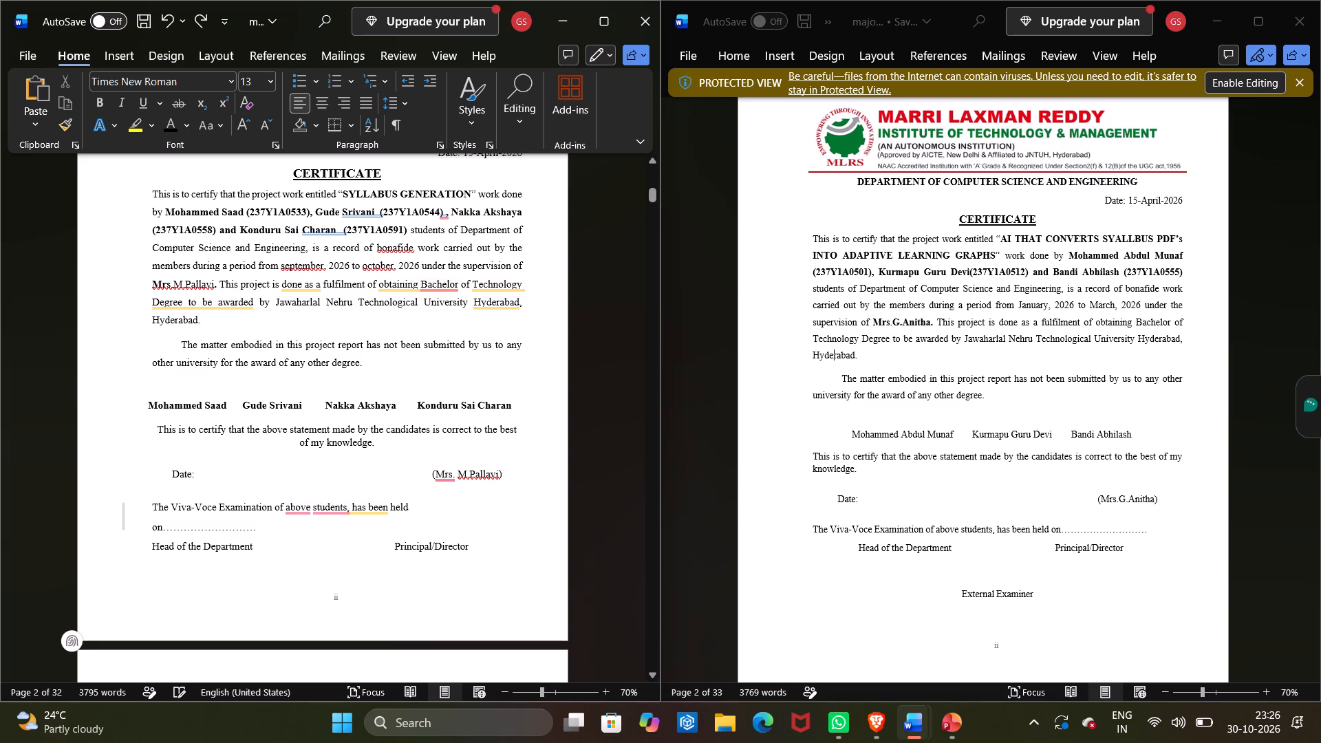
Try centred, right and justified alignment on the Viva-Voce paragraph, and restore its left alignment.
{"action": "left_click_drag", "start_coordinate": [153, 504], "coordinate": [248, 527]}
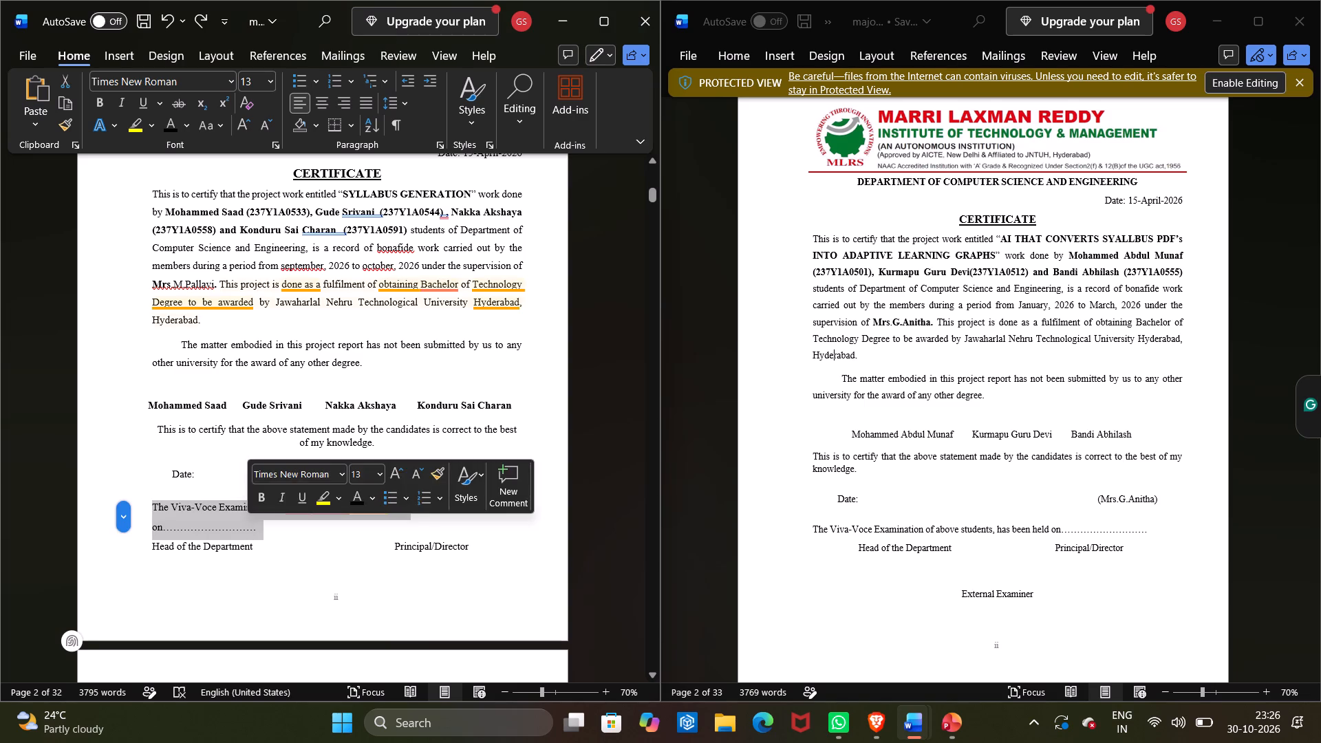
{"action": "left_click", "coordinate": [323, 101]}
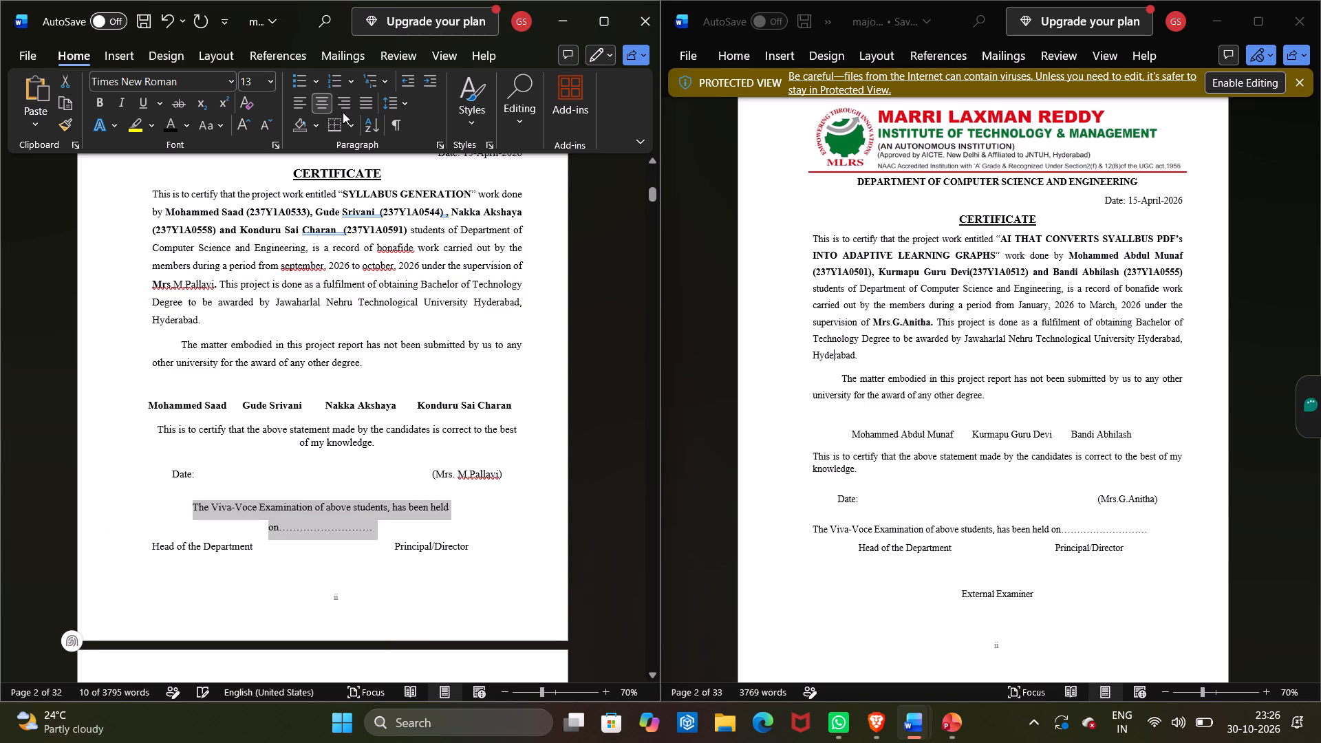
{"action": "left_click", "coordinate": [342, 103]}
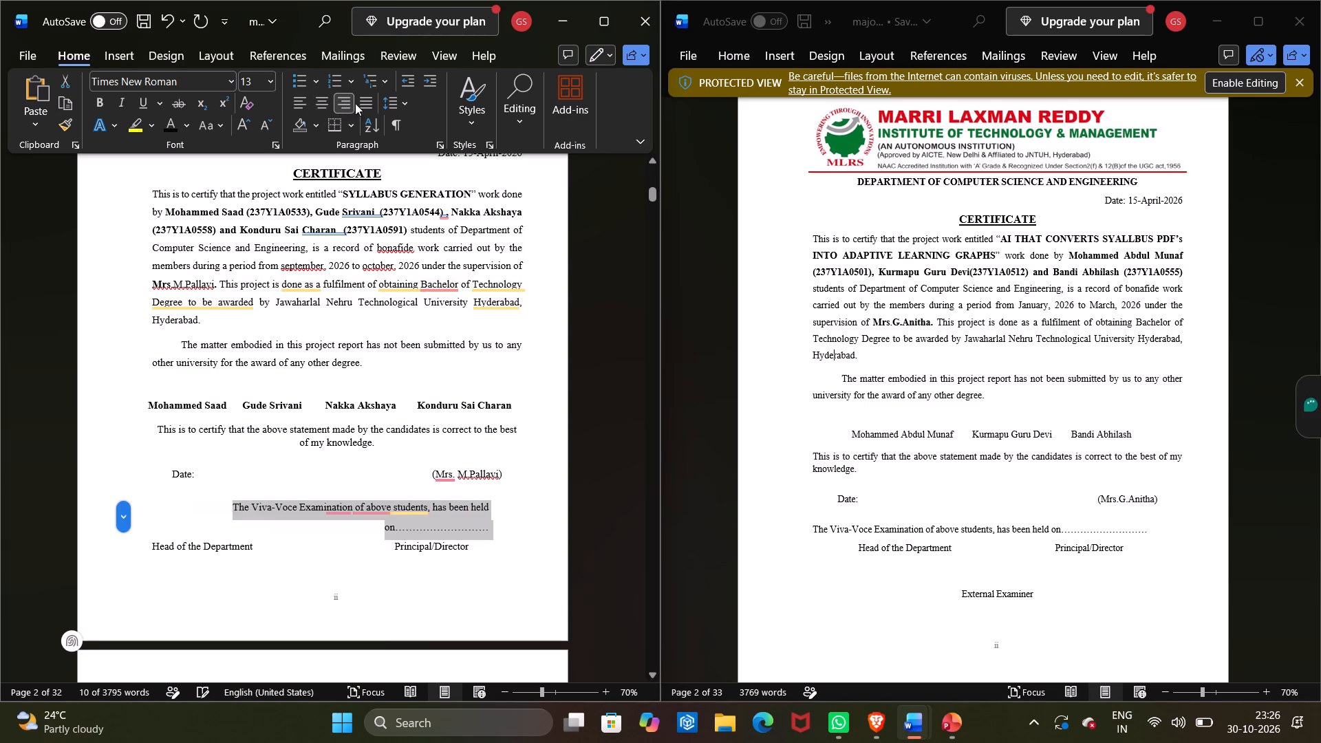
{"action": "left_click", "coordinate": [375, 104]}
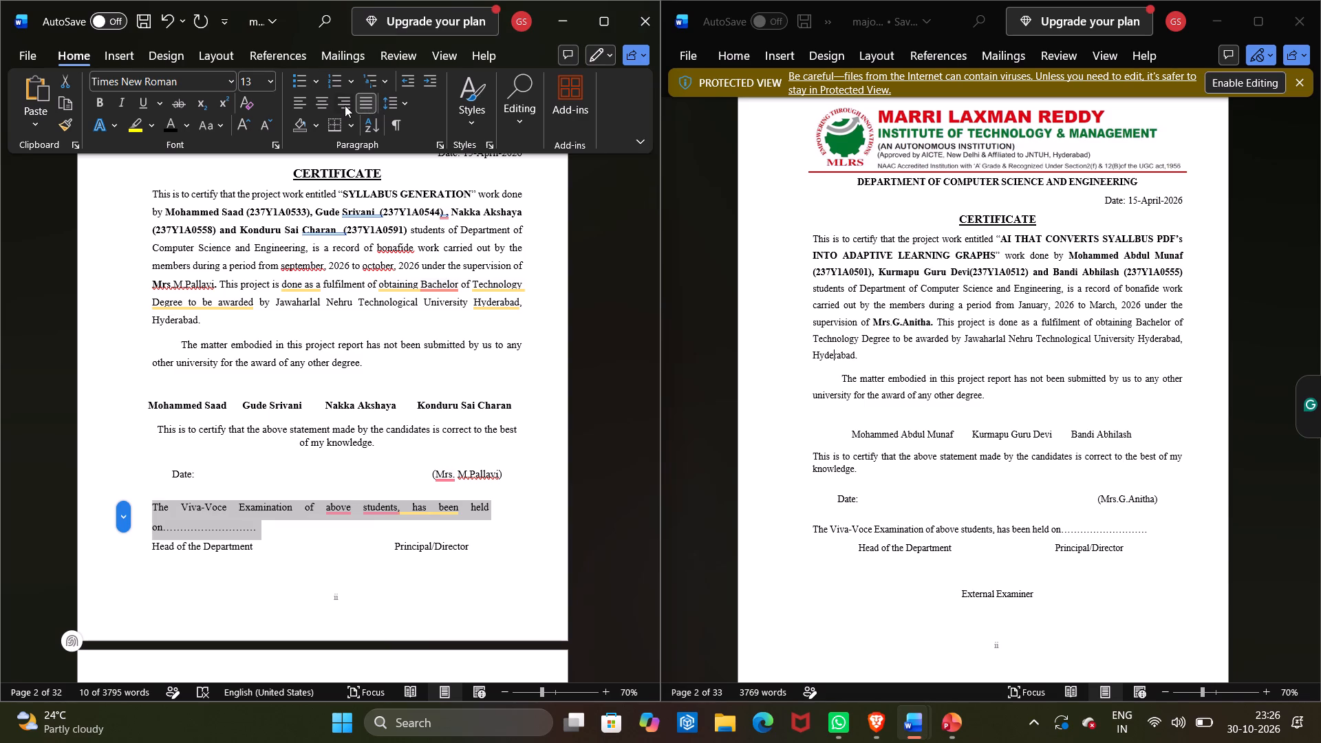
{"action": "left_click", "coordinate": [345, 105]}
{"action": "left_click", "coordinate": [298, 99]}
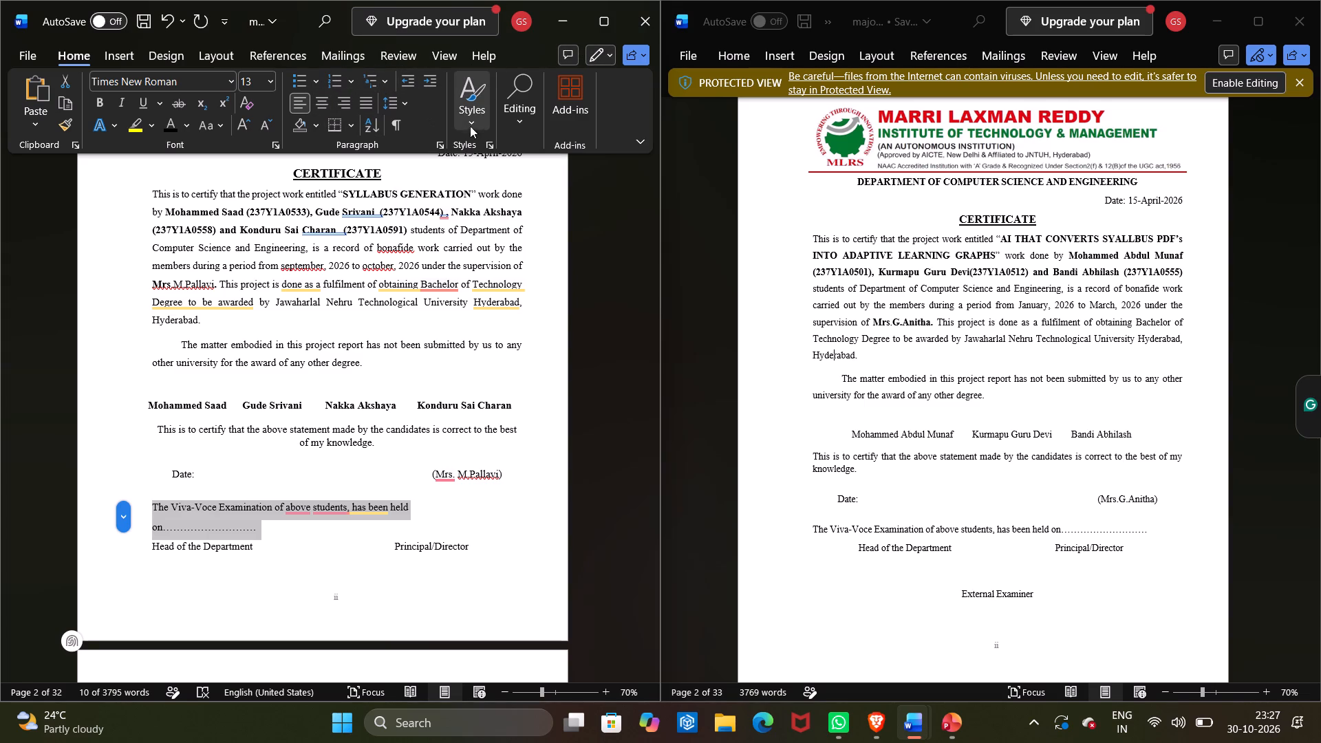
Set the Viva-Voce paragraph's line spacing to 1.0.
{"action": "left_click", "coordinate": [407, 100]}
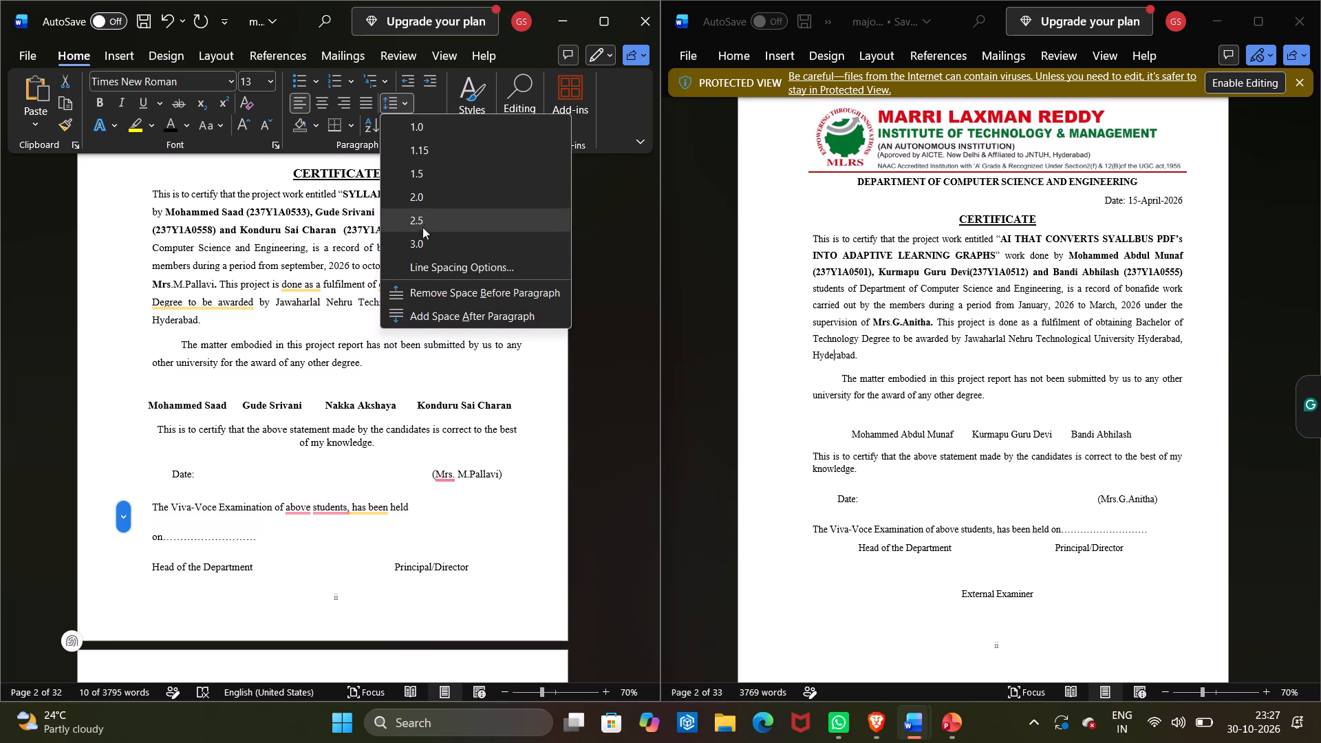
{"action": "left_click", "coordinate": [418, 134]}
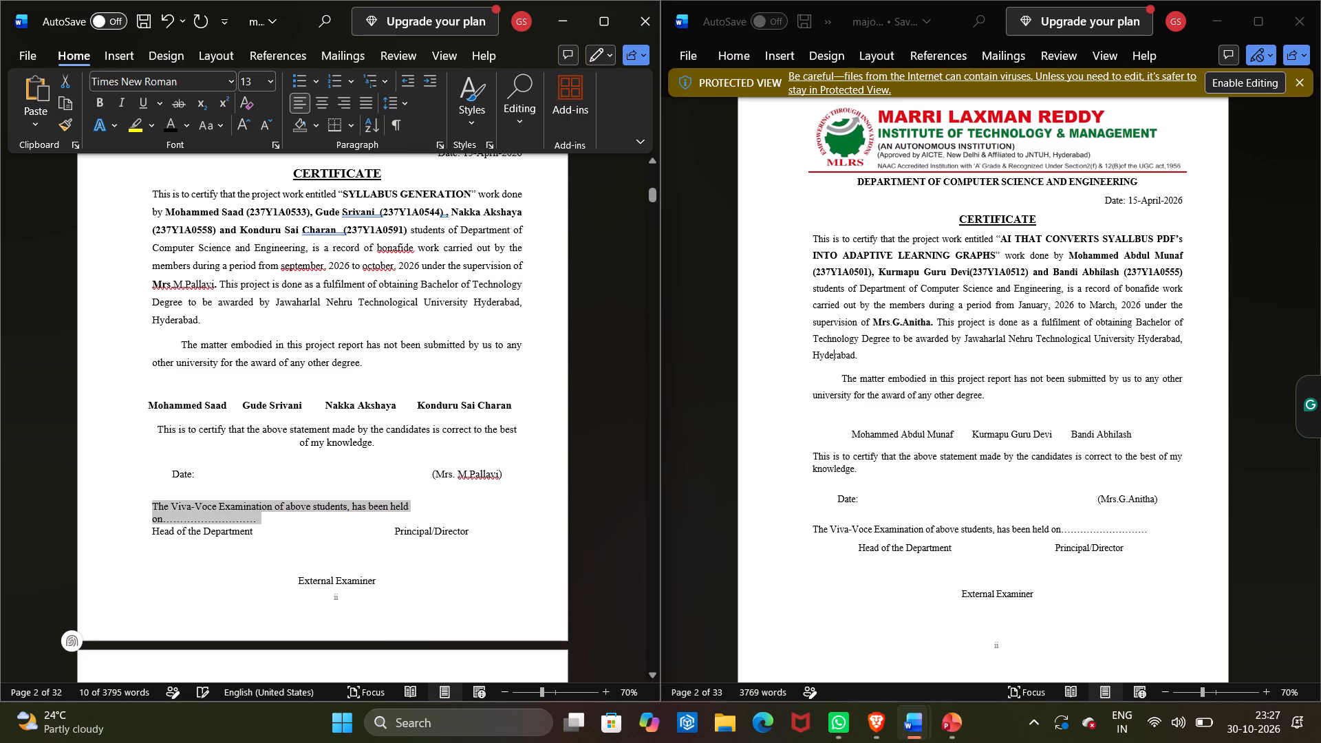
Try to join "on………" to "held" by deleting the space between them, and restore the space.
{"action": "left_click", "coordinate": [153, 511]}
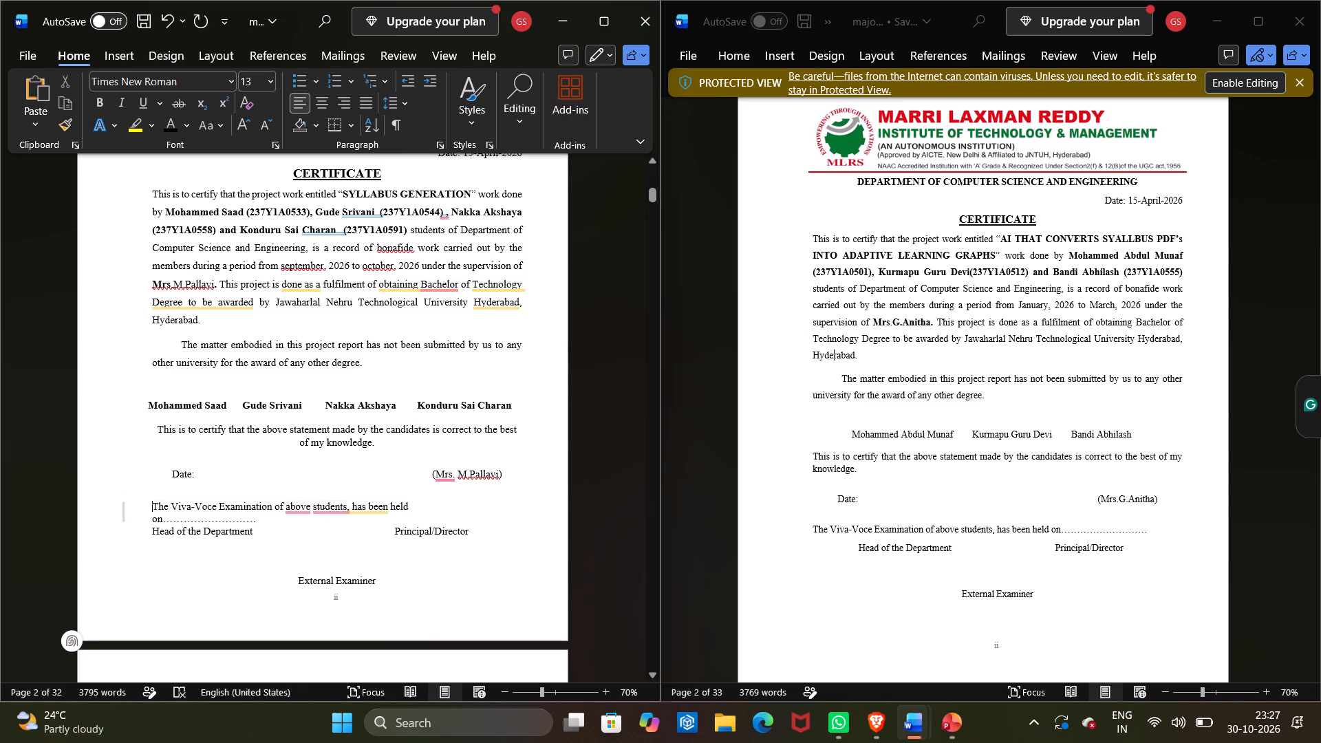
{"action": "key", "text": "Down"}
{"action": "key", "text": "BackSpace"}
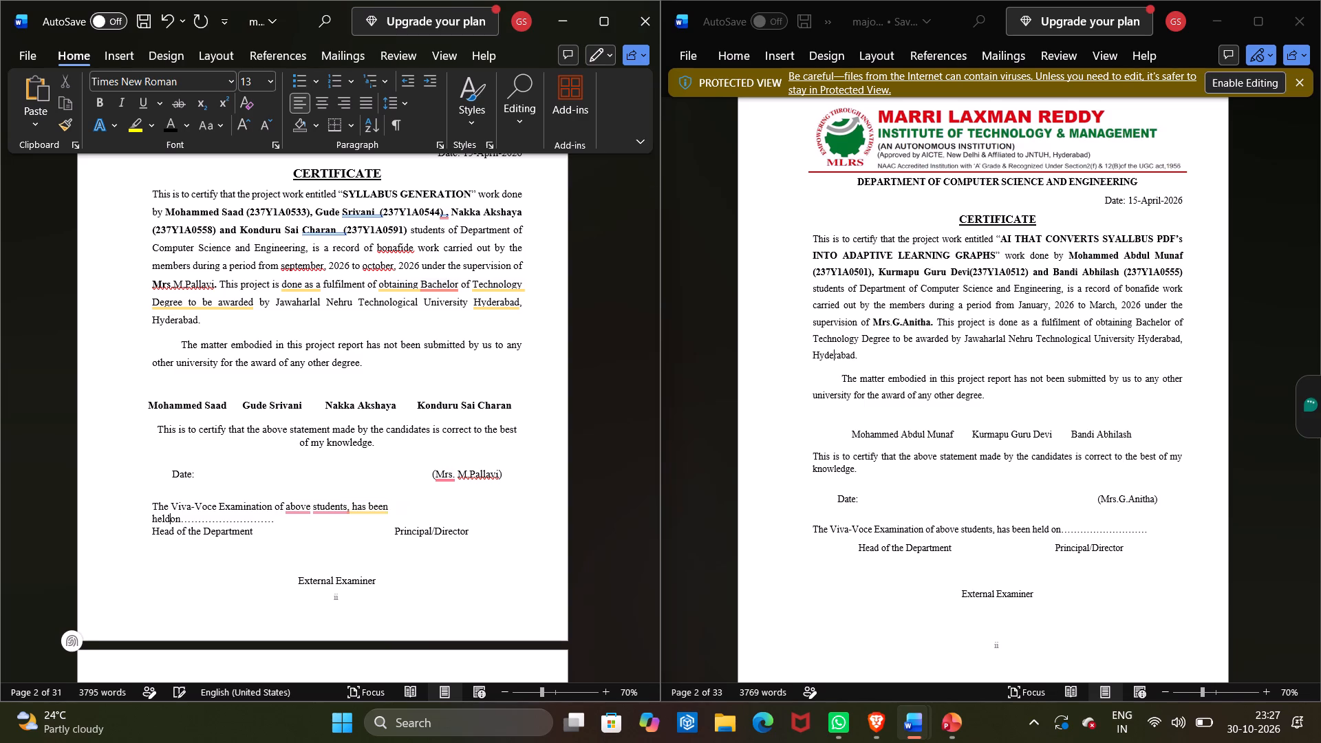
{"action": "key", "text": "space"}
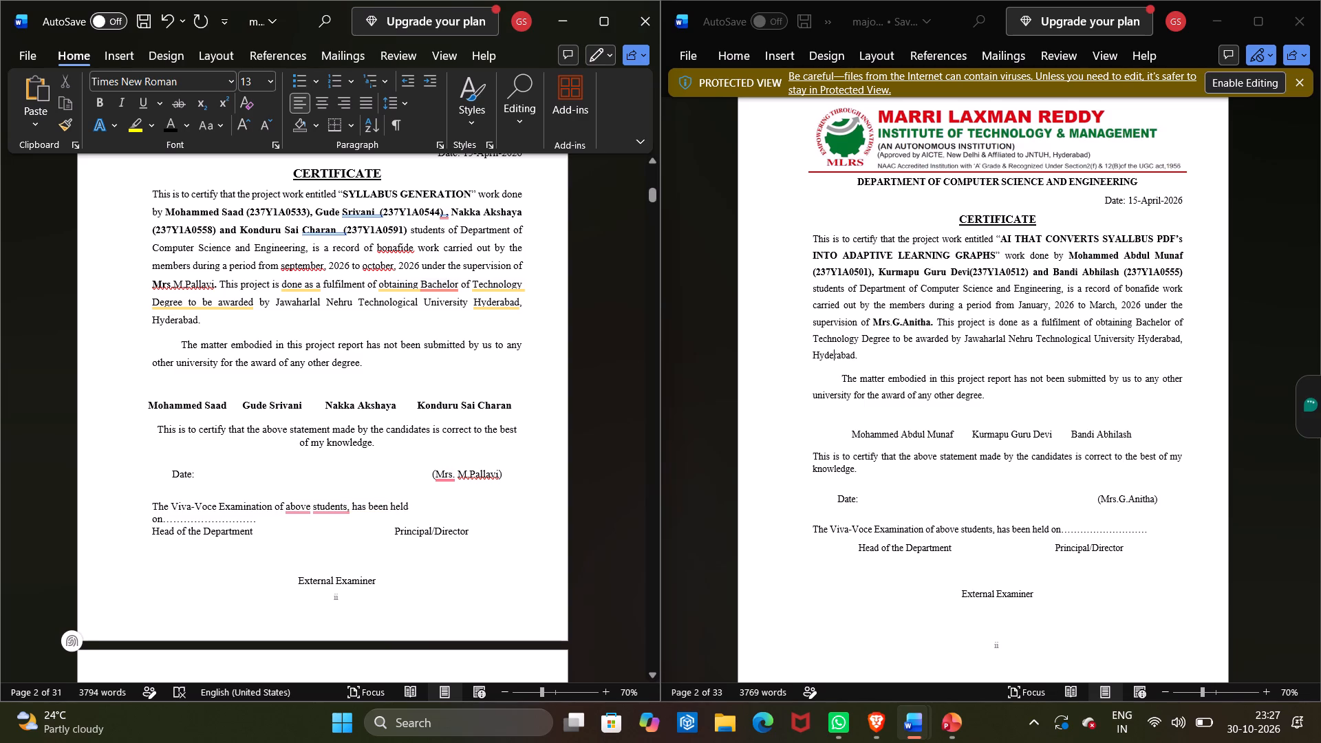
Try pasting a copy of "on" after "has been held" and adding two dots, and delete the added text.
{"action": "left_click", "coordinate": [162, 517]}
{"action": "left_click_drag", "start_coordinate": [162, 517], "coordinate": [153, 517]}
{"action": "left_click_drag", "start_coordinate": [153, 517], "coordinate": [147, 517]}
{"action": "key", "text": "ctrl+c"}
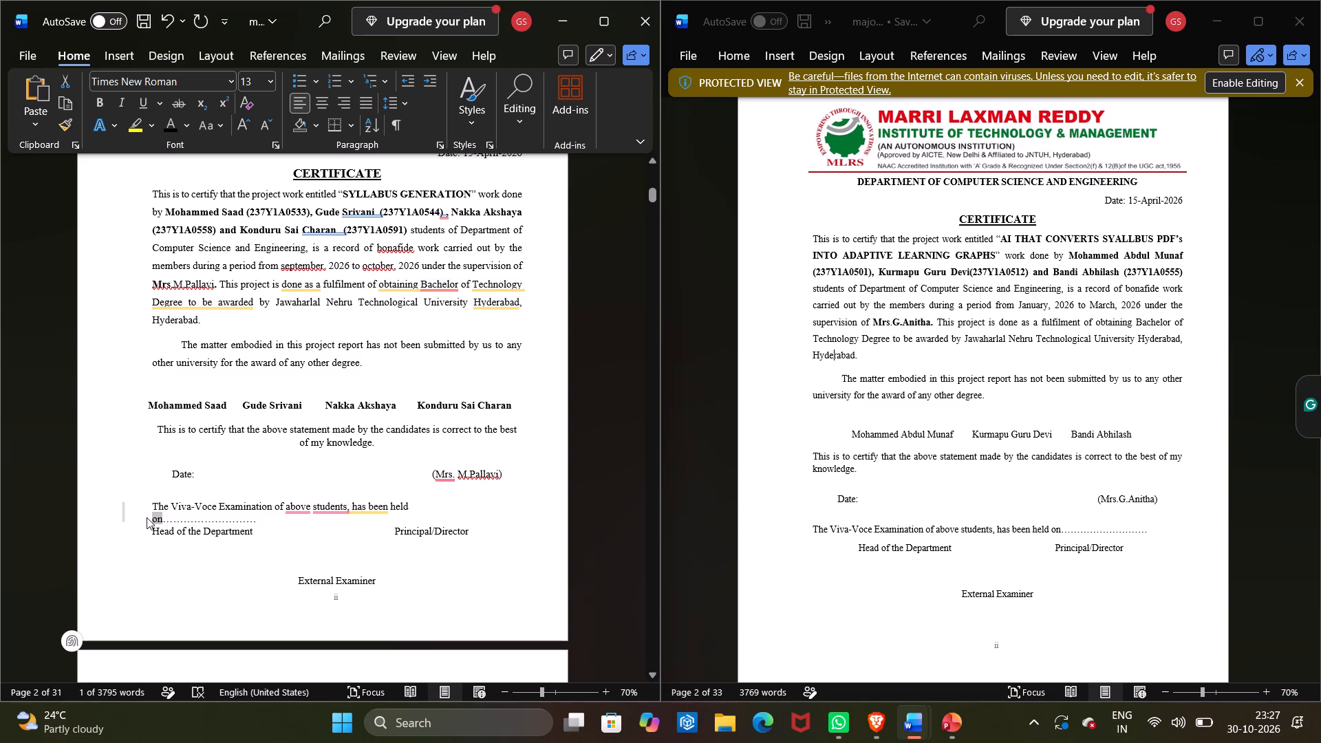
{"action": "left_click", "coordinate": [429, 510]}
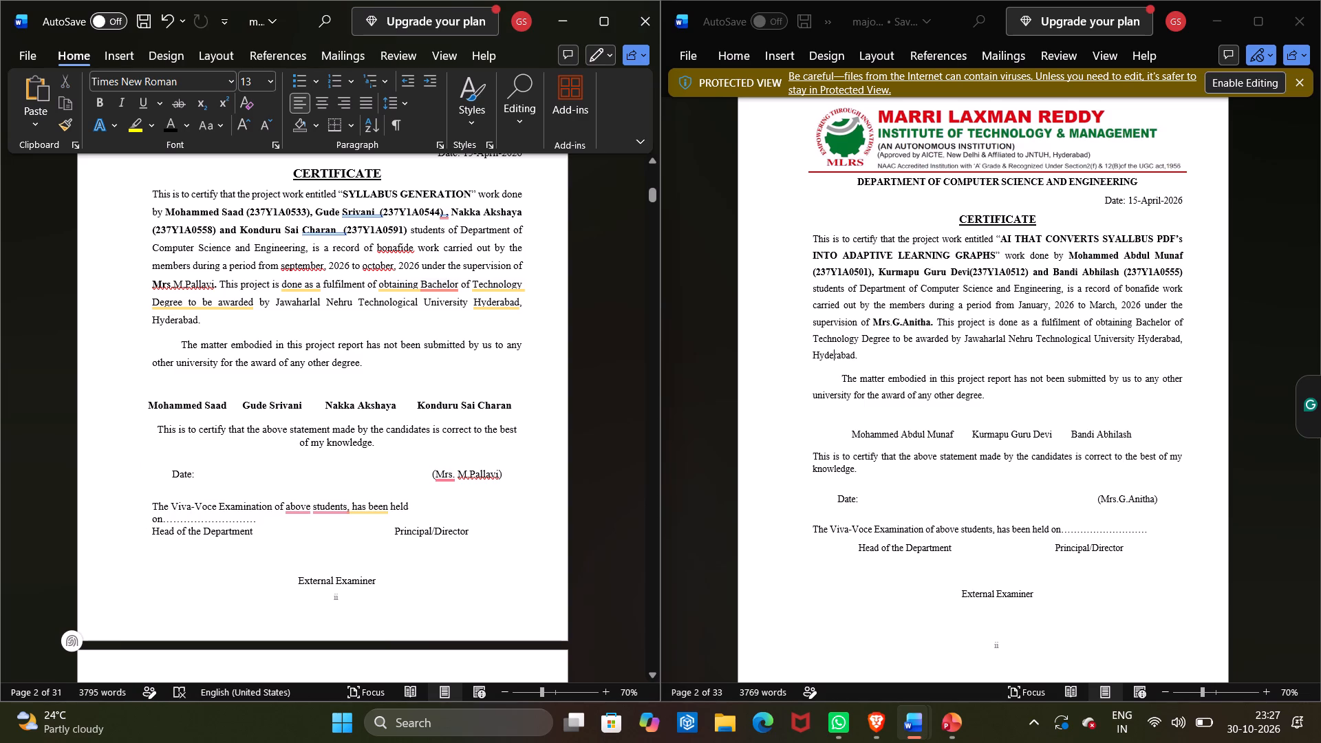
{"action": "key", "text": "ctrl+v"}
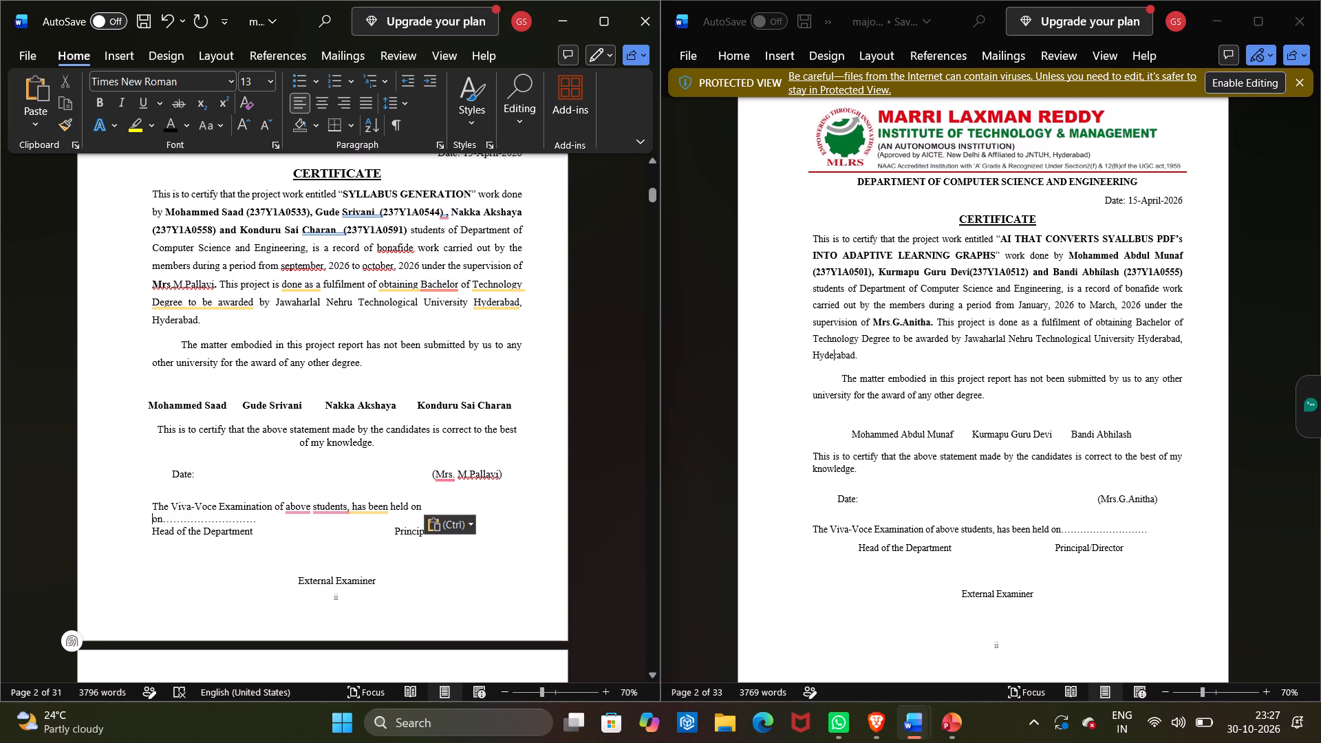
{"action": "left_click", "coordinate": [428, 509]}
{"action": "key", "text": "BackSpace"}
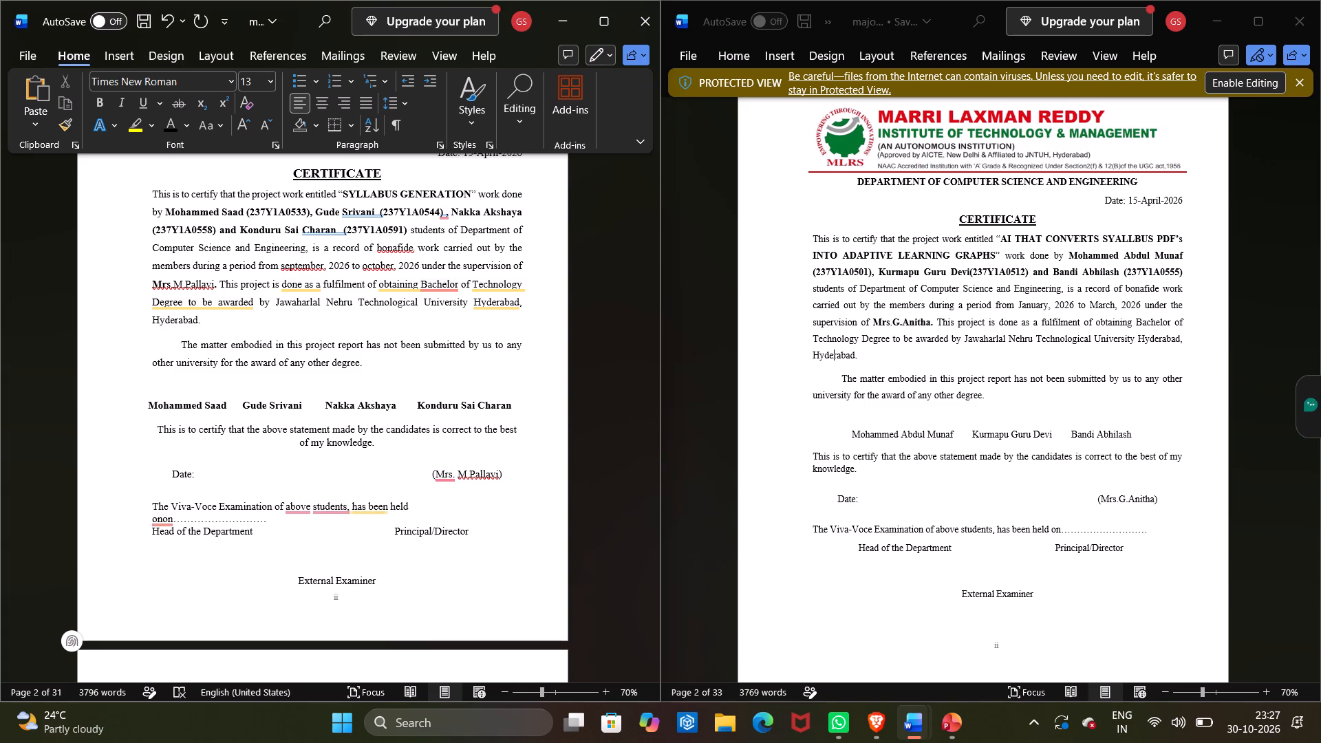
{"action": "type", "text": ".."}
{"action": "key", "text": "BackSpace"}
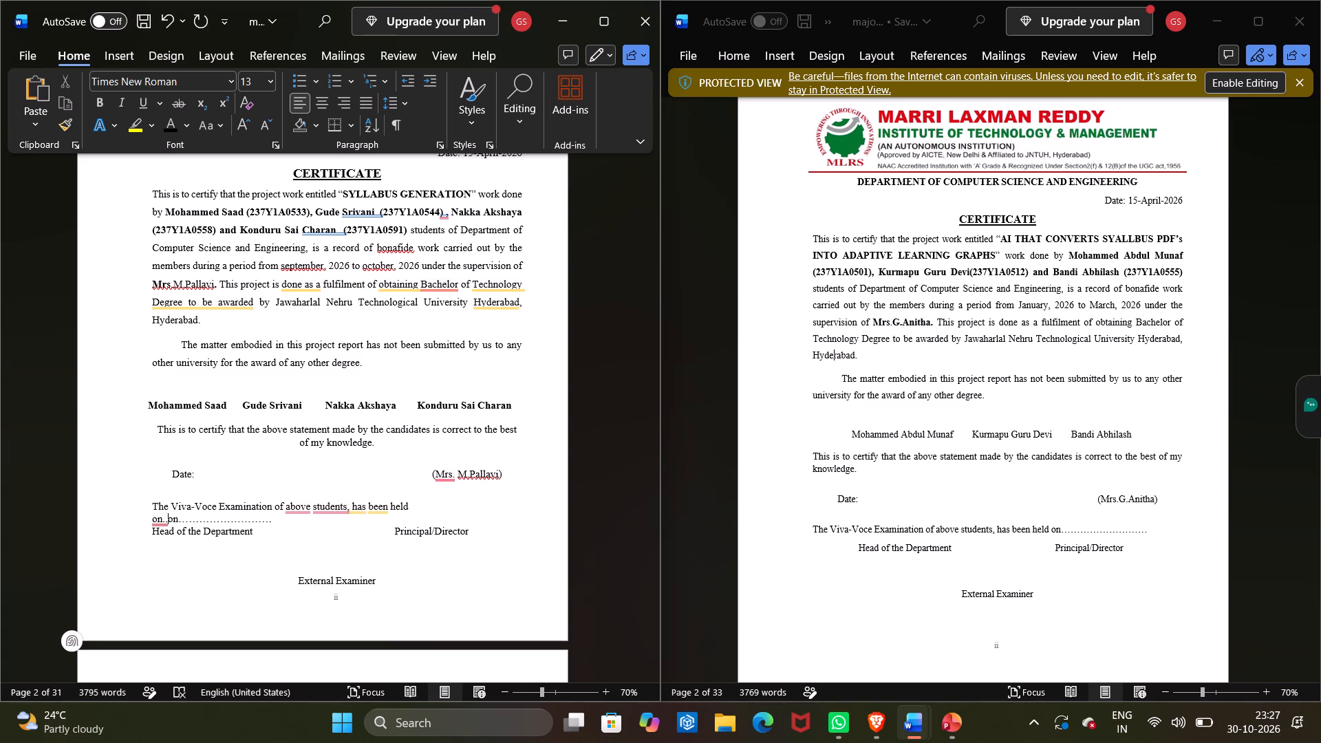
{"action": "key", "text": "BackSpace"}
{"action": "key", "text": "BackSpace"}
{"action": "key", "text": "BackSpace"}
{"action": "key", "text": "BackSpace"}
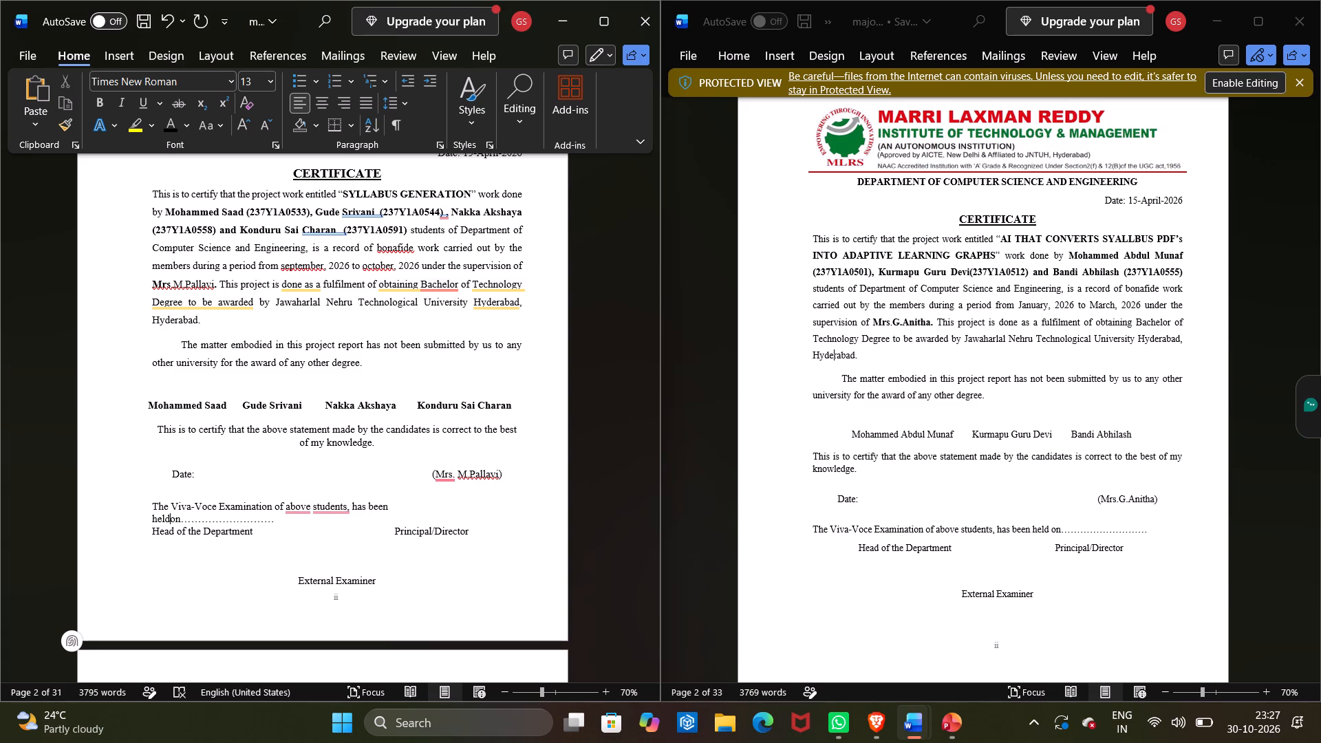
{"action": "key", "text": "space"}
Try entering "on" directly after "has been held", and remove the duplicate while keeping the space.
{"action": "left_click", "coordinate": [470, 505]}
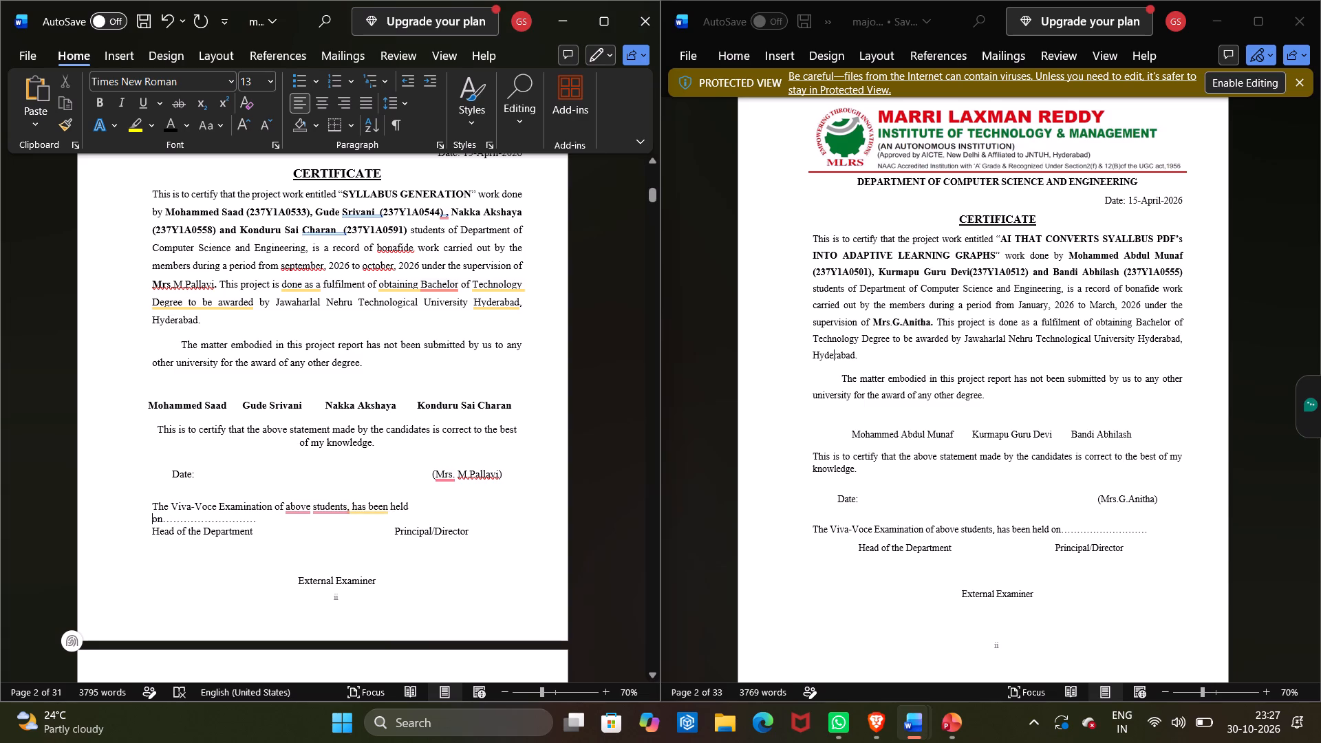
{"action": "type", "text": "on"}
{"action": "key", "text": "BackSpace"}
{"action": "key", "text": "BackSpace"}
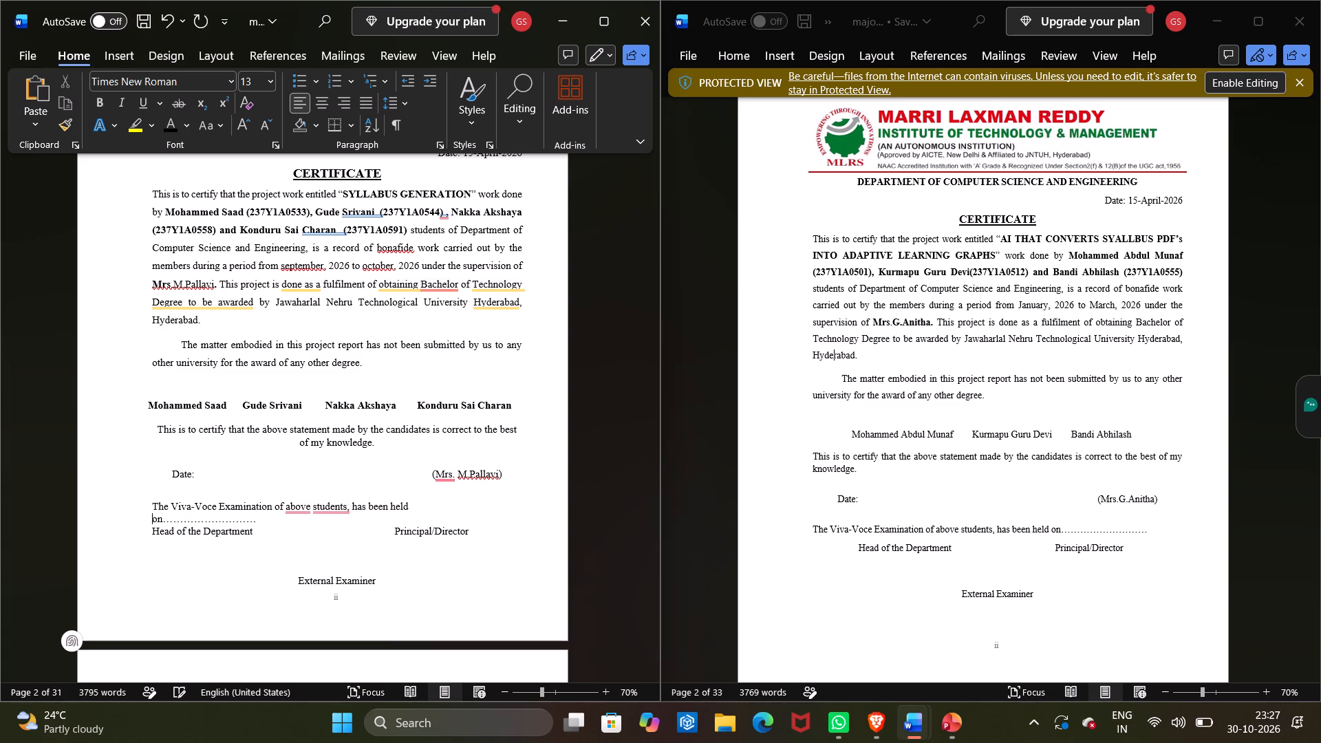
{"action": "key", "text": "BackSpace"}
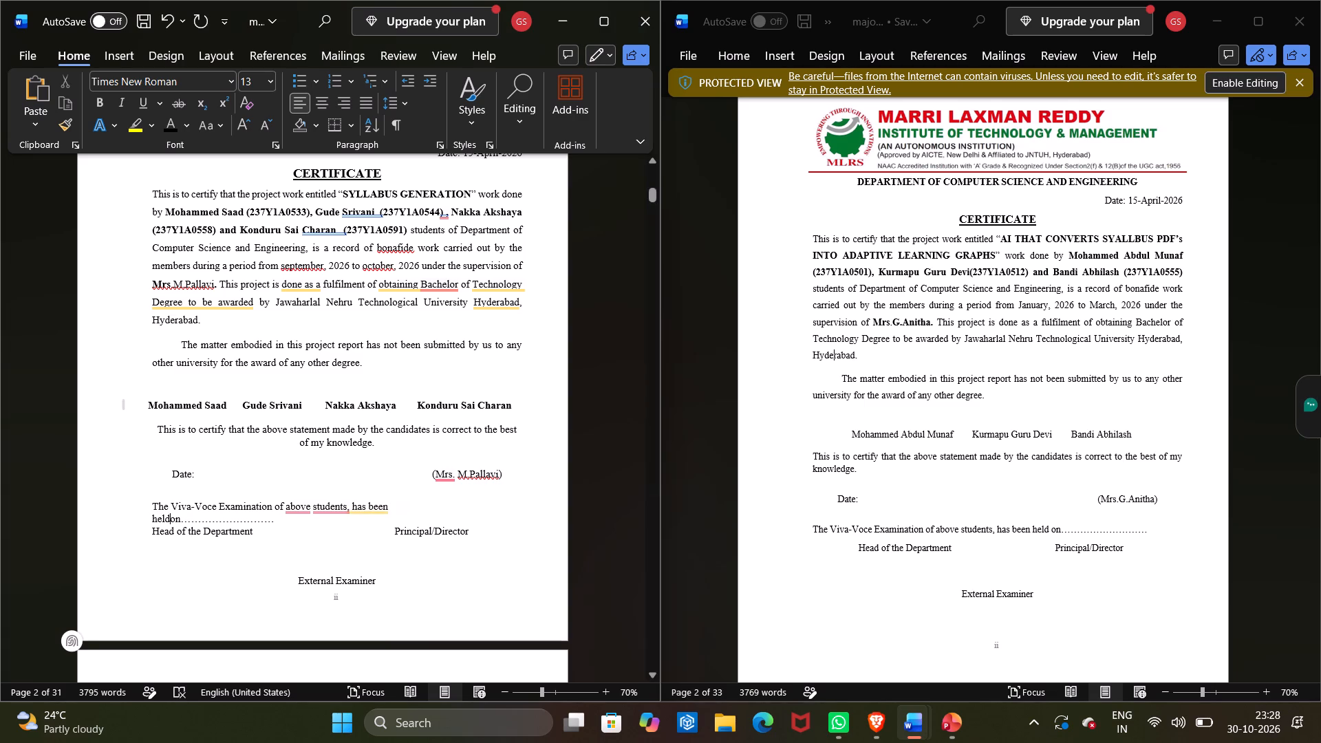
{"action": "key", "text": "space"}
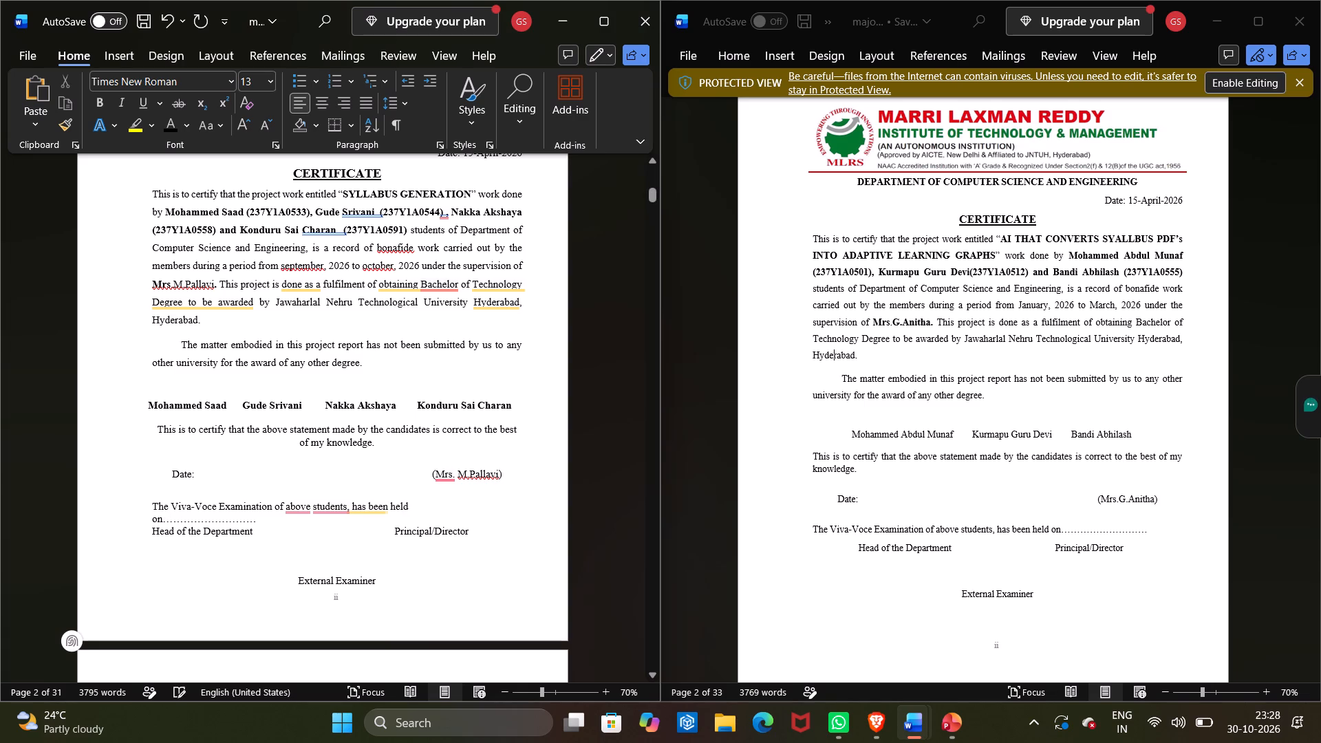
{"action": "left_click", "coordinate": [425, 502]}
Move the whole Viva-Voce paragraph onto a new line directly beneath the Date and supervisor line.
{"action": "left_click_drag", "start_coordinate": [252, 517], "coordinate": [267, 517]}
{"action": "left_click_drag", "start_coordinate": [267, 517], "coordinate": [163, 500]}
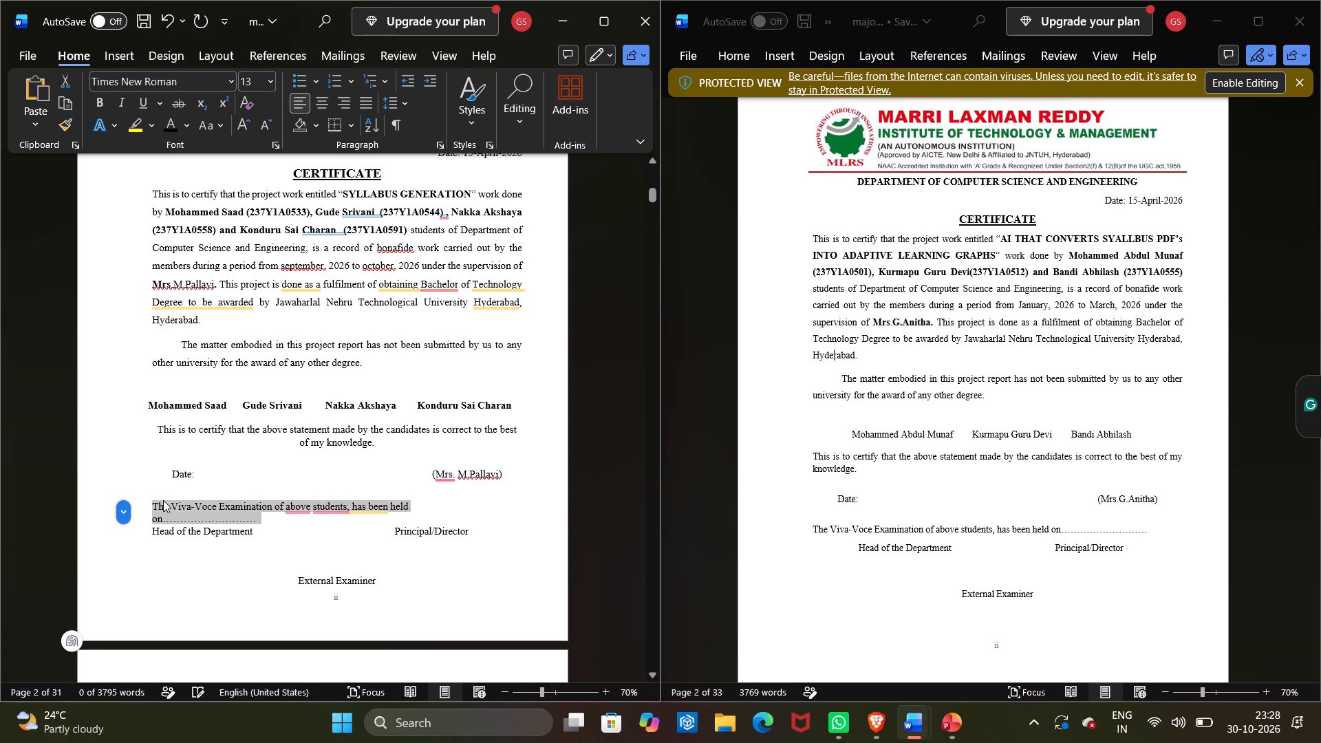
{"action": "key", "text": "ctrl+c"}
{"action": "key", "text": "BackSpace"}
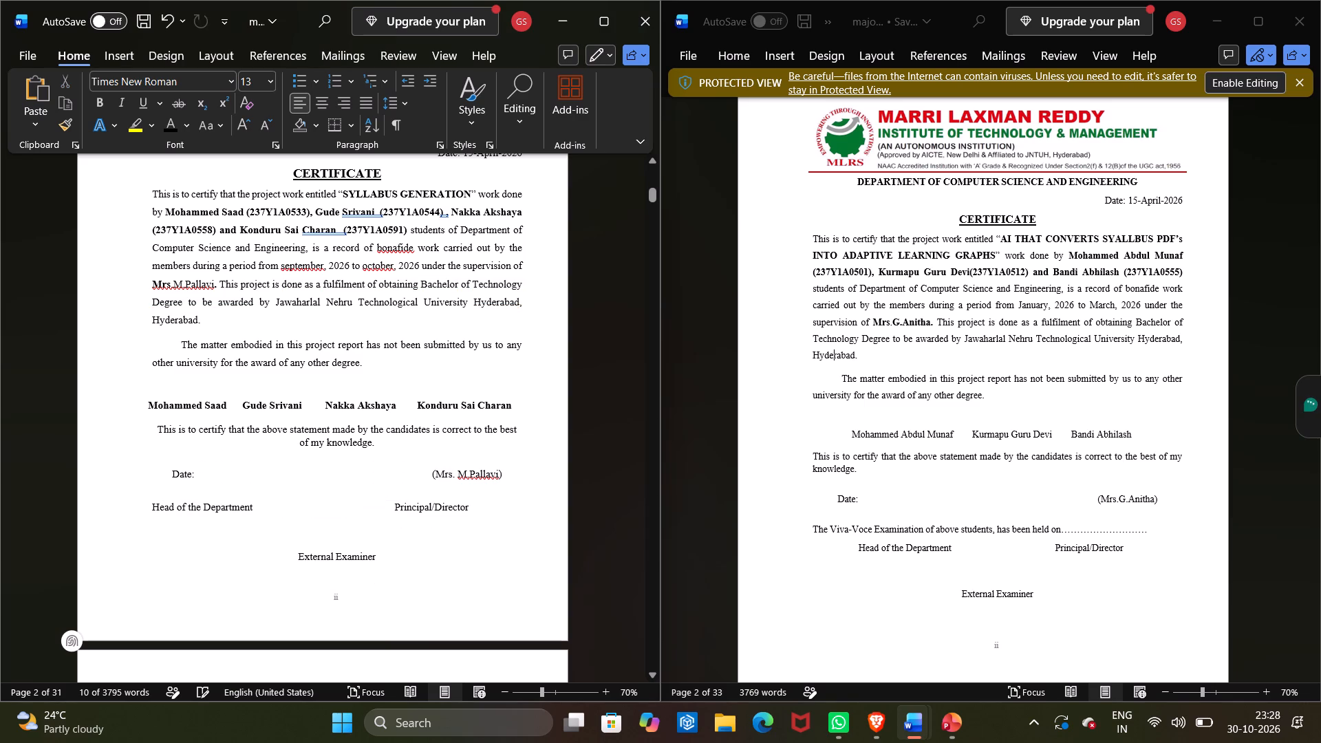
{"action": "left_click", "coordinate": [182, 495]}
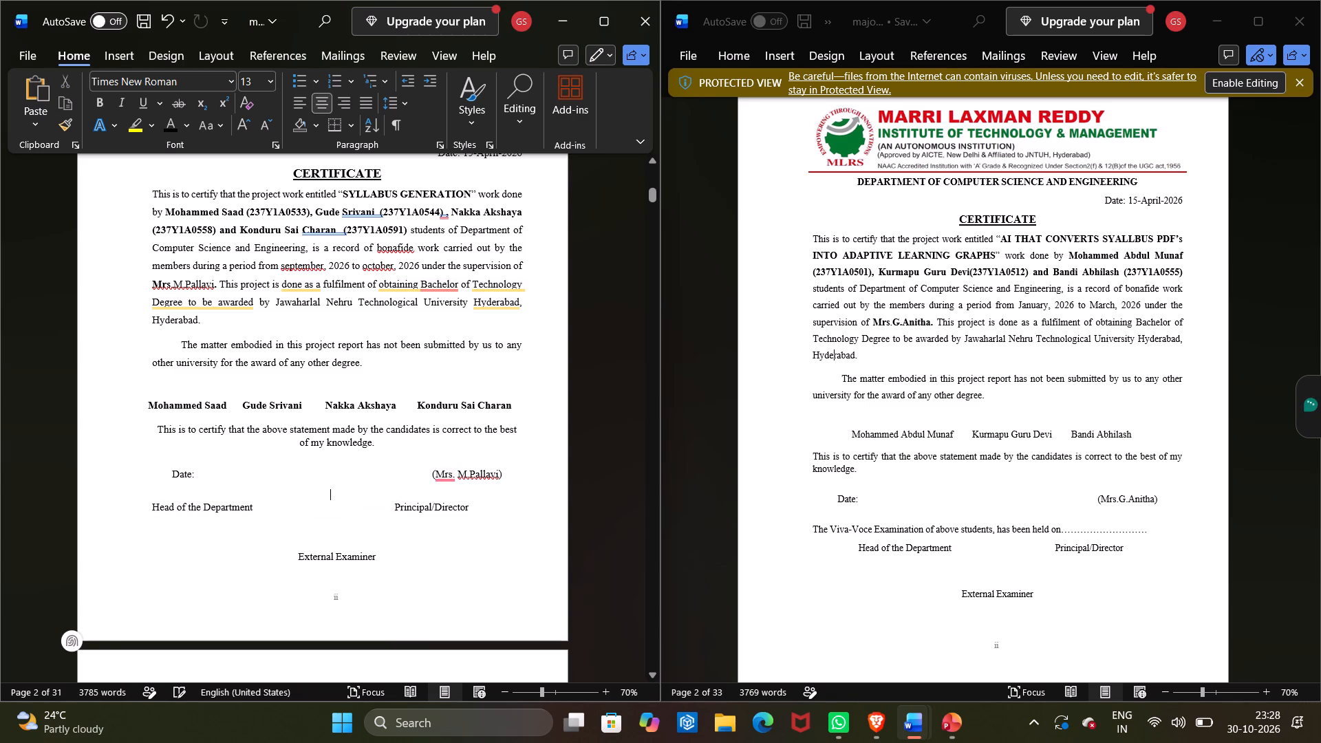
{"action": "left_click", "coordinate": [508, 472]}
{"action": "key", "text": "Return"}
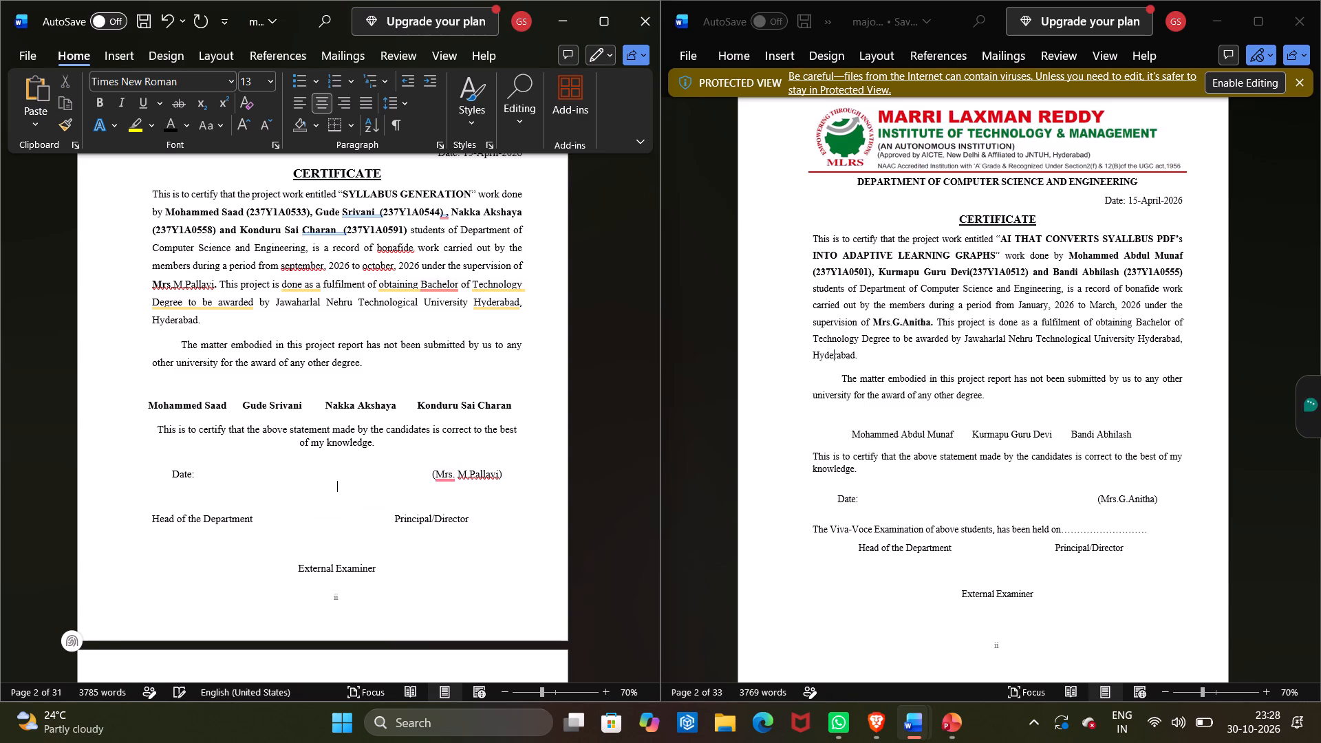
{"action": "key", "text": "ctrl+v"}
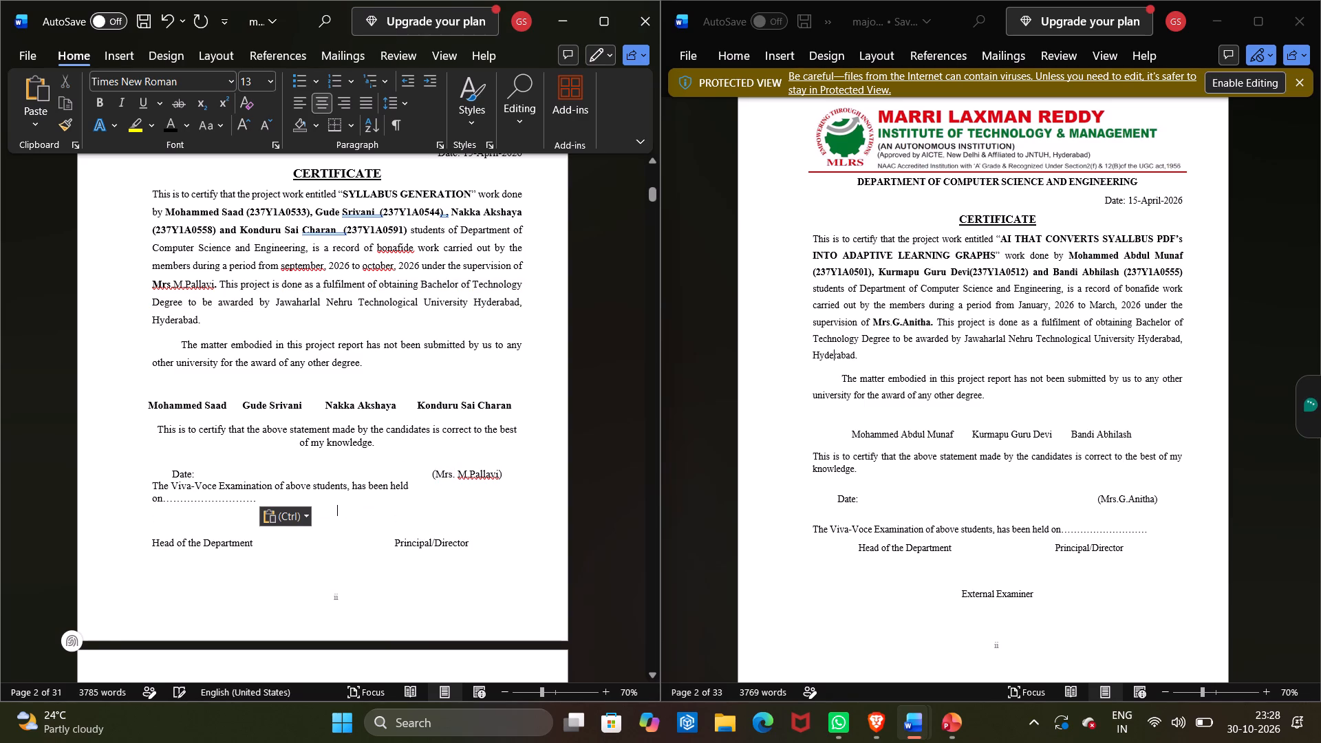
Replace the two-line Viva-Voce sentence on the certificate page with a copy of the single-line version from the reference document.
{"action": "left_click_drag", "start_coordinate": [274, 503], "coordinate": [234, 495]}
{"action": "left_click_drag", "start_coordinate": [234, 495], "coordinate": [162, 484]}
{"action": "left_click_drag", "start_coordinate": [157, 481], "coordinate": [271, 498]}
{"action": "left_click", "coordinate": [271, 498]}
{"action": "left_click_drag", "start_coordinate": [271, 498], "coordinate": [144, 483]}
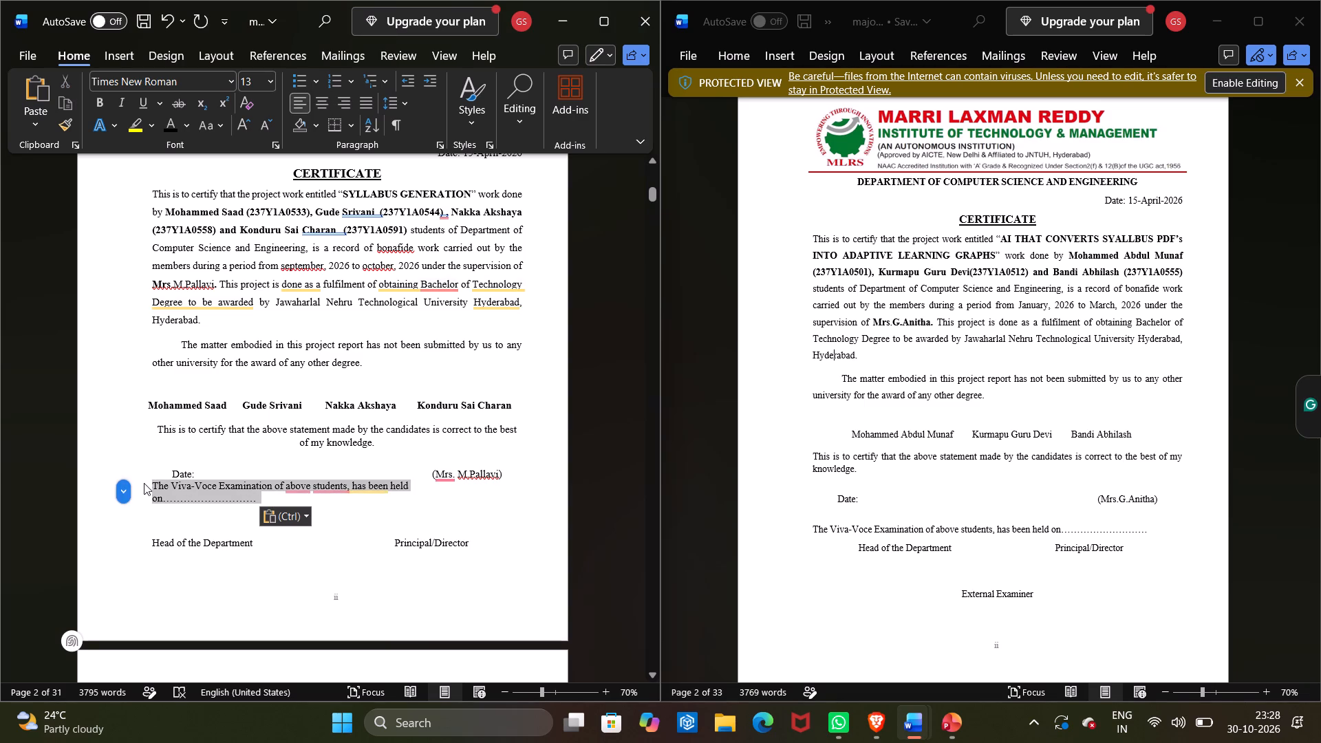
{"action": "left_click_drag", "start_coordinate": [144, 483], "coordinate": [144, 484]}
{"action": "key", "text": "BackSpace"}
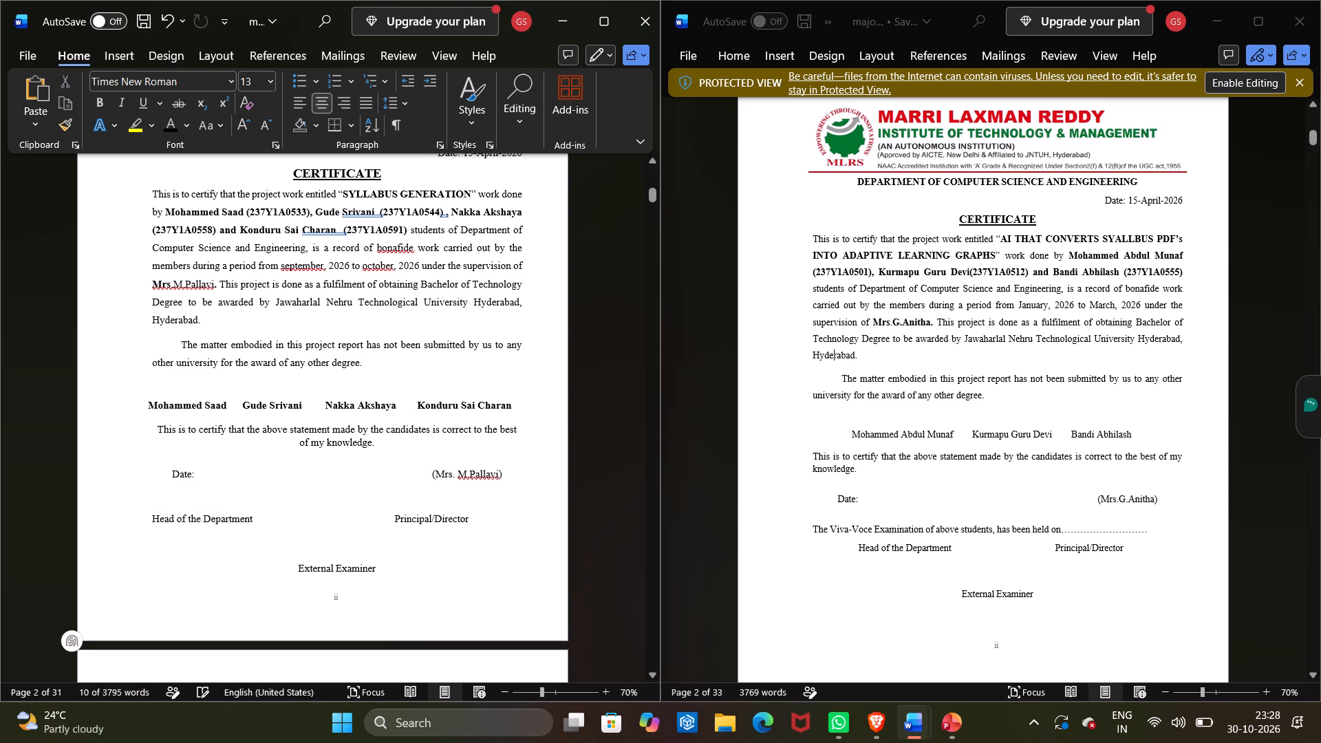
{"action": "left_click_drag", "start_coordinate": [811, 527], "coordinate": [901, 517]}
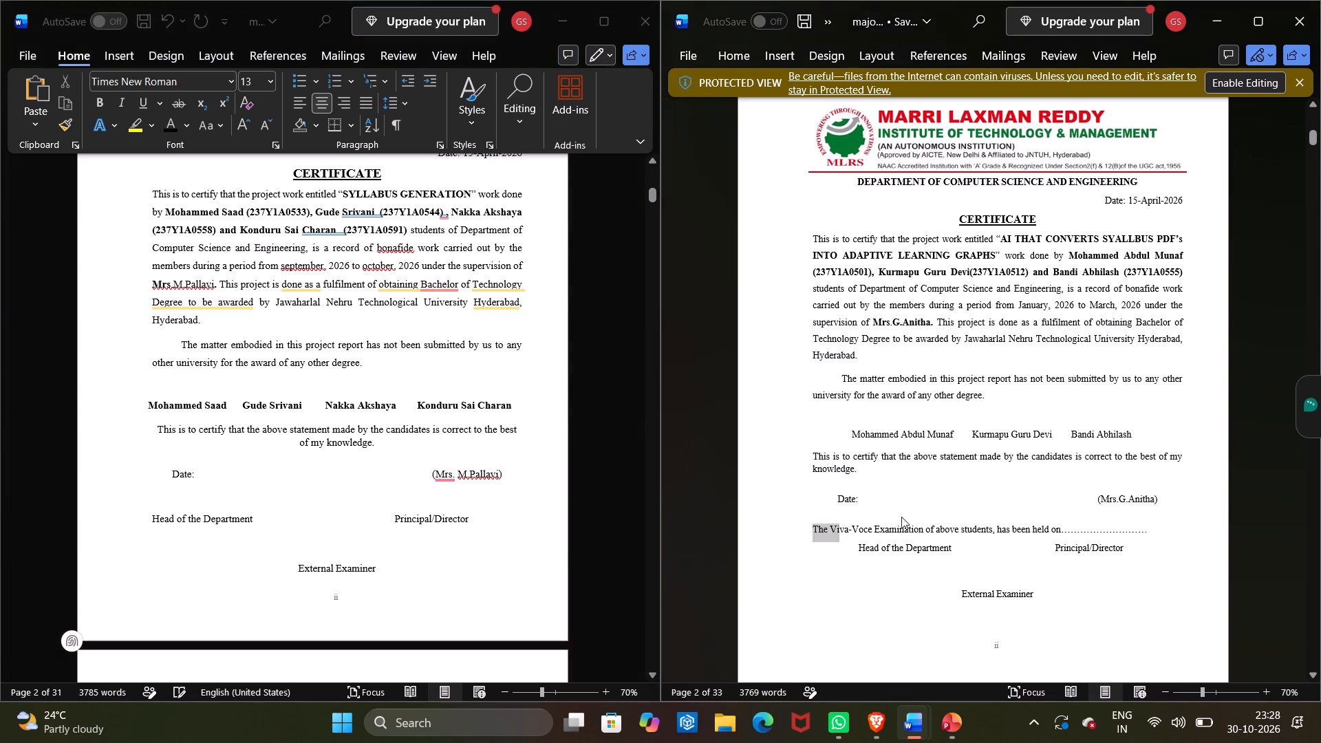
{"action": "left_click_drag", "start_coordinate": [901, 517], "coordinate": [1250, 539]}
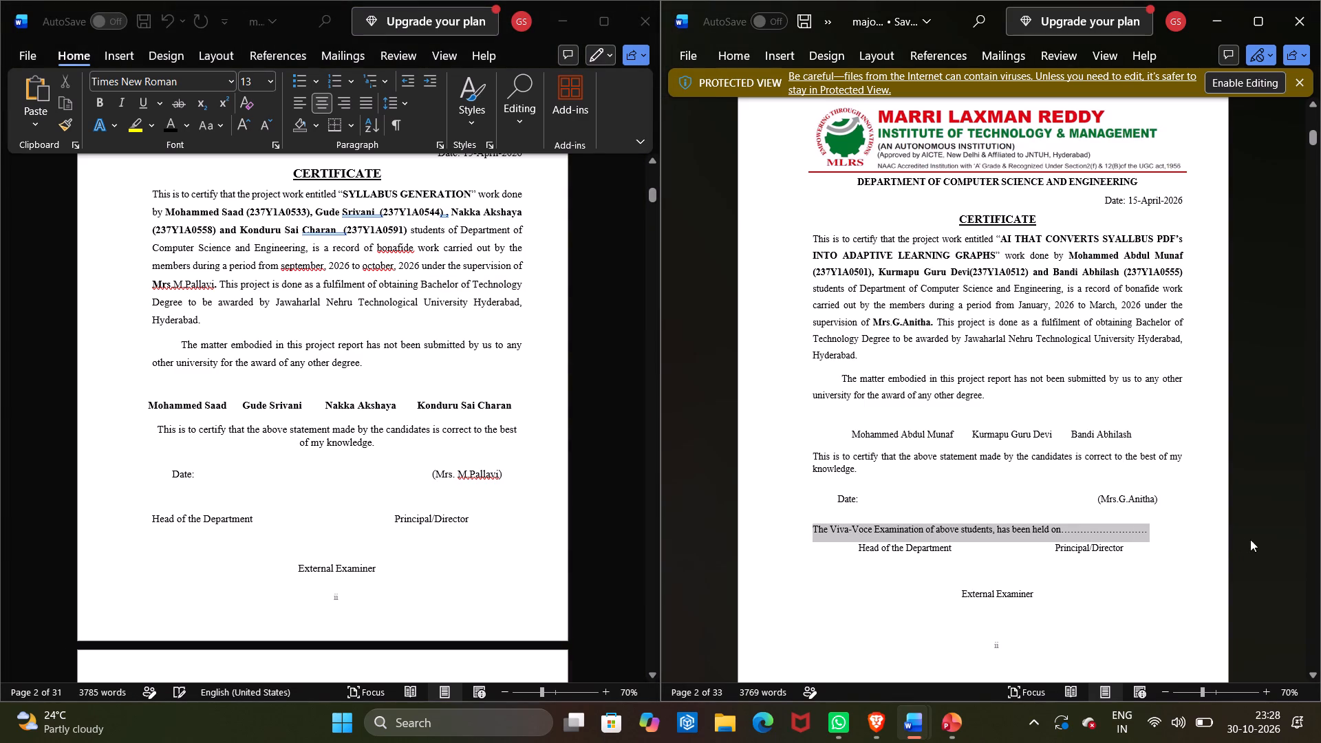
{"action": "key", "text": "ctrl+c"}
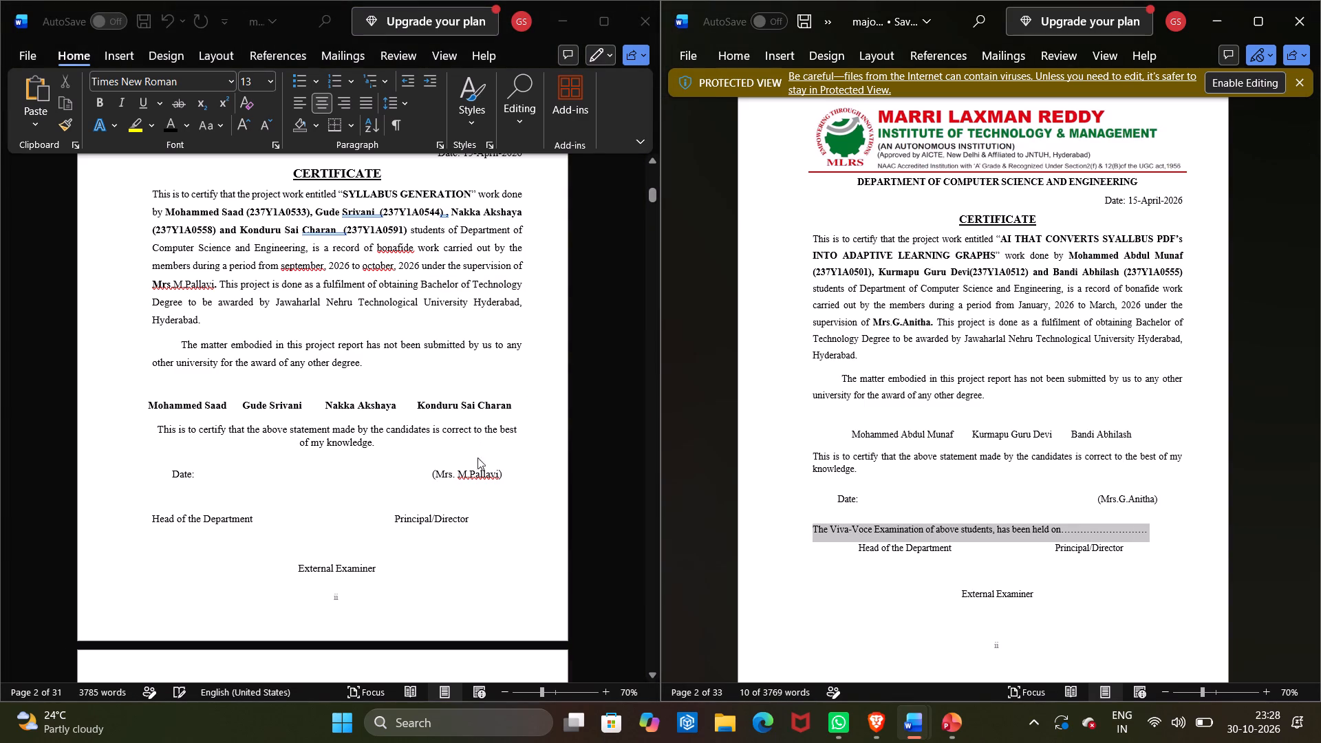
{"action": "left_click", "coordinate": [407, 493]}
{"action": "key", "text": "ctrl+v"}
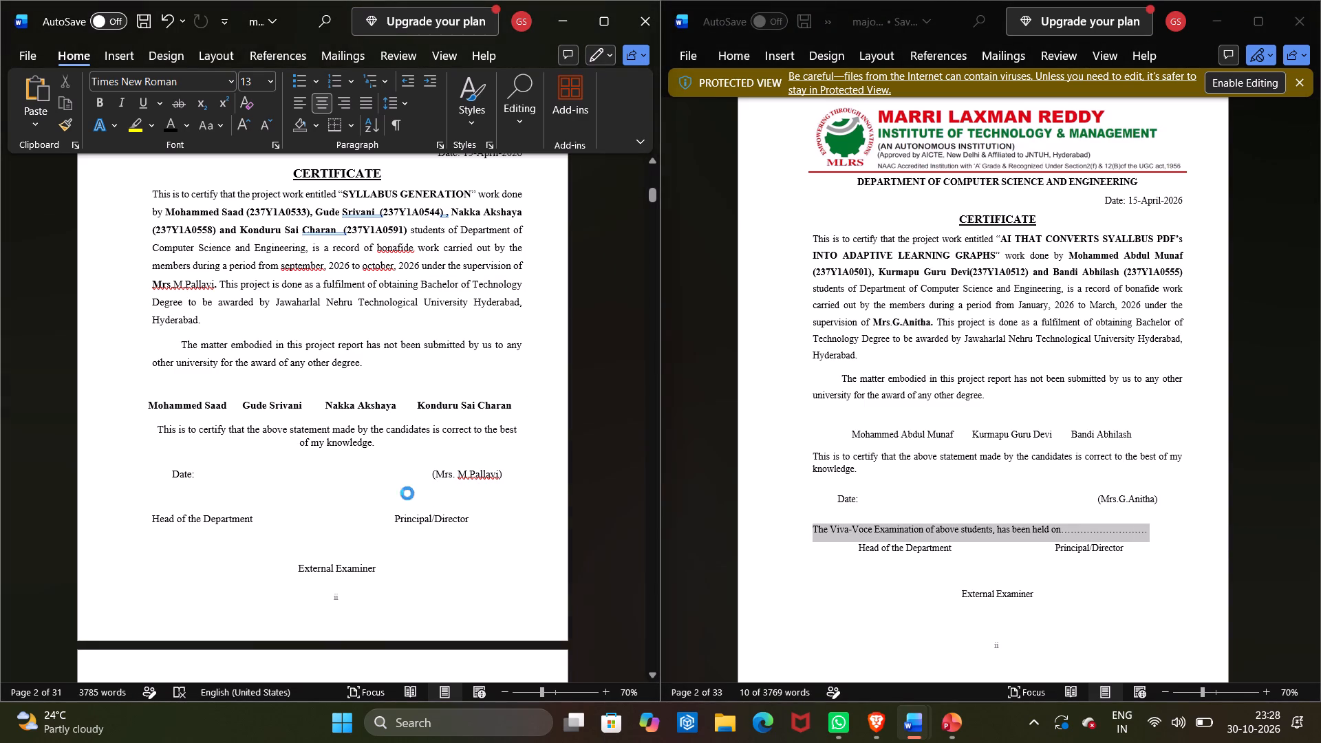
Insert two blank lines between the Date and supervisor line and the Viva-Voce line.
{"action": "left_click", "coordinate": [508, 477]}
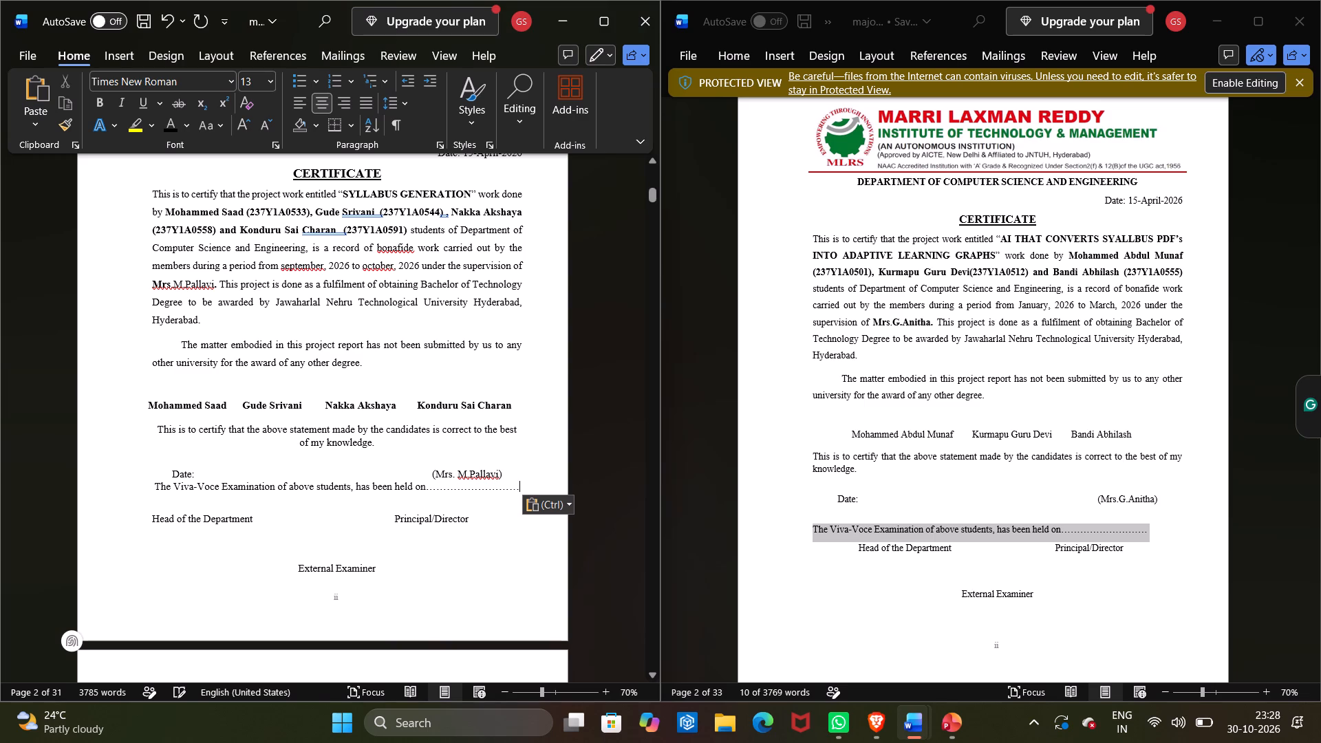
{"action": "key", "text": "Return"}
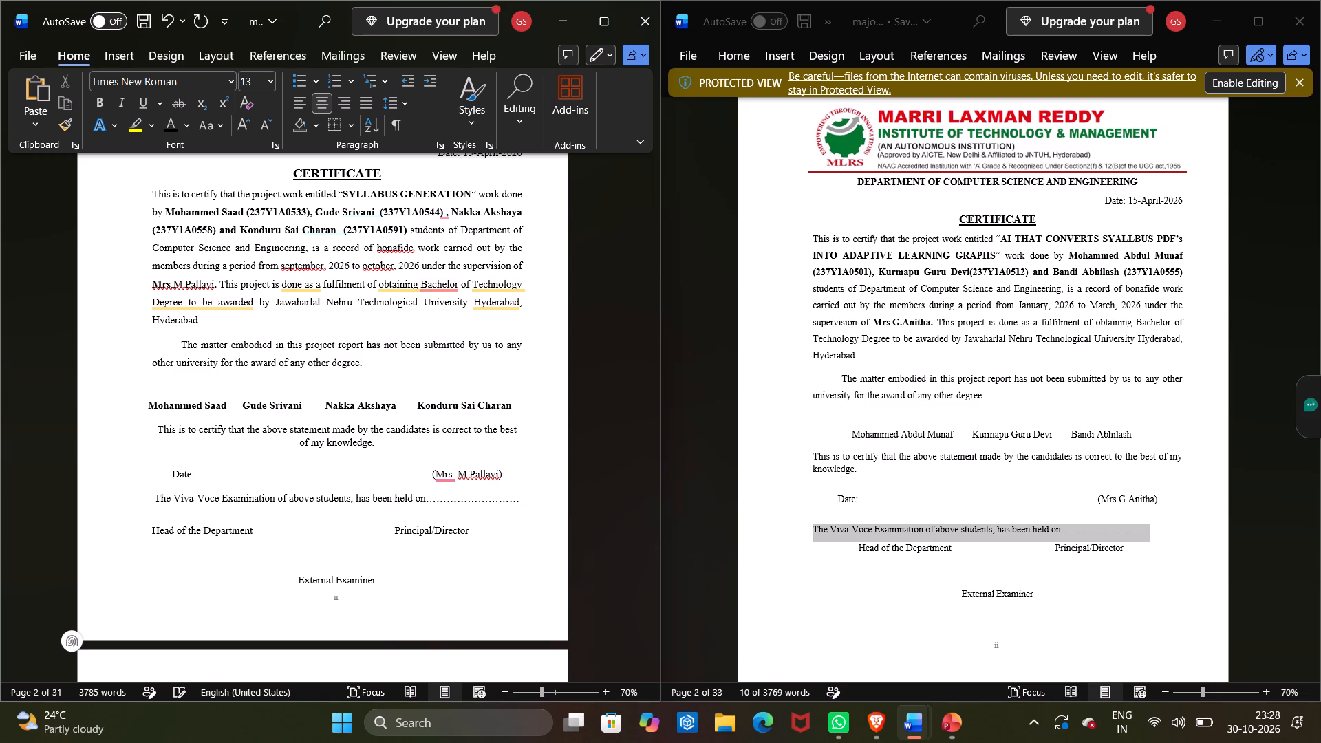
{"action": "left_click", "coordinate": [472, 524]}
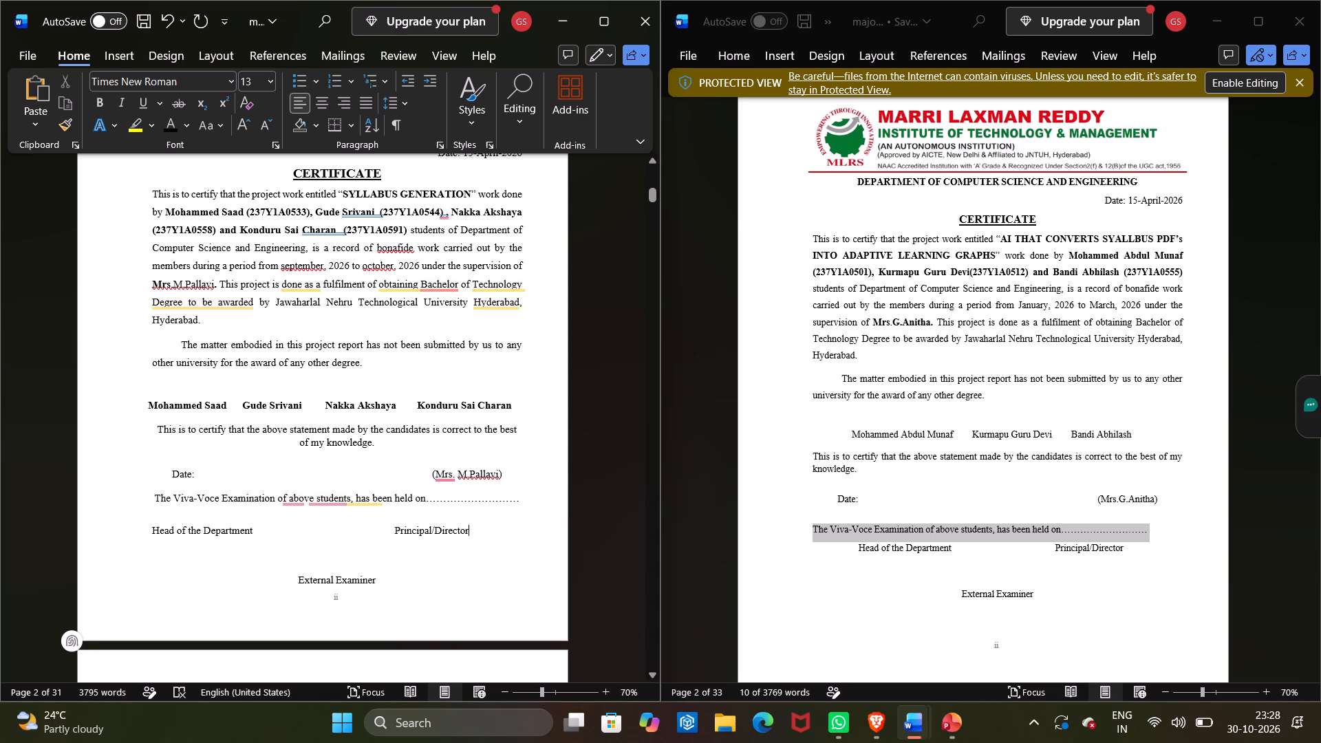
{"action": "left_click", "coordinate": [817, 528]}
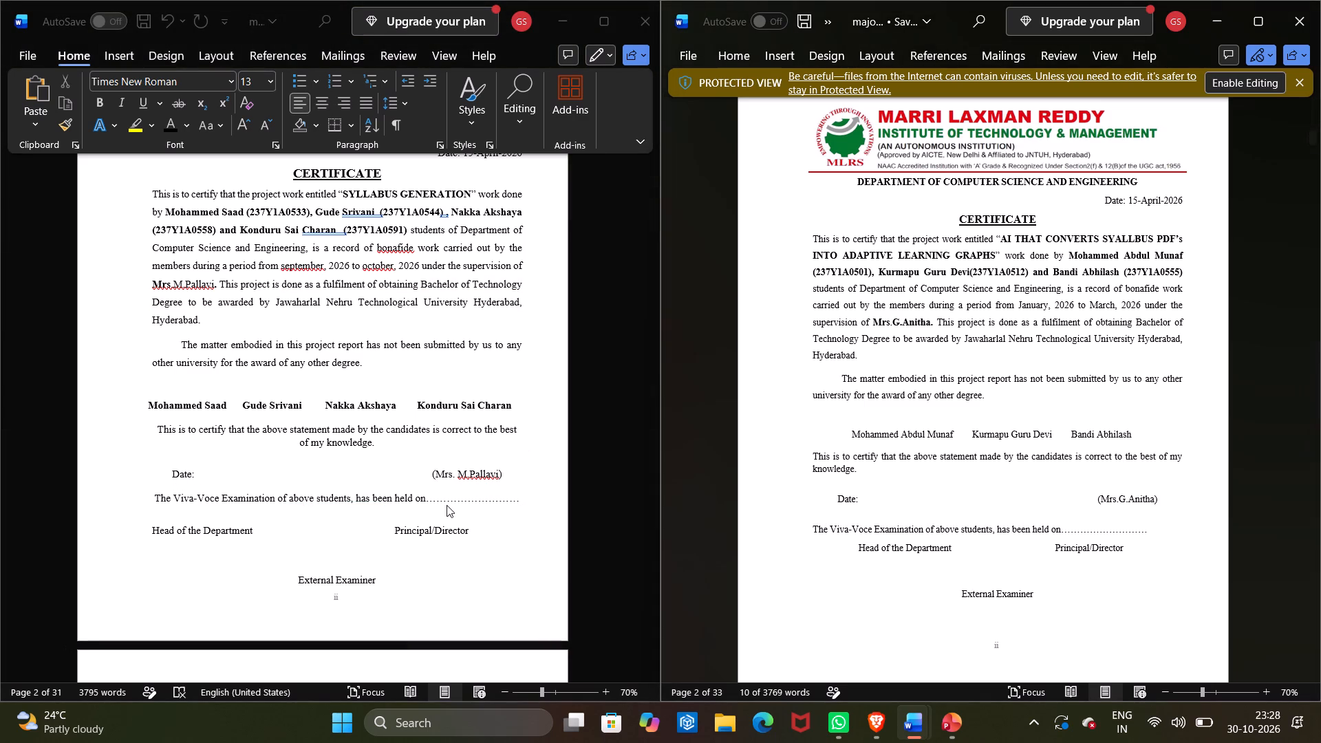
{"action": "left_click", "coordinate": [521, 471]}
{"action": "left_click", "coordinate": [512, 471]}
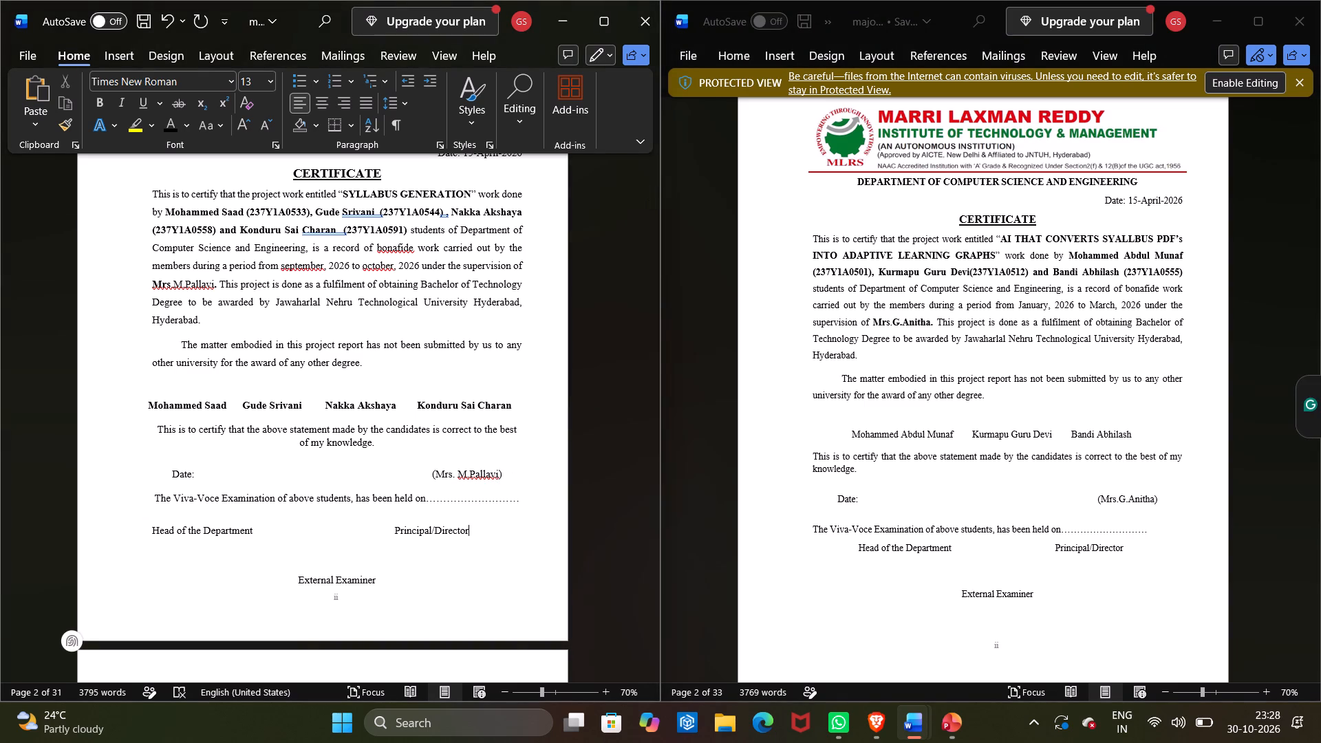
{"action": "left_click", "coordinate": [153, 504]}
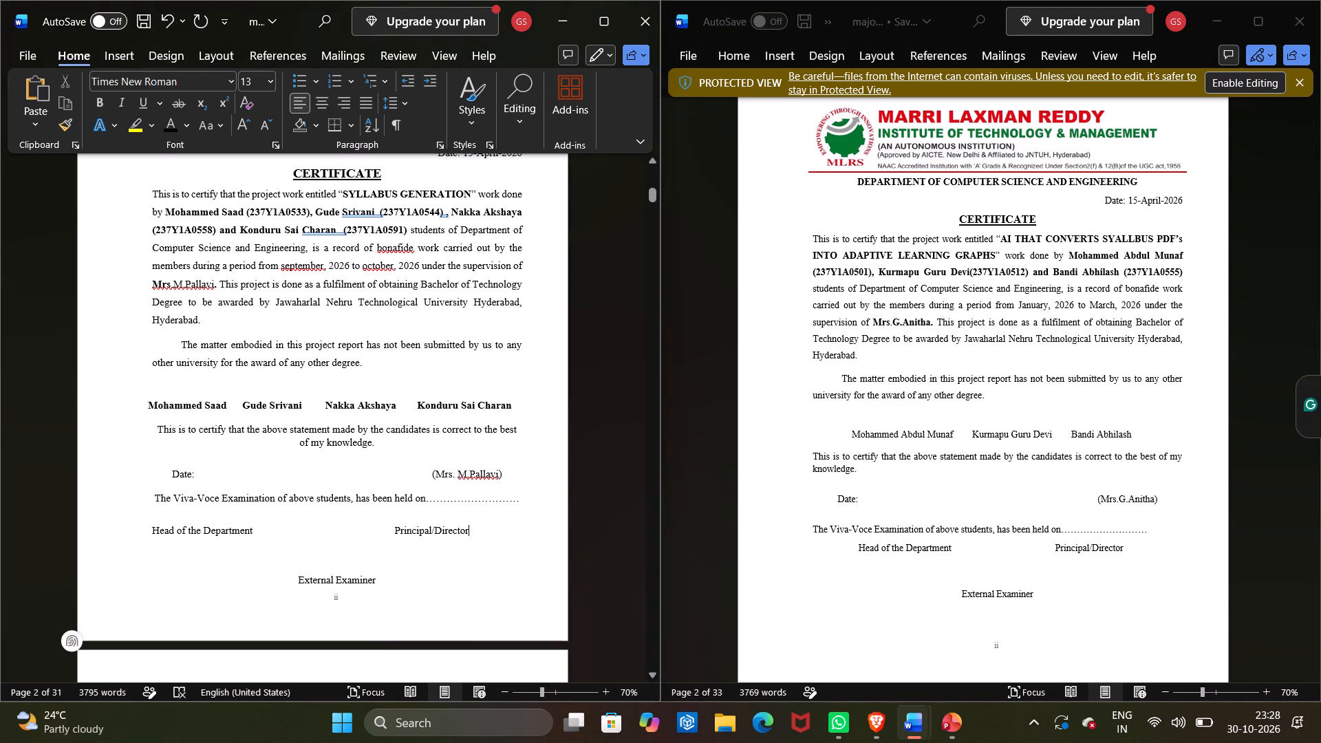
{"action": "left_click", "coordinate": [411, 473]}
{"action": "left_click", "coordinate": [507, 475]}
{"action": "key", "text": "Return"}
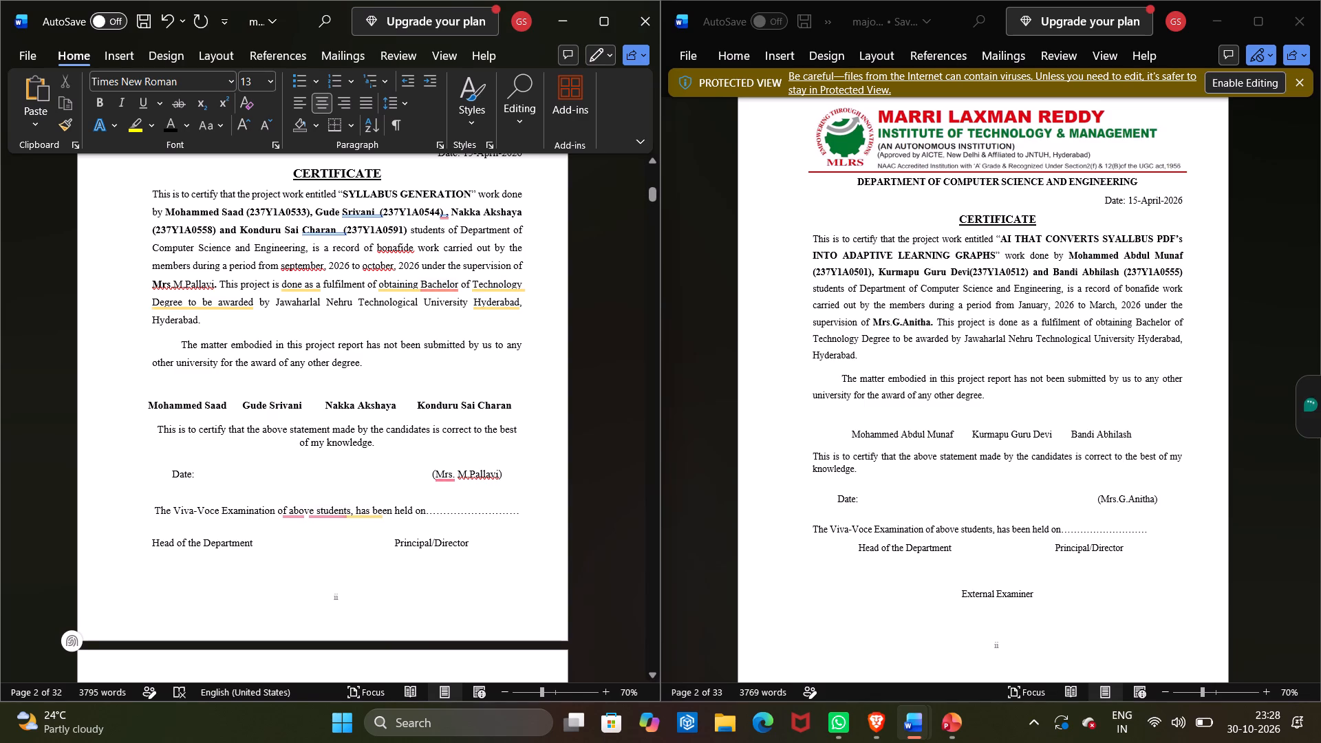
Justify the paragraph "This is to certify that the above statement made by the candidates is correct to the best of my knowledge.".
{"action": "scroll", "coordinate": [336, 563], "scroll_direction": "down", "scroll_amount": 2}
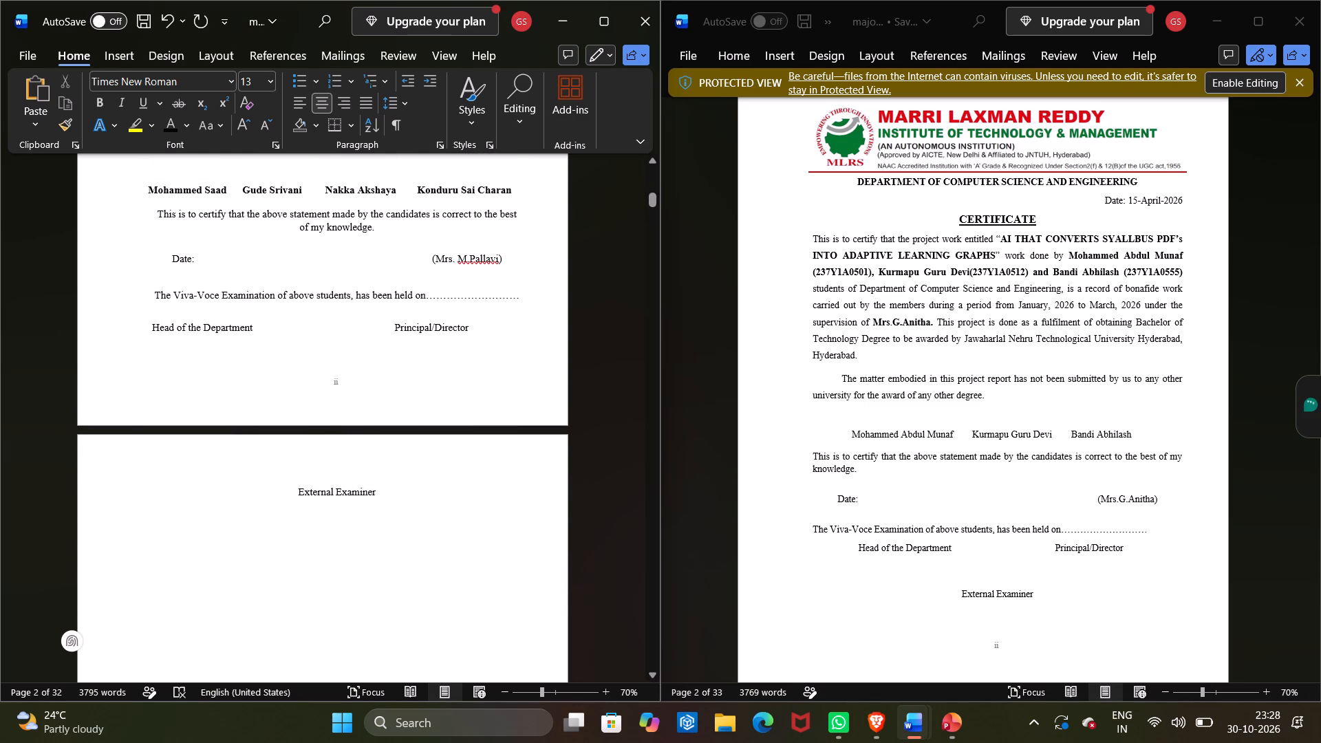
{"action": "scroll", "coordinate": [339, 365], "scroll_direction": "up", "scroll_amount": 2}
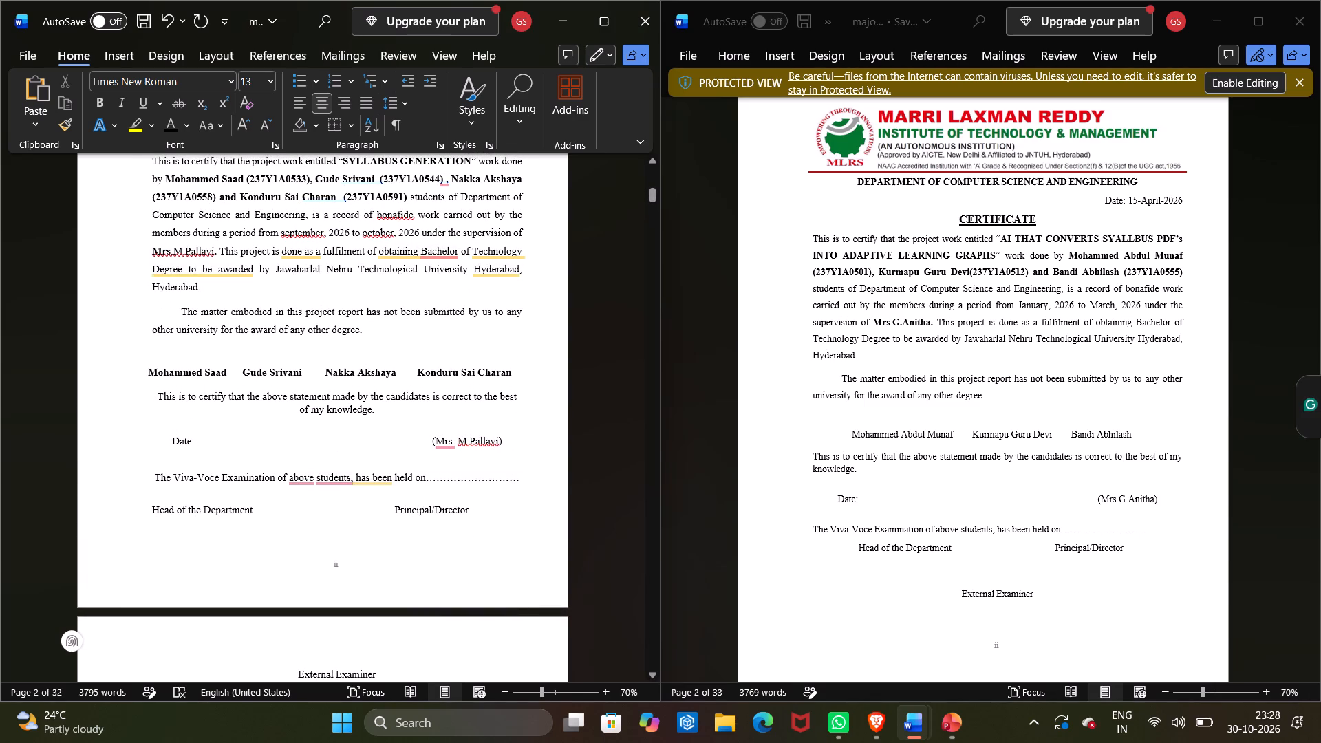
{"action": "left_click", "coordinate": [272, 418]}
{"action": "left_click_drag", "start_coordinate": [377, 407], "coordinate": [143, 390]}
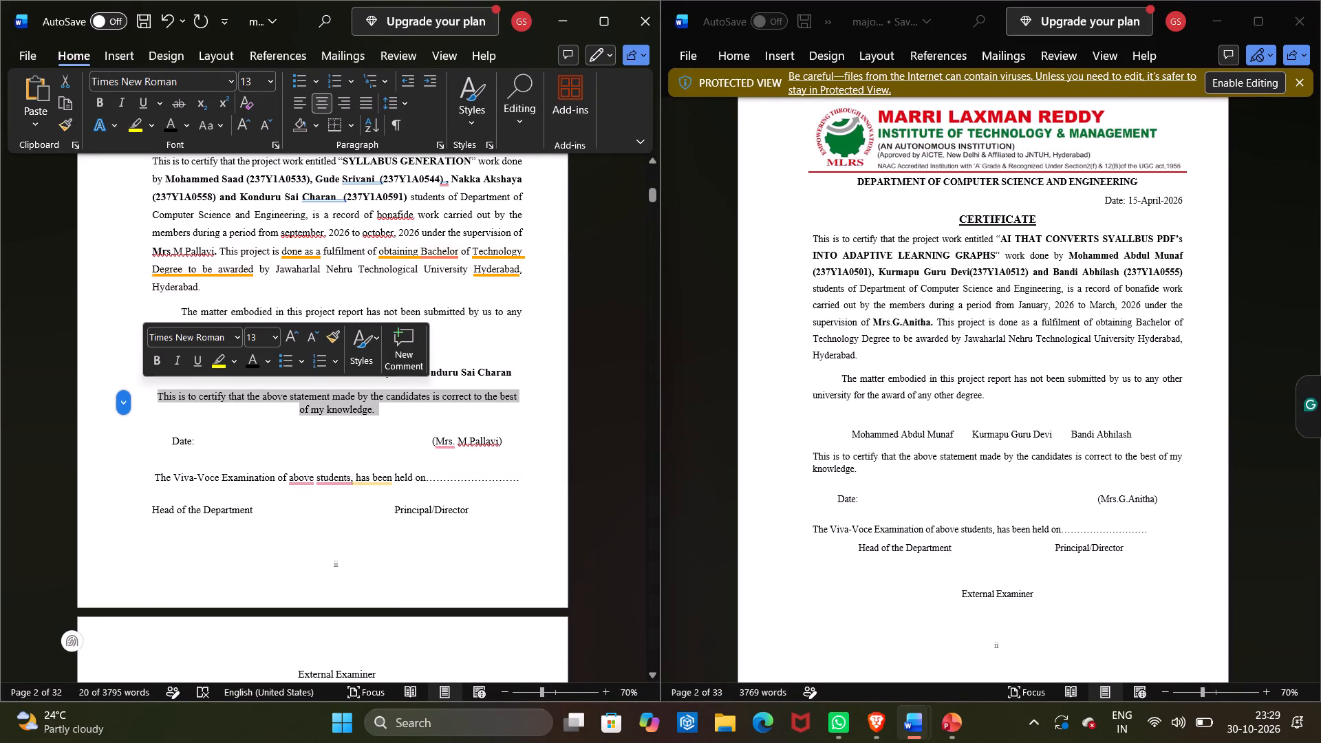
{"action": "left_click", "coordinate": [362, 101]}
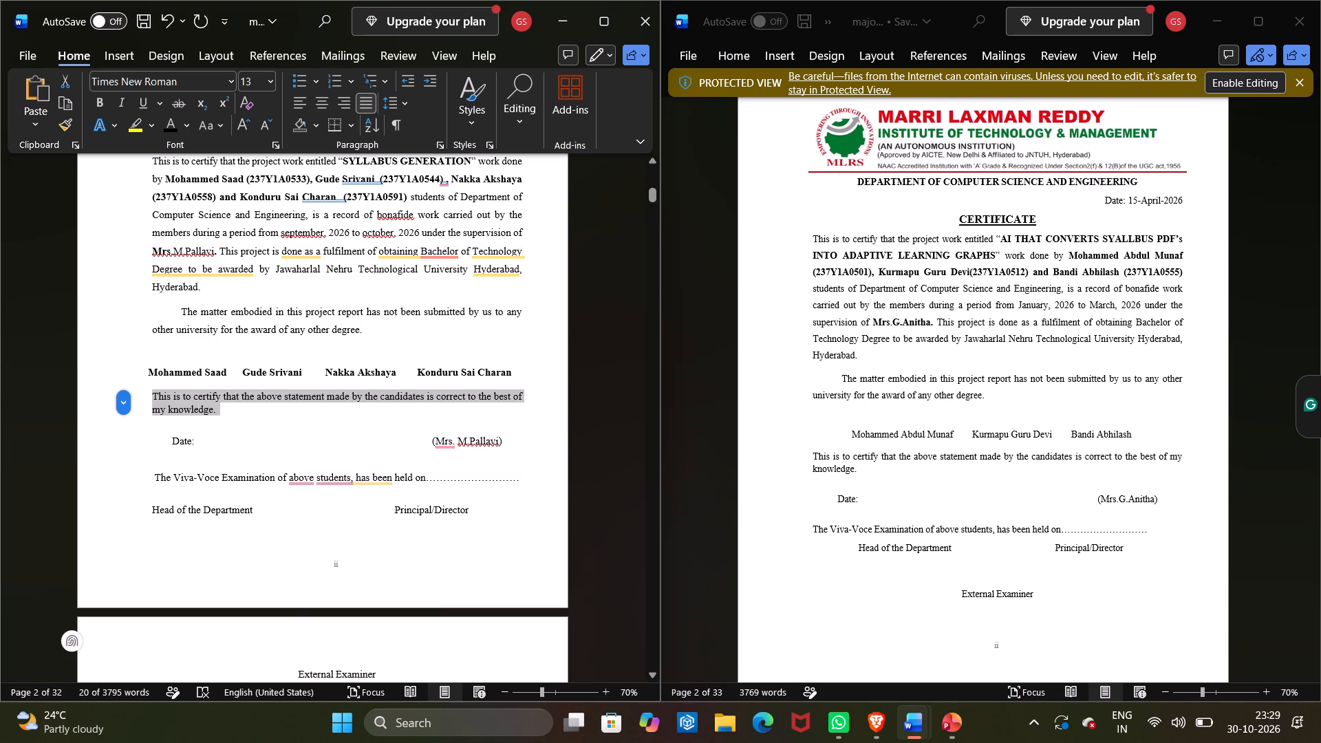
{"action": "left_click", "coordinate": [188, 420]}
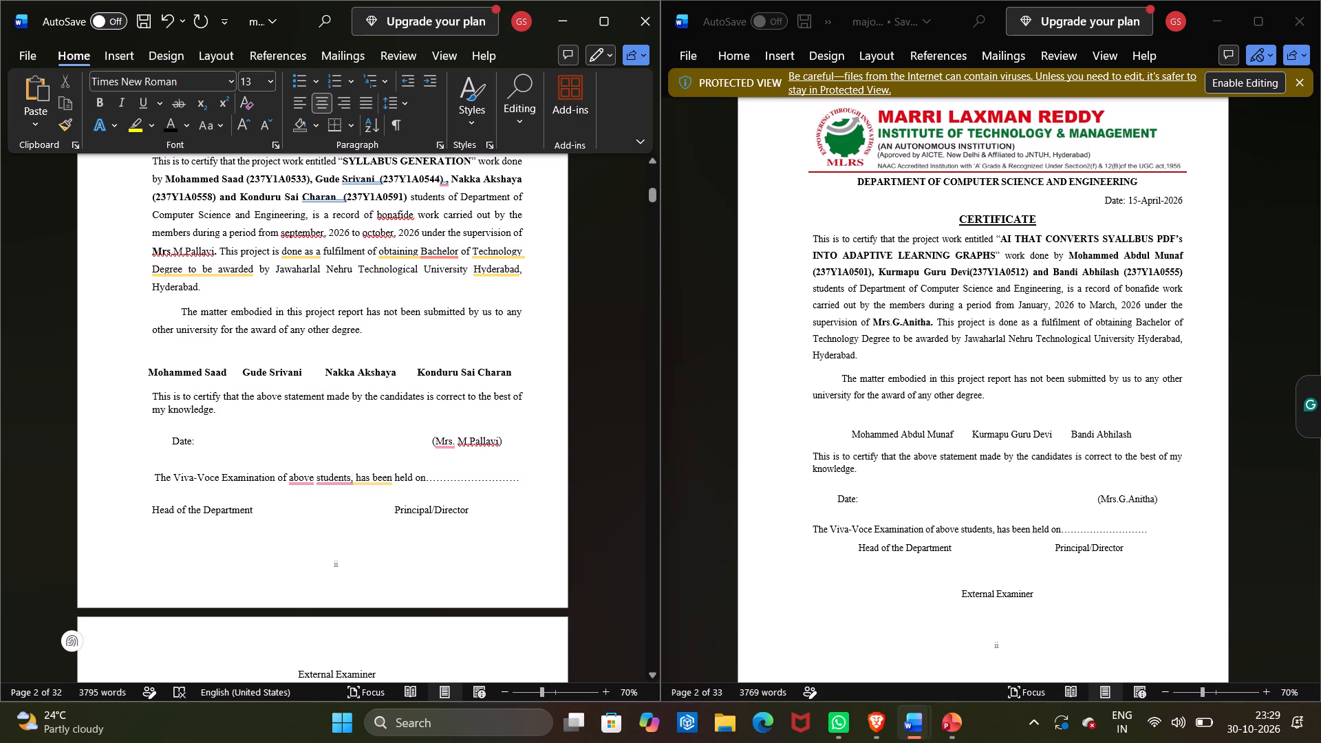
Reduce the gap between the Viva-Voce line and the Head of the Department line to one blank line.
{"action": "left_click", "coordinate": [226, 494]}
{"action": "key", "text": "BackSpace"}
{"action": "key", "text": "BackSpace"}
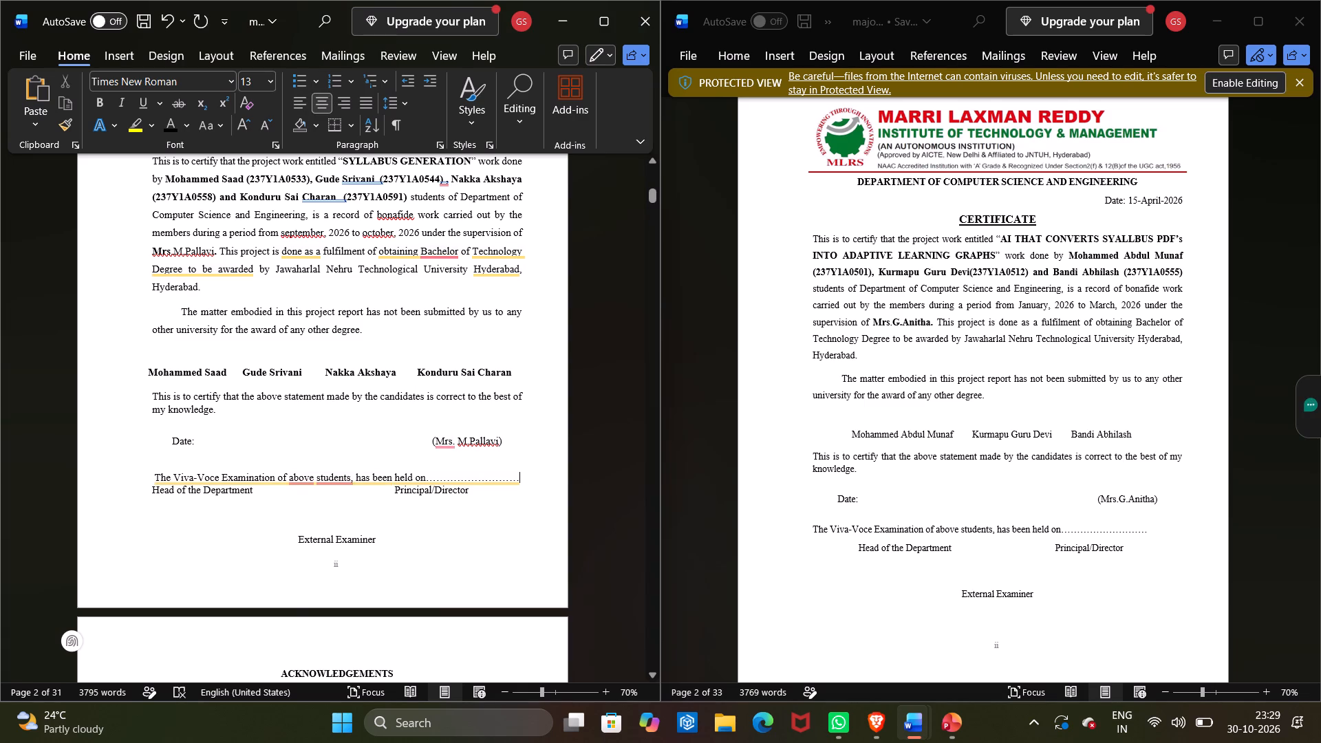
{"action": "key", "text": "Return"}
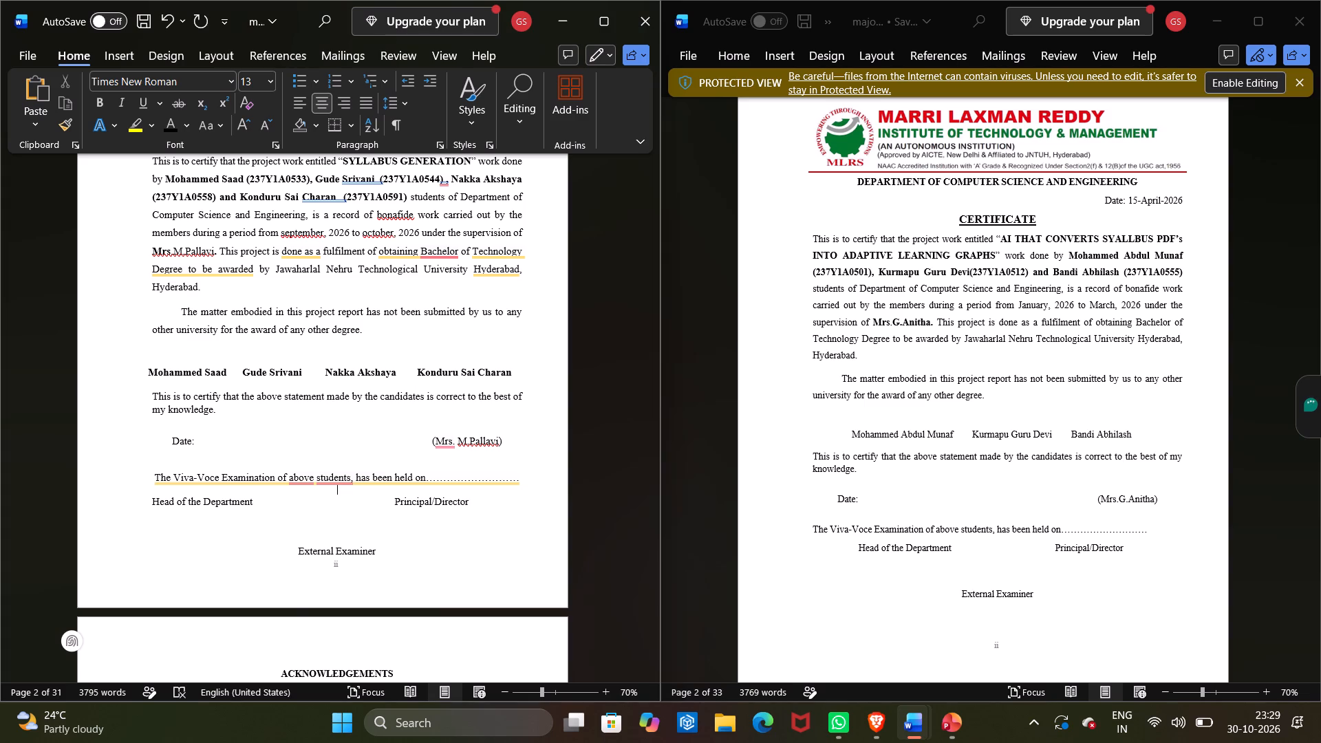
Delete the blank lines between the "matter embodied in this project report" paragraph and the row of student names.
{"action": "scroll", "coordinate": [242, 523], "scroll_direction": "up", "scroll_amount": 1}
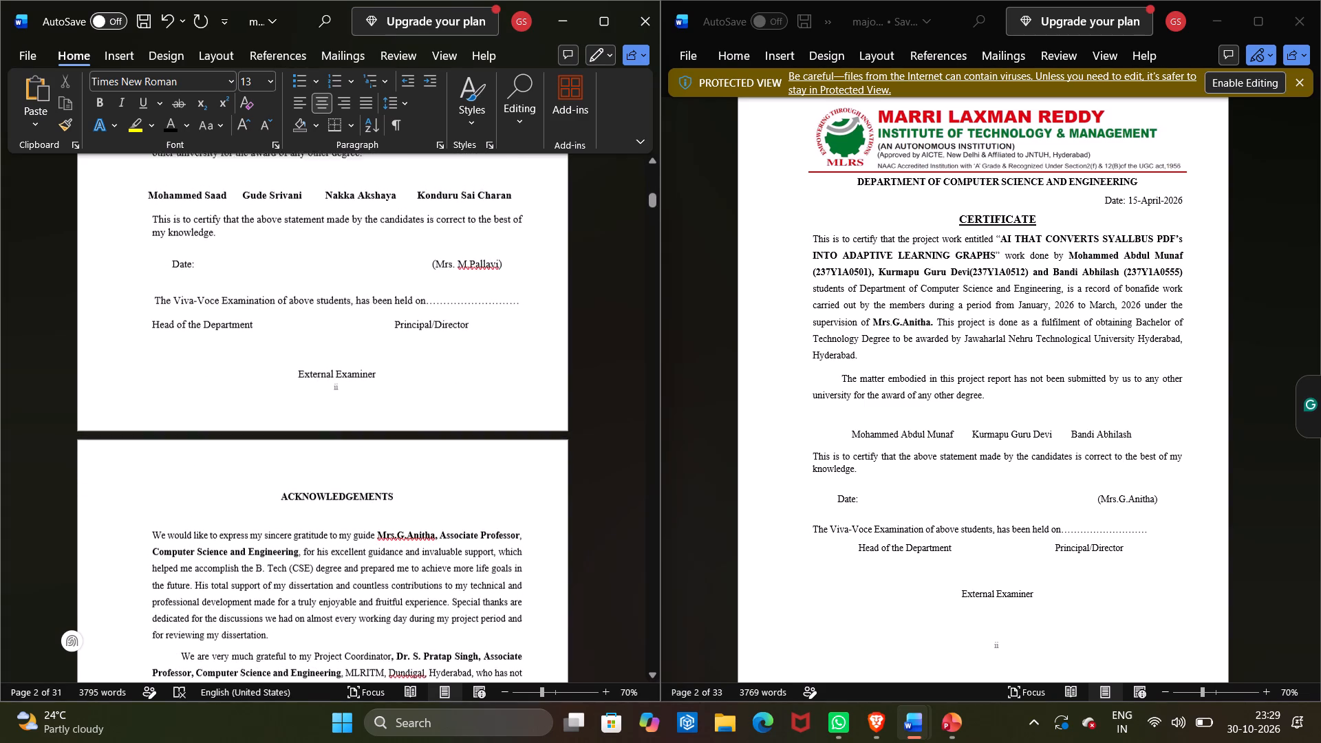
{"action": "scroll", "coordinate": [242, 523], "scroll_direction": "up", "scroll_amount": 1}
{"action": "scroll", "coordinate": [257, 438], "scroll_direction": "up", "scroll_amount": 1}
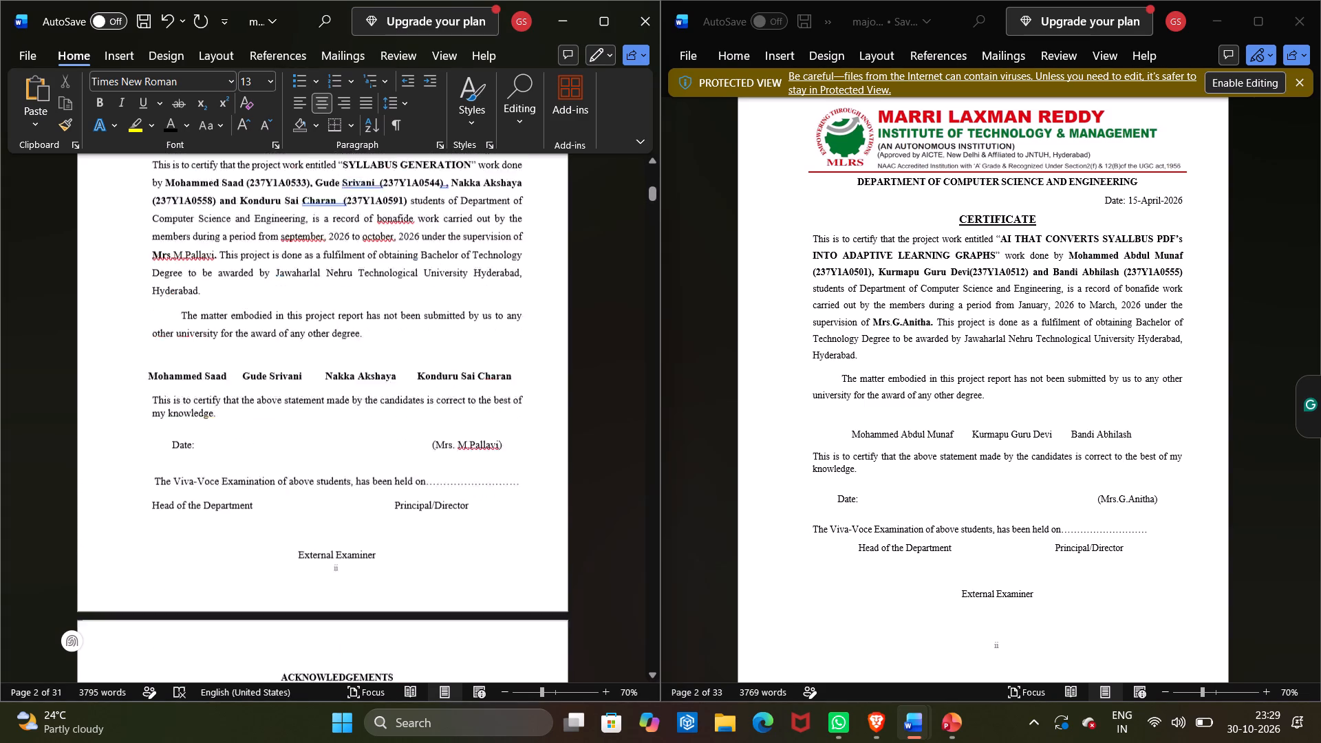
{"action": "scroll", "coordinate": [257, 438], "scroll_direction": "up", "scroll_amount": 2}
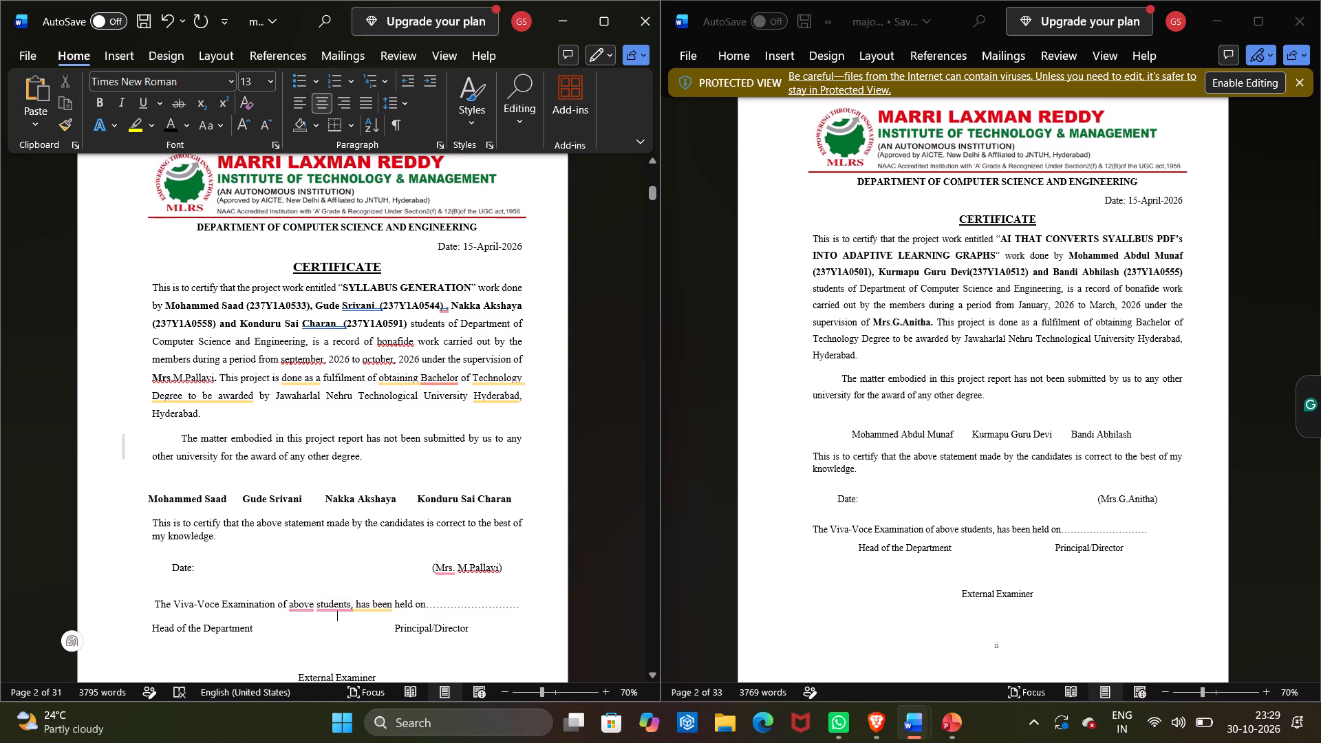
{"action": "left_click", "coordinate": [288, 477]}
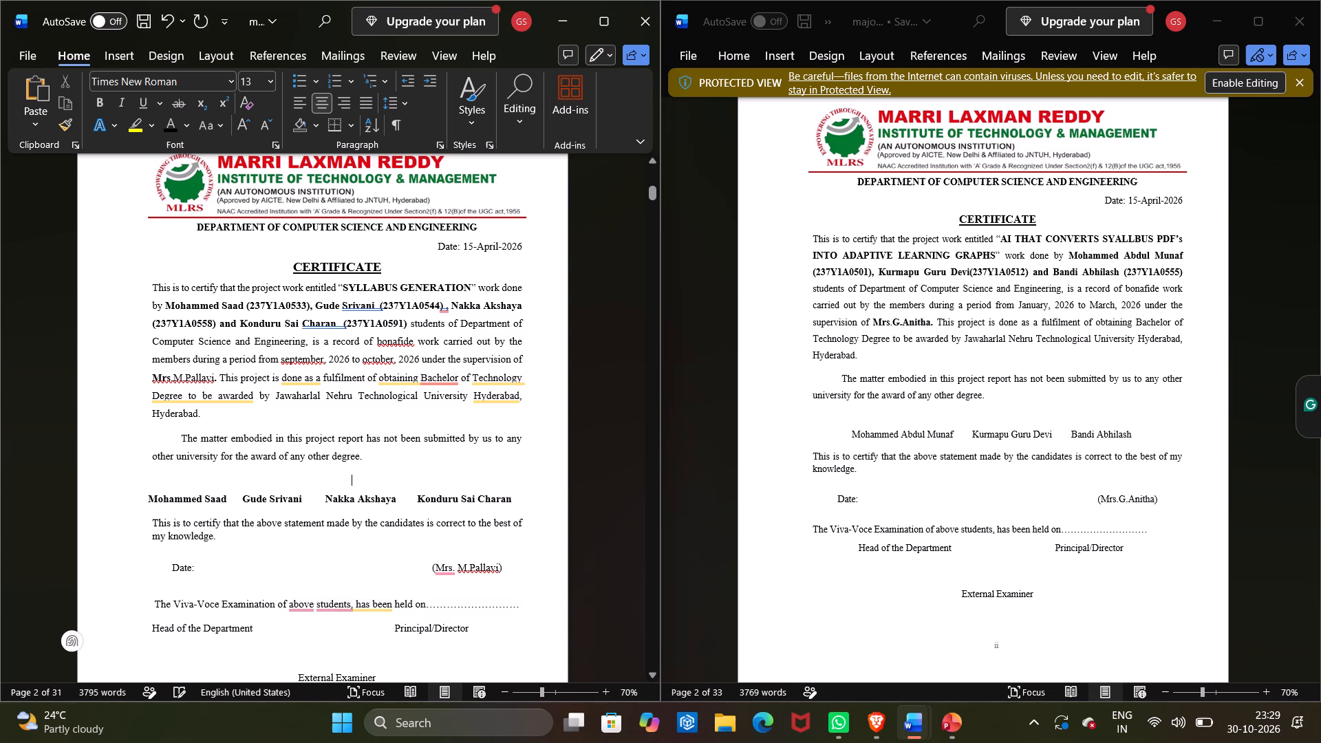
{"action": "key", "text": "BackSpace"}
{"action": "key", "text": "BackSpace"}
{"action": "key", "text": "BackSpace"}
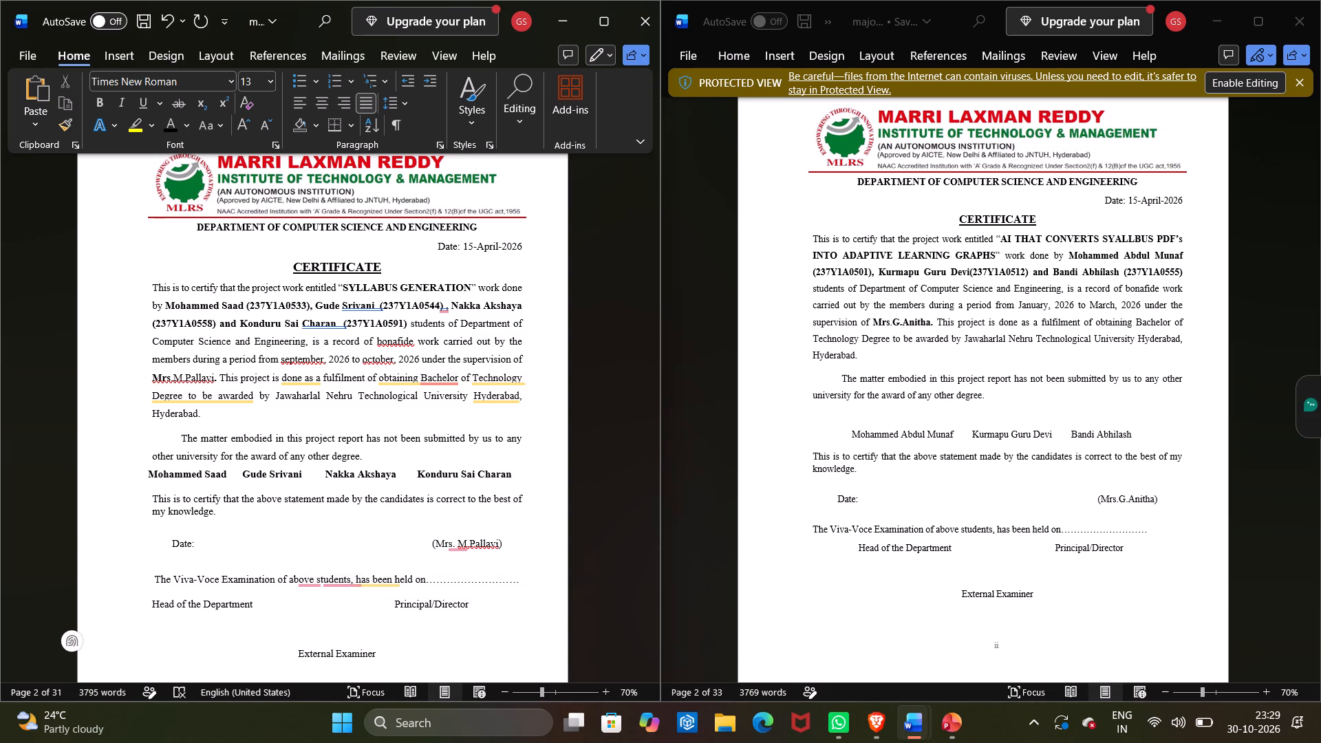
Add two more blank lines between the Viva-Voce line and the Head of the Department line, keeping External Examiner on the page.
{"action": "scroll", "coordinate": [264, 603], "scroll_direction": "down", "scroll_amount": 1}
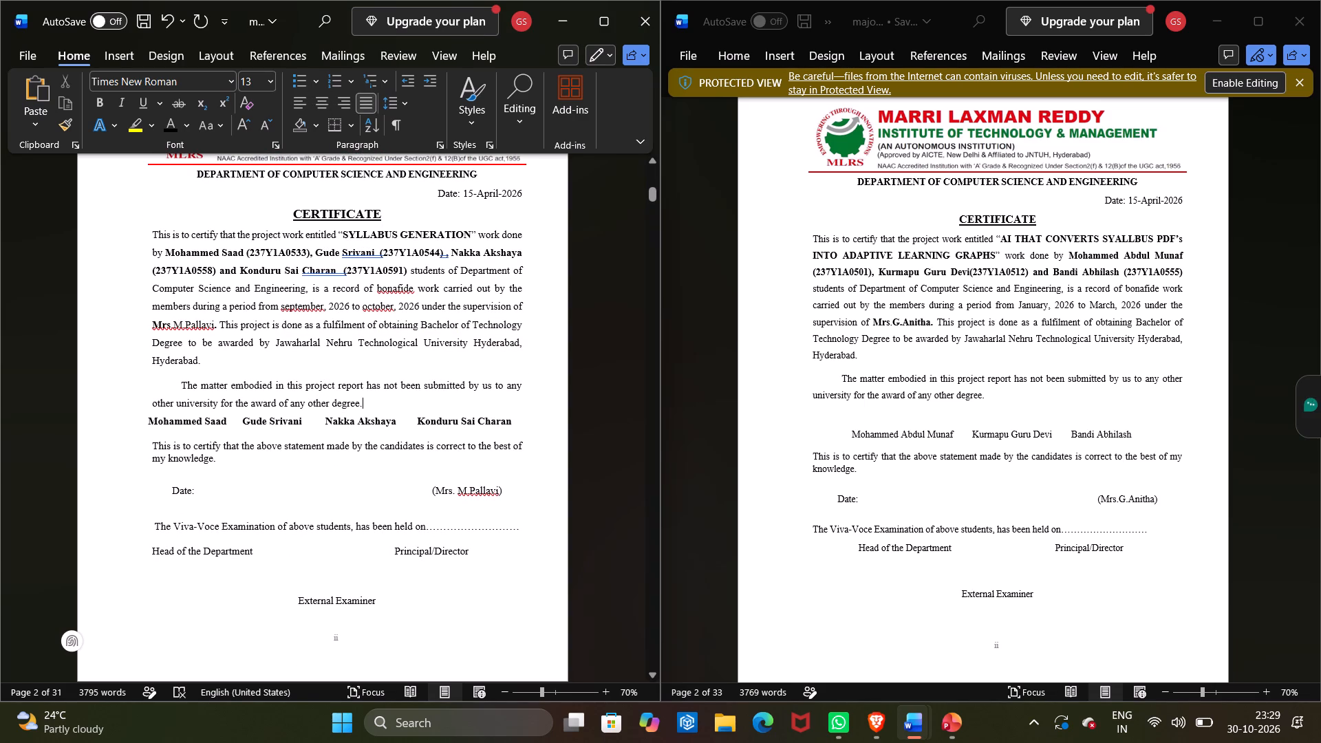
{"action": "left_click", "coordinate": [279, 543]}
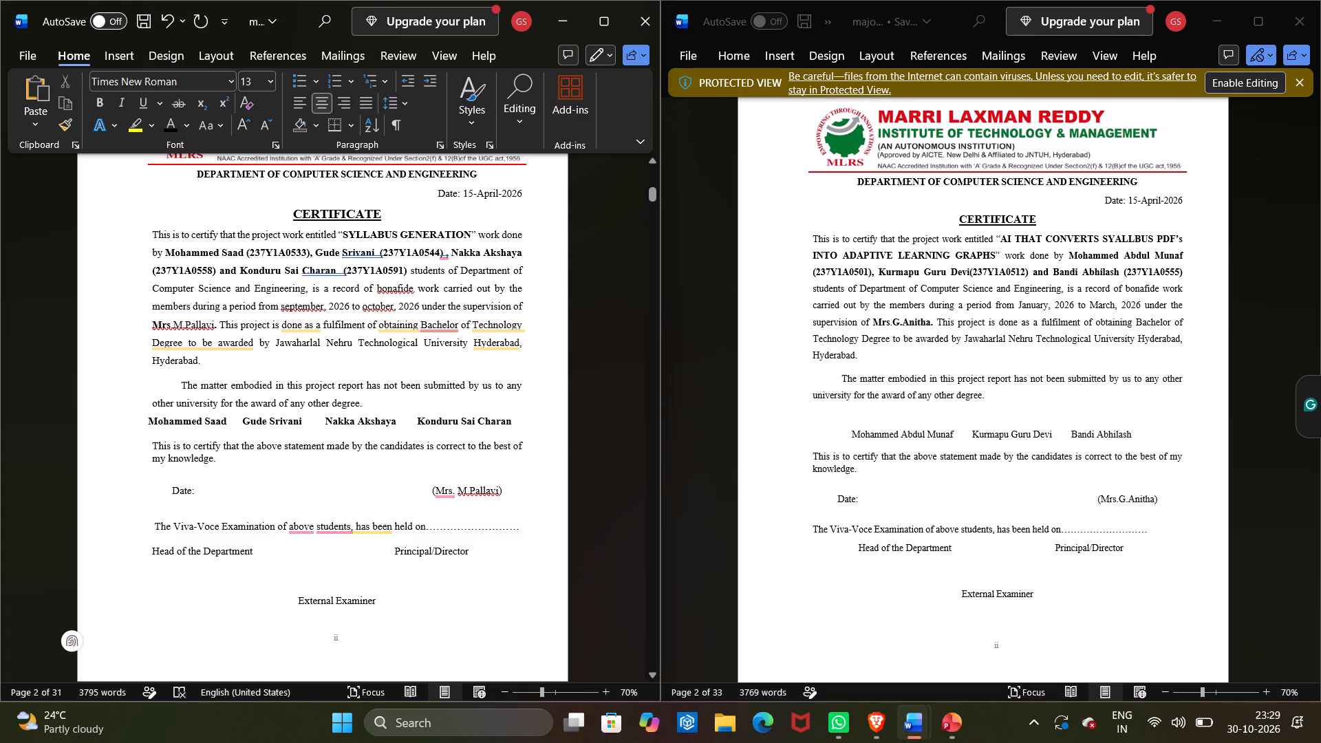
{"action": "key", "text": "Return"}
{"action": "key", "text": "Return"}
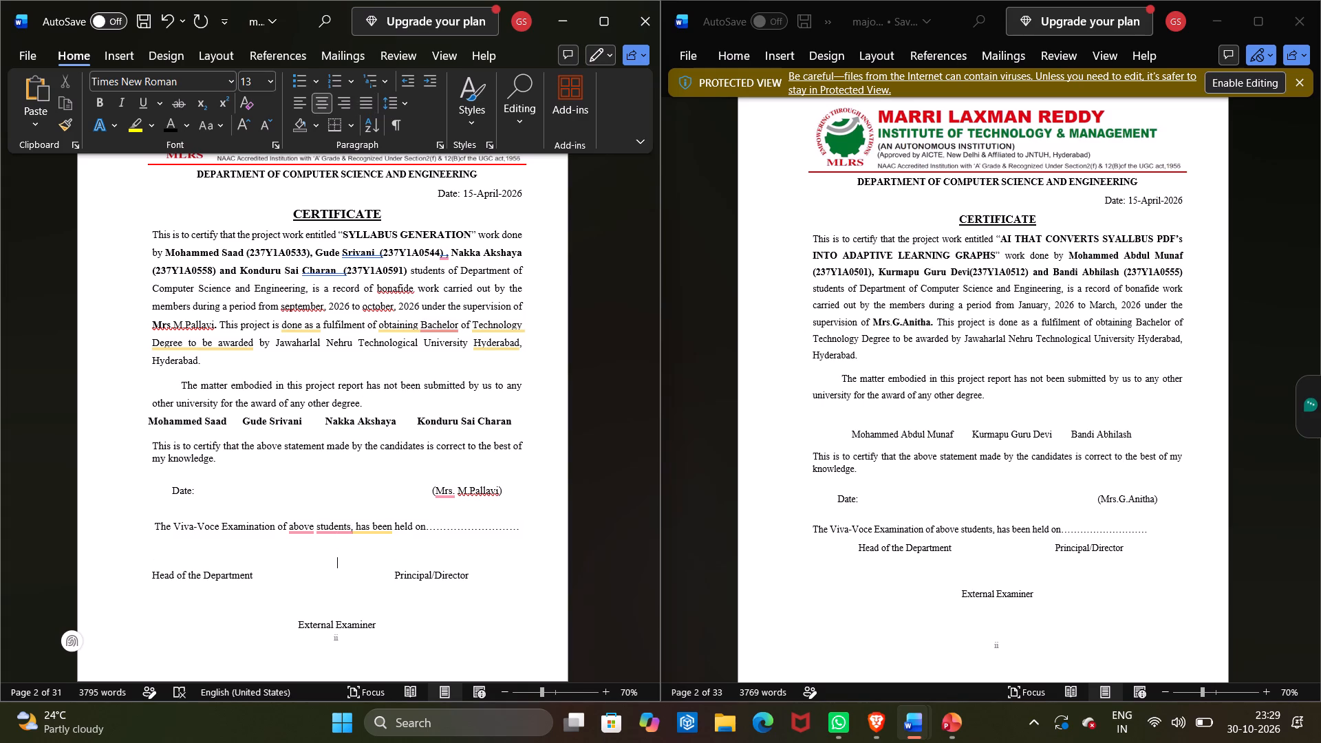
{"action": "key", "text": "Return"}
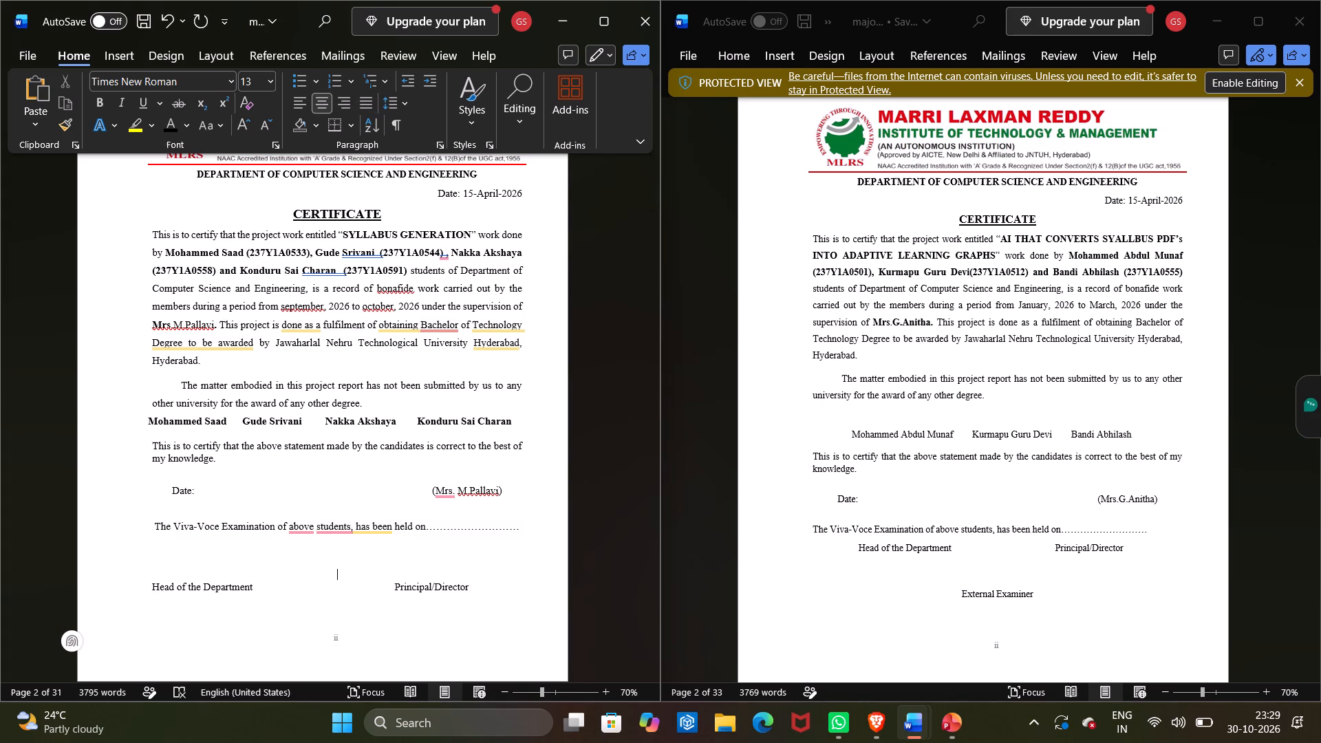
{"action": "key", "text": "BackSpace"}
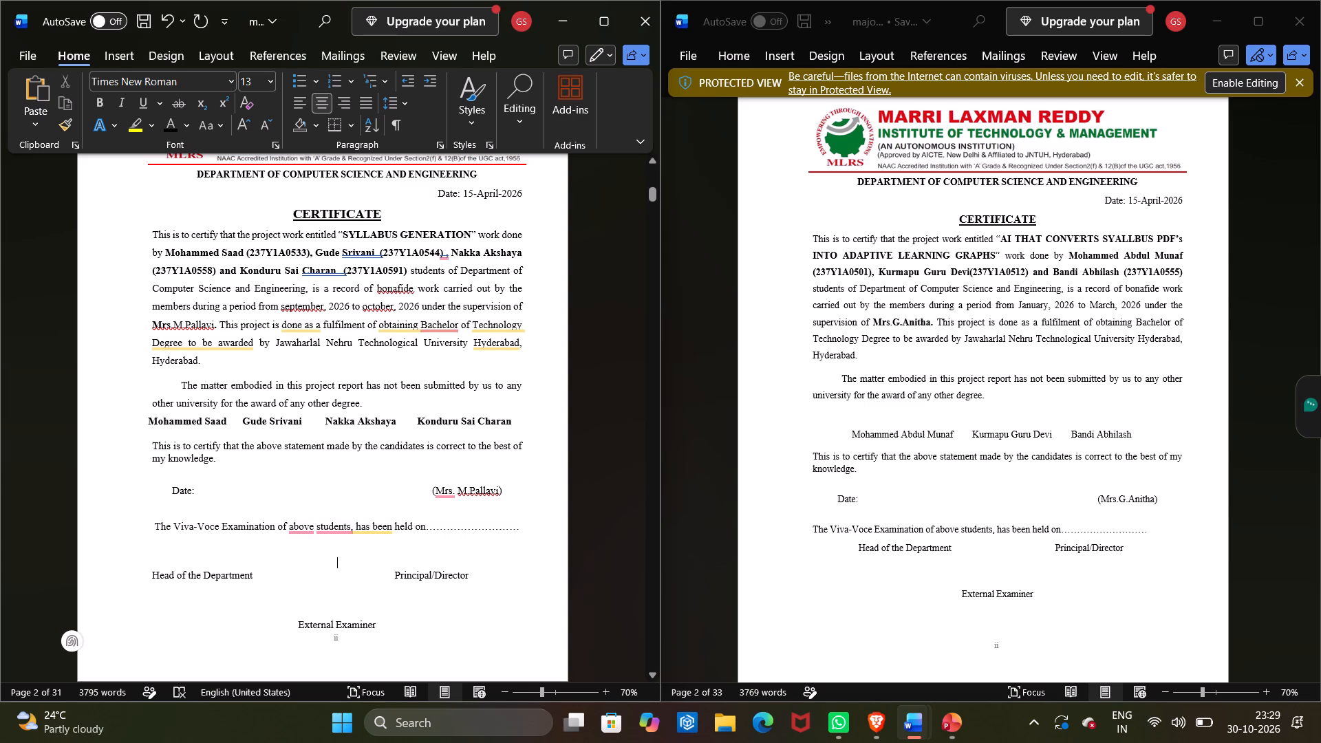
Replace the guide's name in the first Acknowledgements paragraph with the supervisor's title and name copied from the certificate's signature line.
{"action": "scroll", "coordinate": [279, 535], "scroll_direction": "down", "scroll_amount": 1}
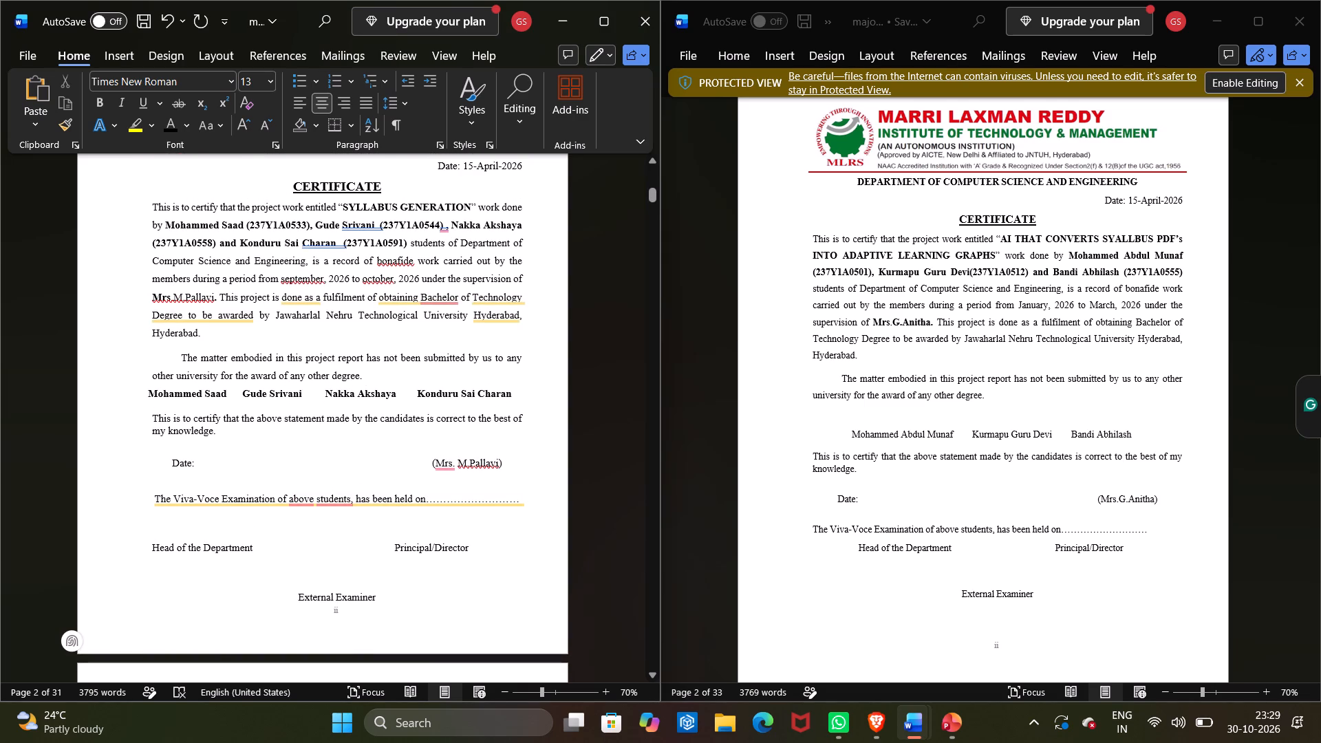
{"action": "scroll", "coordinate": [312, 493], "scroll_direction": "down", "scroll_amount": 2}
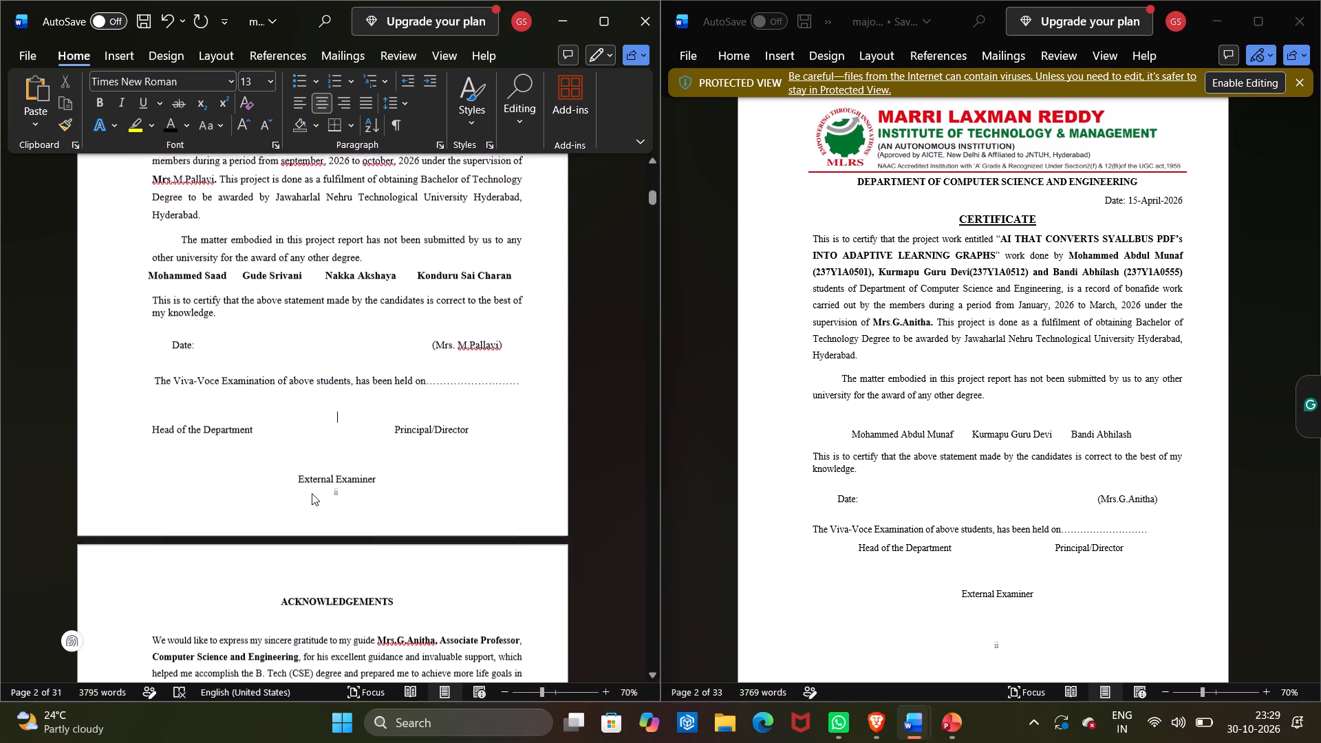
{"action": "scroll", "coordinate": [312, 493], "scroll_direction": "down", "scroll_amount": 3}
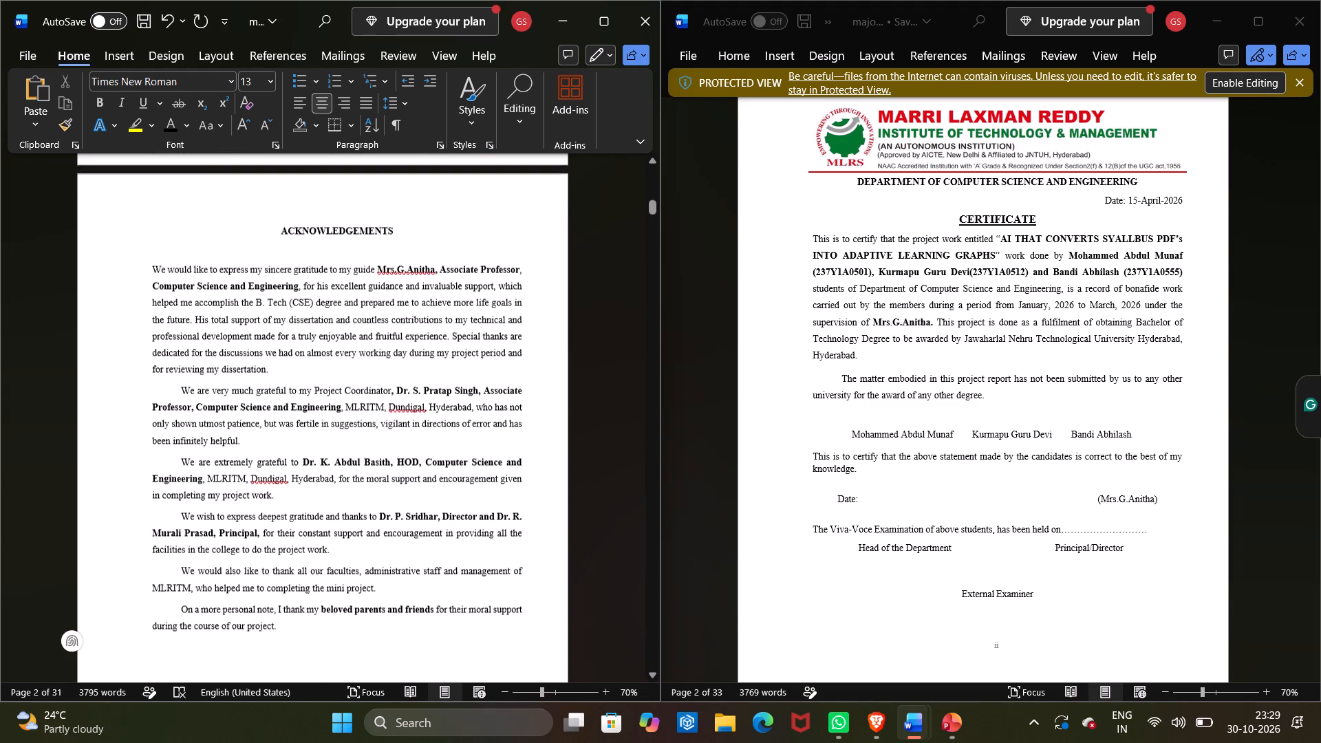
{"action": "scroll", "coordinate": [312, 493], "scroll_direction": "down", "scroll_amount": 2}
{"action": "scroll", "coordinate": [824, 498], "scroll_direction": "down", "scroll_amount": 3}
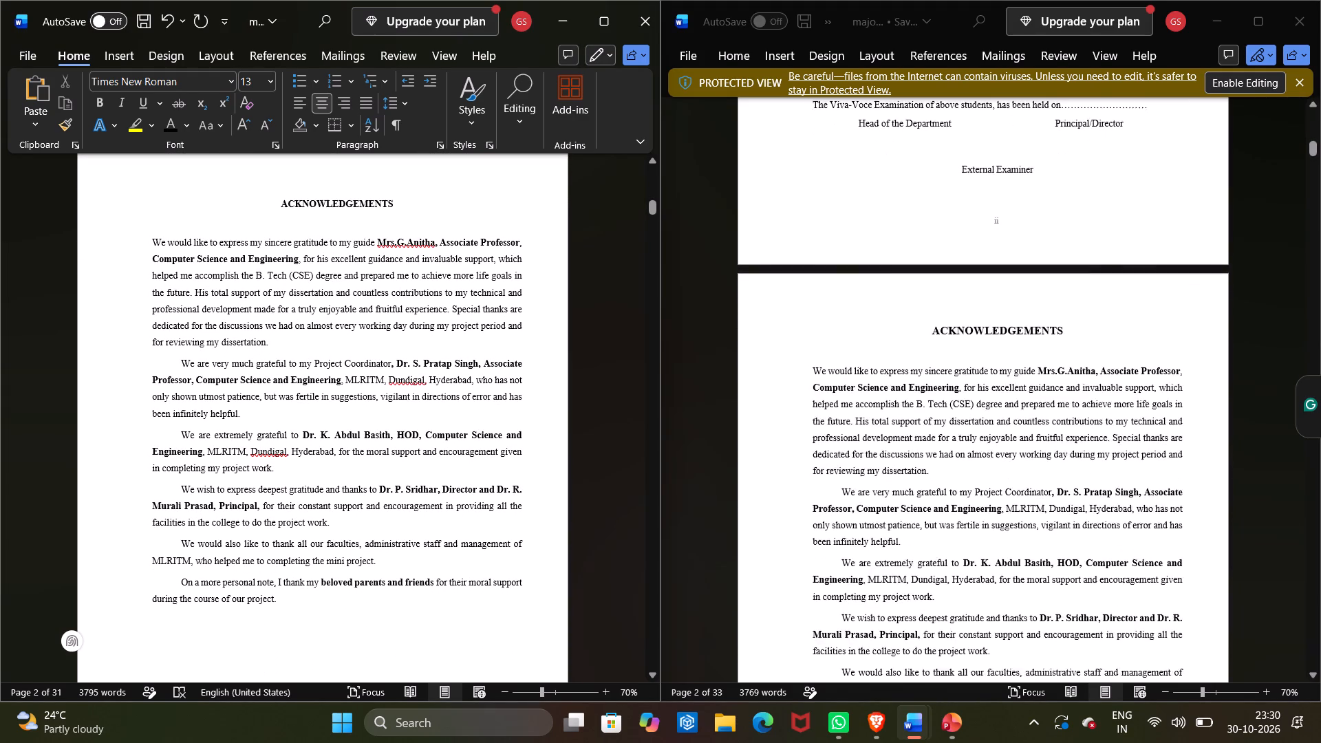
{"action": "scroll", "coordinate": [824, 498], "scroll_direction": "down", "scroll_amount": 2}
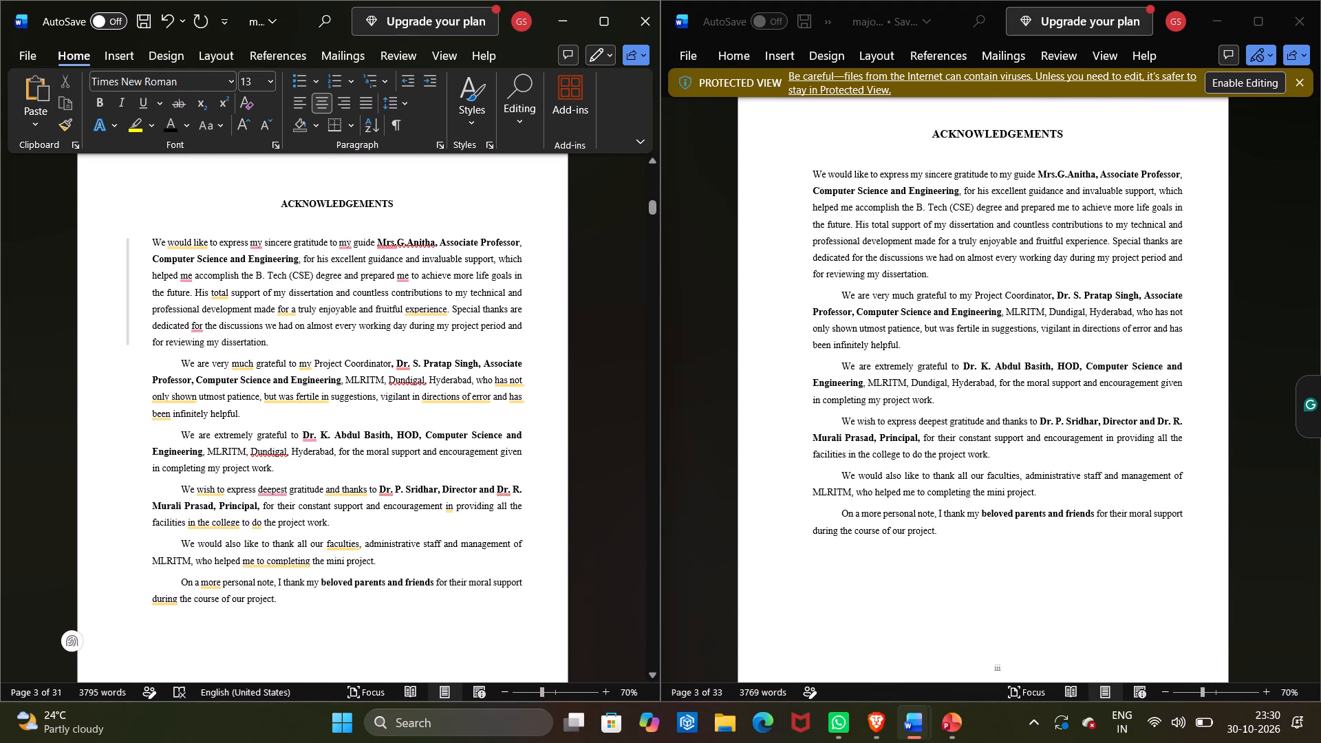
{"action": "scroll", "coordinate": [382, 234], "scroll_direction": "up", "scroll_amount": 3}
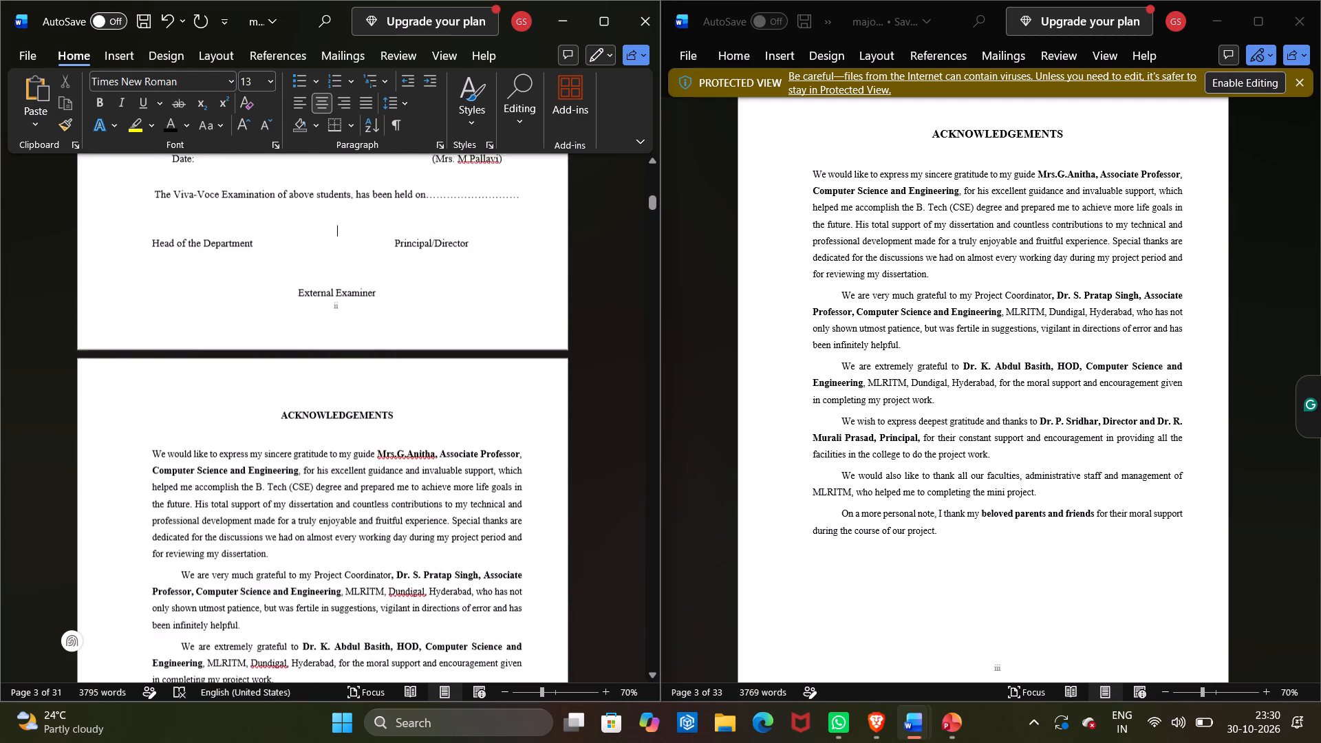
{"action": "scroll", "coordinate": [382, 234], "scroll_direction": "up", "scroll_amount": 2}
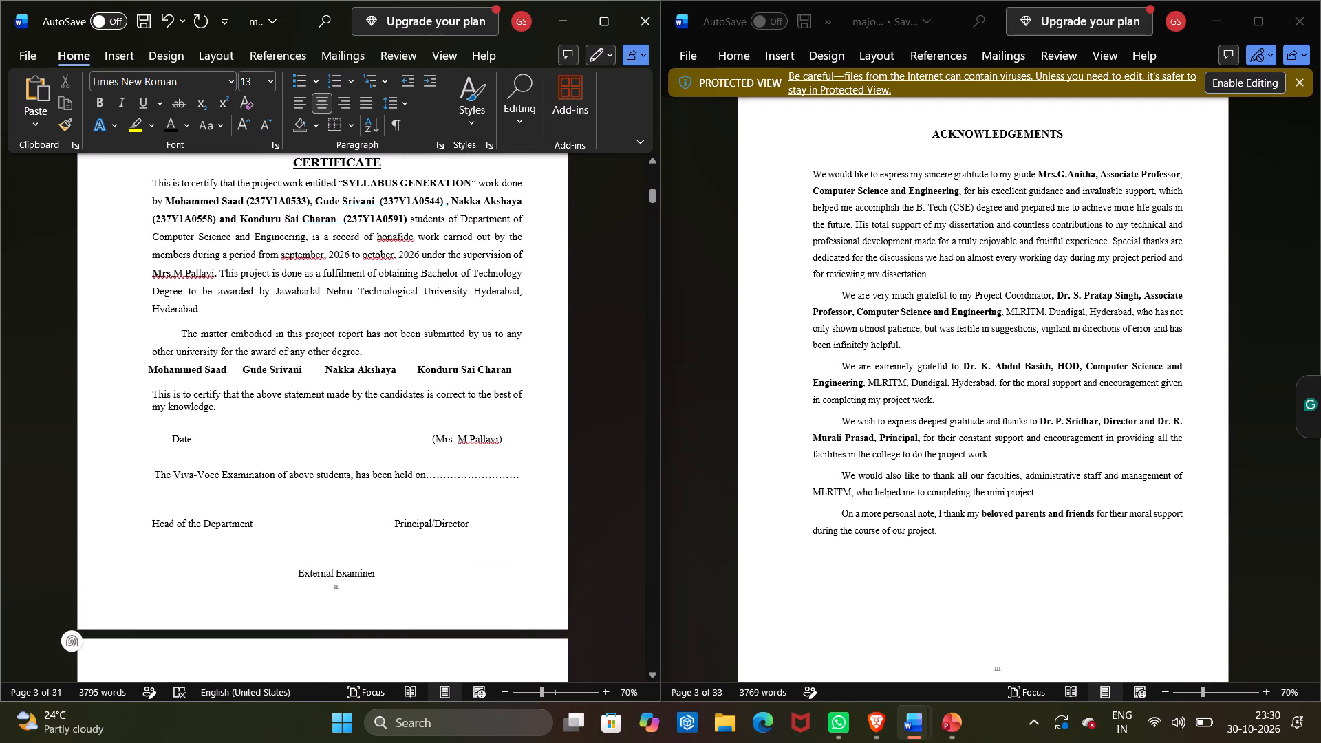
{"action": "left_click_drag", "start_coordinate": [435, 440], "coordinate": [473, 441]}
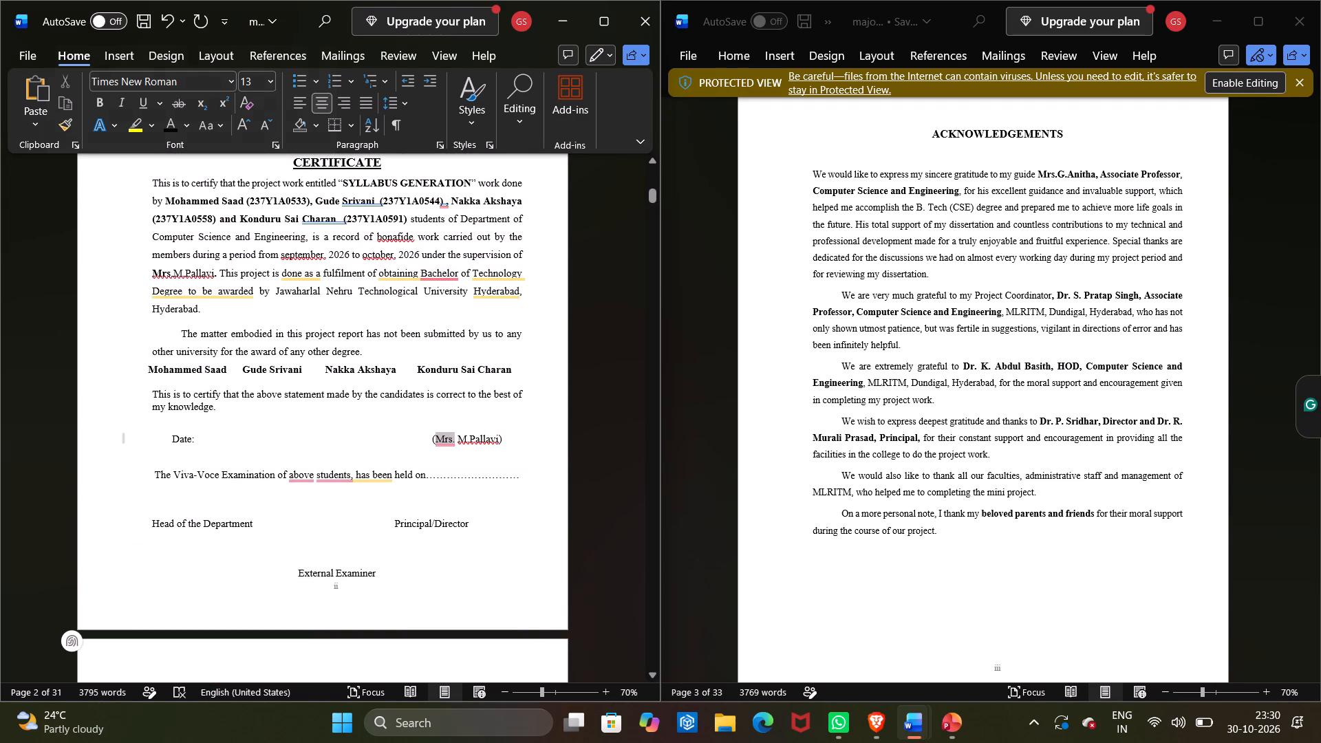
{"action": "left_click_drag", "start_coordinate": [473, 441], "coordinate": [485, 441]}
{"action": "key", "text": "ctrl+c"}
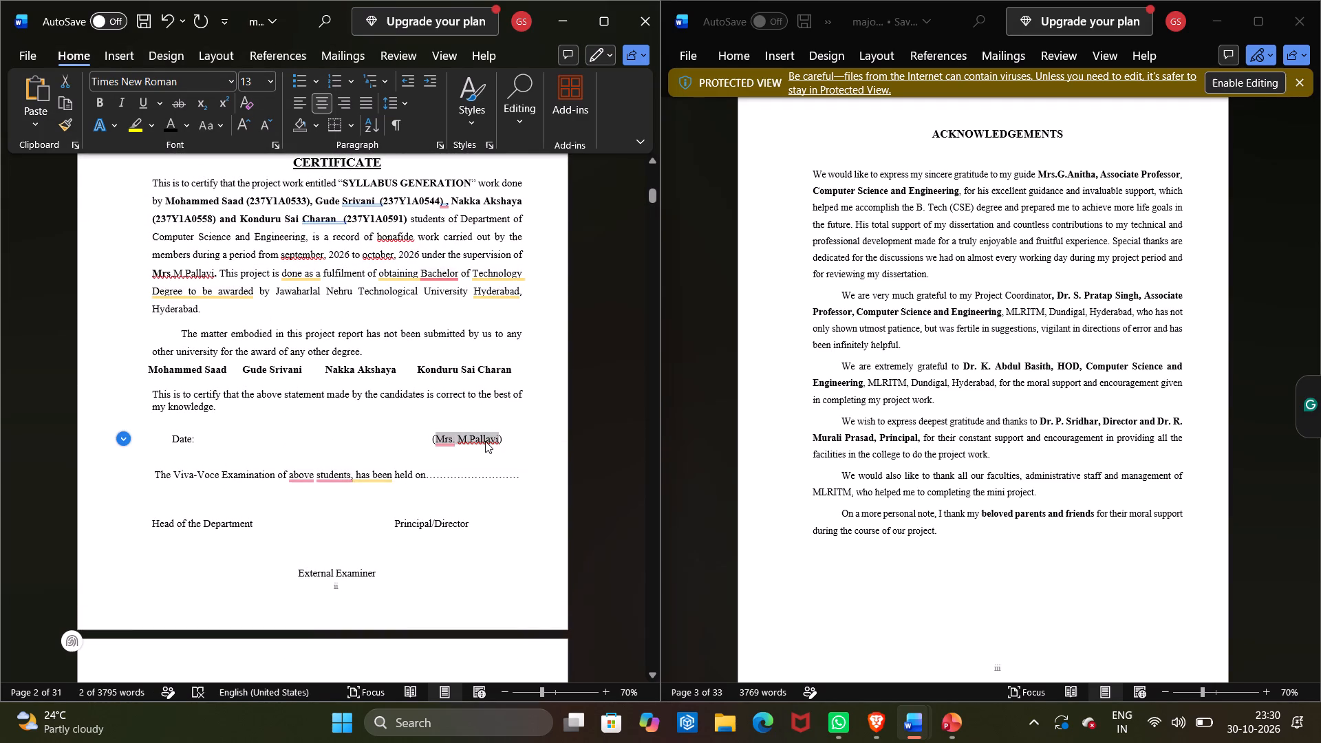
{"action": "scroll", "coordinate": [429, 497], "scroll_direction": "down", "scroll_amount": 3}
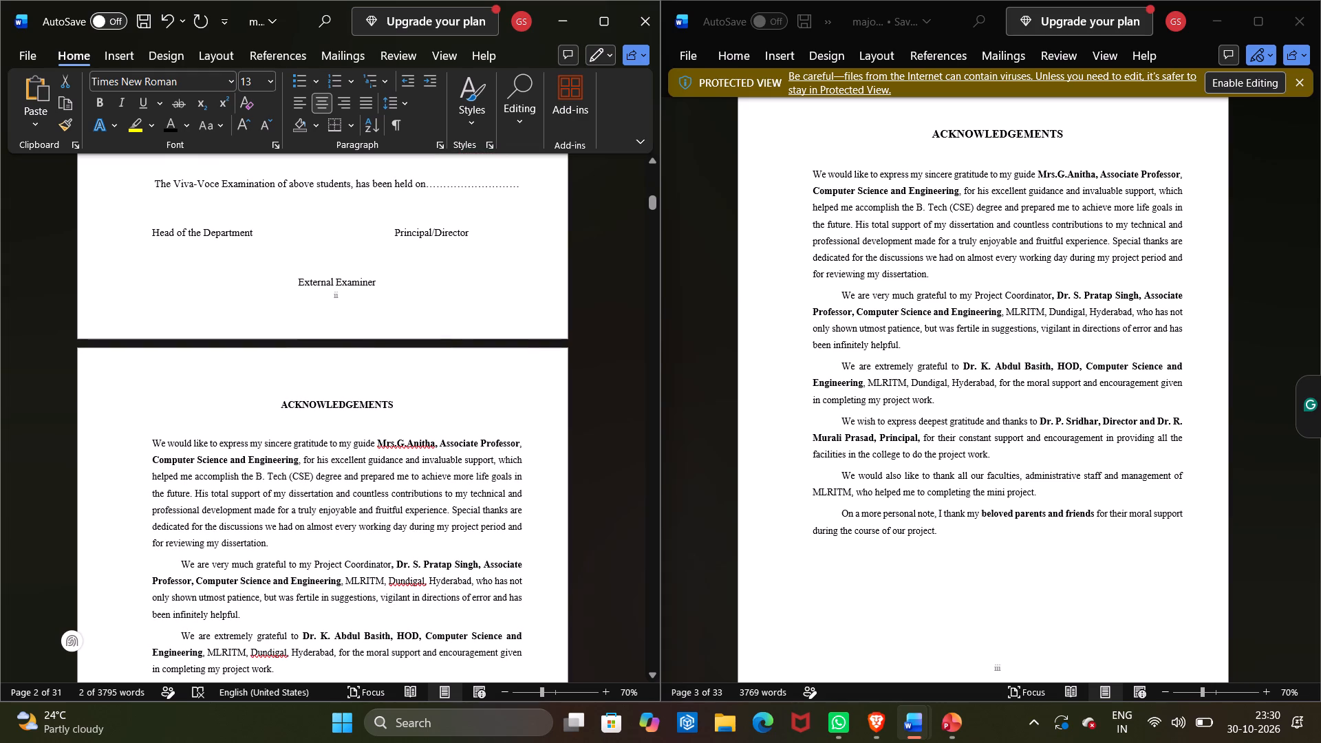
{"action": "left_click_drag", "start_coordinate": [376, 442], "coordinate": [425, 440]}
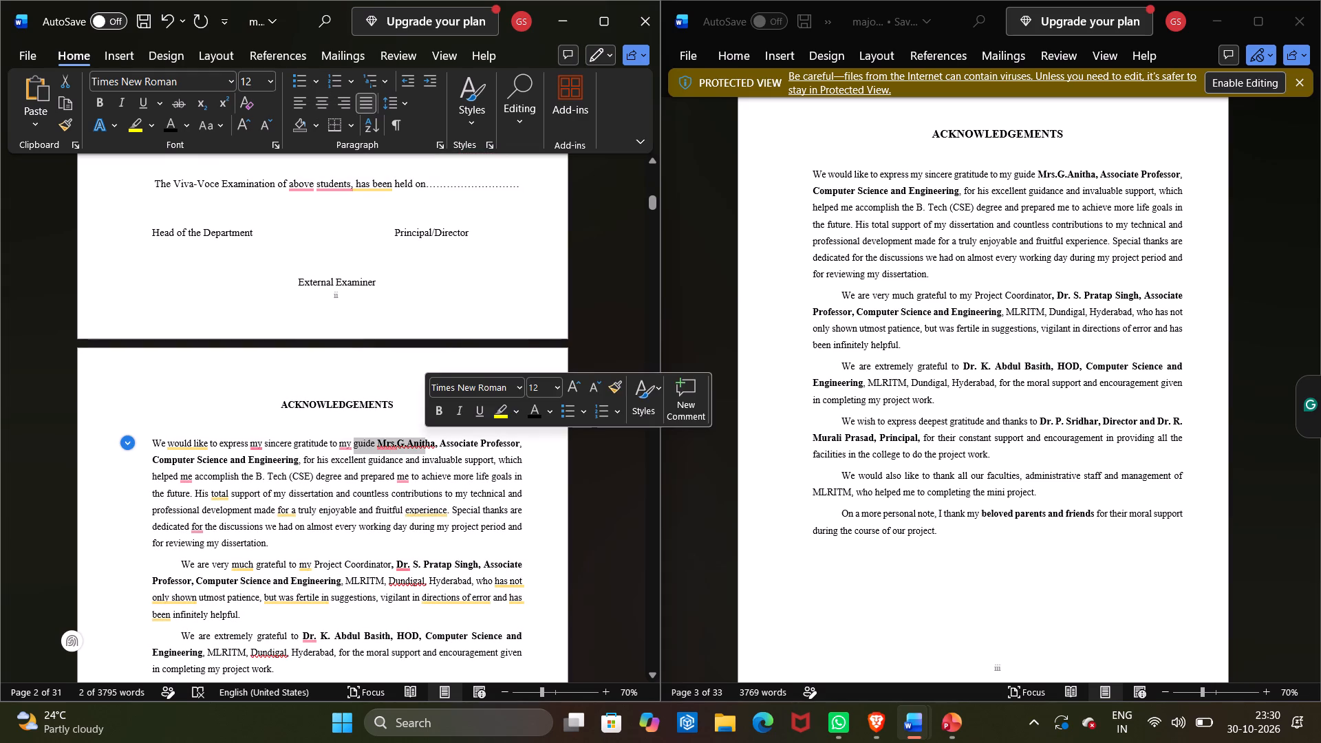
{"action": "left_click_drag", "start_coordinate": [434, 440], "coordinate": [379, 449]}
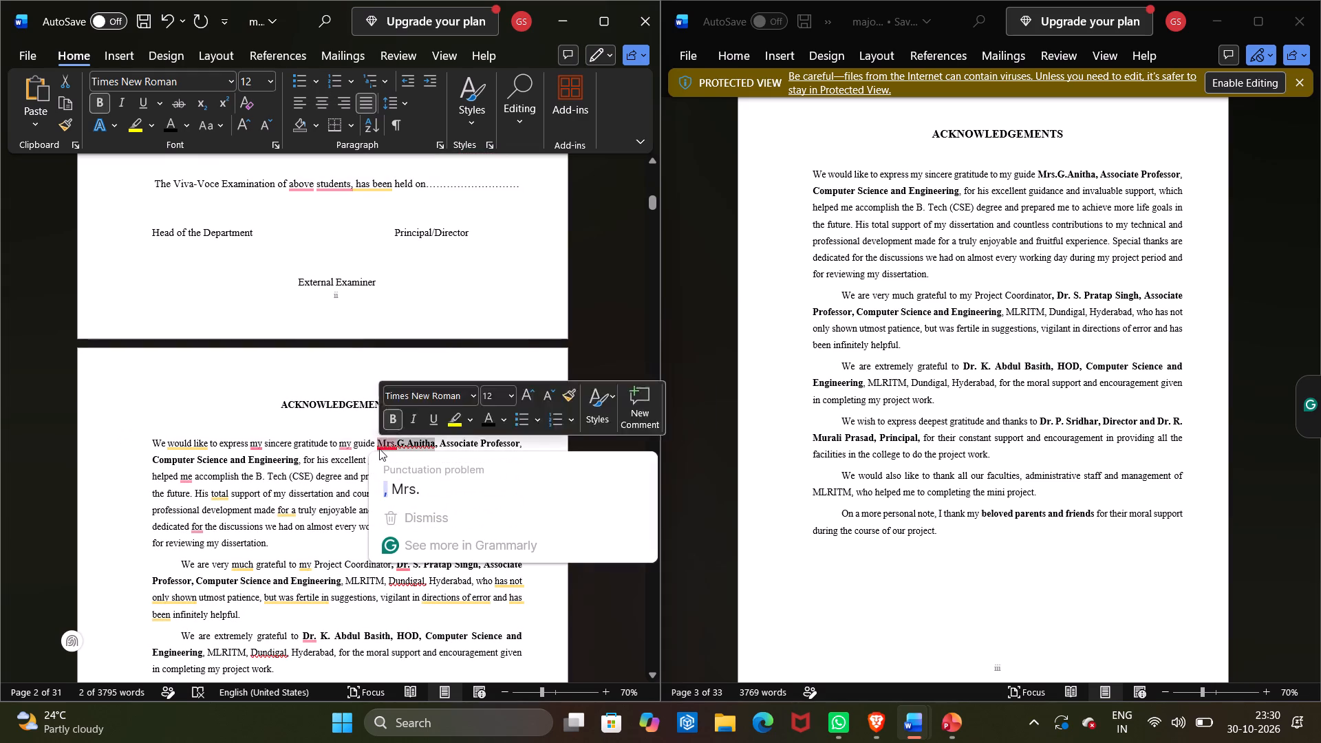
{"action": "key", "text": "ctrl+v"}
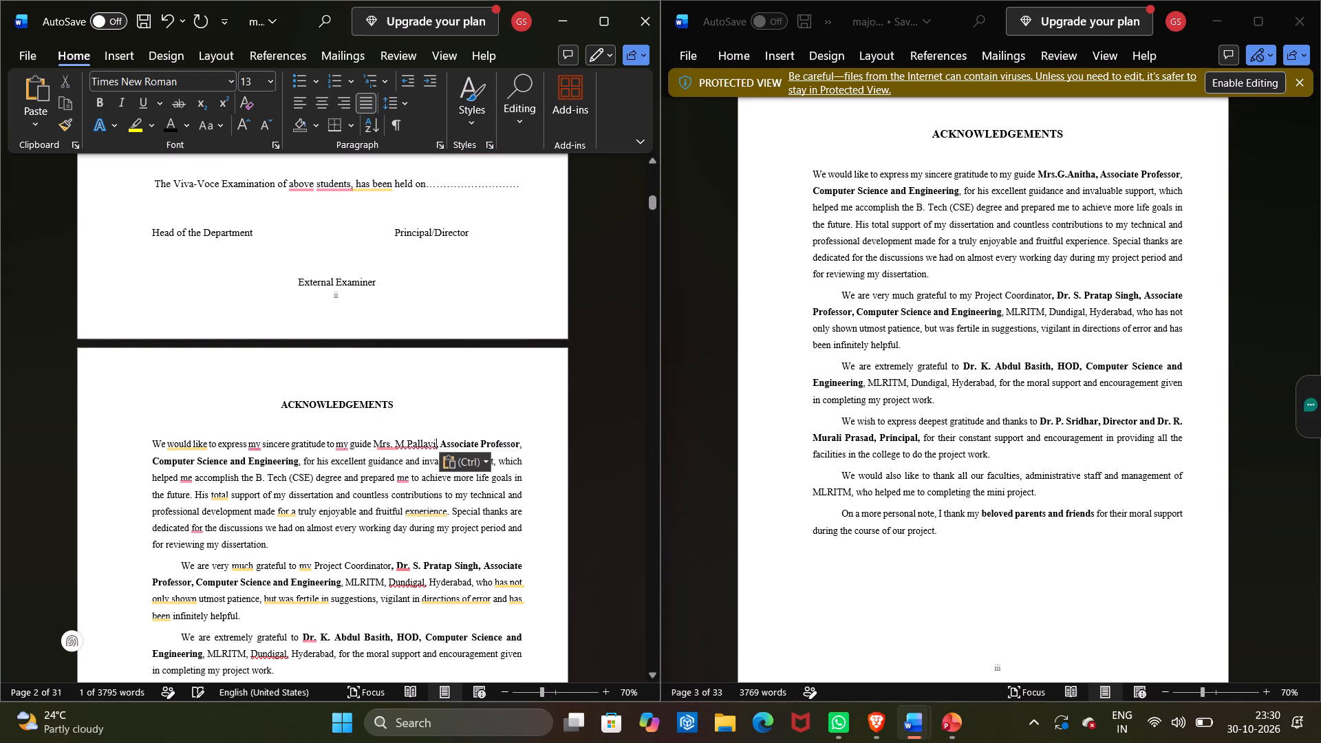
Make the pasted guide's name and its "Mrs." title bold in the first Acknowledgements paragraph.
{"action": "scroll", "coordinate": [258, 464], "scroll_direction": "down", "scroll_amount": 1}
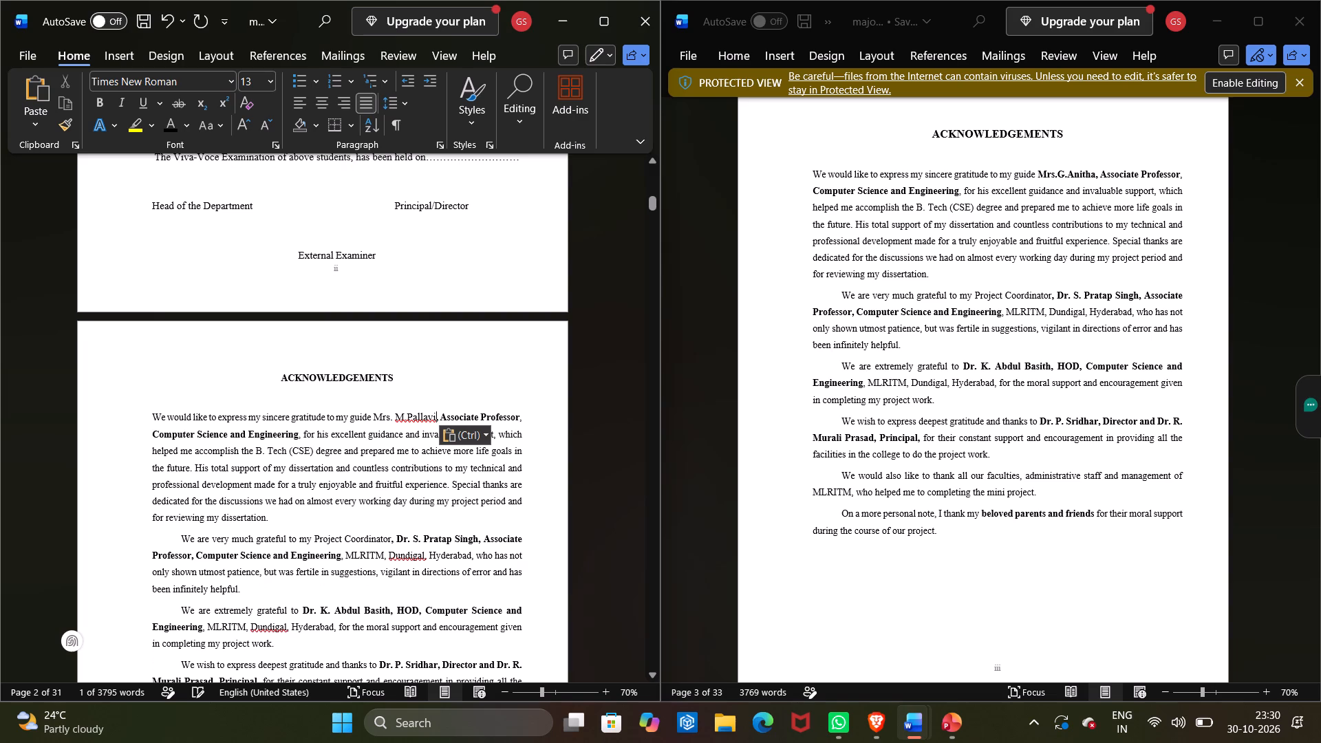
{"action": "left_click_drag", "start_coordinate": [434, 413], "coordinate": [389, 416]}
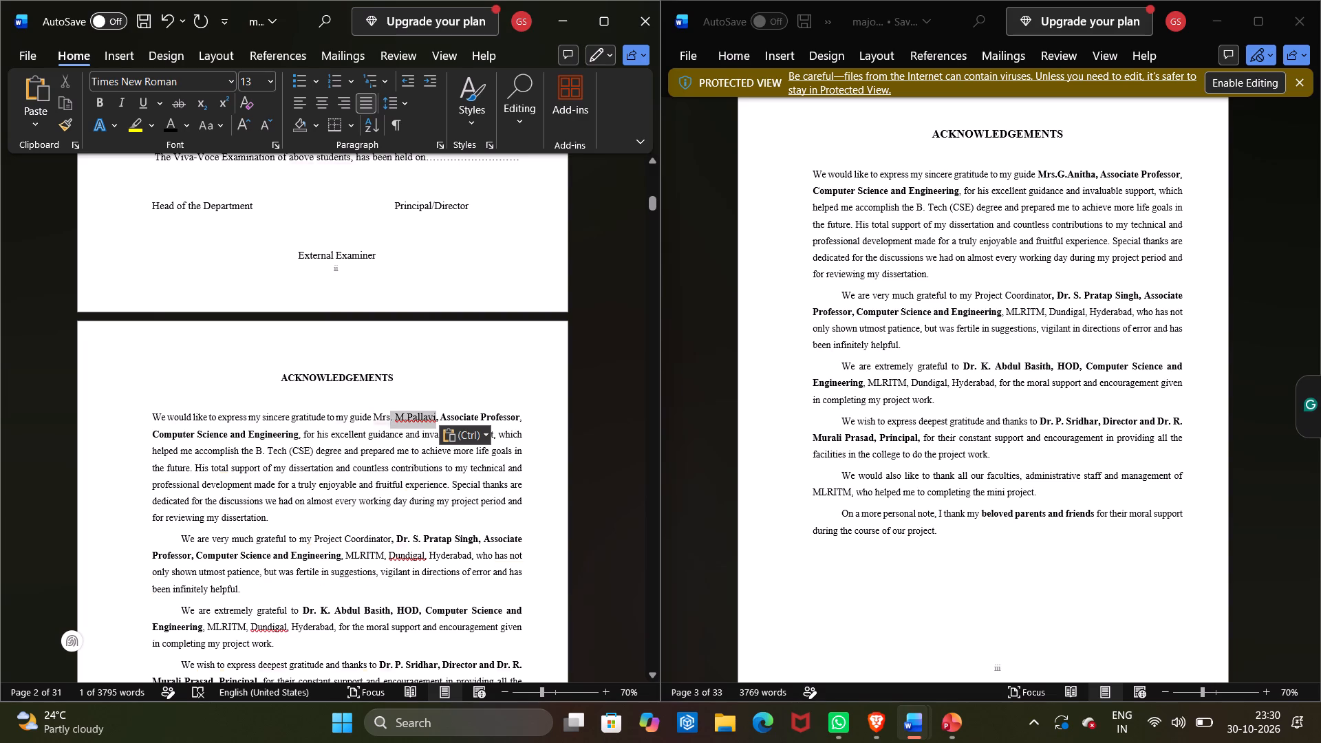
{"action": "left_click", "coordinate": [103, 99]}
{"action": "left_click", "coordinate": [414, 388]}
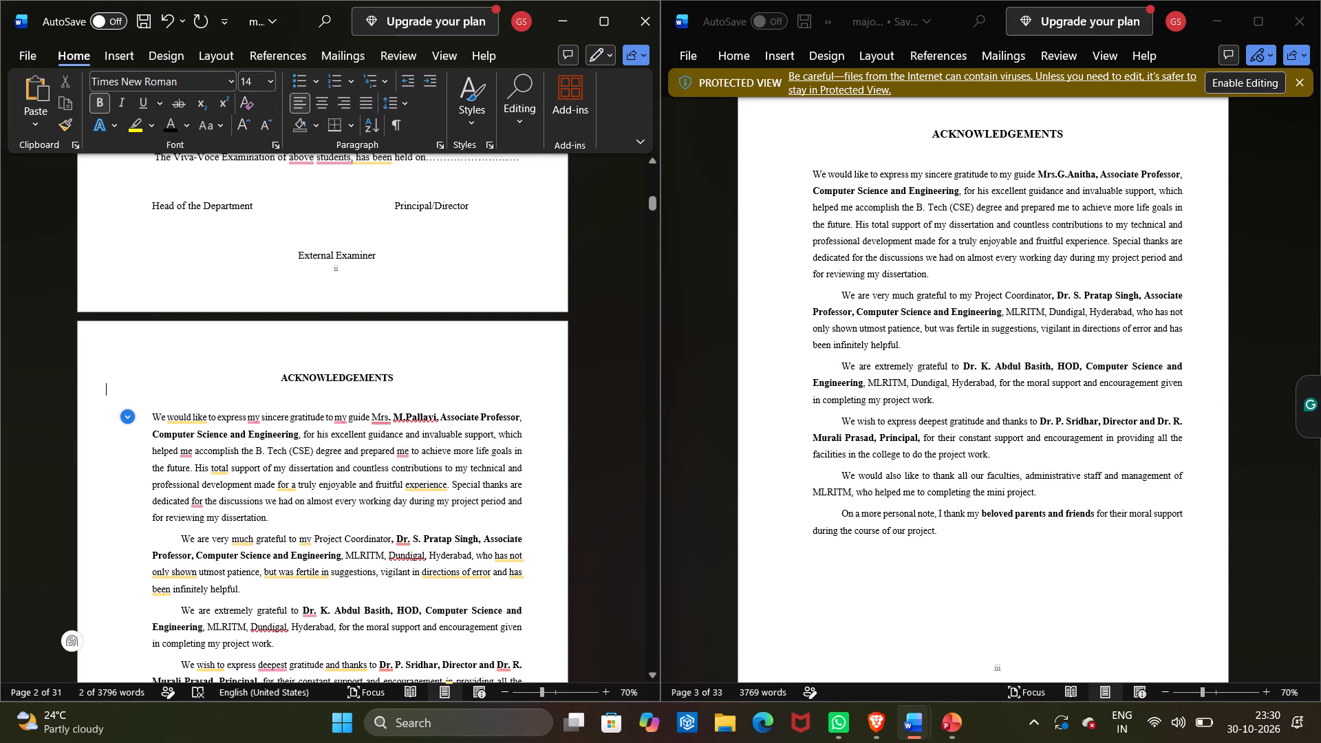
{"action": "double_click", "coordinate": [389, 422]}
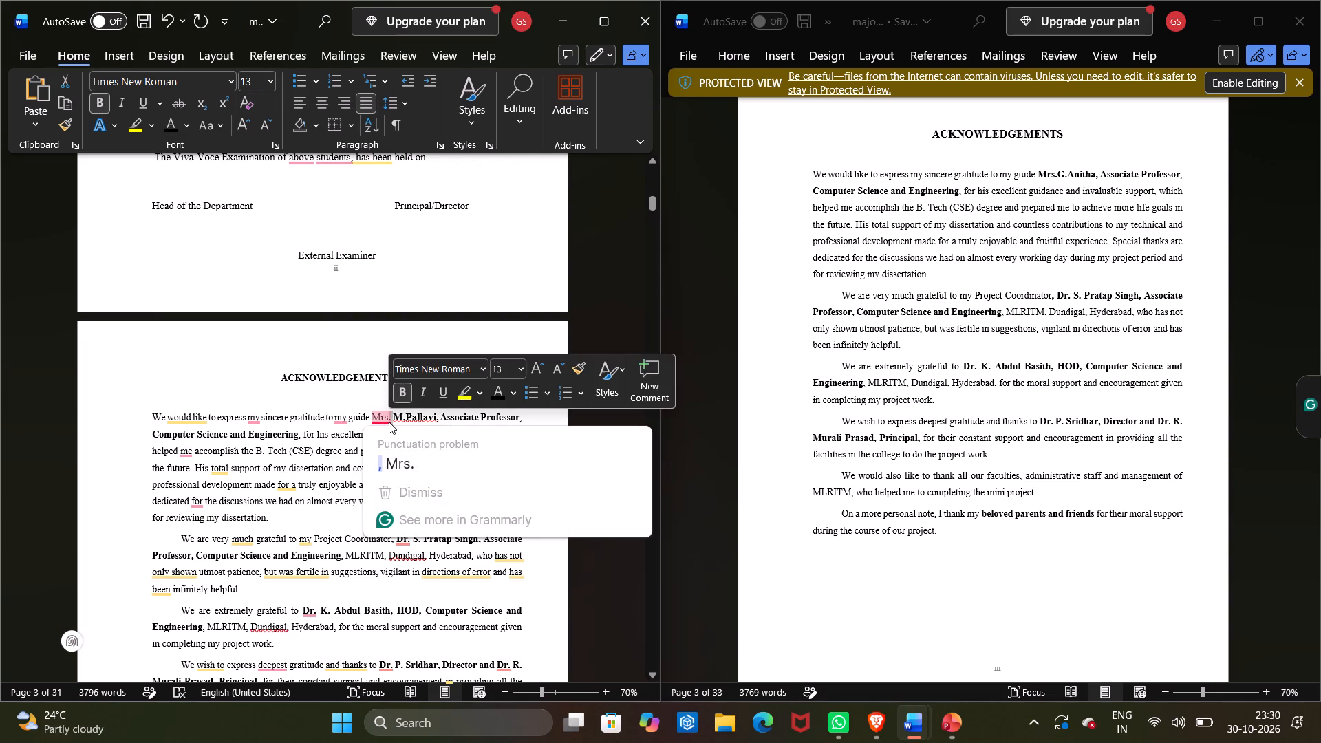
{"action": "left_click", "coordinate": [366, 382]}
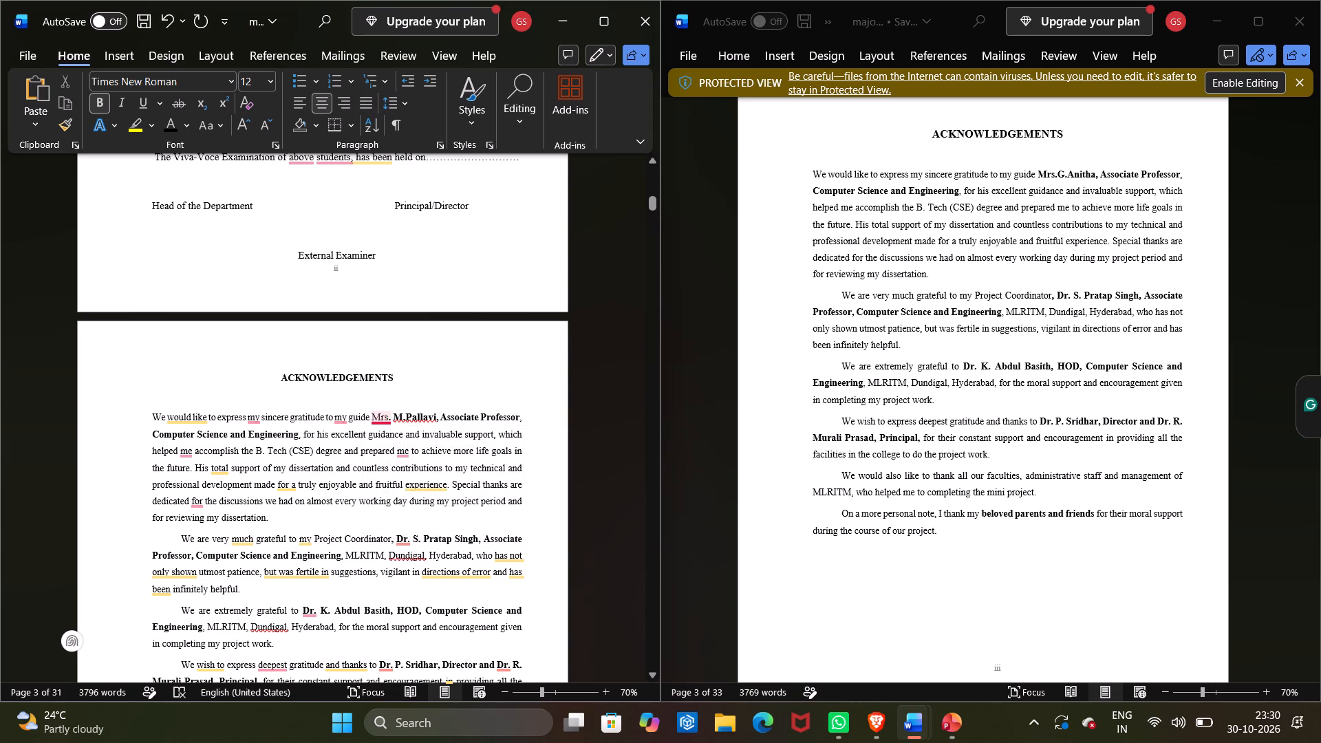
{"action": "left_click_drag", "start_coordinate": [389, 413], "coordinate": [372, 413]}
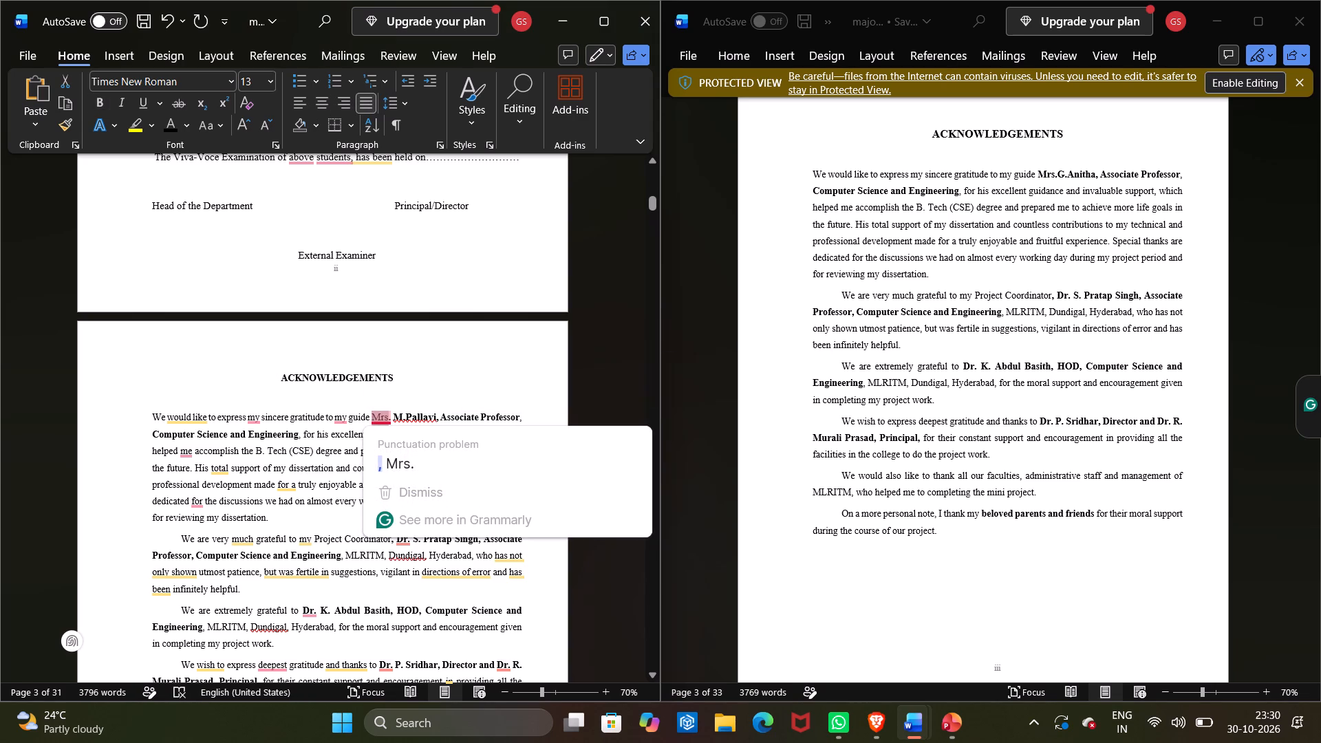
{"action": "left_click", "coordinate": [105, 105]}
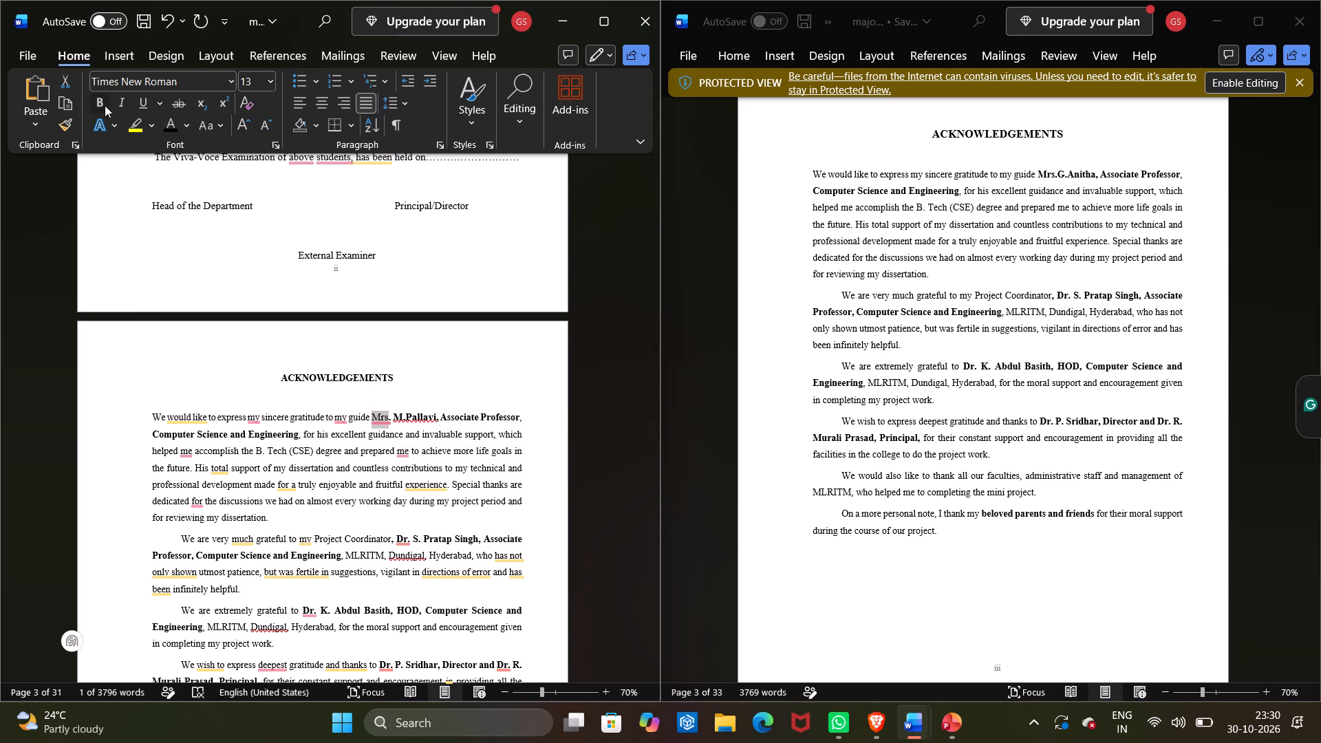
{"action": "left_click", "coordinate": [448, 380]}
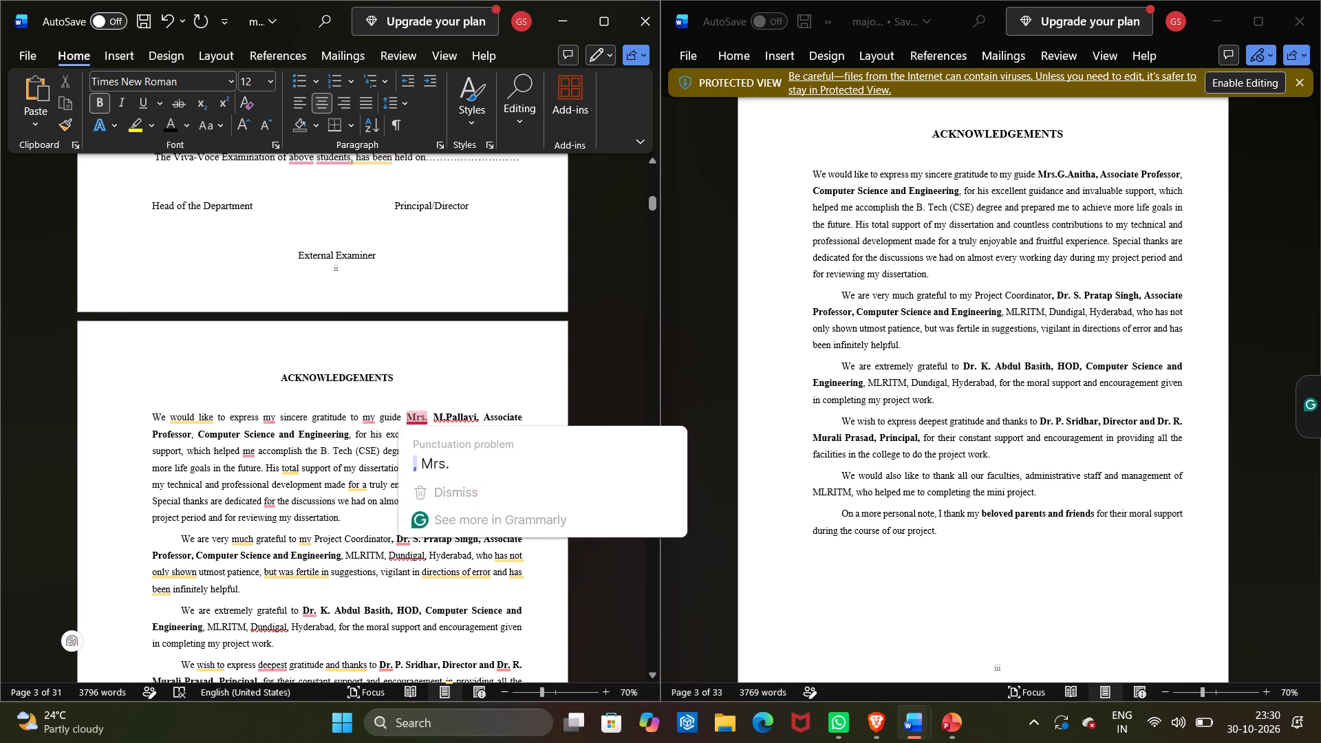
{"action": "left_click", "coordinate": [424, 367]}
Delete the space between "Mrs." and the guide's name in the first Acknowledgements paragraph.
{"action": "left_click", "coordinate": [433, 411]}
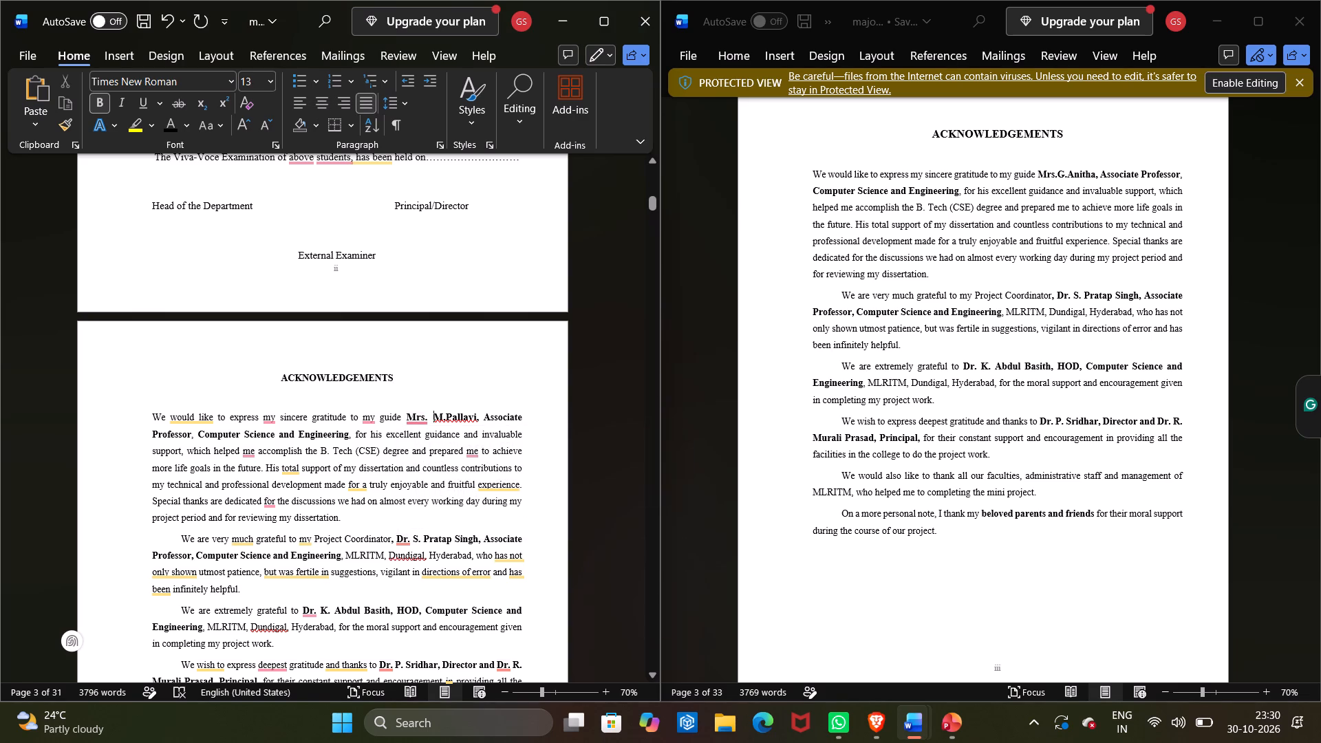
{"action": "key", "text": "BackSpace"}
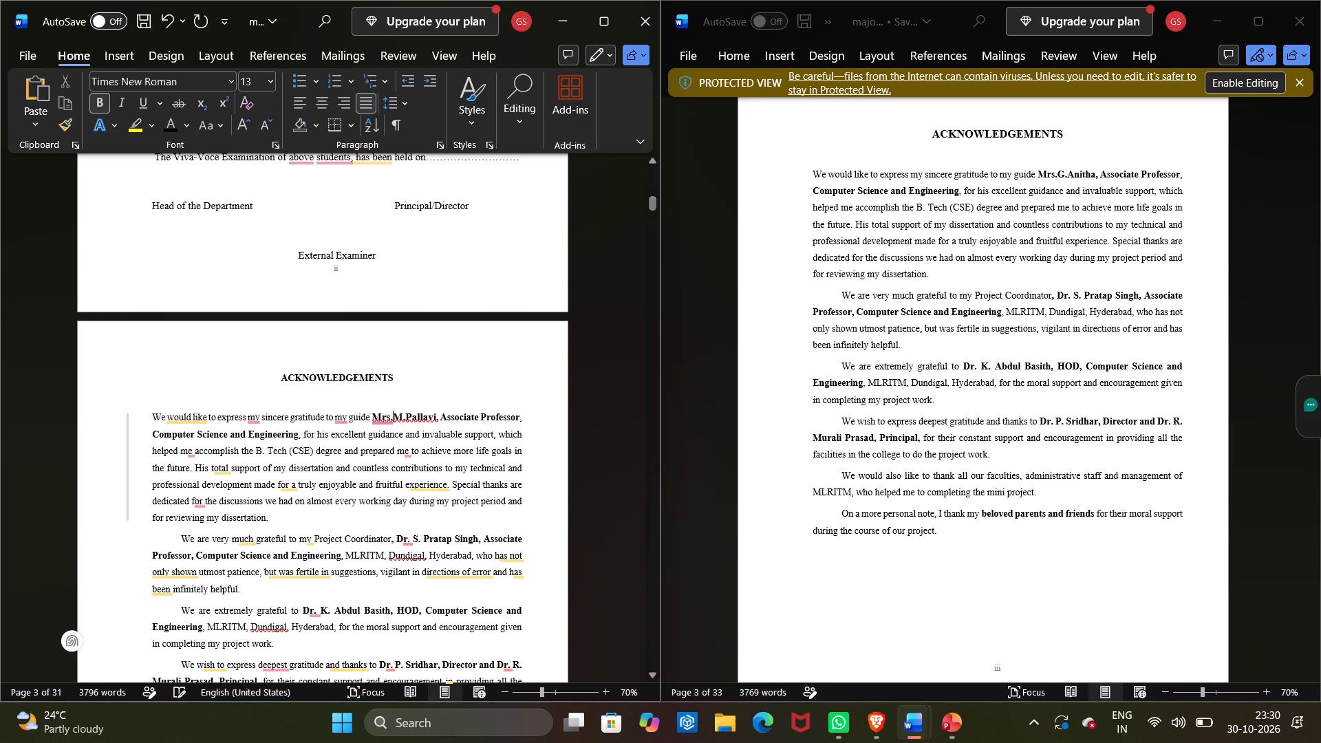
Examine the remaining Acknowledgements paragraphs against the reference report's Acknowledgements page.
{"action": "scroll", "coordinate": [406, 435], "scroll_direction": "down", "scroll_amount": 1}
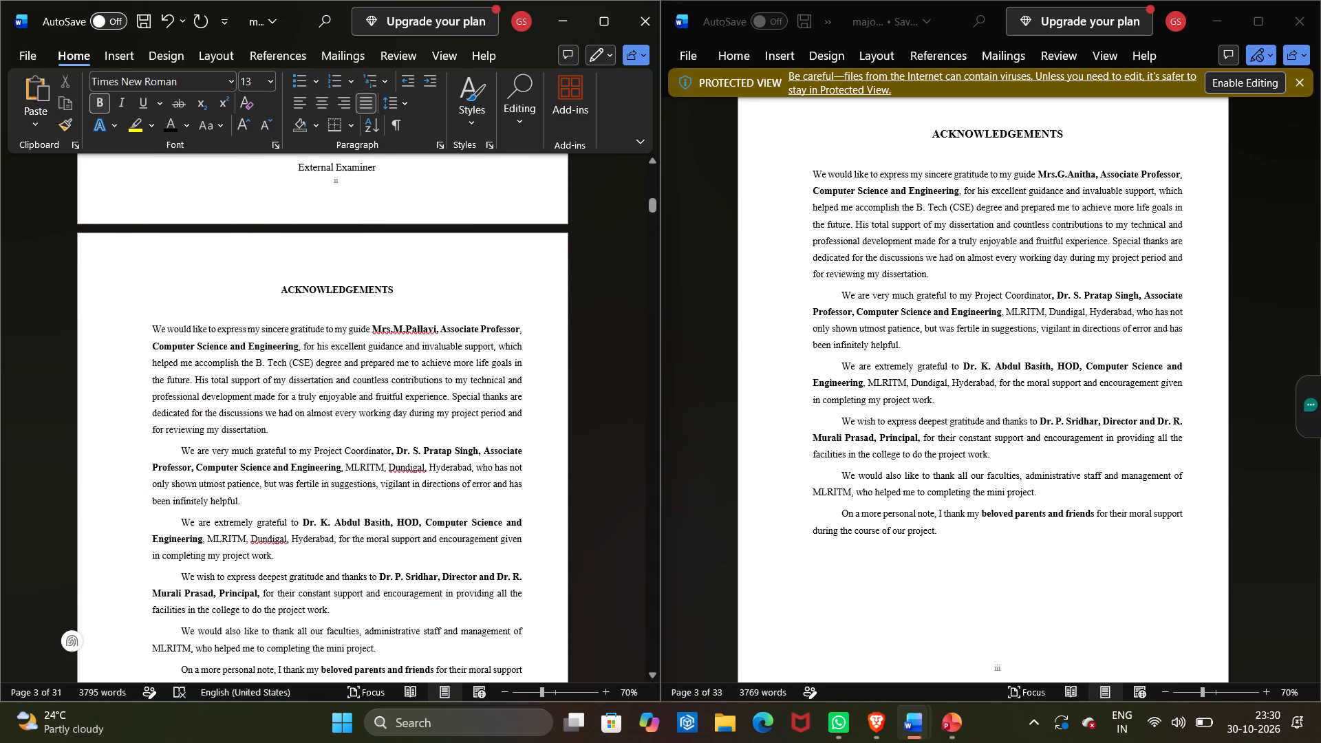
{"action": "scroll", "coordinate": [406, 435], "scroll_direction": "down", "scroll_amount": 1}
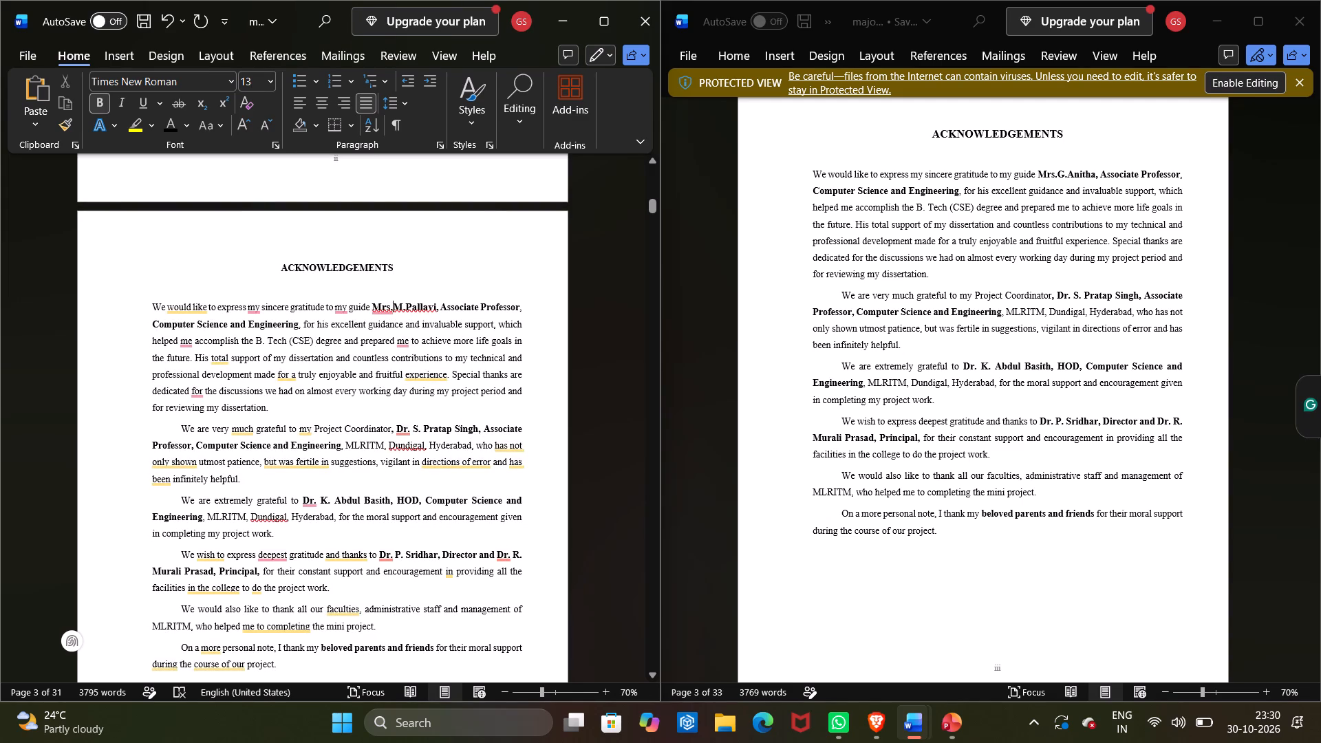
{"action": "scroll", "coordinate": [435, 424], "scroll_direction": "down", "scroll_amount": 2}
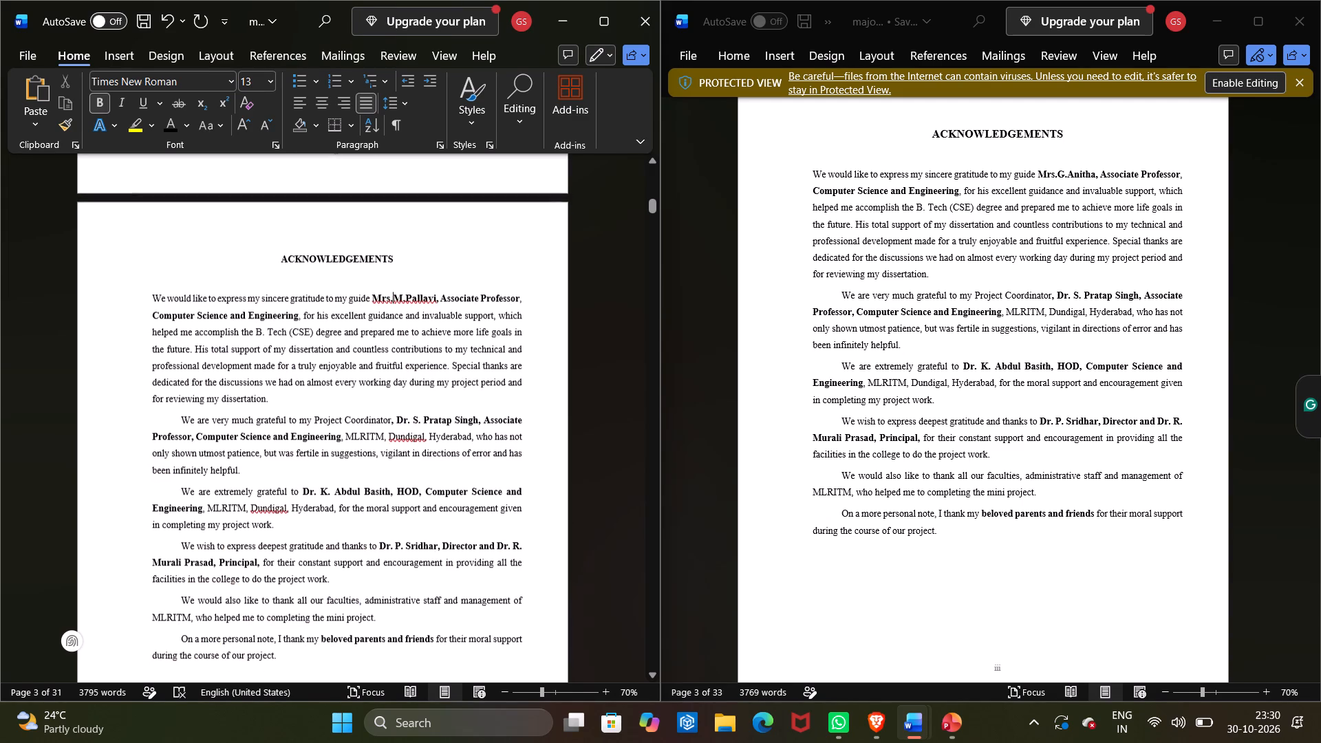
{"action": "scroll", "coordinate": [435, 424], "scroll_direction": "down", "scroll_amount": 1}
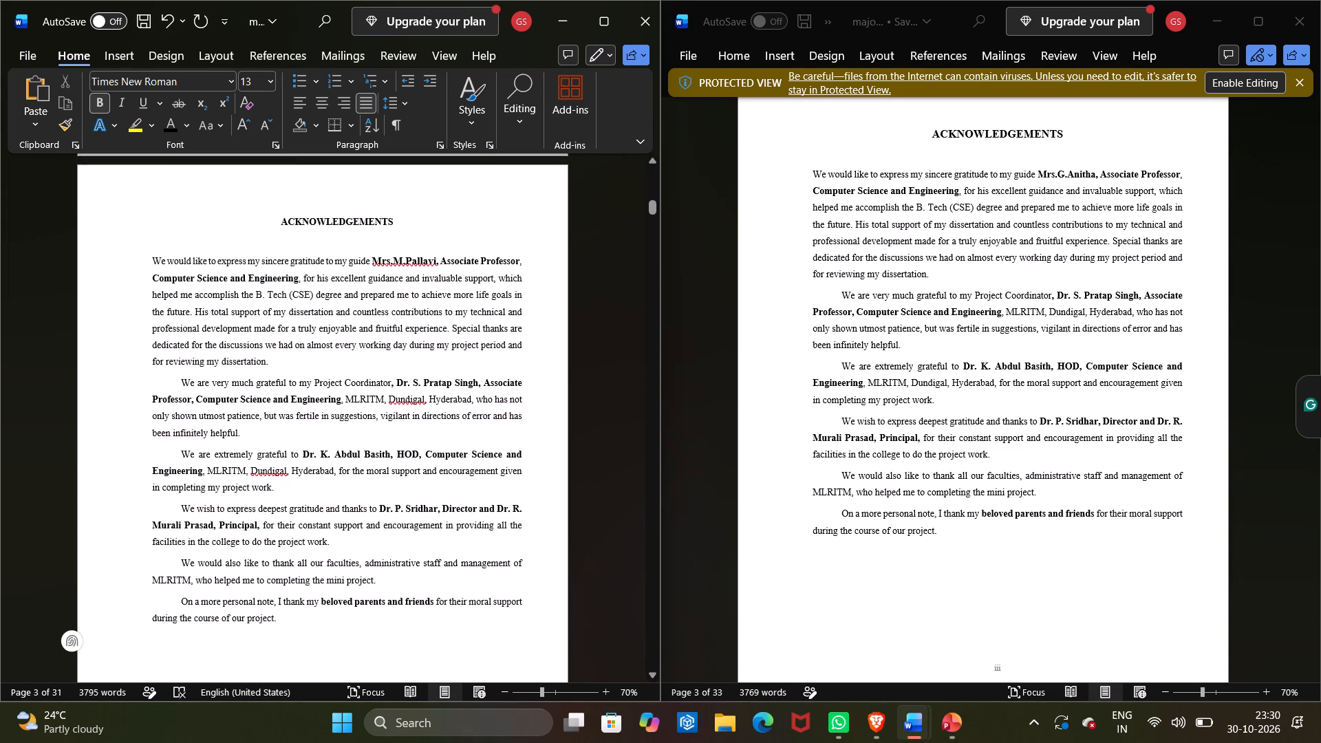
{"action": "scroll", "coordinate": [435, 424], "scroll_direction": "down", "scroll_amount": 2}
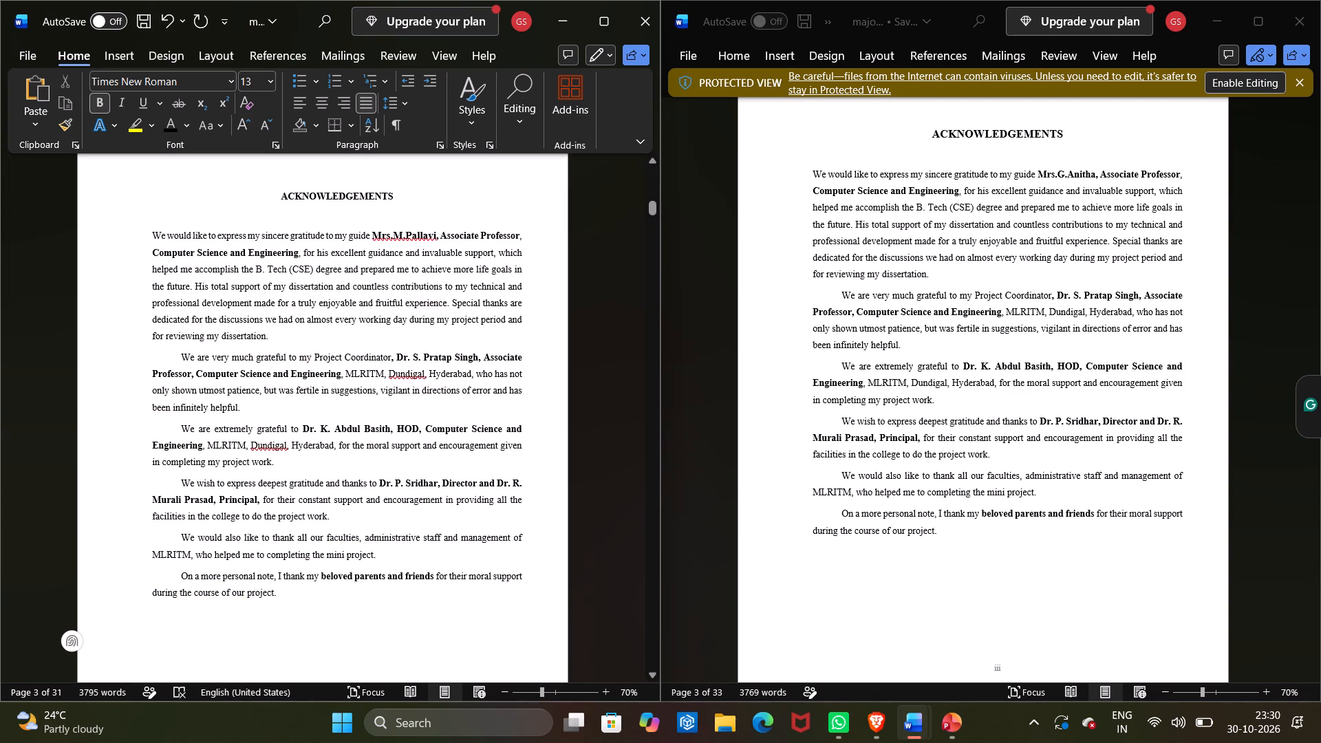
{"action": "scroll", "coordinate": [435, 424], "scroll_direction": "down", "scroll_amount": 1}
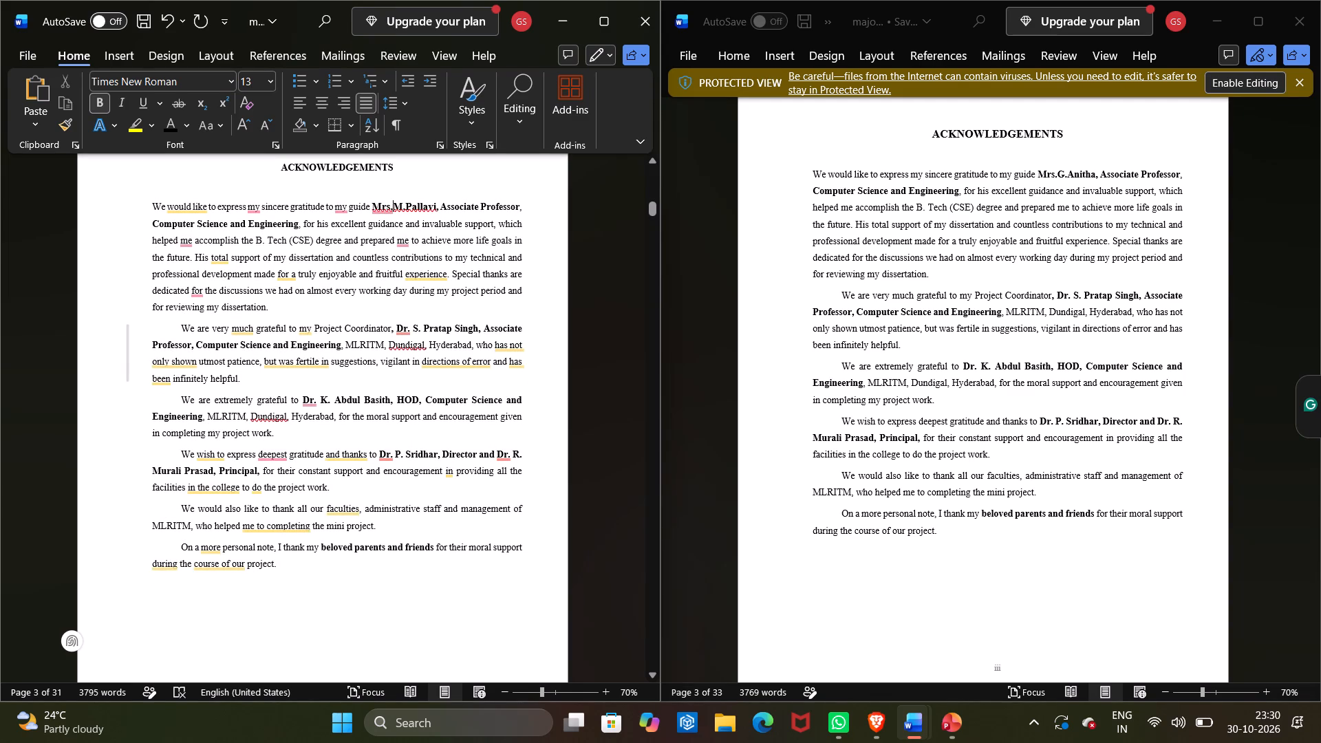
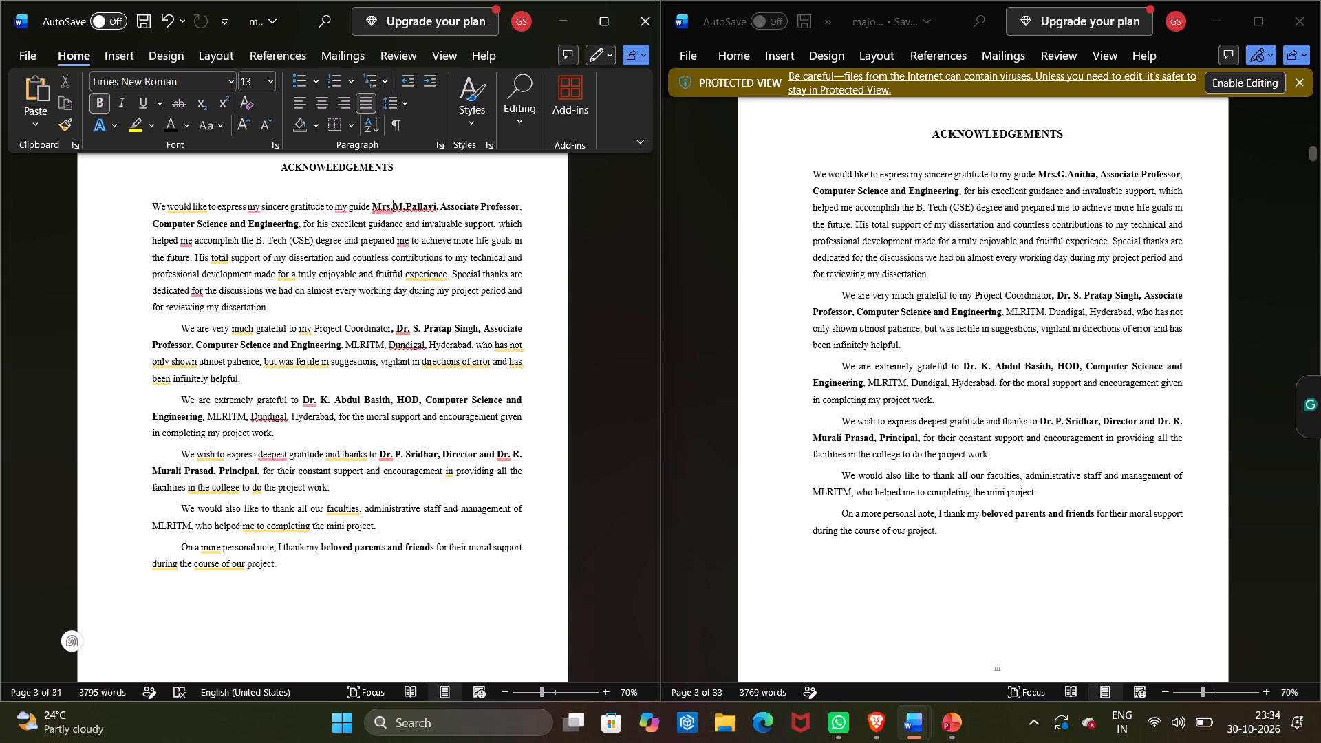
Switch to the Syllabus Generation presentation in PowerPoint to check its title slide details, and return to the Word report.
{"action": "left_click", "coordinate": [954, 720]}
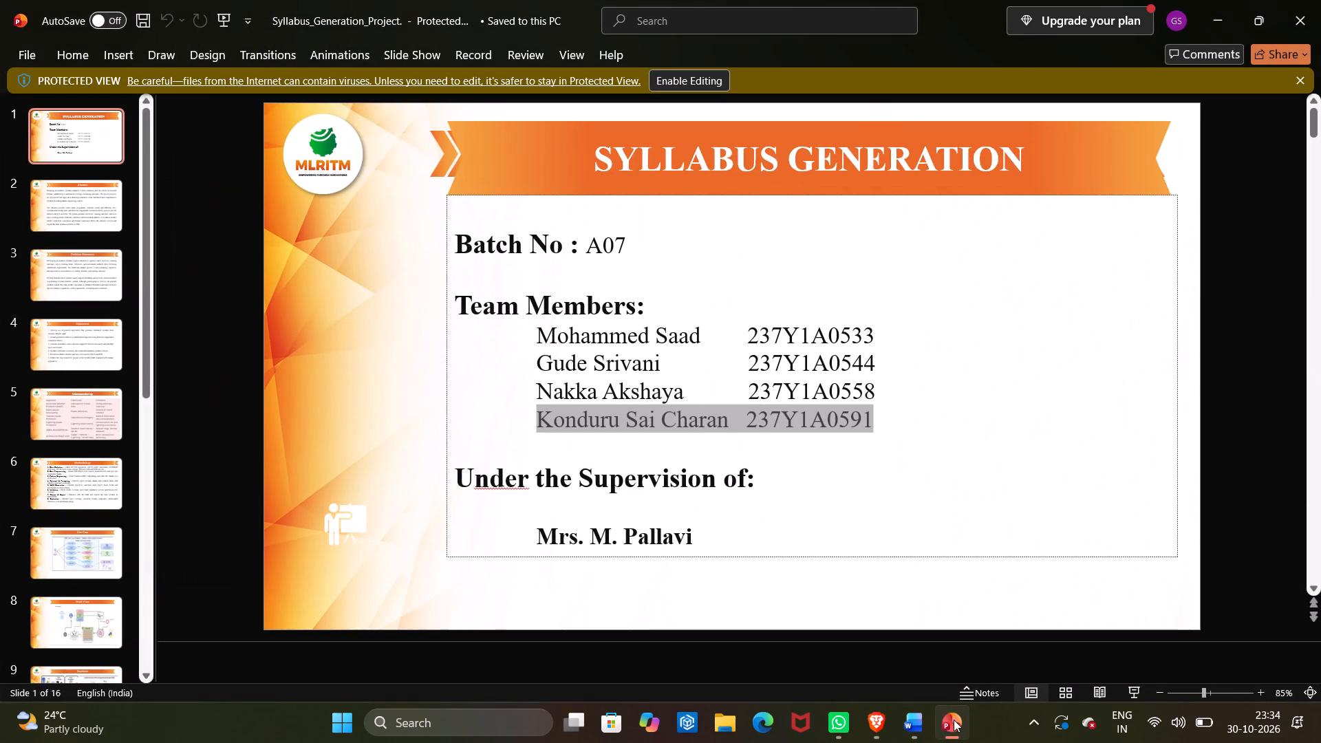
{"action": "left_click", "coordinate": [954, 720]}
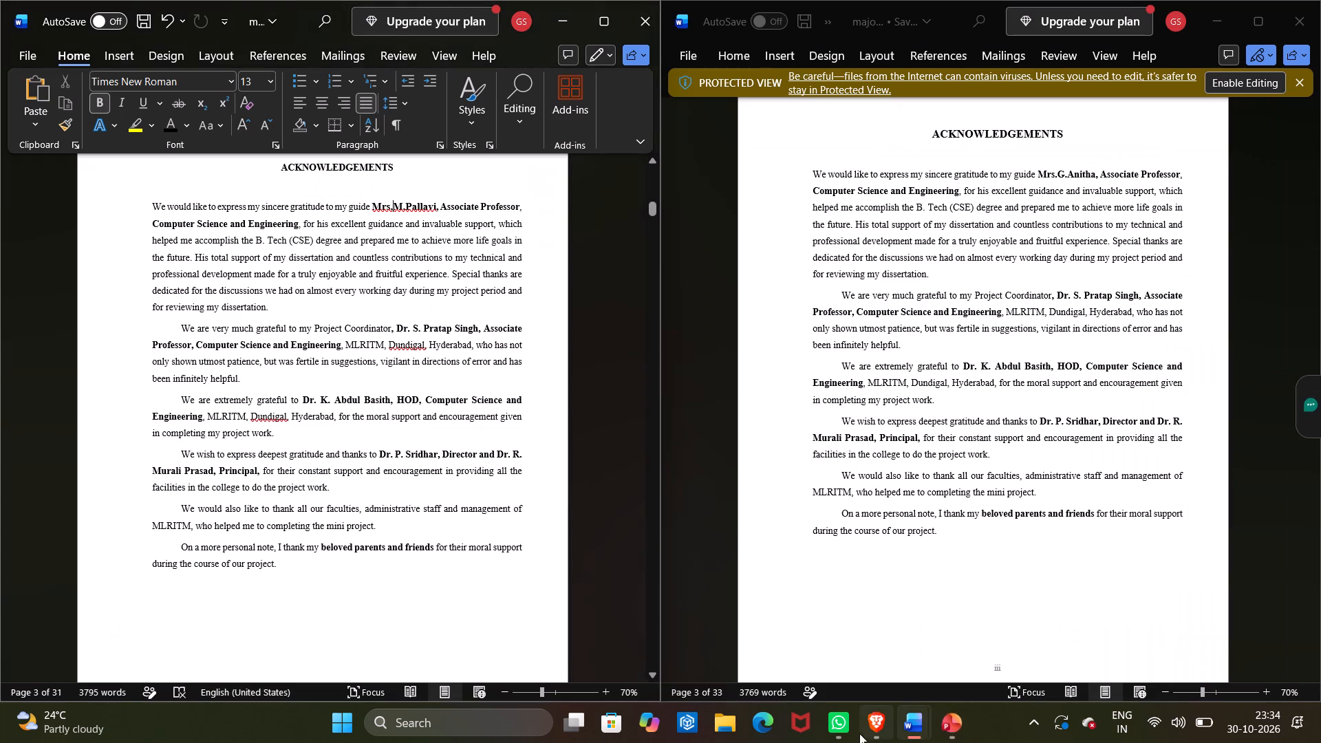
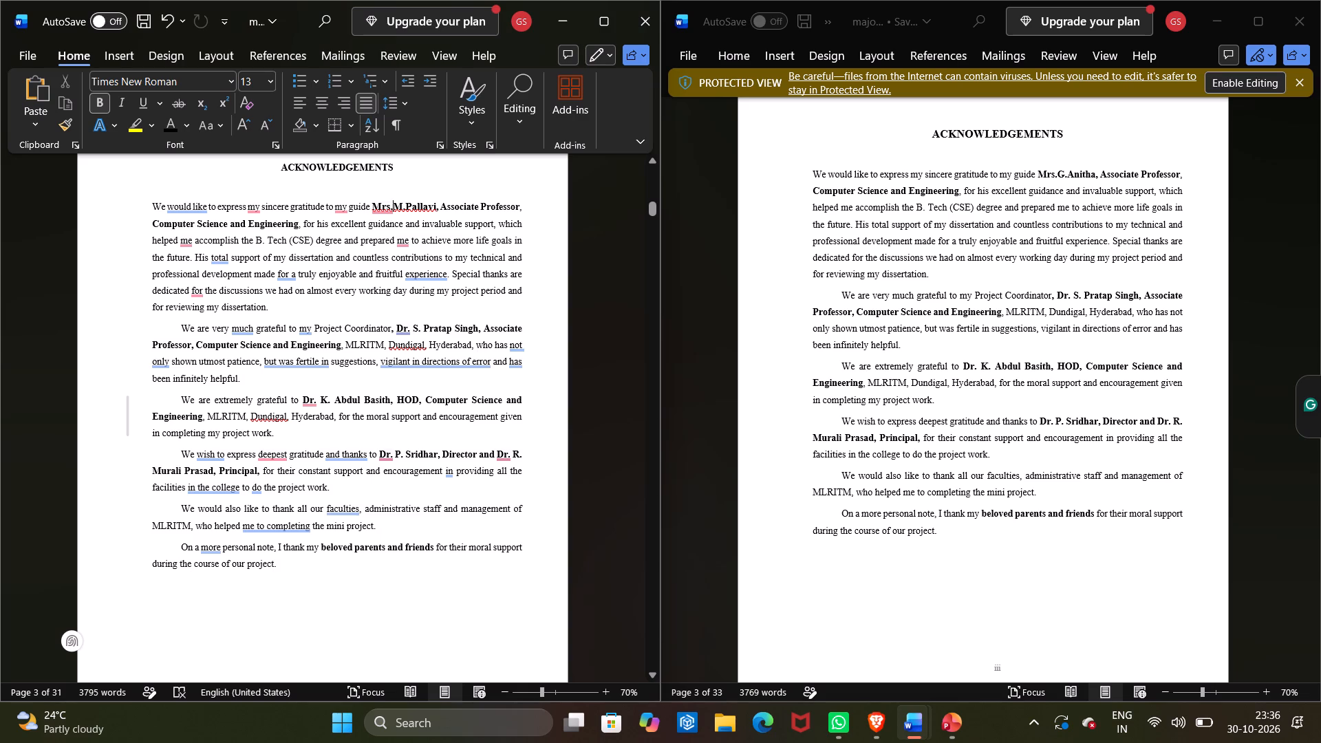
Replace the HOD's title and name in the third Acknowledgements paragraph with "Mrs." and the new HOD's name, without a space between them.
{"action": "left_click_drag", "start_coordinate": [388, 396], "coordinate": [309, 402]}
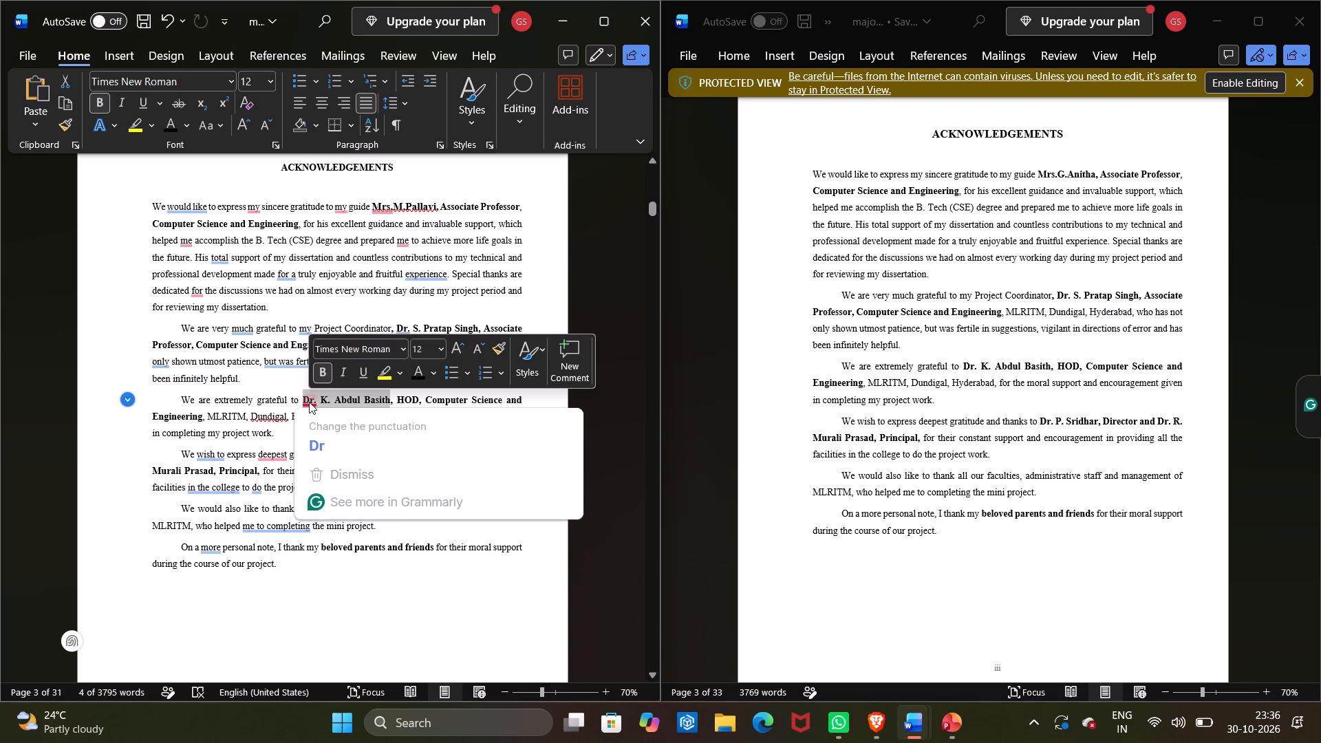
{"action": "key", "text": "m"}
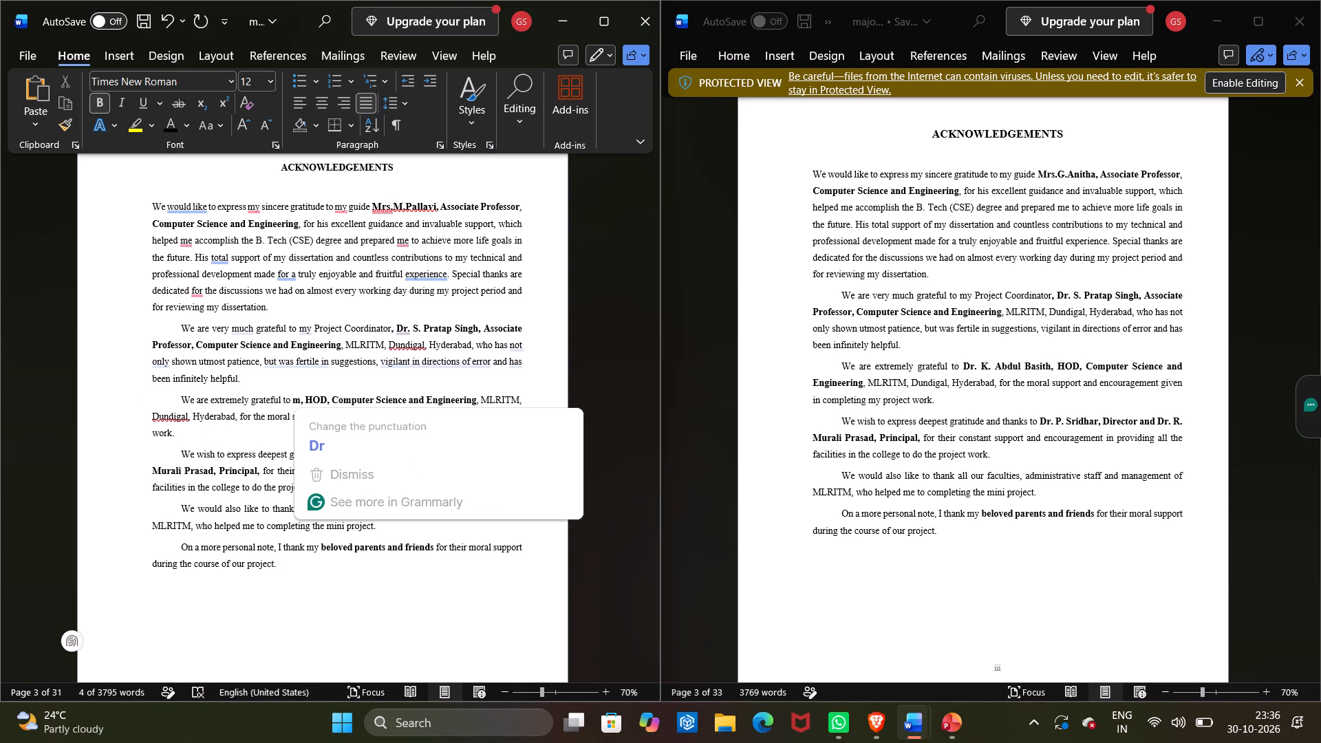
{"action": "key", "text": "BackSpace"}
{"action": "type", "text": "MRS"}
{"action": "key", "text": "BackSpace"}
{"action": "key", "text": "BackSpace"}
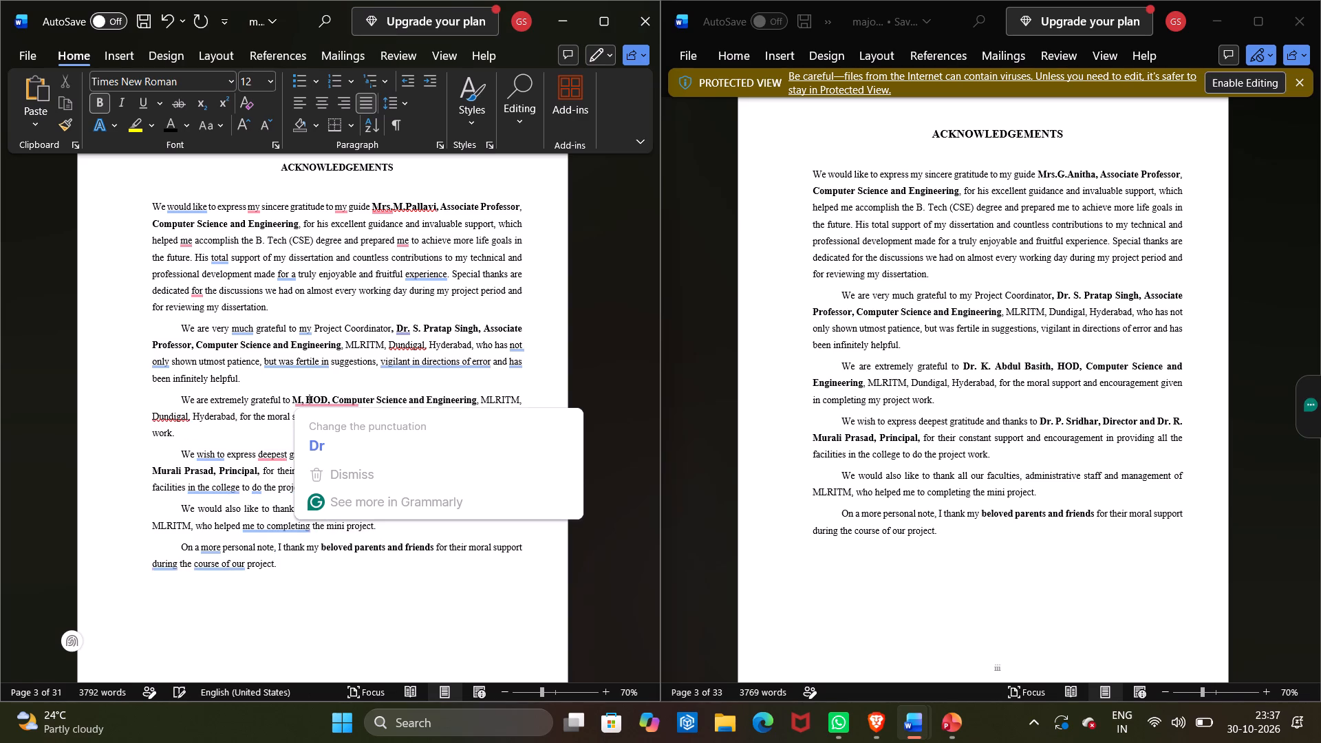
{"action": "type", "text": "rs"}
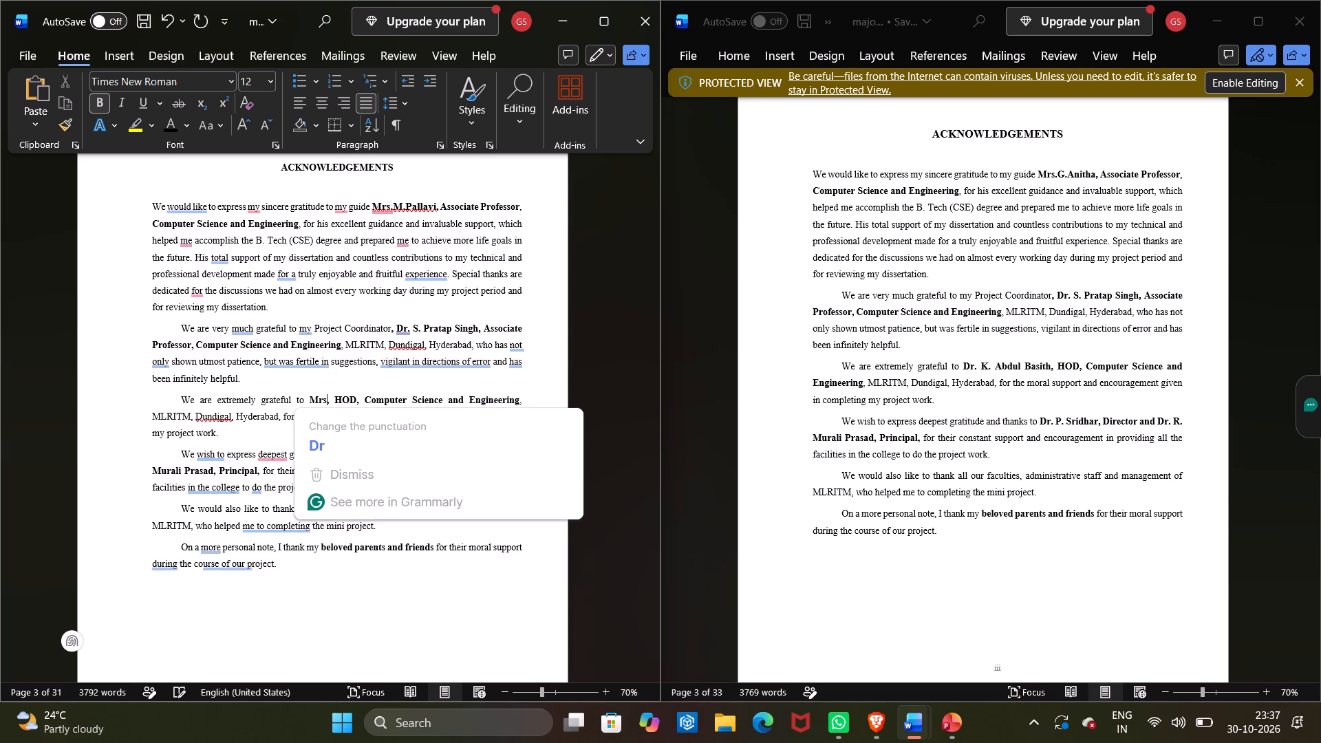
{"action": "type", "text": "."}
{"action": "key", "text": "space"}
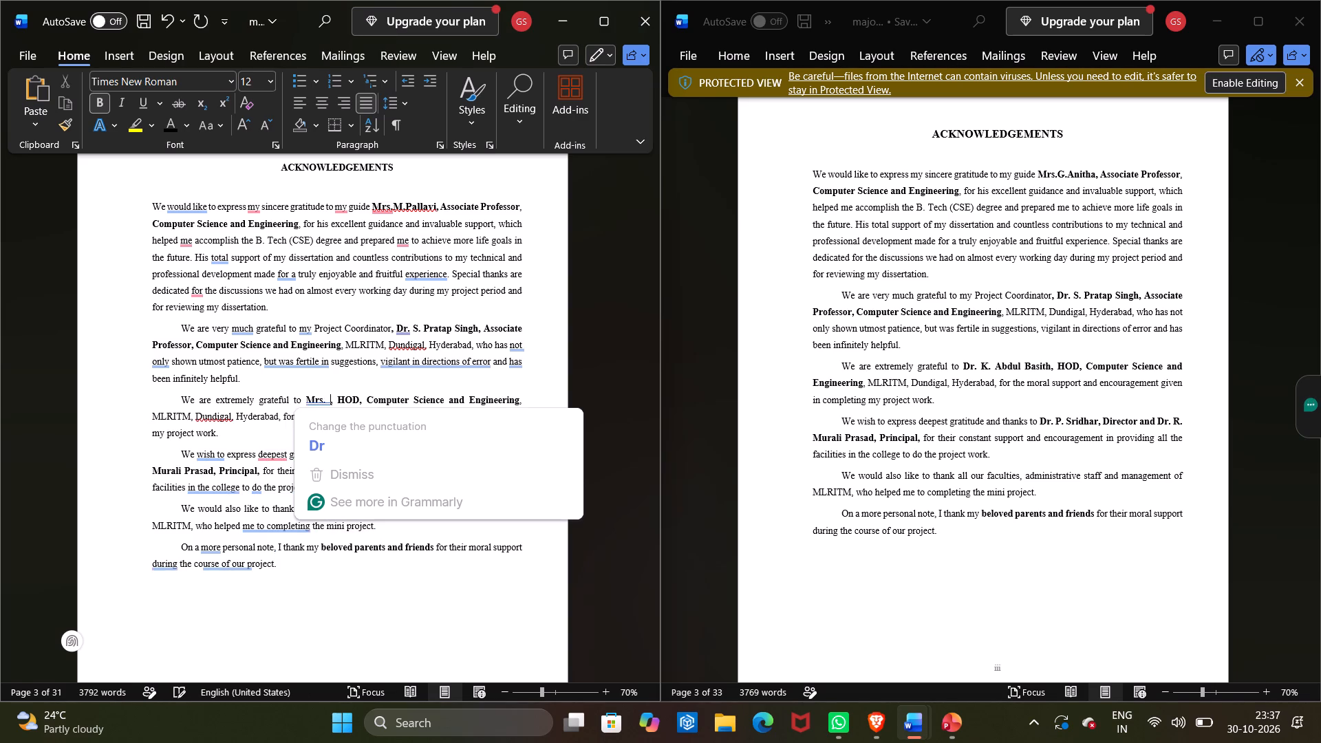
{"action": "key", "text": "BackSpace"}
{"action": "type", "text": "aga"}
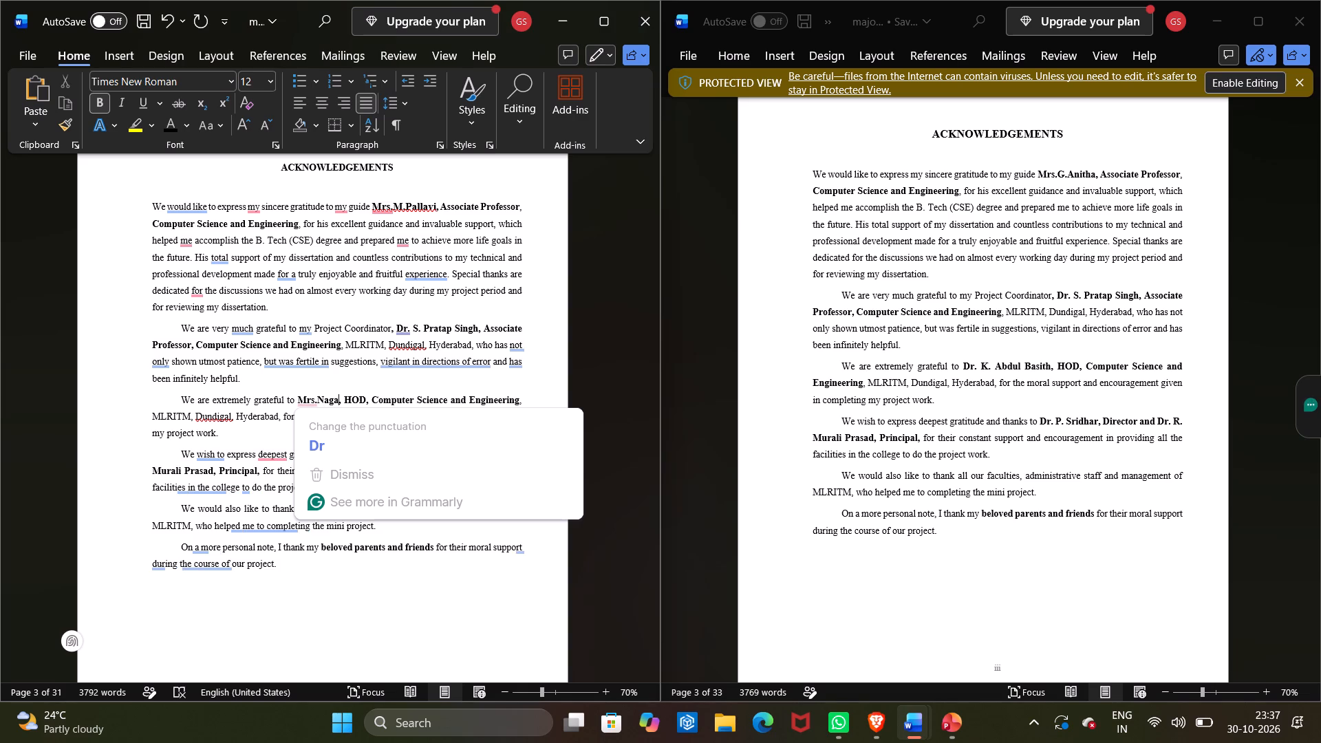
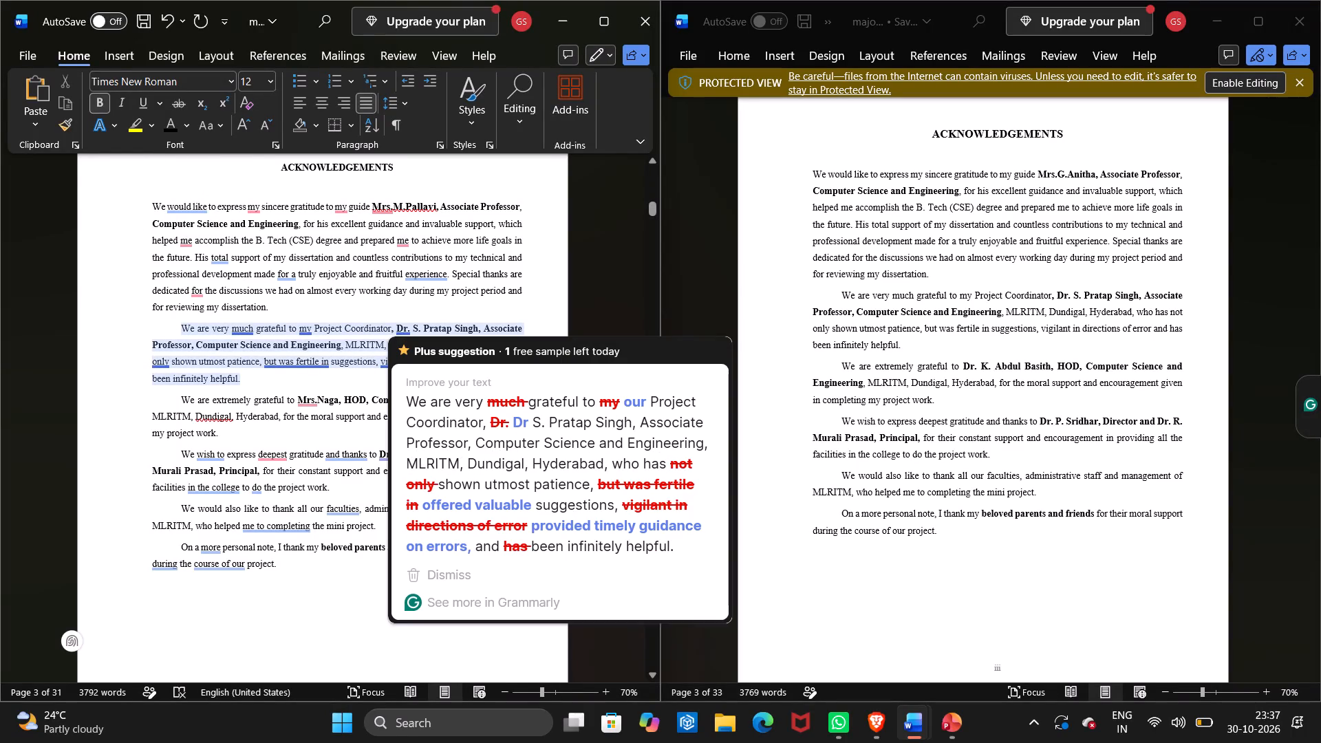
Change the HOD's title to "Dr." and add the initial "M." before the HOD's name in the third Acknowledgements paragraph.
{"action": "left_click", "coordinate": [314, 398]}
{"action": "key", "text": "Right"}
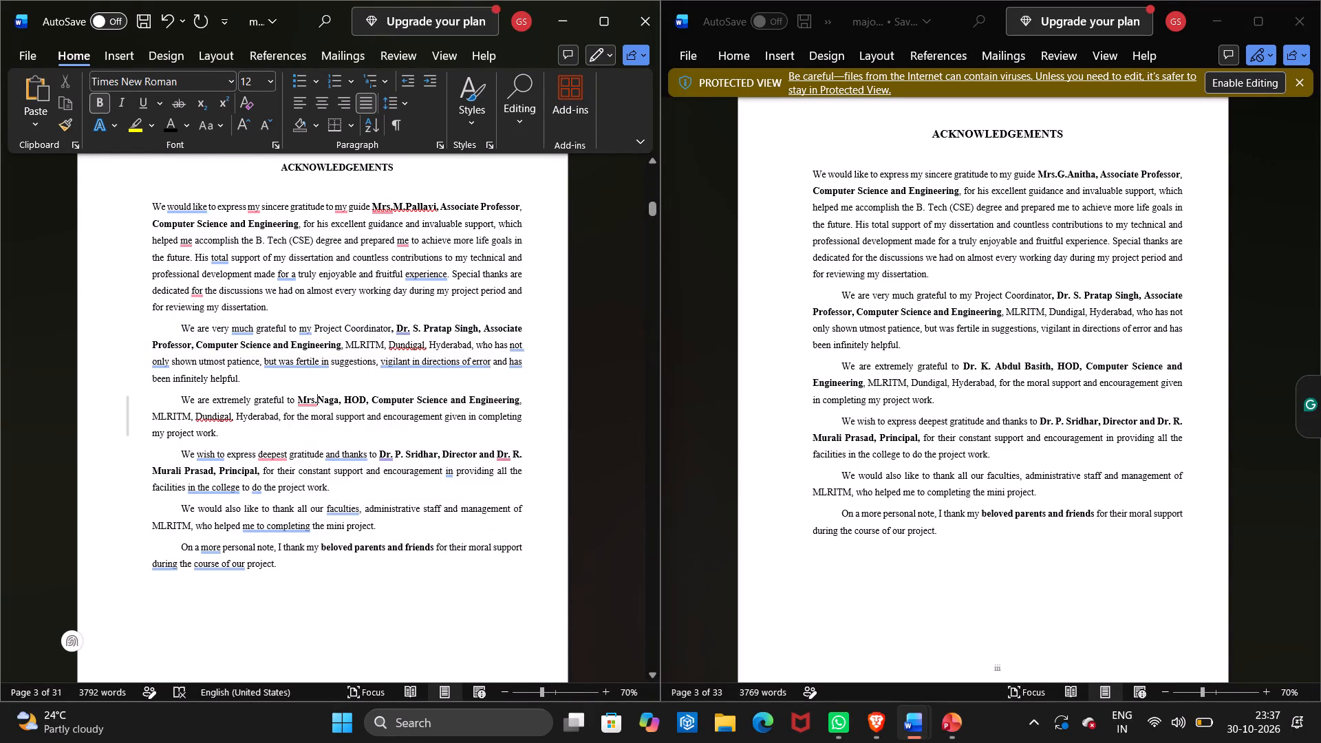
{"action": "key", "text": "BackSpace"}
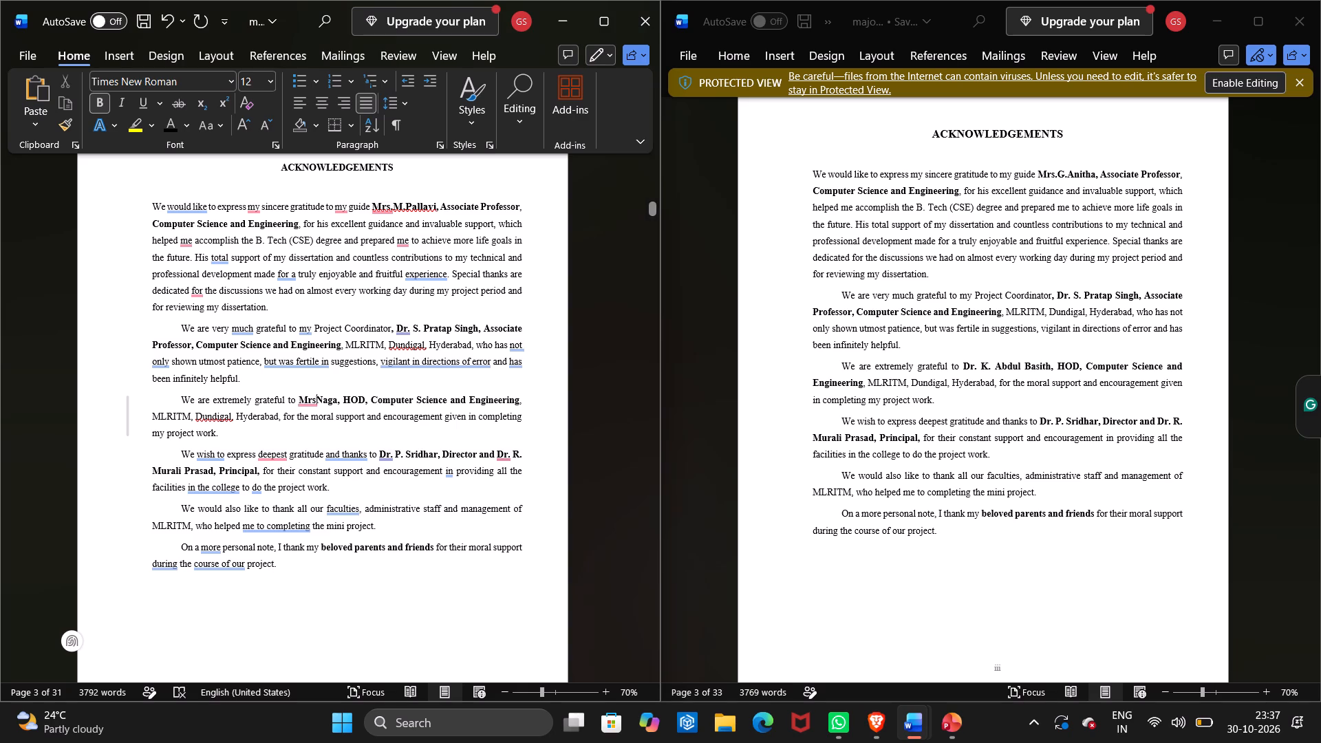
{"action": "key", "text": "BackSpace"}
{"action": "key", "text": "BackSpace"}
{"action": "key", "text": "BackSpace"}
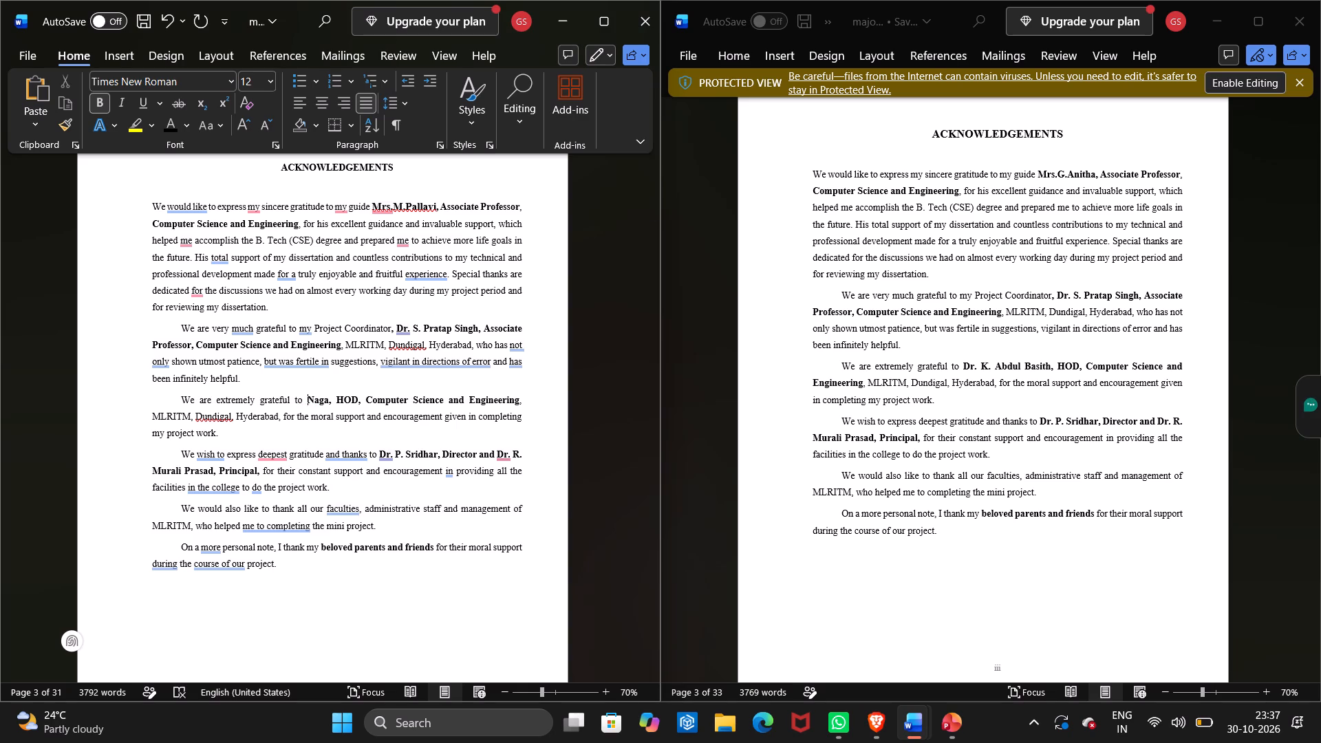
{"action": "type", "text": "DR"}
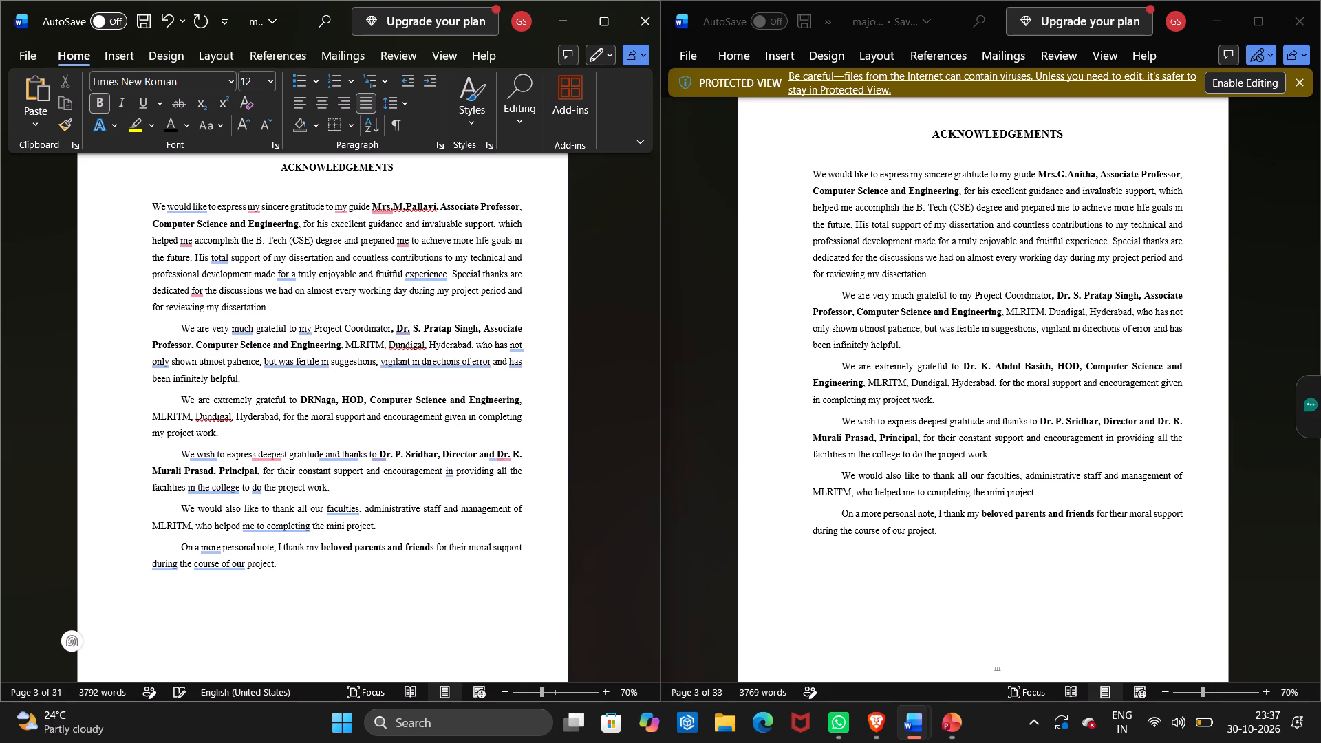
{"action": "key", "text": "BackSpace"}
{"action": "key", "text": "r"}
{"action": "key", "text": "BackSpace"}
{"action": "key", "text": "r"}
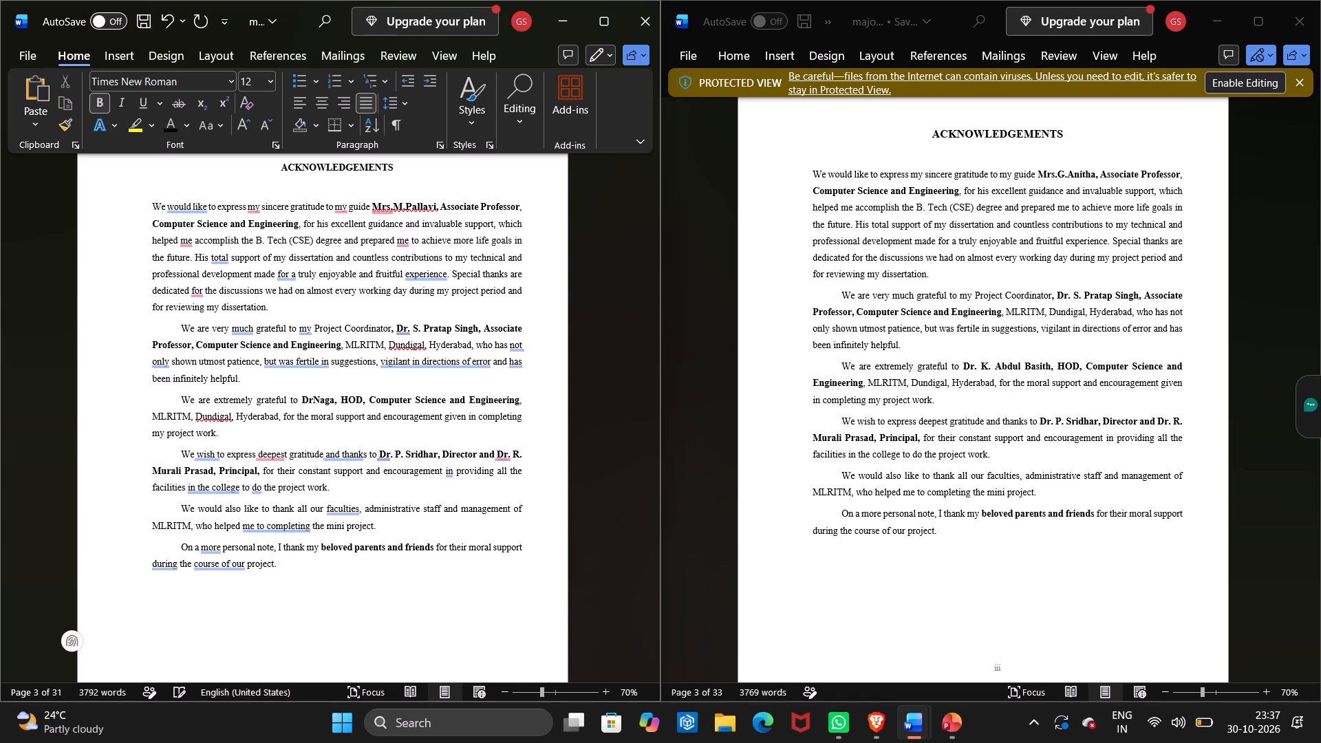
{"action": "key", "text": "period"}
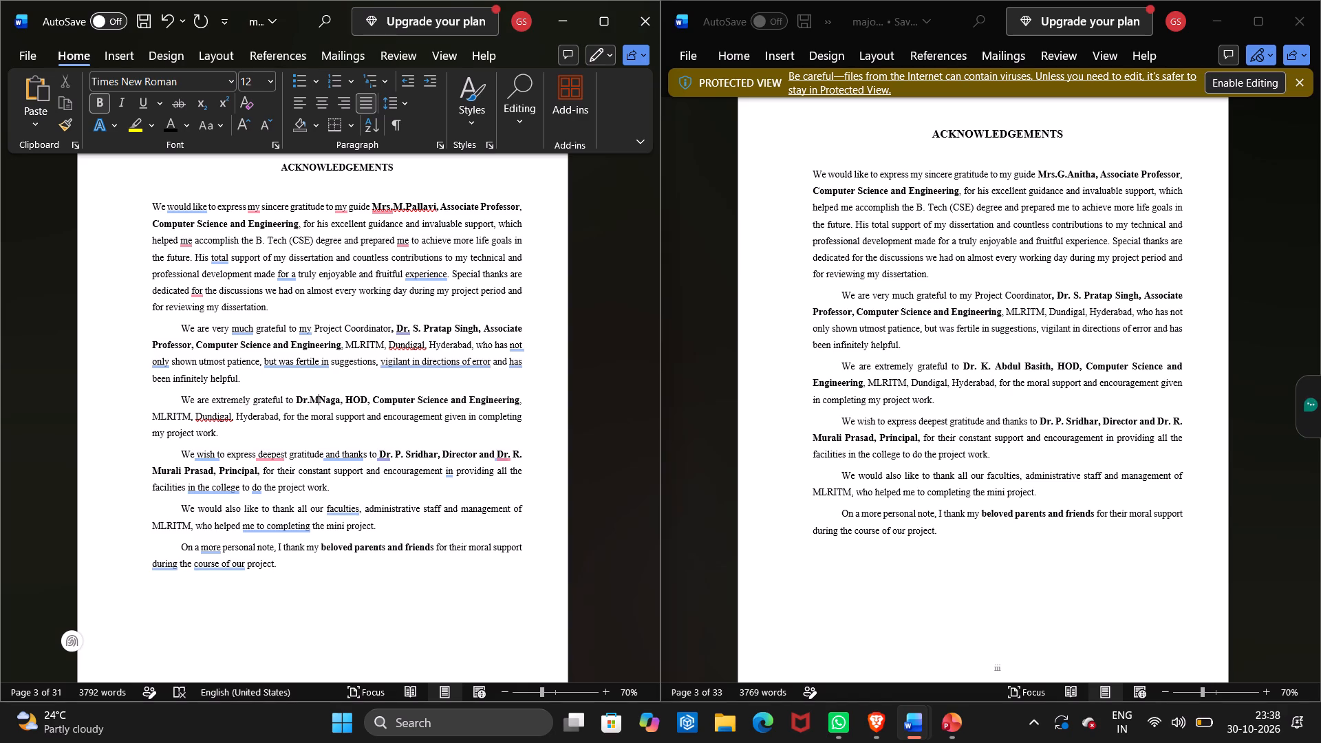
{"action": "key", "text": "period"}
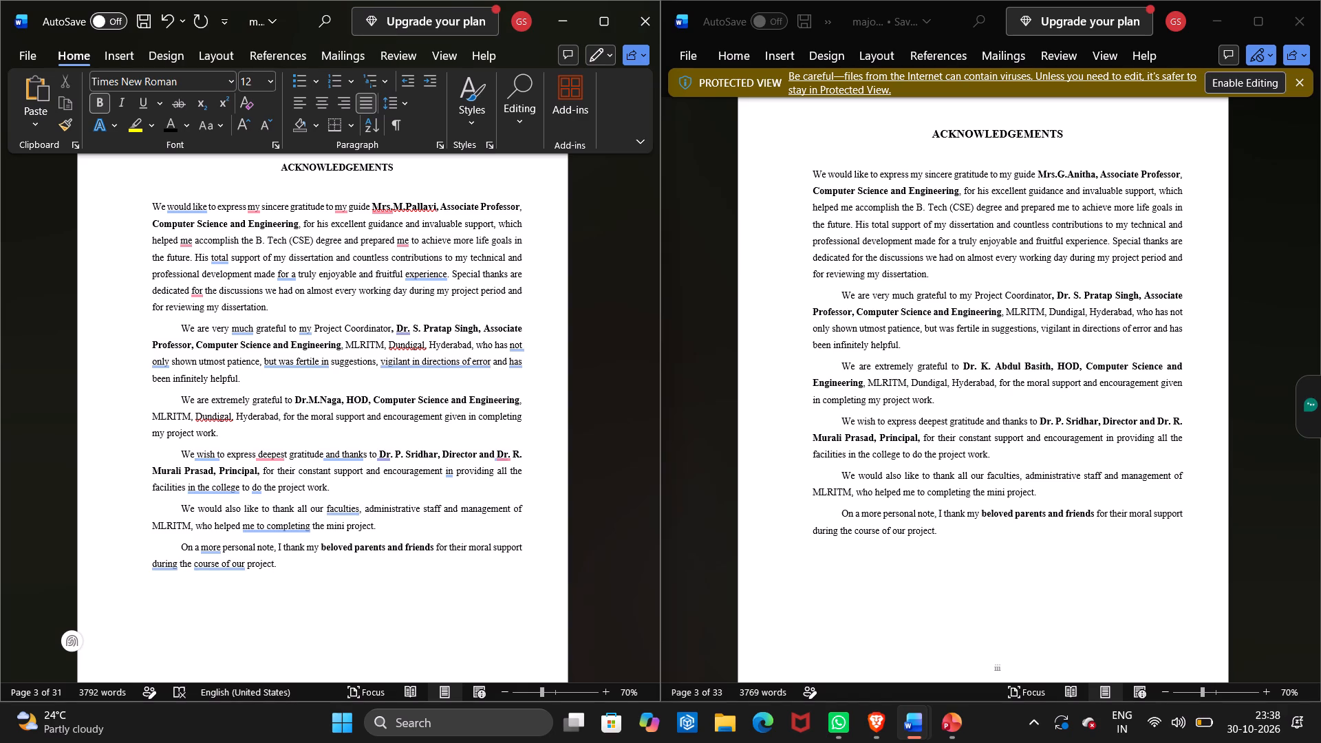
Replace the dot before the HOD's surname in the Acknowledgements with a space and complete the surname by adding "lakshmi".
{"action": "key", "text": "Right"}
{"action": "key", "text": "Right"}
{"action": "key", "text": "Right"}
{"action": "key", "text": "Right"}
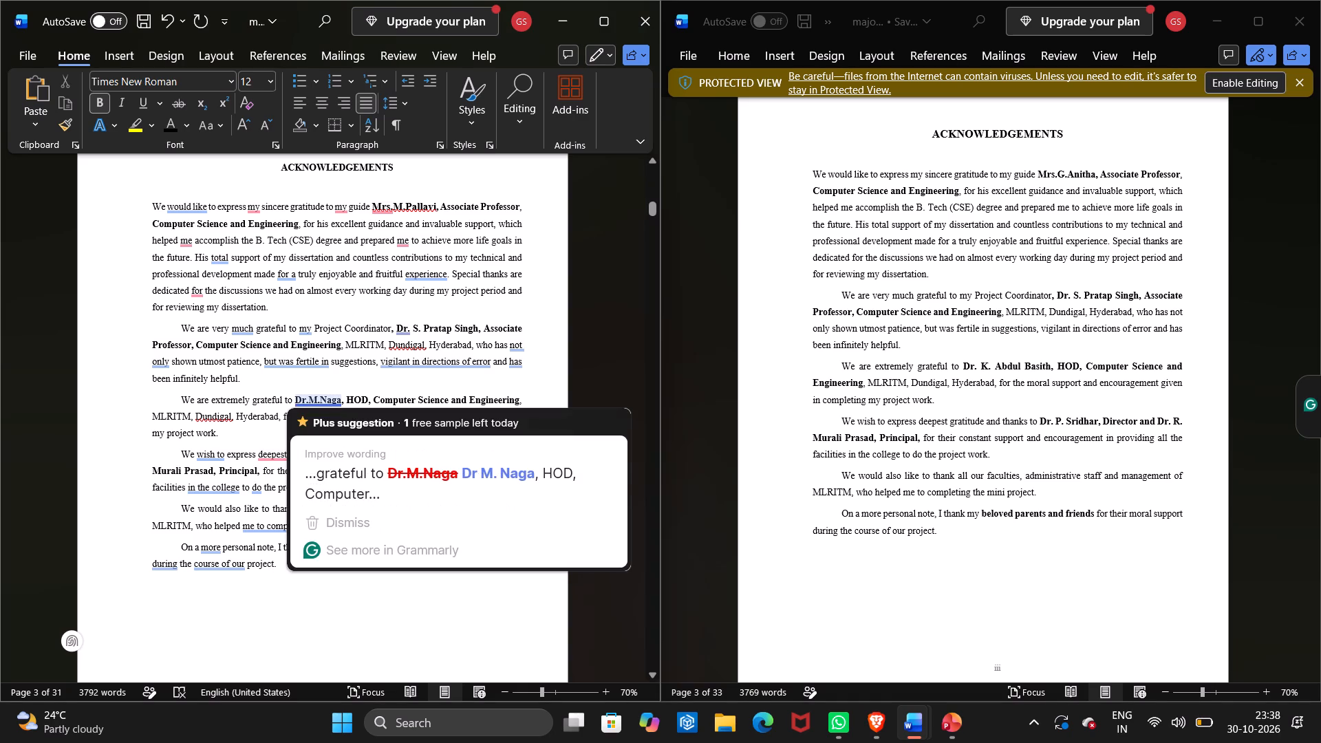
{"action": "left_click", "coordinate": [321, 398]}
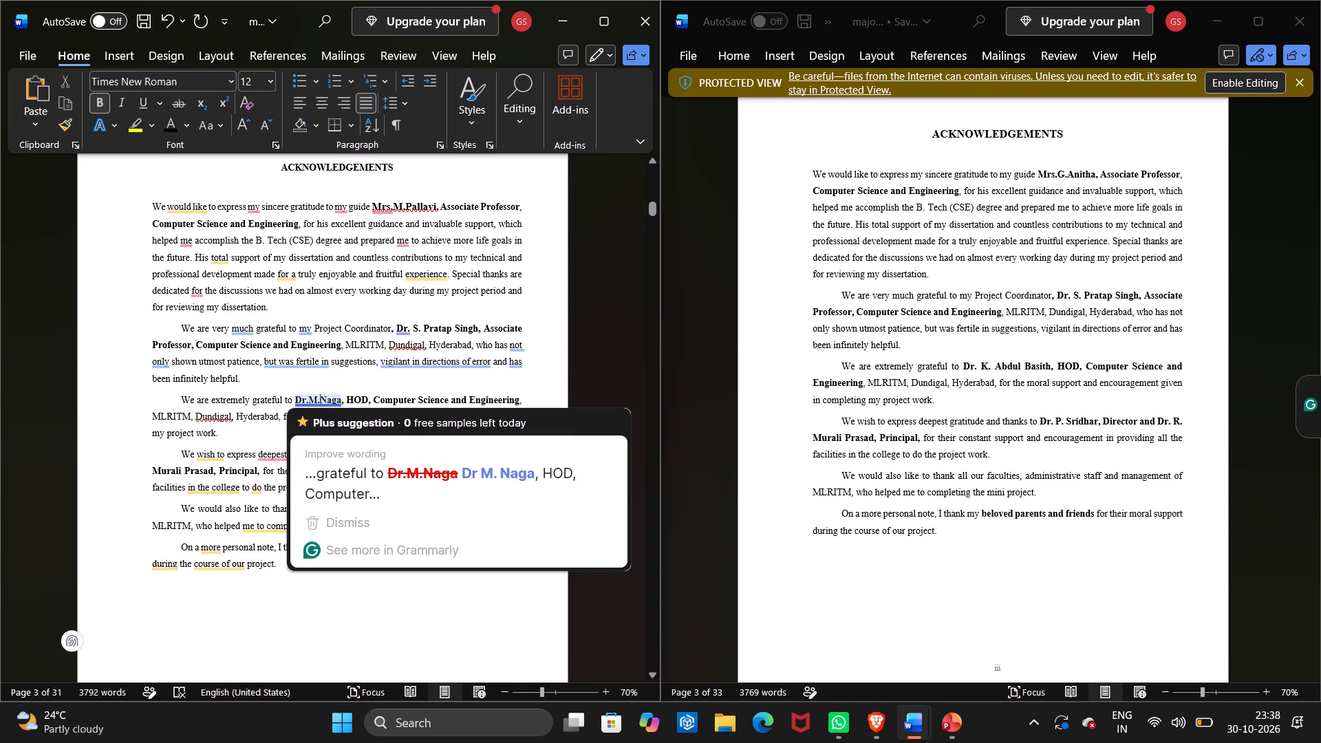
{"action": "key", "text": "BackSpace"}
{"action": "key", "text": "space"}
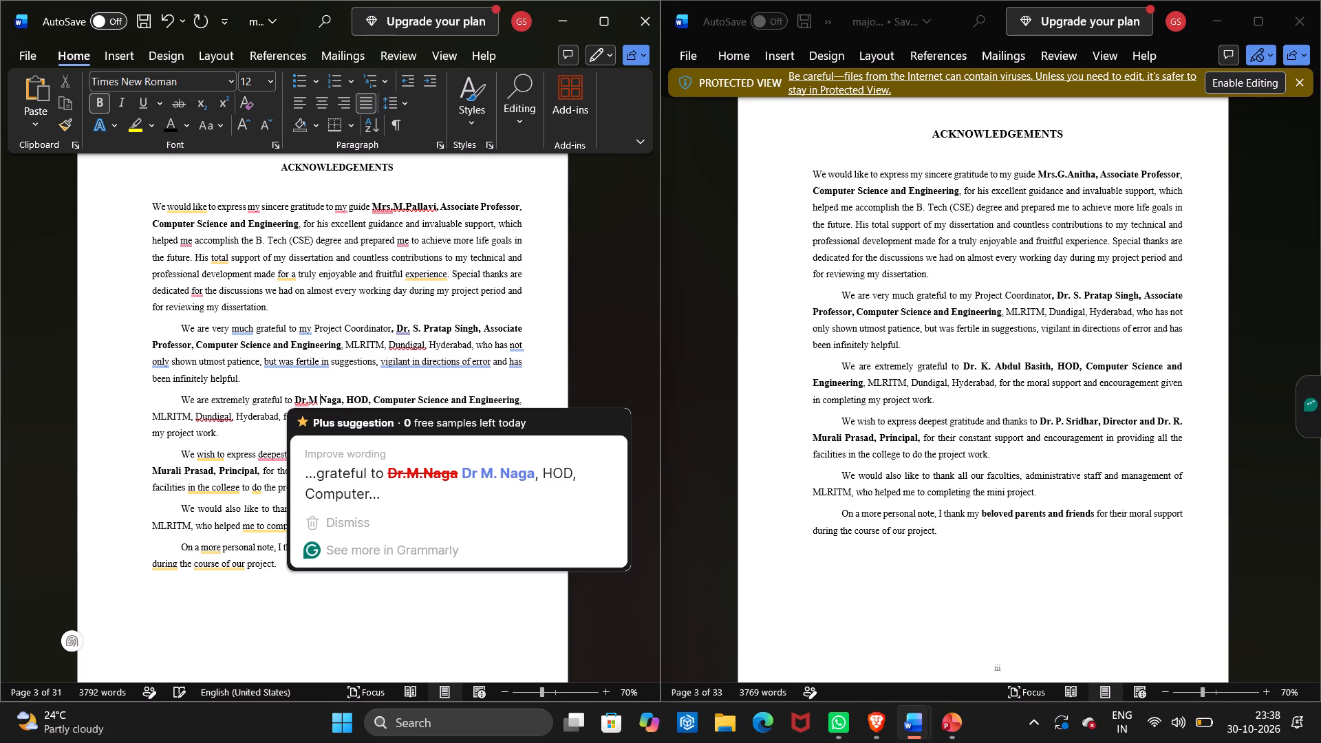
{"action": "left_click", "coordinate": [341, 398]}
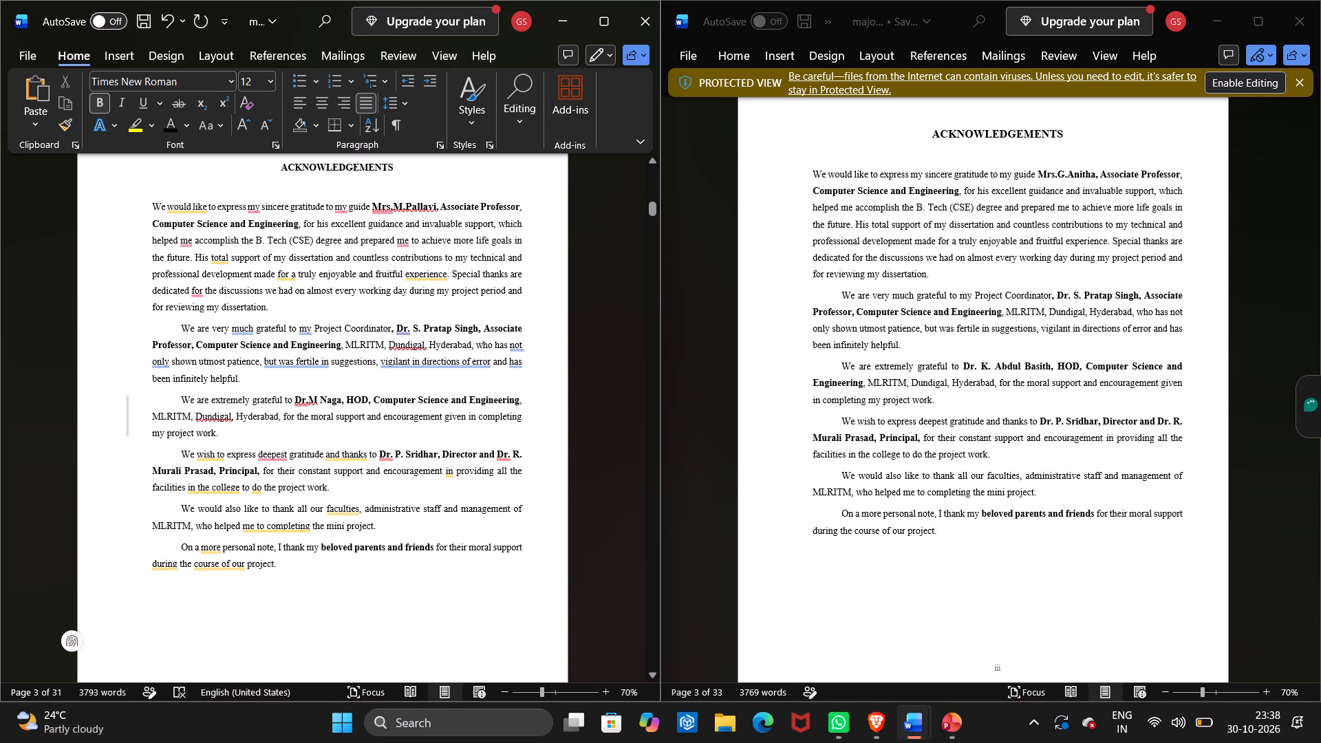
{"action": "type", "text": "lakshmi"}
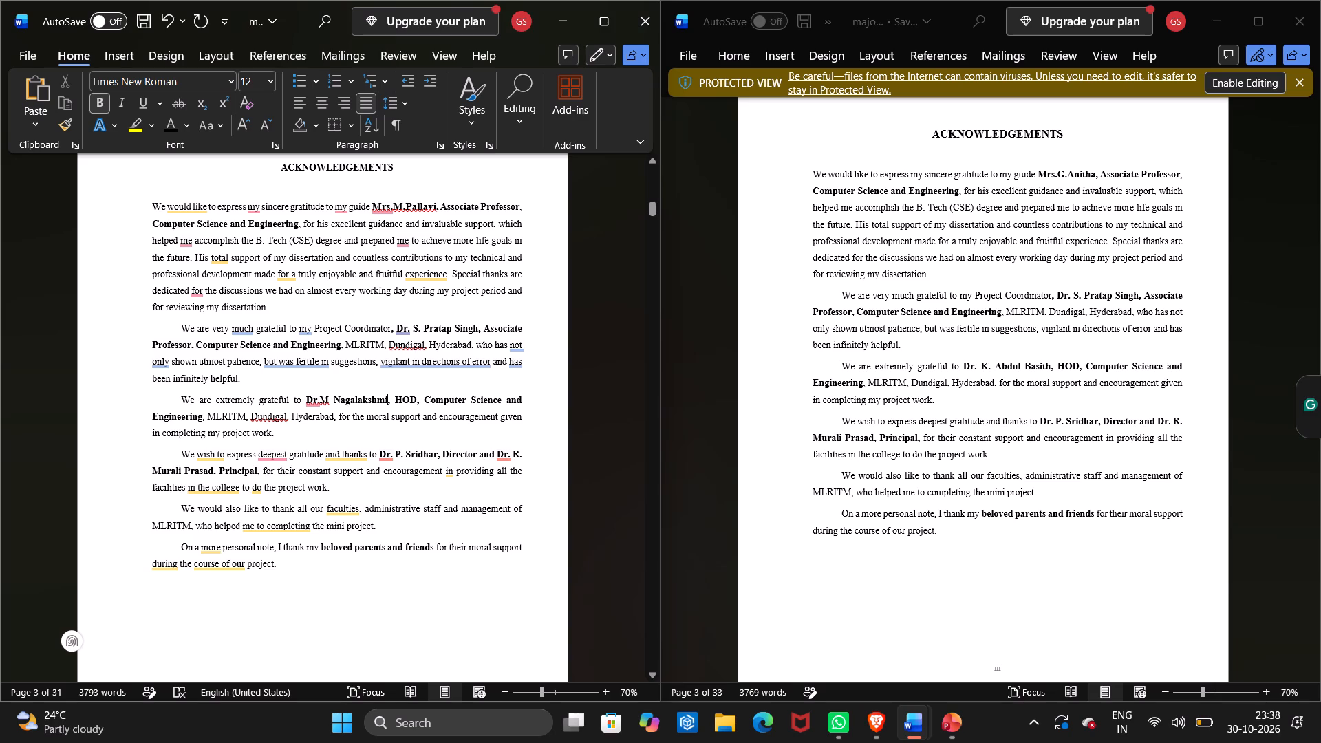
Review the report's front matter after the Acknowledgements: table of contents, list of figures, list of abbreviations and abstract.
{"action": "scroll", "coordinate": [396, 472], "scroll_direction": "down", "scroll_amount": 1}
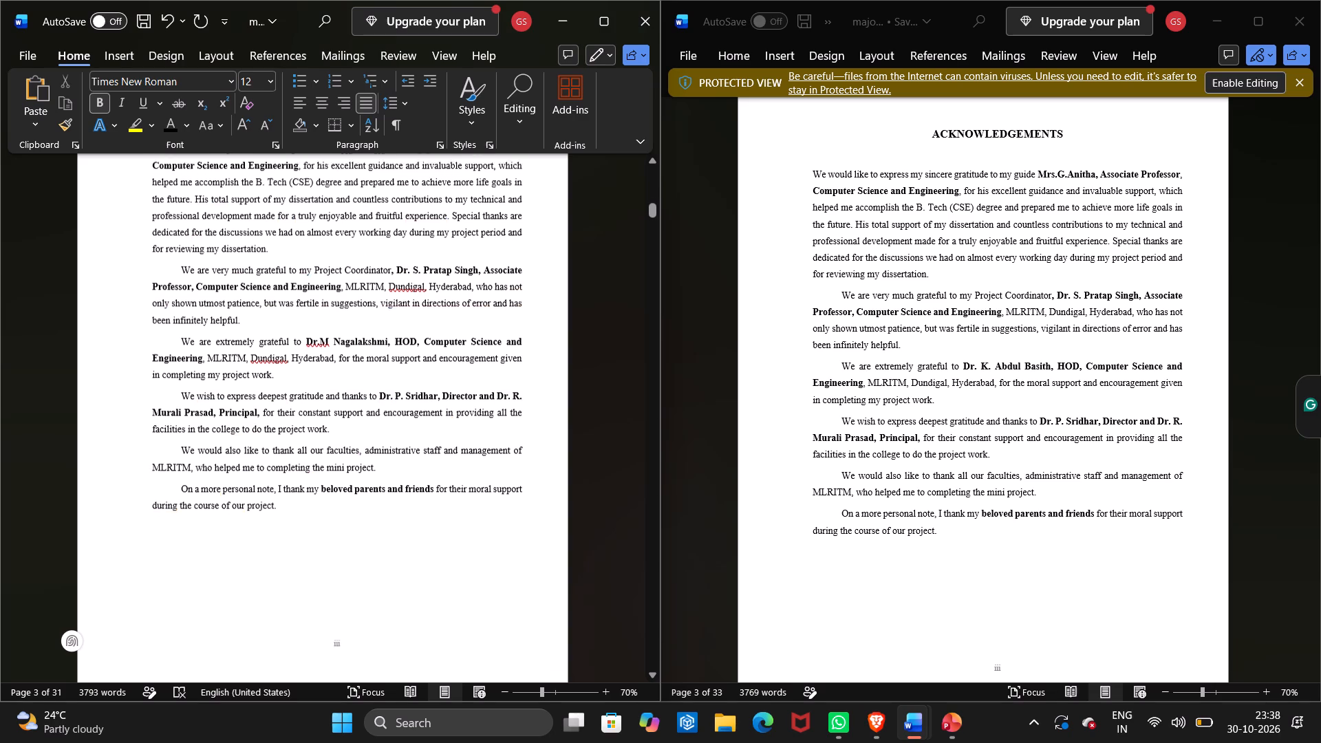
{"action": "scroll", "coordinate": [396, 472], "scroll_direction": "down", "scroll_amount": 2}
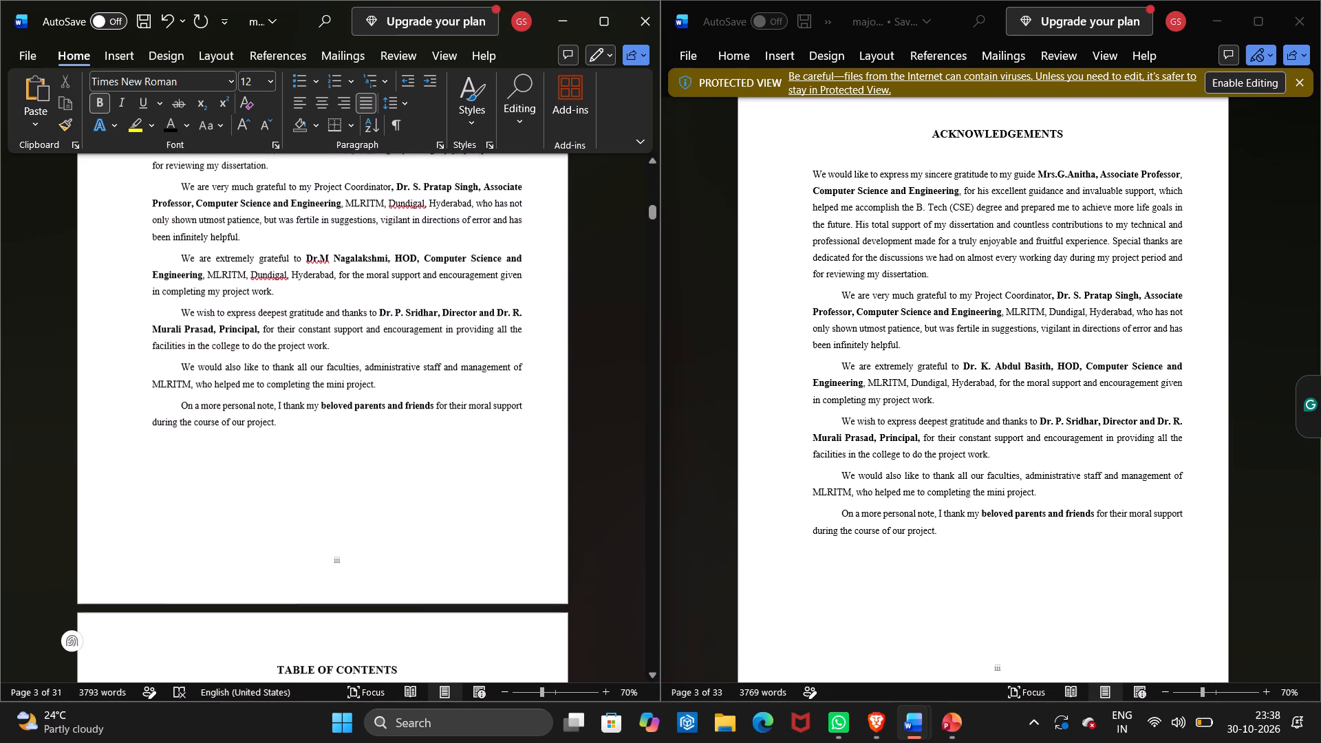
{"action": "scroll", "coordinate": [396, 472], "scroll_direction": "down", "scroll_amount": 5}
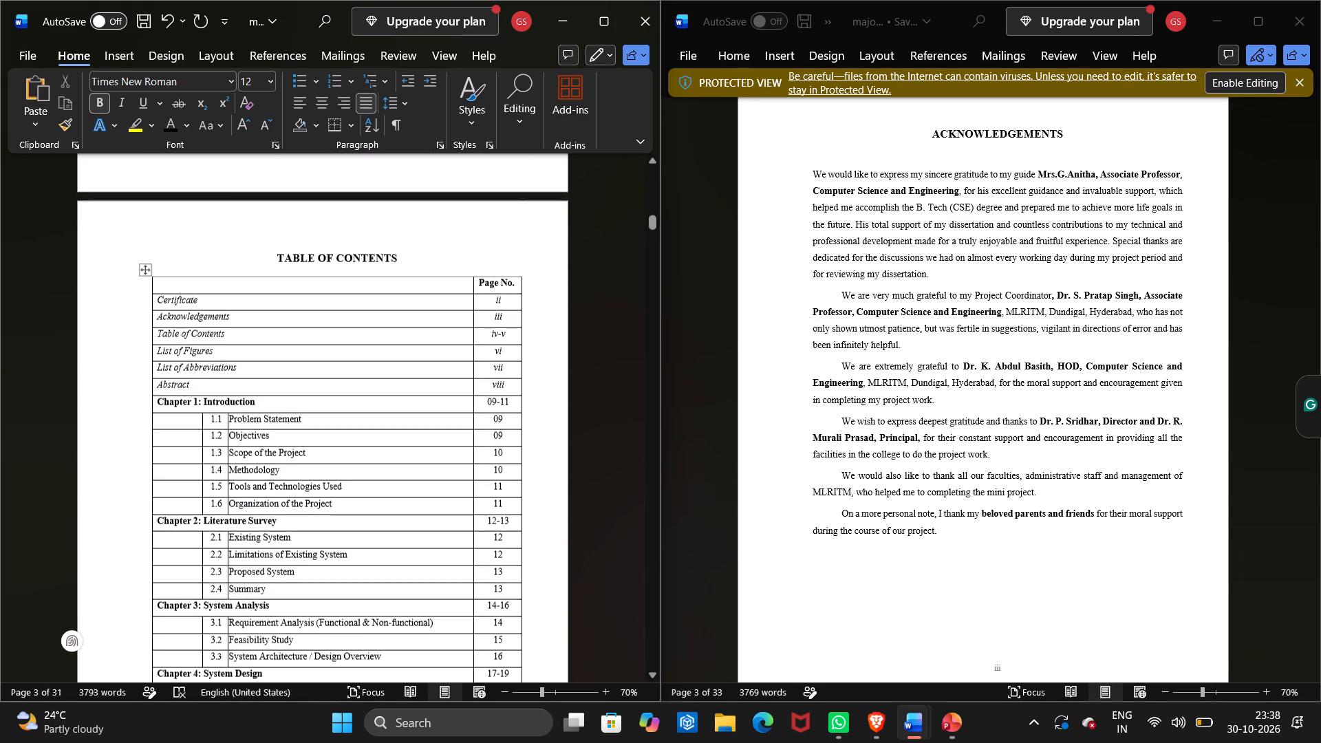
{"action": "scroll", "coordinate": [396, 472], "scroll_direction": "down", "scroll_amount": 5}
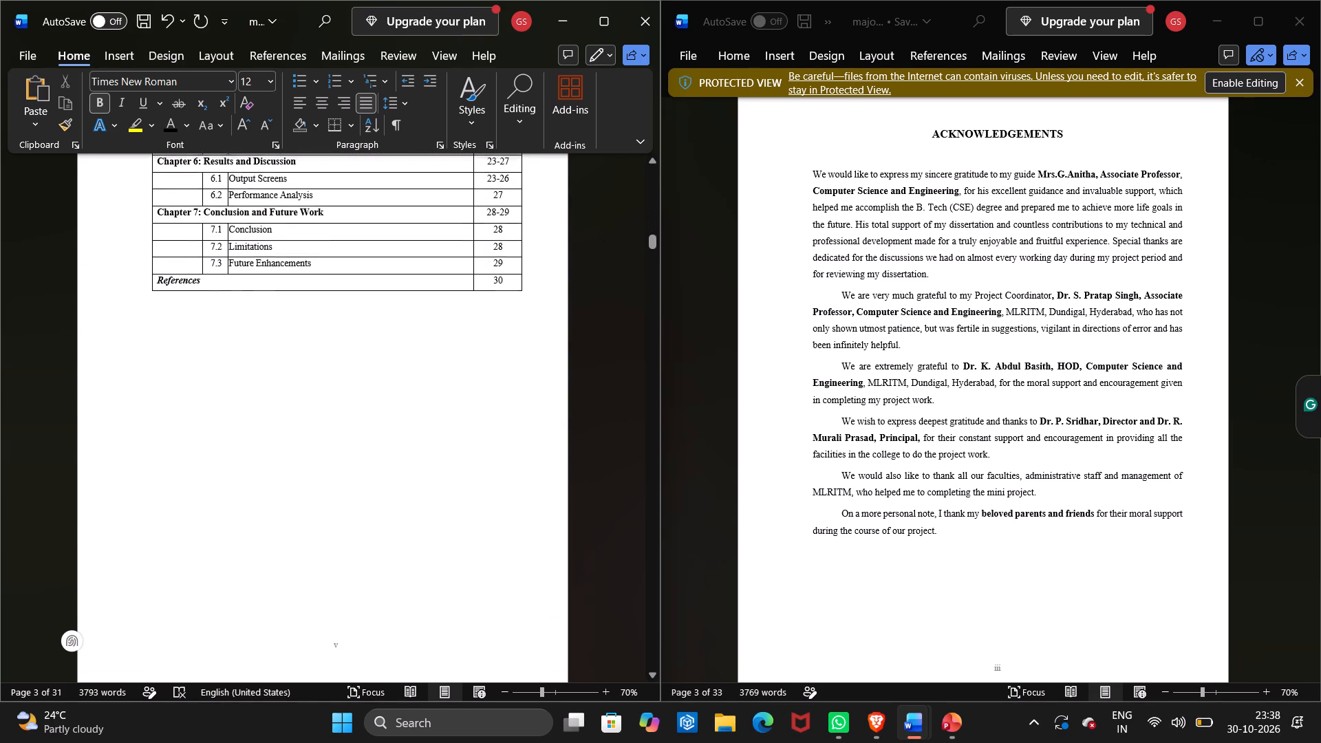
{"action": "scroll", "coordinate": [396, 472], "scroll_direction": "down", "scroll_amount": 5}
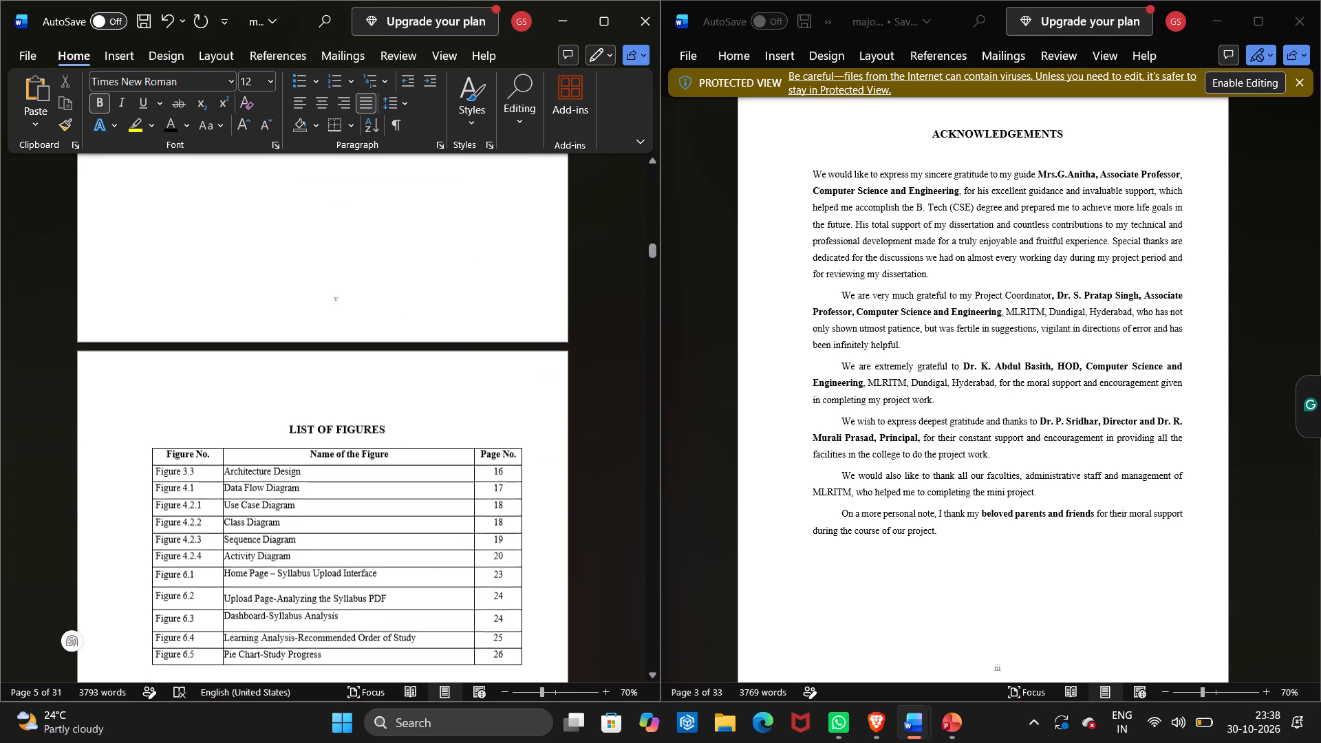
{"action": "scroll", "coordinate": [396, 472], "scroll_direction": "down", "scroll_amount": 2}
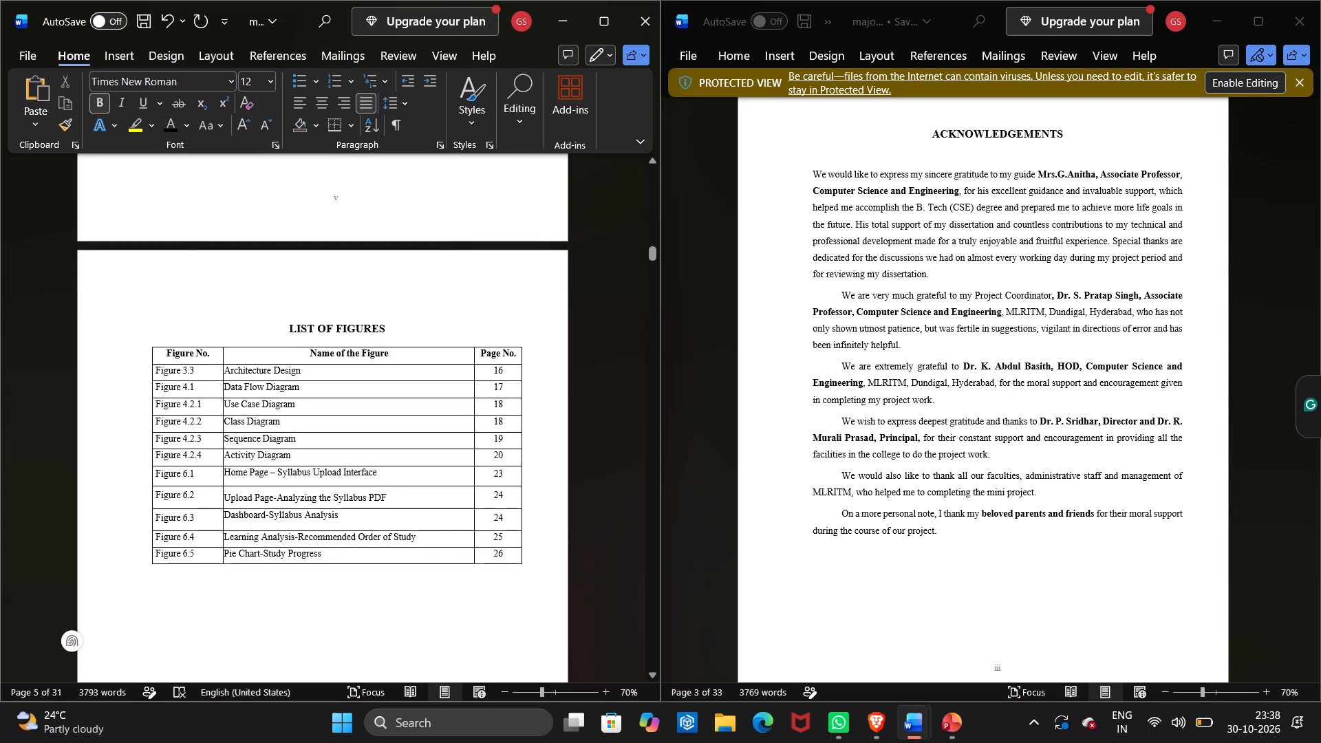
{"action": "scroll", "coordinate": [396, 472], "scroll_direction": "down", "scroll_amount": 4}
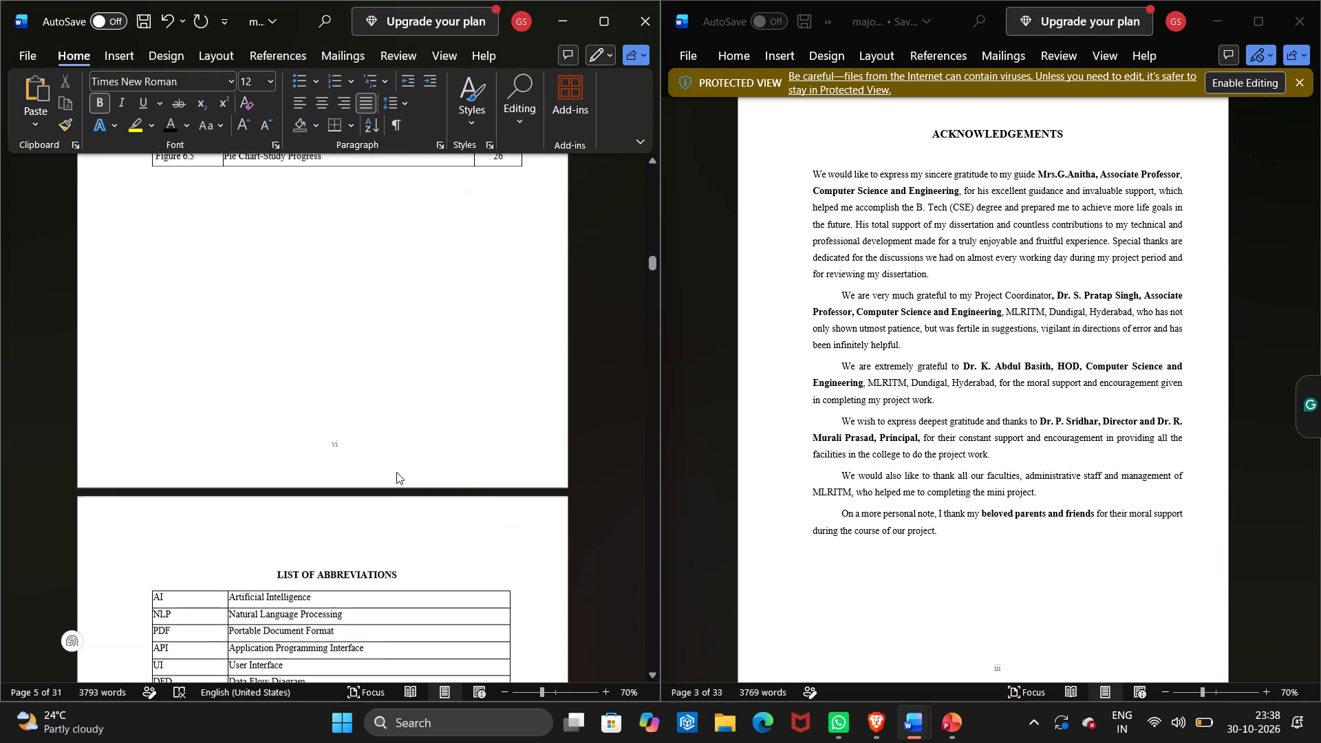
{"action": "scroll", "coordinate": [396, 472], "scroll_direction": "down", "scroll_amount": 4}
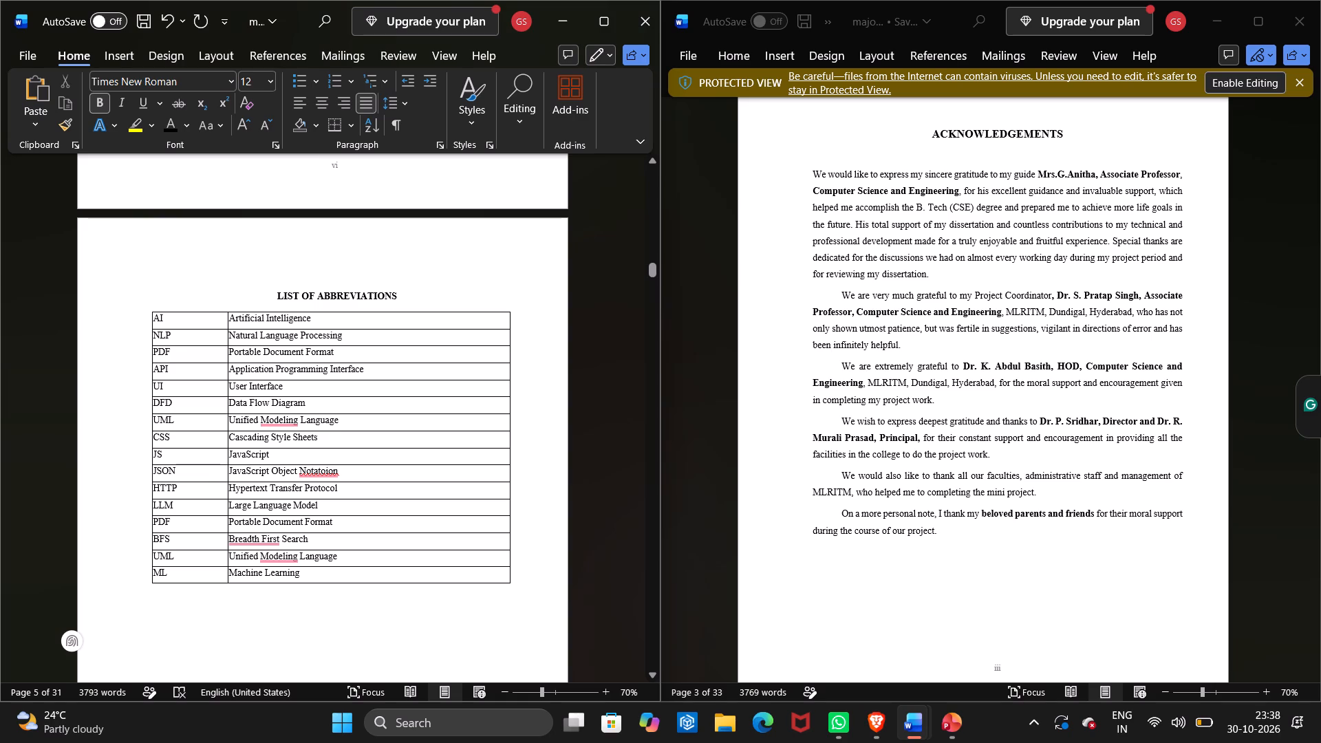
{"action": "scroll", "coordinate": [396, 472], "scroll_direction": "down", "scroll_amount": 4}
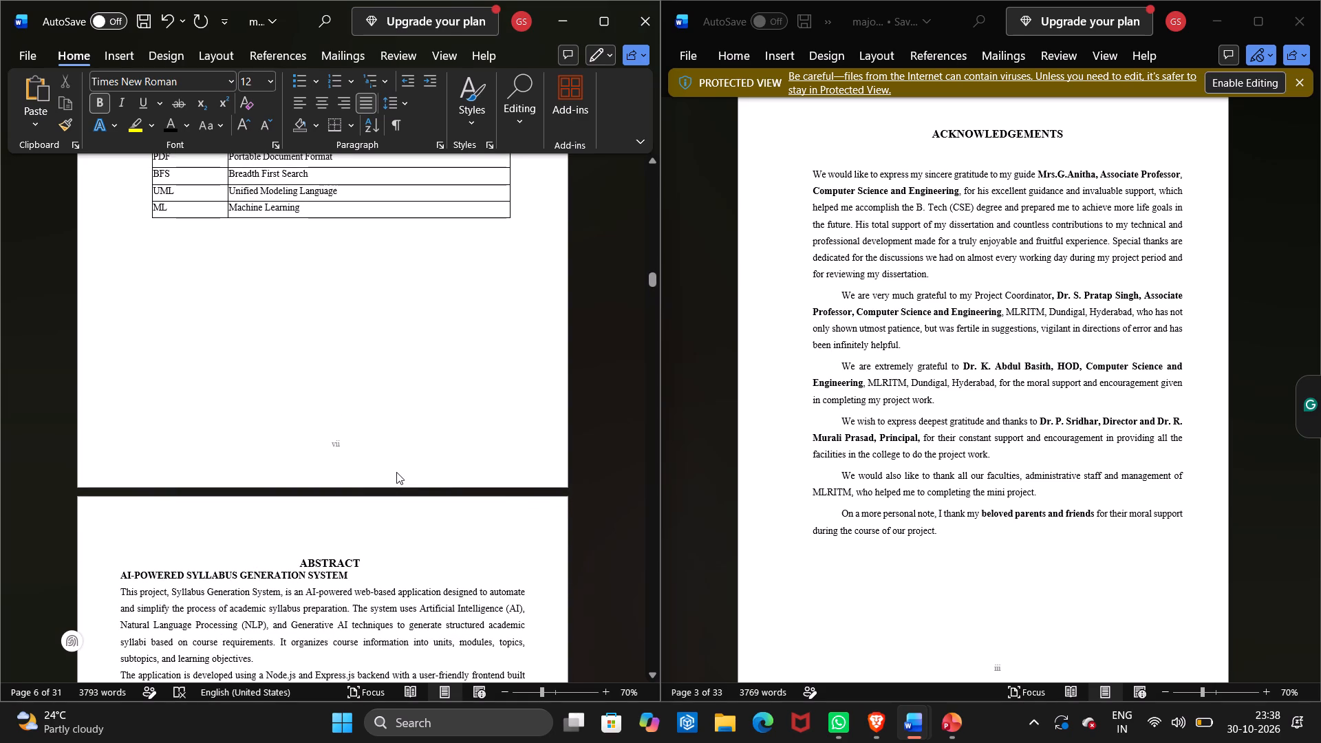
{"action": "scroll", "coordinate": [396, 472], "scroll_direction": "down", "scroll_amount": 4}
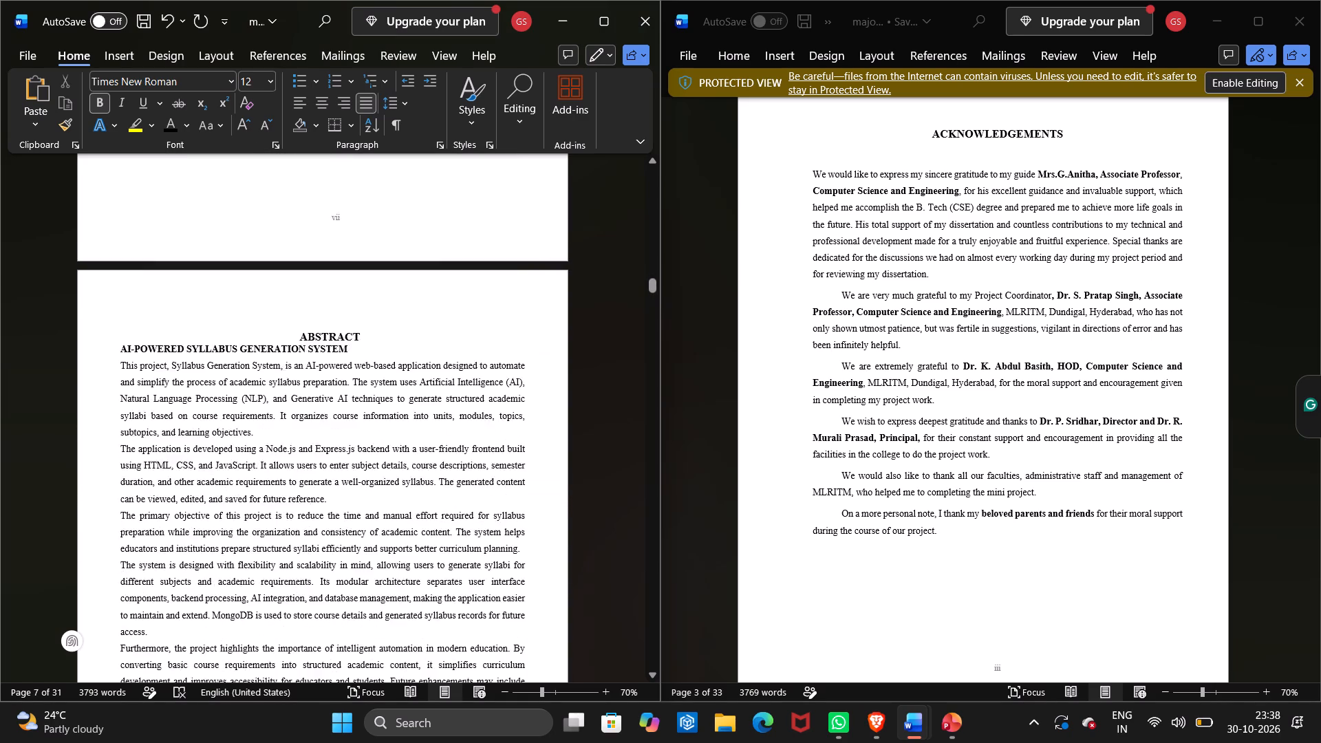
{"action": "scroll", "coordinate": [396, 472], "scroll_direction": "down", "scroll_amount": 5}
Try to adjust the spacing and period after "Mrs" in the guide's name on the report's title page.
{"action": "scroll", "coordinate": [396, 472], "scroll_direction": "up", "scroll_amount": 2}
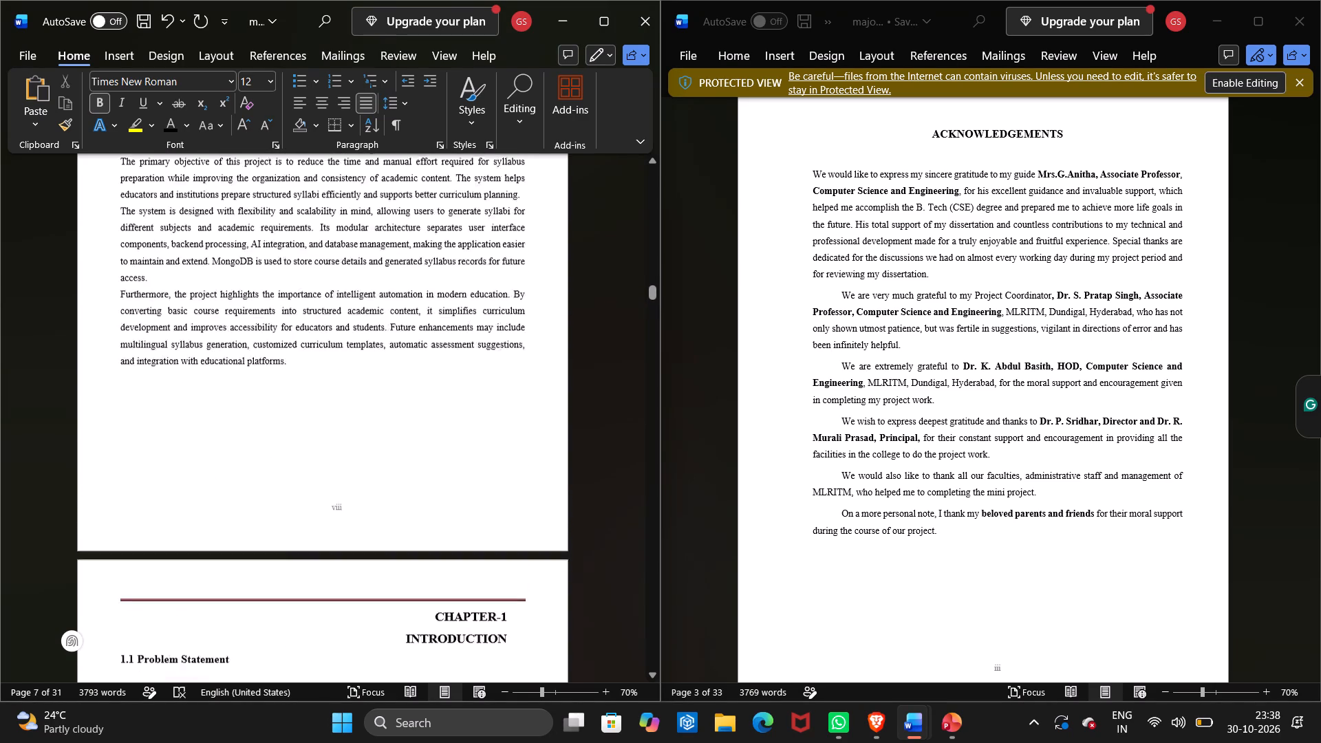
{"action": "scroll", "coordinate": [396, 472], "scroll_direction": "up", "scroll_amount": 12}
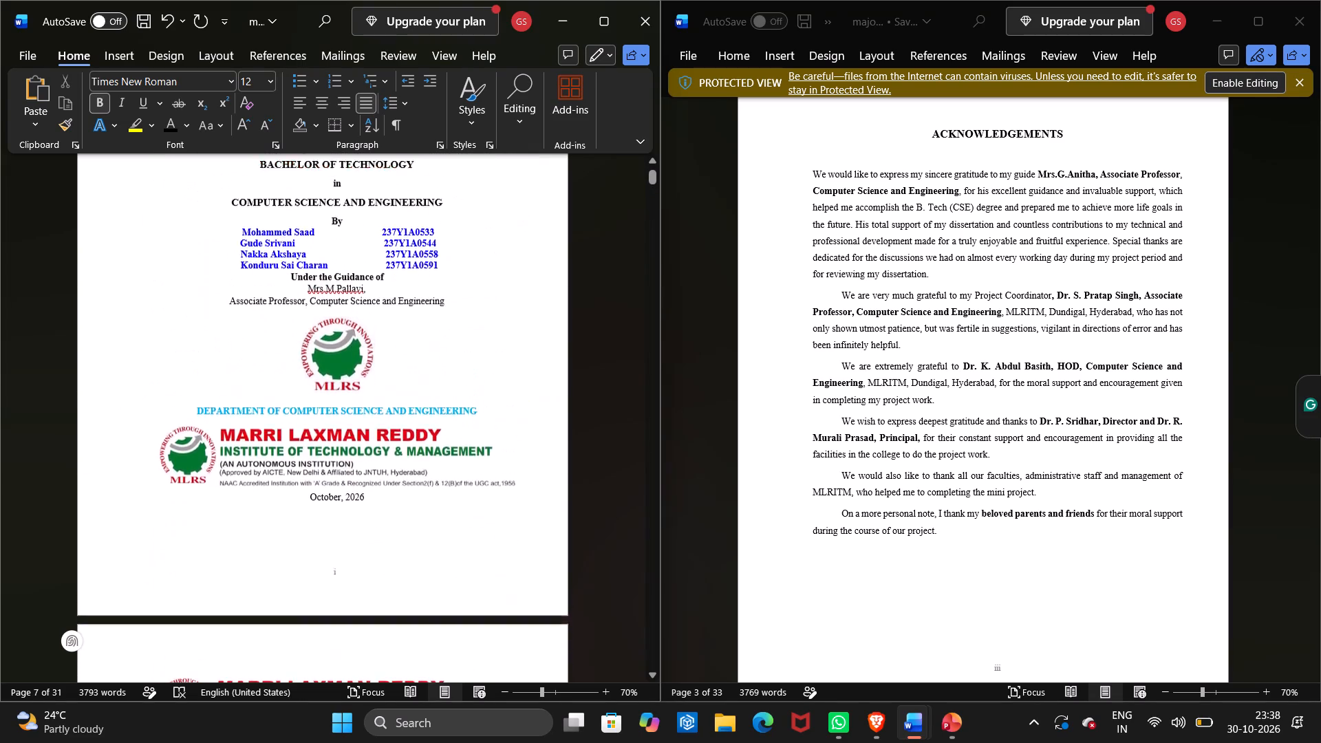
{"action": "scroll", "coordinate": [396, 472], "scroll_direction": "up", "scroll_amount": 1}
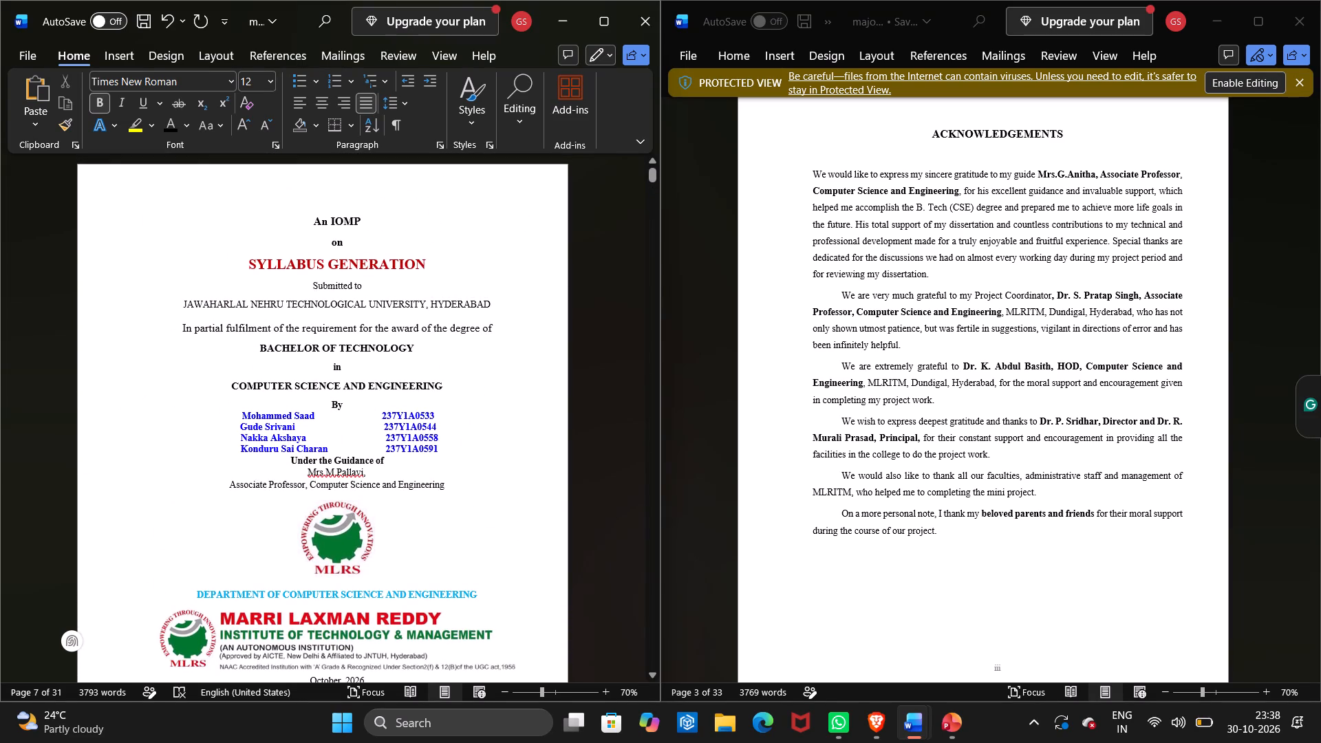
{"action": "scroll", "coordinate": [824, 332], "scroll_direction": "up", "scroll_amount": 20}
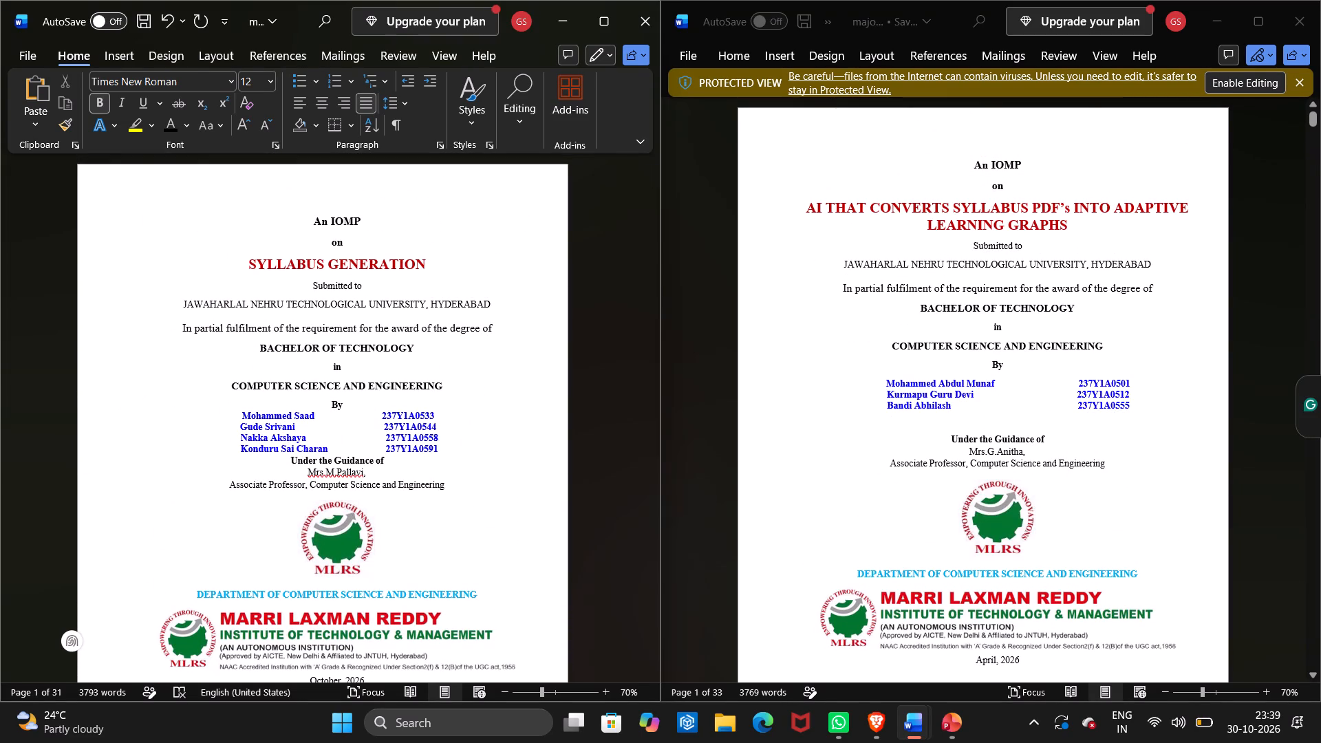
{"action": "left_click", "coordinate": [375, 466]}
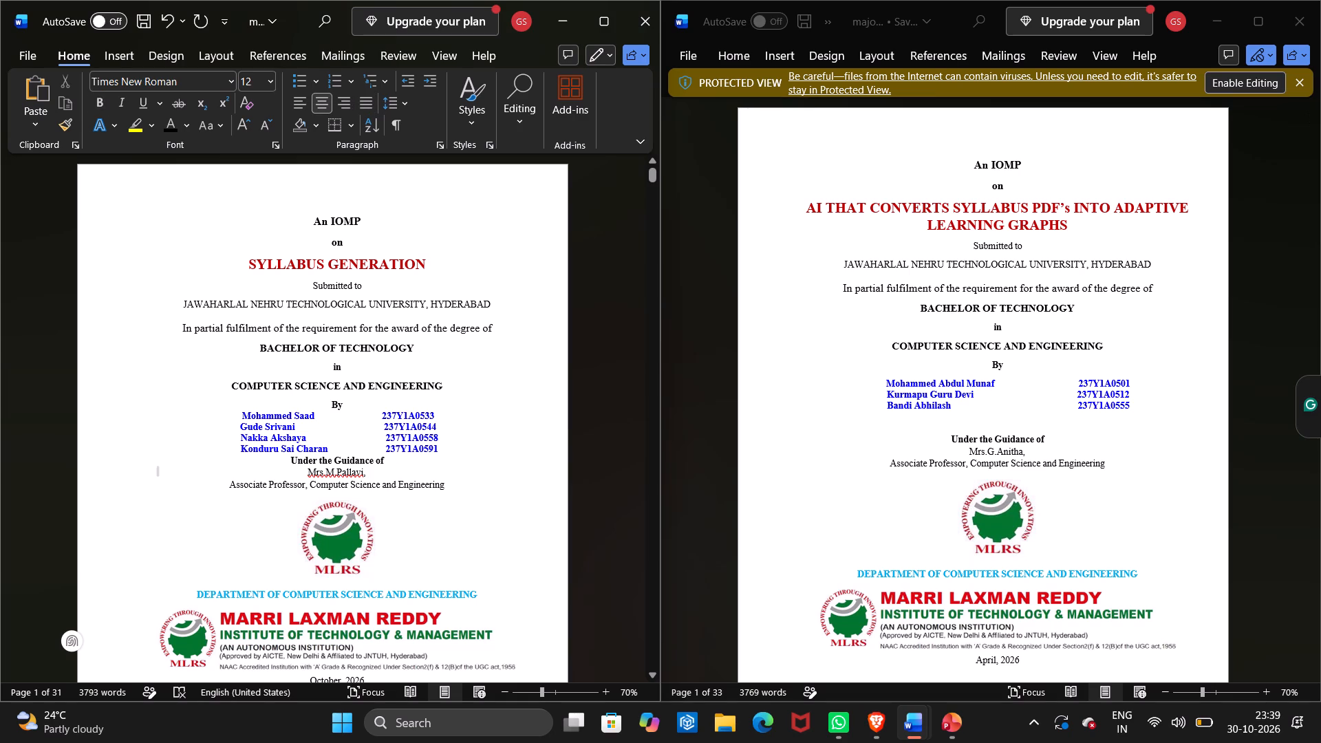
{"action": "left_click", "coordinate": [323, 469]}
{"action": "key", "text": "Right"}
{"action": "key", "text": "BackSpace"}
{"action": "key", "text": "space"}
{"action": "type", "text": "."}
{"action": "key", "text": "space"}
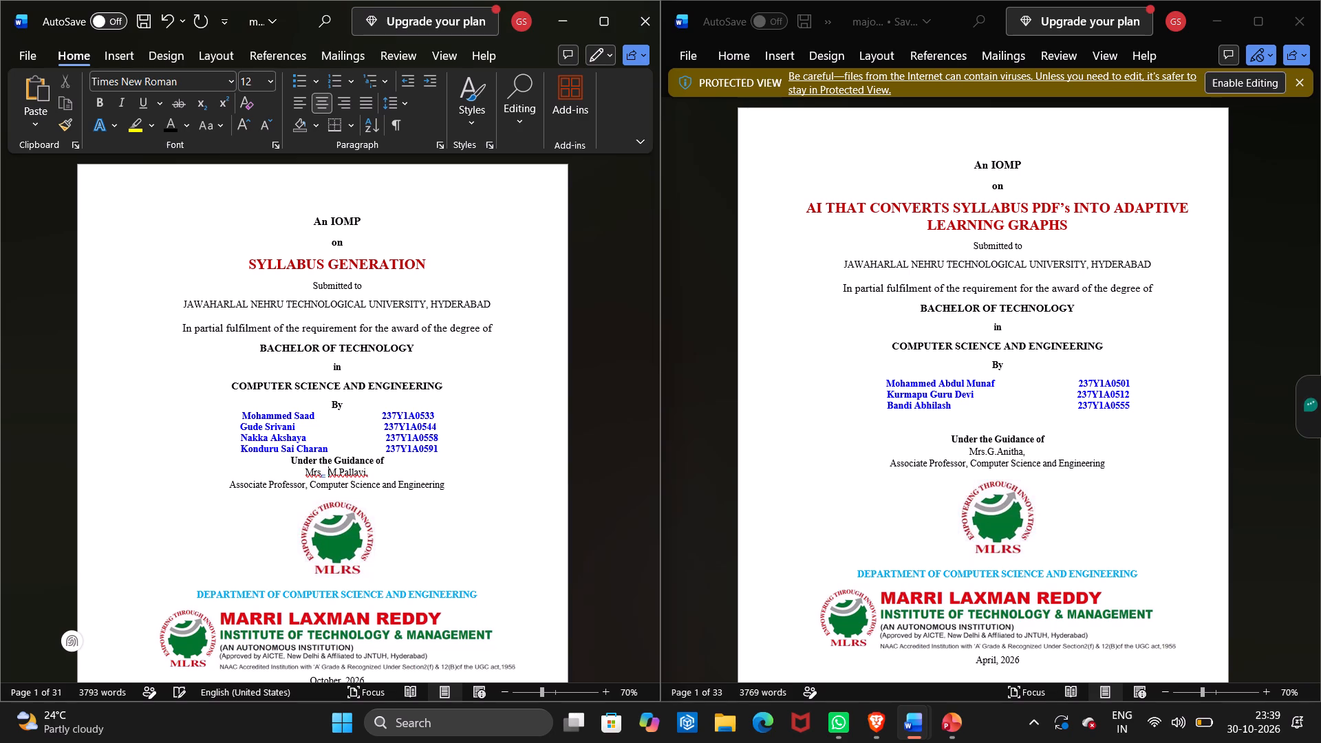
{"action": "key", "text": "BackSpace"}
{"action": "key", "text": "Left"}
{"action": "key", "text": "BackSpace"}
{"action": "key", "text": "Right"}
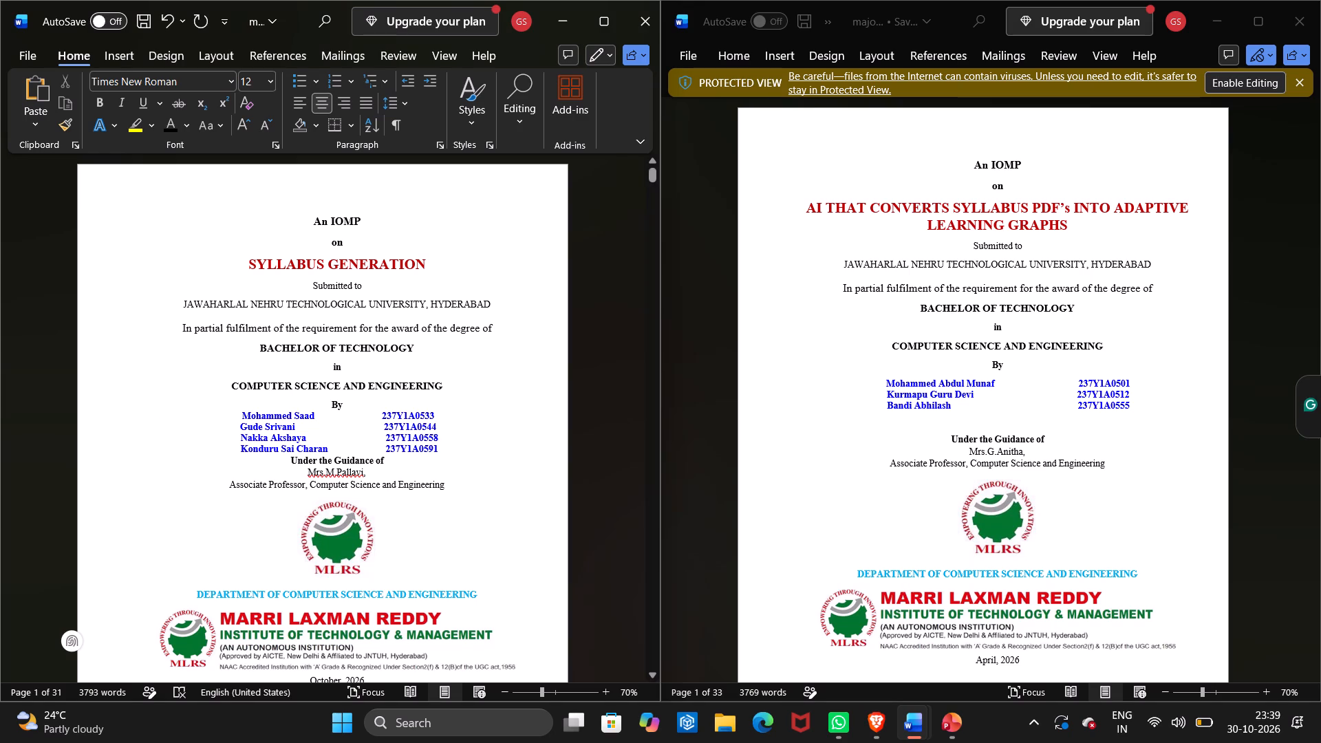
Compare the report's title and certificate pages with the reference report, including the formatting of "SYLLABUS GENERATION" in the certificate text.
{"action": "scroll", "coordinate": [407, 515], "scroll_direction": "down", "scroll_amount": 2}
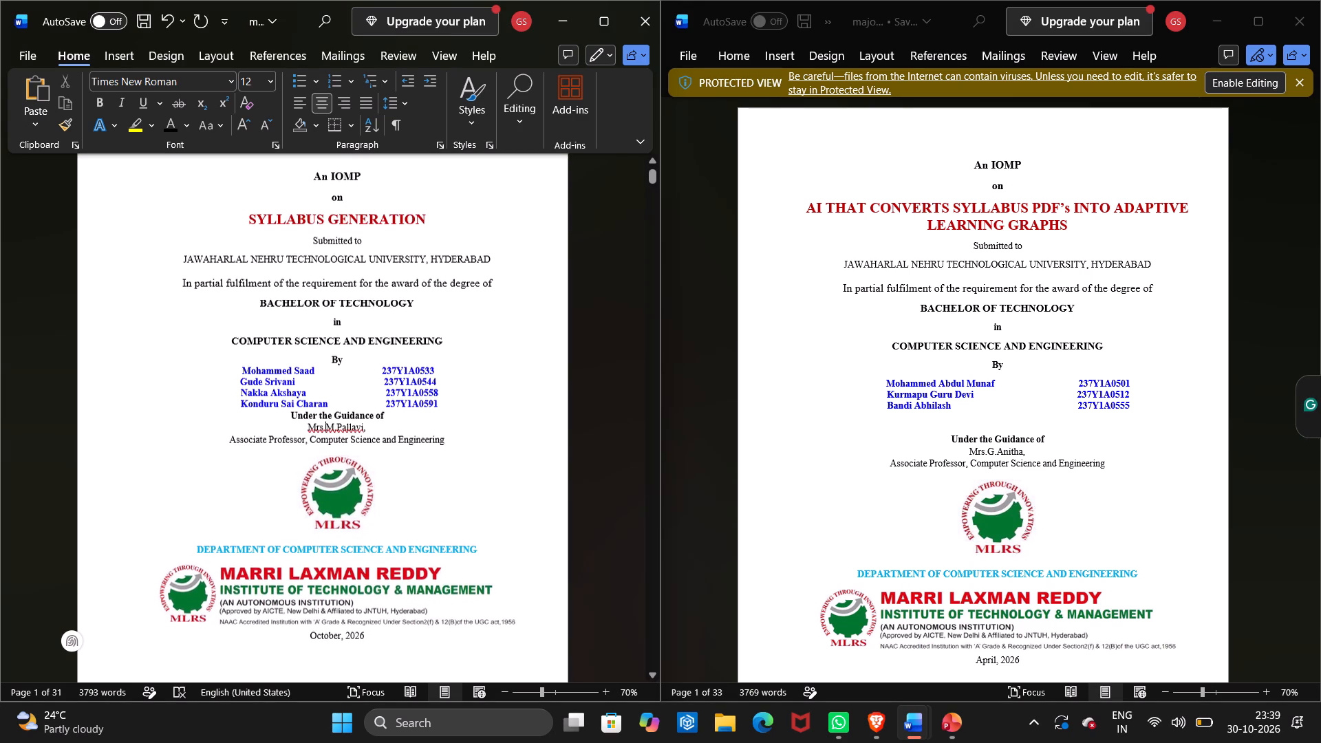
{"action": "scroll", "coordinate": [407, 515], "scroll_direction": "down", "scroll_amount": 2}
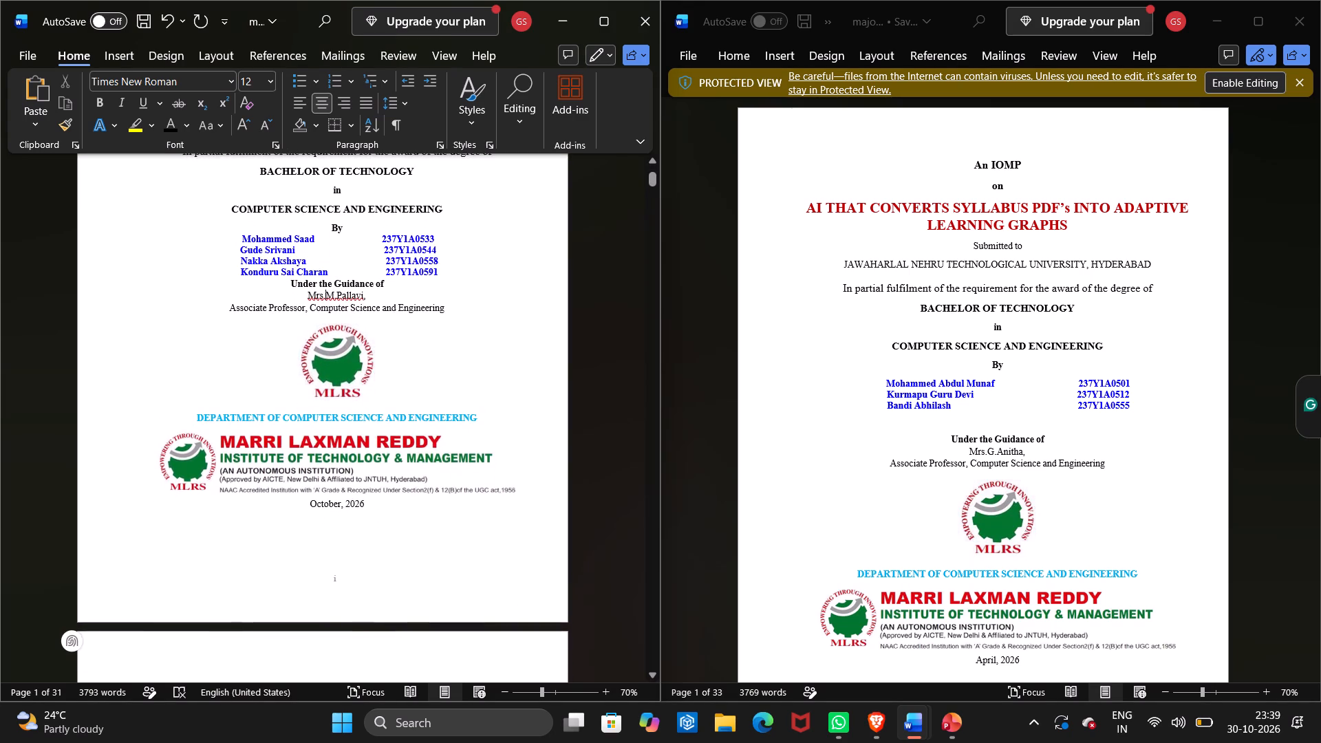
{"action": "scroll", "coordinate": [407, 515], "scroll_direction": "up", "scroll_amount": 1}
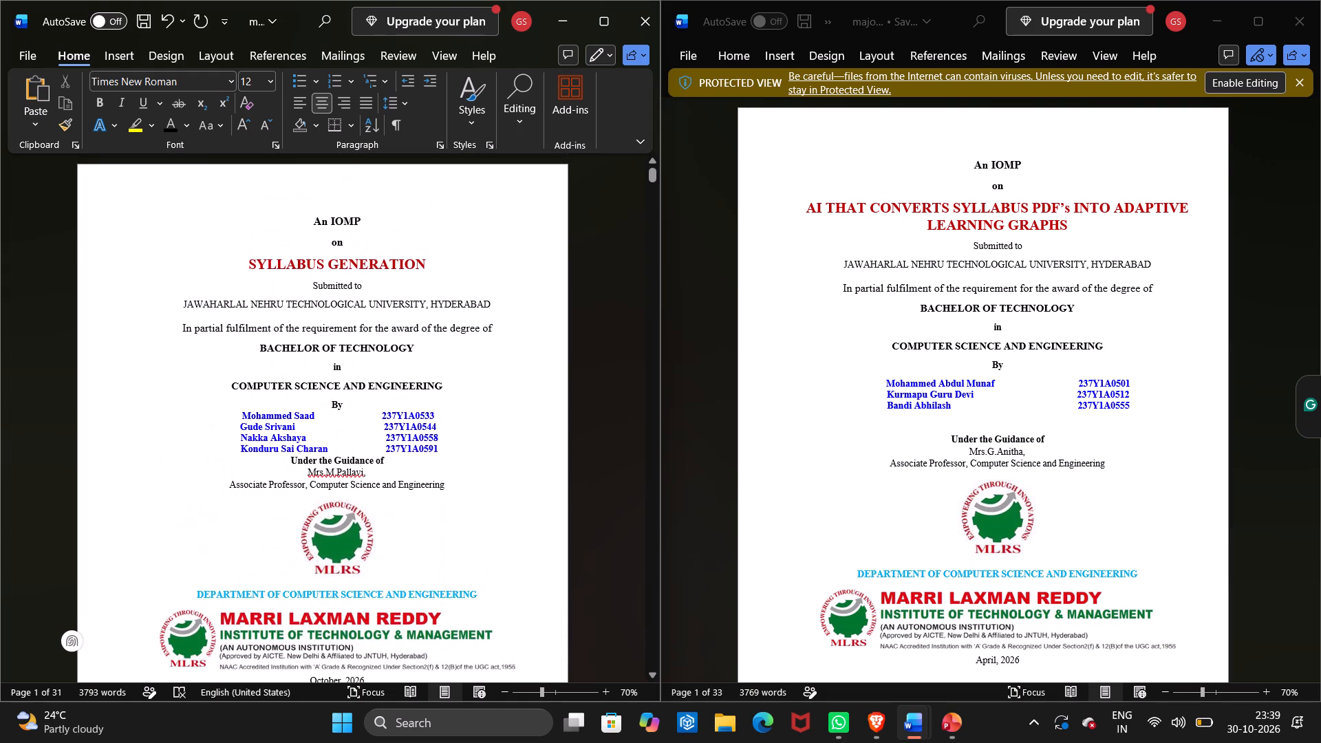
{"action": "scroll", "coordinate": [422, 527], "scroll_direction": "down", "scroll_amount": 4}
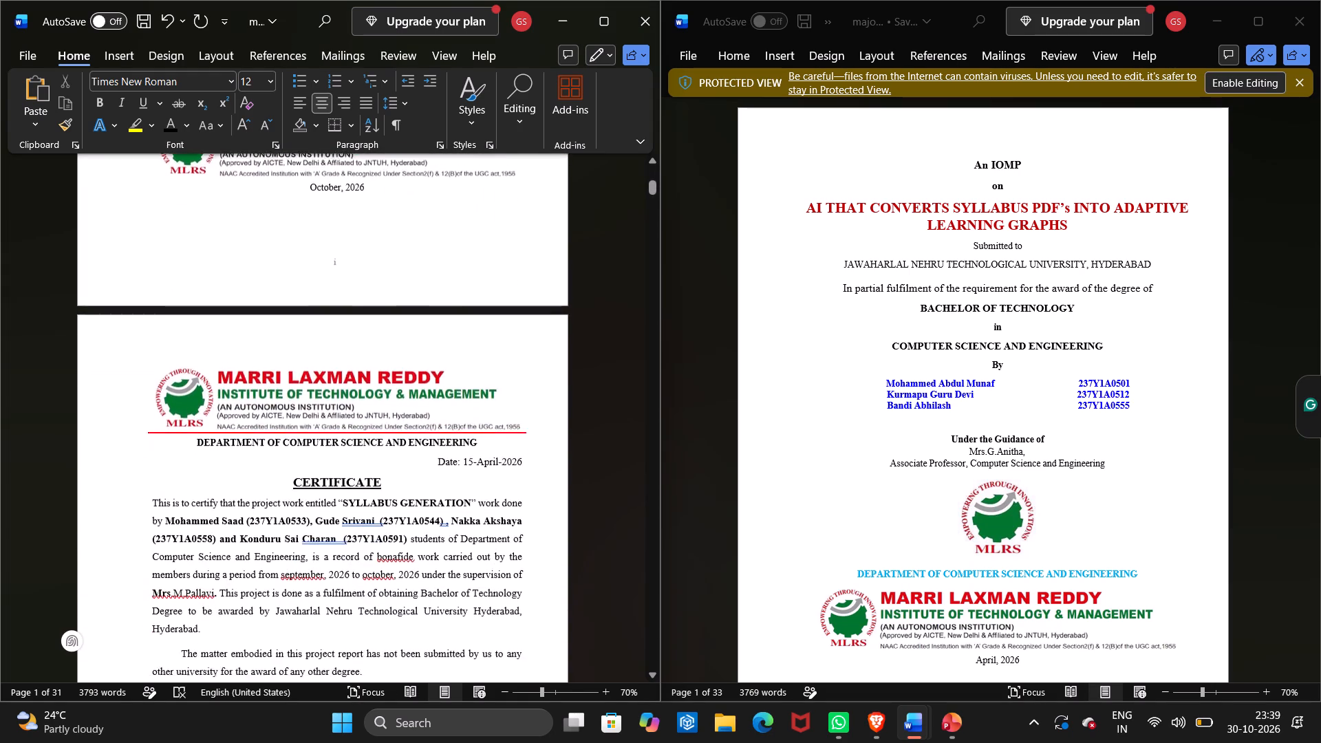
{"action": "scroll", "coordinate": [422, 527], "scroll_direction": "down", "scroll_amount": 4}
{"action": "scroll", "coordinate": [926, 405], "scroll_direction": "down", "scroll_amount": 2}
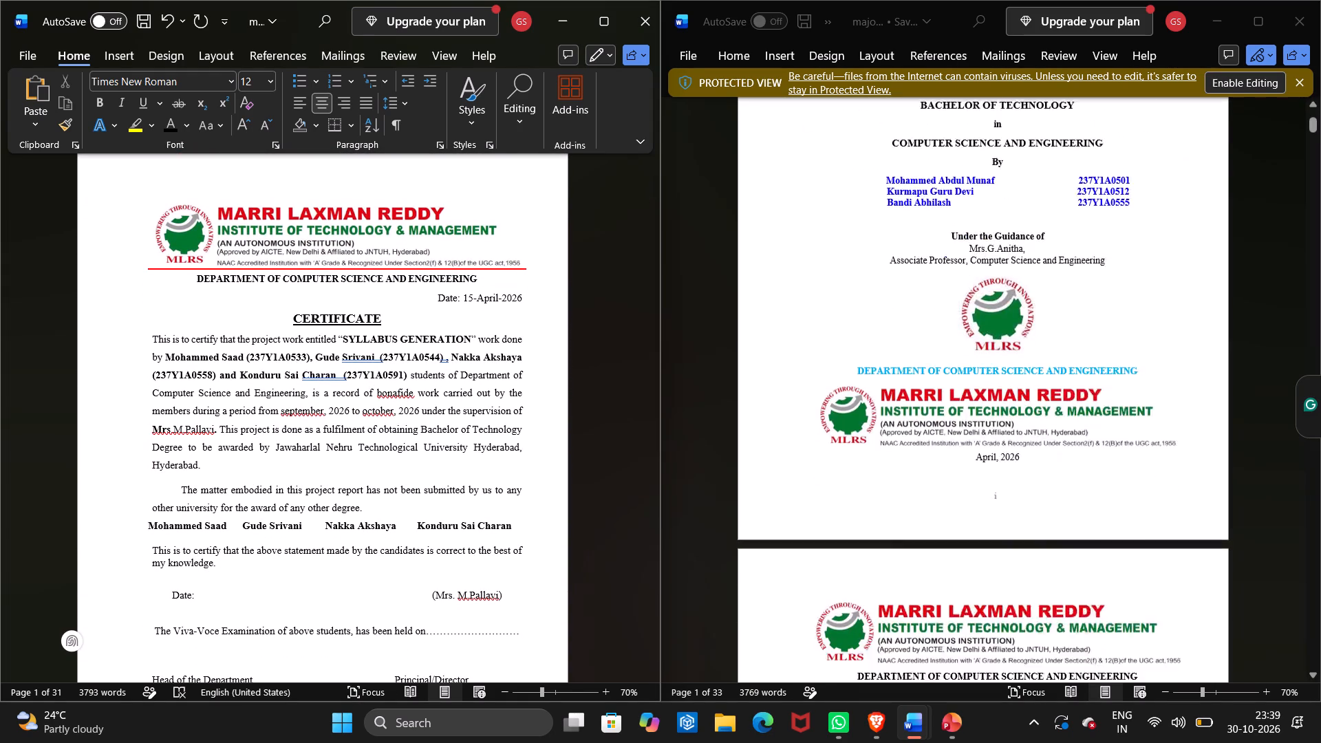
{"action": "scroll", "coordinate": [926, 405], "scroll_direction": "down", "scroll_amount": 3}
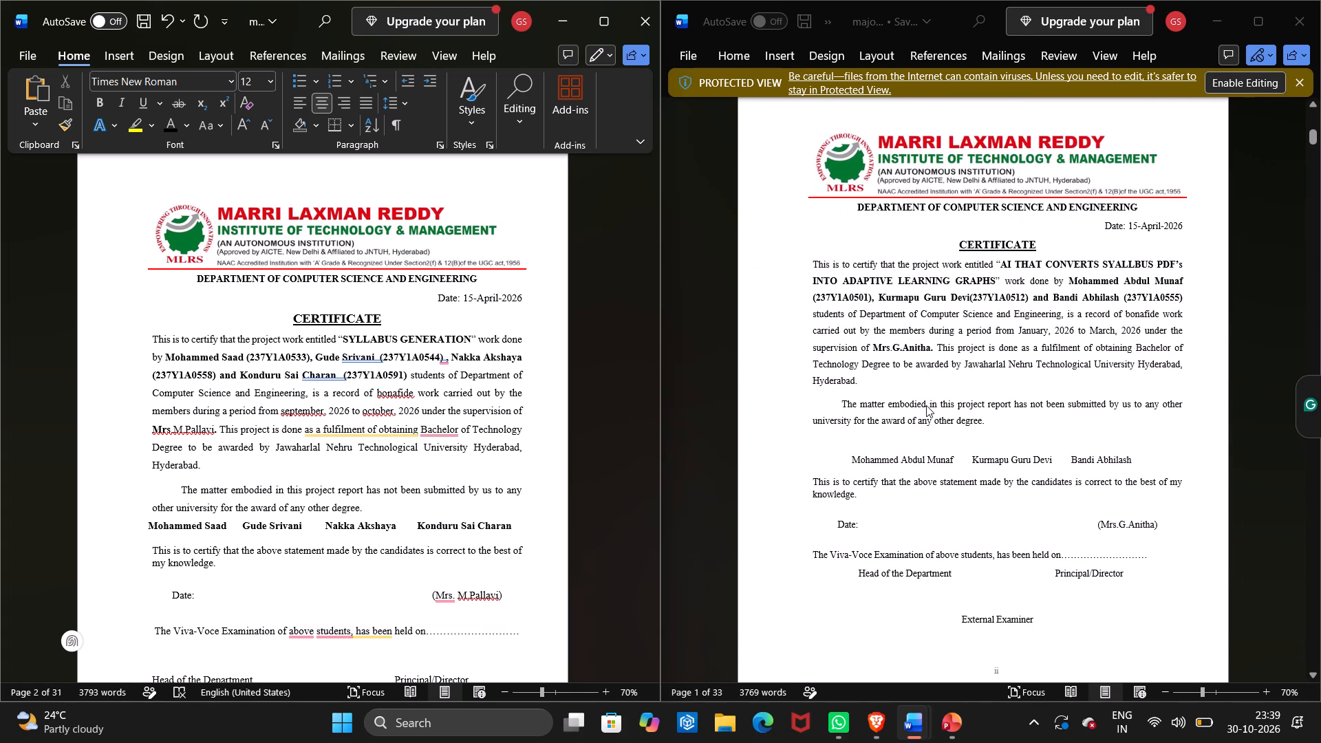
{"action": "scroll", "coordinate": [502, 495], "scroll_direction": "down", "scroll_amount": 1}
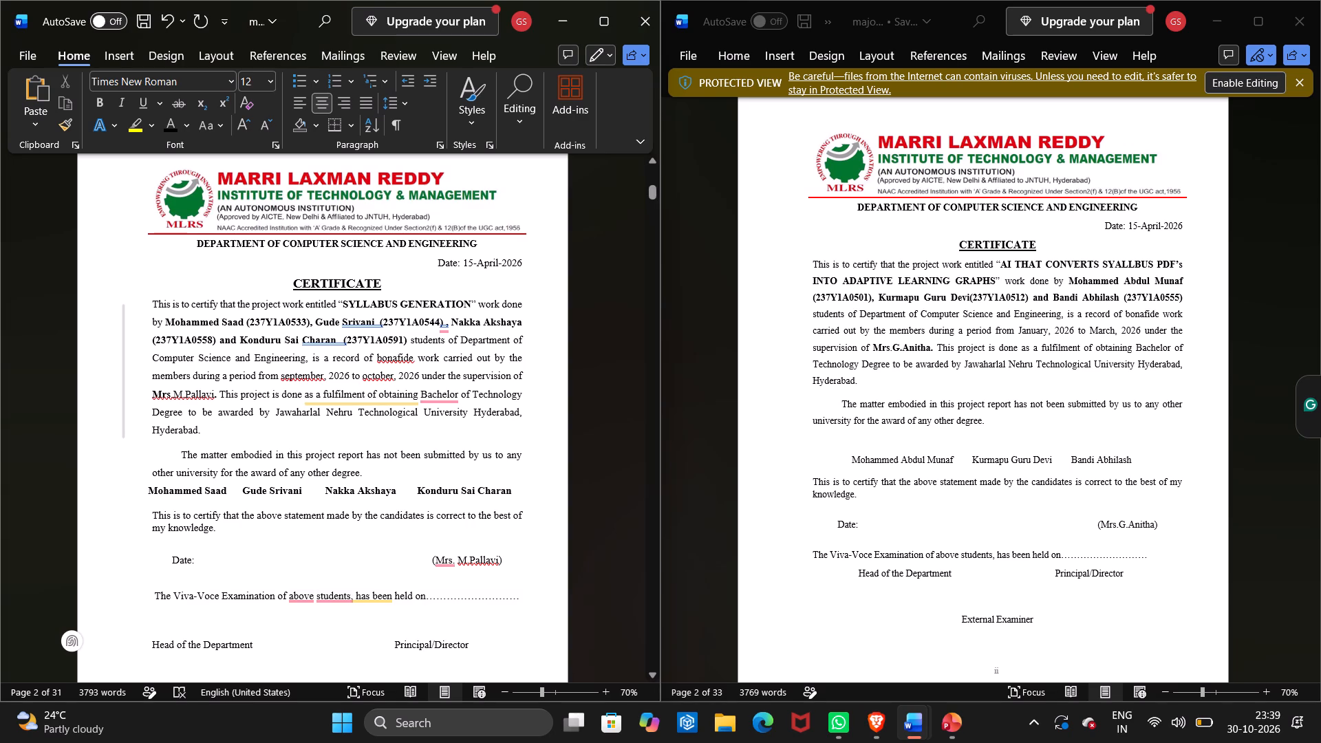
{"action": "left_click_drag", "start_coordinate": [336, 299], "coordinate": [361, 304]}
{"action": "left_click", "coordinate": [361, 304]}
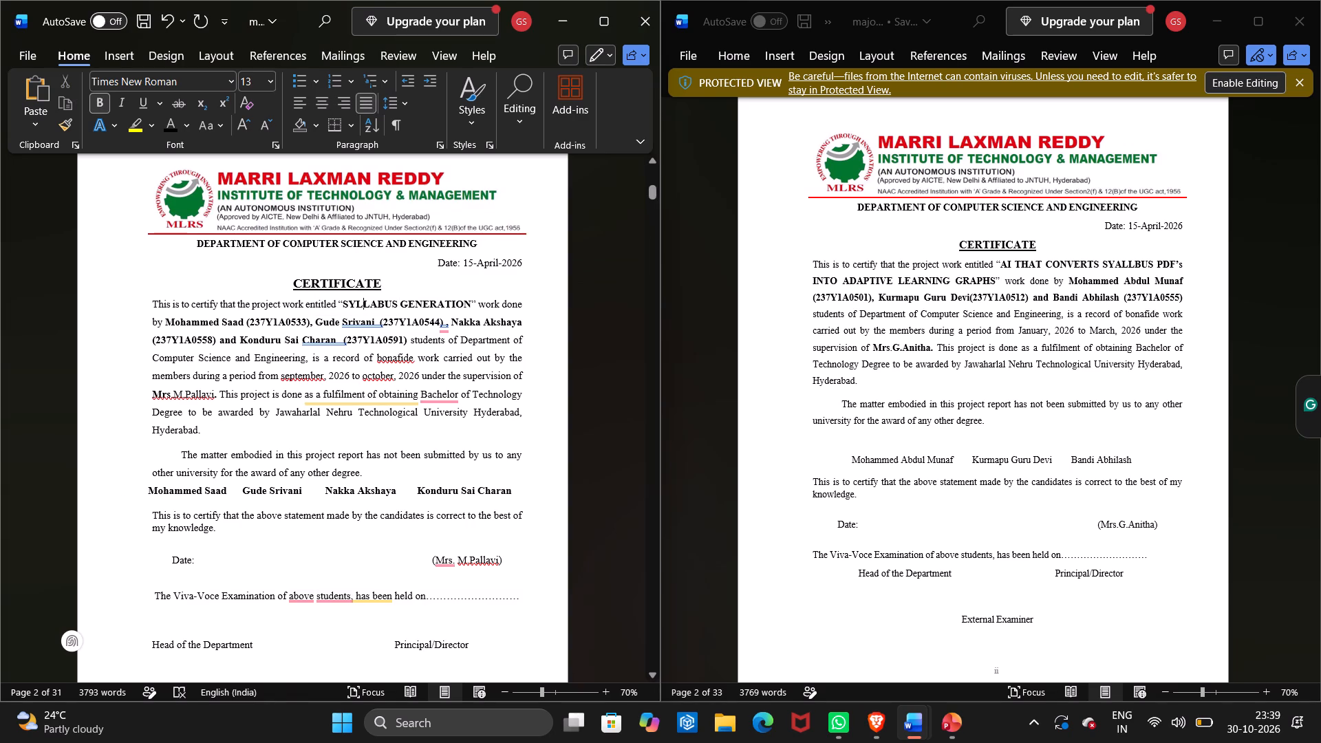
Make the project title "SYLLABUS GENERATION" in the certificate text bold together with its enclosing quotation marks.
{"action": "left_click", "coordinate": [473, 301]}
{"action": "left_click", "coordinate": [473, 301]}
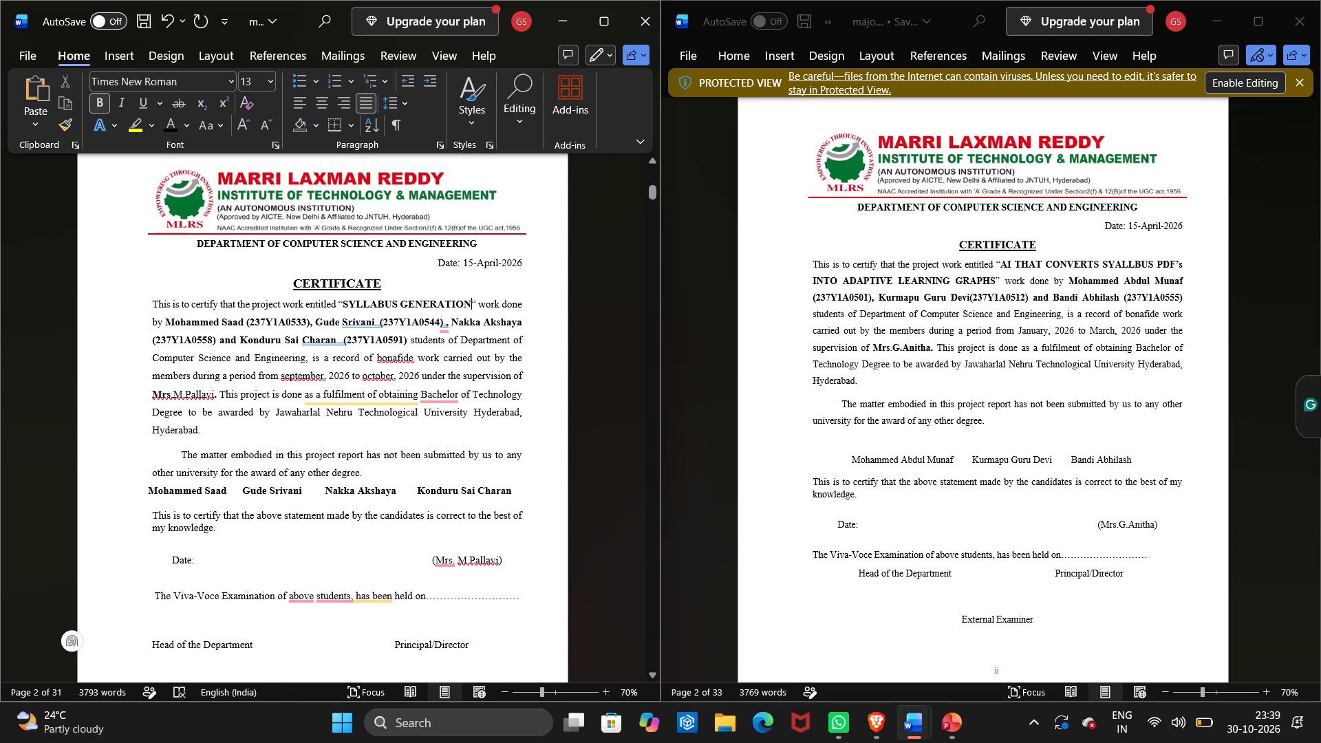
{"action": "left_click", "coordinate": [473, 301]}
{"action": "left_click", "coordinate": [478, 304]}
{"action": "left_click_drag", "start_coordinate": [476, 303], "coordinate": [354, 310]}
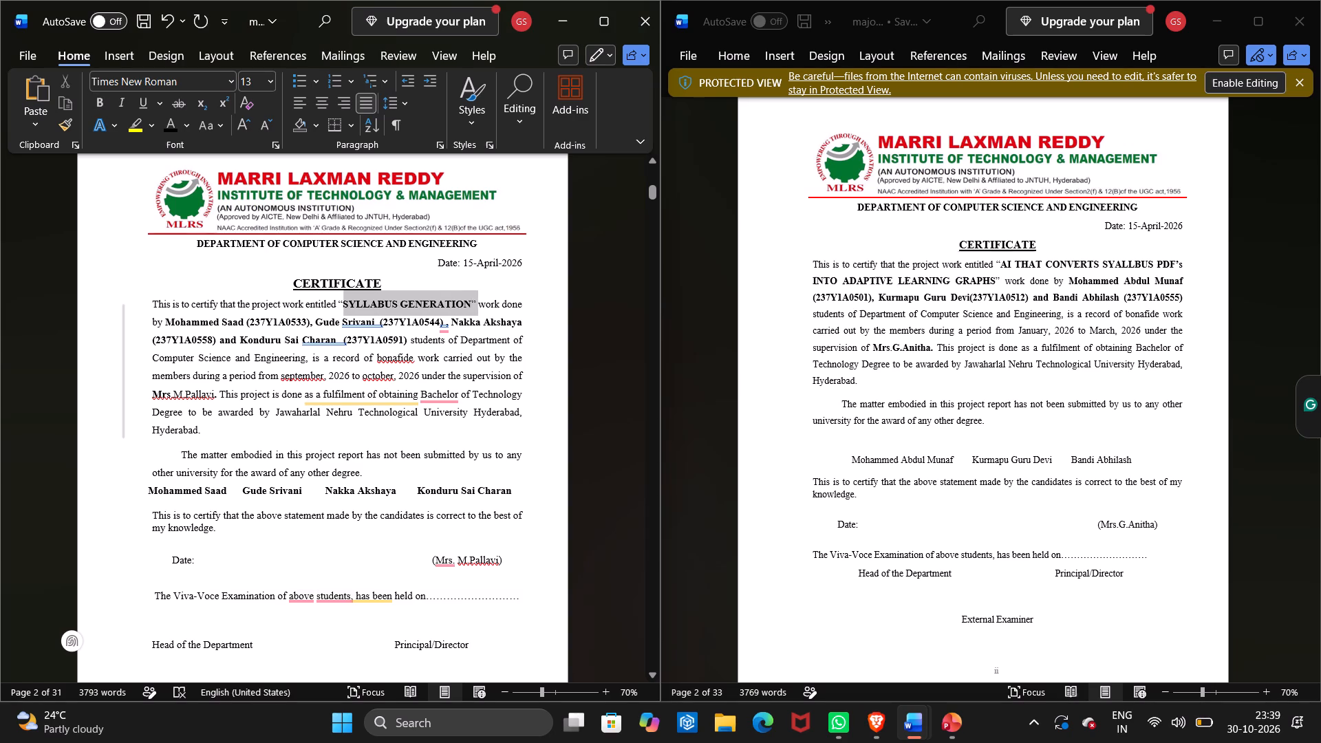
{"action": "left_click_drag", "start_coordinate": [354, 310], "coordinate": [340, 306]}
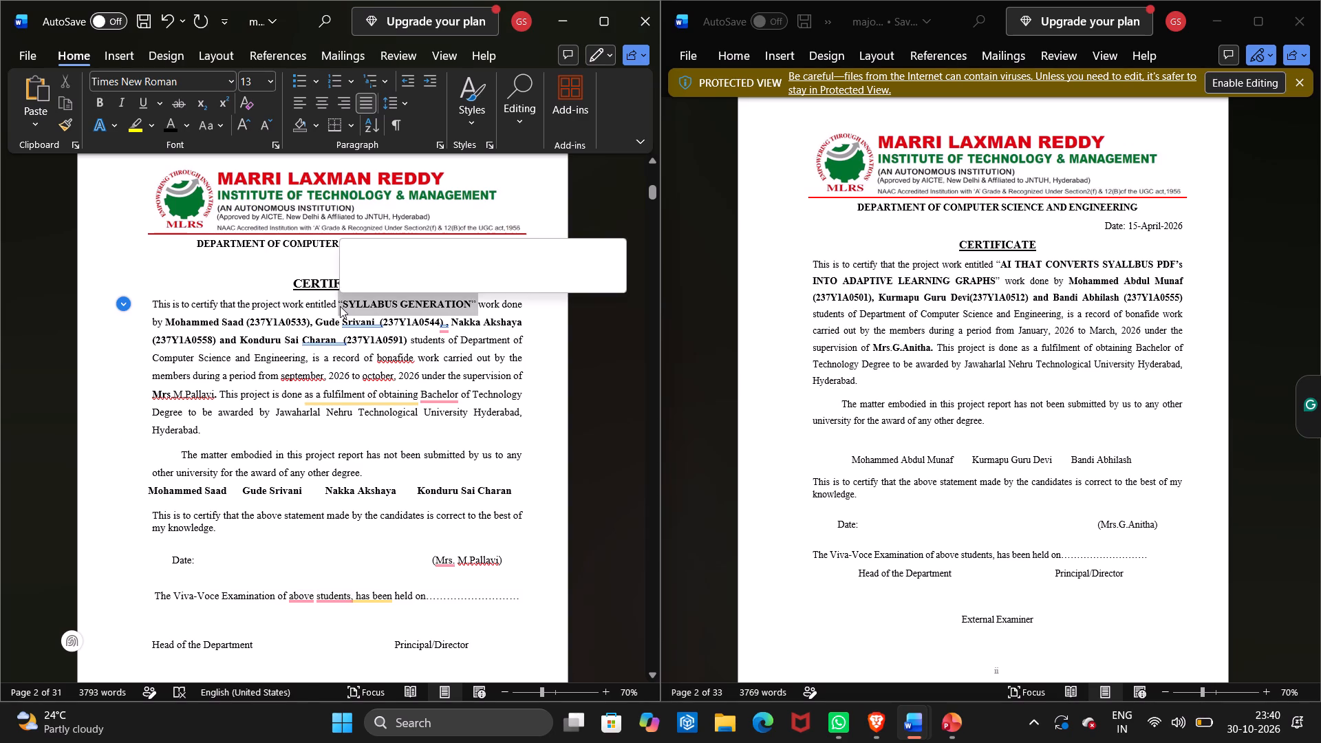
{"action": "left_click", "coordinate": [105, 108]}
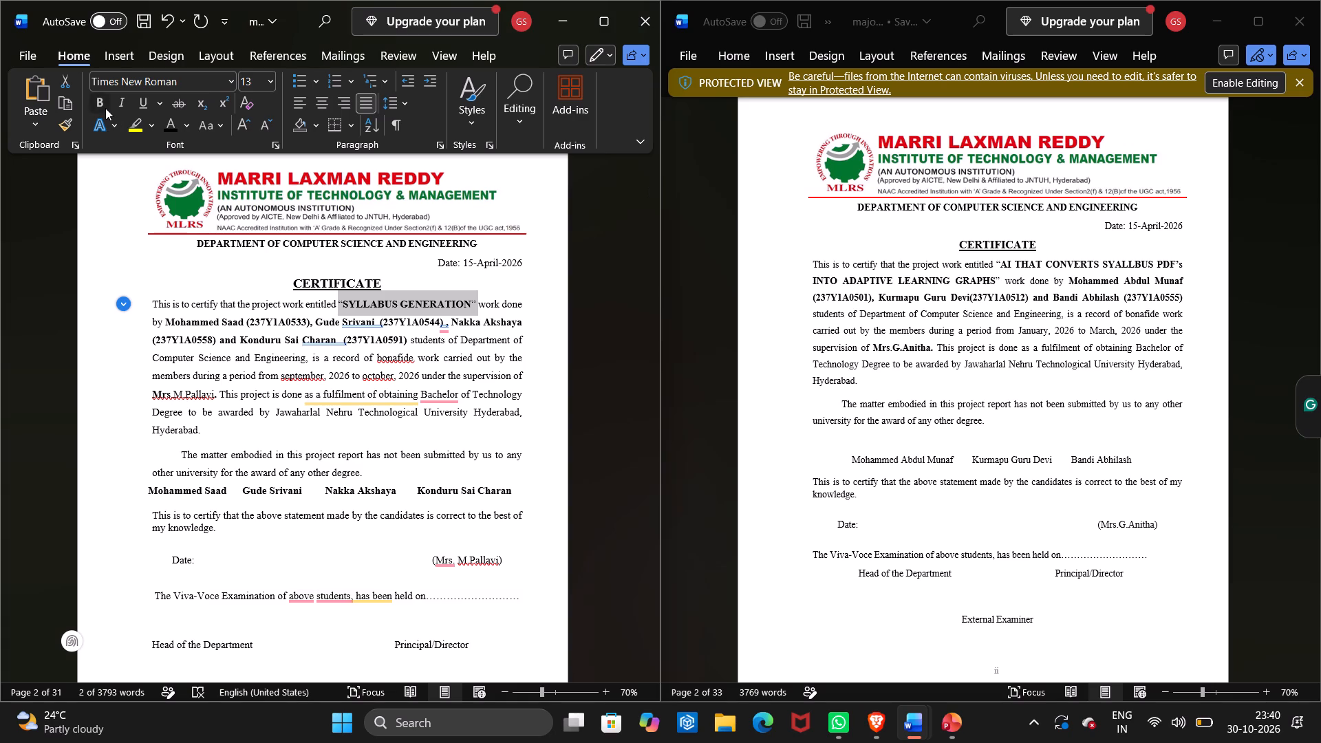
{"action": "left_click", "coordinate": [425, 356]}
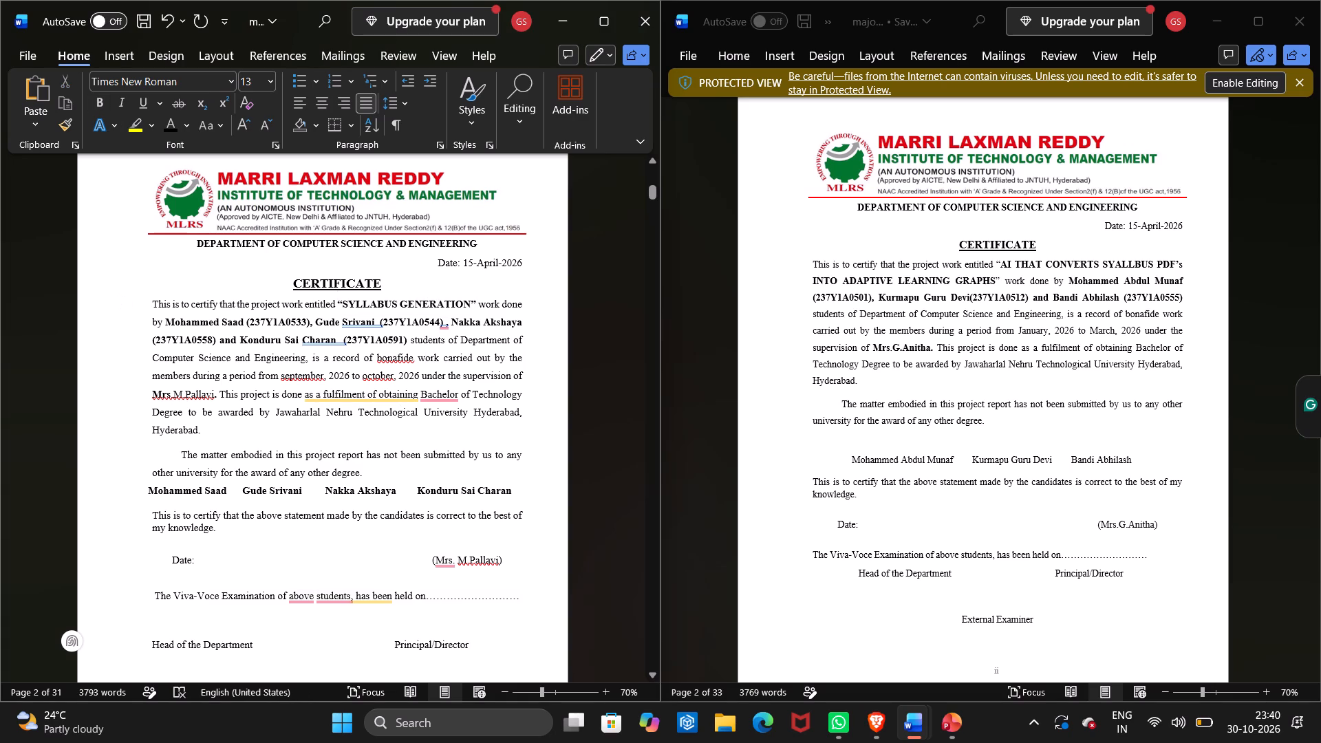
Remove the bold formatting from the word "and" before the last student's name in the certificate text.
{"action": "double_click", "coordinate": [221, 341]}
{"action": "left_click", "coordinate": [96, 105]}
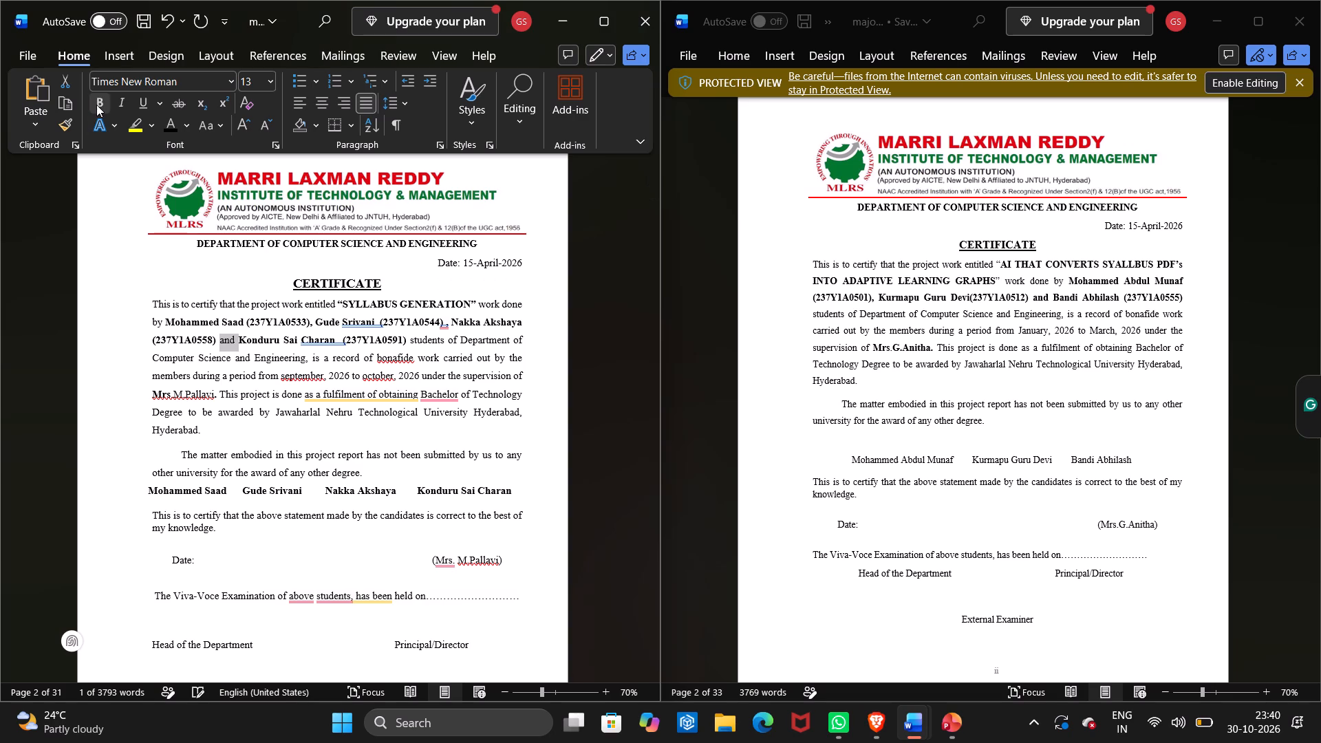
{"action": "left_click", "coordinate": [269, 391]}
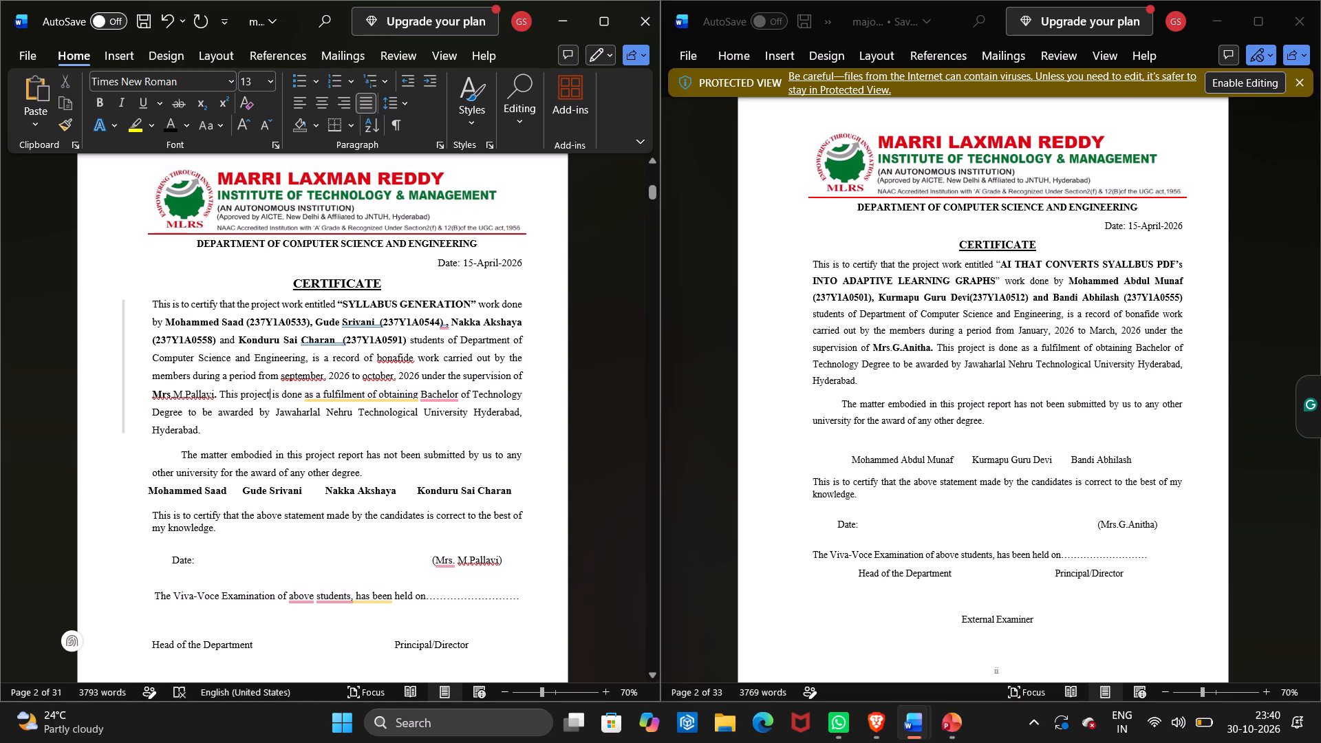
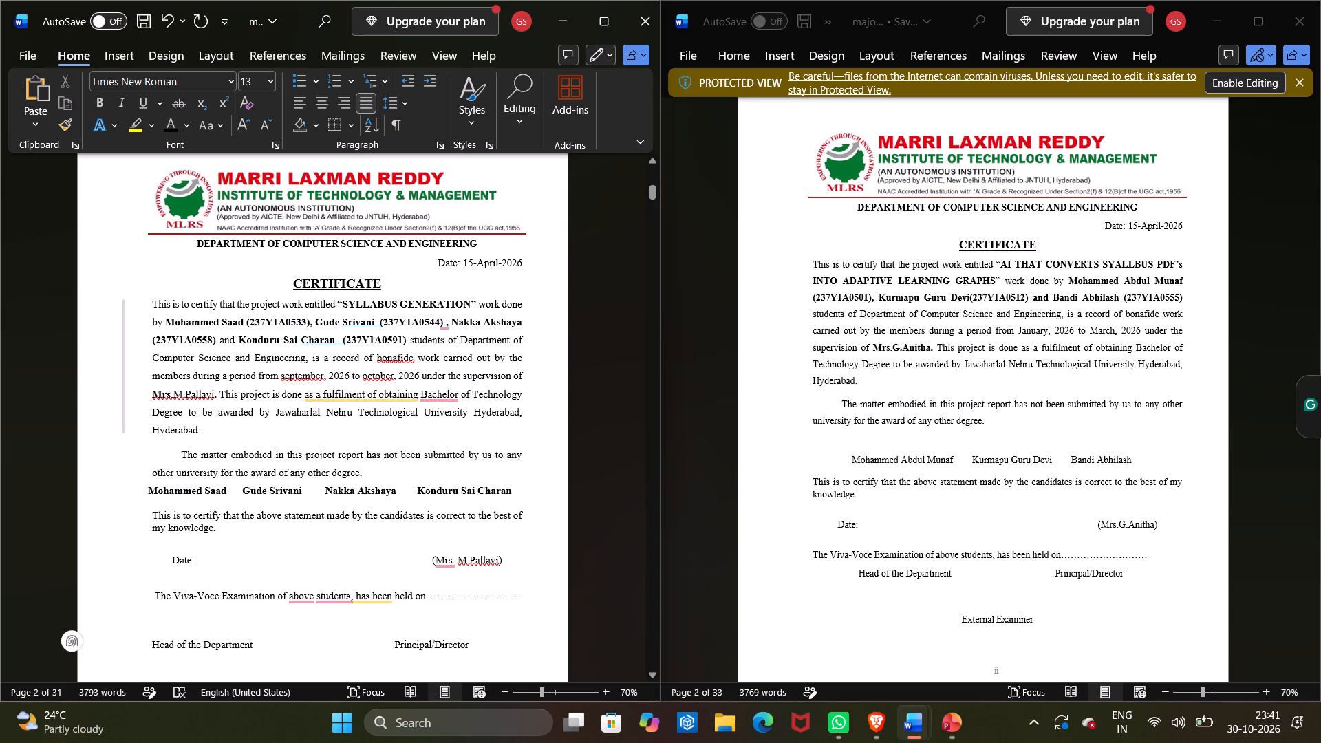
Make the guide's whole name in the certificate text bold, including the "Mrs." prefix.
{"action": "left_click_drag", "start_coordinate": [151, 394], "coordinate": [186, 396]}
{"action": "left_click_drag", "start_coordinate": [186, 396], "coordinate": [210, 394]}
{"action": "left_click_drag", "start_coordinate": [210, 394], "coordinate": [210, 394]}
{"action": "left_click", "coordinate": [95, 98]}
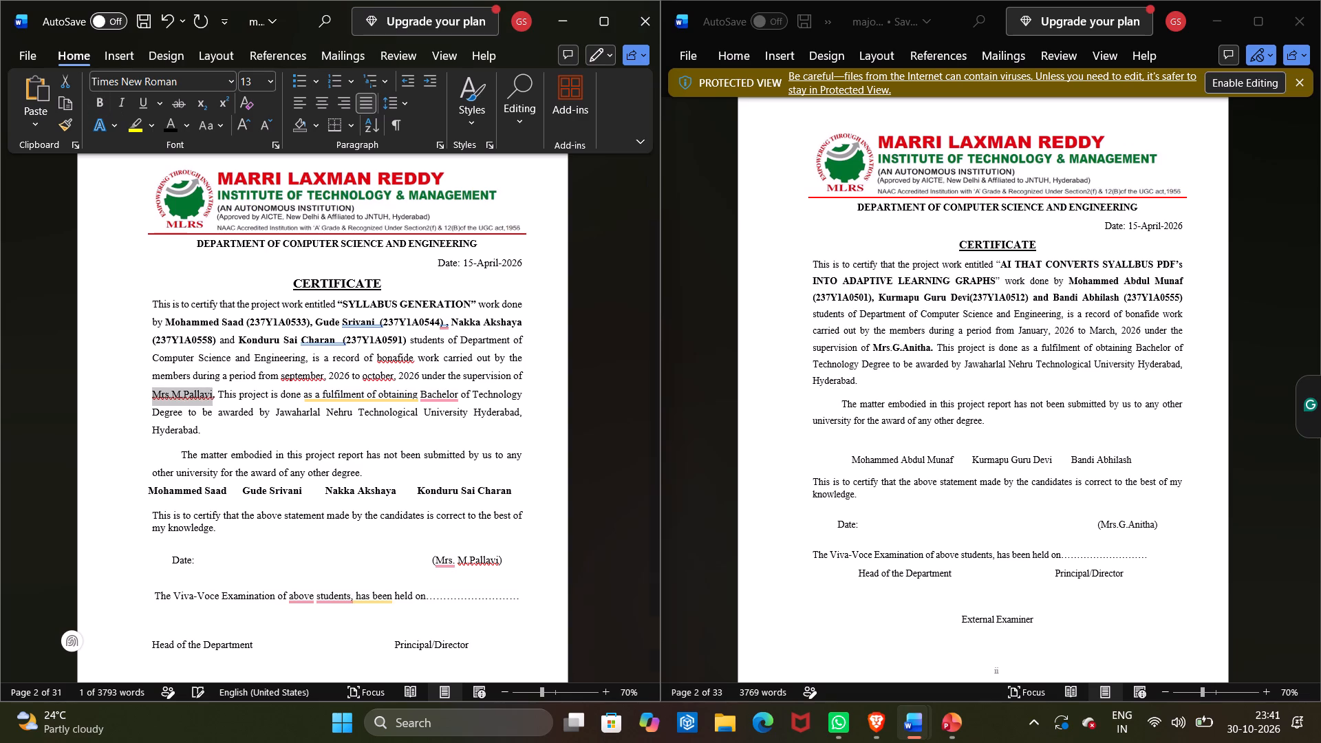
{"action": "left_click", "coordinate": [100, 98]}
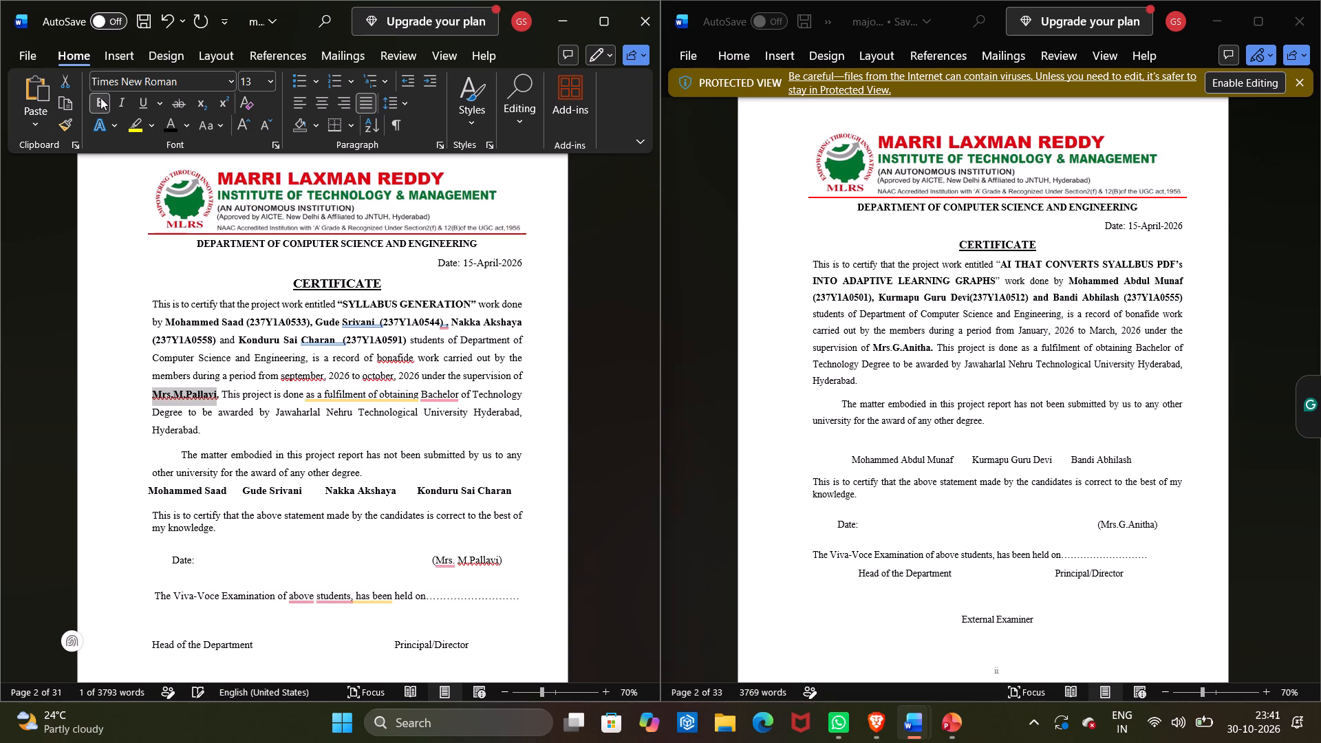
{"action": "left_click", "coordinate": [211, 333]}
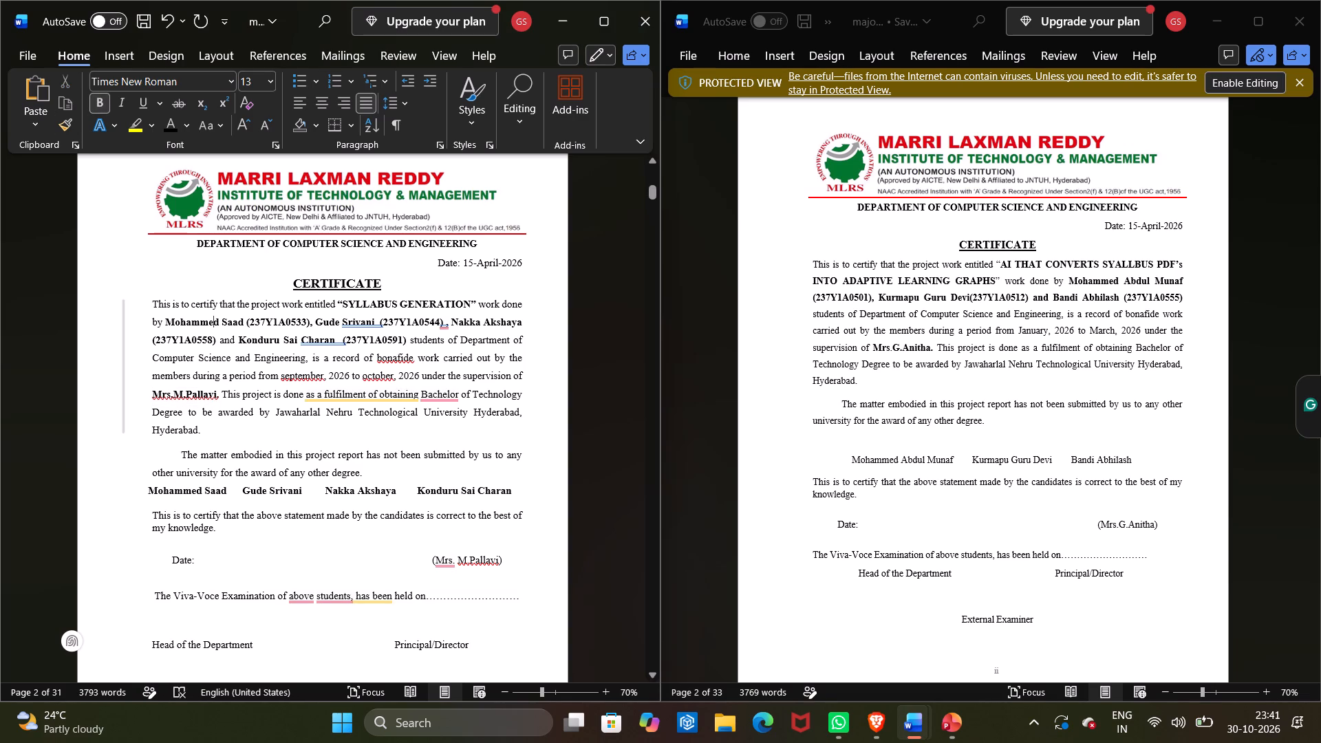
Remove the bold formatting from the row of four students' names below the certificate text.
{"action": "scroll", "coordinate": [300, 421], "scroll_direction": "down", "scroll_amount": 1}
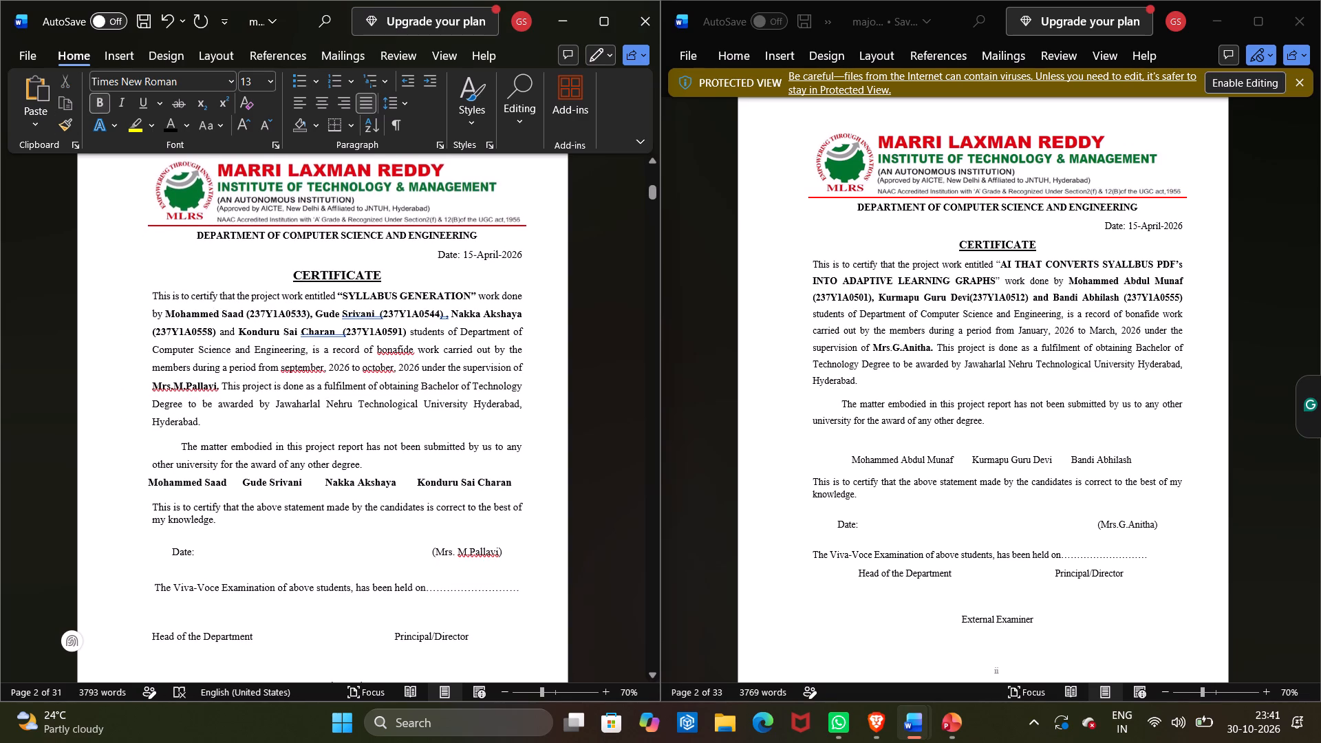
{"action": "scroll", "coordinate": [300, 421], "scroll_direction": "down", "scroll_amount": 1}
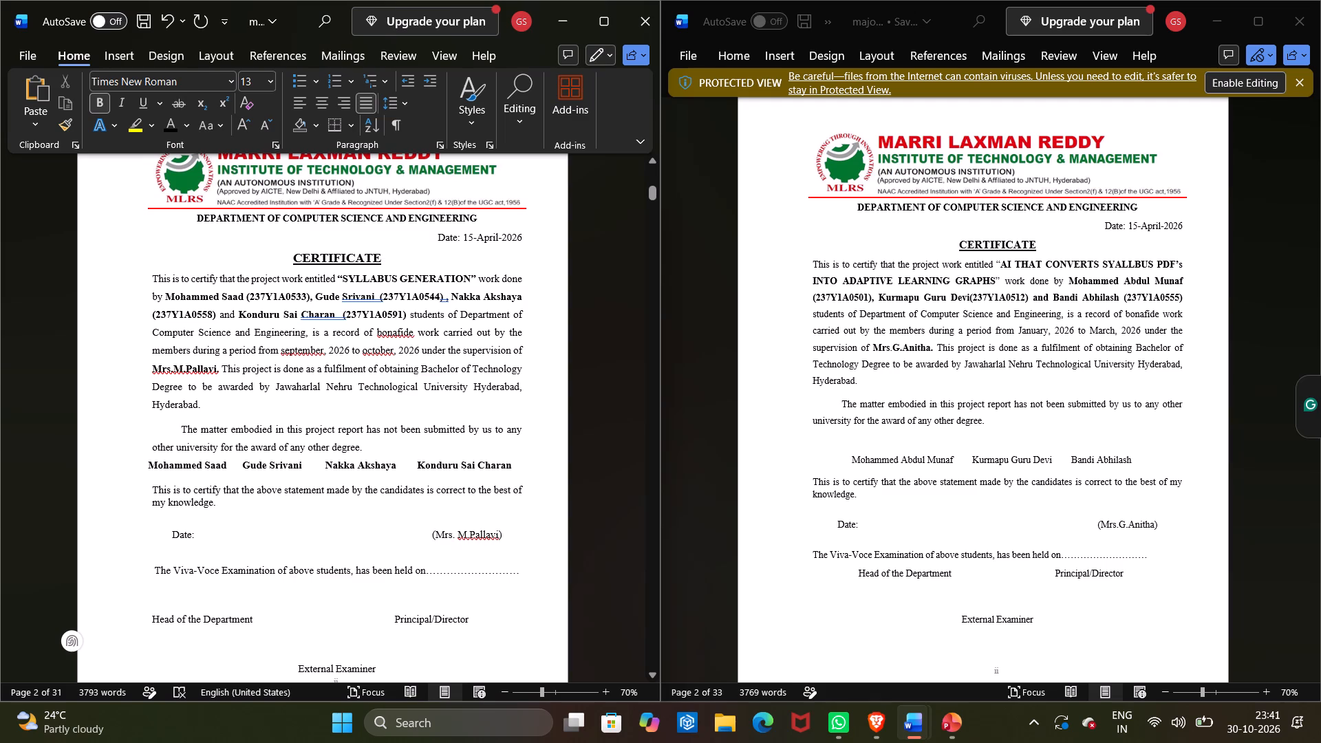
{"action": "left_click_drag", "start_coordinate": [146, 463], "coordinate": [498, 469]}
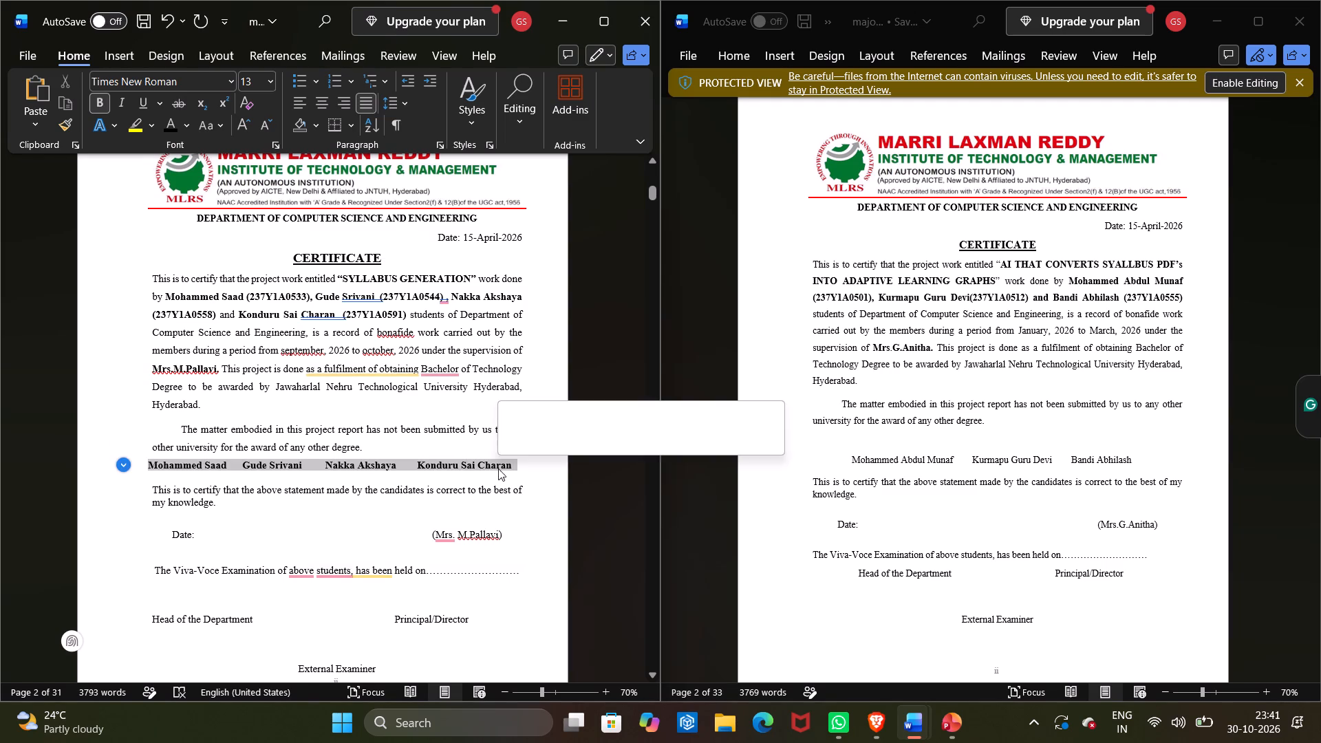
{"action": "left_click", "coordinate": [100, 102]}
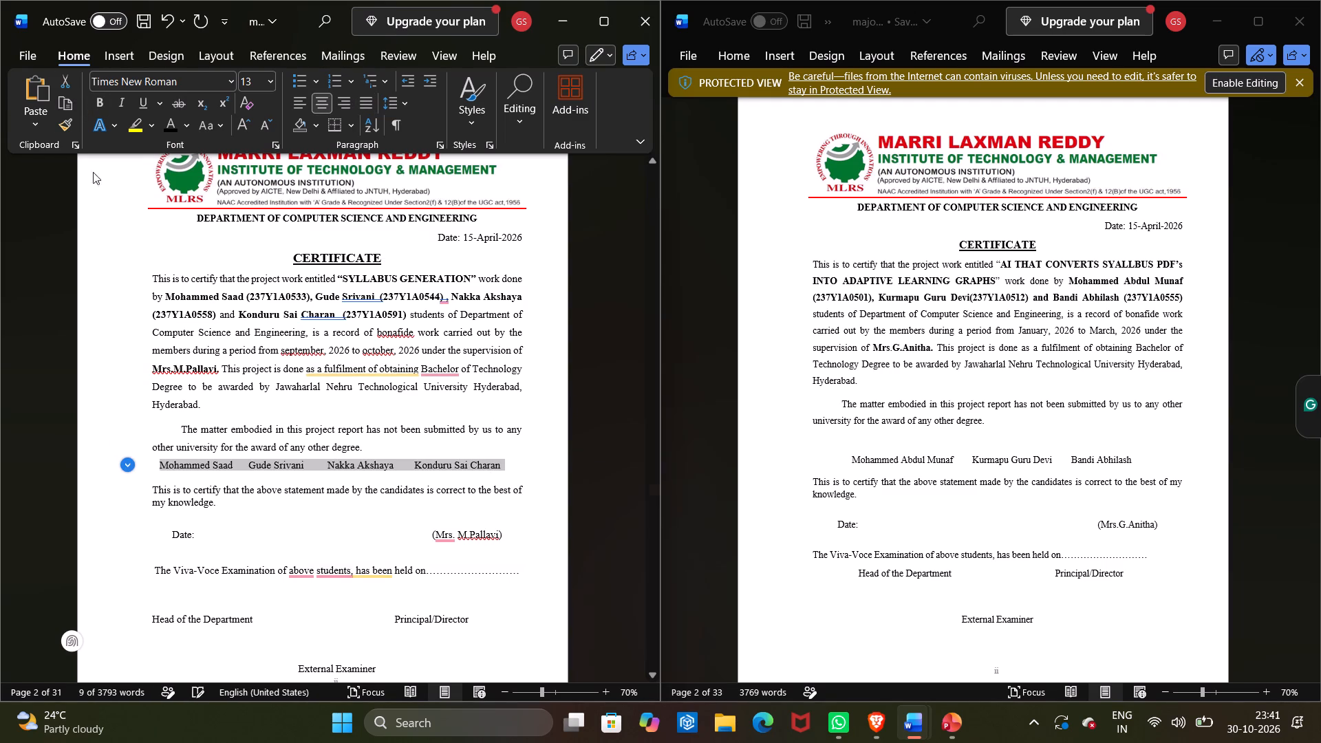
{"action": "left_click", "coordinate": [142, 305]}
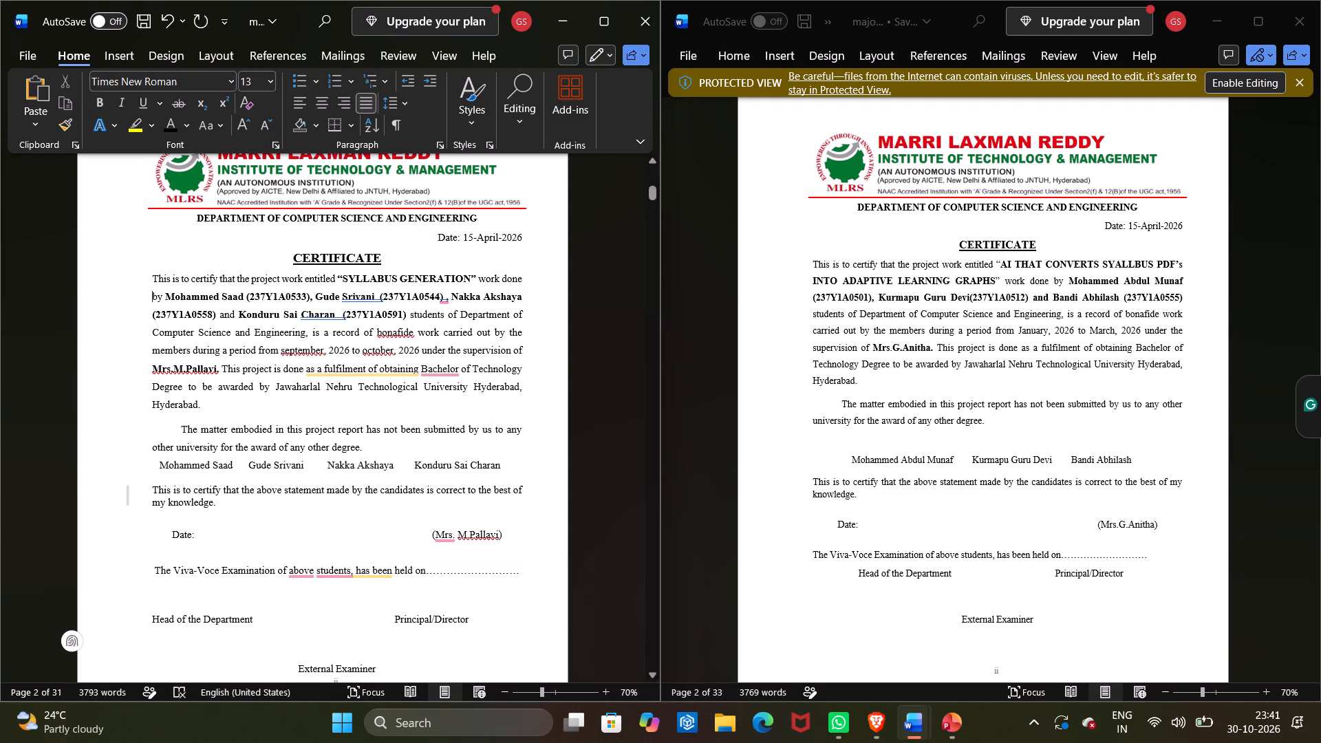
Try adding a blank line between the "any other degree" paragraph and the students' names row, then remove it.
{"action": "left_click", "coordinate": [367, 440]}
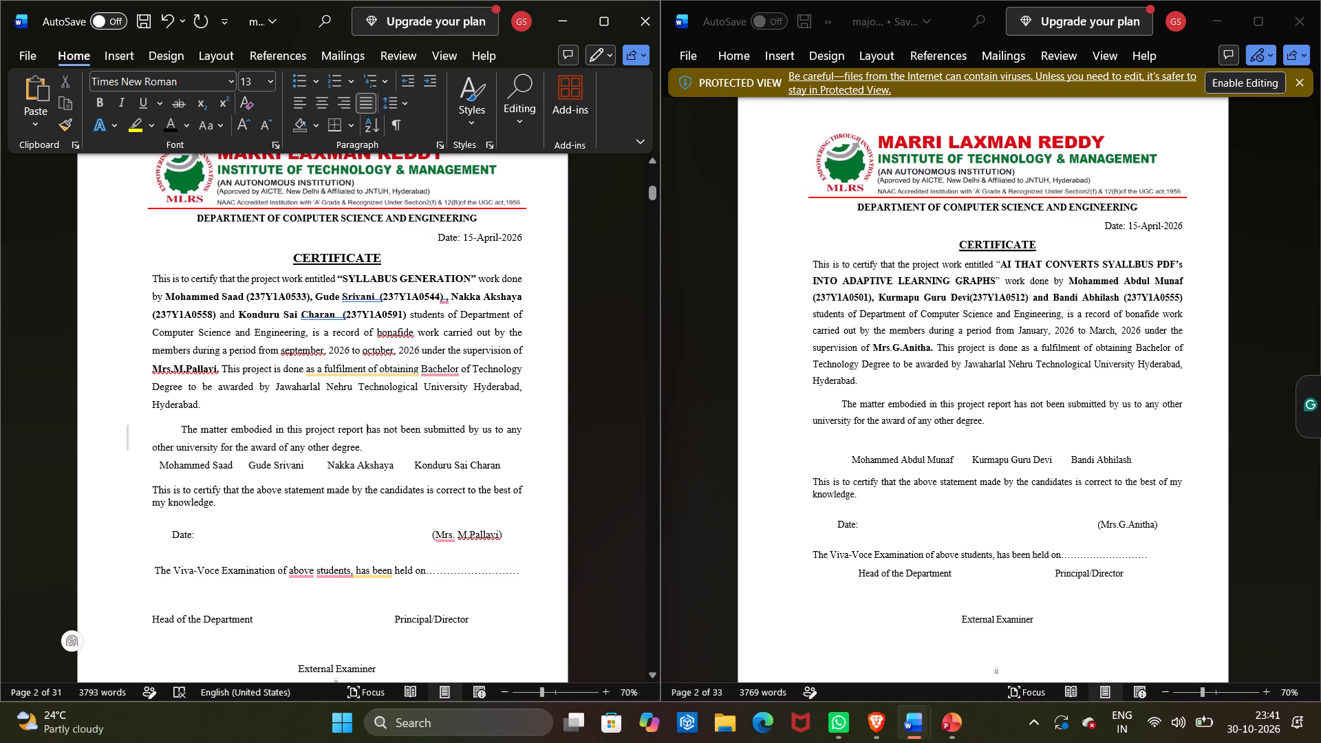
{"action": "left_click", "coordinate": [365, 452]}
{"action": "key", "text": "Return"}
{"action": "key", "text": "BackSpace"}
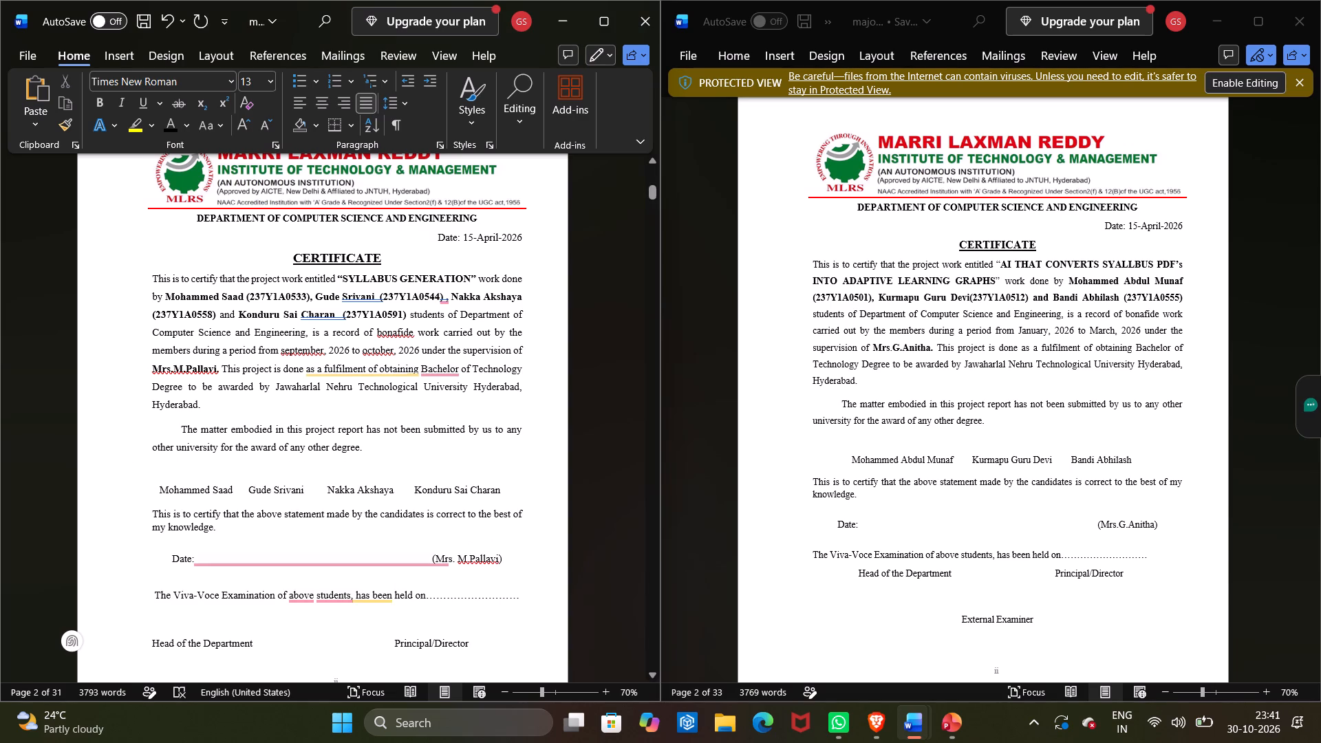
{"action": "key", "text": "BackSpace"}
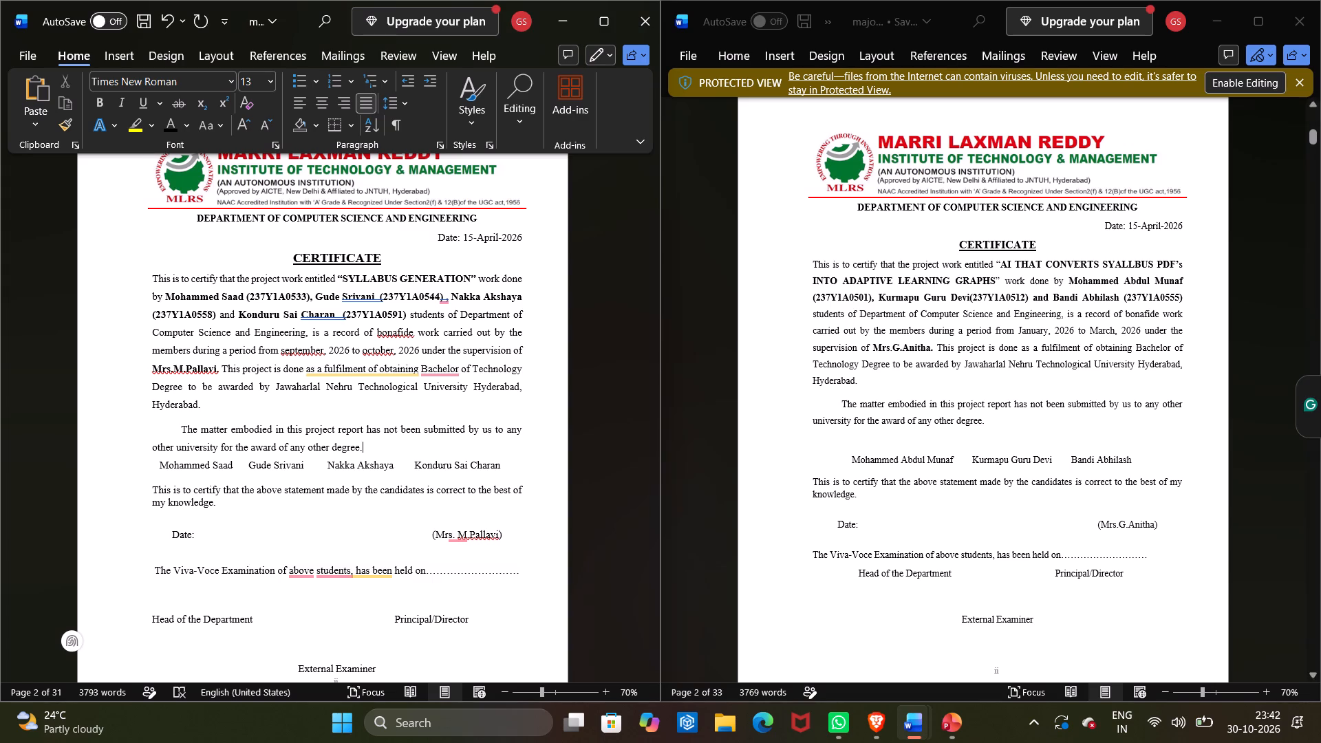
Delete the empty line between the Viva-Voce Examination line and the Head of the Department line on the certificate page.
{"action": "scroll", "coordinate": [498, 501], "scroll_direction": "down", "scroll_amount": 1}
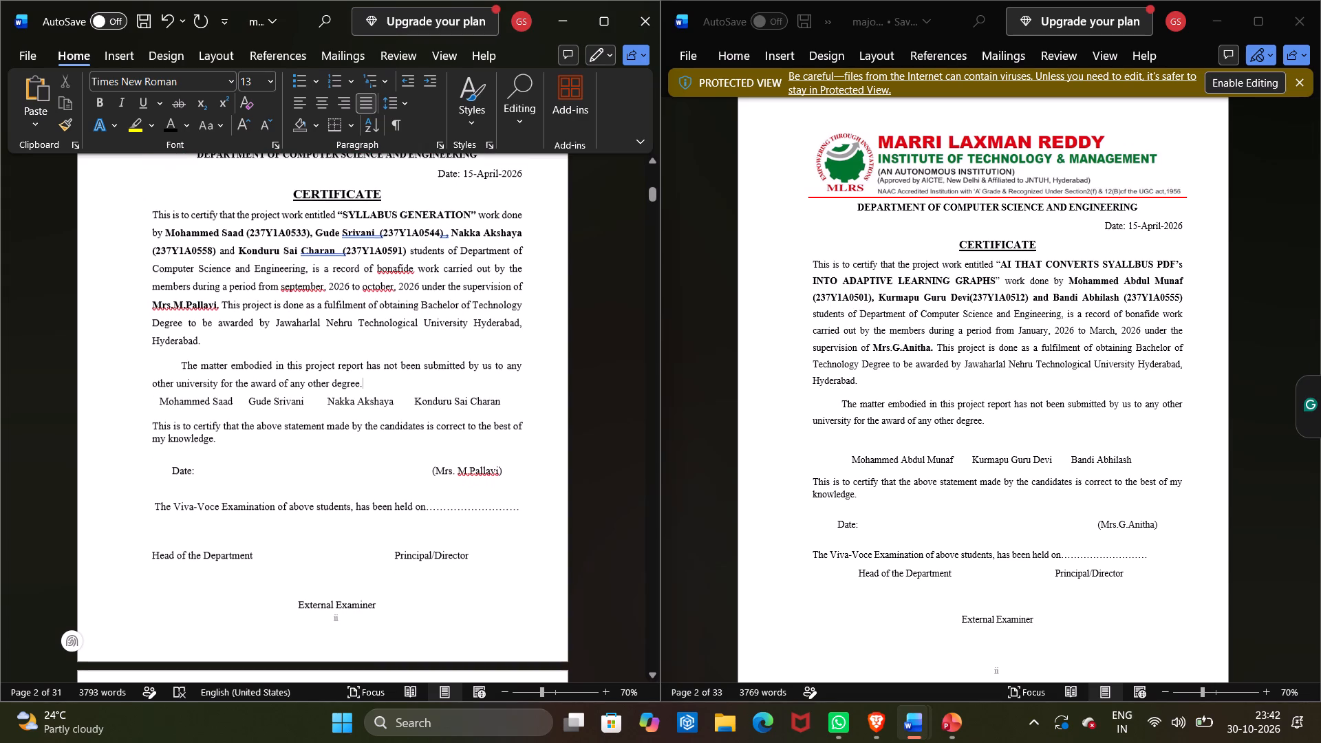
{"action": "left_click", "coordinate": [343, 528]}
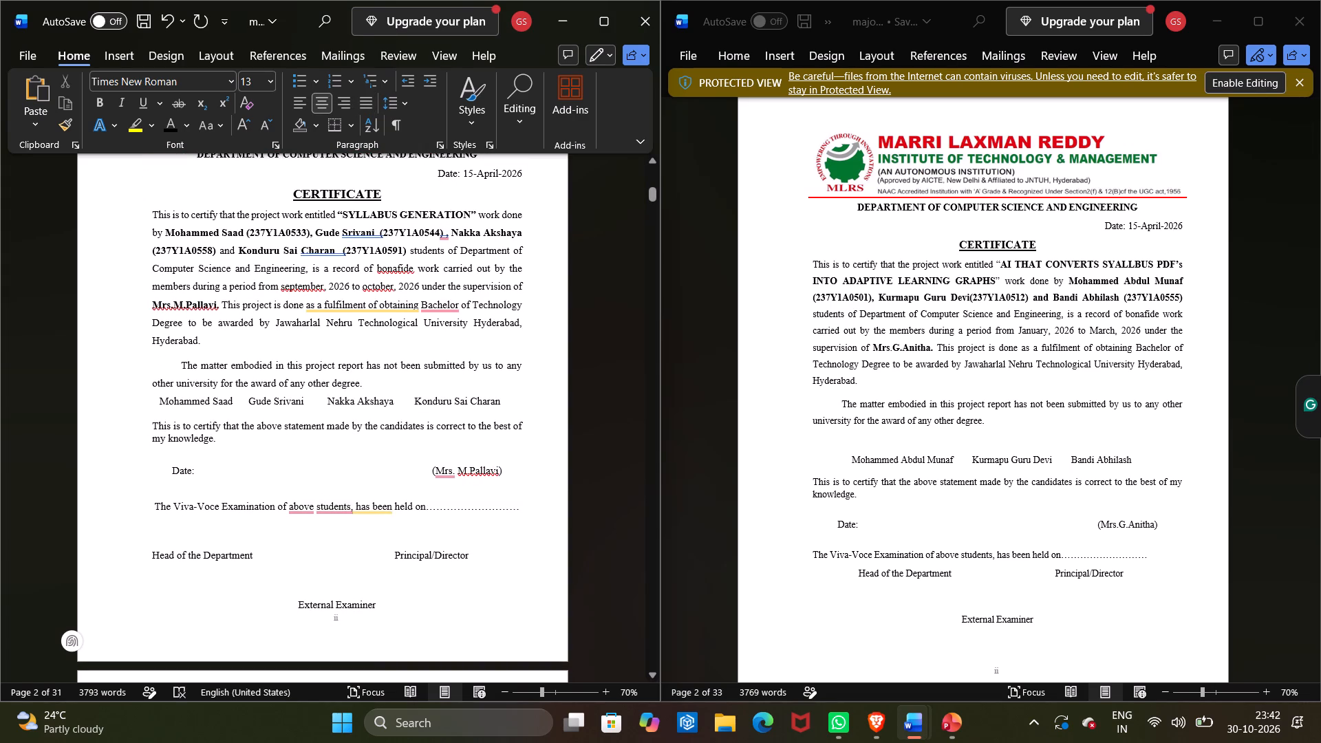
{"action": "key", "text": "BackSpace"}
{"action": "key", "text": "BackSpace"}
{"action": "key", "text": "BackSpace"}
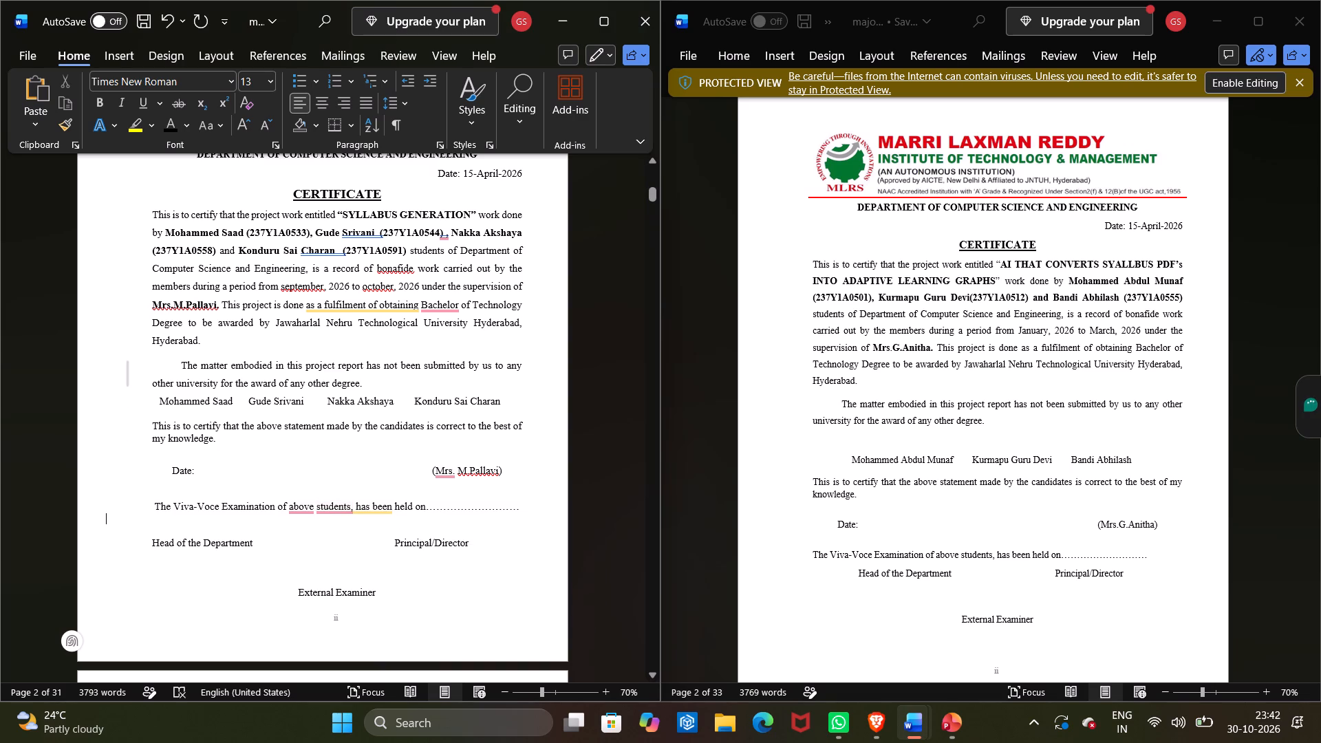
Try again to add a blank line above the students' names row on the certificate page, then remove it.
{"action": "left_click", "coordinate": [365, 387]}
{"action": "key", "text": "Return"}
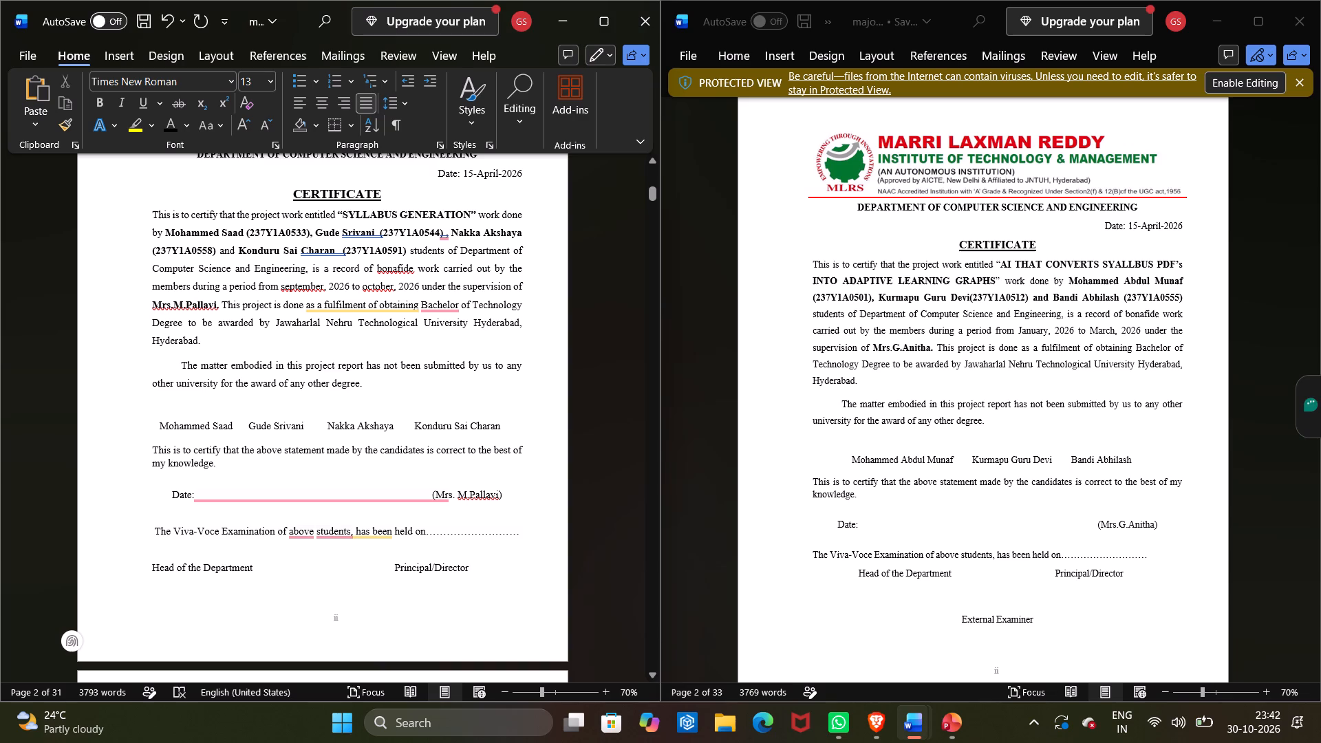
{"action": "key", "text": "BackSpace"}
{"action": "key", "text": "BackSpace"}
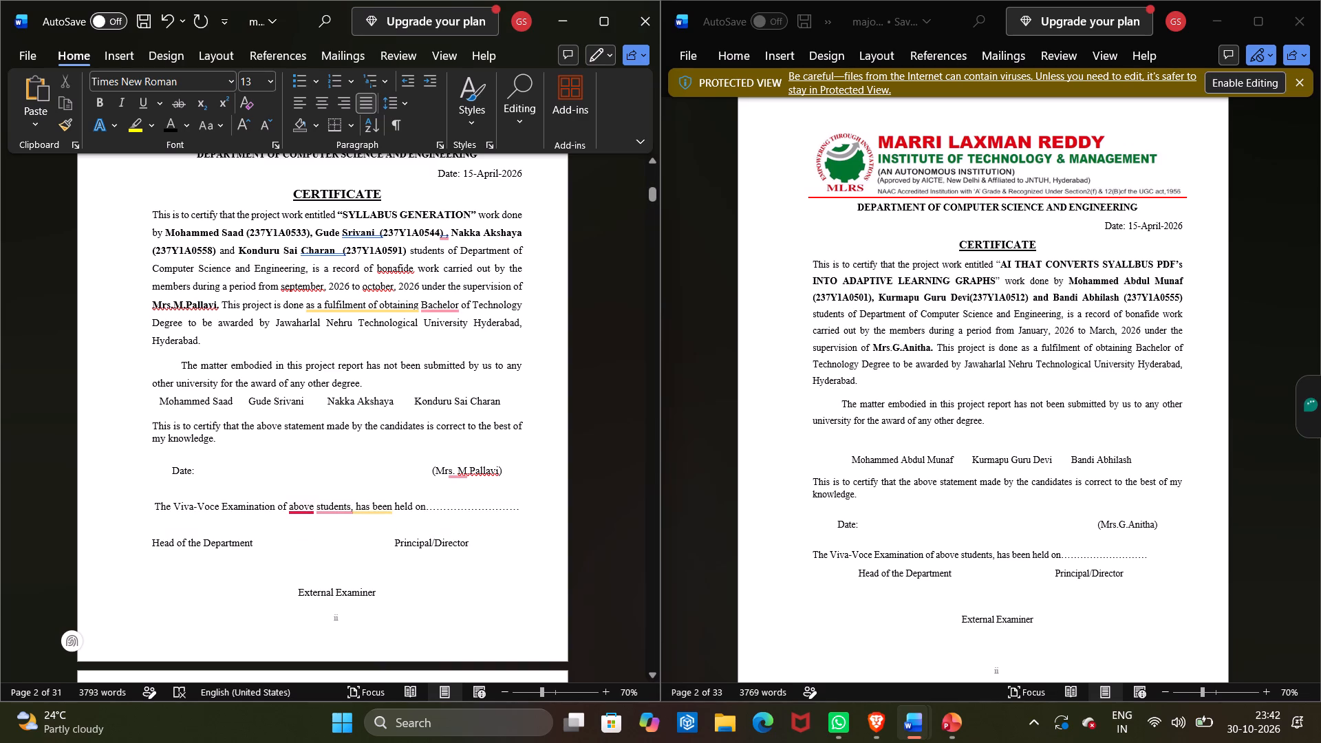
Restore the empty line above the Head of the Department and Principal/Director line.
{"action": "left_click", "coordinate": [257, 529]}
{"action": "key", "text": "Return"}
Review the end of the certificate page and compare the Acknowledgements page with the reference report's wording and formatting.
{"action": "scroll", "coordinate": [257, 529], "scroll_direction": "down", "scroll_amount": 1}
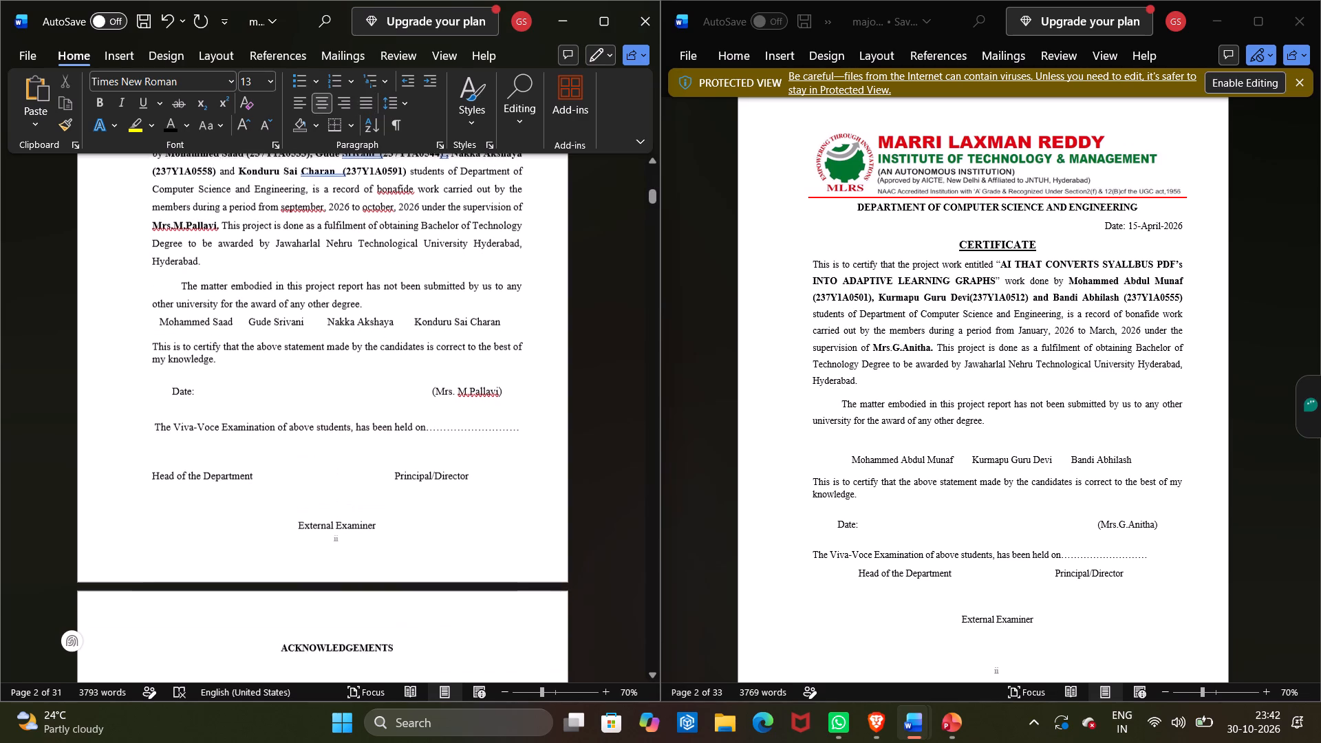
{"action": "scroll", "coordinate": [257, 529], "scroll_direction": "down", "scroll_amount": 1}
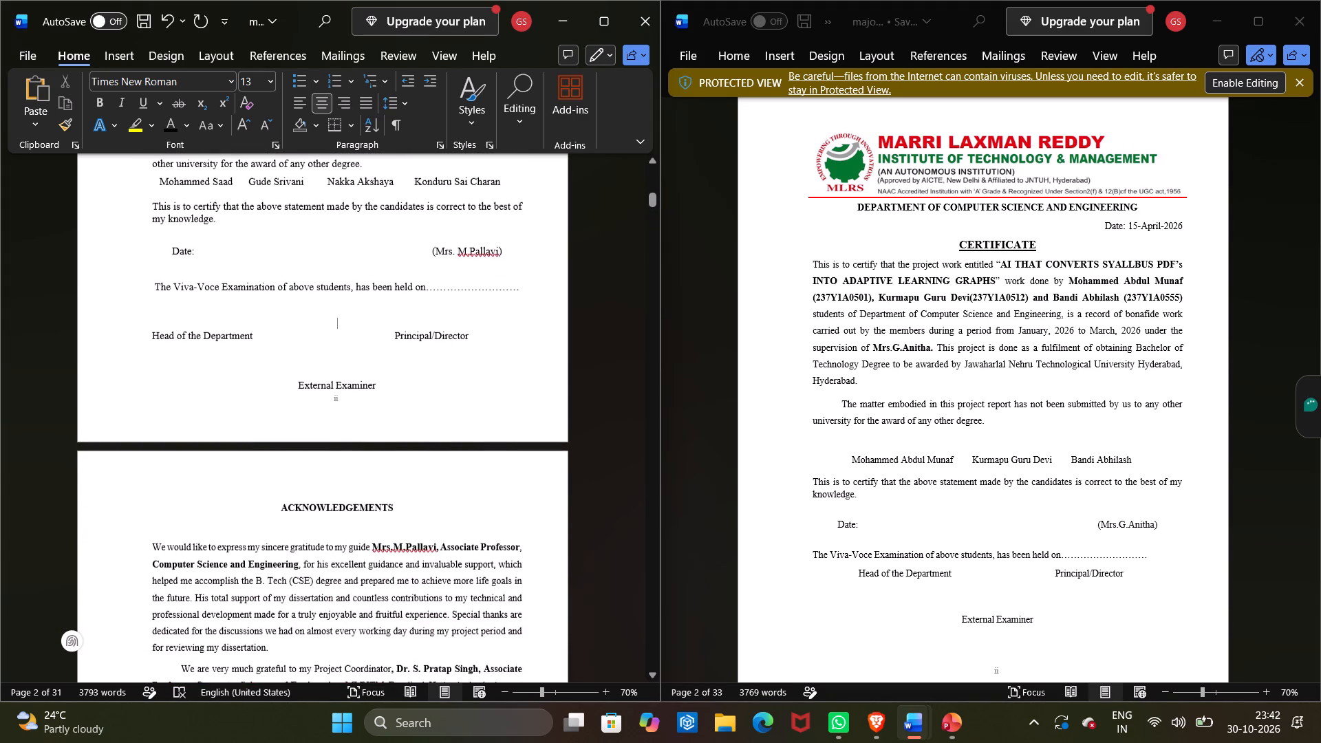
{"action": "scroll", "coordinate": [257, 529], "scroll_direction": "down", "scroll_amount": 1}
{"action": "scroll", "coordinate": [257, 529], "scroll_direction": "up", "scroll_amount": 2}
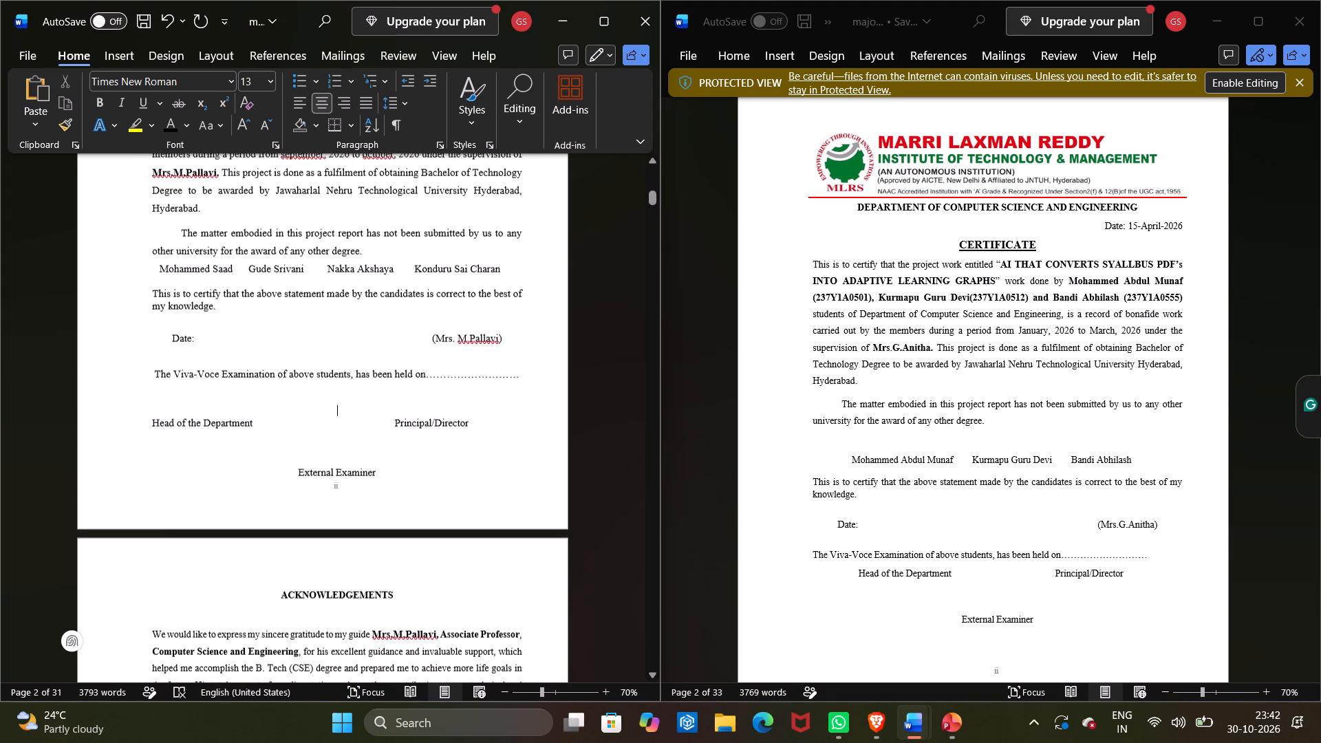
{"action": "scroll", "coordinate": [257, 529], "scroll_direction": "up", "scroll_amount": 1}
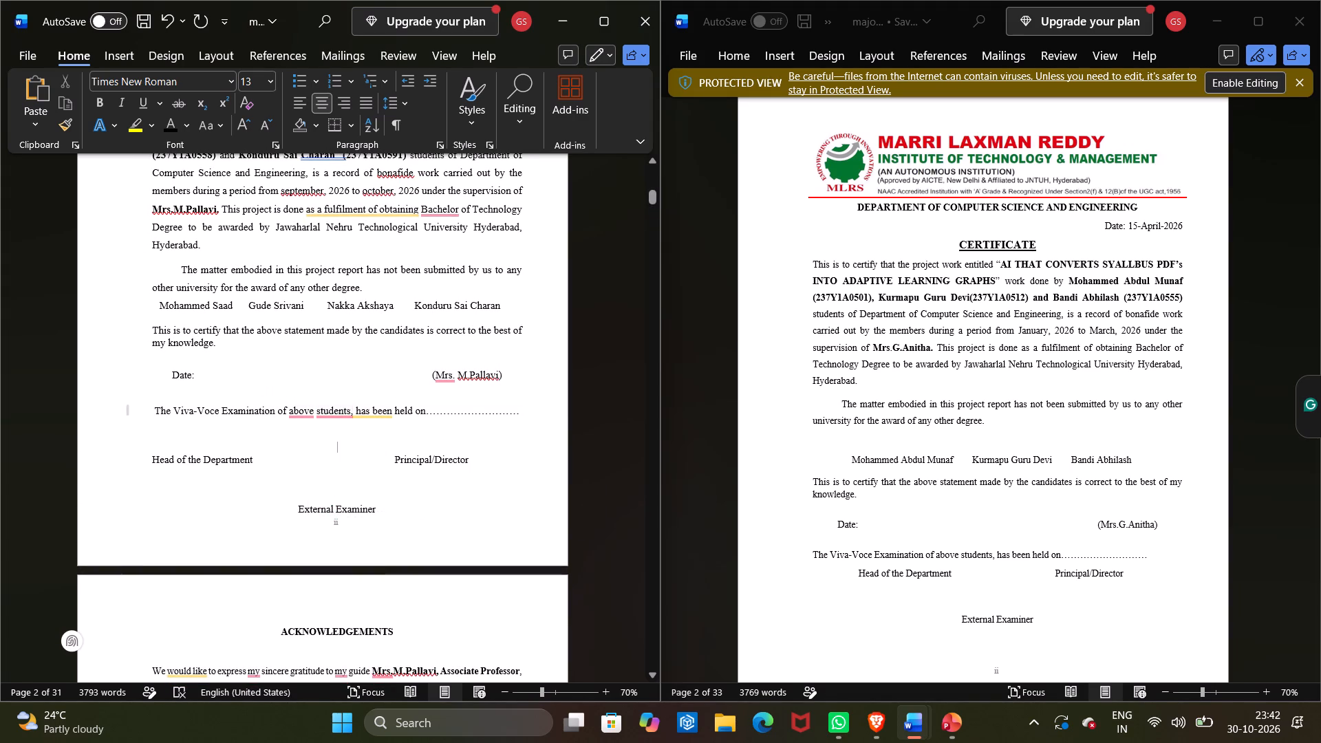
{"action": "scroll", "coordinate": [484, 440], "scroll_direction": "down", "scroll_amount": 1}
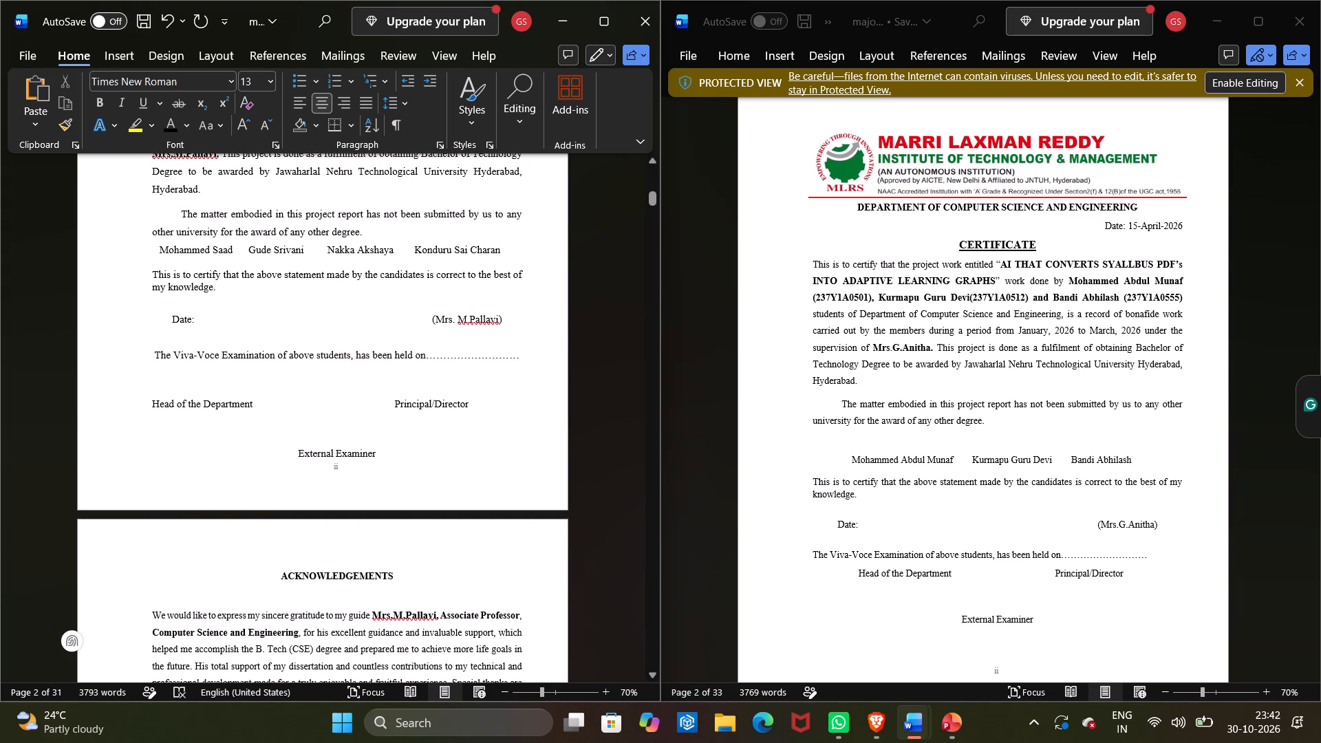
{"action": "scroll", "coordinate": [484, 440], "scroll_direction": "down", "scroll_amount": 2}
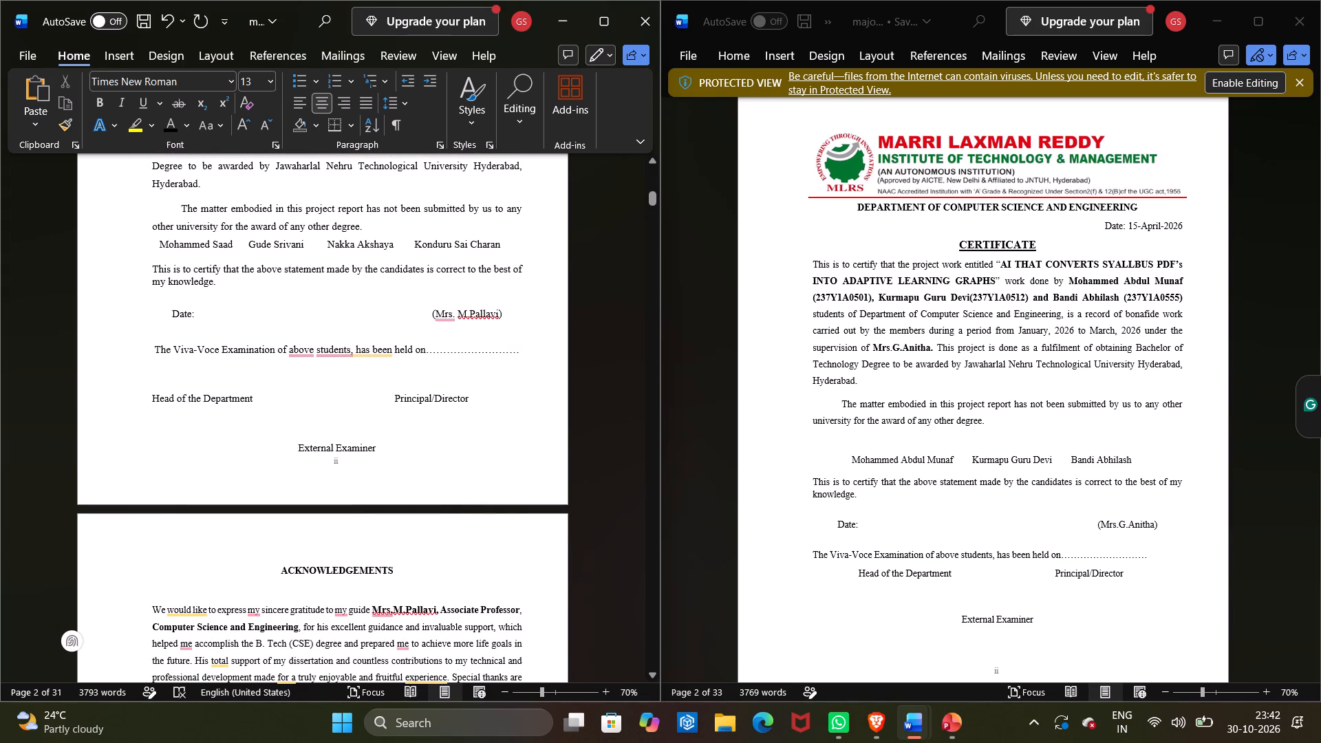
{"action": "scroll", "coordinate": [484, 440], "scroll_direction": "down", "scroll_amount": 1}
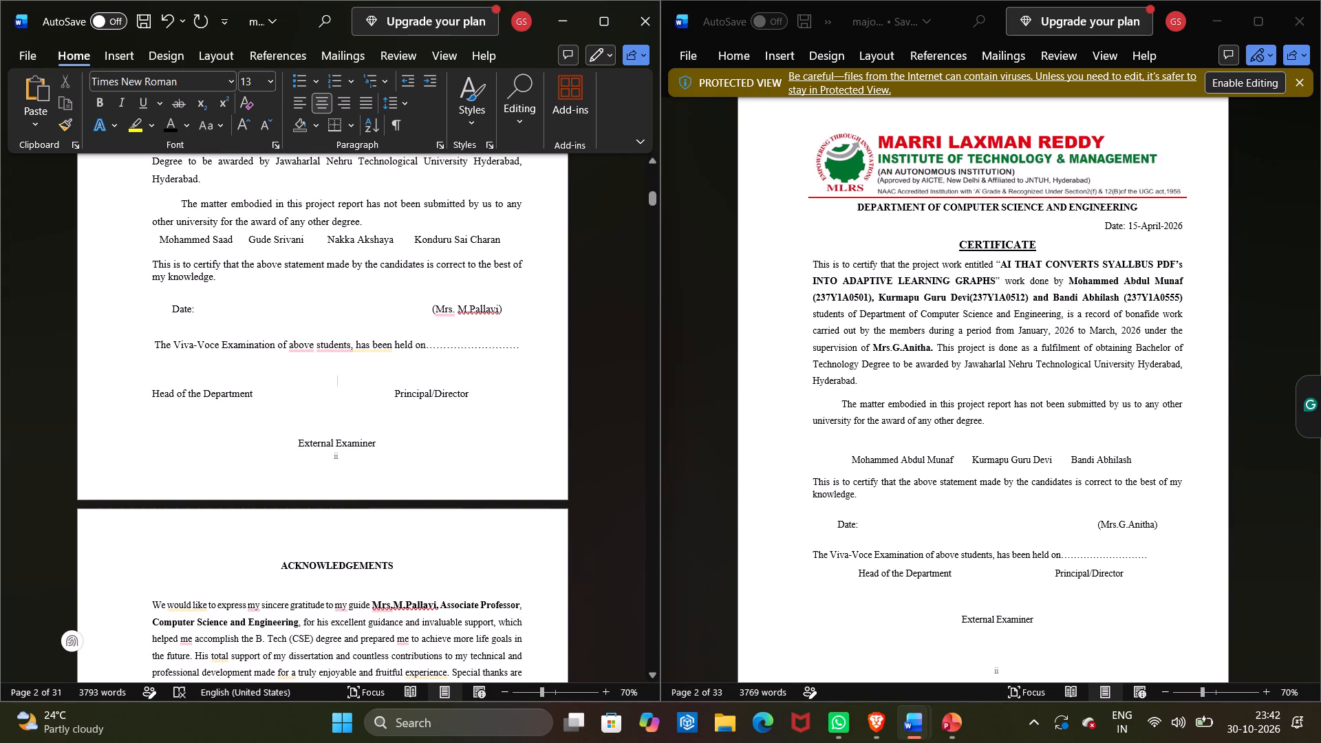
{"action": "scroll", "coordinate": [484, 440], "scroll_direction": "down", "scroll_amount": 4}
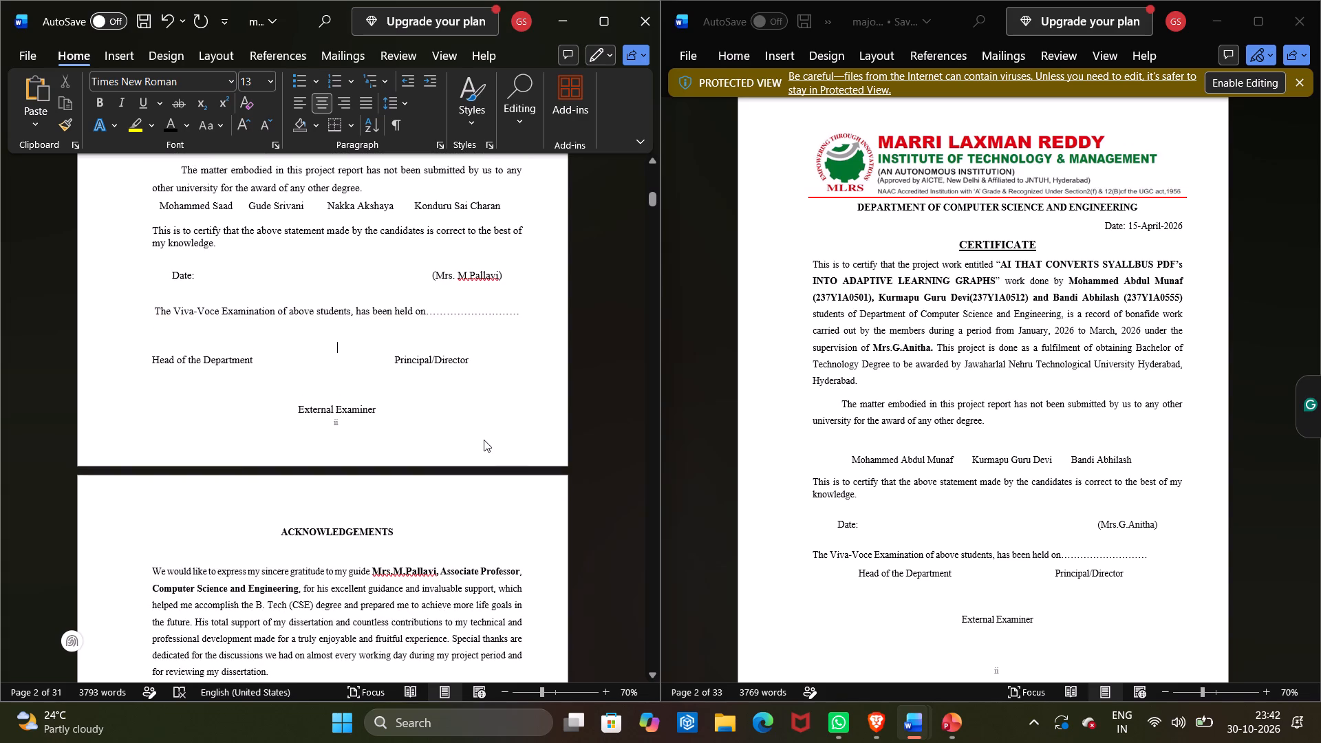
{"action": "scroll", "coordinate": [484, 440], "scroll_direction": "down", "scroll_amount": 2}
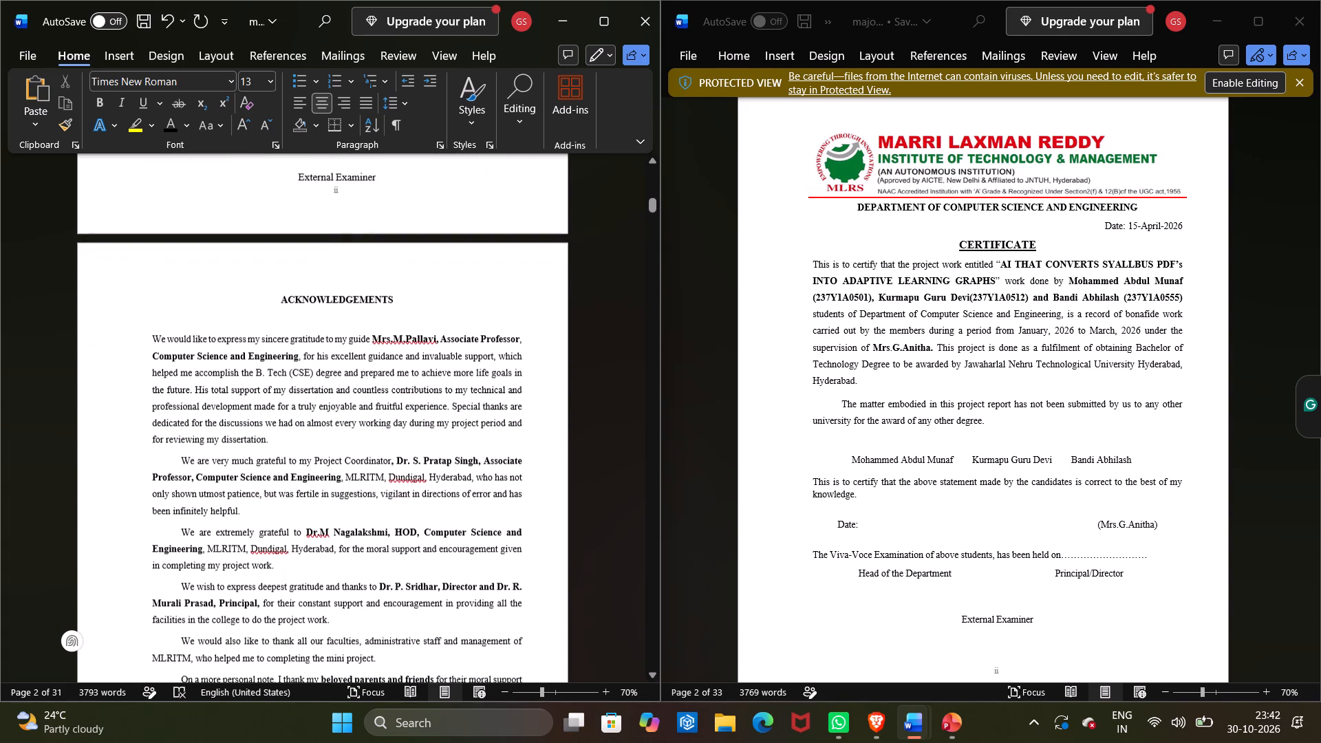
{"action": "scroll", "coordinate": [484, 440], "scroll_direction": "down", "scroll_amount": 1}
{"action": "scroll", "coordinate": [822, 451], "scroll_direction": "down", "scroll_amount": 4}
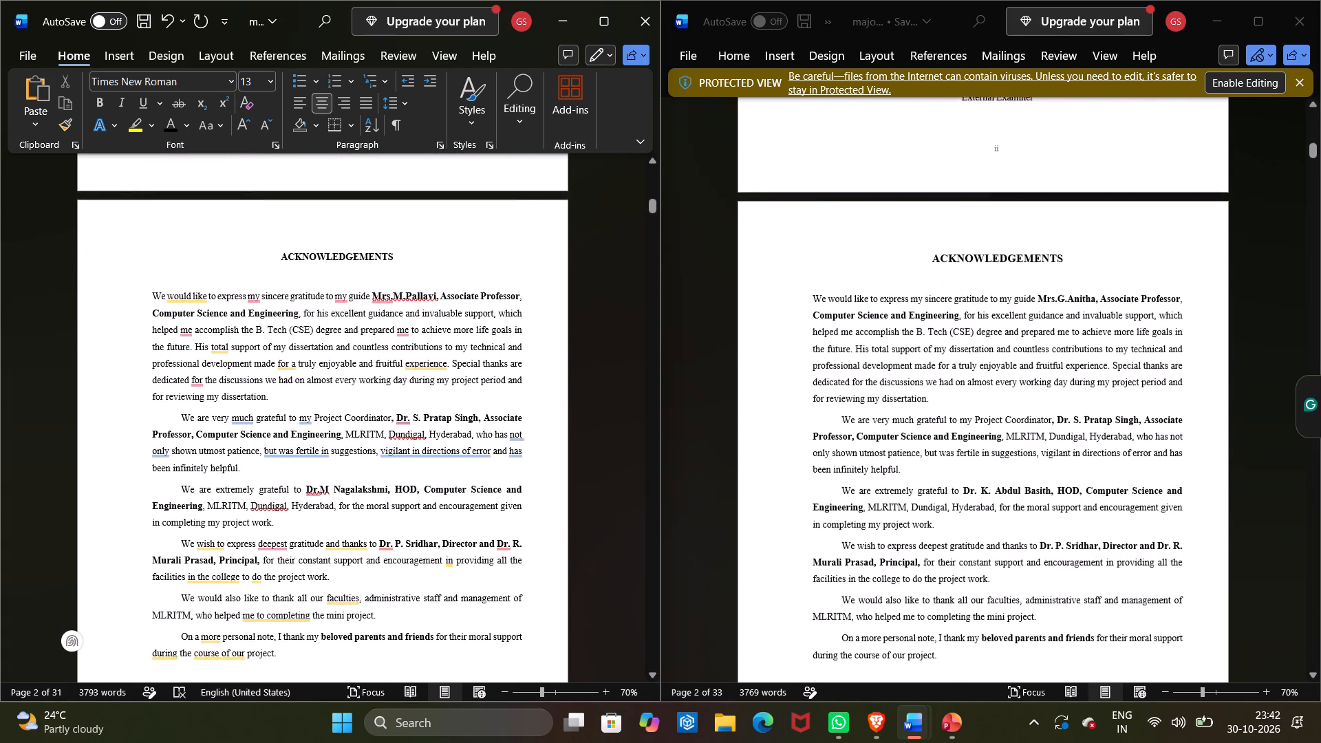
{"action": "scroll", "coordinate": [822, 451], "scroll_direction": "down", "scroll_amount": 3}
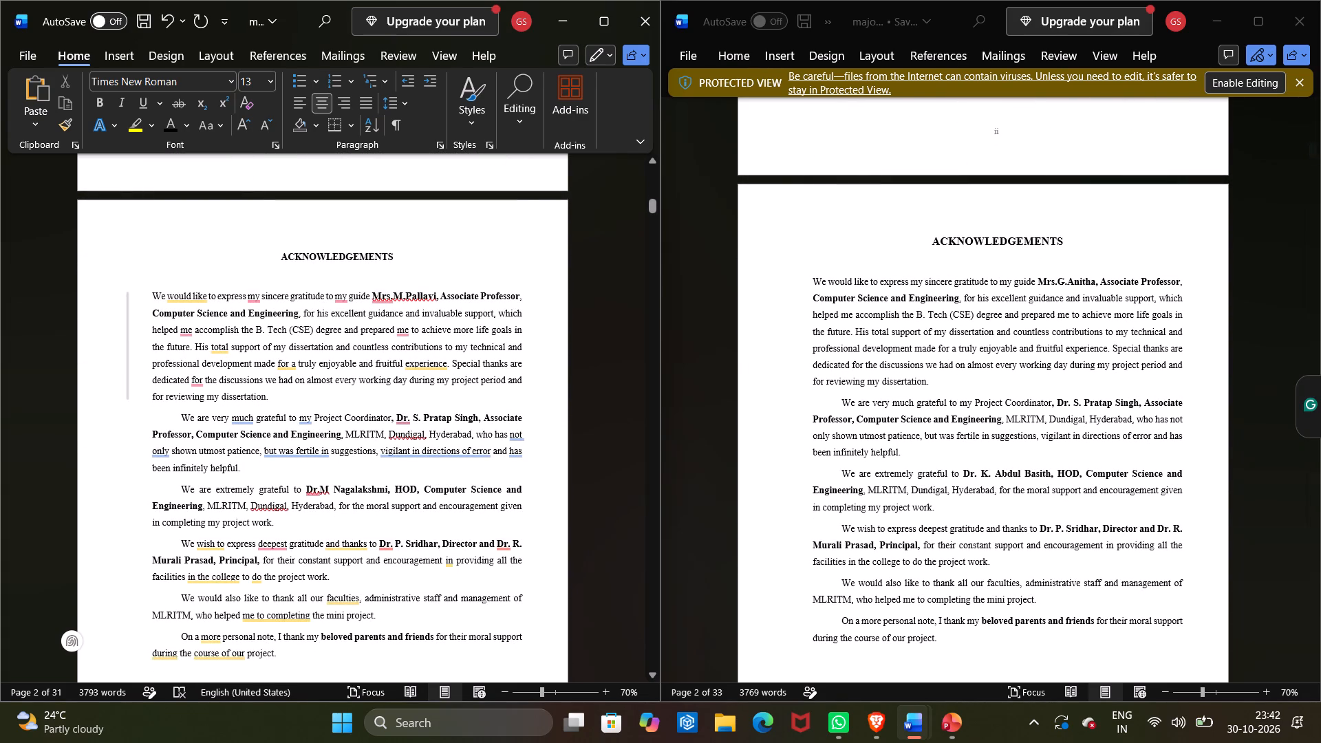
{"action": "scroll", "coordinate": [431, 388], "scroll_direction": "down", "scroll_amount": 1}
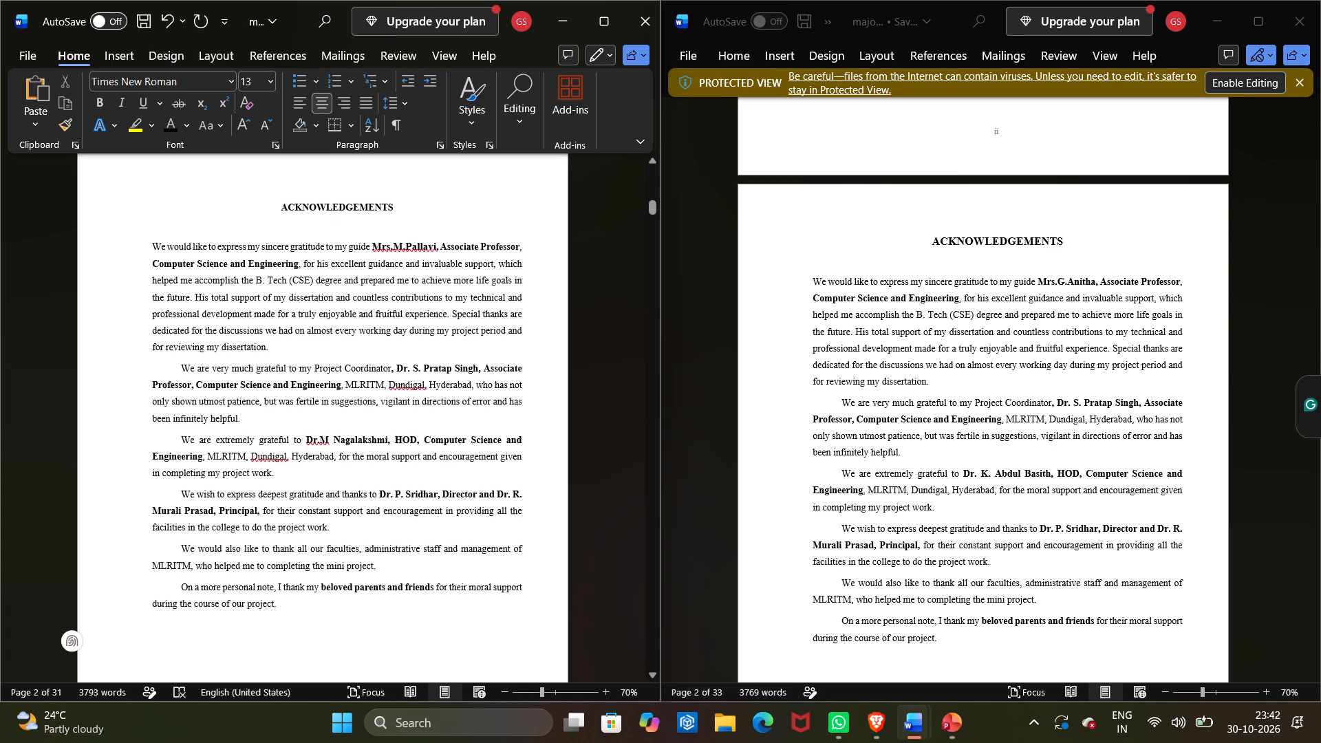
{"action": "scroll", "coordinate": [431, 388], "scroll_direction": "down", "scroll_amount": 1}
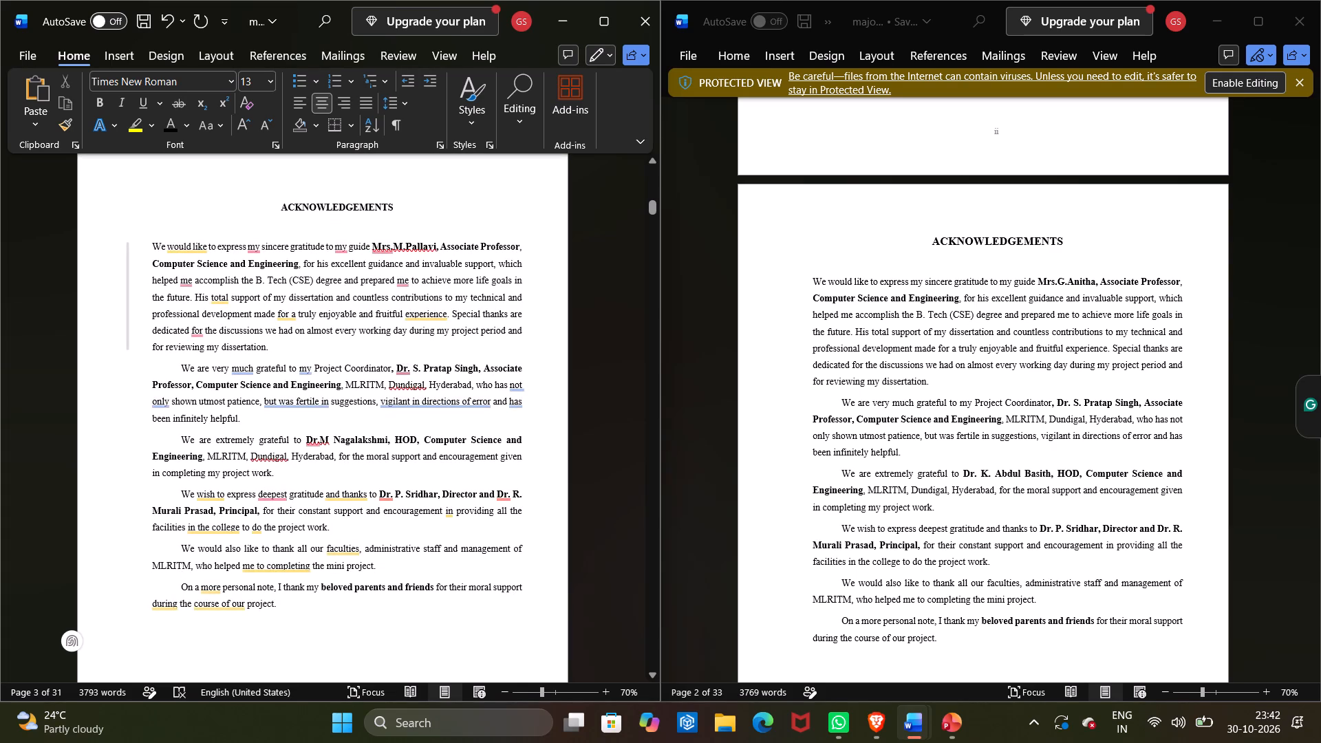
Compare the Acknowledgements page with the reference report's version, checking the names, wording and paragraph layout down to the page end.
{"action": "scroll", "coordinate": [885, 435], "scroll_direction": "down", "scroll_amount": 1}
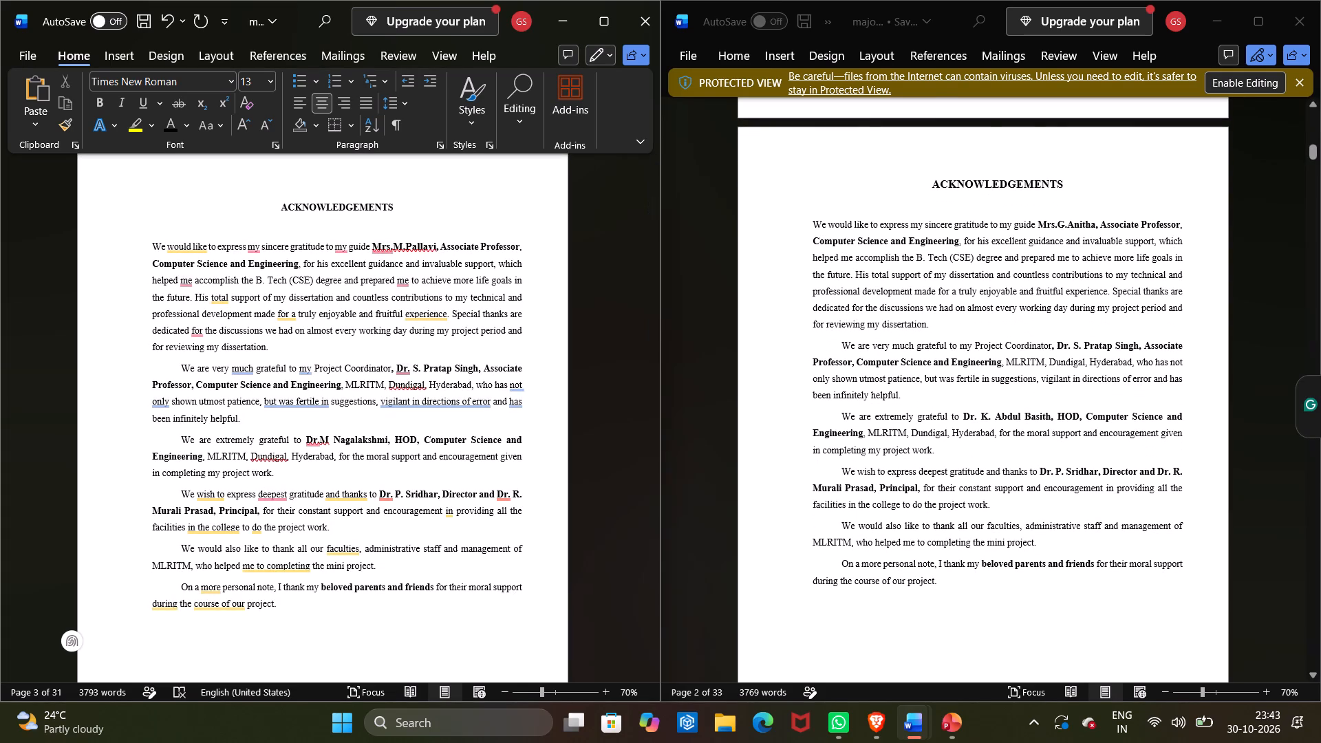
{"action": "scroll", "coordinate": [889, 423], "scroll_direction": "down", "scroll_amount": 1}
{"action": "scroll", "coordinate": [827, 413], "scroll_direction": "up", "scroll_amount": 1}
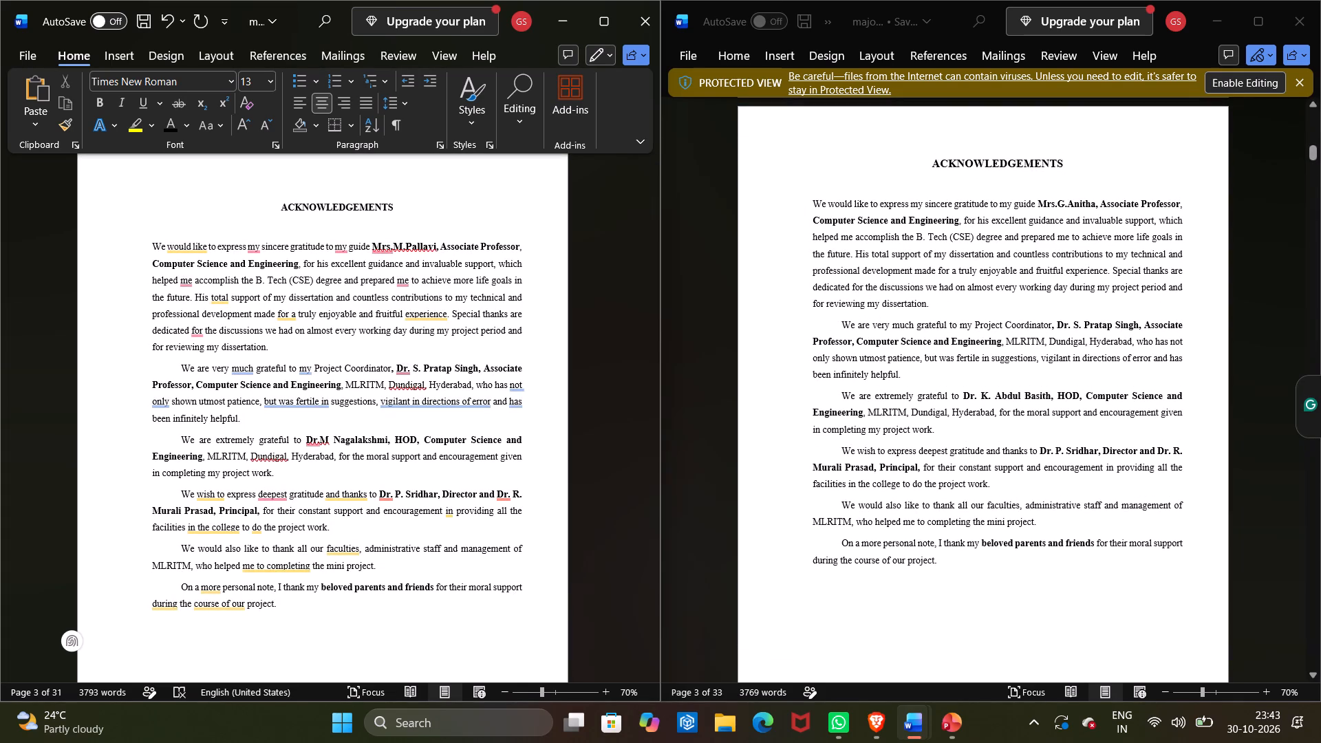
{"action": "scroll", "coordinate": [432, 330], "scroll_direction": "down", "scroll_amount": 1}
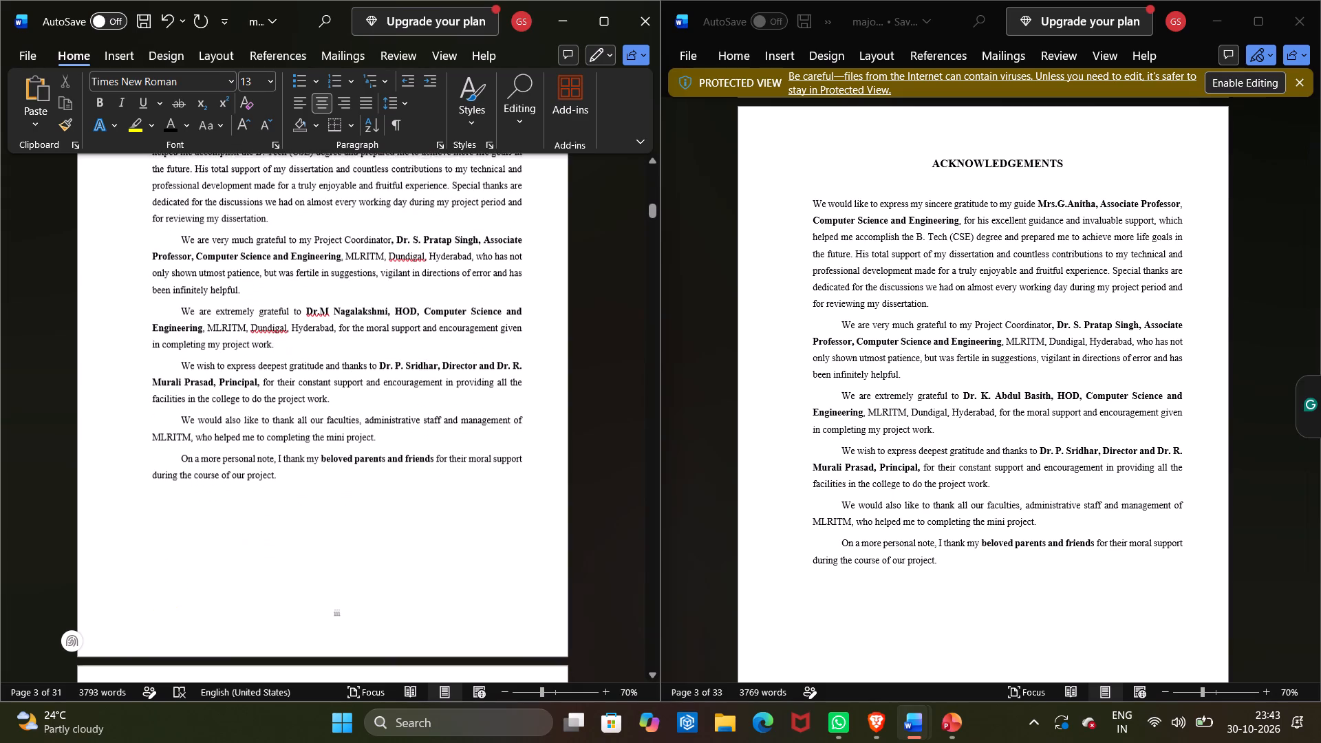
{"action": "scroll", "coordinate": [432, 330], "scroll_direction": "down", "scroll_amount": 1}
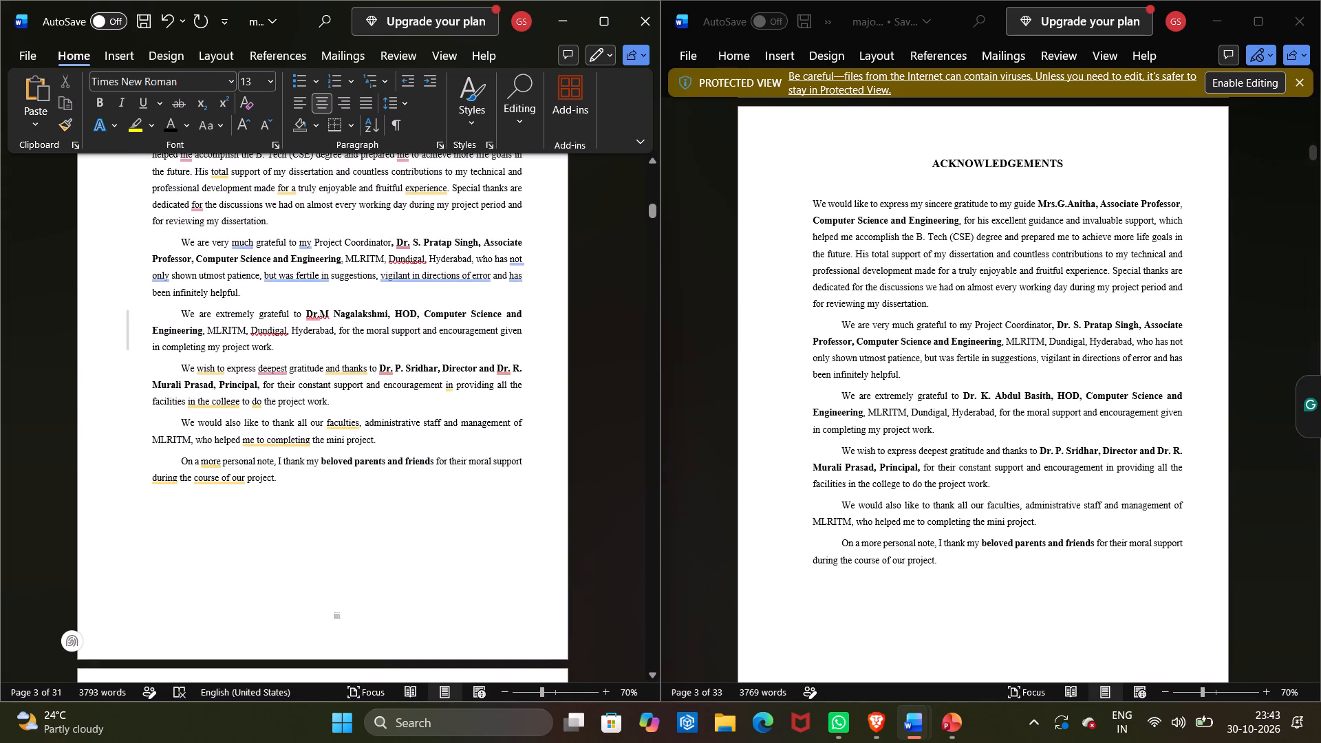
{"action": "scroll", "coordinate": [372, 344], "scroll_direction": "up", "scroll_amount": 2}
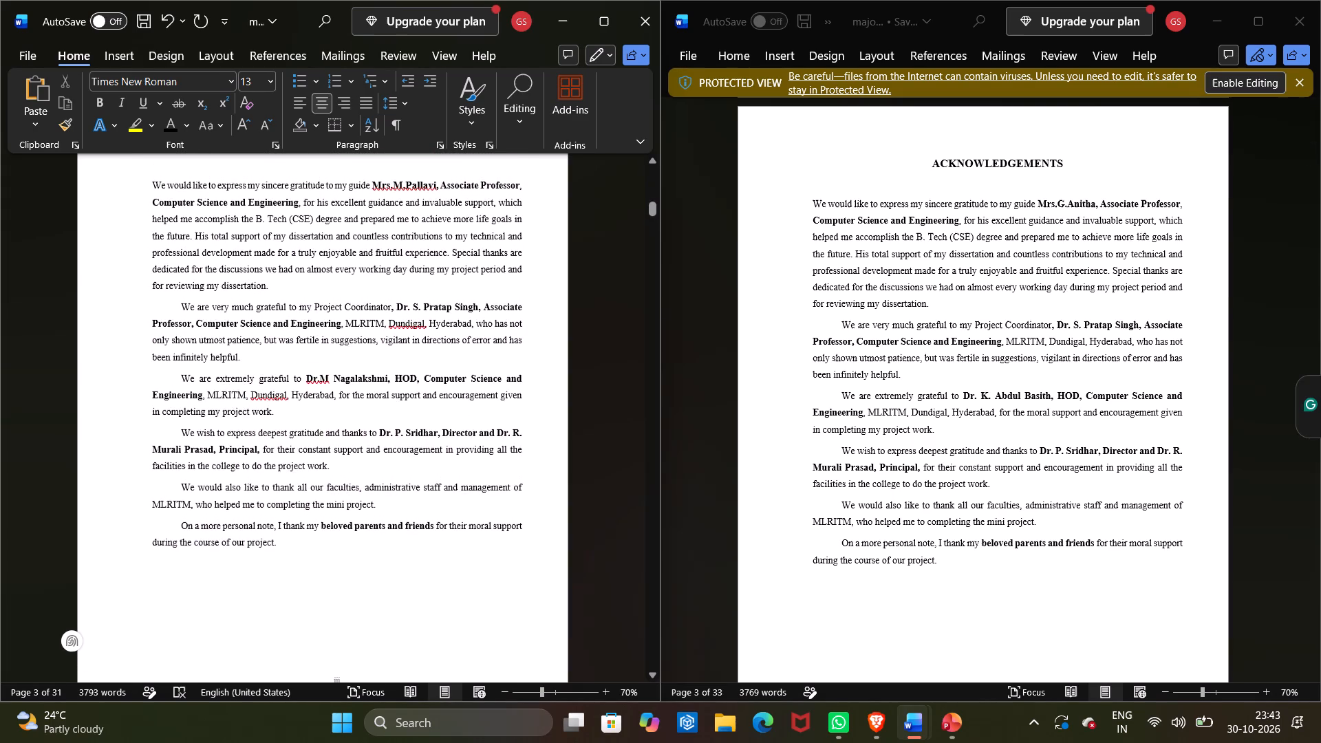
{"action": "scroll", "coordinate": [372, 344], "scroll_direction": "up", "scroll_amount": 1}
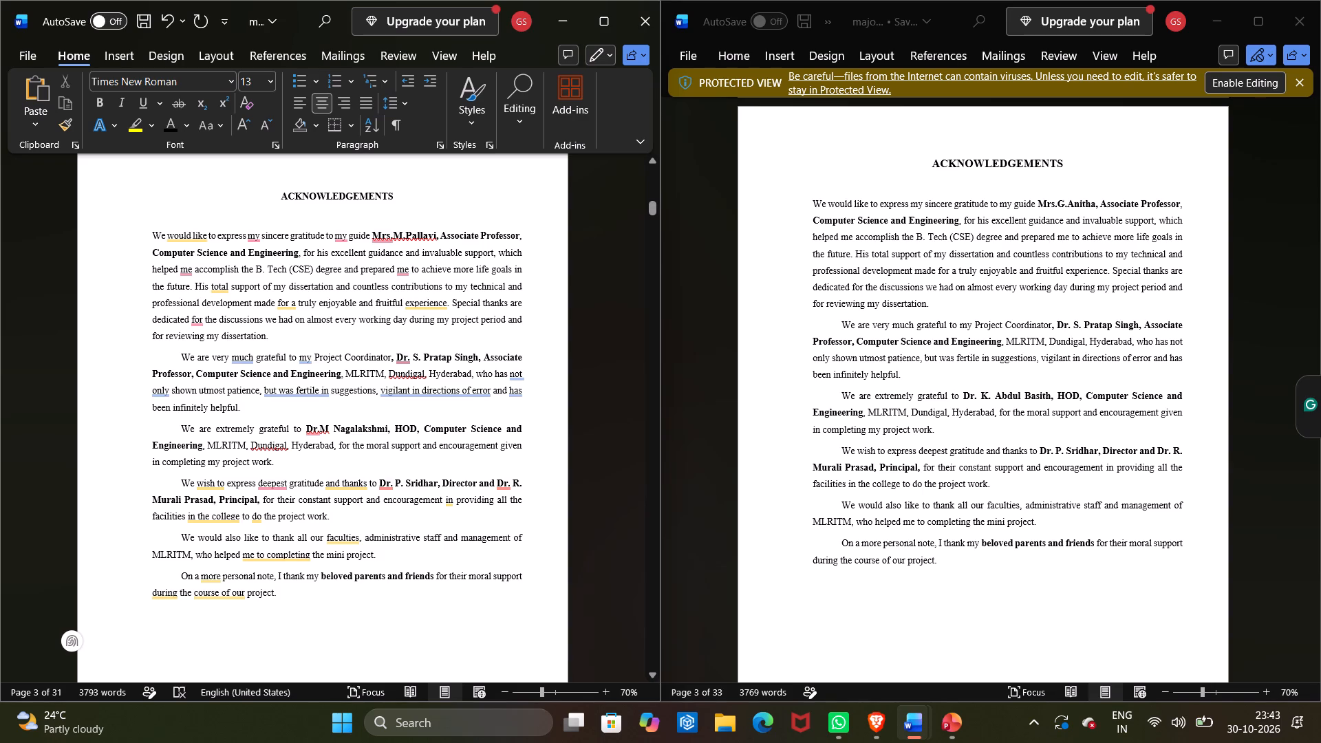
{"action": "scroll", "coordinate": [372, 270], "scroll_direction": "right", "scroll_amount": 1}
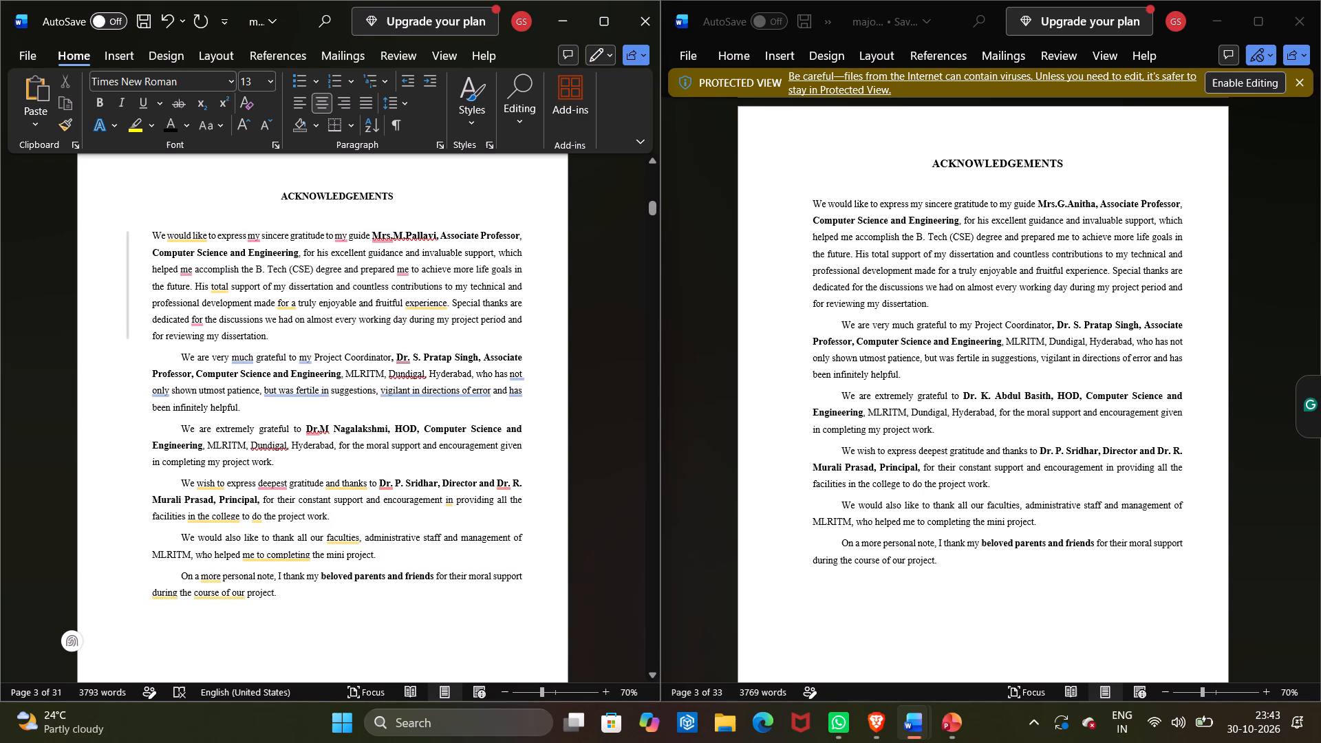
{"action": "scroll", "coordinate": [350, 339], "scroll_direction": "down", "scroll_amount": 1}
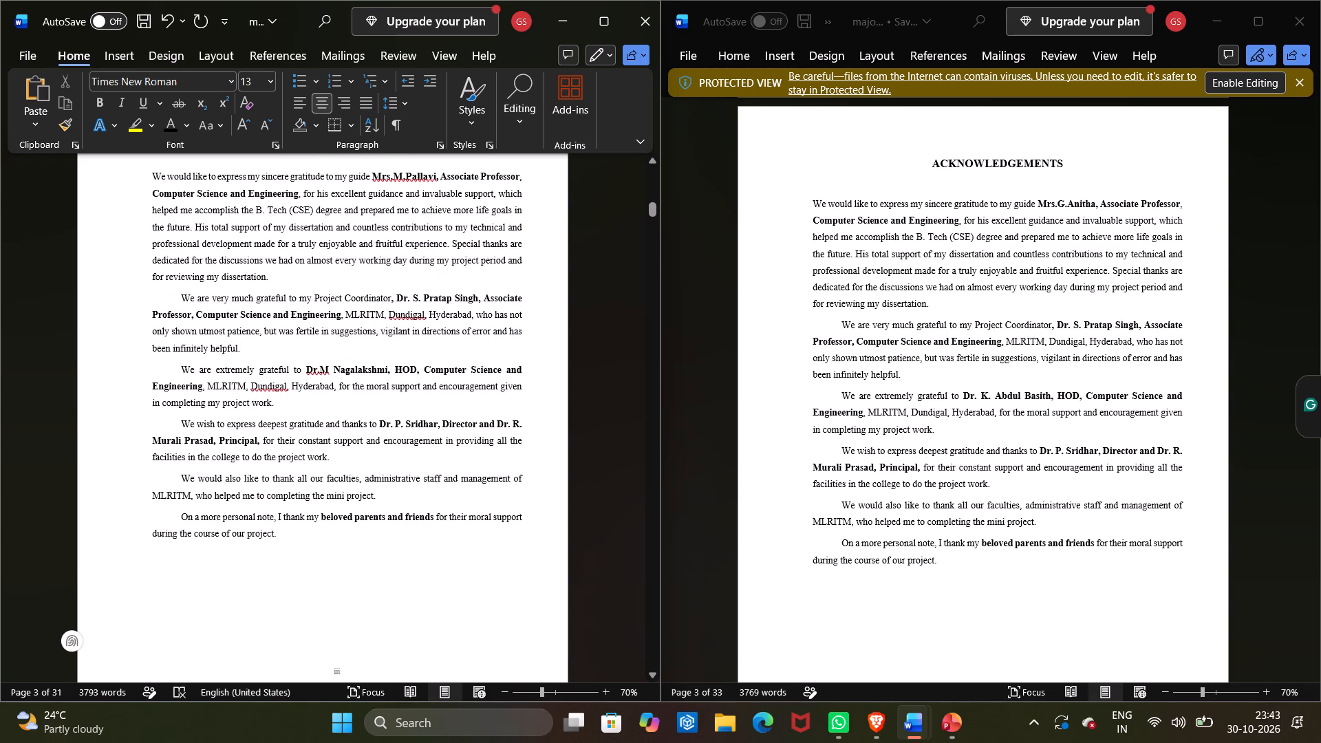
{"action": "scroll", "coordinate": [350, 339], "scroll_direction": "down", "scroll_amount": 4}
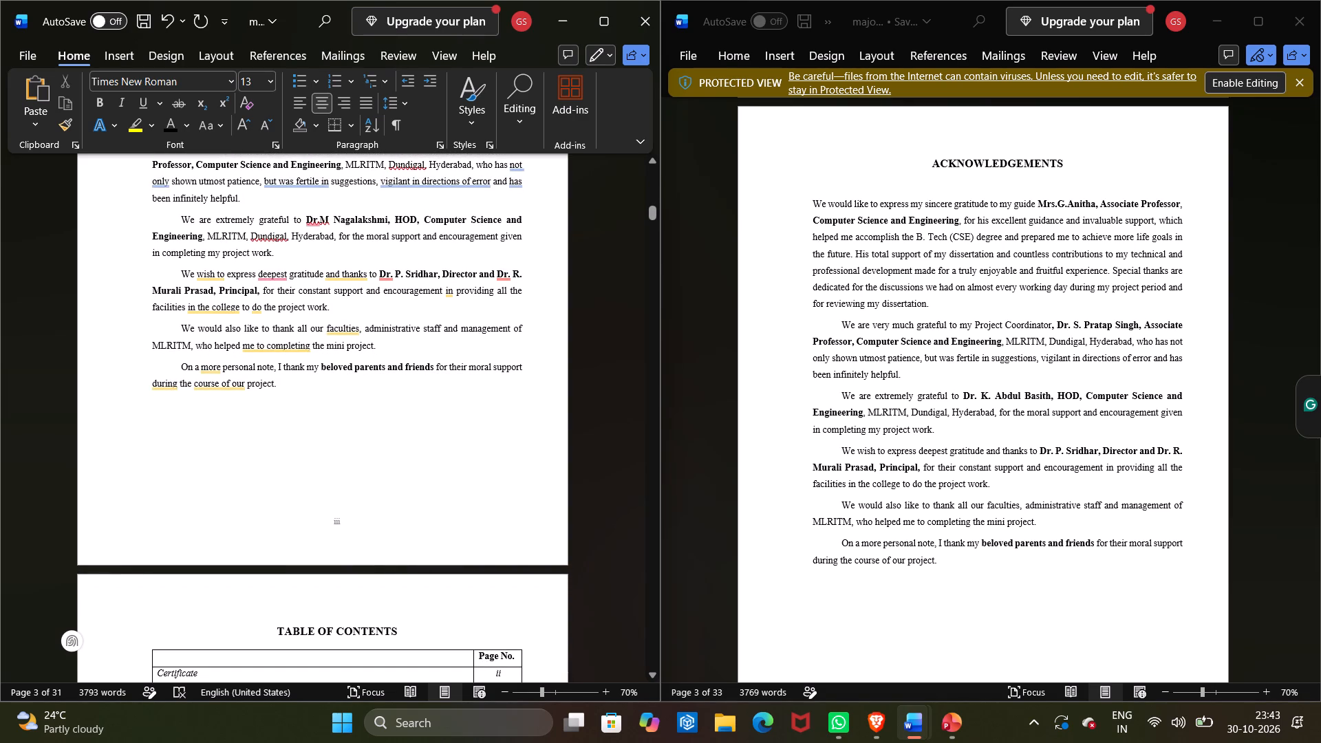
Replace the space after the initial M in the HOD's name on the Acknowledgements page with a period.
{"action": "scroll", "coordinate": [350, 339], "scroll_direction": "up", "scroll_amount": 1}
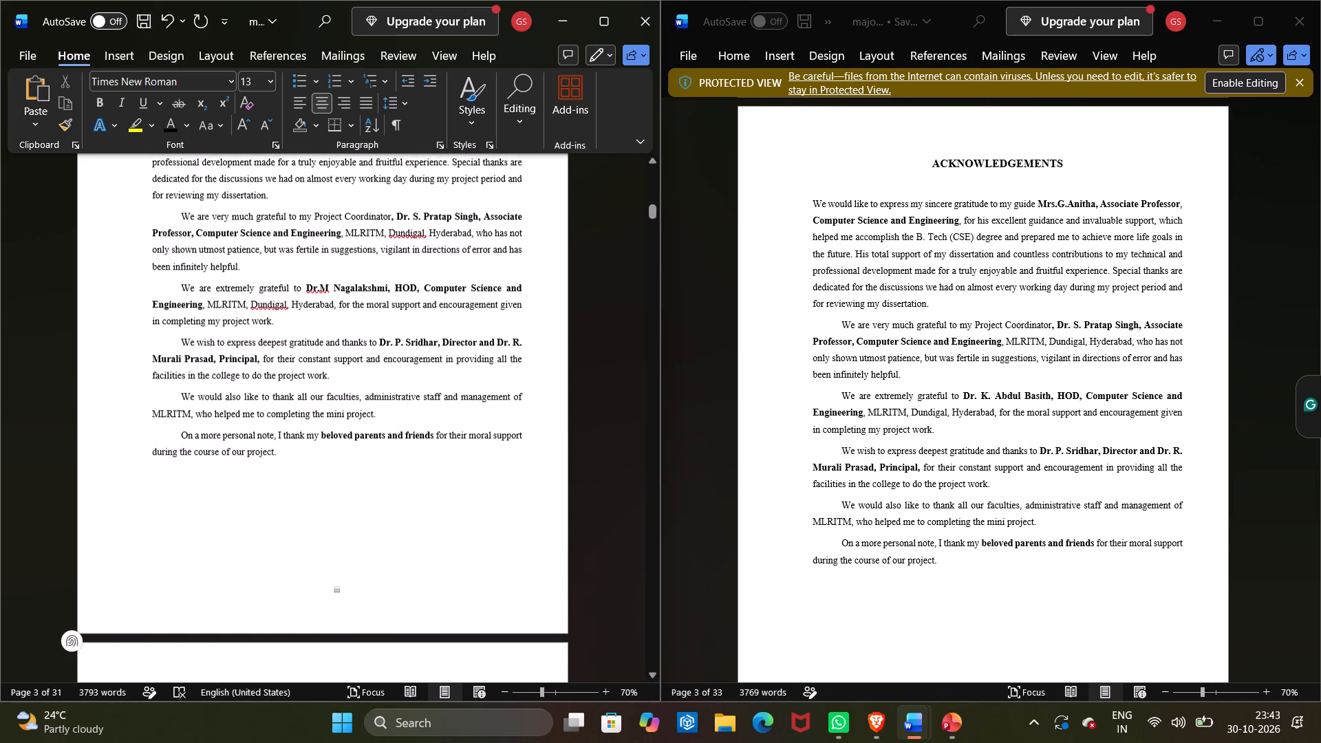
{"action": "scroll", "coordinate": [350, 339], "scroll_direction": "up", "scroll_amount": 1}
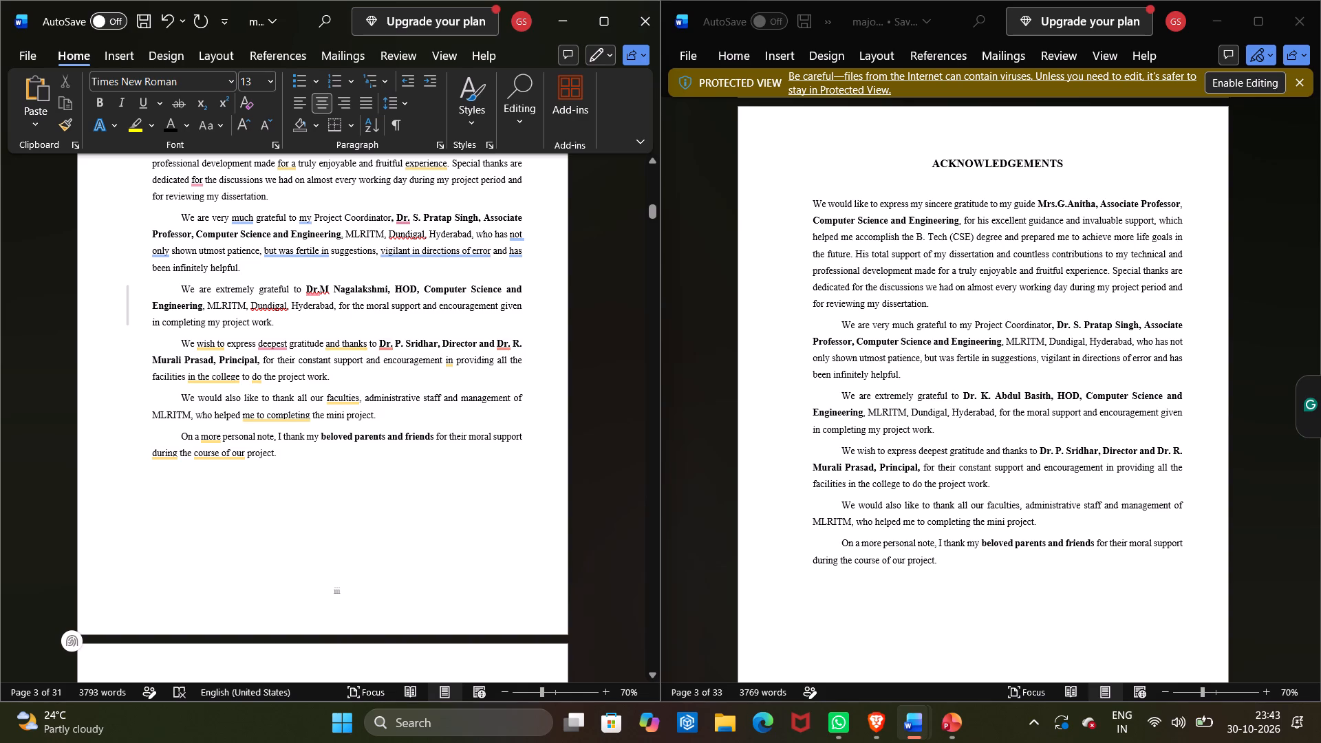
{"action": "left_click", "coordinate": [329, 292]}
{"action": "key", "text": "Right"}
{"action": "key", "text": "BackSpace"}
{"action": "key", "text": "period"}
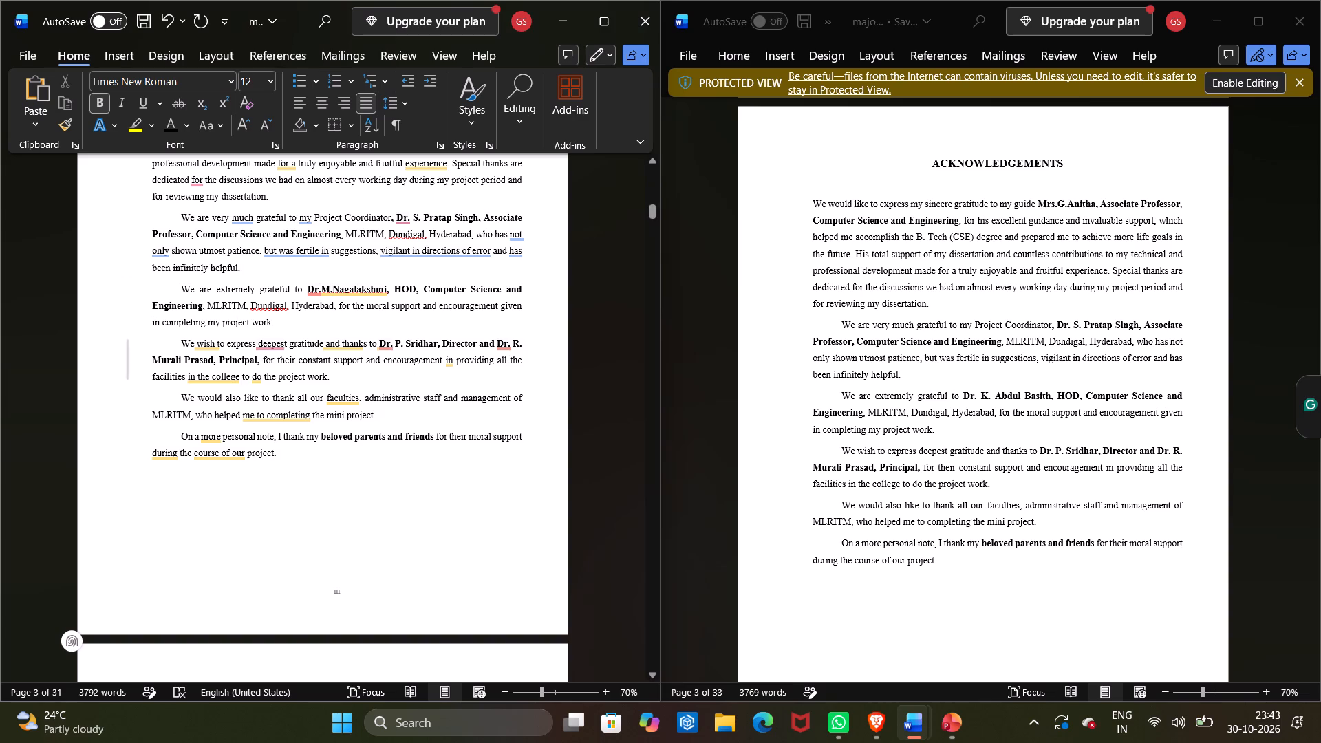
Examine the Table of Contents in the edited report, from the front-matter entries to the References row.
{"action": "scroll", "coordinate": [341, 384], "scroll_direction": "down", "scroll_amount": 5}
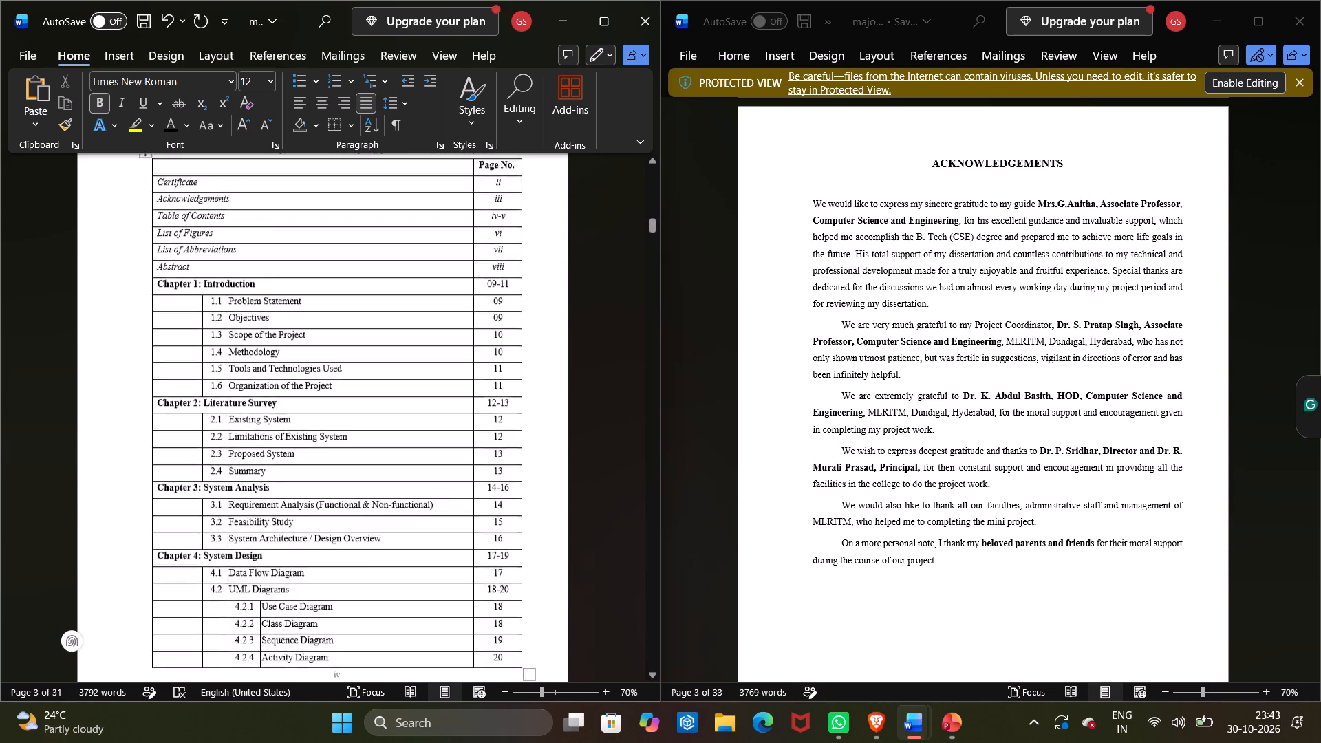
{"action": "scroll", "coordinate": [341, 384], "scroll_direction": "down", "scroll_amount": 4}
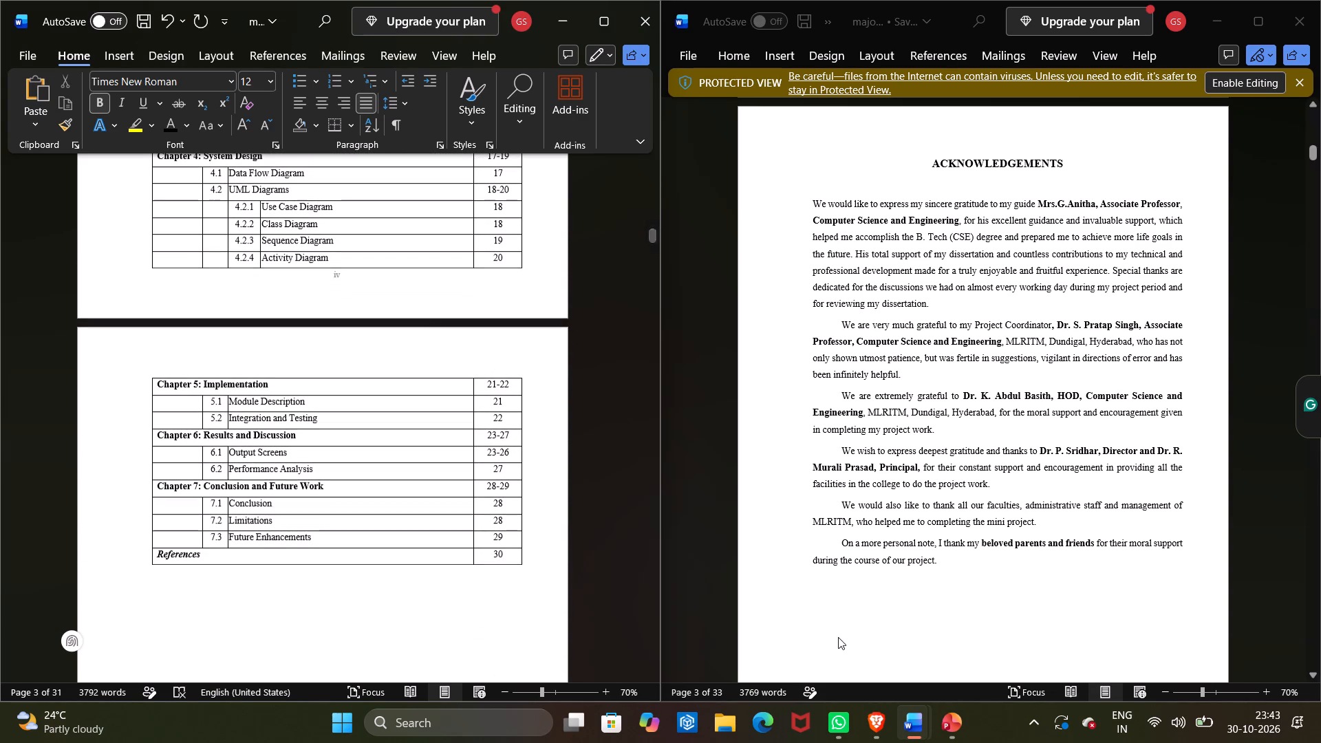
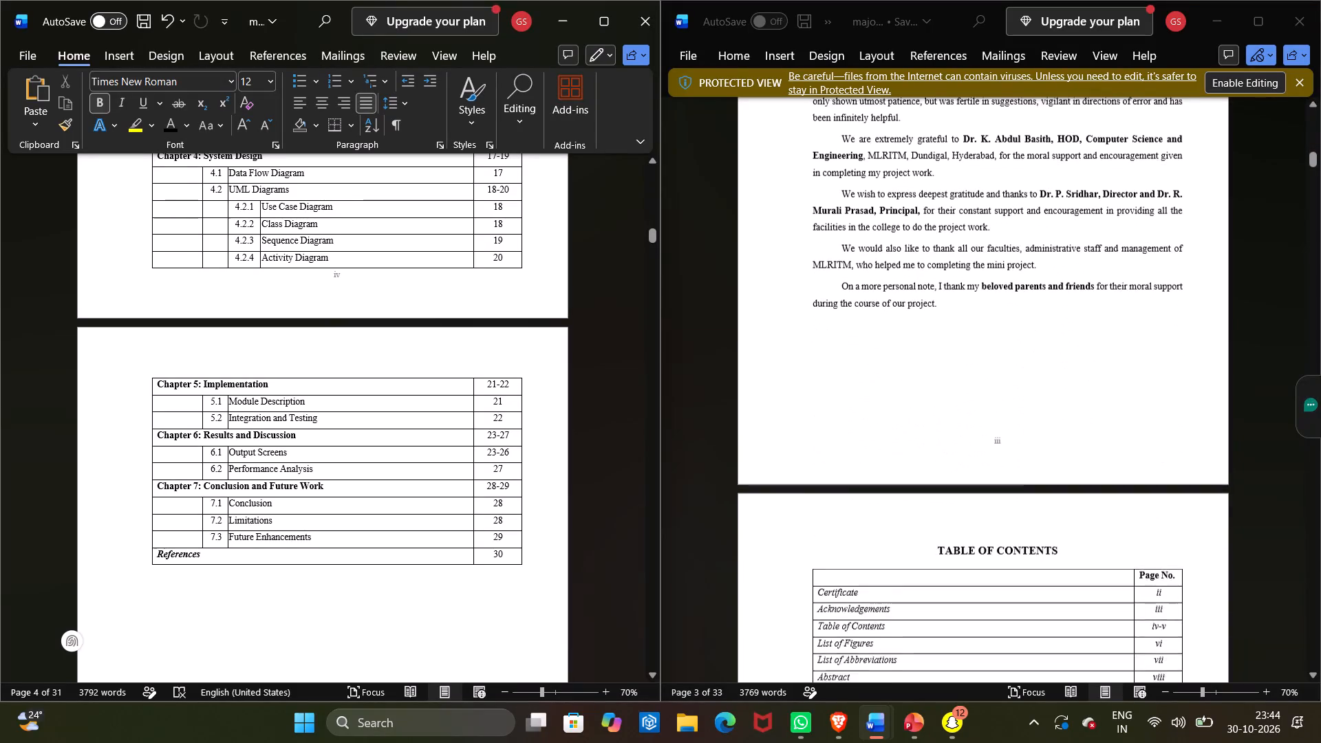
Compare the reference report's Table of Contents with the edited report's, through the chapter entries down to the References row.
{"action": "scroll", "coordinate": [922, 491], "scroll_direction": "down", "scroll_amount": 20}
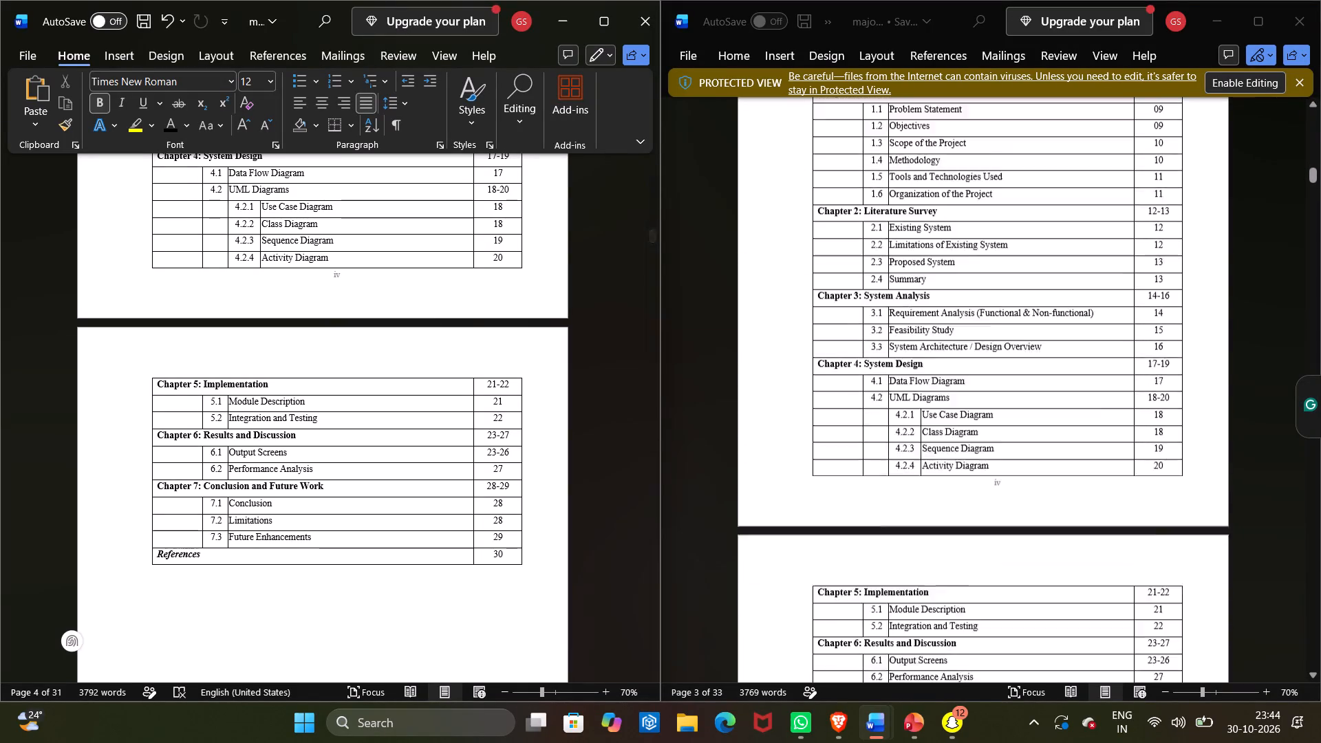
{"action": "scroll", "coordinate": [922, 491], "scroll_direction": "down", "scroll_amount": 1}
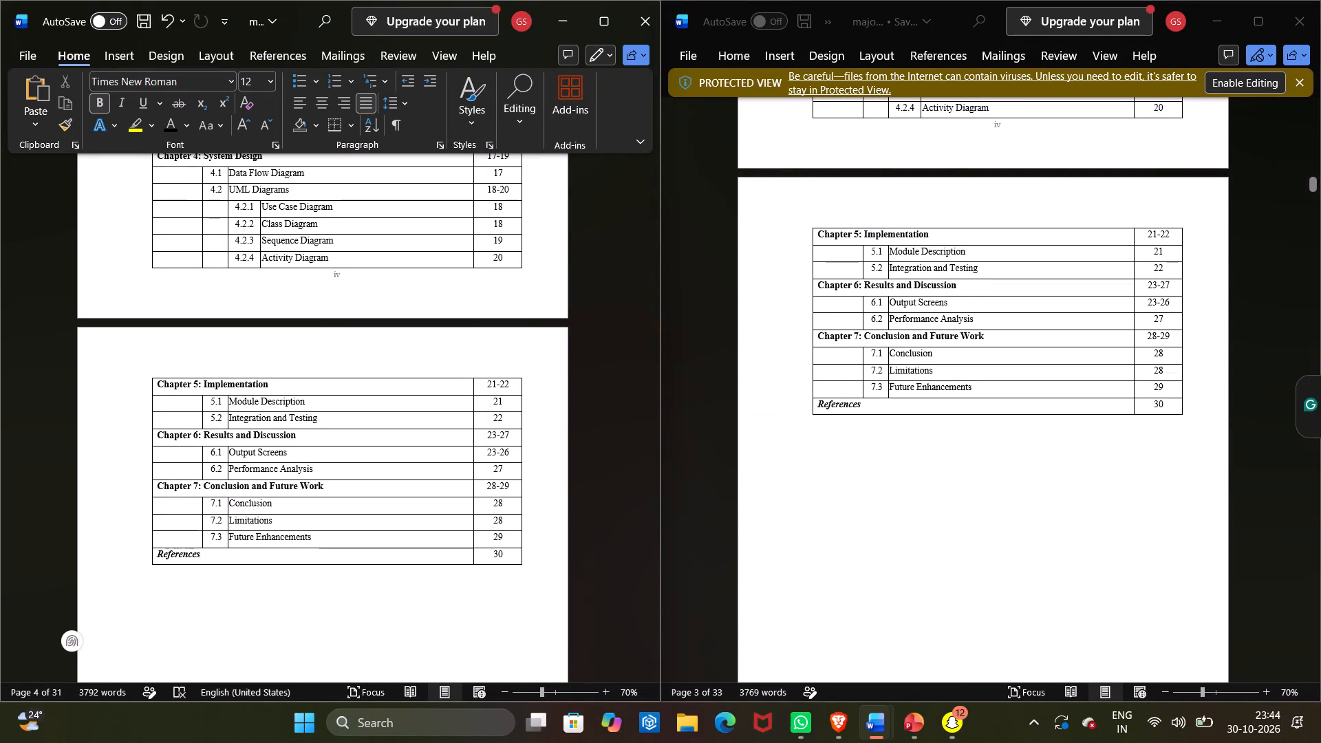
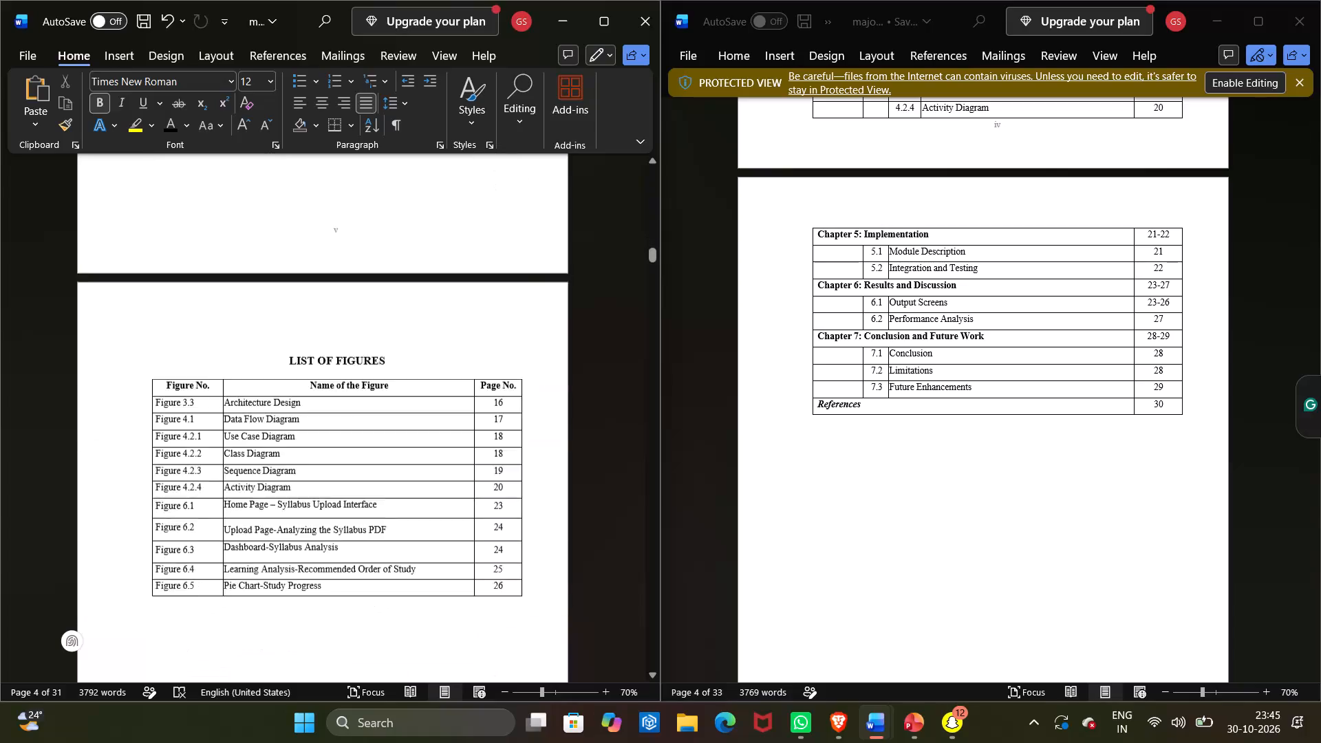
Skim the edited report's body from the List of Figures through Chapters 1 and 2 to the start of Chapter 3.
{"action": "scroll", "coordinate": [367, 487], "scroll_direction": "down", "scroll_amount": 12}
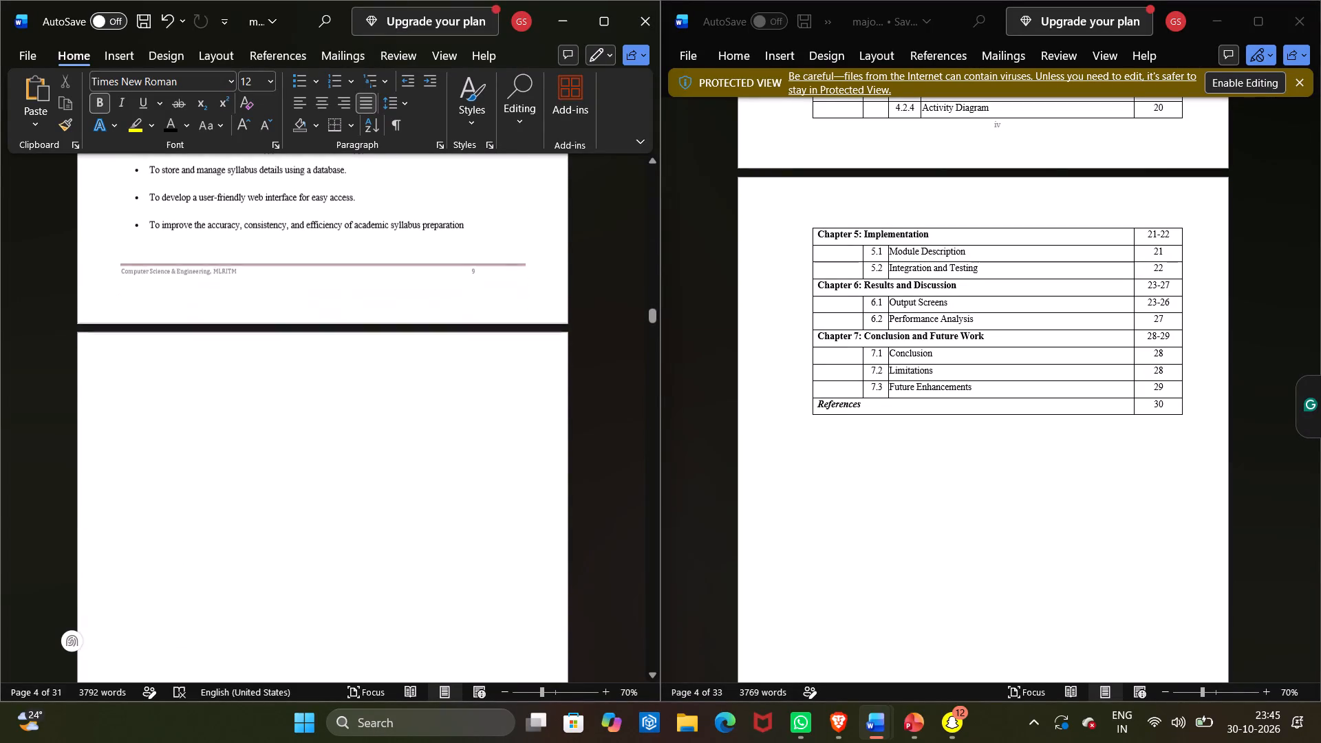
{"action": "scroll", "coordinate": [367, 487], "scroll_direction": "down", "scroll_amount": 7}
{"action": "scroll", "coordinate": [367, 487], "scroll_direction": "up", "scroll_amount": 2}
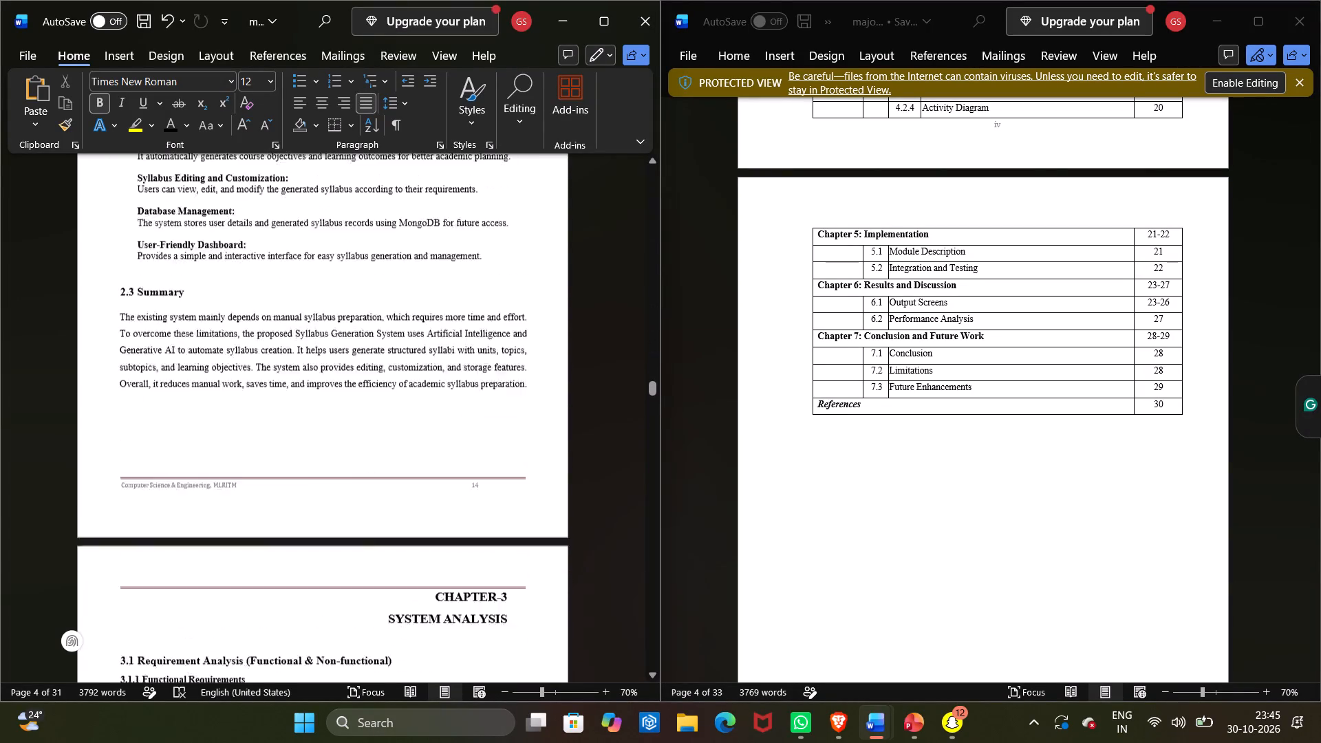
{"action": "scroll", "coordinate": [367, 487], "scroll_direction": "up", "scroll_amount": 6}
{"action": "scroll", "coordinate": [367, 487], "scroll_direction": "up", "scroll_amount": 20}
{"action": "scroll", "coordinate": [367, 487], "scroll_direction": "up", "scroll_amount": 20}
{"action": "scroll", "coordinate": [367, 487], "scroll_direction": "up", "scroll_amount": 20}
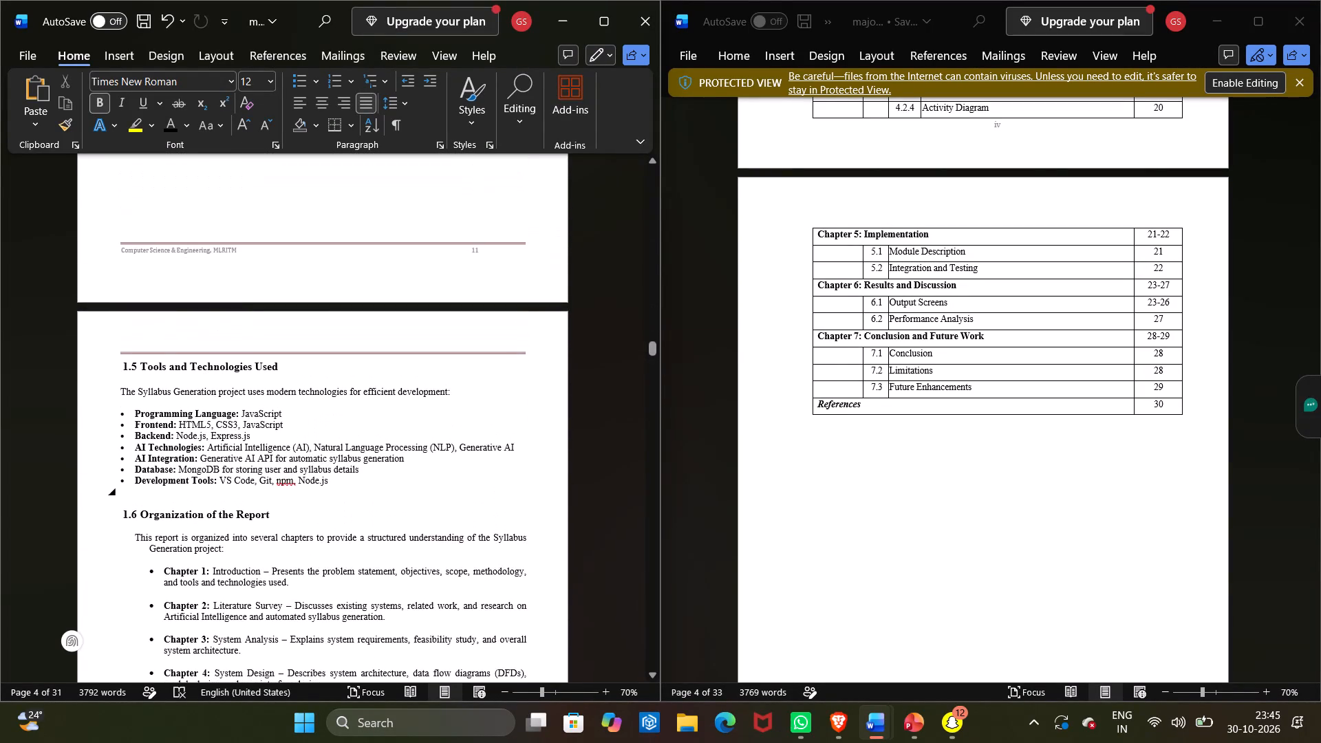
{"action": "scroll", "coordinate": [367, 487], "scroll_direction": "up", "scroll_amount": 20}
{"action": "scroll", "coordinate": [367, 487], "scroll_direction": "up", "scroll_amount": 20}
{"action": "scroll", "coordinate": [367, 487], "scroll_direction": "up", "scroll_amount": 20}
{"action": "scroll", "coordinate": [367, 487], "scroll_direction": "up", "scroll_amount": 4}
Review the edited report's front matter from the title page through certificate, acknowledgements and lists to the Chapter 1 Introduction and Objectives.
{"action": "scroll", "coordinate": [367, 487], "scroll_direction": "down", "scroll_amount": 2}
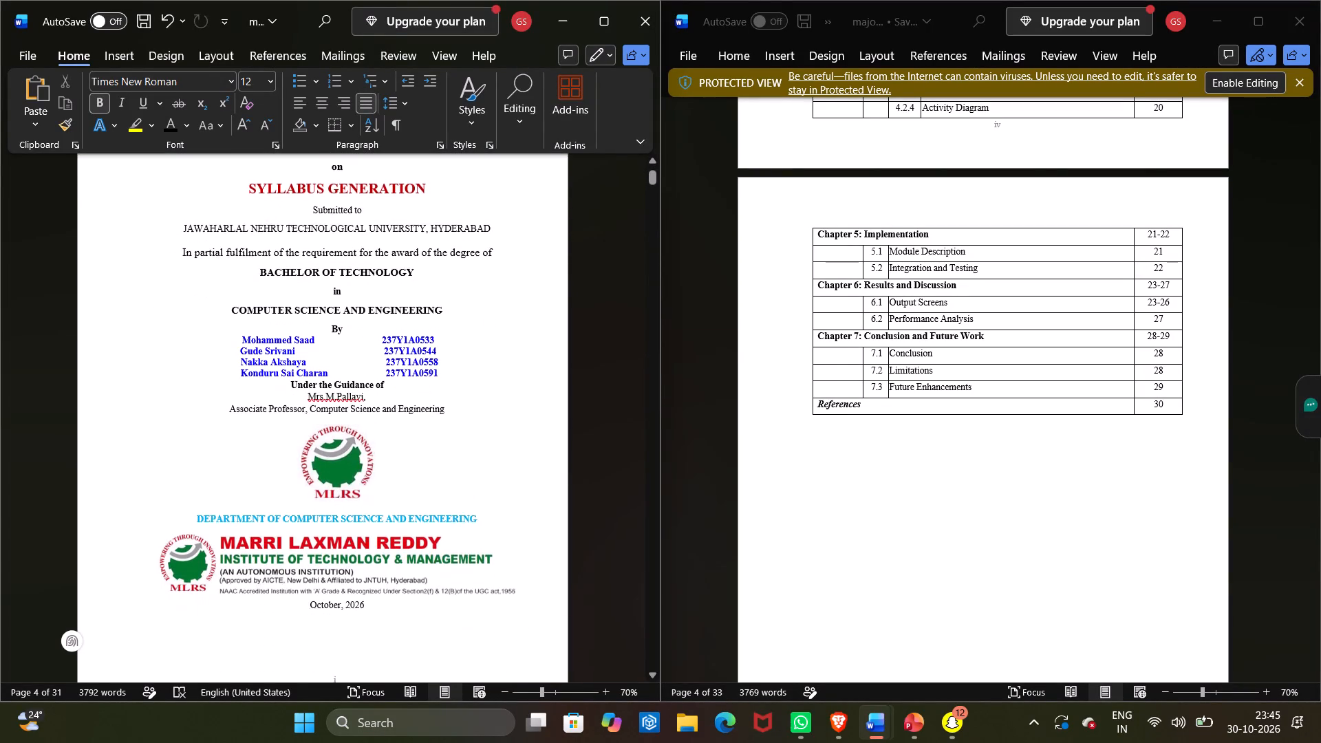
{"action": "scroll", "coordinate": [367, 487], "scroll_direction": "down", "scroll_amount": 7}
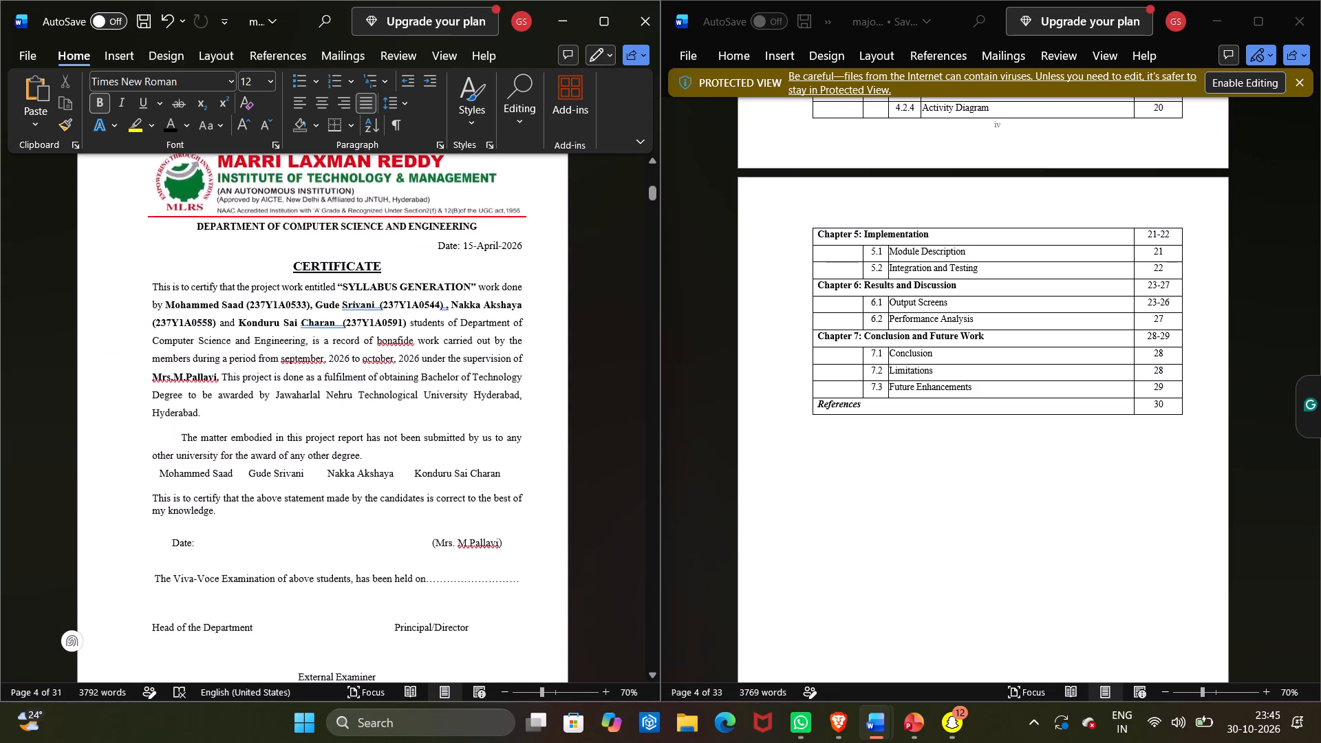
{"action": "scroll", "coordinate": [367, 487], "scroll_direction": "down", "scroll_amount": 9}
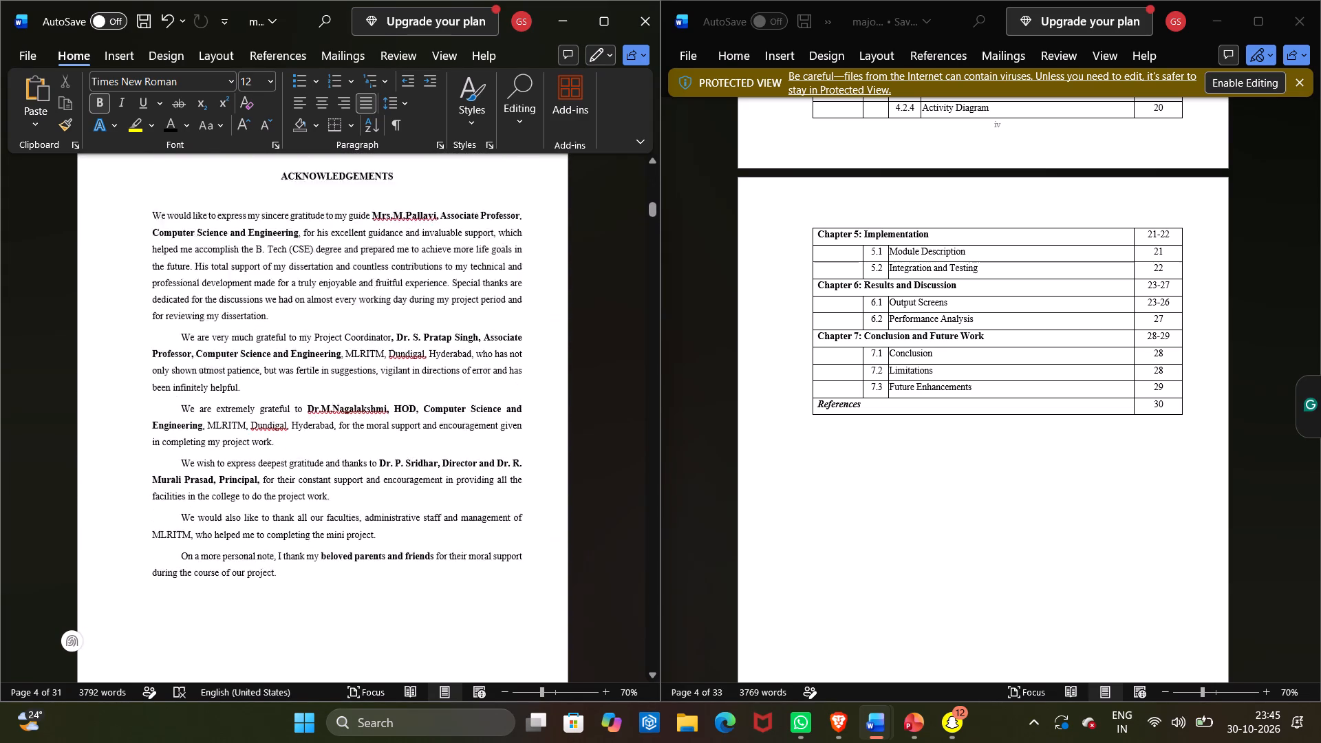
{"action": "scroll", "coordinate": [367, 487], "scroll_direction": "down", "scroll_amount": 14}
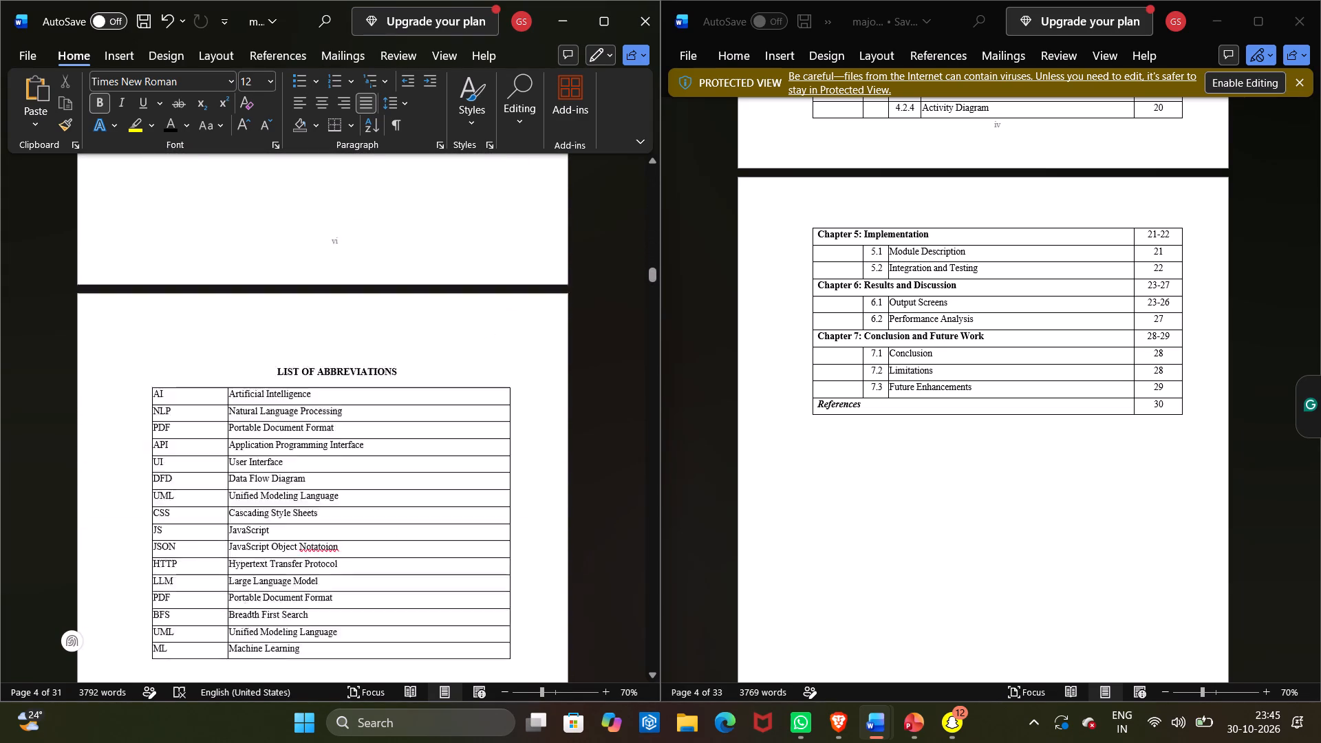
{"action": "scroll", "coordinate": [367, 487], "scroll_direction": "down", "scroll_amount": 8}
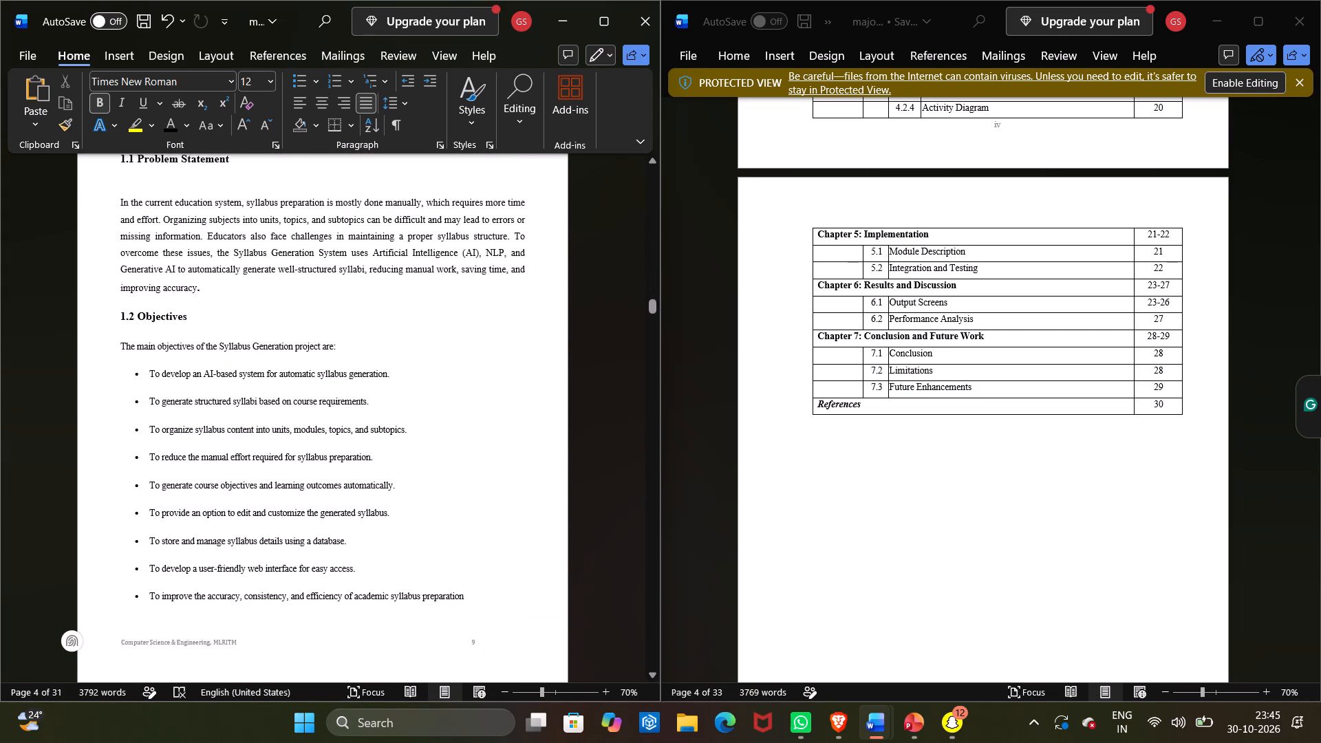
{"action": "scroll", "coordinate": [367, 487], "scroll_direction": "right", "scroll_amount": 1}
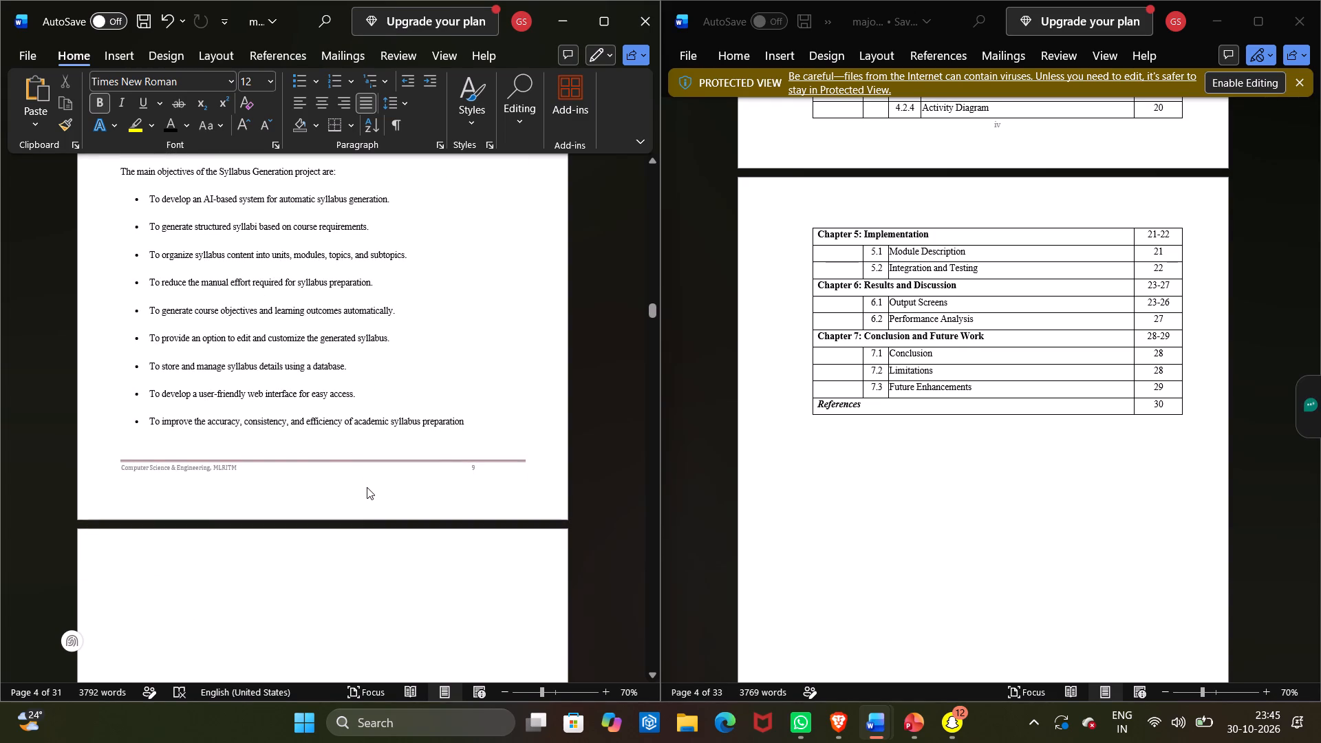
{"action": "scroll", "coordinate": [367, 487], "scroll_direction": "right", "scroll_amount": 1}
{"action": "scroll", "coordinate": [367, 487], "scroll_direction": "up", "scroll_amount": 2}
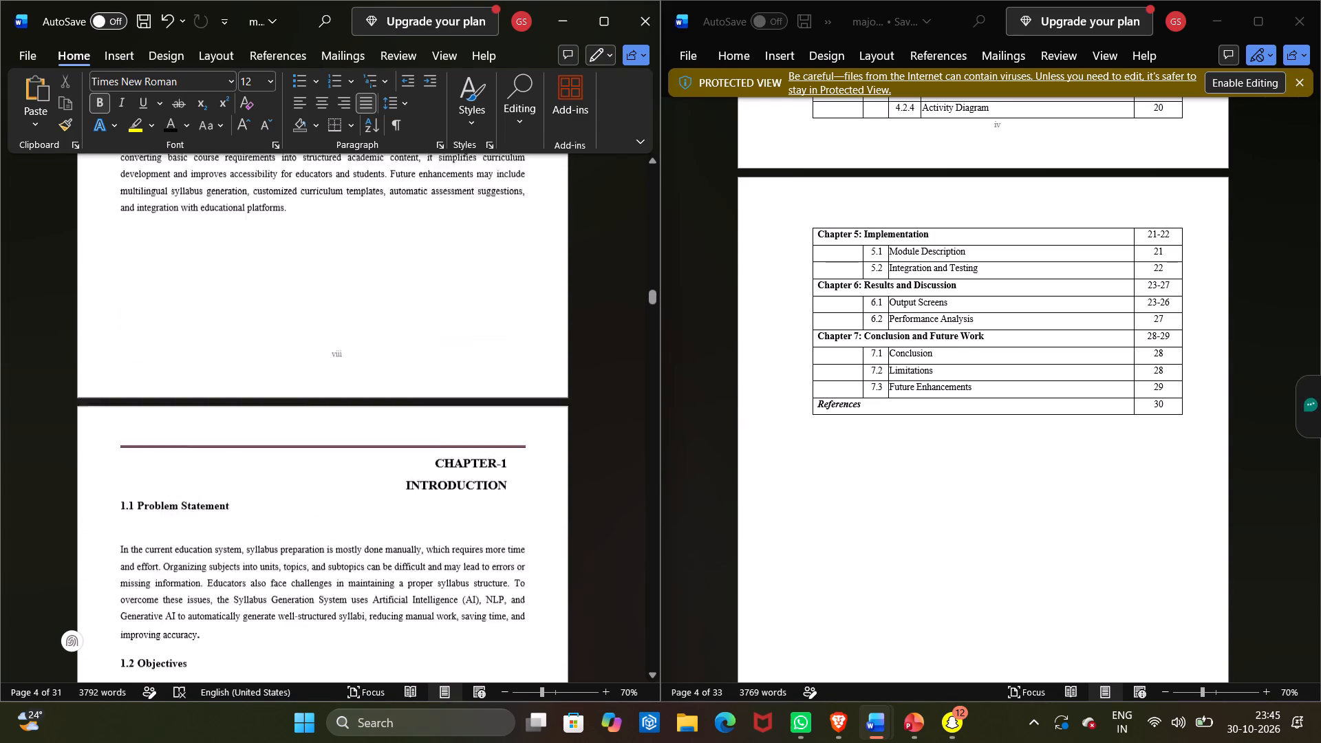
{"action": "scroll", "coordinate": [367, 487], "scroll_direction": "up", "scroll_amount": 1}
{"action": "scroll", "coordinate": [367, 487], "scroll_direction": "down", "scroll_amount": 1}
{"action": "scroll", "coordinate": [997, 721], "scroll_direction": "down", "scroll_amount": 2}
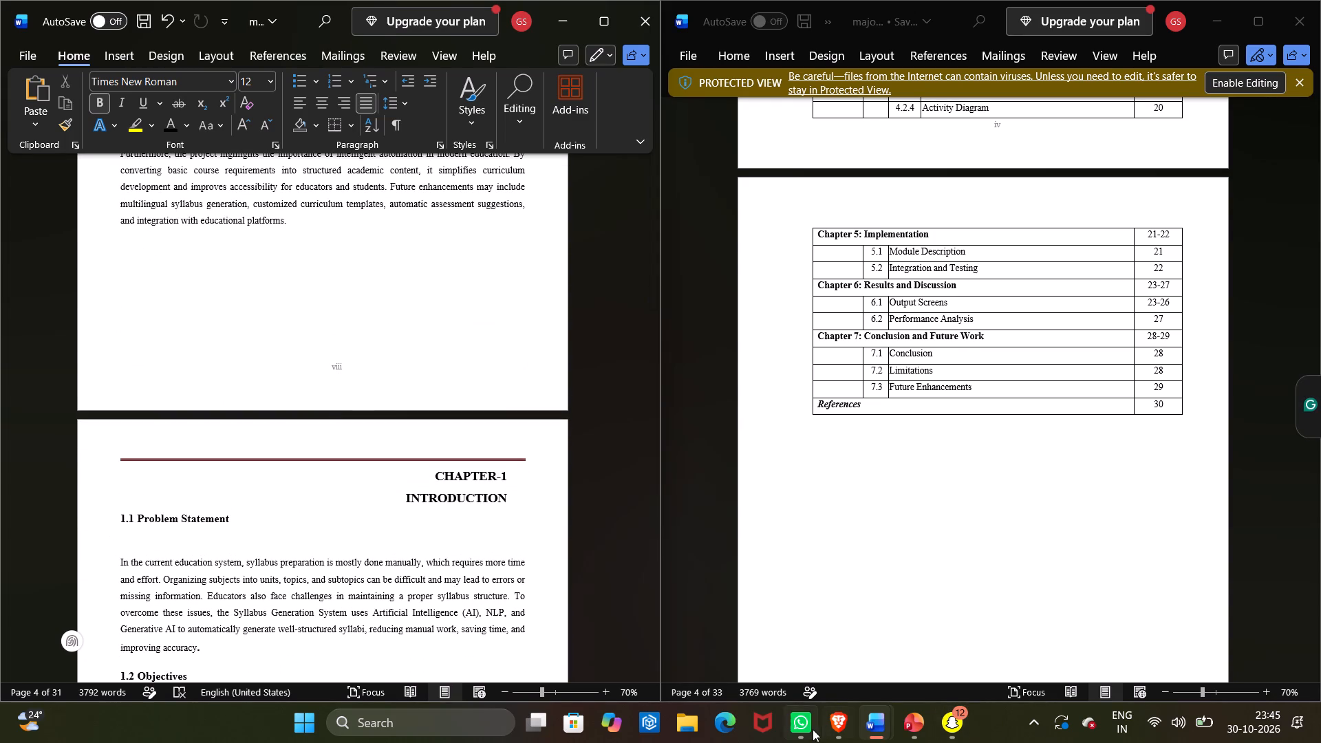
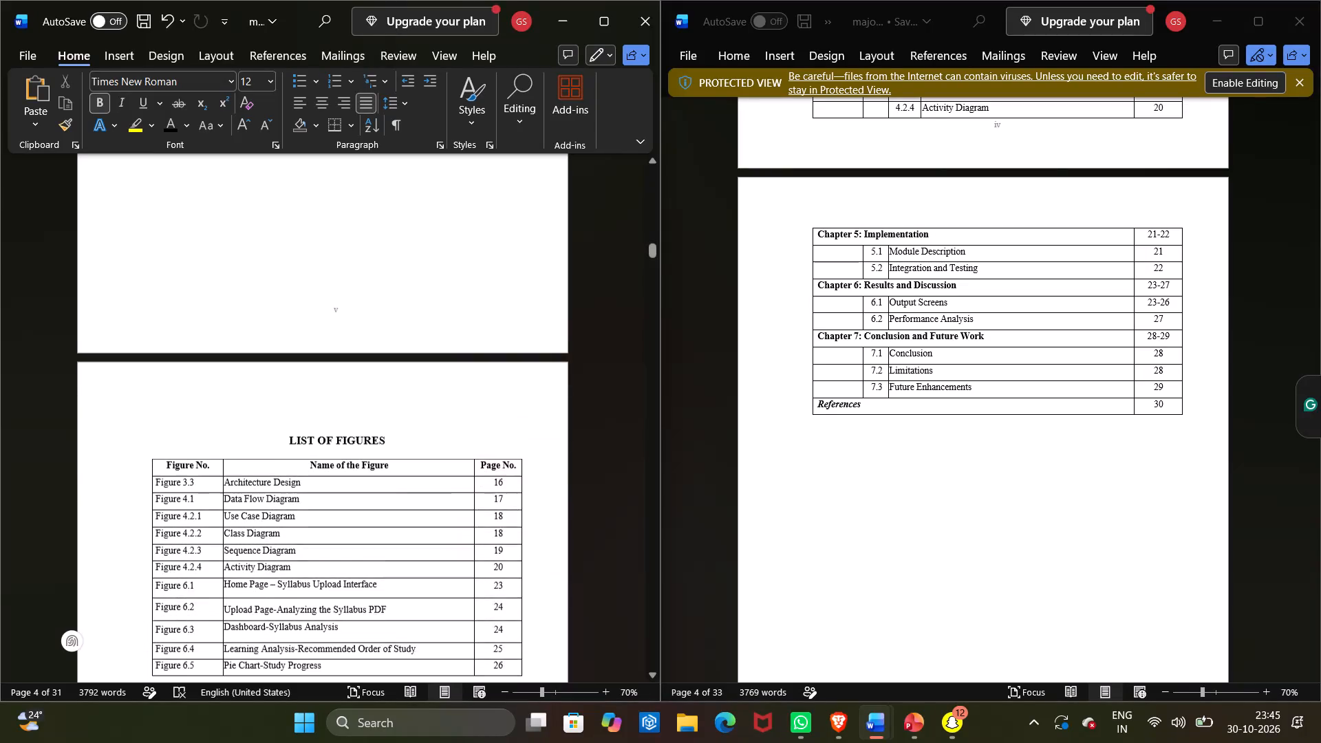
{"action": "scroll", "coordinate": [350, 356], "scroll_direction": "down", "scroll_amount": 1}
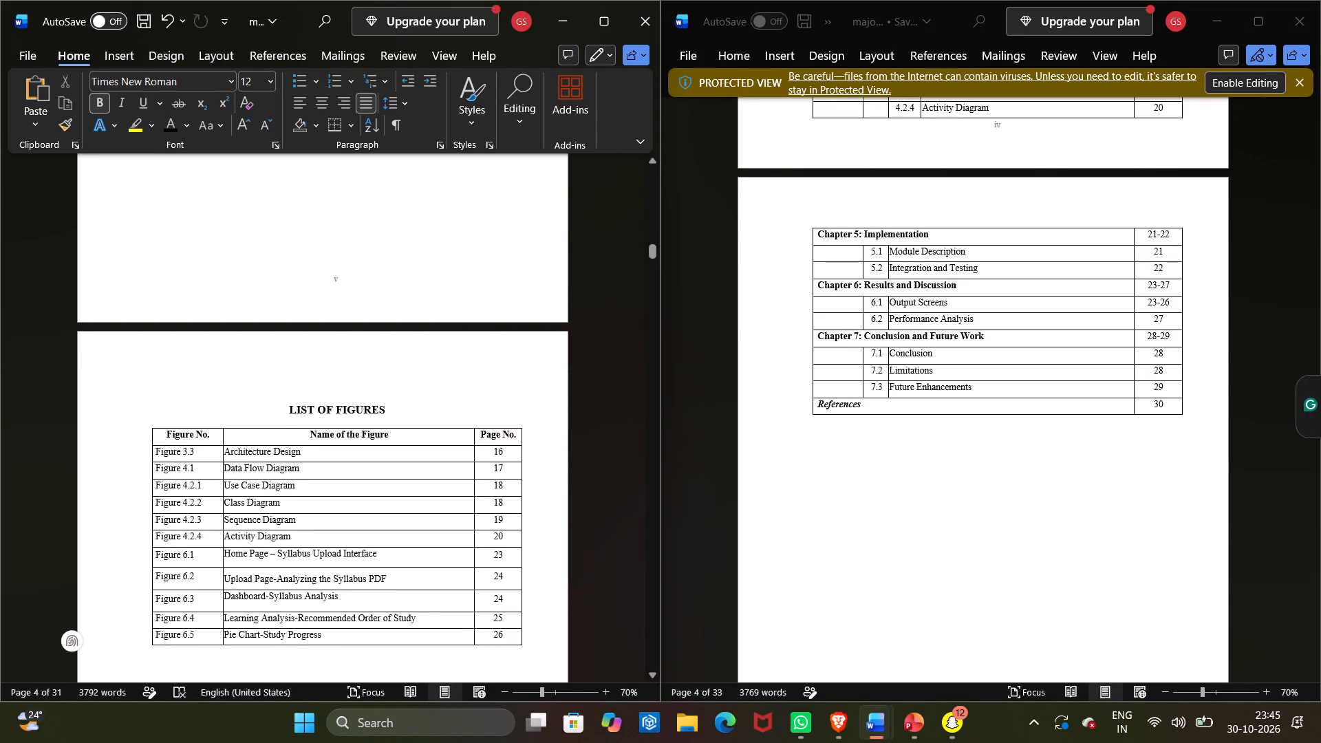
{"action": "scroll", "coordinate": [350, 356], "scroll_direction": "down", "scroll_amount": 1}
Switch from the report to WhatsApp.
{"action": "left_click", "coordinate": [791, 702]}
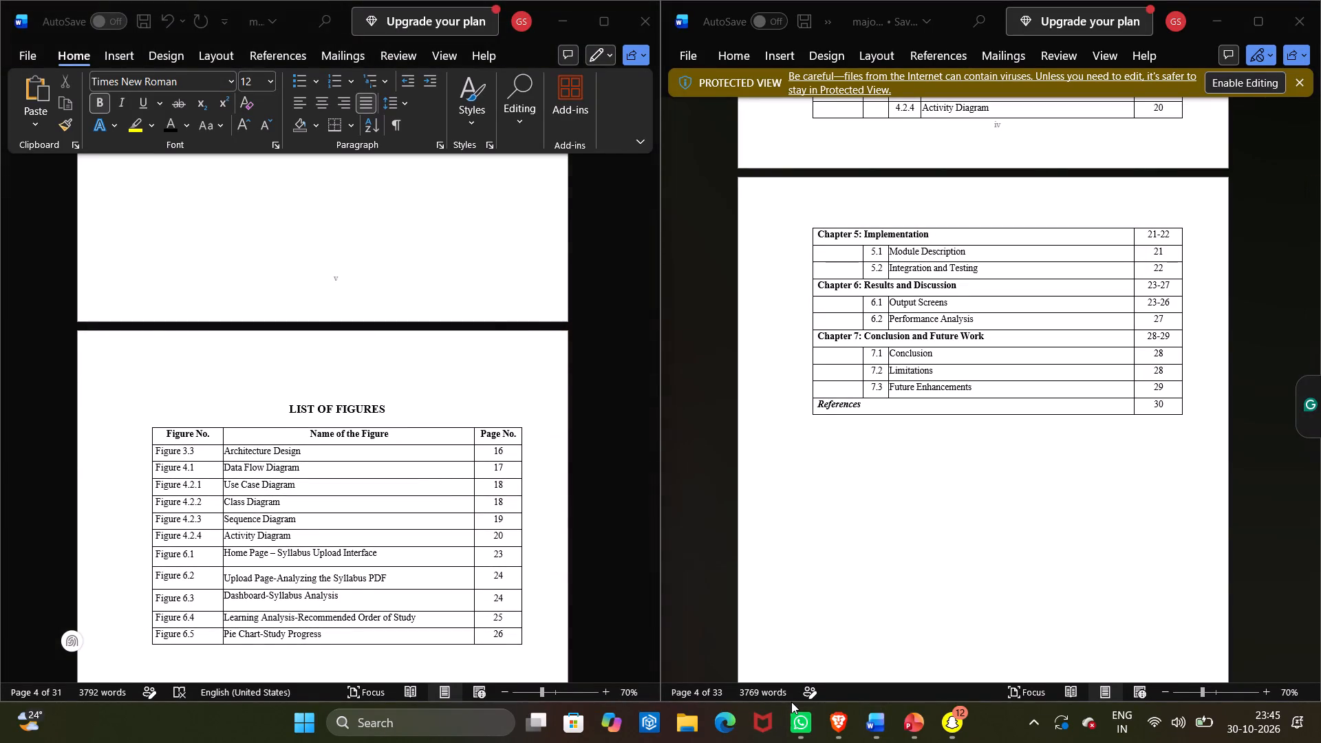
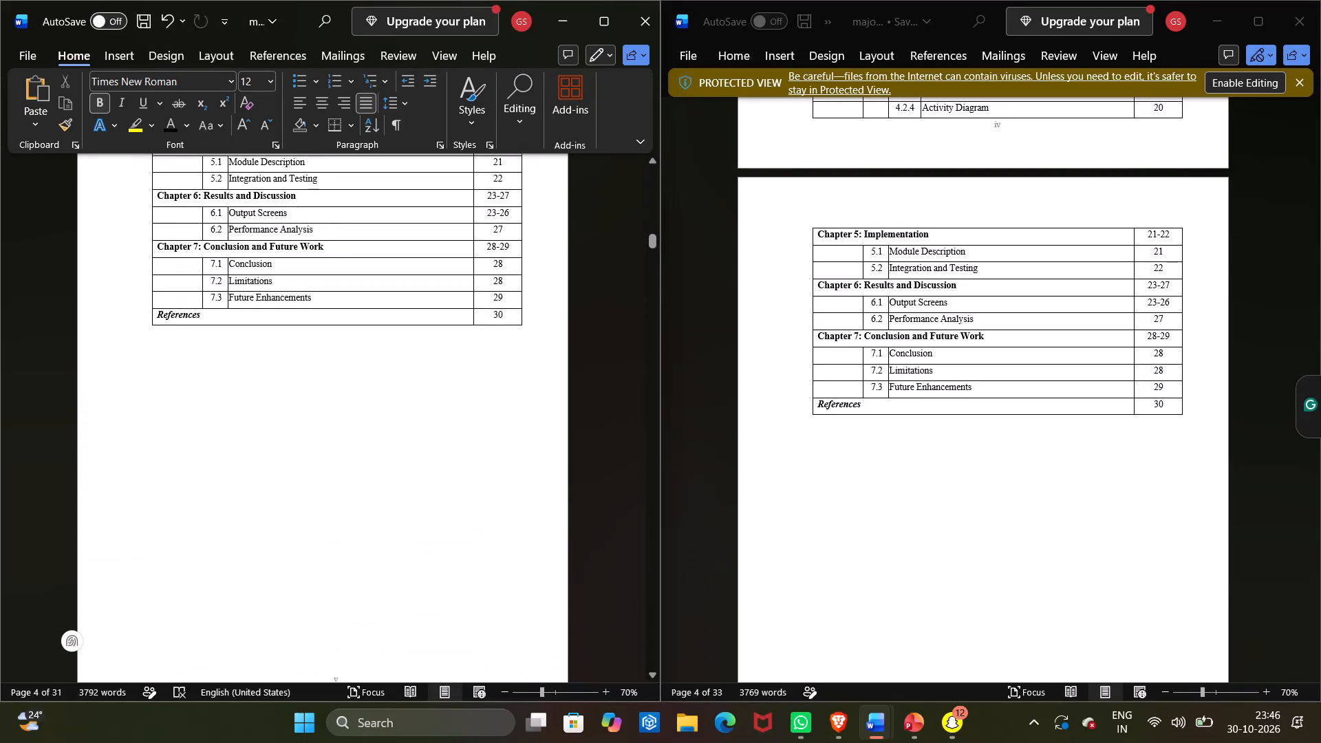
Review the edited report's table of contents from Chapter 2 through References and its List of Figures table.
{"action": "scroll", "coordinate": [271, 414], "scroll_direction": "up", "scroll_amount": 3}
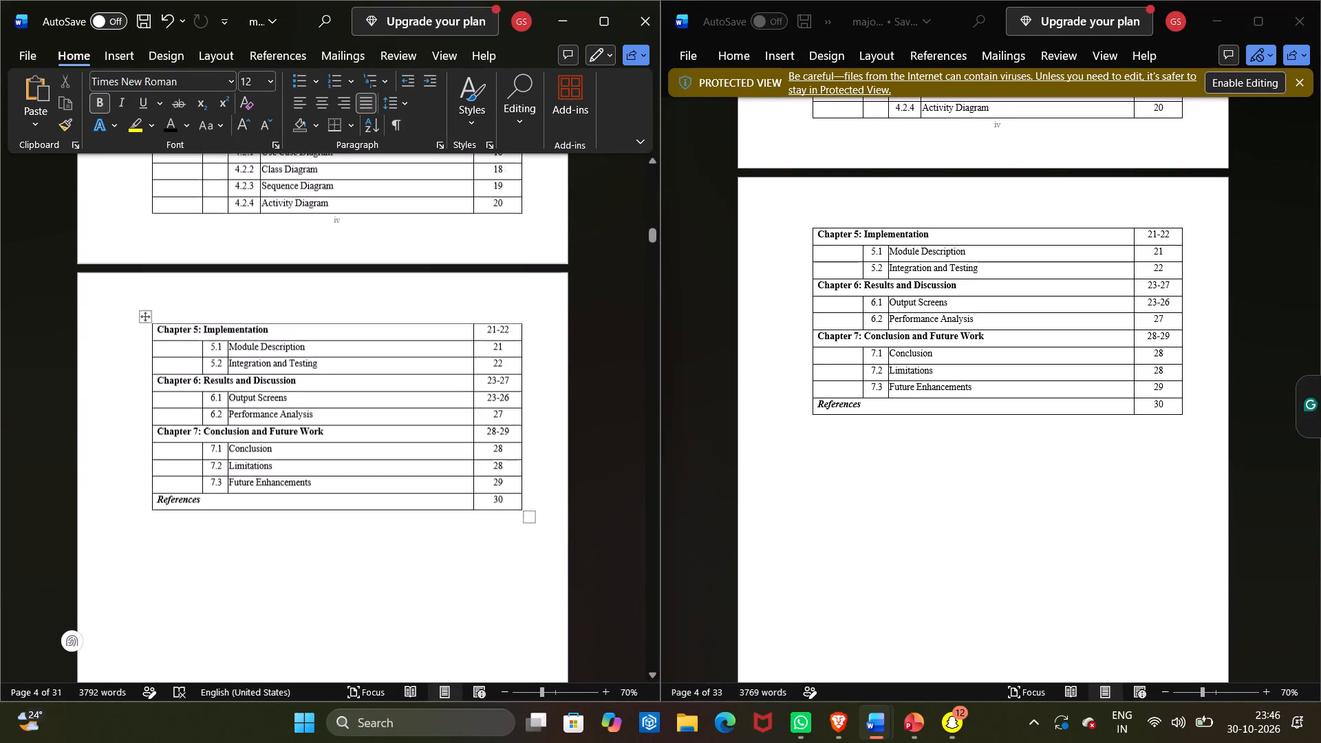
{"action": "scroll", "coordinate": [271, 414], "scroll_direction": "up", "scroll_amount": 2}
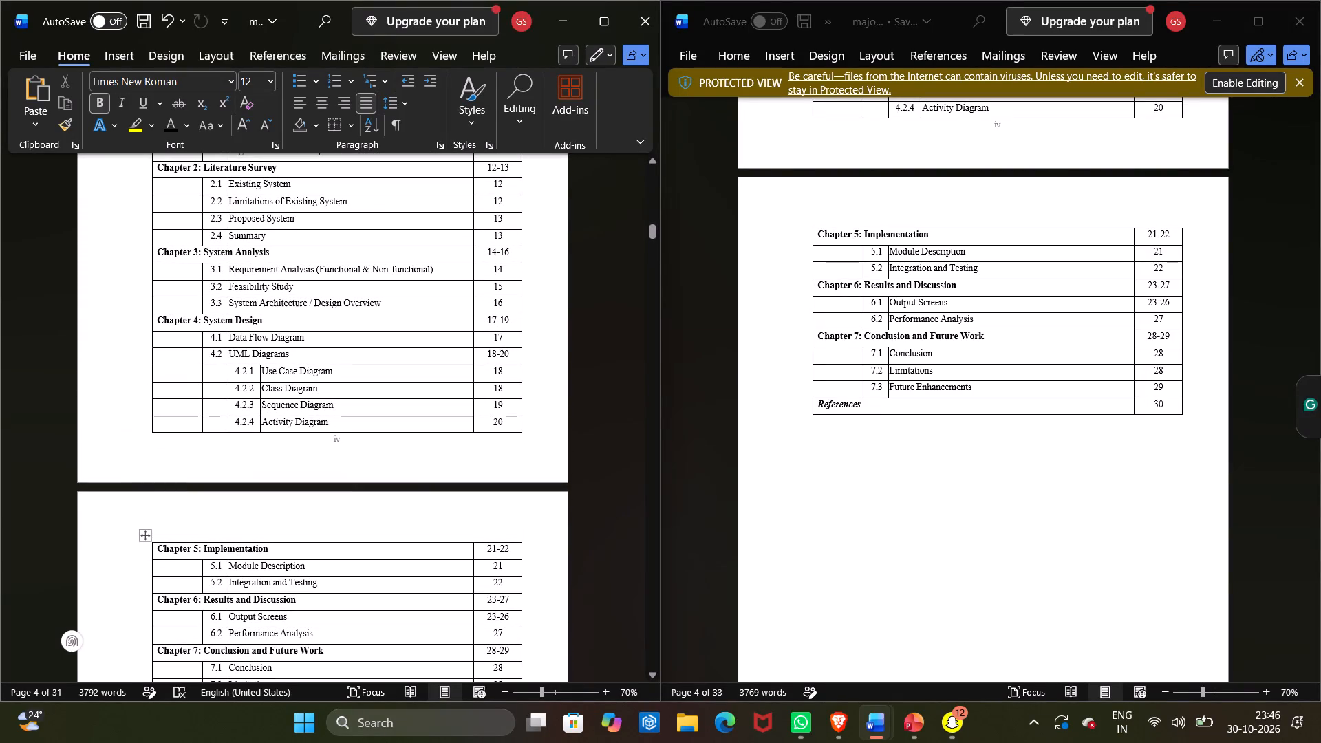
{"action": "scroll", "coordinate": [271, 414], "scroll_direction": "down", "scroll_amount": 8}
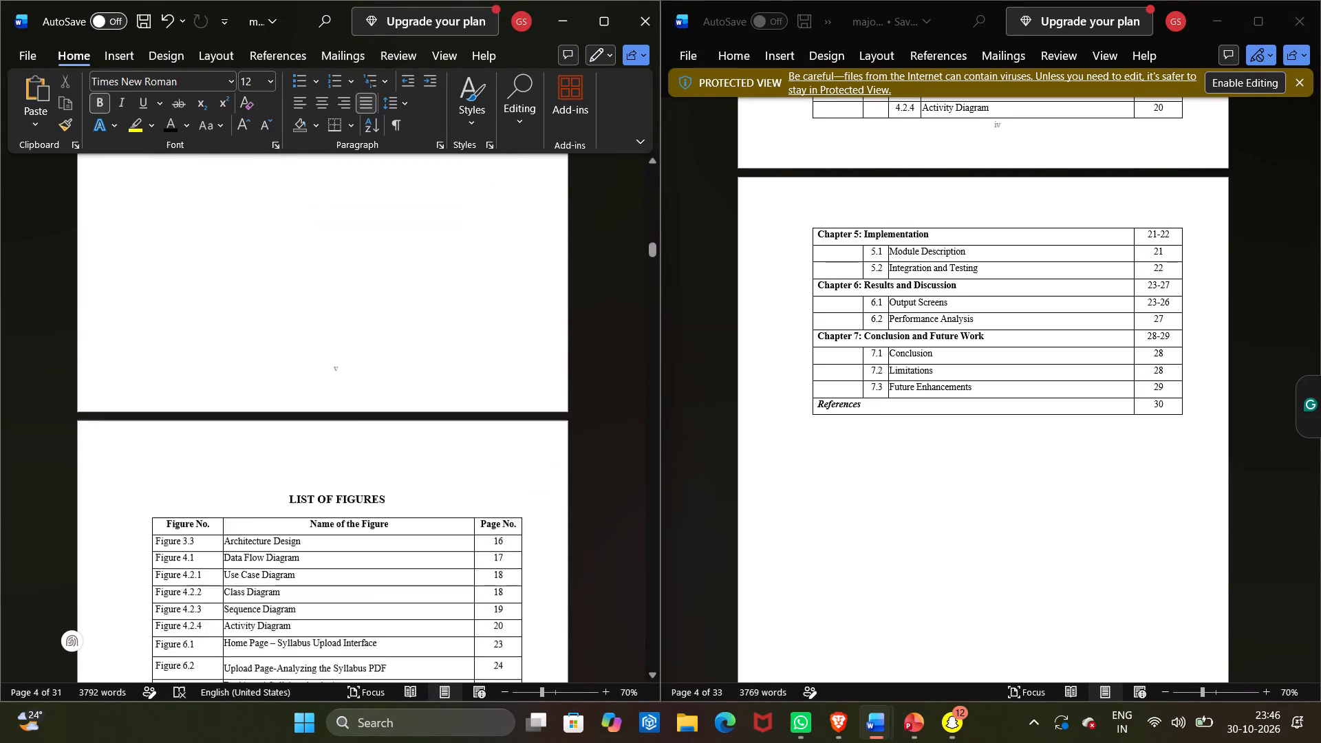
{"action": "scroll", "coordinate": [271, 414], "scroll_direction": "down", "scroll_amount": 2}
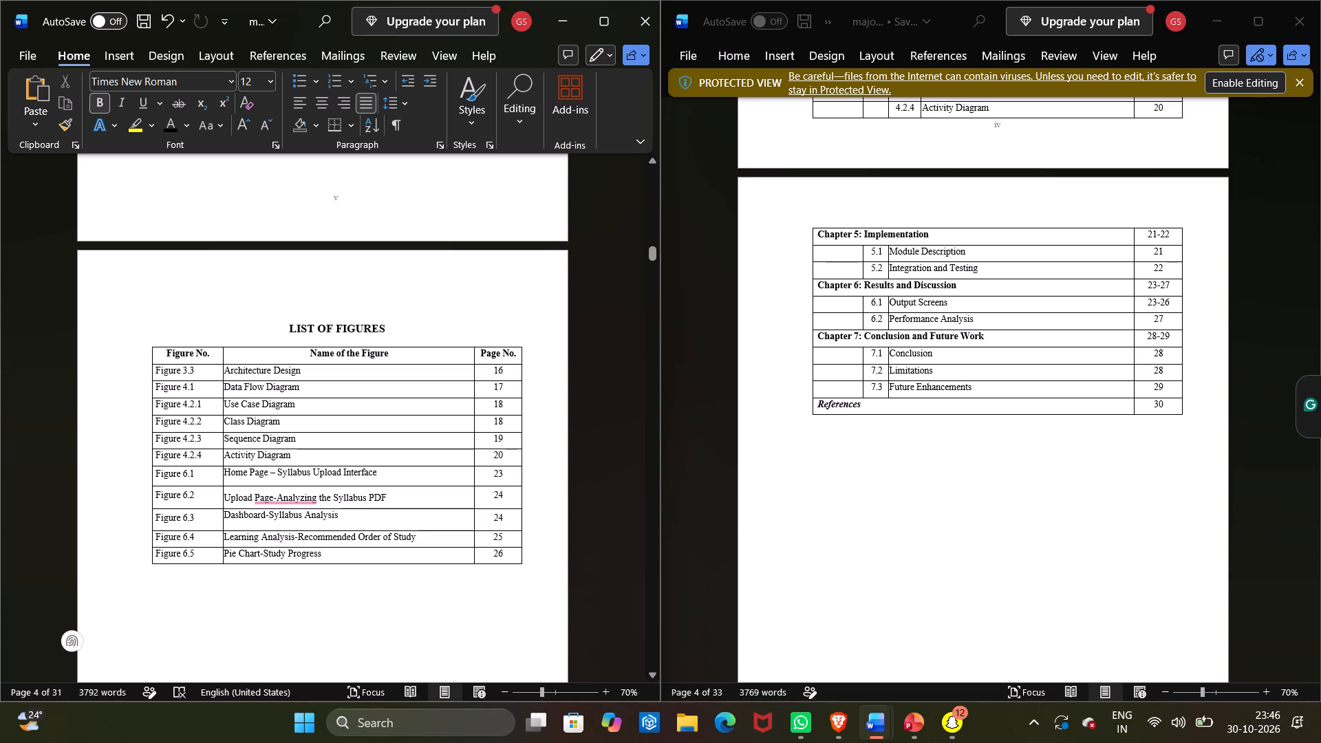
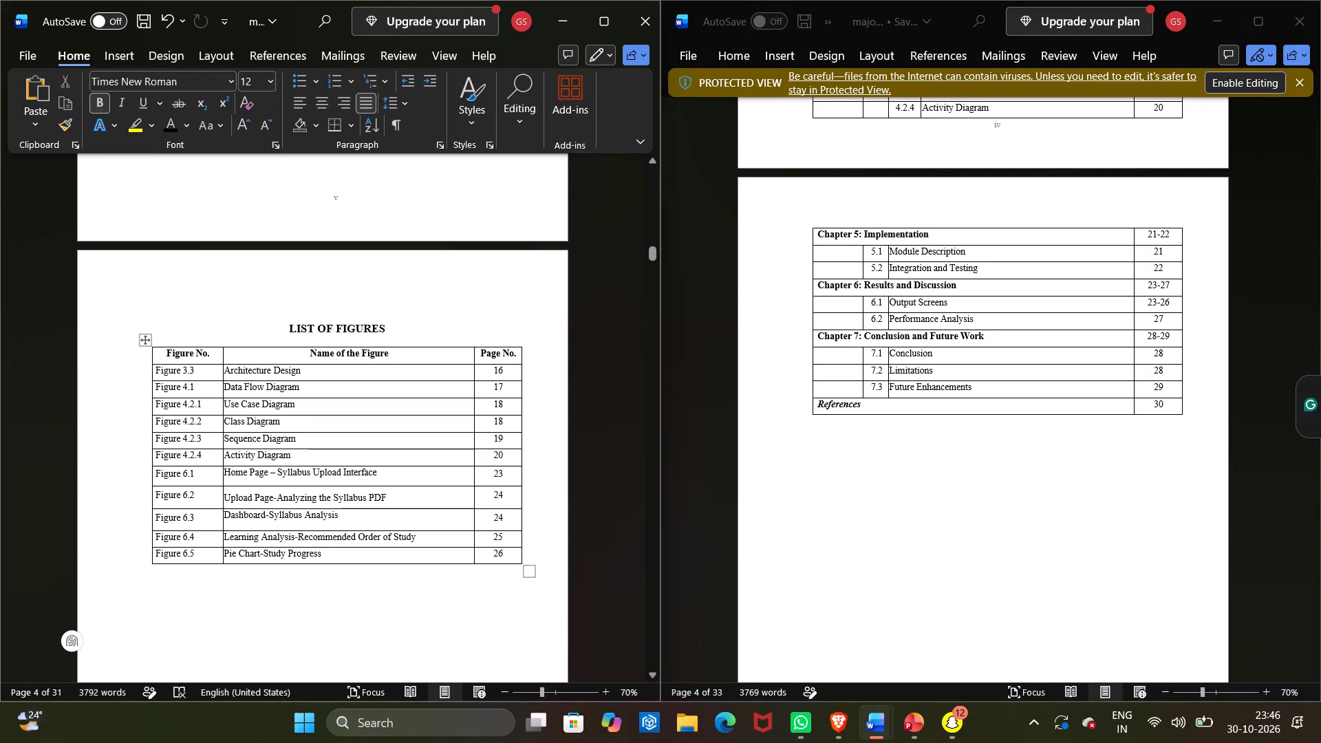
Review the edited report's table of contents, from the List of Figures page back to the front-matter entries.
{"action": "scroll", "coordinate": [493, 462], "scroll_direction": "up", "scroll_amount": 4}
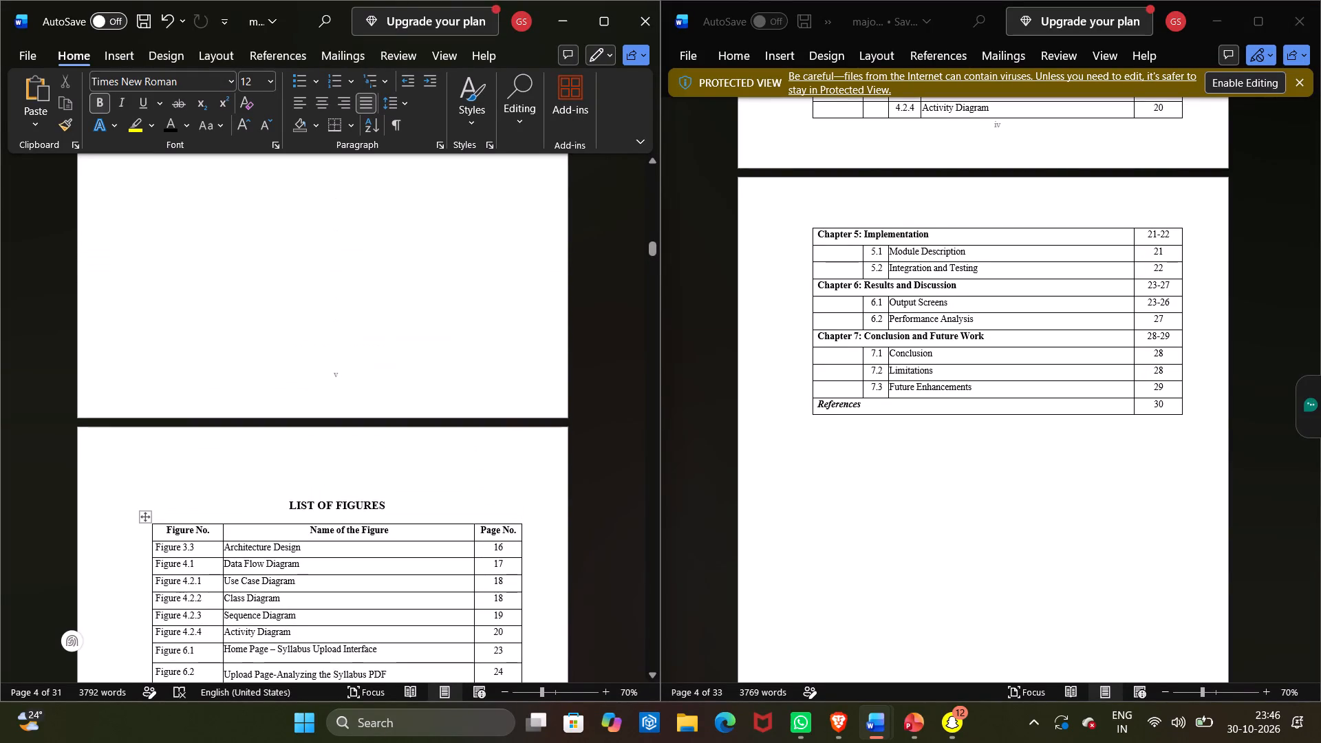
{"action": "scroll", "coordinate": [493, 462], "scroll_direction": "up", "scroll_amount": 4}
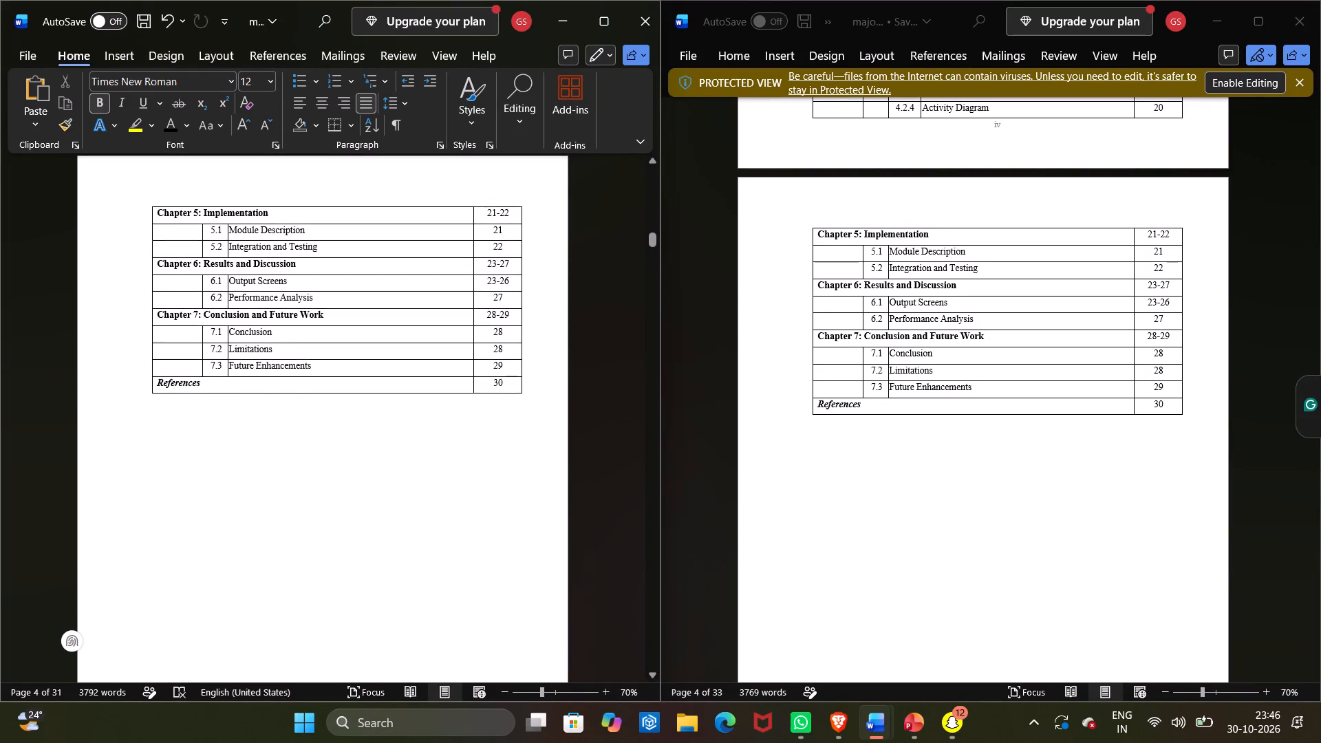
{"action": "scroll", "coordinate": [493, 462], "scroll_direction": "up", "scroll_amount": 2}
{"action": "scroll", "coordinate": [493, 462], "scroll_direction": "right", "scroll_amount": 1}
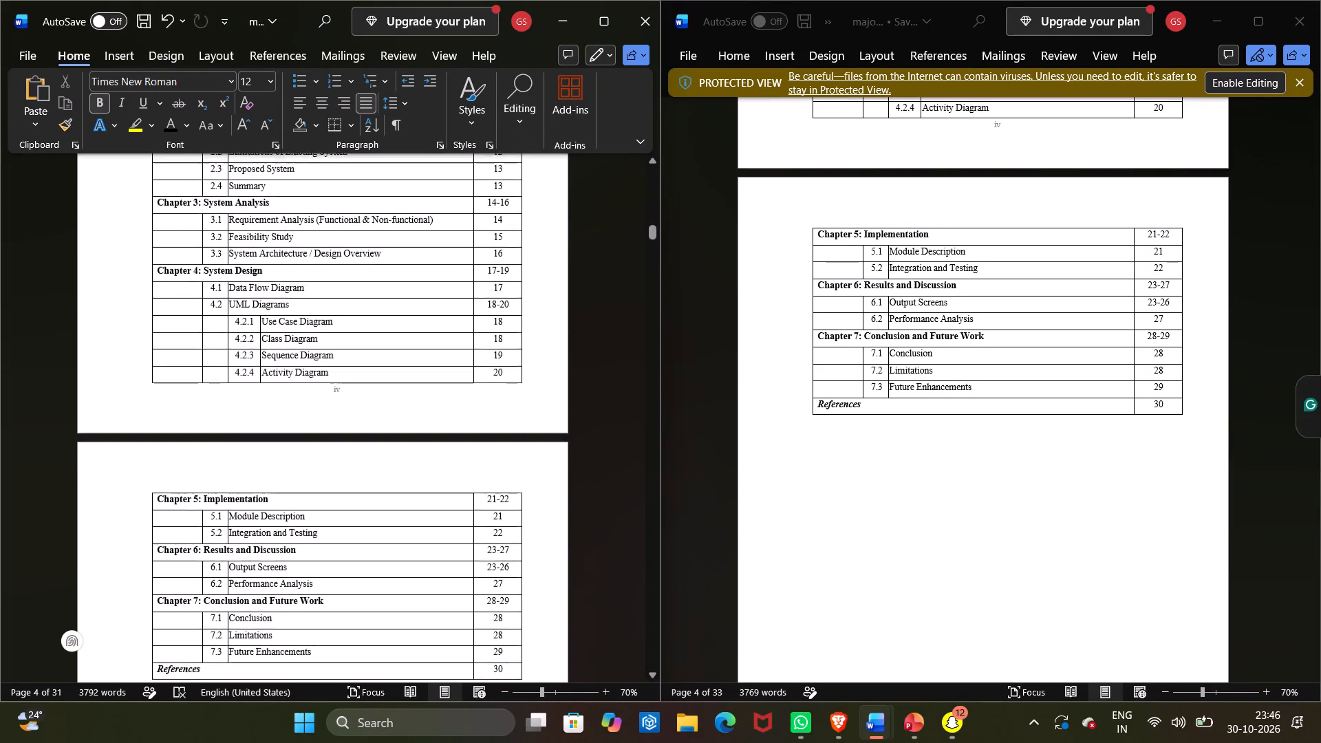
{"action": "scroll", "coordinate": [493, 462], "scroll_direction": "right", "scroll_amount": 1}
{"action": "scroll", "coordinate": [493, 462], "scroll_direction": "up", "scroll_amount": 1}
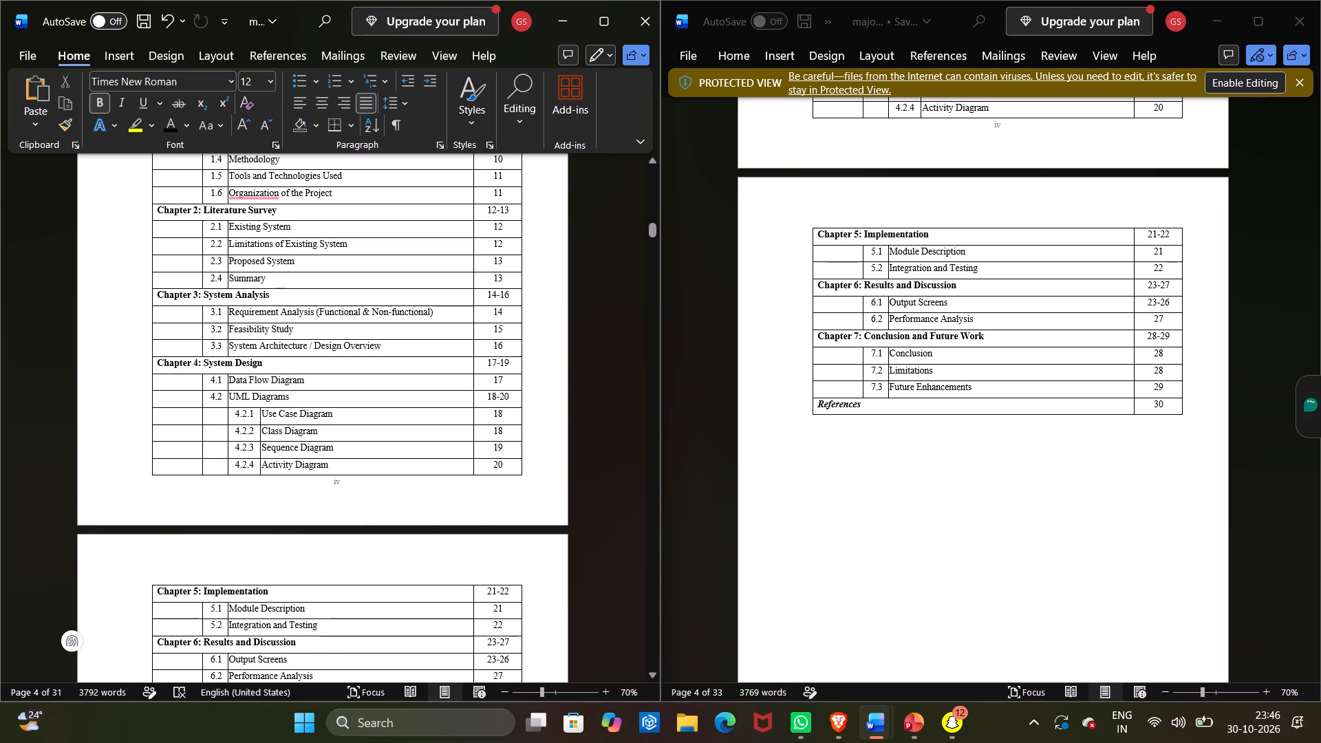
{"action": "scroll", "coordinate": [493, 462], "scroll_direction": "up", "scroll_amount": 1}
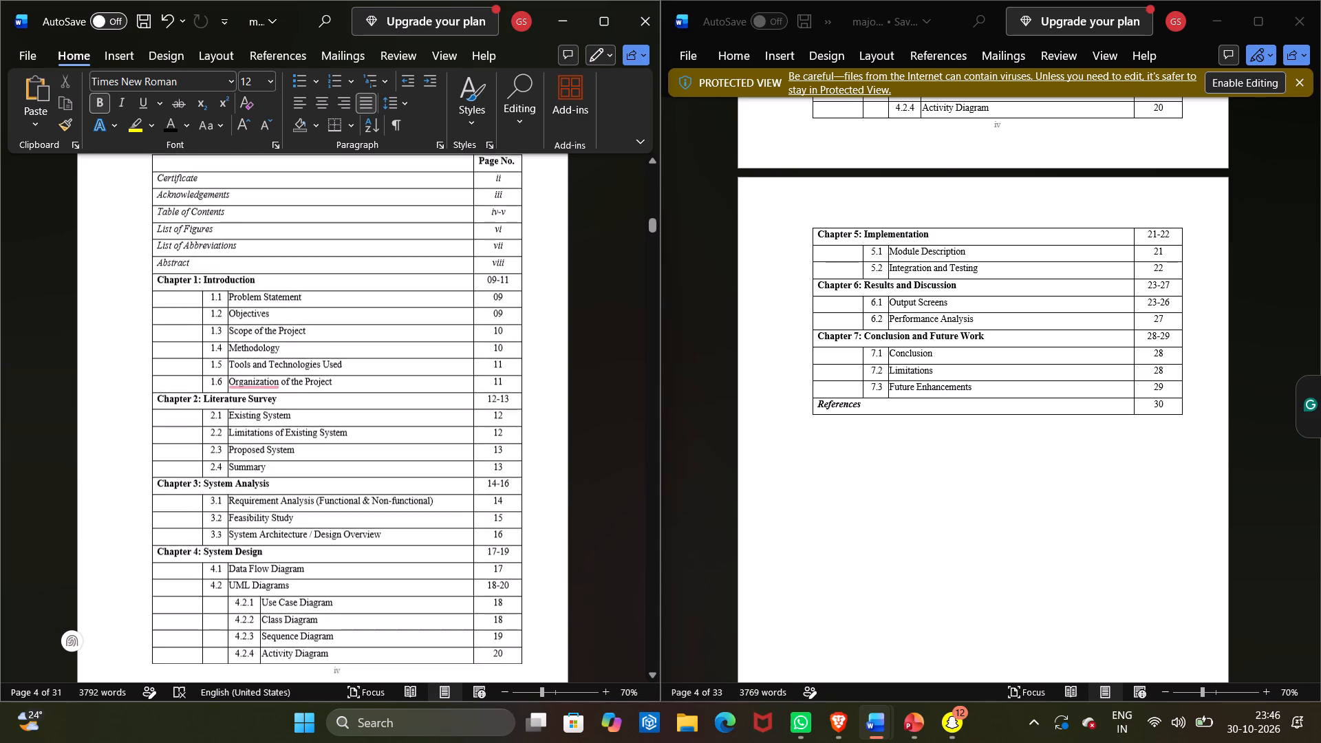
Skim the edited report's body pages from Chapter 6 Results and Discussion back to section 3.2 Feasibility Study.
{"action": "scroll", "coordinate": [493, 462], "scroll_direction": "down", "scroll_amount": 16}
{"action": "scroll", "coordinate": [493, 462], "scroll_direction": "down", "scroll_amount": 10}
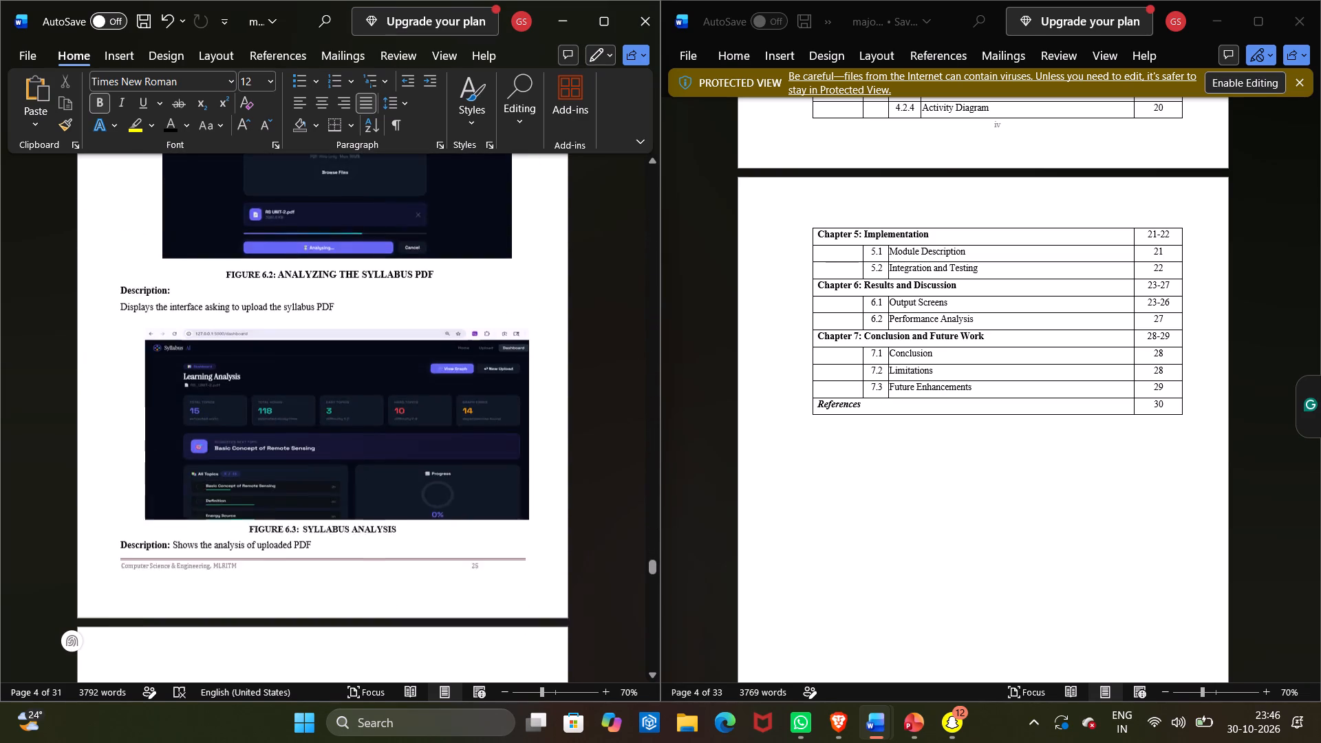
{"action": "scroll", "coordinate": [493, 462], "scroll_direction": "down", "scroll_amount": 1}
{"action": "scroll", "coordinate": [493, 462], "scroll_direction": "up", "scroll_amount": 8}
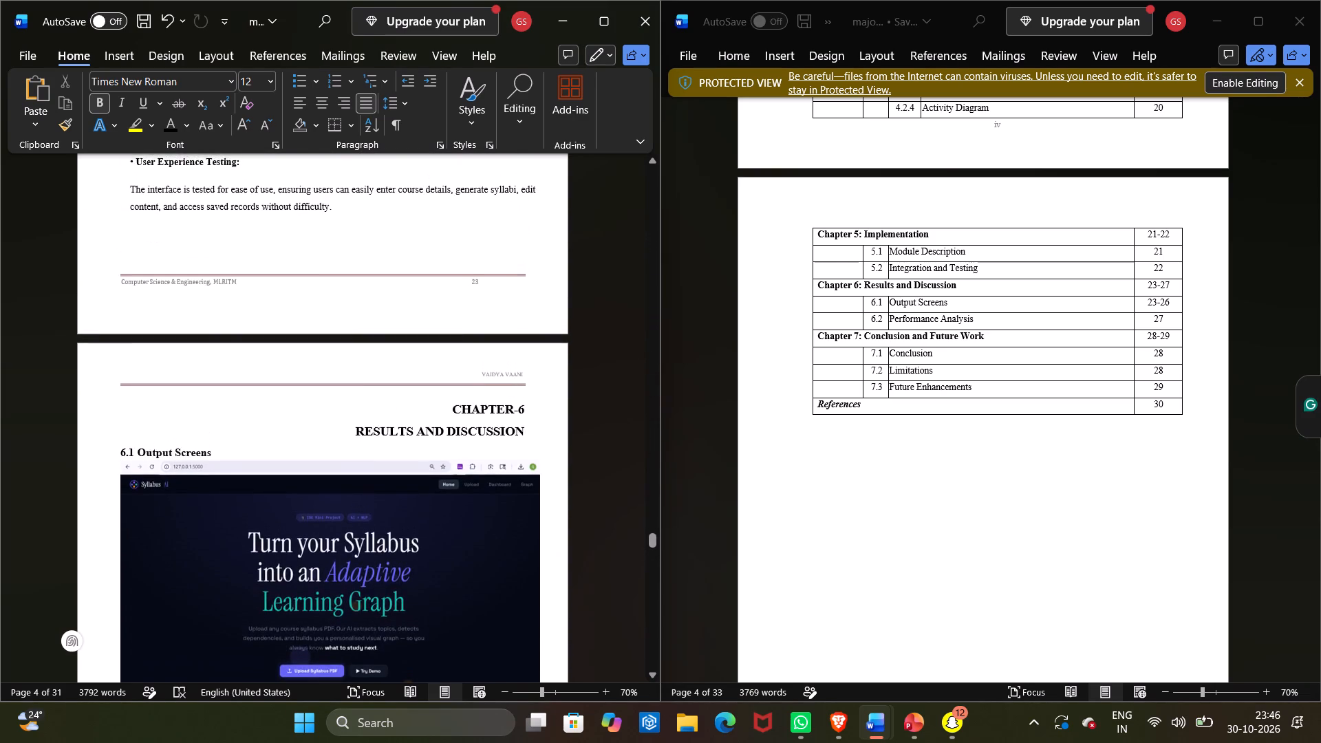
{"action": "scroll", "coordinate": [493, 462], "scroll_direction": "up", "scroll_amount": 9}
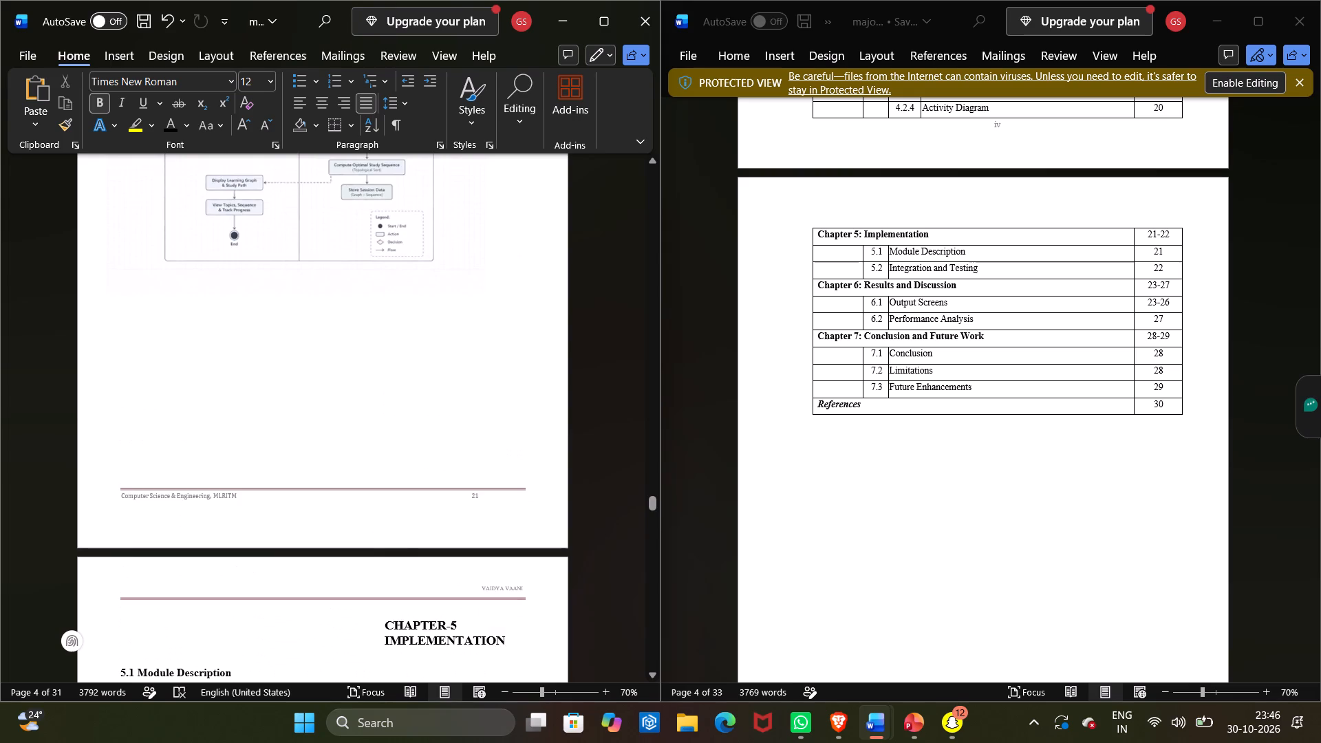
{"action": "scroll", "coordinate": [493, 462], "scroll_direction": "up", "scroll_amount": 3}
{"action": "scroll", "coordinate": [493, 462], "scroll_direction": "up", "scroll_amount": 20}
{"action": "scroll", "coordinate": [493, 462], "scroll_direction": "up", "scroll_amount": 4}
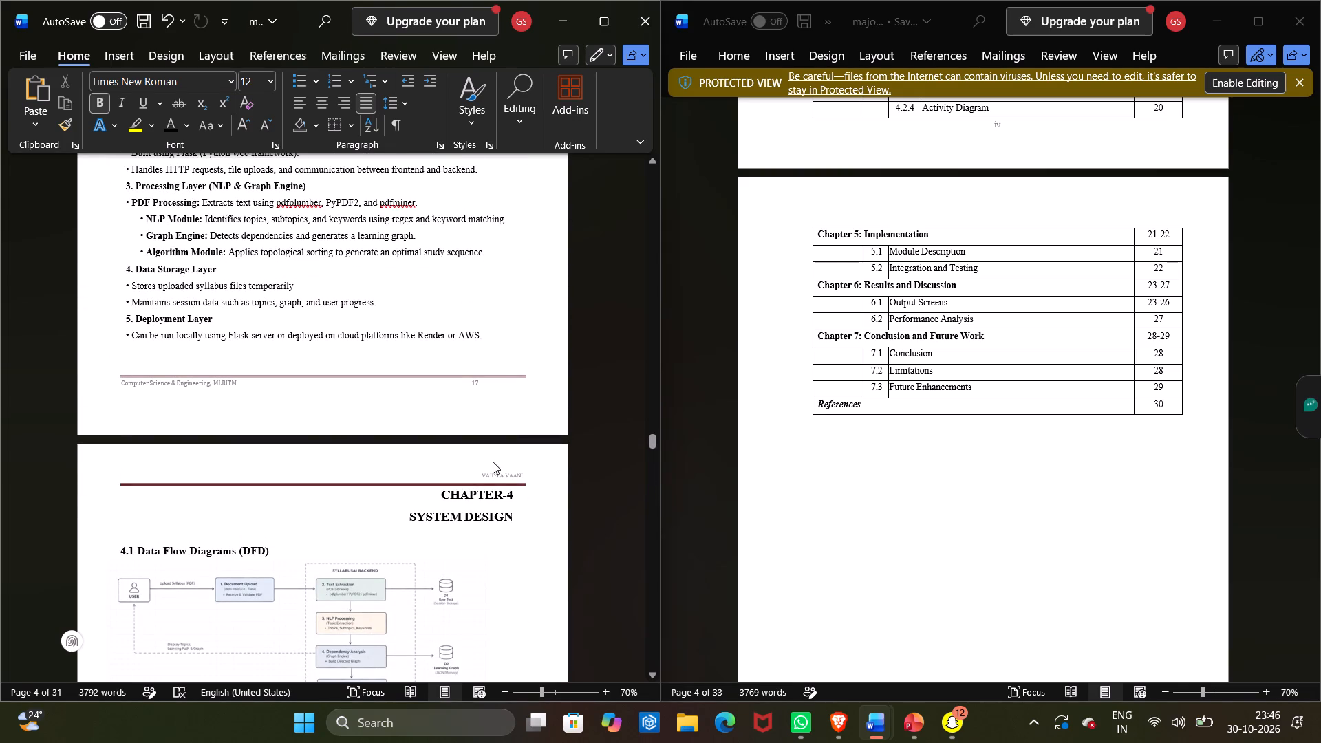
{"action": "scroll", "coordinate": [493, 462], "scroll_direction": "up", "scroll_amount": 6}
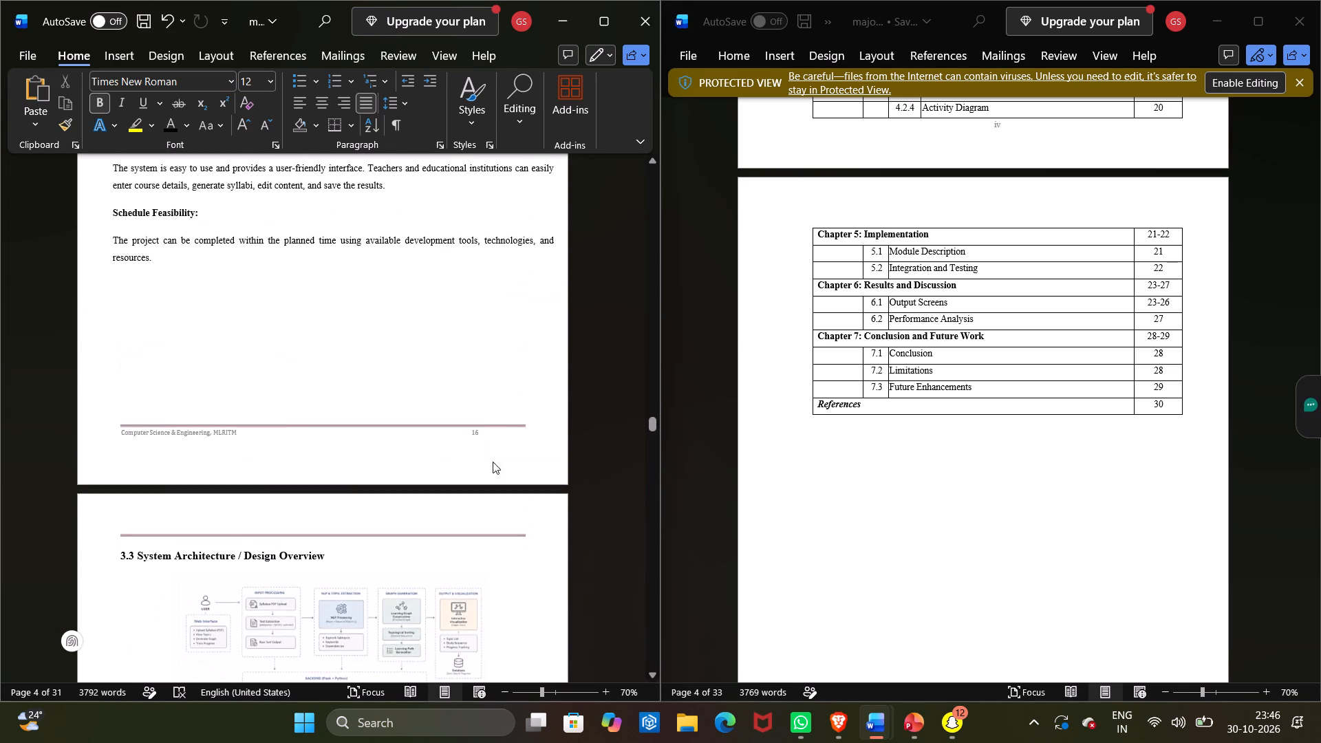
{"action": "scroll", "coordinate": [493, 462], "scroll_direction": "up", "scroll_amount": 3}
Find section 3.2 Feasibility Study in the reference report and compare its page with the edited report's.
{"action": "scroll", "coordinate": [493, 462], "scroll_direction": "down", "scroll_amount": 1, "text": "ctrl"}
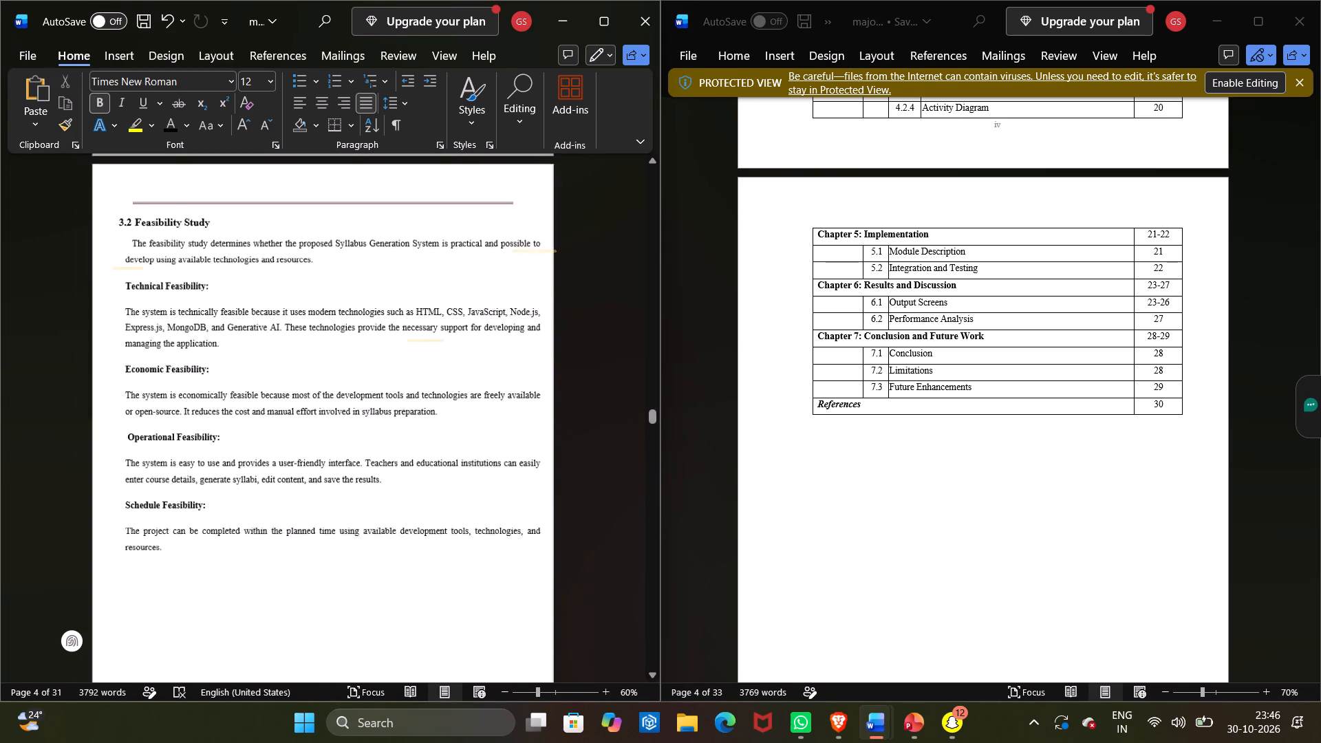
{"action": "scroll", "coordinate": [941, 508], "scroll_direction": "down", "scroll_amount": 9}
{"action": "scroll", "coordinate": [941, 508], "scroll_direction": "down", "scroll_amount": 12}
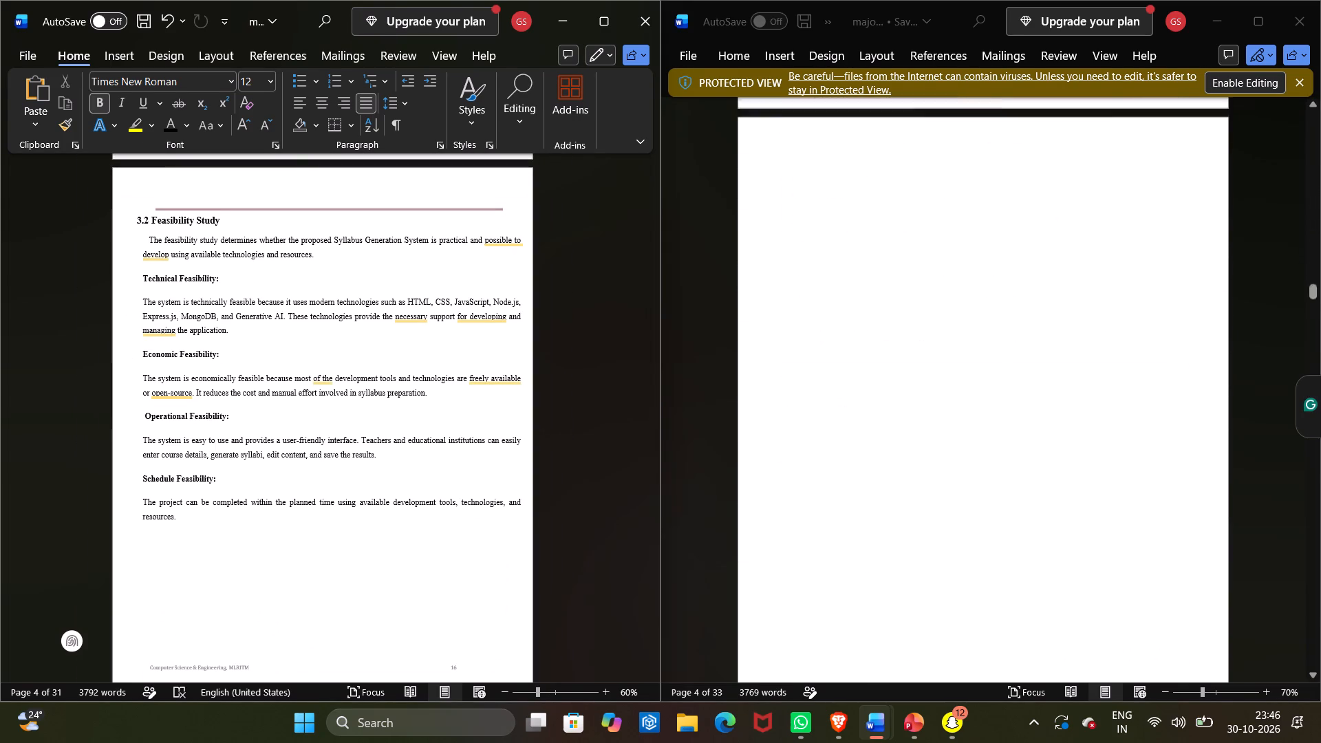
{"action": "scroll", "coordinate": [941, 508], "scroll_direction": "down", "scroll_amount": 20}
{"action": "scroll", "coordinate": [941, 508], "scroll_direction": "down", "scroll_amount": 20}
{"action": "scroll", "coordinate": [941, 508], "scroll_direction": "down", "scroll_amount": 20}
{"action": "scroll", "coordinate": [941, 508], "scroll_direction": "up", "scroll_amount": 12}
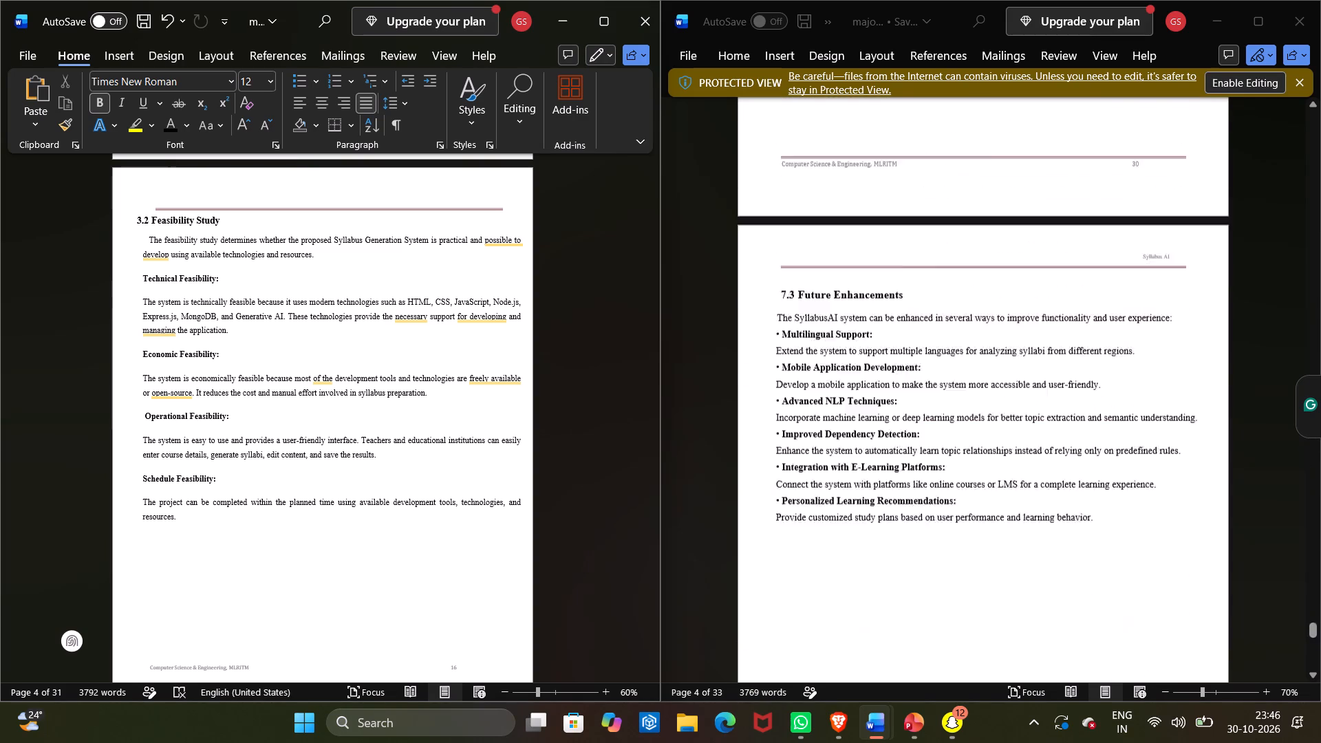
{"action": "scroll", "coordinate": [941, 508], "scroll_direction": "up", "scroll_amount": 13}
{"action": "scroll", "coordinate": [941, 508], "scroll_direction": "down", "scroll_amount": 3}
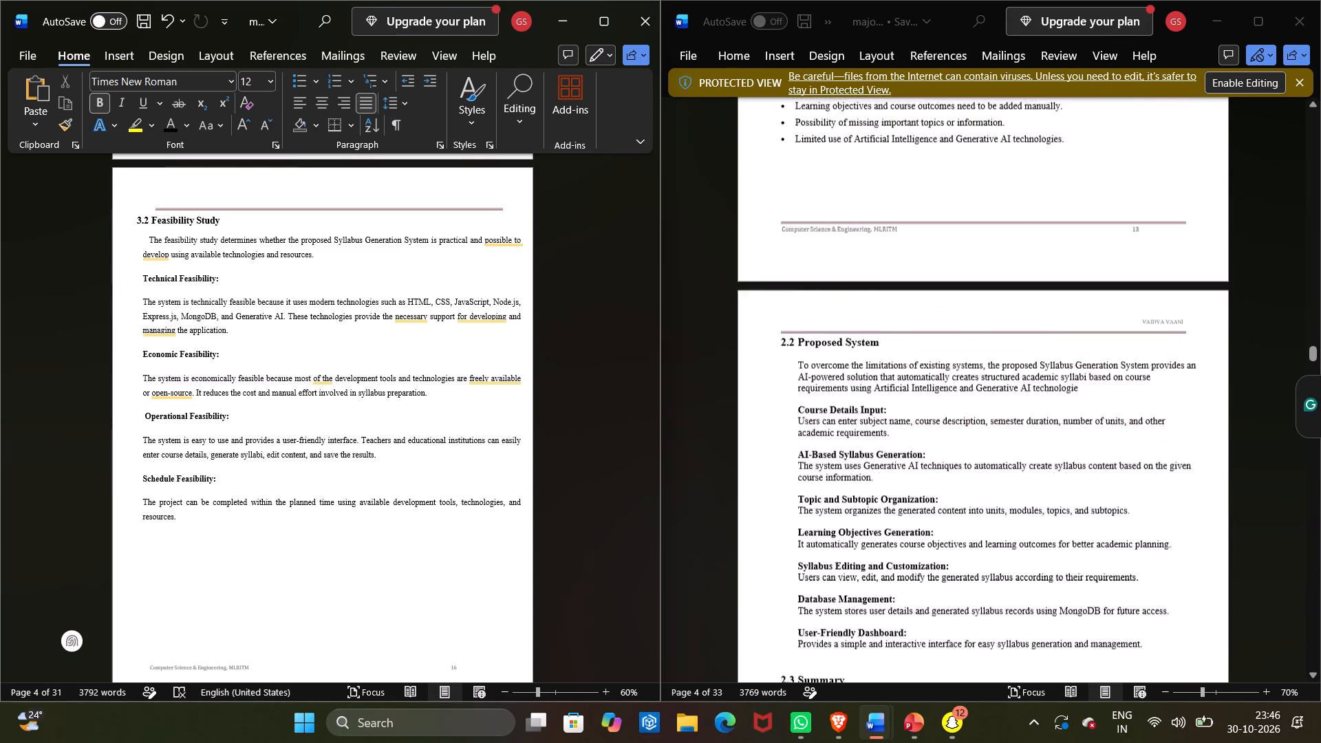
{"action": "scroll", "coordinate": [941, 508], "scroll_direction": "down", "scroll_amount": 10}
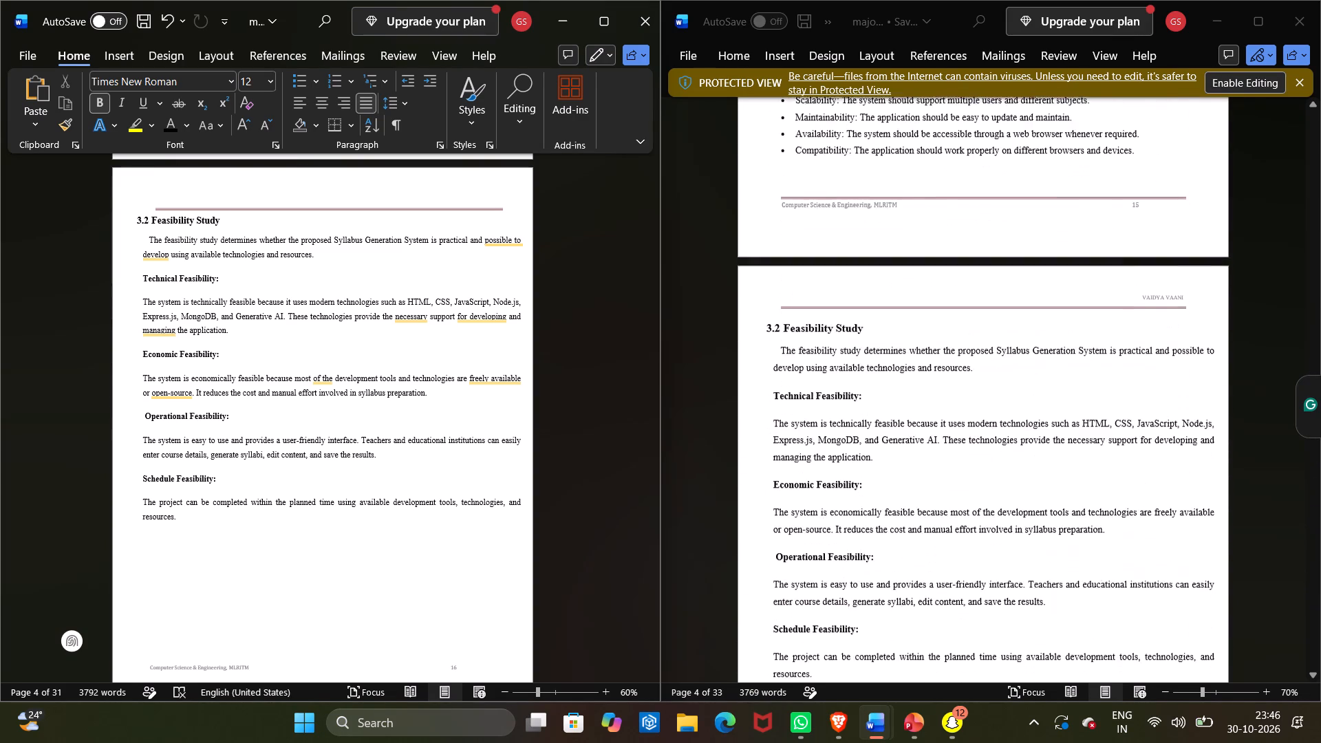
{"action": "scroll", "coordinate": [941, 508], "scroll_direction": "down", "scroll_amount": 1}
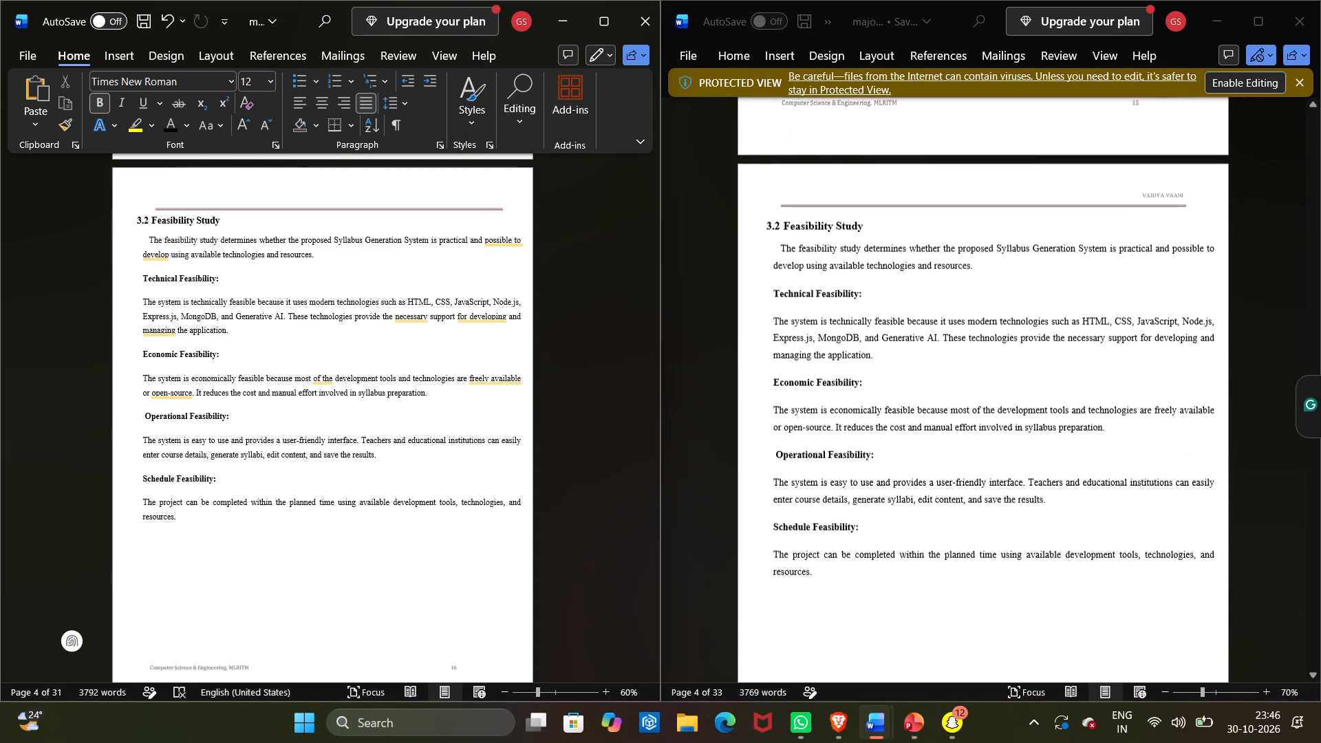
{"action": "scroll", "coordinate": [941, 508], "scroll_direction": "down", "scroll_amount": 1}
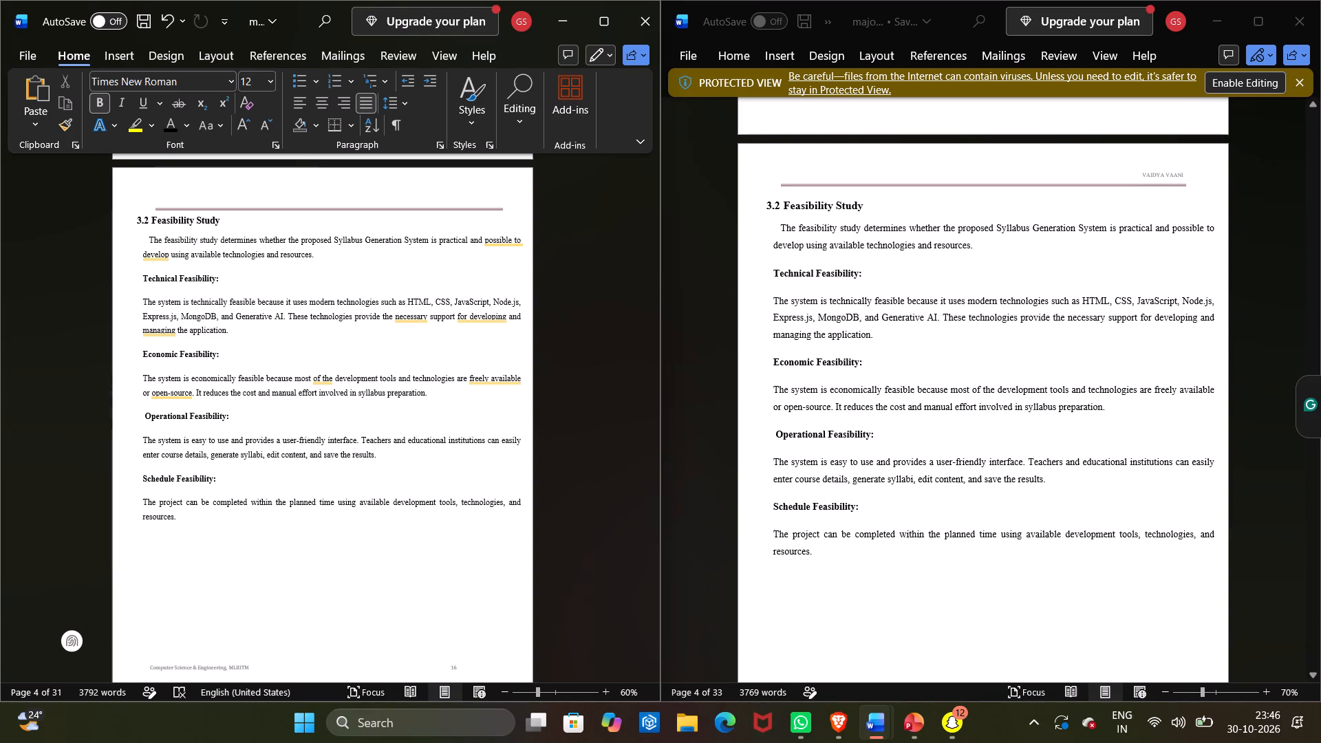
Compare the section 3.1 Requirement Analysis pages of both reports, covering functional and non-functional requirements.
{"action": "scroll", "coordinate": [826, 354], "scroll_direction": "up", "scroll_amount": 4}
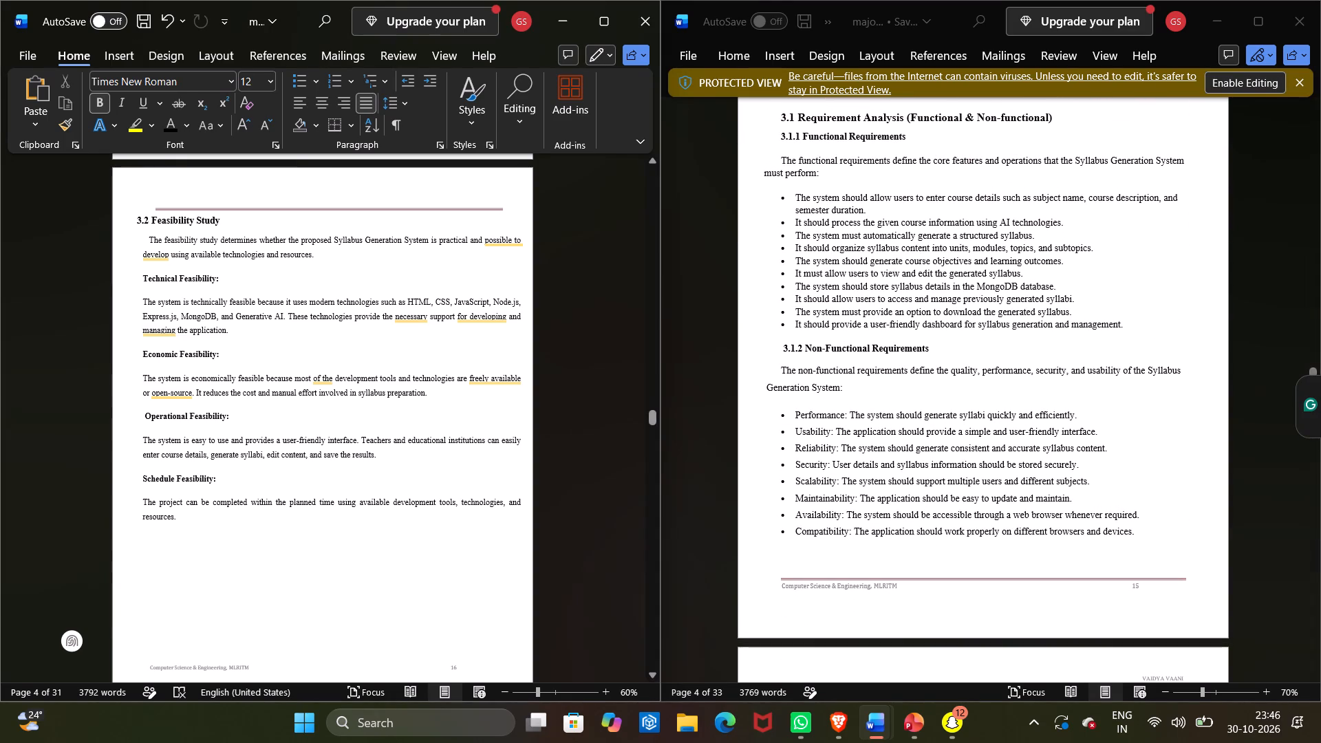
{"action": "scroll", "coordinate": [464, 356], "scroll_direction": "up", "scroll_amount": 7}
{"action": "scroll", "coordinate": [464, 356], "scroll_direction": "down", "scroll_amount": 1}
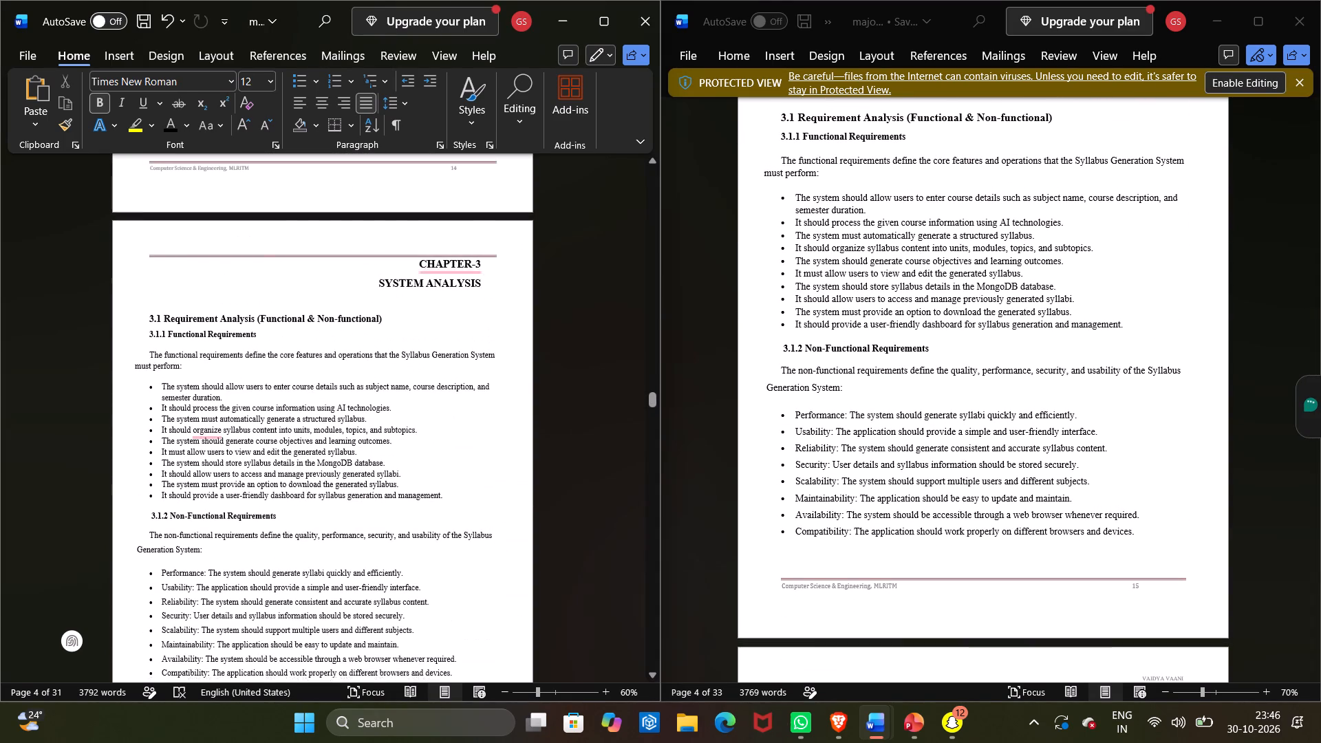
{"action": "scroll", "coordinate": [464, 356], "scroll_direction": "down", "scroll_amount": 1}
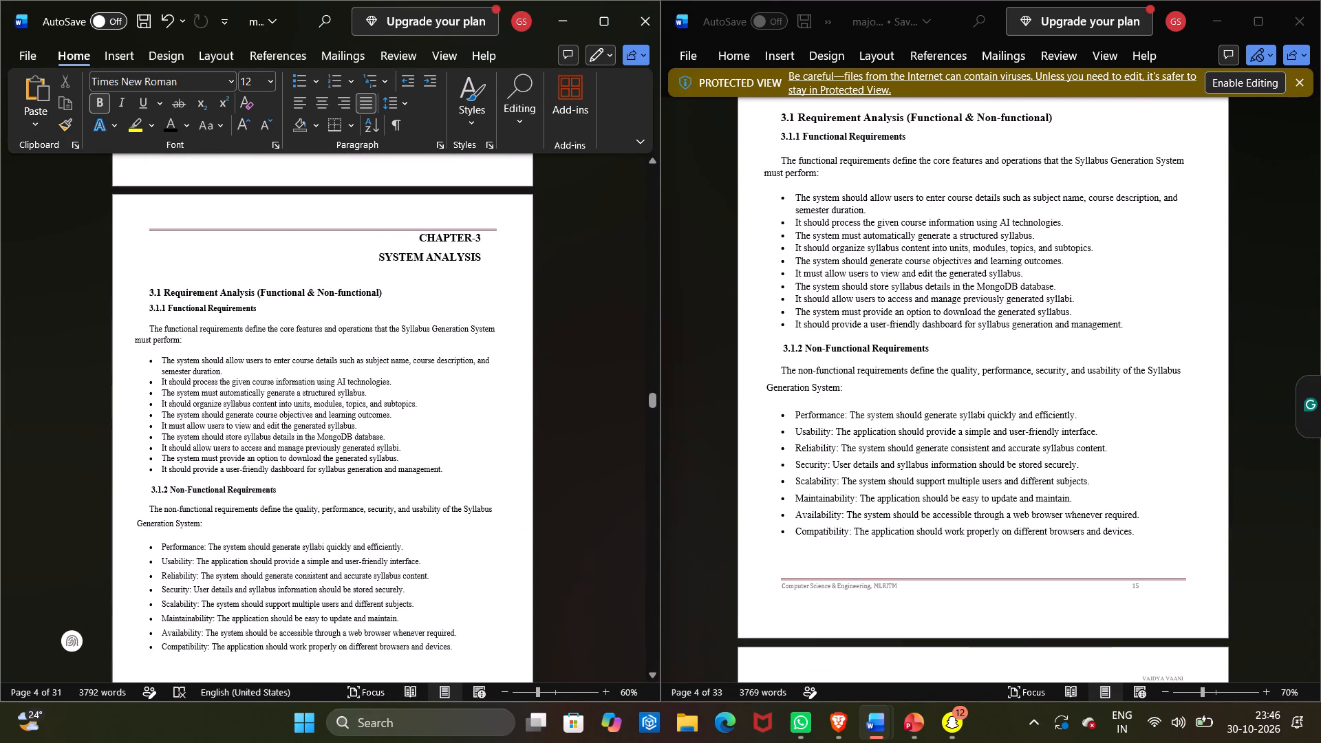
{"action": "scroll", "coordinate": [464, 356], "scroll_direction": "down", "scroll_amount": 1}
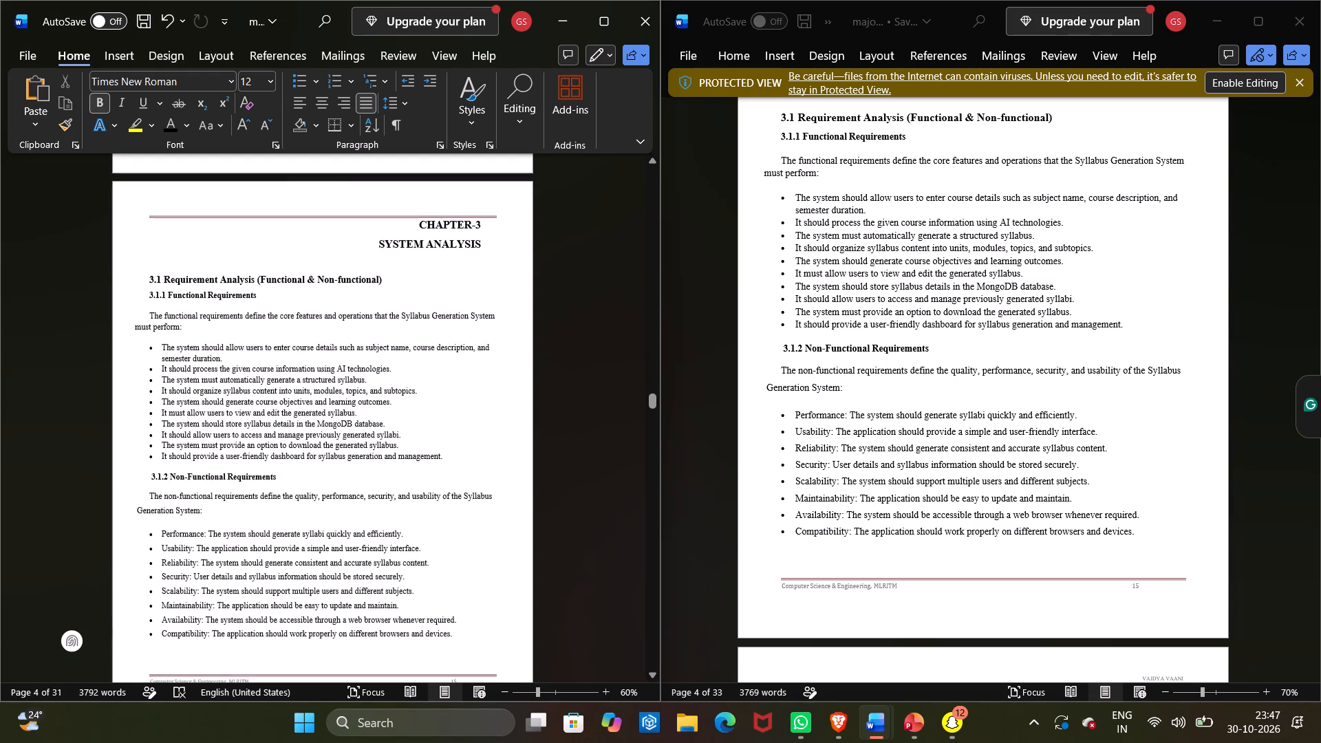
{"action": "scroll", "coordinate": [464, 356], "scroll_direction": "down", "scroll_amount": 1}
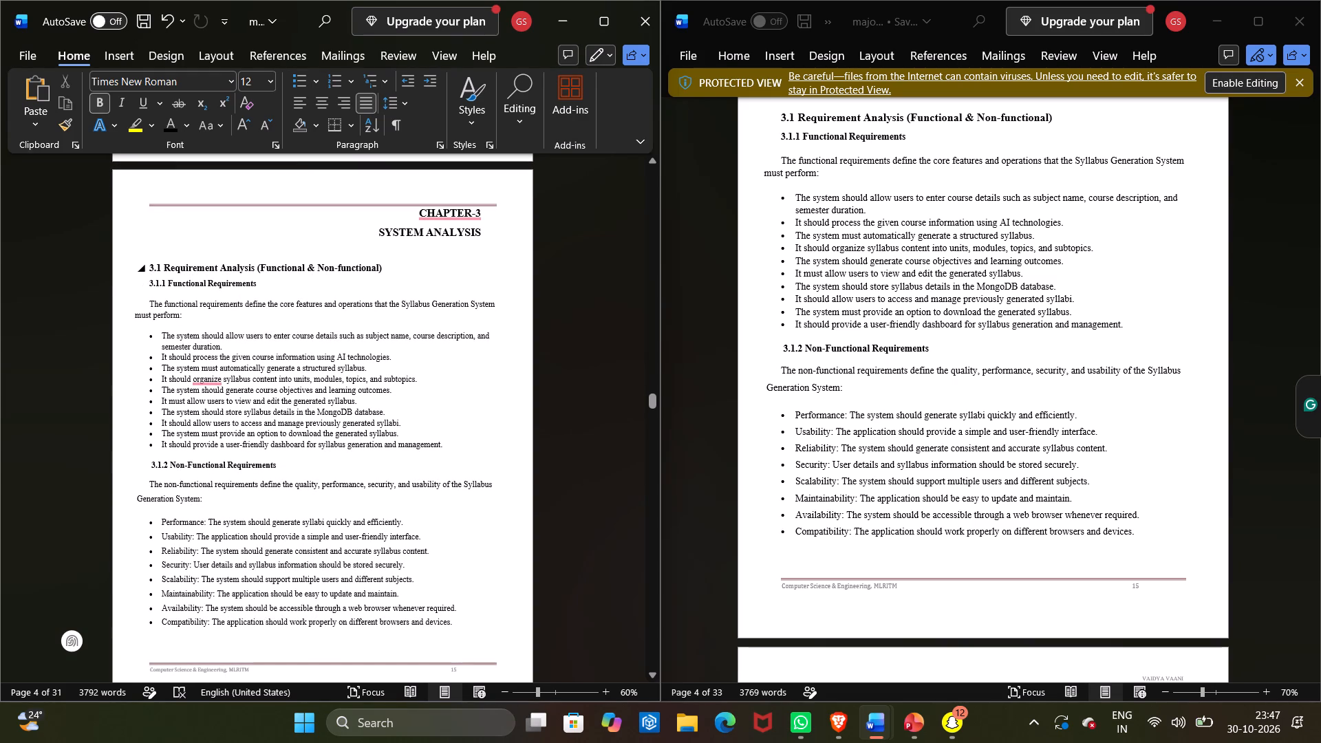
{"action": "left_click_drag", "start_coordinate": [357, 268], "coordinate": [457, 486]}
{"action": "left_click", "coordinate": [396, 534]}
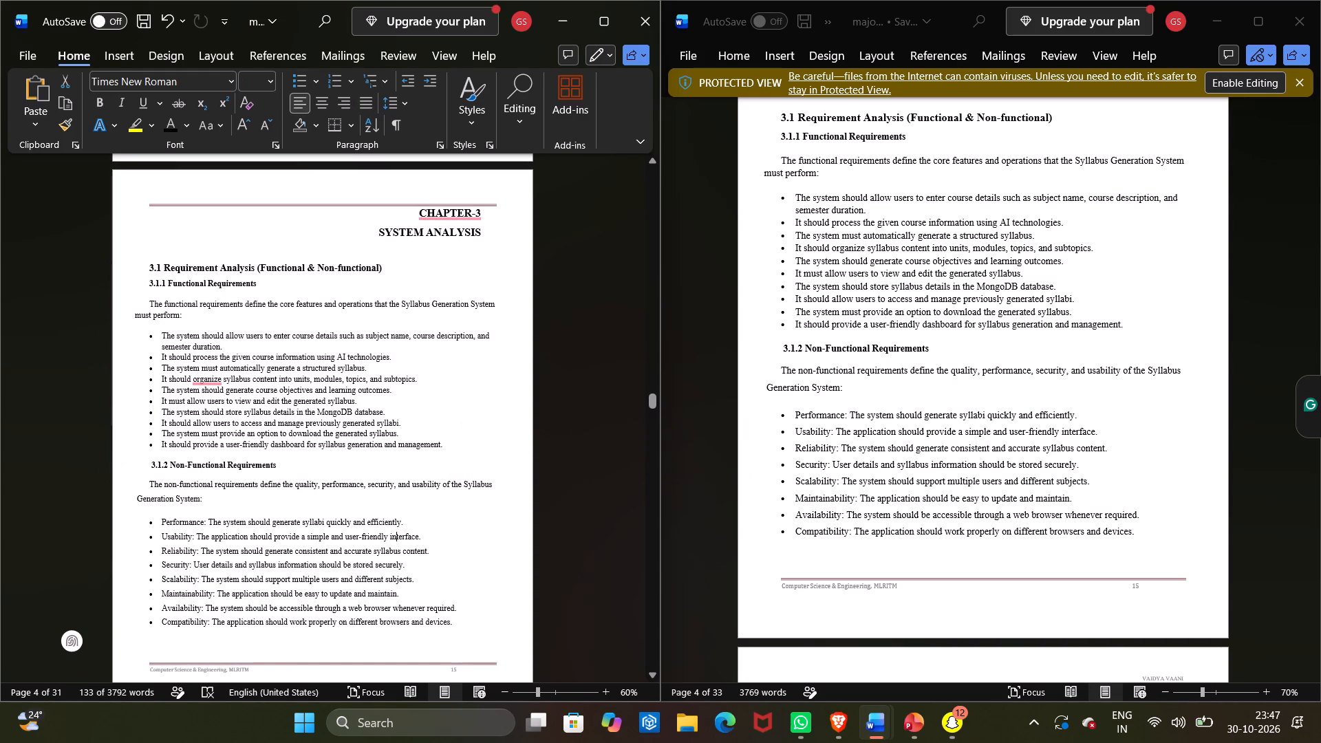
Compare the pages for 3.2 Feasibility Study and 3.3 System Architecture / Design Overview in both reports.
{"action": "scroll", "coordinate": [864, 387], "scroll_direction": "down", "scroll_amount": 5}
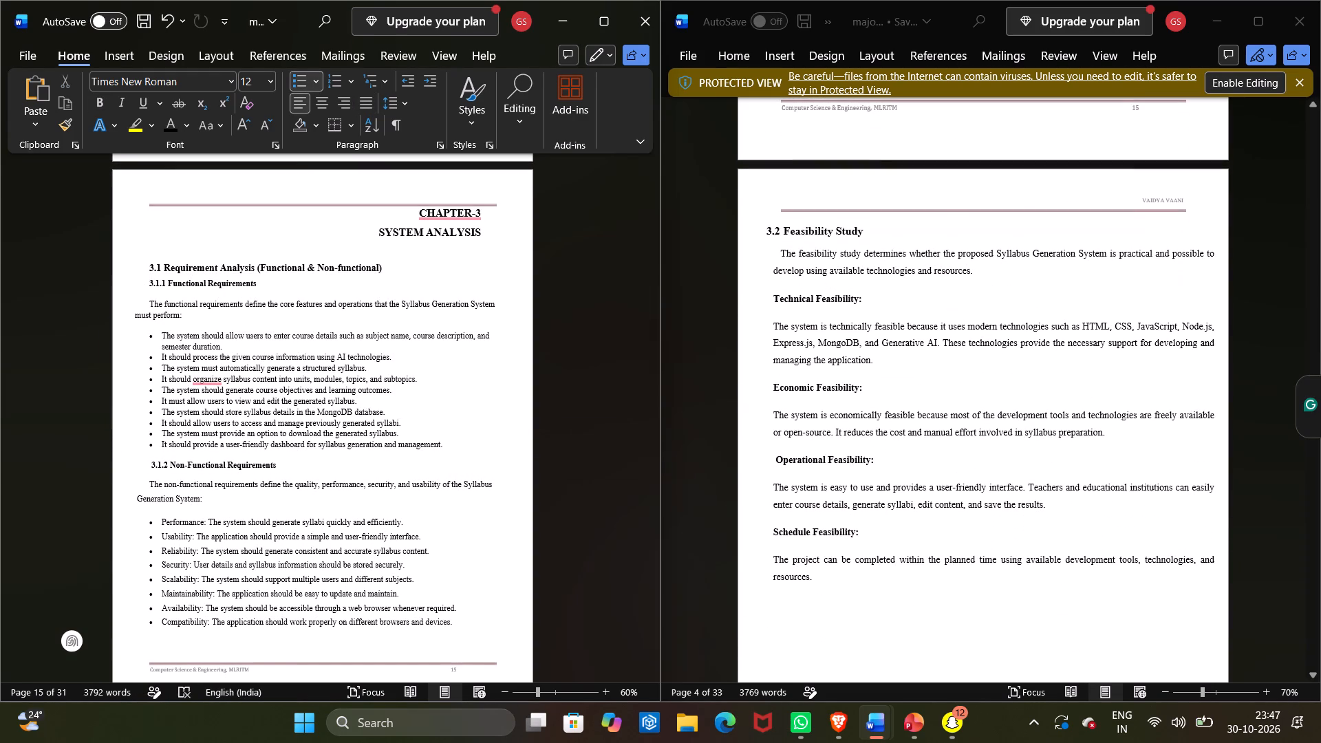
{"action": "scroll", "coordinate": [864, 387], "scroll_direction": "down", "scroll_amount": 1}
{"action": "scroll", "coordinate": [395, 414], "scroll_direction": "down", "scroll_amount": 7}
{"action": "scroll", "coordinate": [859, 478], "scroll_direction": "down", "scroll_amount": 6}
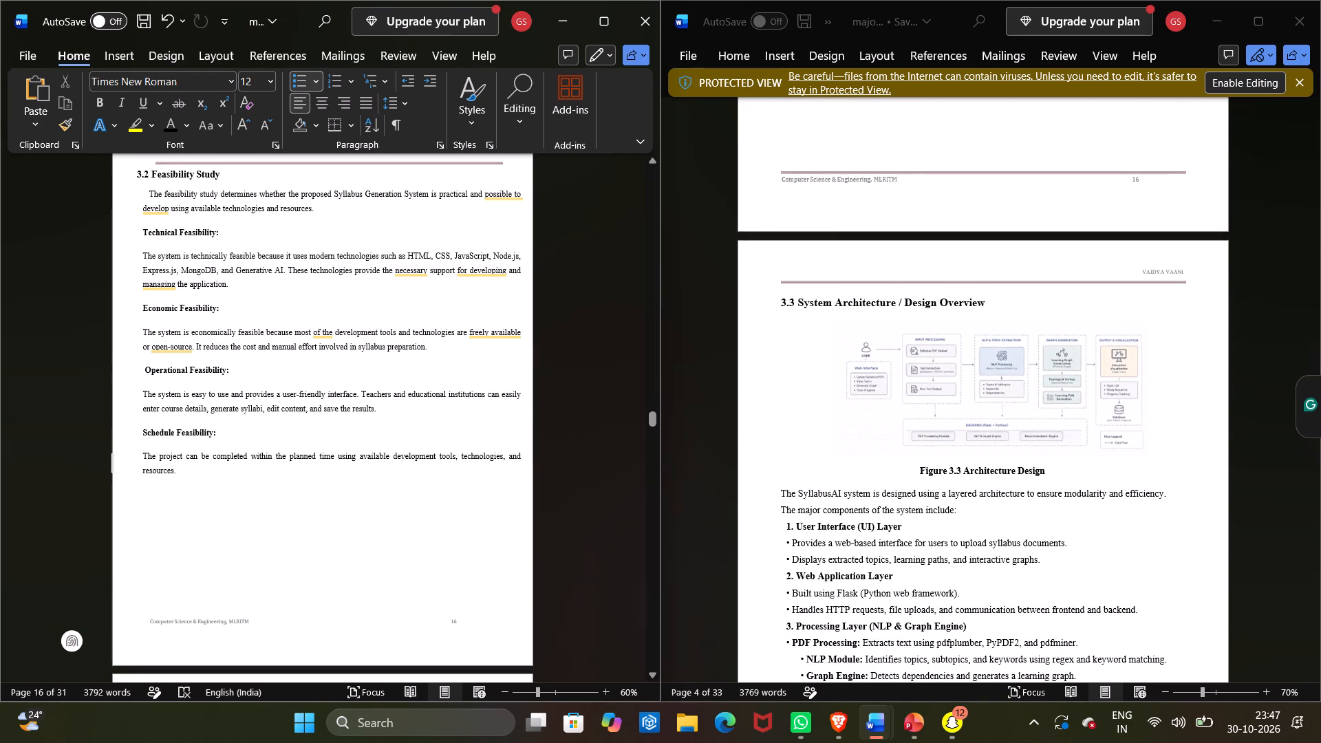
{"action": "scroll", "coordinate": [310, 469], "scroll_direction": "down", "scroll_amount": 4}
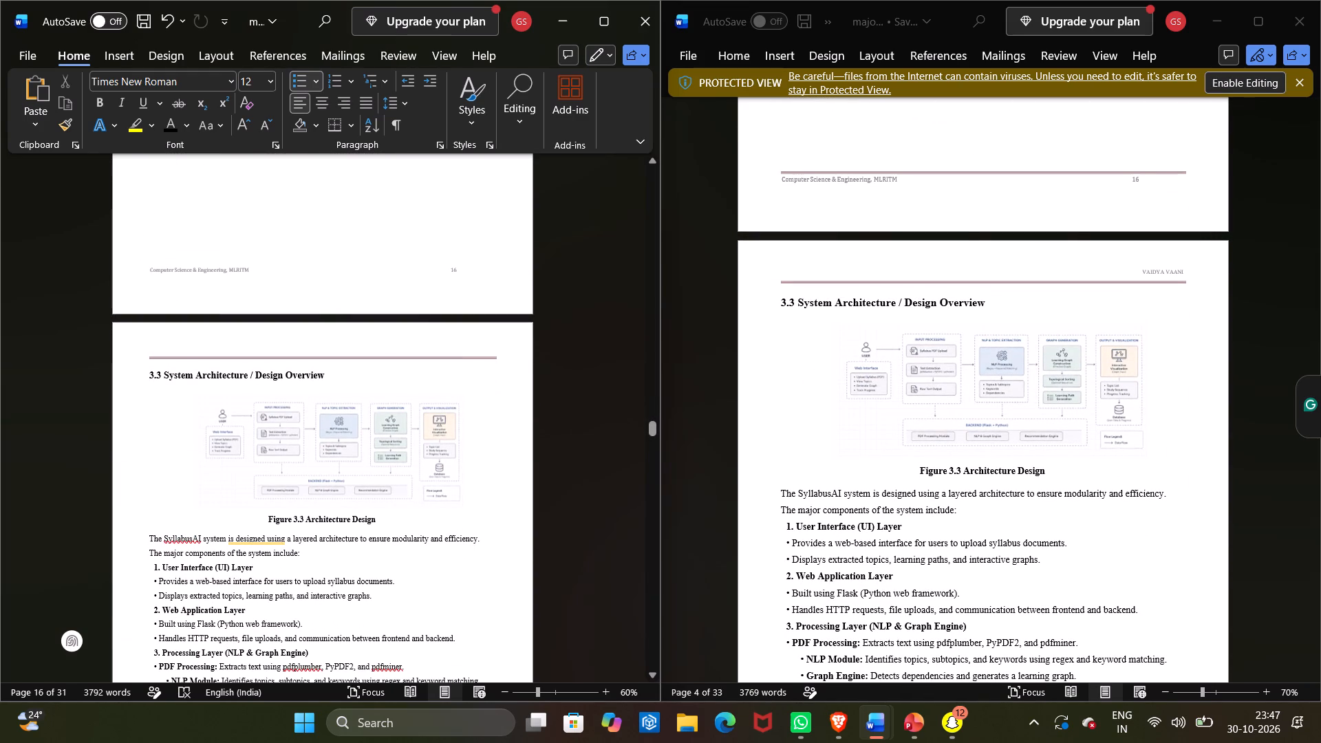
{"action": "scroll", "coordinate": [310, 469], "scroll_direction": "down", "scroll_amount": 3}
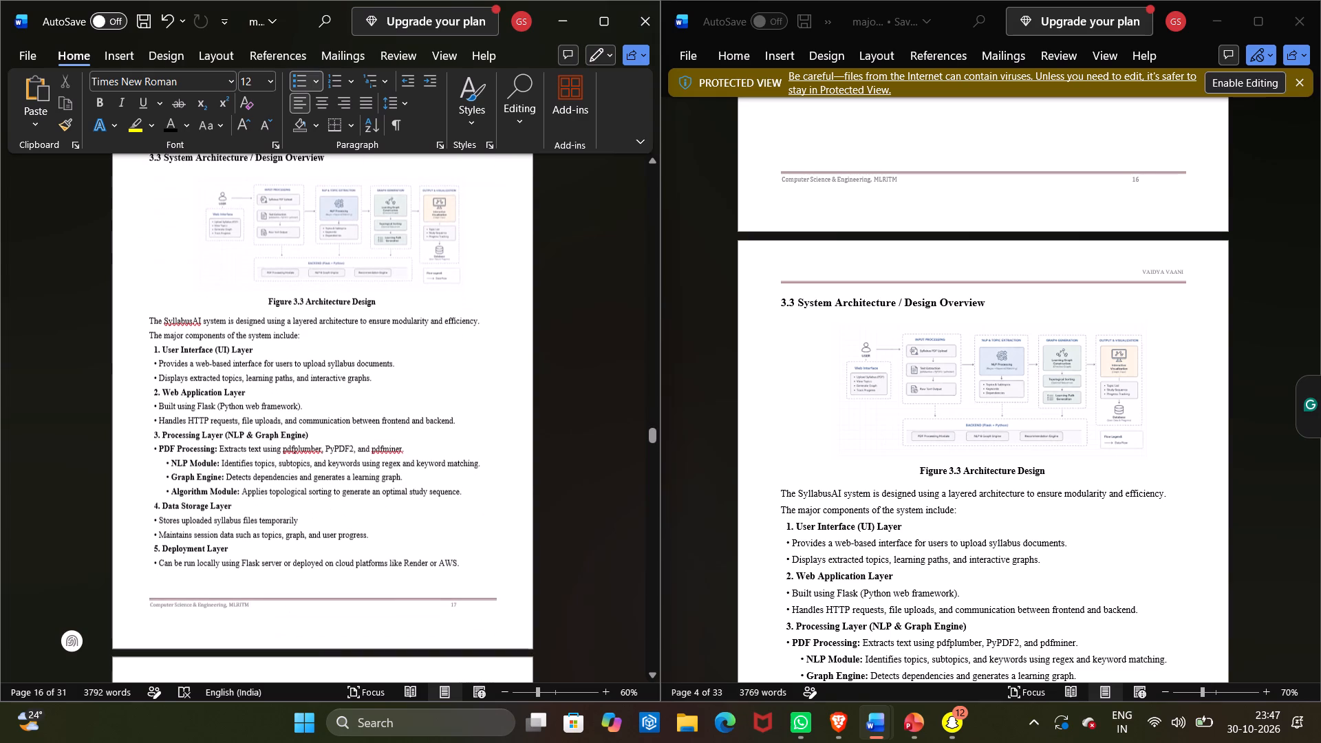
Examine the edited report's pages from the end of section 3.3 through the Chapter 4 diagrams and Chapter 5 Implementation.
{"action": "scroll", "coordinate": [310, 469], "scroll_direction": "down", "scroll_amount": 1}
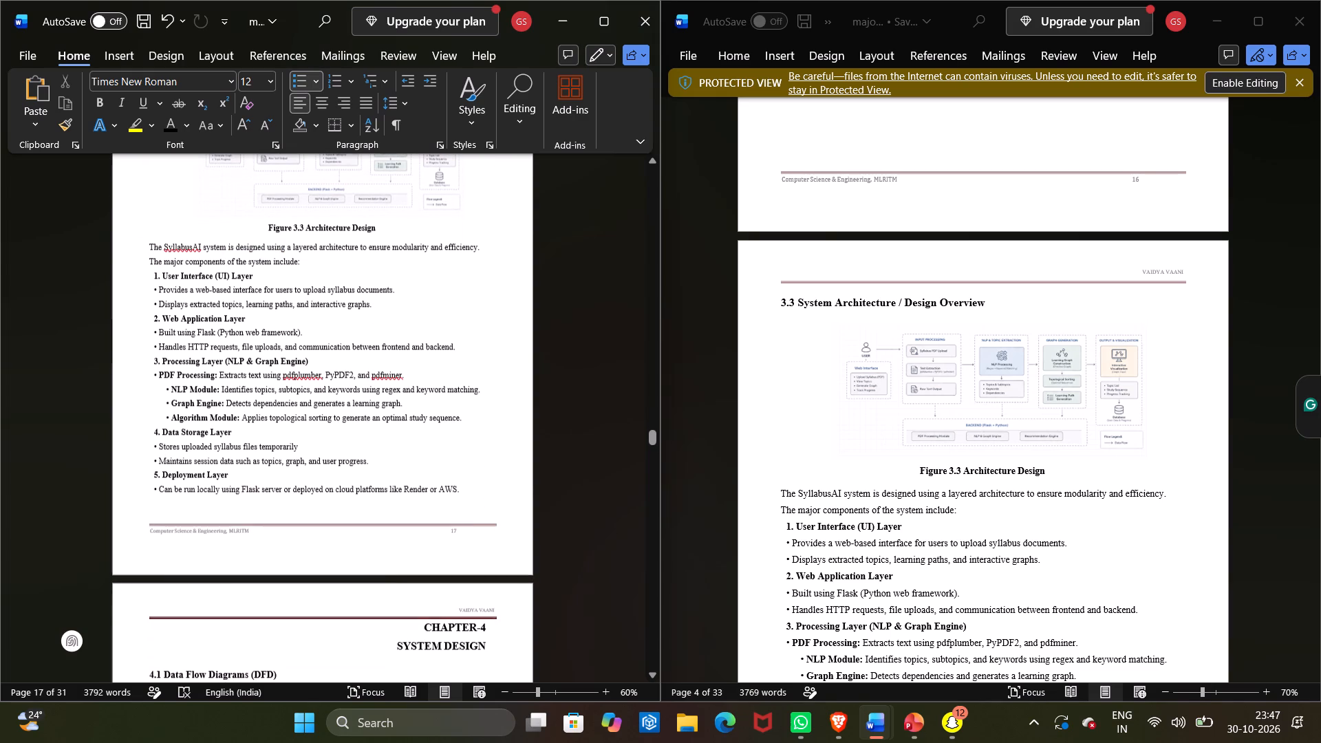
{"action": "scroll", "coordinate": [310, 469], "scroll_direction": "down", "scroll_amount": 3}
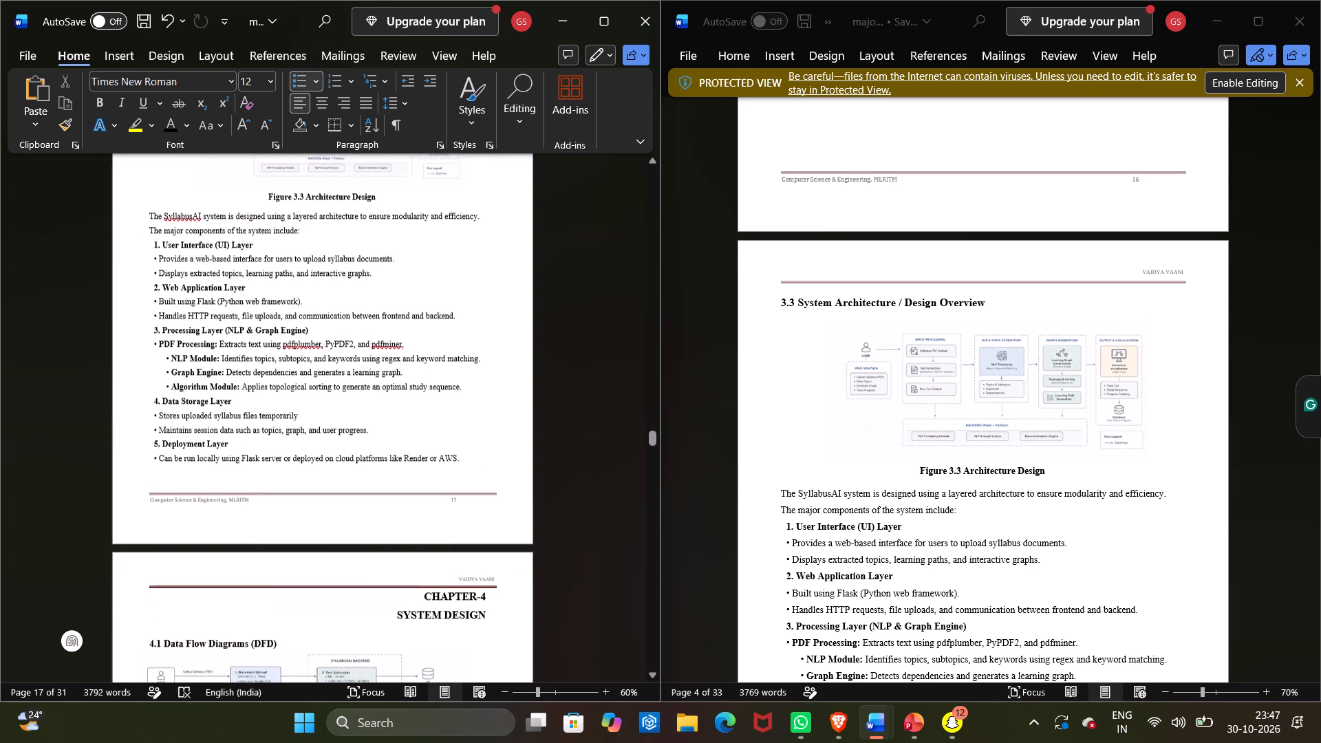
{"action": "scroll", "coordinate": [310, 469], "scroll_direction": "down", "scroll_amount": 3}
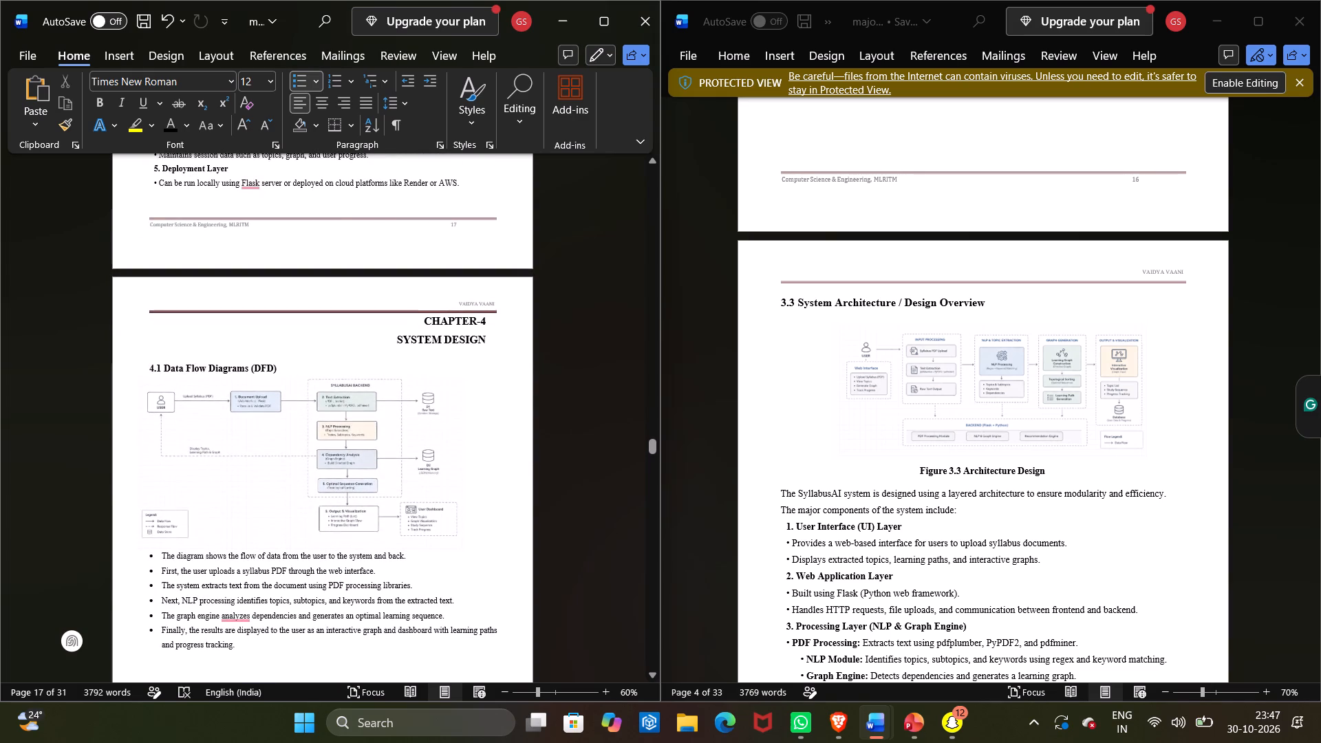
{"action": "scroll", "coordinate": [310, 469], "scroll_direction": "down", "scroll_amount": 6}
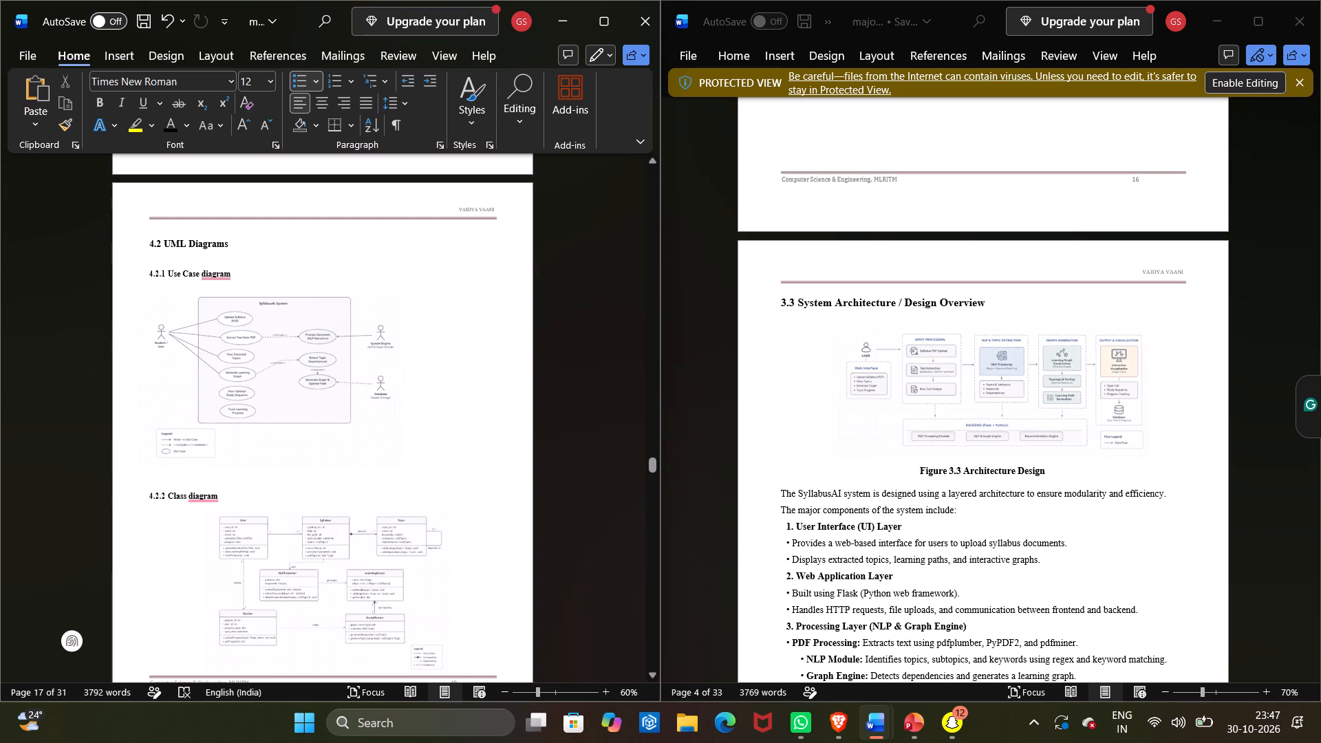
{"action": "scroll", "coordinate": [310, 469], "scroll_direction": "down", "scroll_amount": 6}
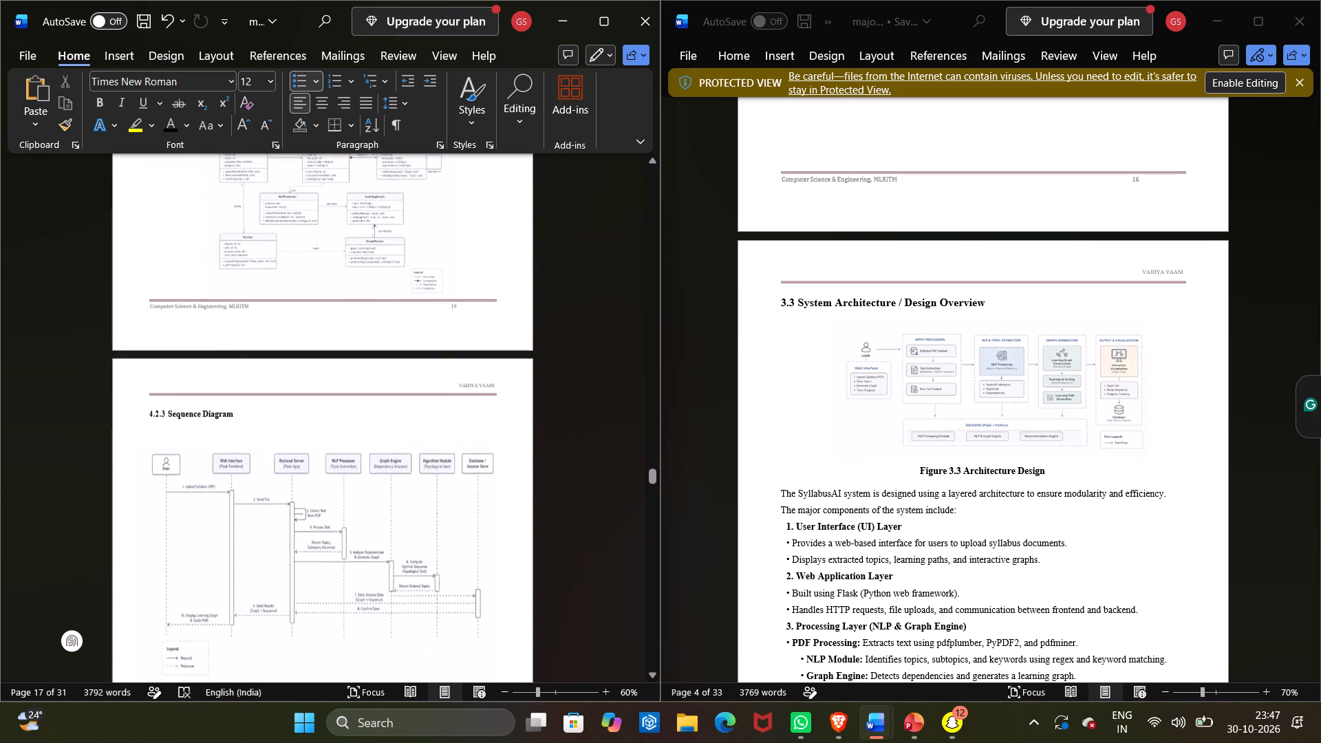
{"action": "scroll", "coordinate": [310, 469], "scroll_direction": "down", "scroll_amount": 5}
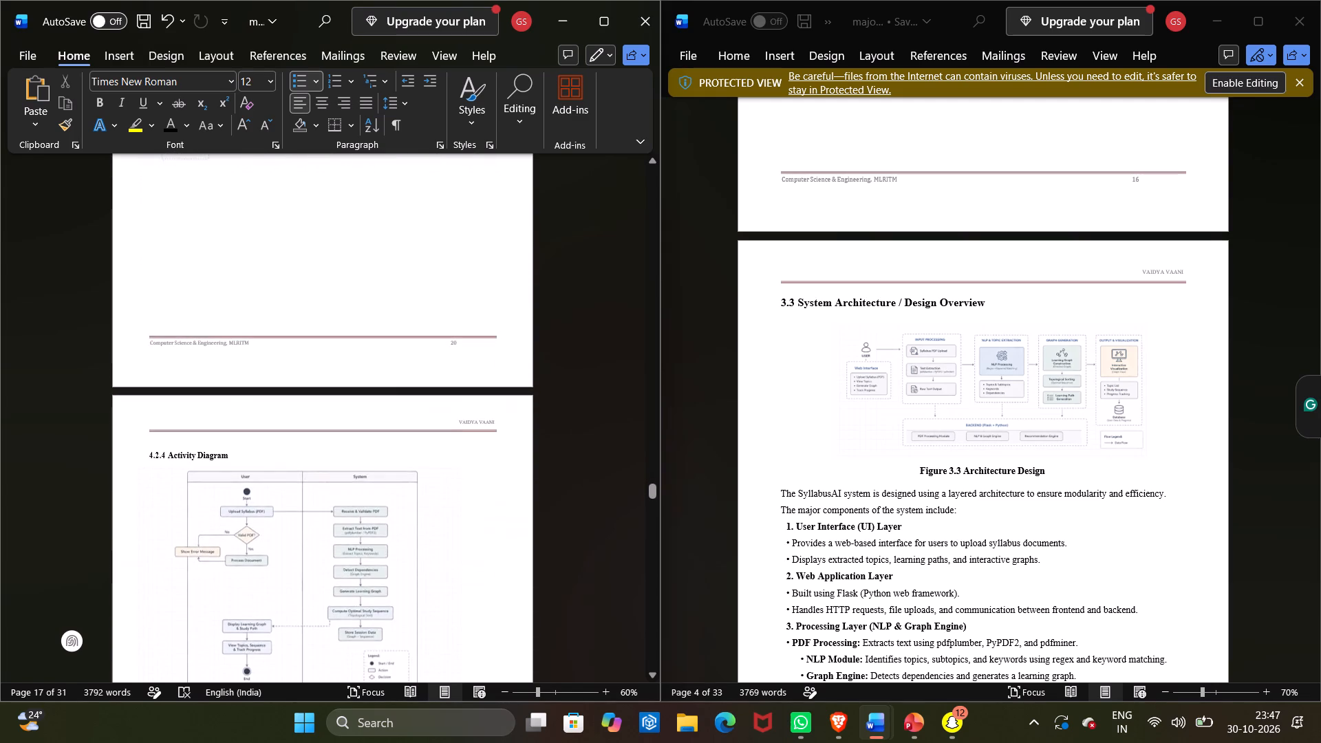
{"action": "scroll", "coordinate": [310, 469], "scroll_direction": "down", "scroll_amount": 7}
{"action": "scroll", "coordinate": [310, 469], "scroll_direction": "up", "scroll_amount": 1}
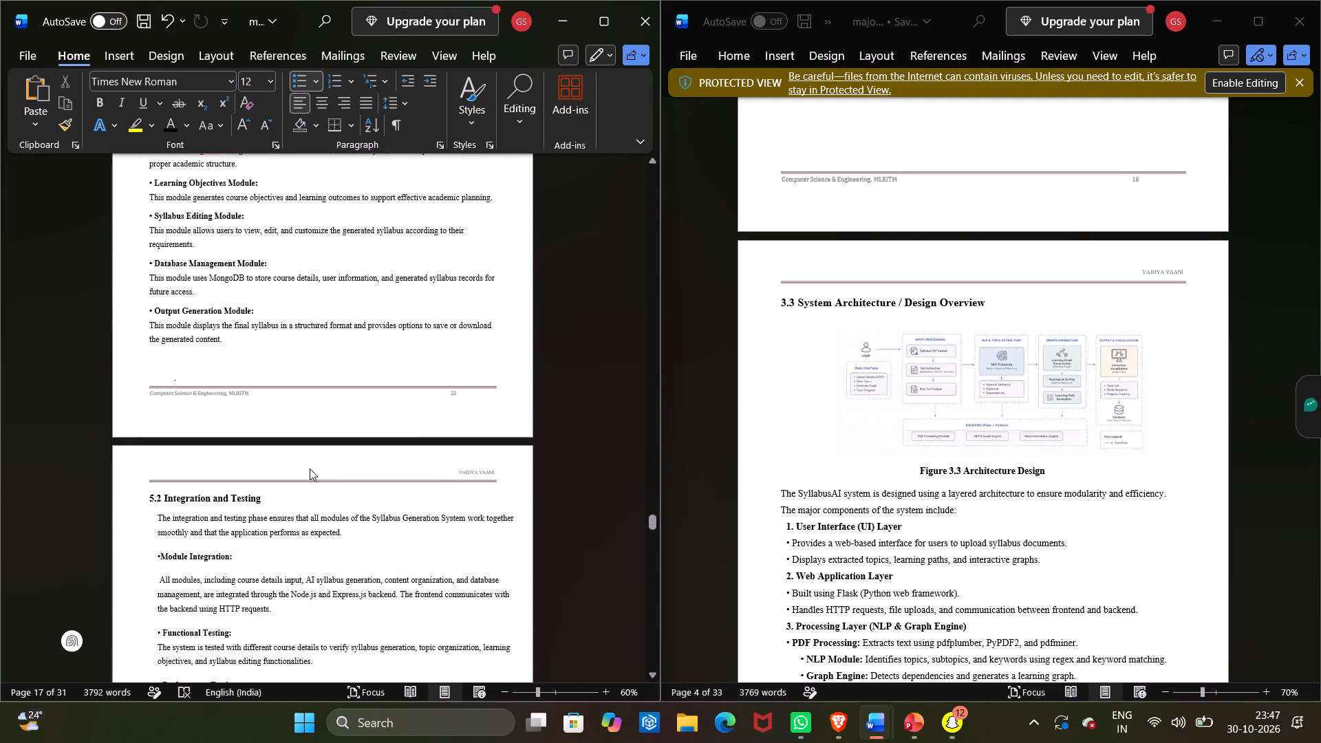
{"action": "scroll", "coordinate": [310, 469], "scroll_direction": "up", "scroll_amount": 2}
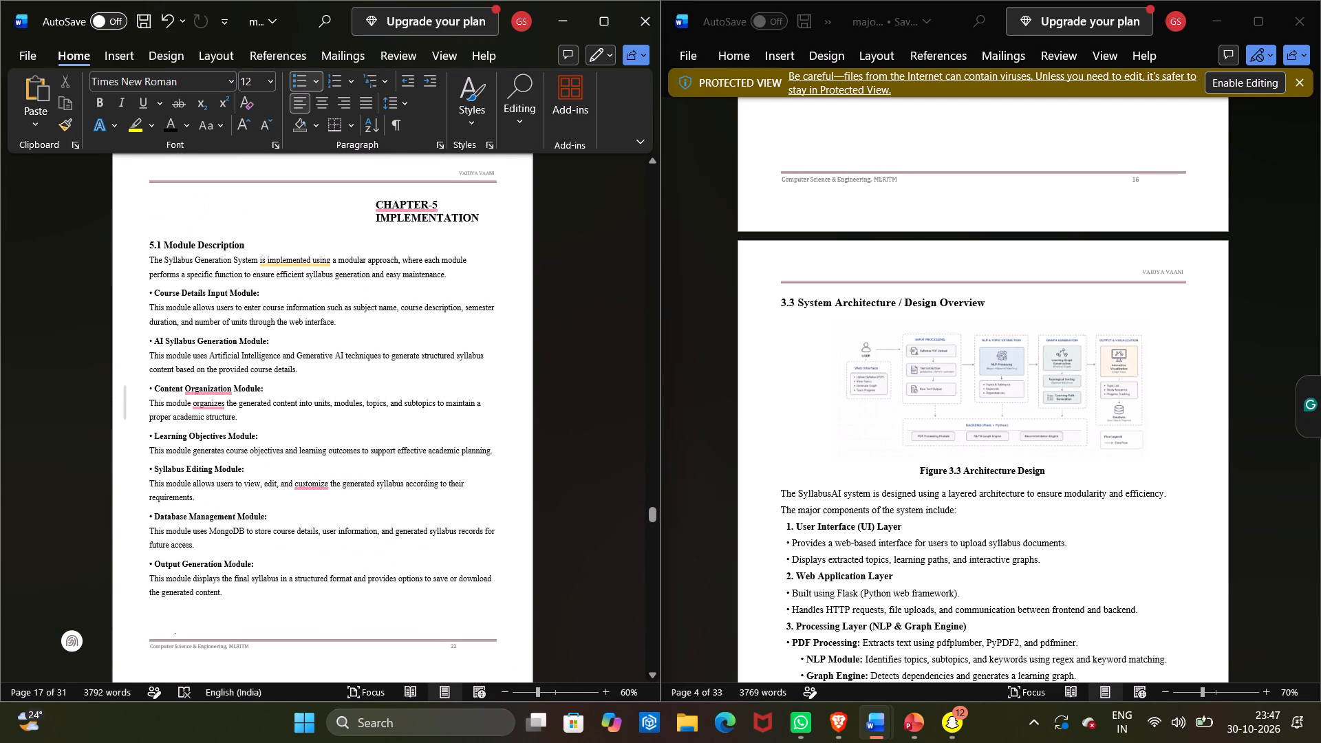
Compare the 4.2.4 Activity Diagram page of the edited report with the same page in the reference report.
{"action": "scroll", "coordinate": [339, 396], "scroll_direction": "up", "scroll_amount": 1}
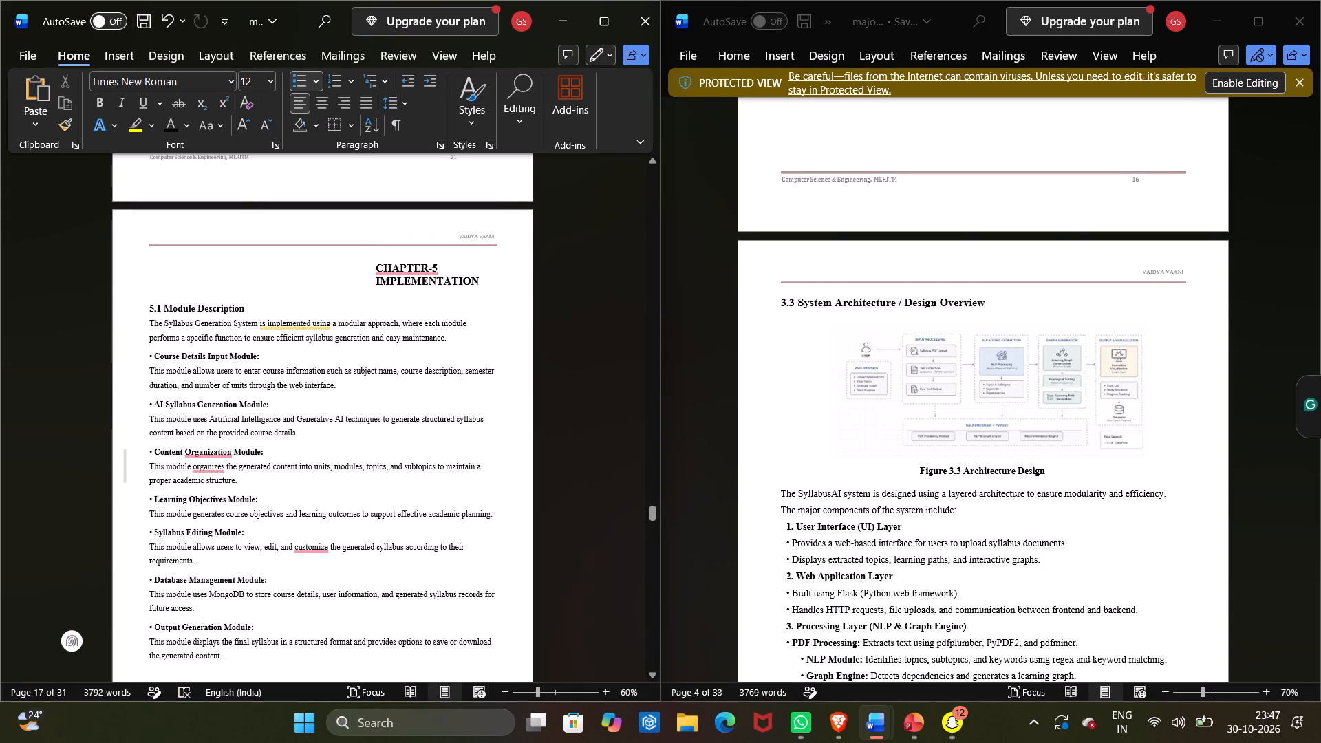
{"action": "scroll", "coordinate": [339, 396], "scroll_direction": "right", "scroll_amount": 1}
{"action": "scroll", "coordinate": [339, 396], "scroll_direction": "up", "scroll_amount": 3}
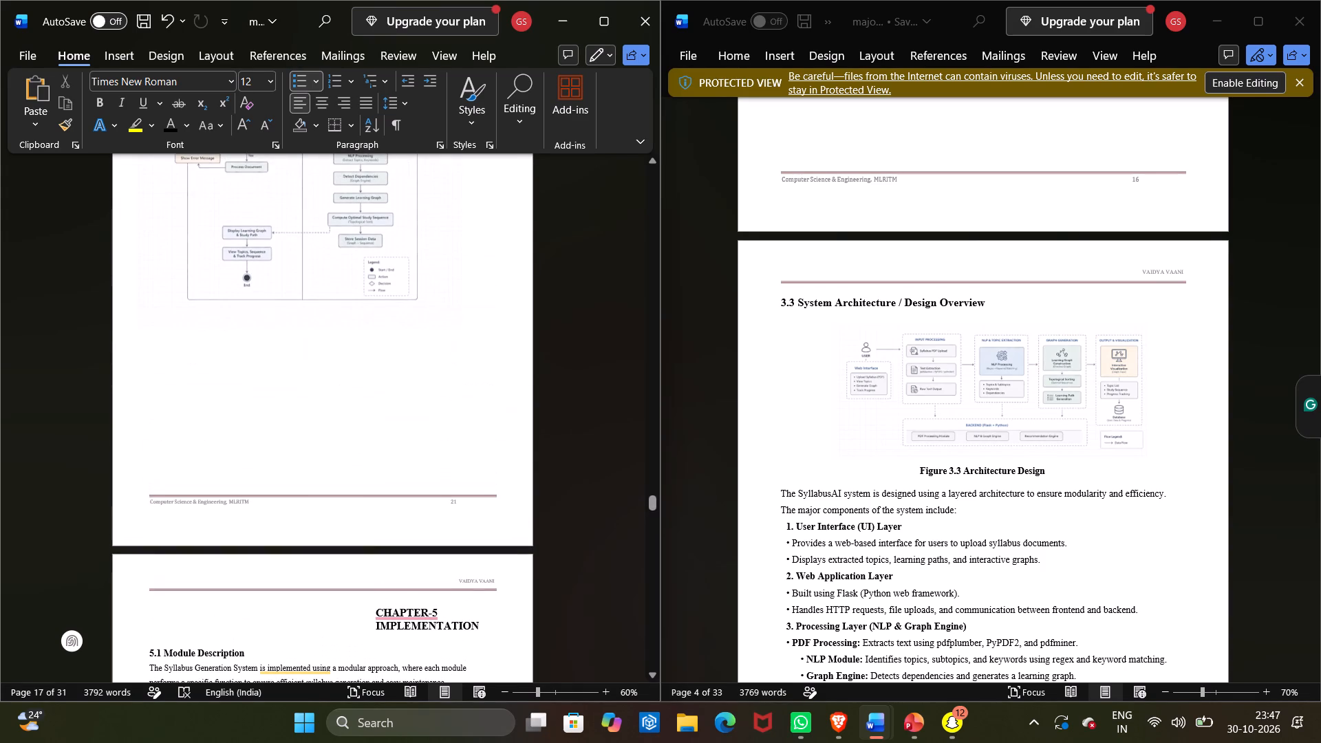
{"action": "scroll", "coordinate": [339, 396], "scroll_direction": "up", "scroll_amount": 2}
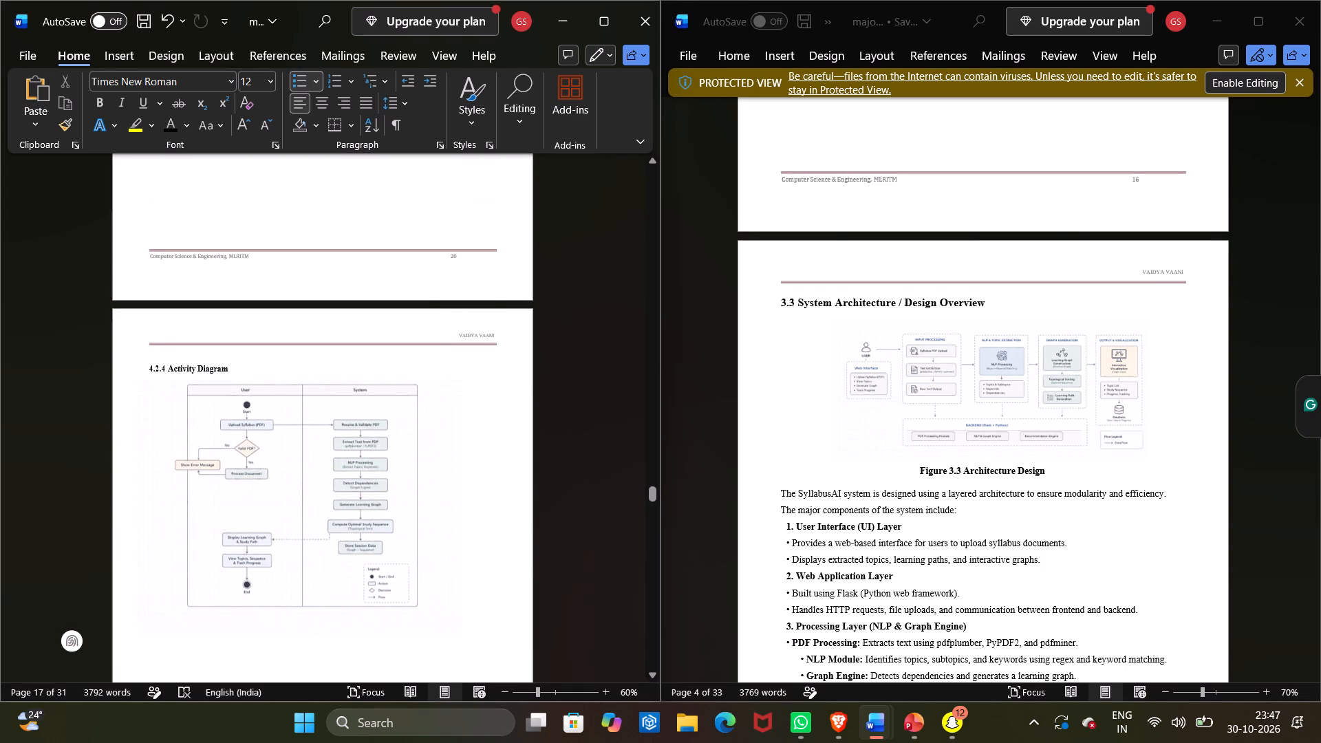
{"action": "scroll", "coordinate": [878, 544], "scroll_direction": "down", "scroll_amount": 13}
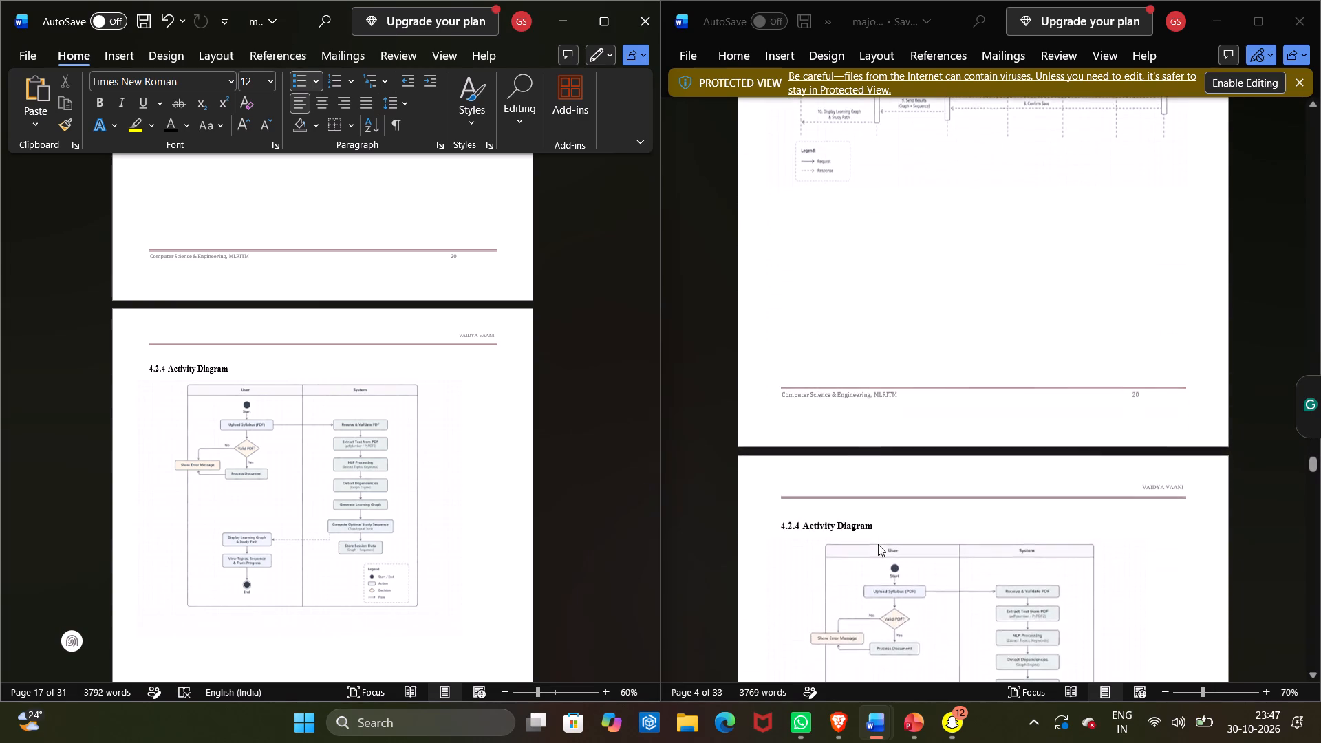
{"action": "scroll", "coordinate": [878, 544], "scroll_direction": "down", "scroll_amount": 4}
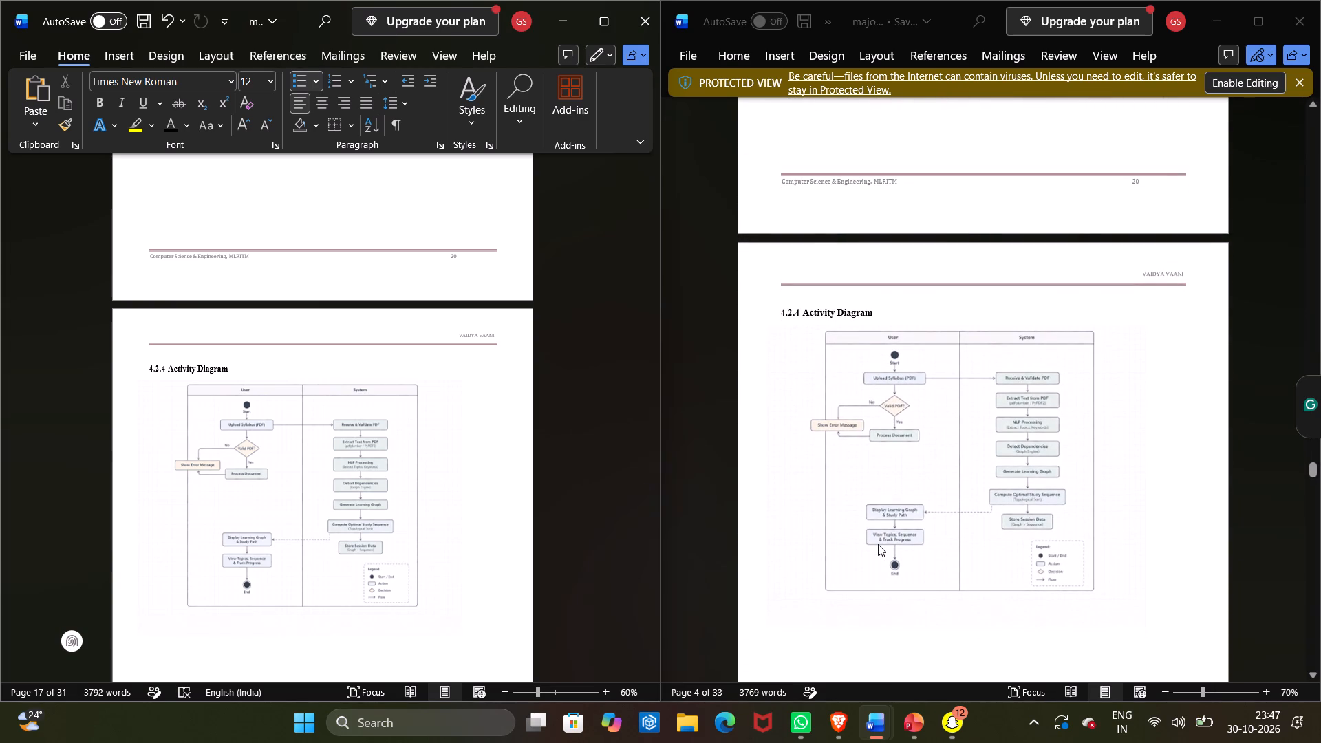
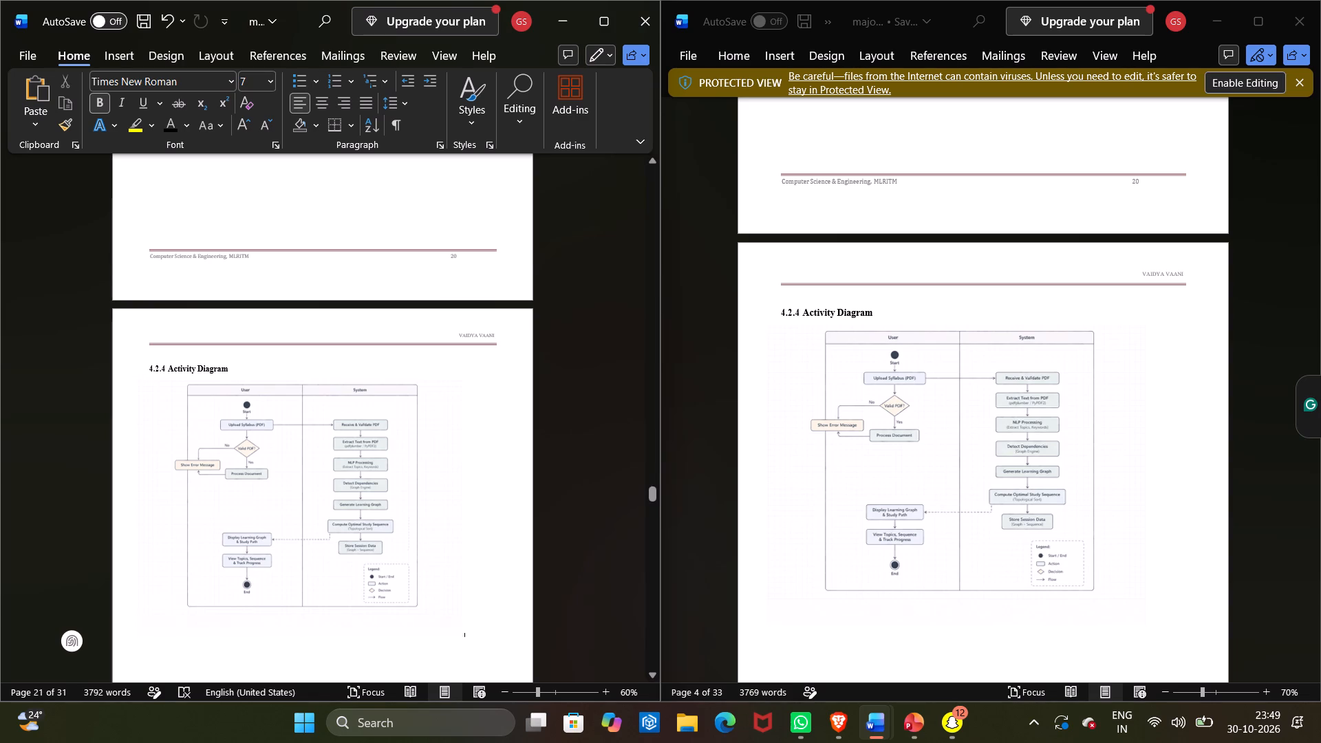
Examine the edited report's 4.2.4 Activity Diagram page and the start of Chapter 5 Implementation.
{"action": "scroll", "coordinate": [344, 424], "scroll_direction": "down", "scroll_amount": 4}
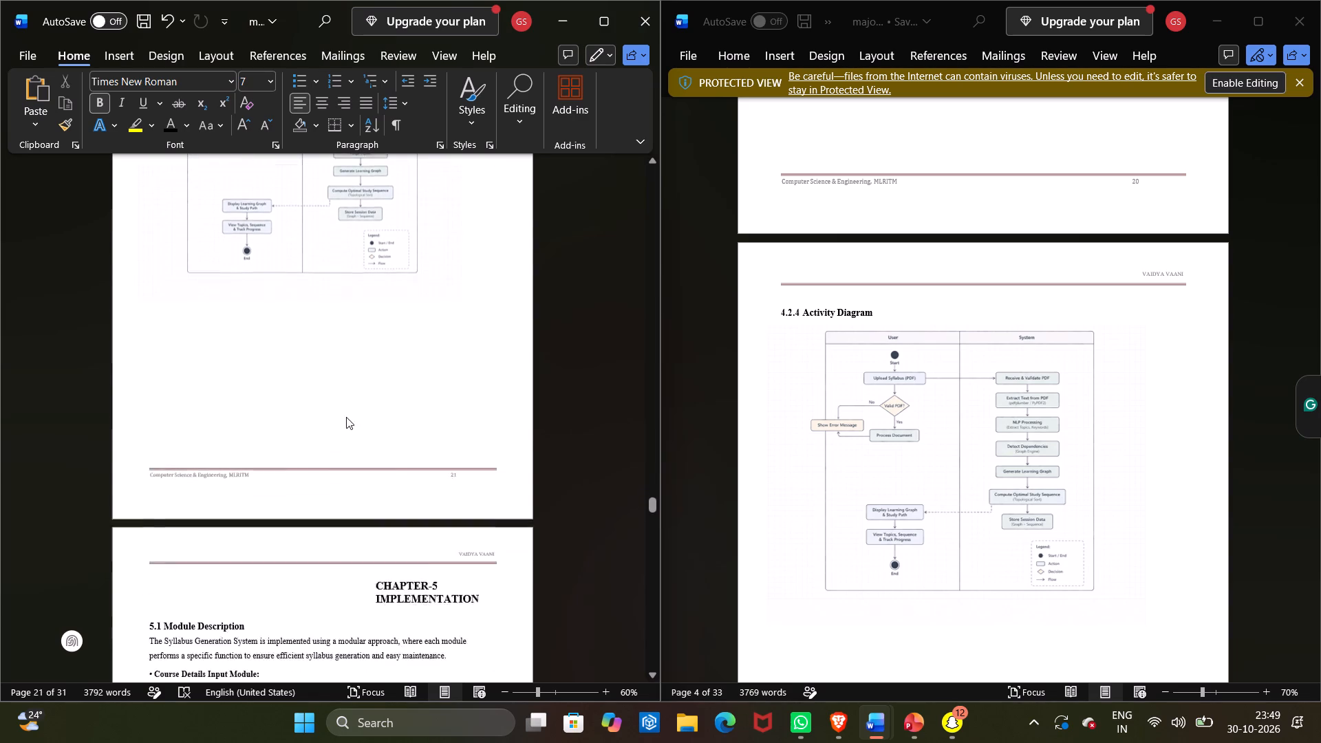
{"action": "scroll", "coordinate": [346, 417], "scroll_direction": "down", "scroll_amount": 1}
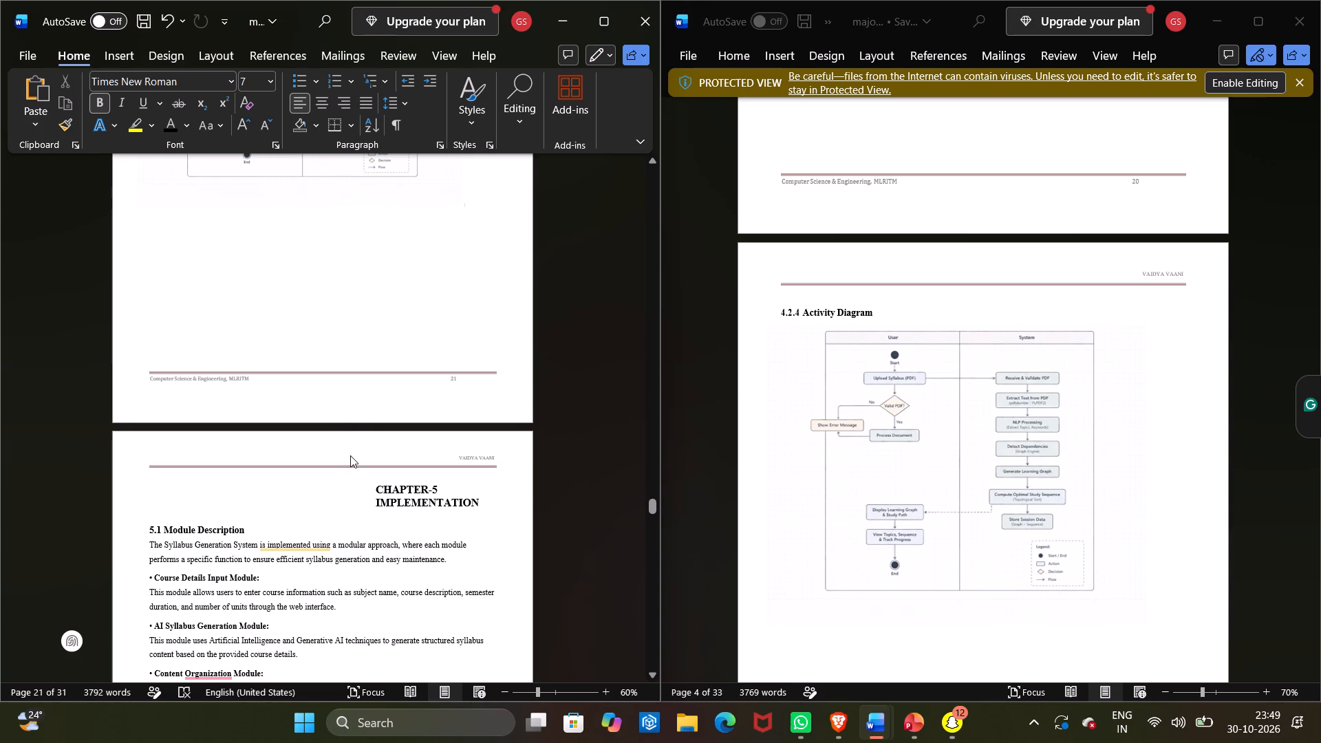
{"action": "scroll", "coordinate": [350, 455], "scroll_direction": "down", "scroll_amount": 2}
{"action": "scroll", "coordinate": [302, 374], "scroll_direction": "up", "scroll_amount": 3}
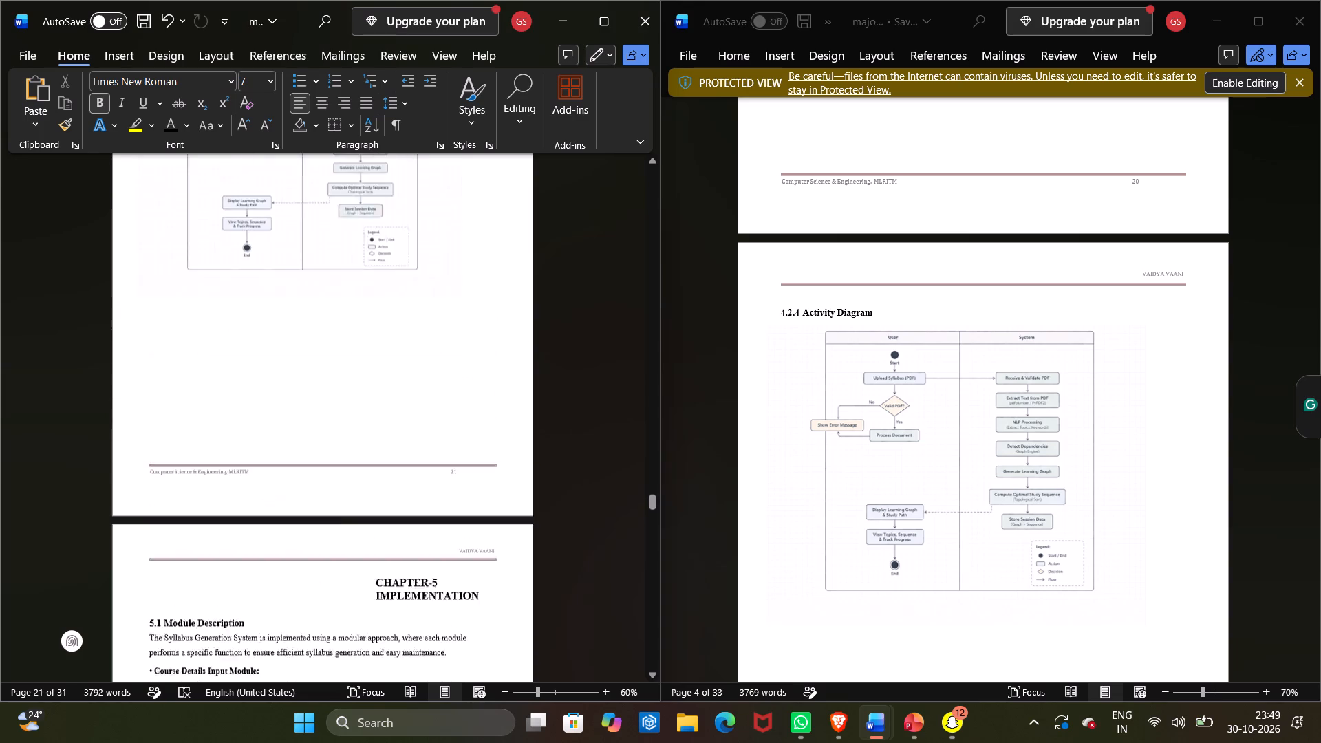
{"action": "scroll", "coordinate": [302, 374], "scroll_direction": "up", "scroll_amount": 4}
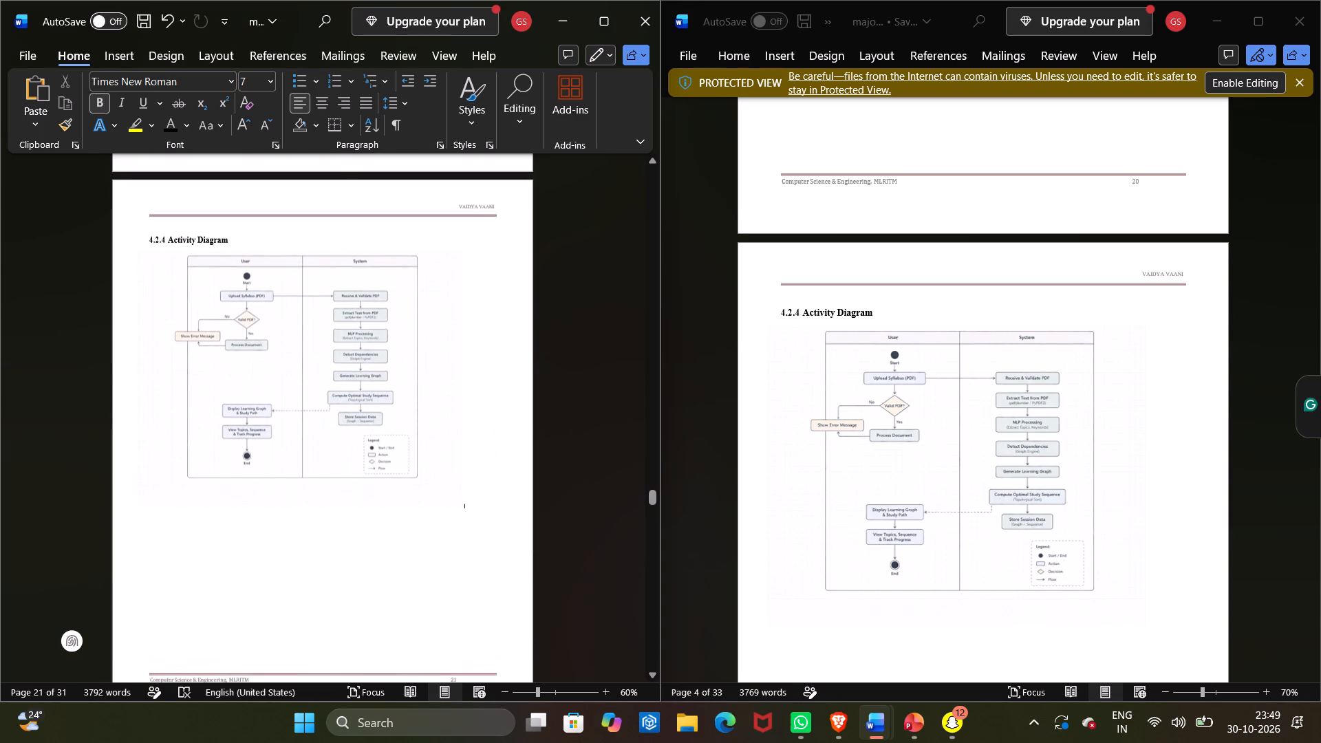
{"action": "scroll", "coordinate": [352, 404], "scroll_direction": "up", "scroll_amount": 2}
{"action": "scroll", "coordinate": [352, 404], "scroll_direction": "right", "scroll_amount": 3}
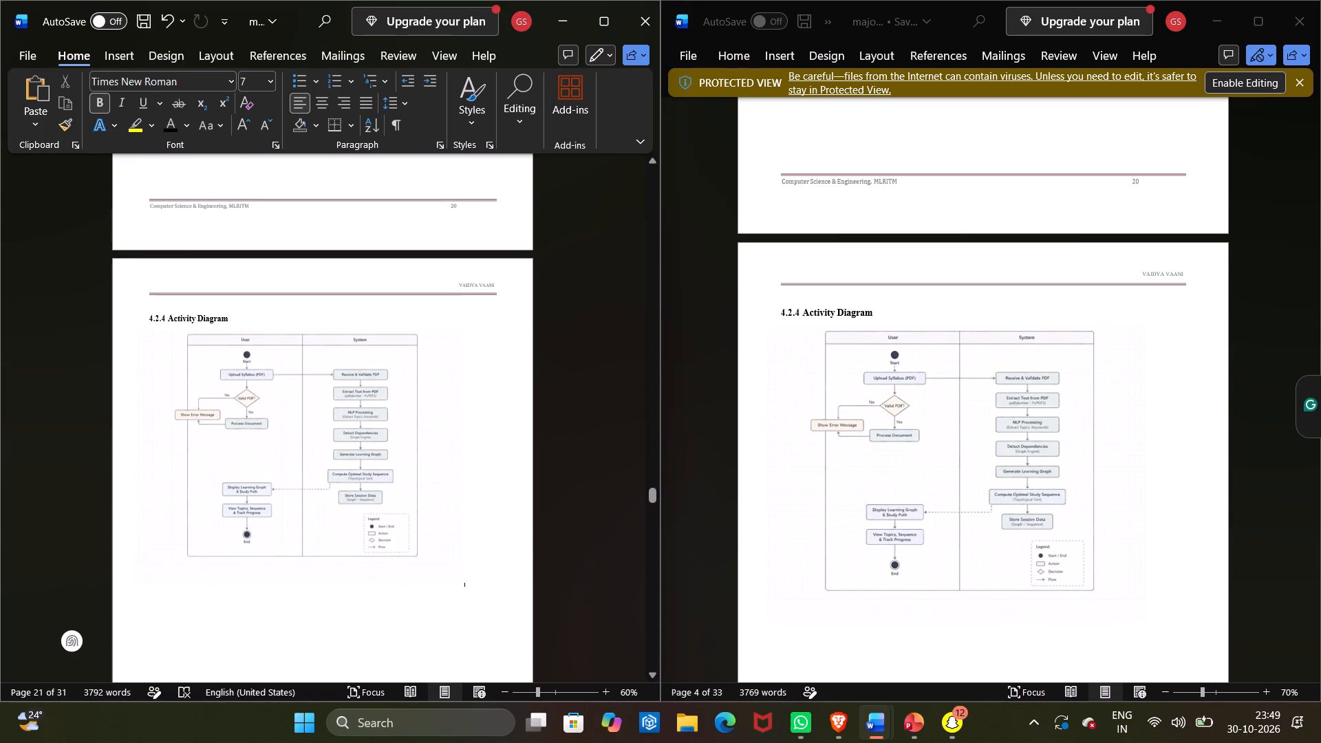
Review the edited report's sequence, class and use case diagrams in section 4.2, checking the 4.2.3 page against the reference report.
{"action": "scroll", "coordinate": [352, 404], "scroll_direction": "up", "scroll_amount": 3}
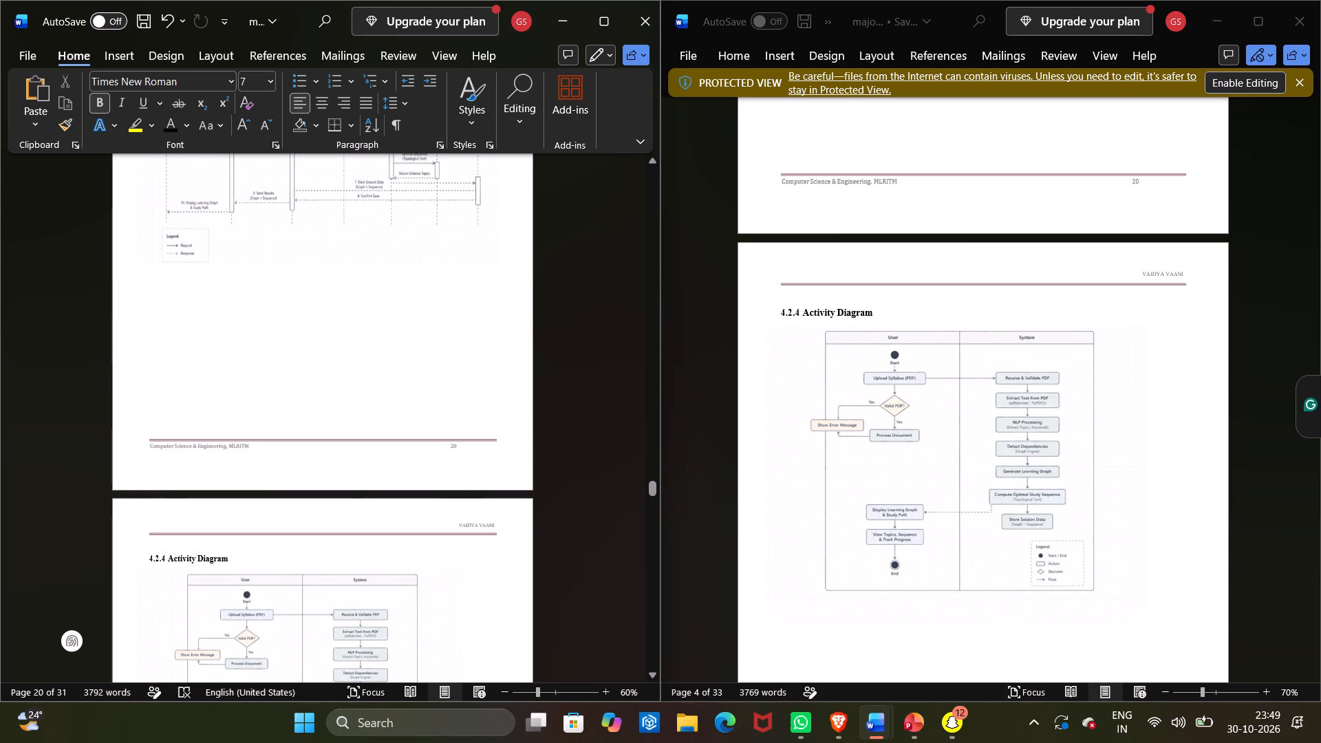
{"action": "scroll", "coordinate": [327, 347], "scroll_direction": "up", "scroll_amount": 2}
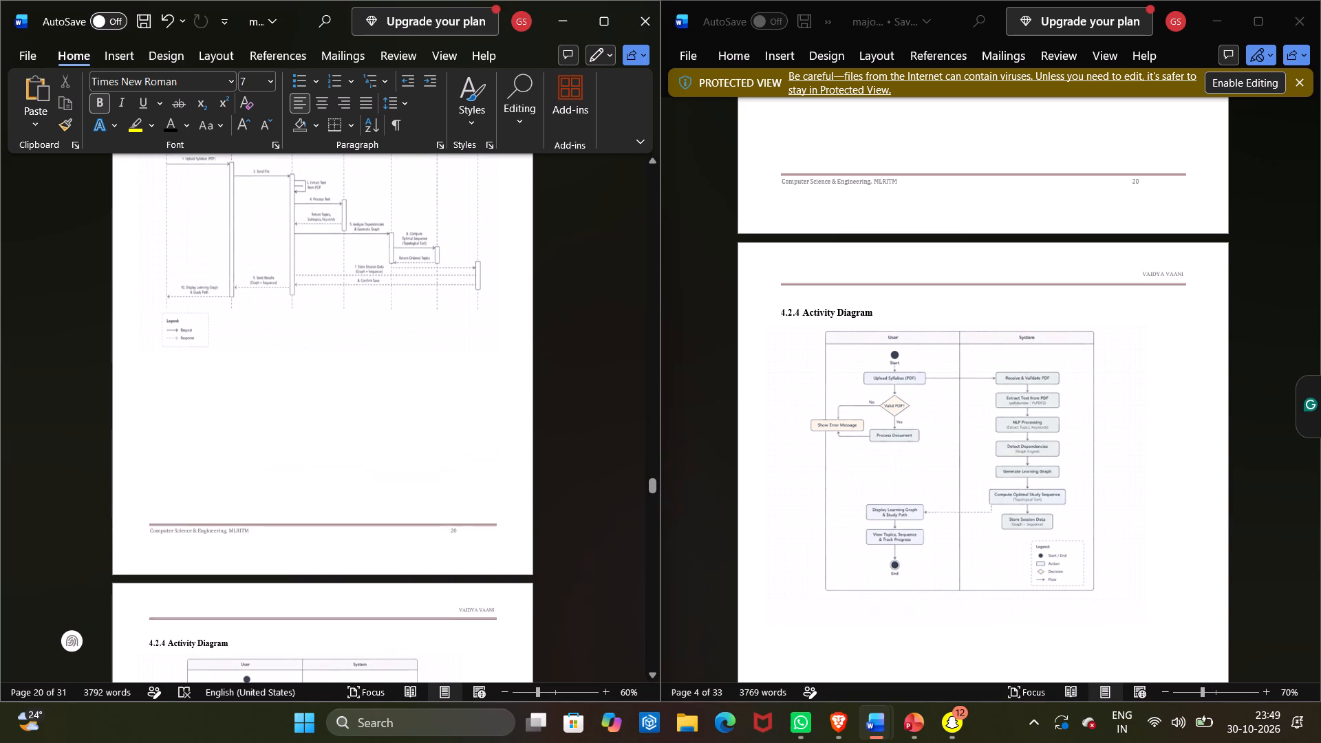
{"action": "scroll", "coordinate": [400, 475], "scroll_direction": "up", "scroll_amount": 2}
{"action": "scroll", "coordinate": [247, 342], "scroll_direction": "up", "scroll_amount": 1, "text": "ctrl"}
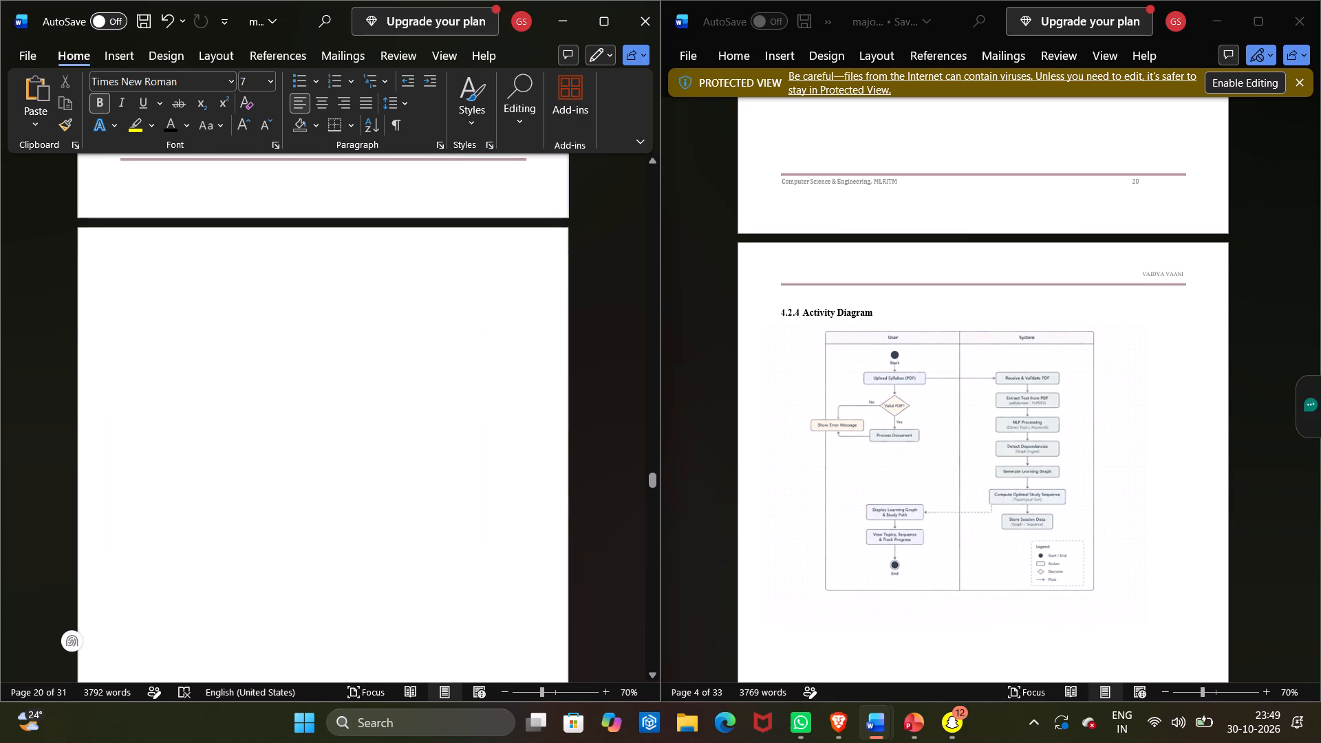
{"action": "scroll", "coordinate": [247, 342], "scroll_direction": "right", "scroll_amount": 7}
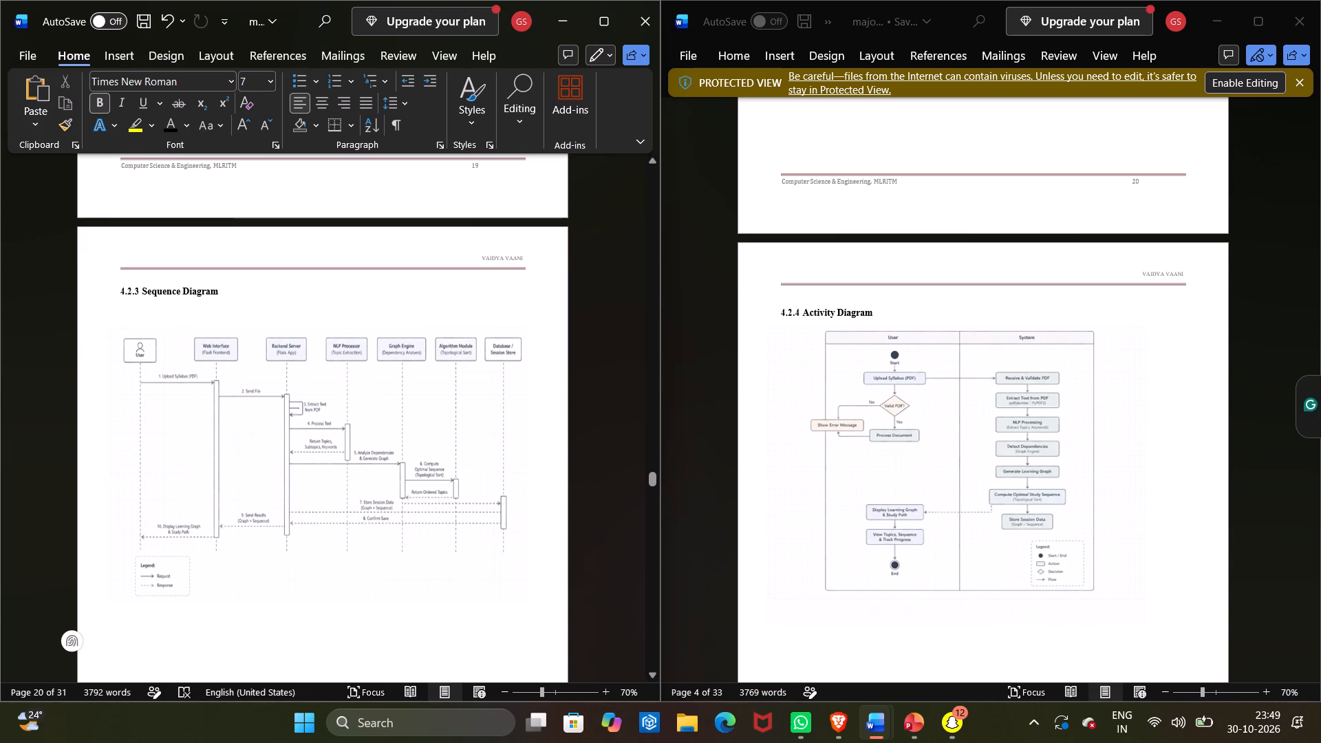
{"action": "scroll", "coordinate": [892, 324], "scroll_direction": "up", "scroll_amount": 5}
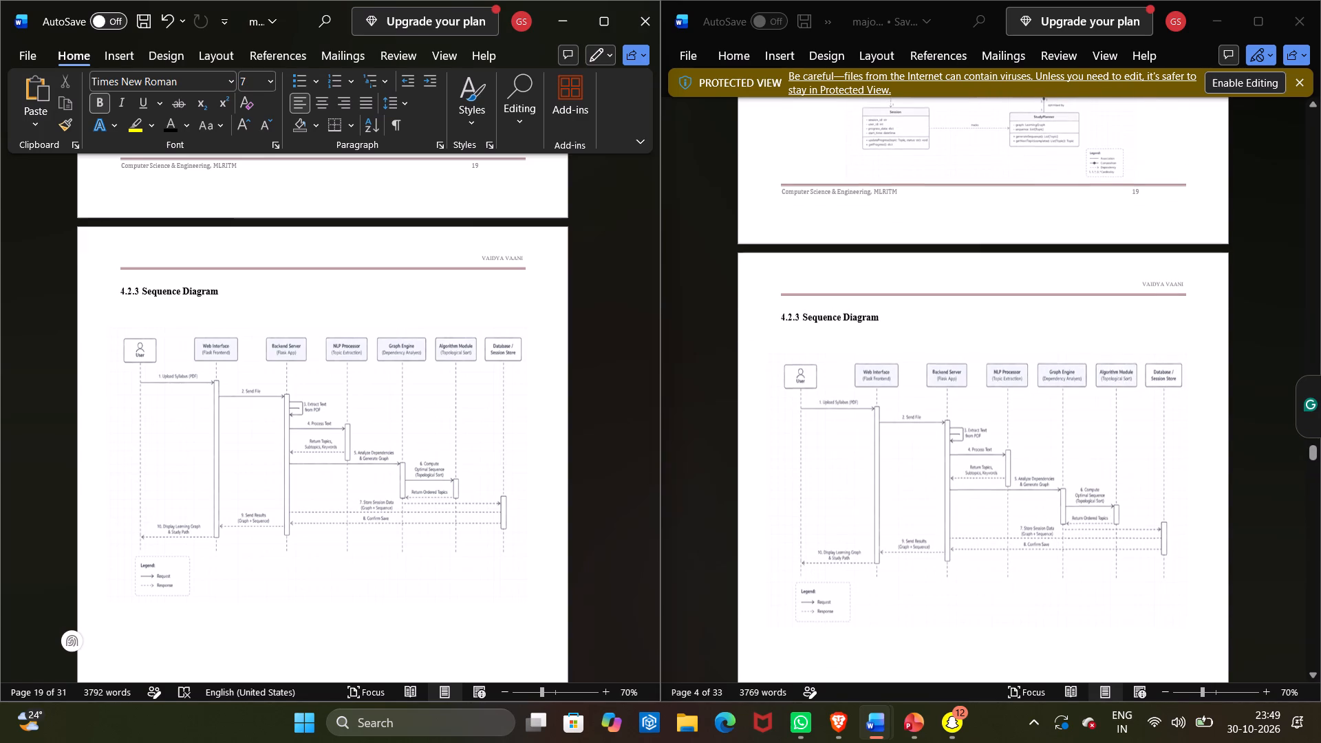
{"action": "scroll", "coordinate": [404, 343], "scroll_direction": "up", "scroll_amount": 1}
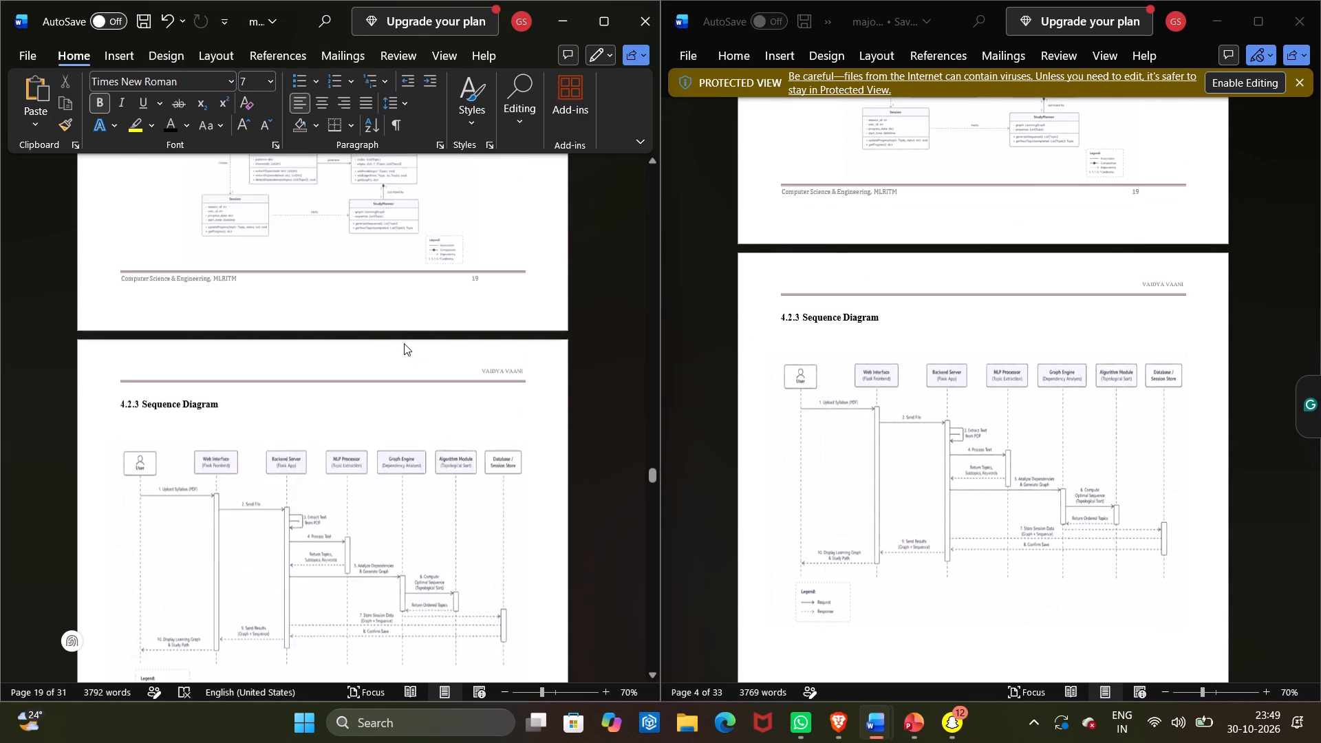
{"action": "scroll", "coordinate": [404, 343], "scroll_direction": "up", "scroll_amount": 3}
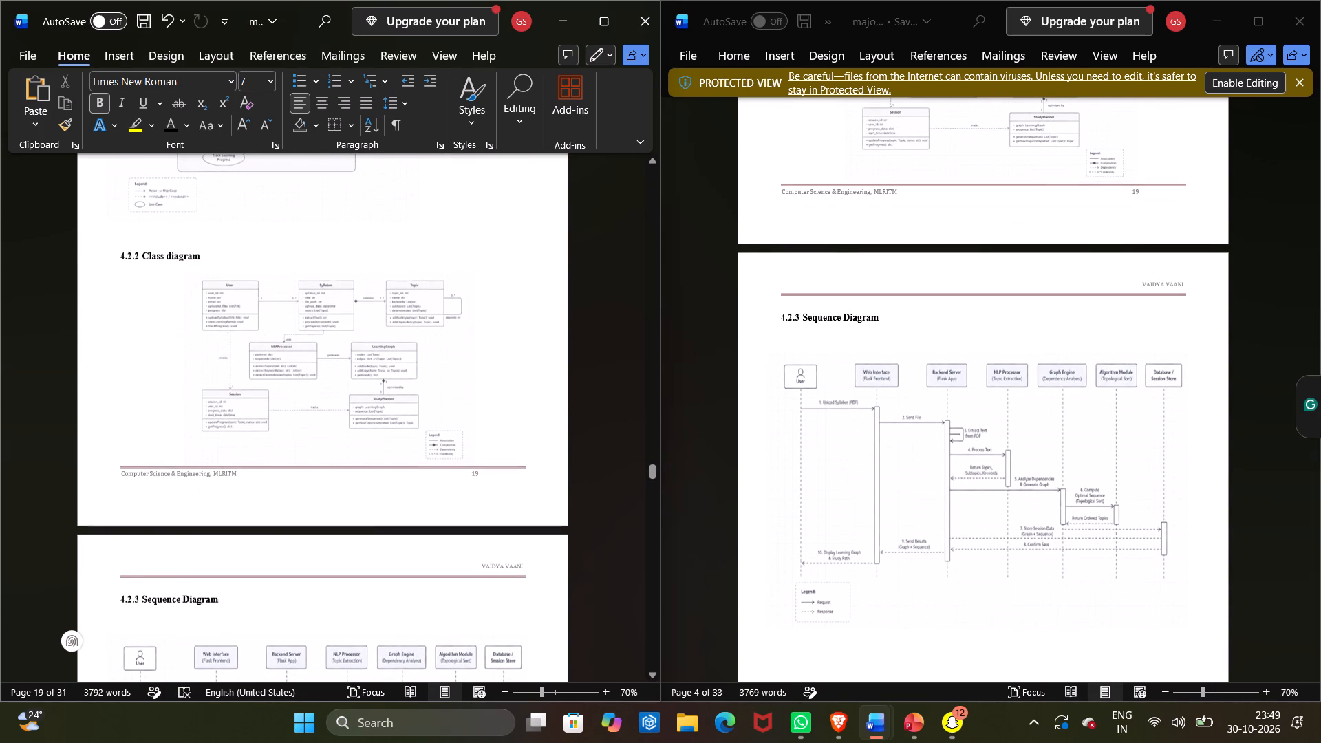
{"action": "scroll", "coordinate": [404, 343], "scroll_direction": "up", "scroll_amount": 4}
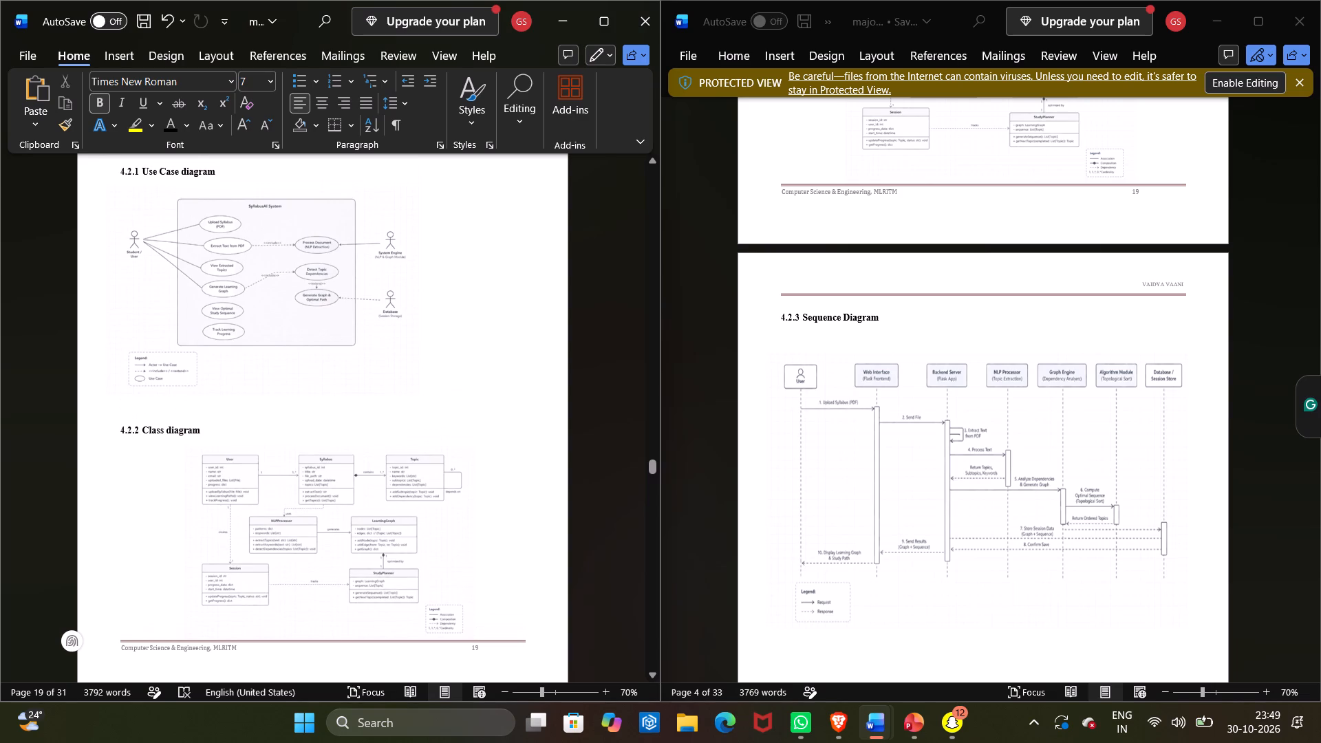
{"action": "scroll", "coordinate": [375, 323], "scroll_direction": "up", "scroll_amount": 2}
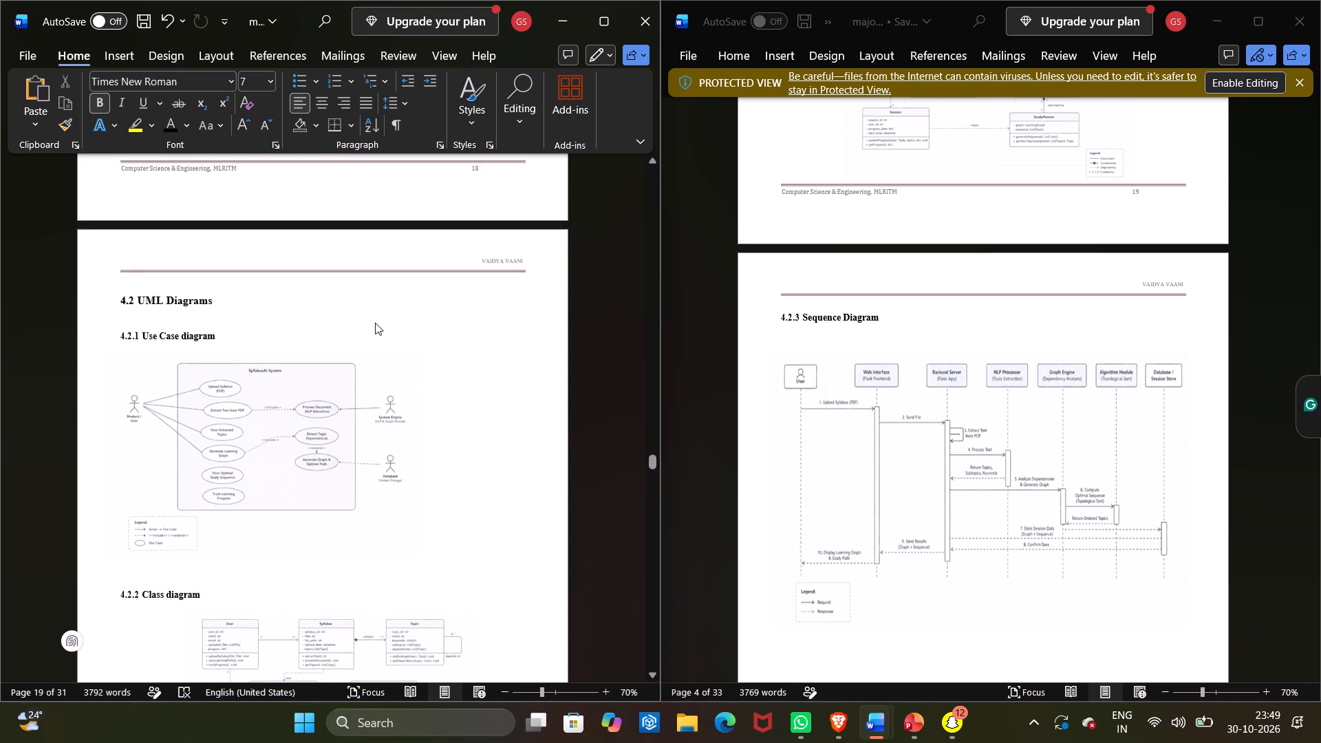
{"action": "scroll", "coordinate": [375, 323], "scroll_direction": "up", "scroll_amount": 2}
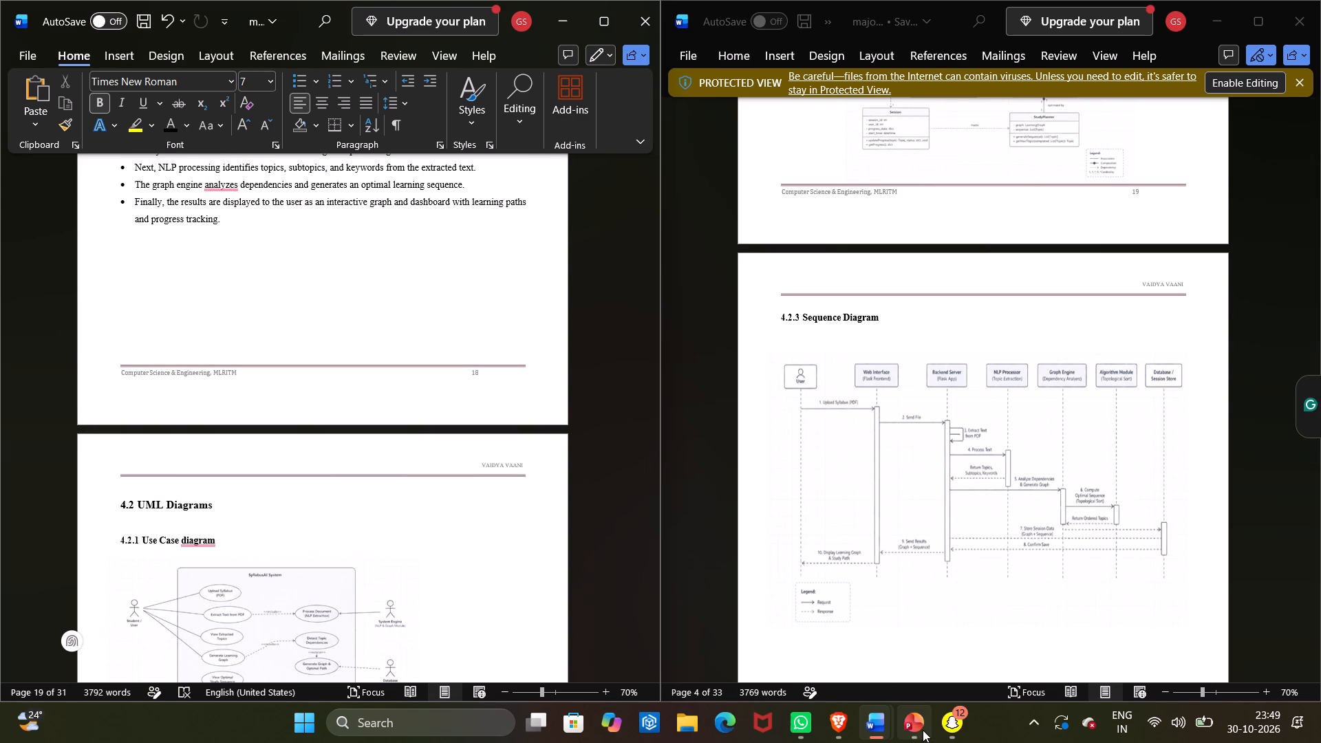
Switch to the Syllabus Generation presentation in PowerPoint and inspect the UML diagram on the Use Case slide, returning to the report in Word.
{"action": "left_click", "coordinate": [923, 730]}
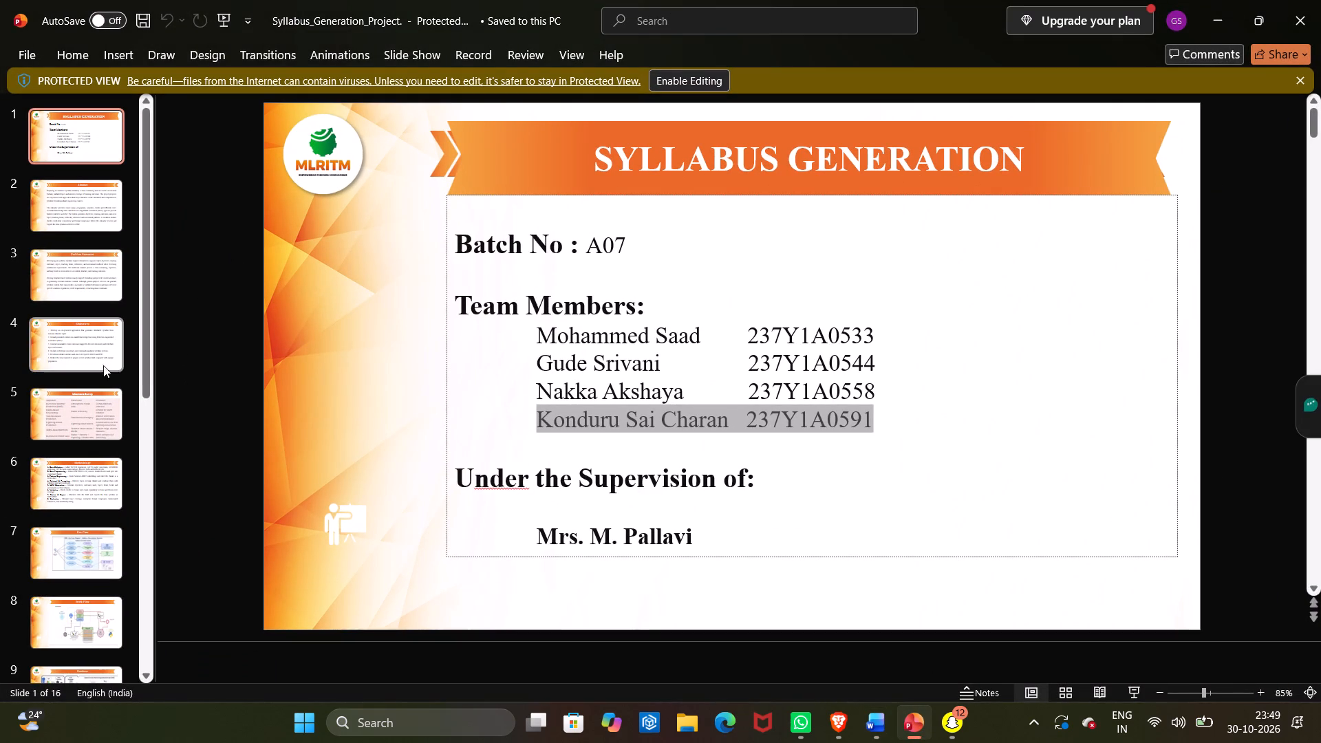
{"action": "left_click_drag", "start_coordinate": [75, 513], "coordinate": [69, 547]}
{"action": "left_click", "coordinate": [69, 547]}
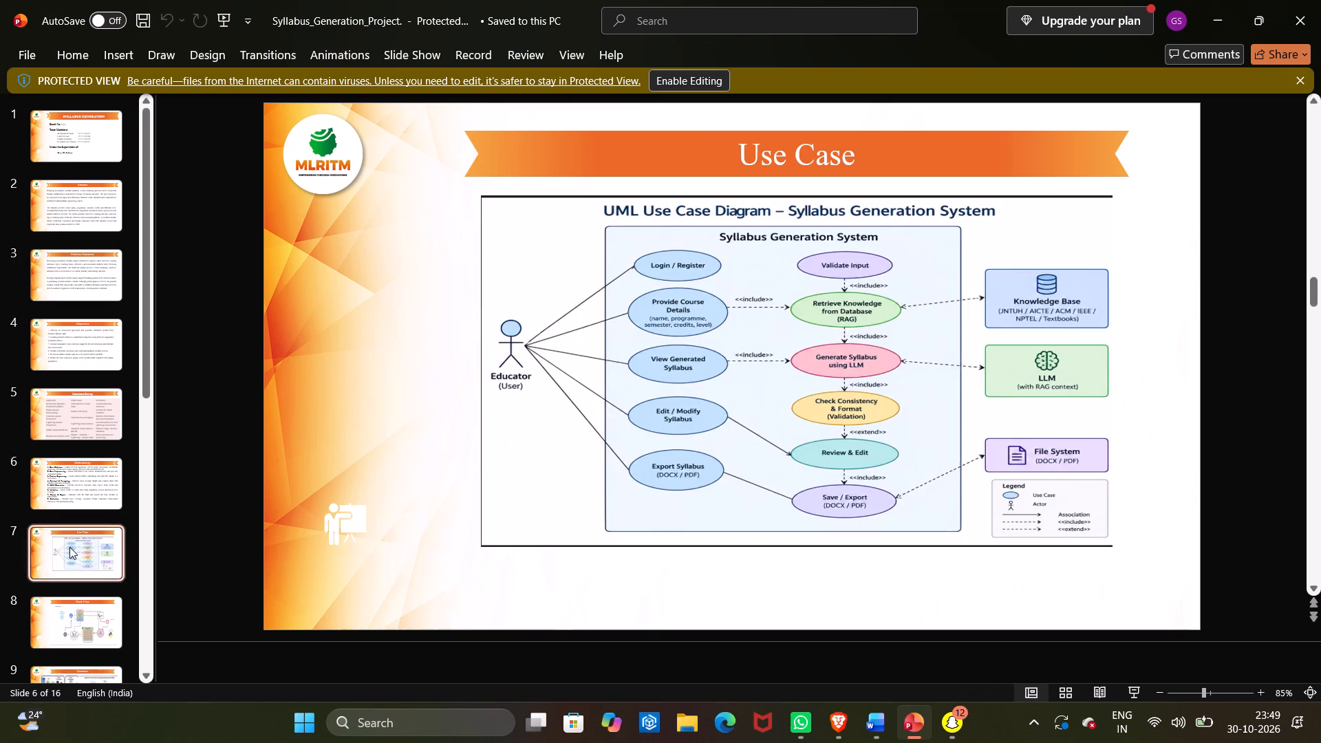
{"action": "left_click", "coordinate": [659, 413]}
{"action": "right_click", "coordinate": [659, 413]}
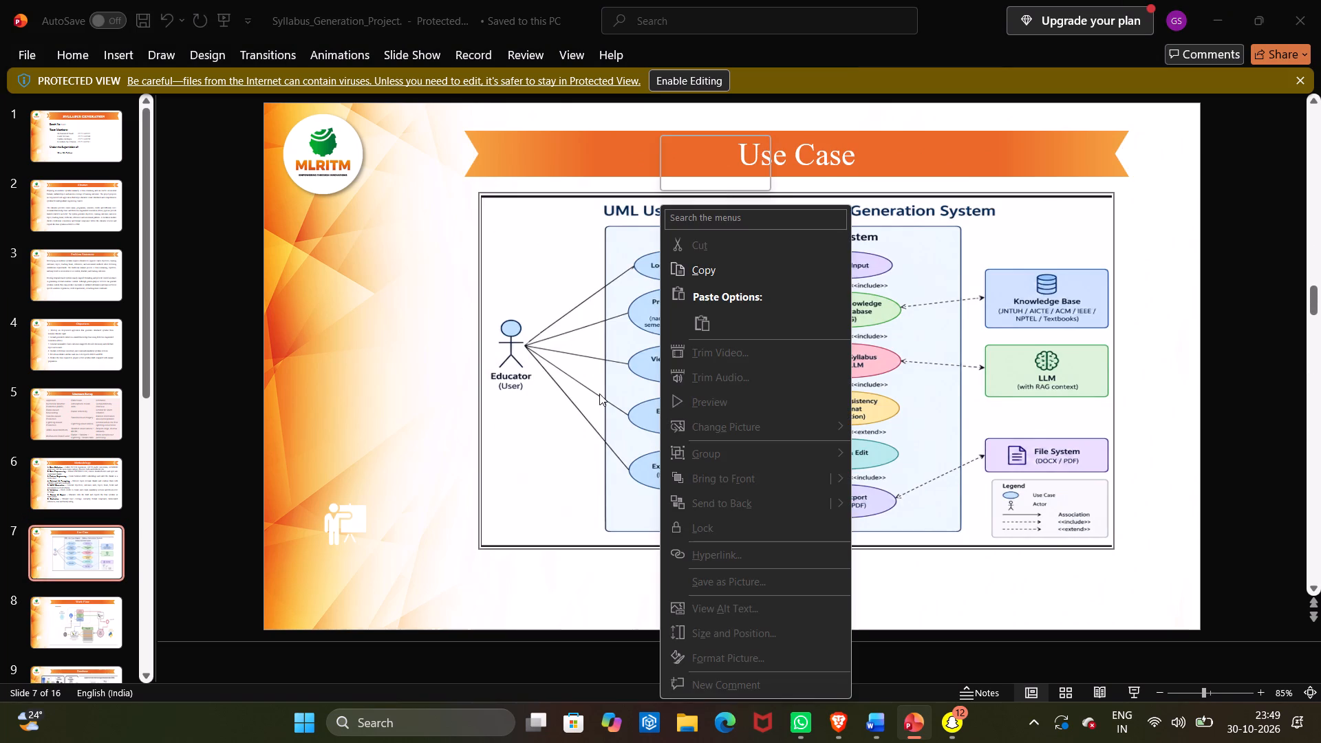
{"action": "left_click", "coordinate": [1084, 428]}
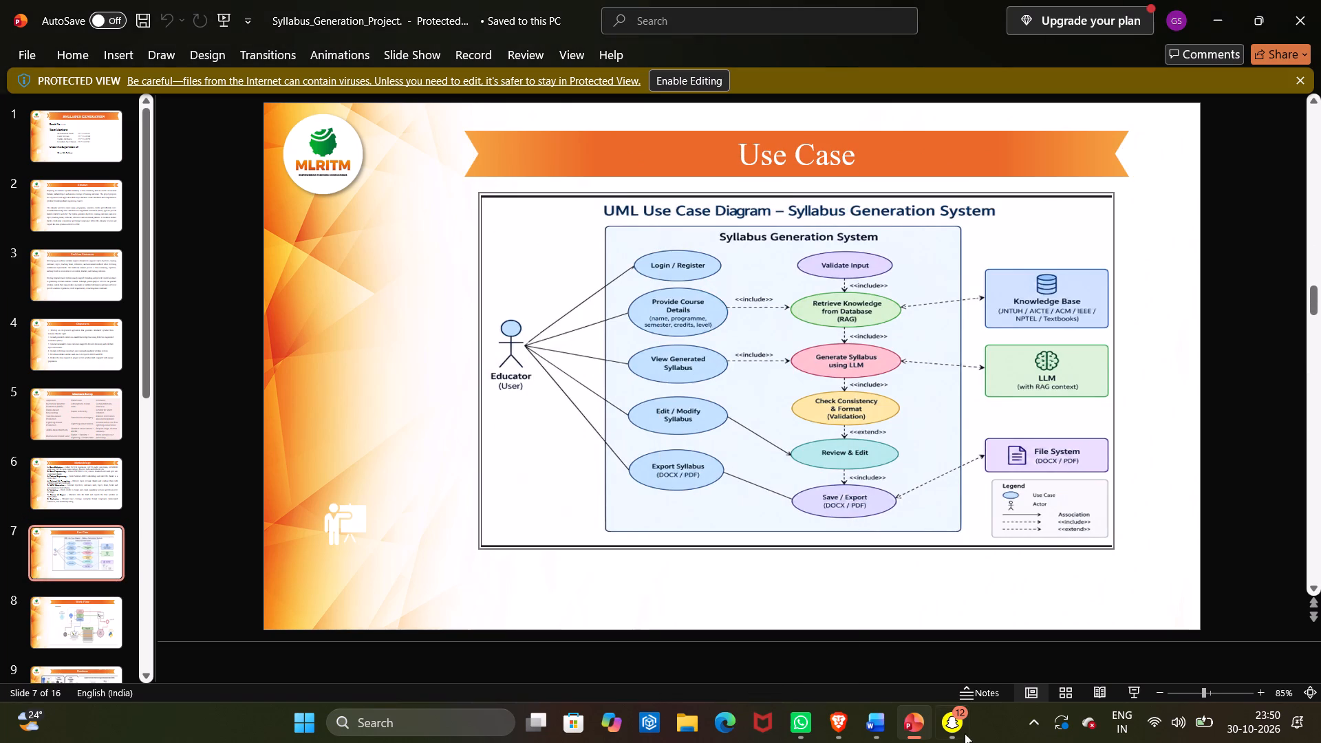
{"action": "left_click", "coordinate": [919, 726]}
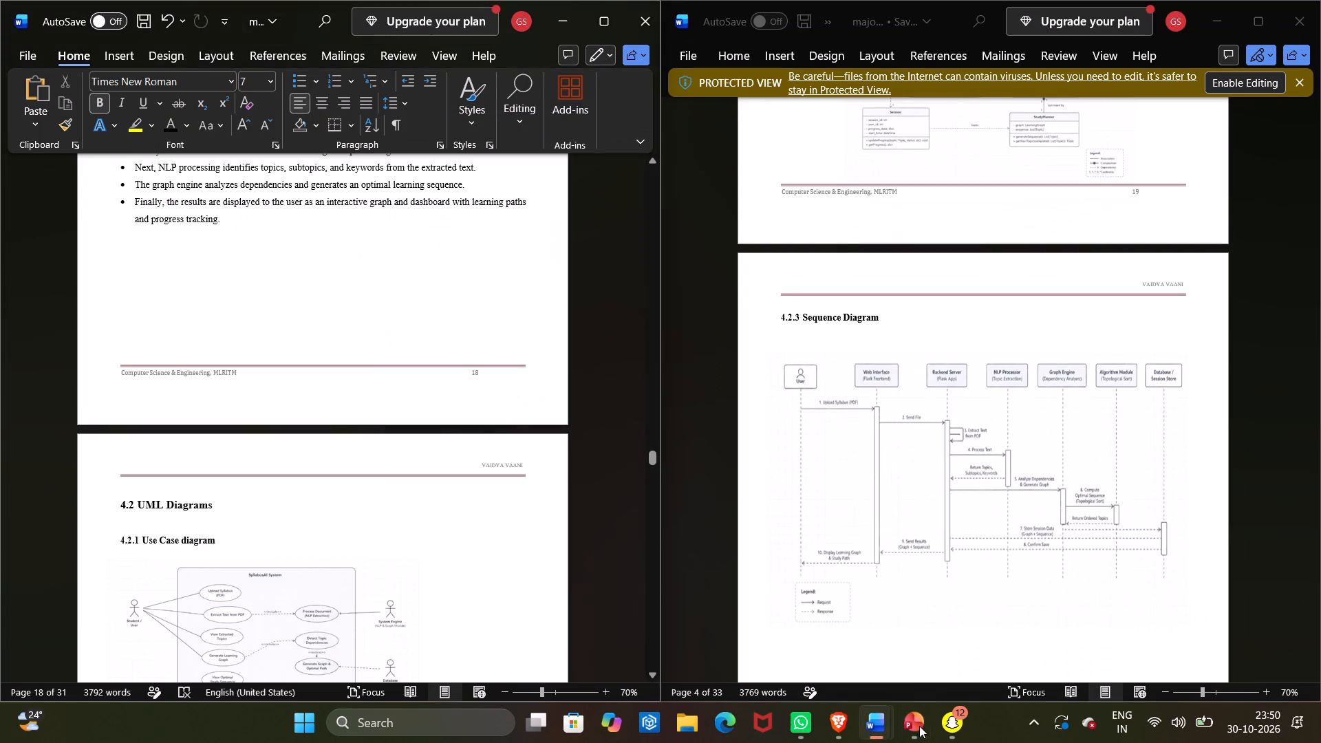
Copy the System Architecture diagram from slide 10 of the PowerPoint presentation for use in section 3.3 of the Word report.
{"action": "scroll", "coordinate": [395, 441], "scroll_direction": "up", "scroll_amount": 5}
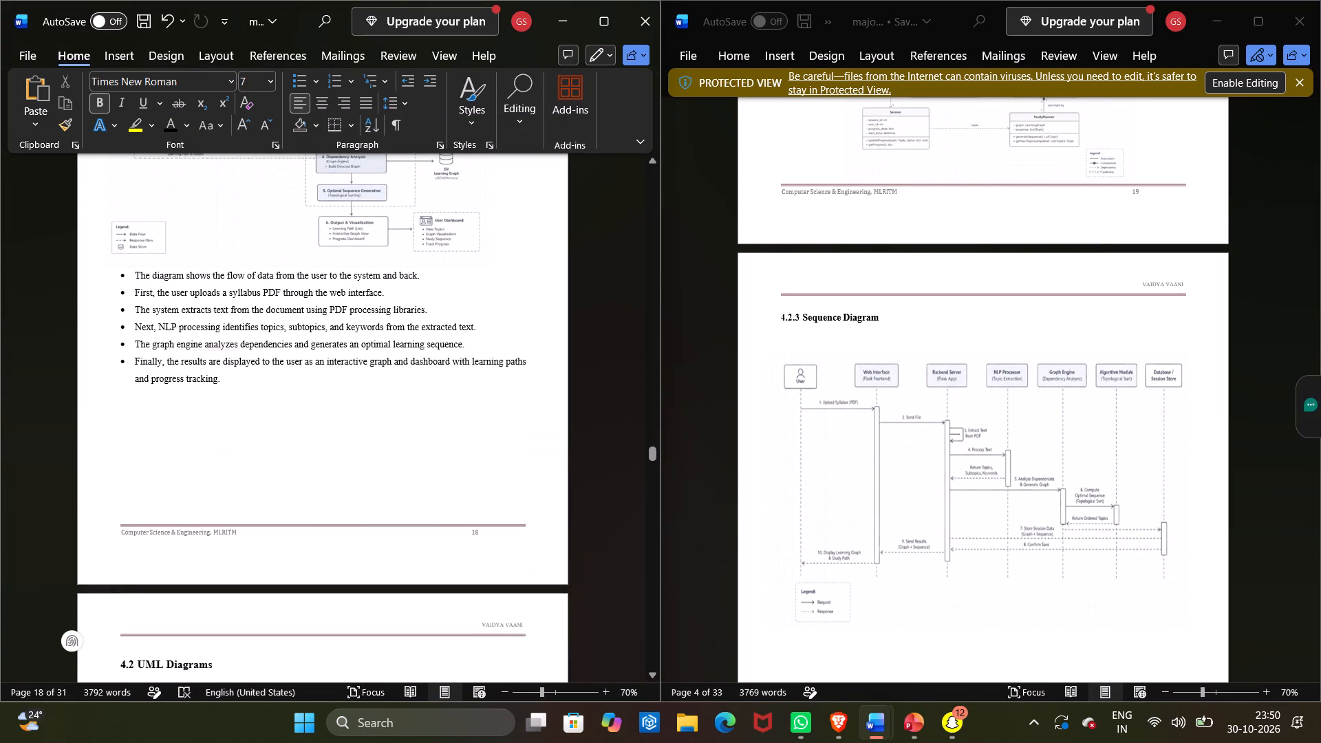
{"action": "scroll", "coordinate": [332, 290], "scroll_direction": "up", "scroll_amount": 5}
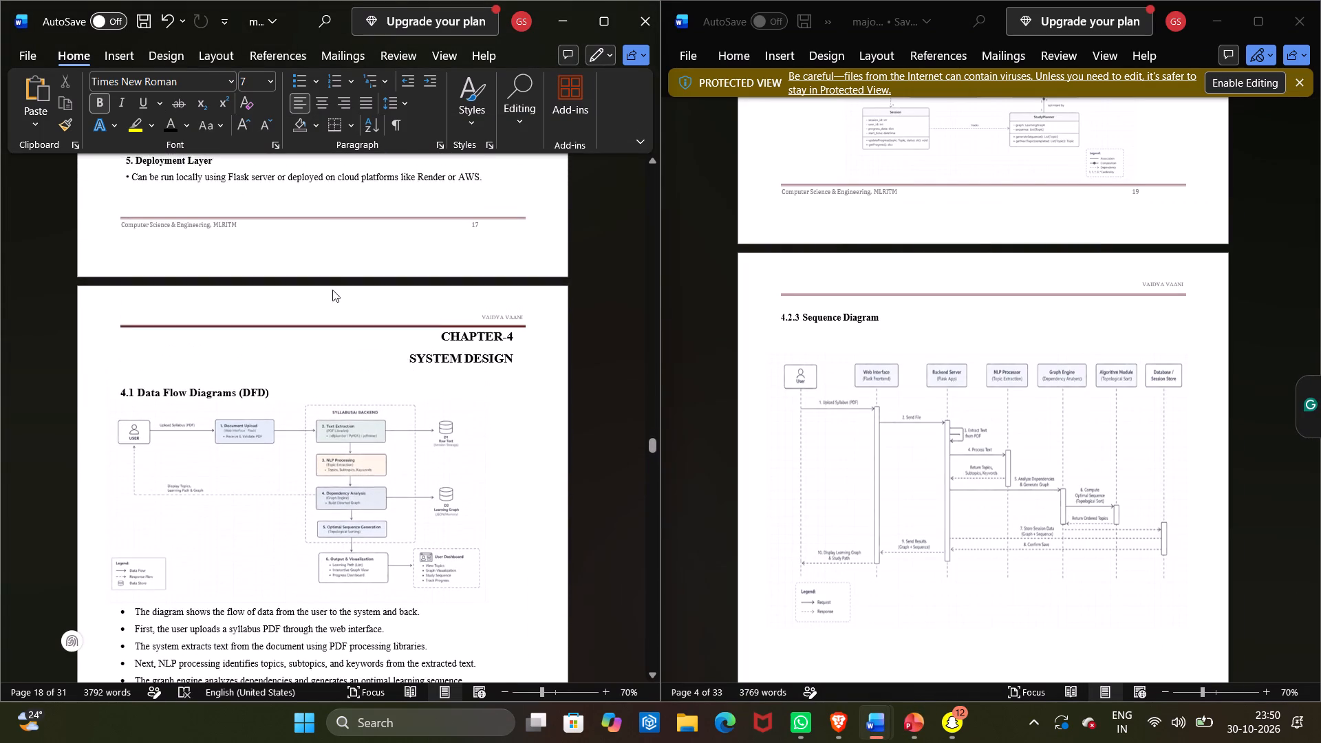
{"action": "scroll", "coordinate": [332, 290], "scroll_direction": "up", "scroll_amount": 6}
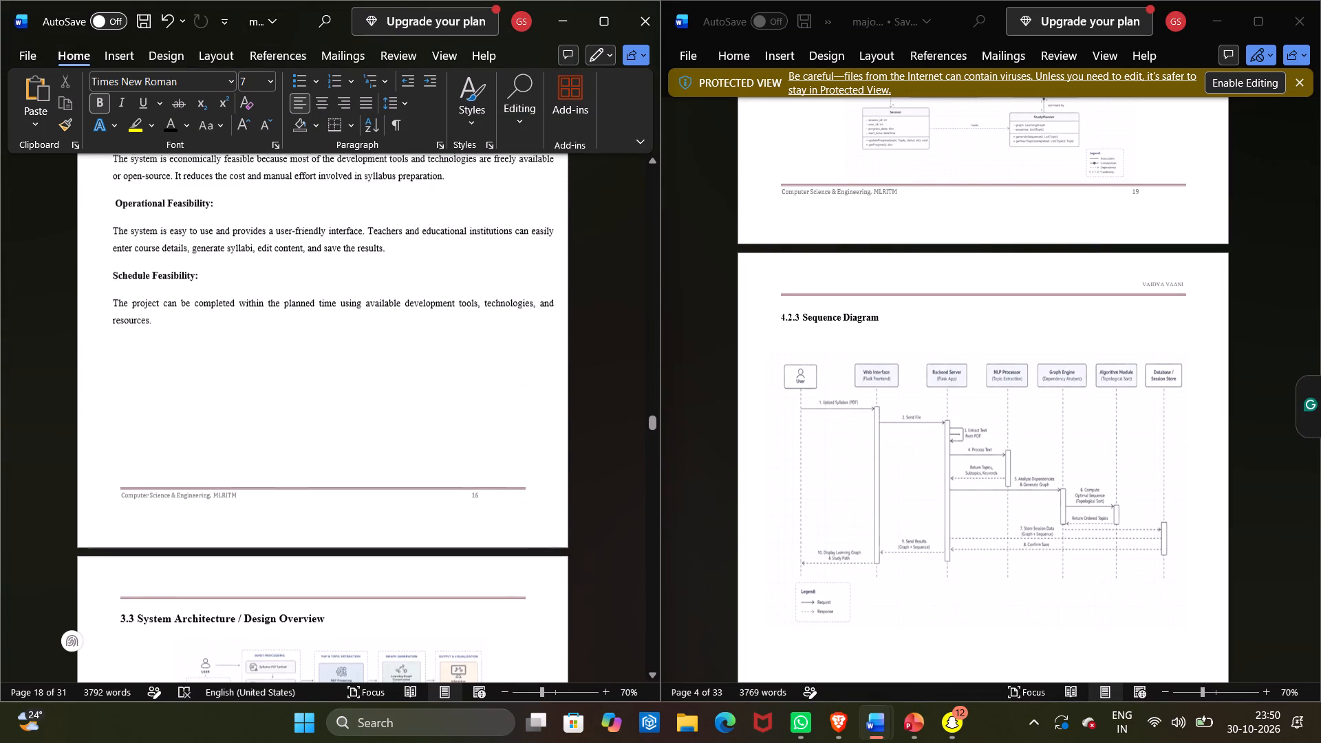
{"action": "scroll", "coordinate": [332, 290], "scroll_direction": "down", "scroll_amount": 3}
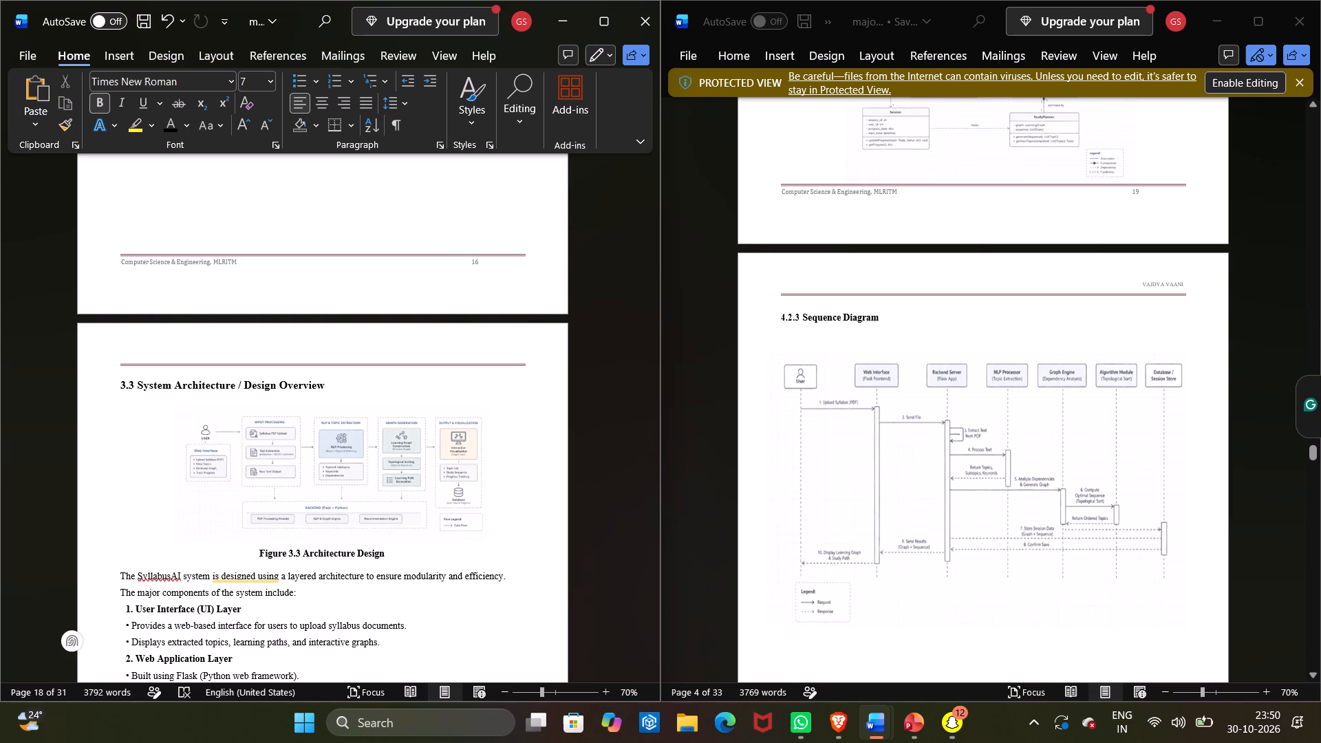
{"action": "left_click", "coordinate": [913, 728]}
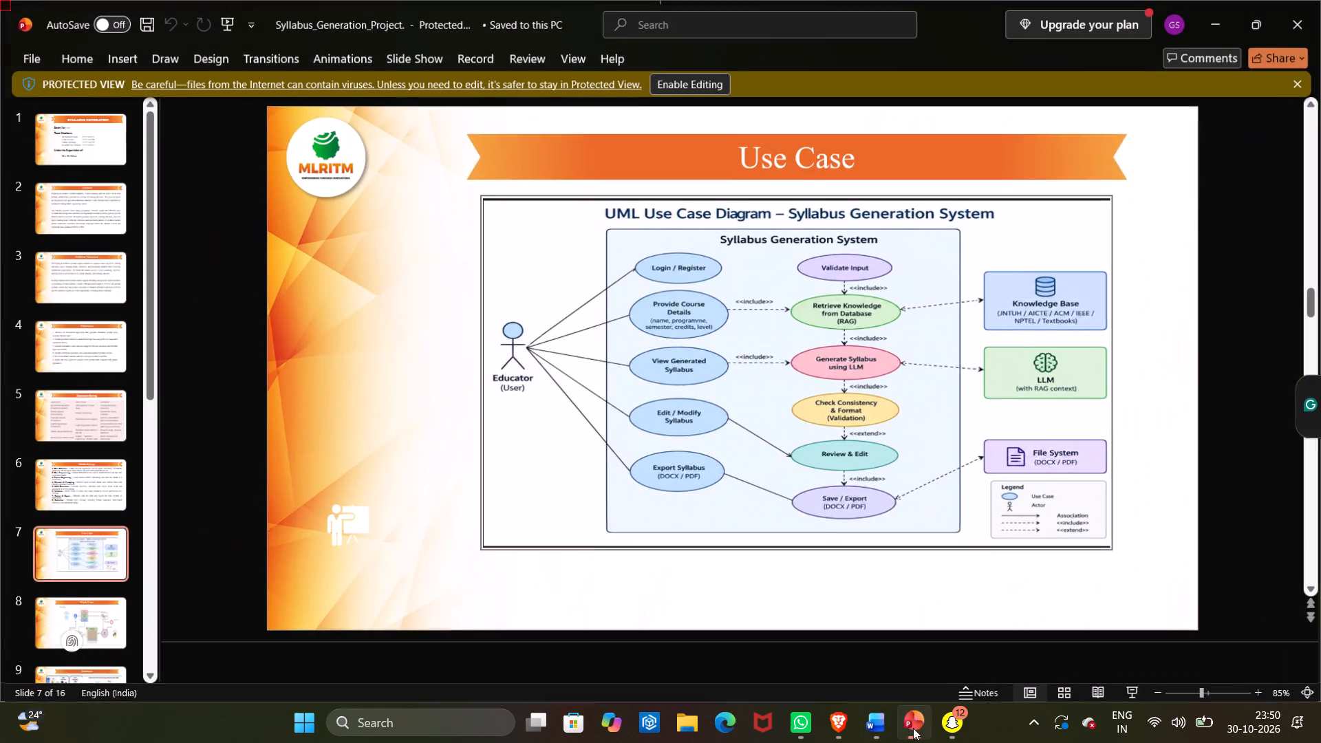
{"action": "scroll", "coordinate": [59, 457], "scroll_direction": "down", "scroll_amount": 1}
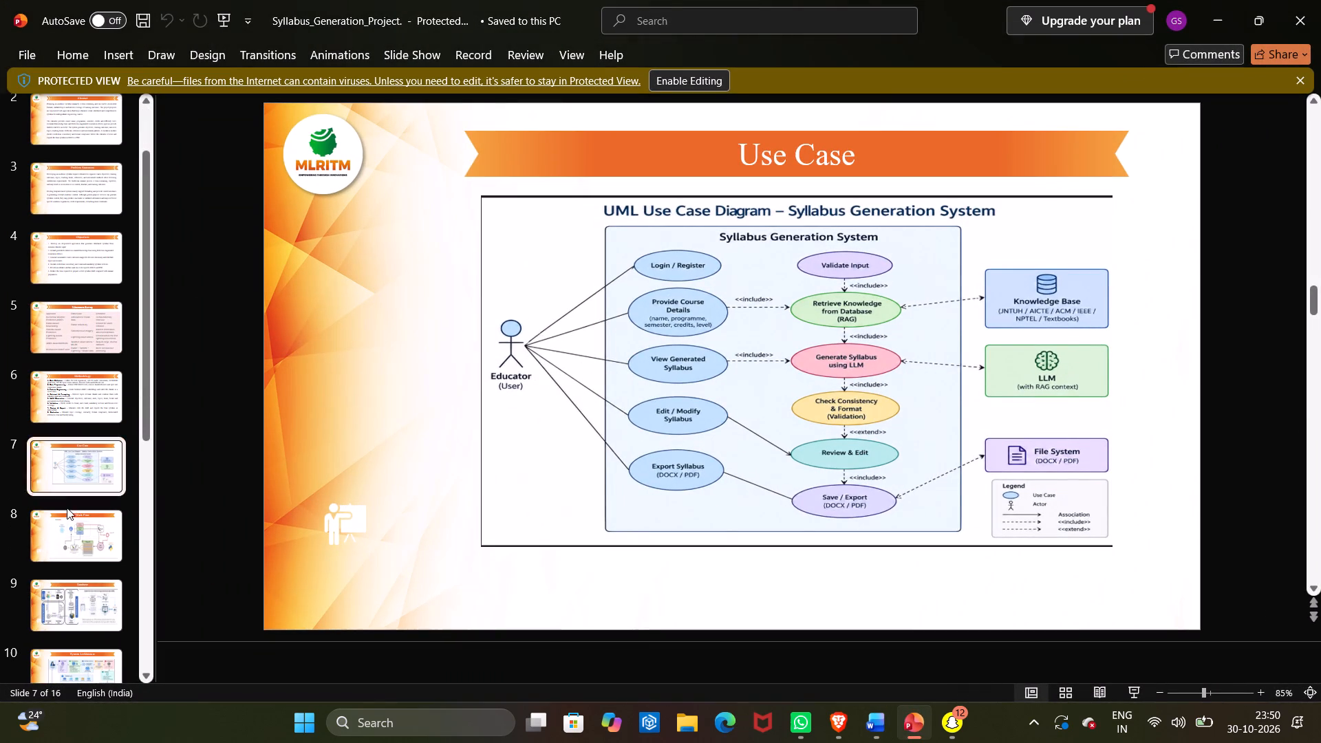
{"action": "left_click", "coordinate": [75, 540]}
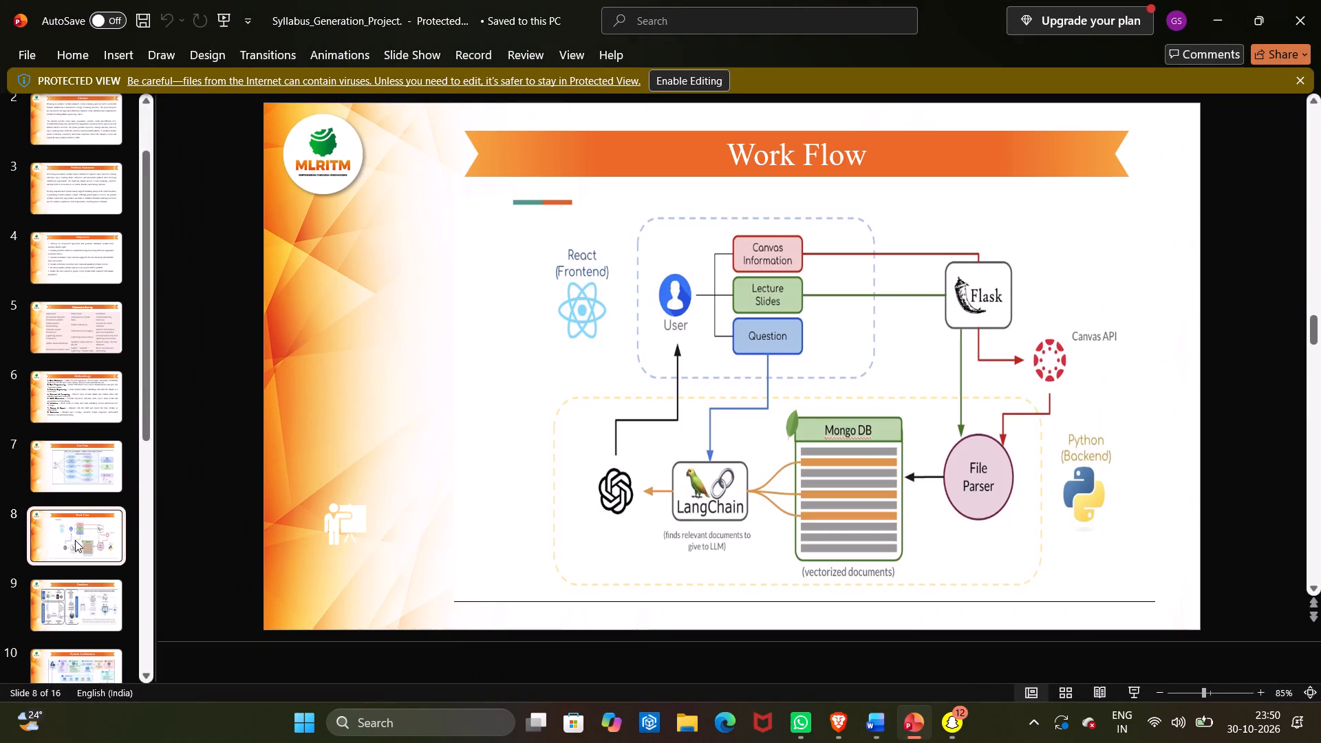
{"action": "key", "text": "Down"}
{"action": "key", "text": "Down"}
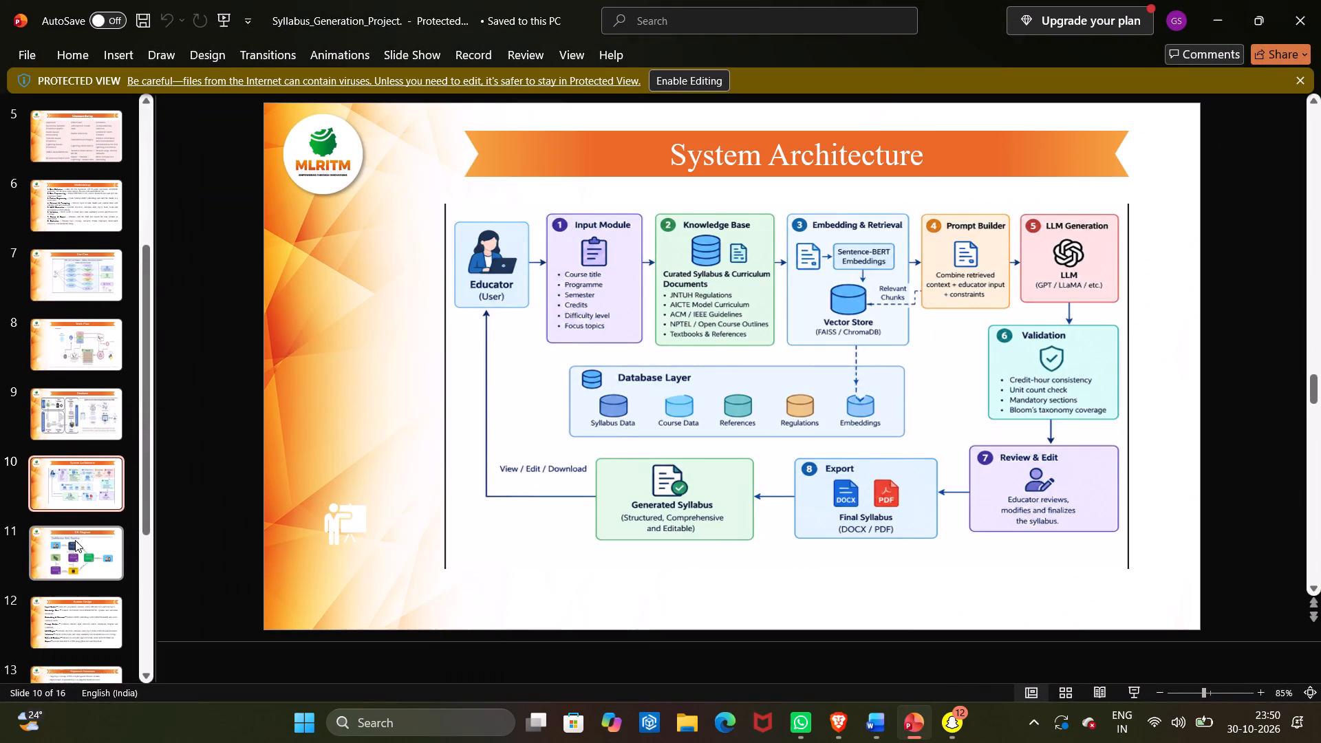
{"action": "left_click", "coordinate": [563, 484]}
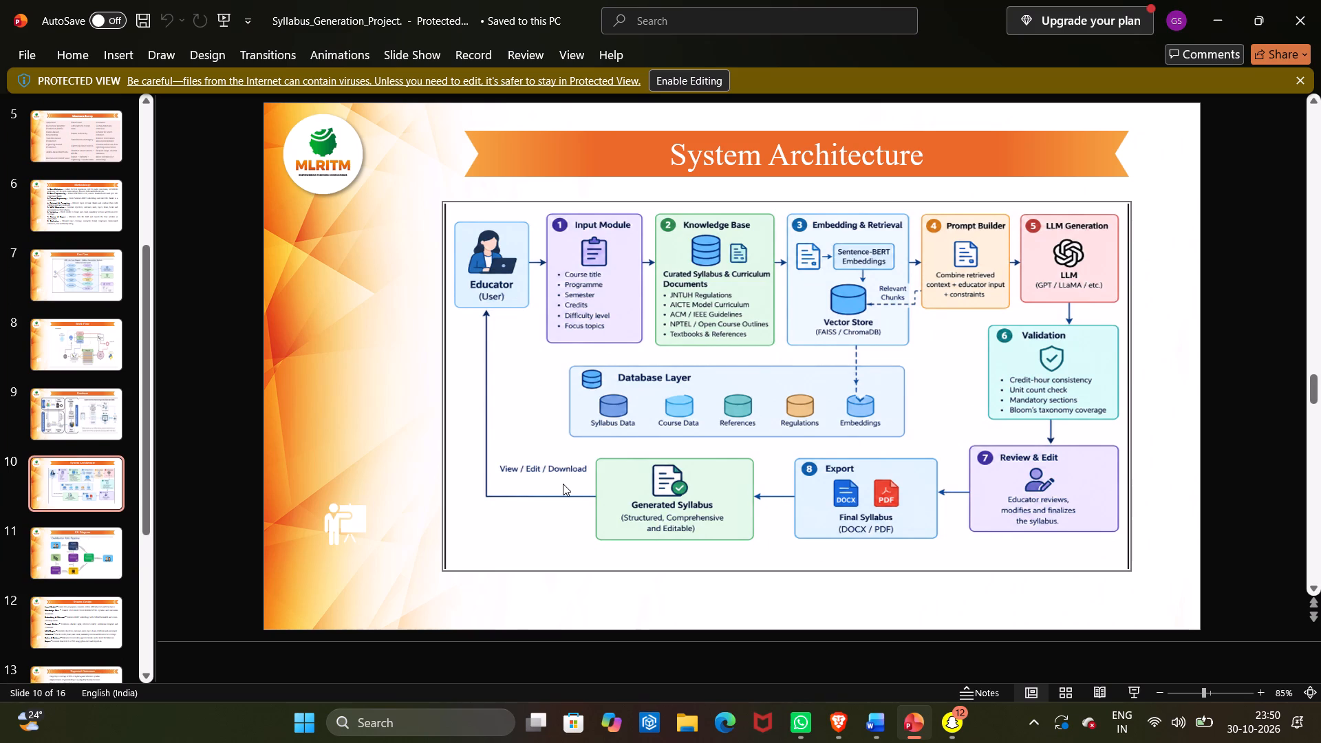
{"action": "right_click", "coordinate": [628, 389]}
{"action": "left_click", "coordinate": [688, 278]}
{"action": "left_click", "coordinate": [904, 722]}
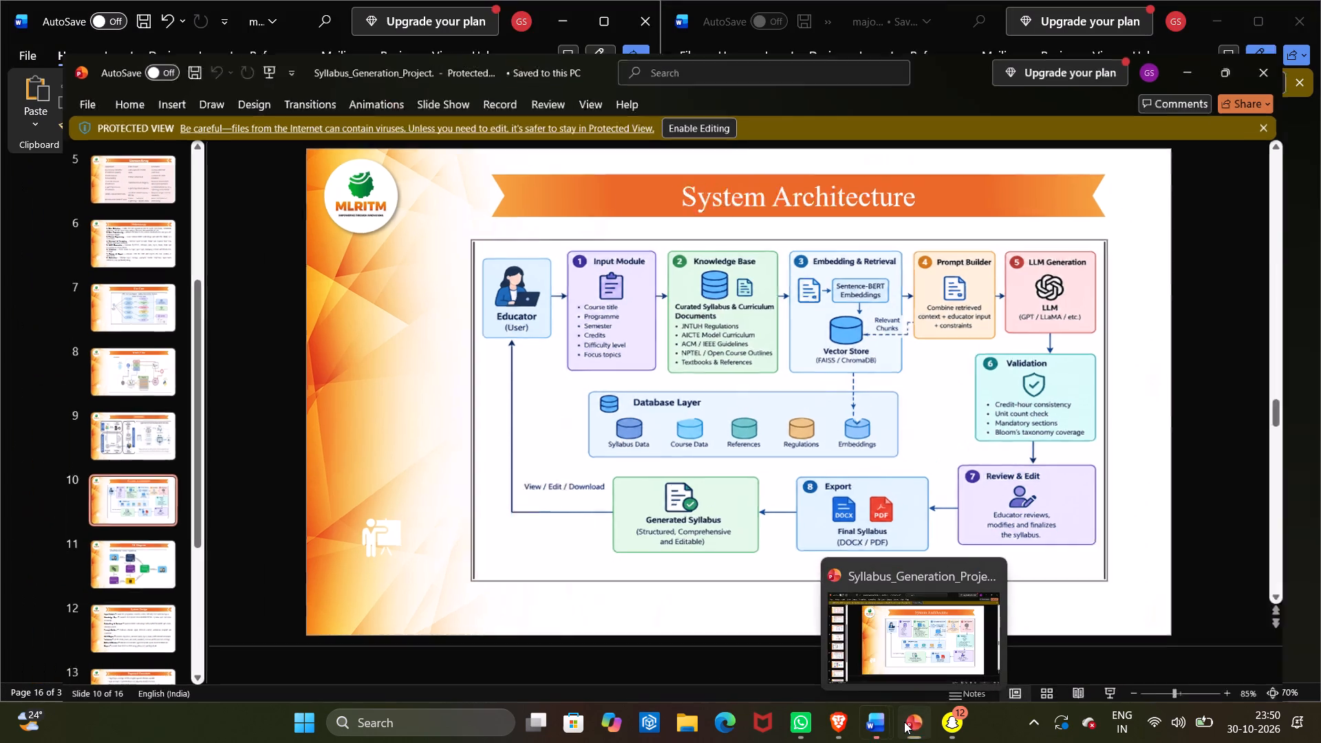
Paste the copied System Architecture diagram as a picture at the existing architecture figure in section 3.3 of the edited report.
{"action": "left_click", "coordinate": [376, 492]}
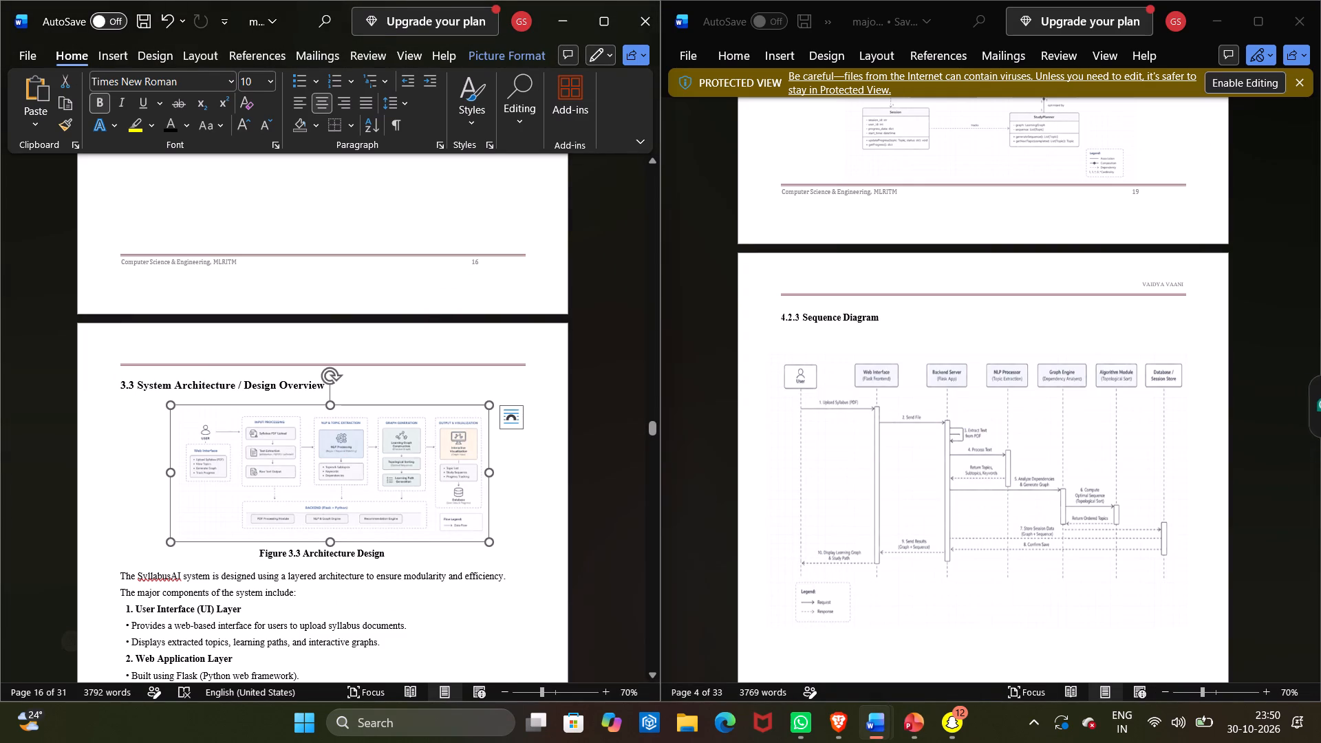
{"action": "scroll", "coordinate": [323, 464], "scroll_direction": "down", "scroll_amount": 1}
{"action": "right_click", "coordinate": [323, 464]}
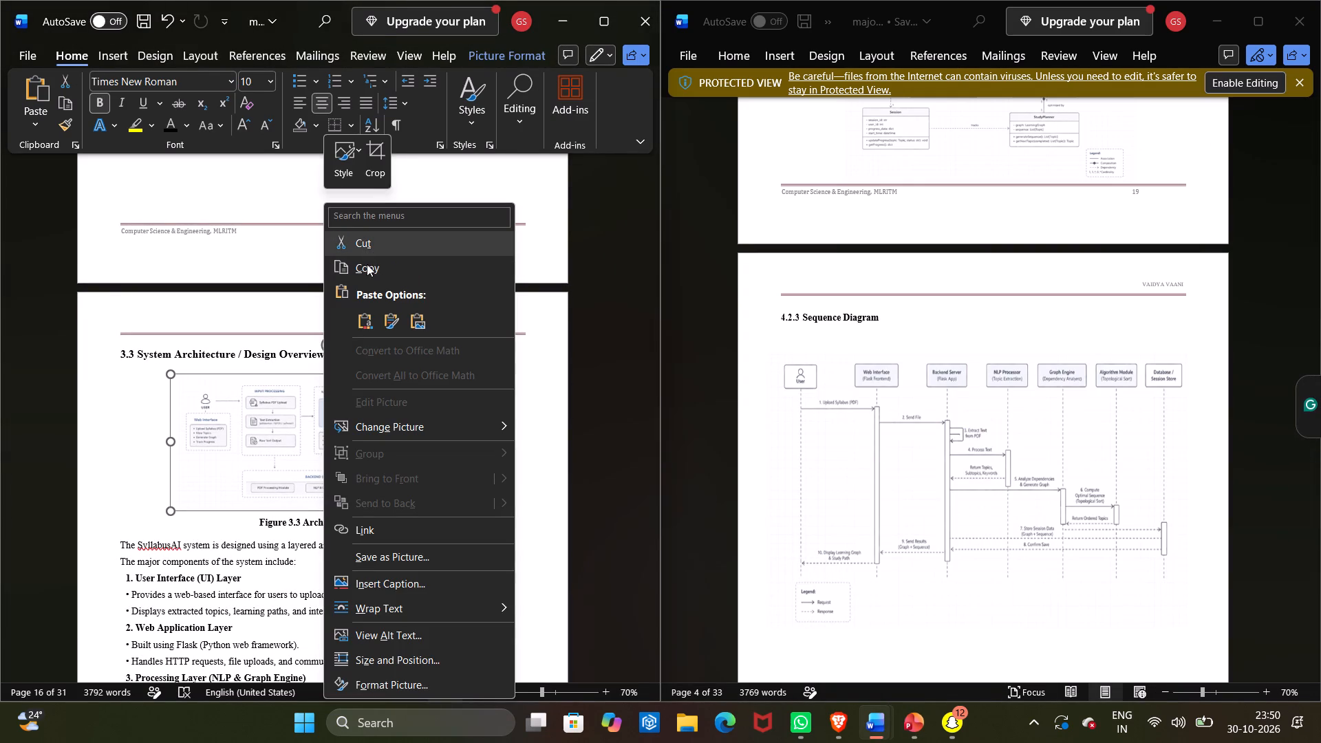
{"action": "left_click", "coordinate": [415, 323]}
{"action": "scroll", "coordinate": [374, 445], "scroll_direction": "down", "scroll_amount": 1}
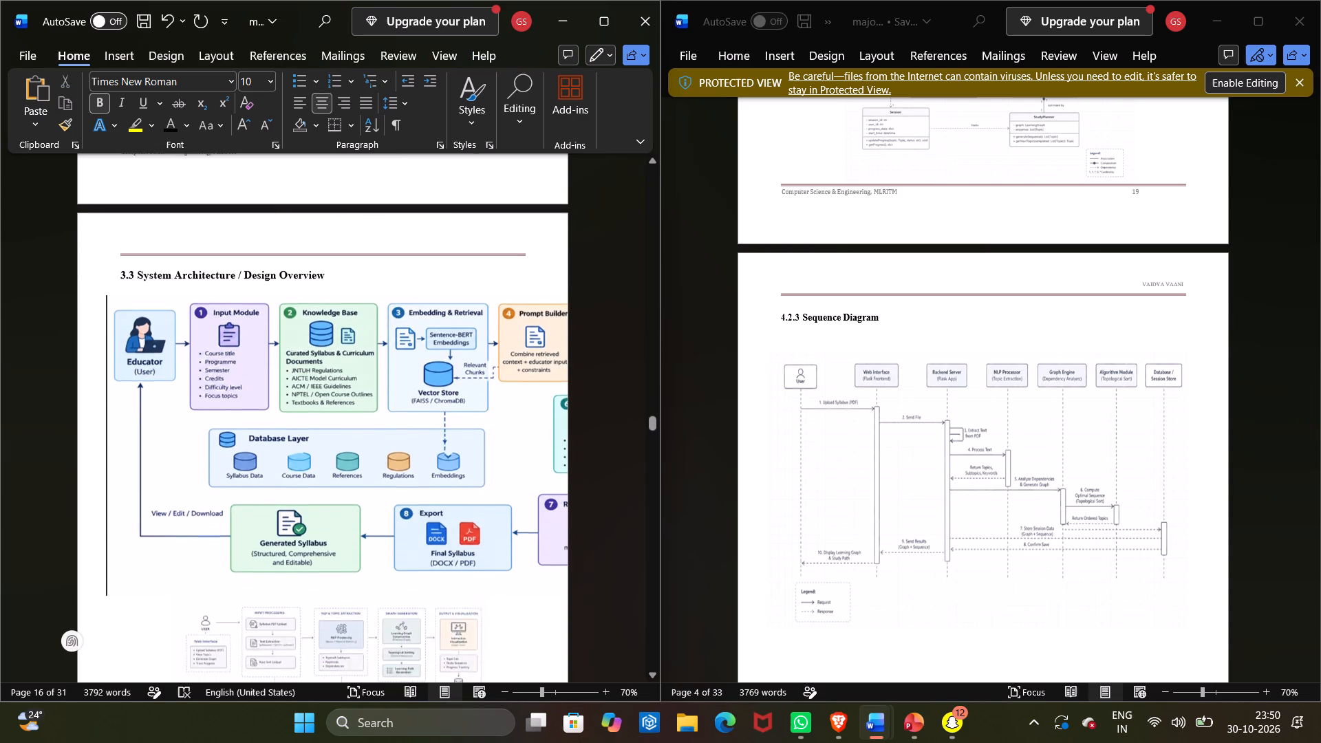
{"action": "scroll", "coordinate": [374, 445], "scroll_direction": "down", "scroll_amount": 1}
{"action": "scroll", "coordinate": [425, 429], "scroll_direction": "down", "scroll_amount": 2, "text": "ctrl"}
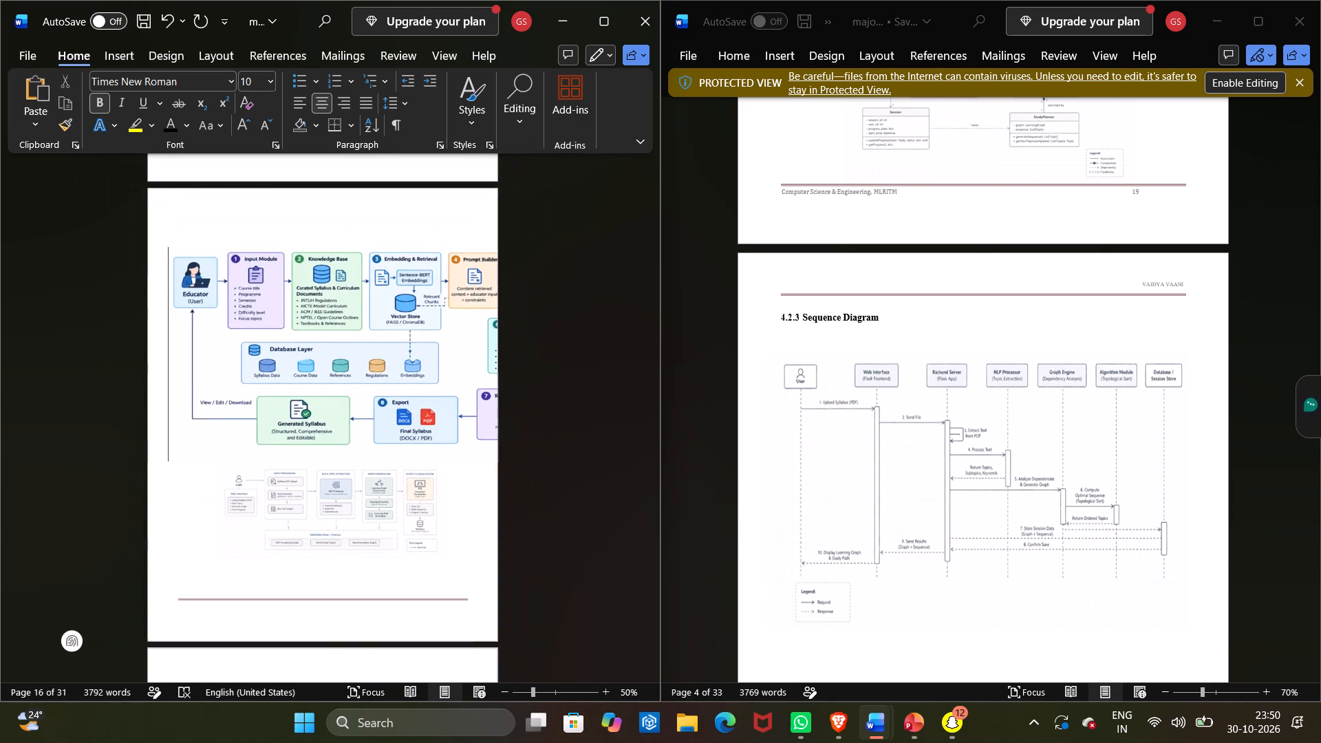
Shrink the pasted System Architecture picture in section 3.3 proportionally until the whole diagram fits within the page margins.
{"action": "left_click", "coordinate": [387, 374]}
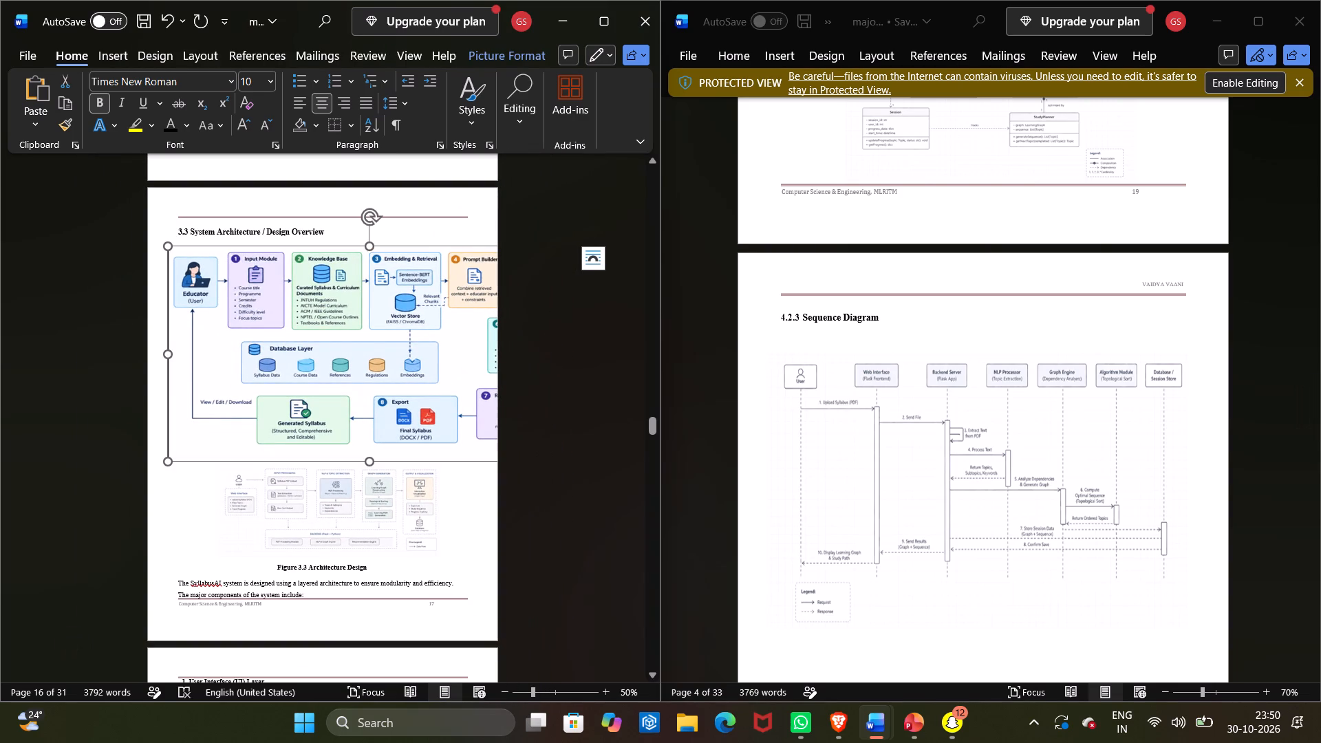
{"action": "left_click", "coordinate": [169, 462]}
{"action": "left_click_drag", "start_coordinate": [169, 462], "coordinate": [196, 378]}
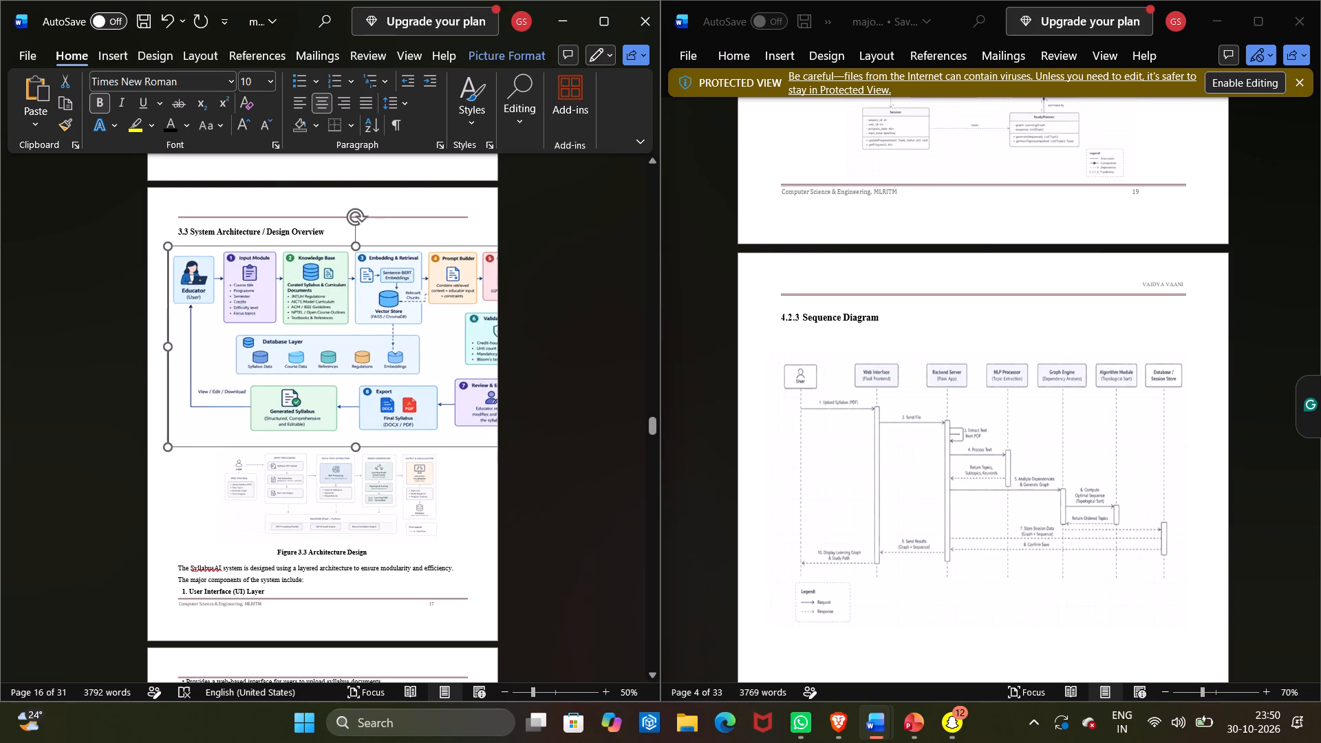
{"action": "left_click_drag", "start_coordinate": [169, 449], "coordinate": [176, 339]}
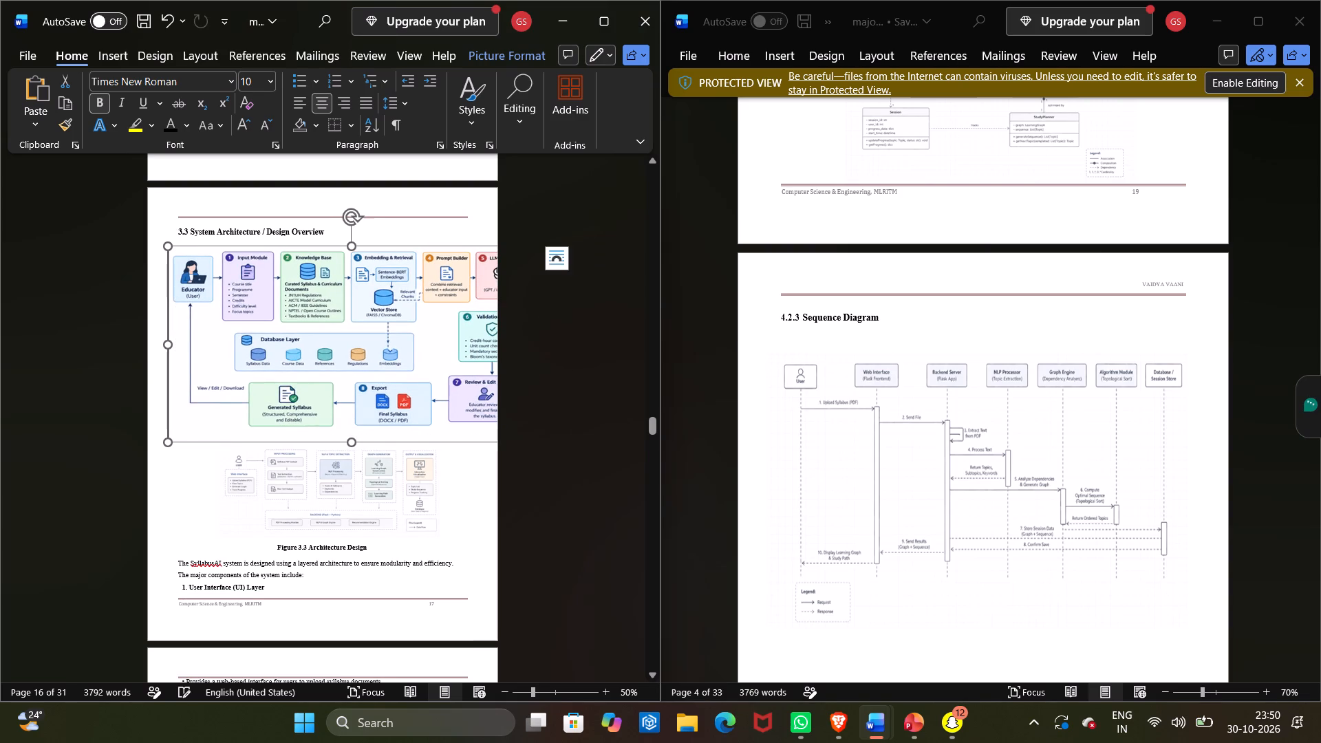
{"action": "left_click_drag", "start_coordinate": [162, 442], "coordinate": [175, 405]}
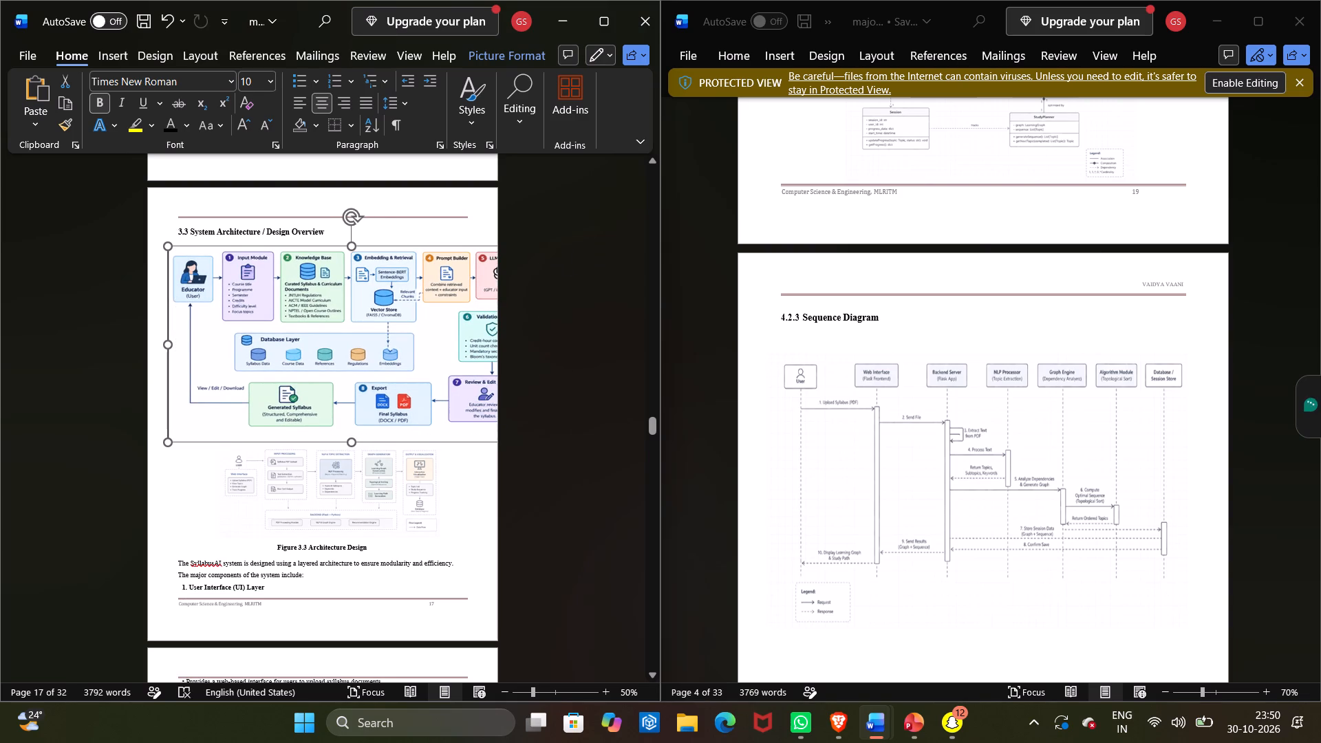
{"action": "left_click_drag", "start_coordinate": [175, 405], "coordinate": [183, 374]}
{"action": "left_click", "coordinate": [167, 436]}
{"action": "left_click_drag", "start_coordinate": [167, 436], "coordinate": [161, 297]}
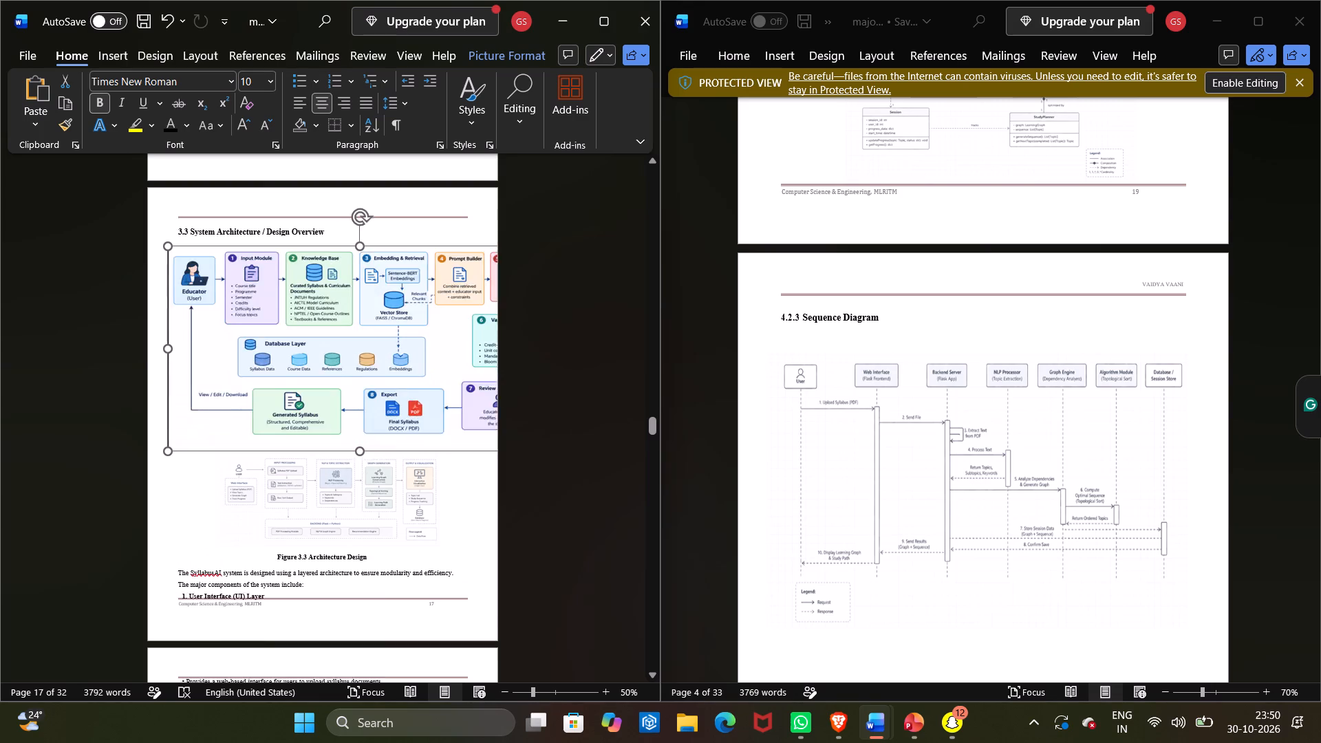
{"action": "left_click_drag", "start_coordinate": [161, 297], "coordinate": [254, 409]}
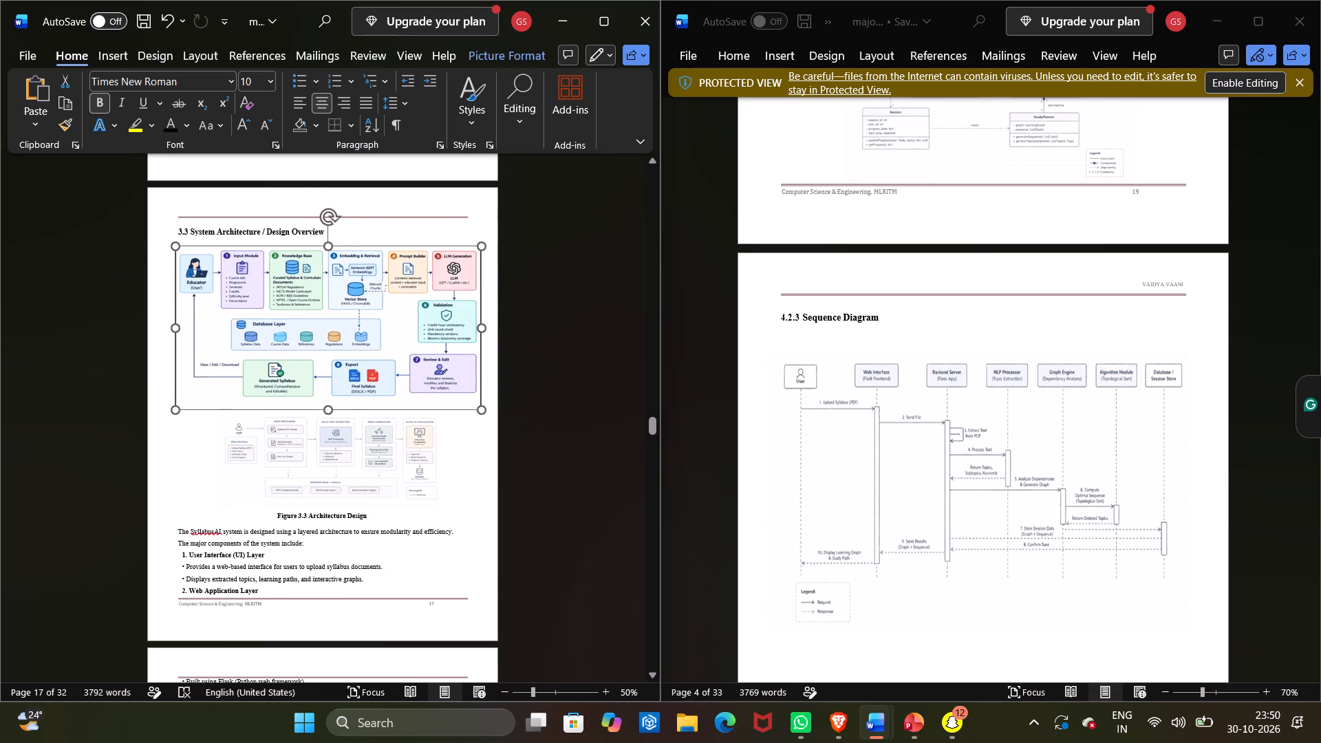
{"action": "left_click_drag", "start_coordinate": [254, 409], "coordinate": [246, 380]}
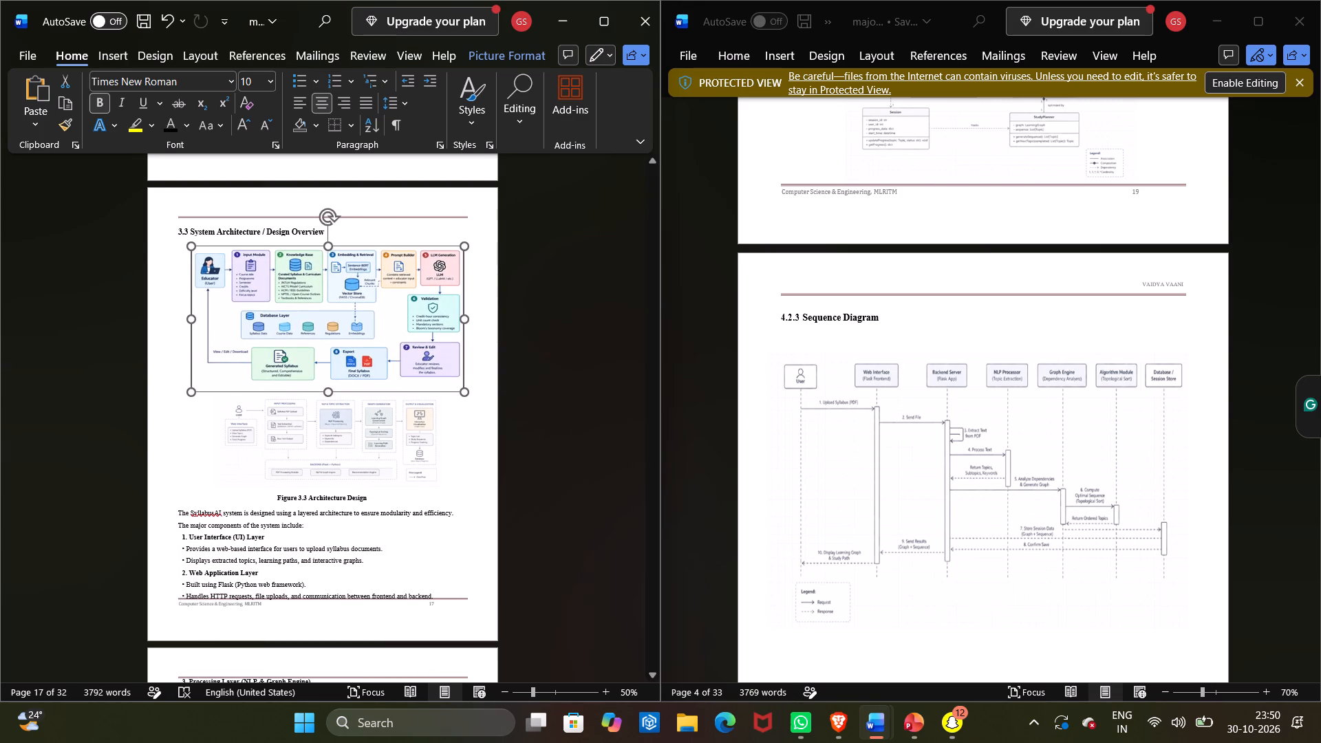
Using the reference report's section 3.3 page as a guide, reduce the new architecture picture slightly and stretch it to about the text width.
{"action": "scroll", "coordinate": [921, 341], "scroll_direction": "up", "scroll_amount": 4}
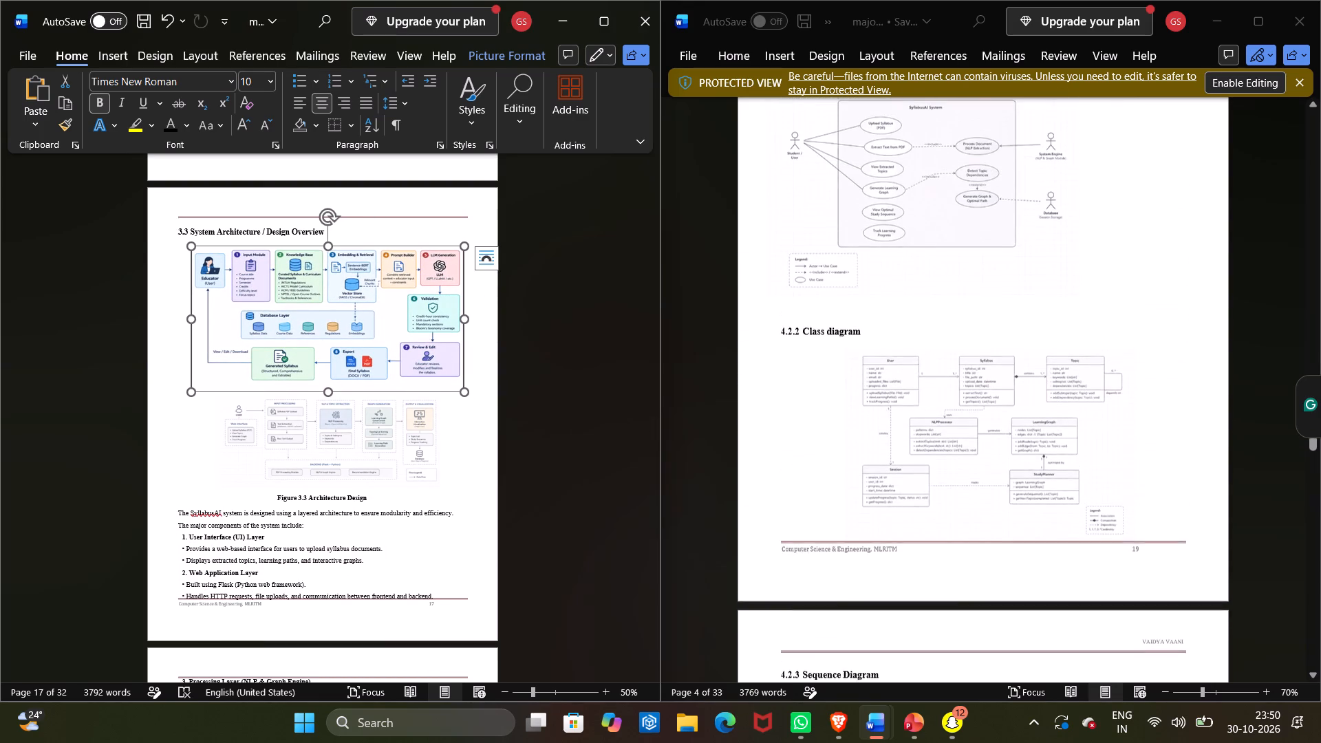
{"action": "scroll", "coordinate": [921, 341], "scroll_direction": "up", "scroll_amount": 4}
{"action": "scroll", "coordinate": [921, 341], "scroll_direction": "down", "scroll_amount": 1}
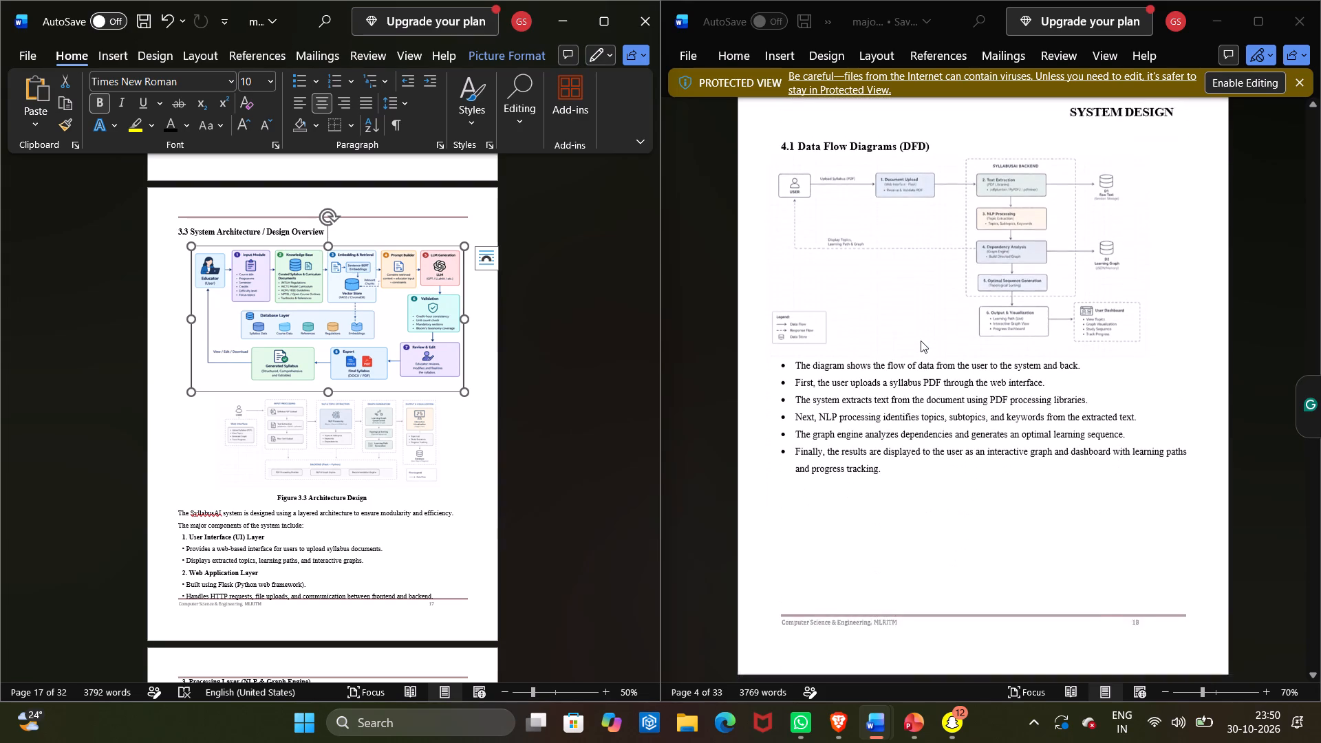
{"action": "scroll", "coordinate": [921, 341], "scroll_direction": "down", "scroll_amount": 1}
{"action": "scroll", "coordinate": [921, 341], "scroll_direction": "up", "scroll_amount": 5}
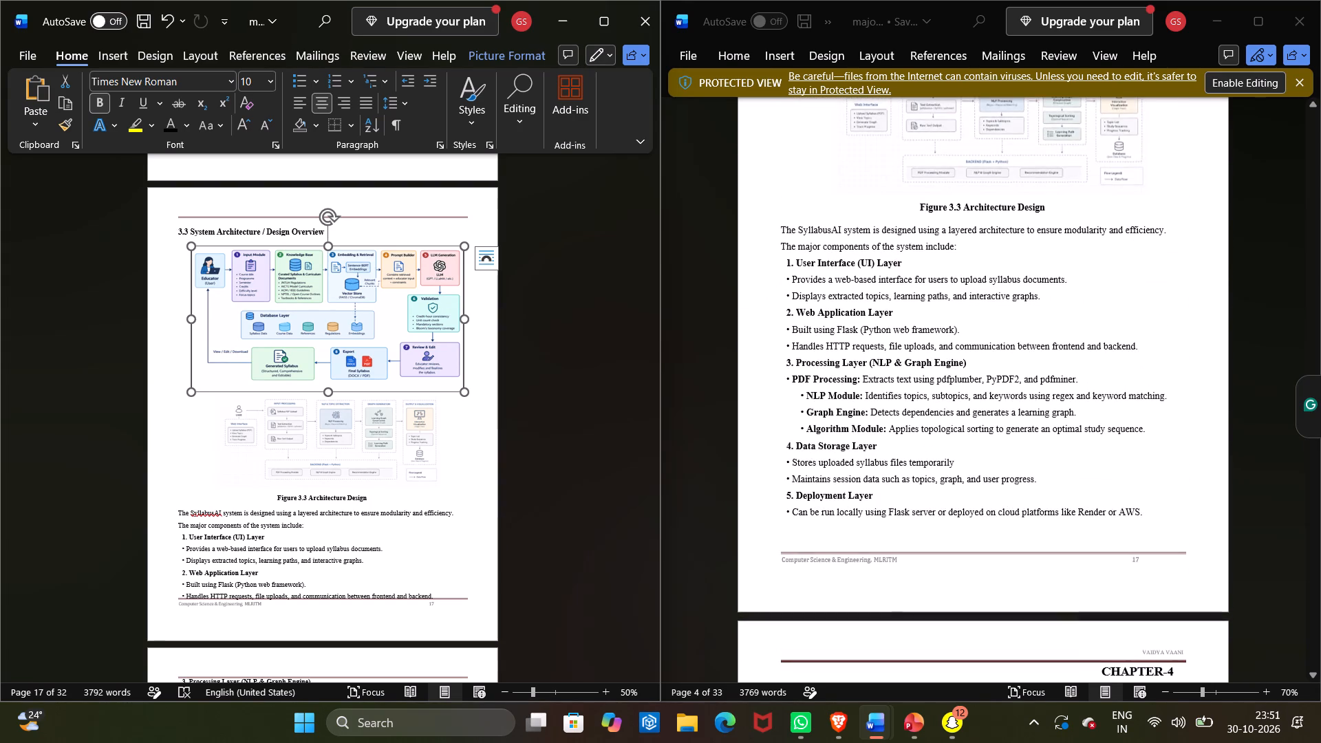
{"action": "scroll", "coordinate": [921, 341], "scroll_direction": "up", "scroll_amount": 1}
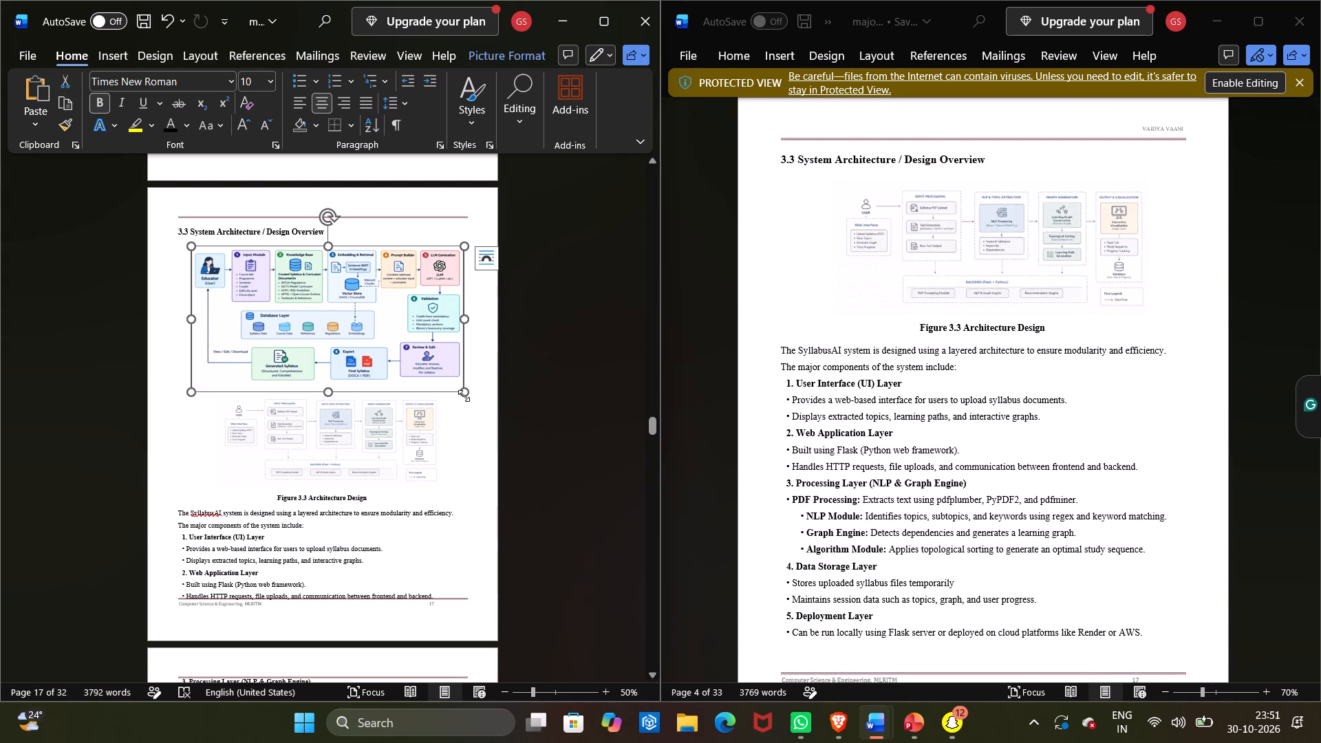
{"action": "left_click_drag", "start_coordinate": [463, 387], "coordinate": [451, 321]}
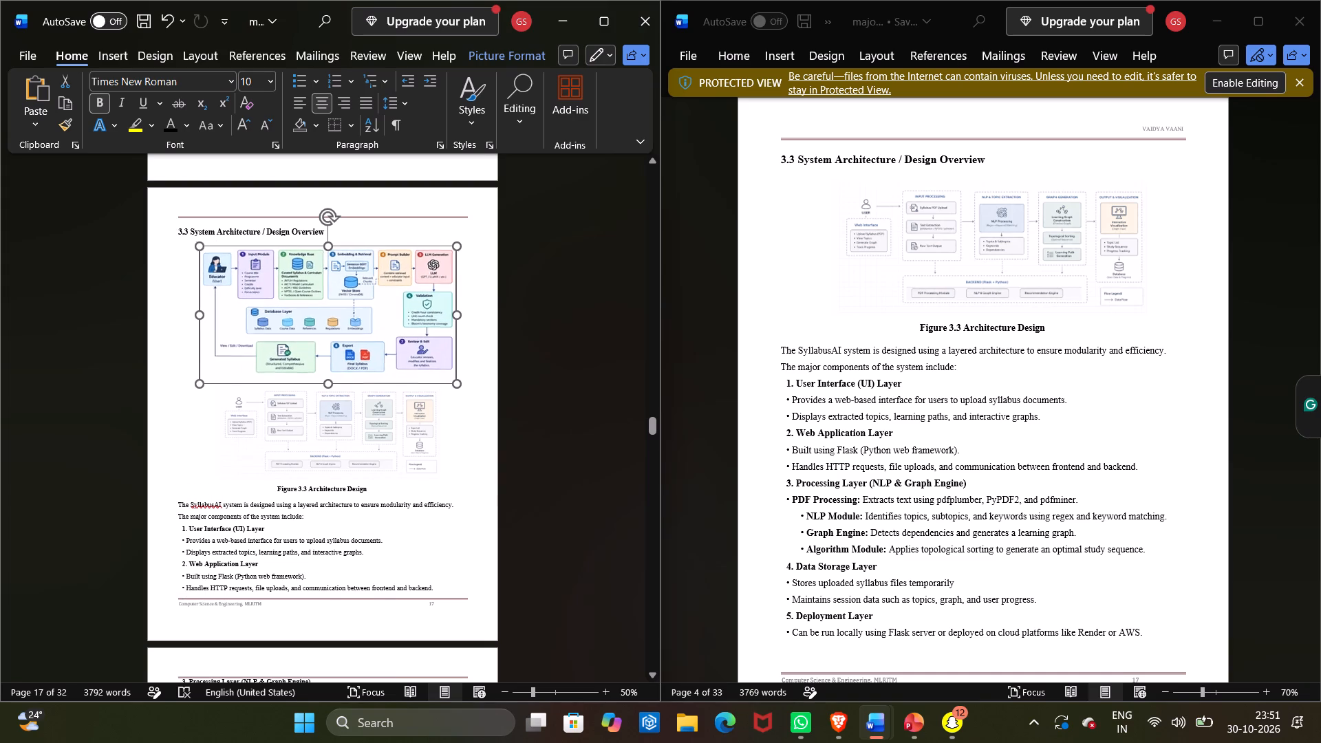
{"action": "left_click_drag", "start_coordinate": [451, 321], "coordinate": [453, 323]}
{"action": "left_click_drag", "start_coordinate": [402, 308], "coordinate": [360, 301]}
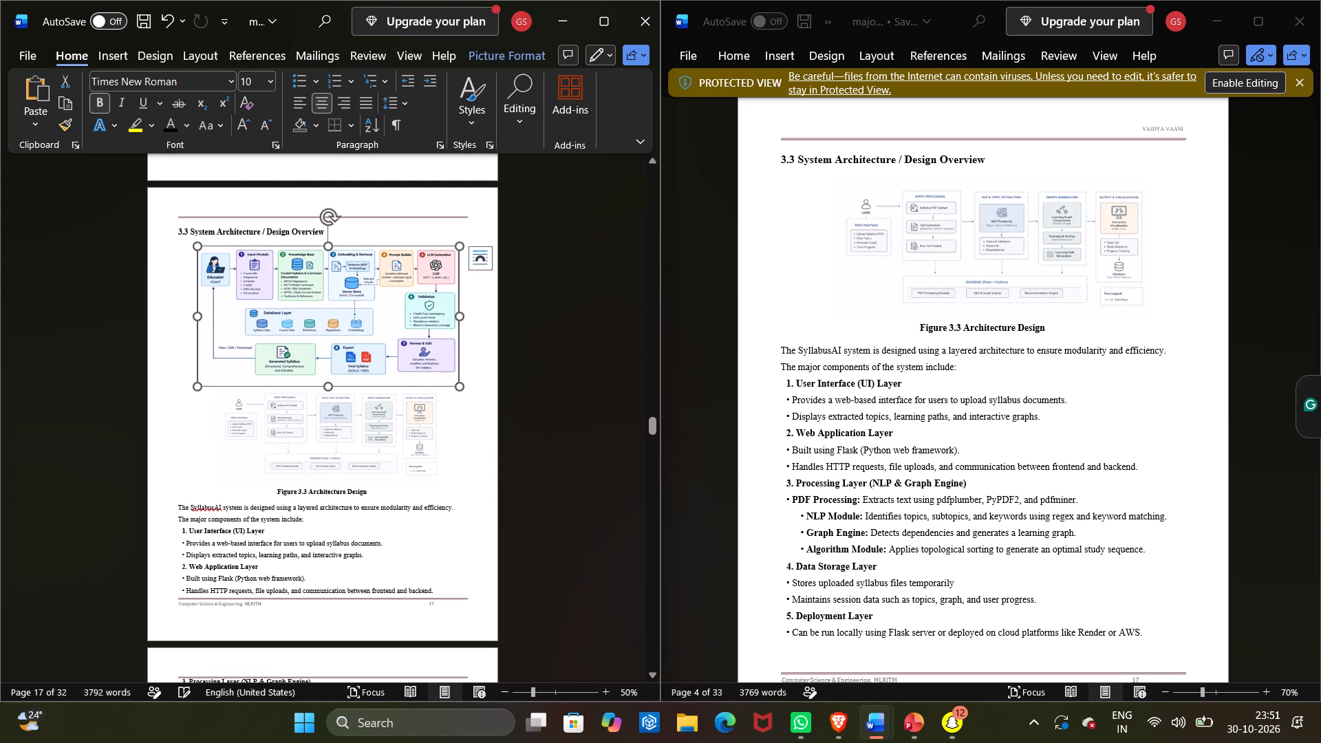
{"action": "left_click_drag", "start_coordinate": [352, 302], "coordinate": [303, 301]}
{"action": "left_click_drag", "start_coordinate": [197, 320], "coordinate": [173, 320]}
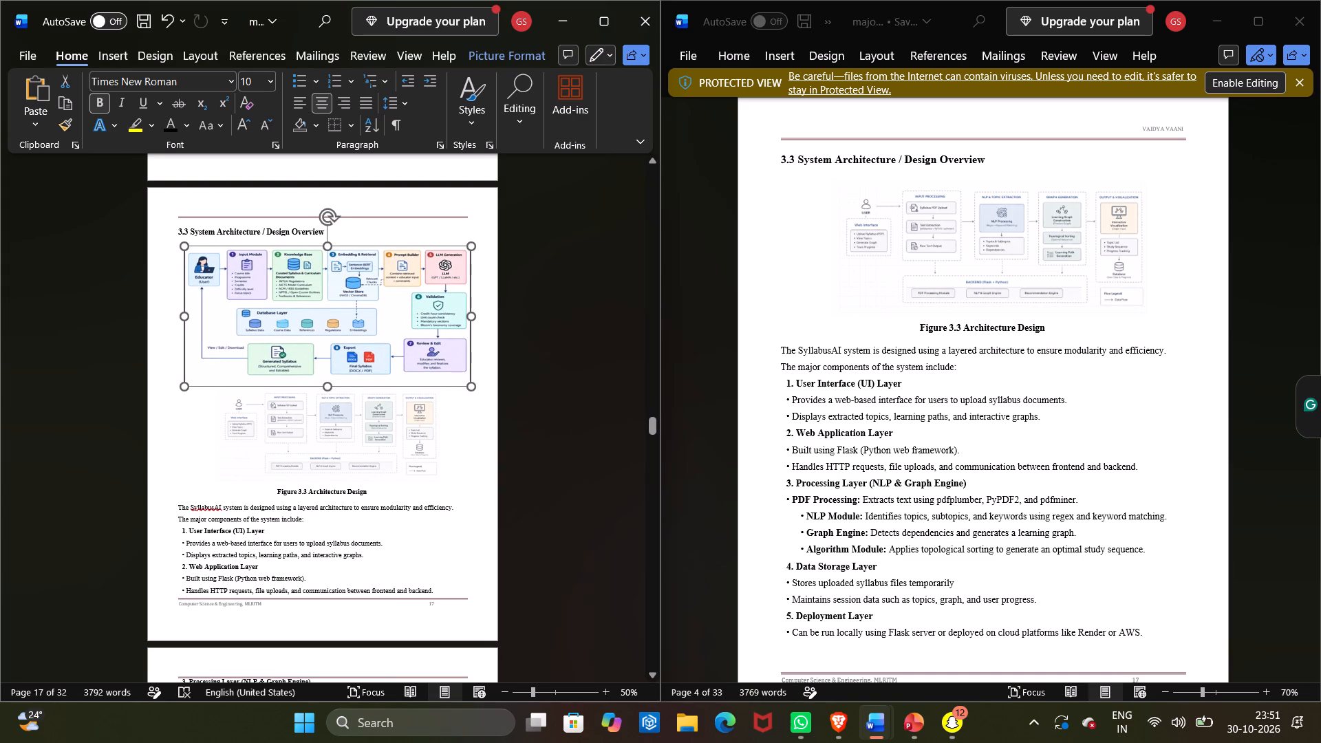
{"action": "left_click_drag", "start_coordinate": [173, 320], "coordinate": [167, 323]}
{"action": "left_click", "coordinate": [577, 424]}
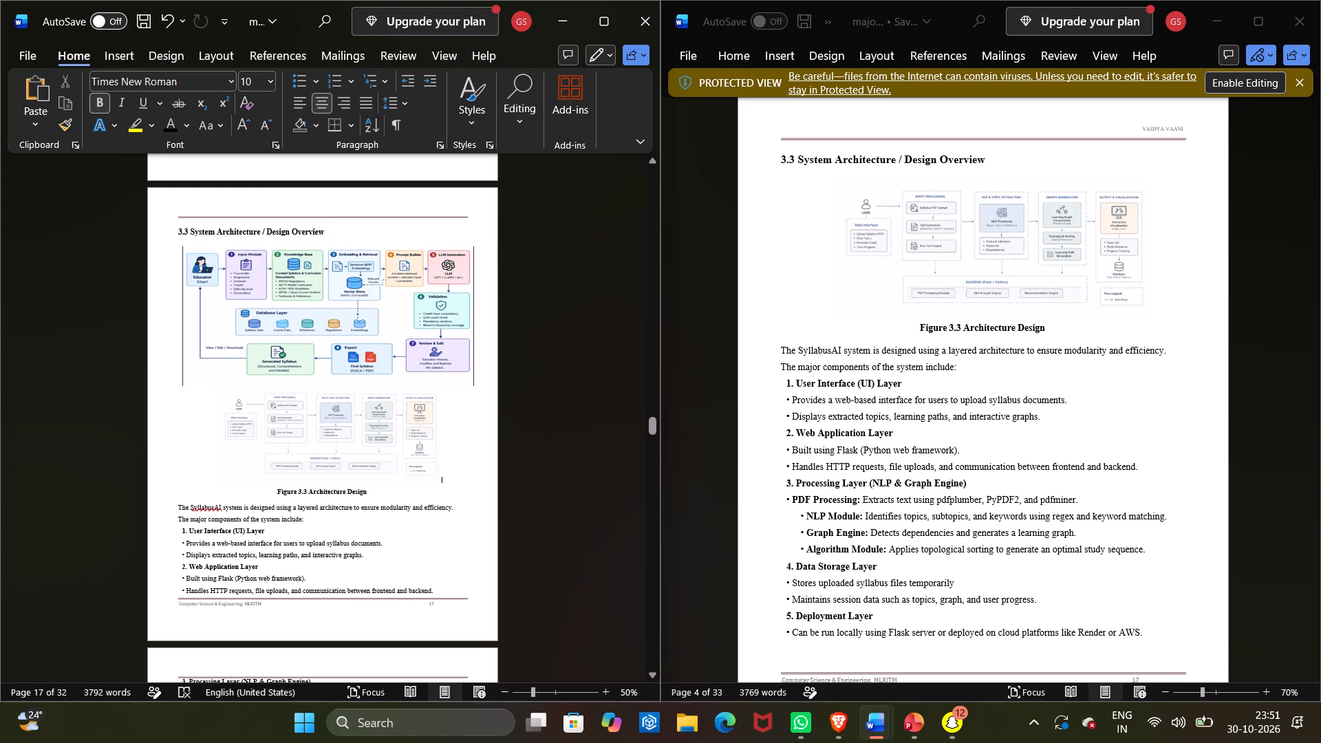
Cut the old architecture diagram located between the new picture and the Figure 3.3 Architecture Design caption.
{"action": "left_click", "coordinate": [381, 456]}
{"action": "right_click", "coordinate": [378, 448]}
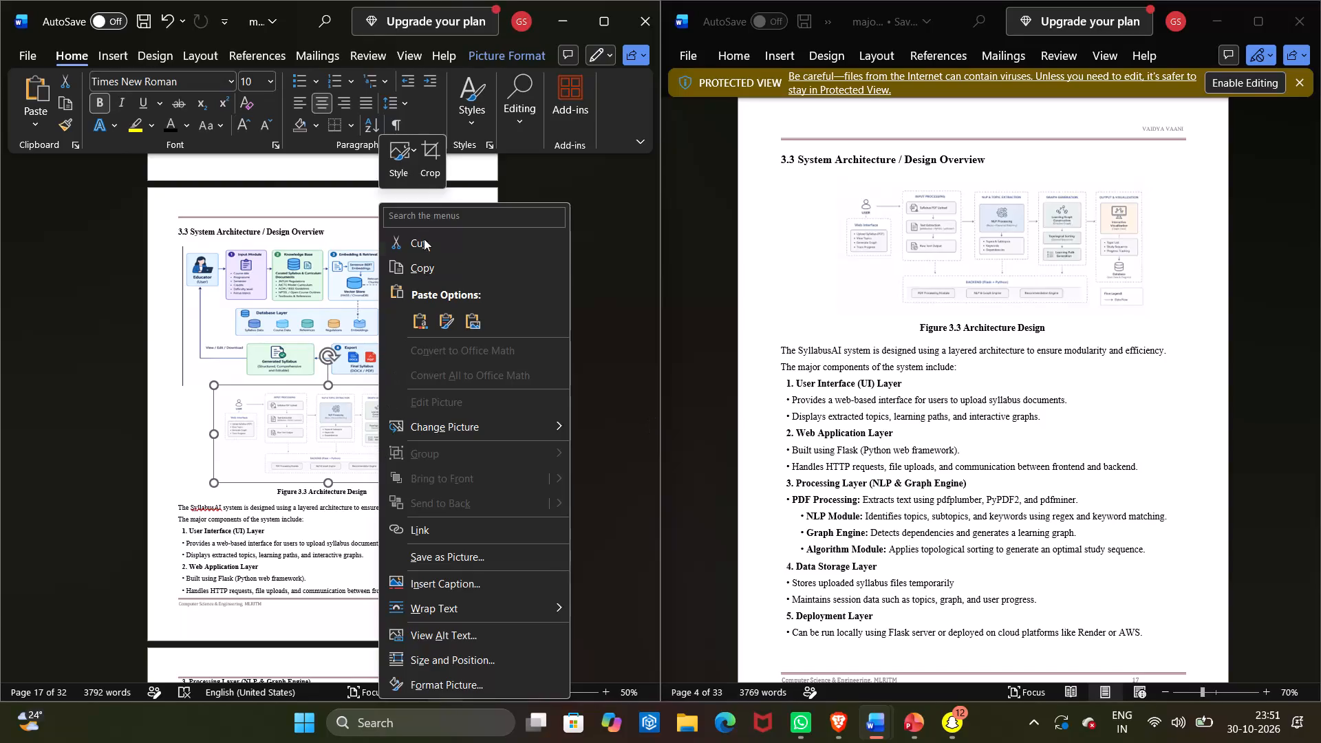
{"action": "left_click", "coordinate": [420, 252]}
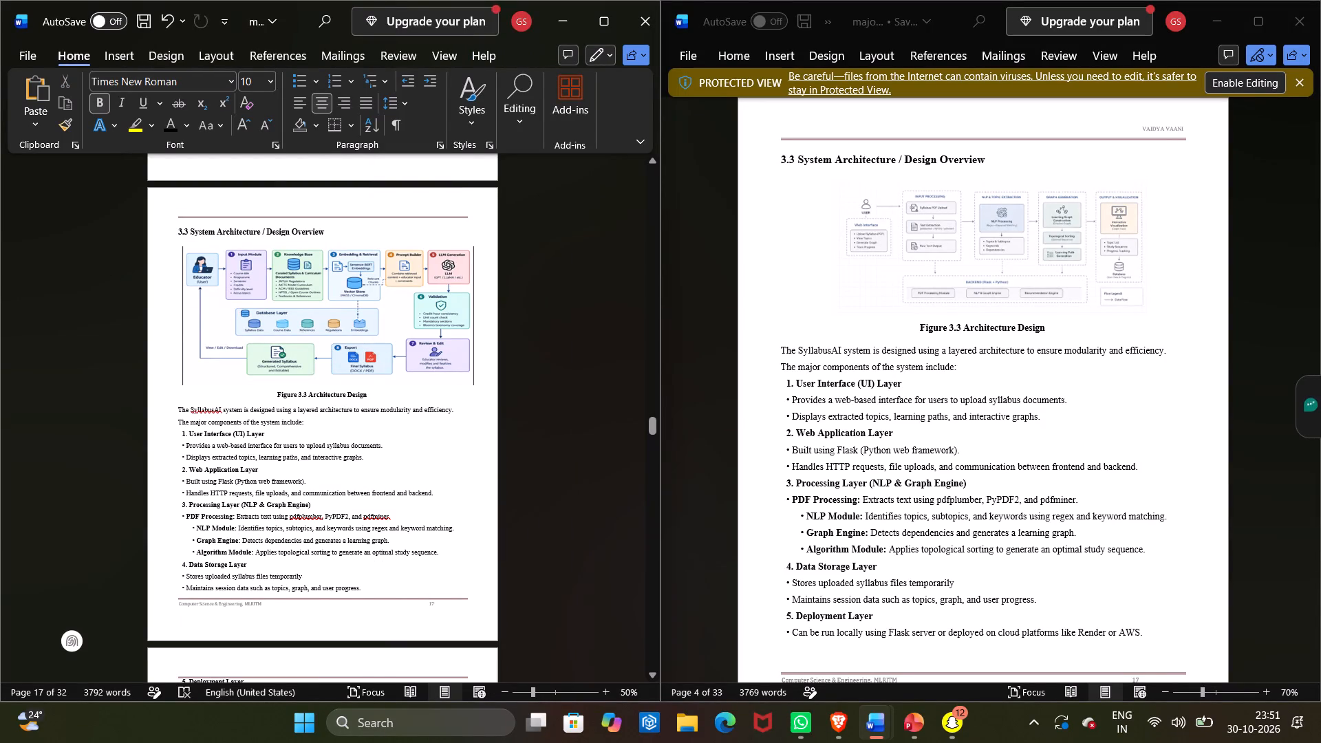
Shrink the new architecture picture proportionally so the Deployment Layer text fits on the same page as section 3.3, matching the reference report.
{"action": "scroll", "coordinate": [875, 495], "scroll_direction": "down", "scroll_amount": 2}
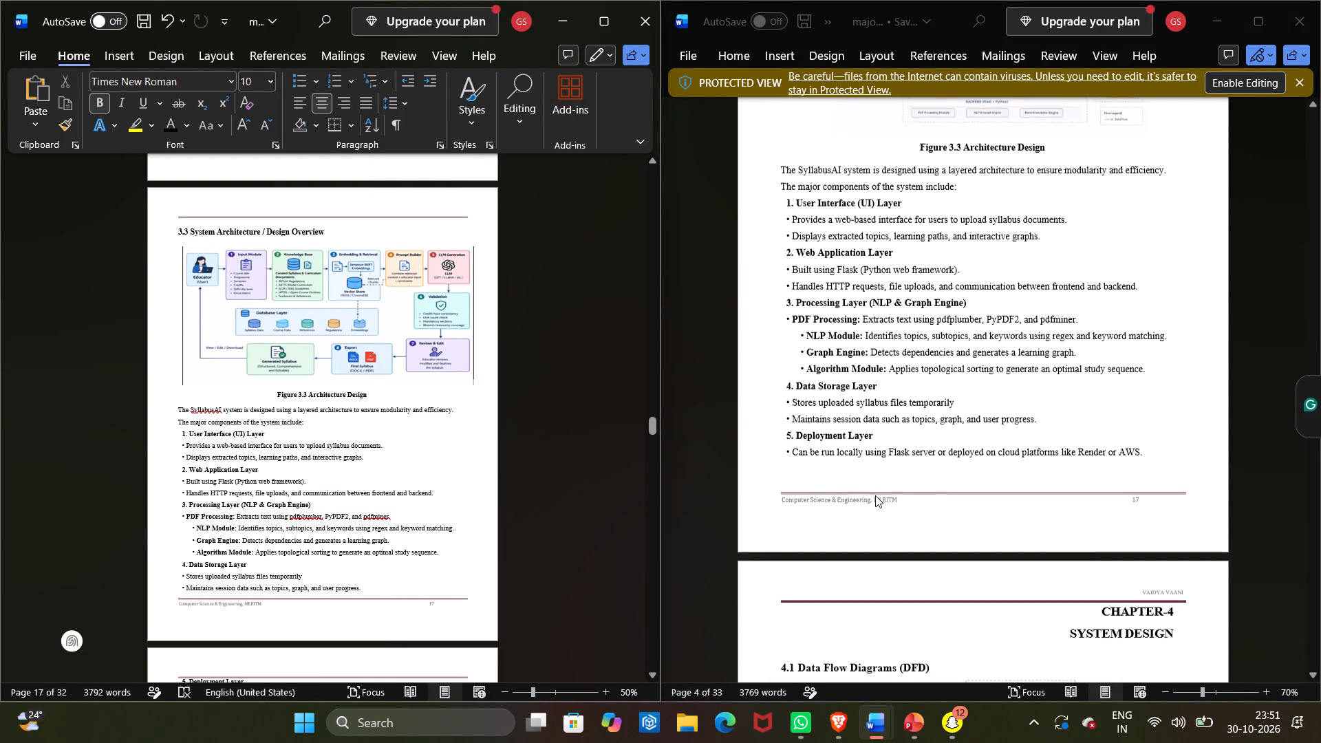
{"action": "scroll", "coordinate": [875, 495], "scroll_direction": "down", "scroll_amount": 1}
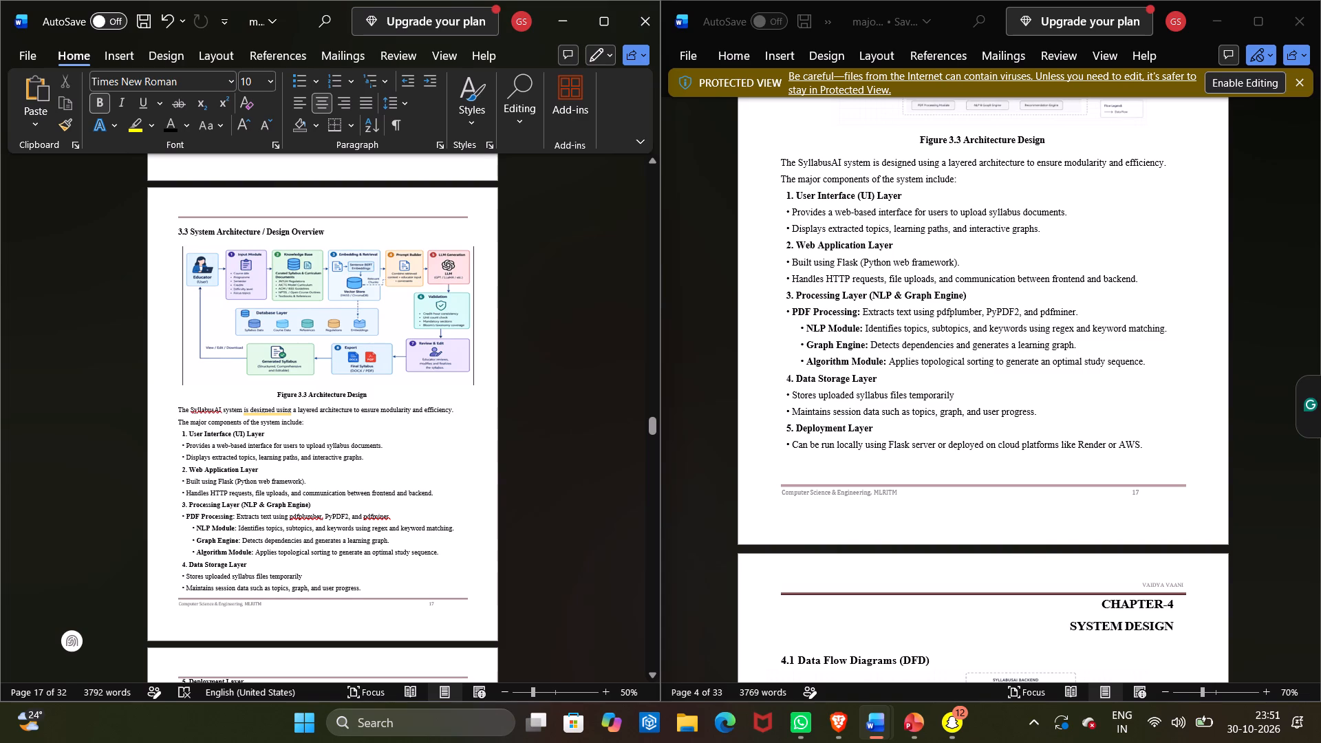
{"action": "scroll", "coordinate": [429, 456], "scroll_direction": "down", "scroll_amount": 2}
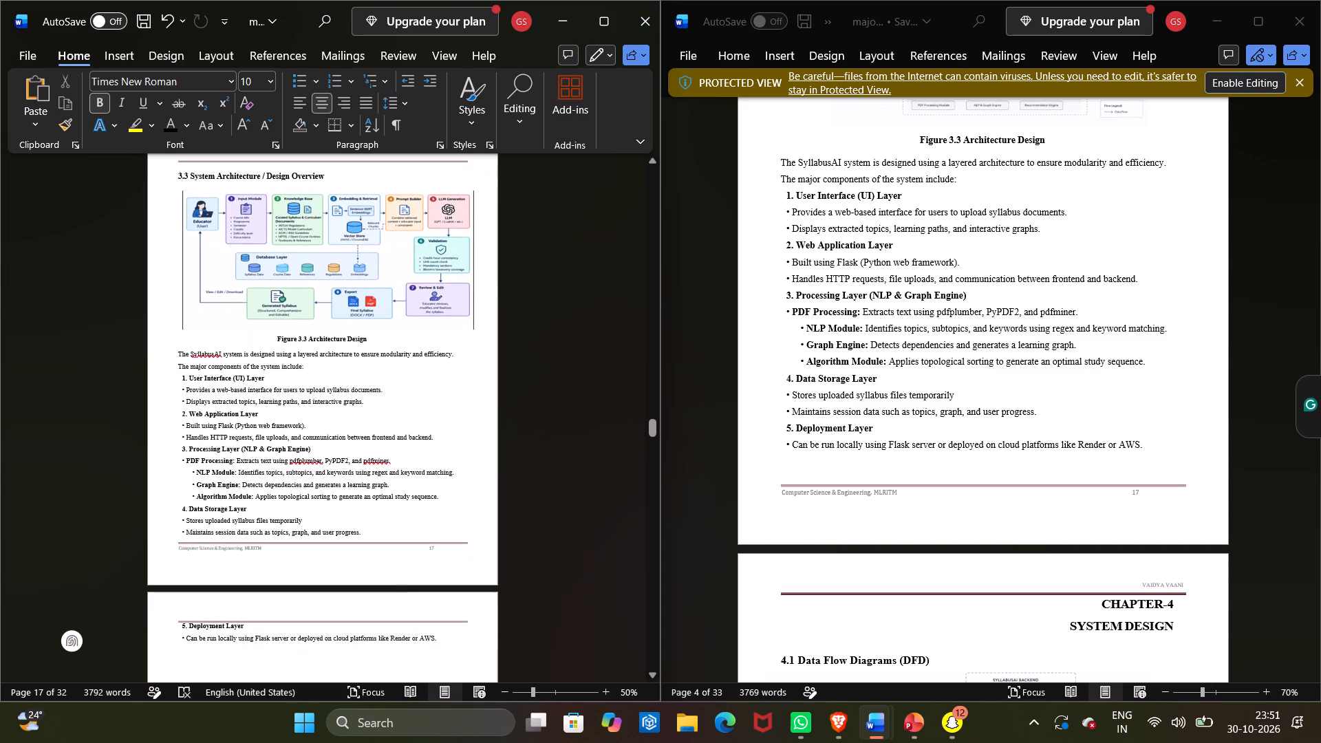
{"action": "scroll", "coordinate": [429, 456], "scroll_direction": "down", "scroll_amount": 5}
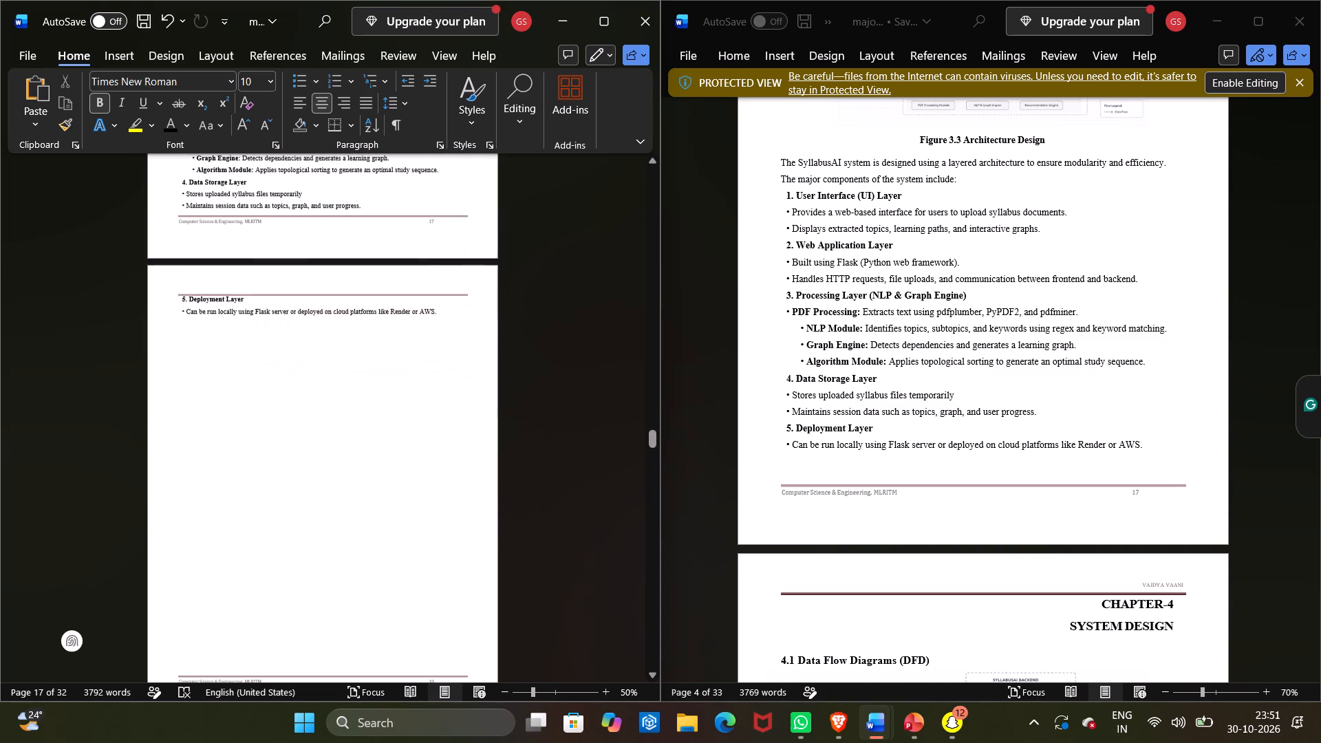
{"action": "scroll", "coordinate": [429, 456], "scroll_direction": "up", "scroll_amount": 2}
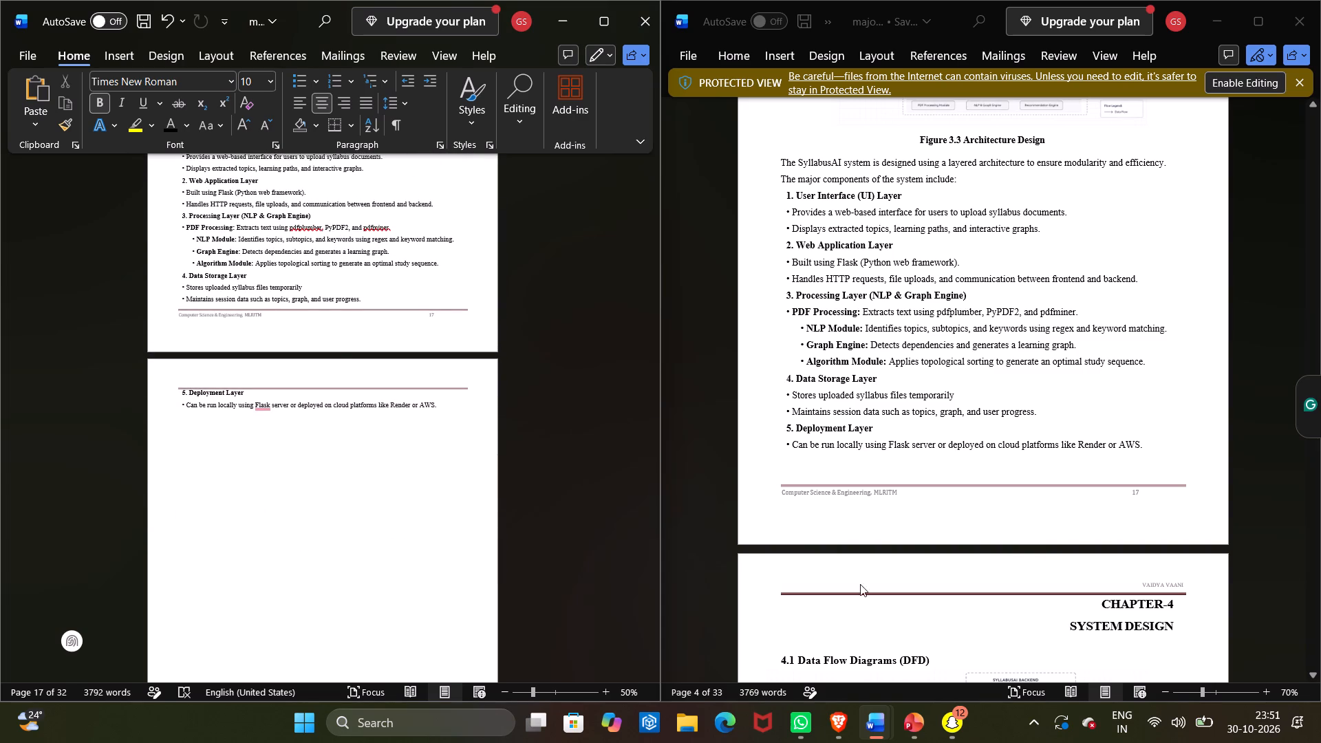
{"action": "scroll", "coordinate": [334, 341], "scroll_direction": "up", "scroll_amount": 4}
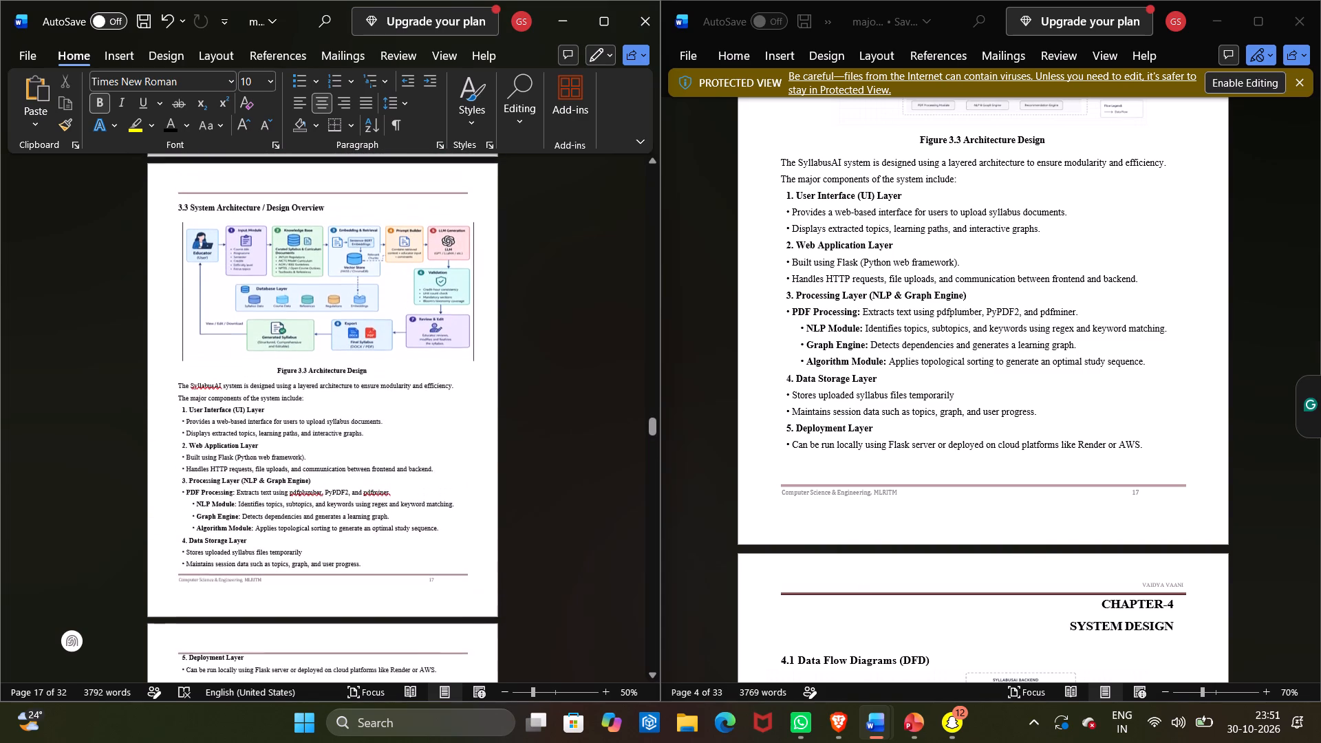
{"action": "left_click", "coordinate": [471, 360]}
{"action": "left_click_drag", "start_coordinate": [358, 295], "coordinate": [327, 250]}
{"action": "scroll", "coordinate": [853, 313], "scroll_direction": "up", "scroll_amount": 2}
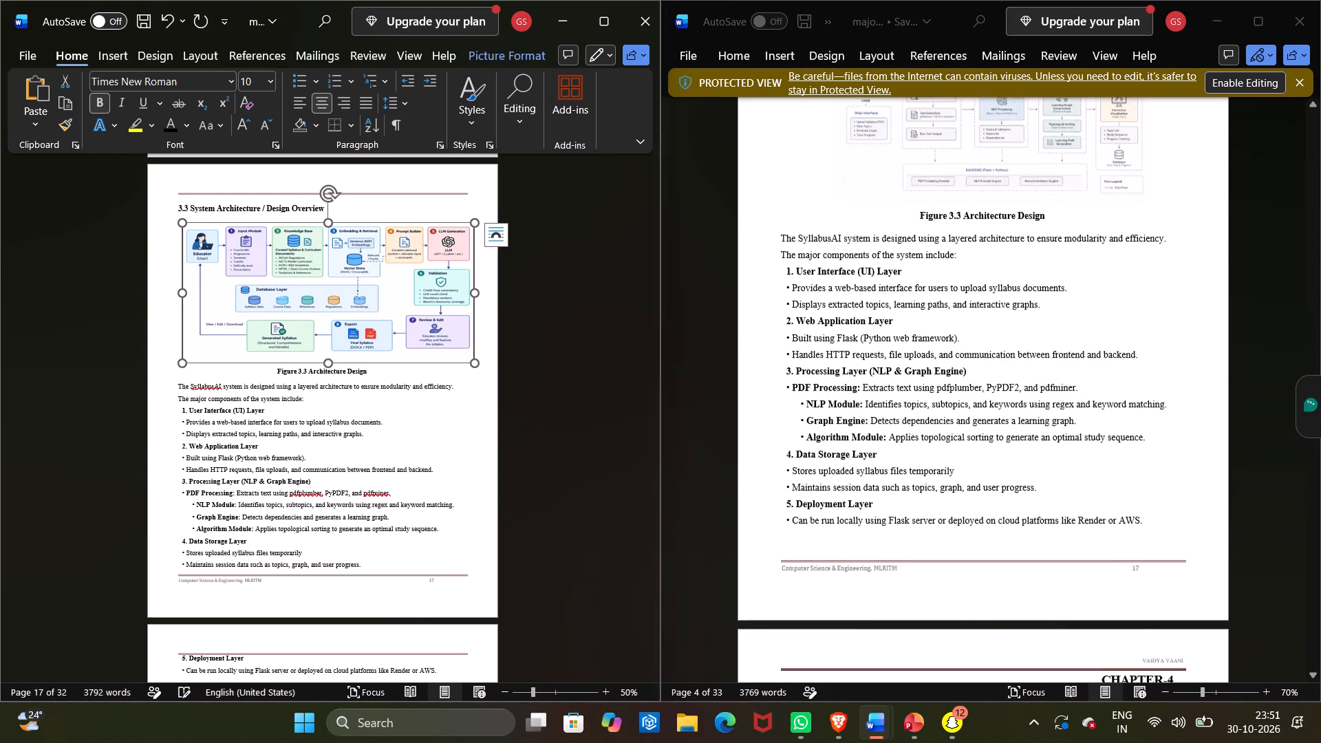
{"action": "scroll", "coordinate": [853, 313], "scroll_direction": "up", "scroll_amount": 1}
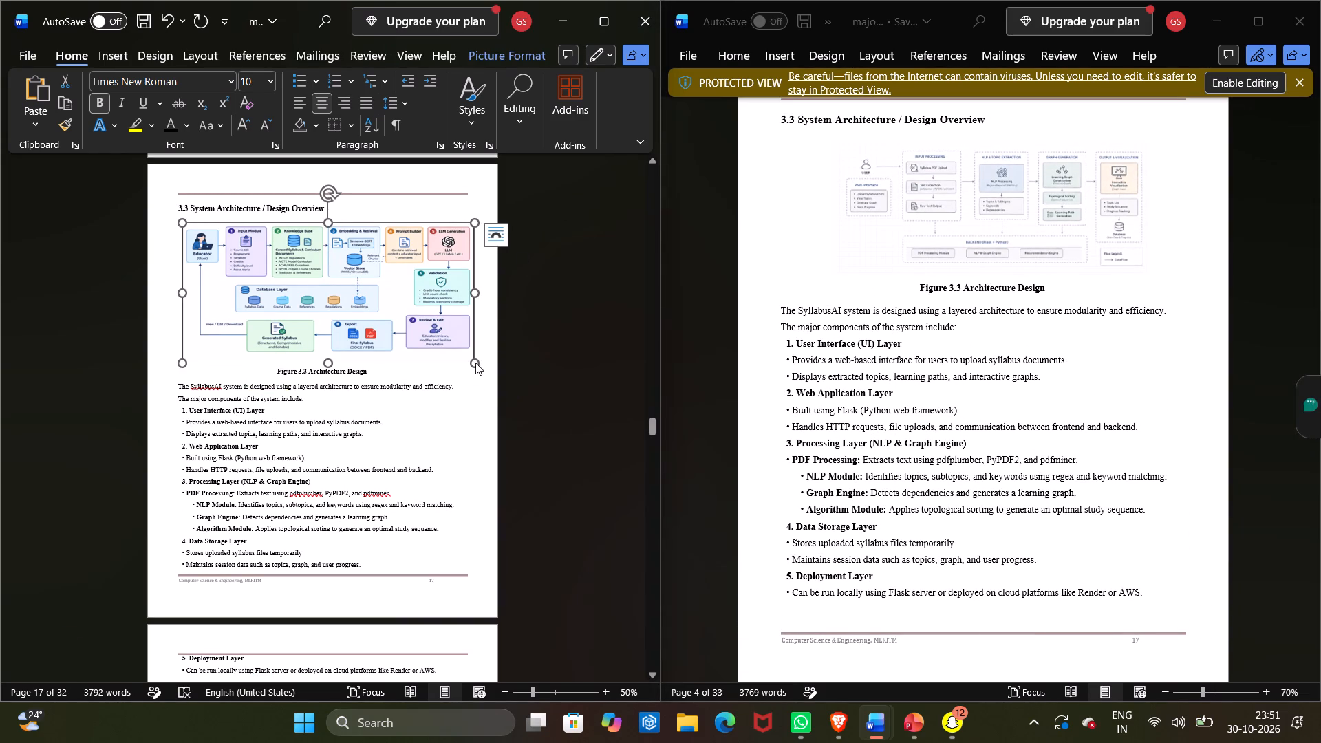
{"action": "left_click_drag", "start_coordinate": [475, 360], "coordinate": [458, 343]}
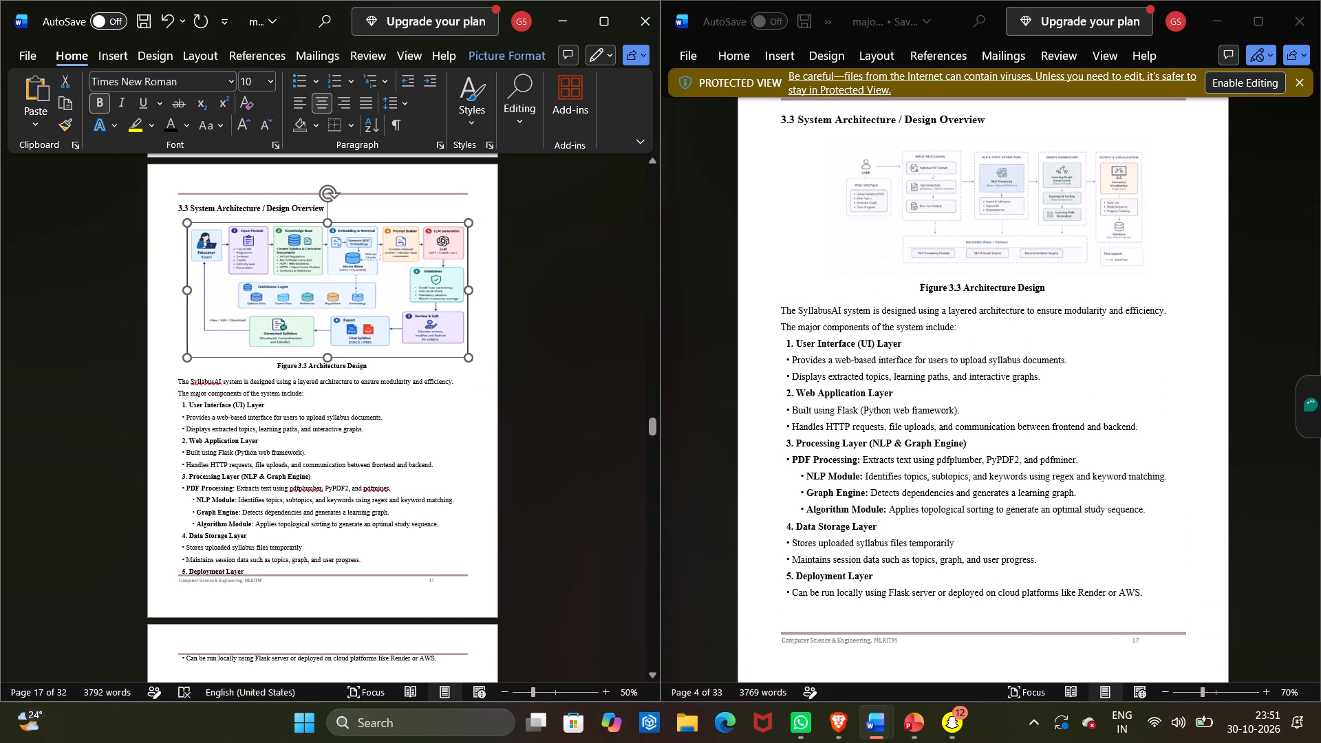
{"action": "left_click_drag", "start_coordinate": [469, 356], "coordinate": [459, 330]}
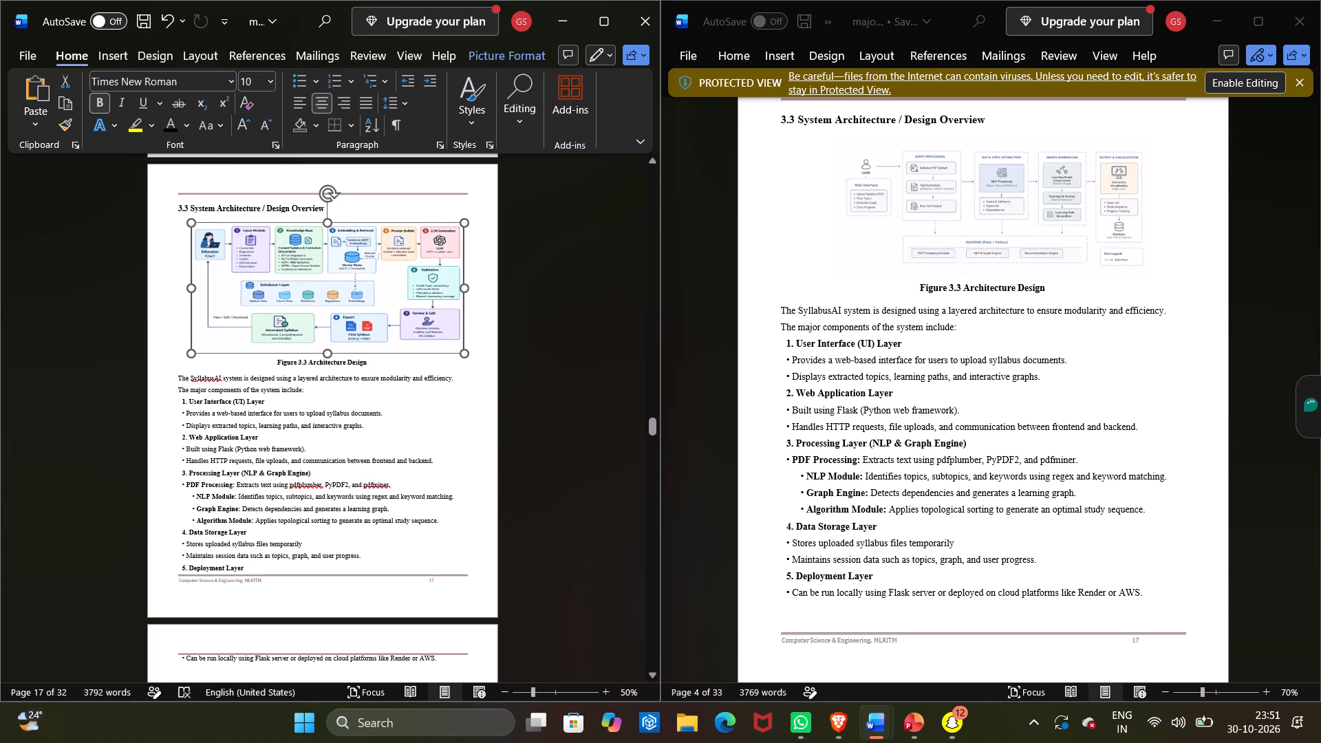
{"action": "left_click_drag", "start_coordinate": [459, 330], "coordinate": [442, 283]}
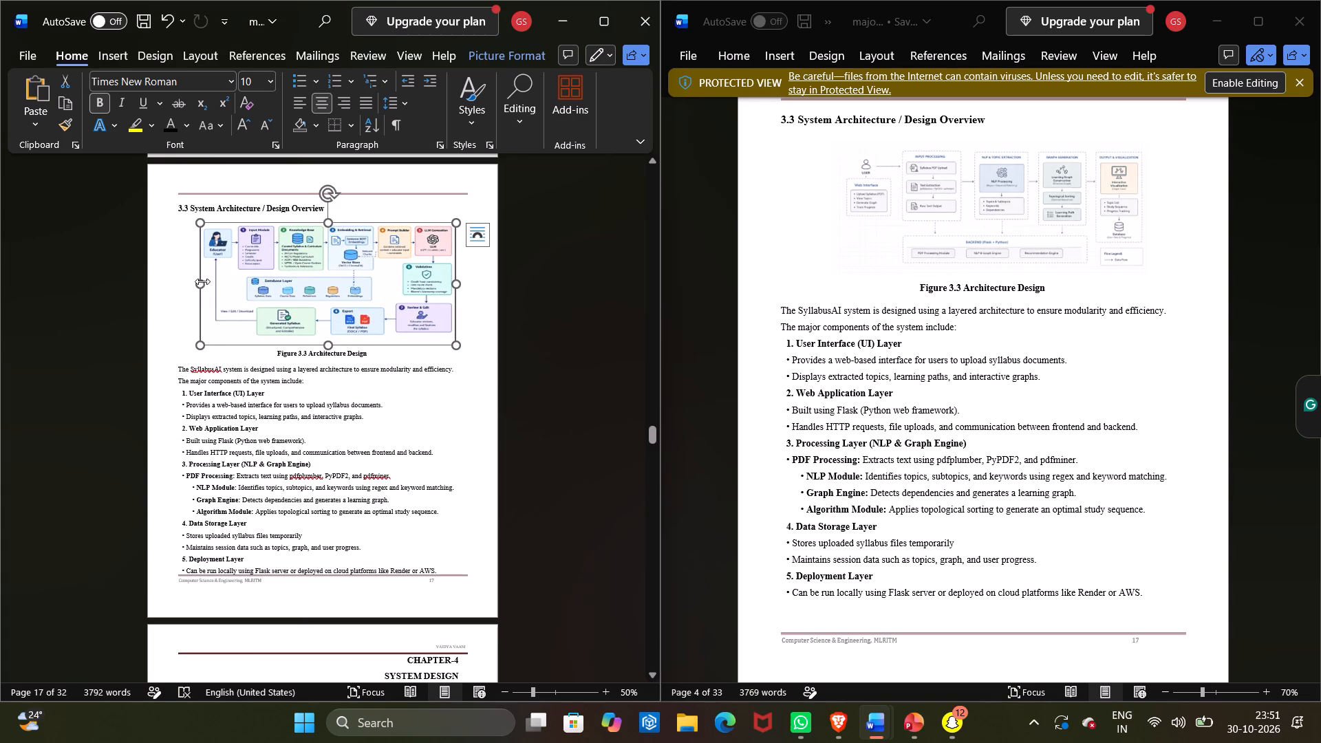
Widen the architecture picture to span the full text width, keeping it short enough for section 3.3 to stay on one page.
{"action": "left_click_drag", "start_coordinate": [201, 284], "coordinate": [174, 288]}
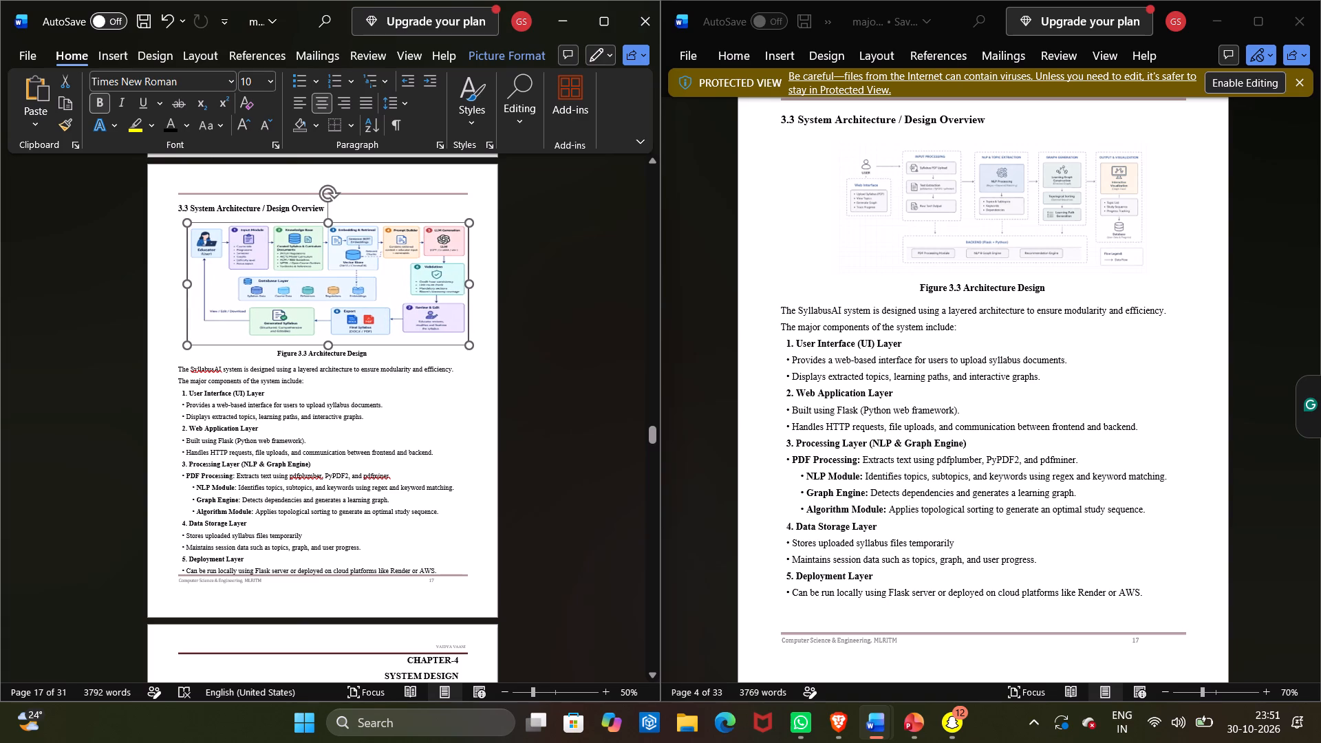
{"action": "left_click_drag", "start_coordinate": [174, 288], "coordinate": [173, 288]}
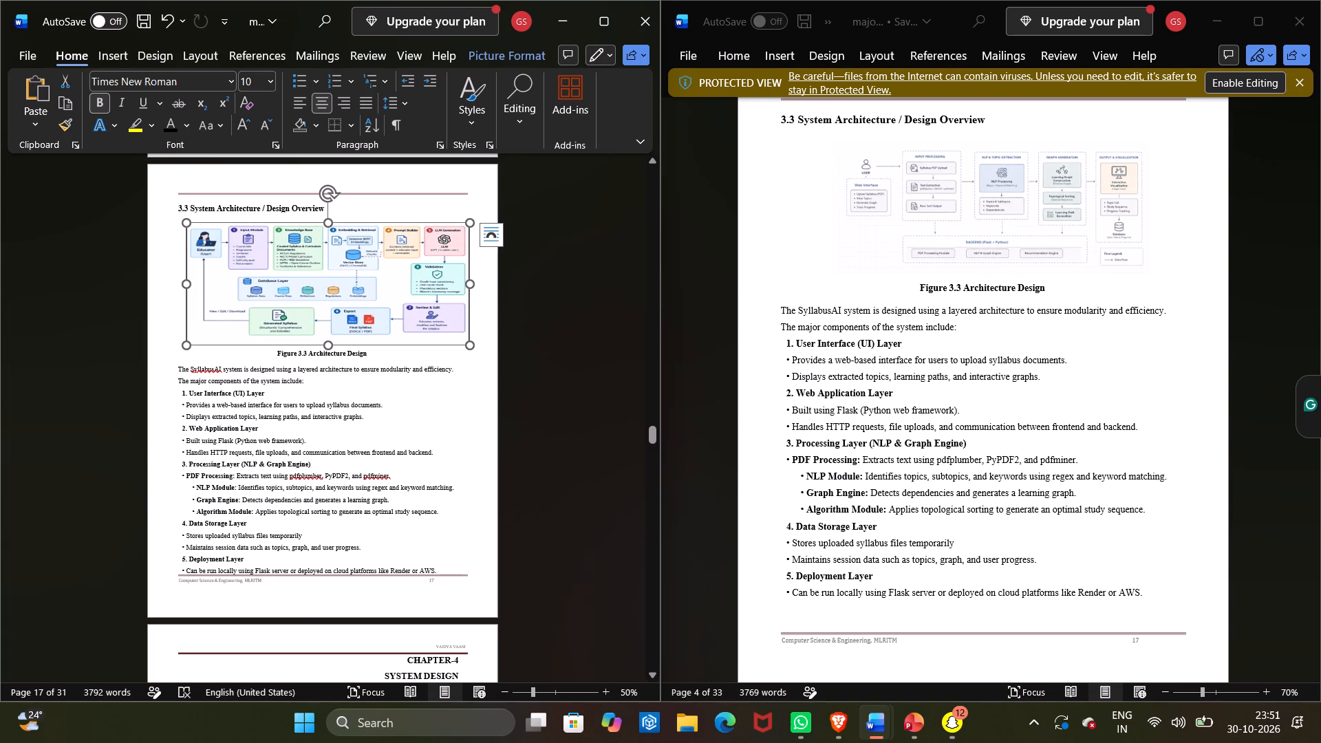
{"action": "left_click", "coordinate": [326, 220]}
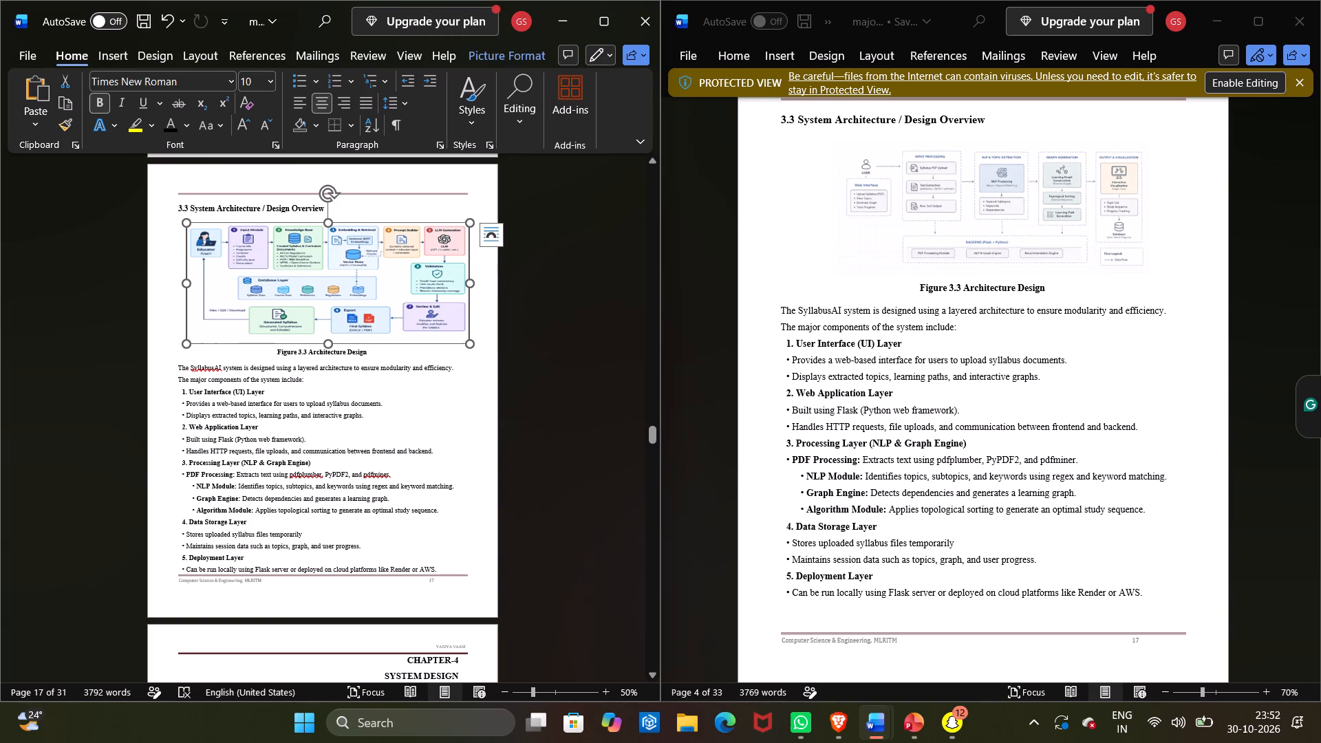
{"action": "left_click", "coordinate": [540, 363]}
{"action": "left_click", "coordinate": [186, 278]}
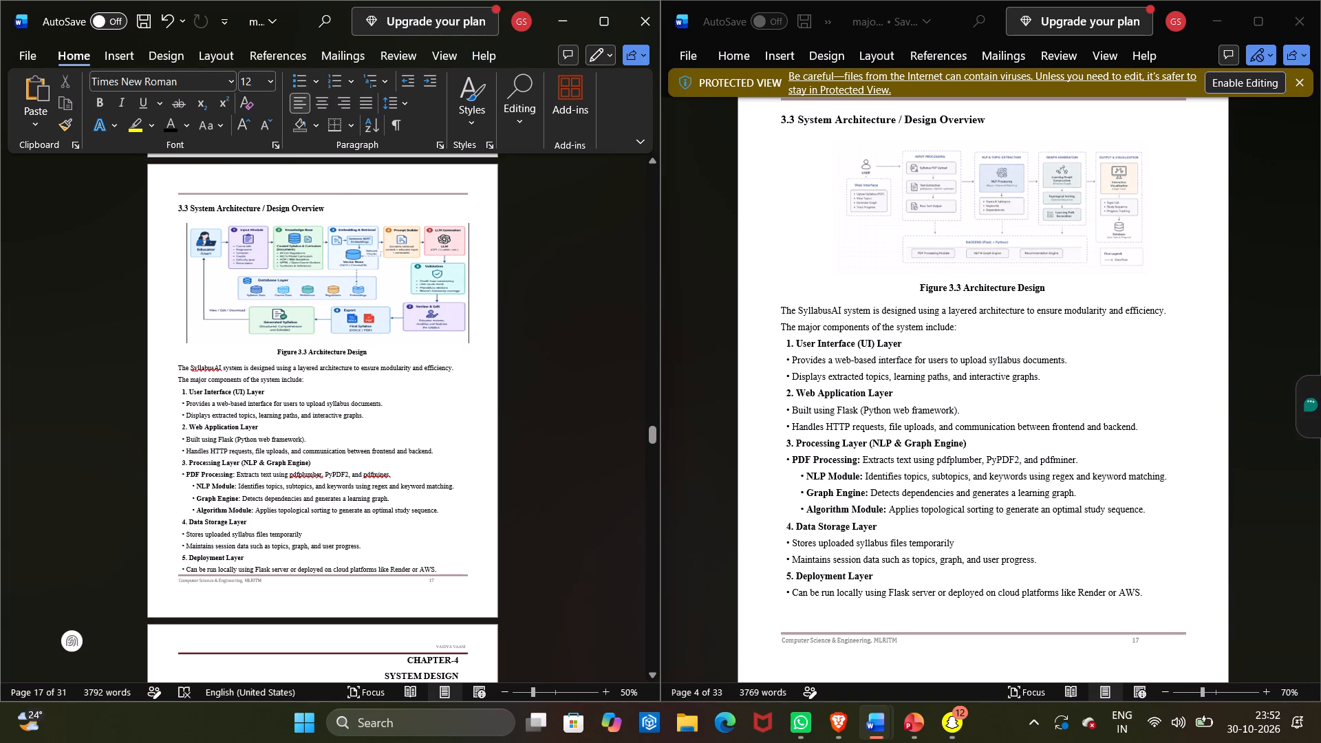
{"action": "left_click_drag", "start_coordinate": [186, 278], "coordinate": [174, 282]}
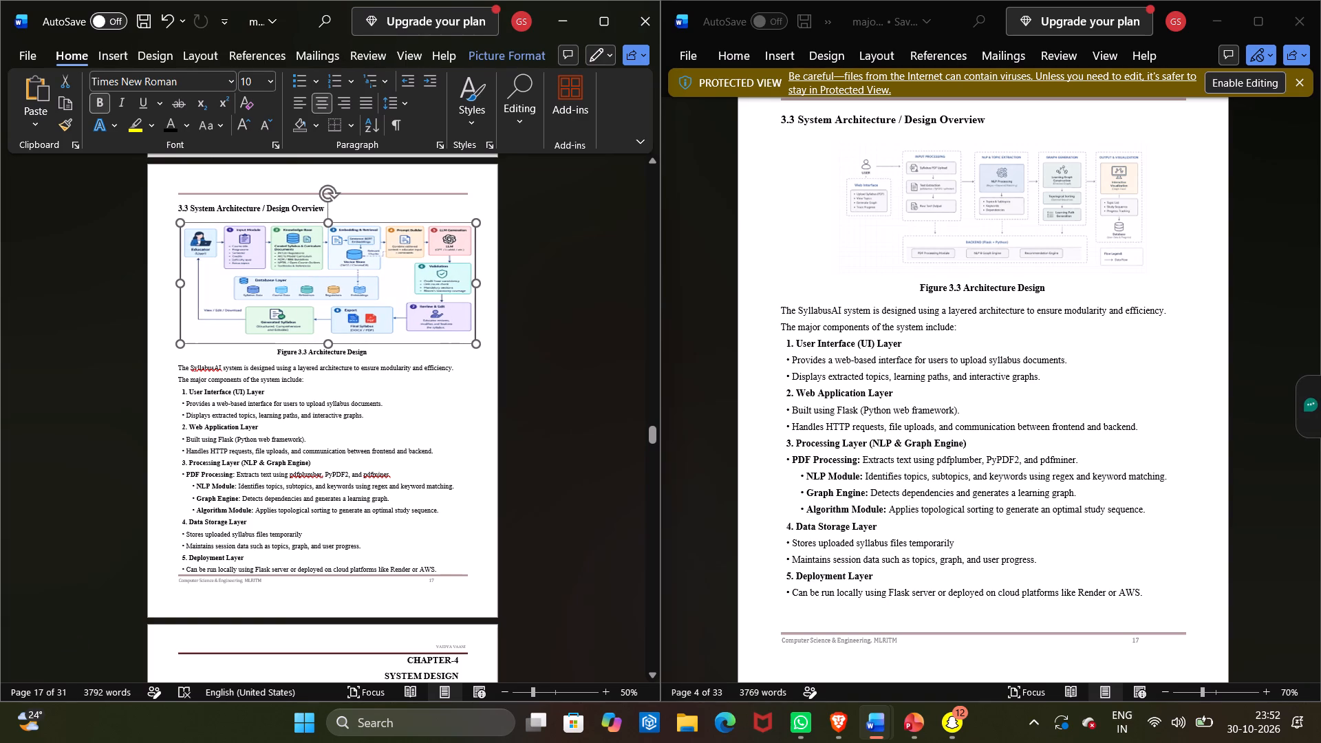
{"action": "left_click_drag", "start_coordinate": [174, 282], "coordinate": [172, 282]}
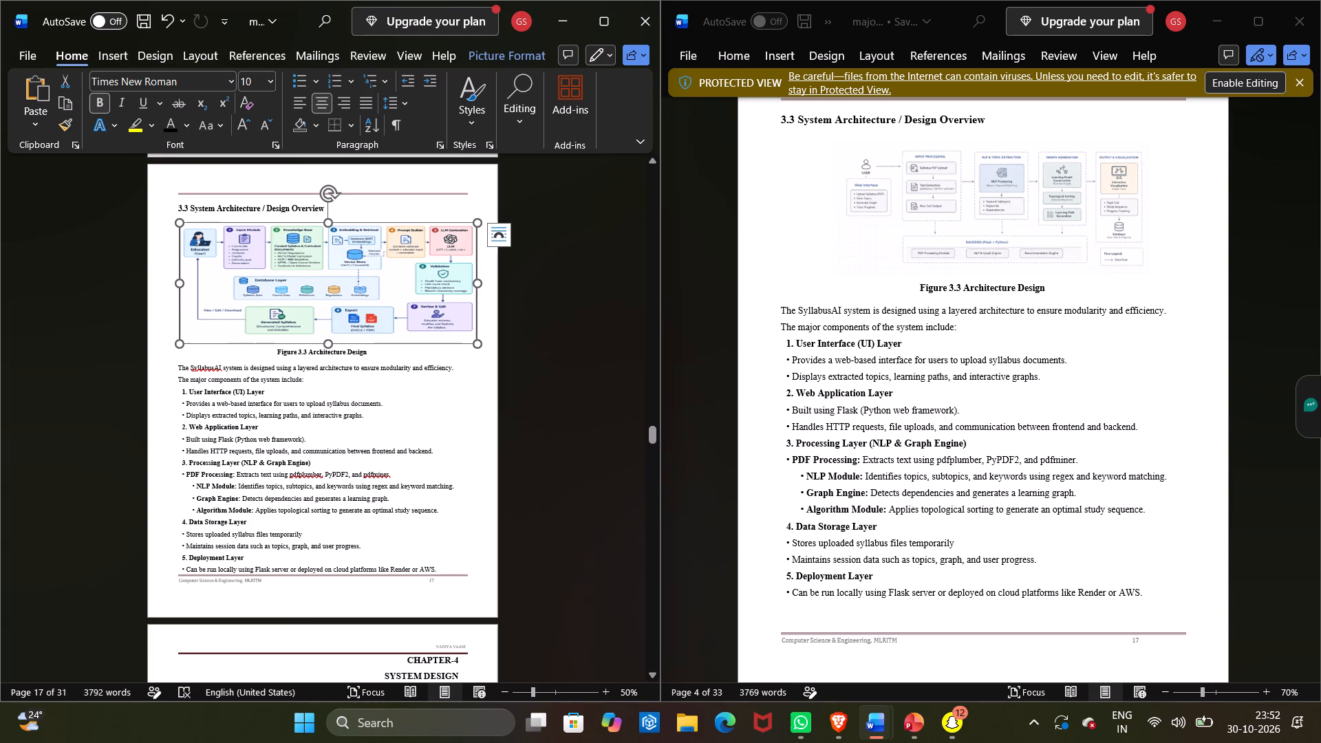
Narrow the architecture picture in section 3.3 slightly so it no longer extends past the header and footer lines' width.
{"action": "left_click_drag", "start_coordinate": [482, 288], "coordinate": [466, 288]}
{"action": "left_click", "coordinate": [476, 281]}
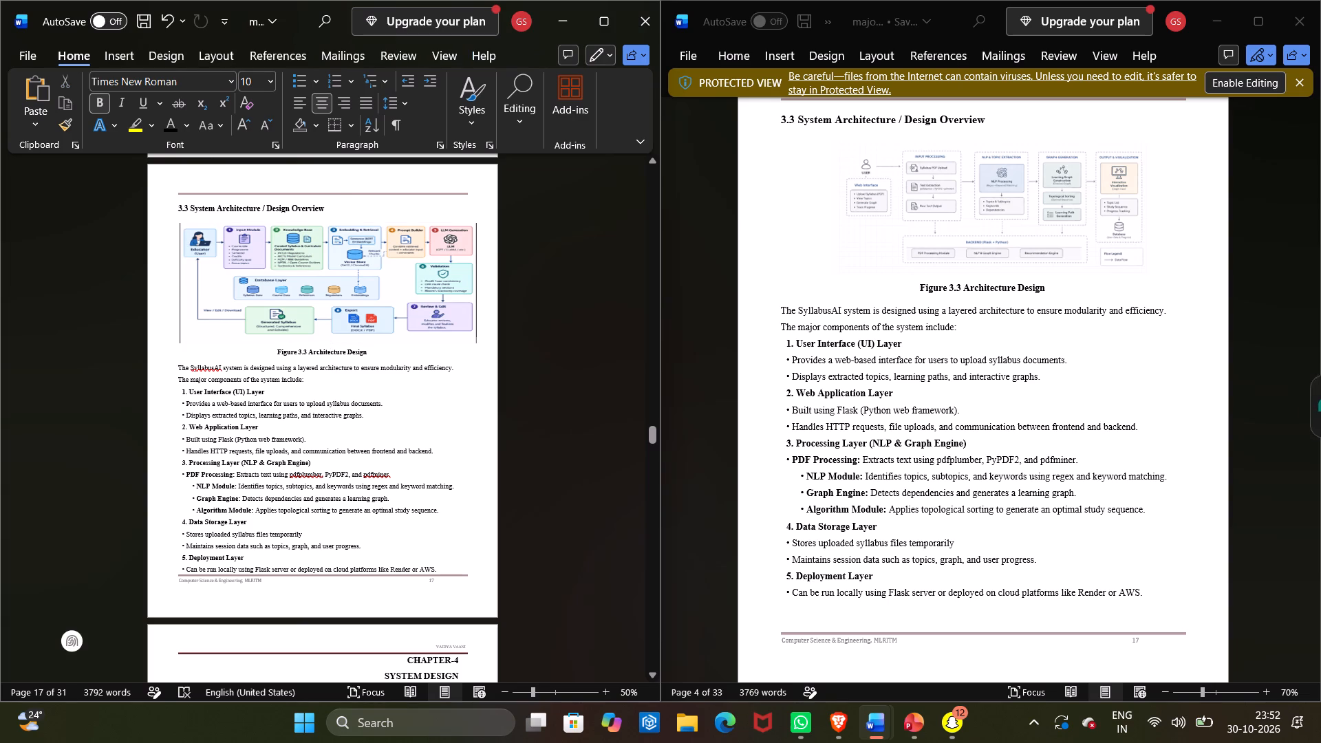
{"action": "left_click_drag", "start_coordinate": [476, 281], "coordinate": [466, 283]}
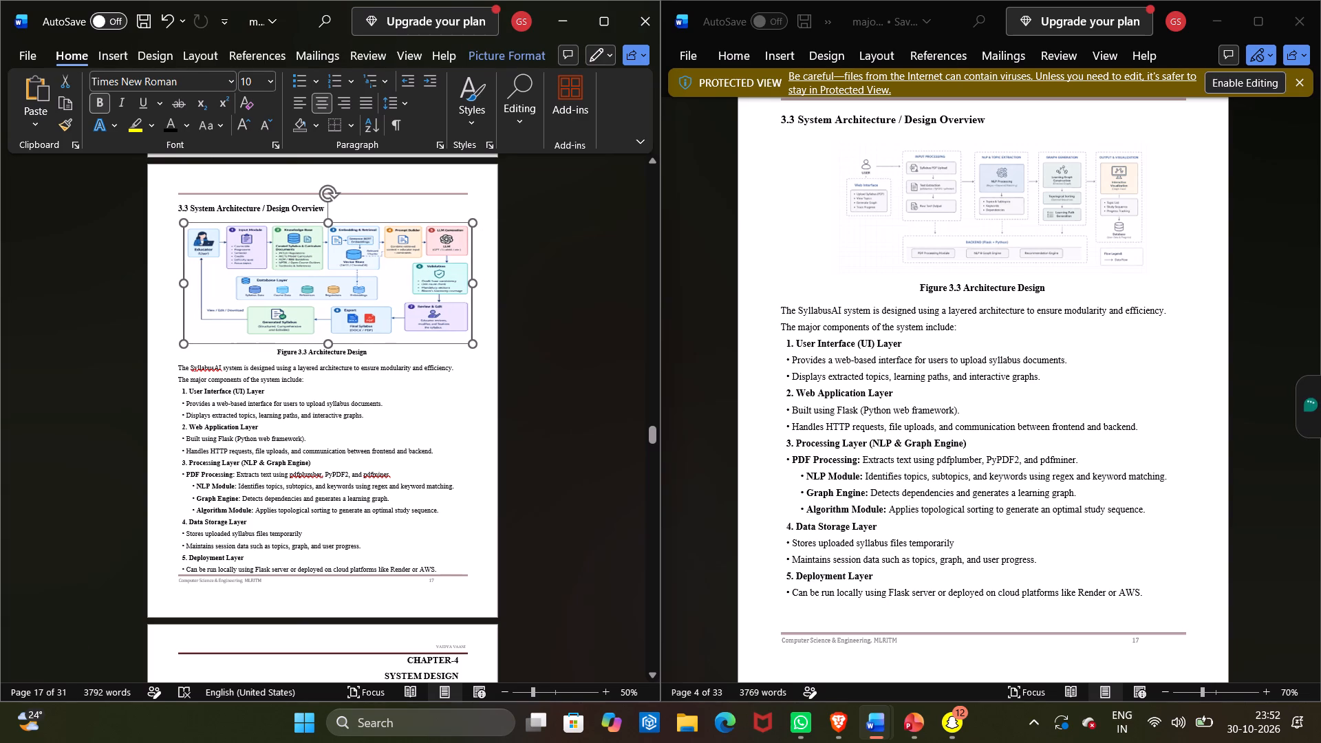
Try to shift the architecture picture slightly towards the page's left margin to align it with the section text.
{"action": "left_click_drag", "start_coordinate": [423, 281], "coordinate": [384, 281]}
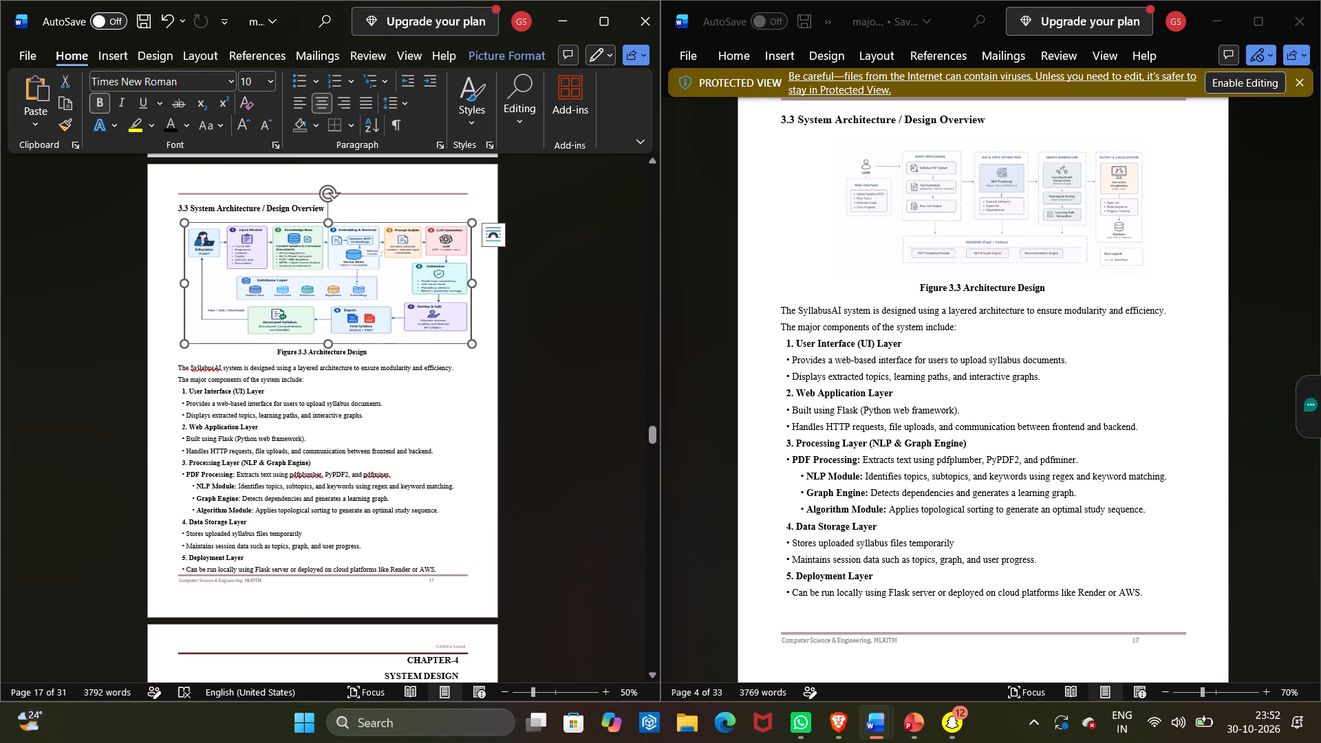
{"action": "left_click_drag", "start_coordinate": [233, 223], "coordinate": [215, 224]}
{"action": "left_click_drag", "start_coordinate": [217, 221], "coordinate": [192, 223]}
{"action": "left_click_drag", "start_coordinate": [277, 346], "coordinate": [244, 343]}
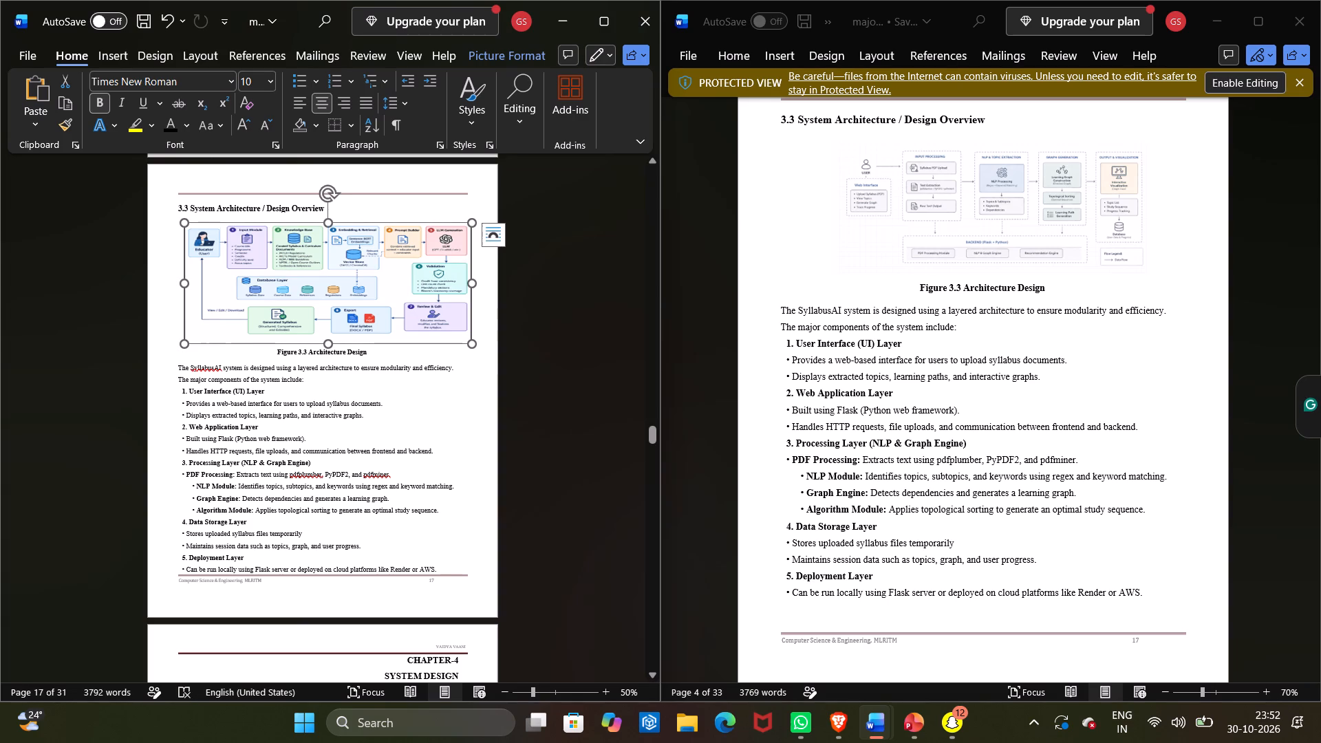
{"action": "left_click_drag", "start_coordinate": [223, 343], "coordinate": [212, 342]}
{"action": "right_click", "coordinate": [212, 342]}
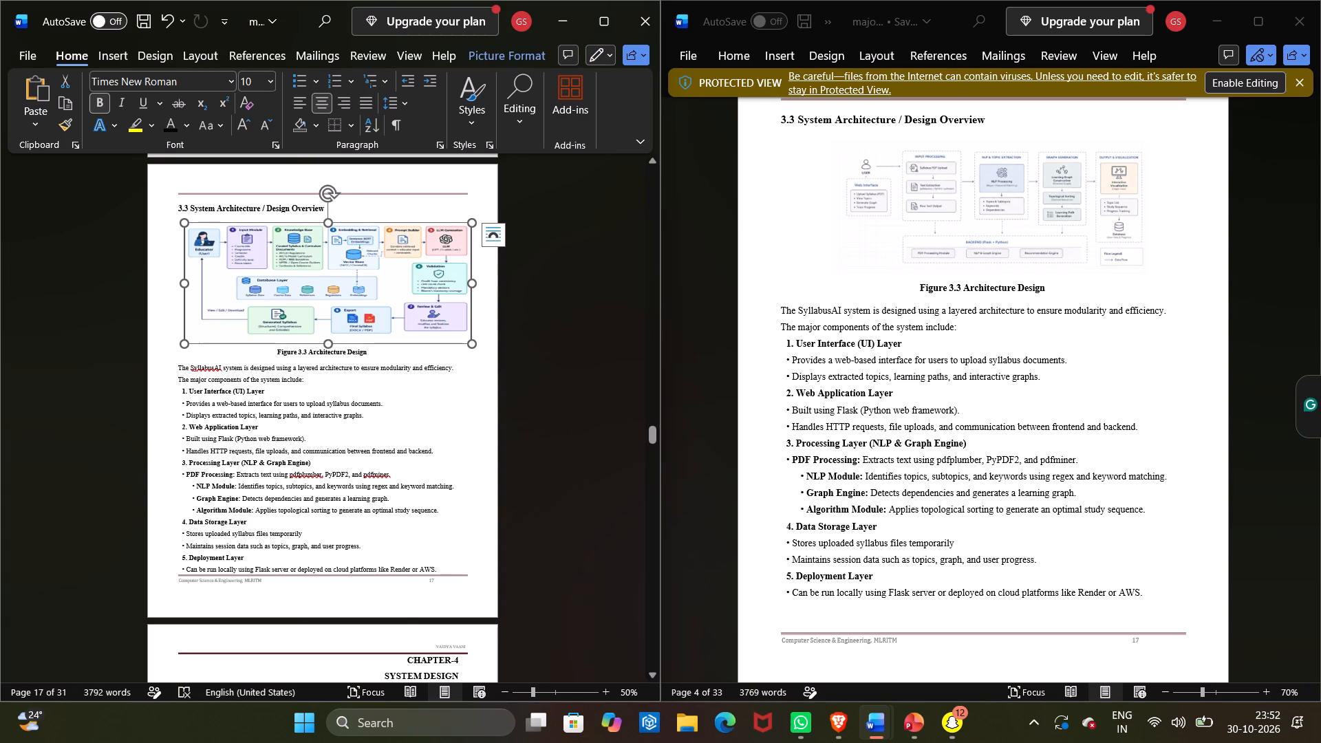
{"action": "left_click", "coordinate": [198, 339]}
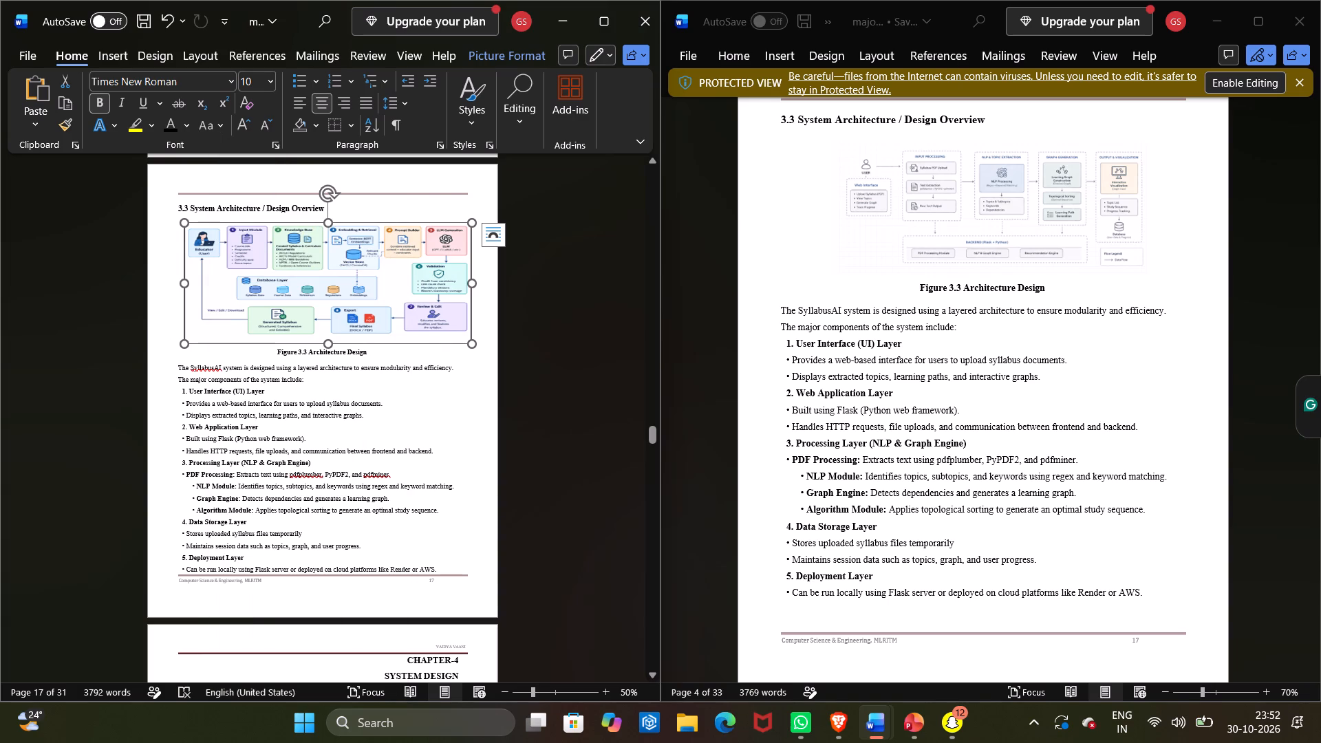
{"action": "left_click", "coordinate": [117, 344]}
In the PowerPoint presentation, review the diagram slides from Use Case to ER Diagram for a replacement for the report's 4.1 Data Flow Diagram.
{"action": "scroll", "coordinate": [340, 375], "scroll_direction": "down", "scroll_amount": 2}
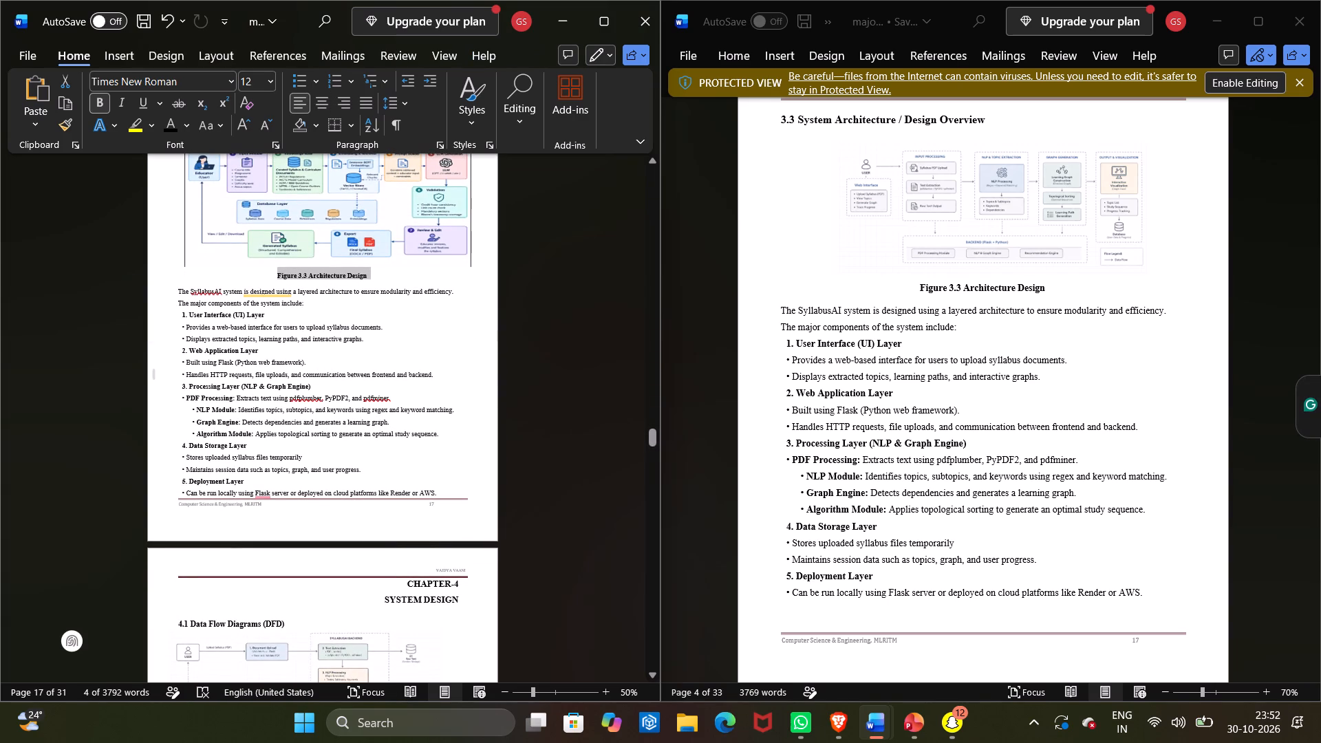
{"action": "scroll", "coordinate": [421, 369], "scroll_direction": "down", "scroll_amount": 5}
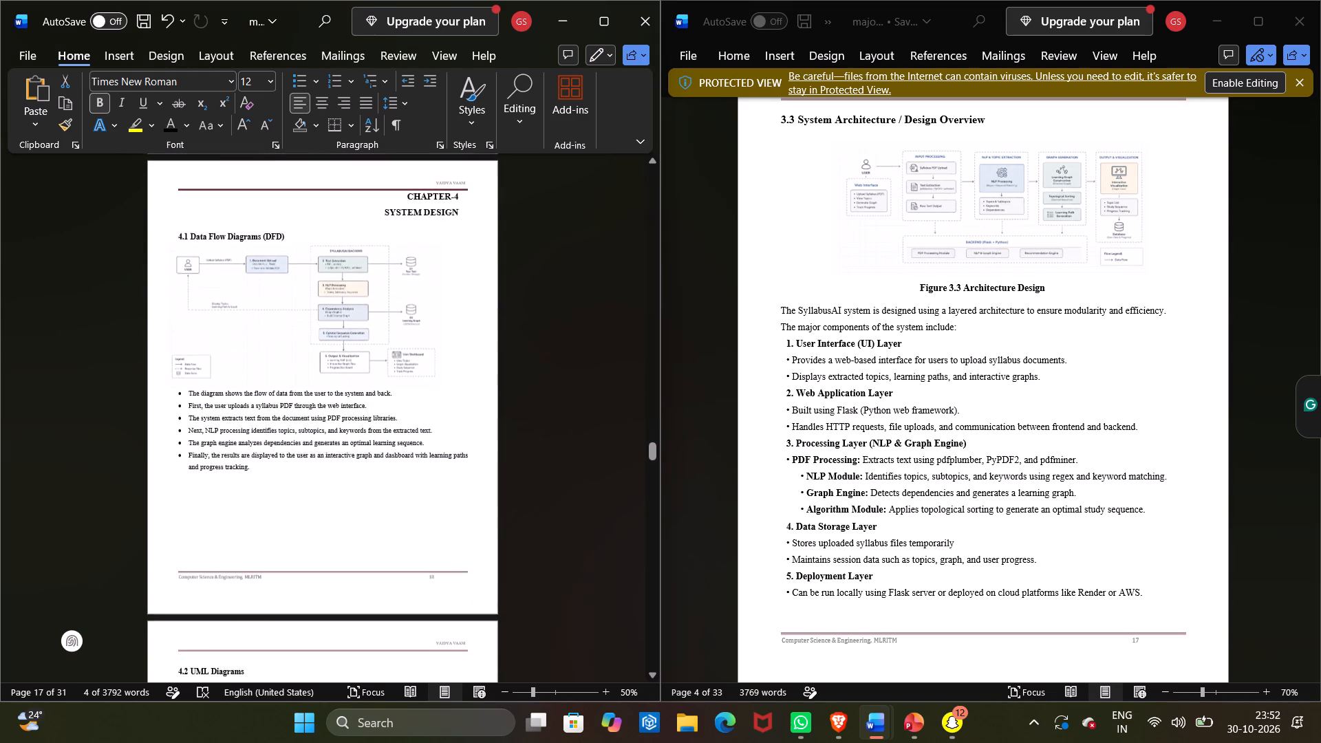
{"action": "left_click", "coordinate": [905, 720]}
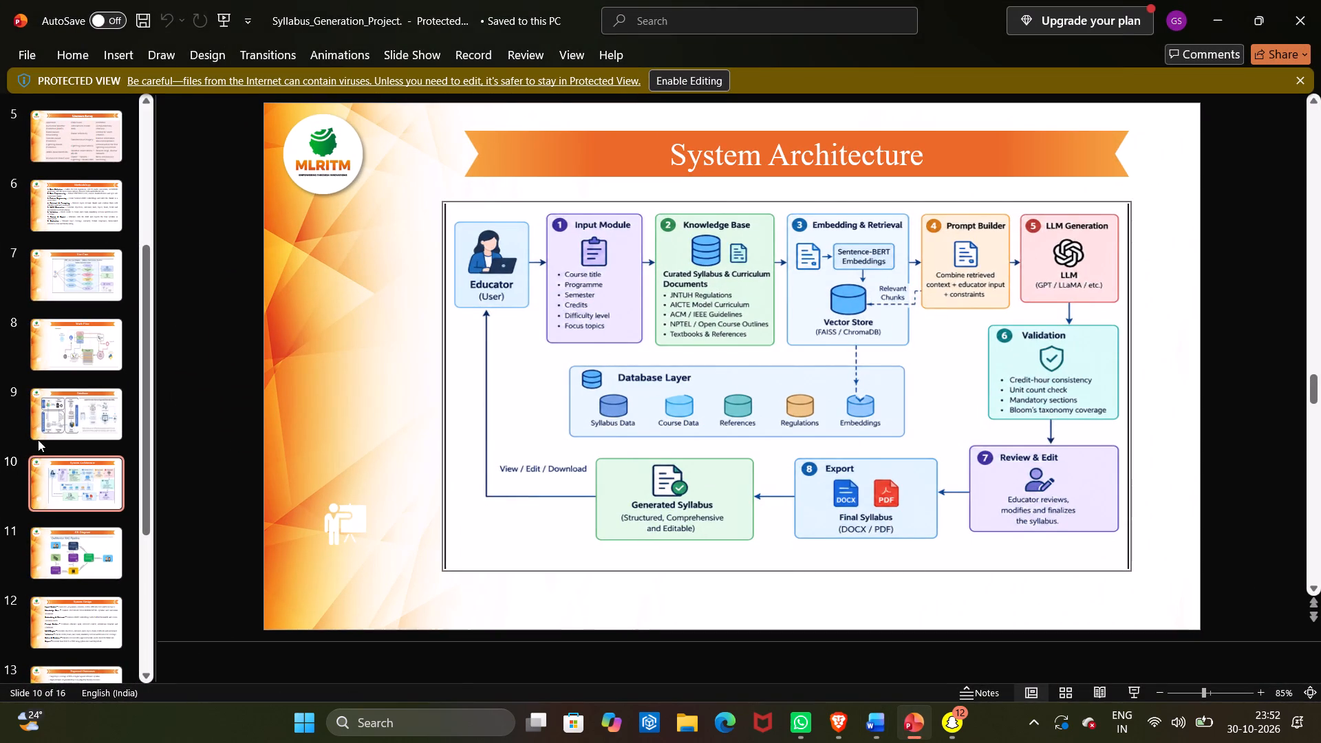
{"action": "left_click", "coordinate": [40, 430]}
{"action": "left_click", "coordinate": [61, 339]}
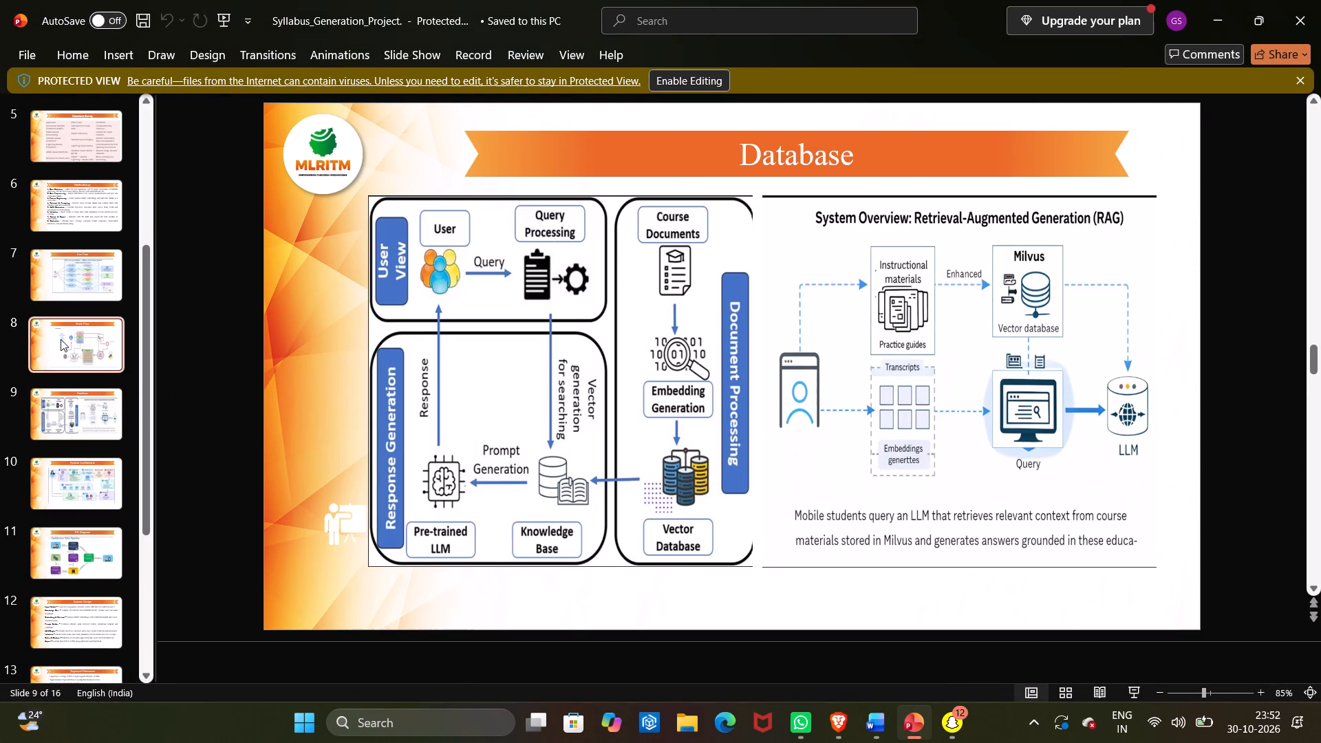
{"action": "left_click", "coordinate": [76, 289]}
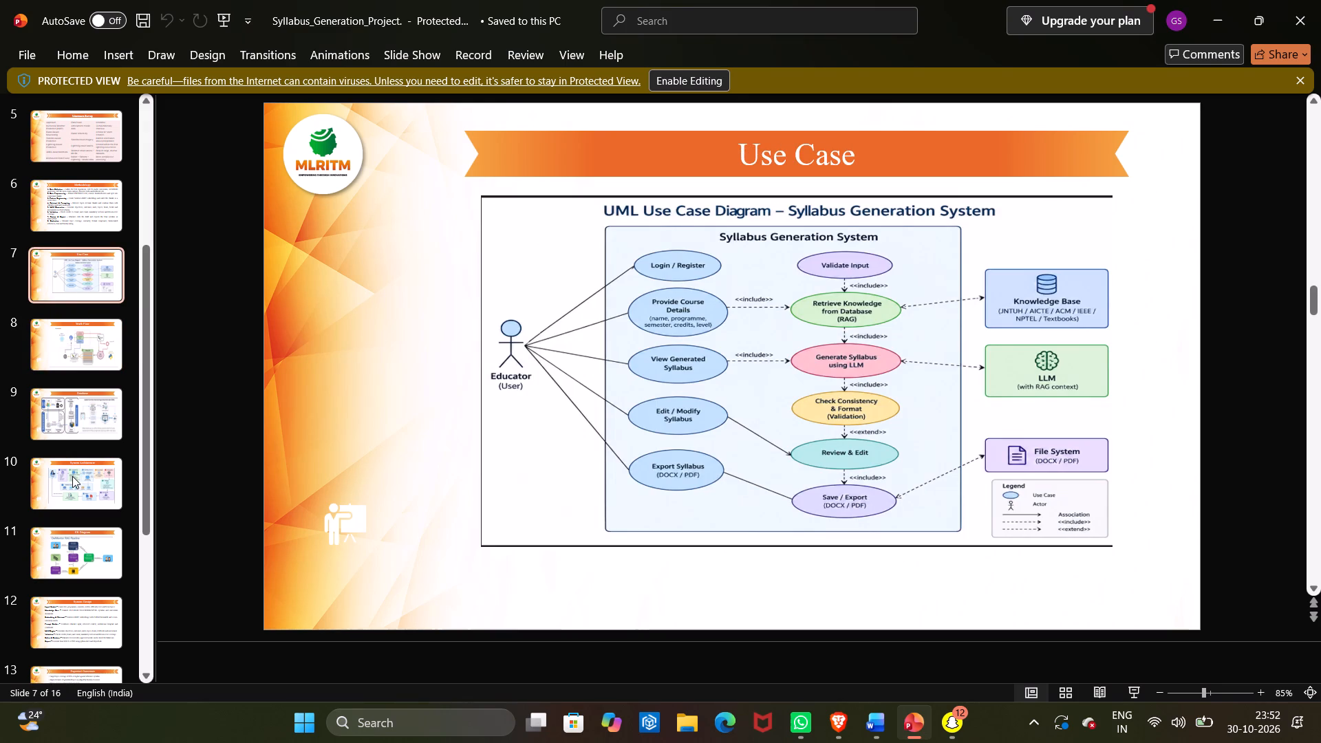
{"action": "left_click", "coordinate": [72, 476]}
{"action": "left_click", "coordinate": [77, 537]}
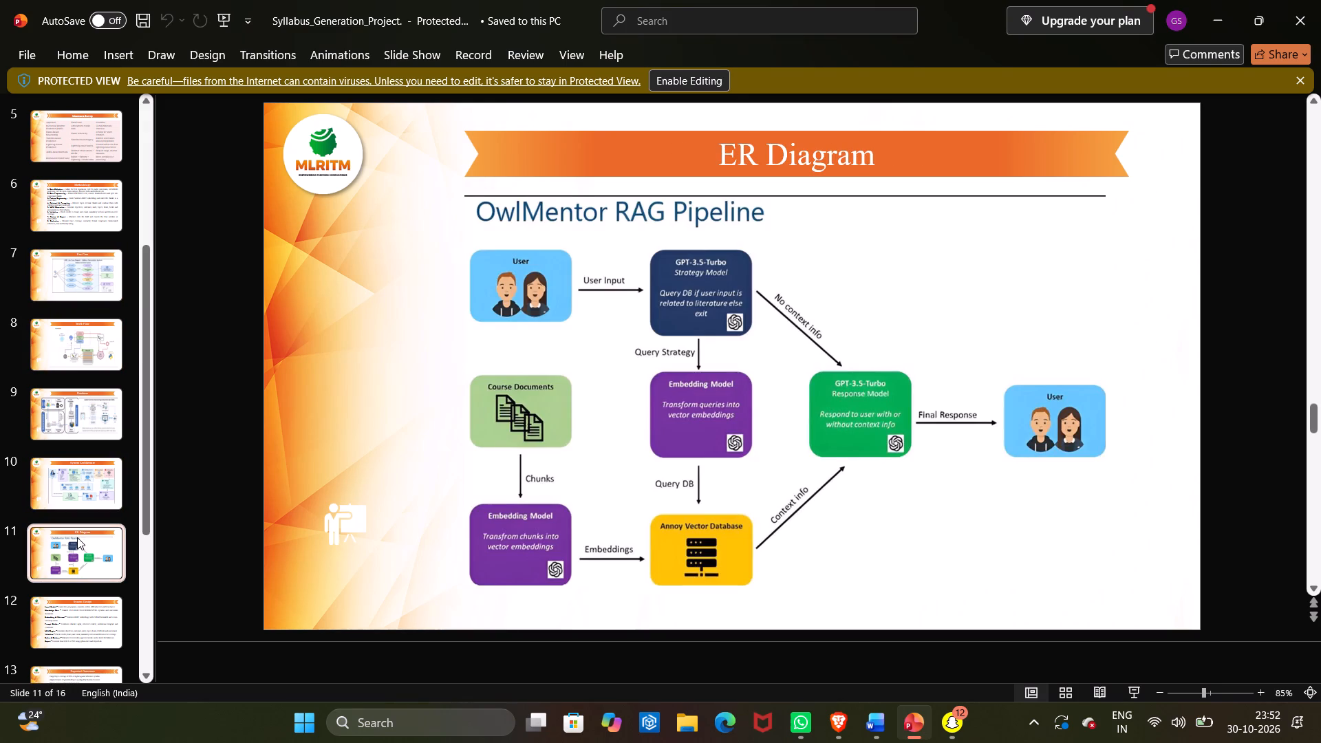
{"action": "scroll", "coordinate": [78, 623], "scroll_direction": "down", "scroll_amount": 1}
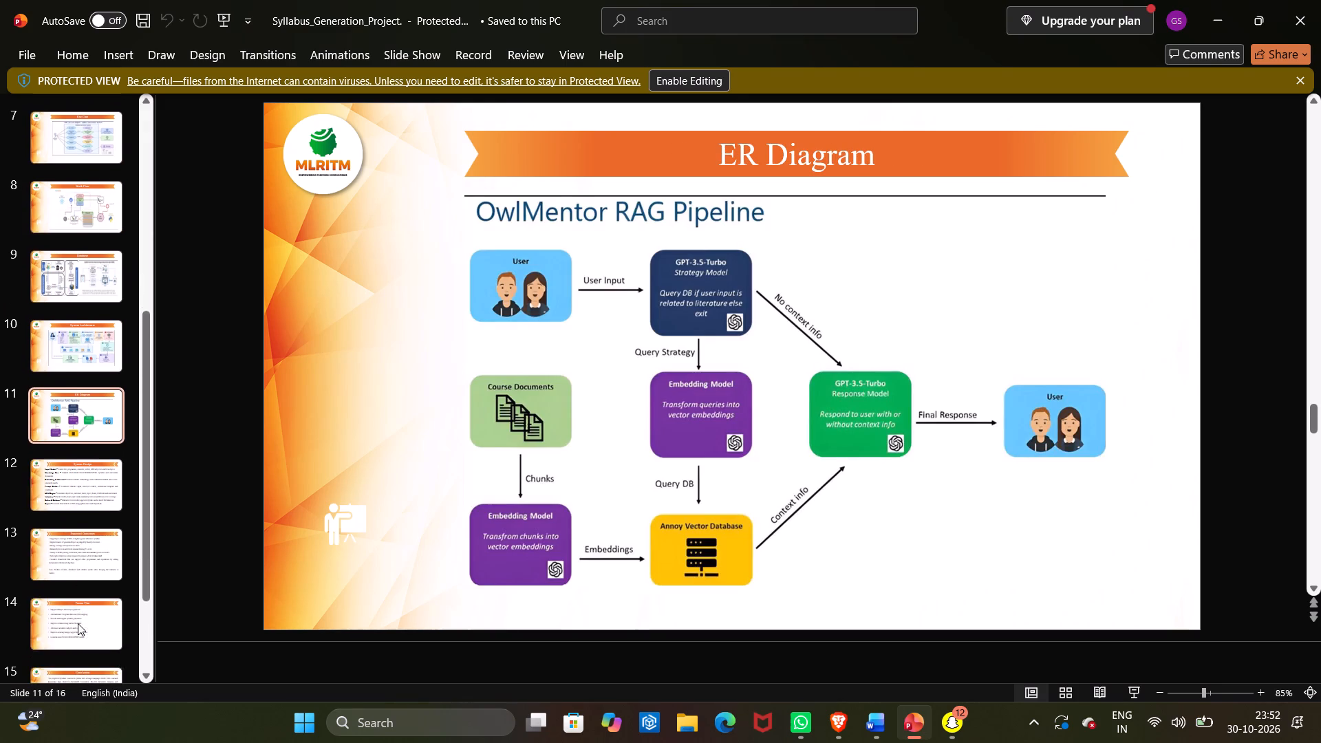
{"action": "scroll", "coordinate": [78, 623], "scroll_direction": "down", "scroll_amount": 1}
{"action": "scroll", "coordinate": [78, 623], "scroll_direction": "up", "scroll_amount": 2}
{"action": "left_click", "coordinate": [57, 503]}
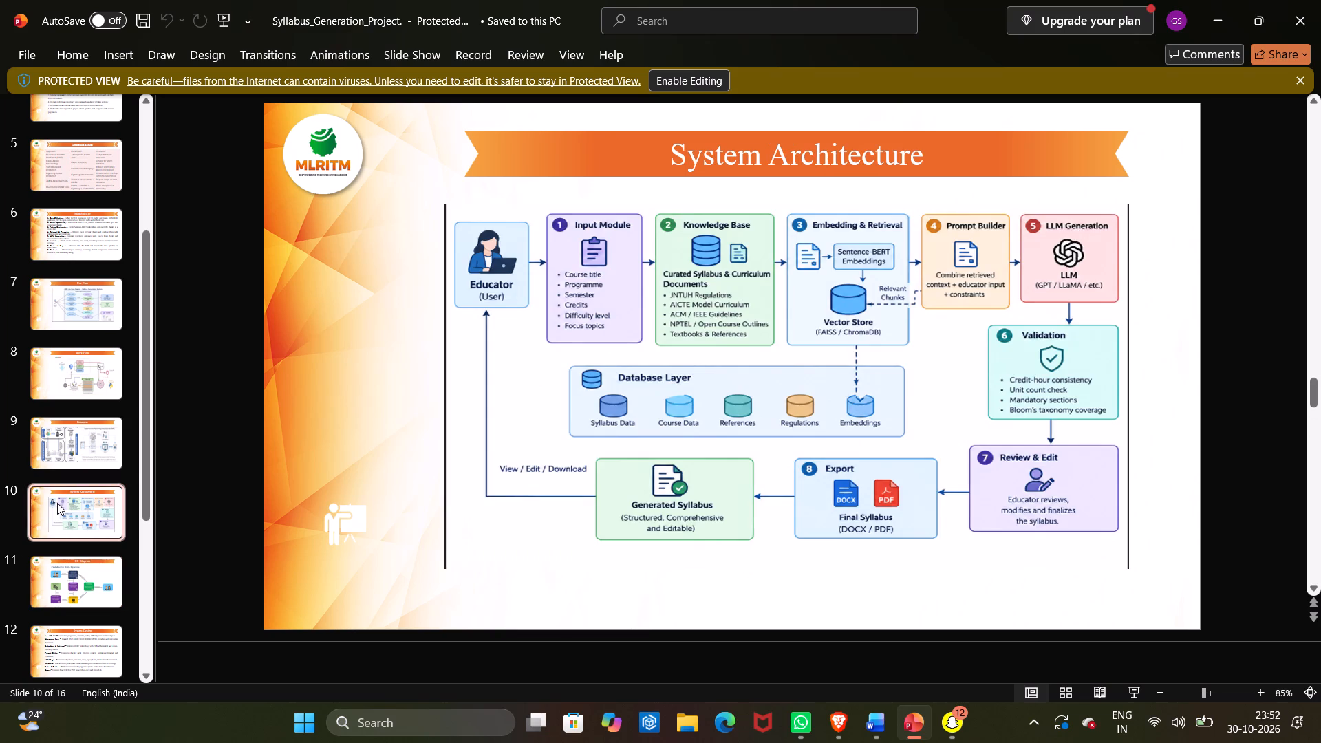
{"action": "left_click", "coordinate": [56, 455]}
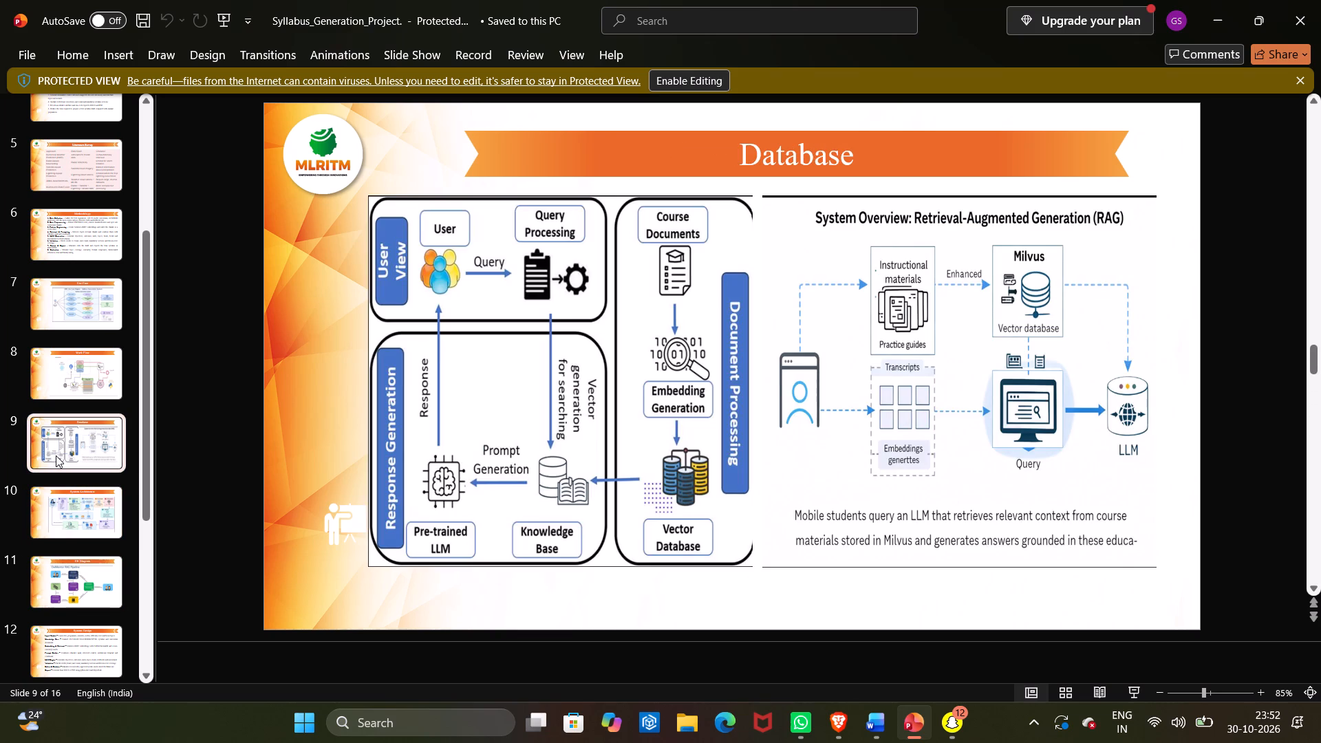
{"action": "left_click", "coordinate": [50, 381]}
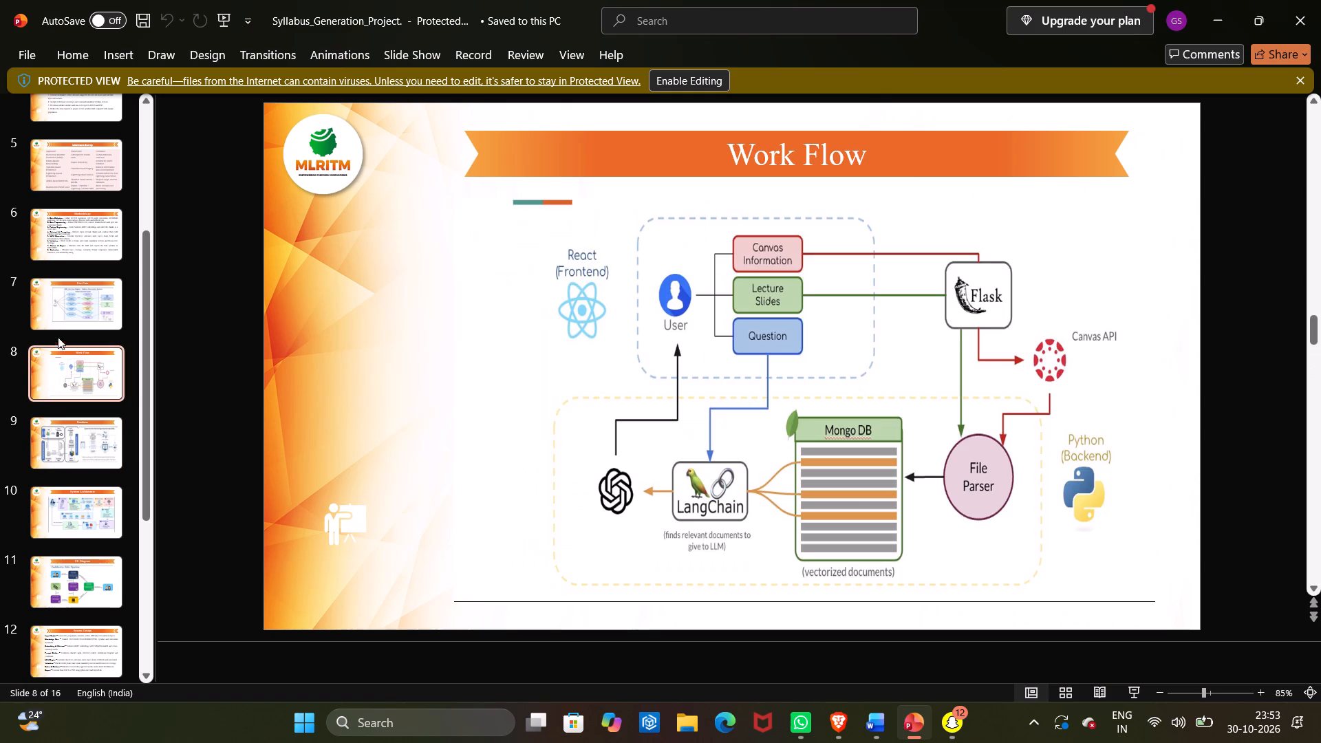
{"action": "left_click", "coordinate": [59, 330]}
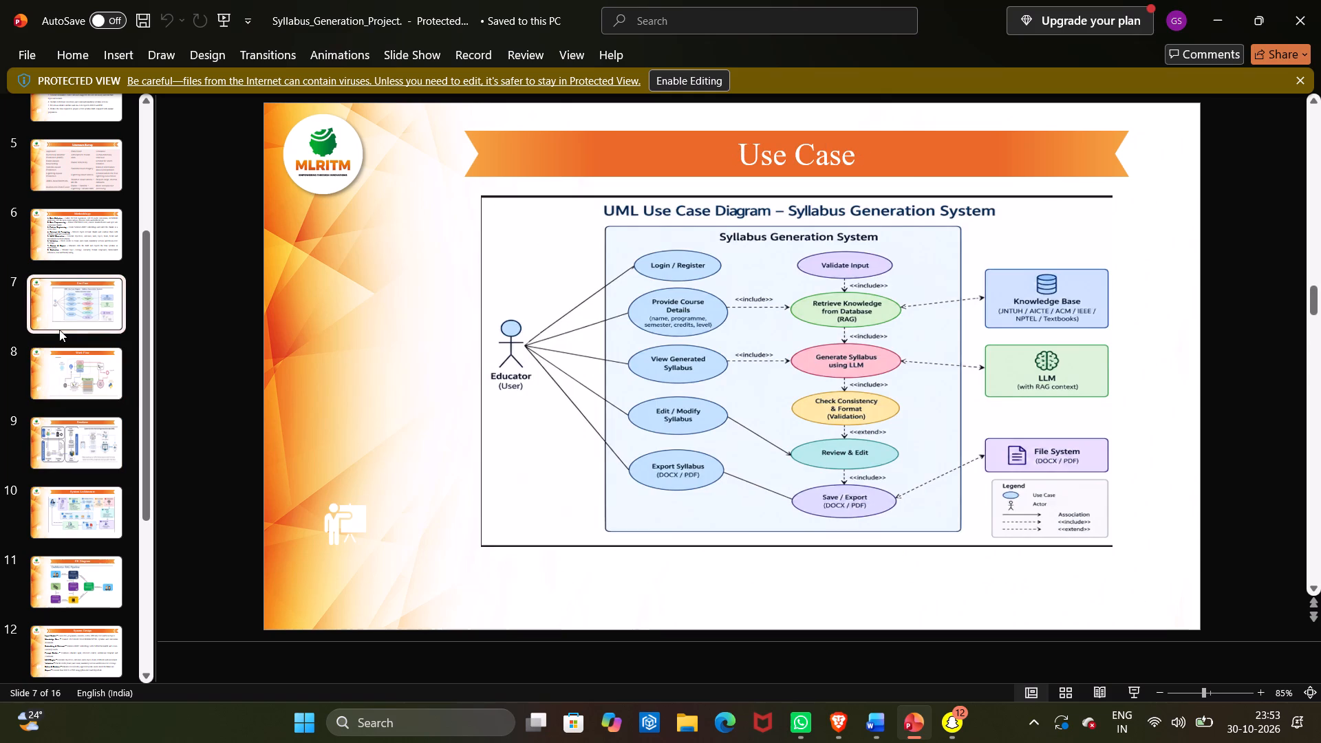
{"action": "left_click", "coordinate": [58, 360]}
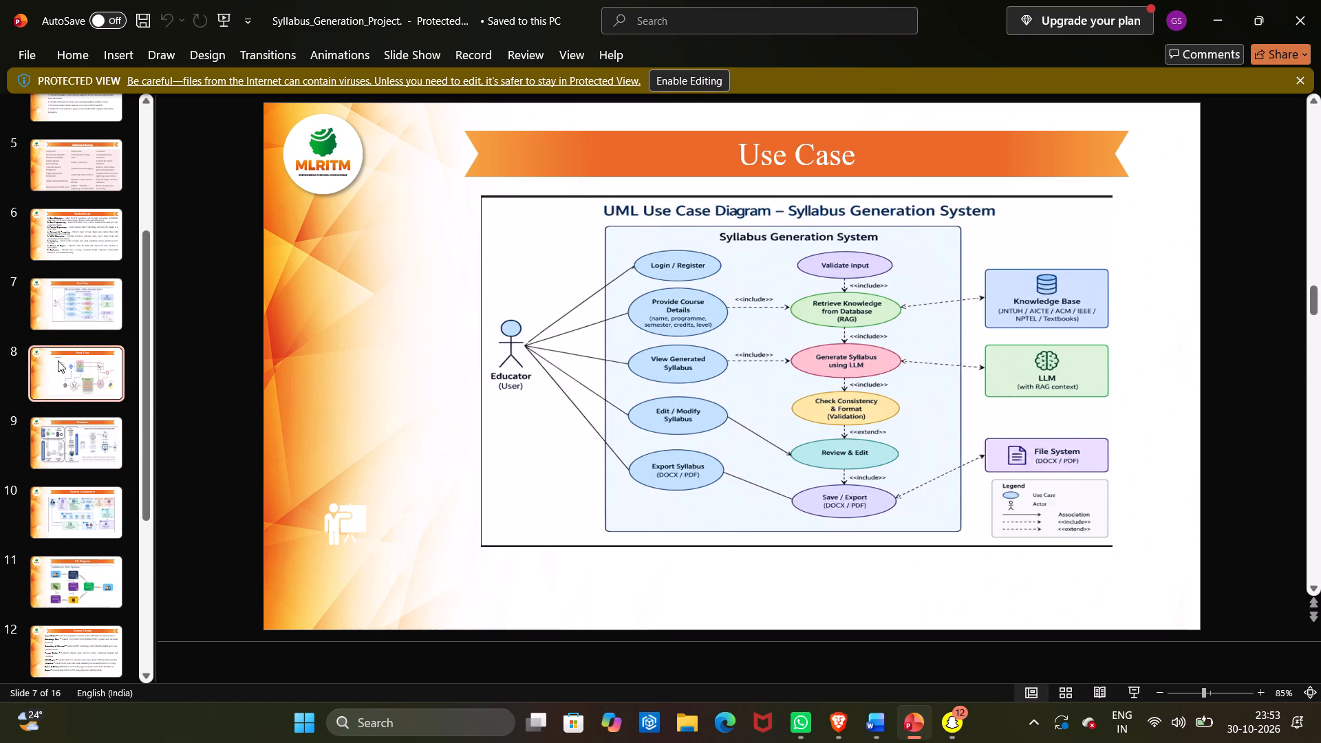
{"action": "left_click", "coordinate": [76, 420]}
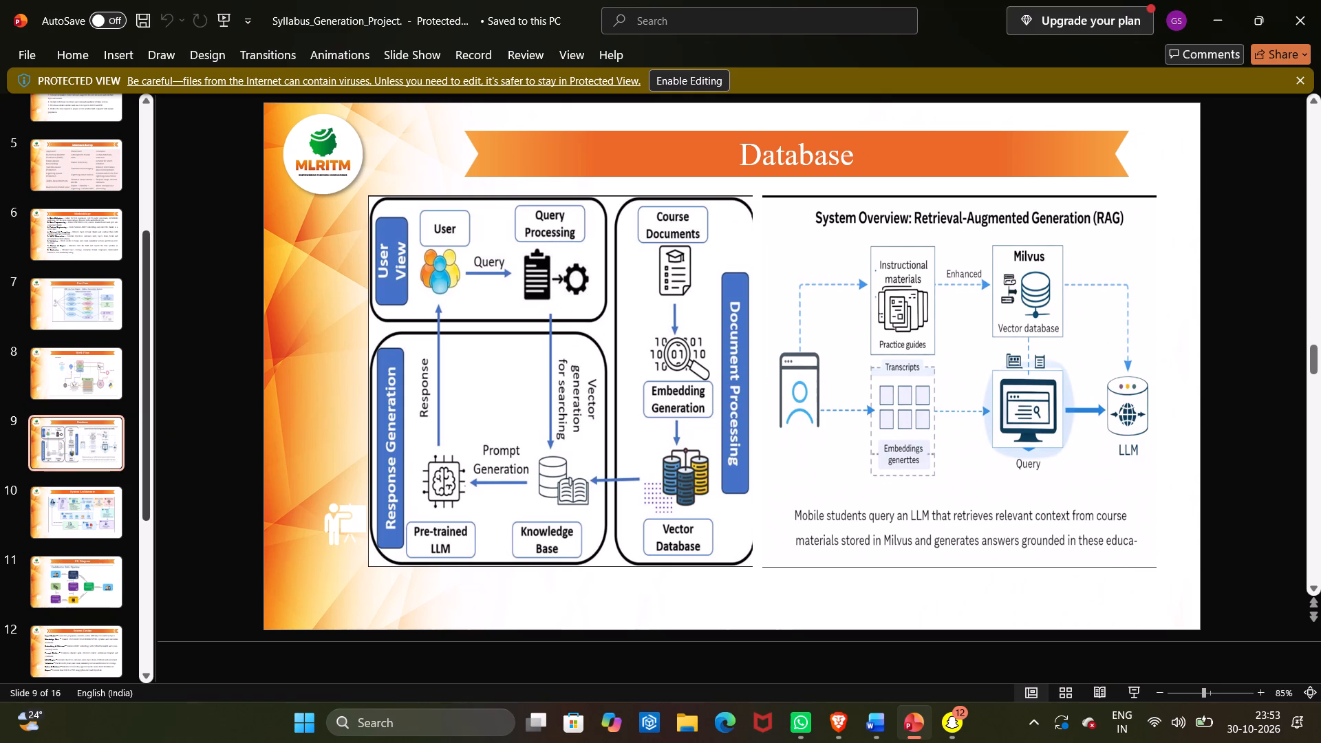
Back in the Word report, examine the Chapter 4 diagrams: data flow, use case, class and sequence.
{"action": "left_click", "coordinate": [911, 727]}
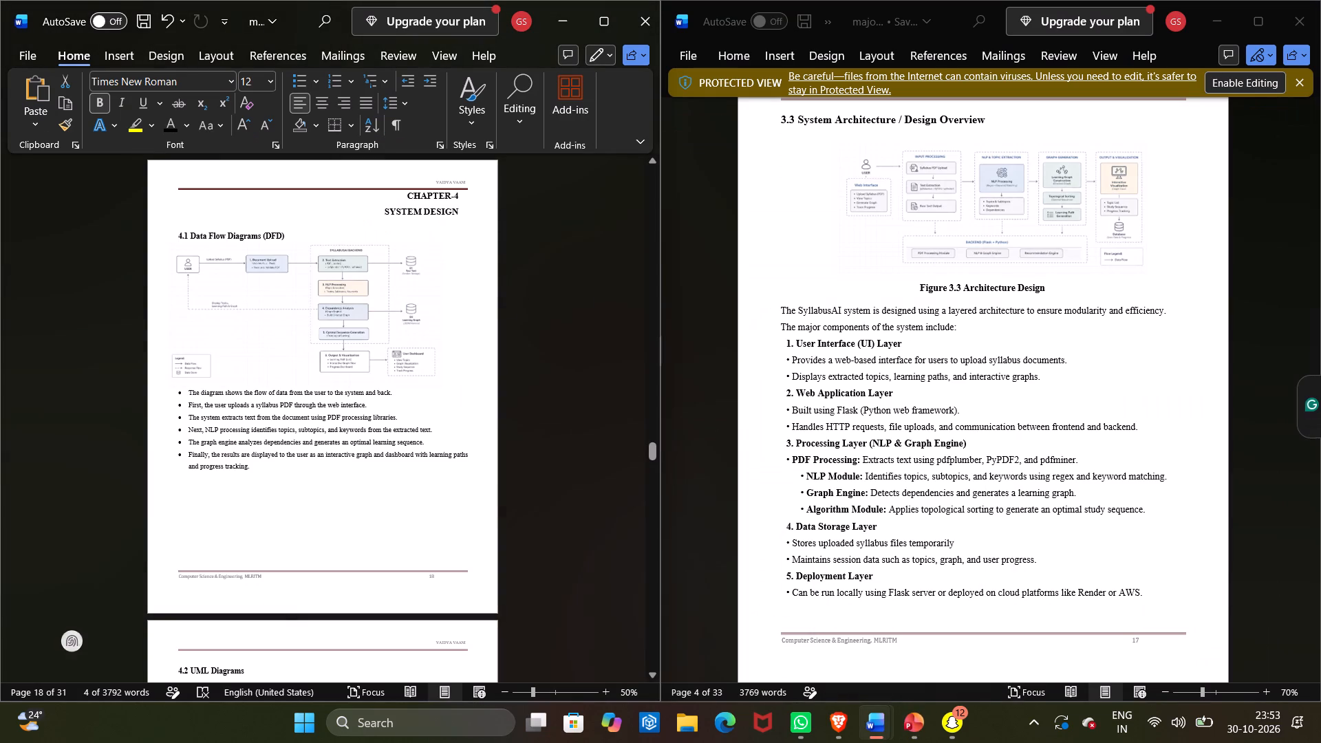
{"action": "scroll", "coordinate": [283, 250], "scroll_direction": "up", "scroll_amount": 1, "text": "ctrl"}
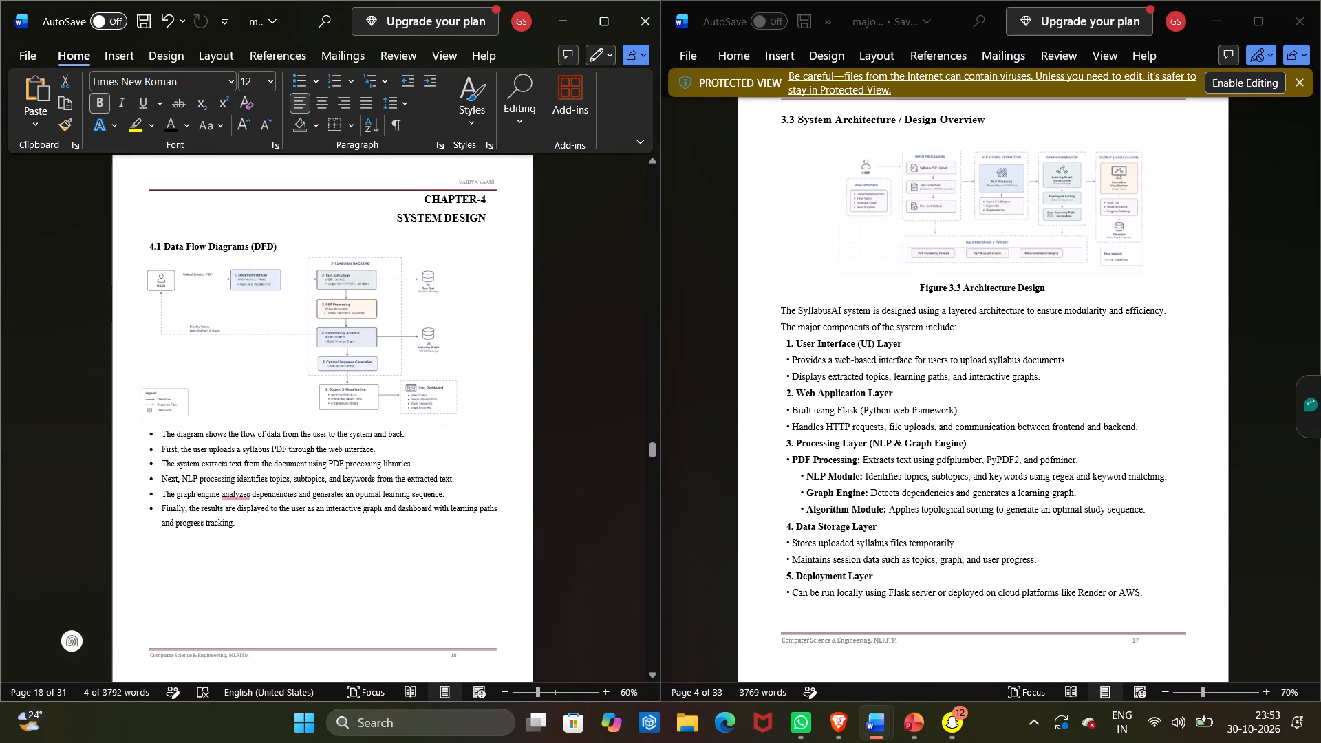
{"action": "scroll", "coordinate": [290, 318], "scroll_direction": "up", "scroll_amount": 4, "text": "ctrl"}
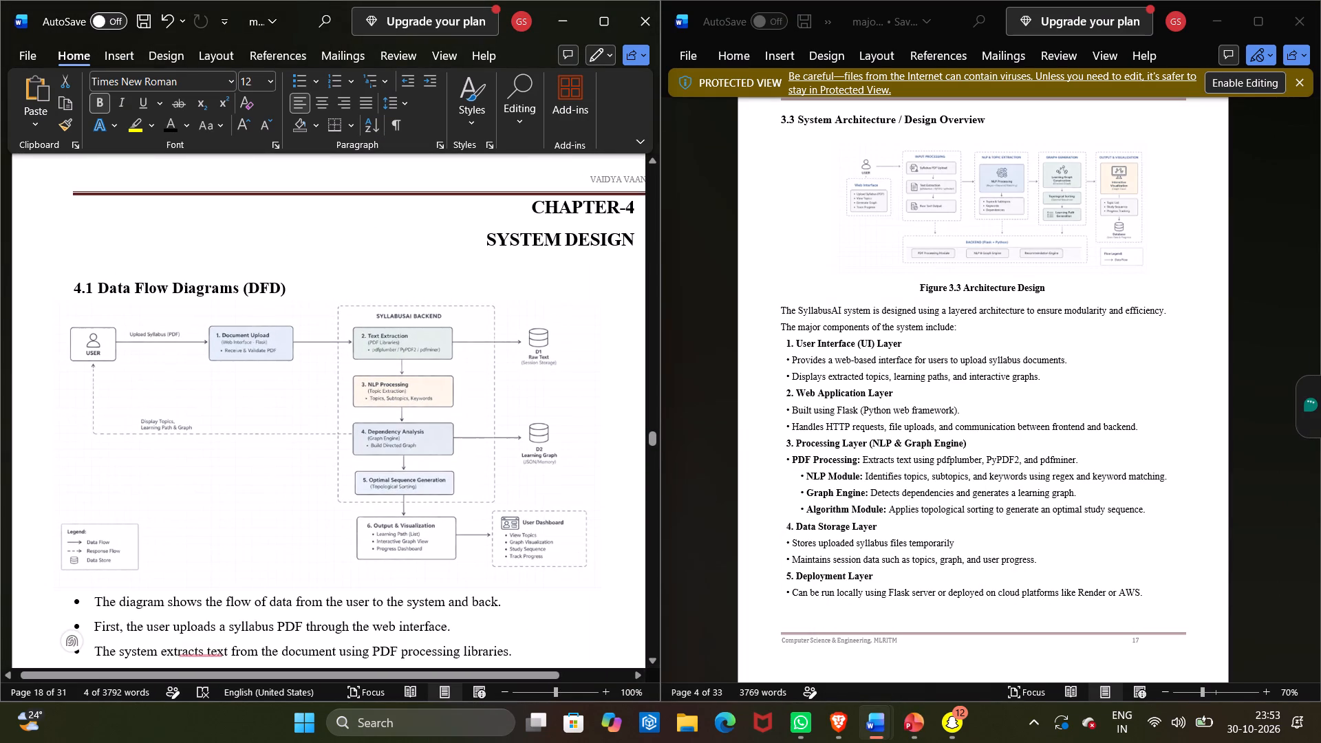
{"action": "scroll", "coordinate": [290, 318], "scroll_direction": "down", "scroll_amount": 1, "text": "ctrl"}
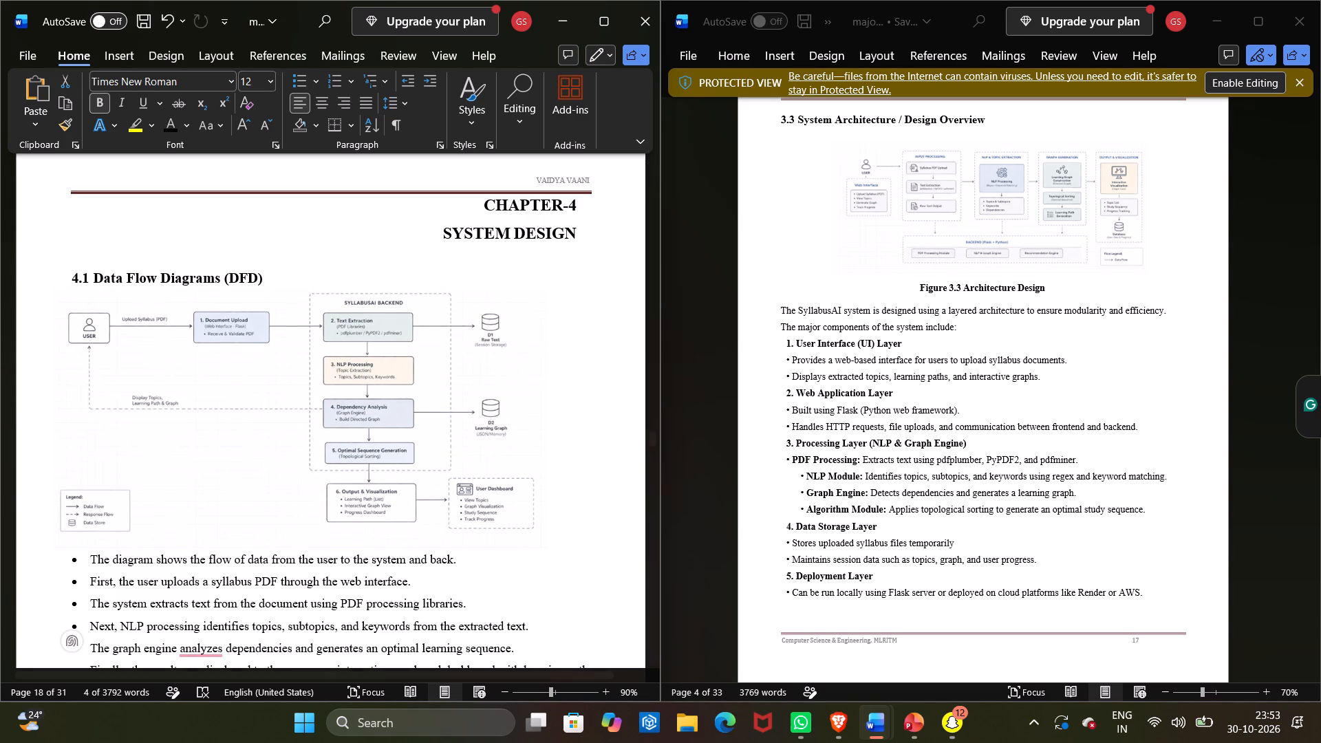
{"action": "scroll", "coordinate": [290, 318], "scroll_direction": "down", "scroll_amount": 4, "text": "ctrl"}
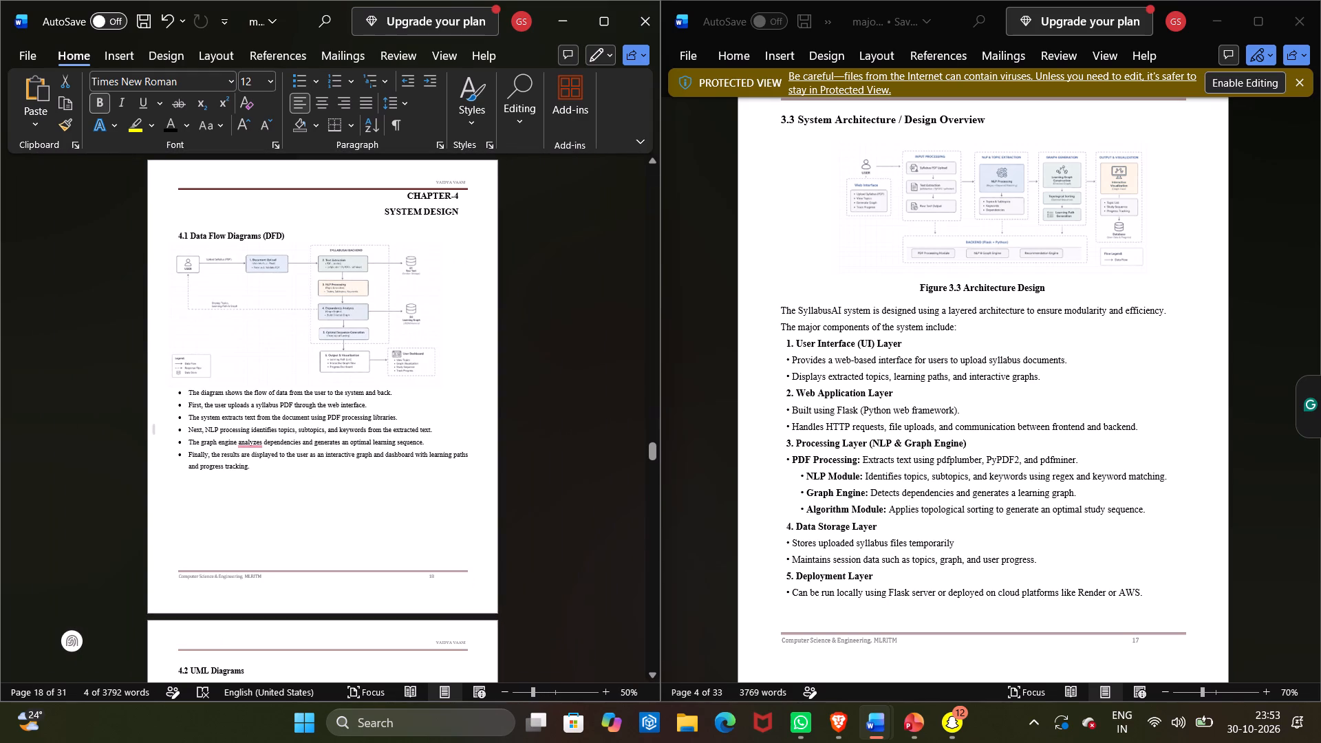
{"action": "scroll", "coordinate": [310, 433], "scroll_direction": "down", "scroll_amount": 1}
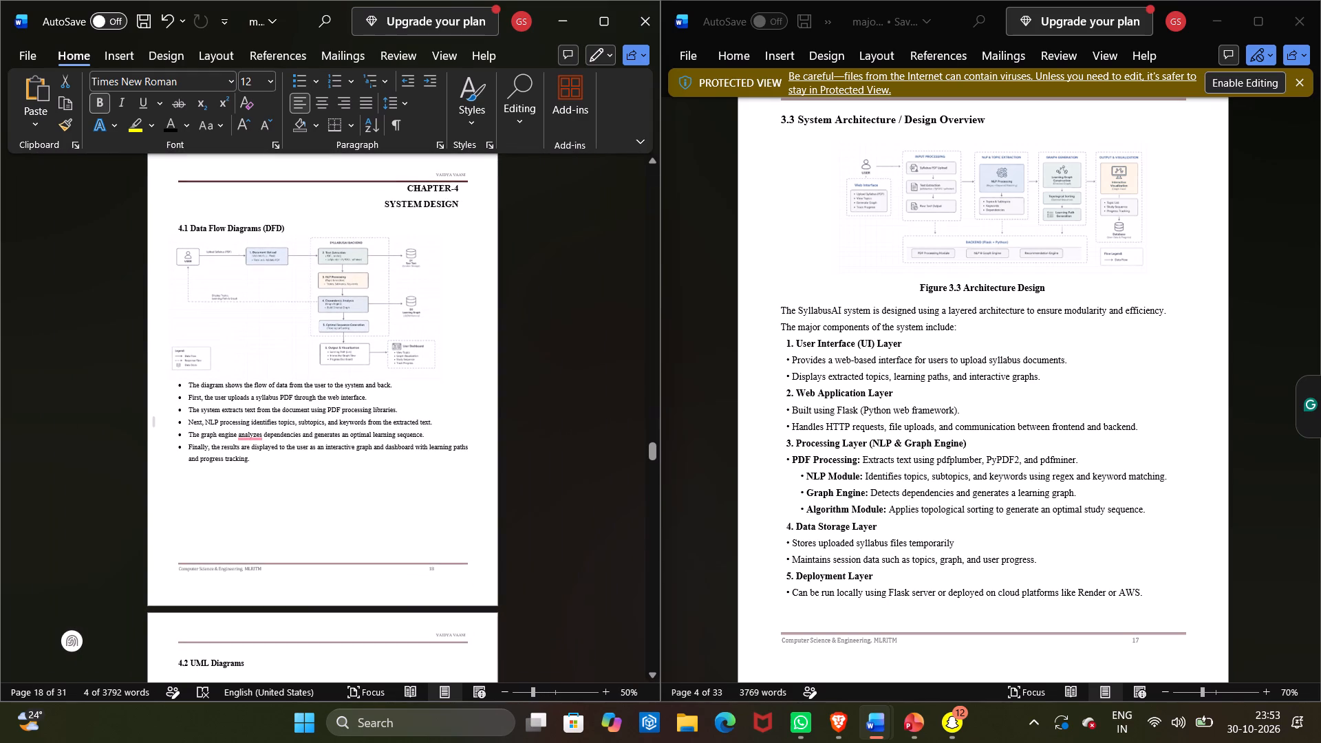
{"action": "scroll", "coordinate": [310, 433], "scroll_direction": "down", "scroll_amount": 5}
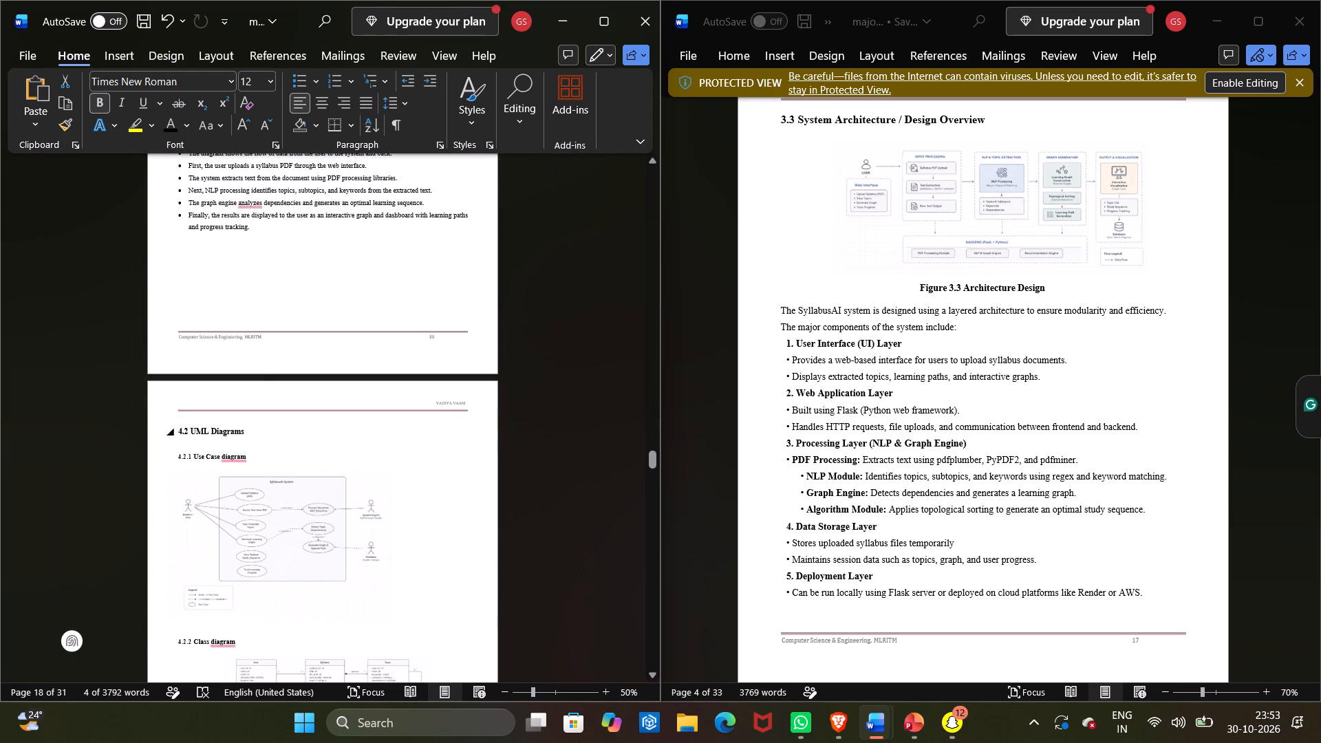
{"action": "scroll", "coordinate": [310, 433], "scroll_direction": "down", "scroll_amount": 3}
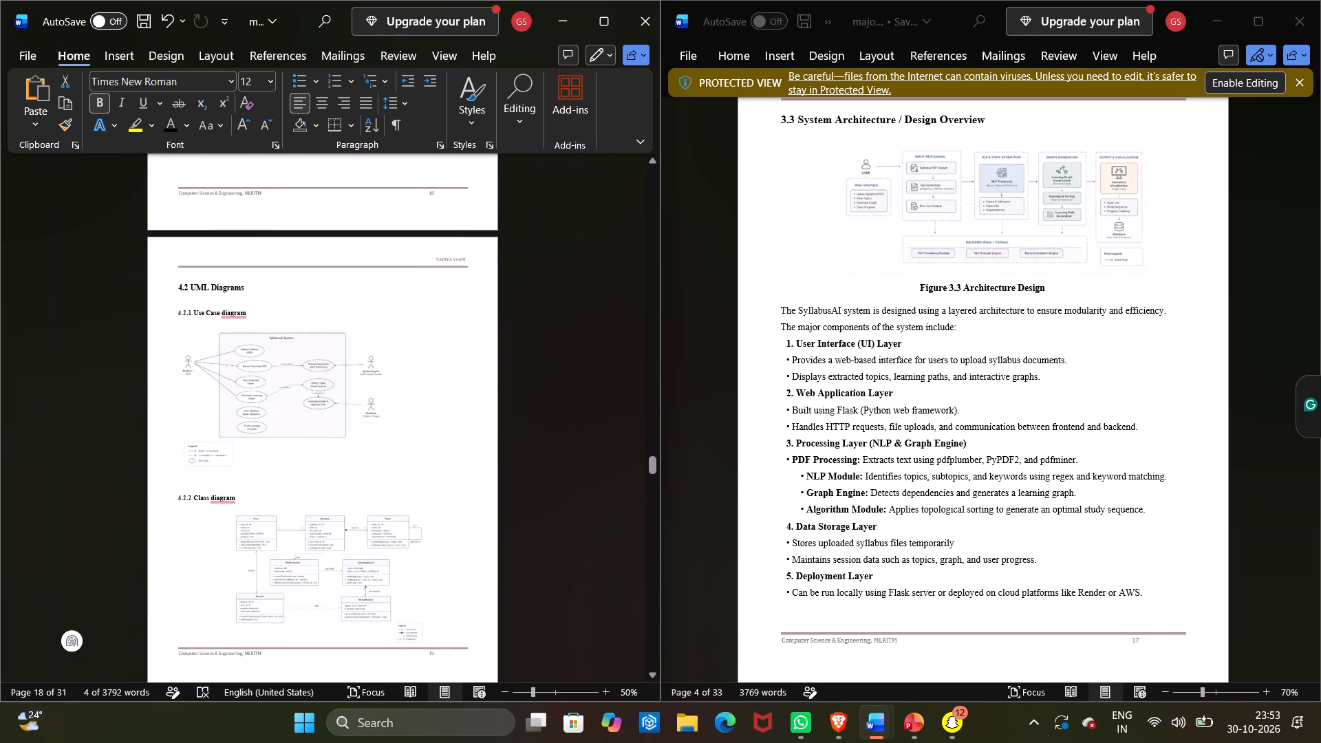
{"action": "scroll", "coordinate": [310, 433], "scroll_direction": "down", "scroll_amount": 3}
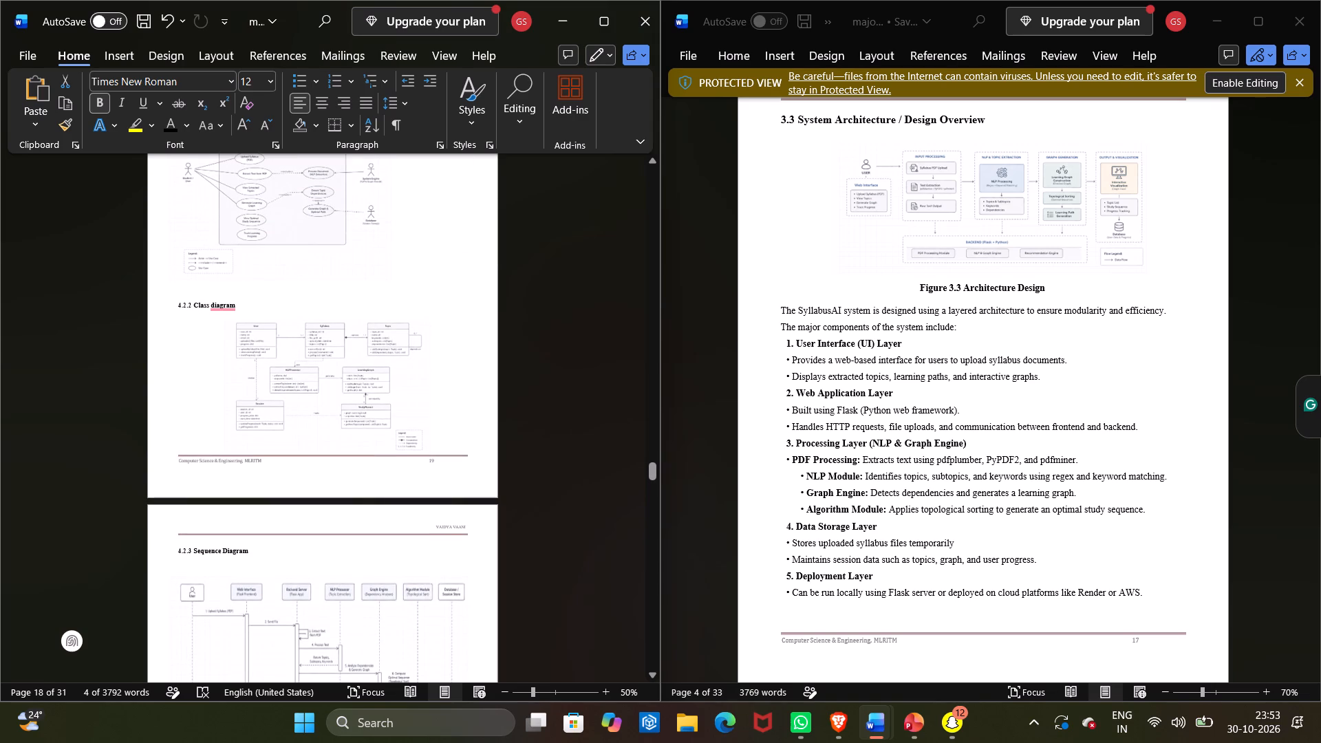
{"action": "scroll", "coordinate": [310, 433], "scroll_direction": "down", "scroll_amount": 1}
{"action": "scroll", "coordinate": [413, 574], "scroll_direction": "down", "scroll_amount": 3}
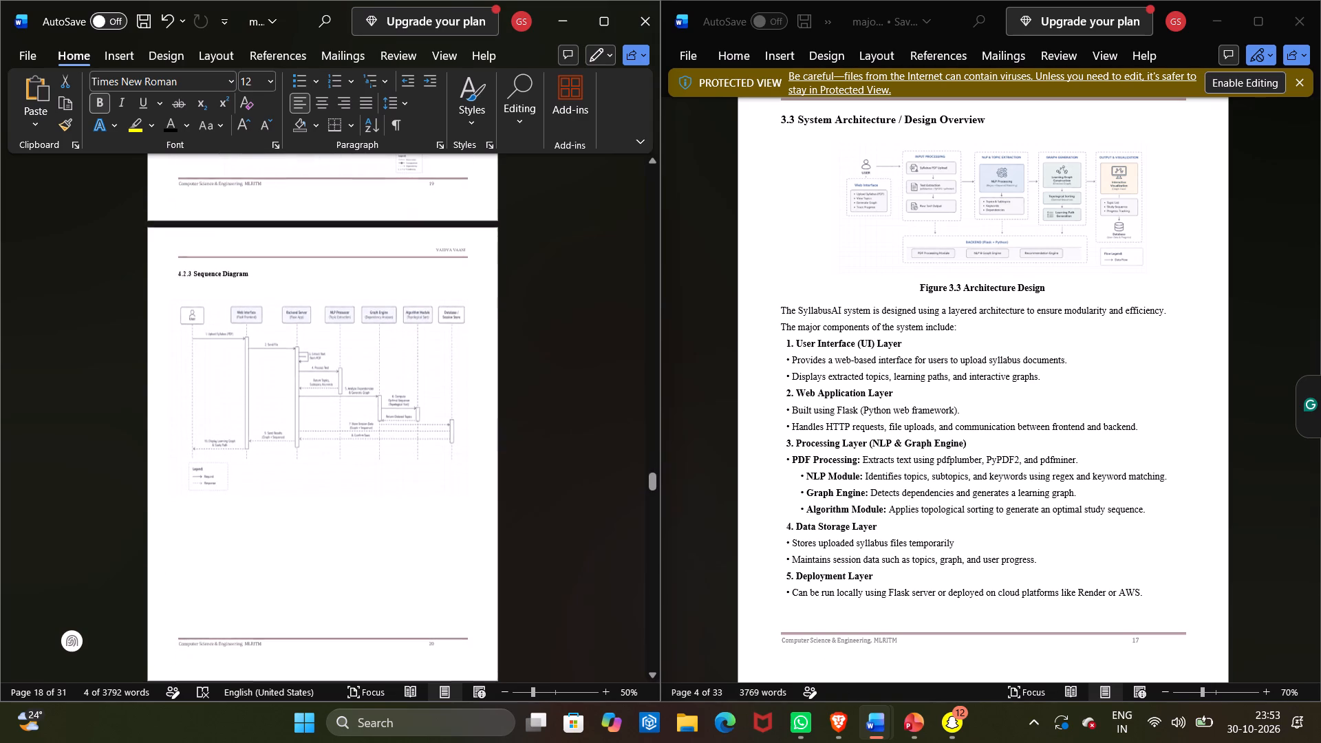
In the PowerPoint presentation, review the ER Diagram, System Architecture, Database, Work Flow and Use Case slides for a replacement data flow diagram.
{"action": "left_click", "coordinate": [907, 722]}
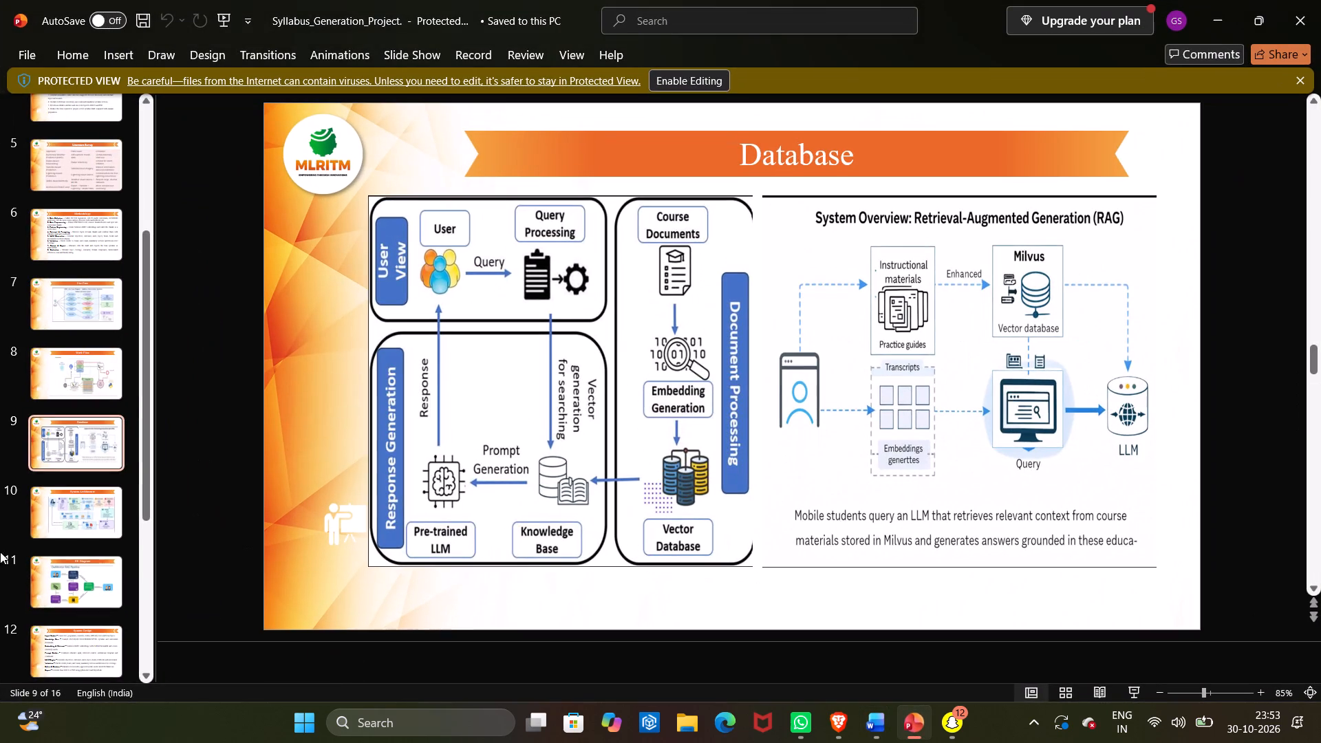
{"action": "left_click", "coordinate": [78, 580]}
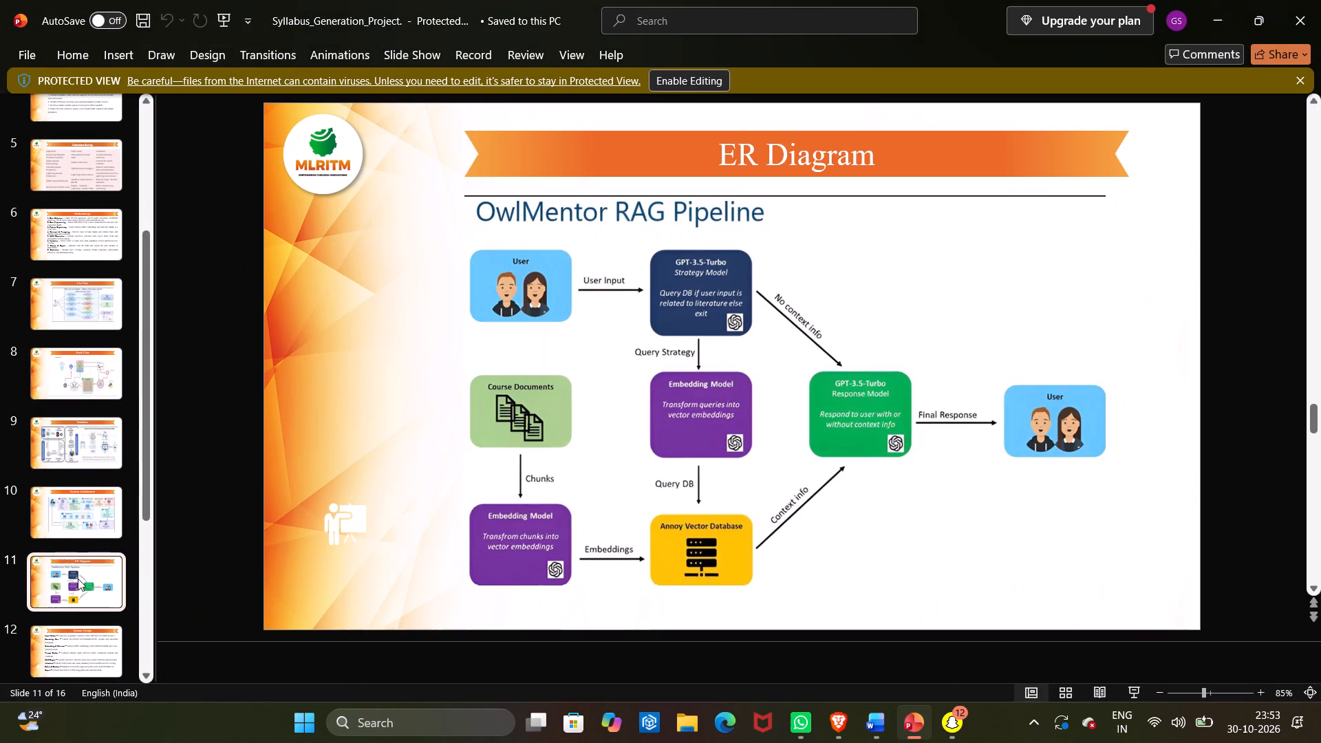
{"action": "left_click", "coordinate": [68, 532]}
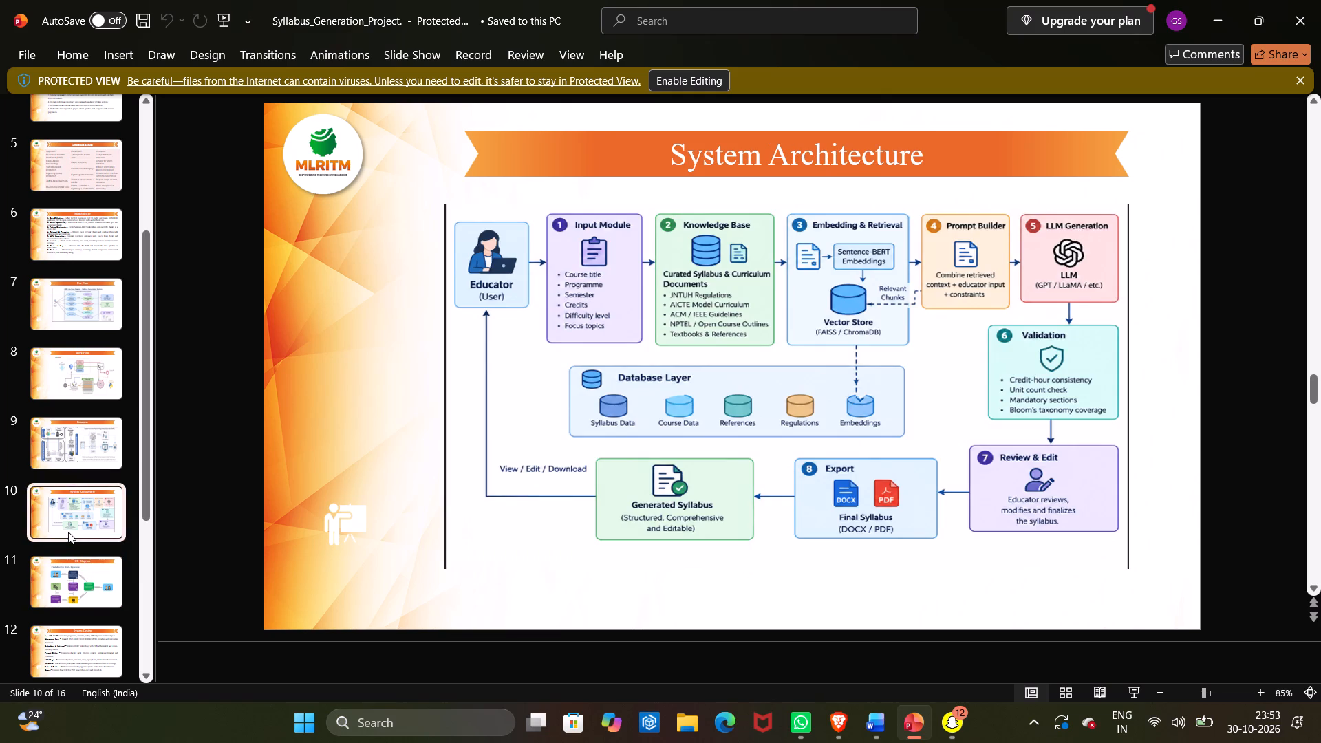
{"action": "left_click", "coordinate": [63, 476]}
{"action": "left_click", "coordinate": [56, 439]}
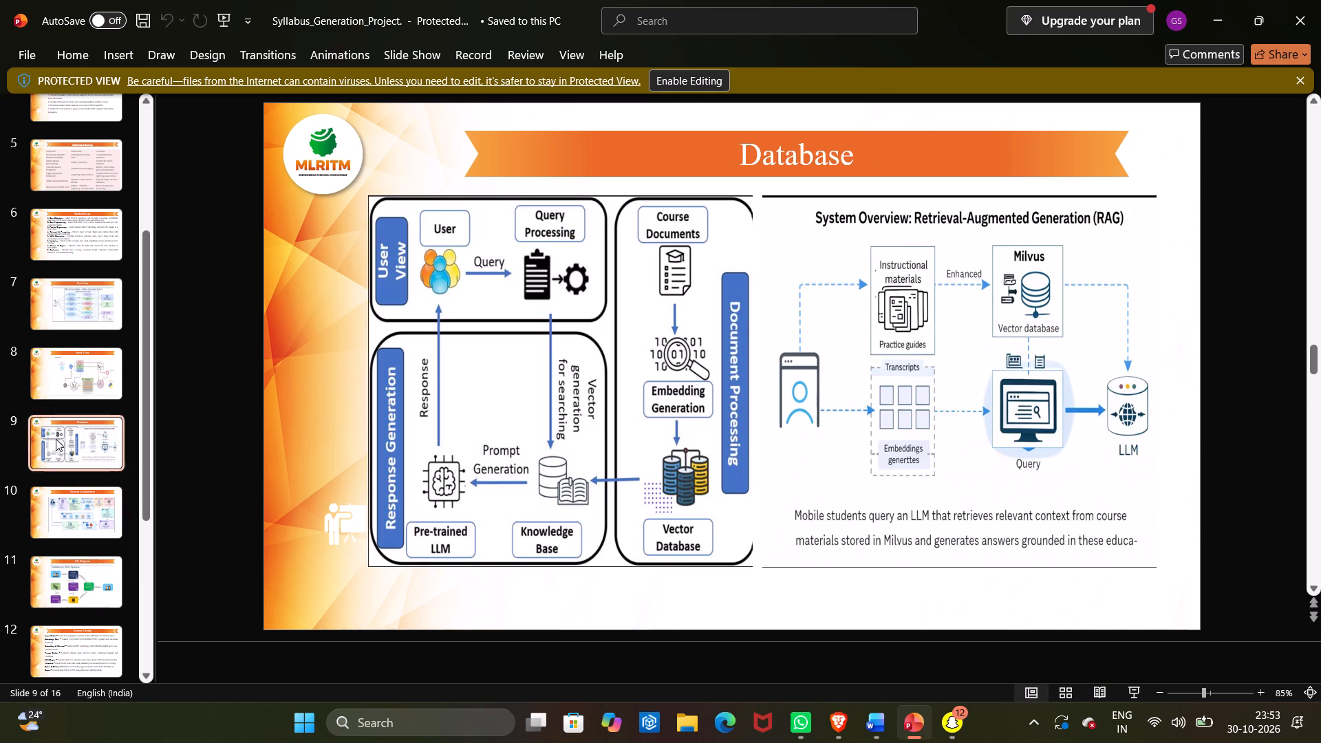
{"action": "left_click", "coordinate": [56, 439]}
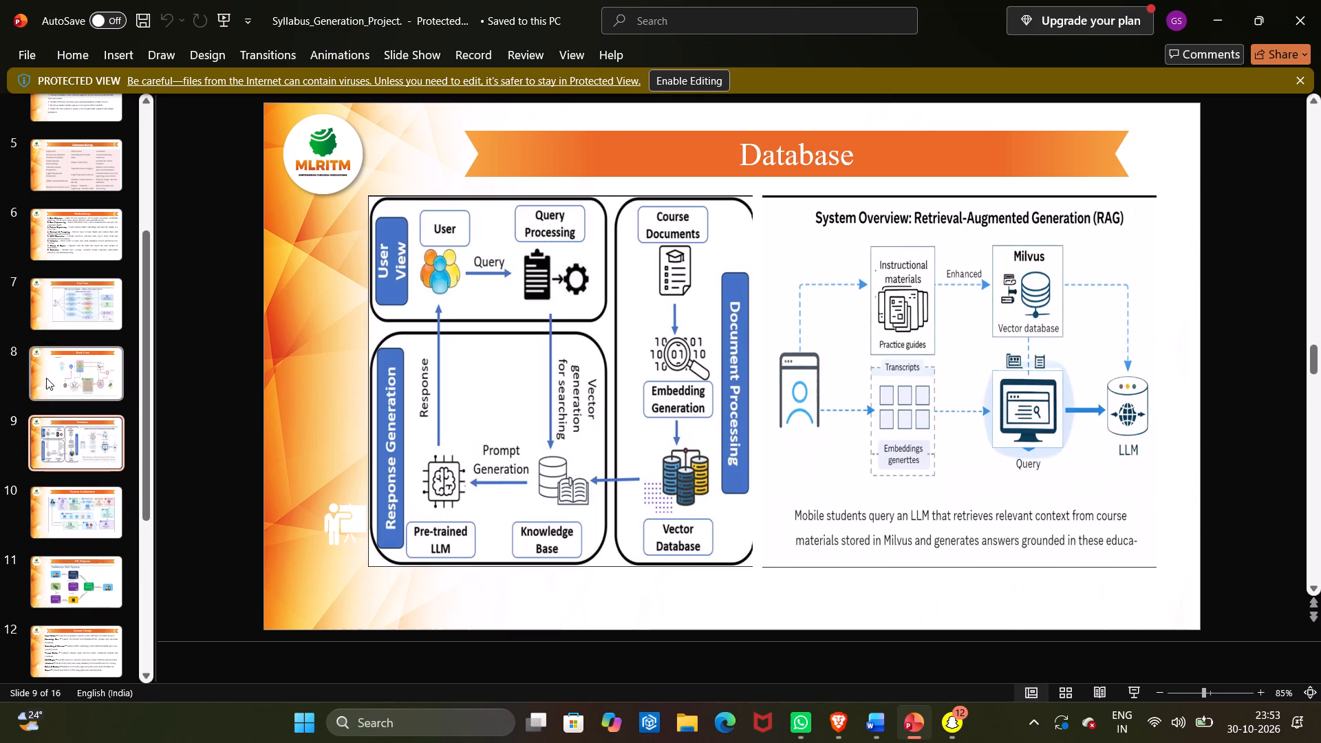
{"action": "left_click", "coordinate": [46, 378]}
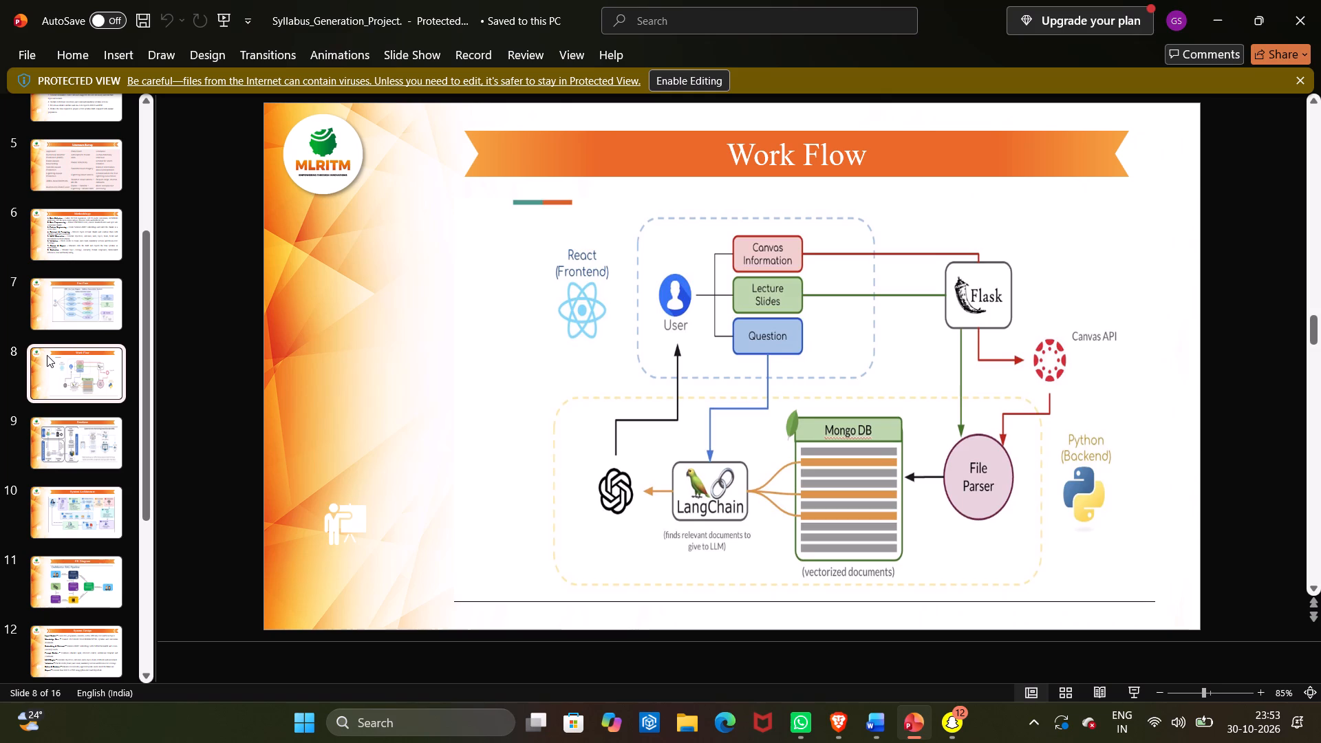
{"action": "left_click", "coordinate": [50, 320]}
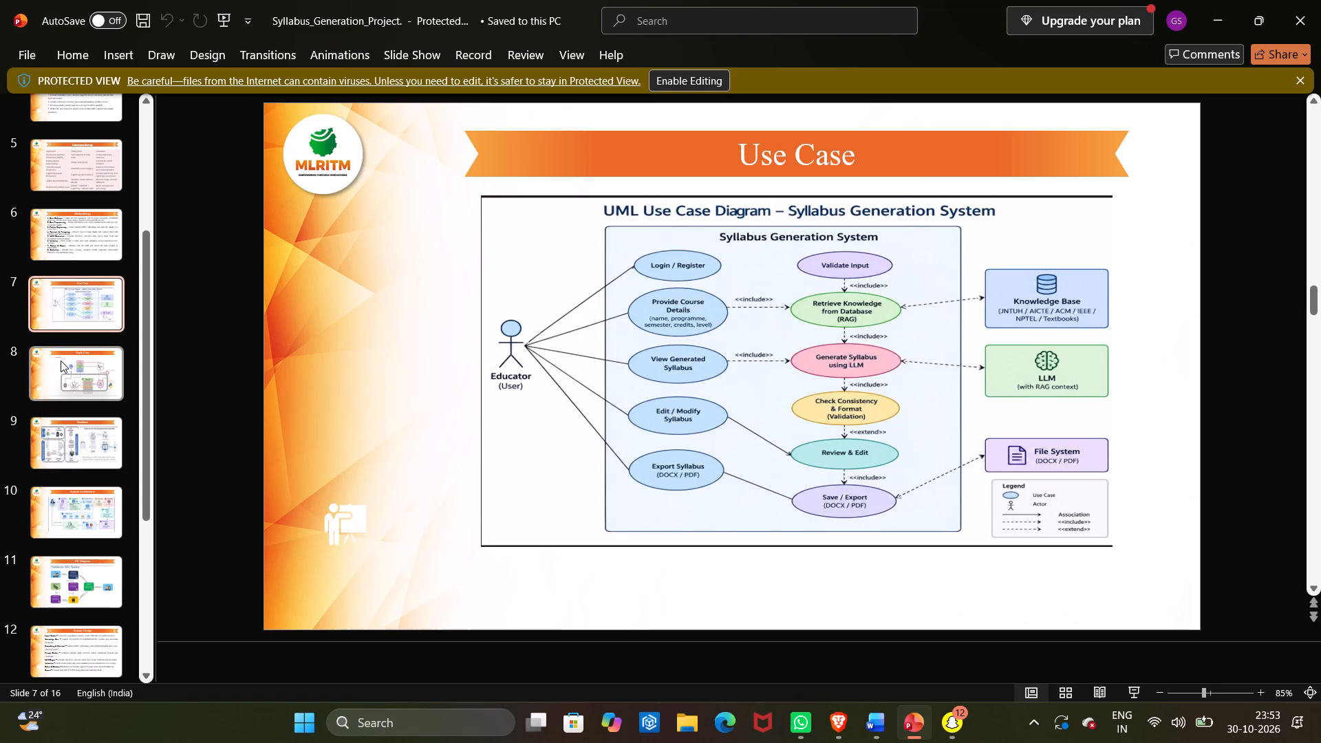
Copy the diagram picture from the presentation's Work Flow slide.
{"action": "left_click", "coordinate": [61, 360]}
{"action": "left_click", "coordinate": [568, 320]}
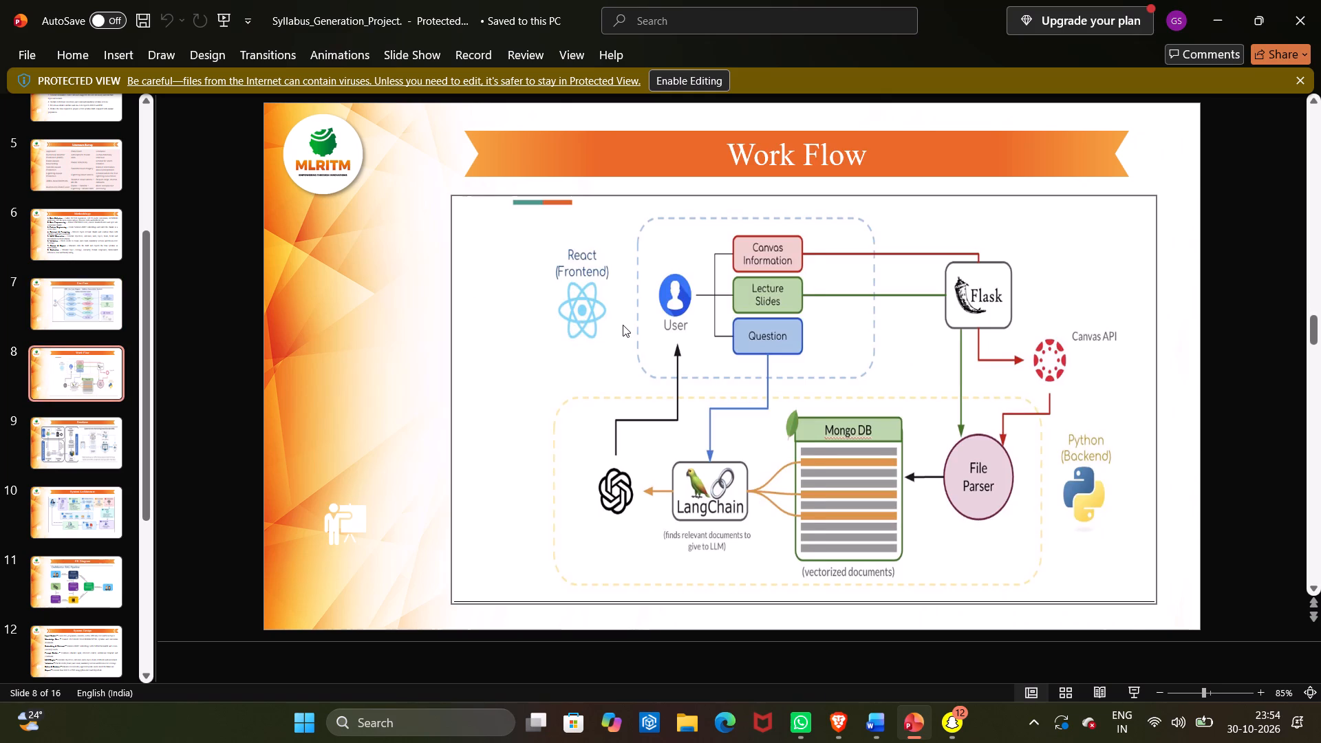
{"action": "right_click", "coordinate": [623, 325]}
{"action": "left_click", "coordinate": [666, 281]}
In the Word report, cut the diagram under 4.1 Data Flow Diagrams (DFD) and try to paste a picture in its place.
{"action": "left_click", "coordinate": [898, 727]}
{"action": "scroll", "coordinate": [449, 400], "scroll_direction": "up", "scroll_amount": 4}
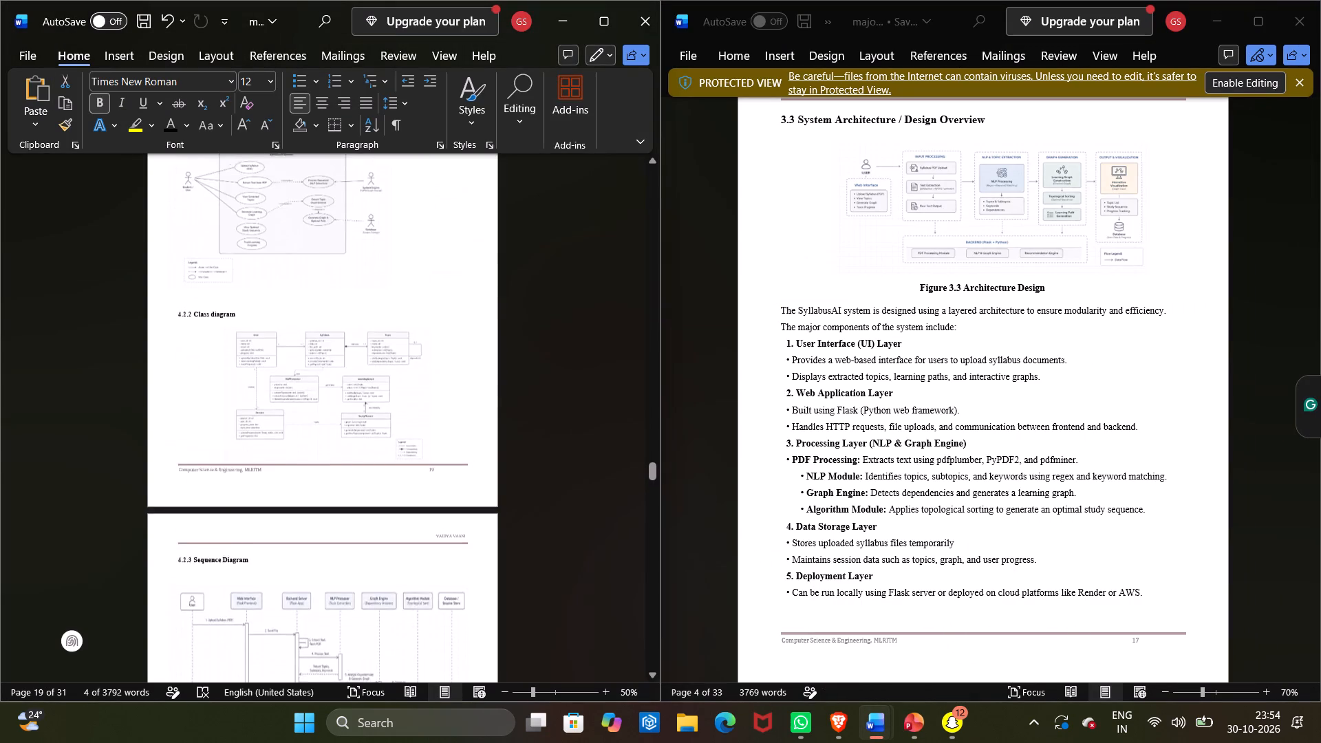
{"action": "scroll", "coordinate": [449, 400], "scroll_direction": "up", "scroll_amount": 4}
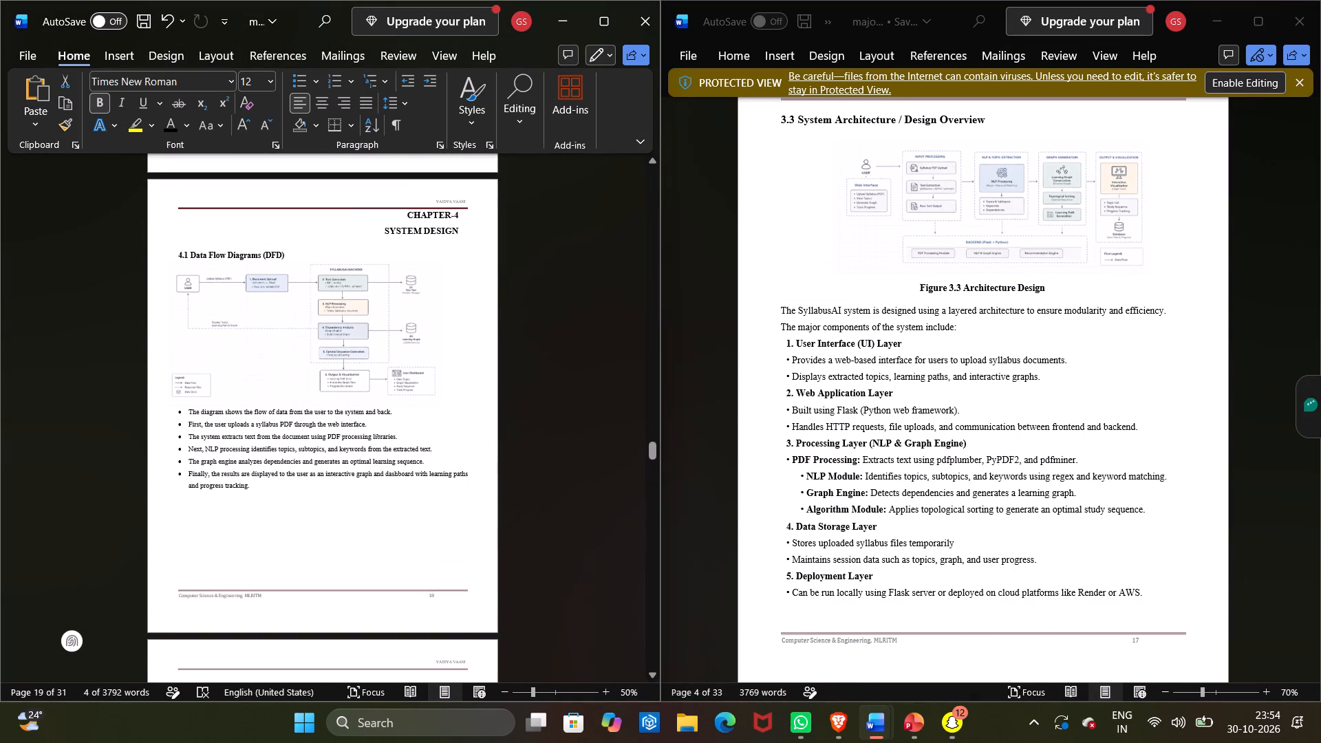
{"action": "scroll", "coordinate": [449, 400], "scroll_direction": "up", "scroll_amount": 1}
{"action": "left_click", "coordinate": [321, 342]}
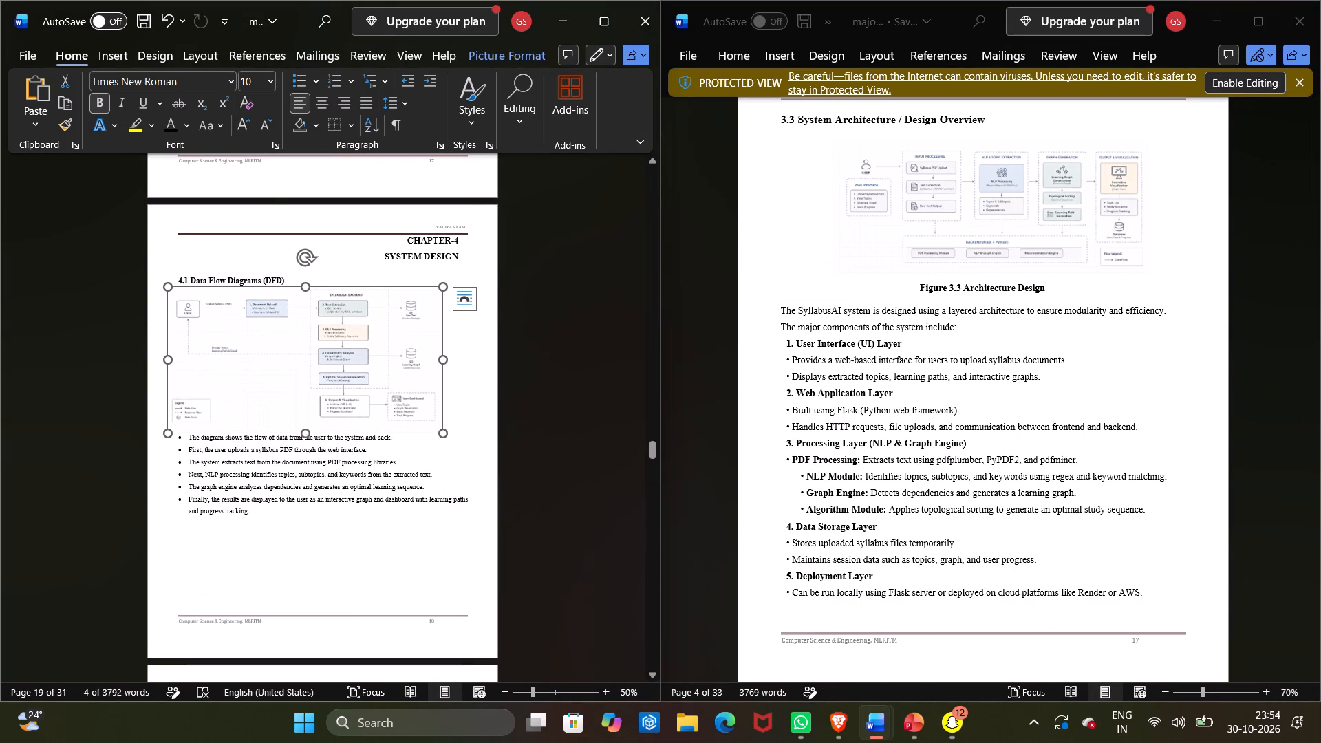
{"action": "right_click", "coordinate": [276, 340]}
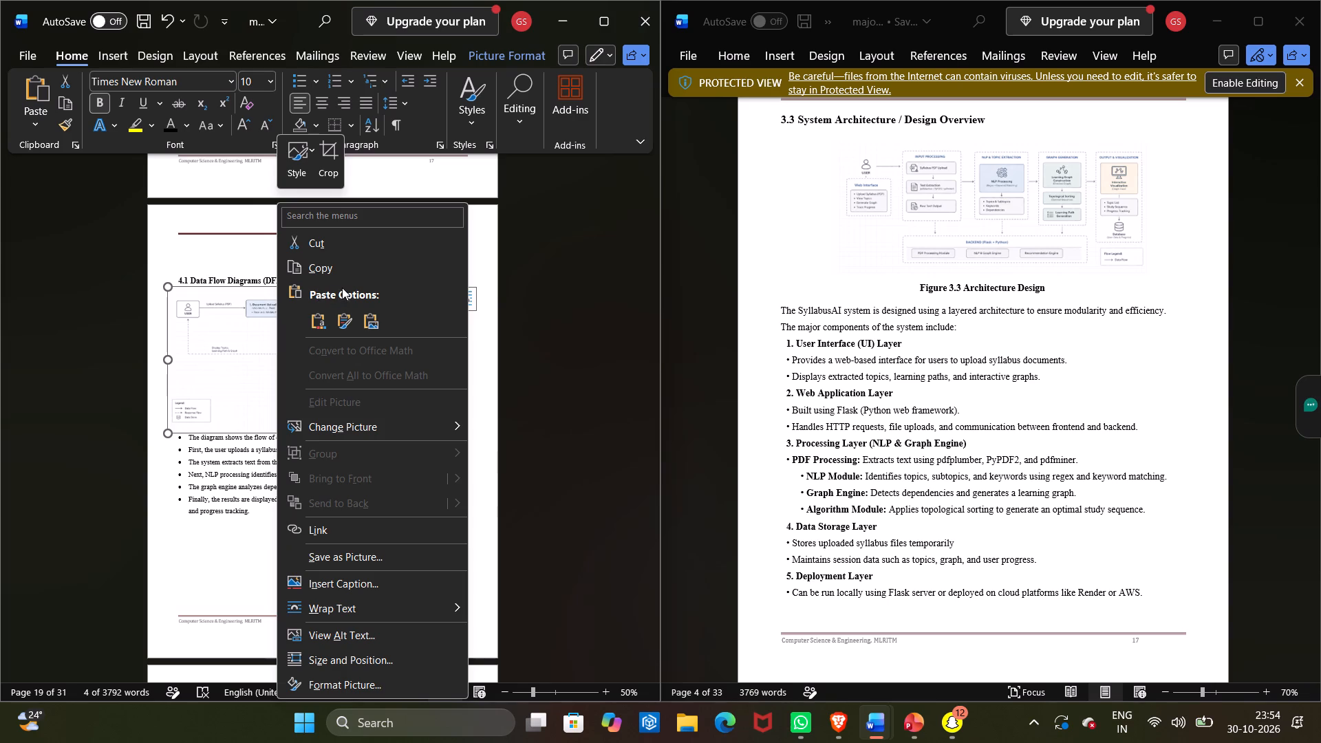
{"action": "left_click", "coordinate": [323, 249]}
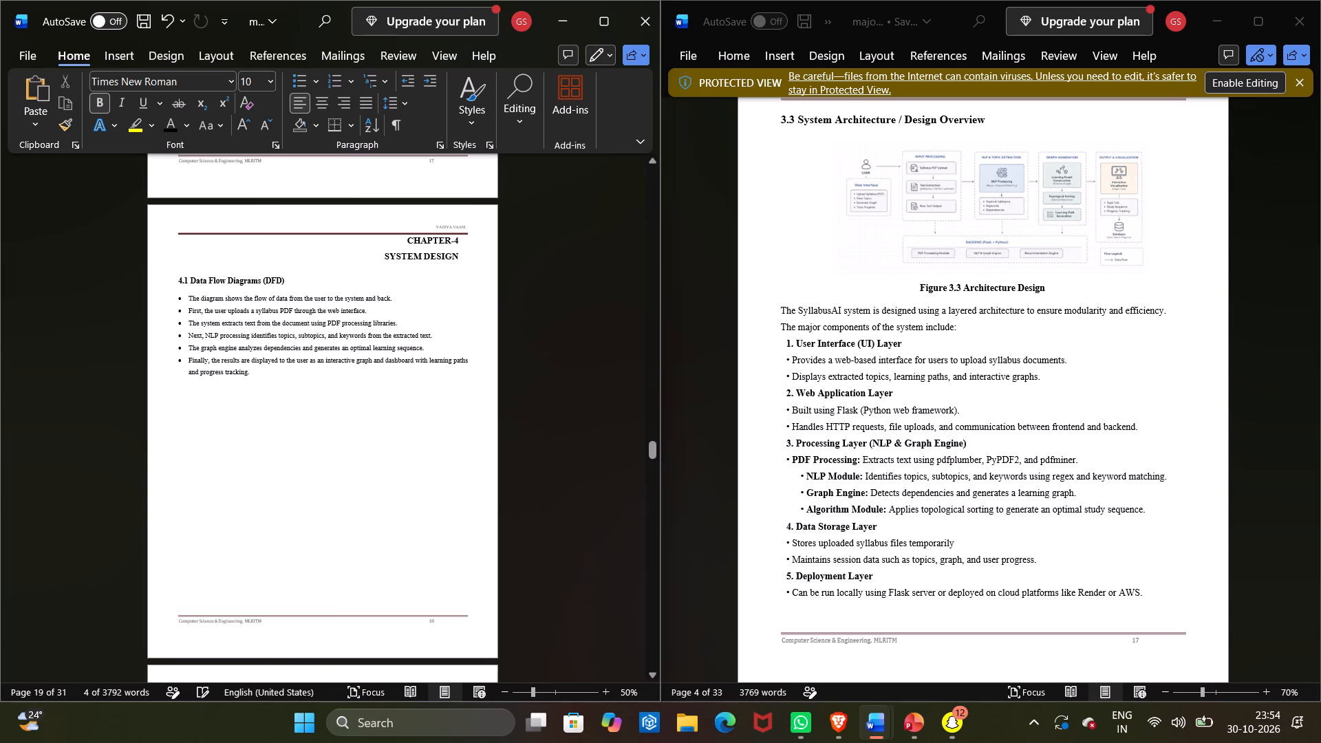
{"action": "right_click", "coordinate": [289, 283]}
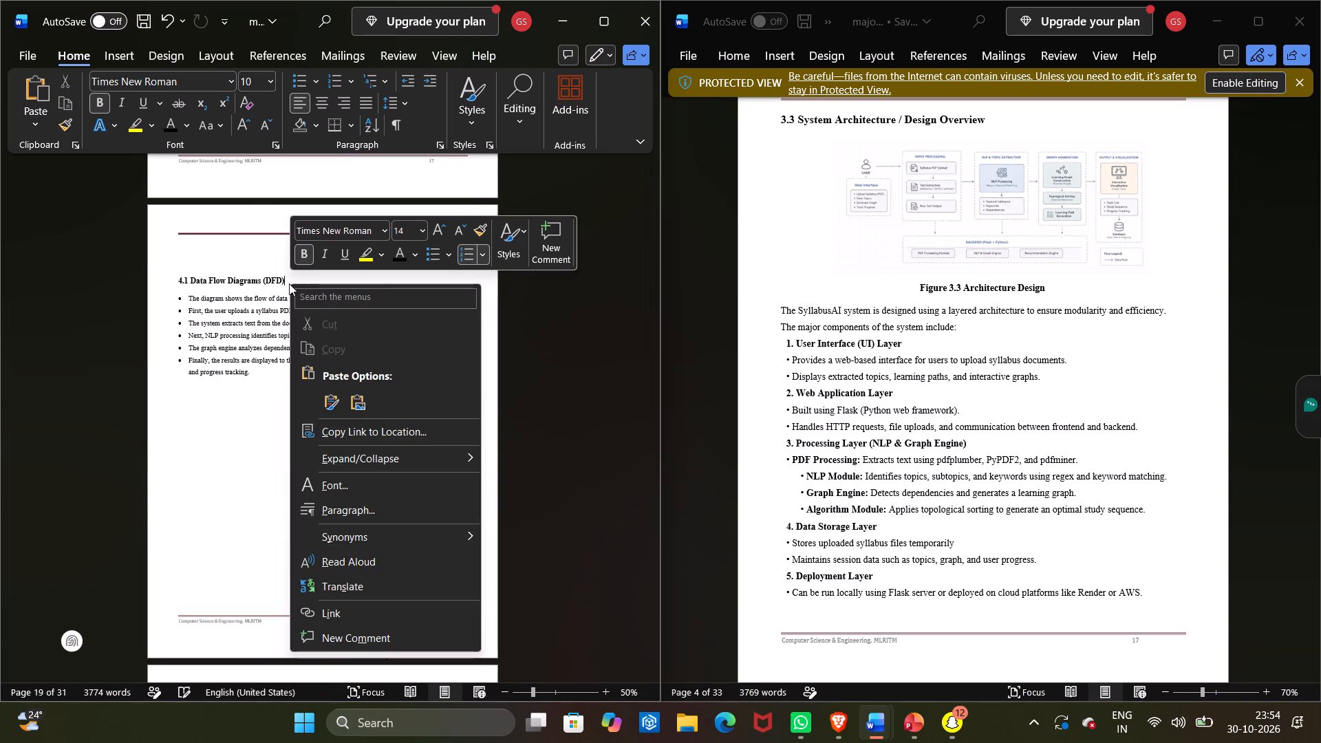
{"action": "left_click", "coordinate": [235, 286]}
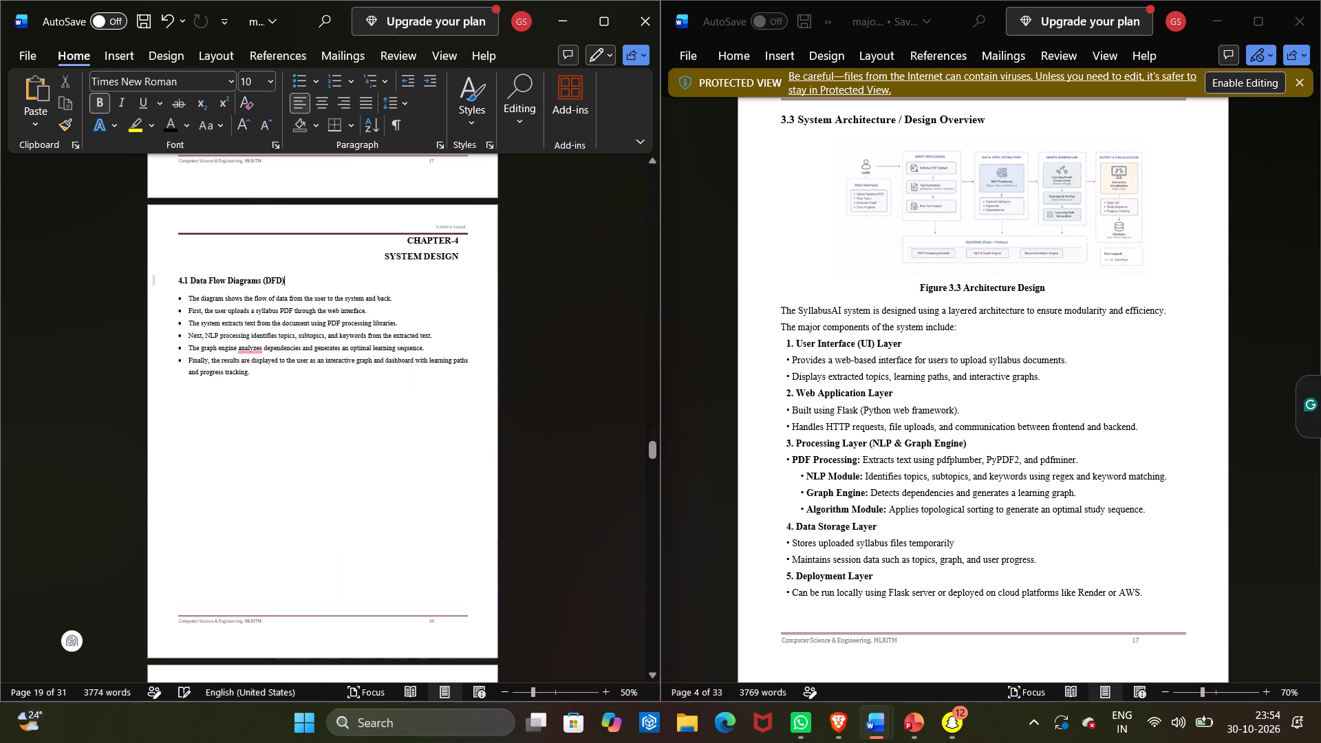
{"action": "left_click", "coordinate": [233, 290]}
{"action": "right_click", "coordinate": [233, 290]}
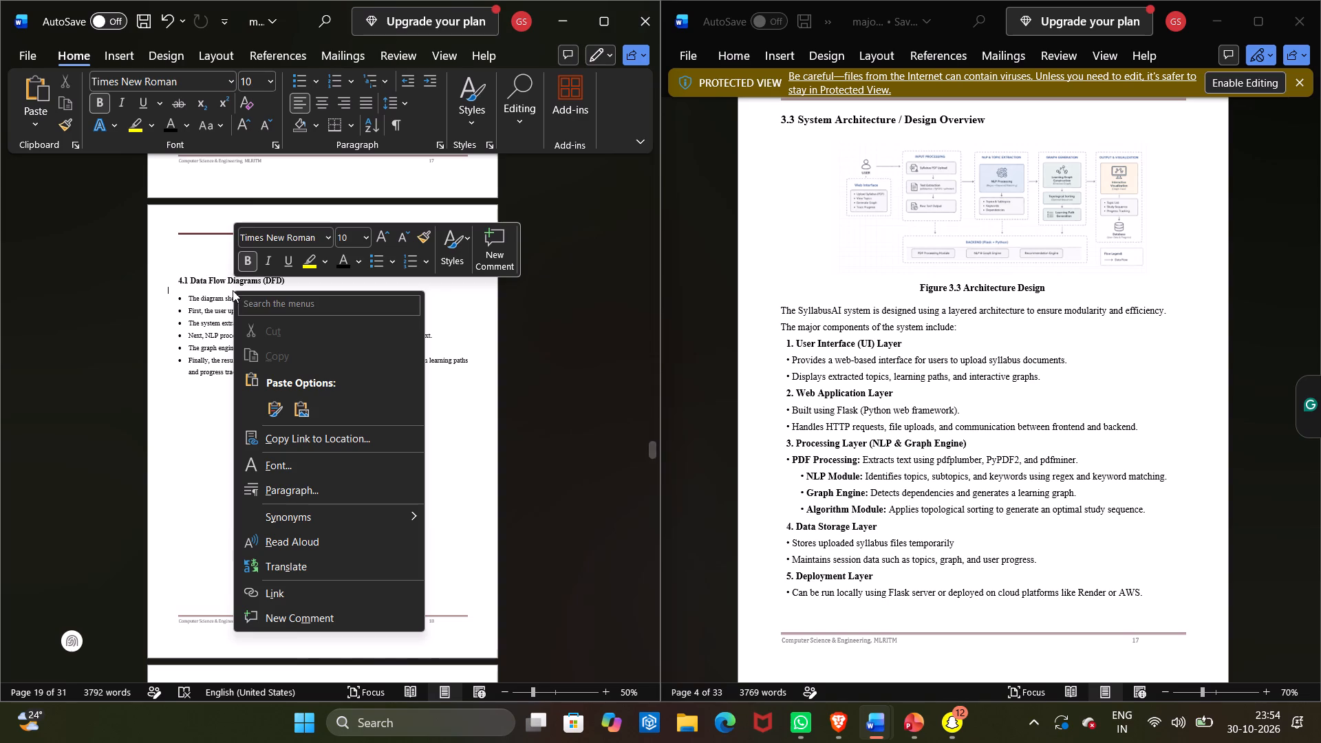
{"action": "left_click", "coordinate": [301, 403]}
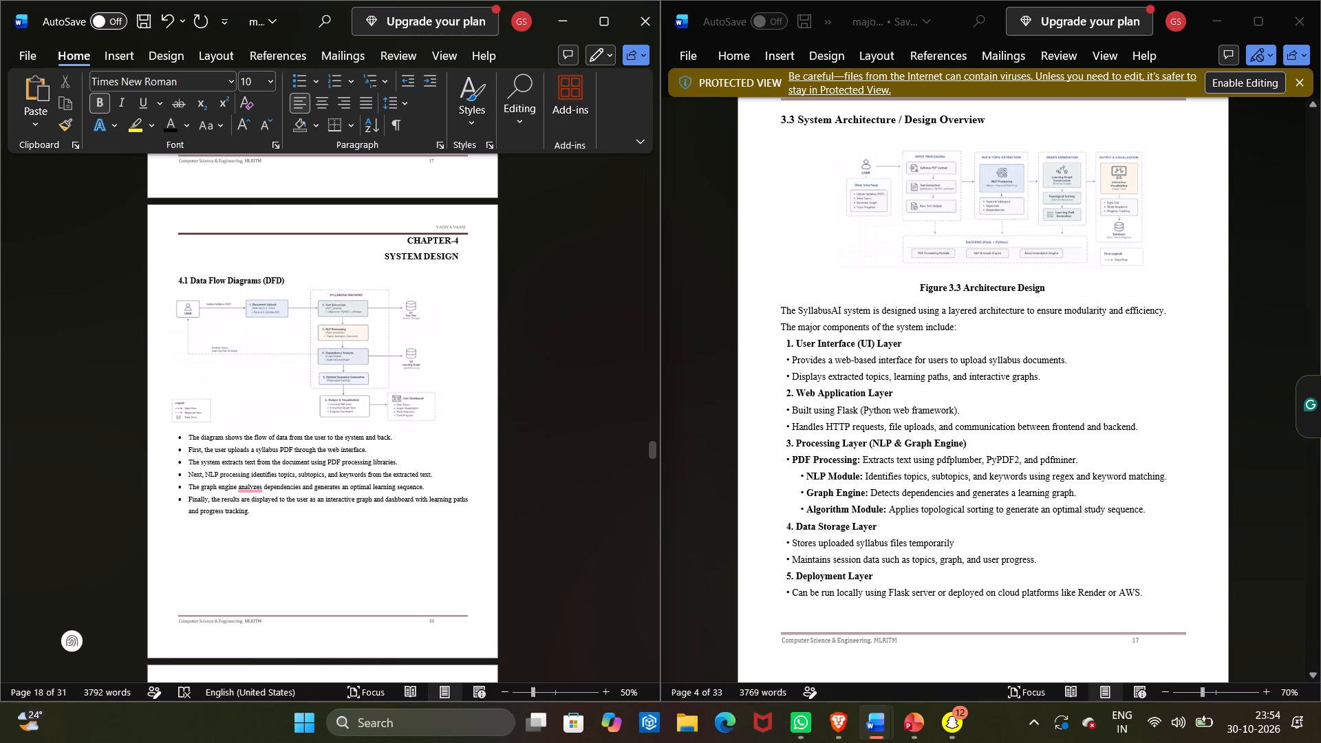
Replace the picture under 4.1 Data Flow Diagrams (DFD) in the Word report with the diagram from the PowerPoint presentation's Work Flow slide.
{"action": "scroll", "coordinate": [1040, 445], "scroll_direction": "down", "scroll_amount": 2}
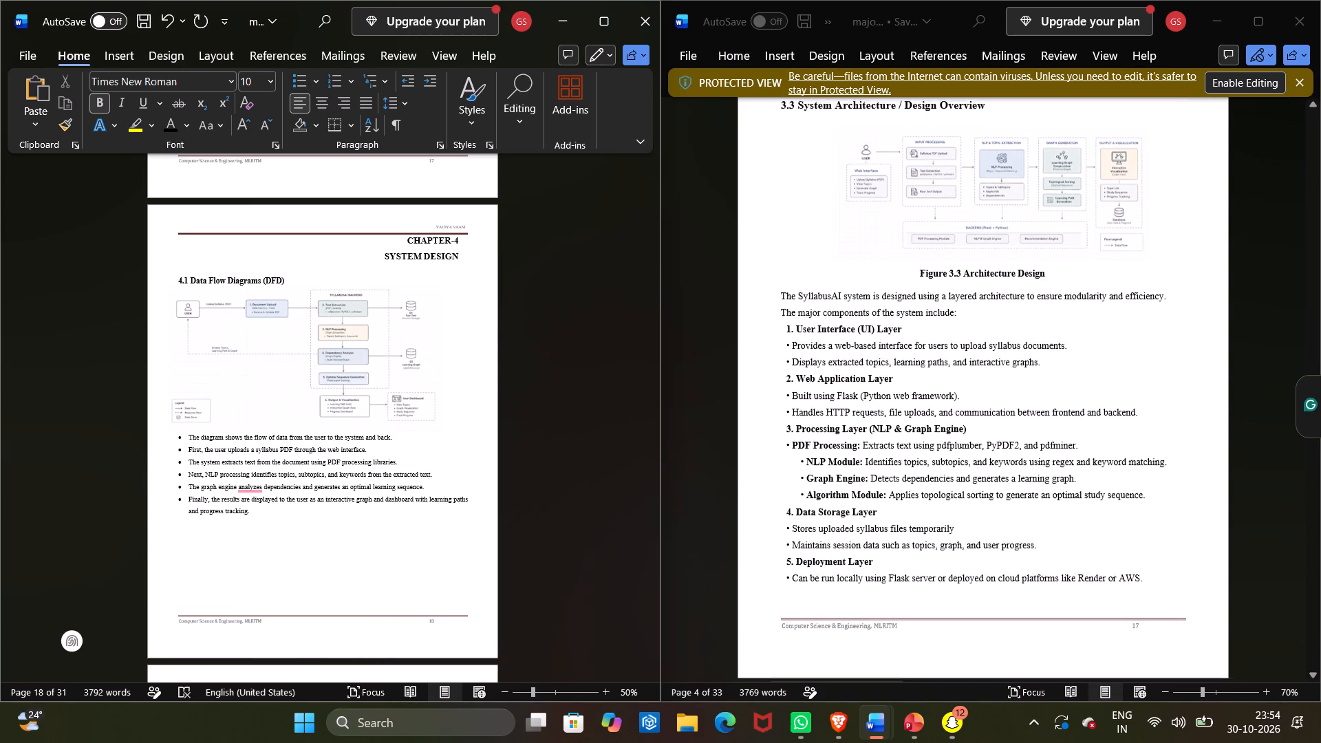
{"action": "scroll", "coordinate": [1040, 445], "scroll_direction": "down", "scroll_amount": 6}
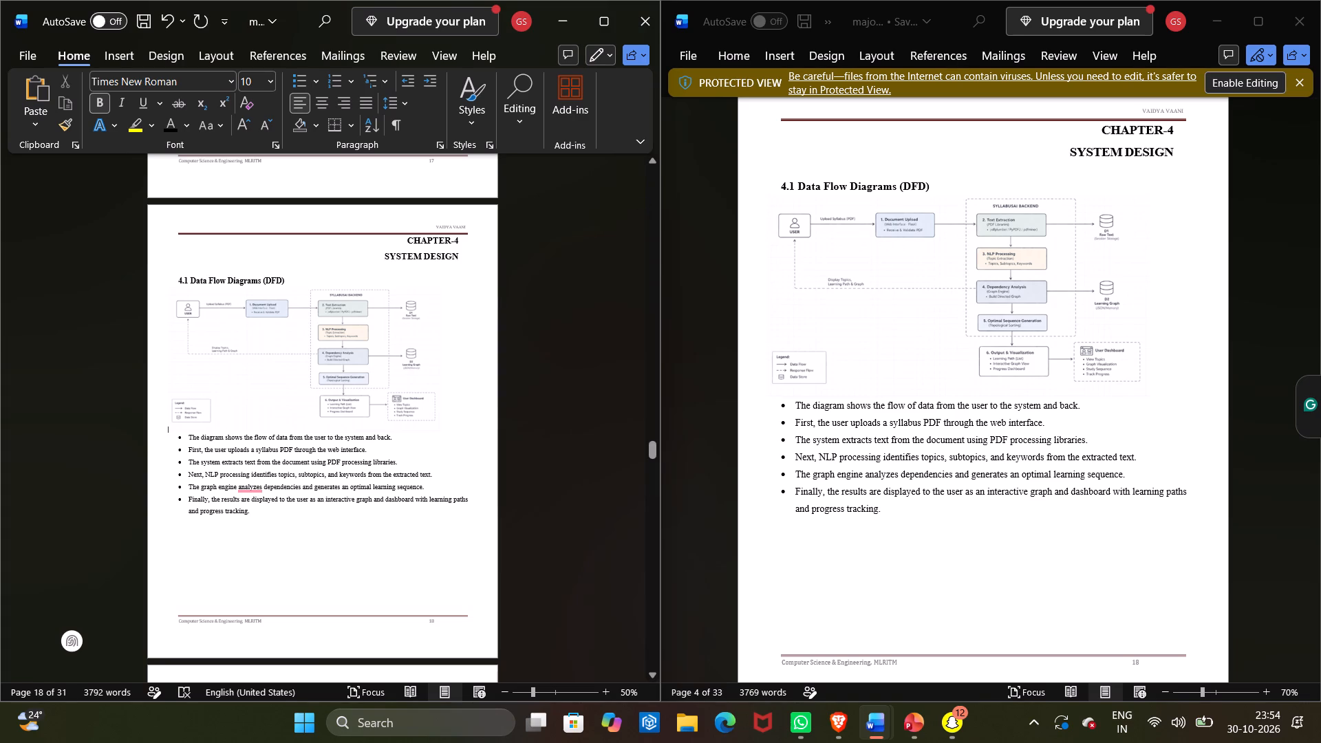
{"action": "right_click", "coordinate": [265, 341]}
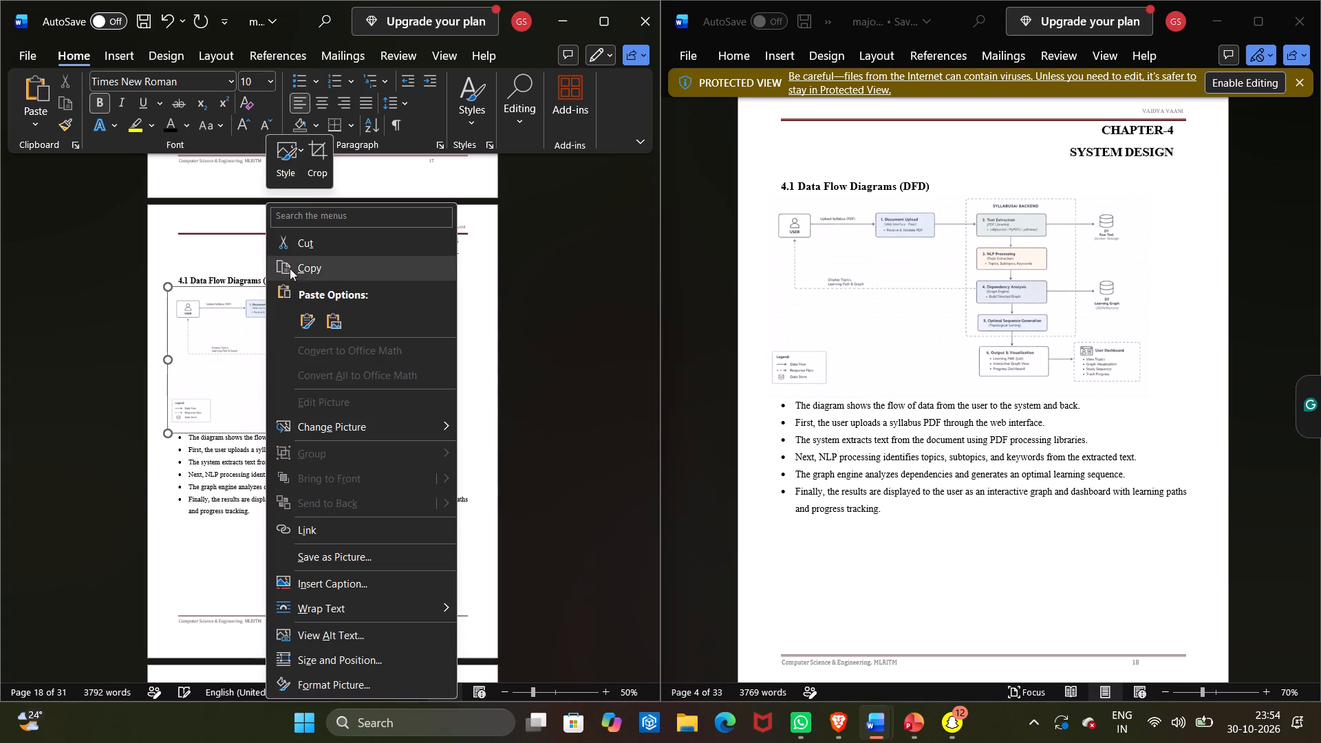
{"action": "left_click", "coordinate": [303, 241]}
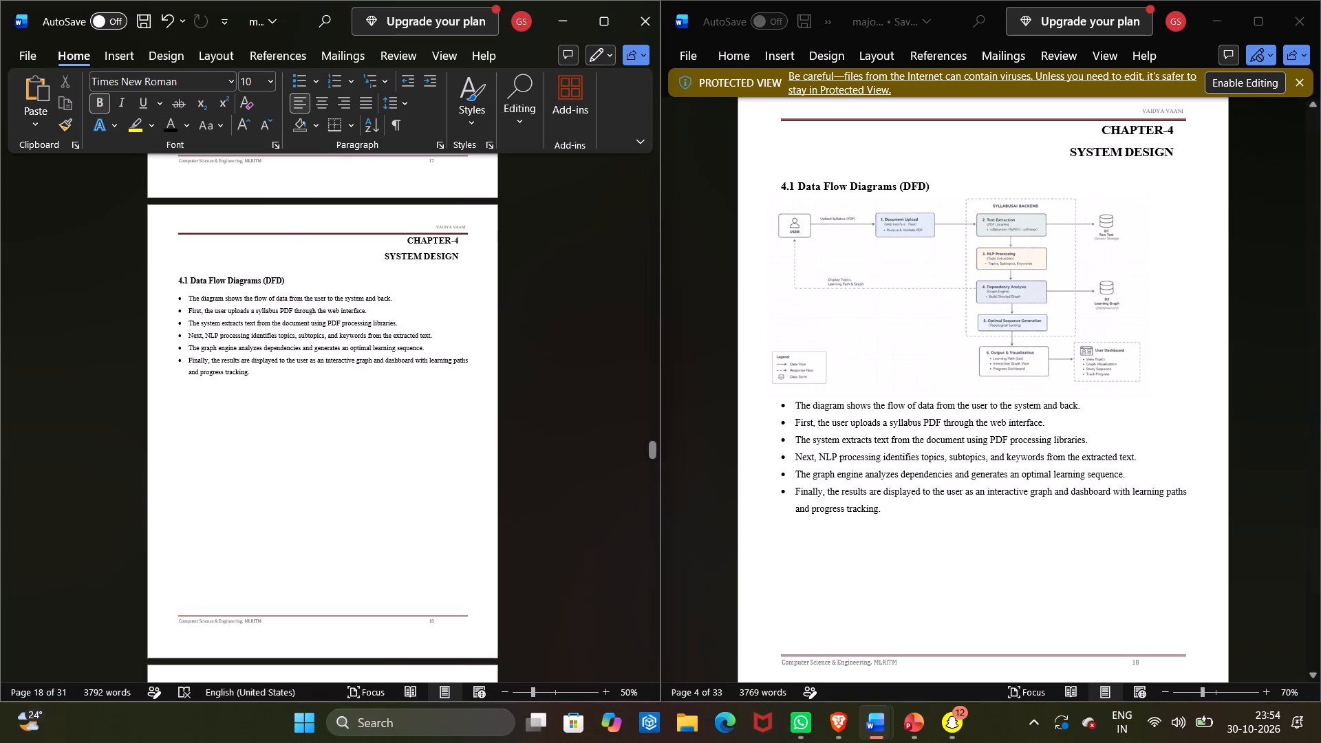
{"action": "left_click", "coordinate": [914, 719]}
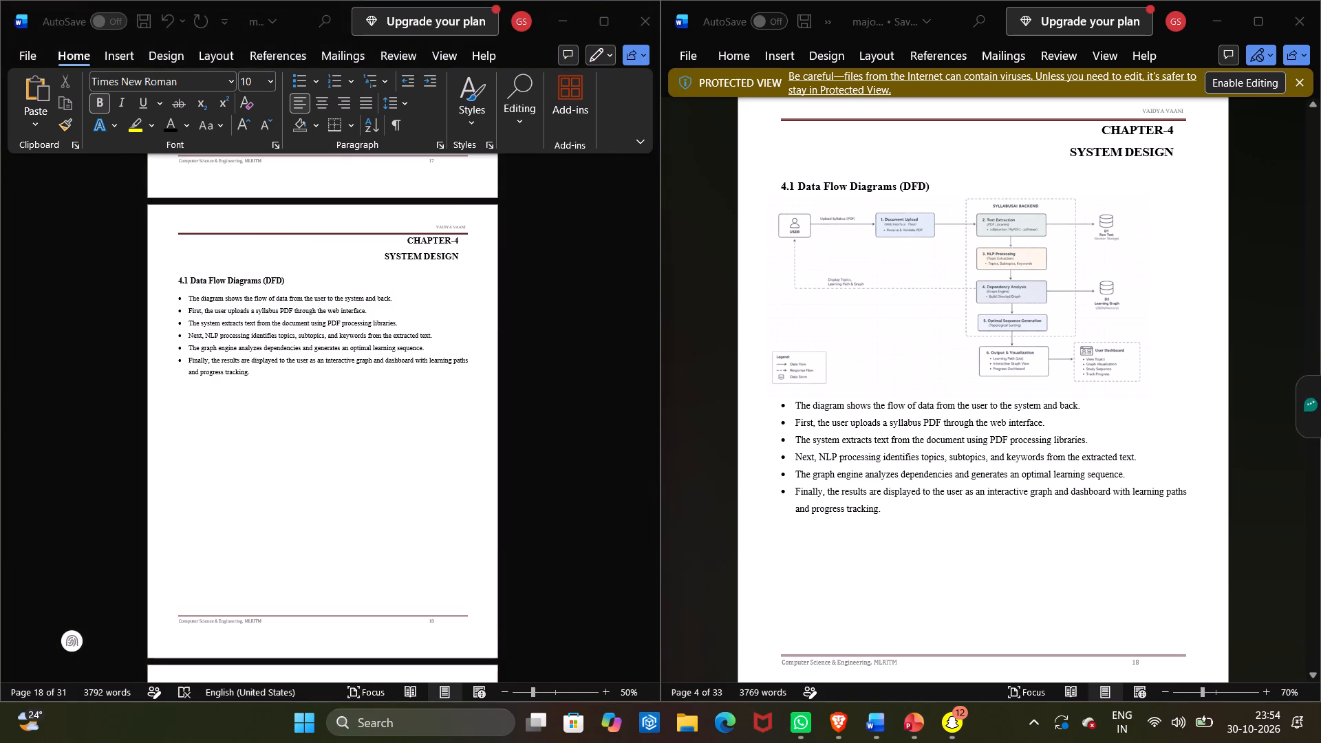
{"action": "left_click", "coordinate": [914, 734]}
{"action": "right_click", "coordinate": [792, 464]}
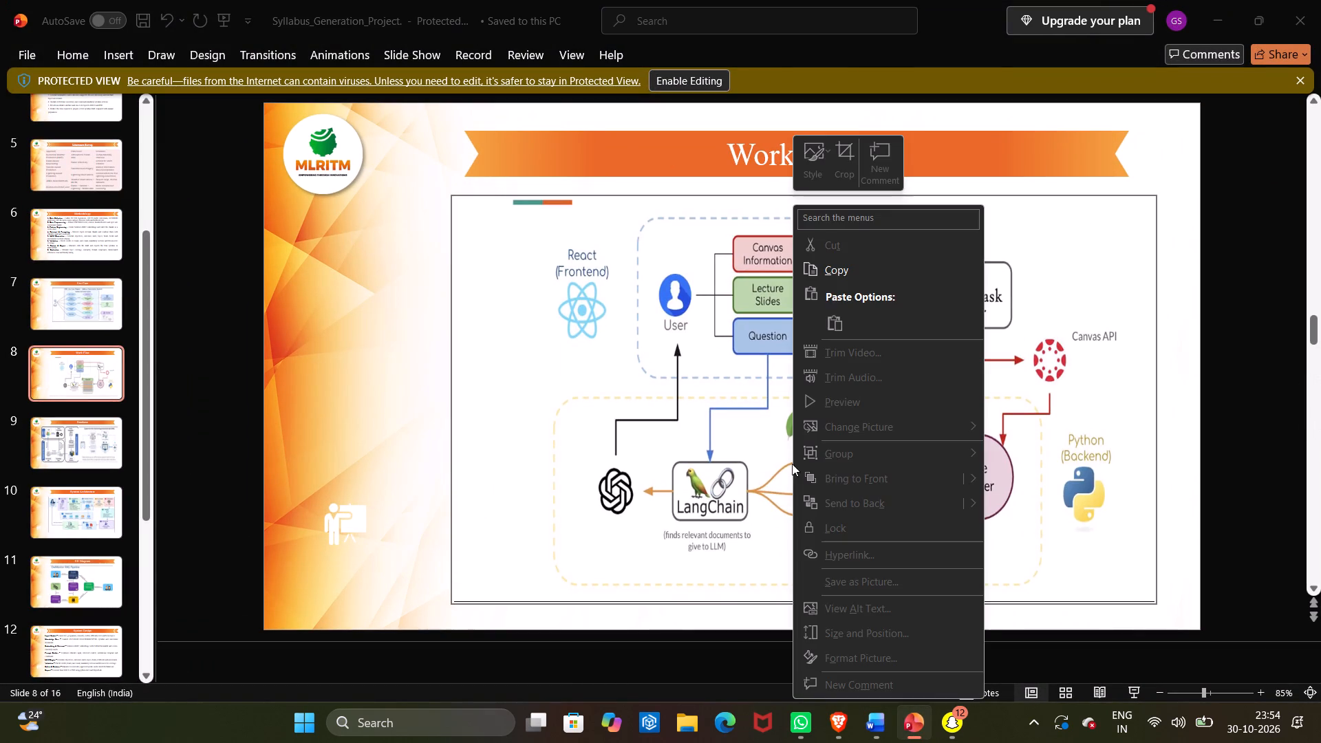
{"action": "left_click", "coordinate": [829, 280]}
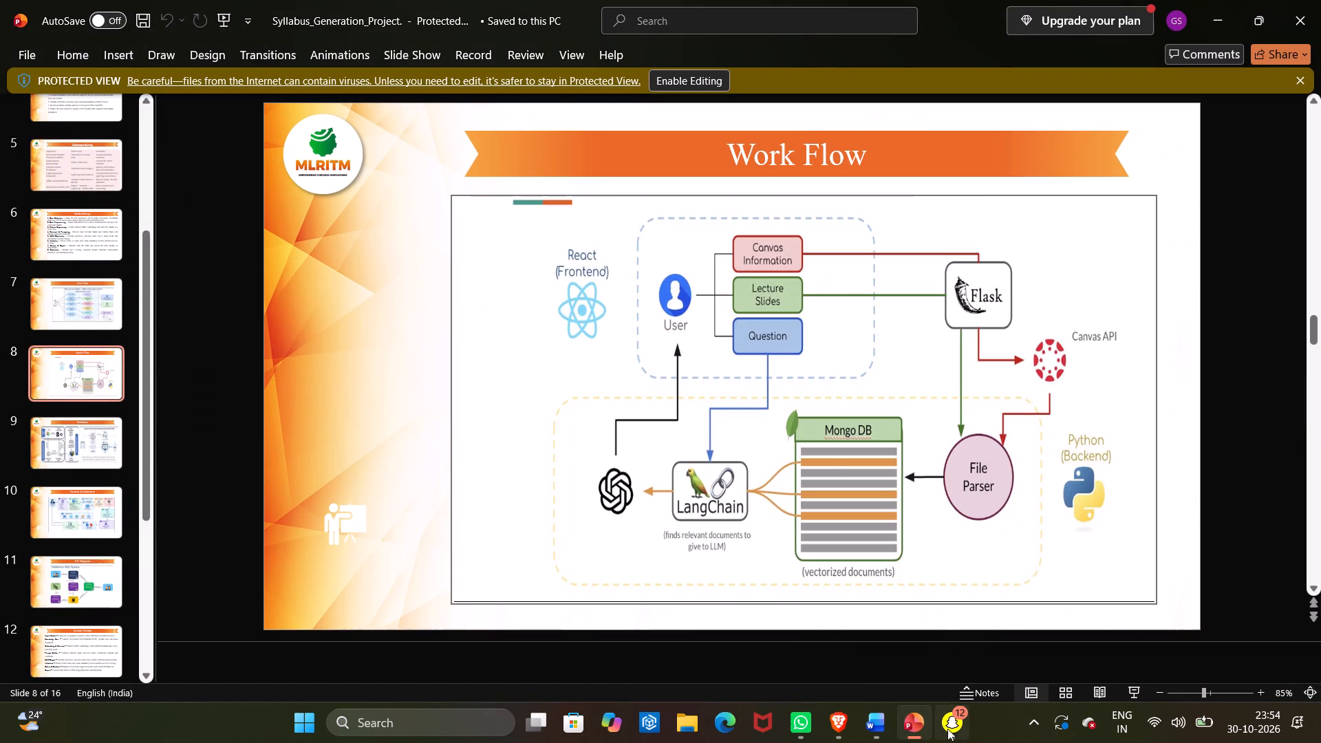
{"action": "left_click", "coordinate": [910, 735]}
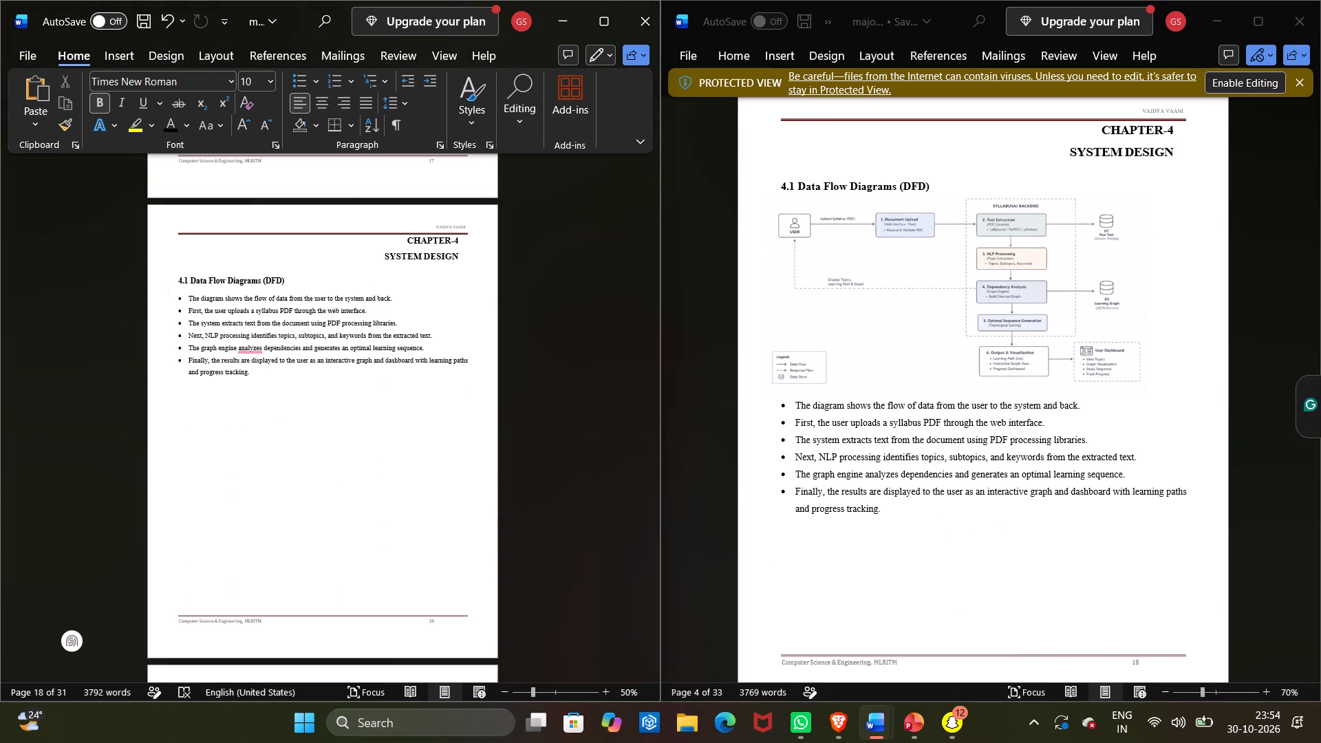
{"action": "key", "text": "ctrl+v"}
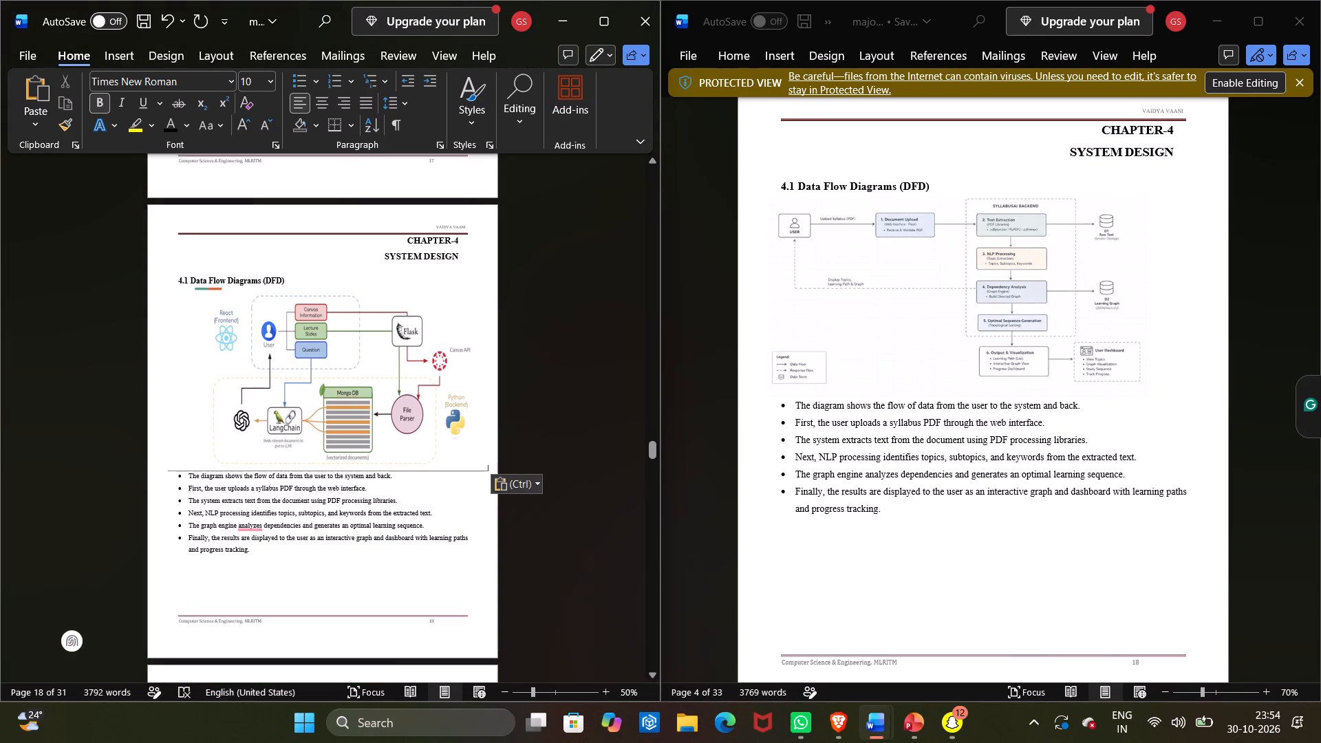
Shrink the pasted Work Flow diagram under 4.1 proportionally so it ends within the header line's outer end.
{"action": "left_click_drag", "start_coordinate": [485, 469], "coordinate": [435, 448]}
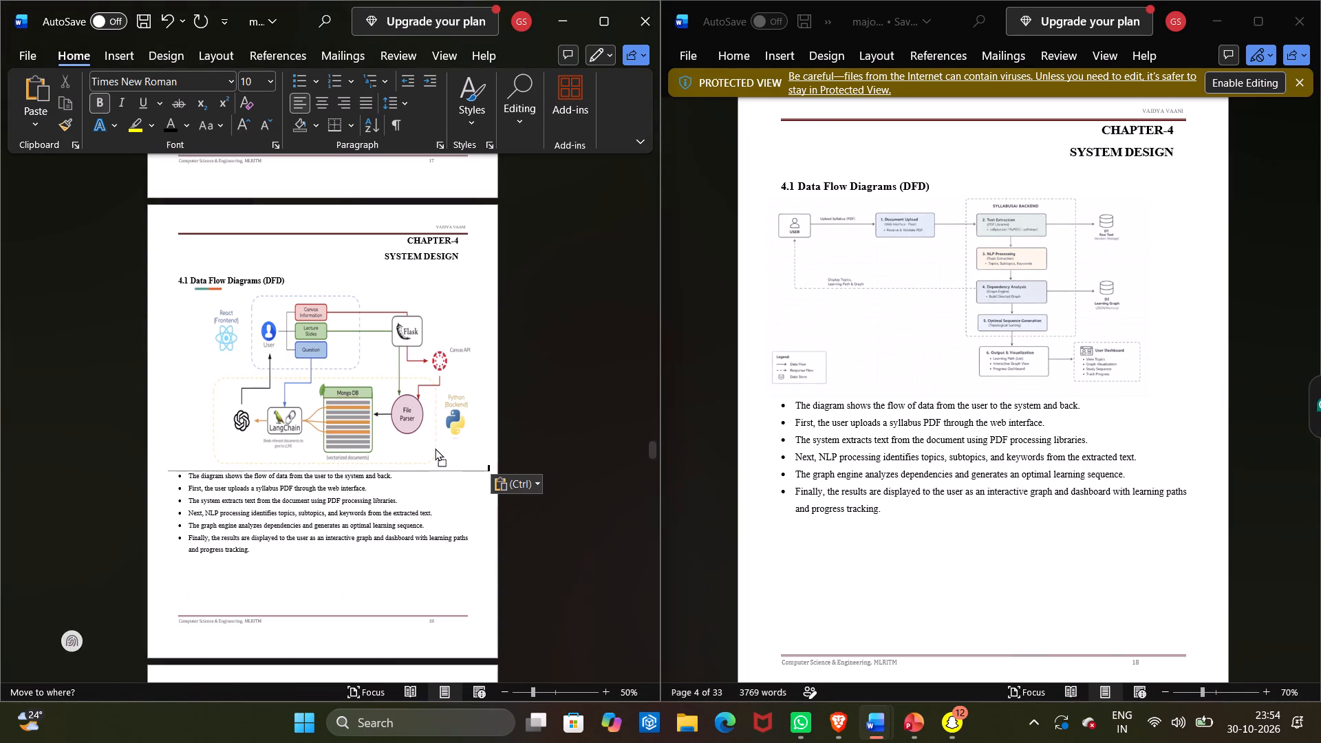
{"action": "left_click_drag", "start_coordinate": [435, 448], "coordinate": [434, 447]}
{"action": "left_click_drag", "start_coordinate": [487, 469], "coordinate": [463, 453]}
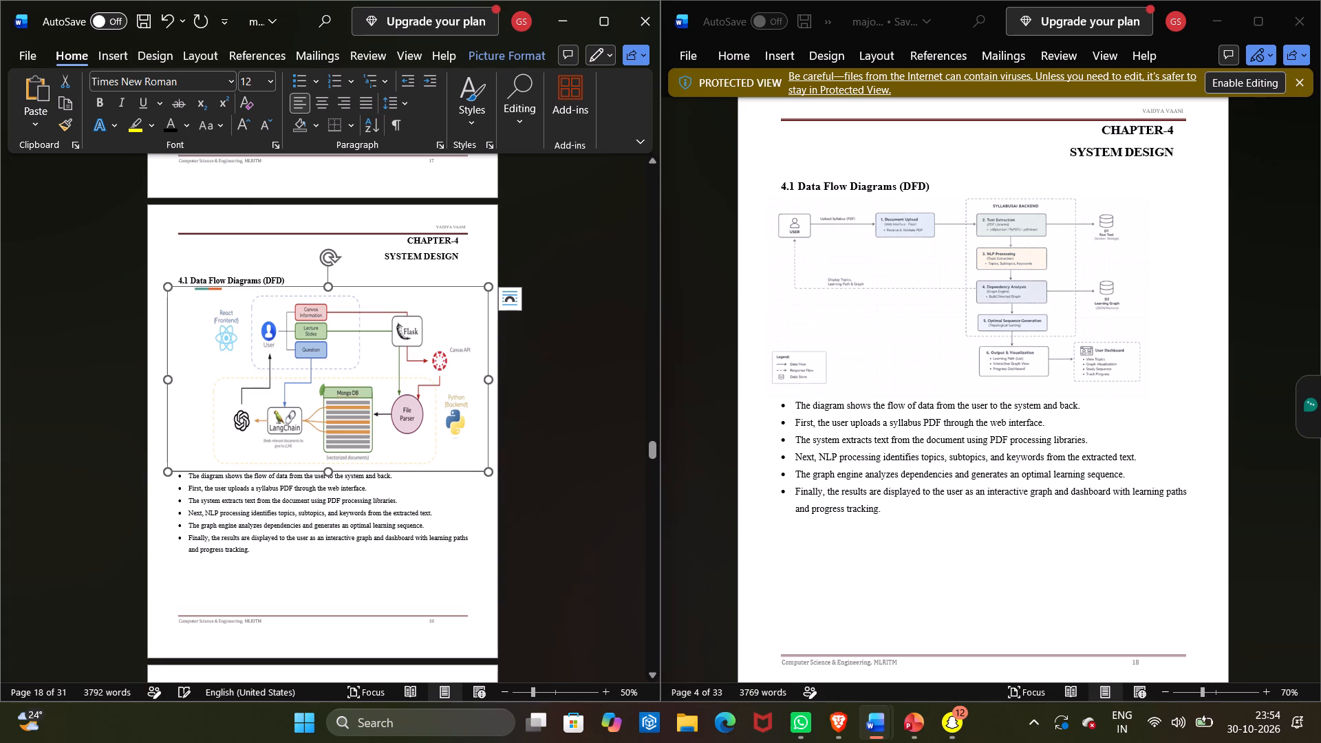
{"action": "left_click_drag", "start_coordinate": [463, 453], "coordinate": [462, 453]}
{"action": "left_click_drag", "start_coordinate": [488, 374], "coordinate": [484, 374]}
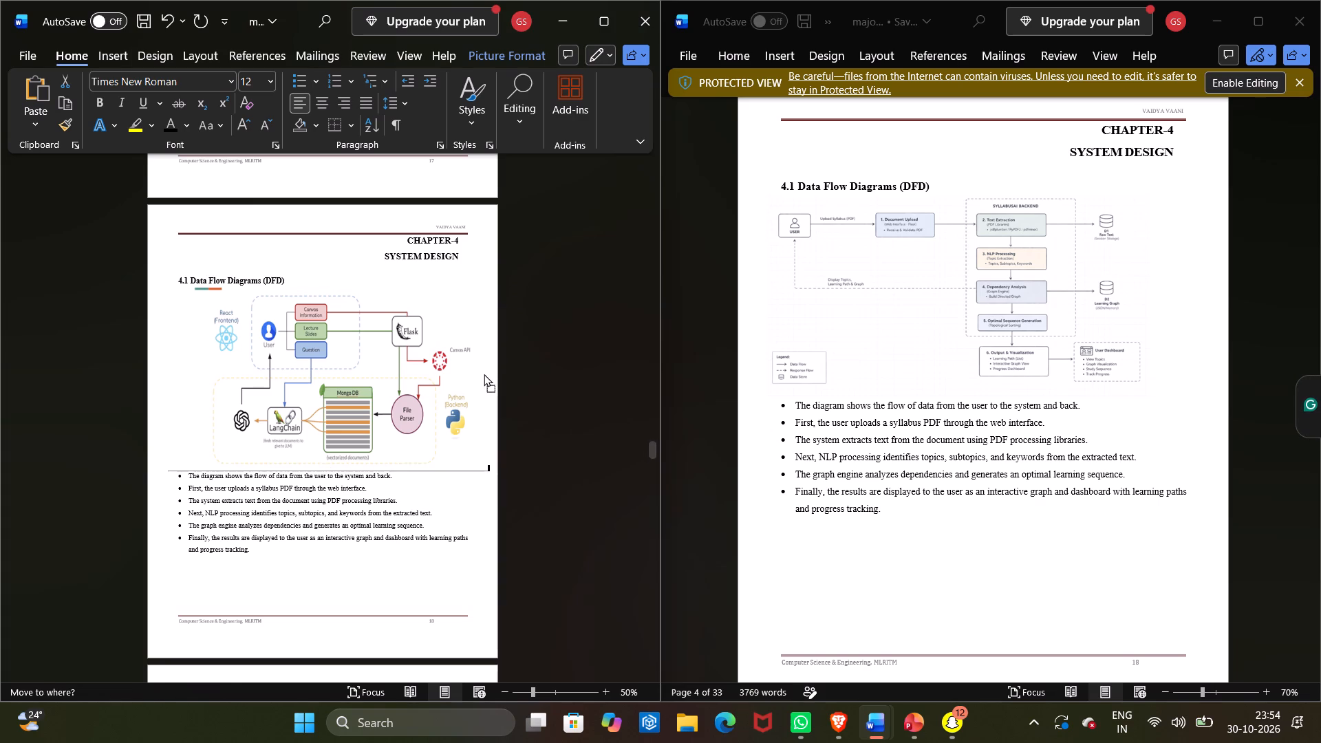
{"action": "left_click_drag", "start_coordinate": [484, 374], "coordinate": [480, 374]}
{"action": "left_click_drag", "start_coordinate": [490, 286], "coordinate": [476, 286]}
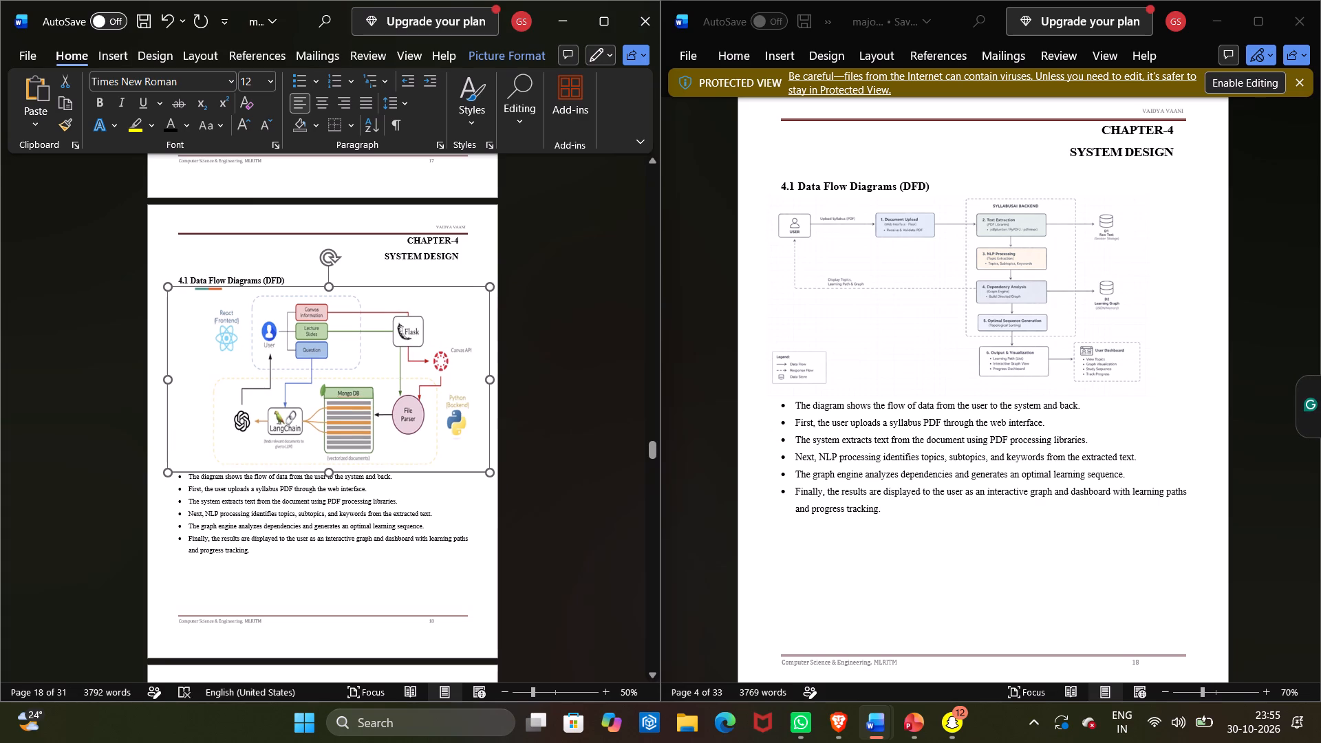
{"action": "left_click_drag", "start_coordinate": [476, 286], "coordinate": [473, 280]}
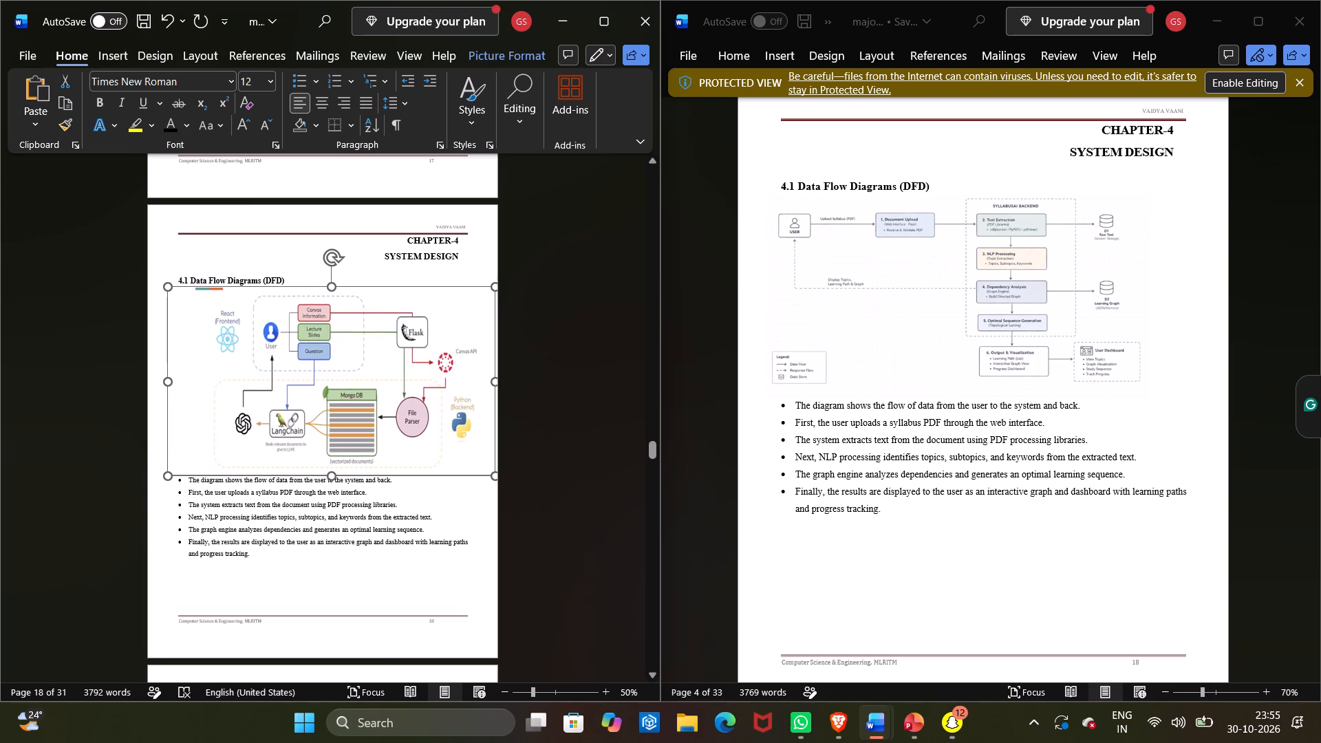
{"action": "left_click_drag", "start_coordinate": [473, 280], "coordinate": [475, 330]}
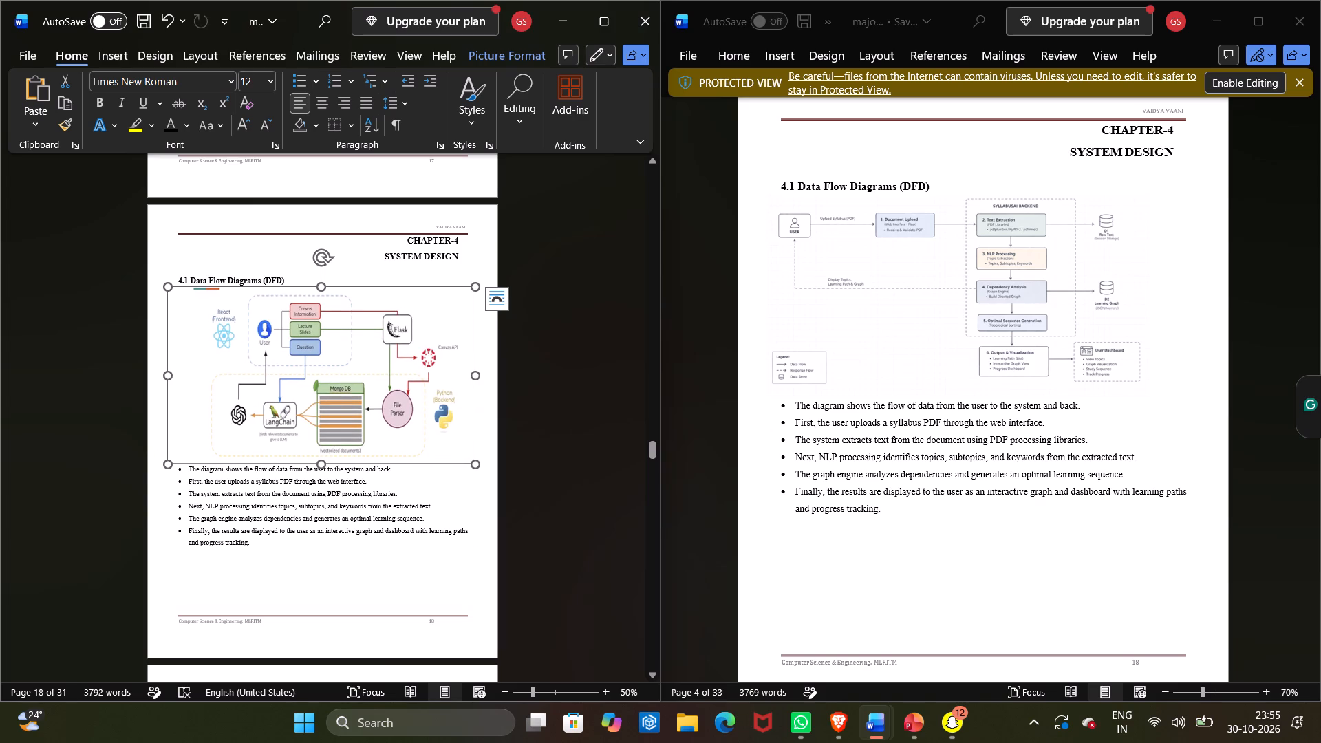
{"action": "left_click_drag", "start_coordinate": [168, 464], "coordinate": [178, 434]}
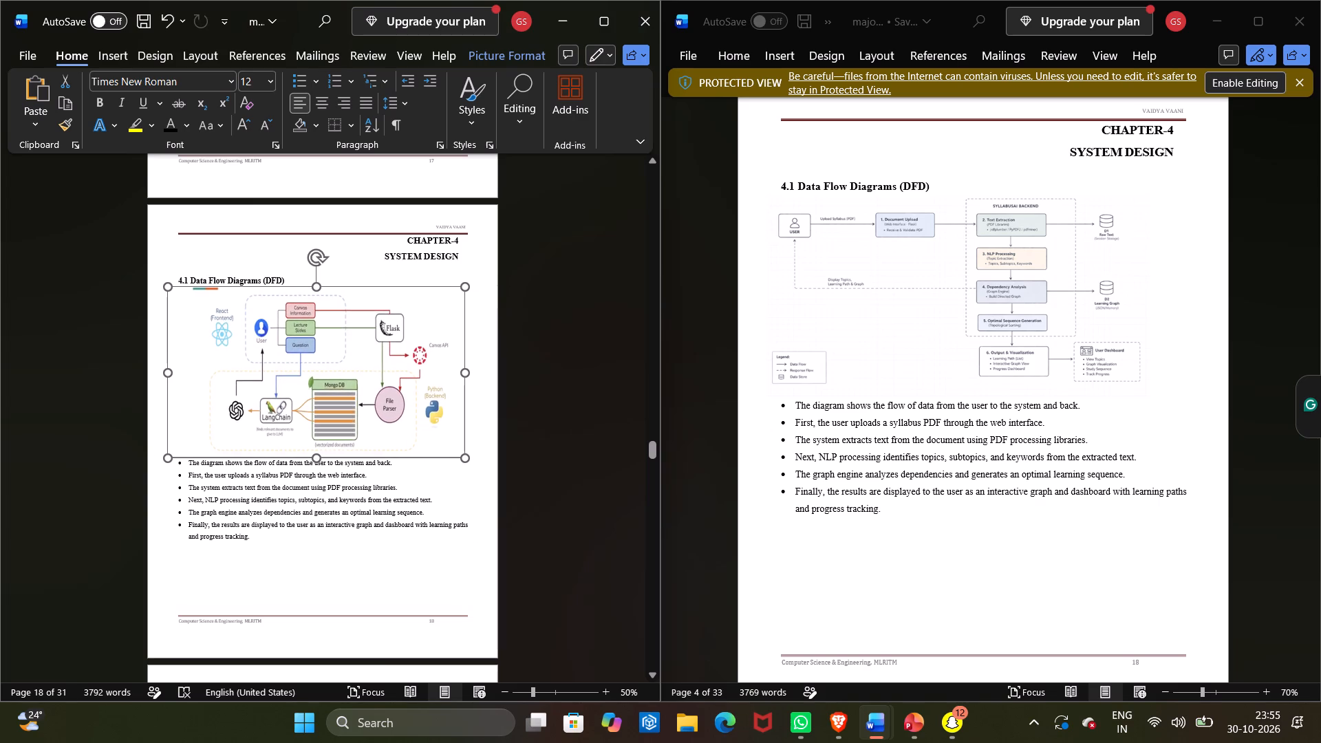
Fine-tune the Work Flow diagram's size under 4.1 proportionally so it nearly spans the width of the header line.
{"action": "left_click_drag", "start_coordinate": [178, 434], "coordinate": [183, 422]}
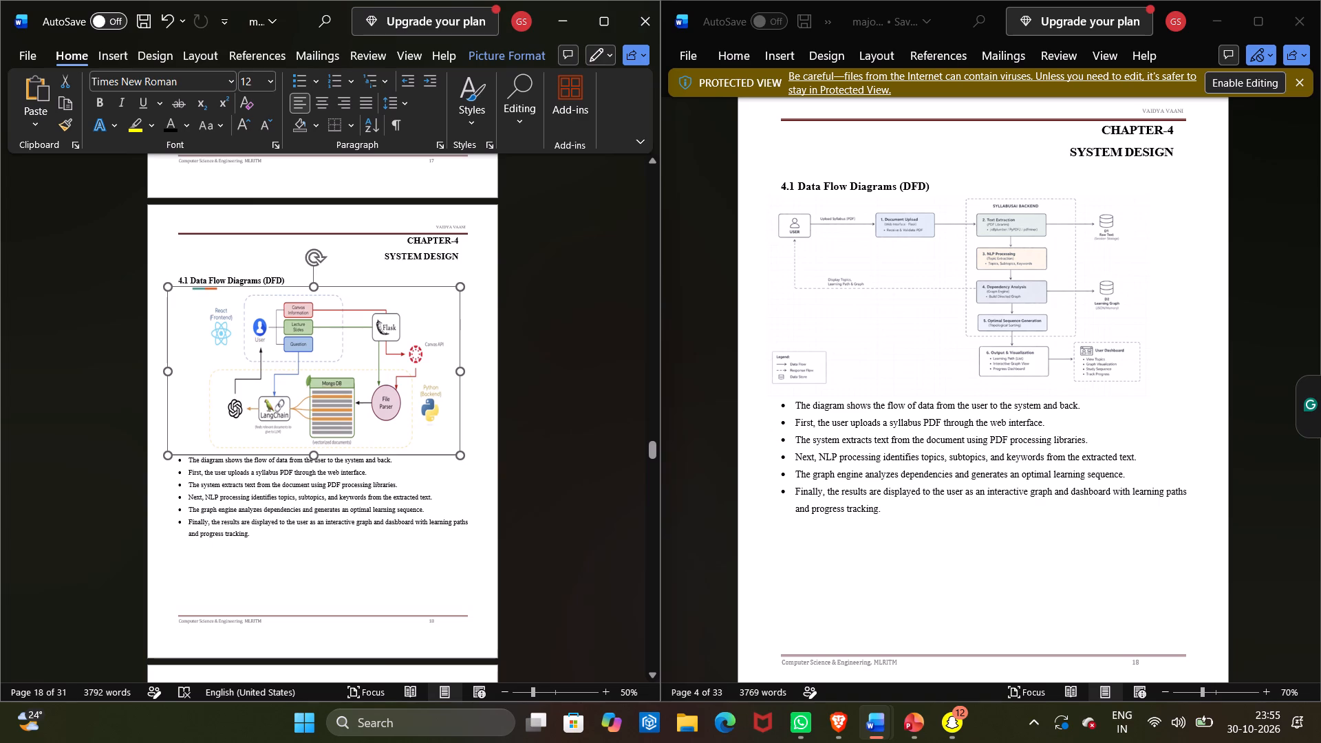
{"action": "left_click_drag", "start_coordinate": [183, 422], "coordinate": [183, 421]}
{"action": "left_click_drag", "start_coordinate": [463, 287], "coordinate": [471, 321]}
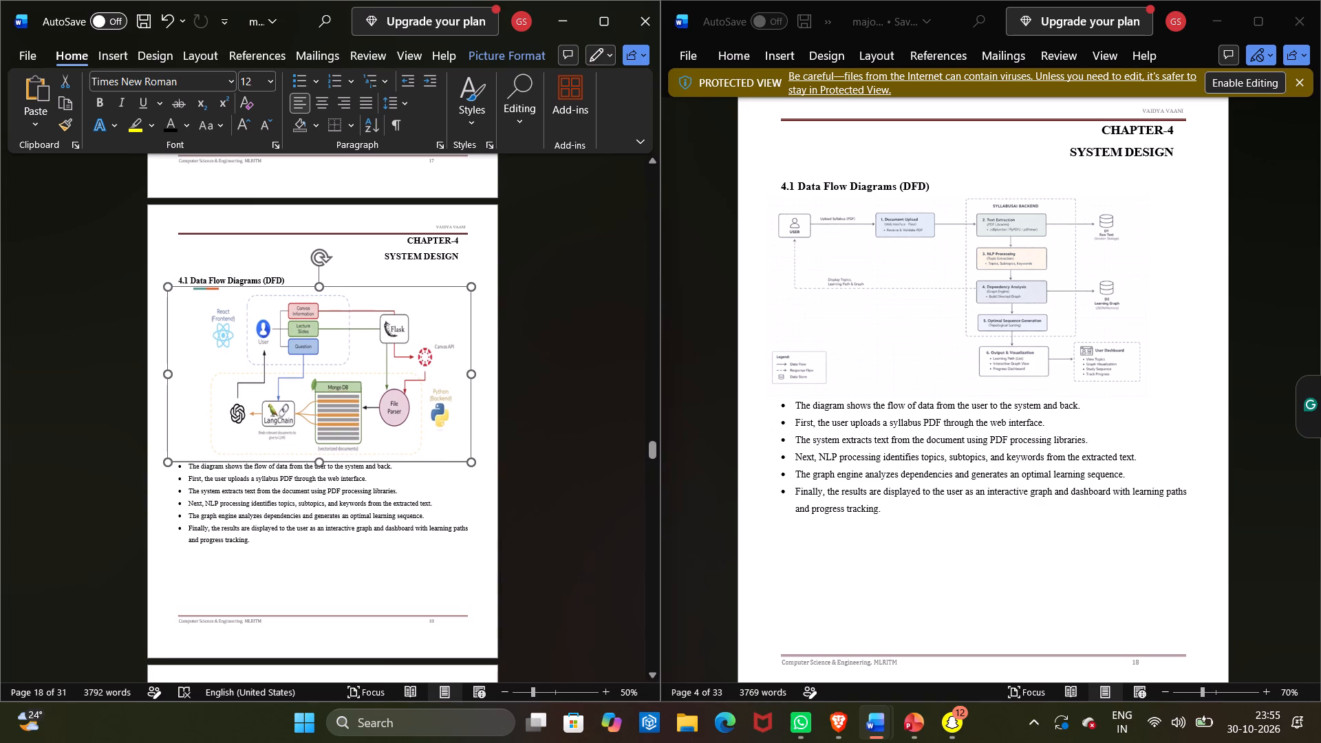
{"action": "left_click_drag", "start_coordinate": [471, 321], "coordinate": [457, 300]}
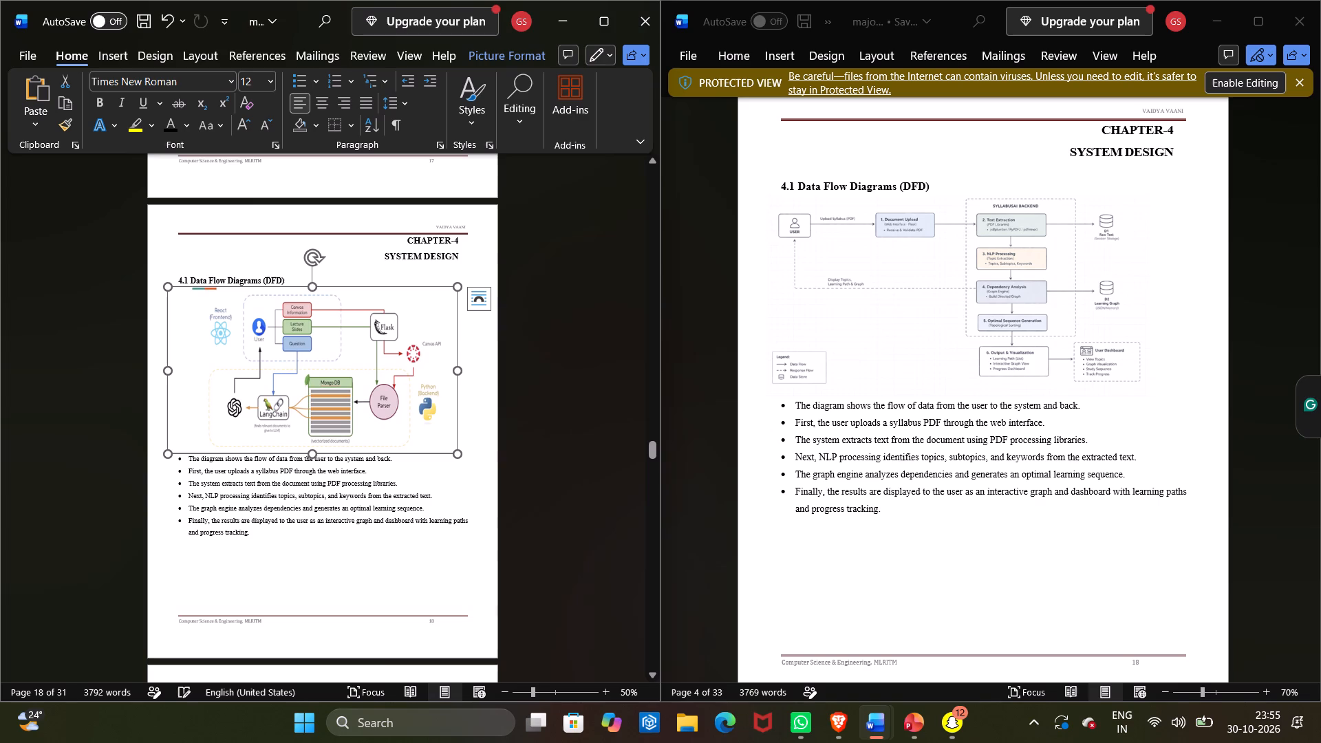
{"action": "left_click_drag", "start_coordinate": [167, 286], "coordinate": [174, 289]}
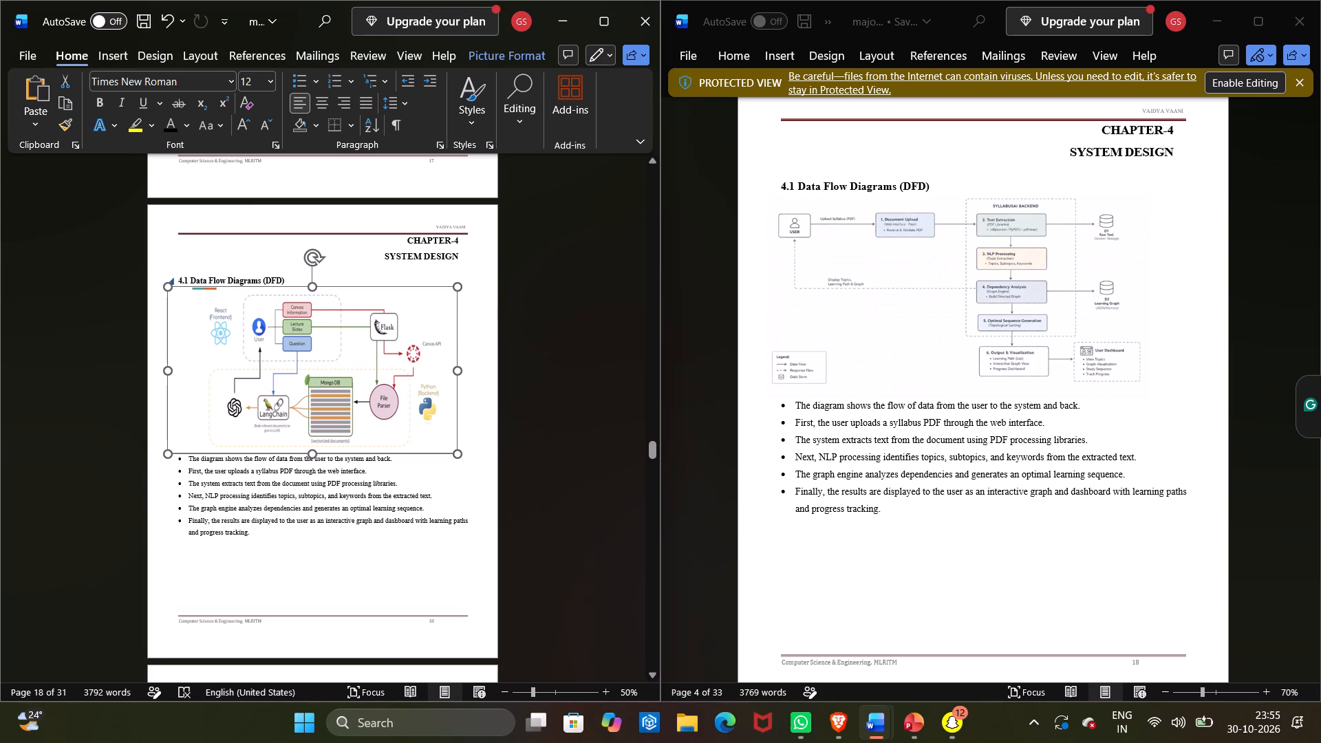
{"action": "left_click_drag", "start_coordinate": [174, 289], "coordinate": [166, 292]}
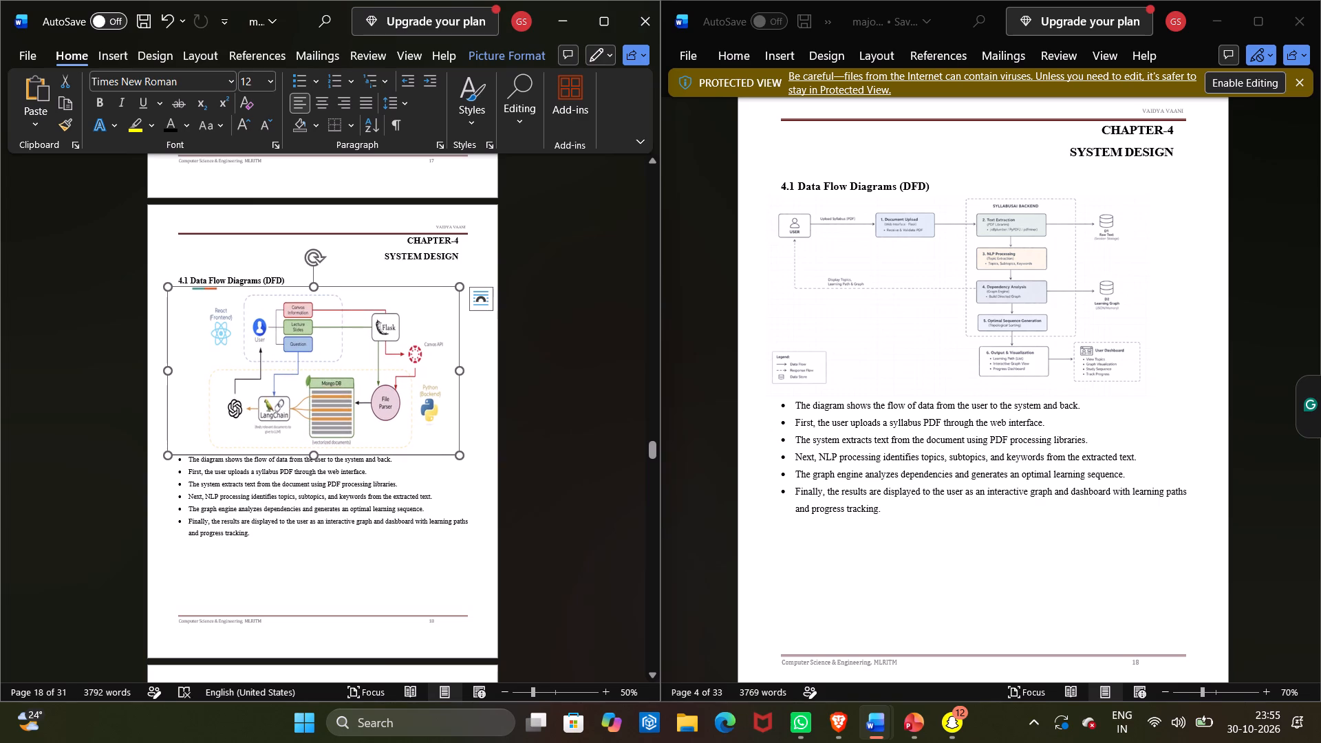
{"action": "left_click_drag", "start_coordinate": [458, 453], "coordinate": [484, 482]}
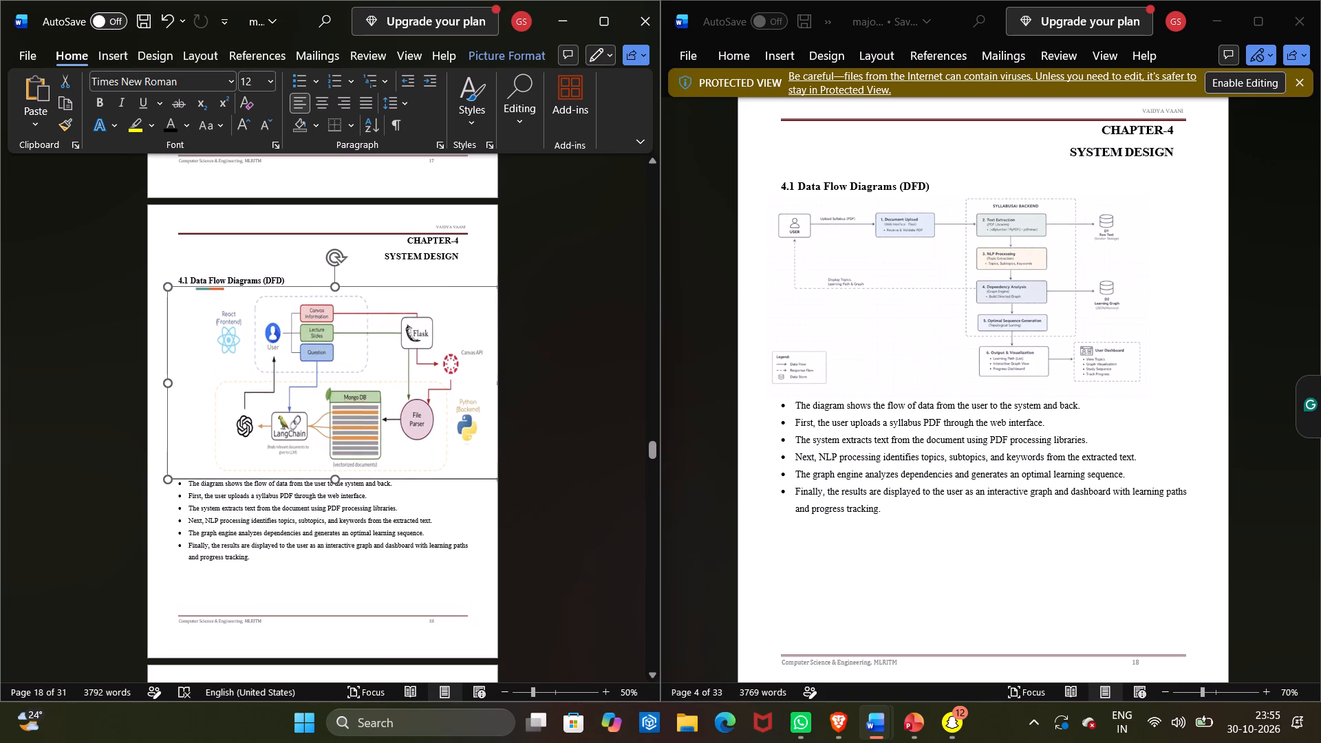
{"action": "left_click_drag", "start_coordinate": [484, 482], "coordinate": [448, 458]}
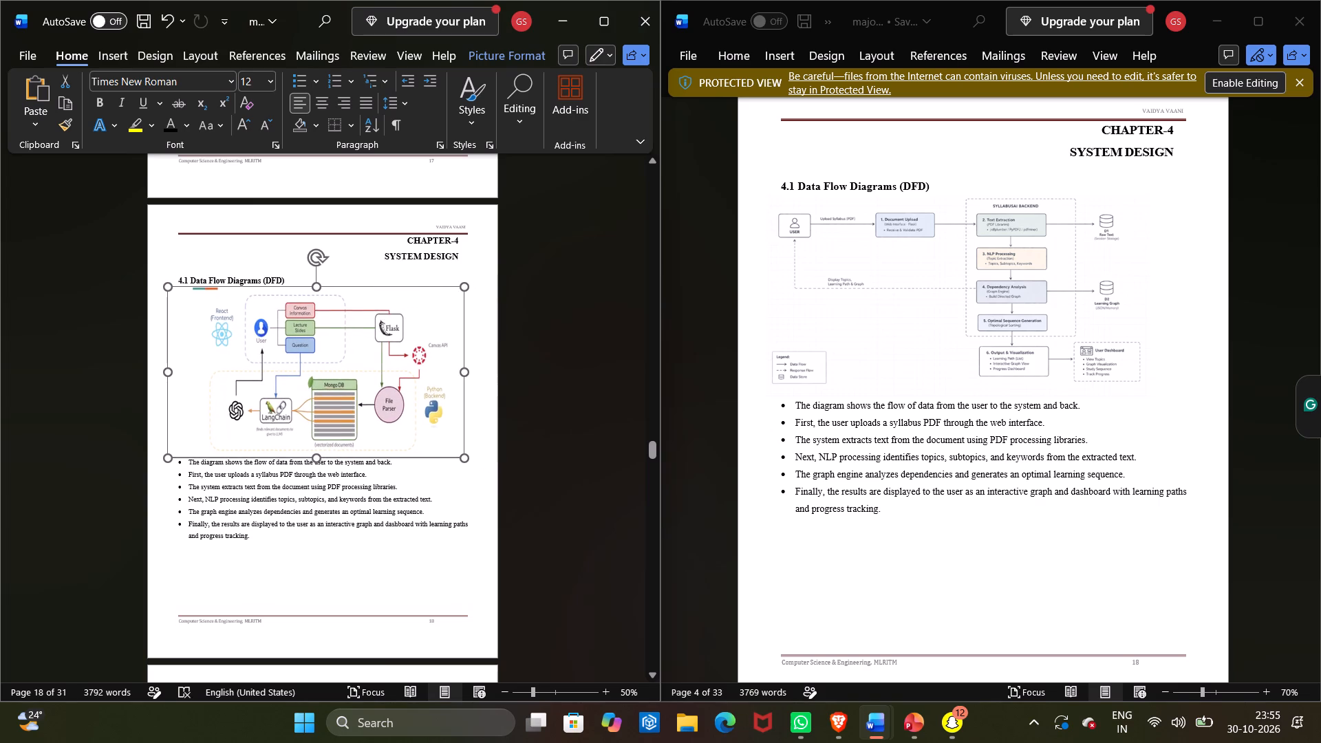
{"action": "left_click_drag", "start_coordinate": [448, 458], "coordinate": [451, 460]}
Adjust the Work Flow diagram's width to end just inside the header line's outer end and stretch it slightly taller, above the bullet list.
{"action": "left_click_drag", "start_coordinate": [162, 372], "coordinate": [171, 372]}
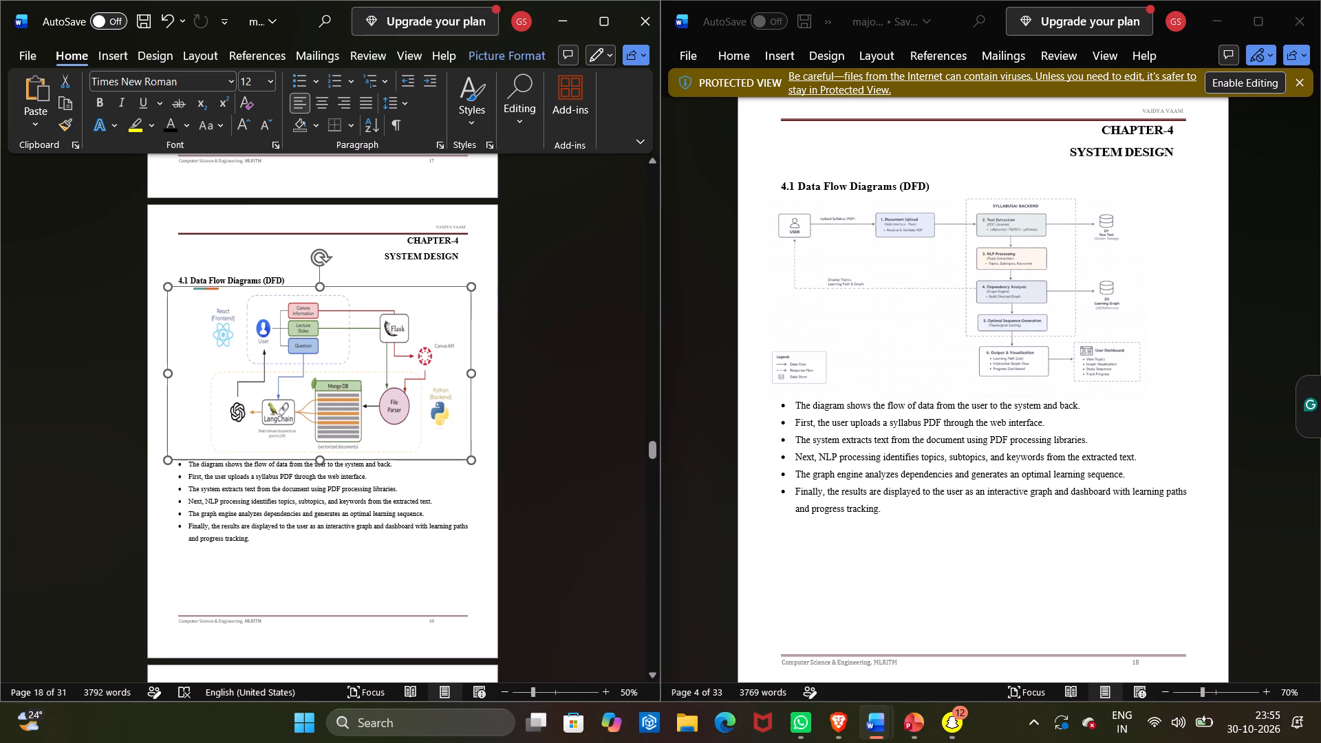
{"action": "left_click_drag", "start_coordinate": [171, 372], "coordinate": [179, 385]}
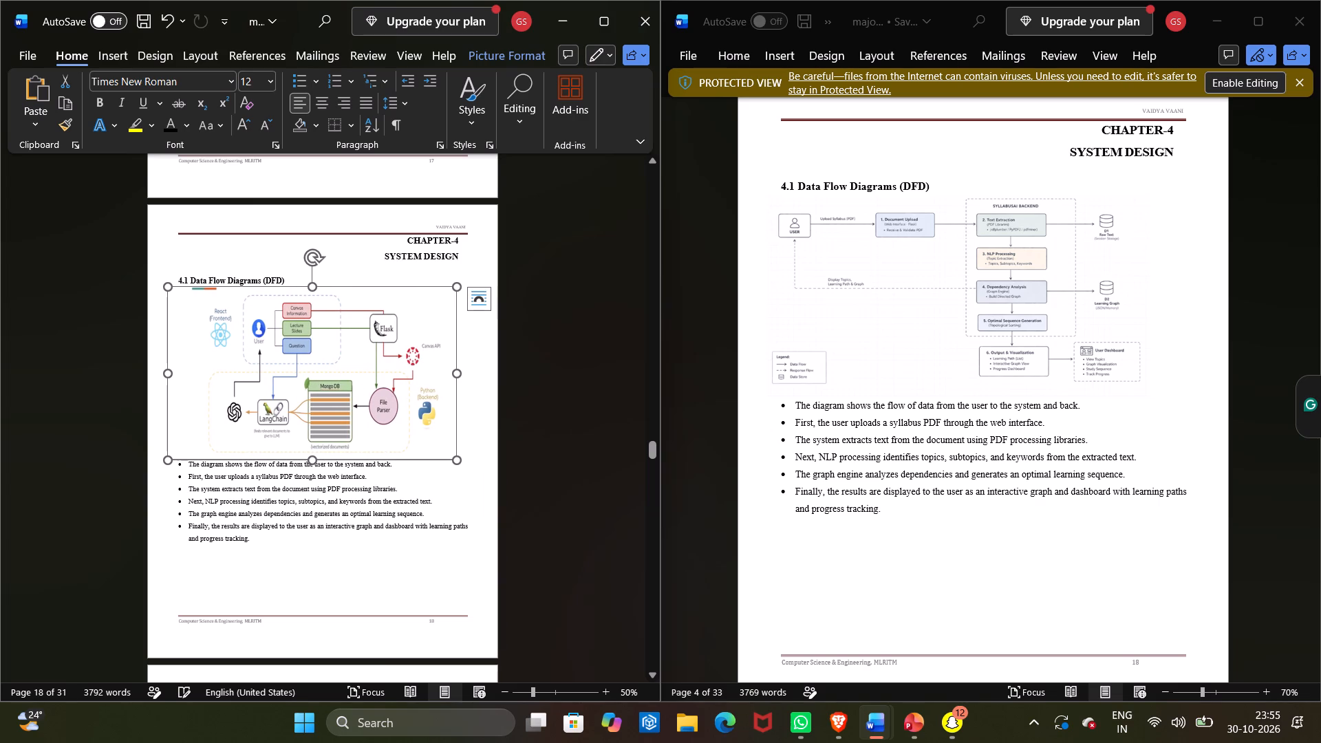
{"action": "double_click", "coordinate": [462, 374]}
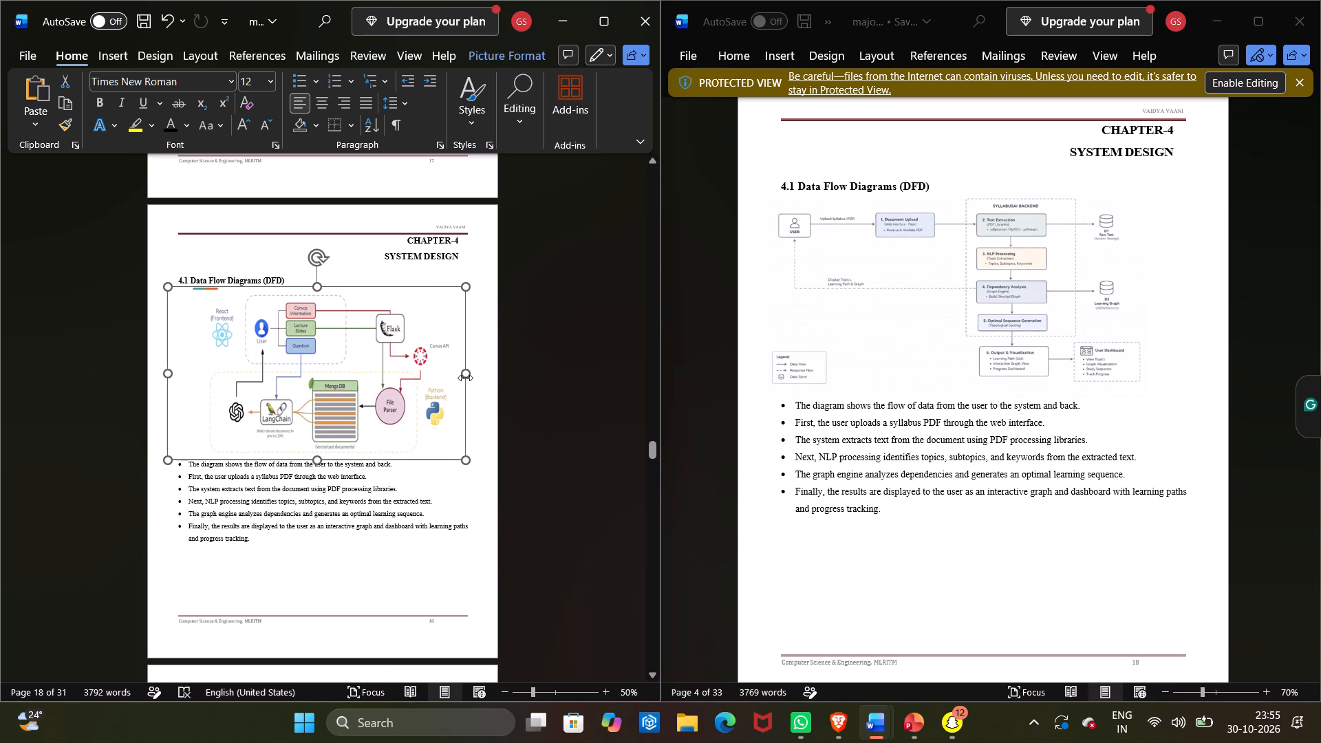
{"action": "left_click", "coordinate": [321, 455]}
{"action": "left_click_drag", "start_coordinate": [321, 455], "coordinate": [327, 466]}
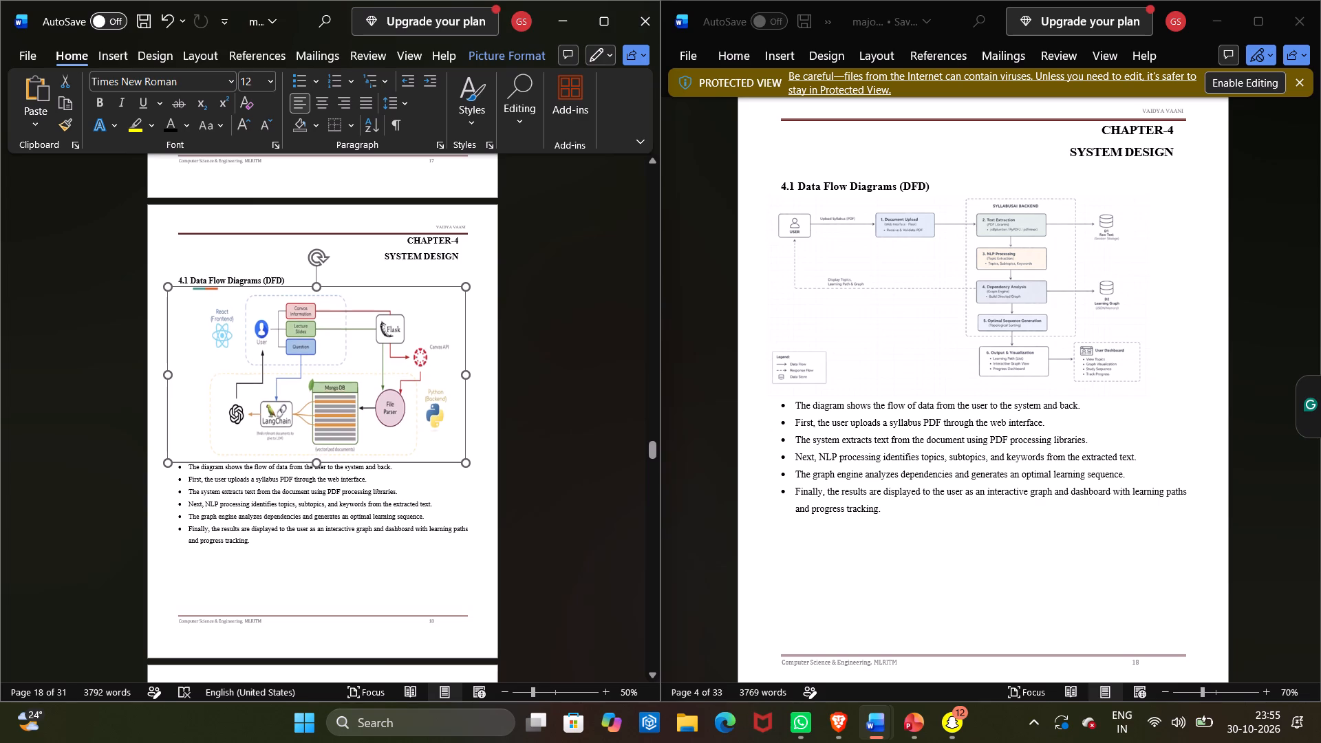
{"action": "left_click_drag", "start_coordinate": [327, 466], "coordinate": [326, 469]}
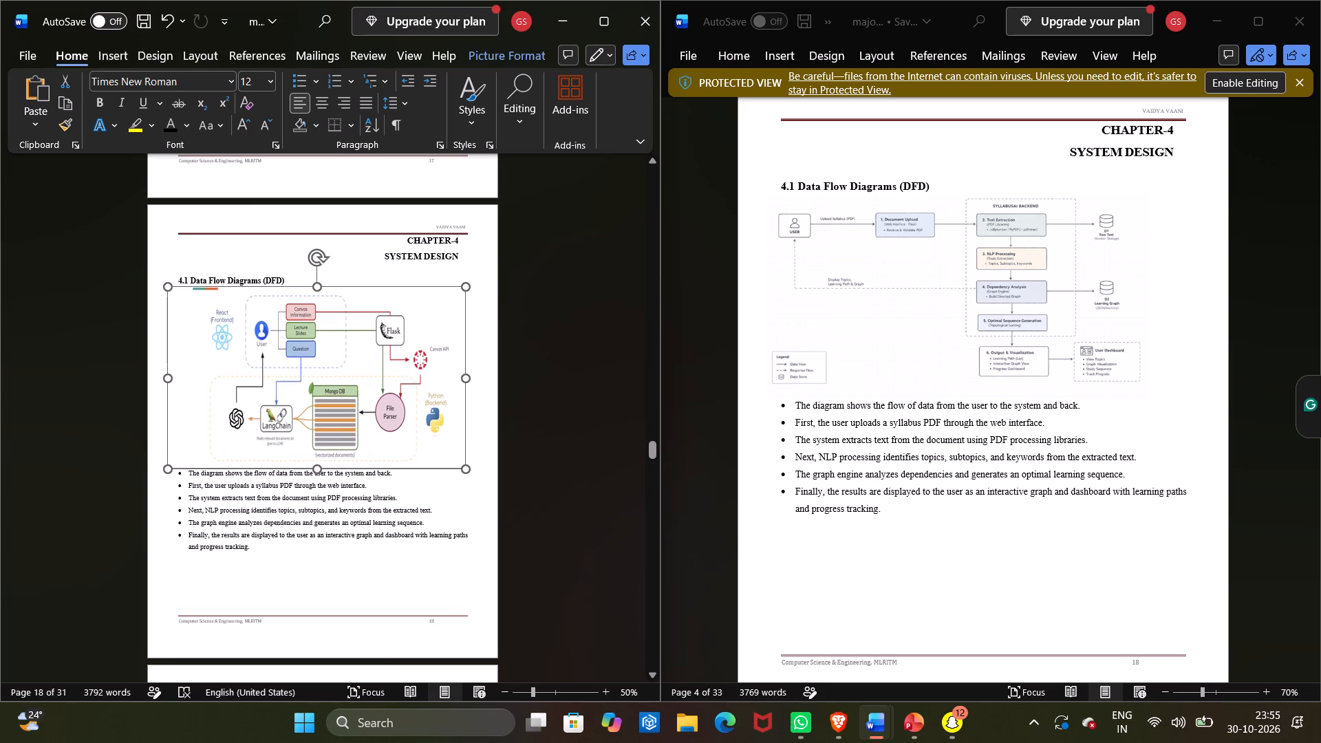
{"action": "scroll", "coordinate": [333, 539], "scroll_direction": "down", "scroll_amount": 4}
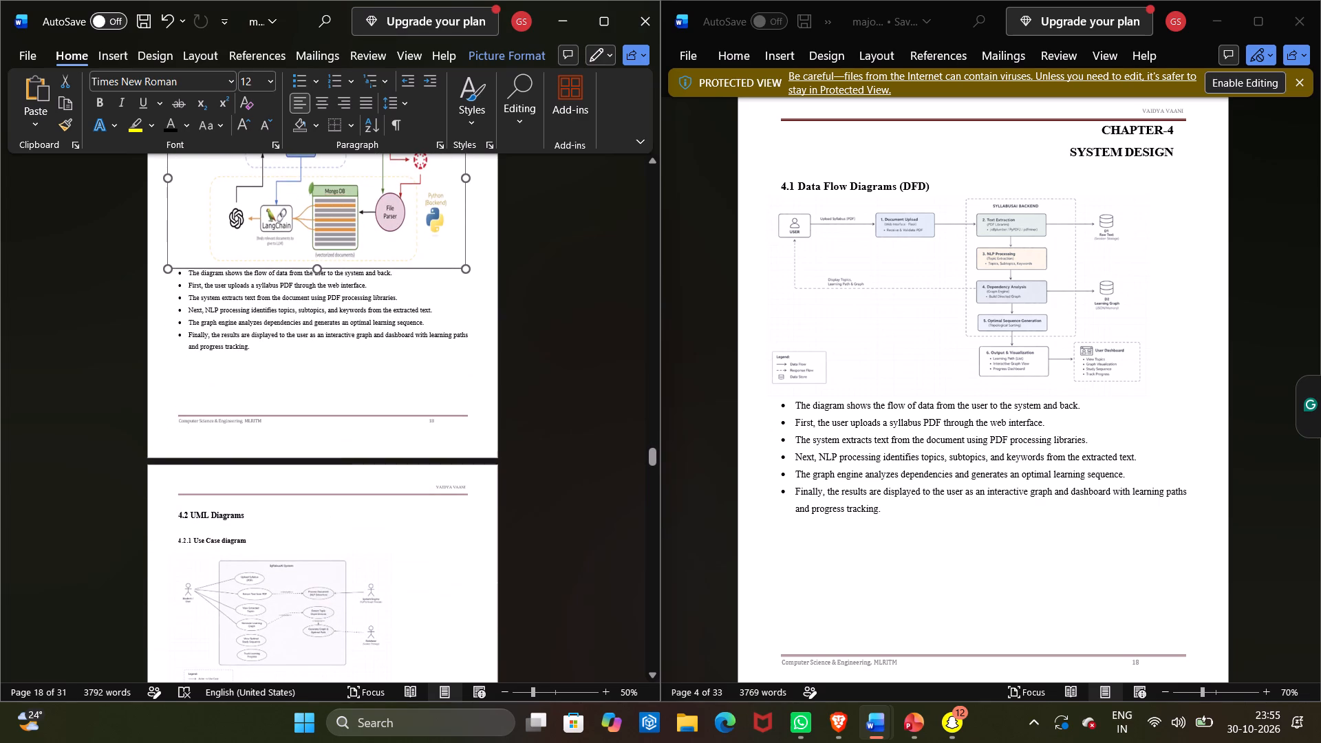
{"action": "left_click", "coordinate": [325, 391]}
{"action": "scroll", "coordinate": [325, 391], "scroll_direction": "up", "scroll_amount": 2}
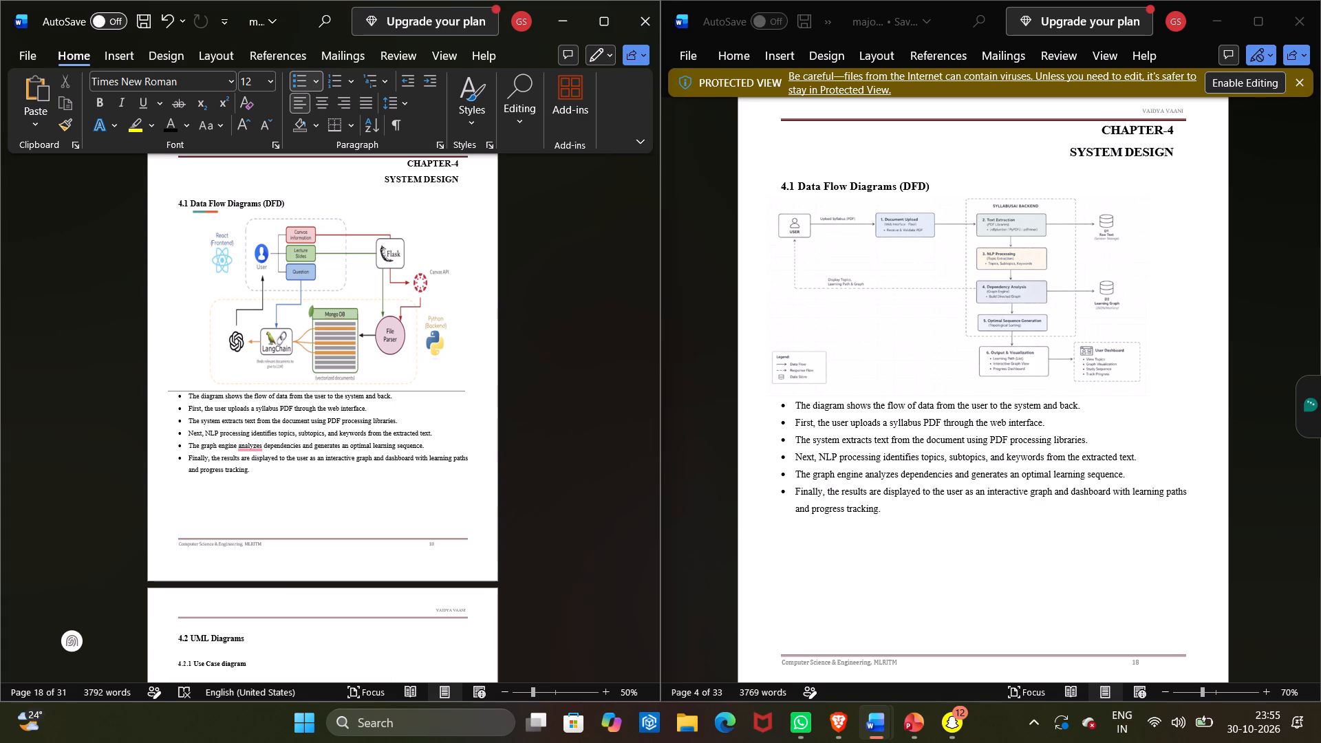
Switch to the PowerPoint presentation and copy the UML diagram picture from the Use Case slide.
{"action": "scroll", "coordinate": [325, 391], "scroll_direction": "down", "scroll_amount": 7}
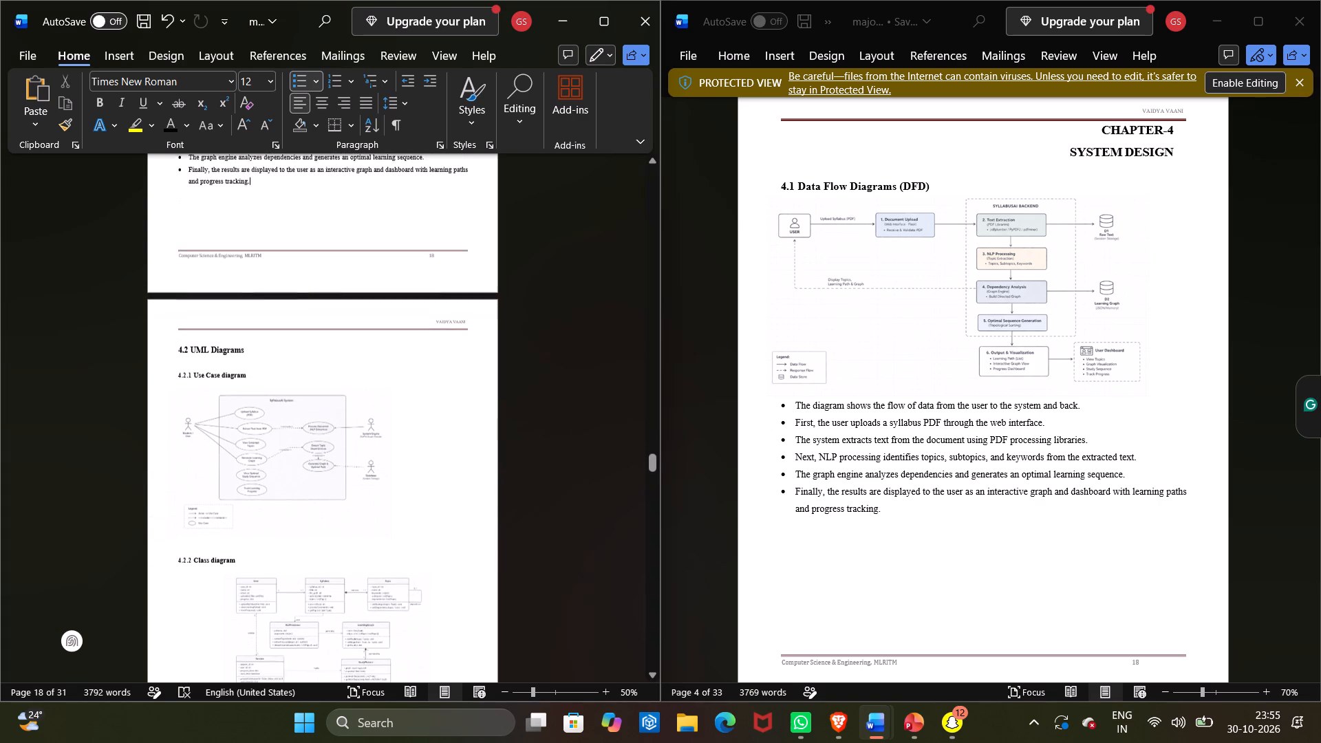
{"action": "scroll", "coordinate": [325, 391], "scroll_direction": "down", "scroll_amount": 1}
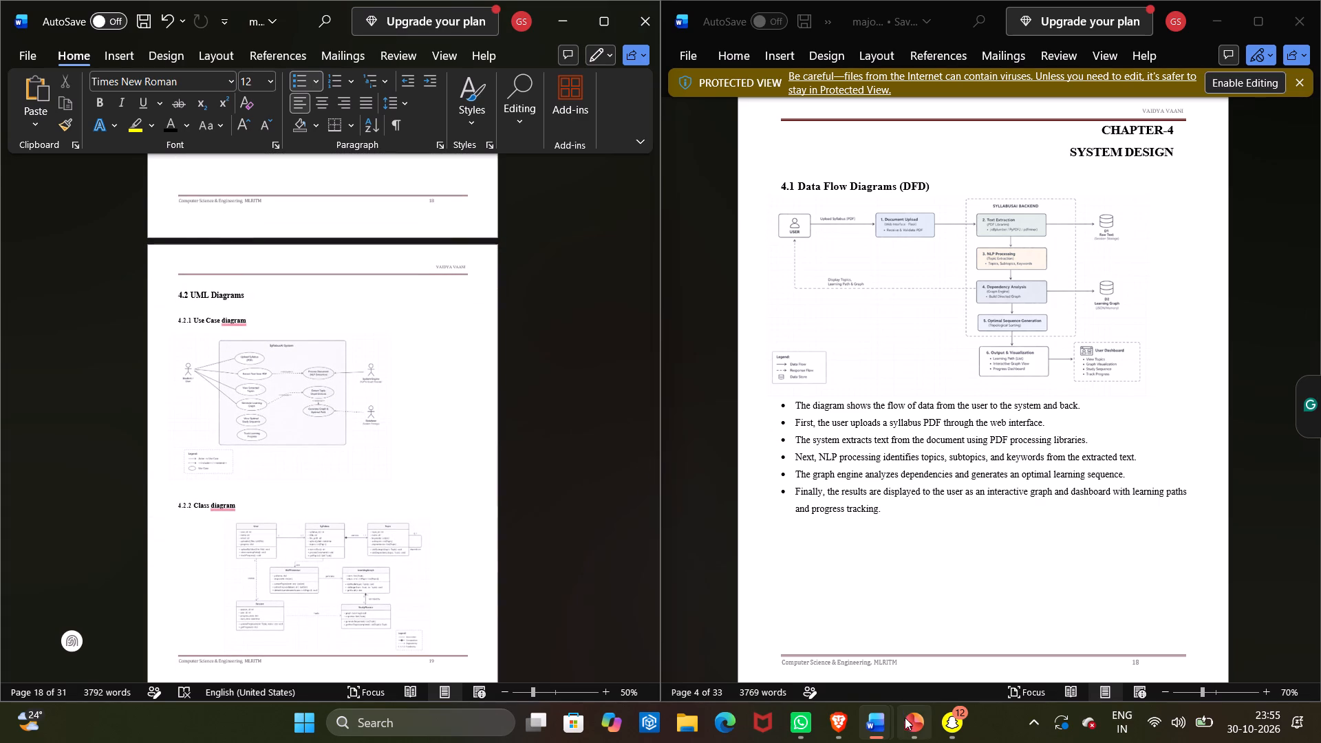
{"action": "left_click", "coordinate": [905, 718]}
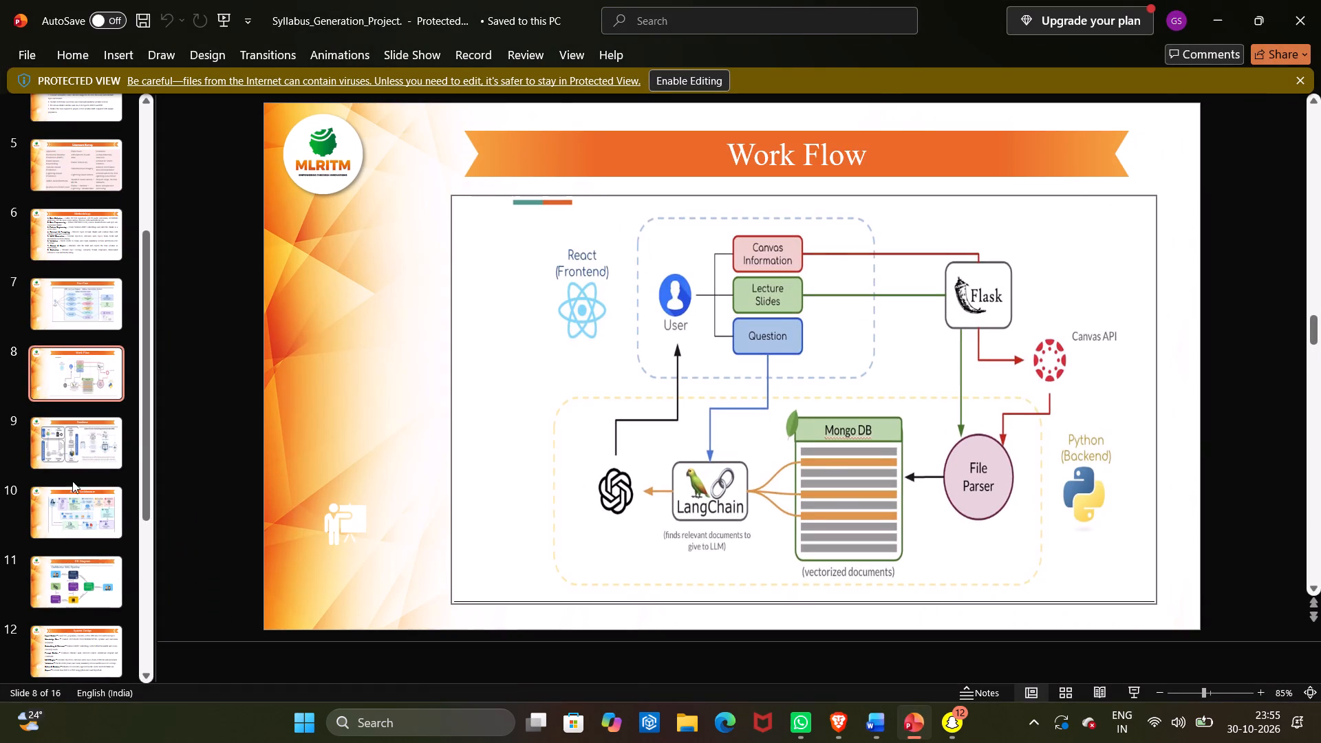
{"action": "left_click", "coordinate": [67, 495]}
{"action": "left_click", "coordinate": [65, 577]}
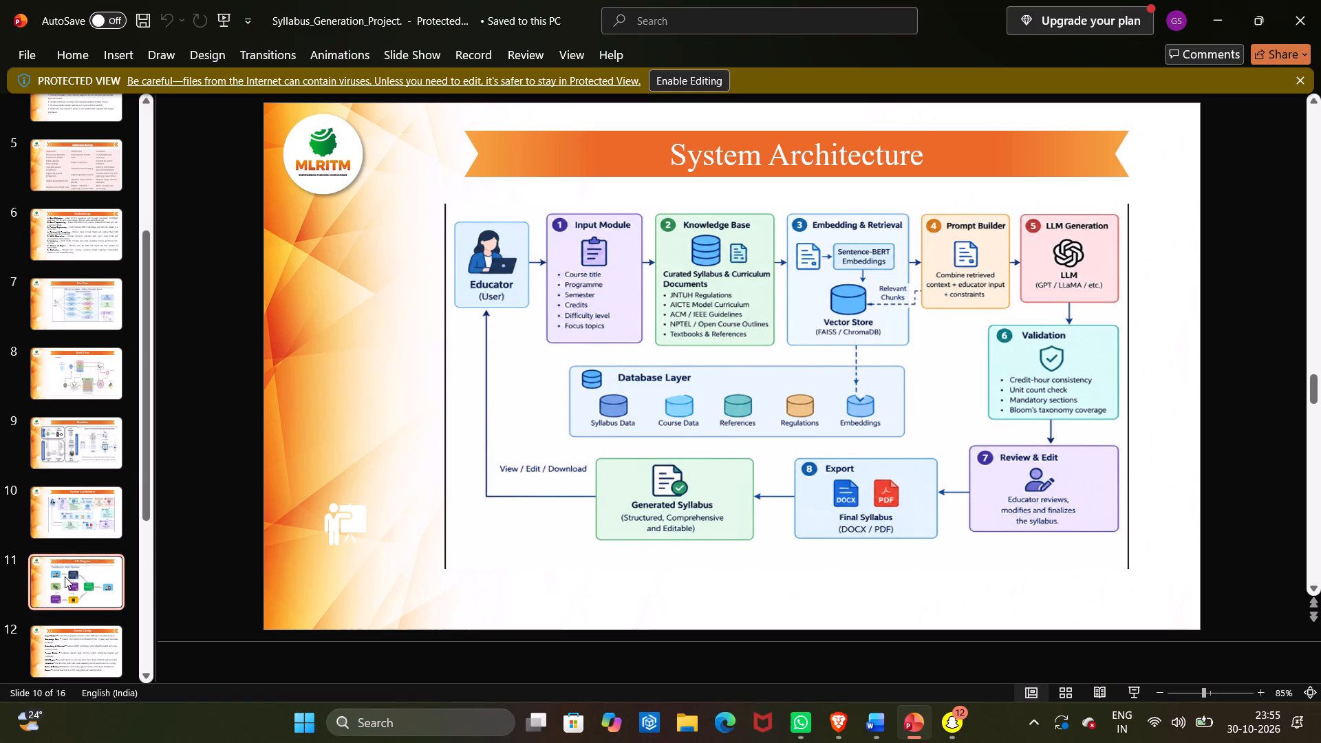
{"action": "left_click", "coordinate": [58, 288]}
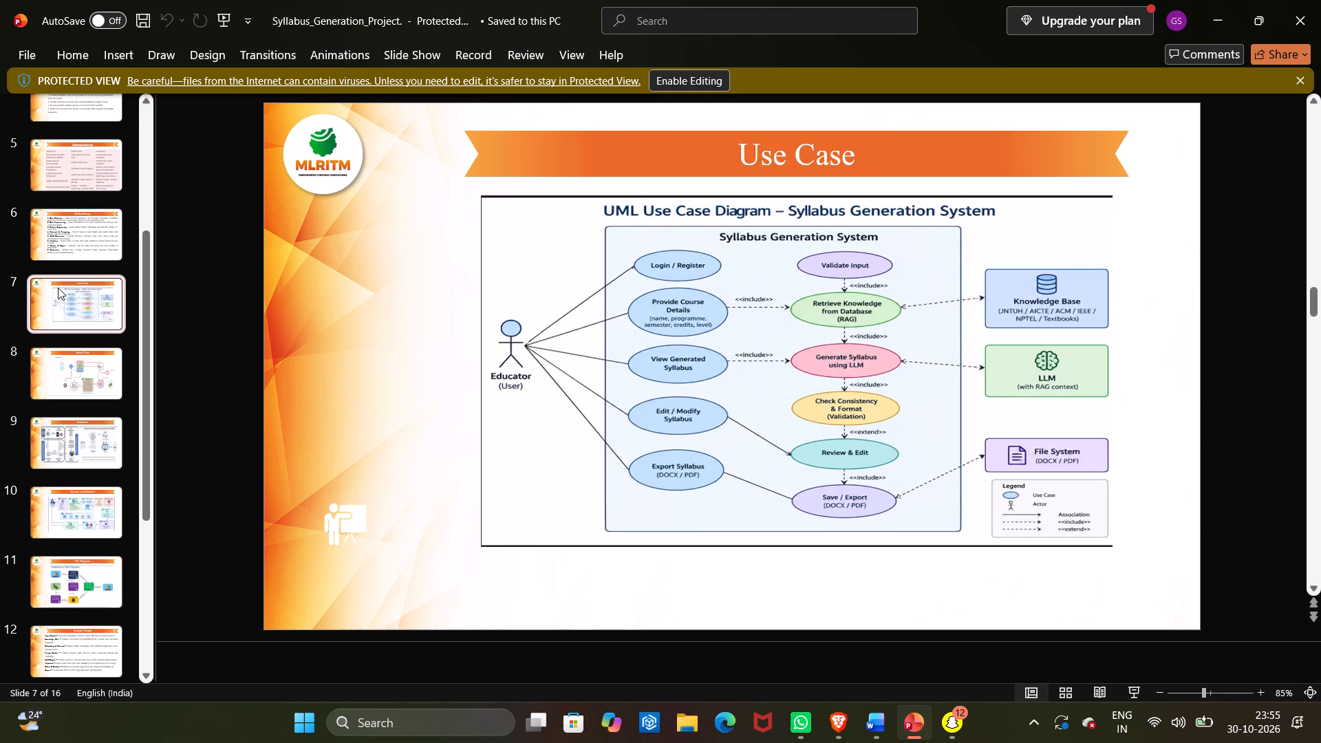
{"action": "left_click", "coordinate": [782, 341]}
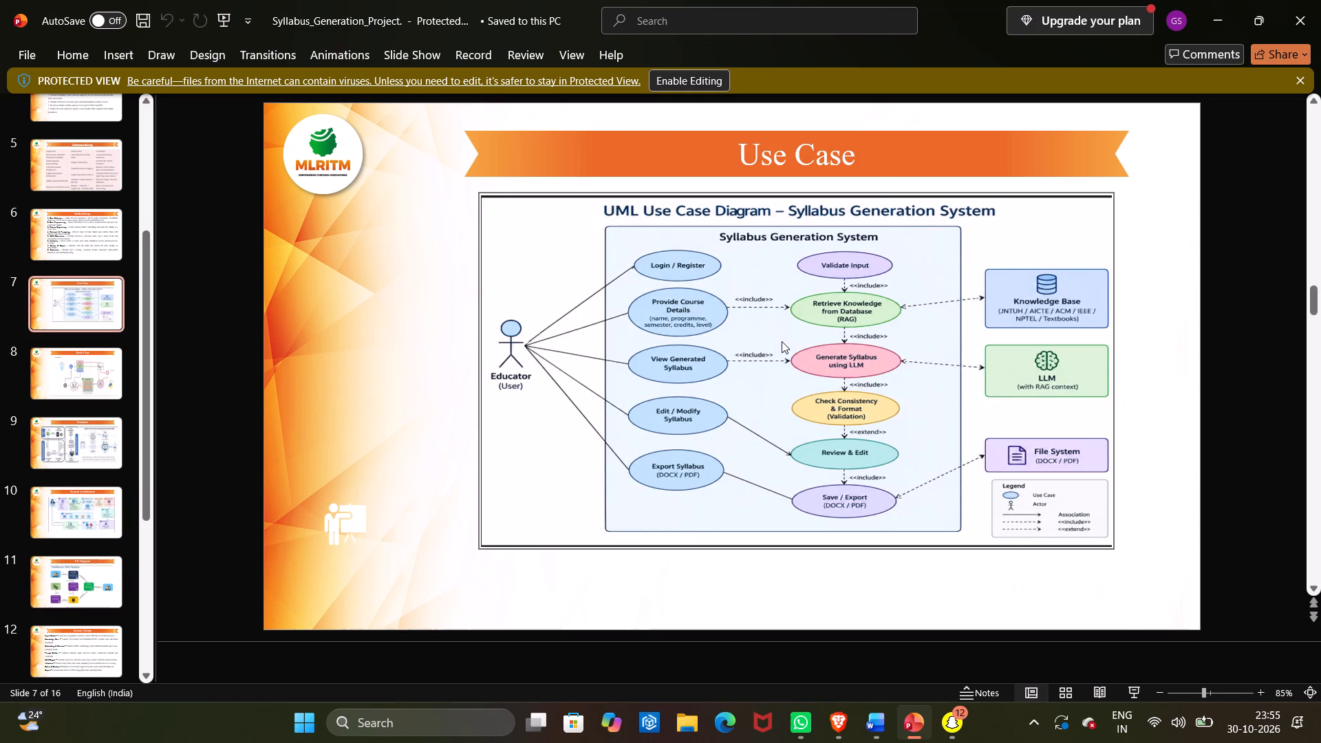
{"action": "right_click", "coordinate": [782, 341]}
{"action": "left_click", "coordinate": [836, 271]}
Switch back to the Word report and paste the copied diagram as a picture under 4.2.1 Use Case diagram.
{"action": "left_click", "coordinate": [901, 729]}
{"action": "left_click", "coordinate": [336, 416]}
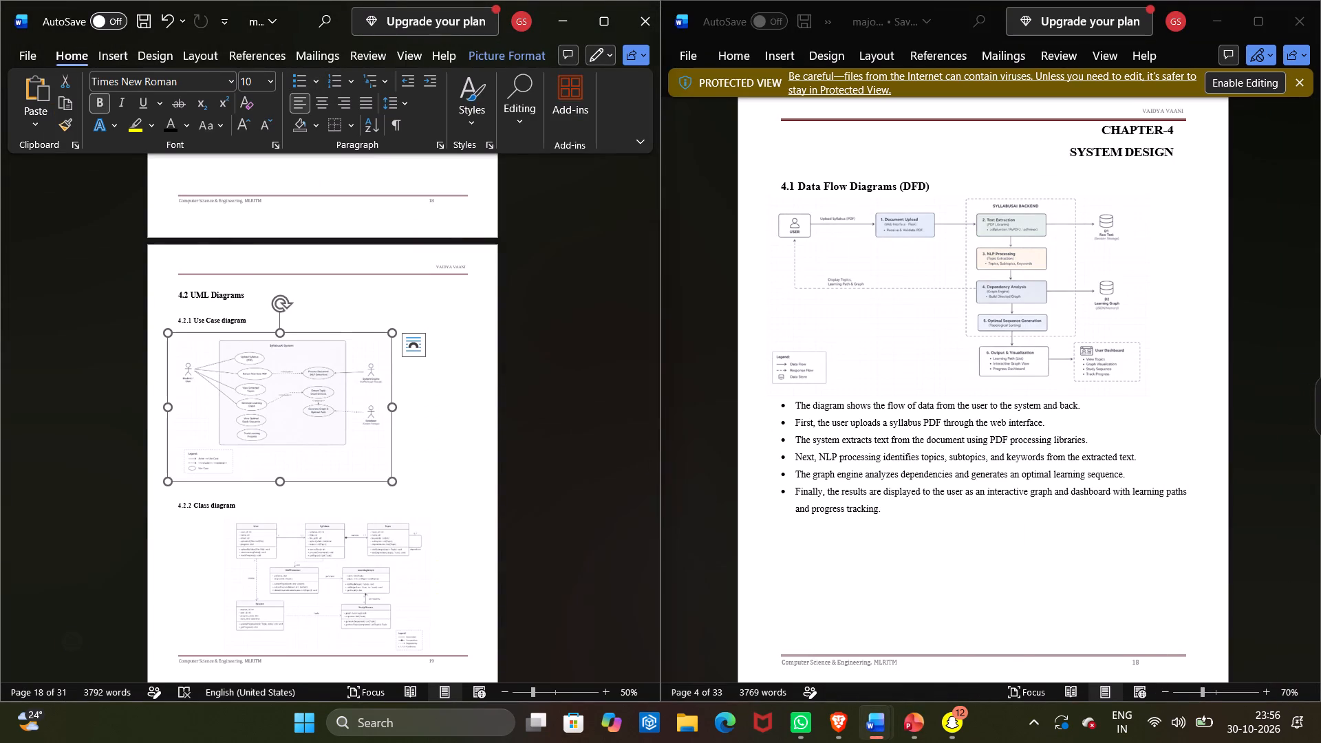
{"action": "right_click", "coordinate": [336, 416]}
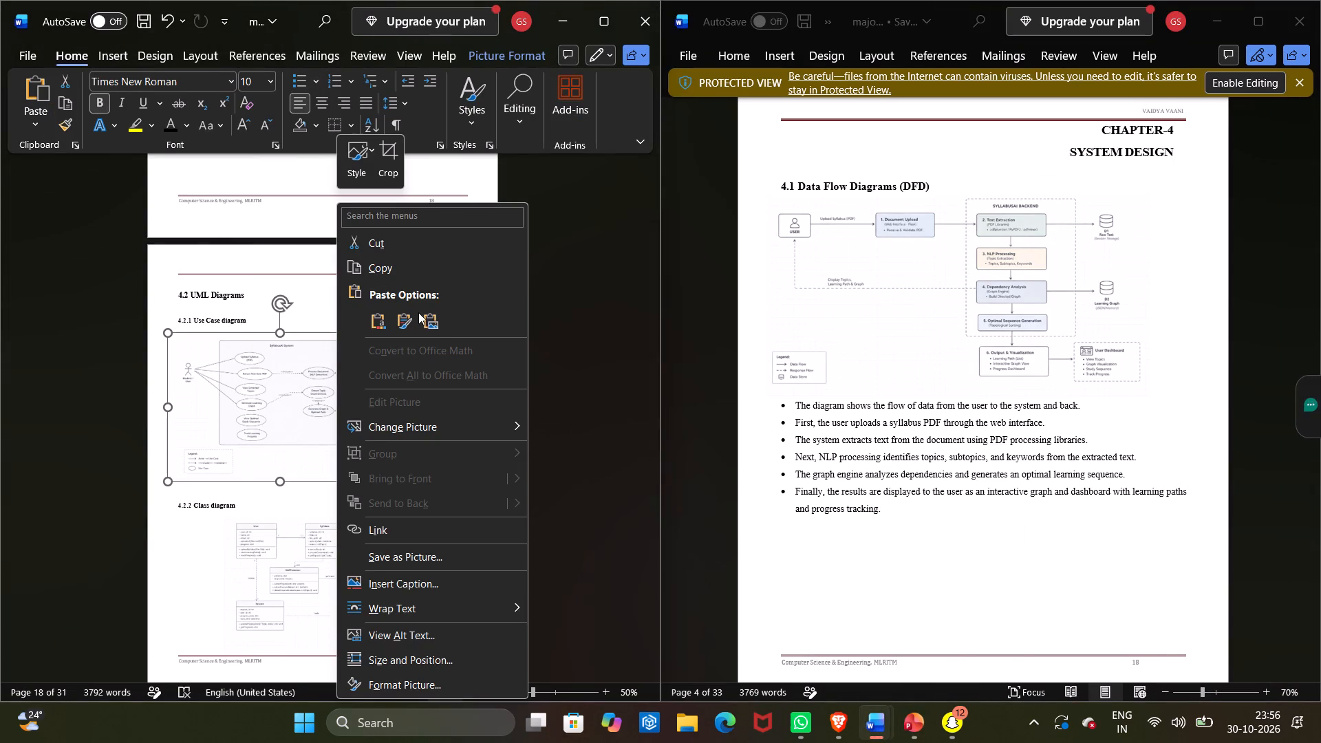
{"action": "left_click", "coordinate": [431, 323]}
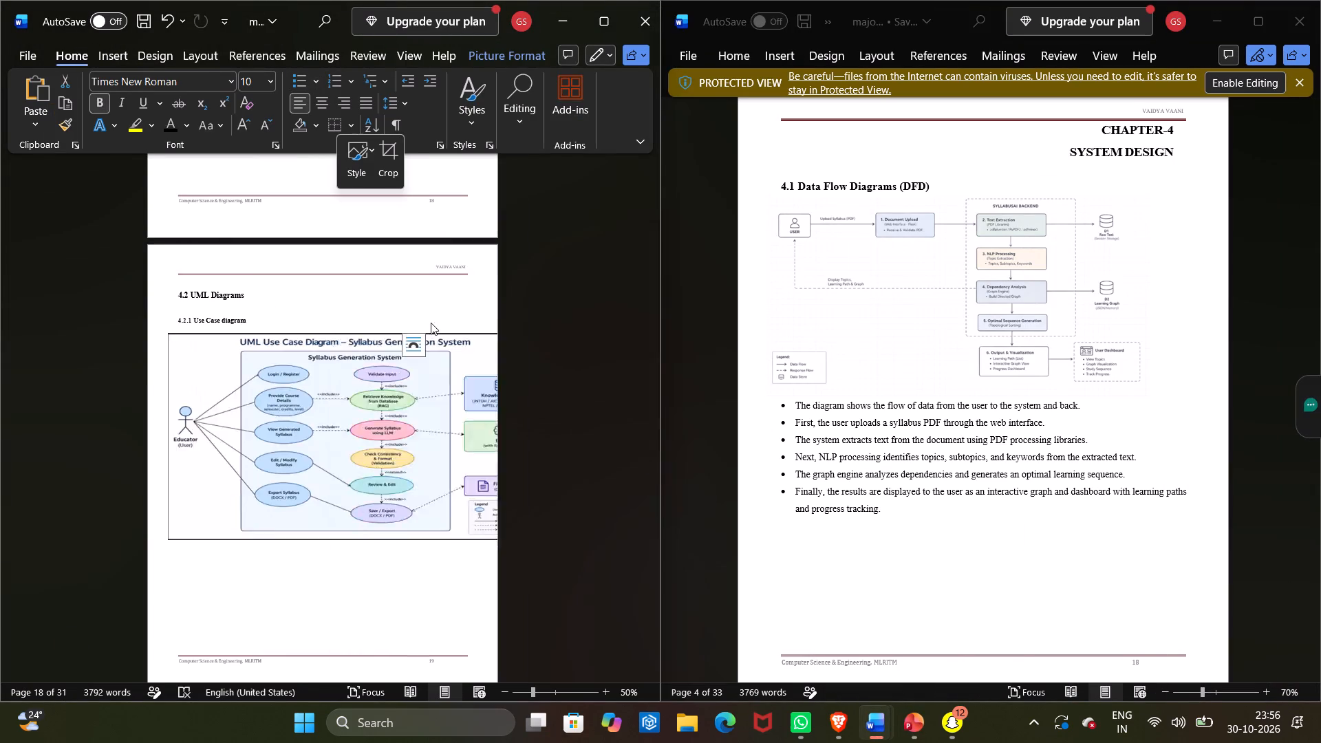
Check the 4.2.1 layout in the reference document and cut the old use case diagram above 4.2.2 Class diagram in the report.
{"action": "scroll", "coordinate": [341, 483], "scroll_direction": "down", "scroll_amount": 1}
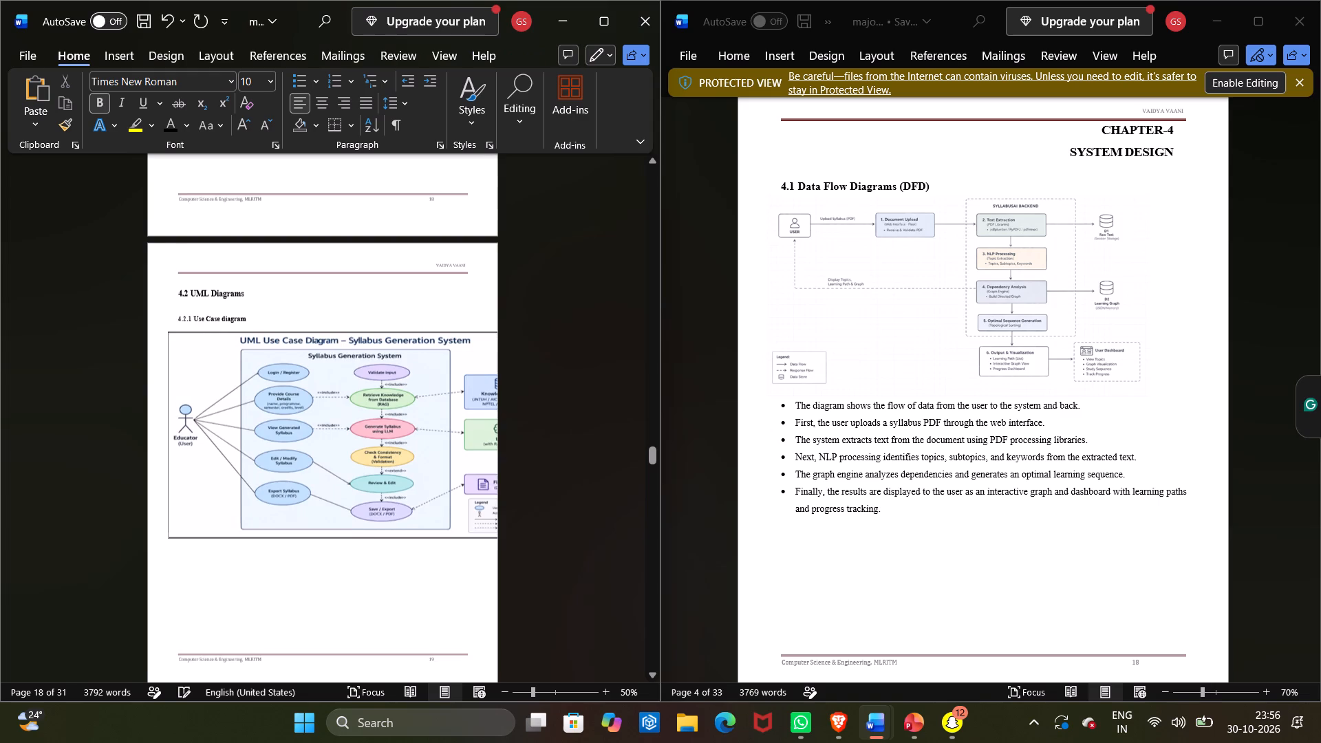
{"action": "scroll", "coordinate": [341, 483], "scroll_direction": "down", "scroll_amount": 4}
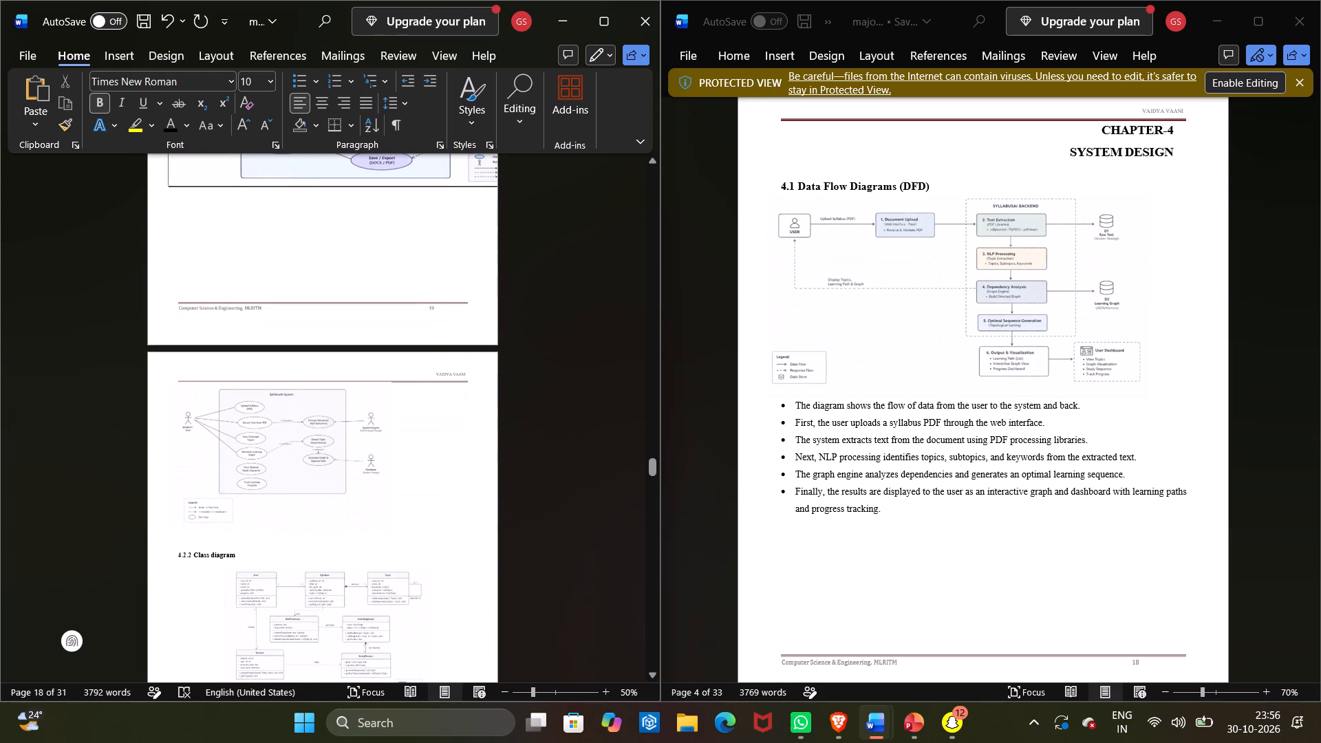
{"action": "scroll", "coordinate": [890, 377], "scroll_direction": "down", "scroll_amount": 9}
{"action": "scroll", "coordinate": [890, 377], "scroll_direction": "left", "scroll_amount": 2}
{"action": "scroll", "coordinate": [890, 377], "scroll_direction": "down", "scroll_amount": 2}
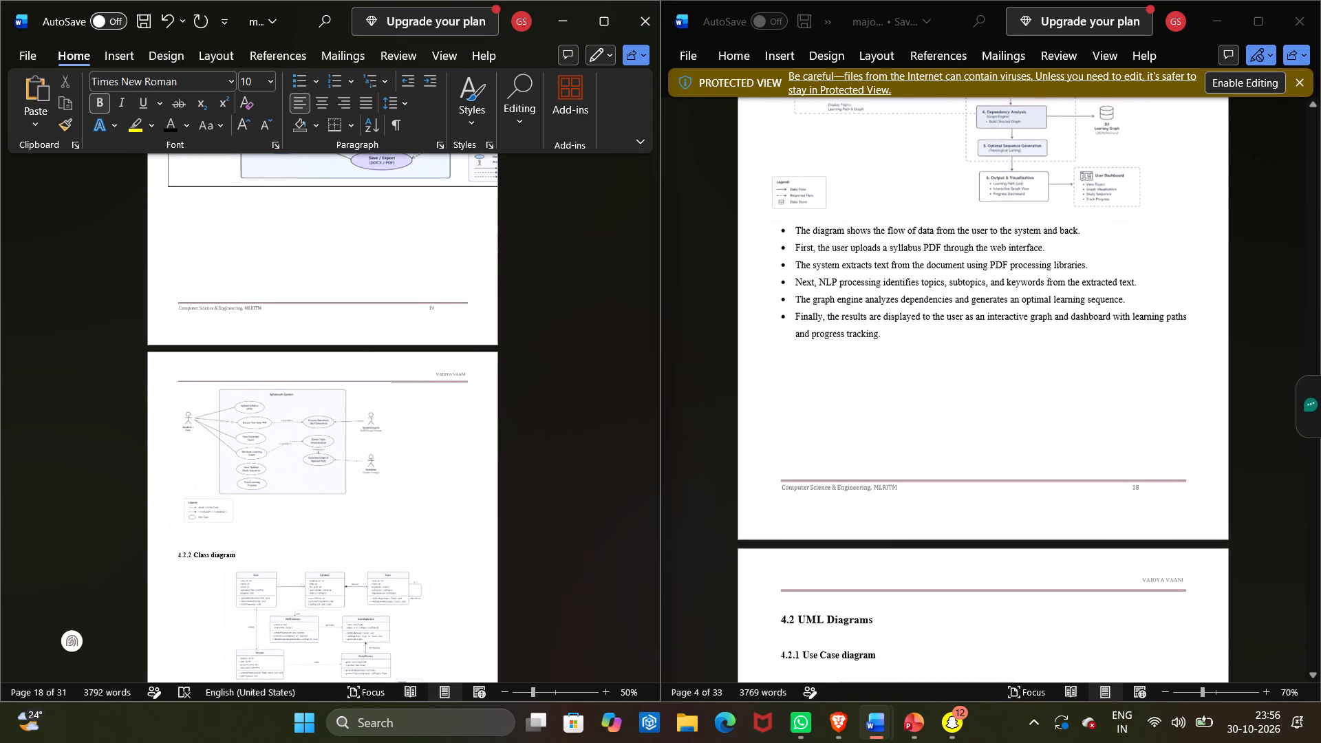
{"action": "scroll", "coordinate": [890, 377], "scroll_direction": "down", "scroll_amount": 4}
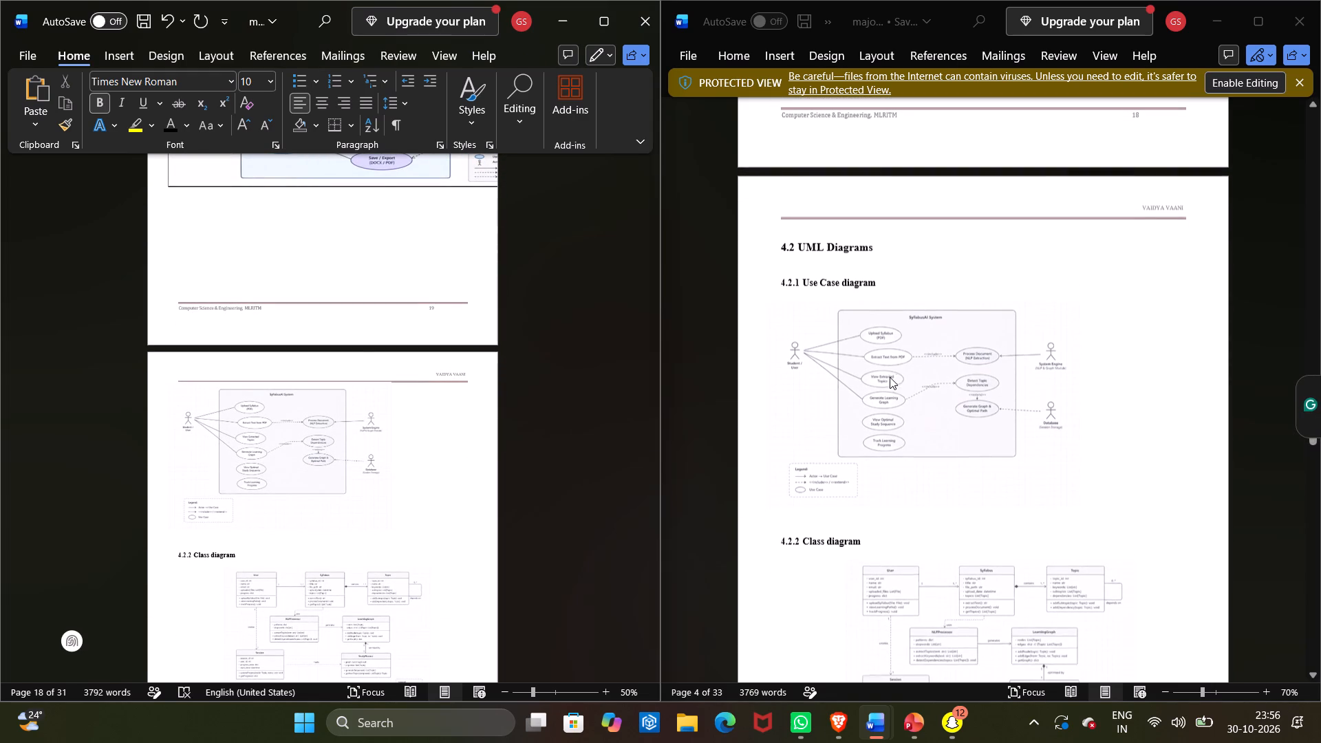
{"action": "left_click", "coordinate": [267, 465]}
{"action": "right_click", "coordinate": [267, 465]}
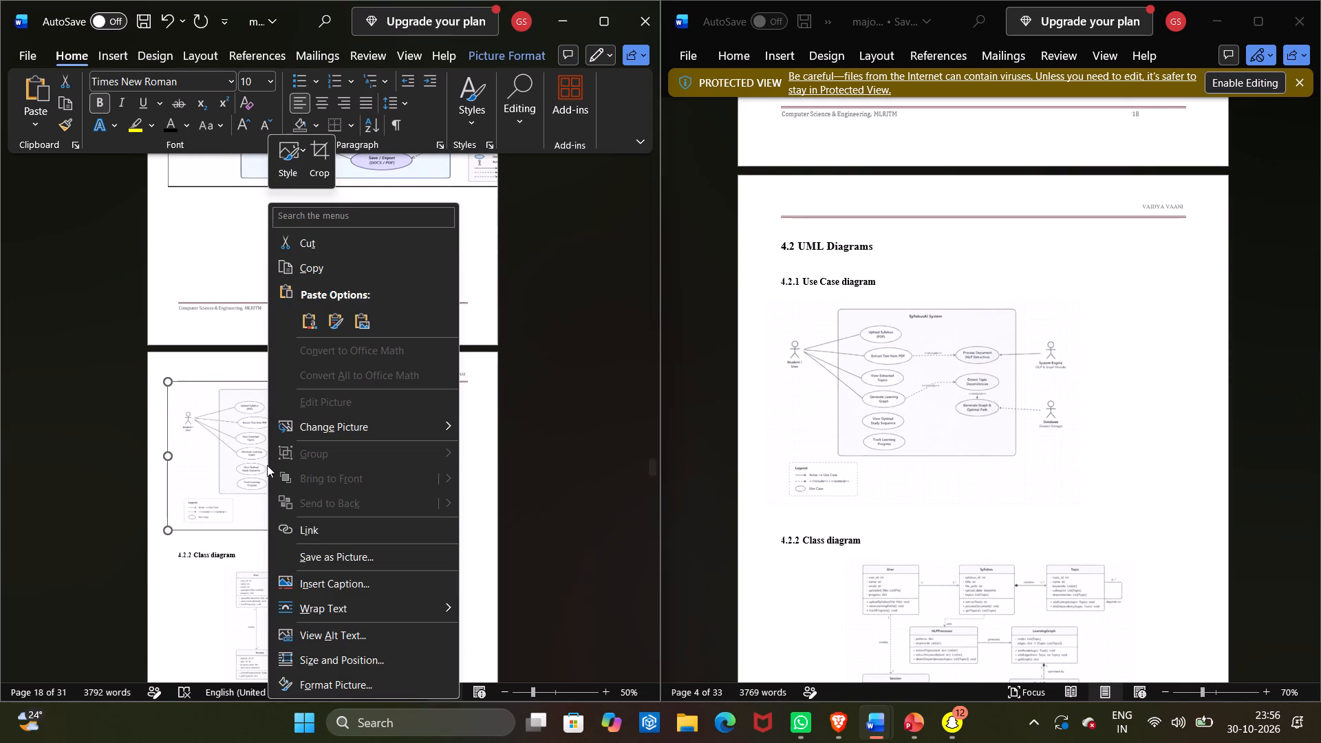
{"action": "left_click", "coordinate": [344, 241]}
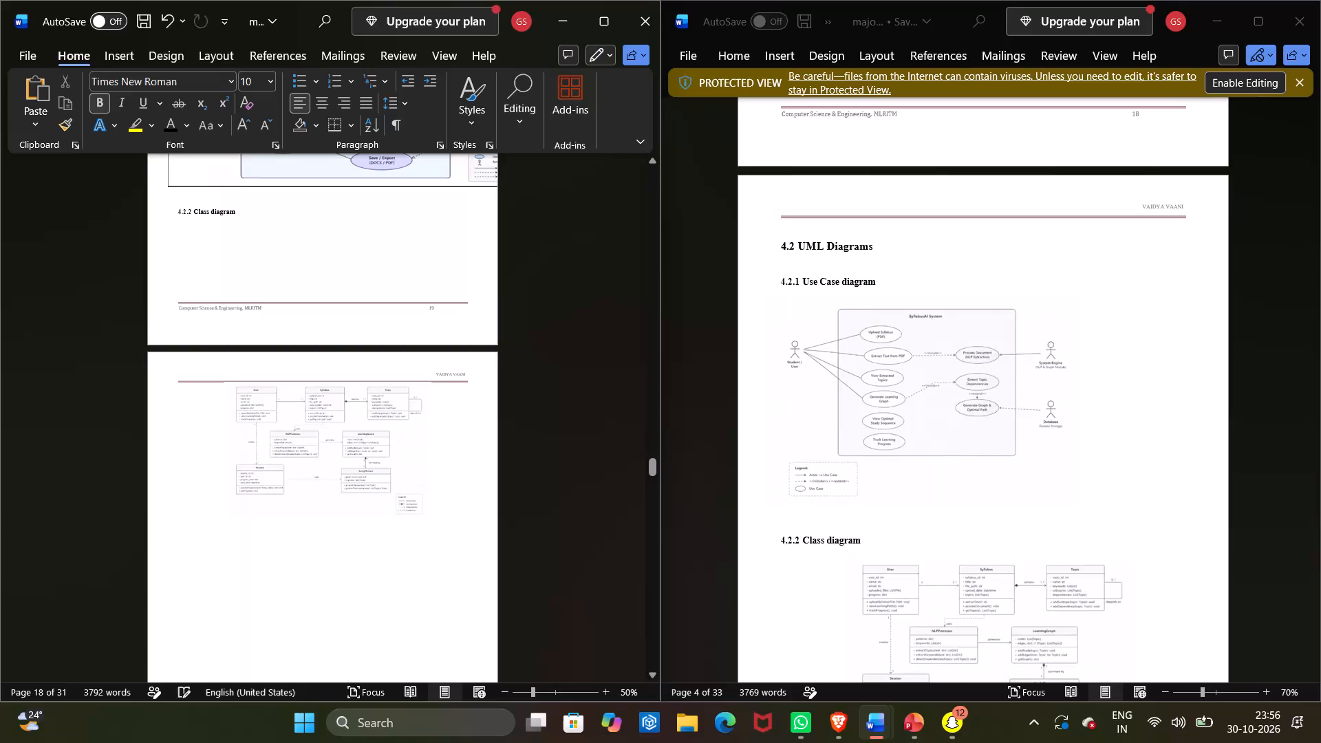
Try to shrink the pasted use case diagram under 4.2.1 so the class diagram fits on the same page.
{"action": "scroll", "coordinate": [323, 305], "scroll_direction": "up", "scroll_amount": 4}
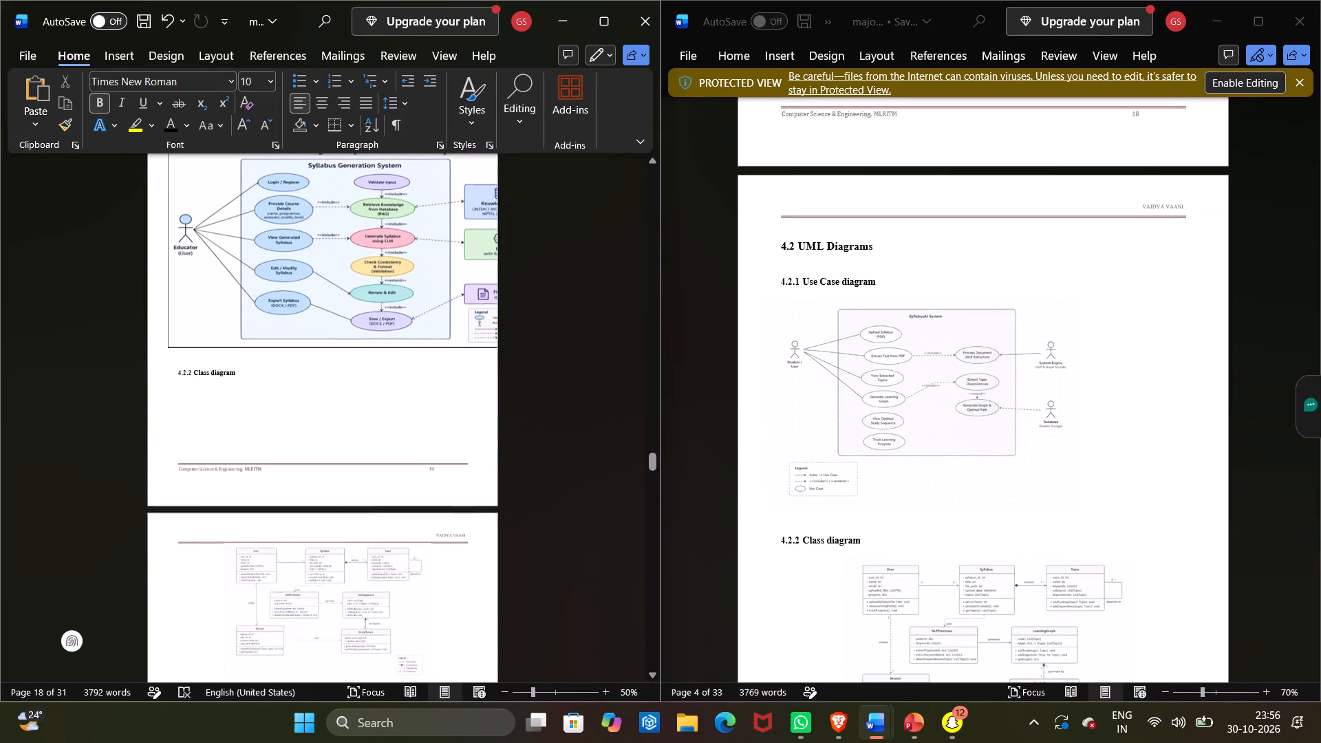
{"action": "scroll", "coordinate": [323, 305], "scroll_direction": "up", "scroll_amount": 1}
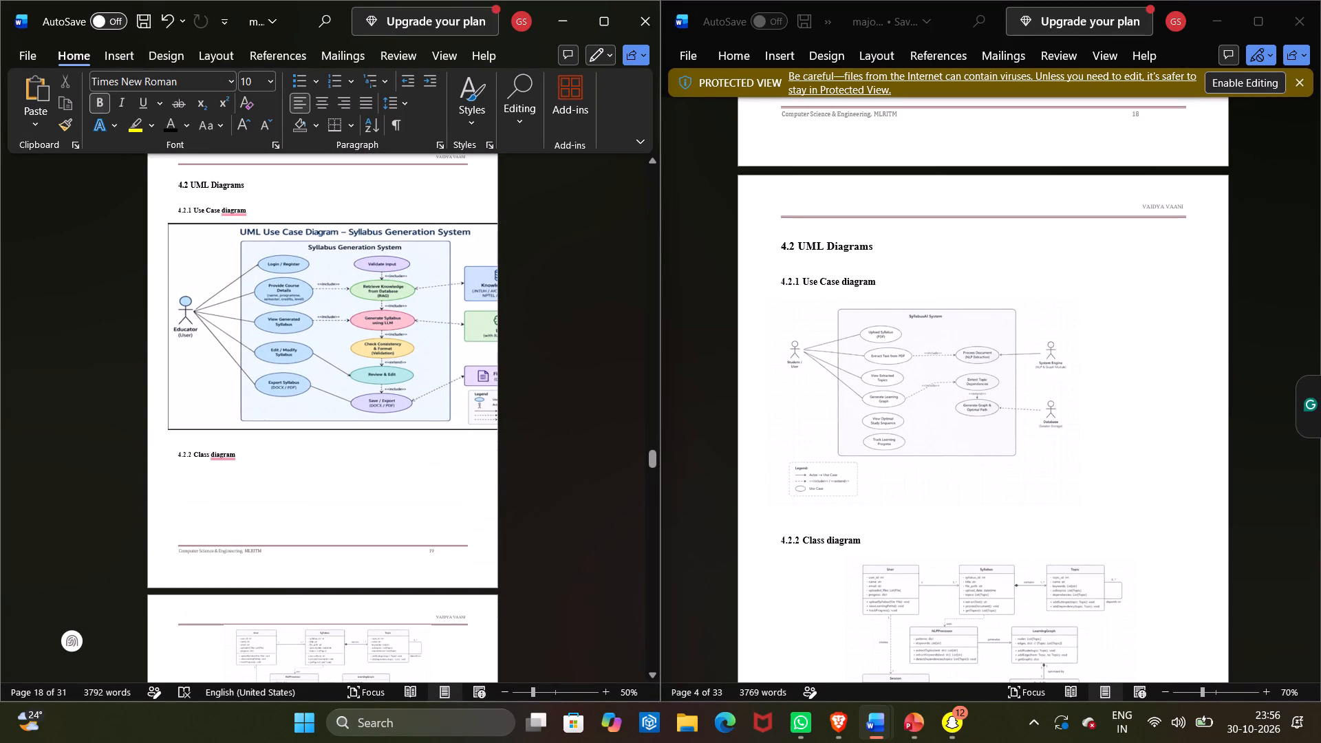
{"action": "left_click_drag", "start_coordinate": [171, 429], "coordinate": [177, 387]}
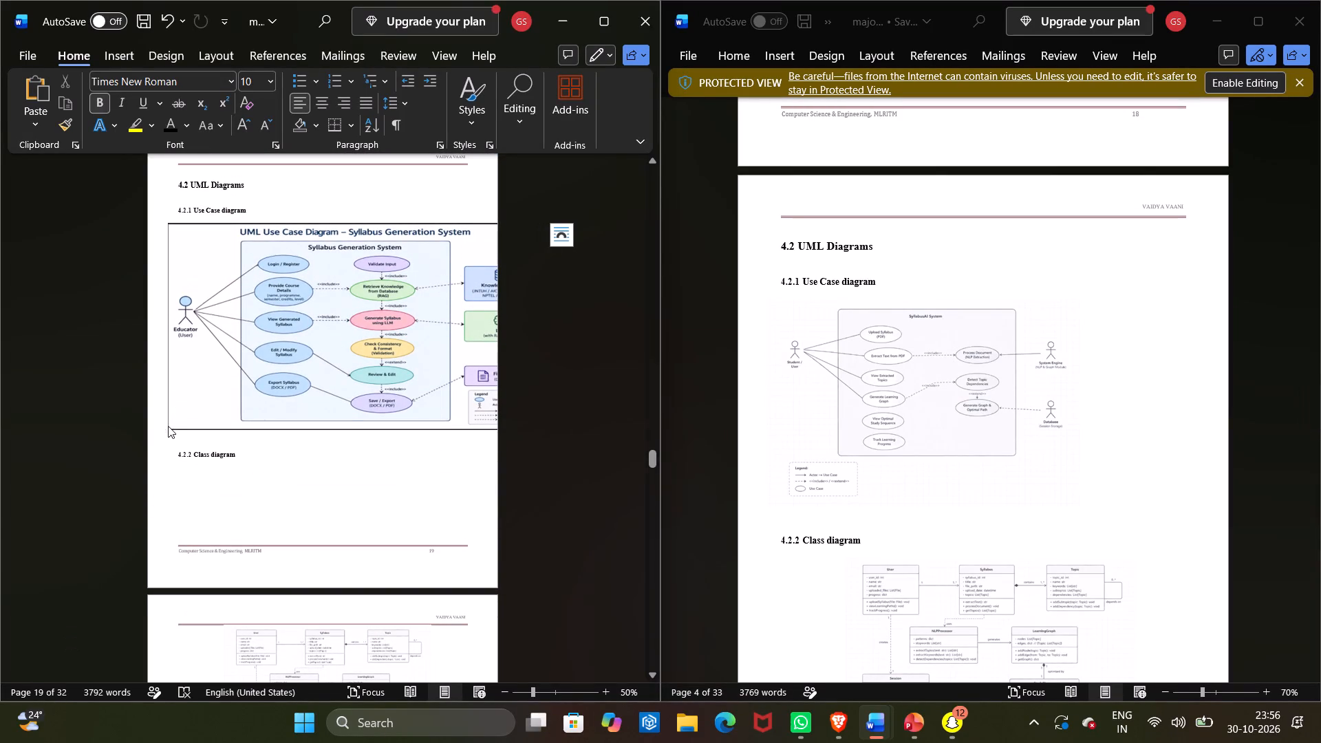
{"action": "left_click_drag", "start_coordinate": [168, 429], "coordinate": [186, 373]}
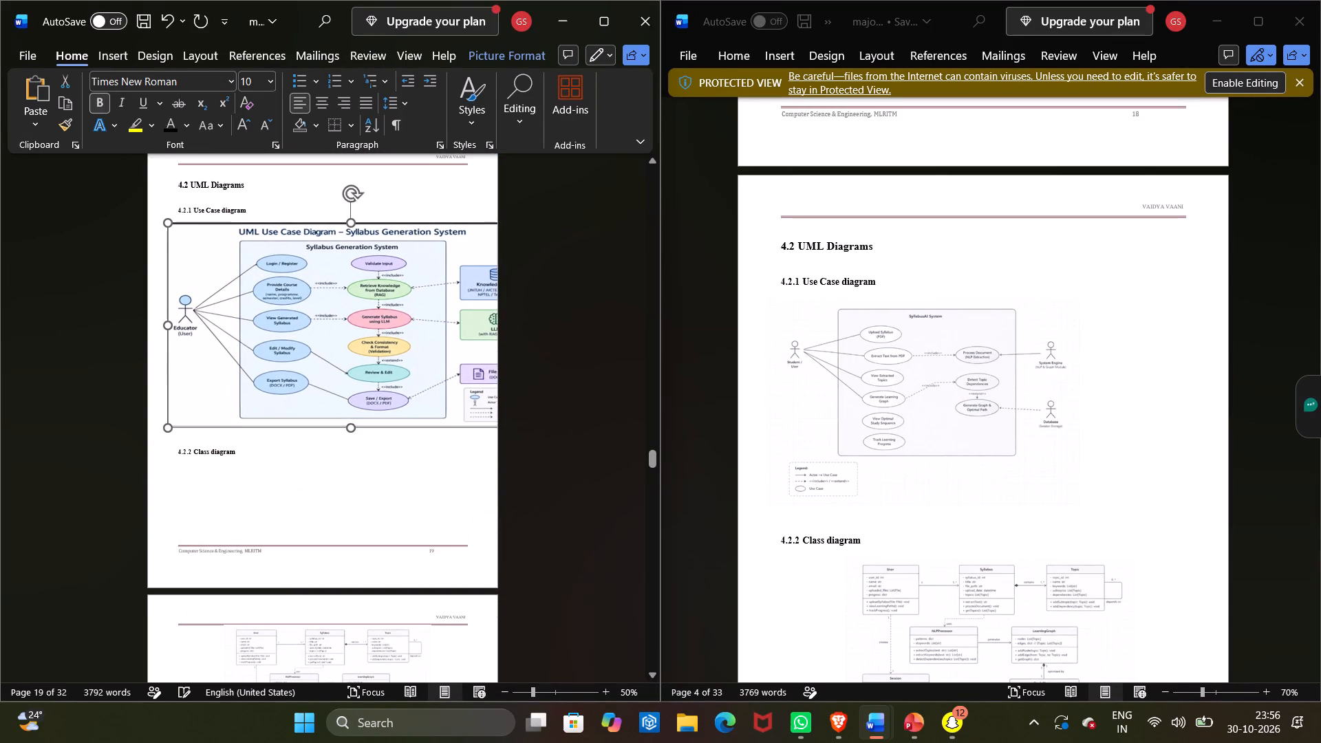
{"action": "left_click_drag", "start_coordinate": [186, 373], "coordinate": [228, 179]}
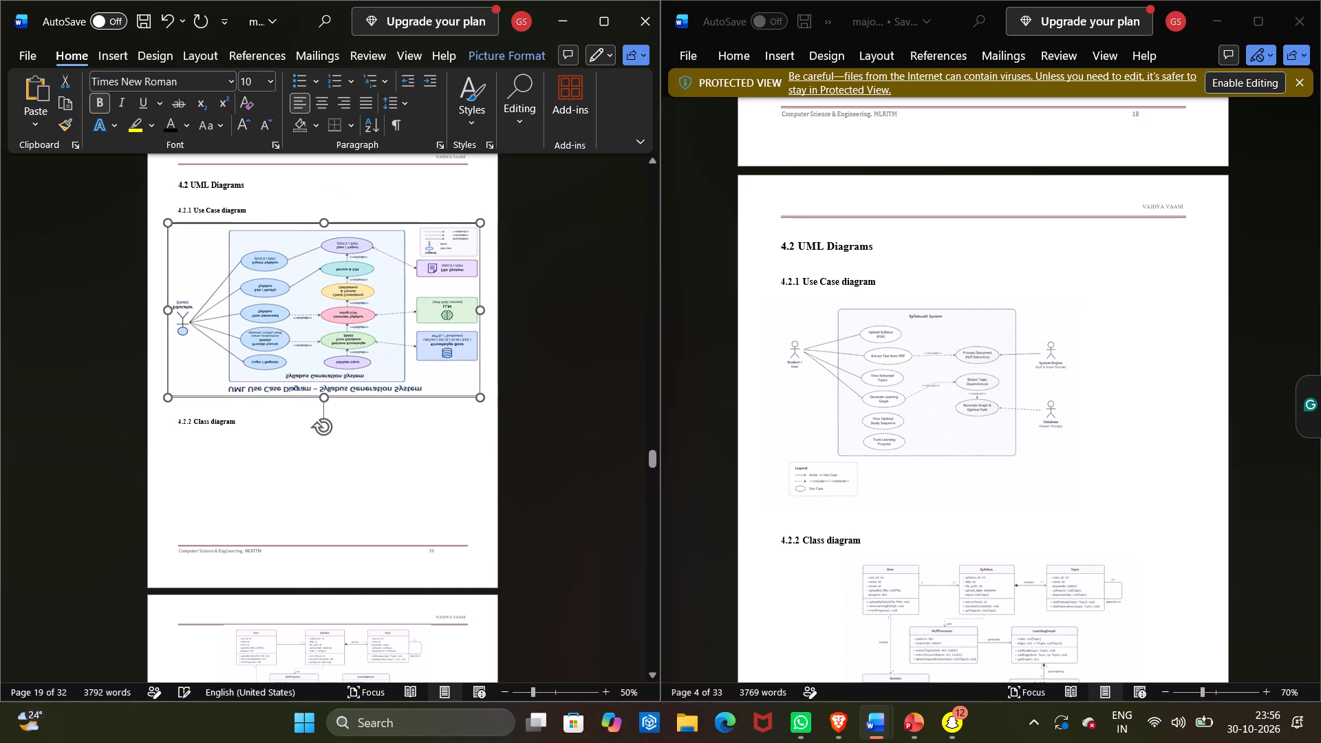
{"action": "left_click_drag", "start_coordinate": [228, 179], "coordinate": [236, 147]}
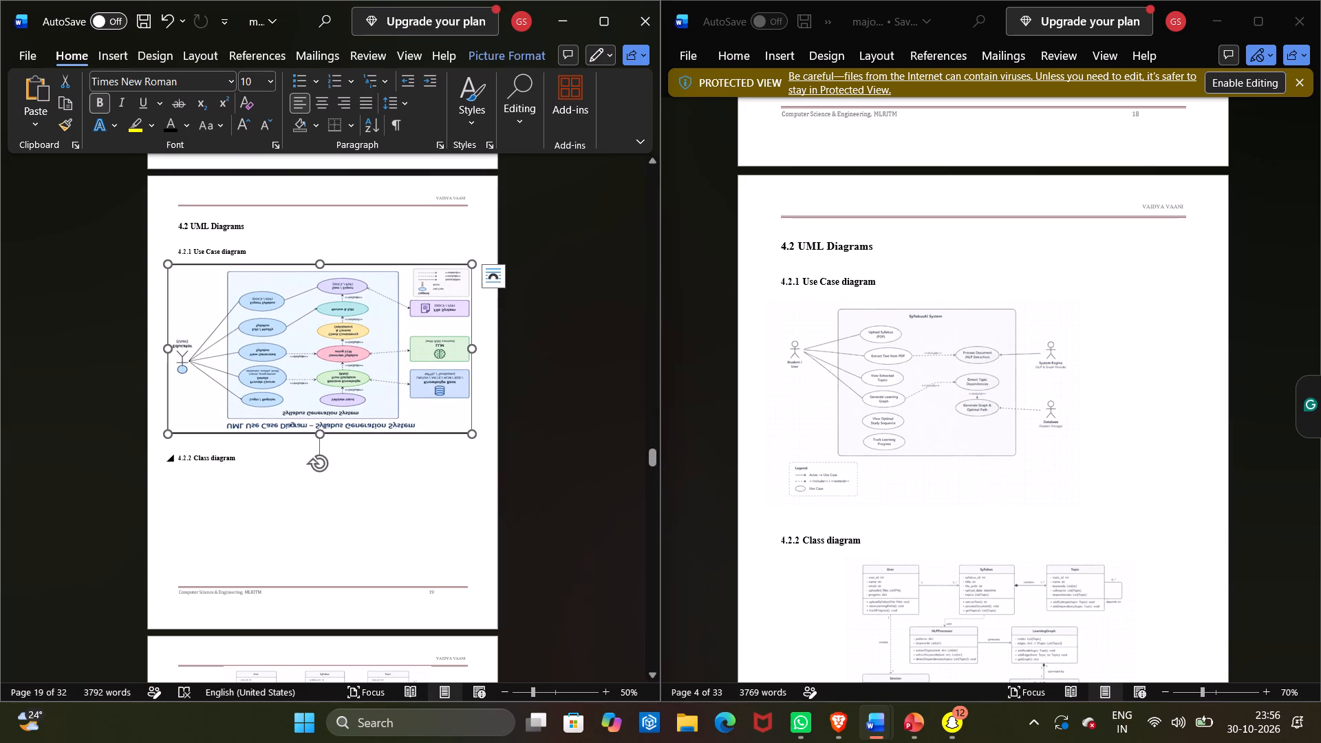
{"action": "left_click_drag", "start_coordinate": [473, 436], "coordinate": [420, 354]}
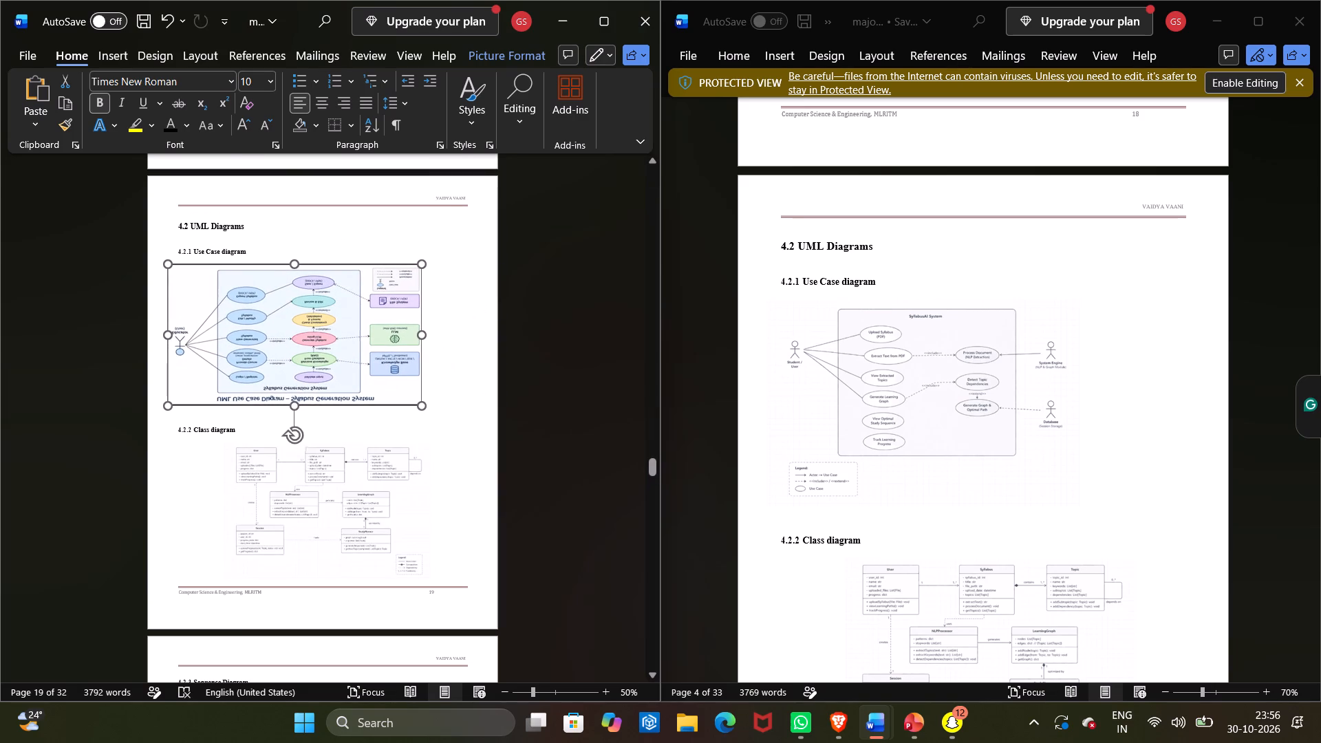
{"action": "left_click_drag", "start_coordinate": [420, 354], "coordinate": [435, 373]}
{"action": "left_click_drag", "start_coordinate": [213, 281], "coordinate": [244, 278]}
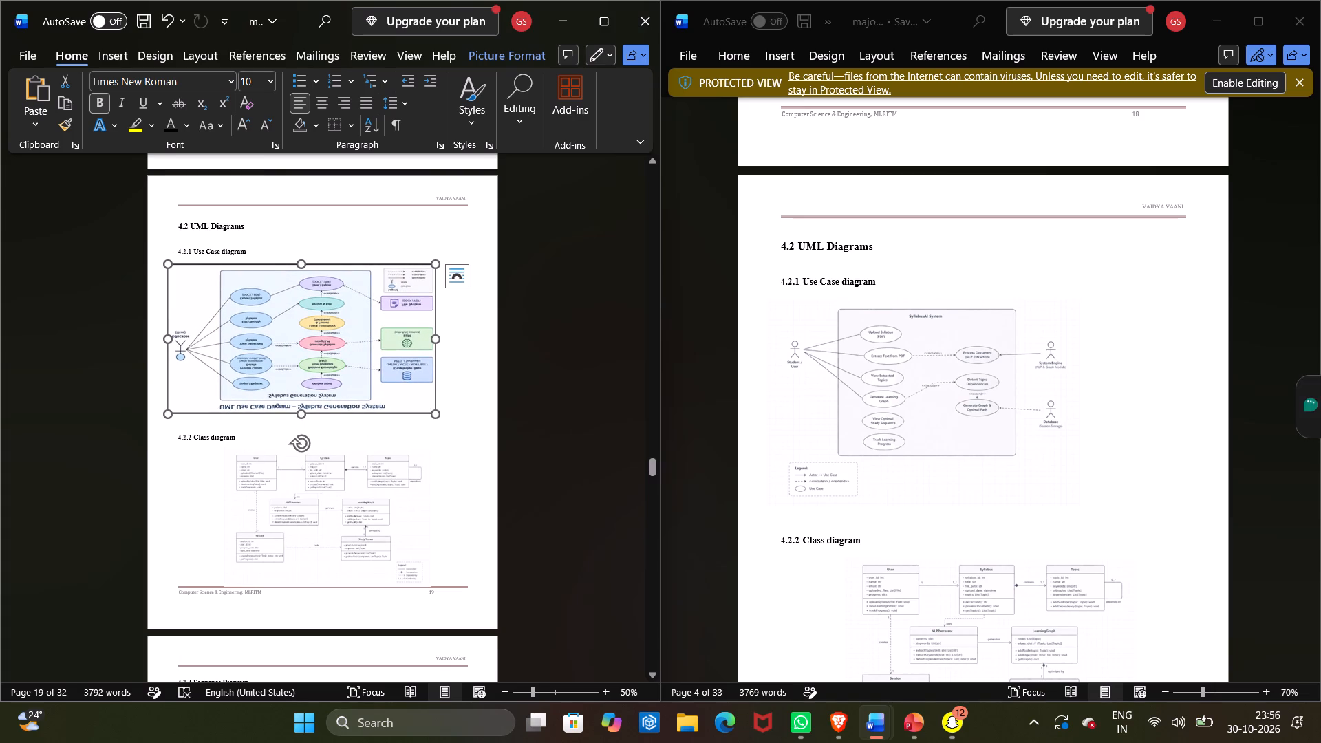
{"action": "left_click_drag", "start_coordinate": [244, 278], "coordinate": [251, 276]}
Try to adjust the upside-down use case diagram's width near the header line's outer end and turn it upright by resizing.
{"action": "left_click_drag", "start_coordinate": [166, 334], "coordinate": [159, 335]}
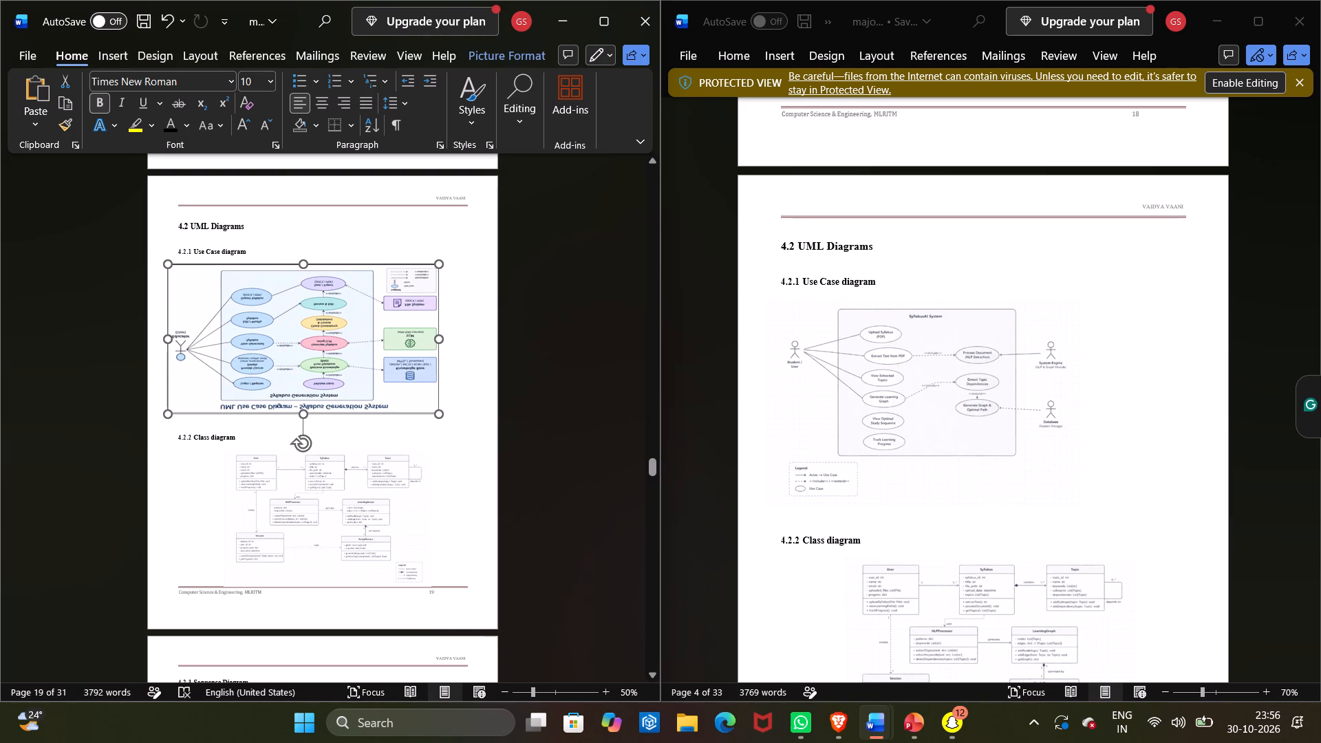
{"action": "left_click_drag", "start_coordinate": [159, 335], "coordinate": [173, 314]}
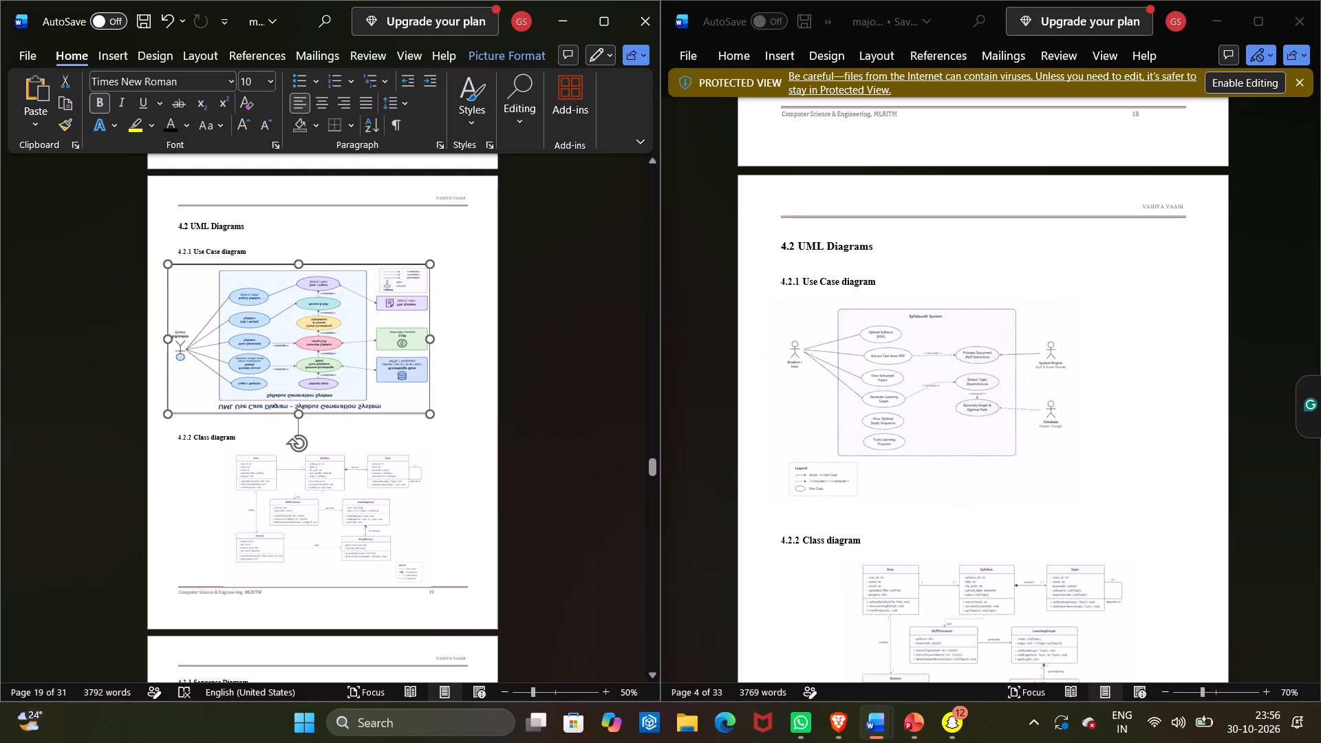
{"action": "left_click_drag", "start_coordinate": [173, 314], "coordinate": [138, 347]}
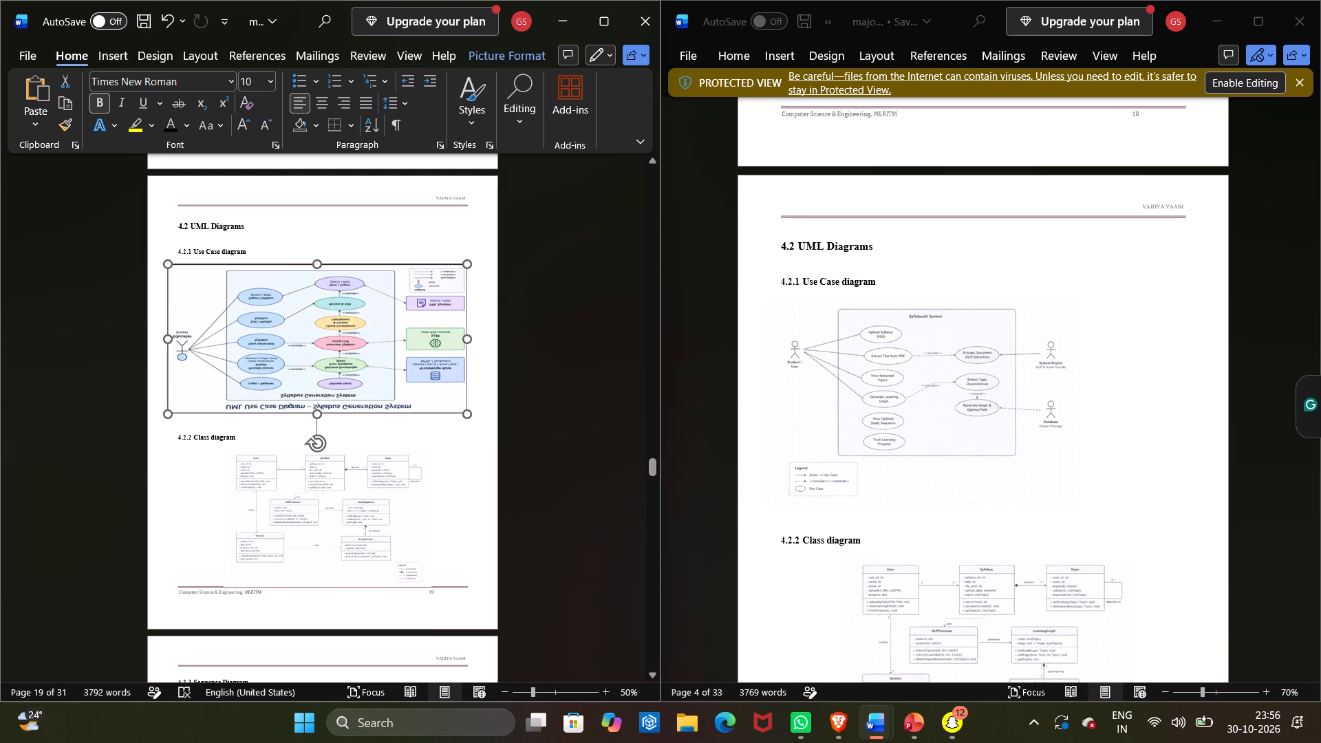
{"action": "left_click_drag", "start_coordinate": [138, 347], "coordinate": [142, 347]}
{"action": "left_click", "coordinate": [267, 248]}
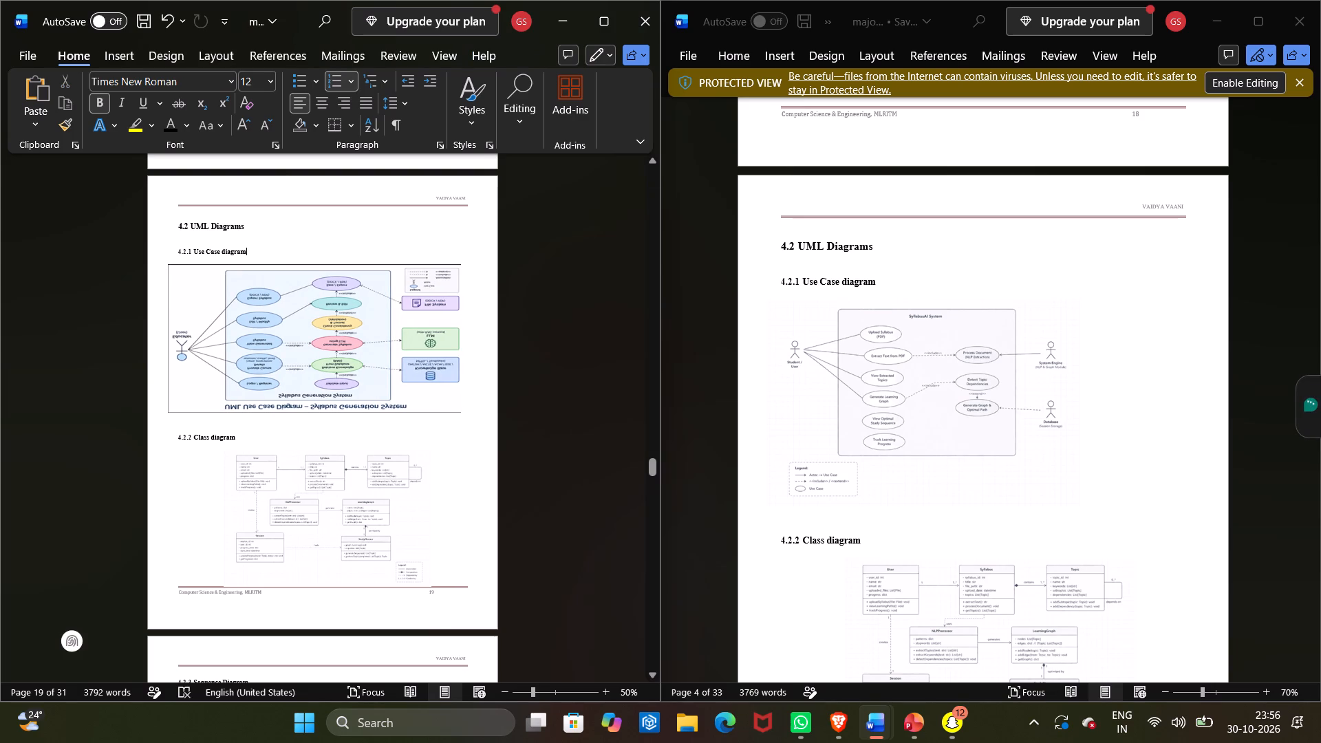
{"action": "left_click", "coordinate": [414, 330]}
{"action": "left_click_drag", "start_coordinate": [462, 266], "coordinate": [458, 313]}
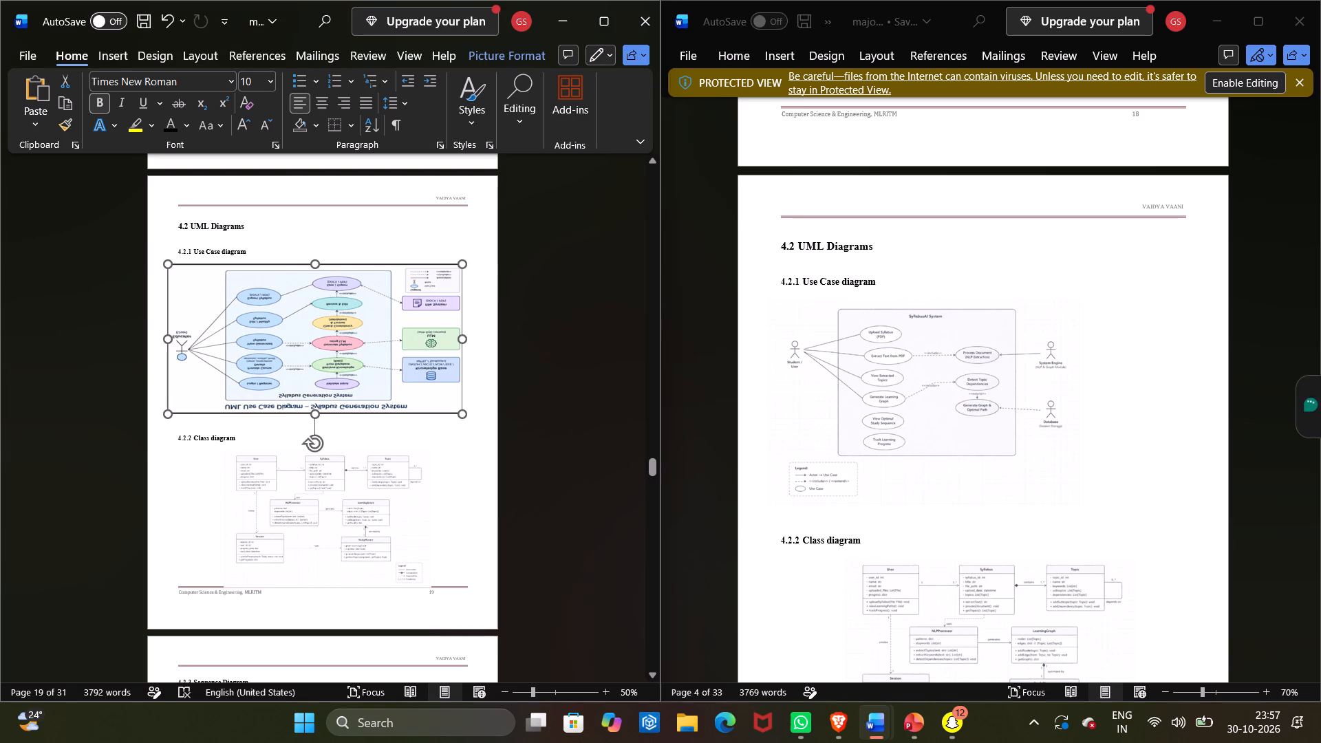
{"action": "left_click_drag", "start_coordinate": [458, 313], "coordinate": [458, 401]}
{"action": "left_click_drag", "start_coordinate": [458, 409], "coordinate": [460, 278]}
Cut the flipped use case diagram and replace it with a fresh copy from the PowerPoint presentation's Use Case slide.
{"action": "right_click", "coordinate": [391, 337]}
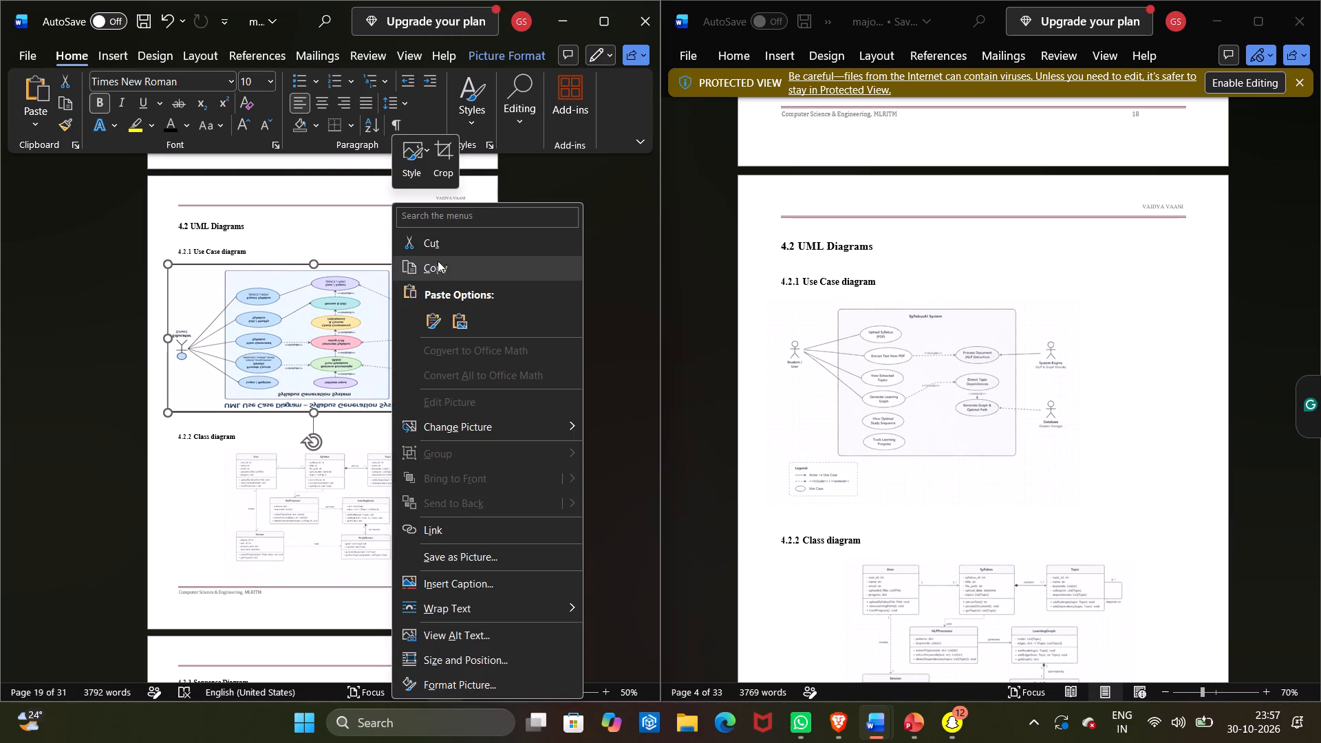
{"action": "left_click", "coordinate": [439, 255]}
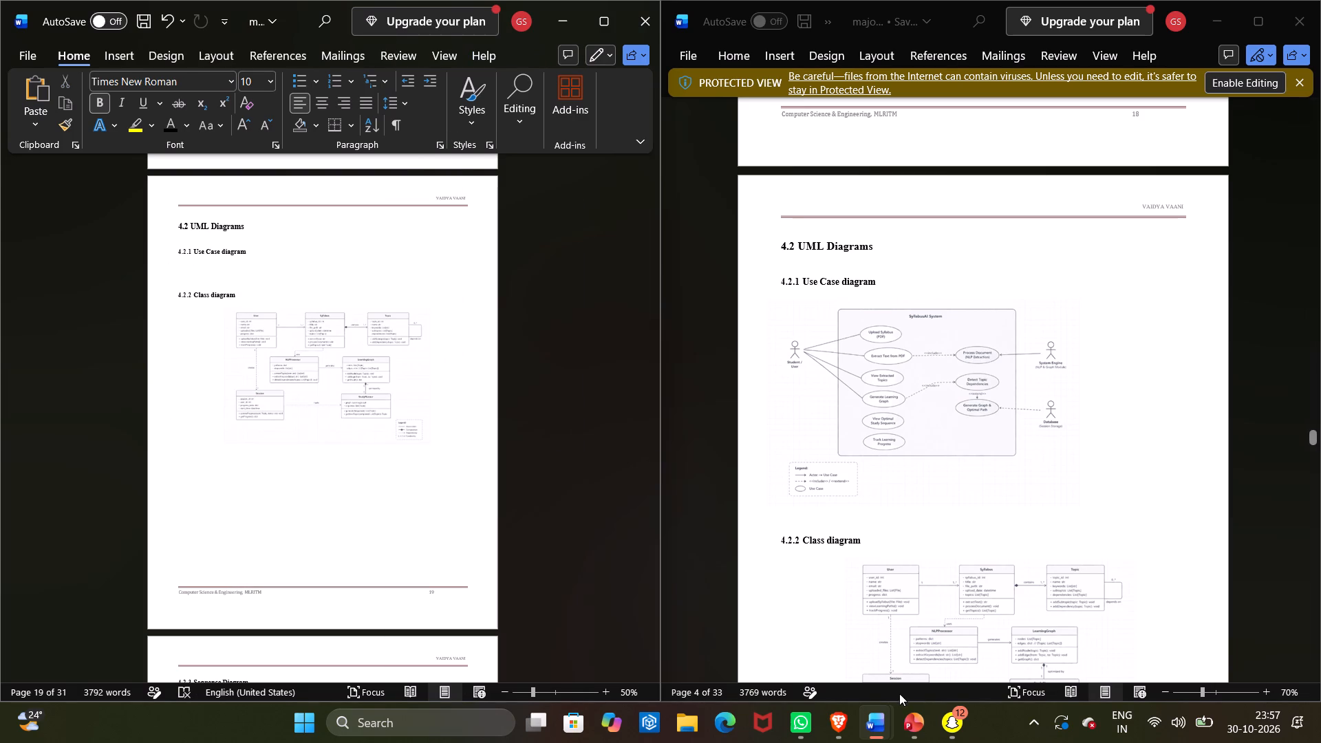
{"action": "left_click", "coordinate": [914, 715]}
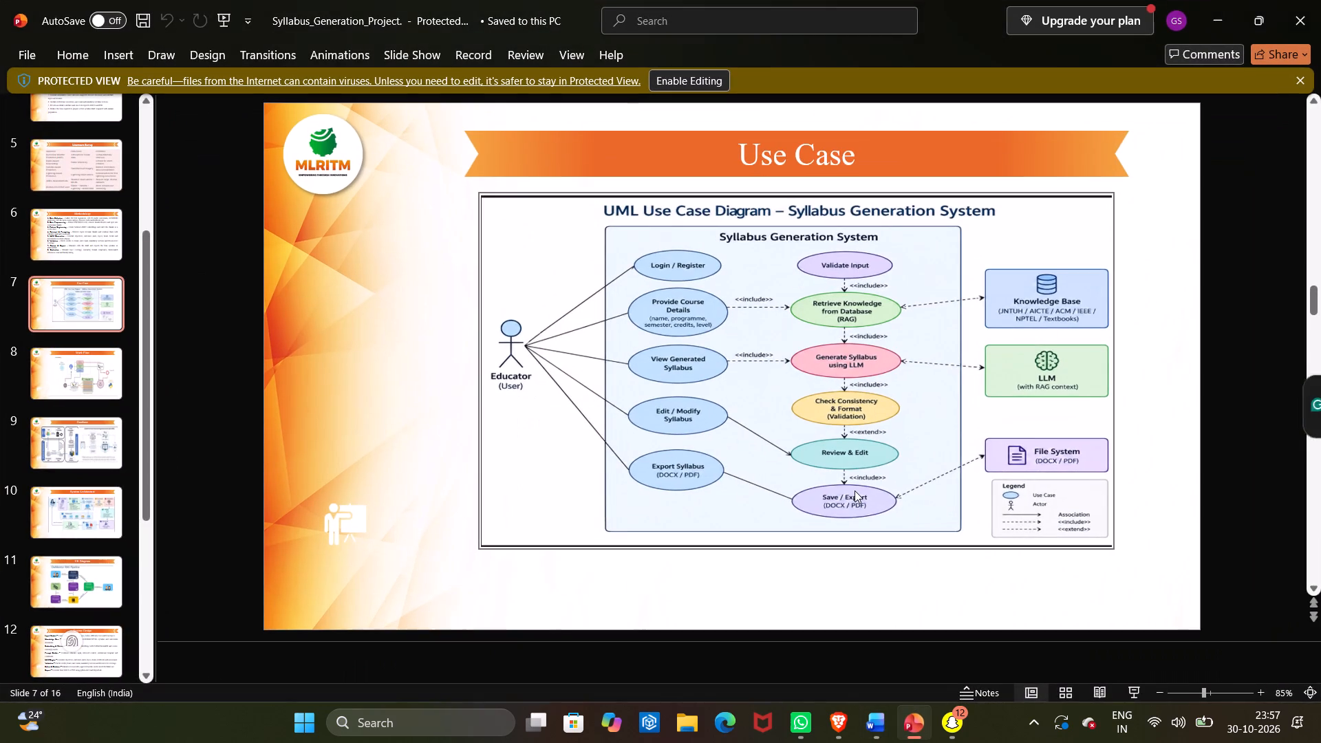
{"action": "right_click", "coordinate": [855, 491]}
{"action": "left_click", "coordinate": [909, 275]}
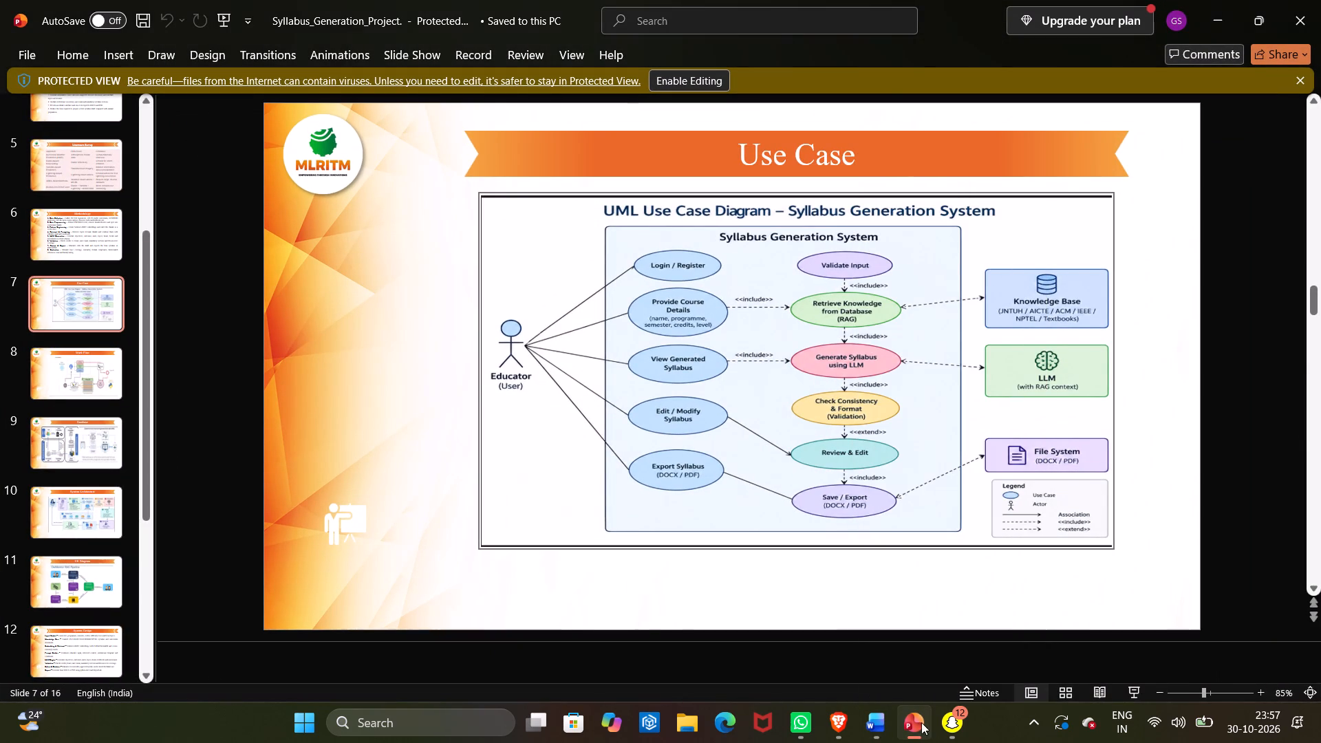
{"action": "left_click", "coordinate": [906, 723]}
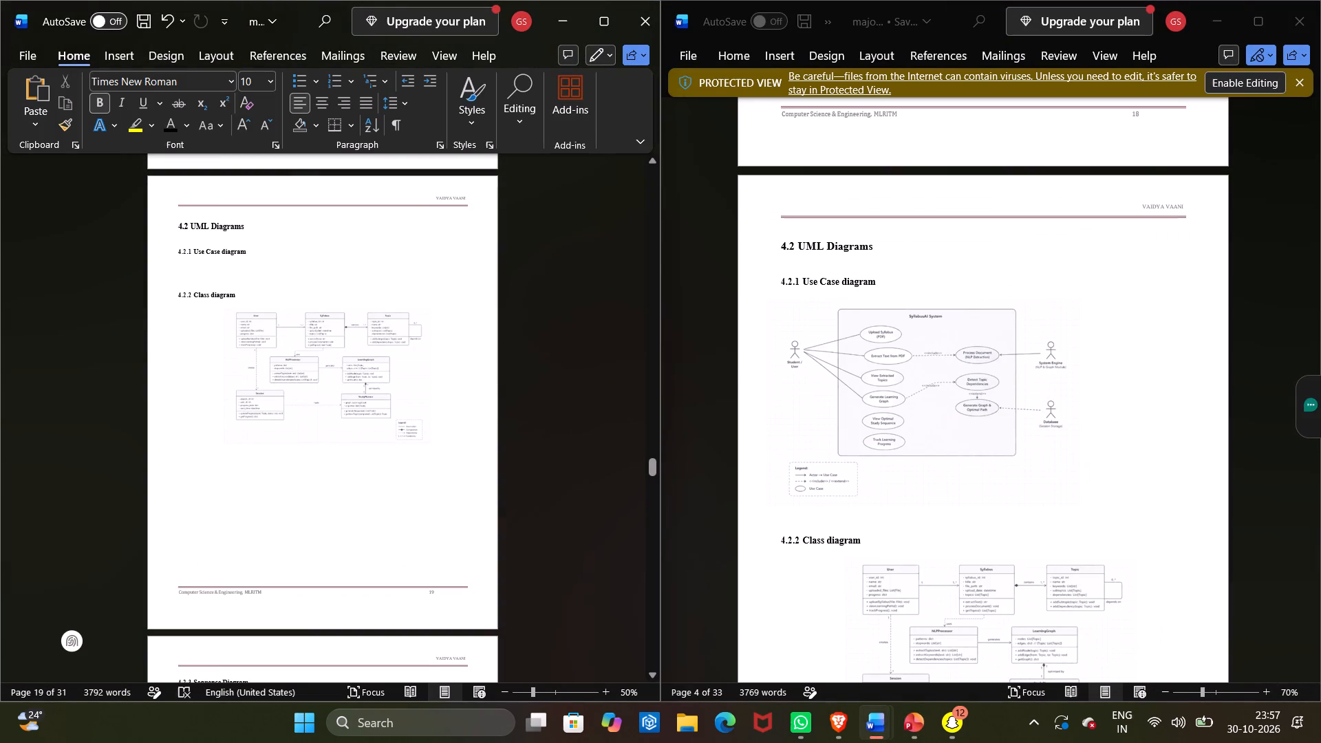
{"action": "key", "text": "ctrl+v"}
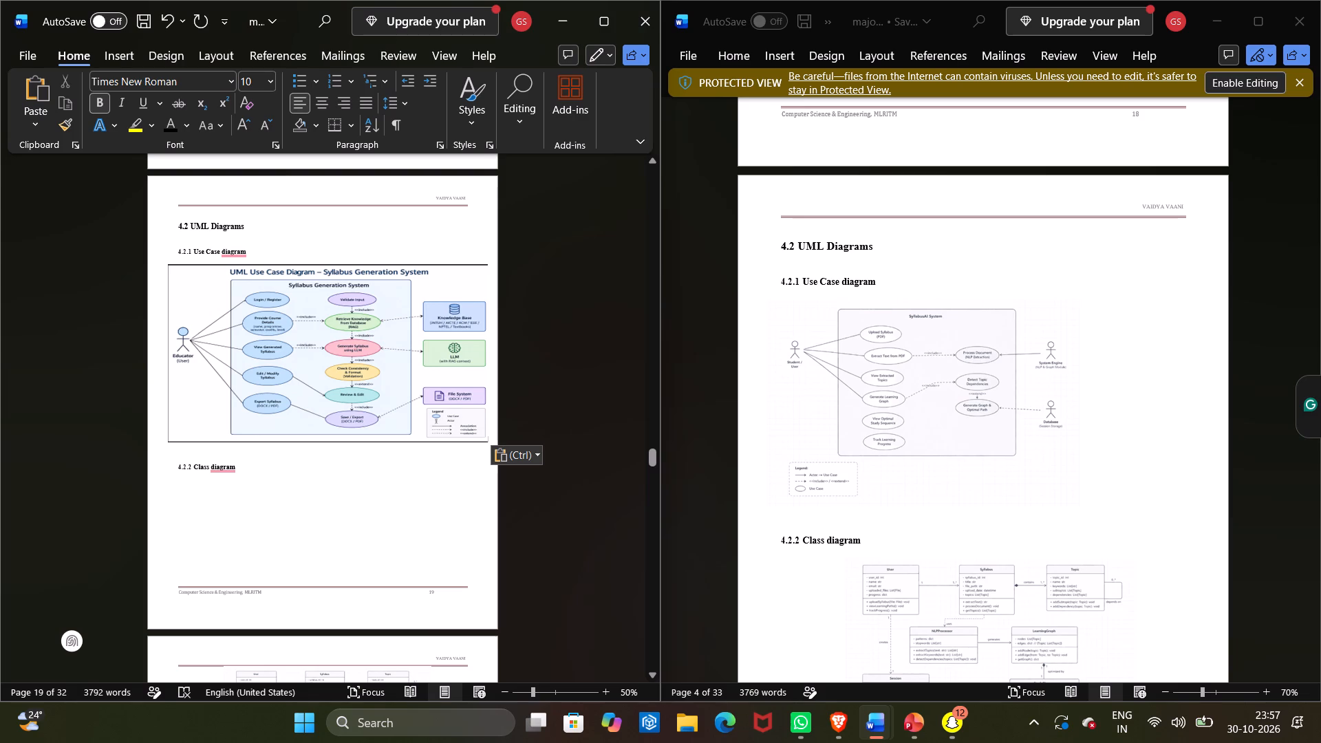
Shrink the new use case diagram so the class diagram fits on the same page, and widen it to the header line's outer end.
{"action": "left_click_drag", "start_coordinate": [171, 442], "coordinate": [173, 420]}
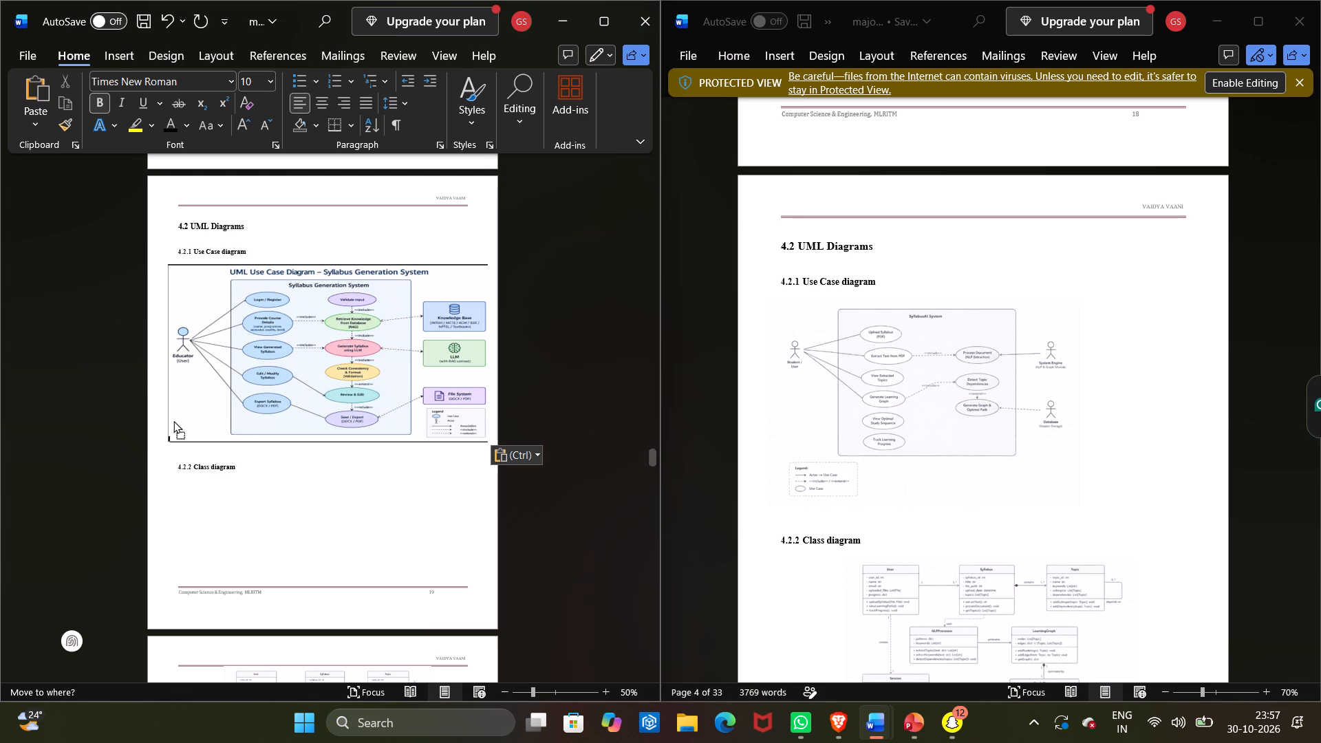
{"action": "left_click_drag", "start_coordinate": [173, 420], "coordinate": [177, 405]}
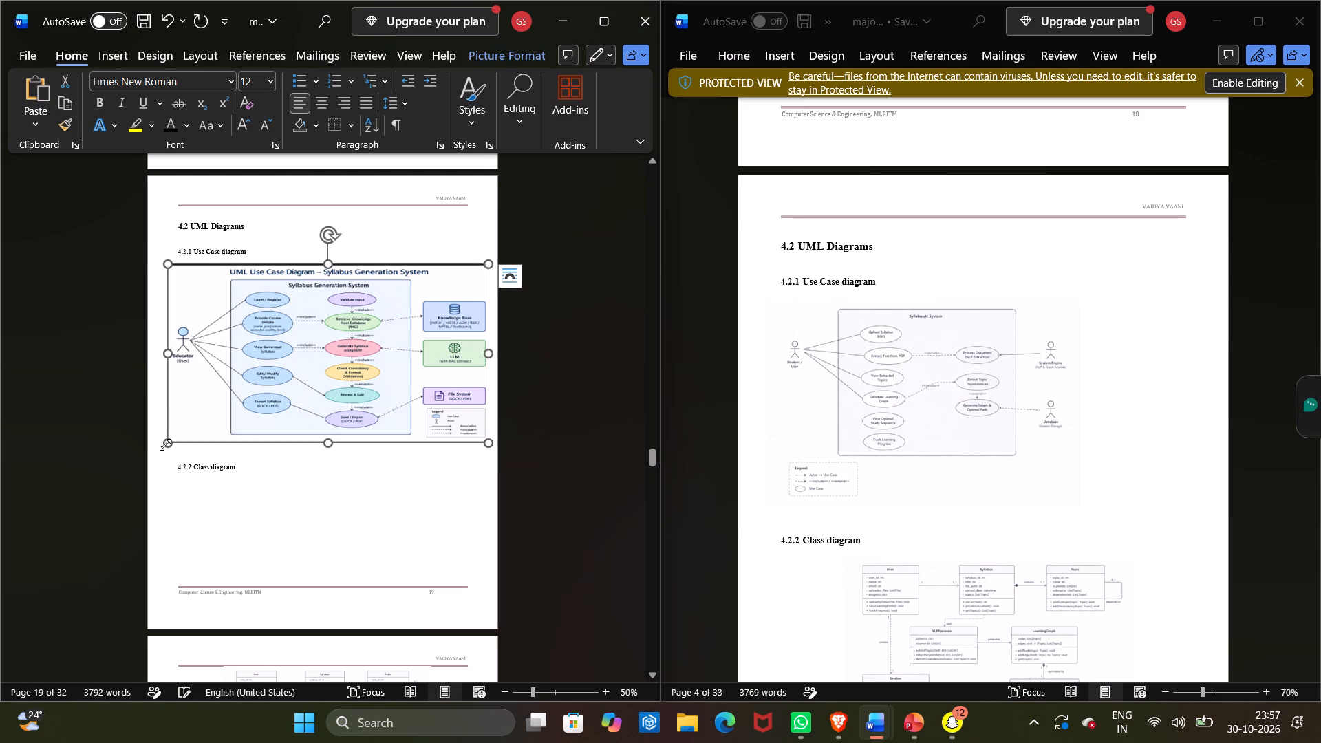
{"action": "left_click_drag", "start_coordinate": [165, 444], "coordinate": [195, 350]}
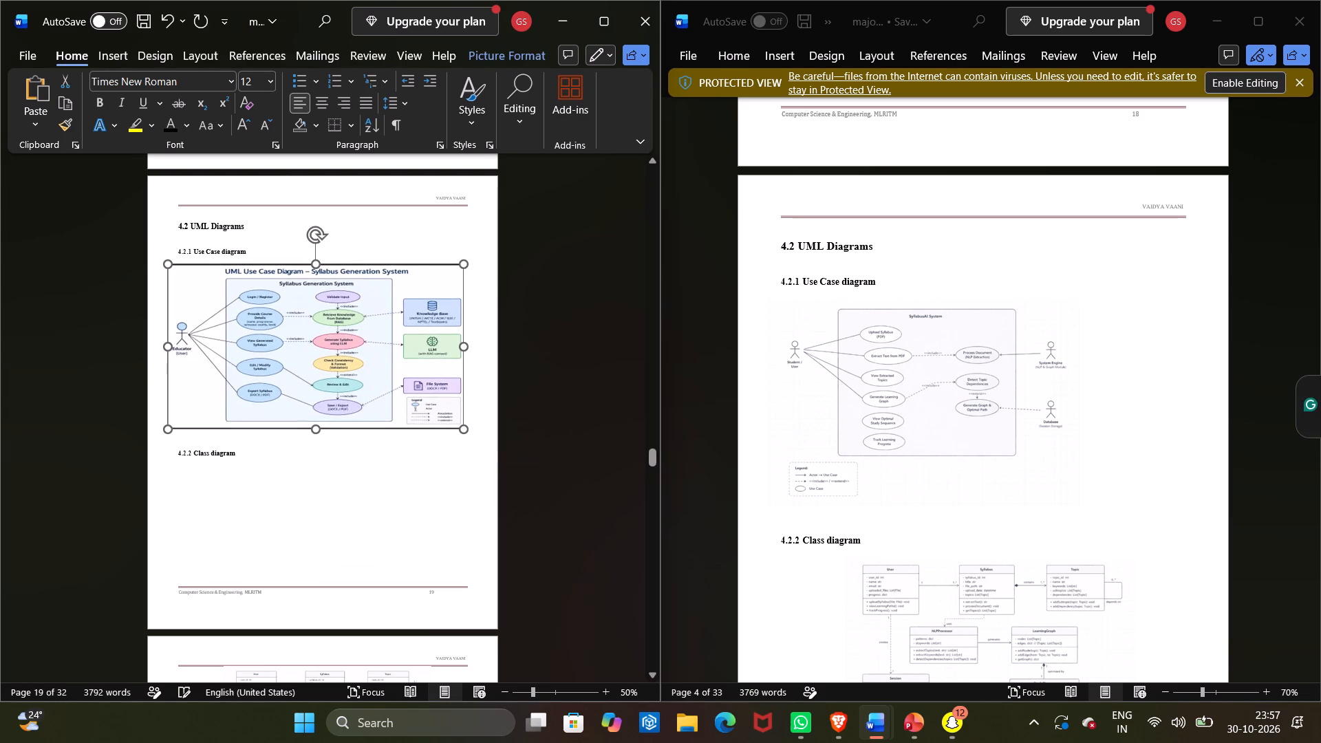
{"action": "left_click_drag", "start_coordinate": [195, 350], "coordinate": [202, 335]}
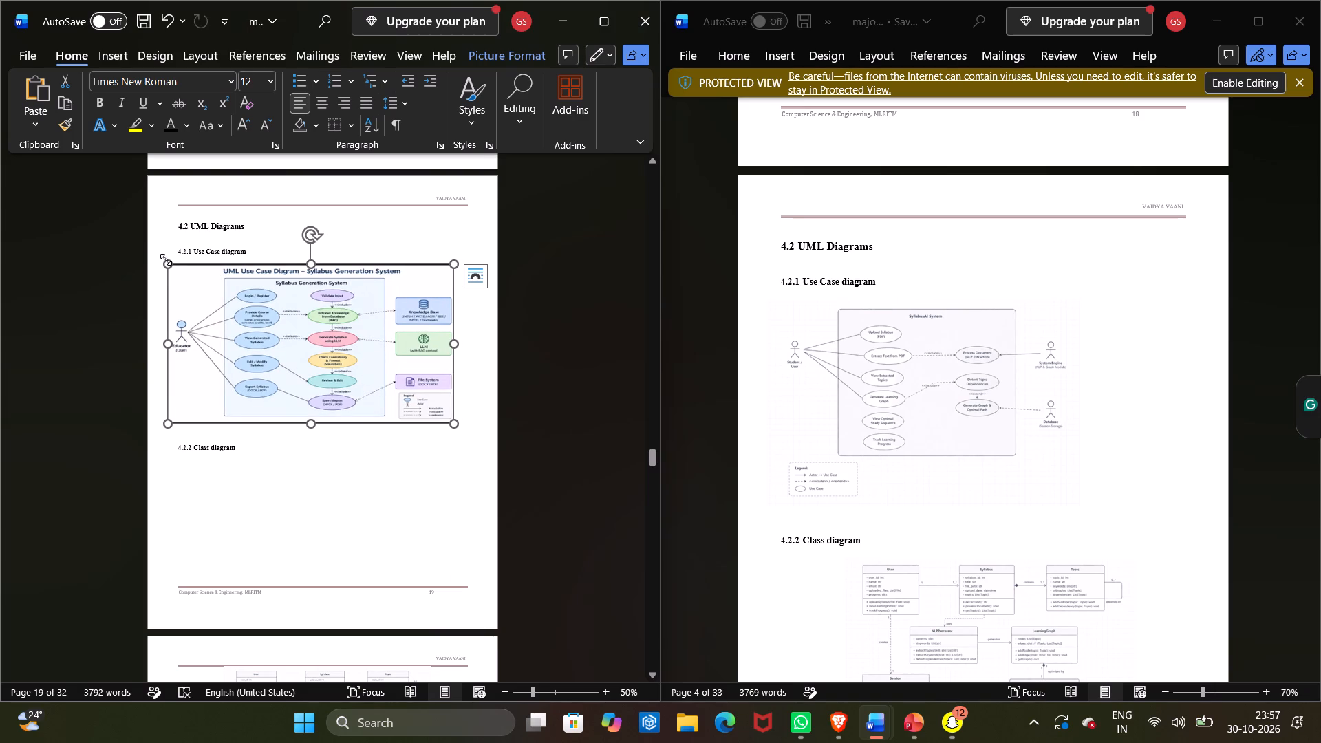
{"action": "left_click_drag", "start_coordinate": [166, 259], "coordinate": [186, 274]}
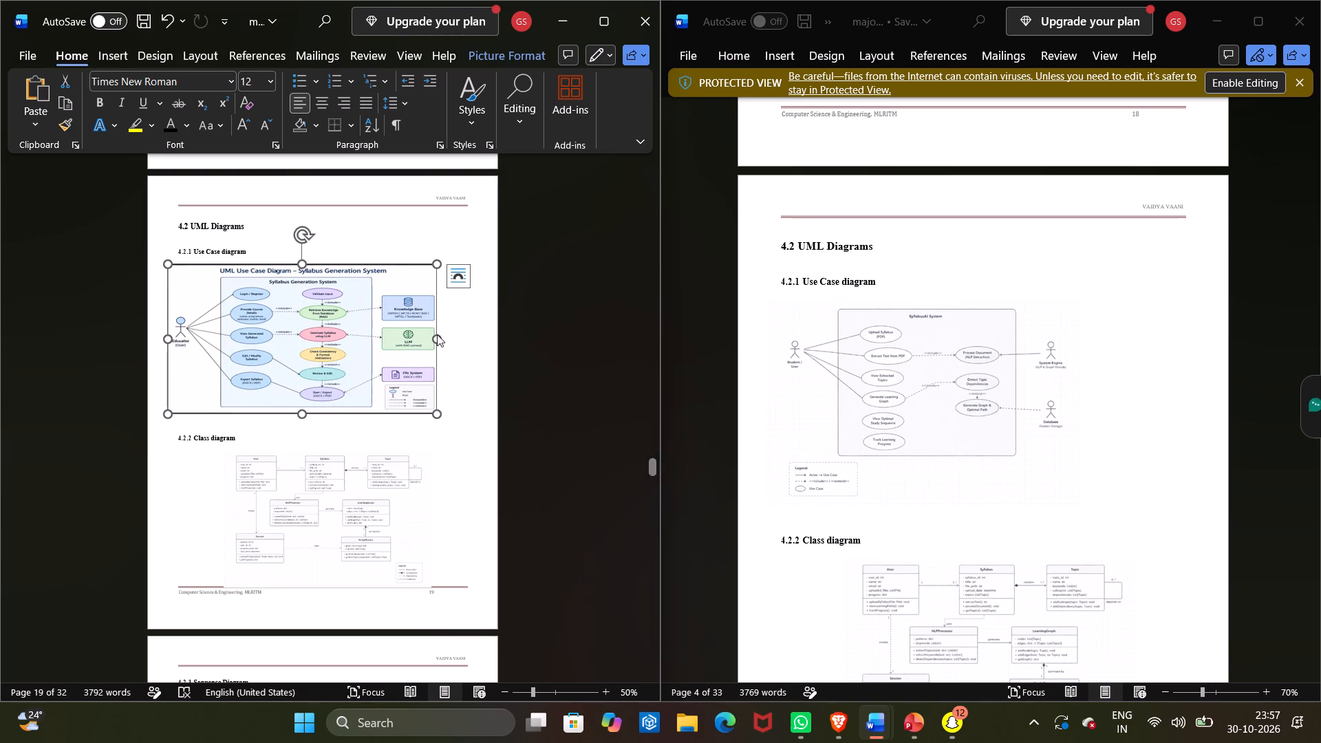
{"action": "left_click_drag", "start_coordinate": [437, 334], "coordinate": [480, 334]}
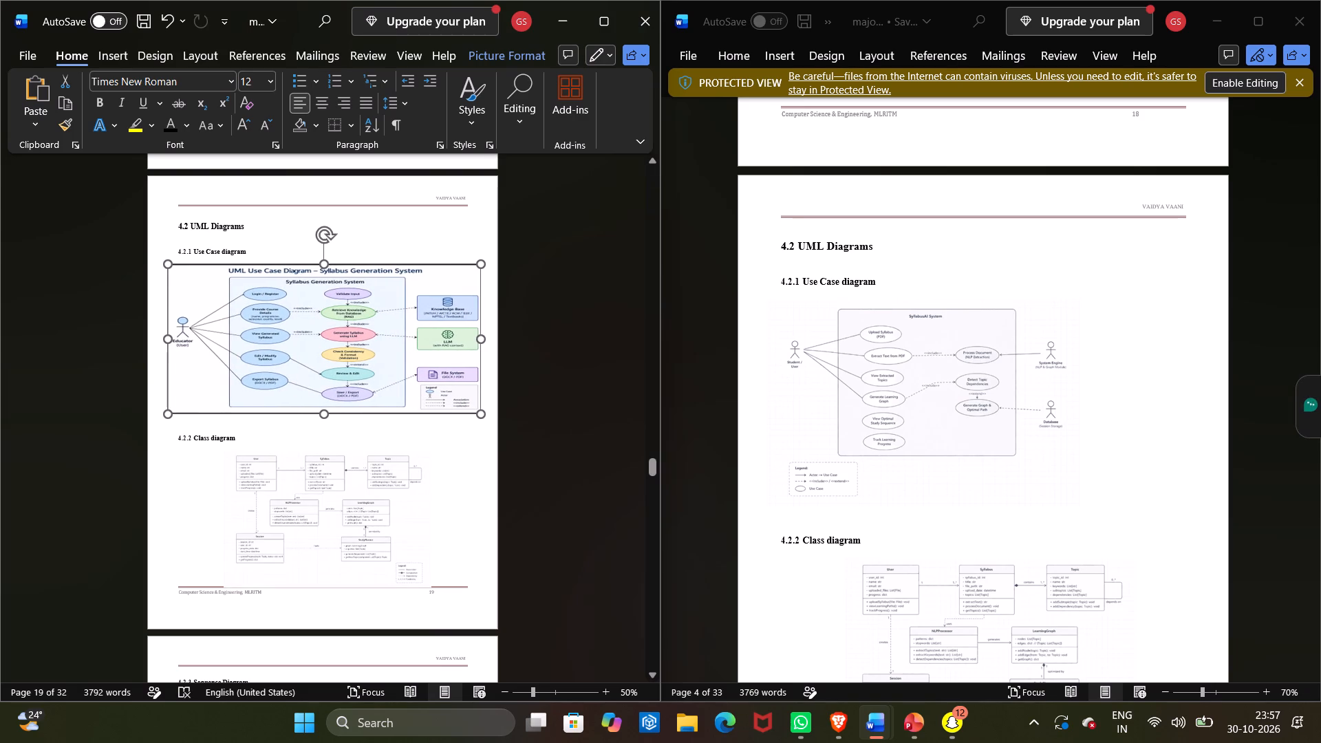
{"action": "left_click_drag", "start_coordinate": [480, 334], "coordinate": [473, 339]}
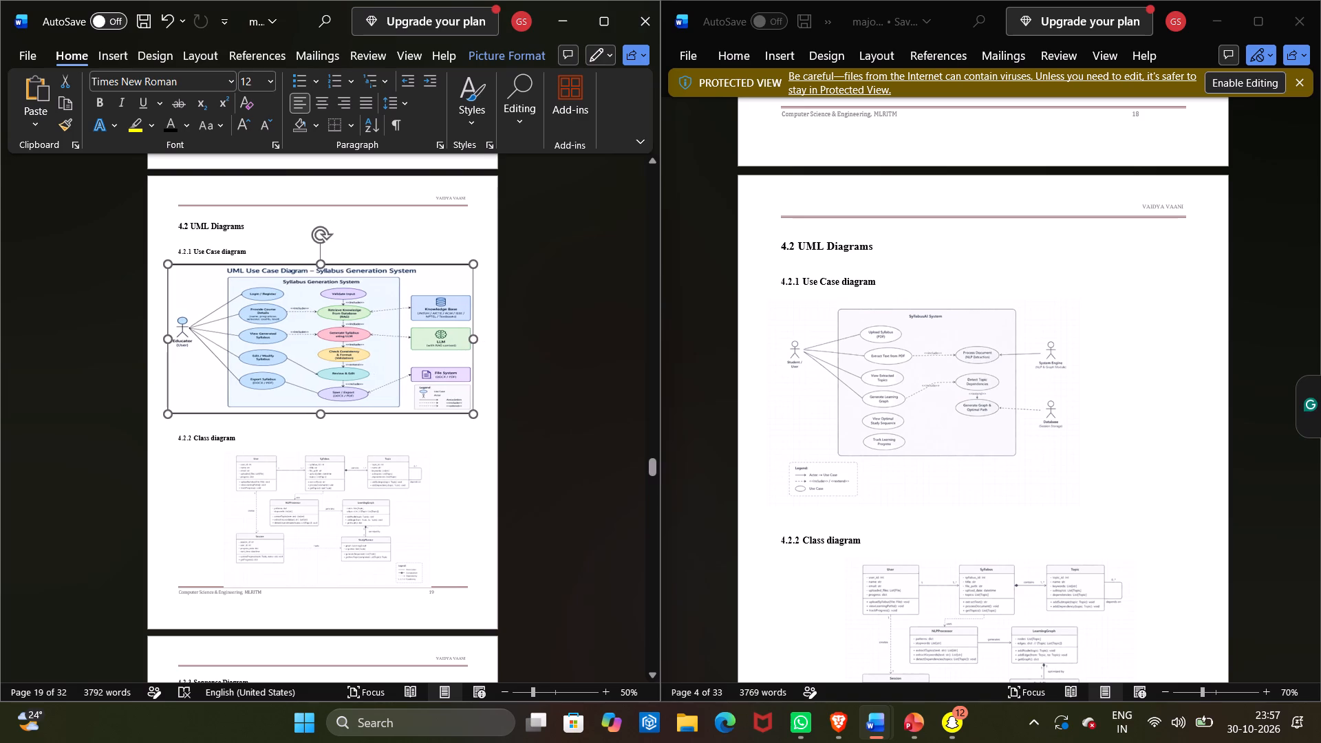
{"action": "left_click_drag", "start_coordinate": [473, 339], "coordinate": [470, 341]}
{"action": "left_click", "coordinate": [438, 424]}
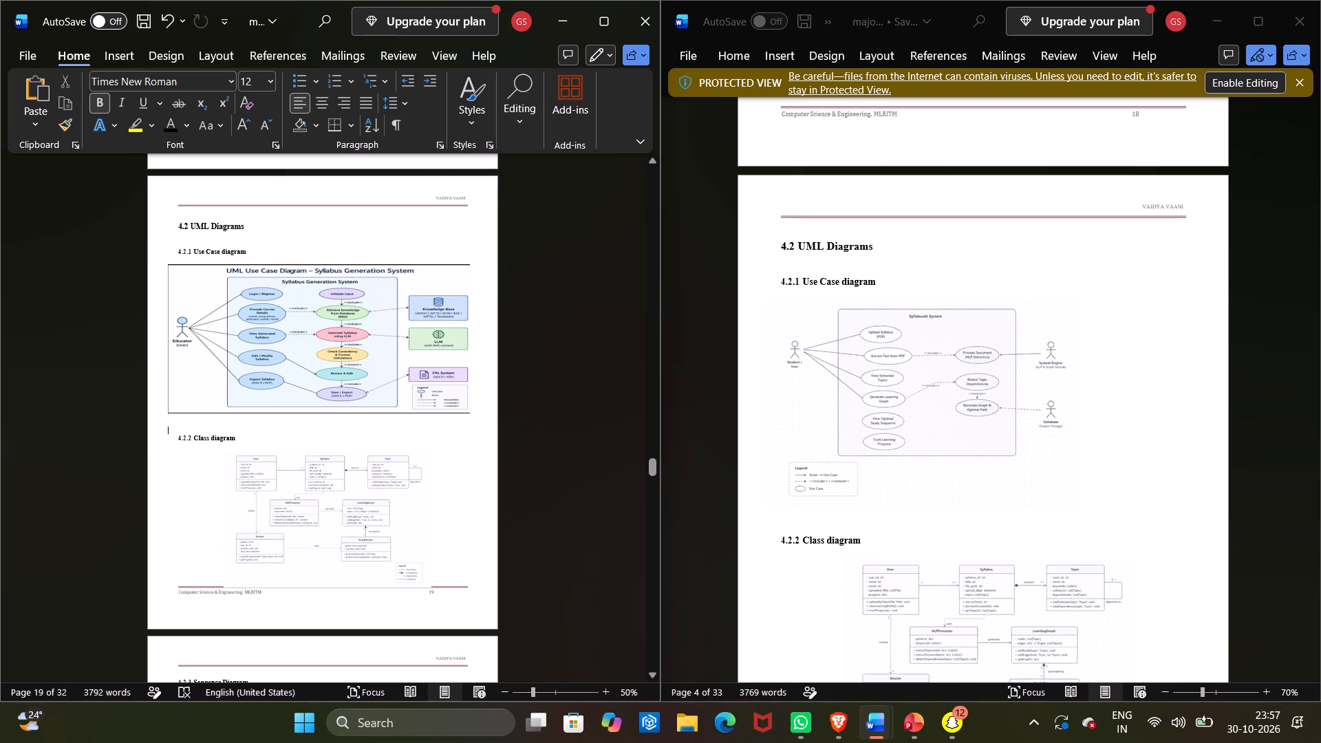
Compare the report's class, sequence and activity diagrams with the PowerPoint presentation's slides from Use Case to System Design to find matching replacements.
{"action": "scroll", "coordinate": [231, 440], "scroll_direction": "down", "scroll_amount": 1}
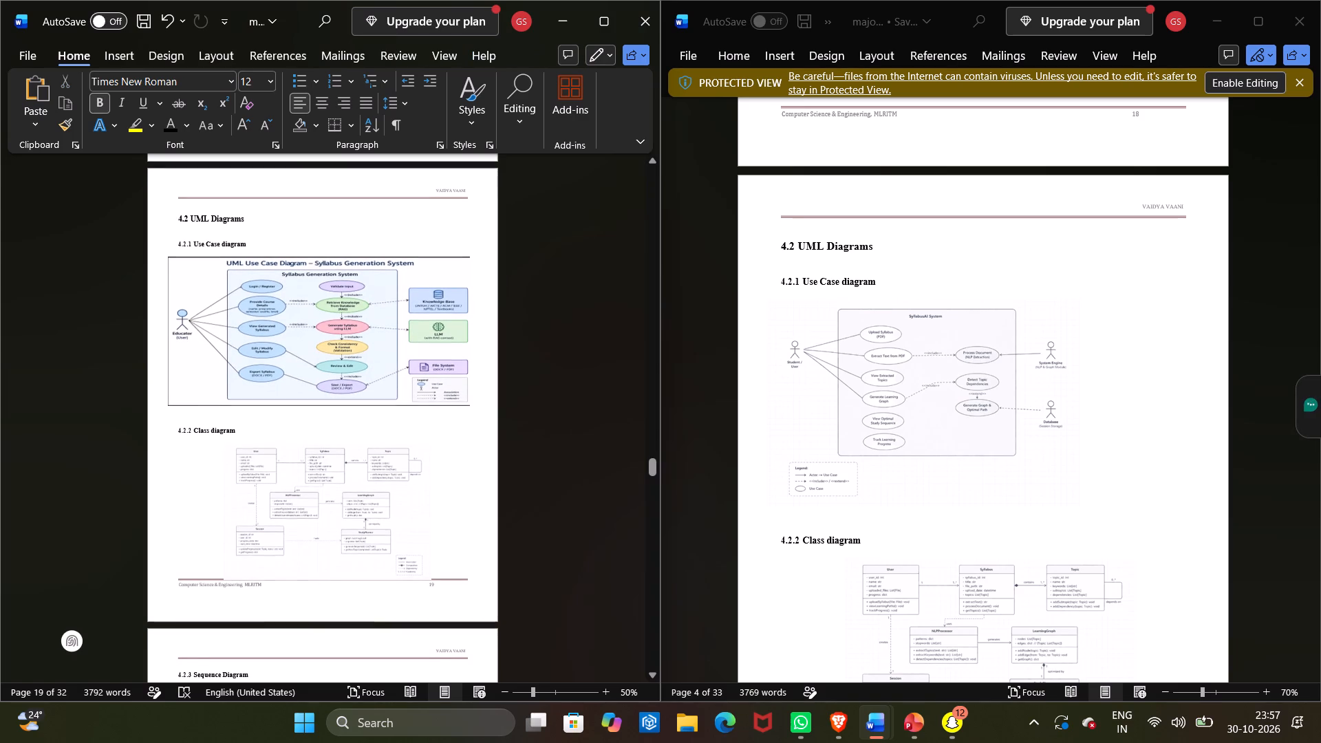
{"action": "scroll", "coordinate": [923, 452], "scroll_direction": "down", "scroll_amount": 1}
{"action": "left_click", "coordinate": [912, 725]}
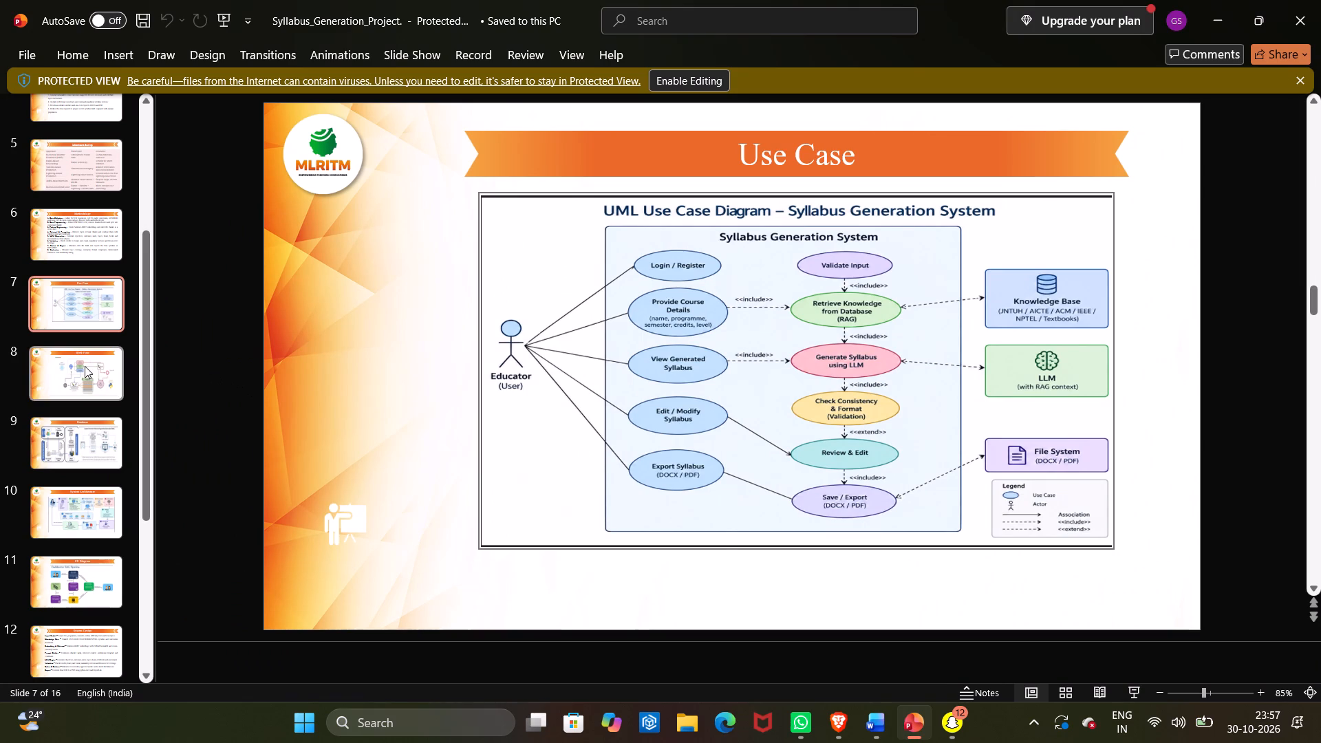
{"action": "left_click", "coordinate": [85, 366]}
{"action": "left_click", "coordinate": [70, 316]}
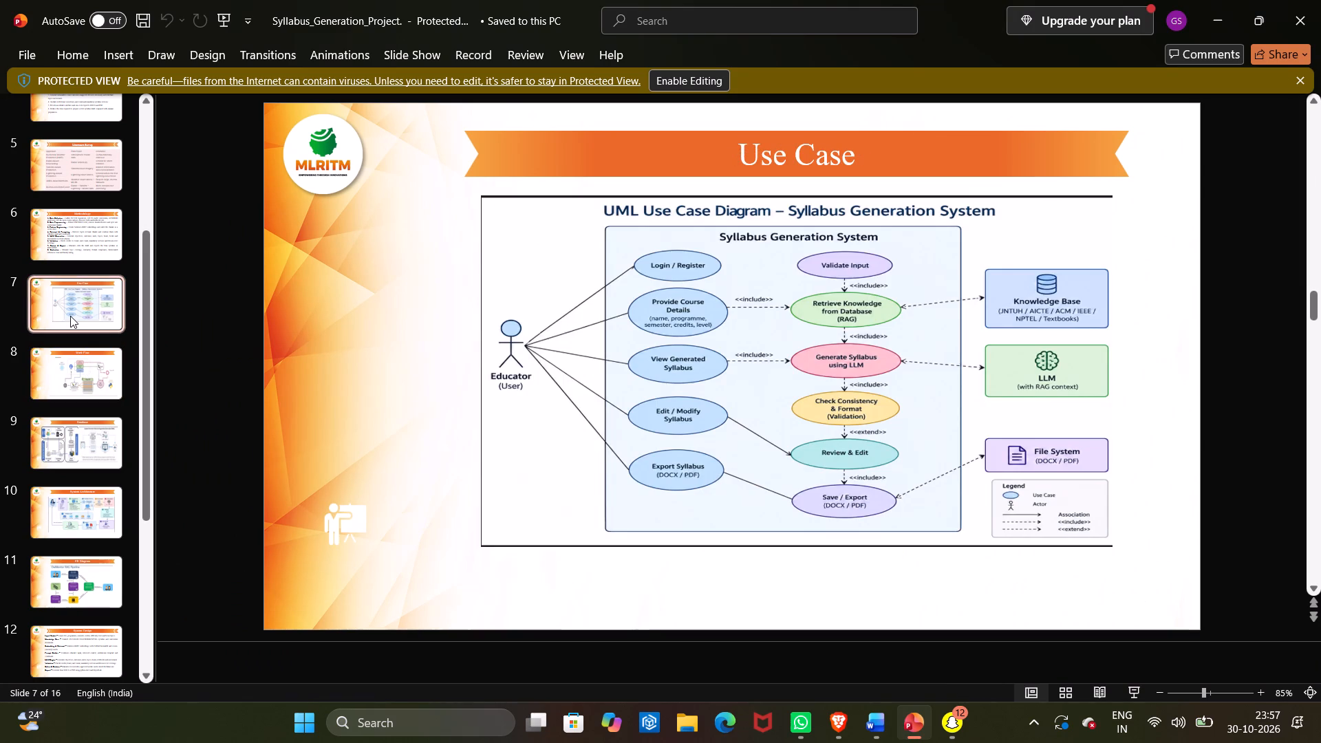
{"action": "left_click", "coordinate": [71, 441]}
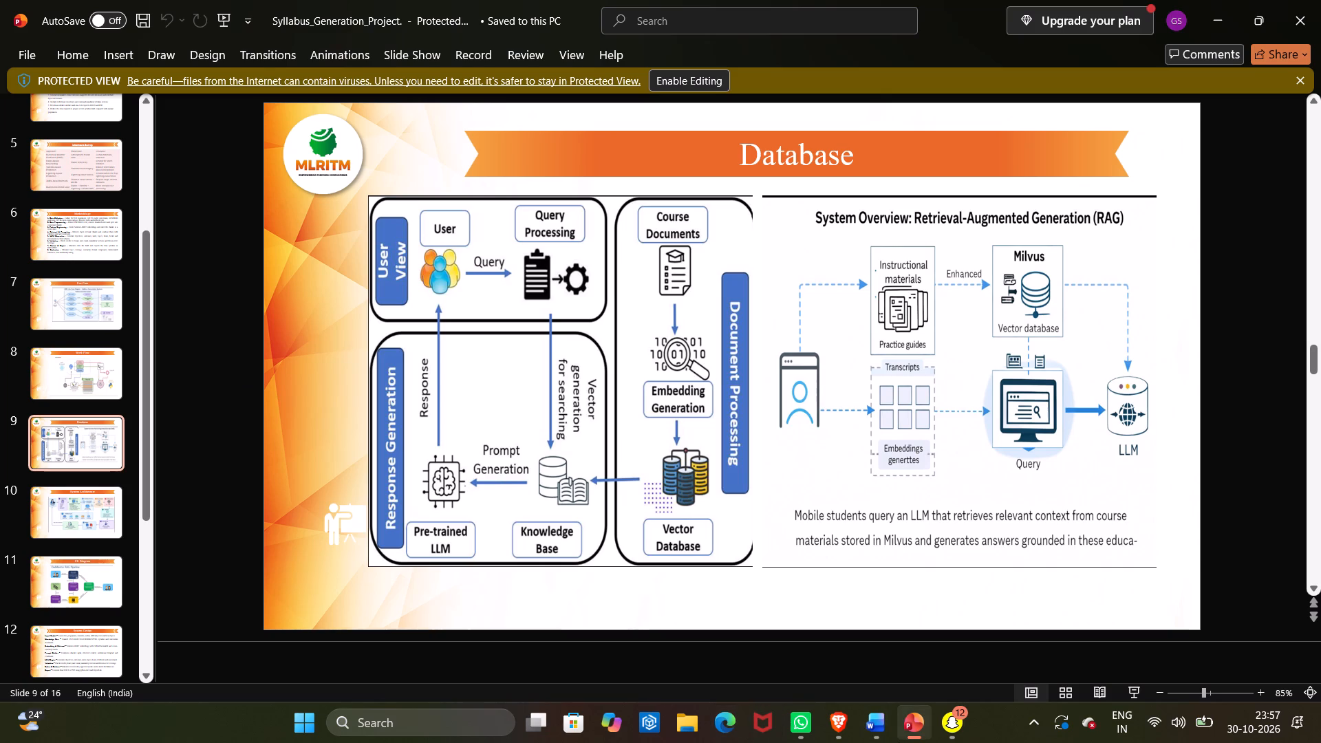
{"action": "left_click", "coordinate": [916, 724]}
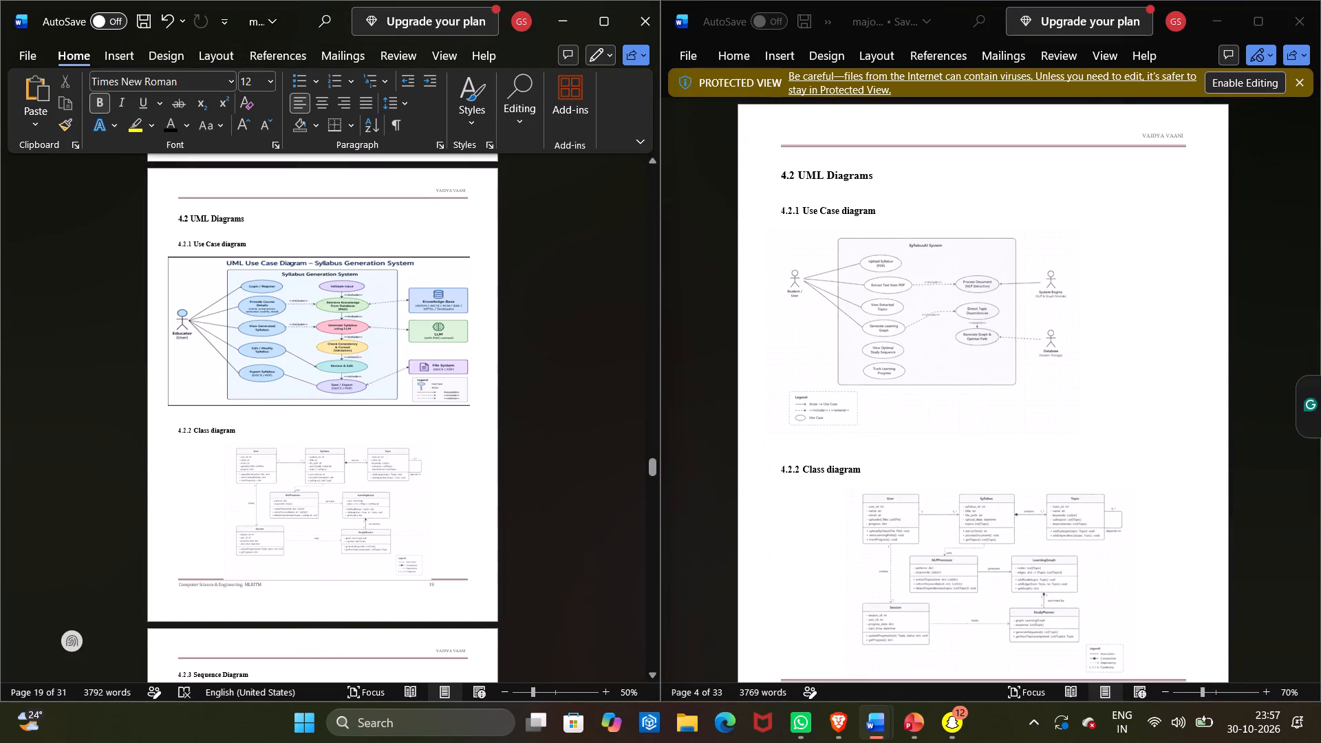
{"action": "scroll", "coordinate": [389, 384], "scroll_direction": "down", "scroll_amount": 7}
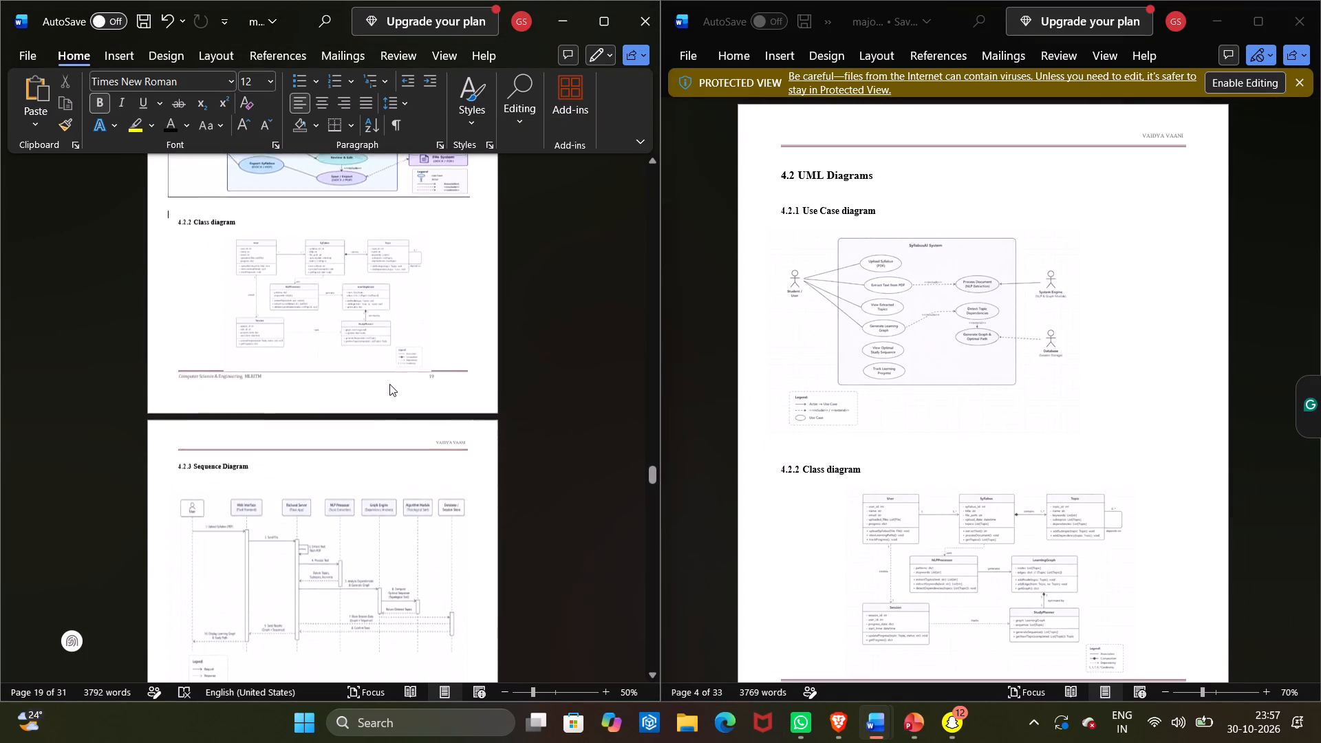
{"action": "scroll", "coordinate": [389, 384], "scroll_direction": "down", "scroll_amount": 2}
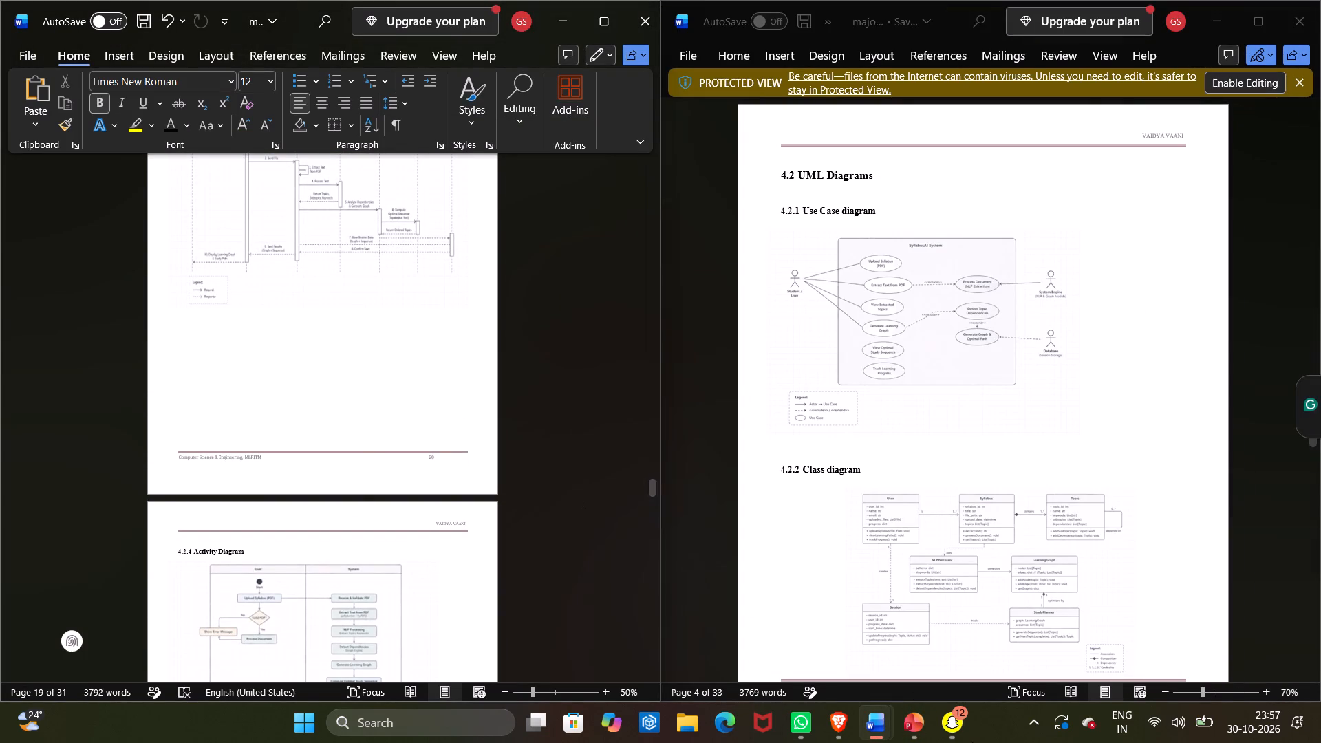
{"action": "left_click", "coordinate": [919, 727]}
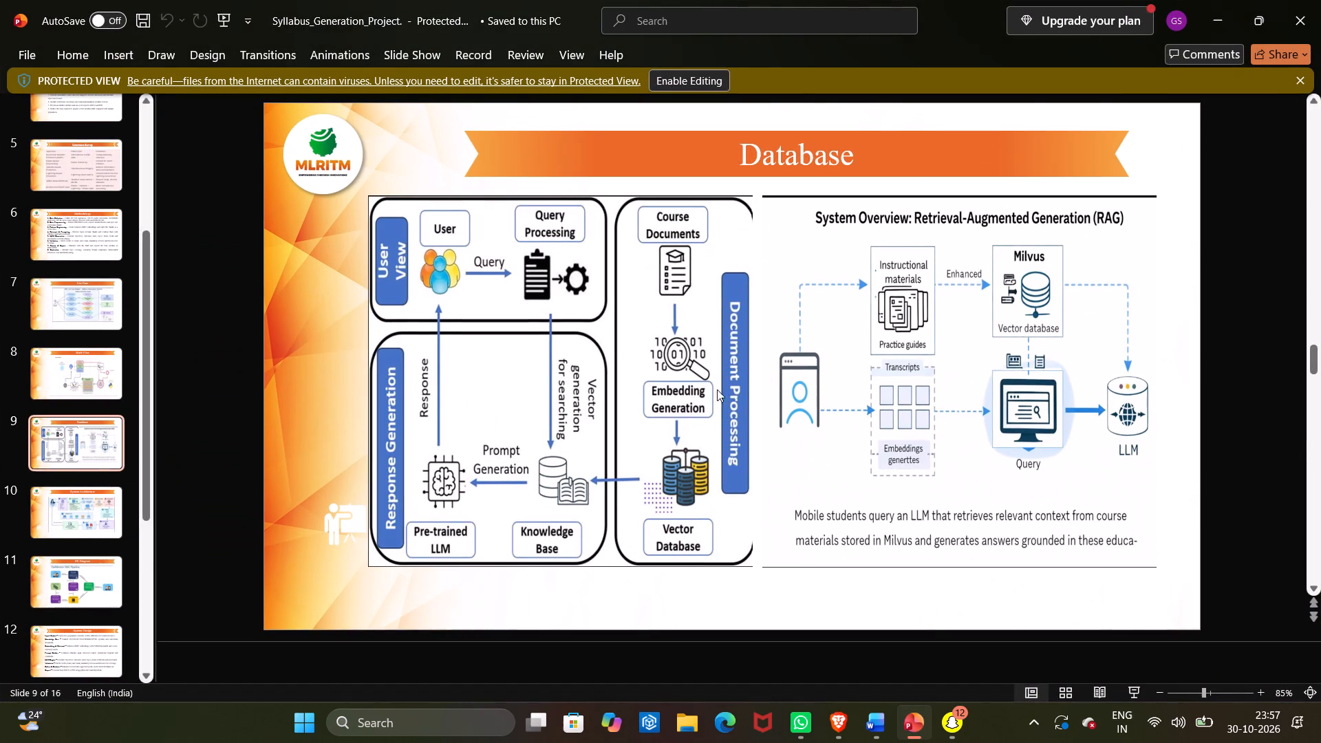
{"action": "scroll", "coordinate": [623, 487], "scroll_direction": "up", "scroll_amount": 1}
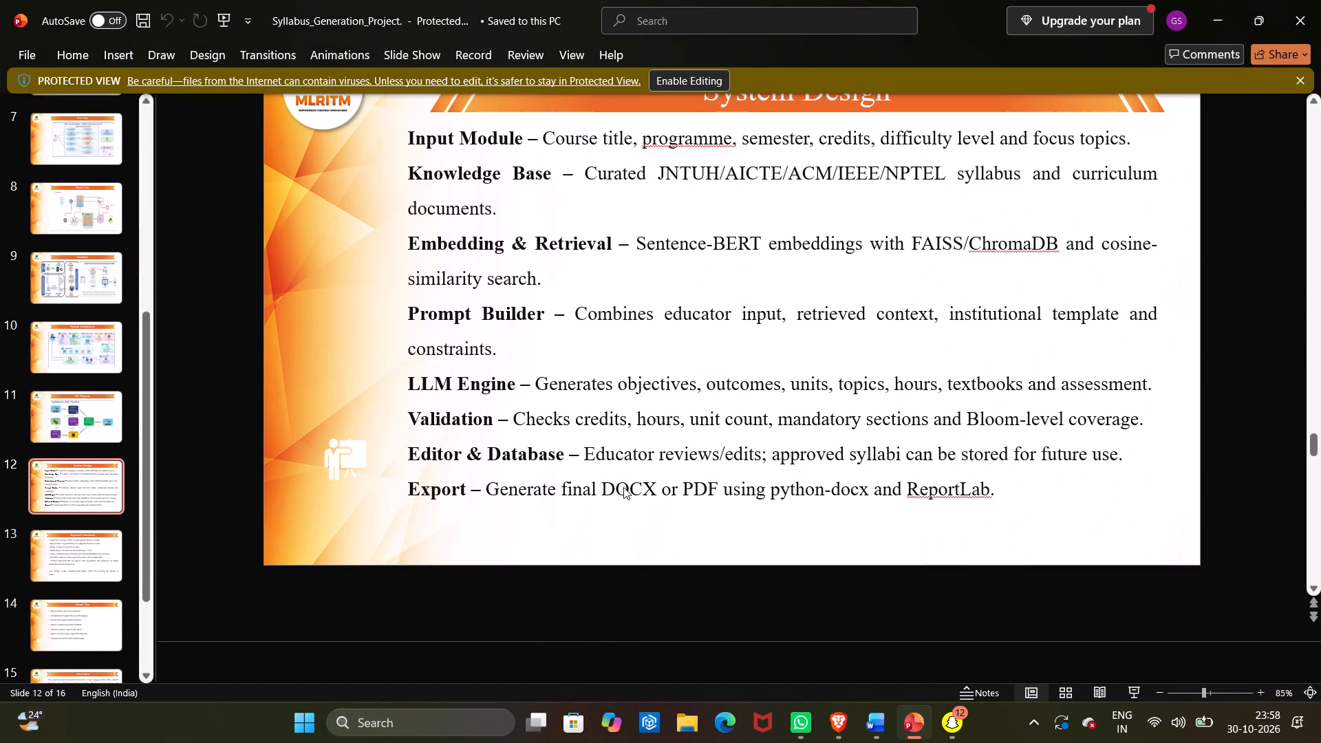
{"action": "scroll", "coordinate": [623, 487], "scroll_direction": "up", "scroll_amount": 1}
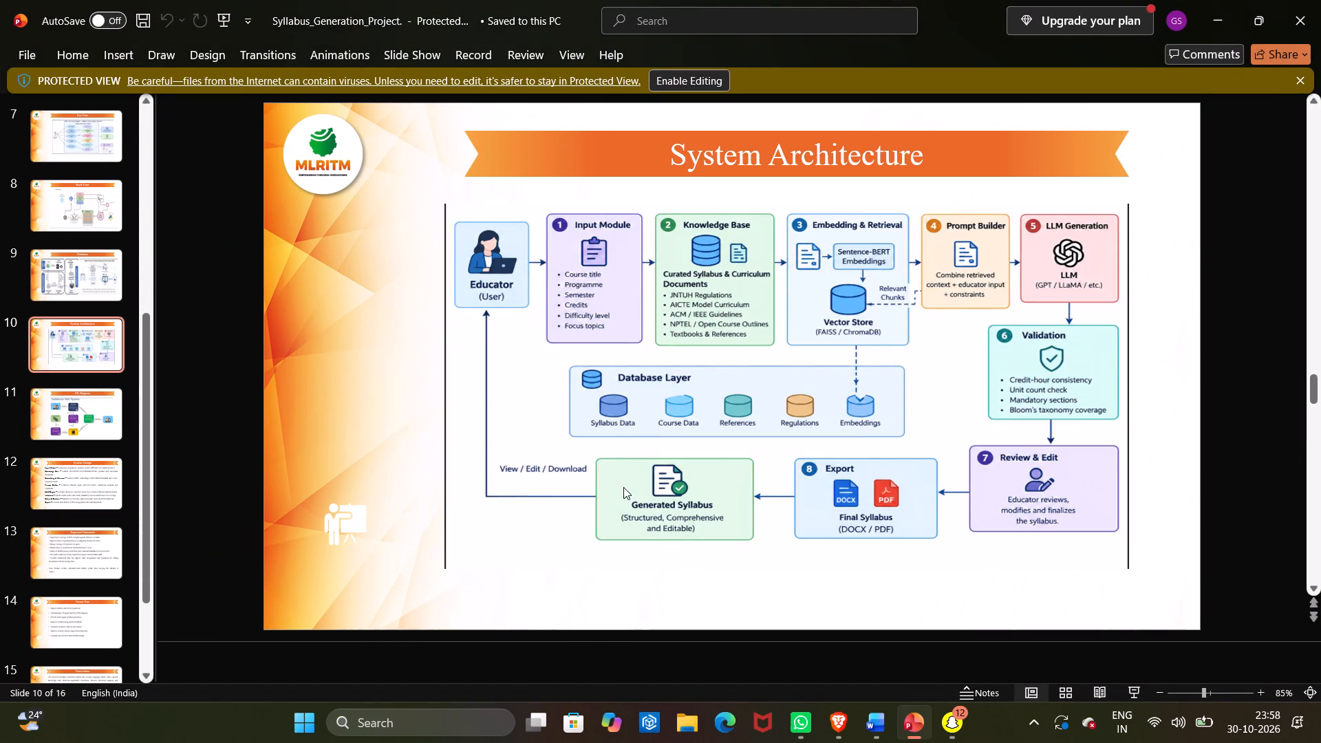
{"action": "scroll", "coordinate": [623, 487], "scroll_direction": "up", "scroll_amount": 2}
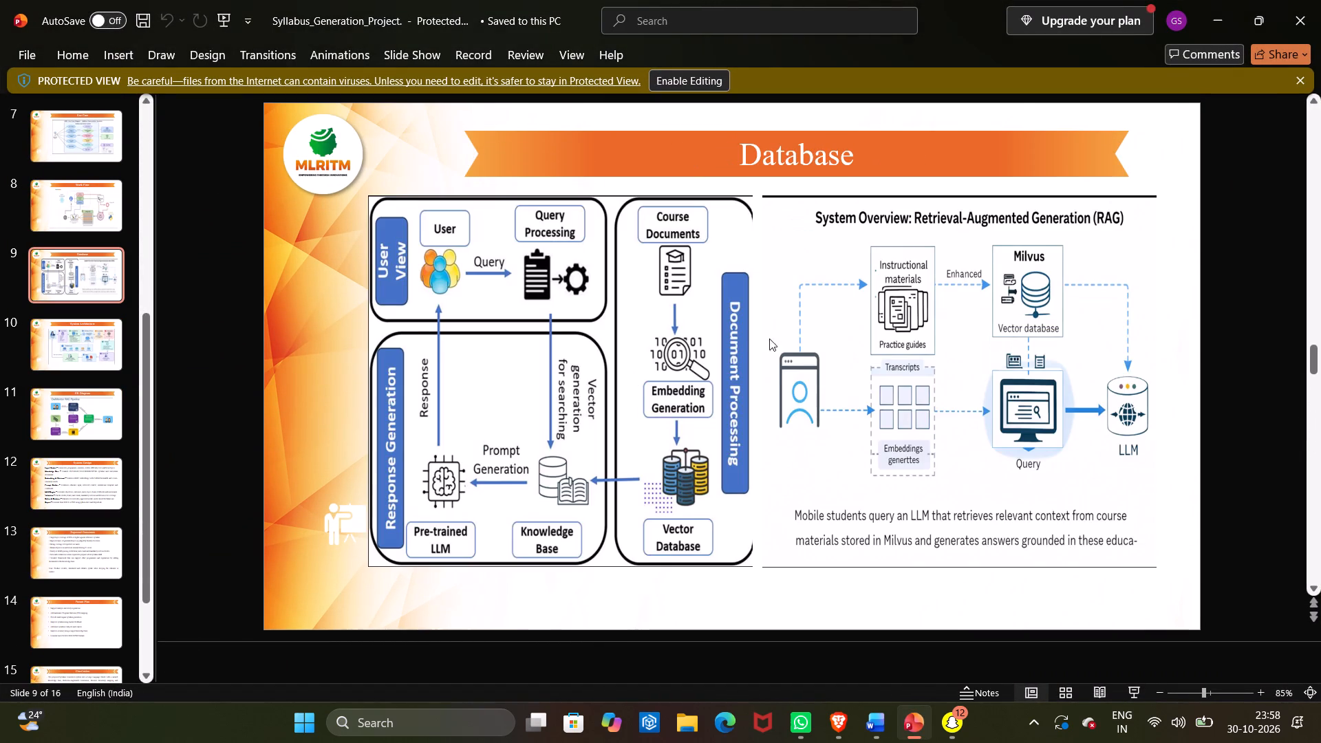
Copy the diagram with User View, Response Generation and Document Processing blocks from the Database slide.
{"action": "left_click", "coordinate": [831, 347]}
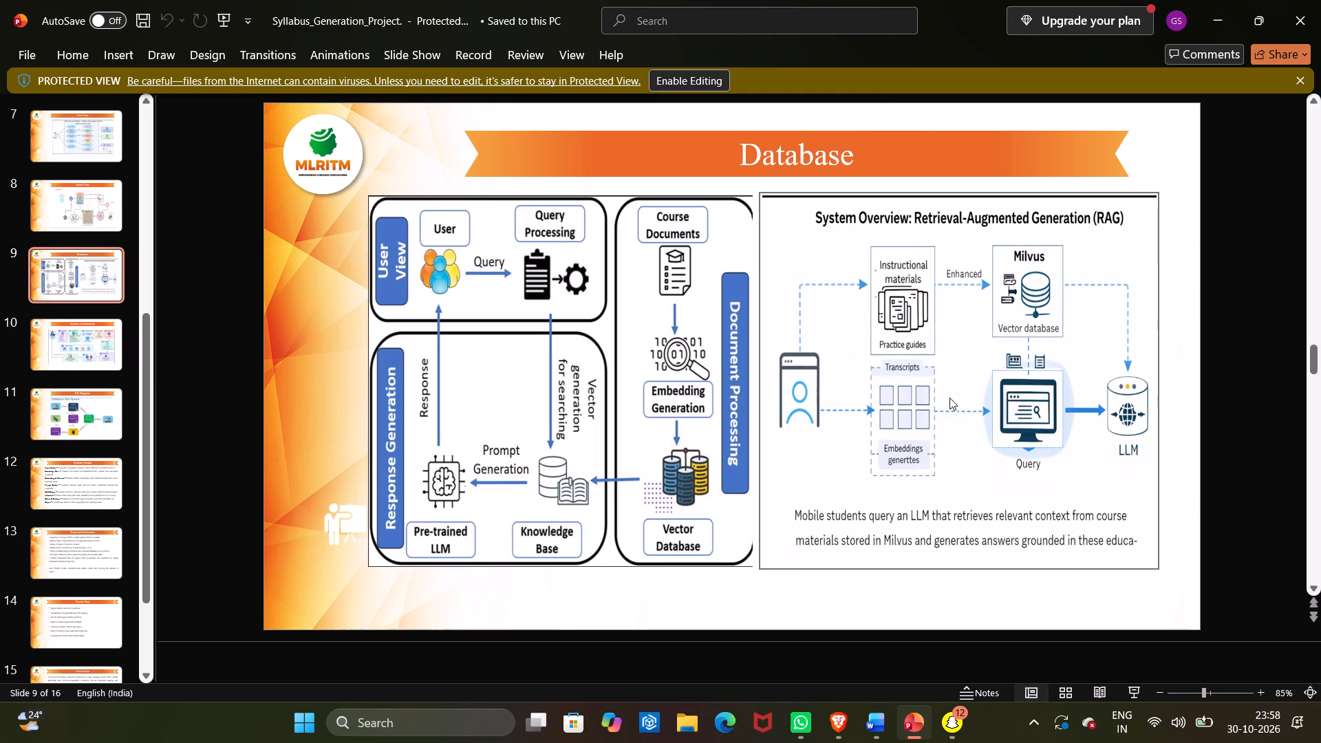
{"action": "left_click", "coordinate": [654, 345]}
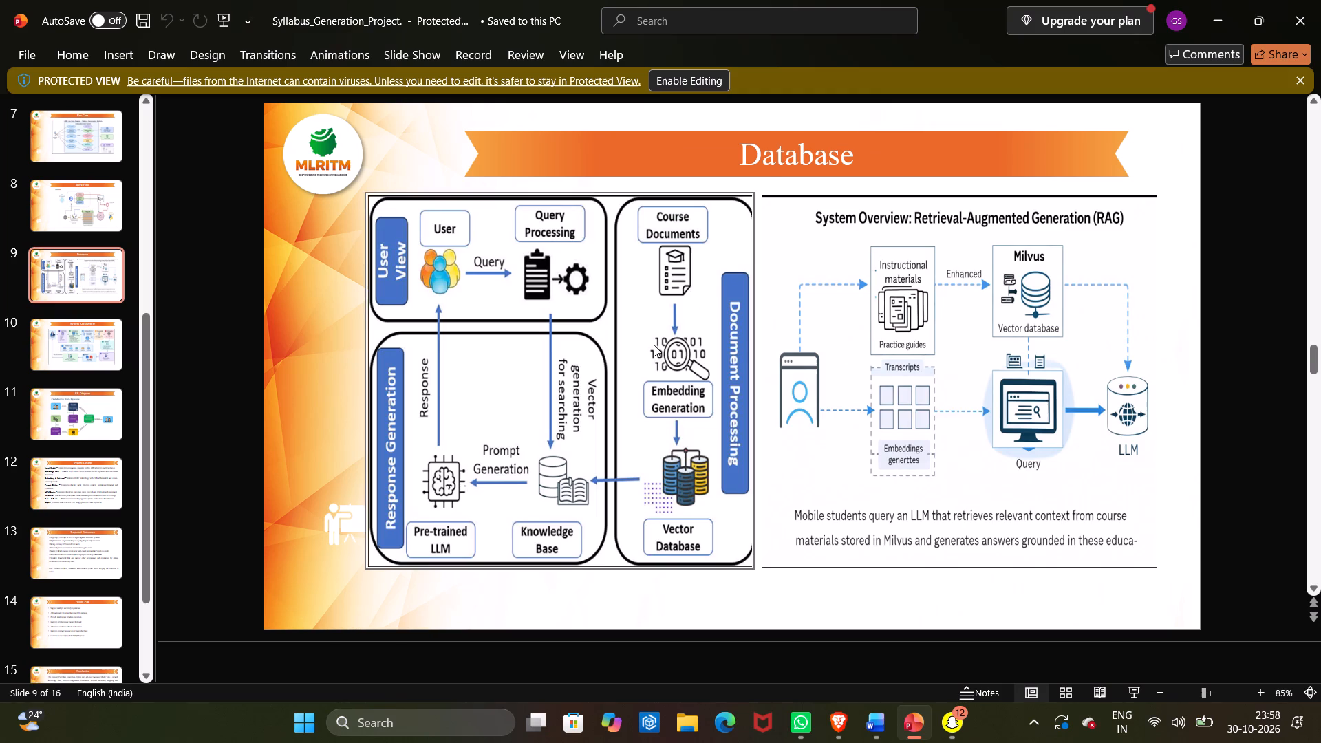
{"action": "right_click", "coordinate": [654, 345]}
{"action": "left_click", "coordinate": [718, 263]}
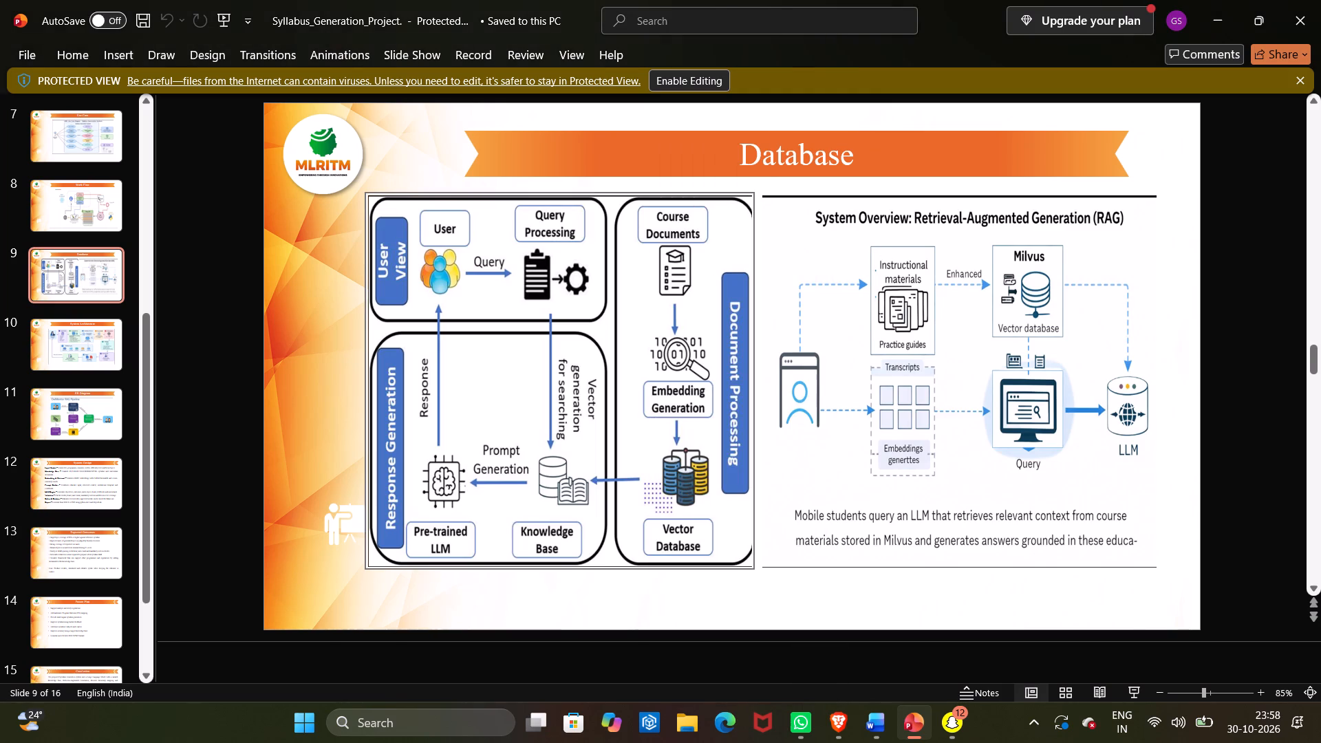
Check the 4.2.3 and 4.2.4 sections of the Word report against the Database slide for a place for the copied diagram.
{"action": "left_click", "coordinate": [911, 734]}
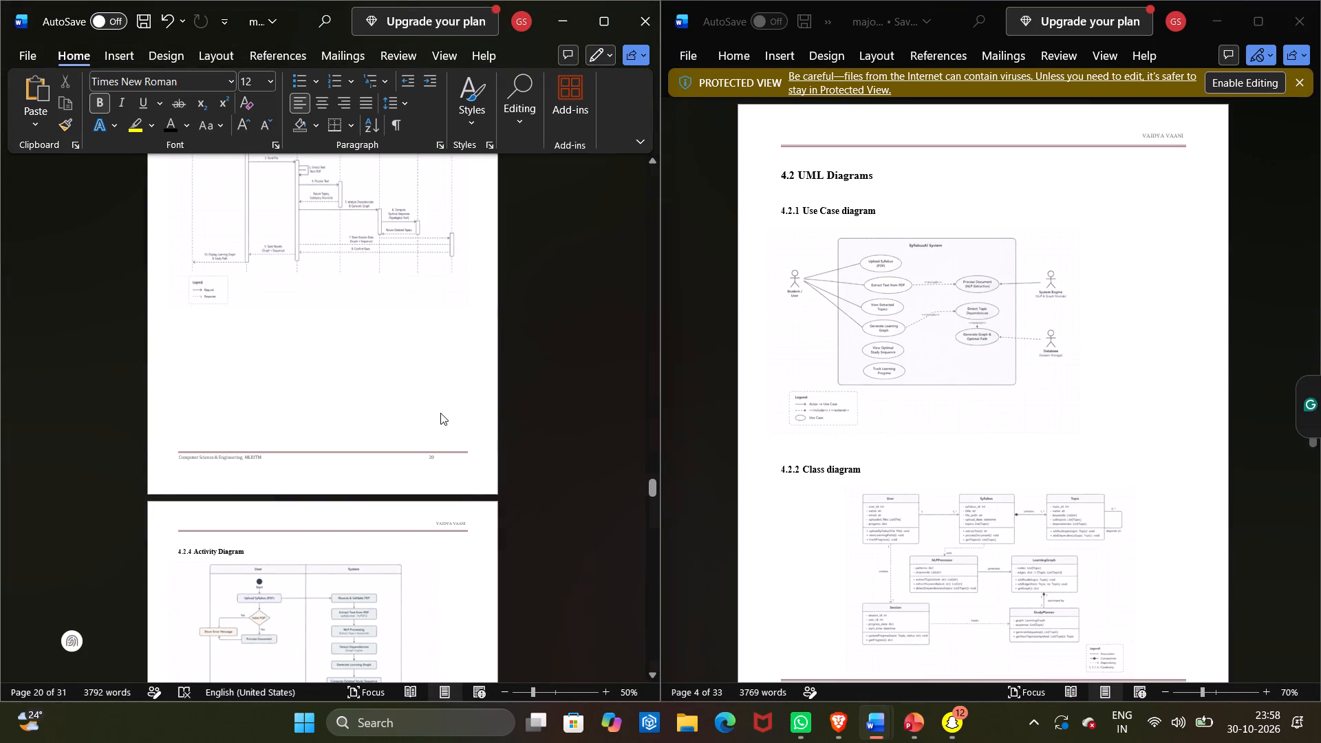
{"action": "scroll", "coordinate": [440, 416], "scroll_direction": "down", "scroll_amount": 4}
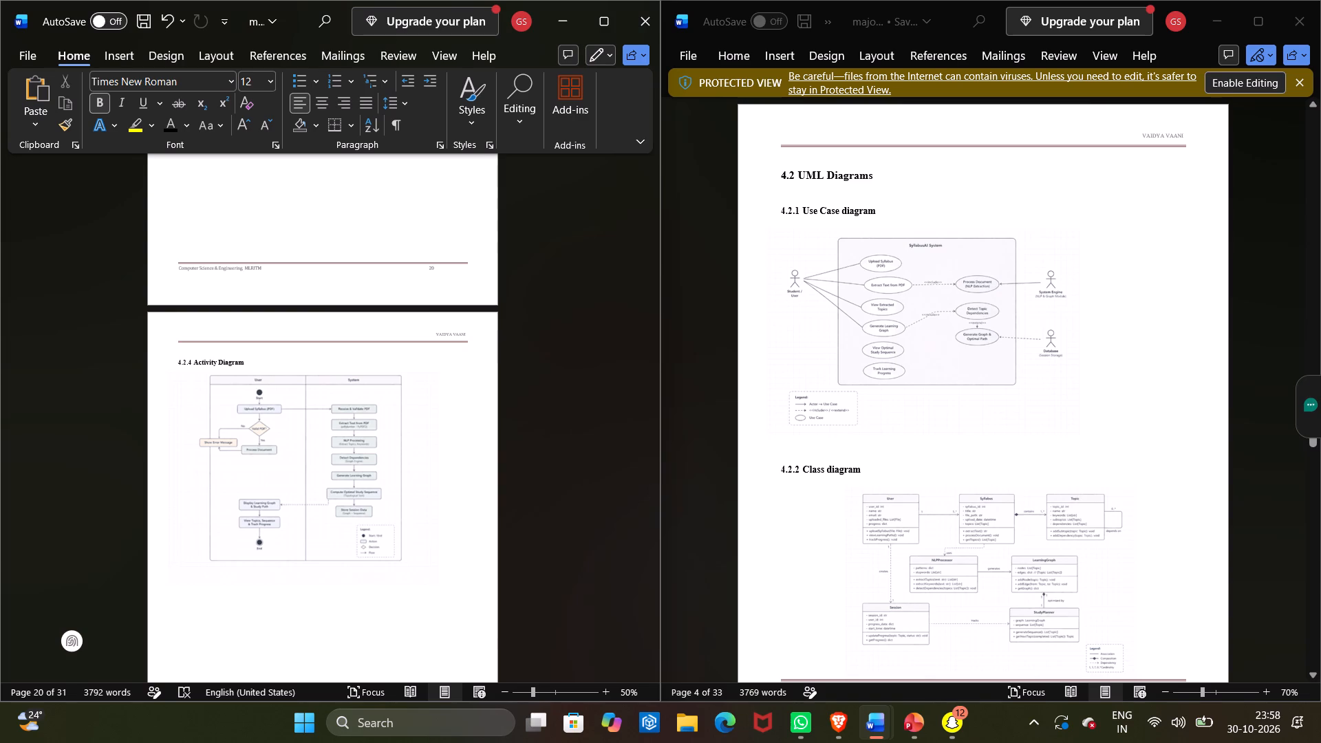
{"action": "left_click", "coordinate": [919, 732]}
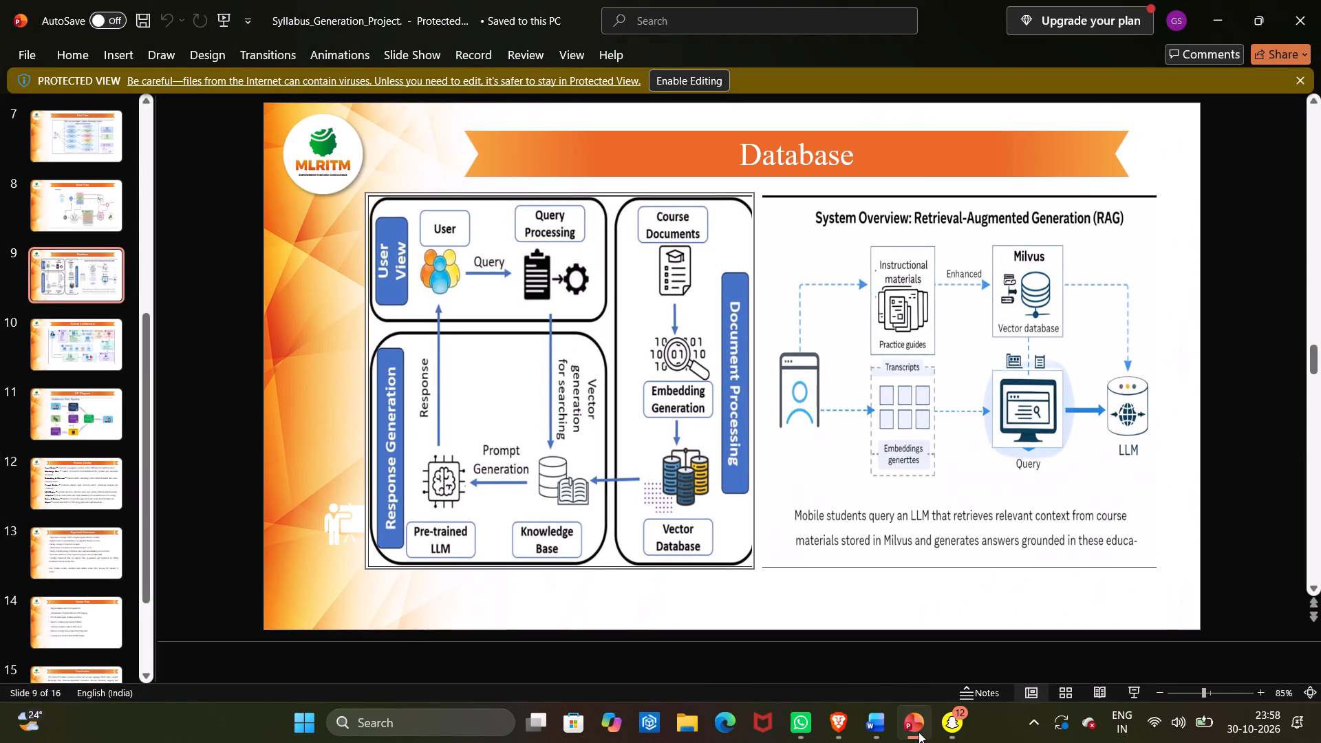
{"action": "left_click", "coordinate": [919, 732]}
{"action": "scroll", "coordinate": [289, 380], "scroll_direction": "up", "scroll_amount": 3}
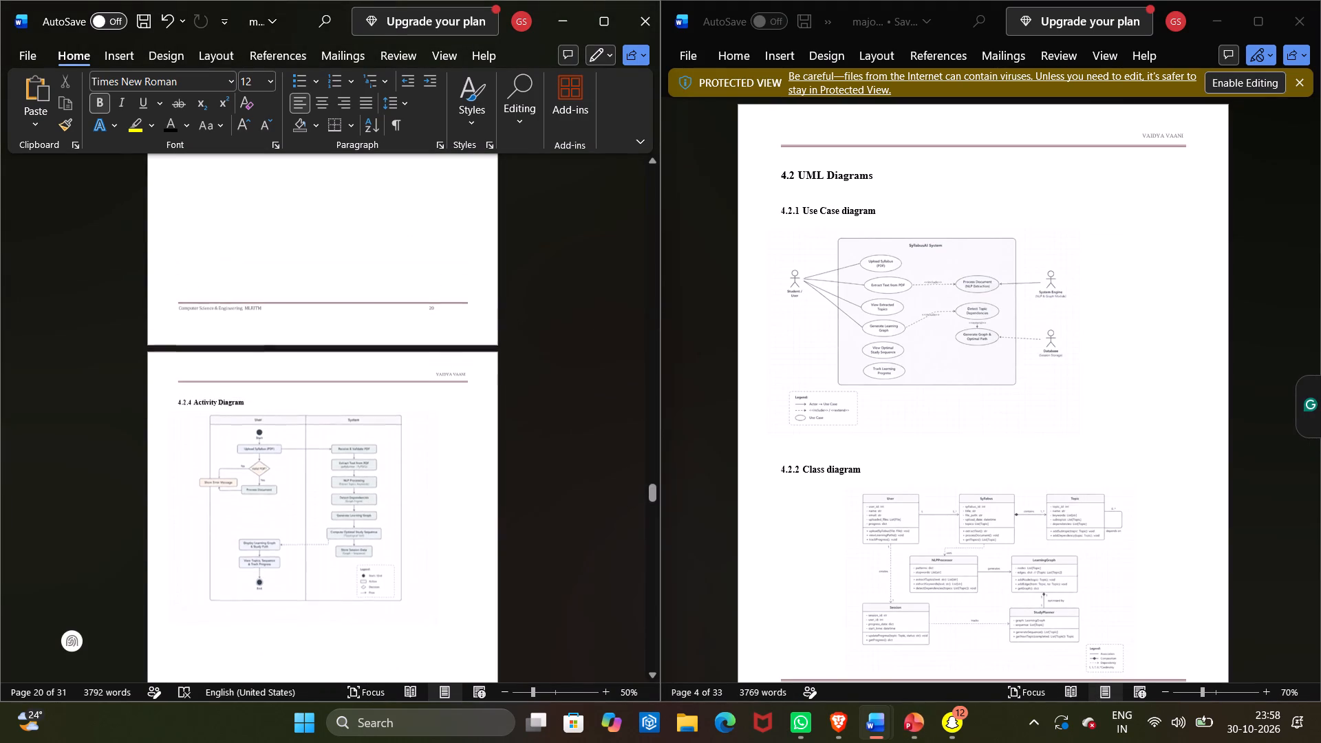
{"action": "scroll", "coordinate": [289, 380], "scroll_direction": "up", "scroll_amount": 3}
{"action": "scroll", "coordinate": [289, 380], "scroll_direction": "down", "scroll_amount": 3}
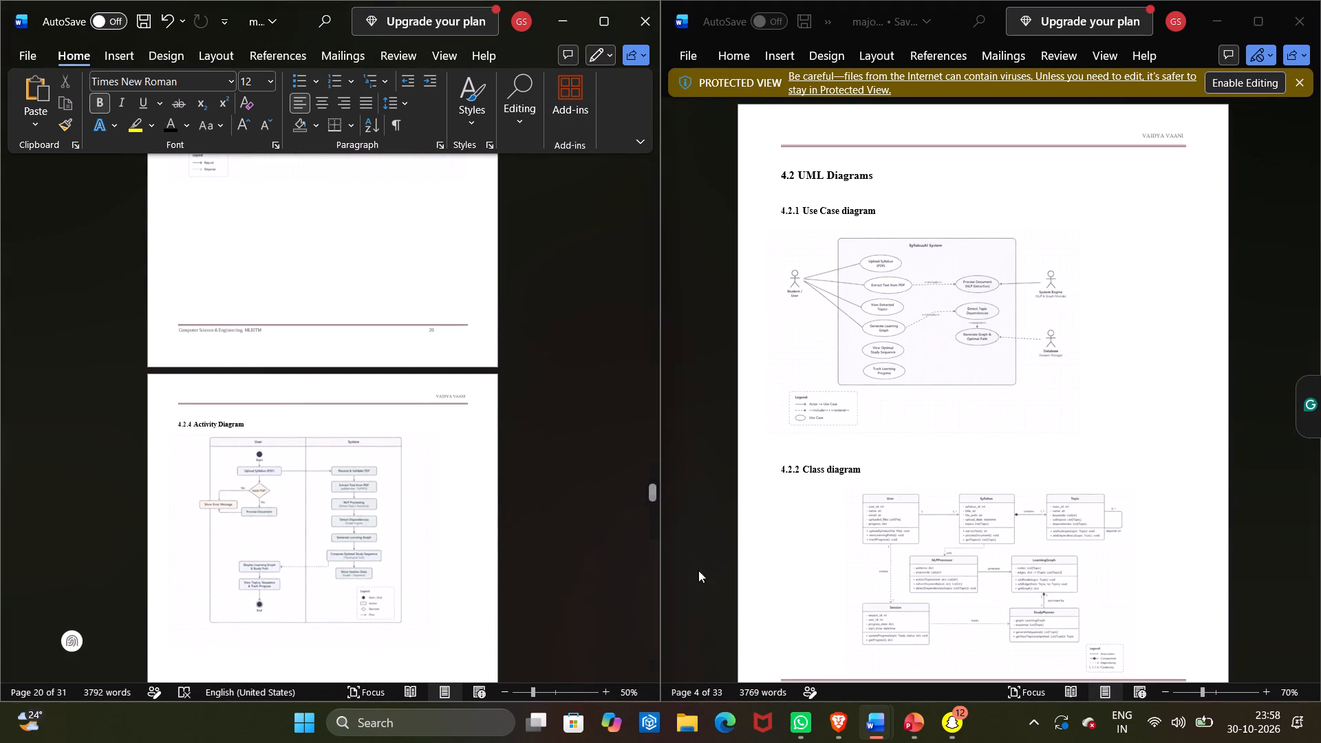
{"action": "left_click", "coordinate": [919, 722]}
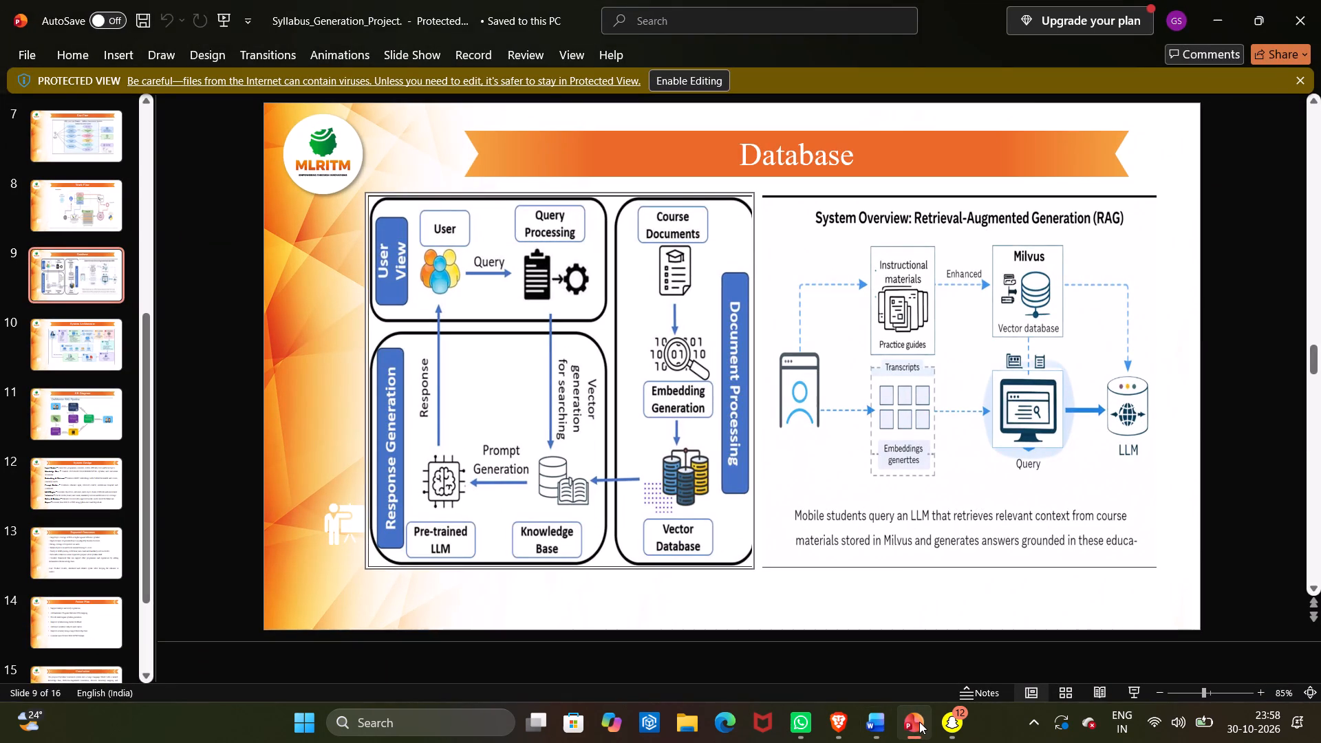
{"action": "left_click", "coordinate": [919, 722]}
{"action": "left_click", "coordinate": [919, 722]}
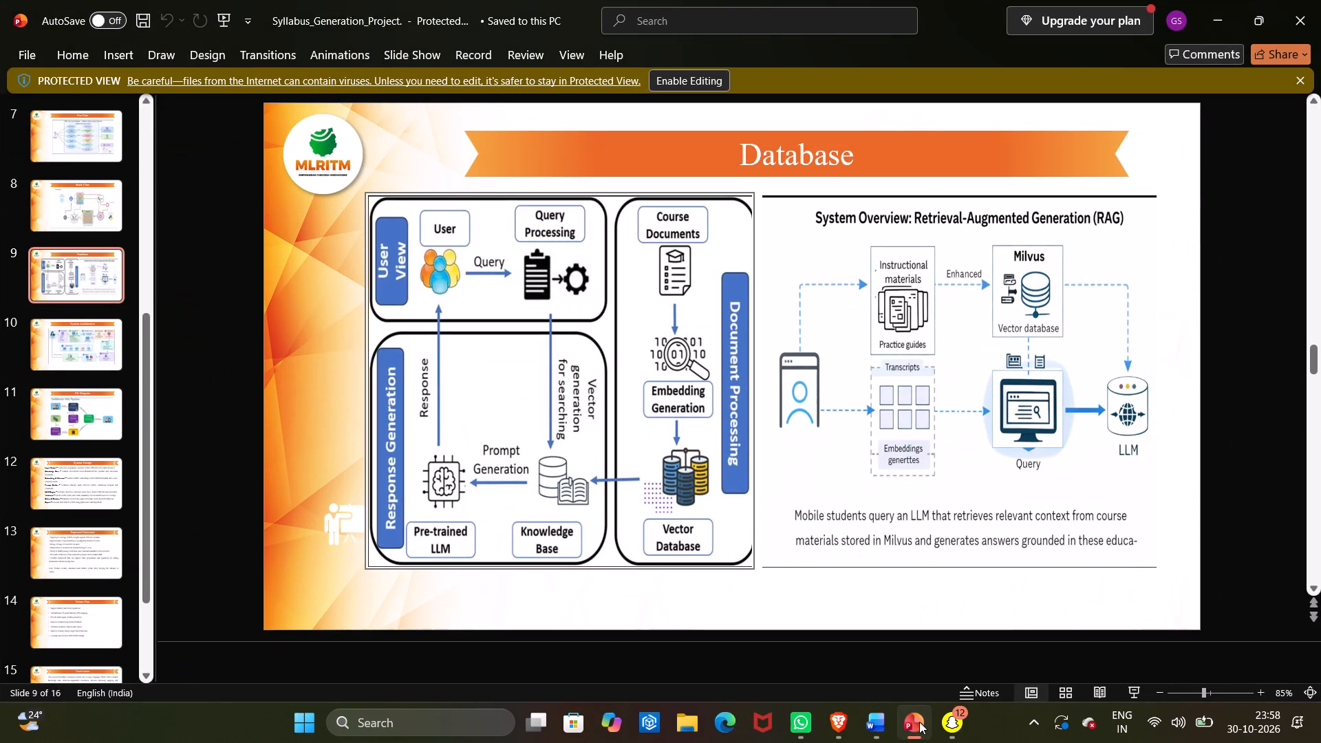
{"action": "left_click", "coordinate": [919, 722]}
Review the report's sequence and activity diagrams up to the start of Chapter 5, and back to the class diagram.
{"action": "scroll", "coordinate": [460, 451], "scroll_direction": "up", "scroll_amount": 4}
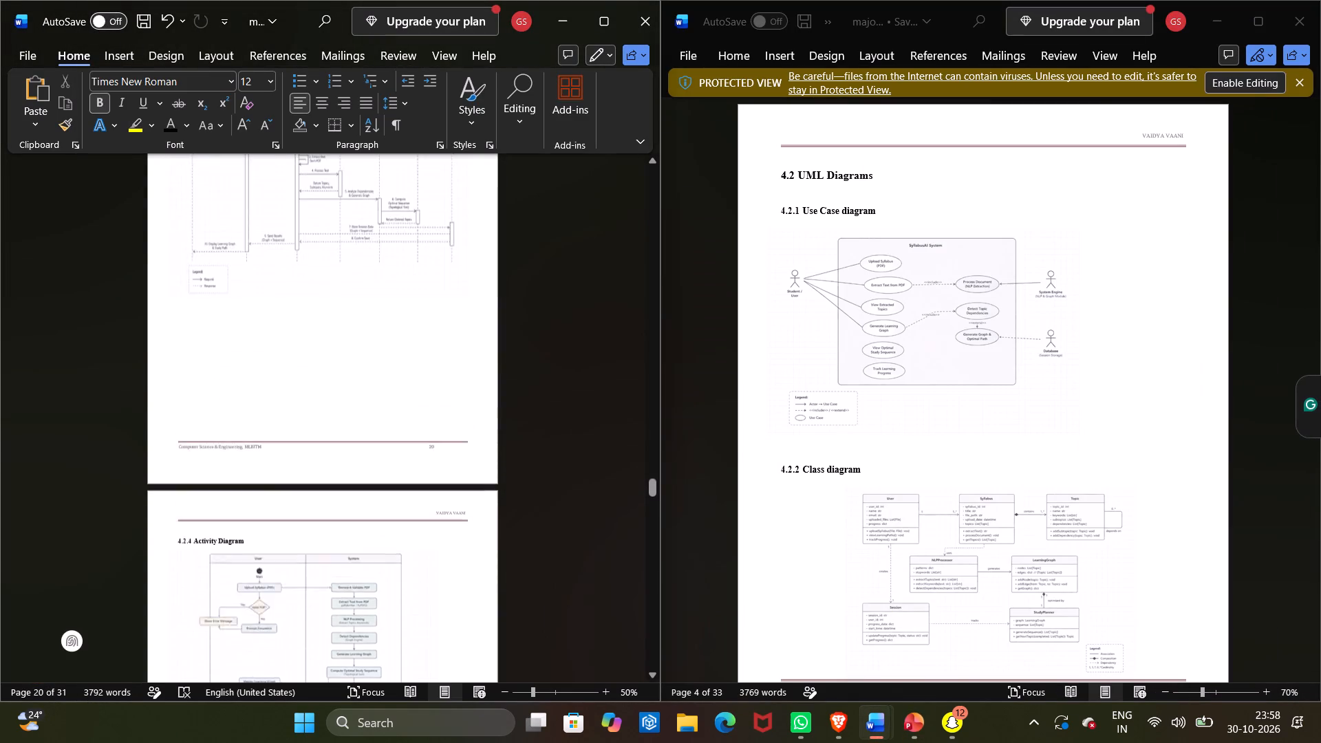
{"action": "scroll", "coordinate": [460, 451], "scroll_direction": "up", "scroll_amount": 1}
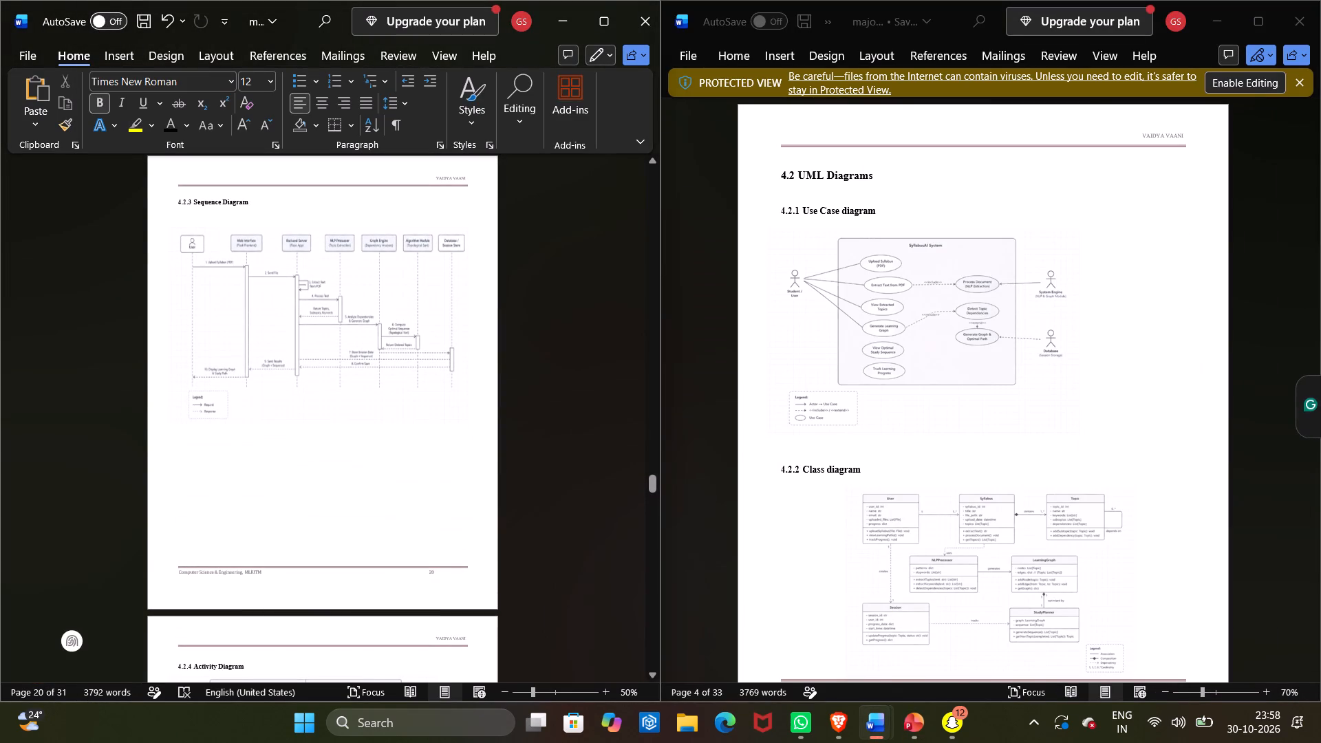
{"action": "left_click", "coordinate": [297, 268]}
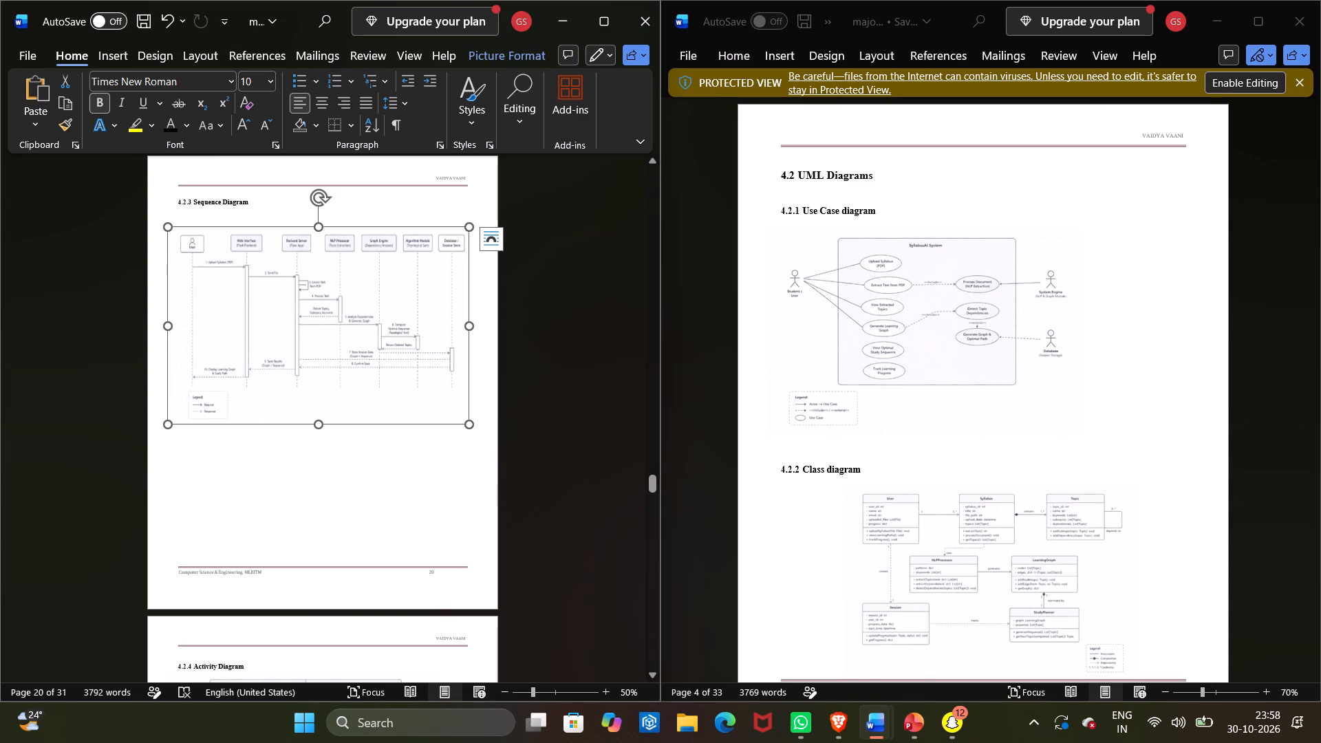
{"action": "scroll", "coordinate": [323, 379], "scroll_direction": "down", "scroll_amount": 5}
{"action": "left_click", "coordinate": [323, 379]}
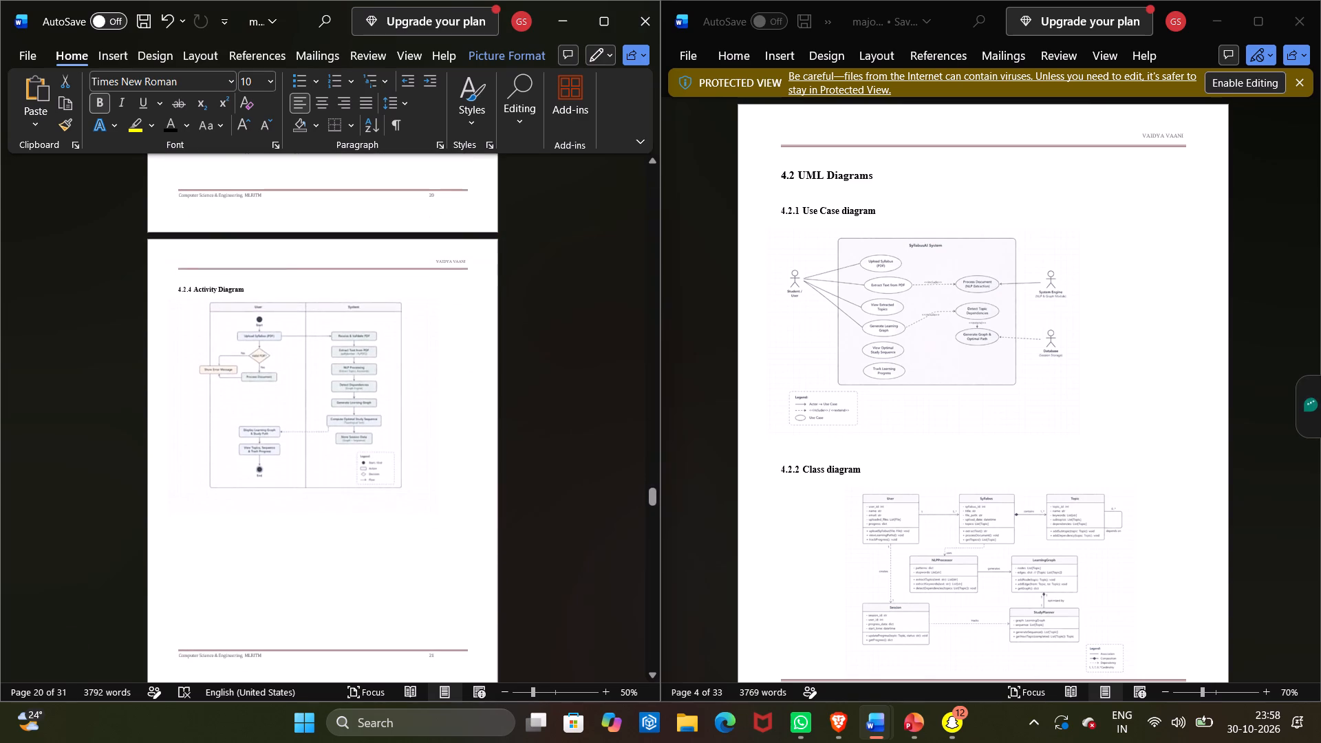
{"action": "scroll", "coordinate": [323, 379], "scroll_direction": "down", "scroll_amount": 5}
{"action": "scroll", "coordinate": [323, 379], "scroll_direction": "up", "scroll_amount": 2}
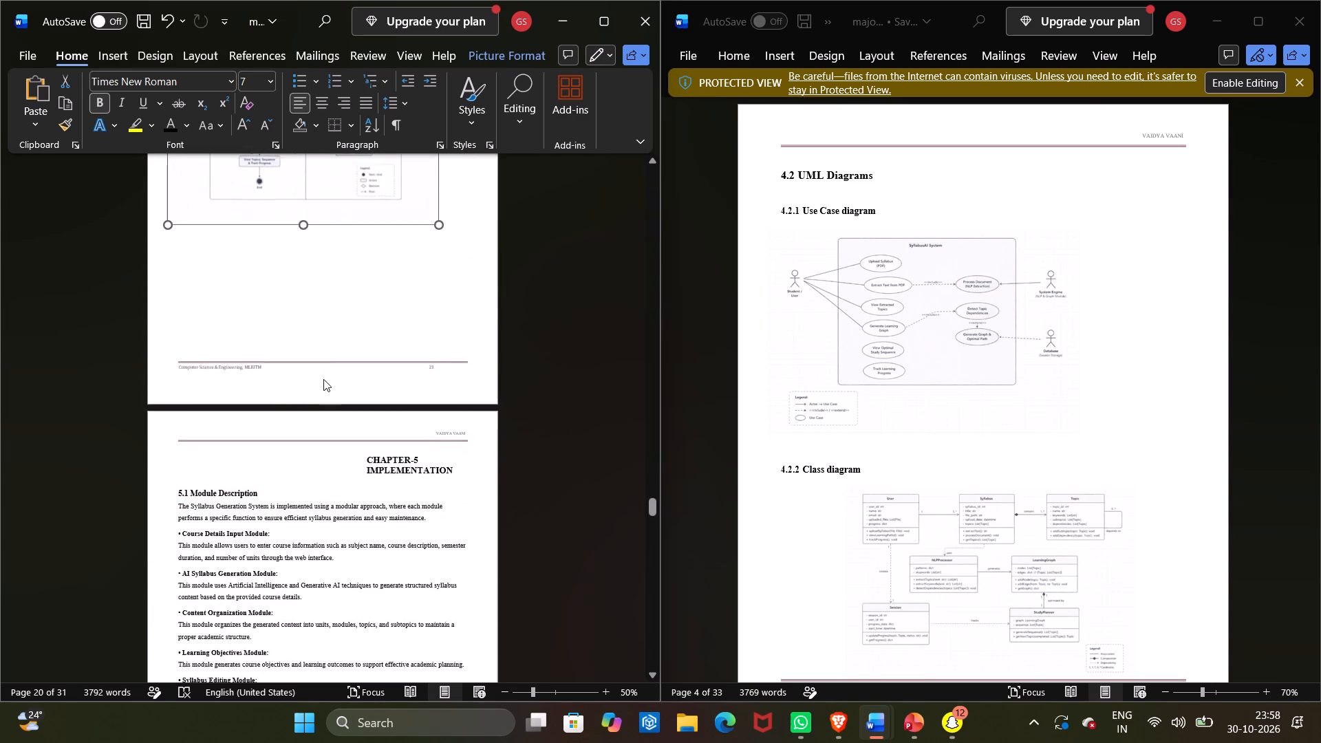
{"action": "scroll", "coordinate": [323, 379], "scroll_direction": "up", "scroll_amount": 7}
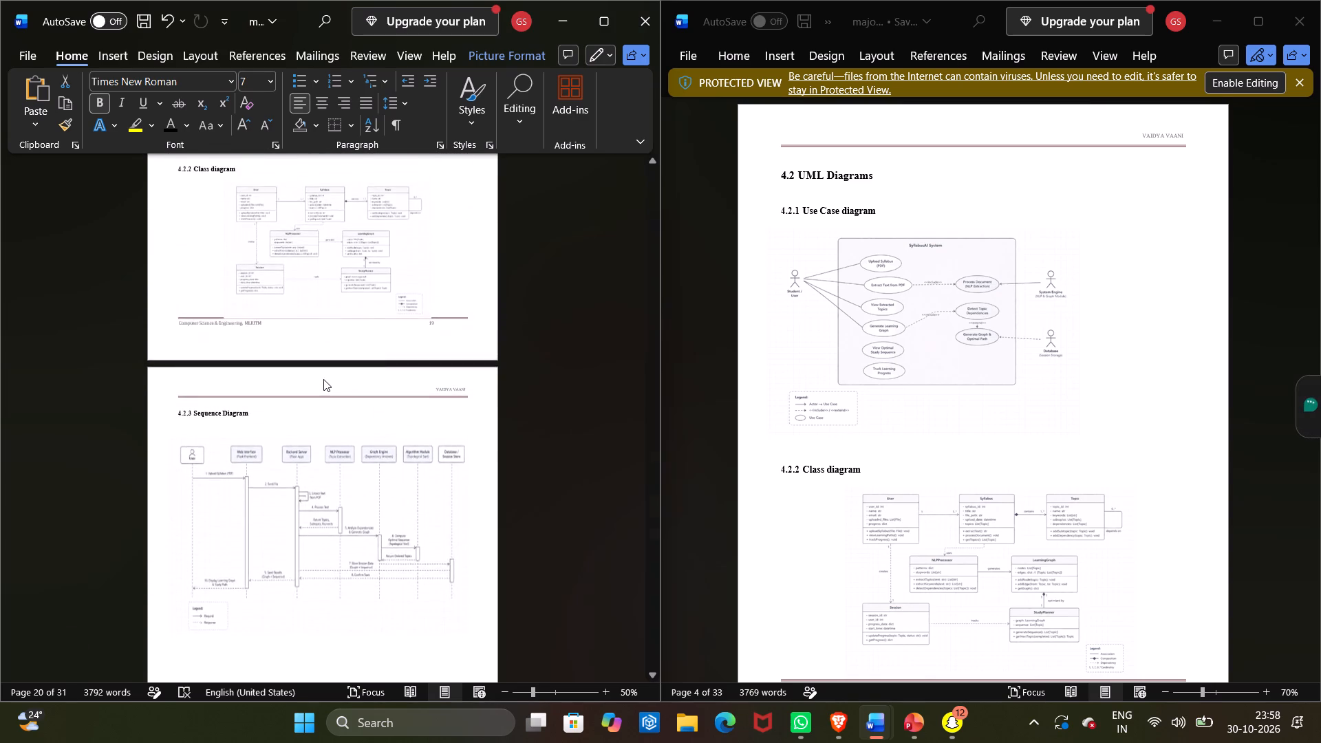
{"action": "scroll", "coordinate": [323, 379], "scroll_direction": "up", "scroll_amount": 2}
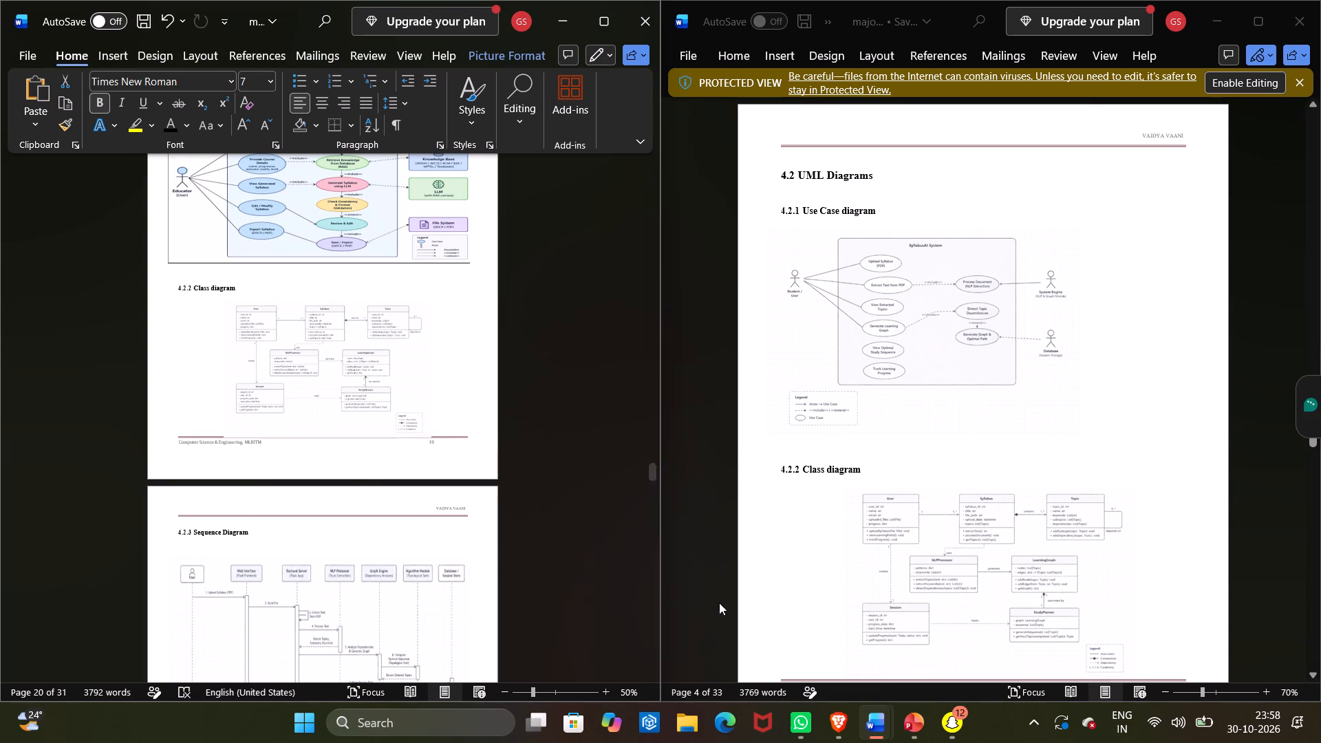
Recheck the Database slide against the report's class, sequence and activity diagrams in sections 4.2.2 to 4.2.4.
{"action": "left_click", "coordinate": [905, 720]}
{"action": "left_click", "coordinate": [905, 720]}
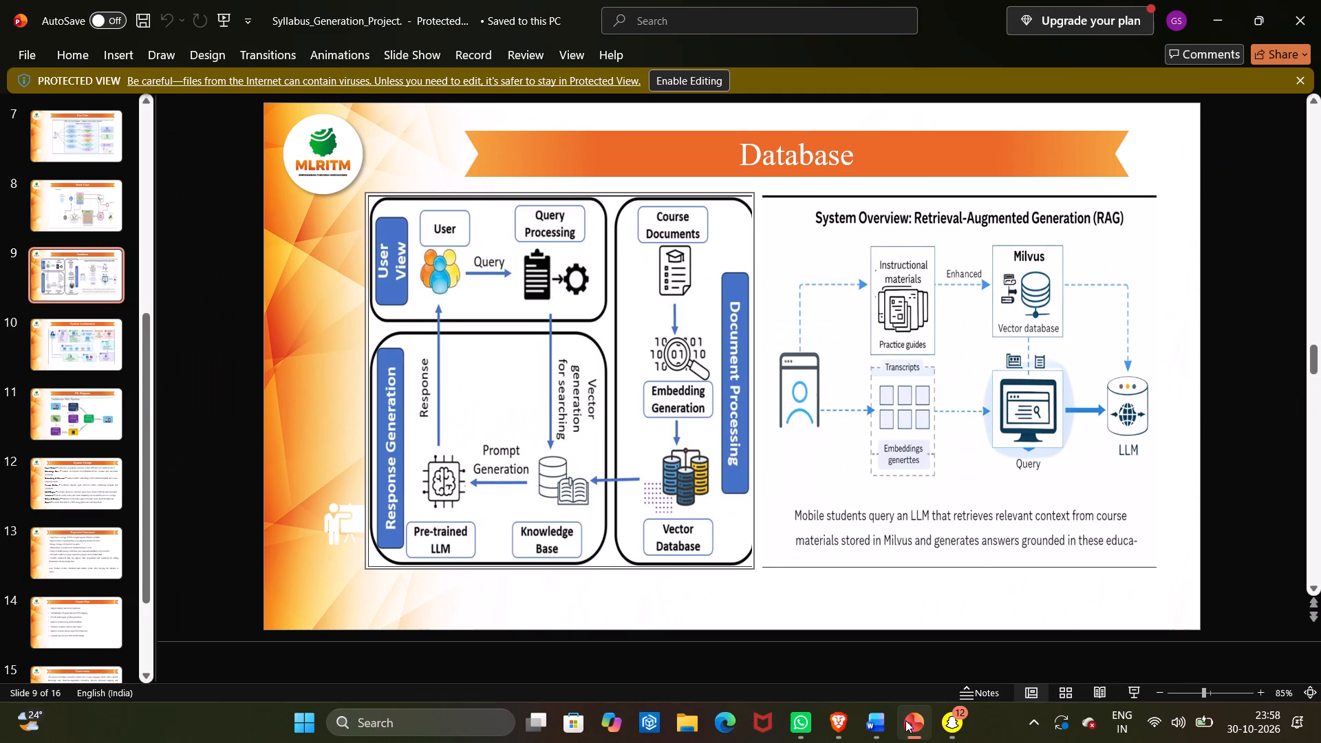
{"action": "left_click", "coordinate": [905, 720]}
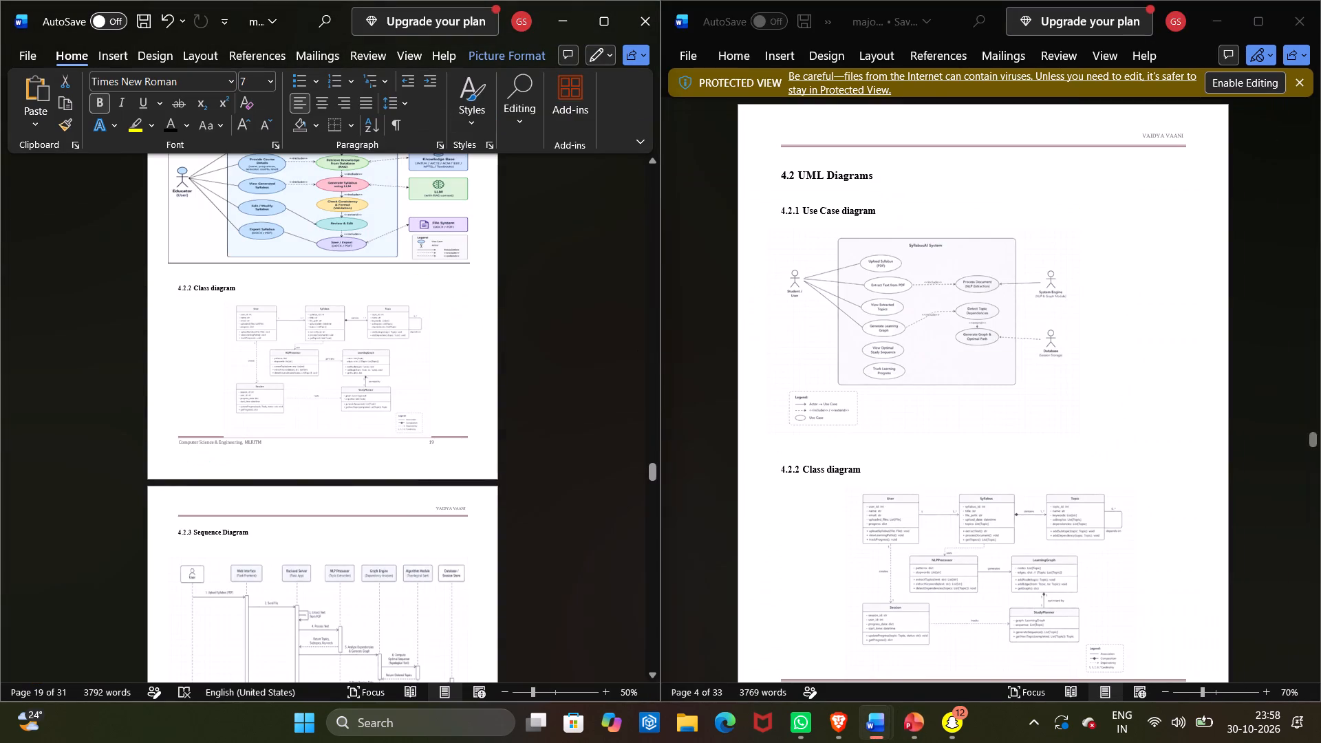
{"action": "scroll", "coordinate": [279, 427], "scroll_direction": "down", "scroll_amount": 7}
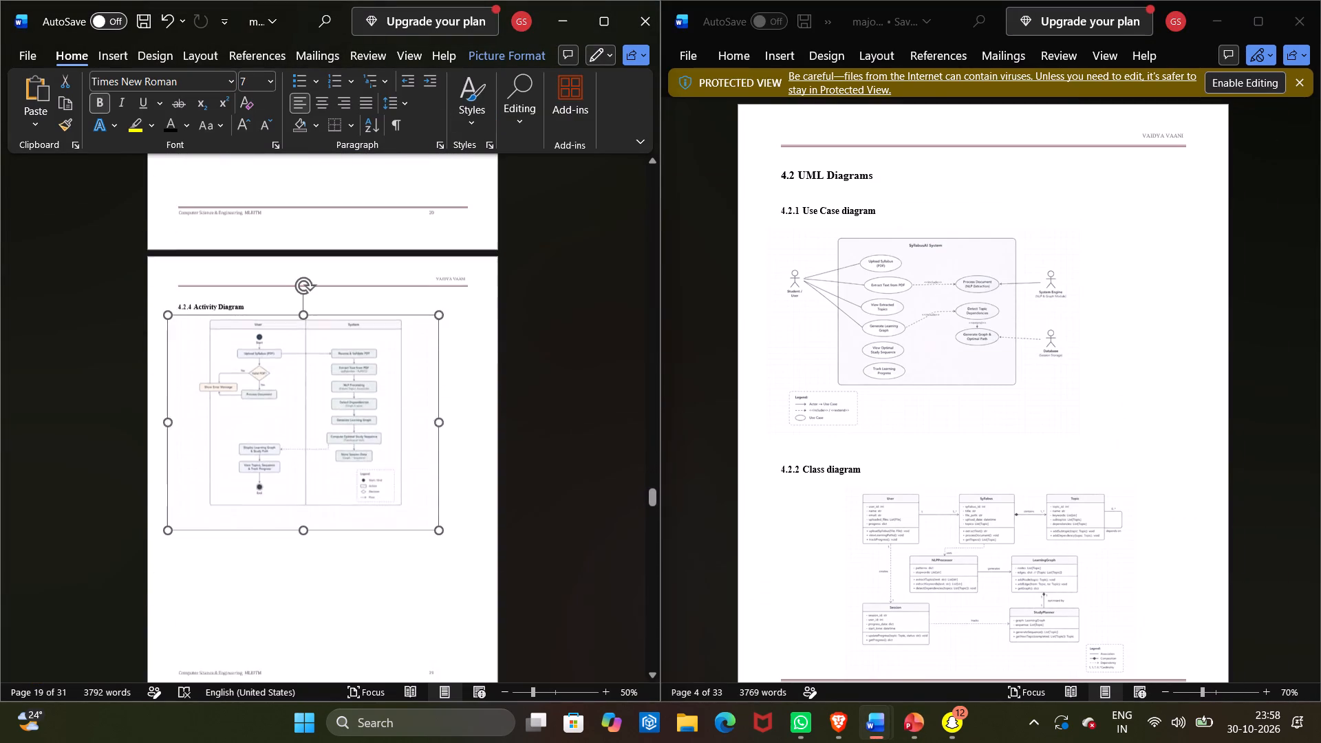
{"action": "scroll", "coordinate": [279, 427], "scroll_direction": "down", "scroll_amount": 5}
{"action": "scroll", "coordinate": [279, 427], "scroll_direction": "up", "scroll_amount": 3}
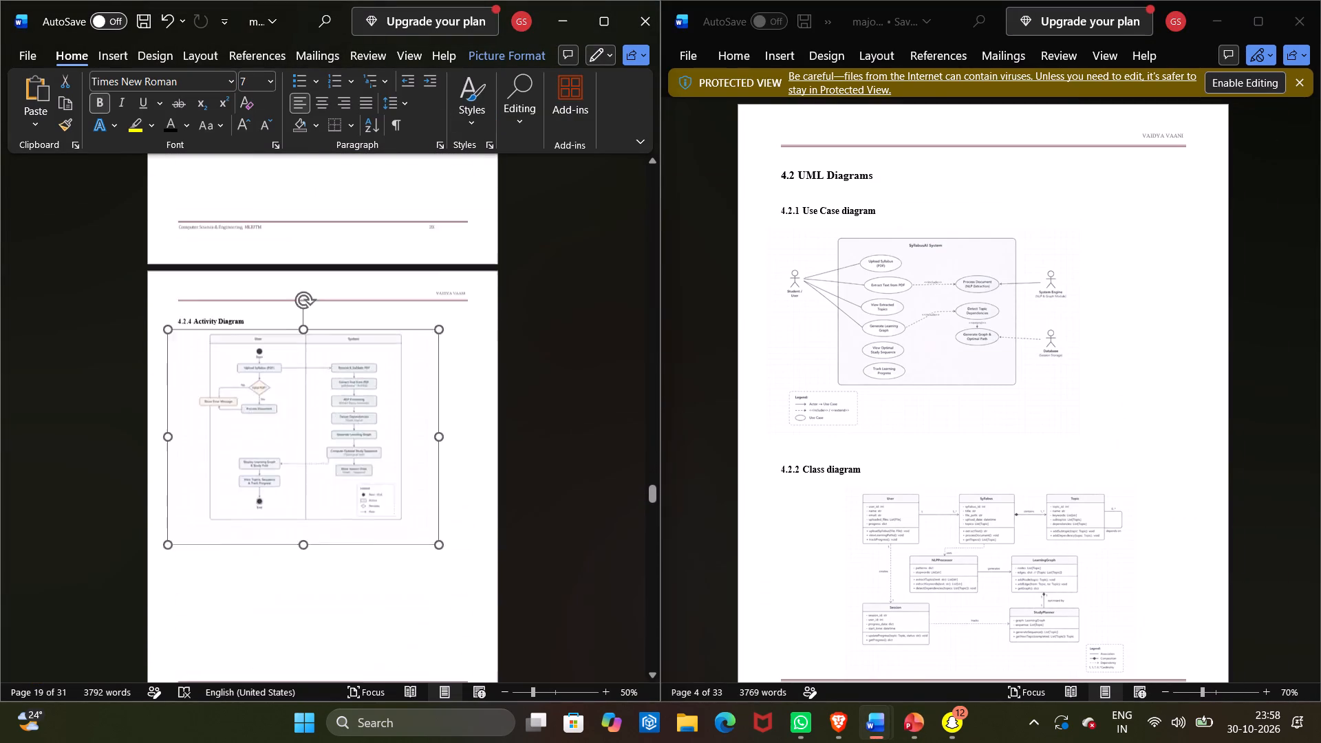
{"action": "scroll", "coordinate": [279, 427], "scroll_direction": "up", "scroll_amount": 4}
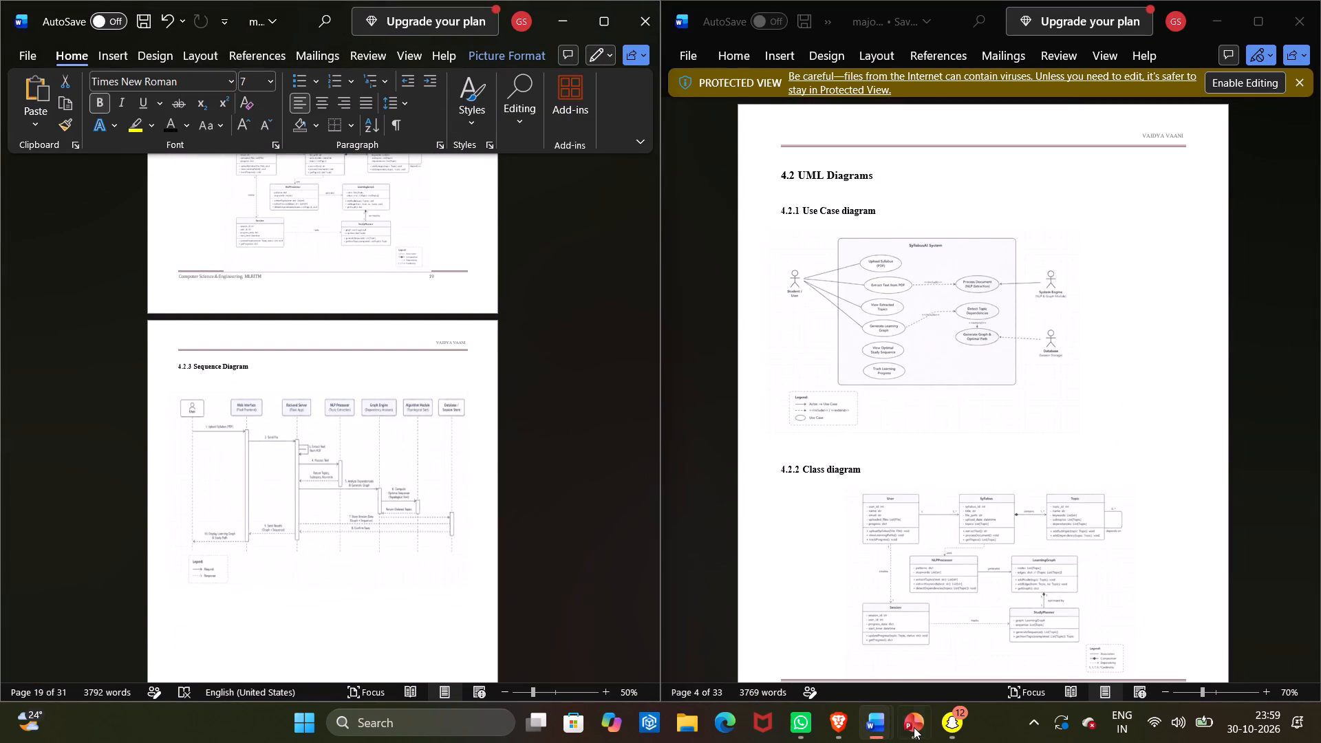
{"action": "left_click", "coordinate": [914, 728]}
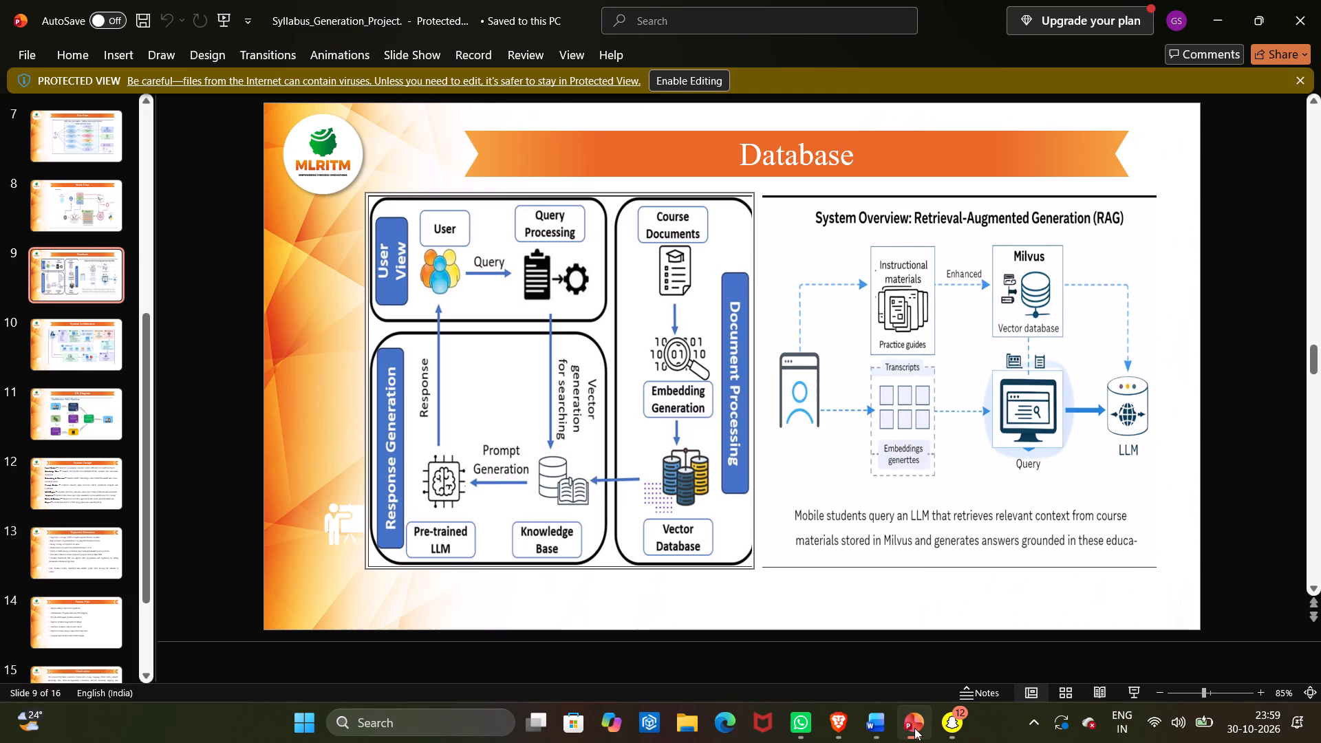
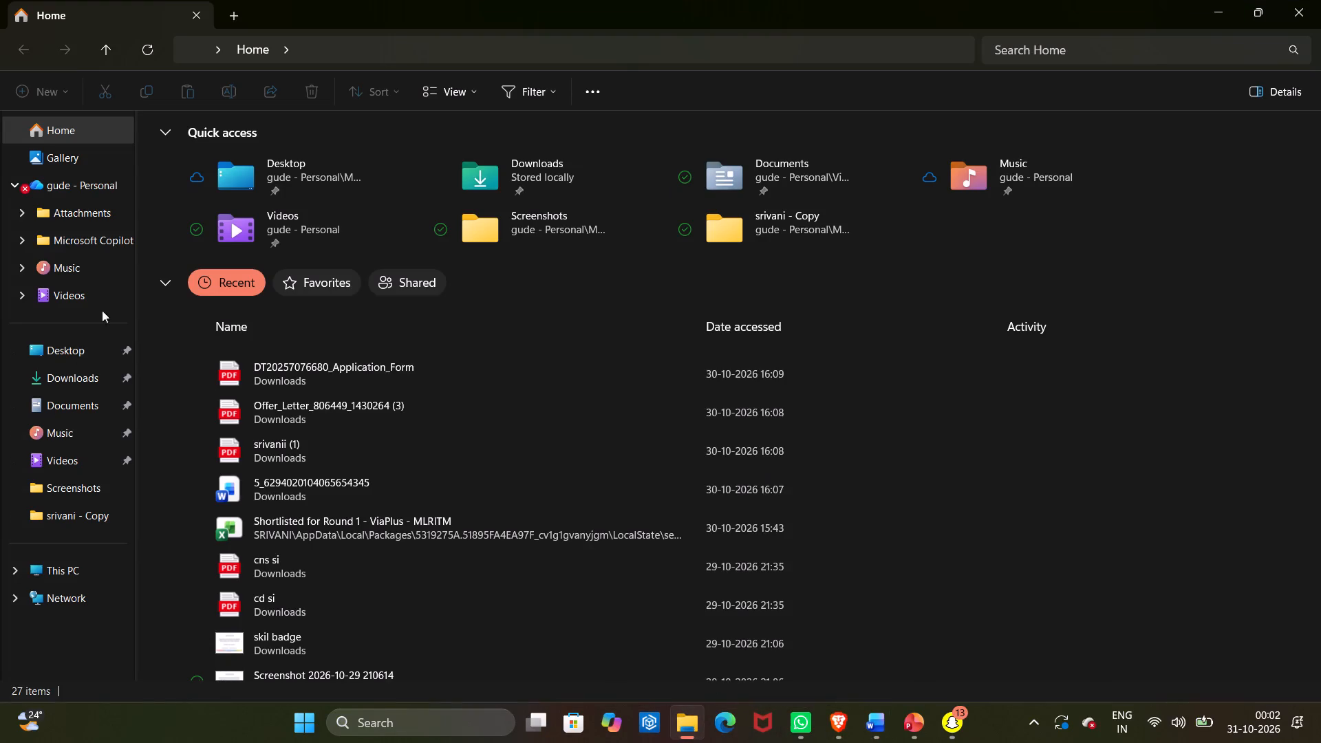
{"action": "left_click", "coordinate": [46, 382]}
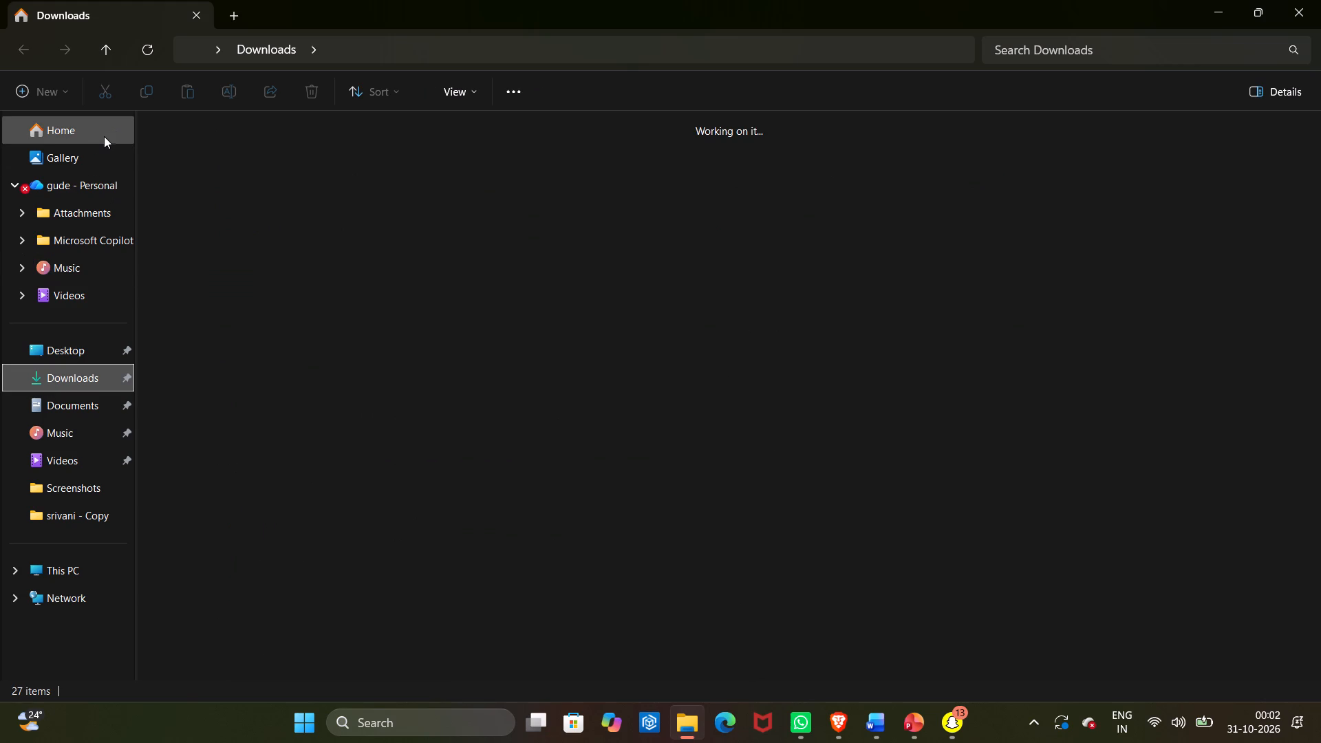
{"action": "scroll", "coordinate": [376, 543], "scroll_direction": "down", "scroll_amount": 4}
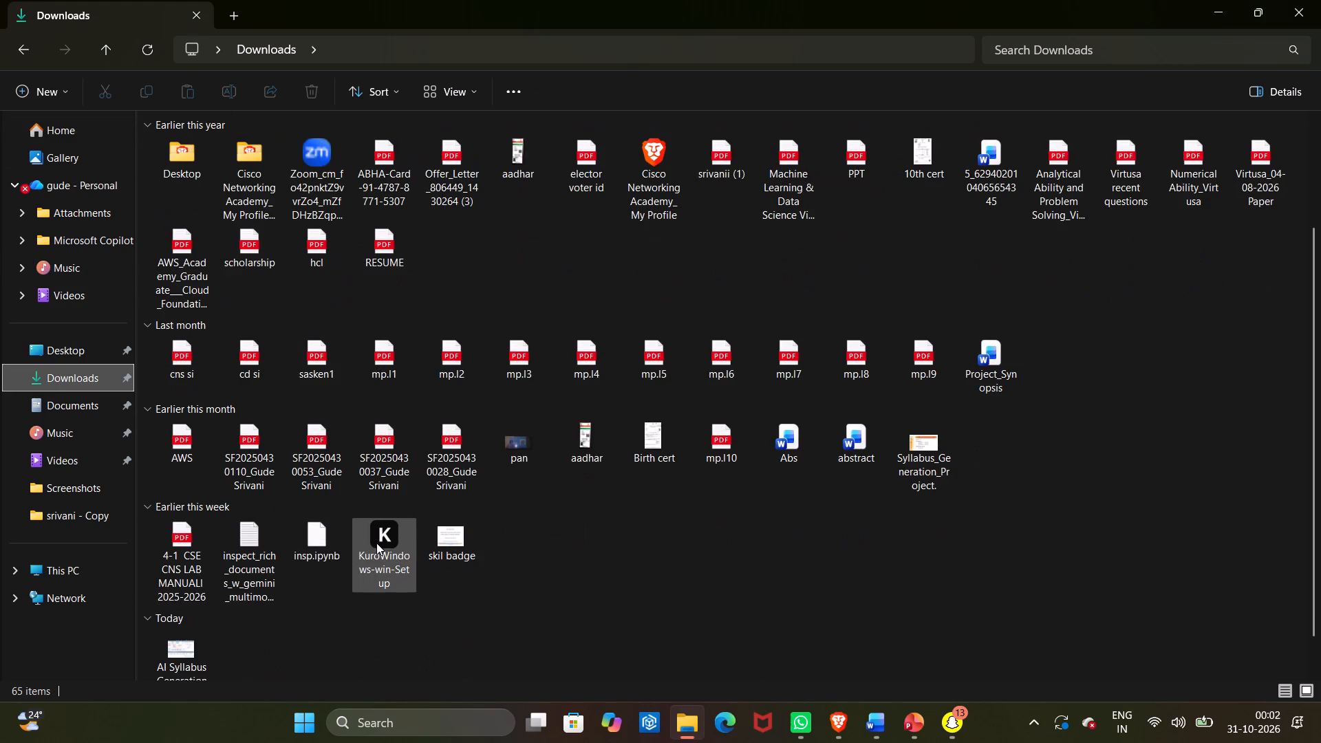
{"action": "double_click", "coordinate": [185, 656]}
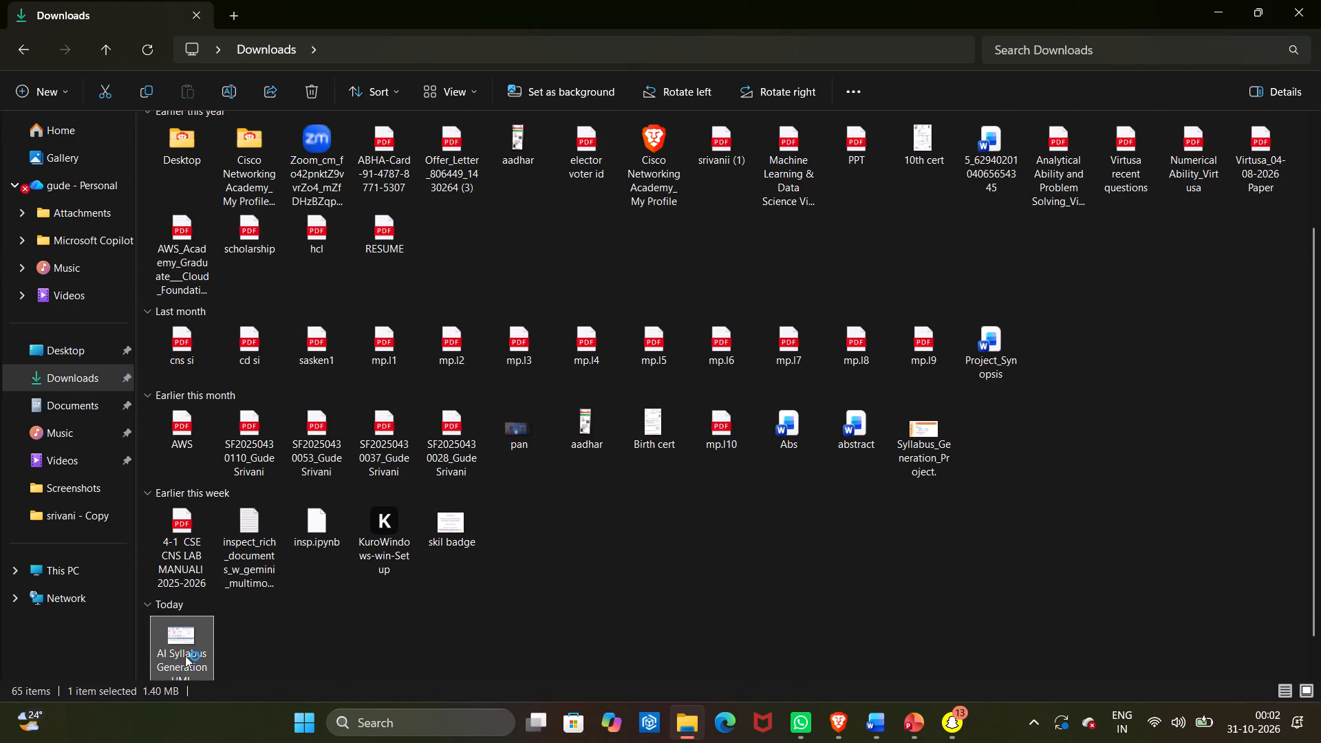
Capture the class diagram portion of the image, without its title bar, using Snipping Tool and copy the snip.
{"action": "left_click", "coordinate": [436, 716]}
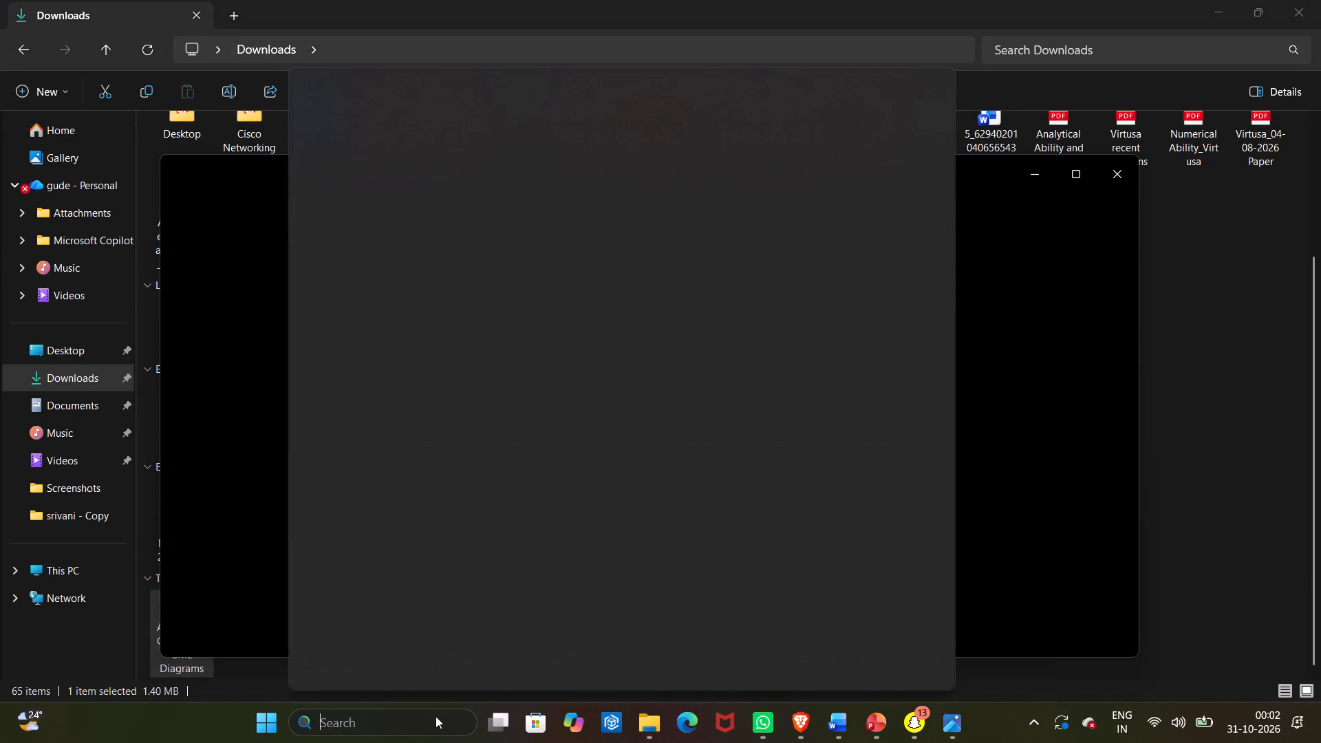
{"action": "key", "text": "s"}
{"action": "key", "text": "n"}
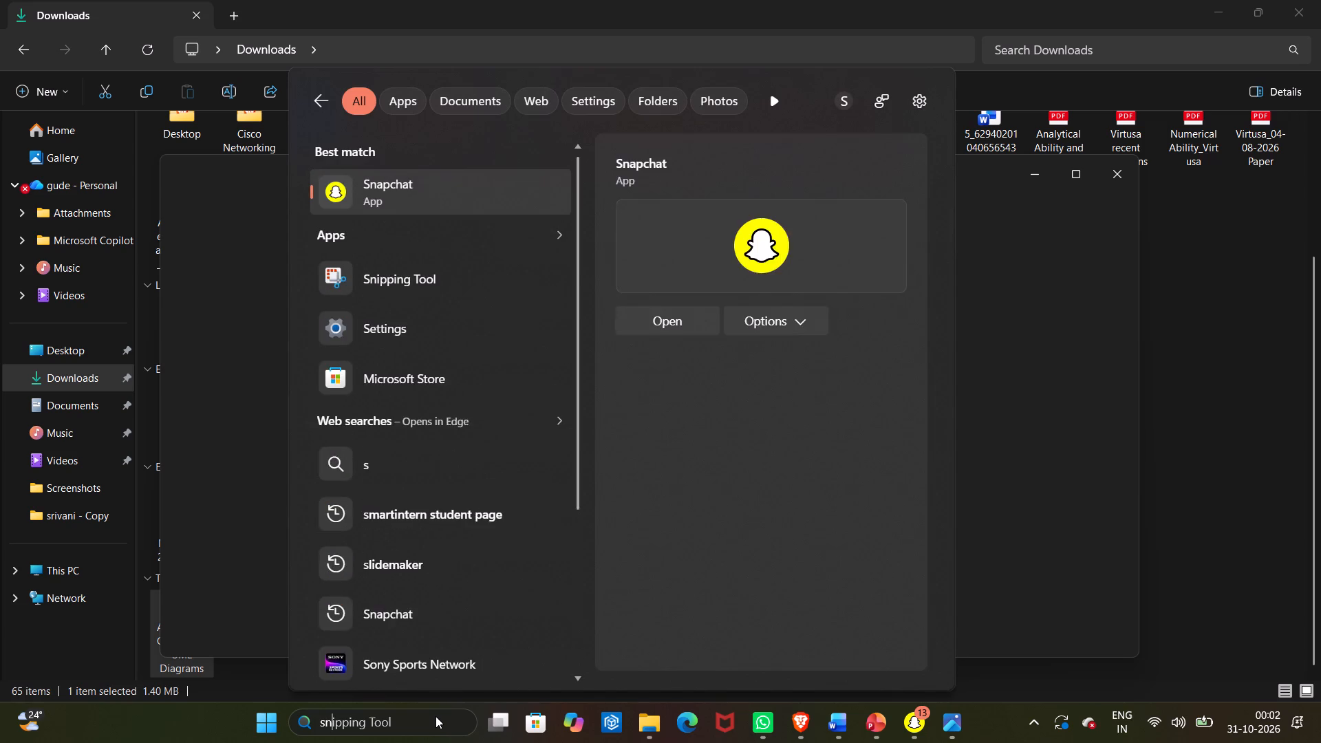
{"action": "left_click", "coordinate": [468, 184]}
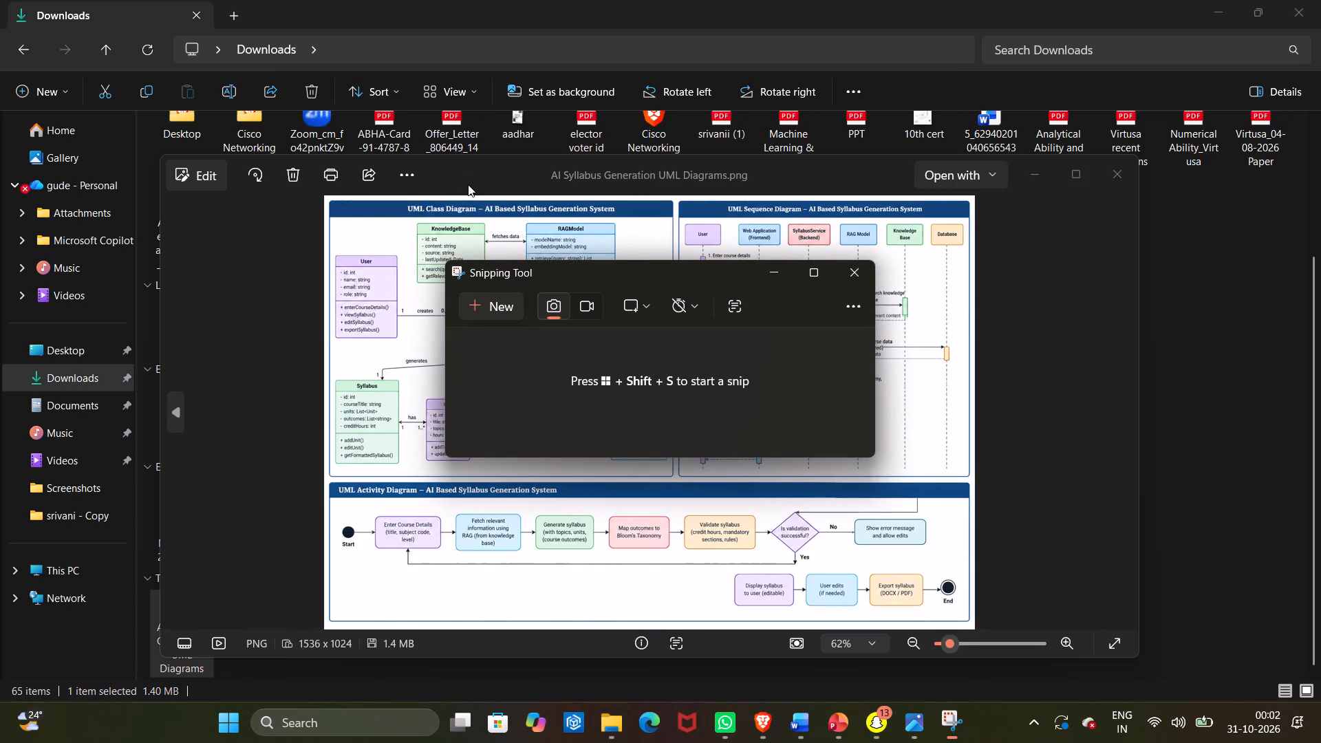
{"action": "left_click", "coordinate": [484, 312]}
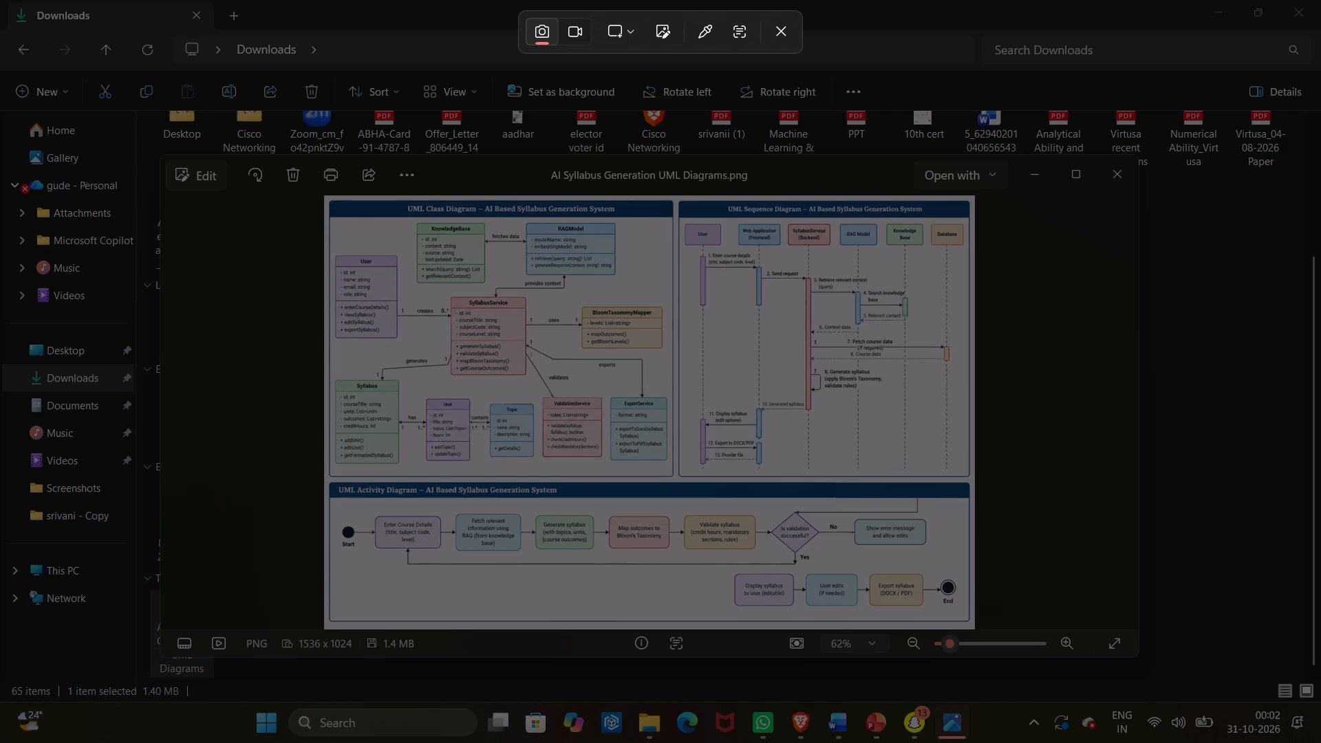
{"action": "left_click_drag", "start_coordinate": [327, 215], "coordinate": [665, 480]}
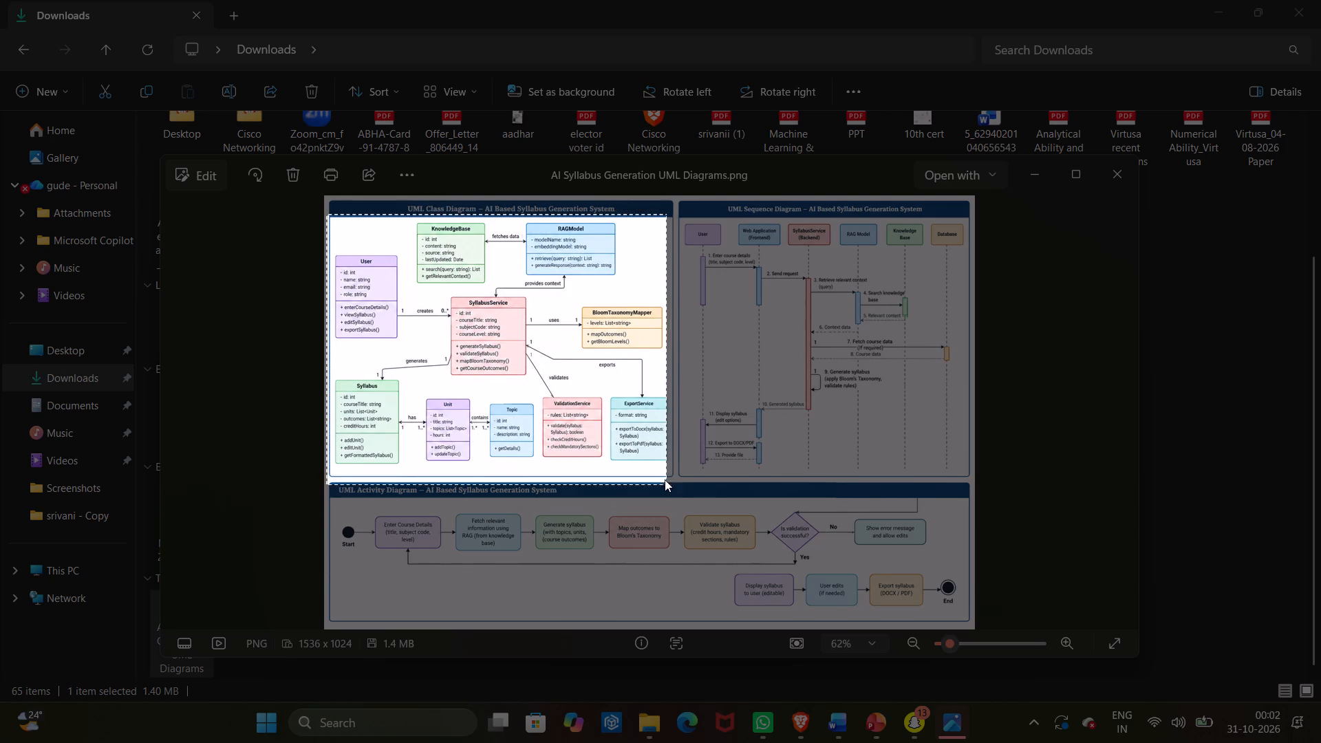
{"action": "left_click_drag", "start_coordinate": [665, 480], "coordinate": [675, 473]}
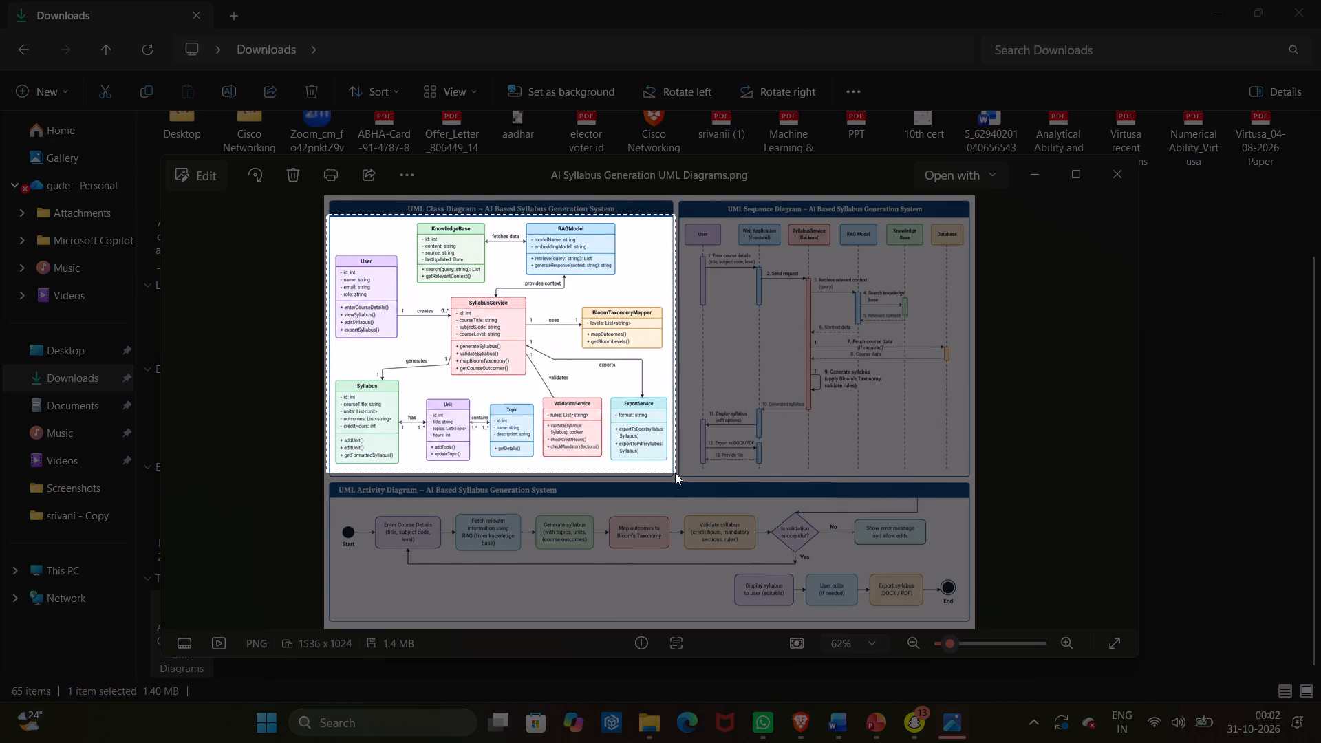
{"action": "left_click_drag", "start_coordinate": [675, 473], "coordinate": [672, 475]}
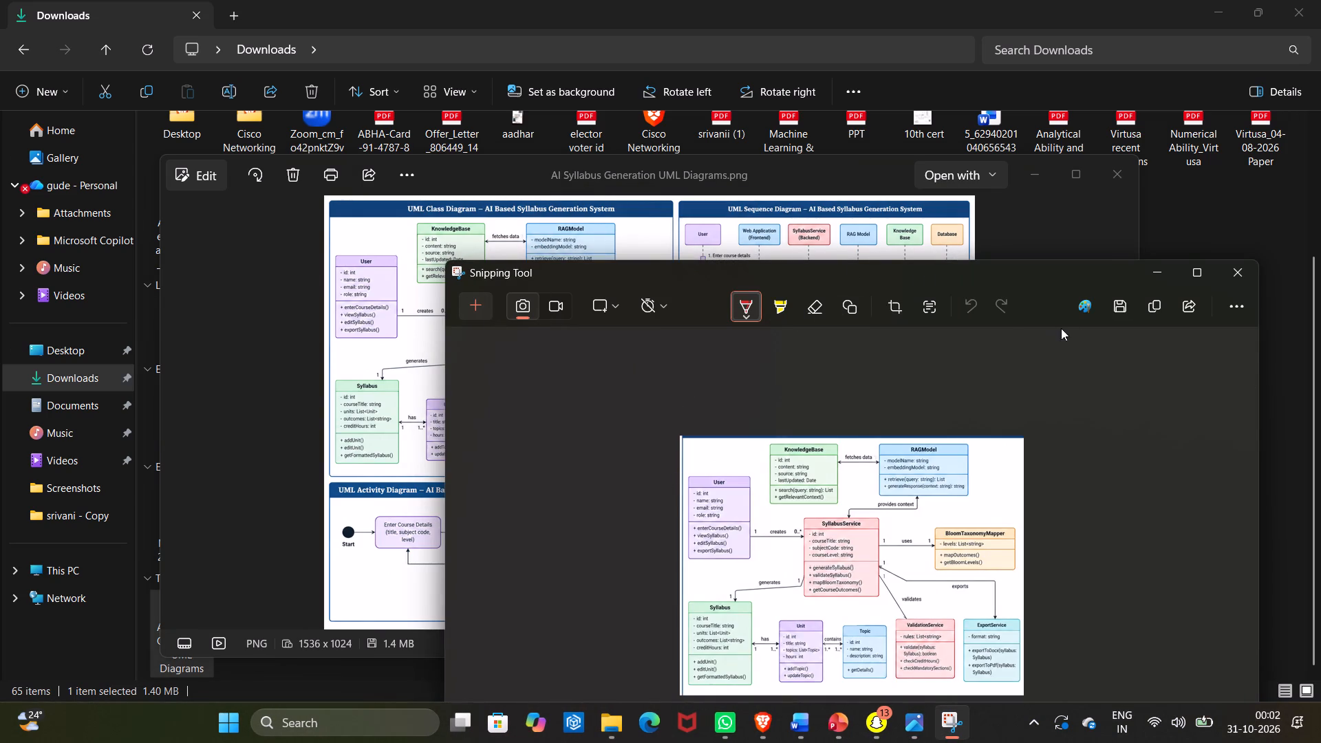
{"action": "left_click", "coordinate": [1150, 302]}
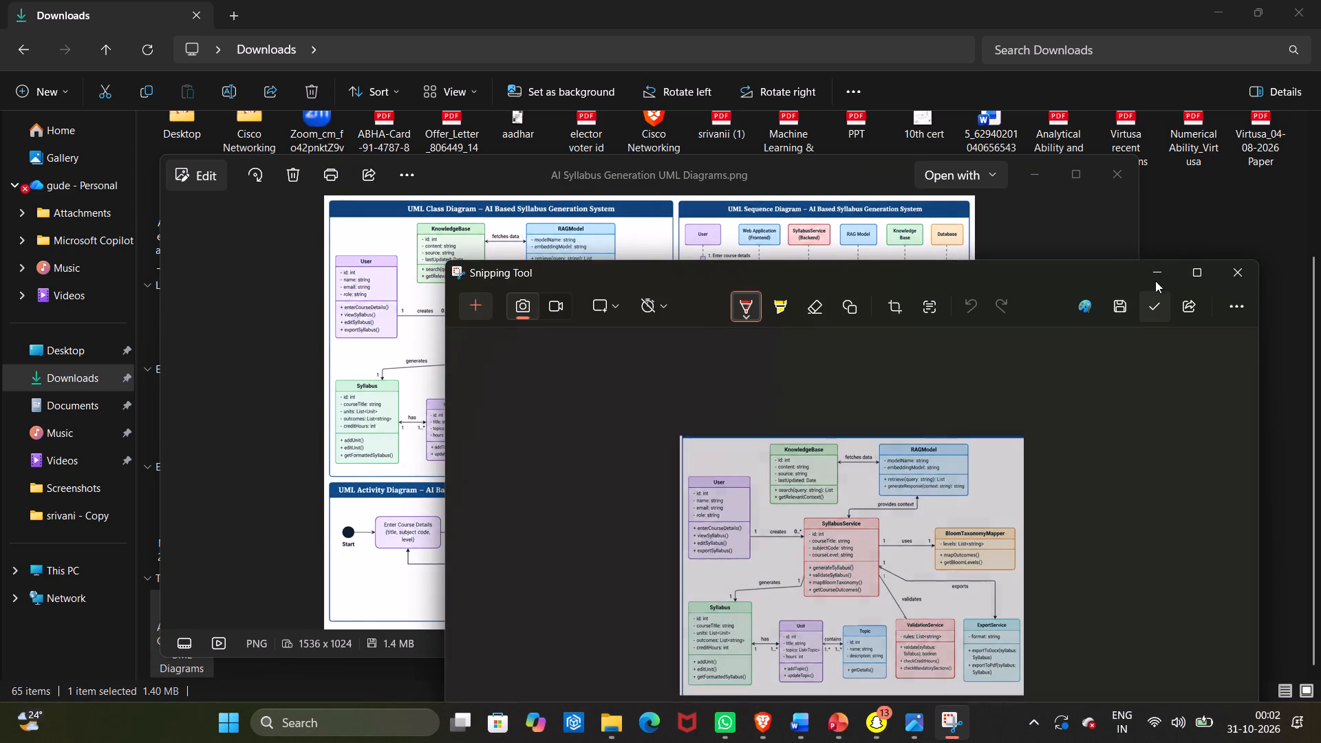
{"action": "left_click", "coordinate": [1158, 270]}
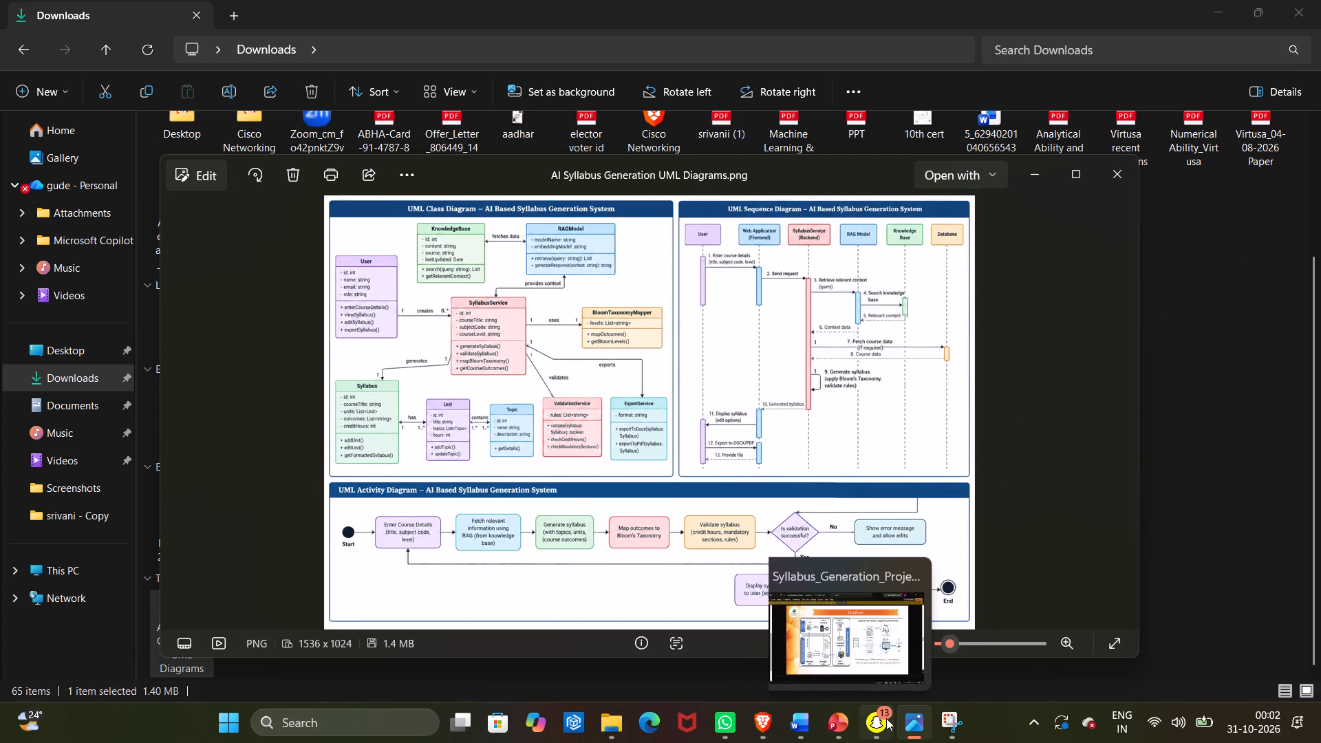
Switch to the report in Word and paste the snip as a picture under the 4.2.2 Class diagram heading.
{"action": "left_click", "coordinate": [730, 660]}
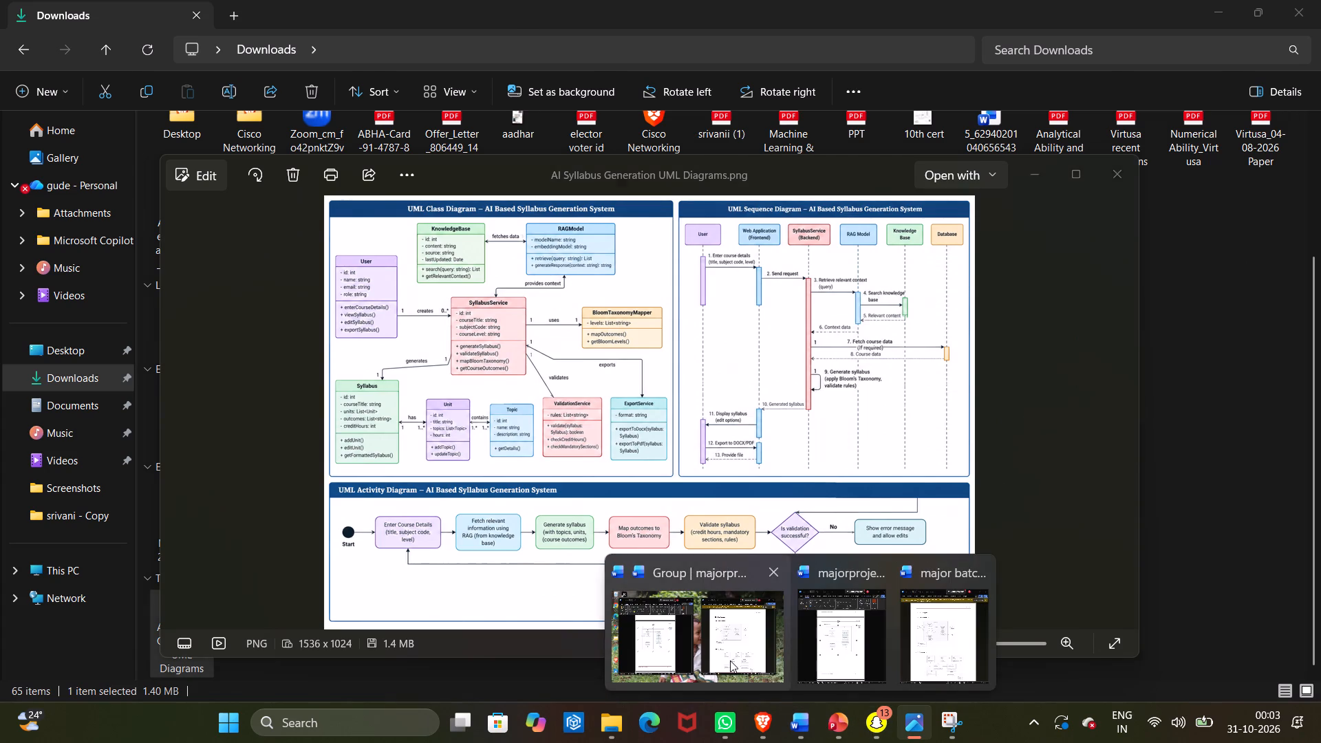
{"action": "scroll", "coordinate": [222, 343], "scroll_direction": "up", "scroll_amount": 4}
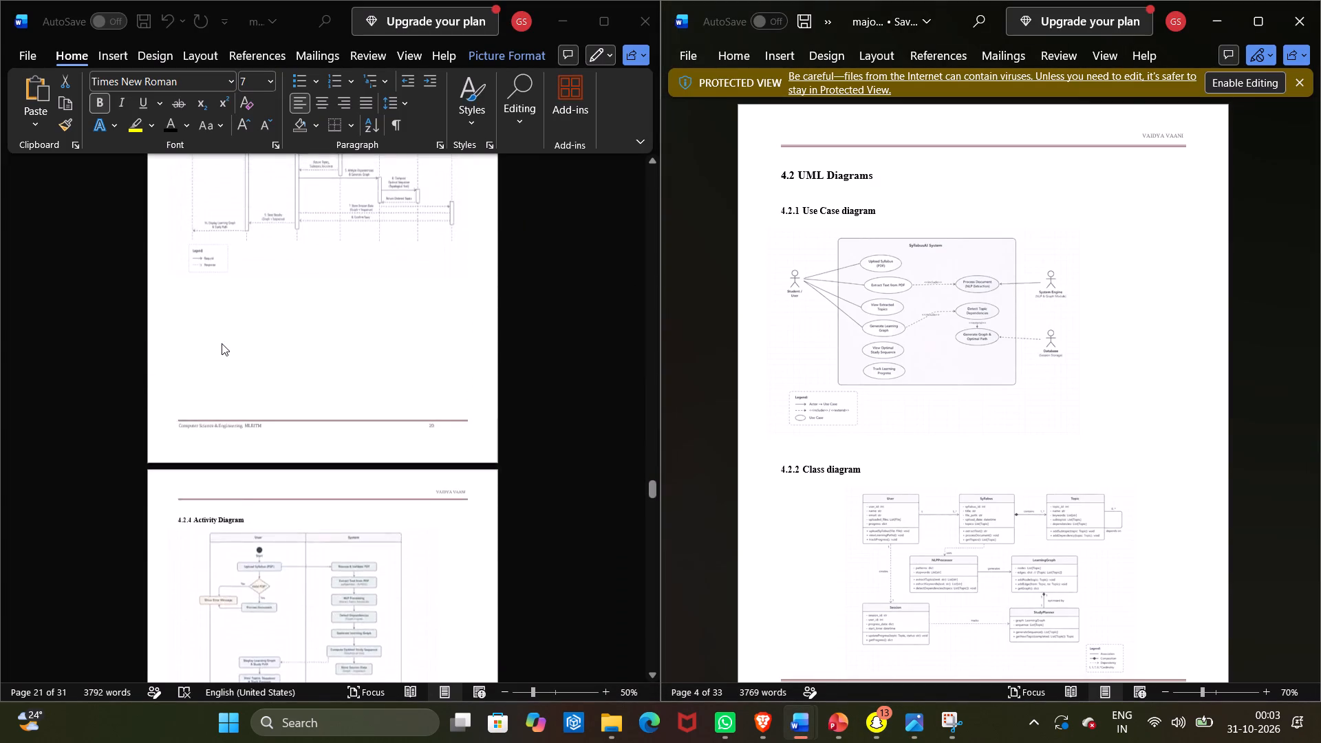
{"action": "scroll", "coordinate": [222, 343], "scroll_direction": "up", "scroll_amount": 6}
{"action": "scroll", "coordinate": [222, 343], "scroll_direction": "down", "scroll_amount": 2}
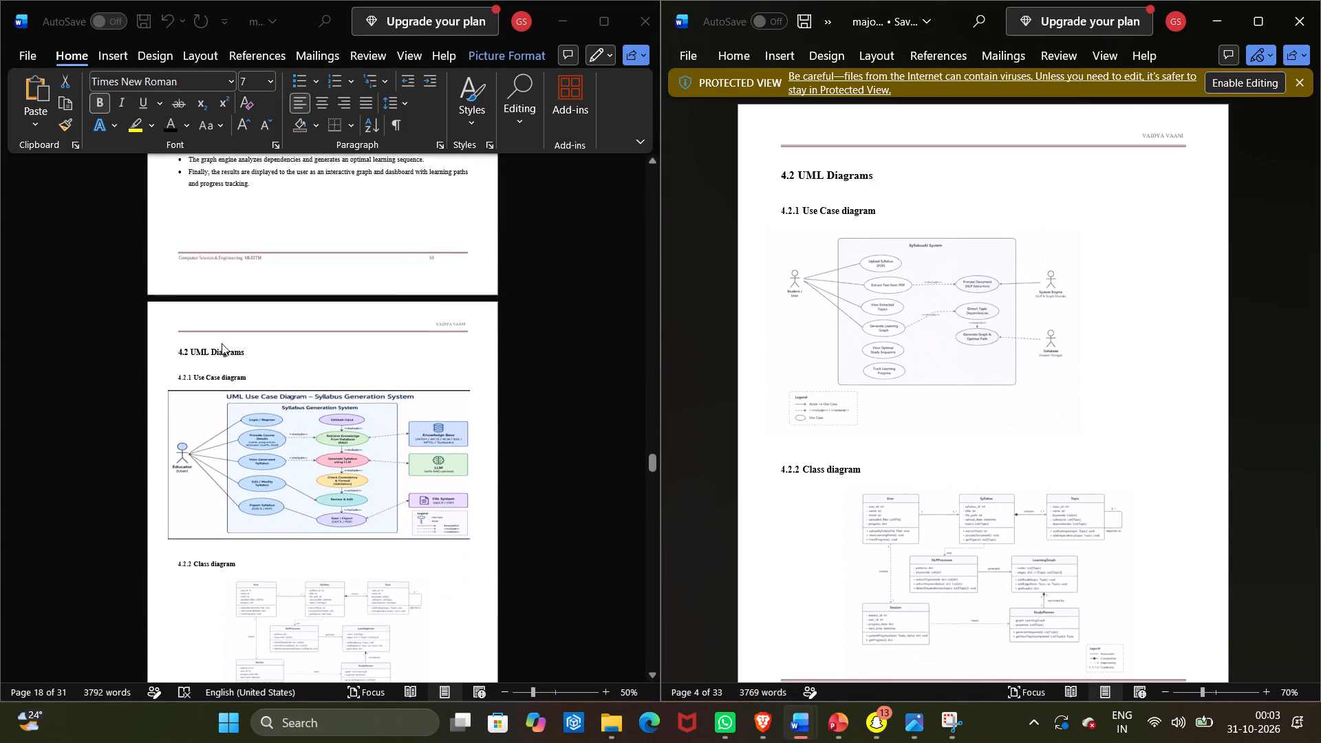
{"action": "scroll", "coordinate": [222, 343], "scroll_direction": "down", "scroll_amount": 4}
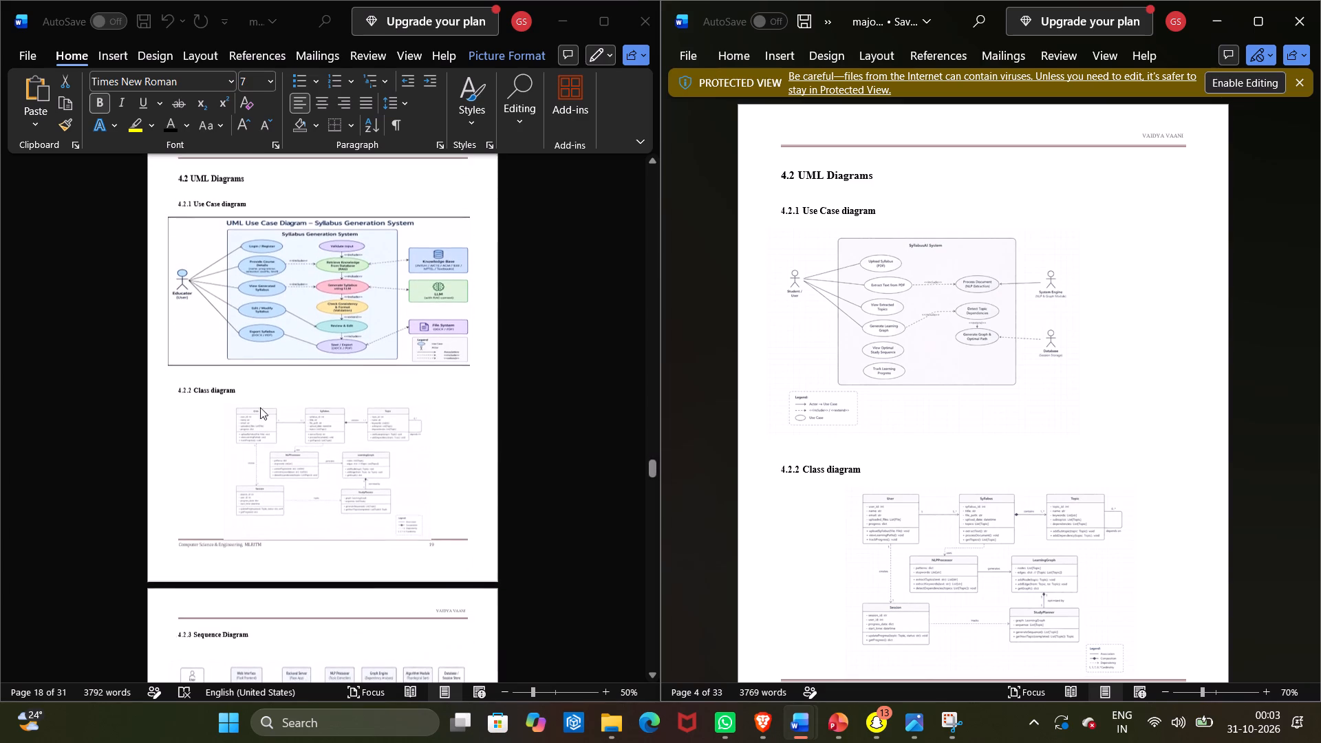
{"action": "left_click", "coordinate": [308, 457]}
{"action": "left_click", "coordinate": [353, 426]}
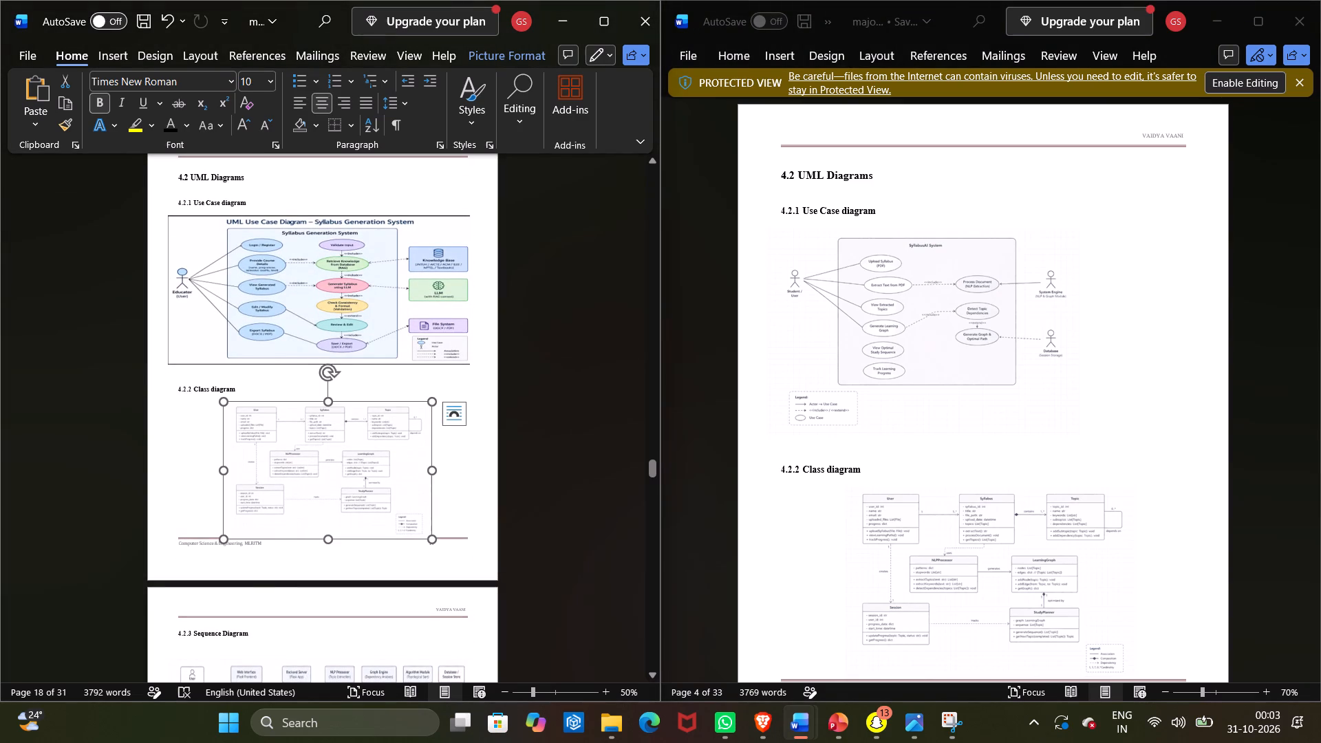
{"action": "right_click", "coordinate": [378, 434]}
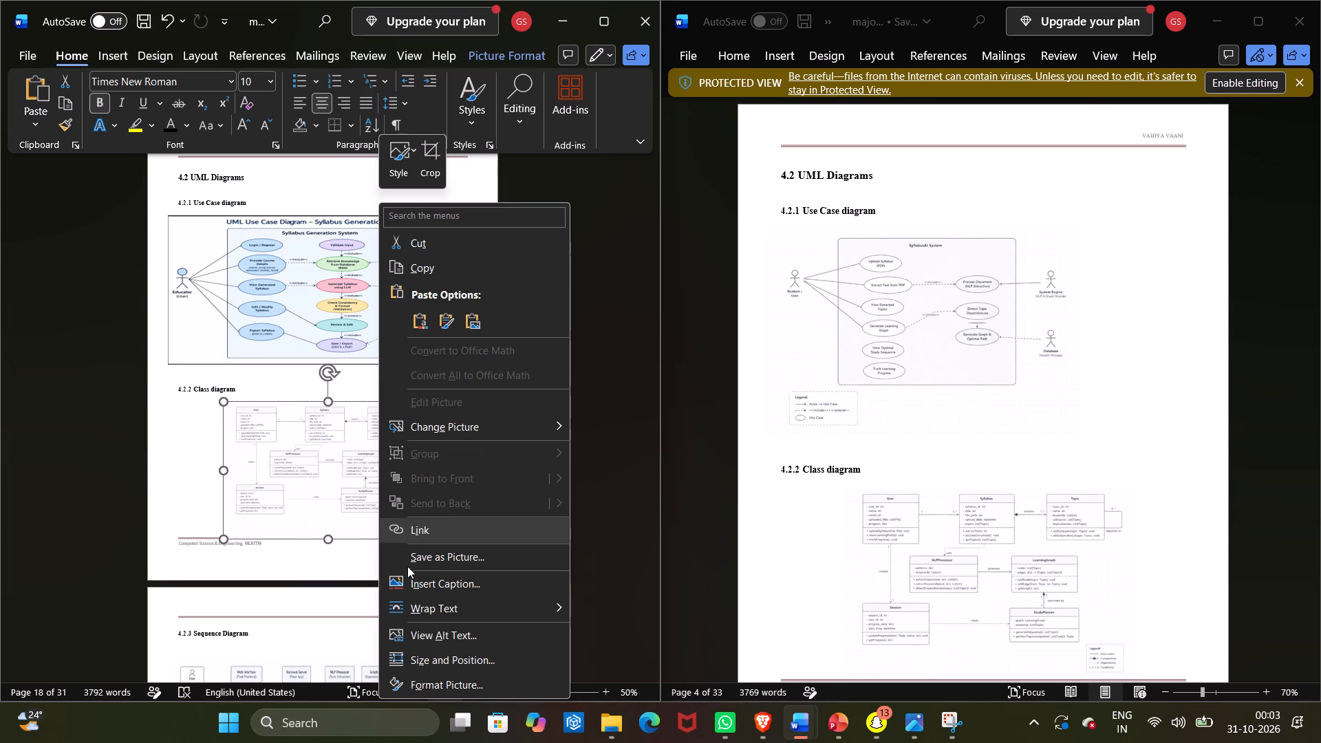
{"action": "scroll", "coordinate": [444, 575], "scroll_direction": "down", "scroll_amount": 2}
{"action": "left_click", "coordinate": [475, 319]}
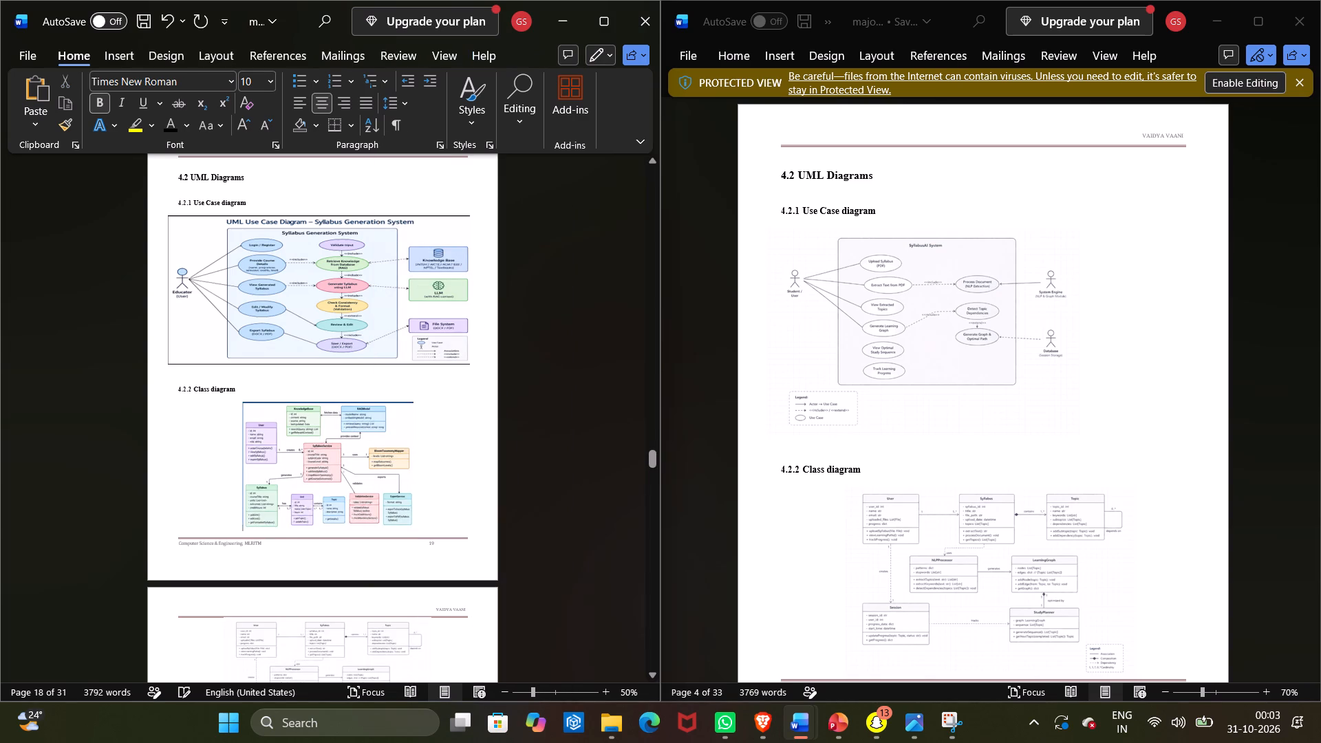
Delete the old grey class diagram picture that follows the newly pasted one.
{"action": "scroll", "coordinate": [361, 505], "scroll_direction": "down", "scroll_amount": 1}
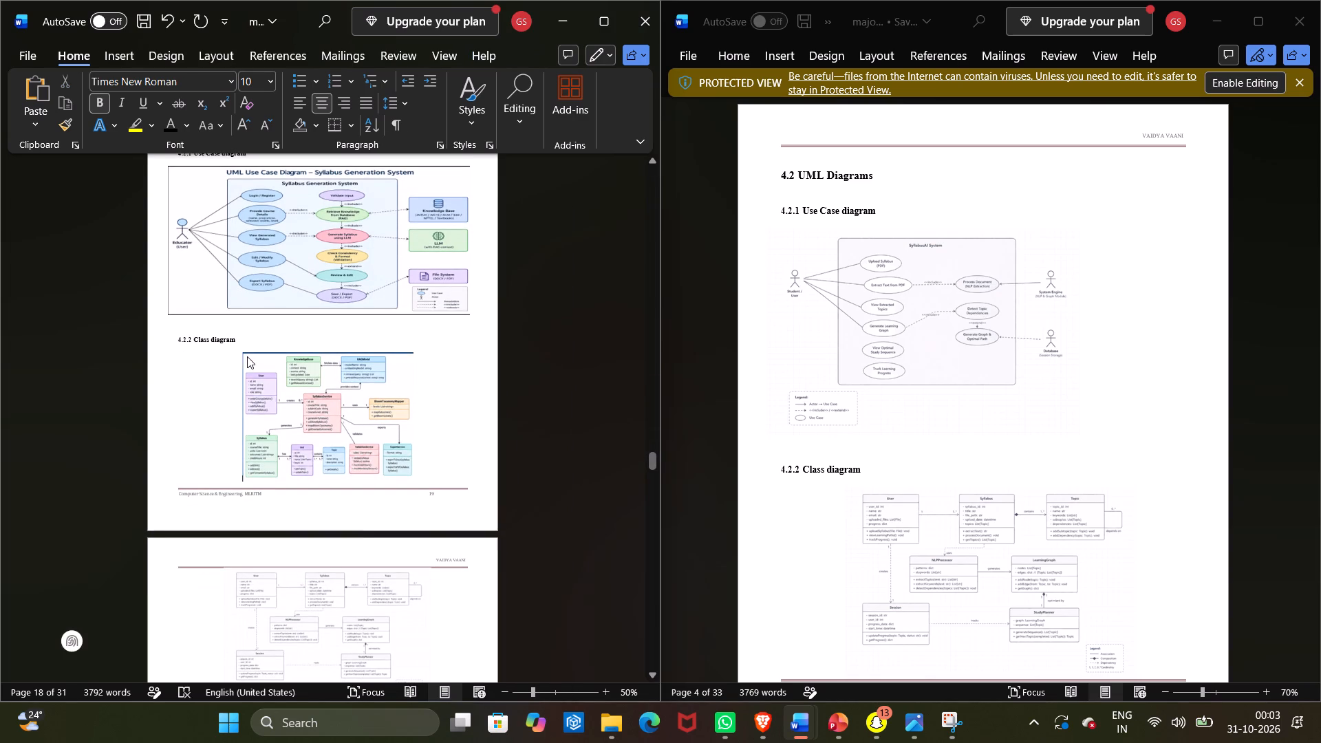
{"action": "scroll", "coordinate": [302, 651], "scroll_direction": "down", "scroll_amount": 2}
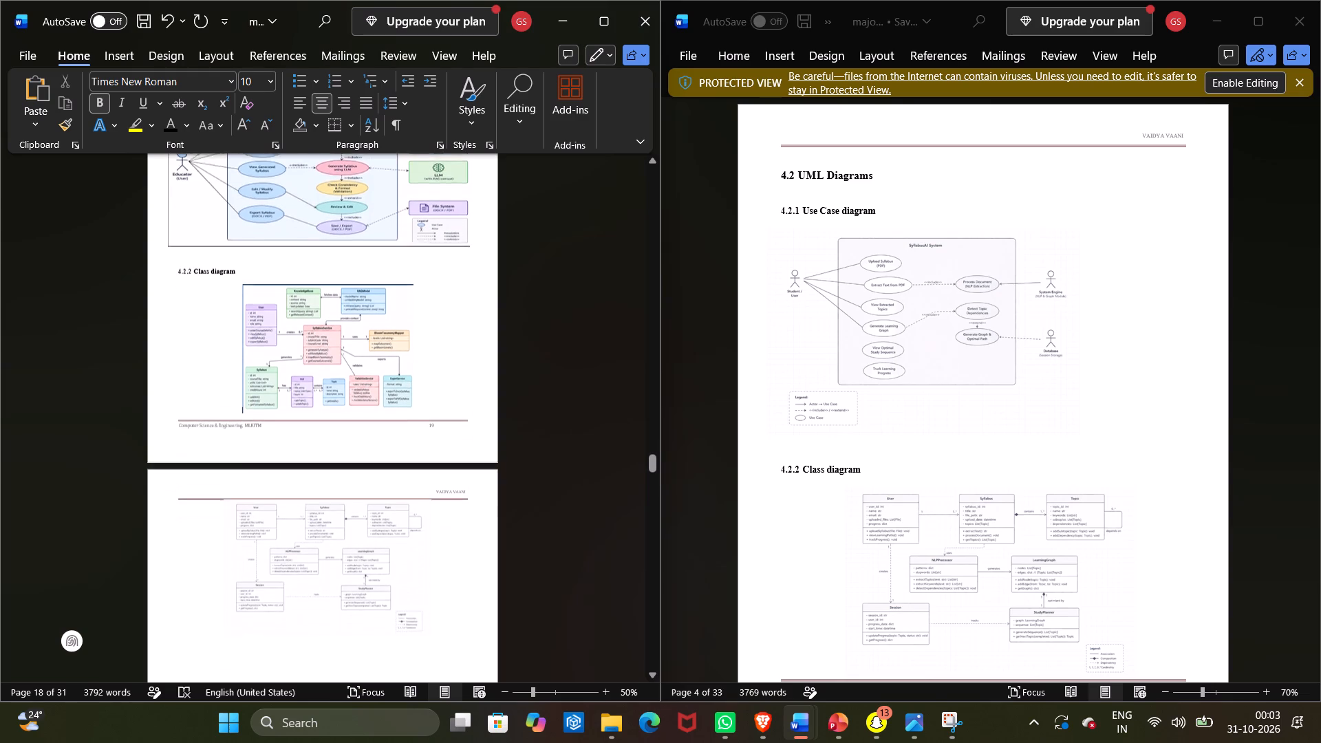
{"action": "left_click", "coordinate": [308, 565]}
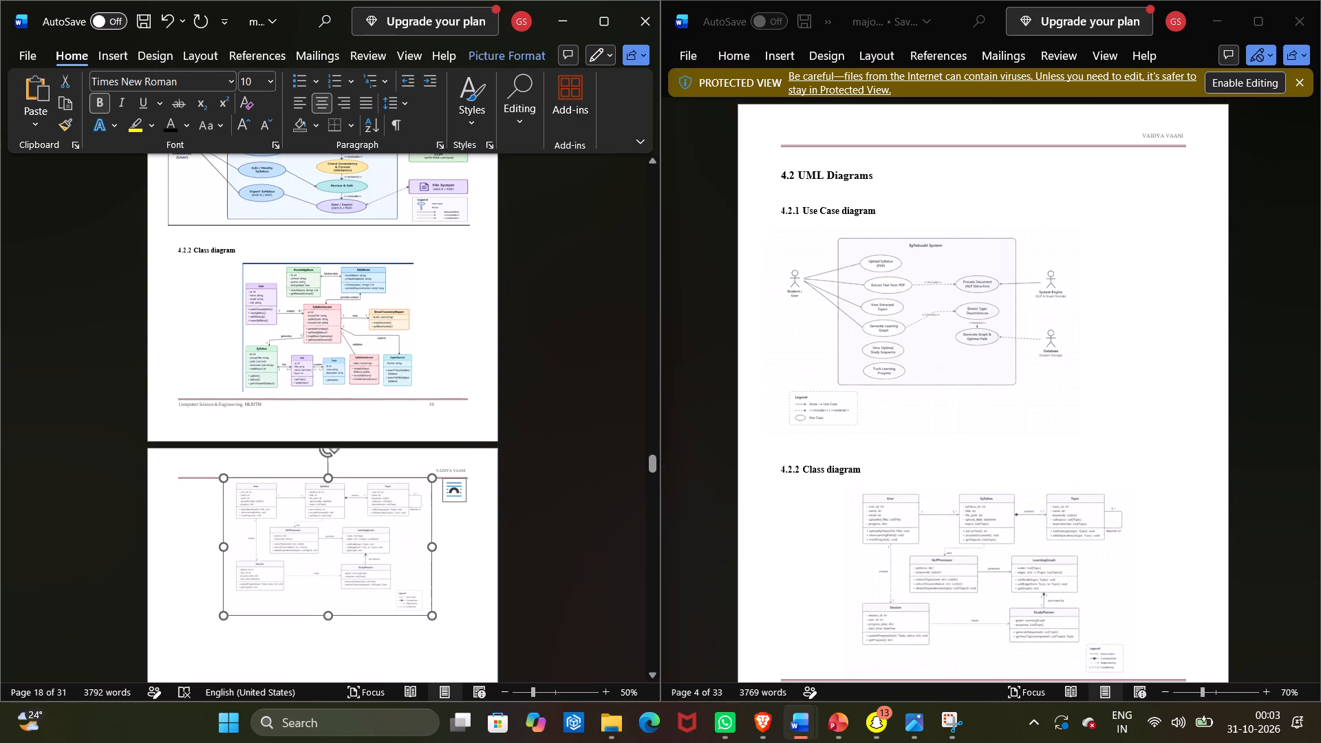
{"action": "key", "text": "Delete"}
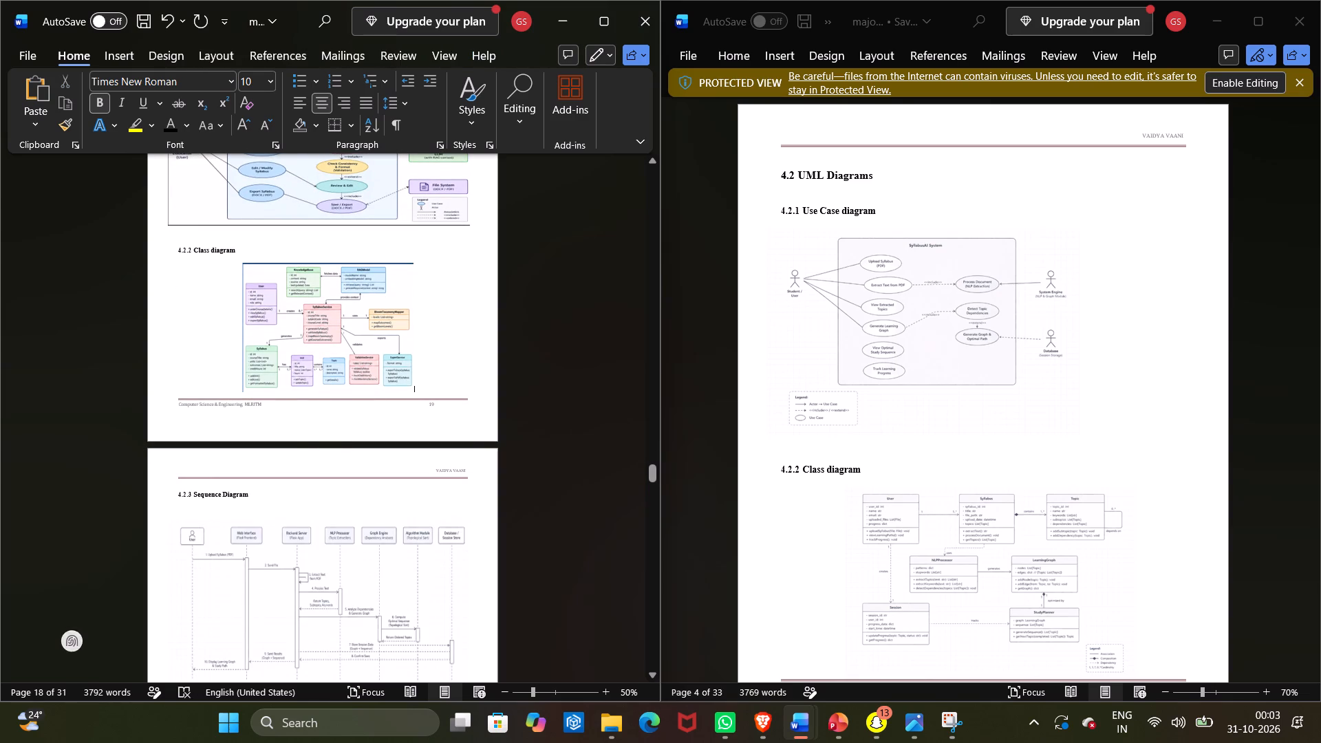
Enlarge the pasted class diagram slightly and stretch it horizontally to about the full text width of the page.
{"action": "left_click", "coordinate": [261, 274]}
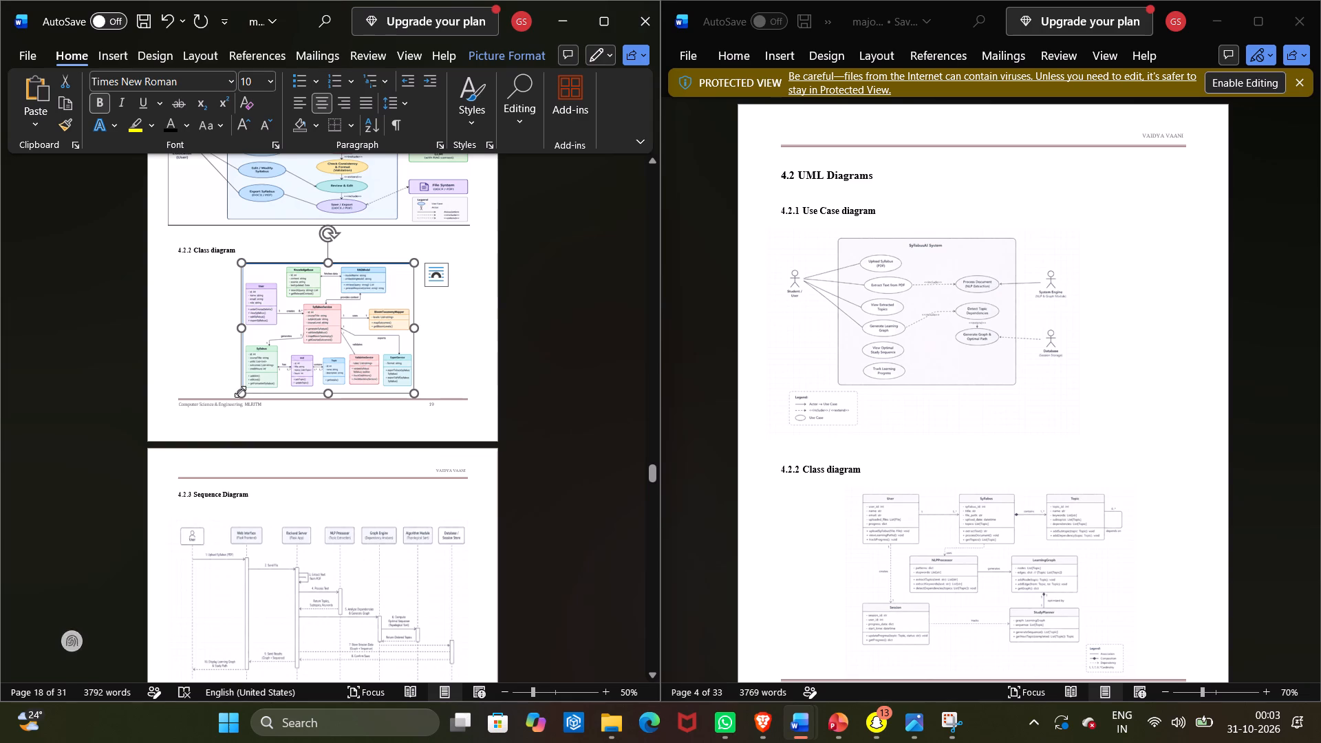
{"action": "left_click_drag", "start_coordinate": [240, 391], "coordinate": [228, 334]}
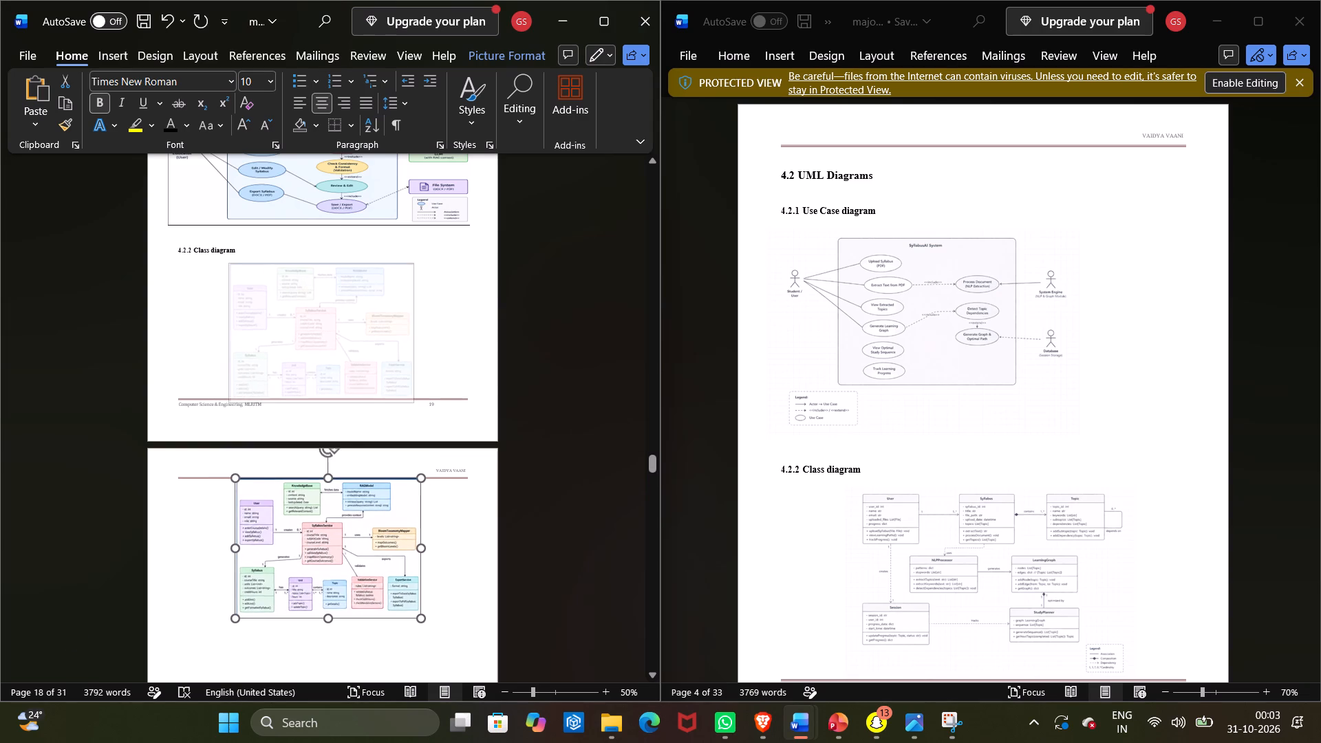
{"action": "left_click_drag", "start_coordinate": [228, 334], "coordinate": [232, 329]}
{"action": "left_click_drag", "start_coordinate": [237, 330], "coordinate": [118, 326]}
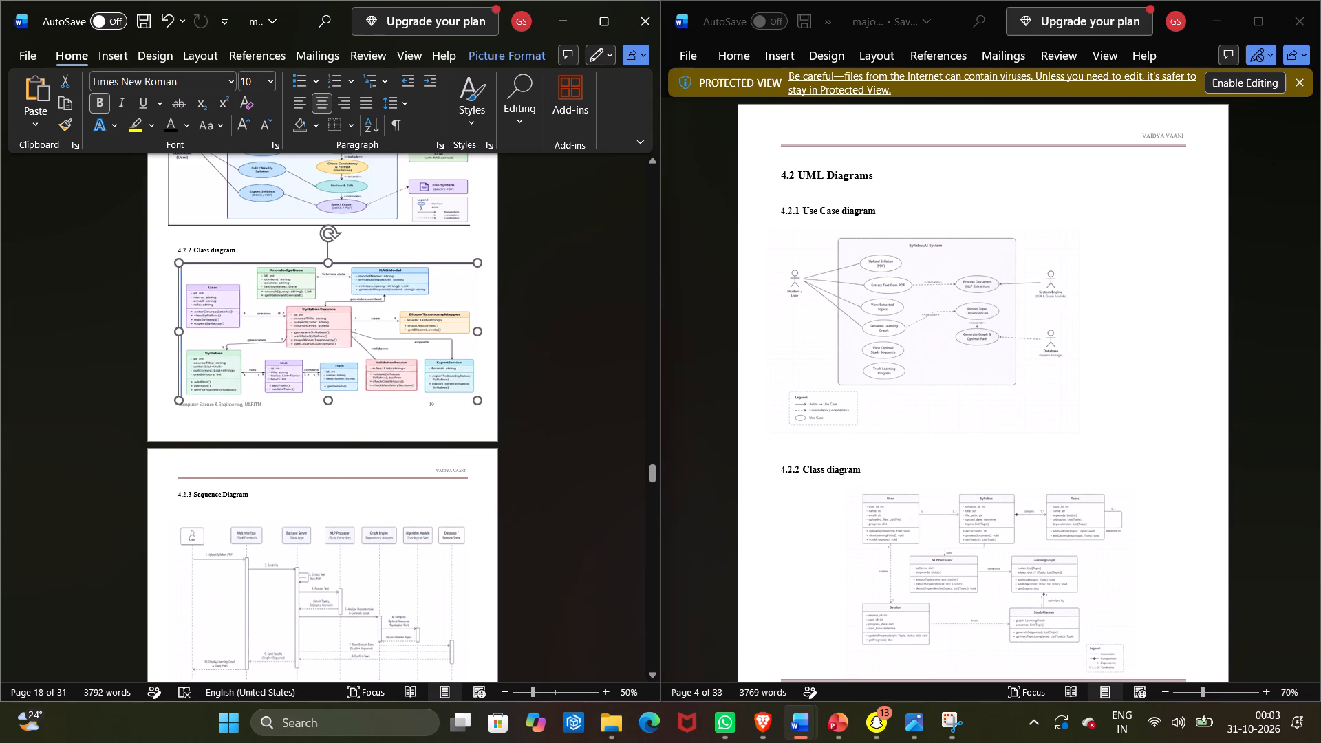
Narrow the pasted class diagram slightly so its width roughly matches the page's text margins.
{"action": "left_click_drag", "start_coordinate": [118, 326], "coordinate": [140, 330]}
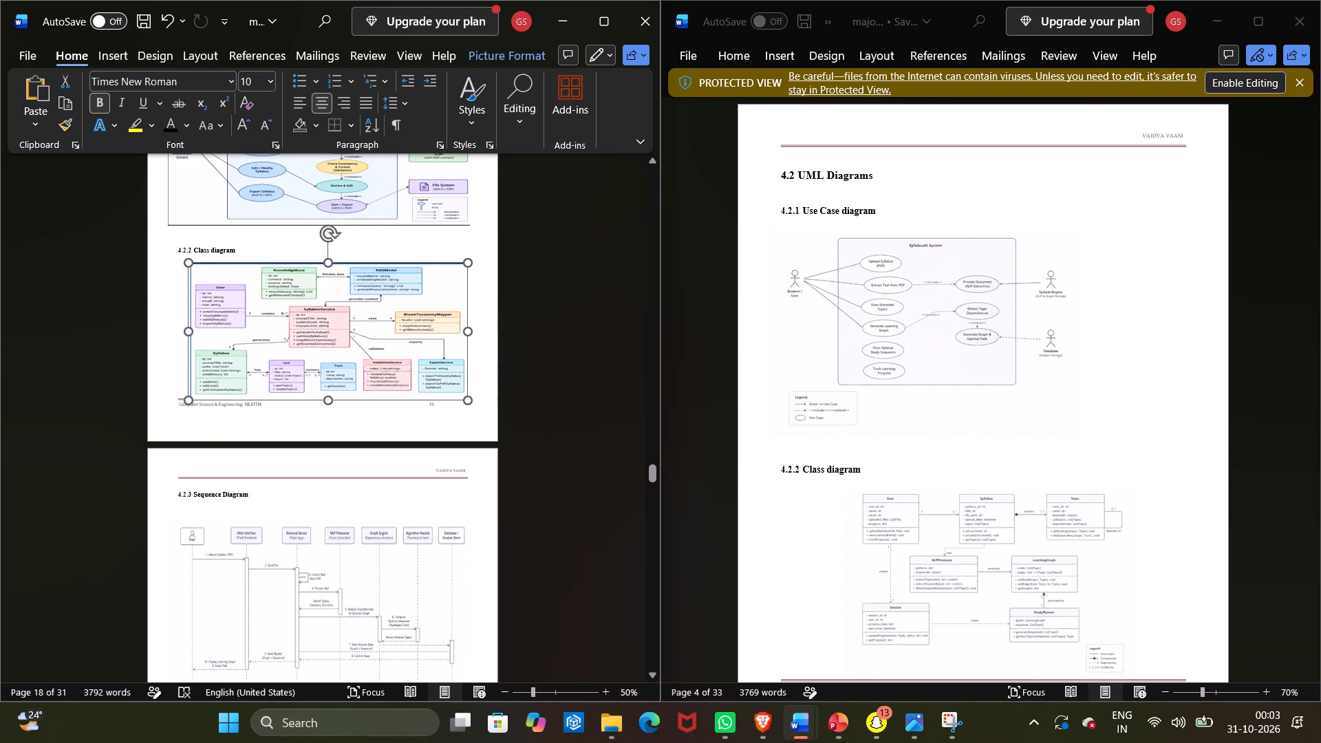
{"action": "left_click_drag", "start_coordinate": [140, 330], "coordinate": [133, 330]}
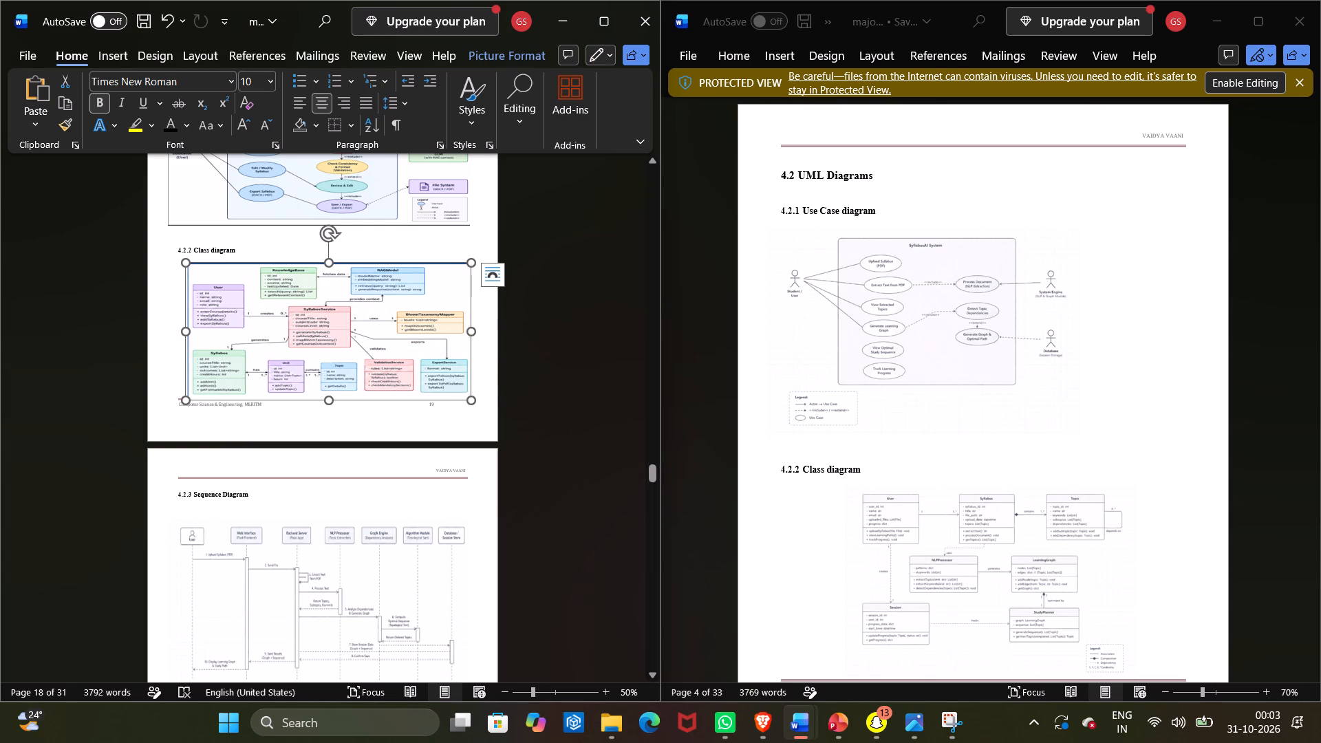
{"action": "left_click", "coordinate": [305, 413]}
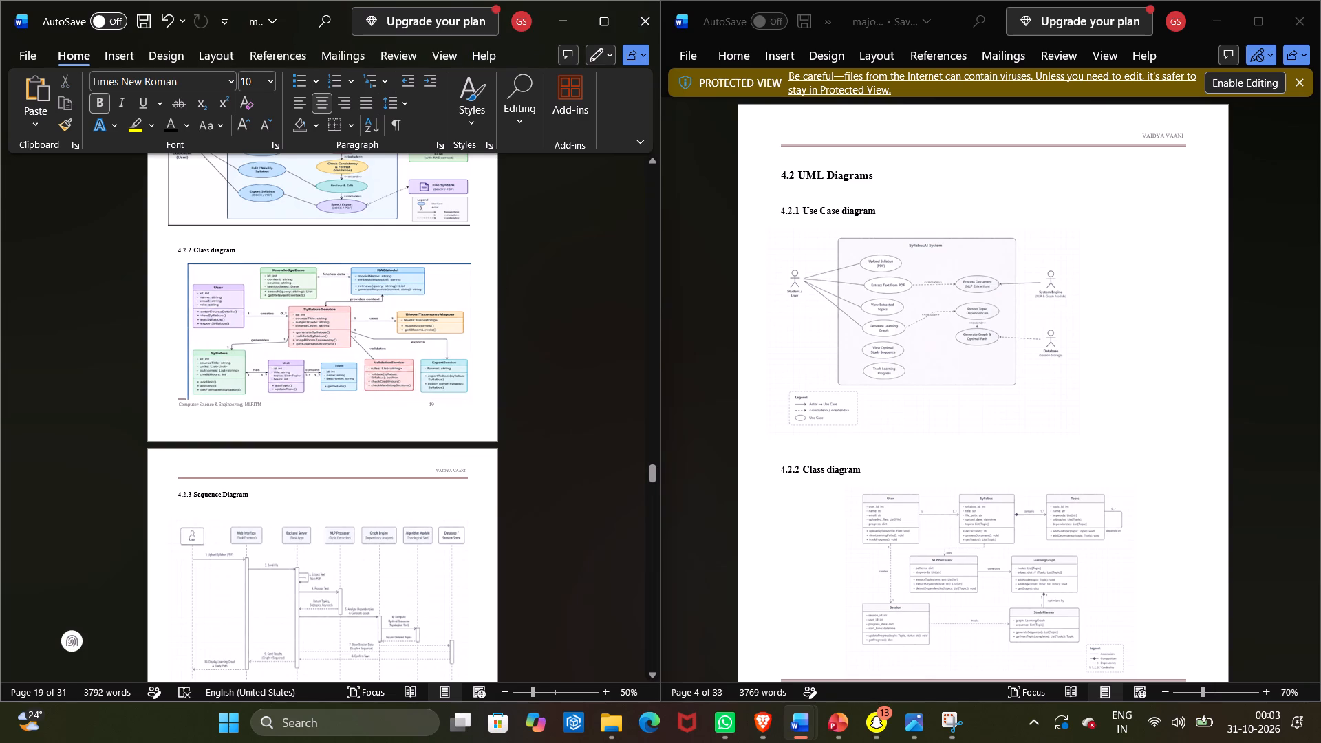
Capture the sequence diagram portion of the AI Syllabus Generation UML Diagrams image, without its title bar, using Snipping Tool and copy the snip.
{"action": "scroll", "coordinate": [448, 380], "scroll_direction": "down", "scroll_amount": 6}
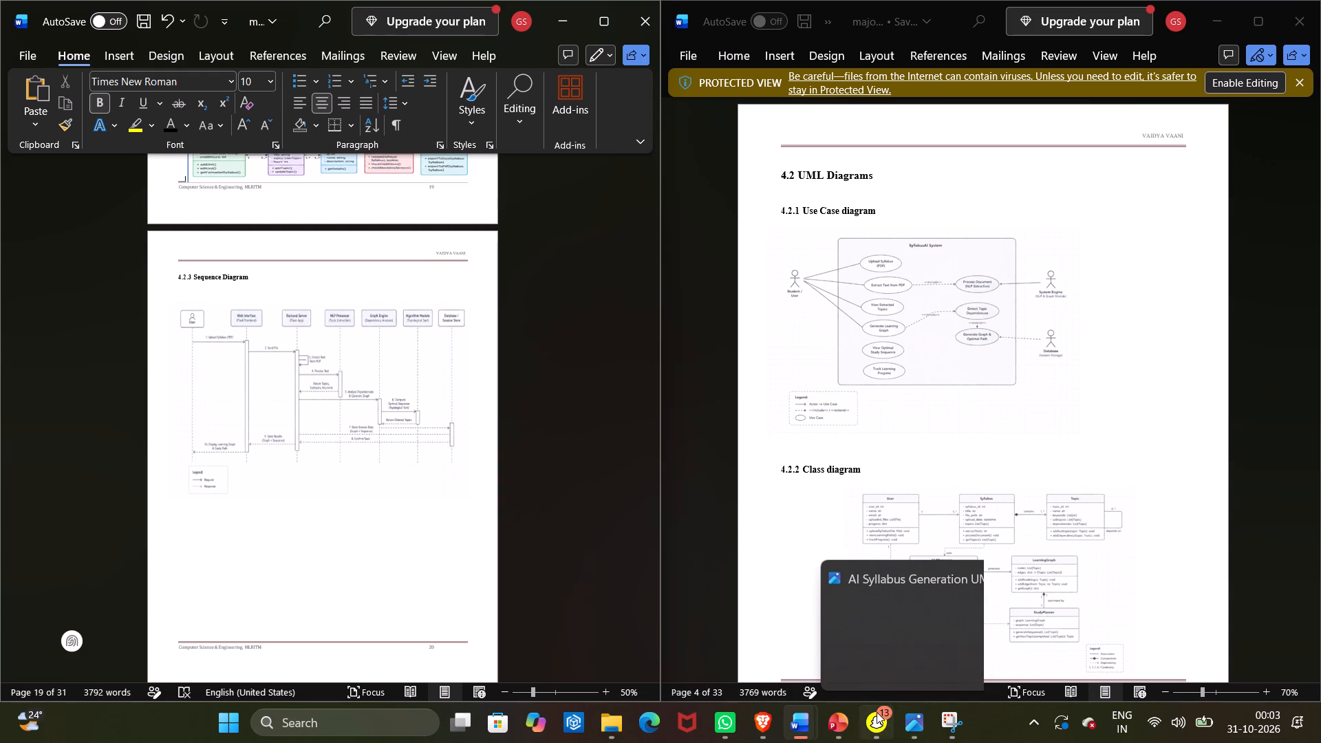
{"action": "left_click", "coordinate": [917, 718]}
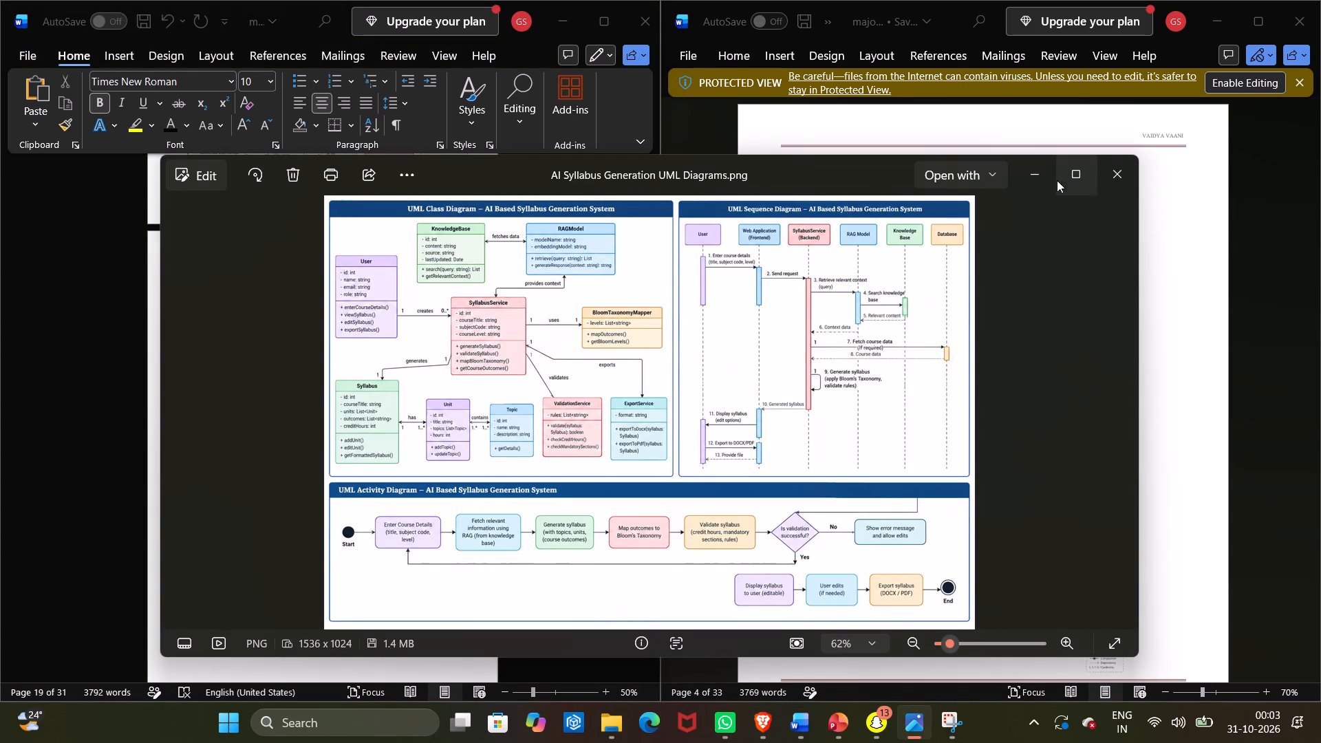
{"action": "left_click", "coordinate": [1074, 177]}
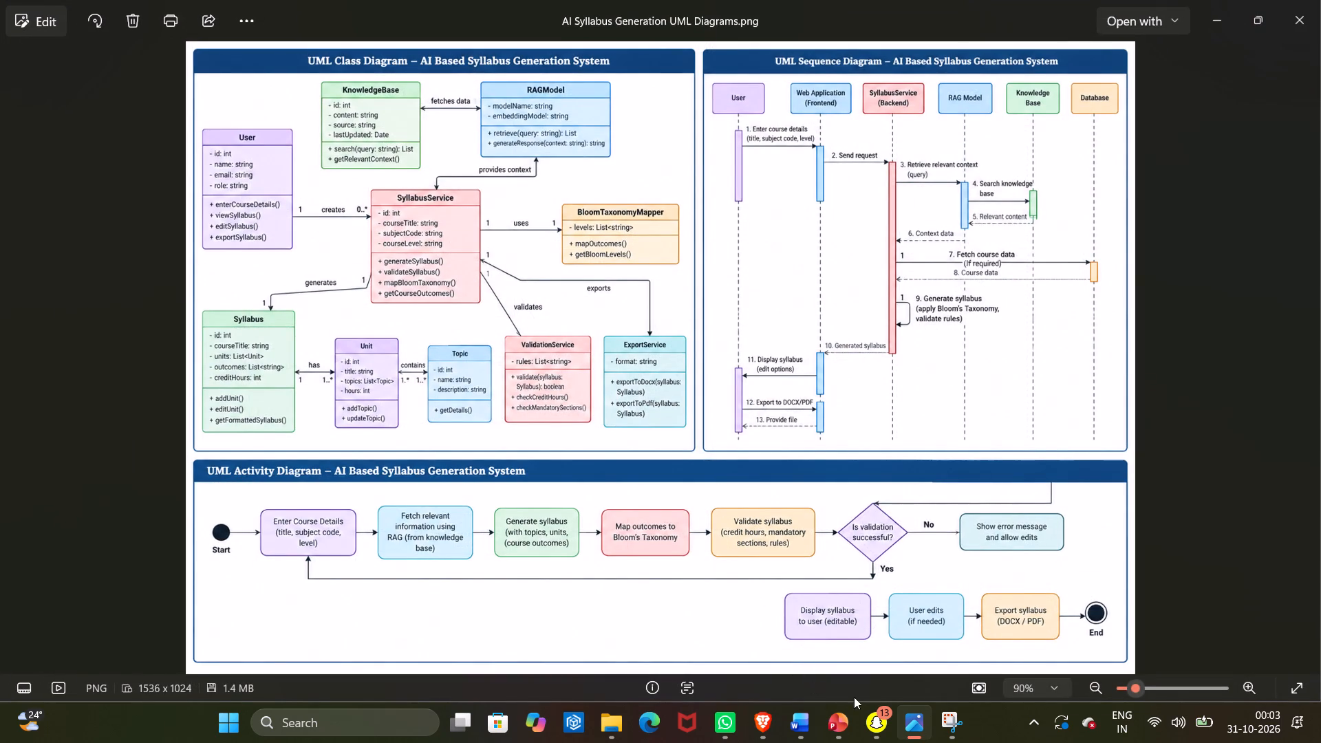
{"action": "left_click", "coordinate": [952, 736]}
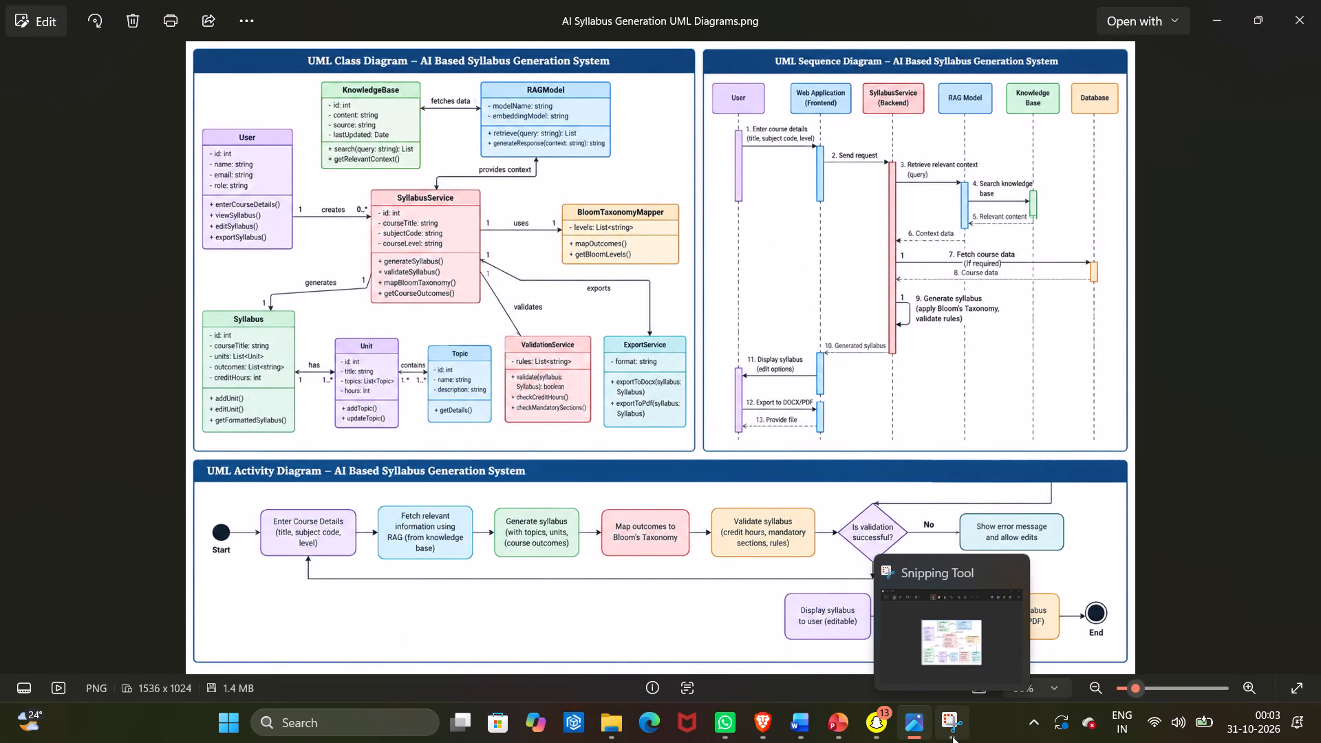
{"action": "left_click", "coordinate": [475, 305]}
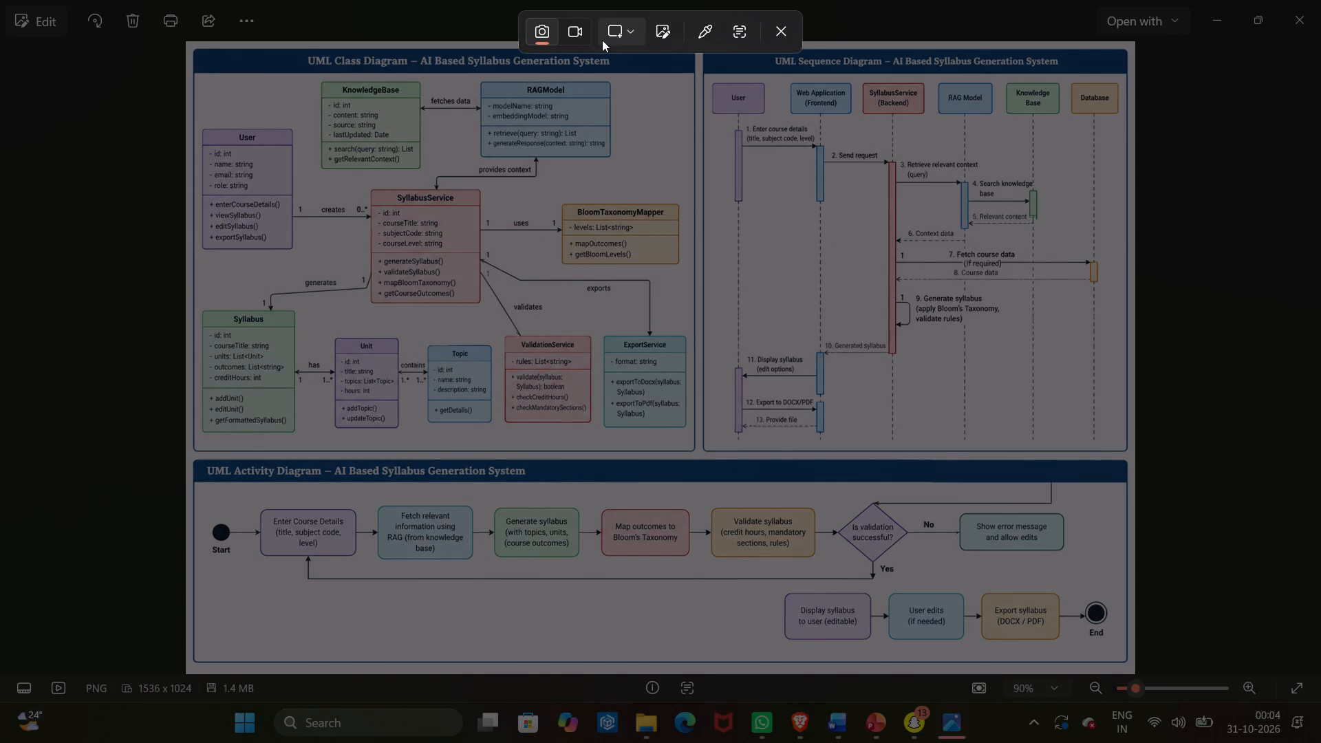
{"action": "left_click", "coordinate": [781, 25]}
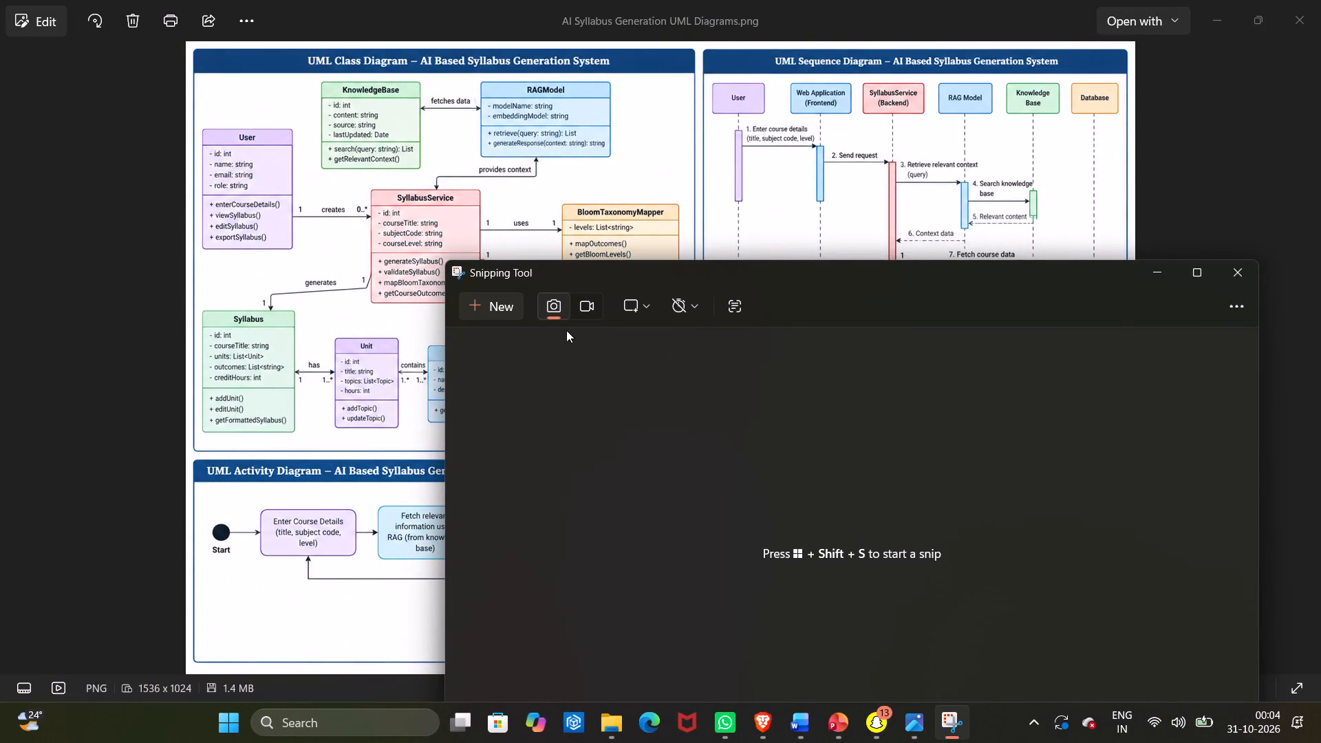
{"action": "left_click", "coordinate": [512, 310]}
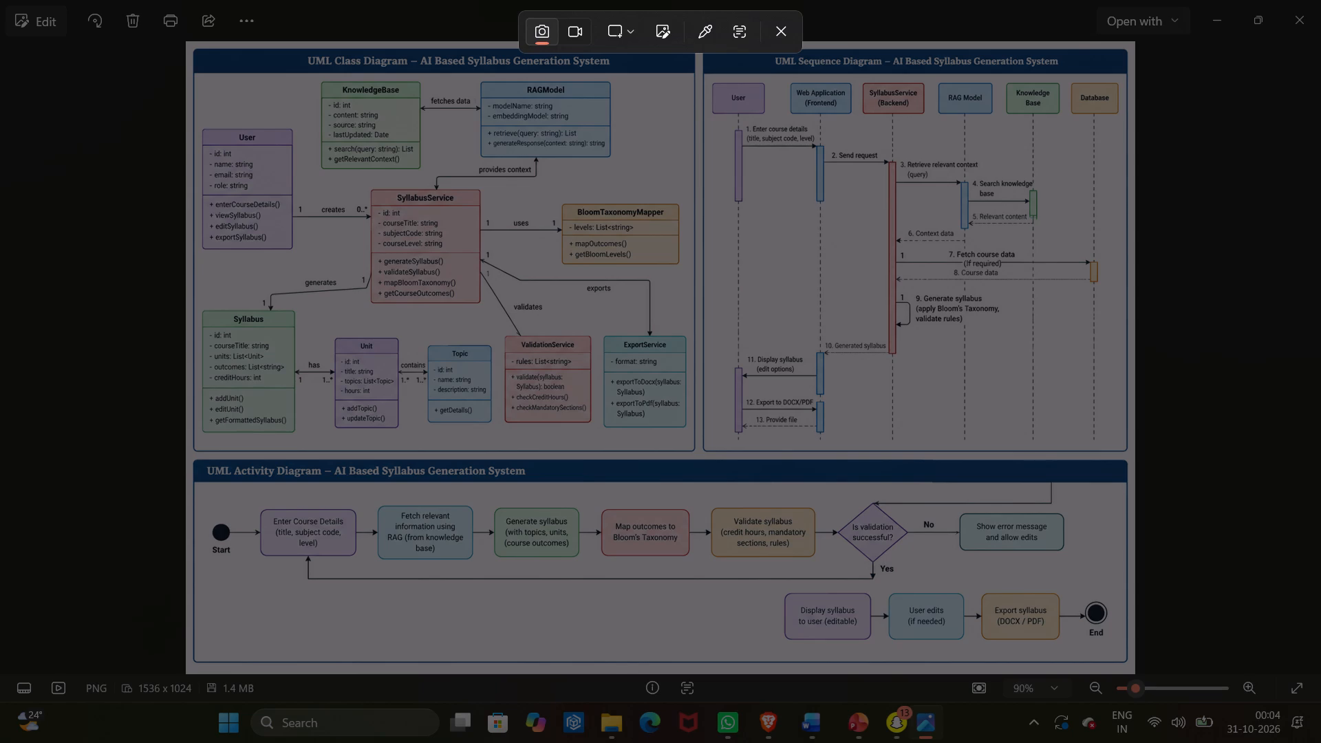
{"action": "left_click_drag", "start_coordinate": [704, 75], "coordinate": [1105, 488]}
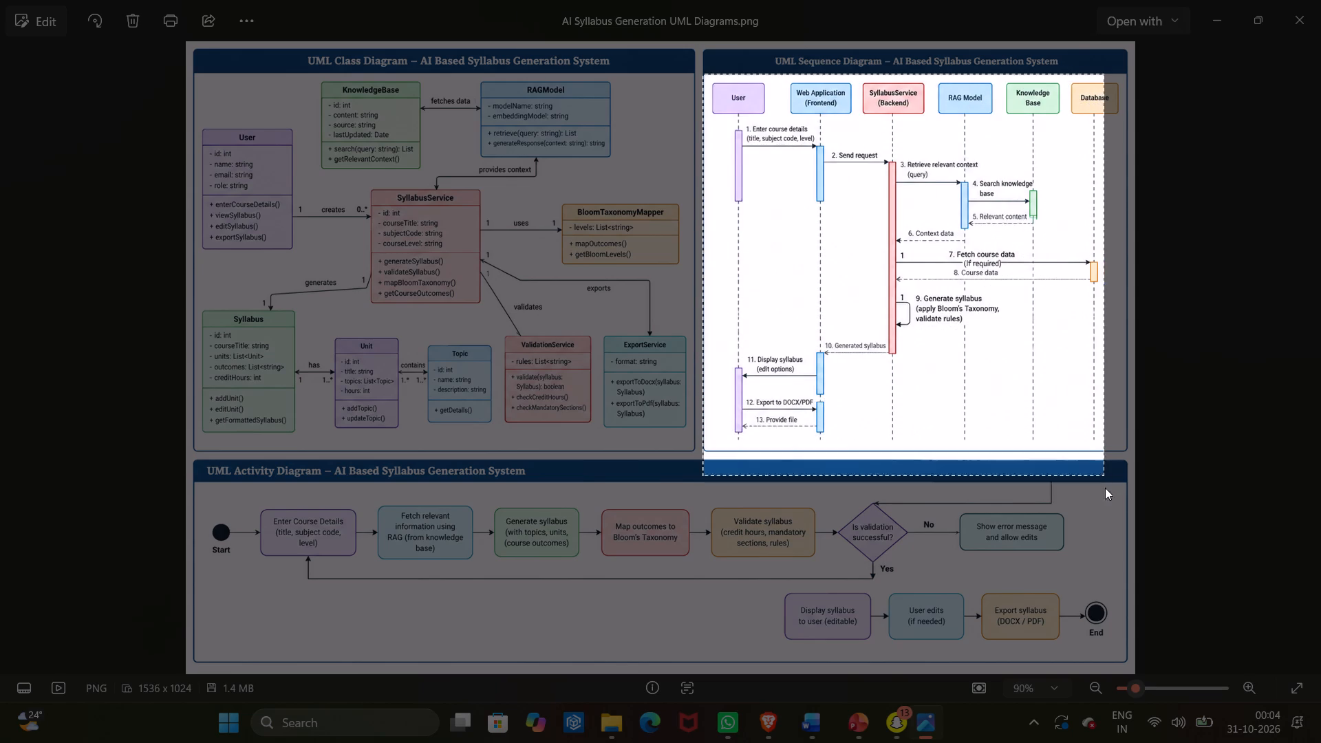
{"action": "left_click_drag", "start_coordinate": [1105, 488], "coordinate": [1130, 469]}
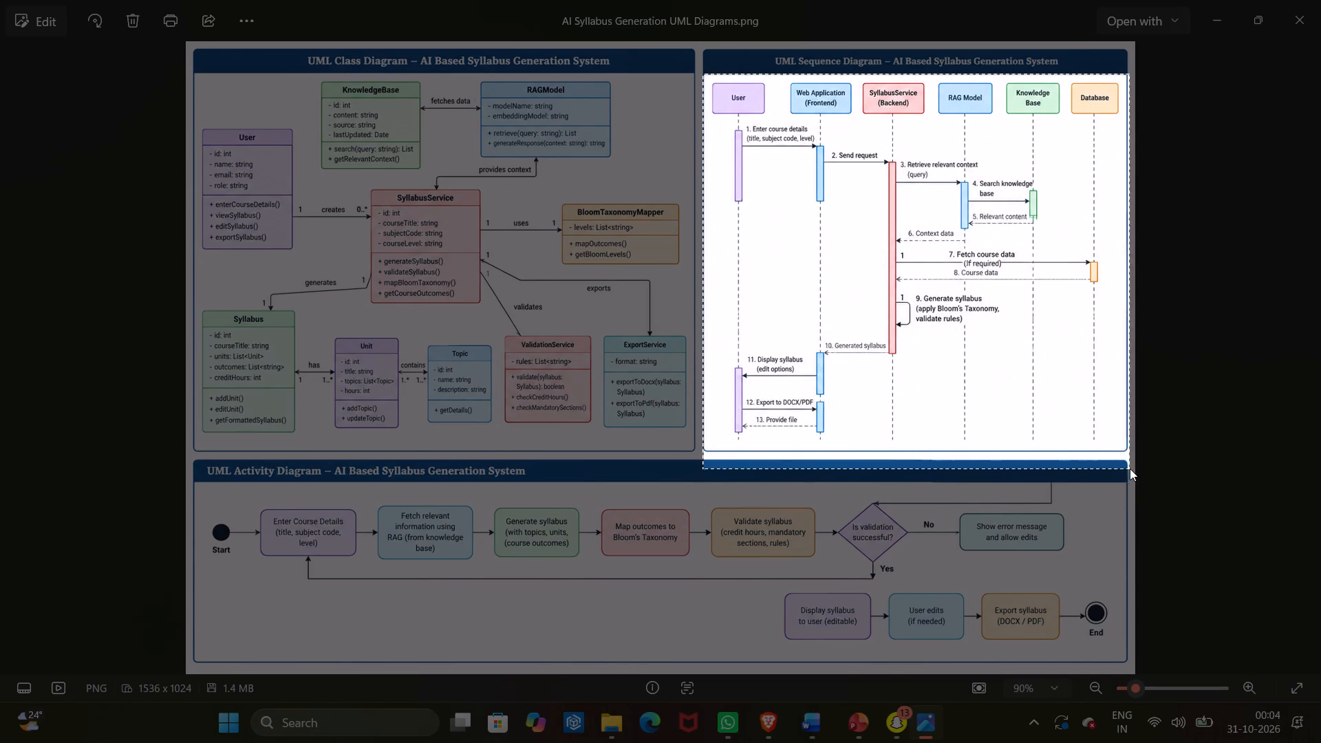
{"action": "left_click_drag", "start_coordinate": [1130, 469], "coordinate": [1126, 447]}
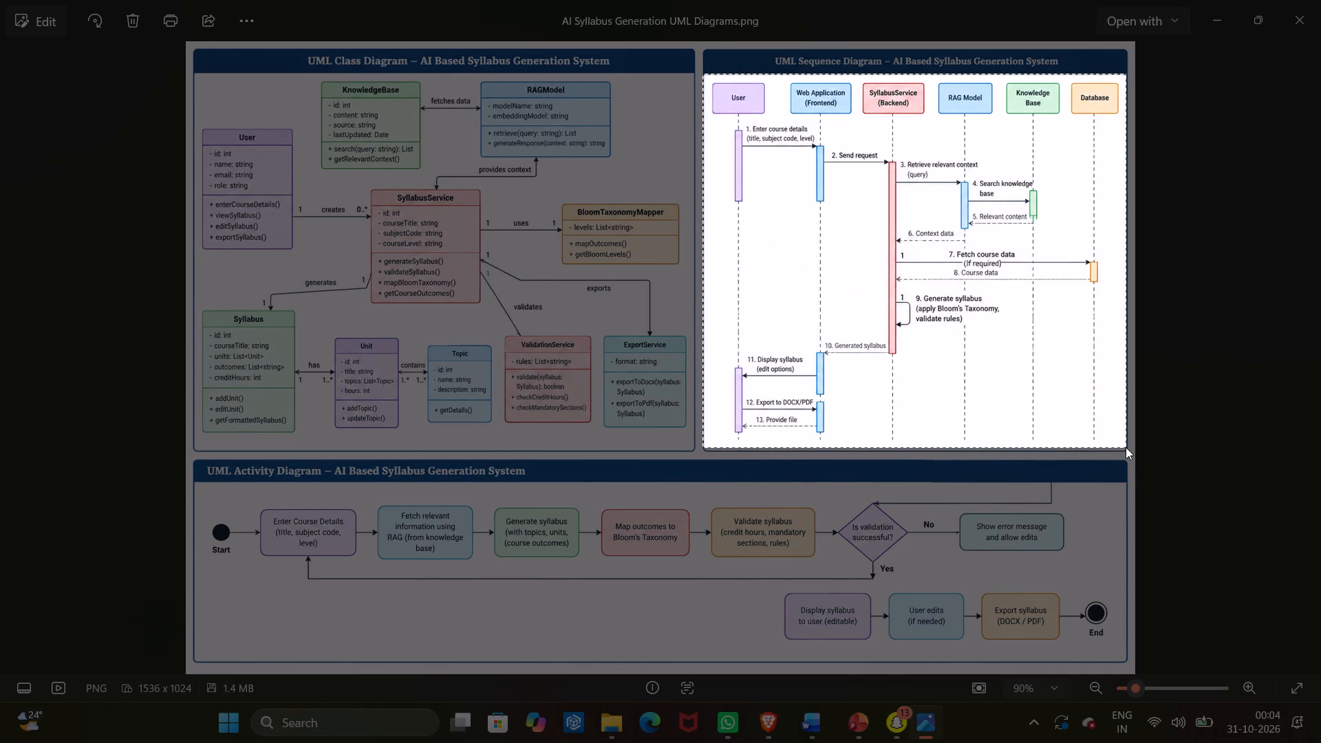
{"action": "left_click_drag", "start_coordinate": [1126, 447], "coordinate": [1125, 447]}
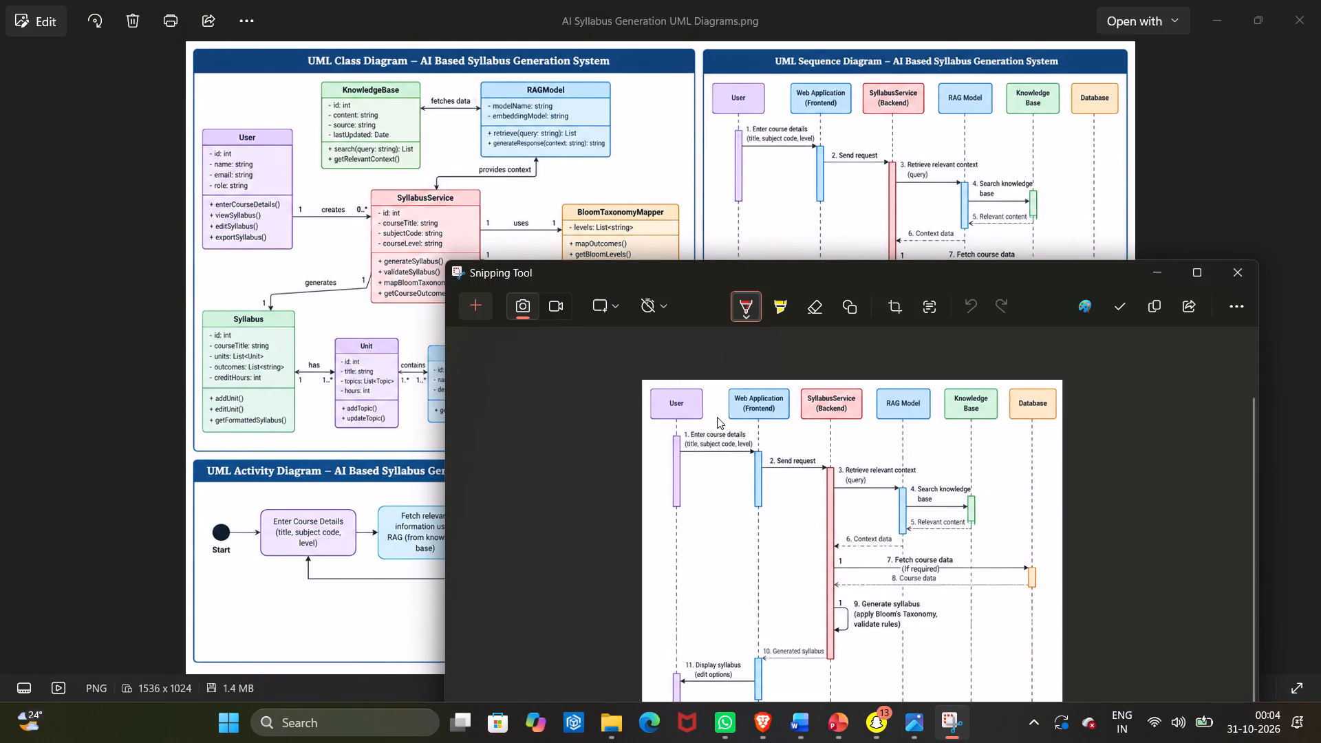
{"action": "left_click", "coordinate": [1154, 304]}
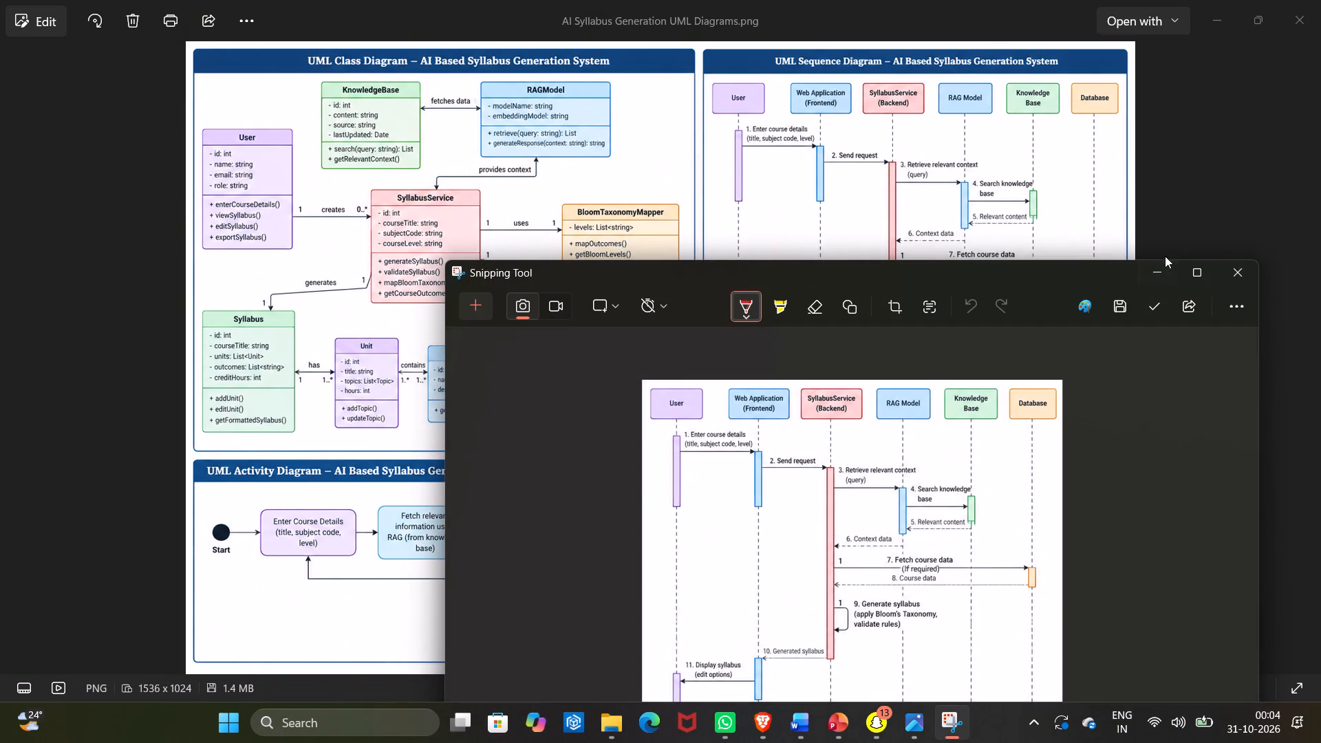
Switch back to the report in Word and replace the old sequence diagram under the 4.2.3 heading with the copied snip.
{"action": "left_click", "coordinate": [1162, 268]}
{"action": "left_click", "coordinate": [1226, 10]}
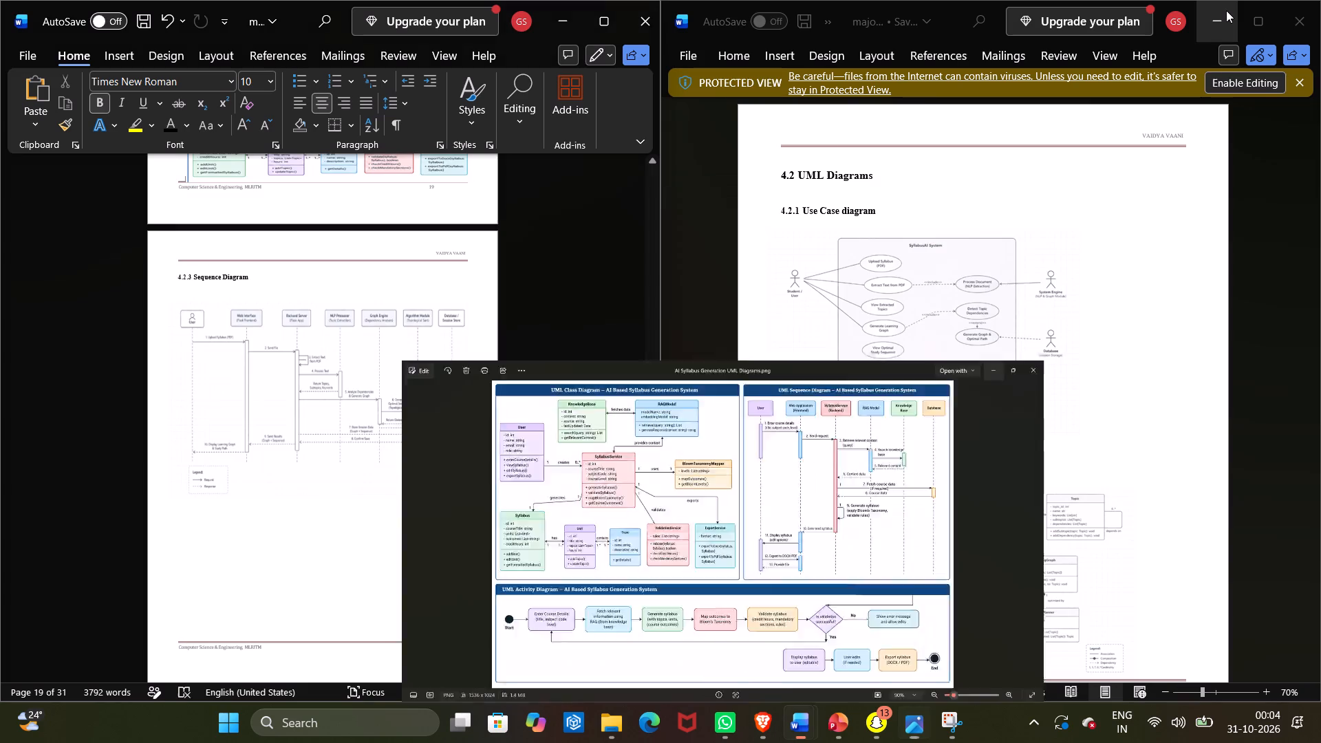
{"action": "left_click", "coordinate": [393, 351]}
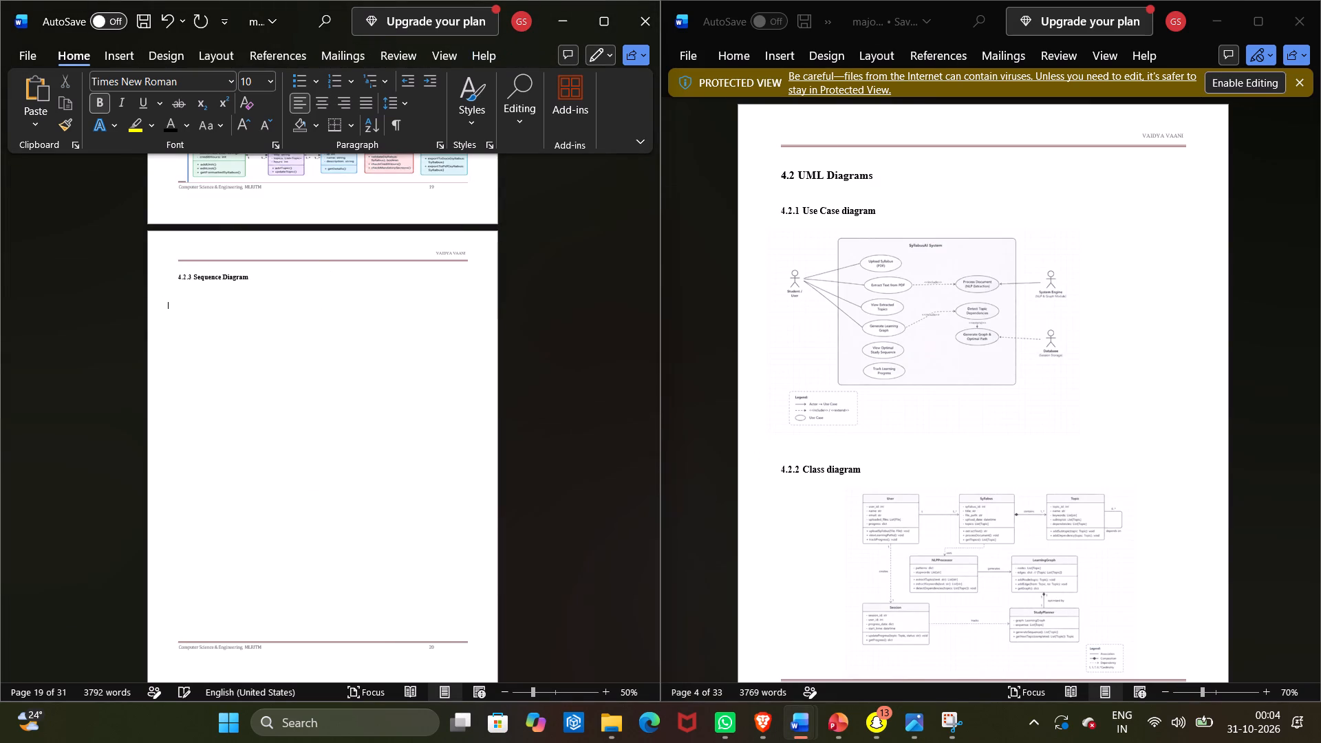
{"action": "key", "text": "ctrl+v"}
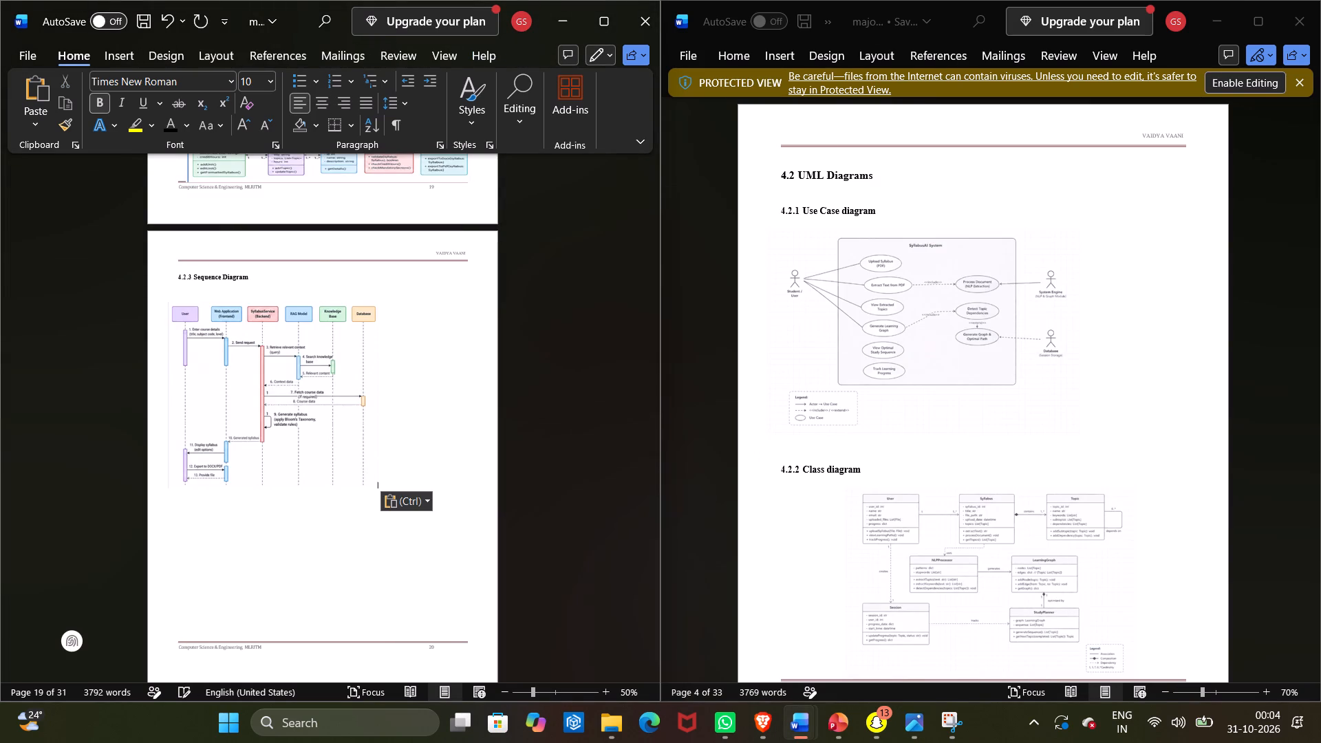
Stretch the pasted sequence diagram horizontally to about the full text width and make it slightly taller.
{"action": "left_click", "coordinate": [305, 420]}
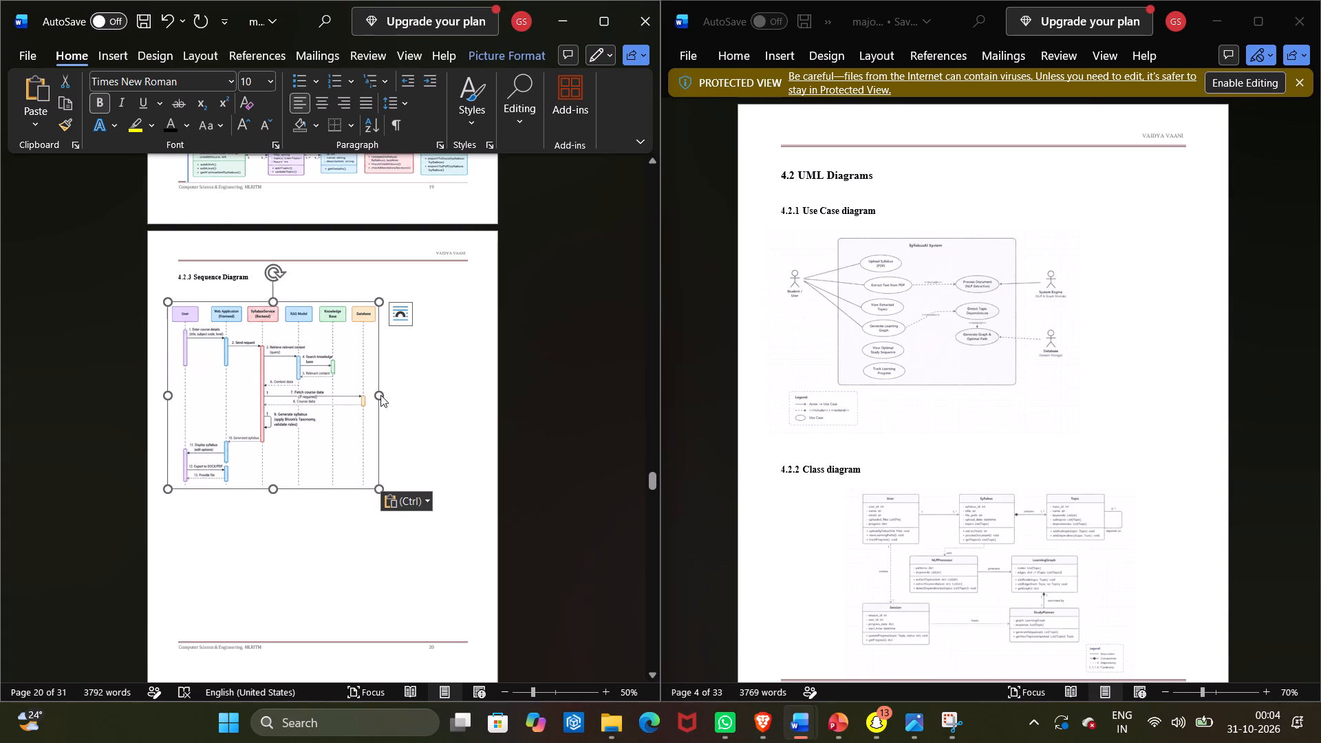
{"action": "left_click_drag", "start_coordinate": [380, 395], "coordinate": [466, 398]}
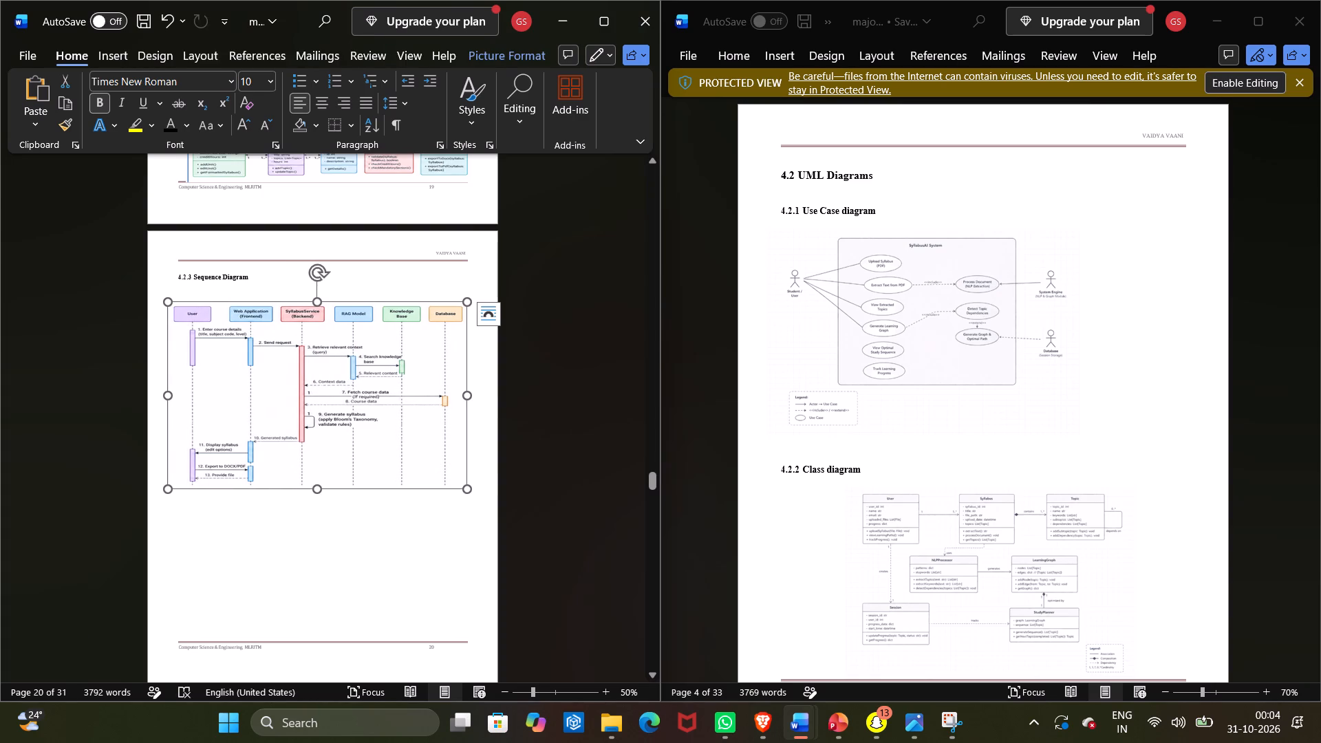
{"action": "left_click", "coordinate": [164, 394]}
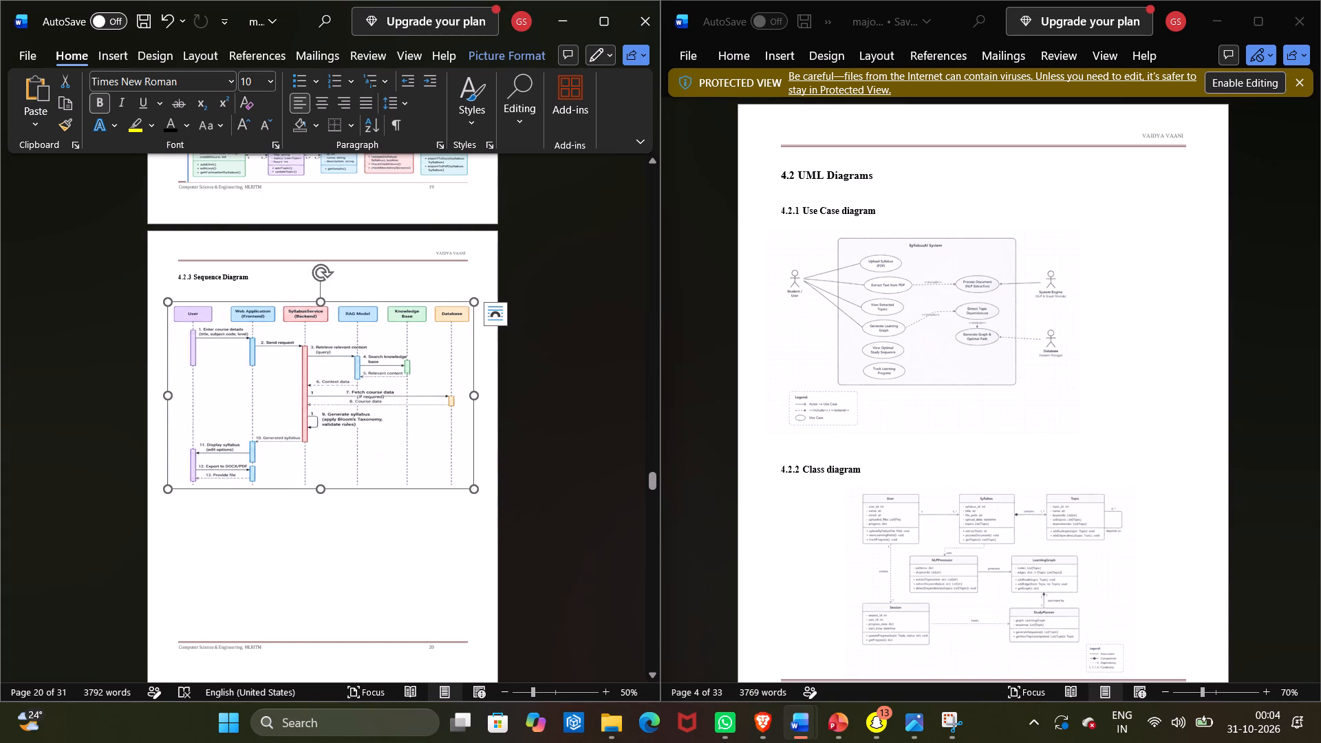
{"action": "left_click_drag", "start_coordinate": [319, 491], "coordinate": [327, 517]}
{"action": "scroll", "coordinate": [327, 517], "scroll_direction": "down", "scroll_amount": 2}
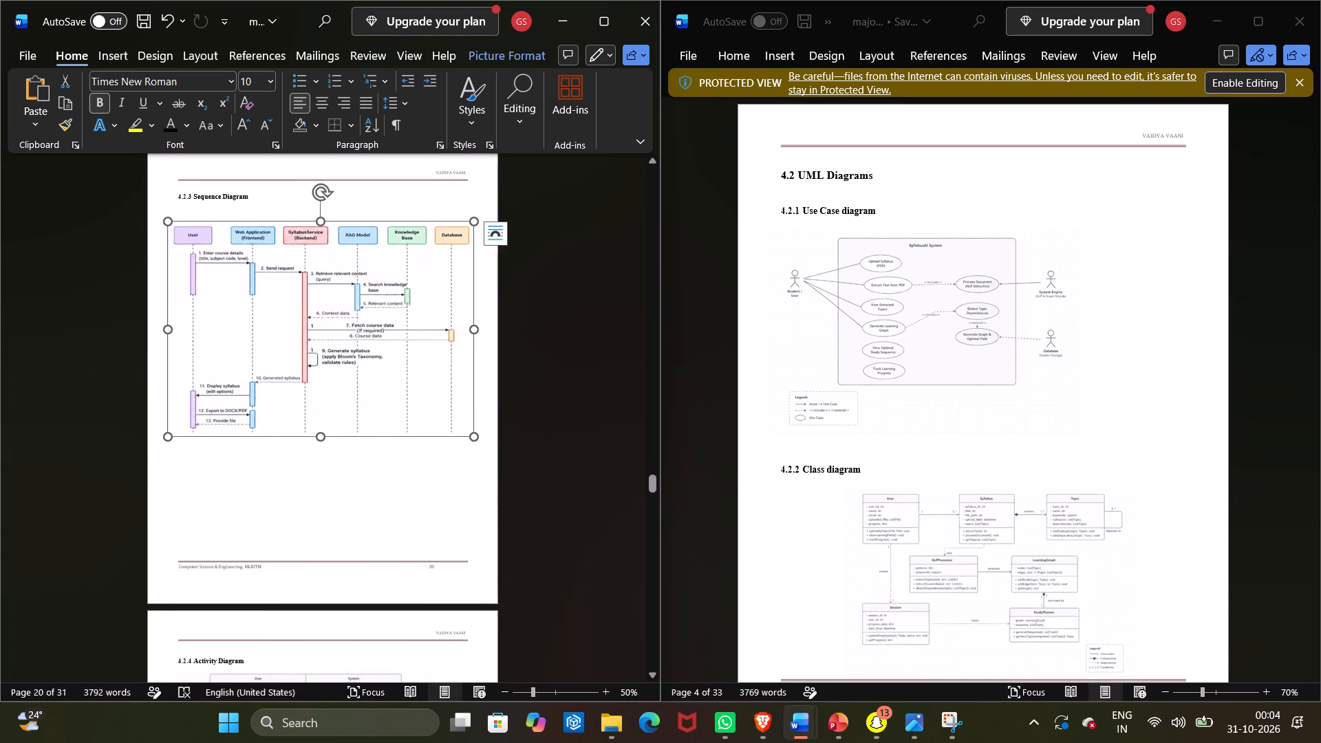
{"action": "left_click", "coordinate": [329, 497]}
Capture the activity diagram portion of the UML diagrams image, without its title bar, using Snipping Tool and copy the snip.
{"action": "scroll", "coordinate": [329, 497], "scroll_direction": "down", "scroll_amount": 3}
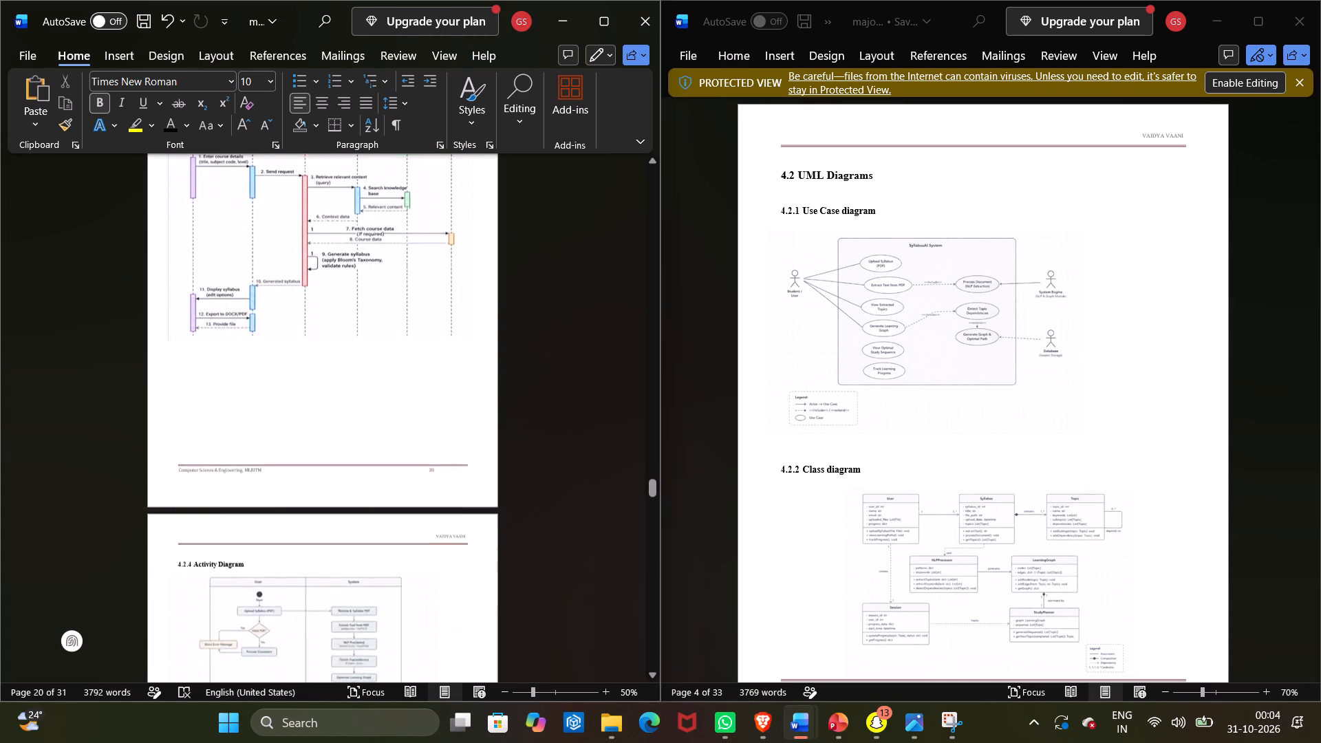
{"action": "scroll", "coordinate": [329, 497], "scroll_direction": "down", "scroll_amount": 5}
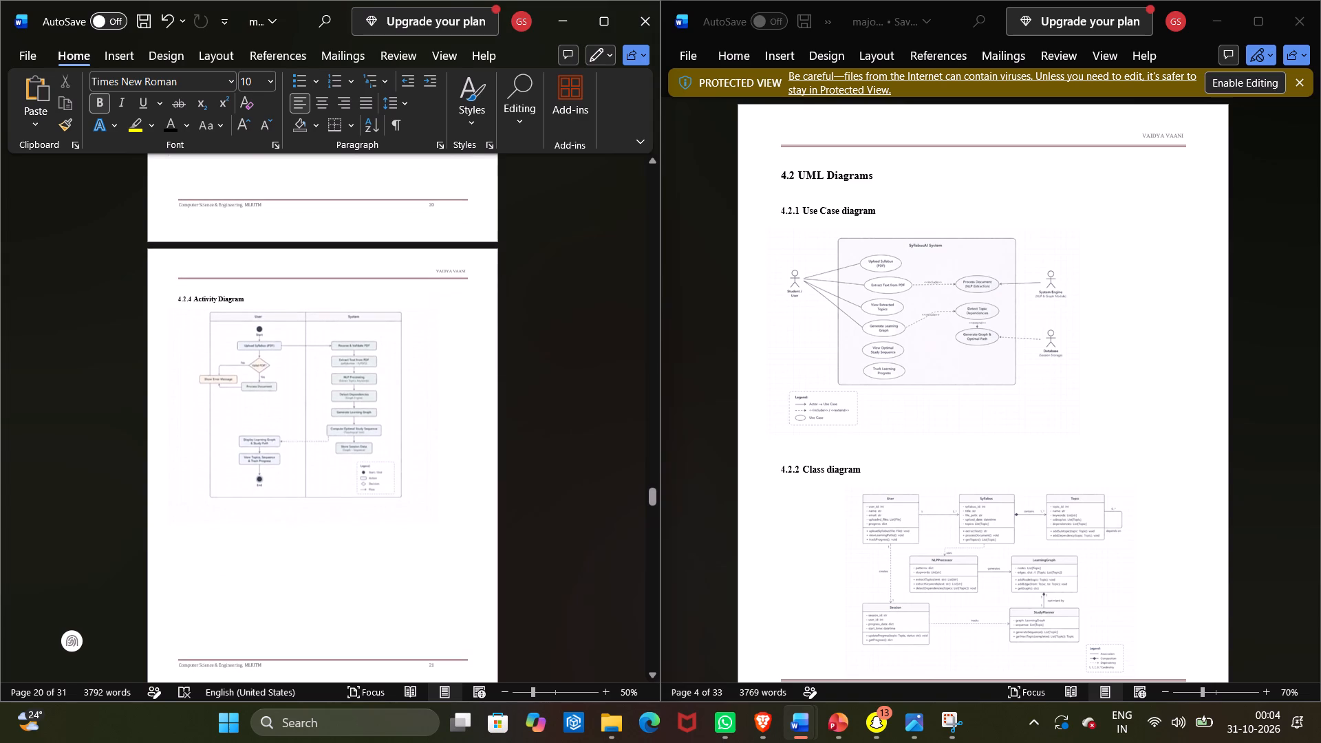
{"action": "left_click", "coordinate": [916, 718]}
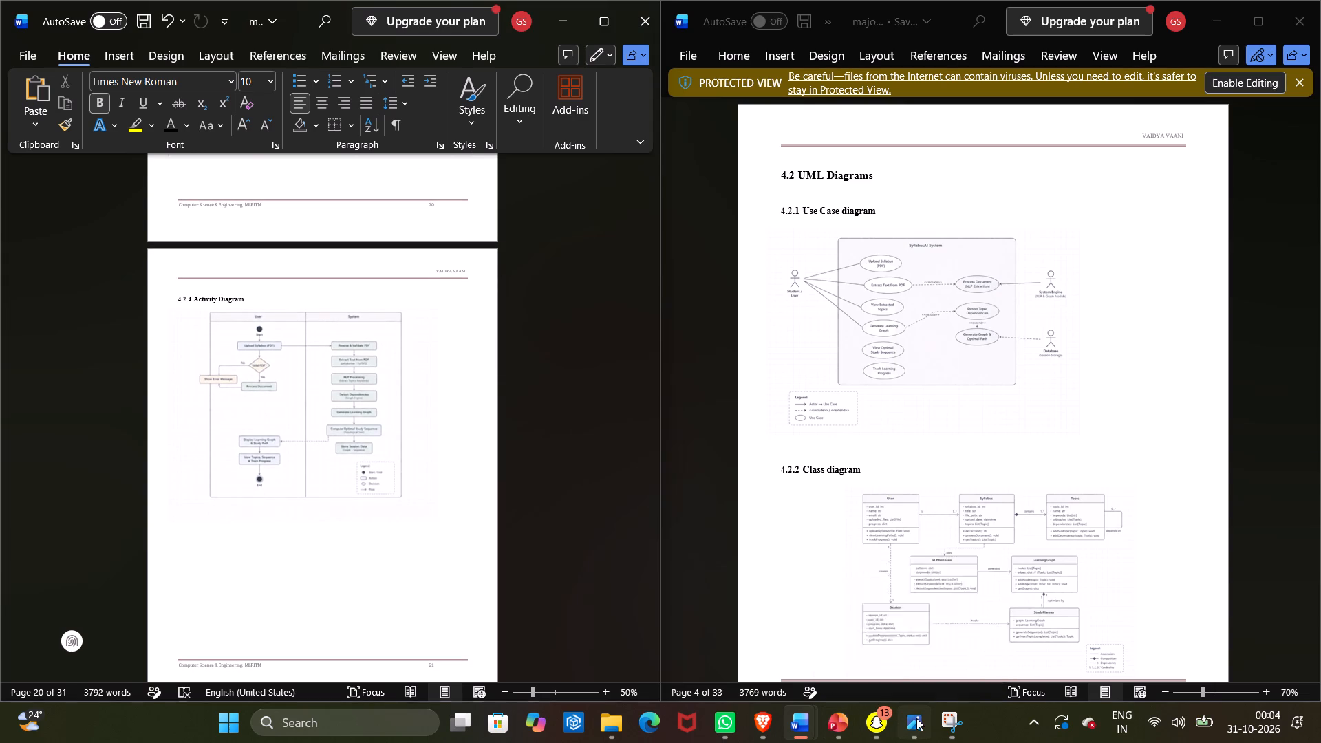
{"action": "left_click", "coordinate": [950, 714]}
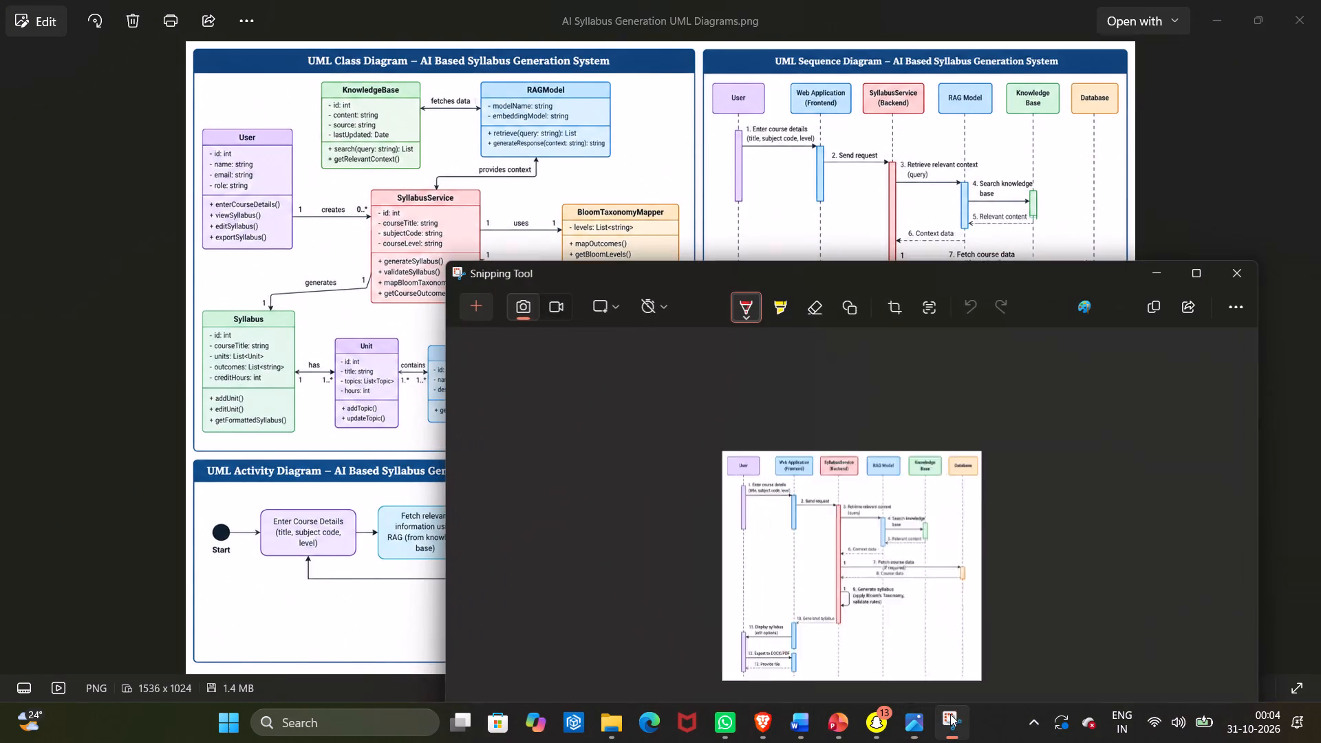
{"action": "left_click", "coordinate": [483, 305]}
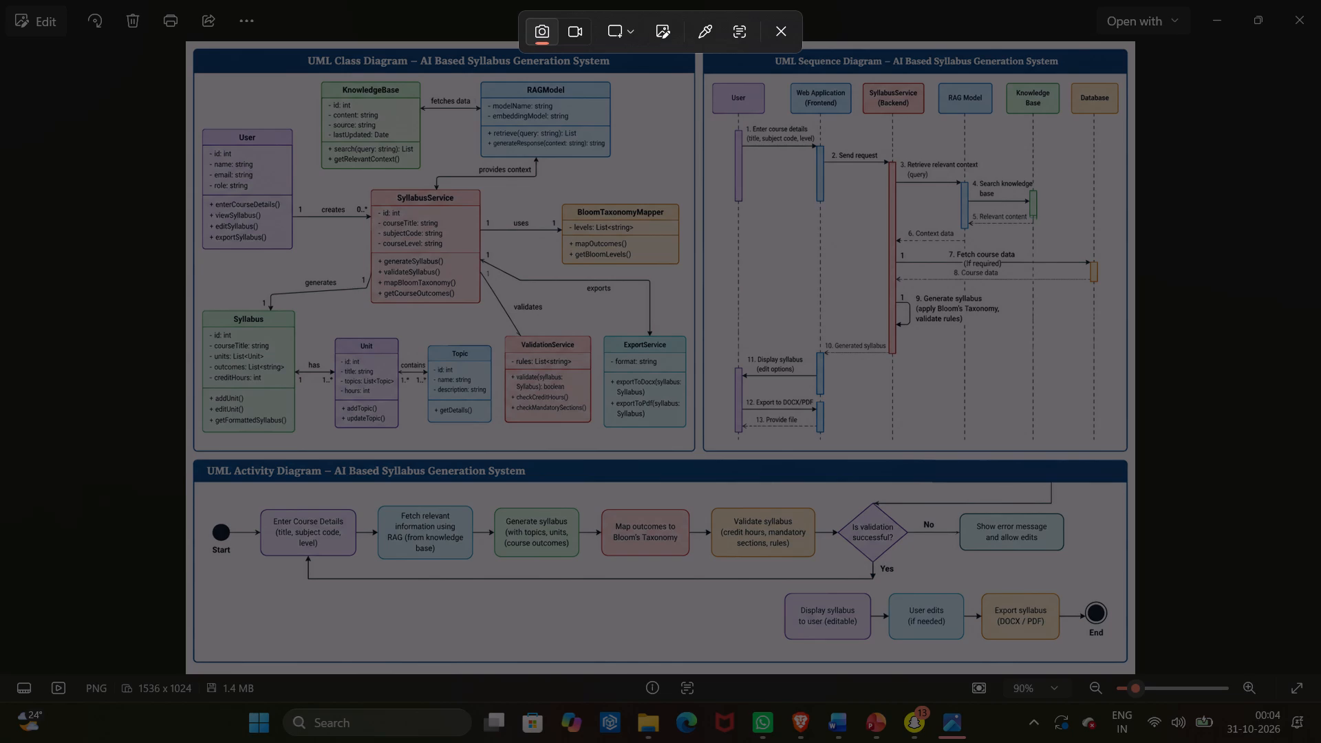
{"action": "left_click_drag", "start_coordinate": [195, 485], "coordinate": [925, 656]}
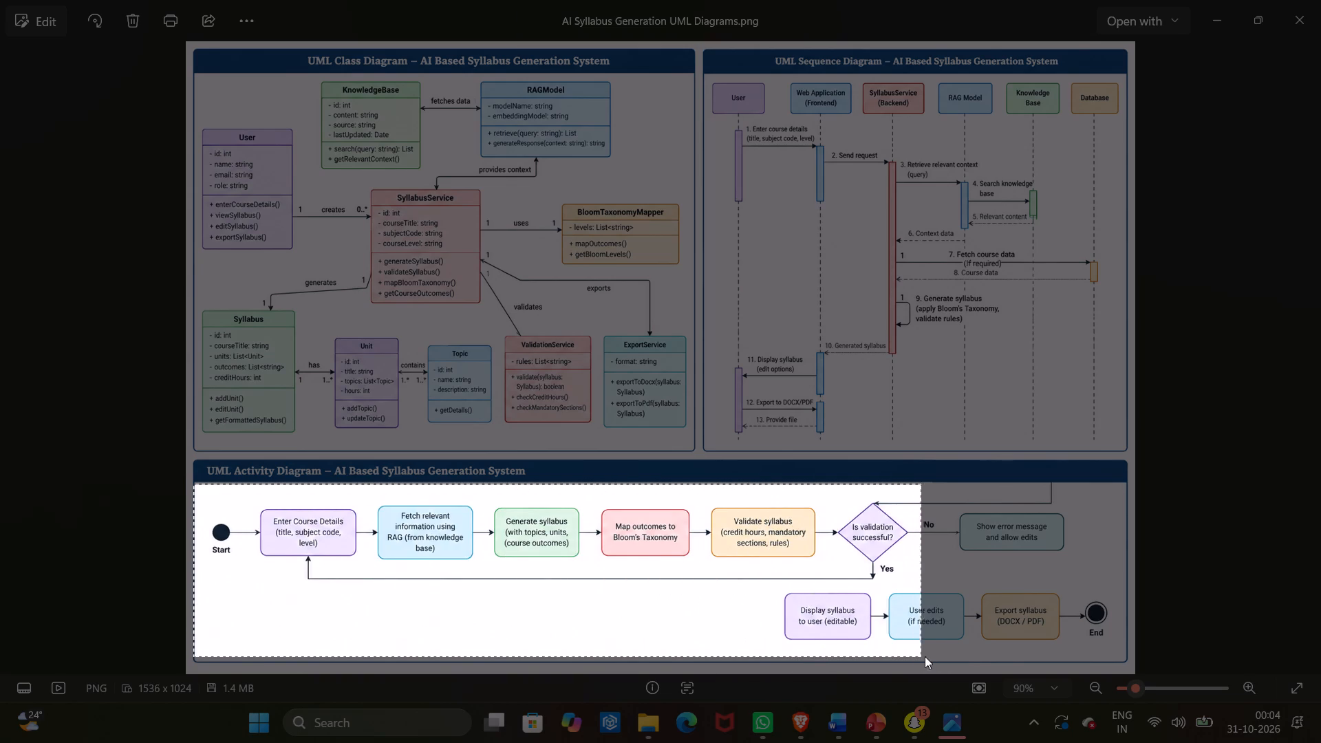
{"action": "left_click_drag", "start_coordinate": [925, 656], "coordinate": [1161, 653]}
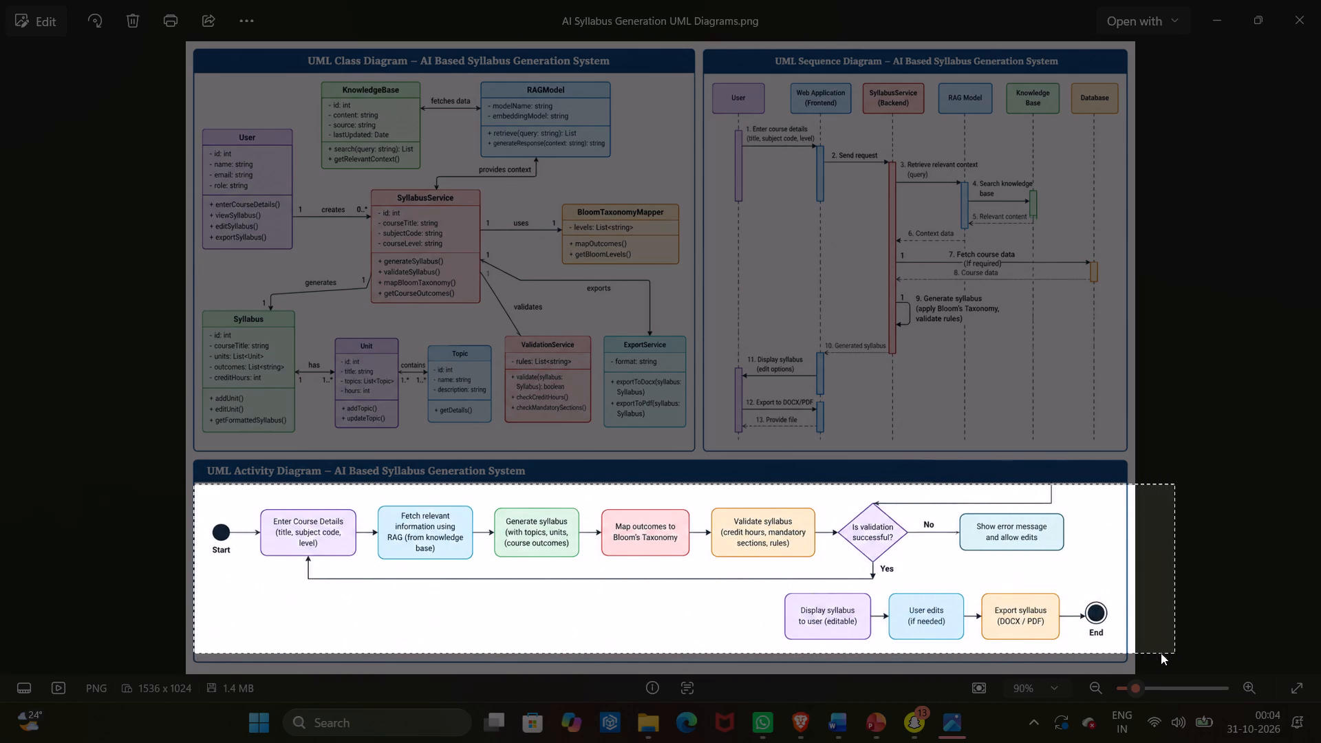
{"action": "left_click_drag", "start_coordinate": [1161, 653], "coordinate": [1123, 654]}
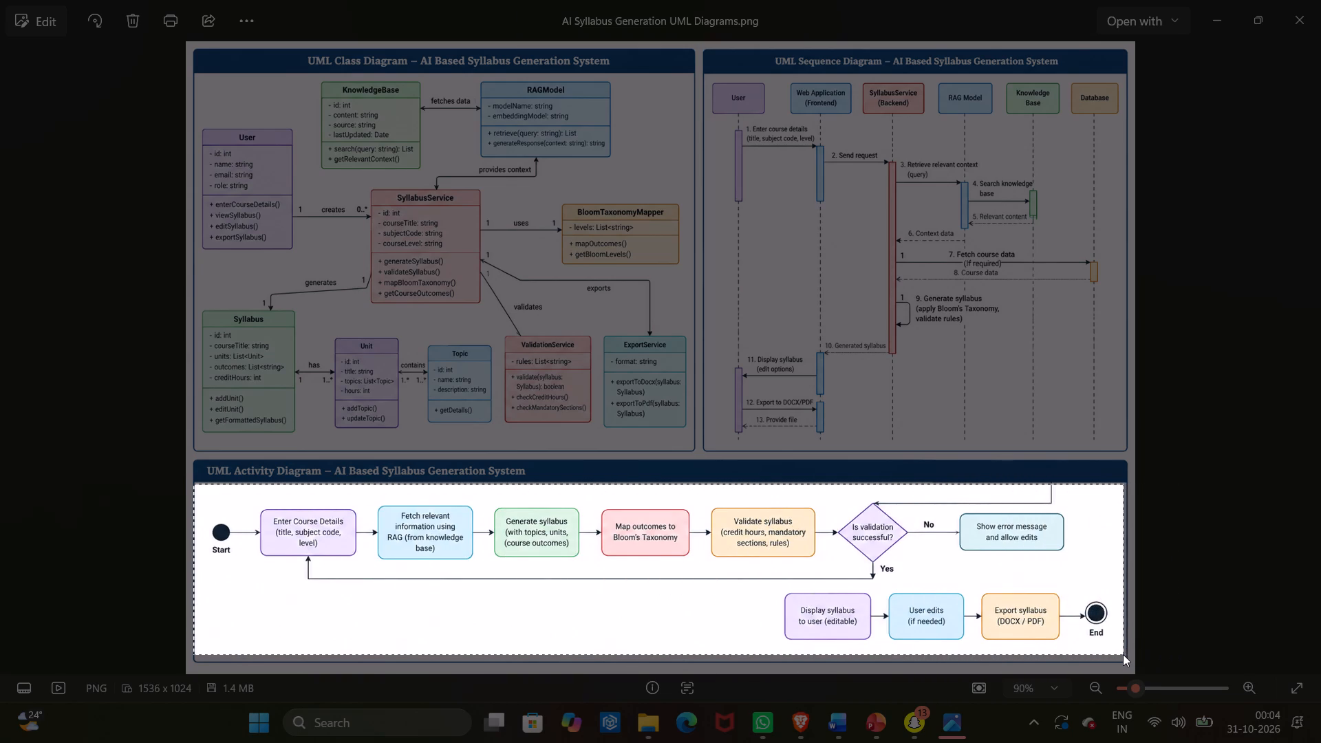
{"action": "left_click_drag", "start_coordinate": [1123, 654], "coordinate": [1119, 654]}
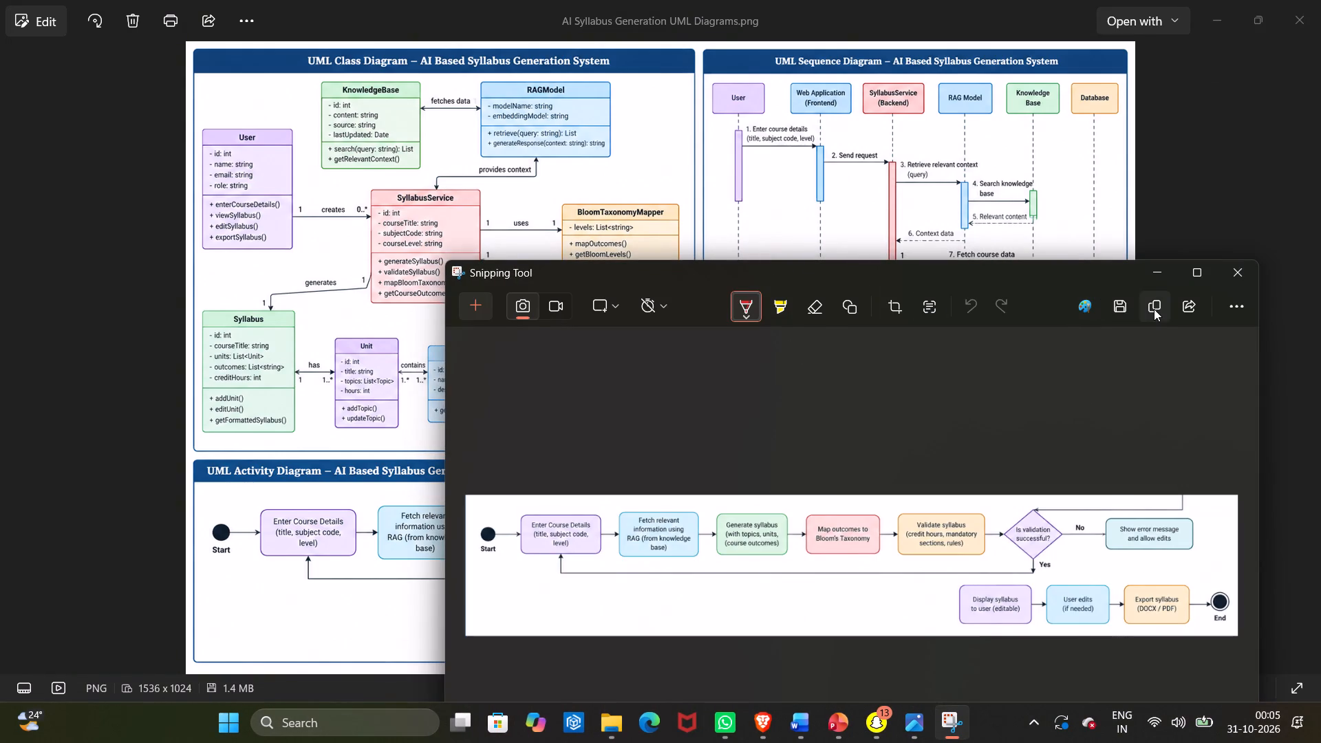
{"action": "left_click", "coordinate": [1154, 309]}
Switch back to the report in Word and replace the old activity diagram under the 4.2.4 heading with the copied snip.
{"action": "left_click", "coordinate": [1169, 270]}
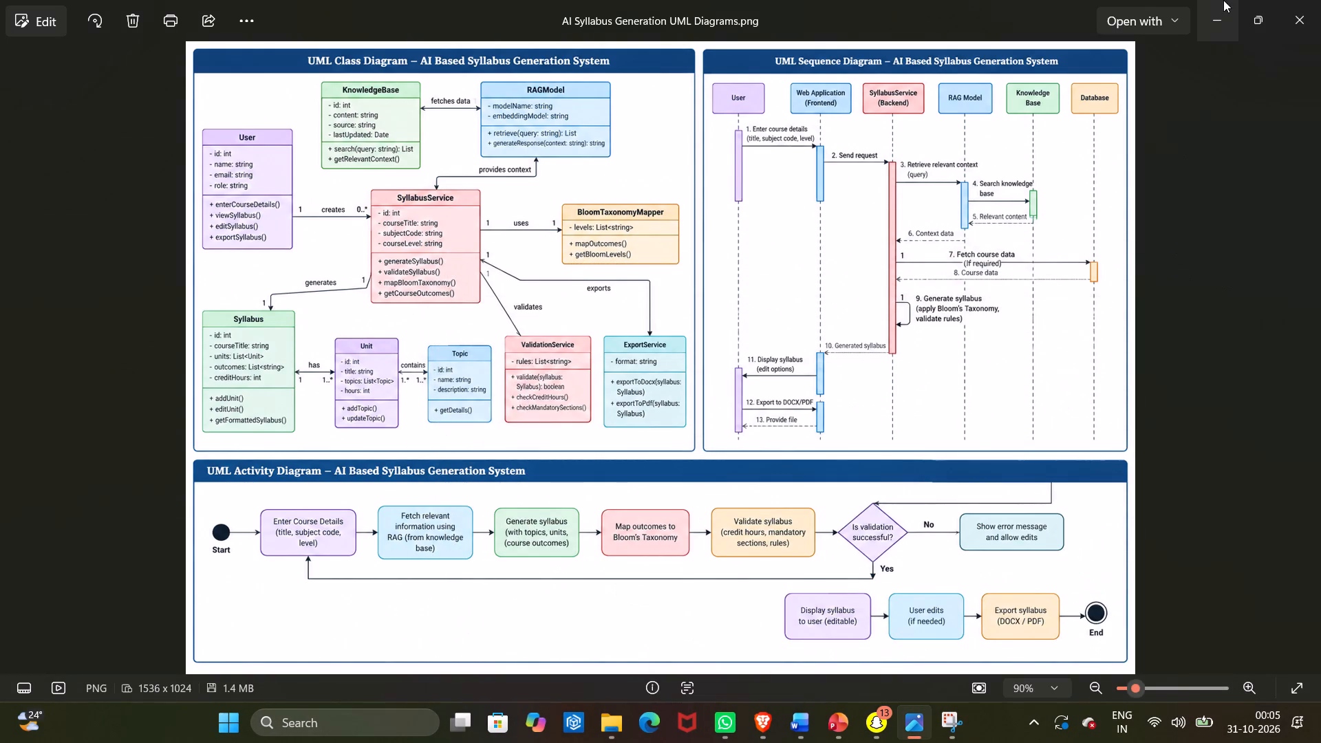
{"action": "left_click", "coordinate": [1223, 1]}
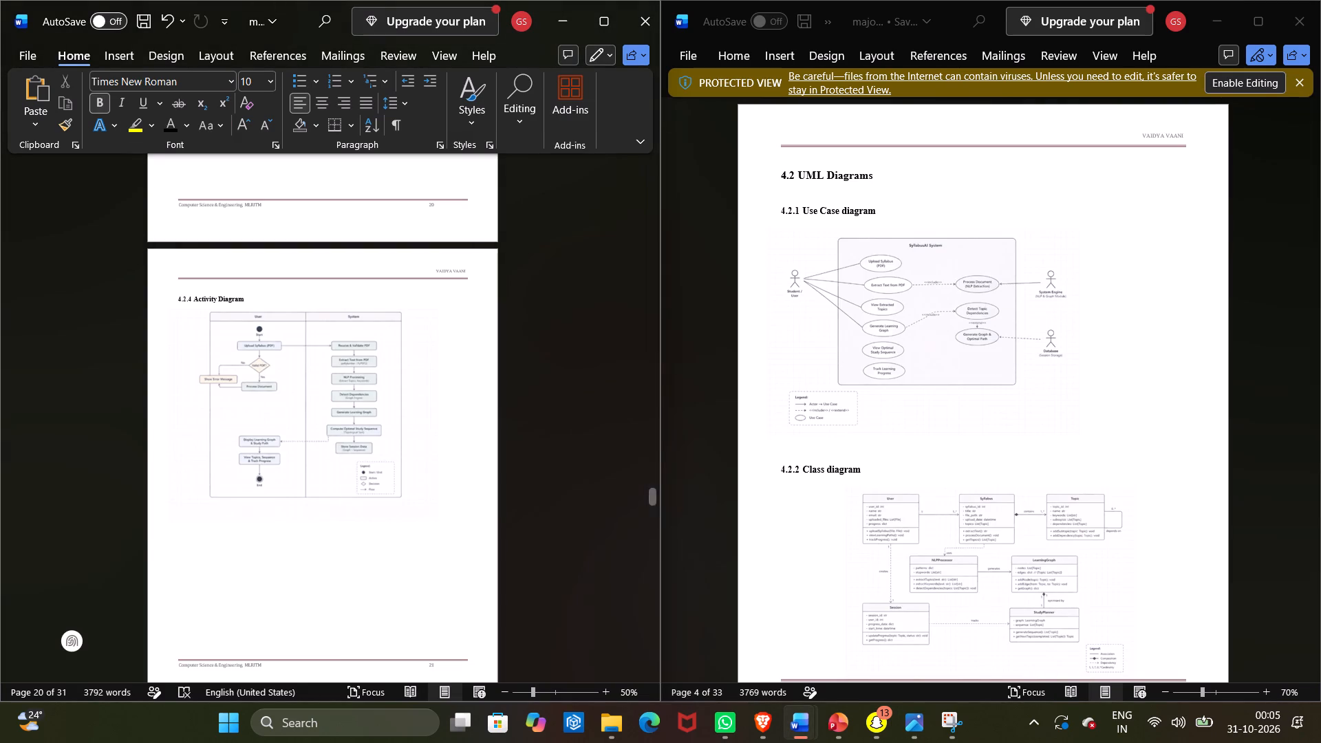
{"action": "left_click", "coordinate": [292, 376]}
{"action": "key", "text": "Delete"}
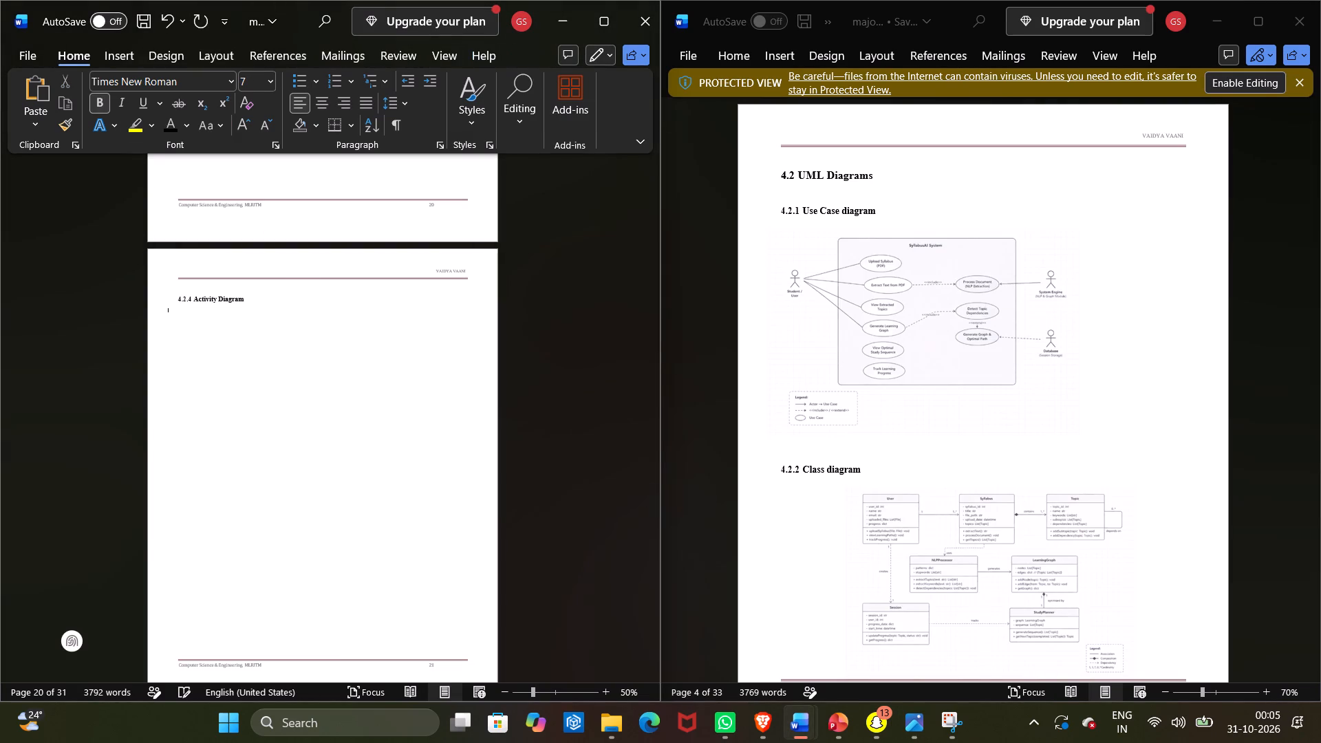
{"action": "key", "text": "ctrl+v"}
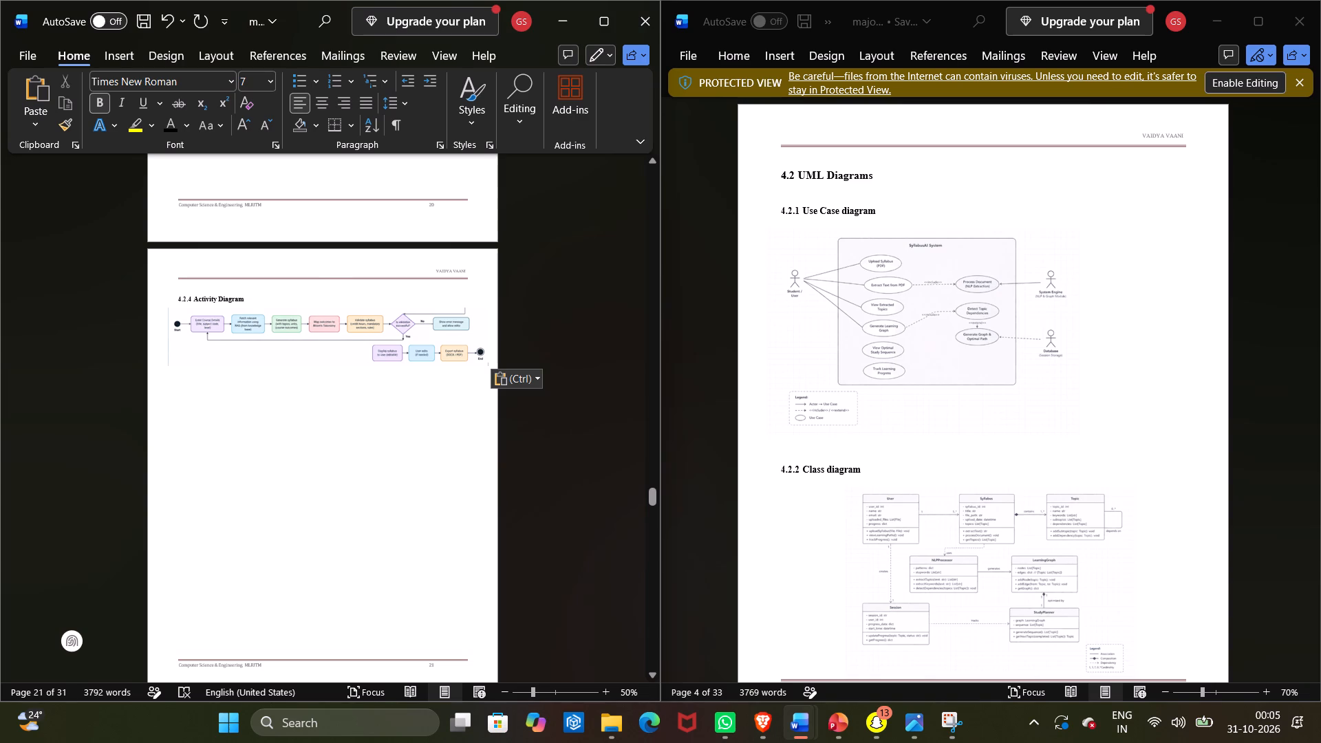
Resize the pasted activity diagram under the 4.2.4 heading to slightly wider than the text width and roughly double its height.
{"action": "left_click", "coordinate": [461, 350]}
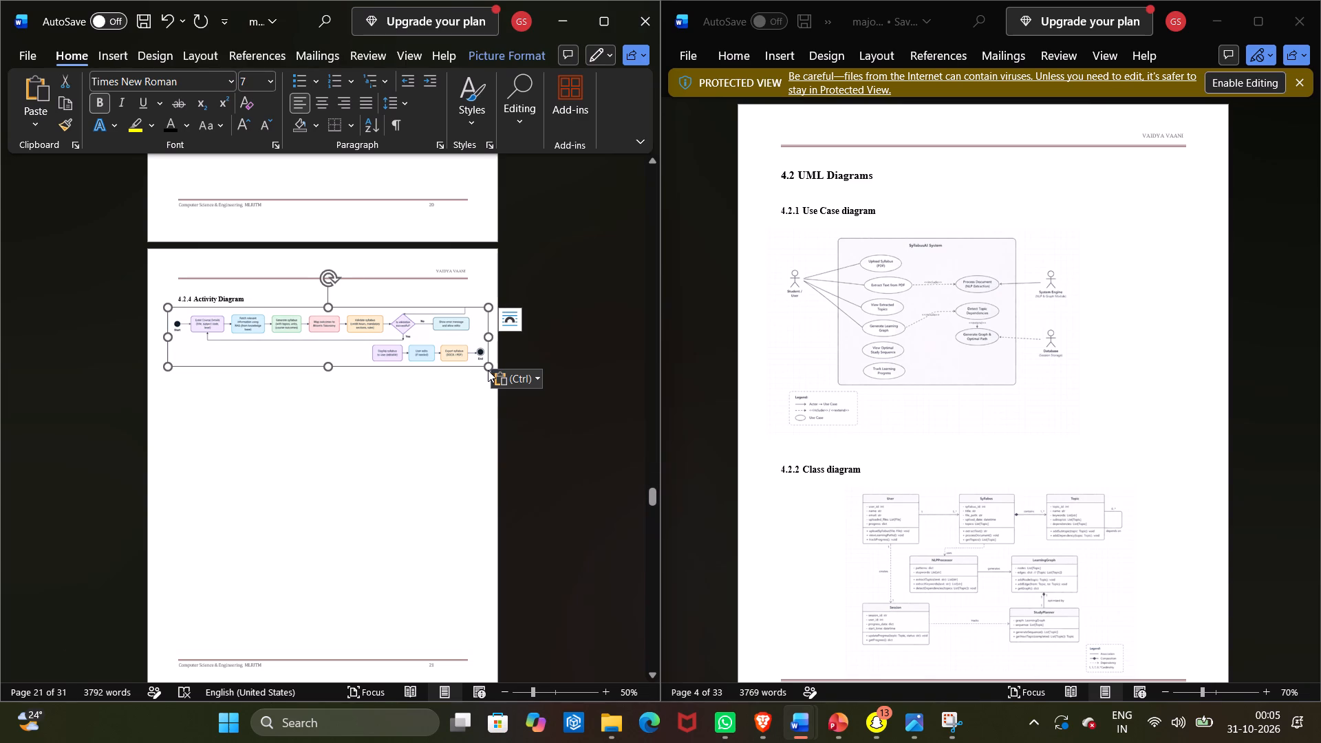
{"action": "left_click_drag", "start_coordinate": [488, 366], "coordinate": [464, 381]}
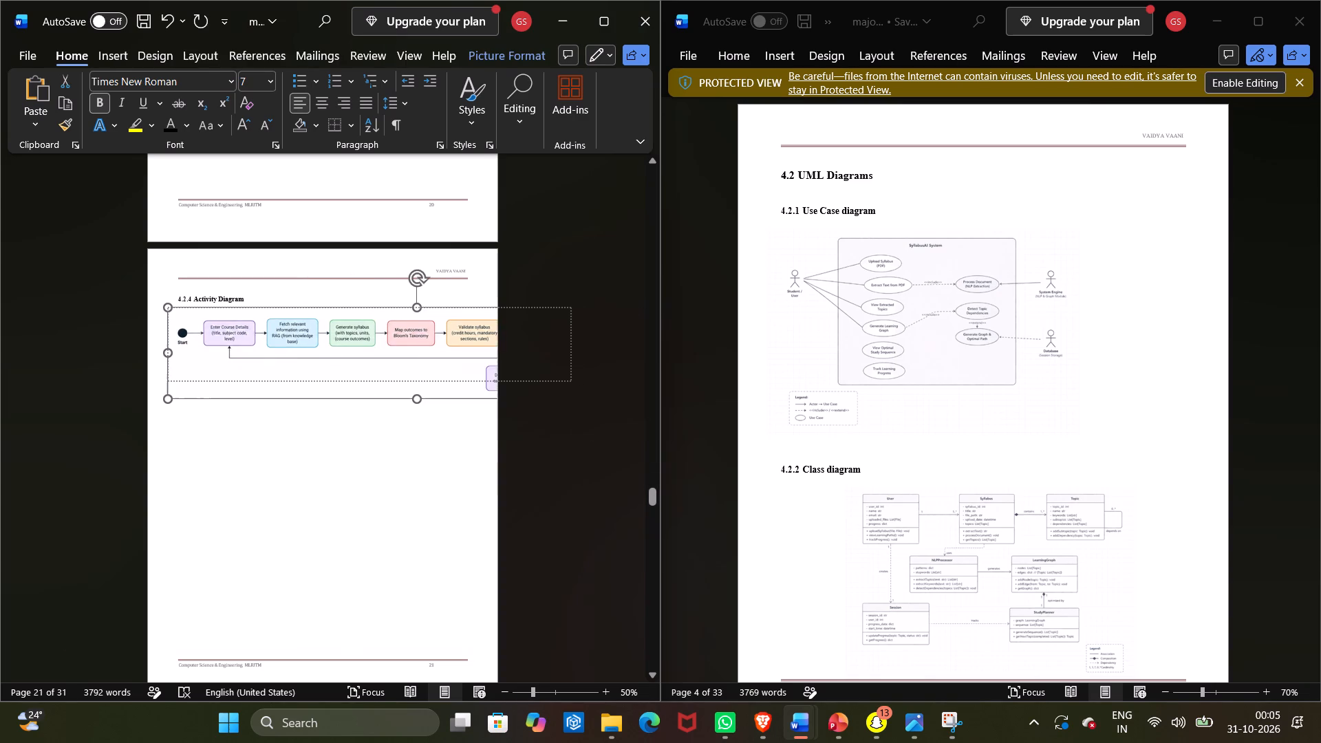
{"action": "left_click_drag", "start_coordinate": [464, 381], "coordinate": [469, 330]}
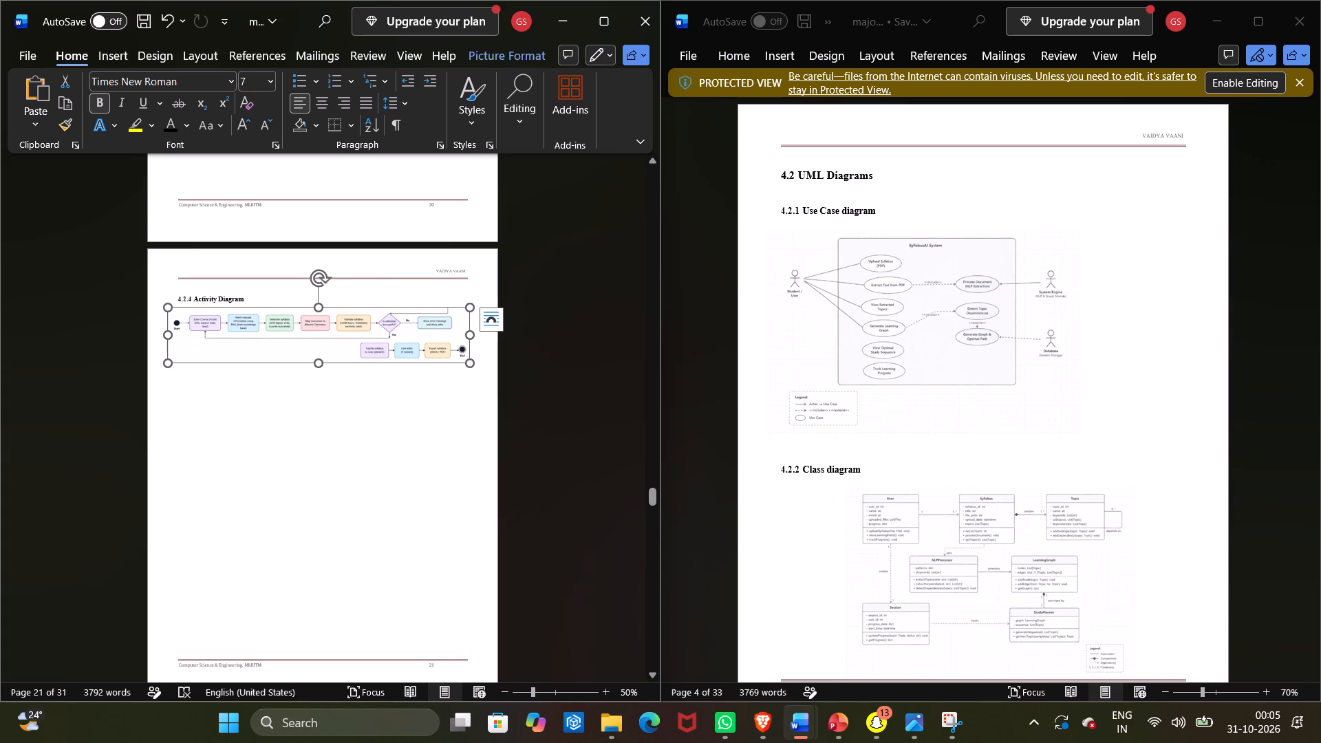
{"action": "left_click_drag", "start_coordinate": [319, 365], "coordinate": [315, 423]}
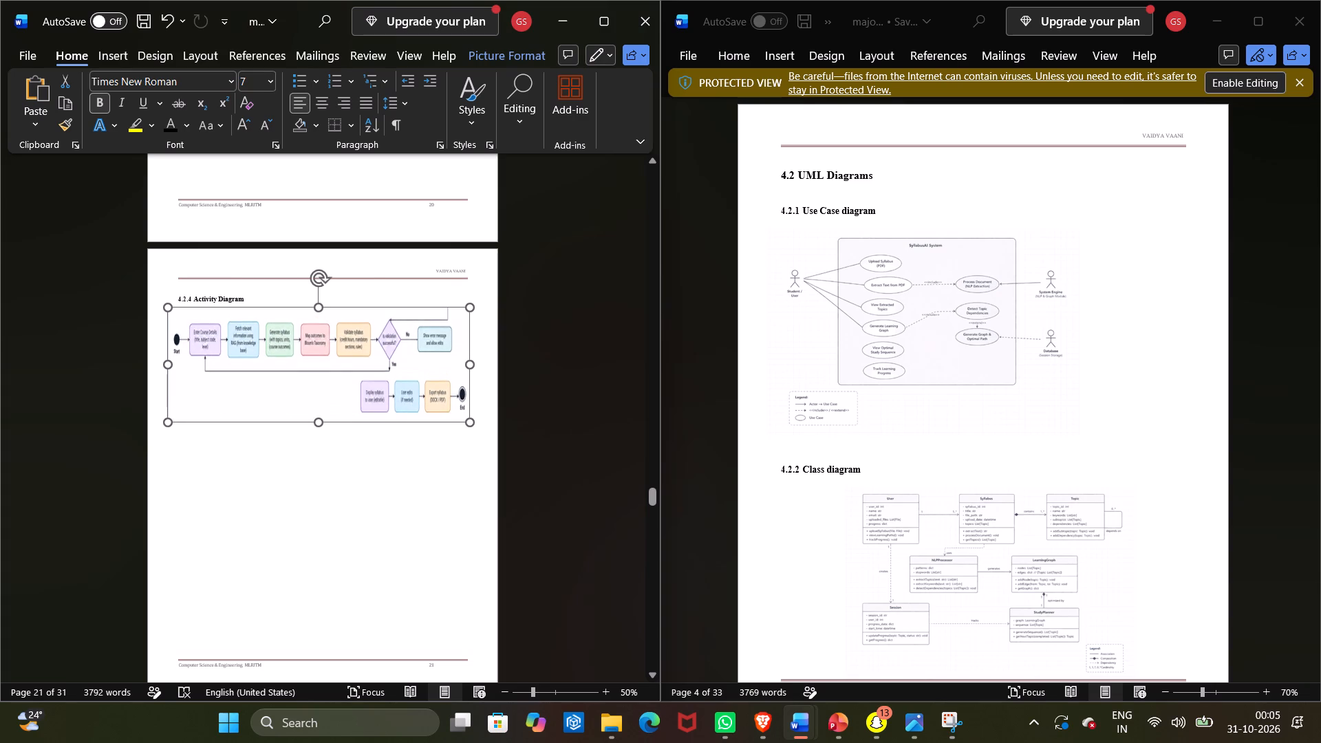
{"action": "left_click_drag", "start_coordinate": [315, 423], "coordinate": [335, 460]}
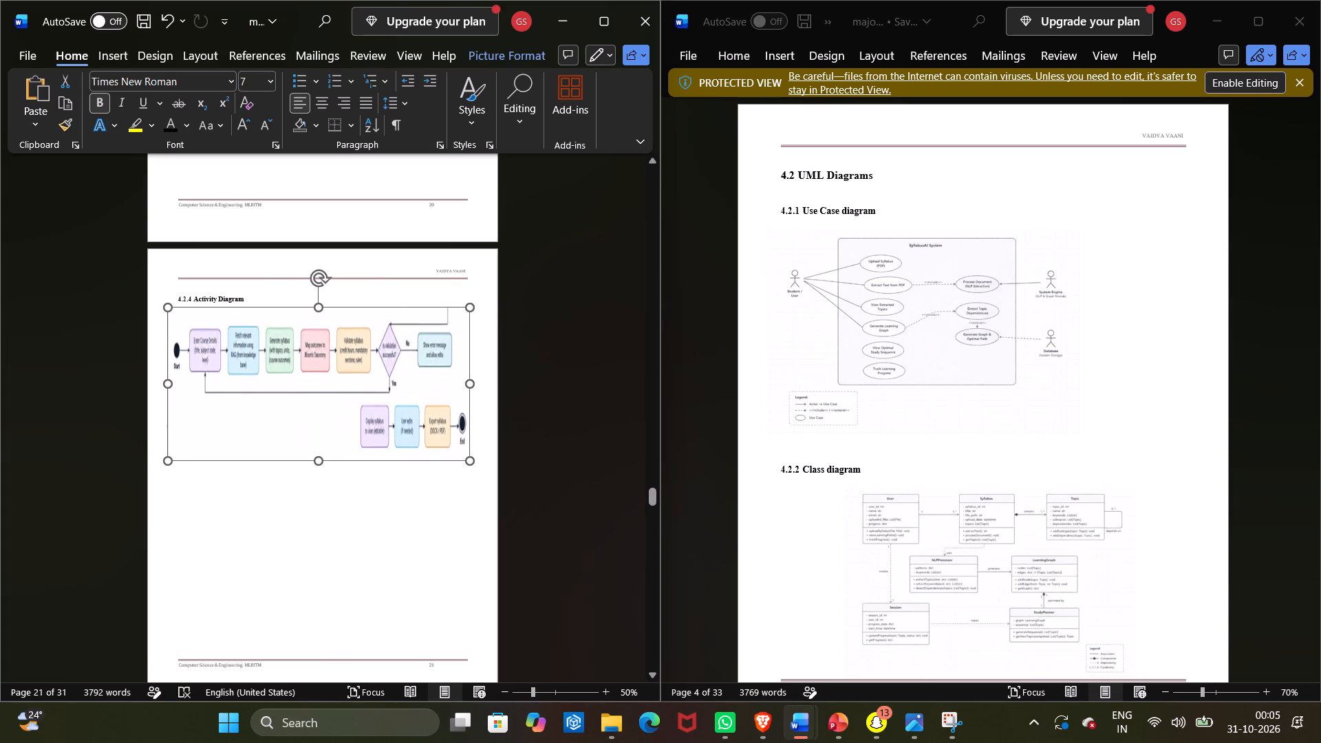
{"action": "left_click_drag", "start_coordinate": [335, 460], "coordinate": [343, 413]}
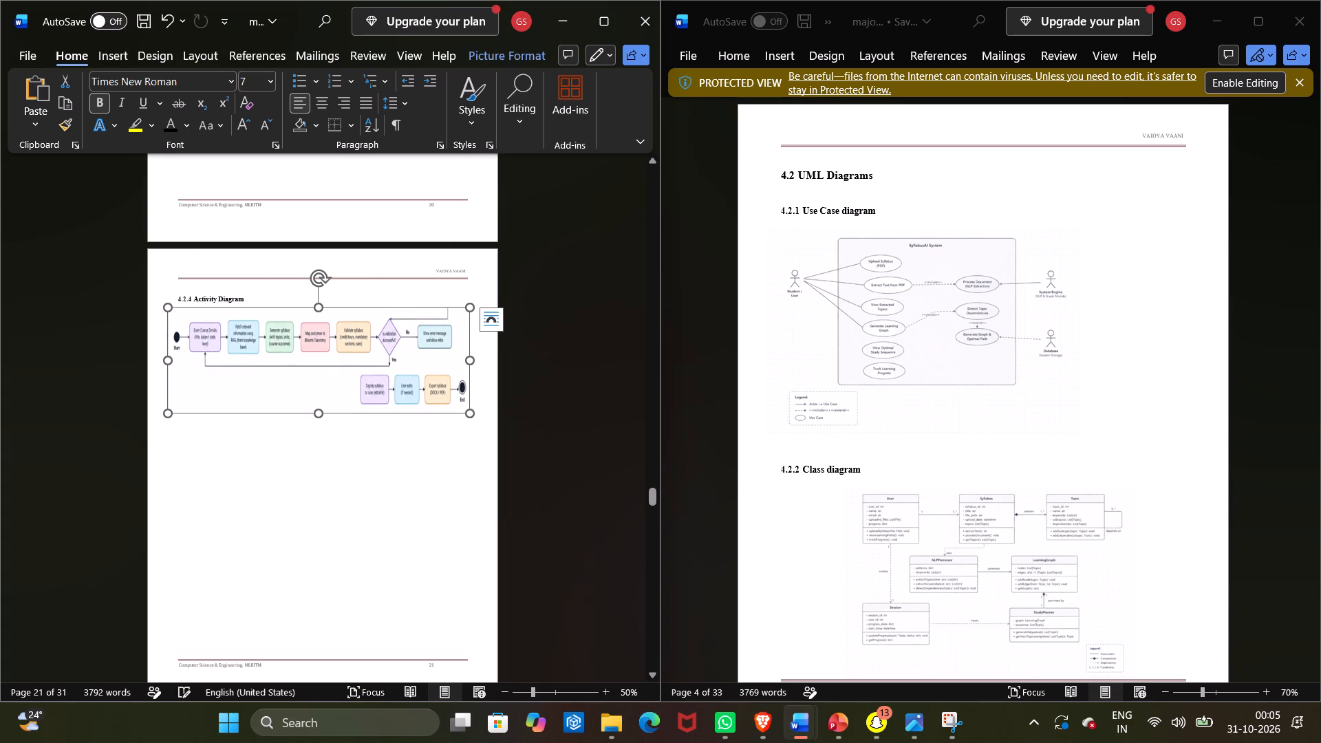
{"action": "left_click", "coordinate": [343, 444]}
{"action": "scroll", "coordinate": [339, 368], "scroll_direction": "up", "scroll_amount": 3, "text": "ctrl"}
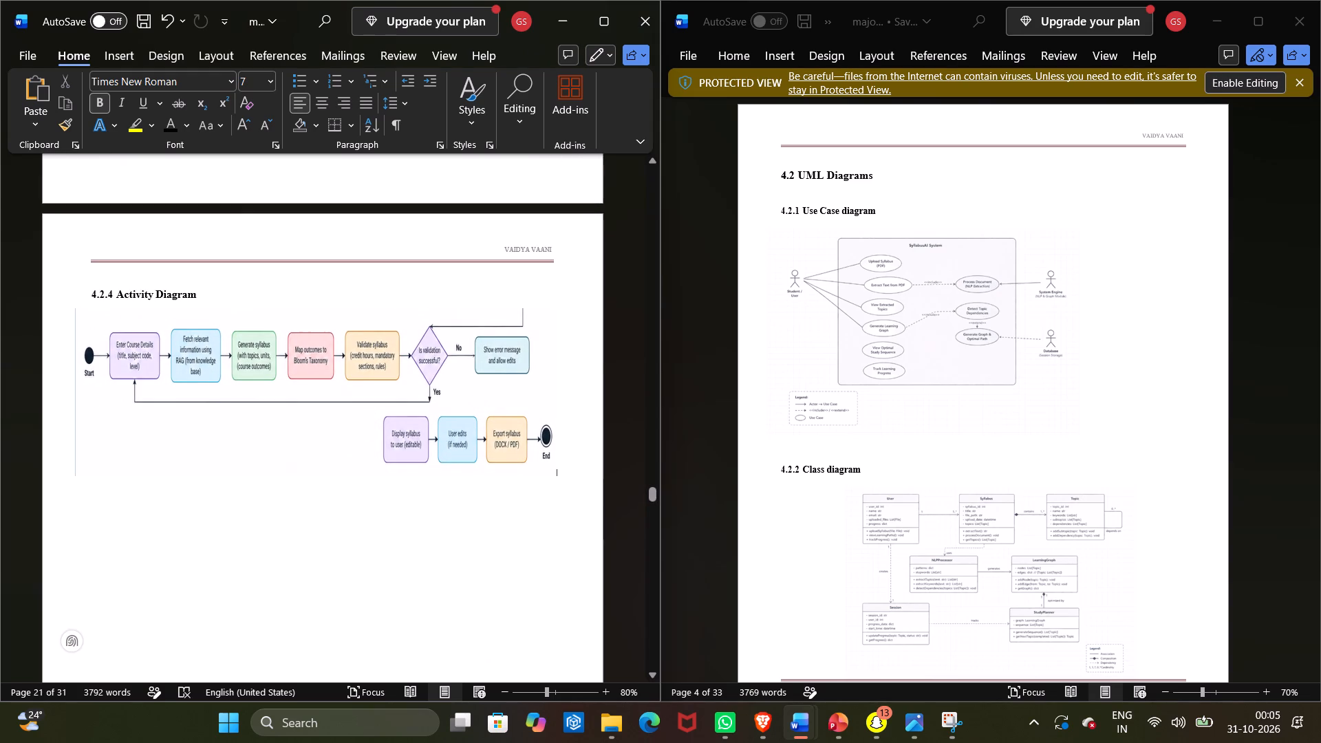
{"action": "left_click", "coordinate": [493, 374]}
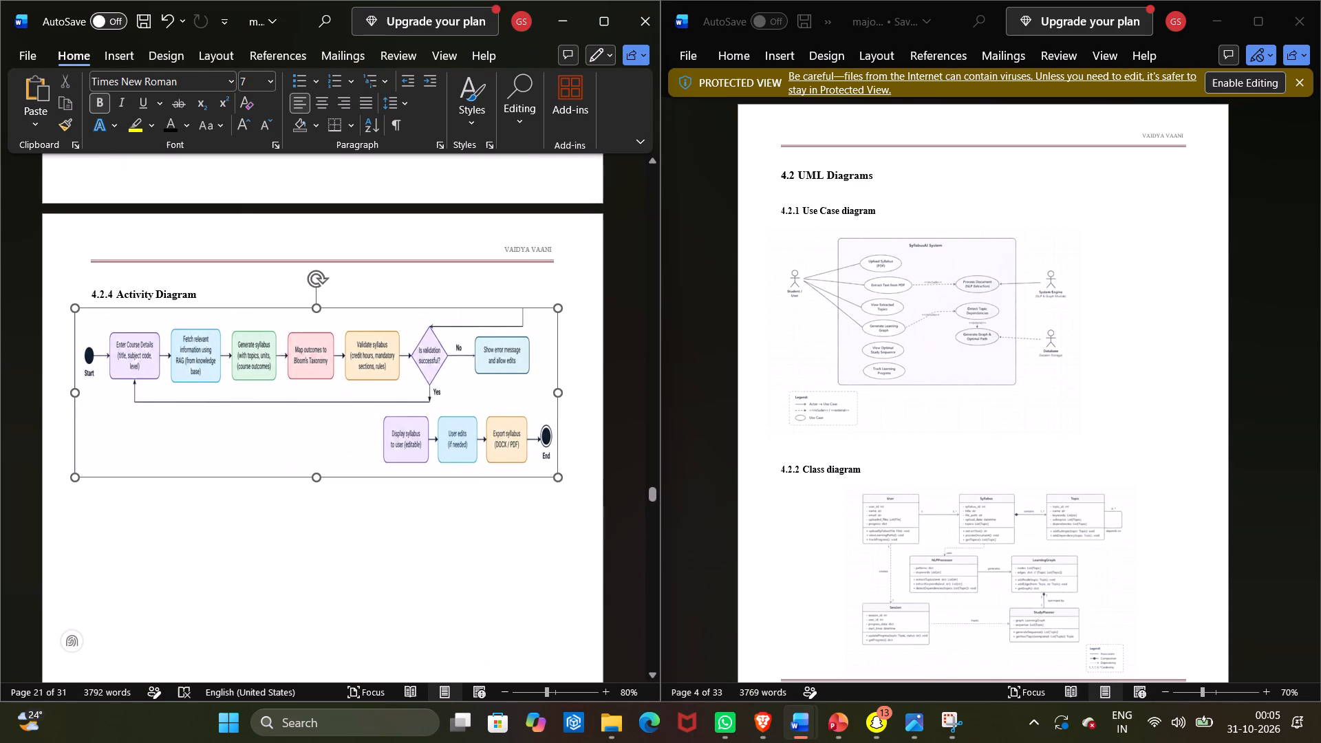
{"action": "left_click_drag", "start_coordinate": [558, 396], "coordinate": [574, 398]}
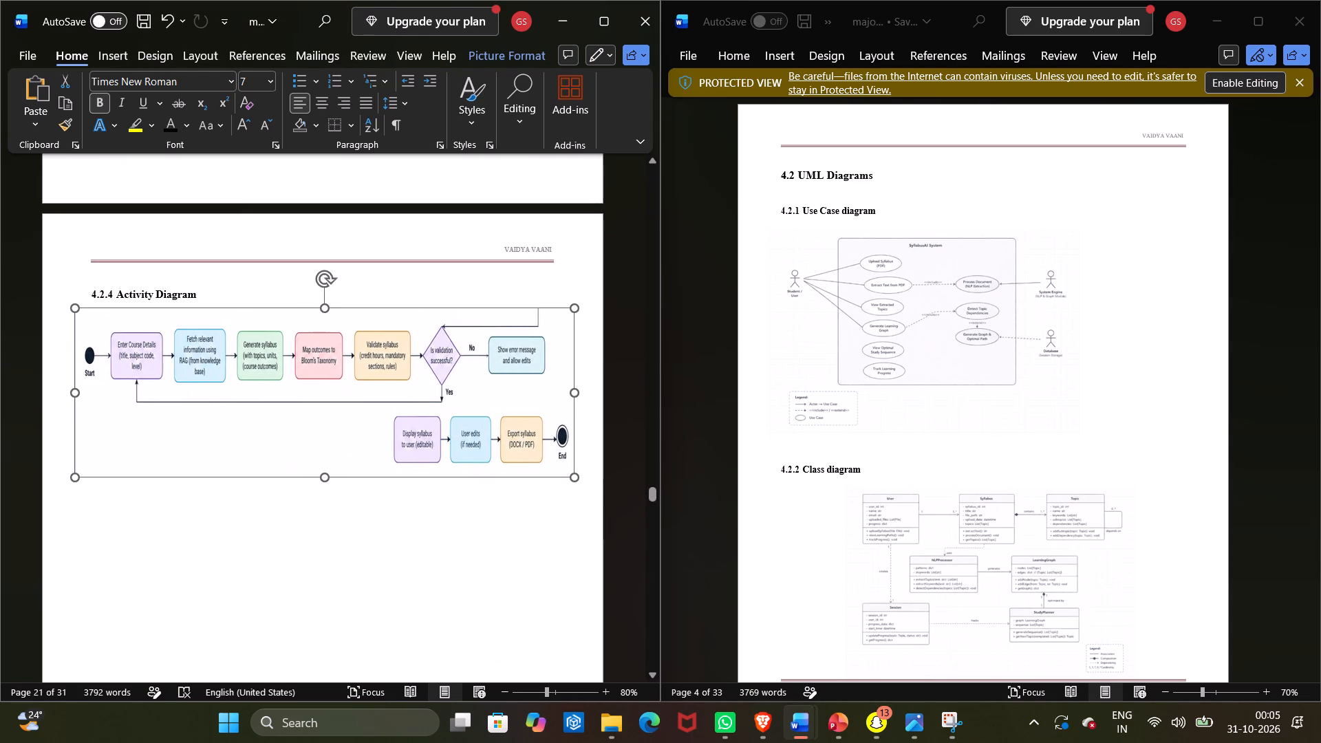
{"action": "left_click_drag", "start_coordinate": [574, 398], "coordinate": [571, 400]}
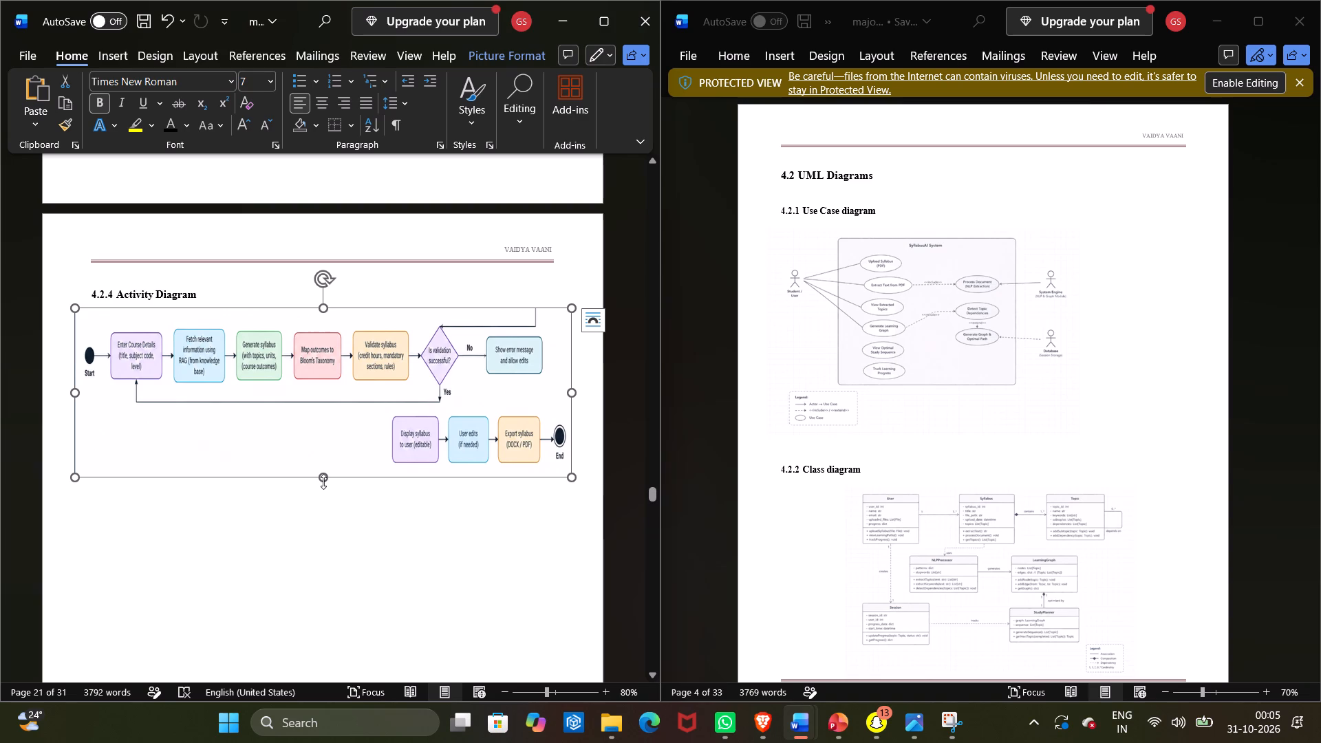
{"action": "left_click_drag", "start_coordinate": [323, 482], "coordinate": [327, 504]}
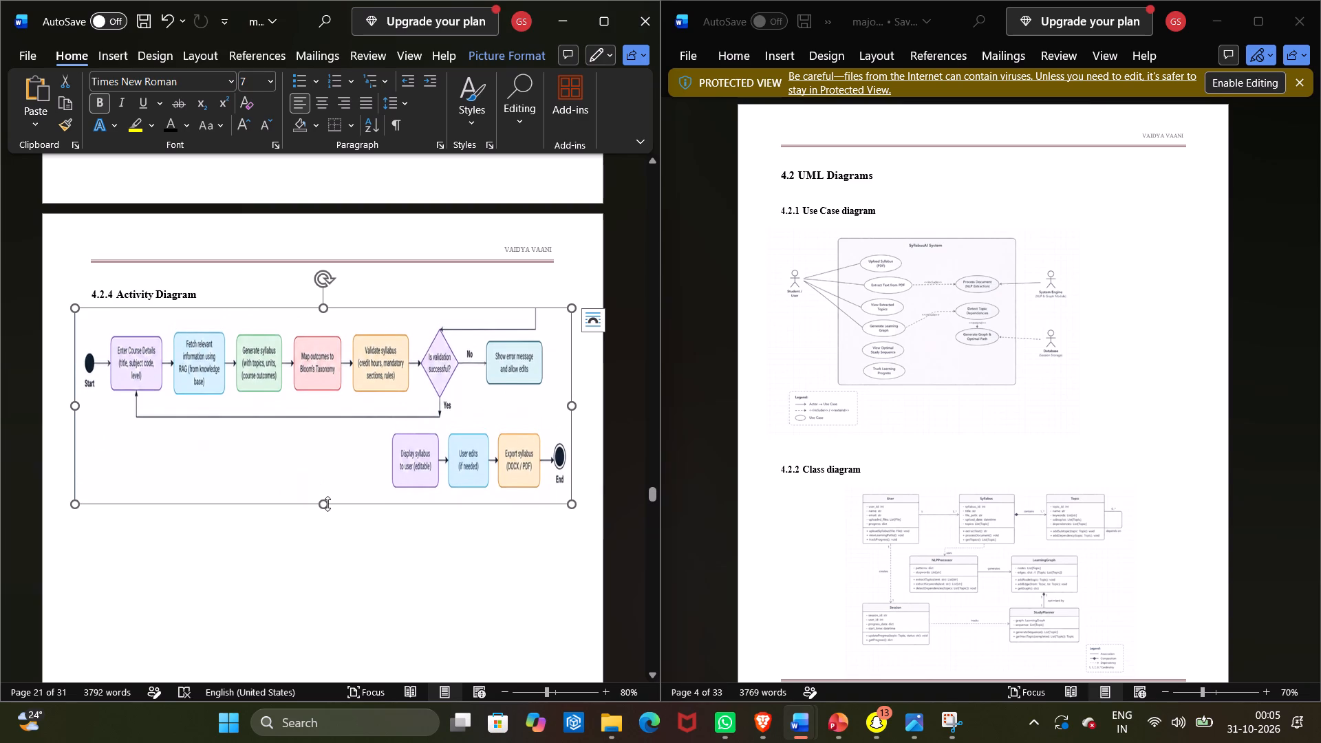
{"action": "left_click", "coordinate": [342, 563]}
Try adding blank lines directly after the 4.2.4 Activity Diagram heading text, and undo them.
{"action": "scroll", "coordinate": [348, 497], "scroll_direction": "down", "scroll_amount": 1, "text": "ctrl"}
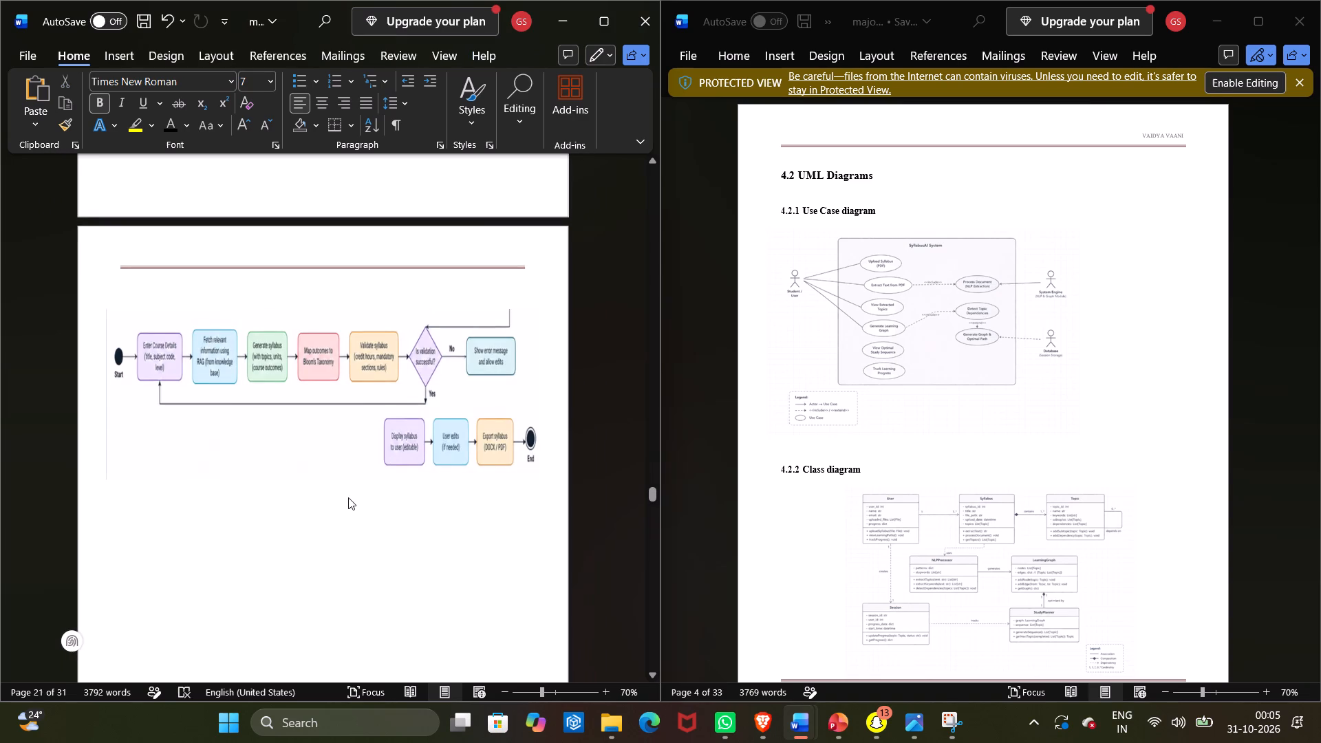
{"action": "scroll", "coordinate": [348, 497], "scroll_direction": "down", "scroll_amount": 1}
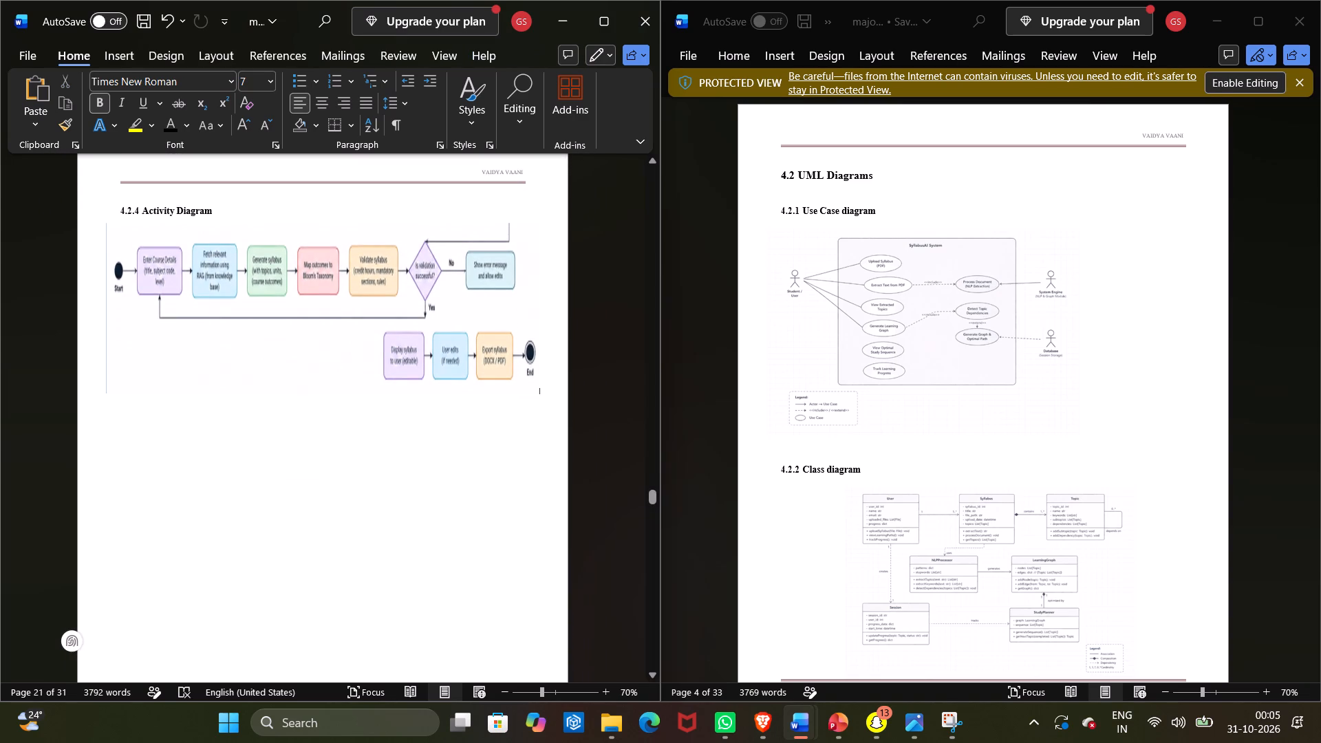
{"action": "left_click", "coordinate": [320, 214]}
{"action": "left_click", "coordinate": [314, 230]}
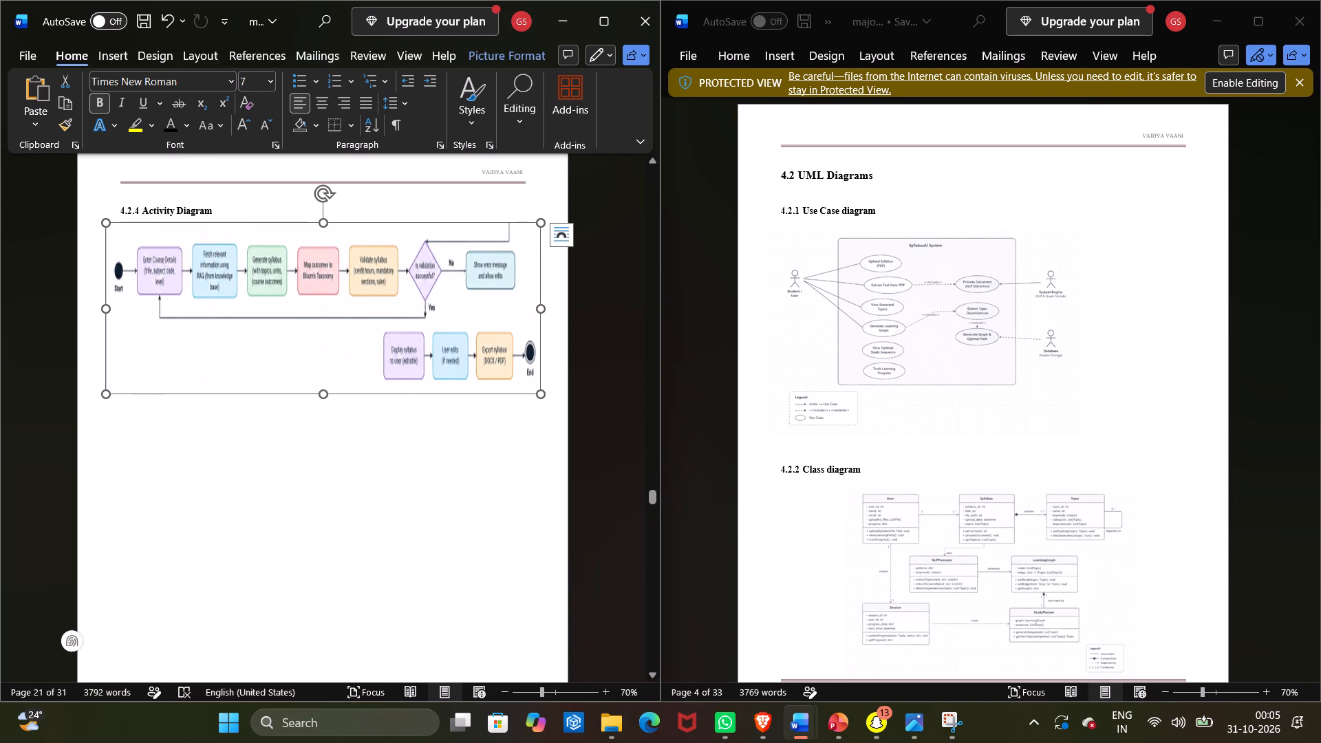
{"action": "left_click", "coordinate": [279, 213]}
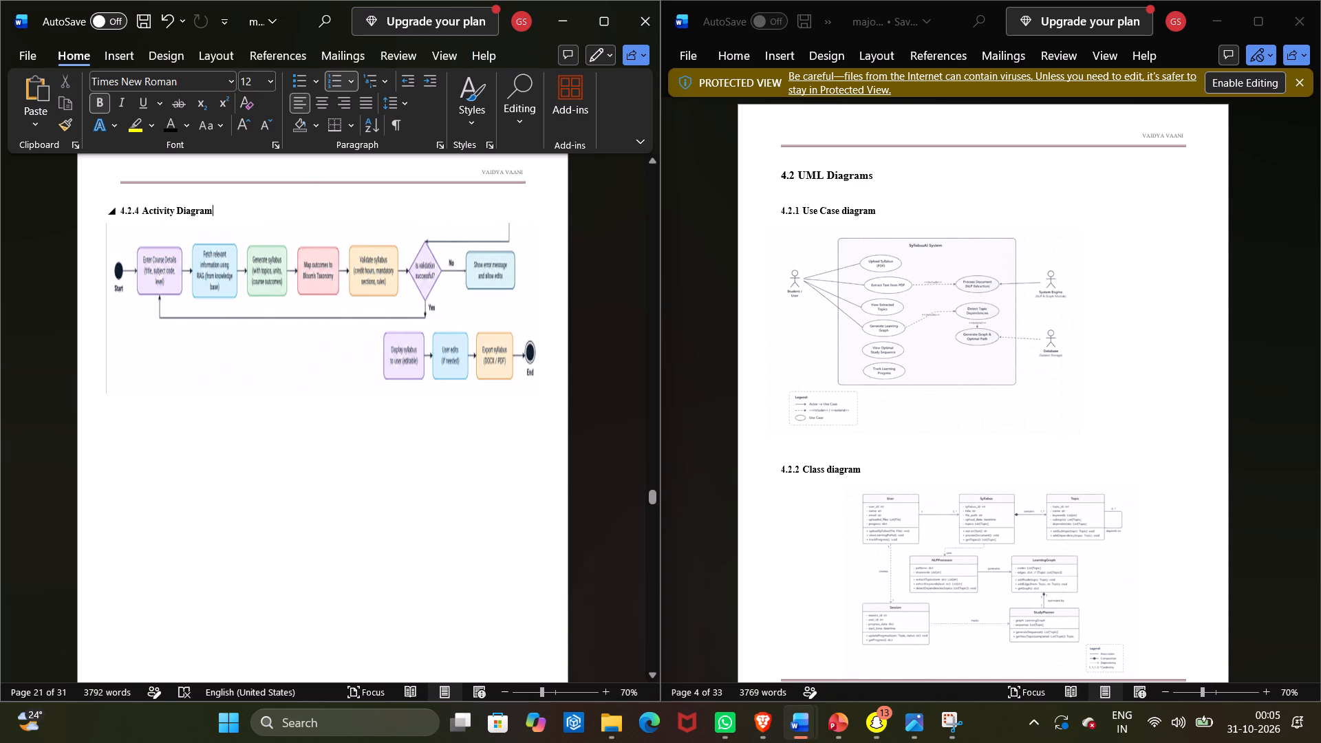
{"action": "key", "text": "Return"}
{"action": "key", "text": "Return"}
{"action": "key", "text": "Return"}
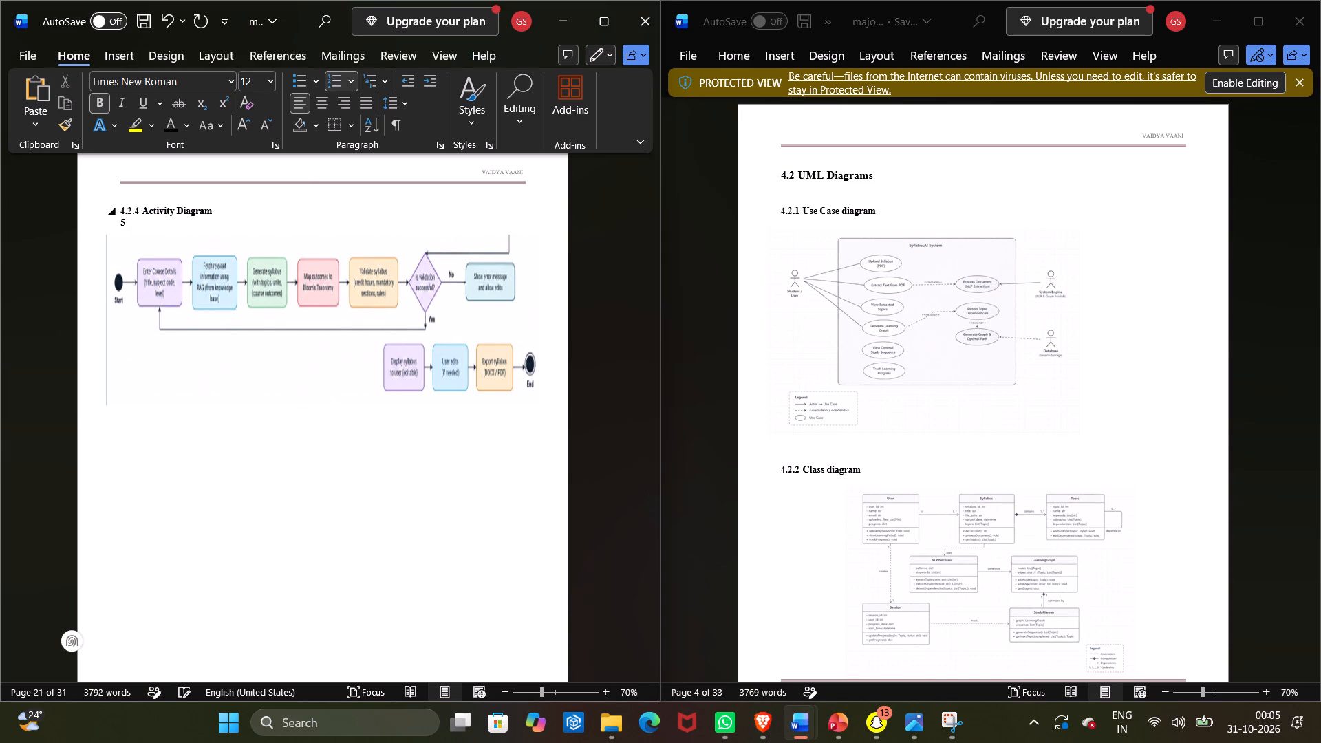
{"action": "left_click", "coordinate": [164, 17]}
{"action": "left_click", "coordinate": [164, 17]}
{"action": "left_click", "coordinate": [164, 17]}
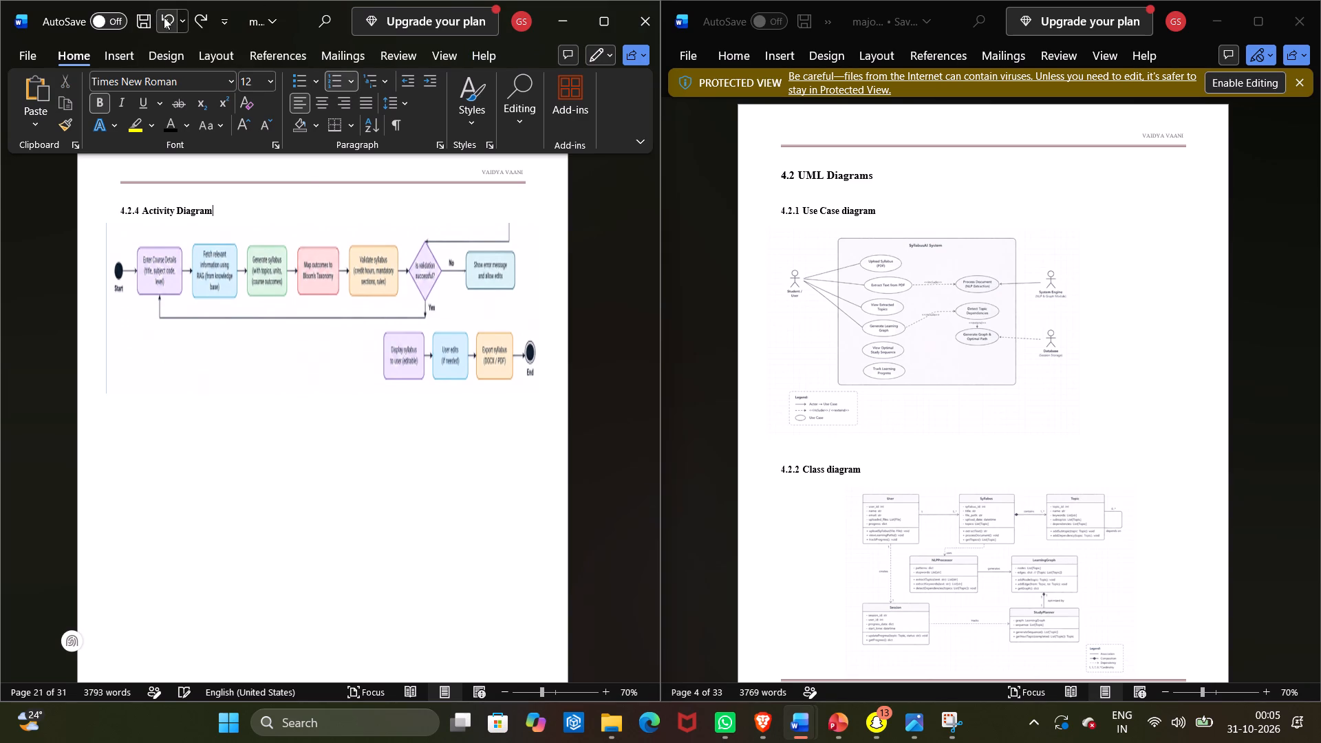
Insert blank lines in front of the activity diagram to space it away from the 4.2.4 heading.
{"action": "left_click", "coordinate": [107, 385]}
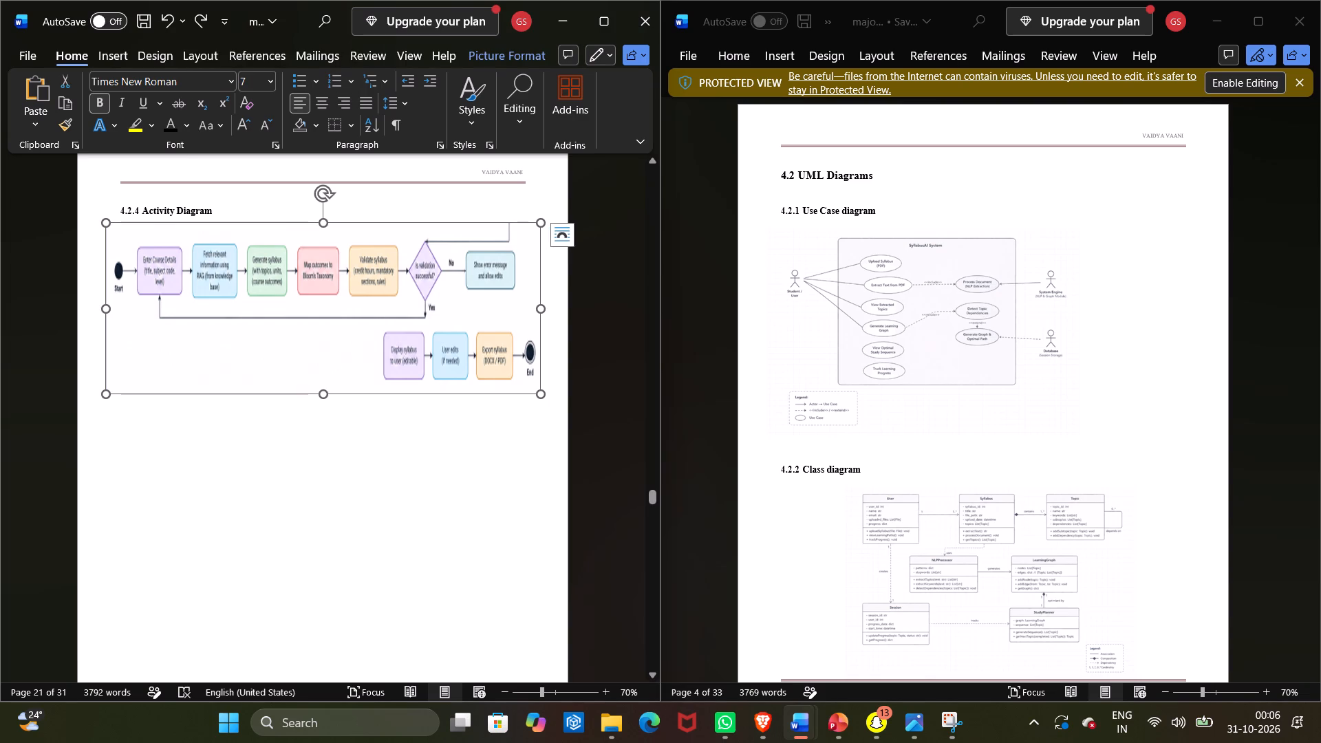
{"action": "left_click", "coordinate": [99, 226]}
{"action": "left_click", "coordinate": [100, 226]}
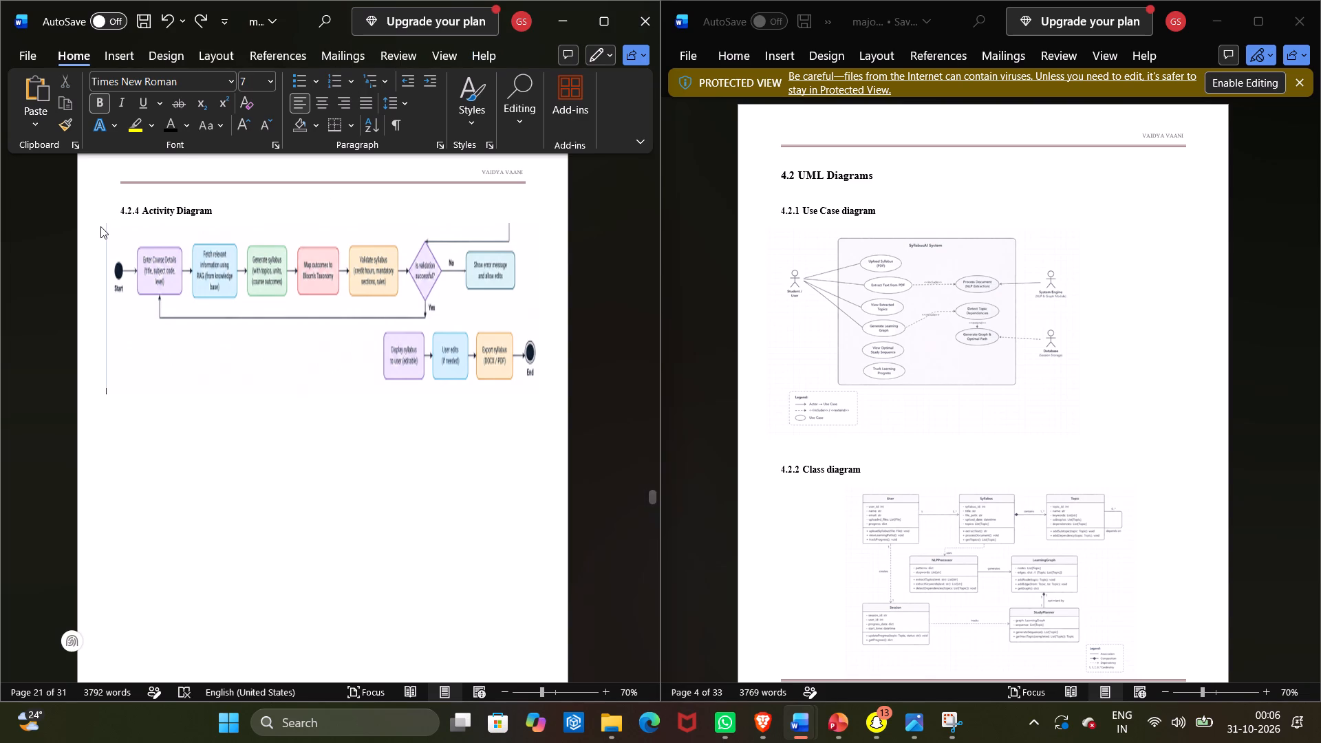
{"action": "key", "text": "Return"}
{"action": "key", "text": "Return"}
{"action": "key", "text": "Return"}
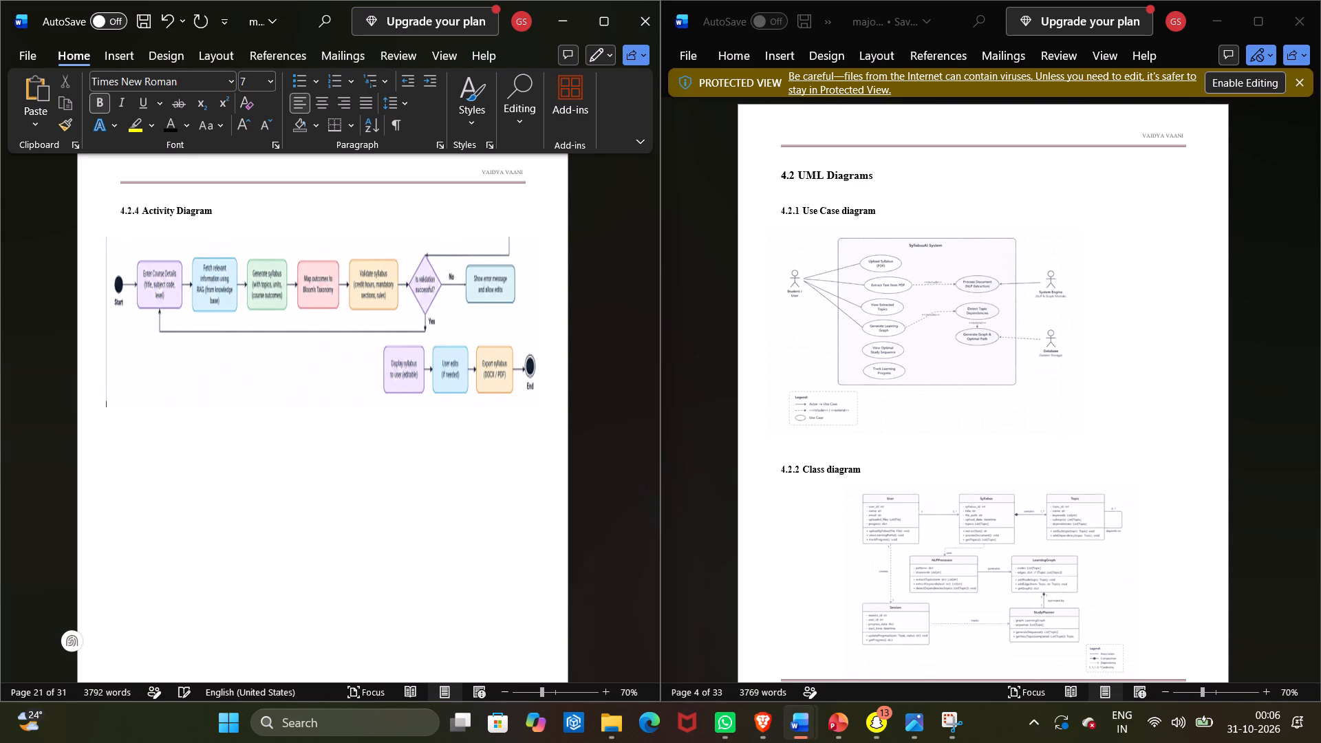
{"action": "key", "text": "Return"}
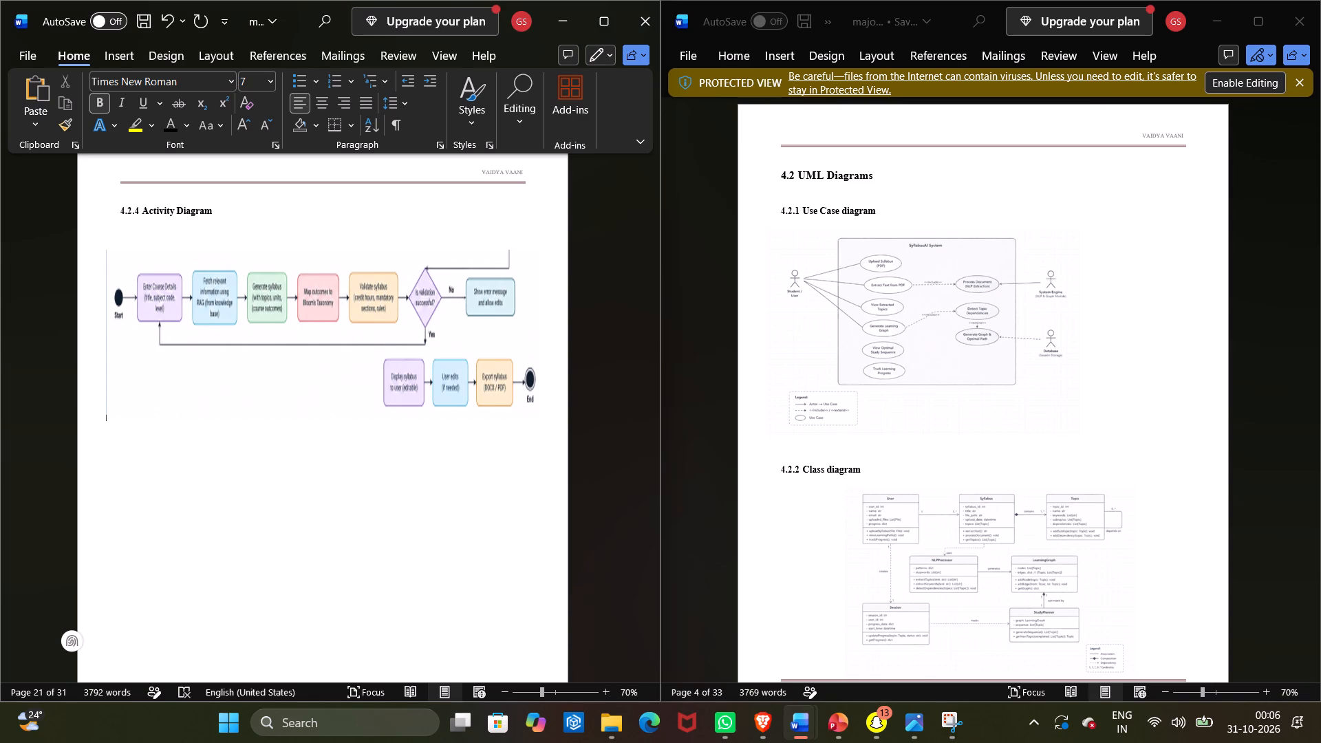
{"action": "left_click", "coordinate": [245, 475]}
Review the report's pages around the UML diagrams, from the start of Chapter 5 back to section 3.3 System Architecture.
{"action": "scroll", "coordinate": [245, 475], "scroll_direction": "down", "scroll_amount": 7}
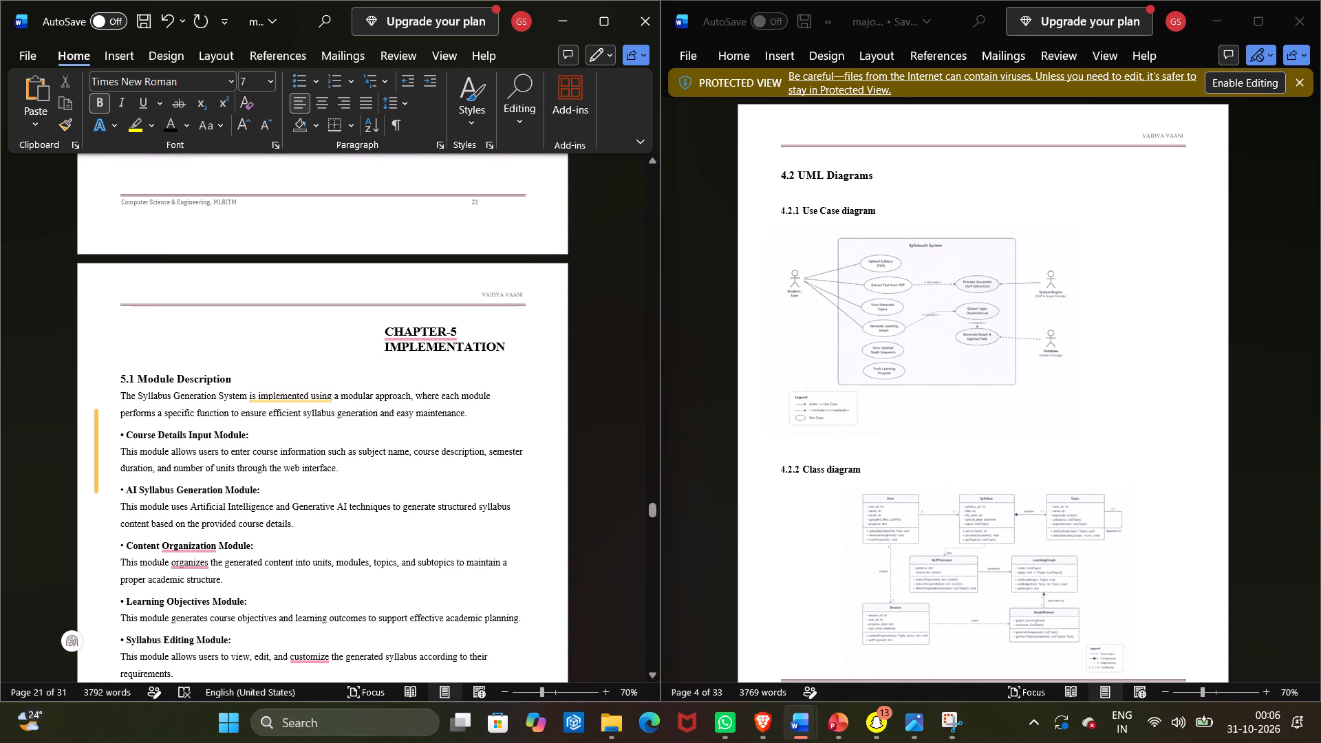
{"action": "scroll", "coordinate": [376, 297], "scroll_direction": "up", "scroll_amount": 5}
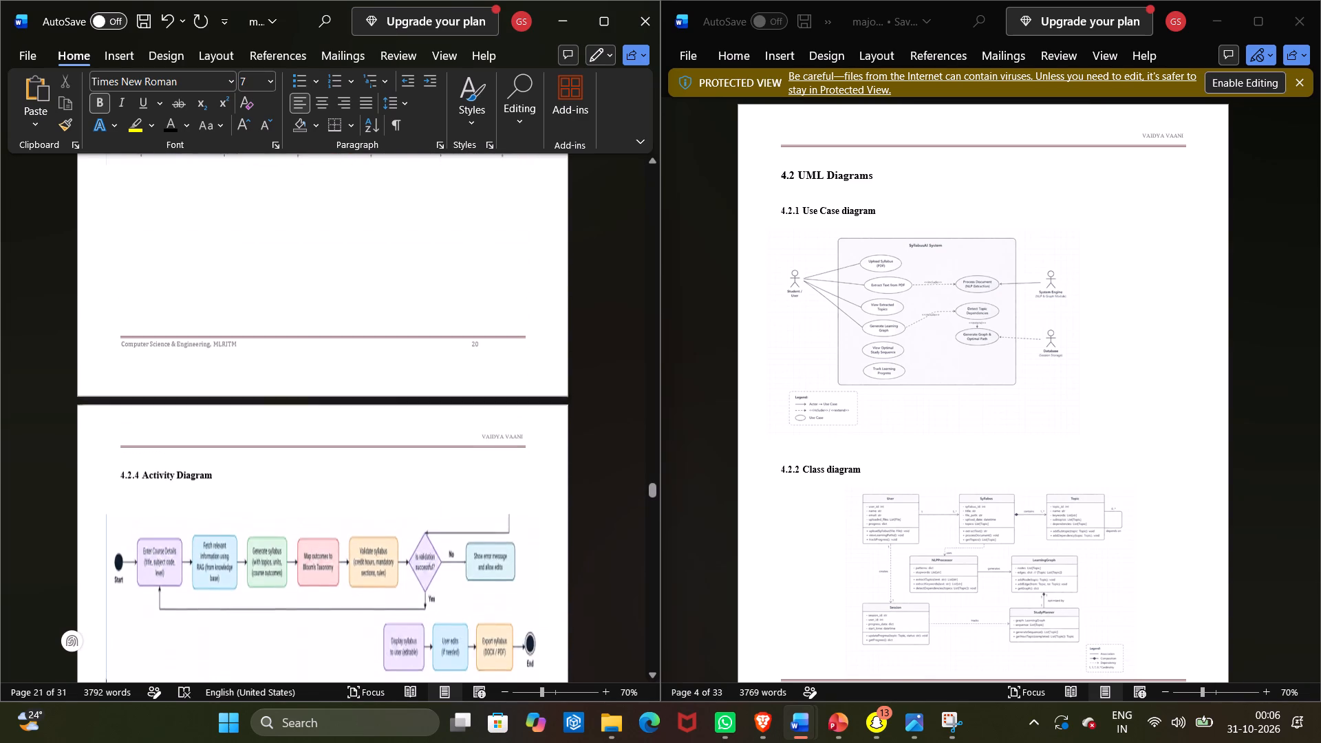
{"action": "scroll", "coordinate": [376, 297], "scroll_direction": "down", "scroll_amount": 1}
{"action": "scroll", "coordinate": [301, 475], "scroll_direction": "up", "scroll_amount": 2, "text": "ctrl"}
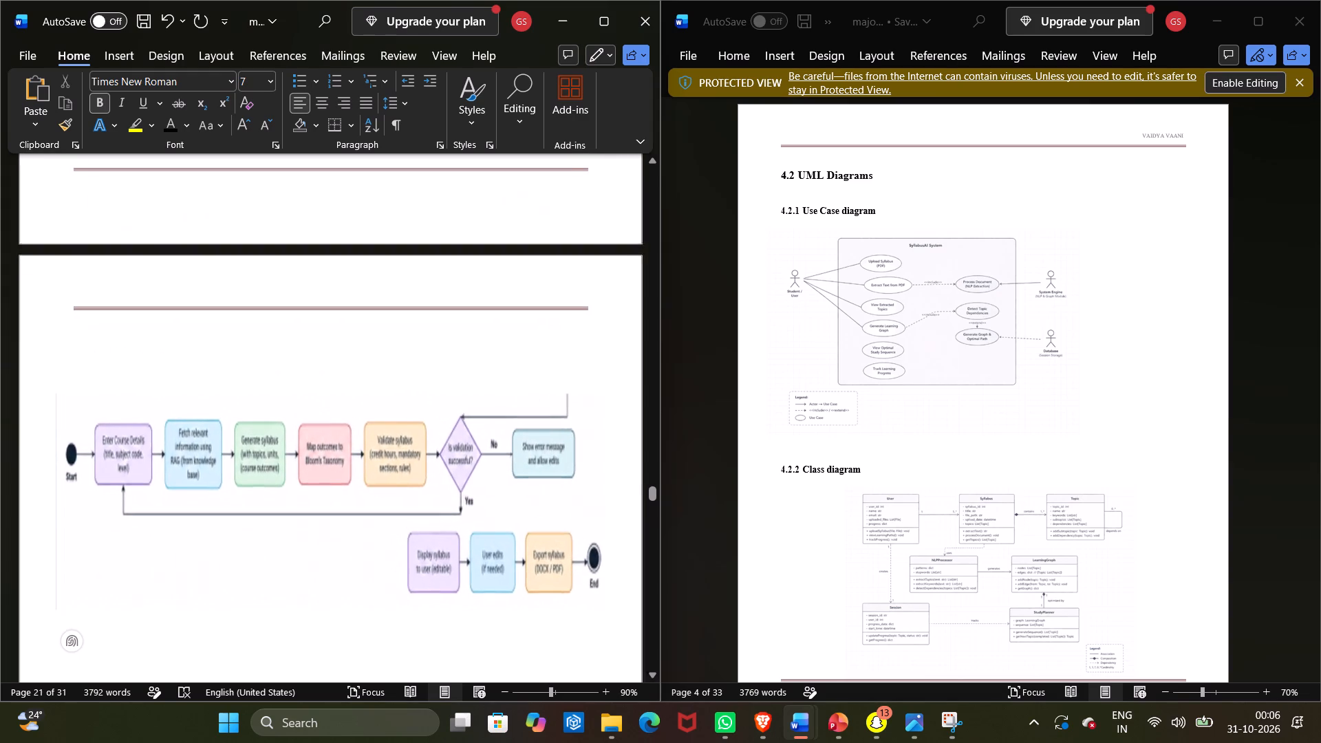
{"action": "scroll", "coordinate": [301, 475], "scroll_direction": "down", "scroll_amount": 3, "text": "ctrl"}
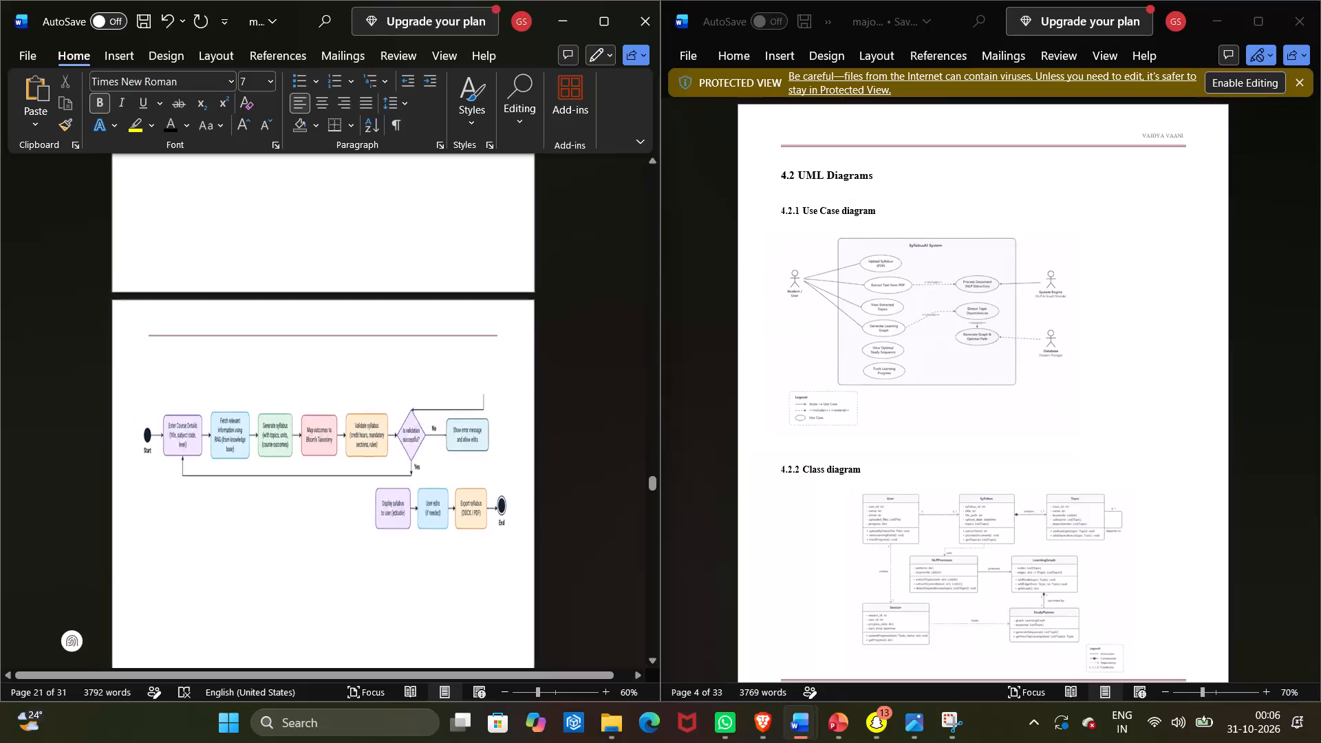
{"action": "scroll", "coordinate": [301, 475], "scroll_direction": "up", "scroll_amount": 6}
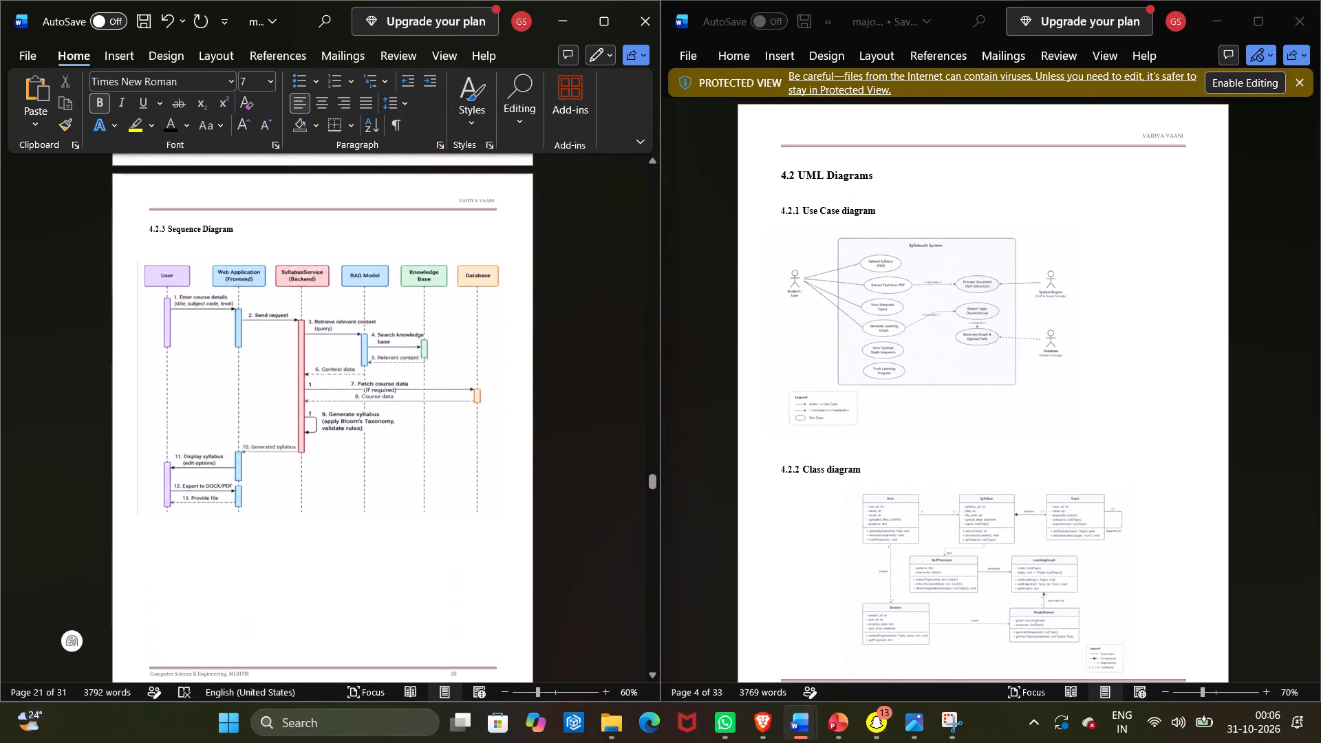
{"action": "scroll", "coordinate": [301, 475], "scroll_direction": "up", "scroll_amount": 4}
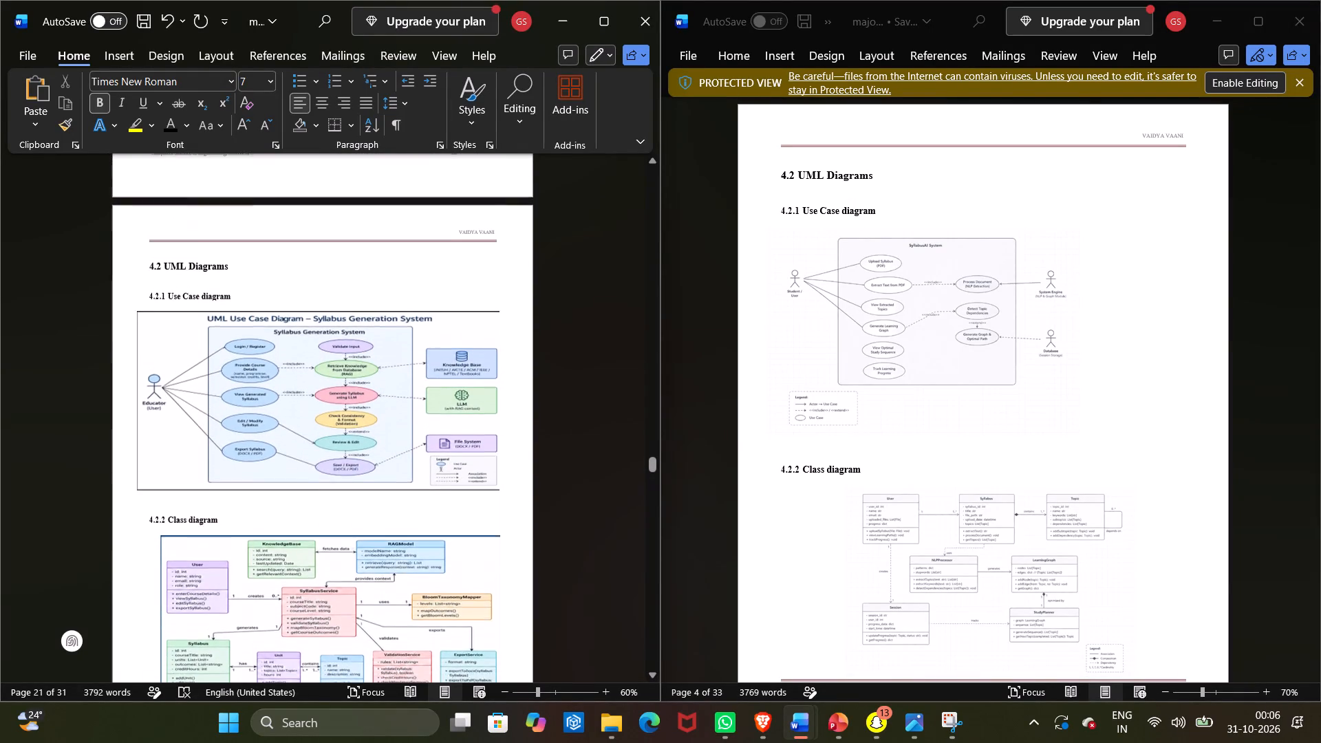
{"action": "scroll", "coordinate": [301, 475], "scroll_direction": "up", "scroll_amount": 3}
{"action": "scroll", "coordinate": [301, 475], "scroll_direction": "down", "scroll_amount": 1}
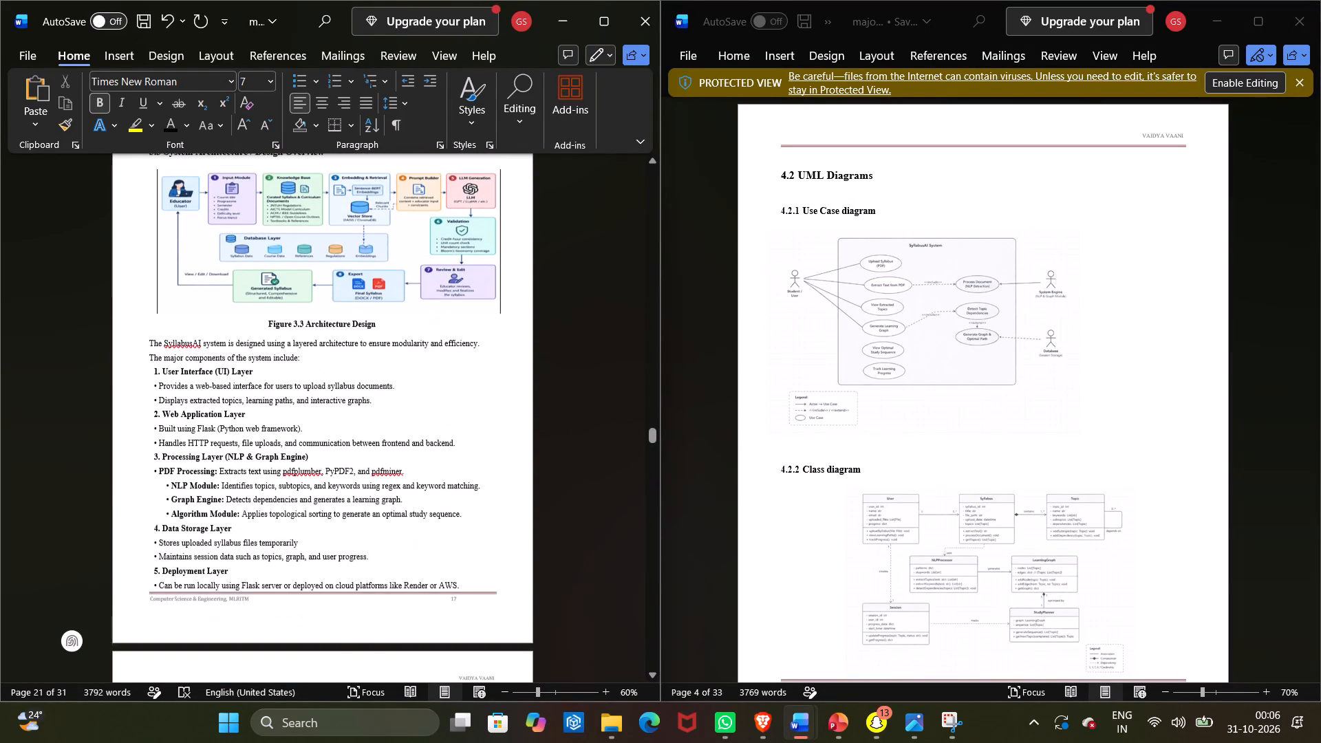
{"action": "scroll", "coordinate": [301, 475], "scroll_direction": "down", "scroll_amount": 8}
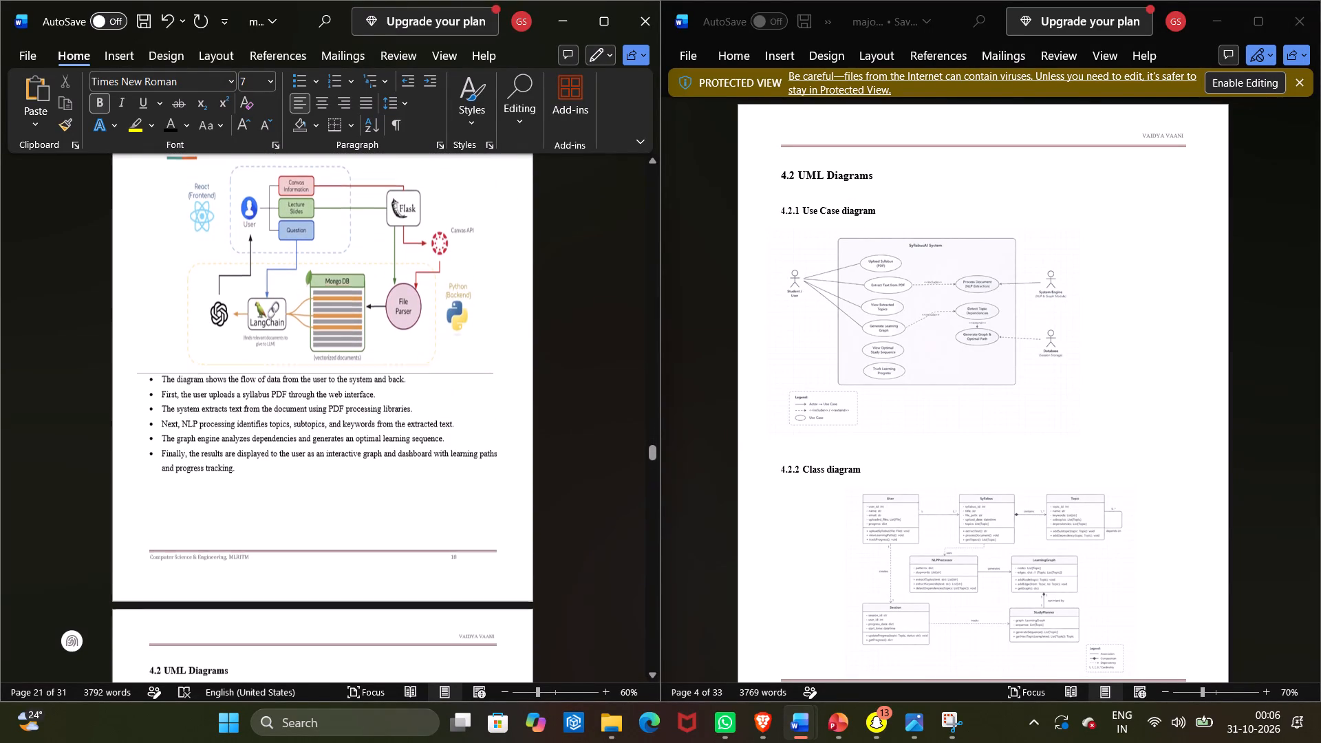
{"action": "scroll", "coordinate": [301, 475], "scroll_direction": "up", "scroll_amount": 6}
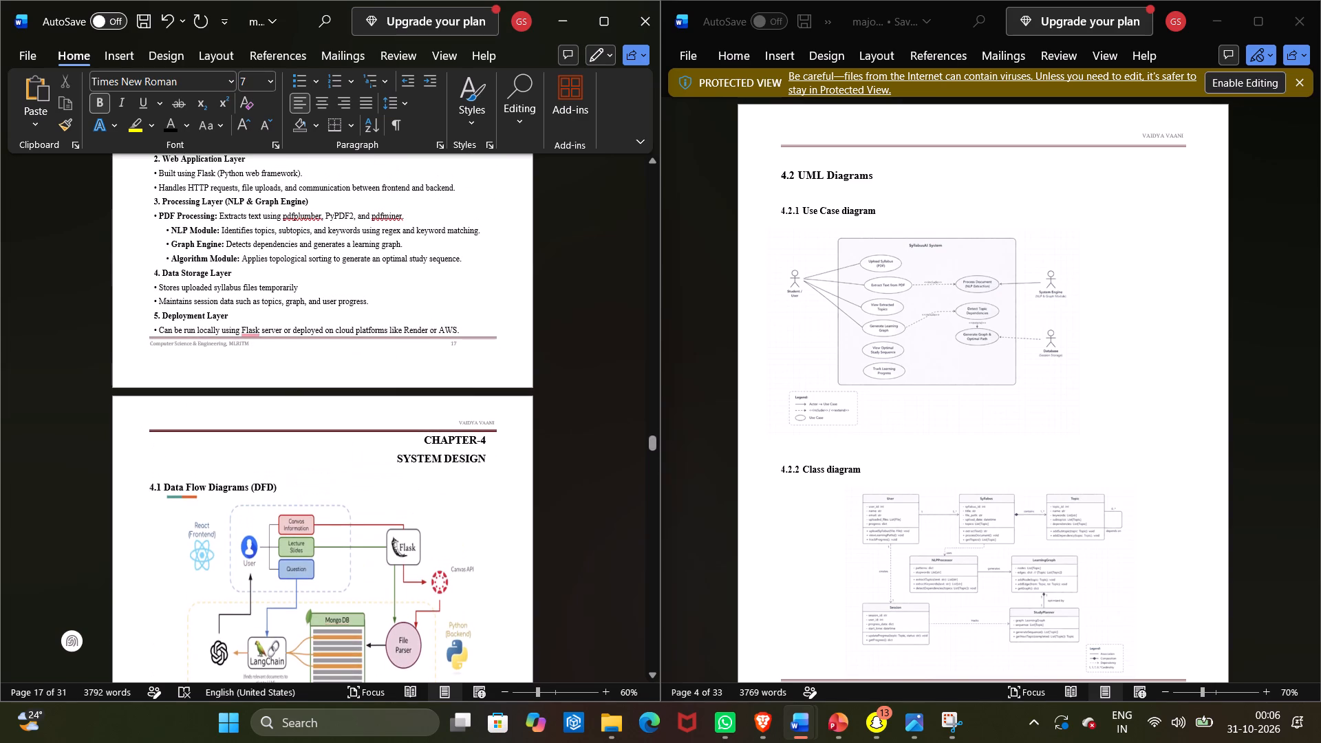
{"action": "scroll", "coordinate": [301, 475], "scroll_direction": "up", "scroll_amount": 3}
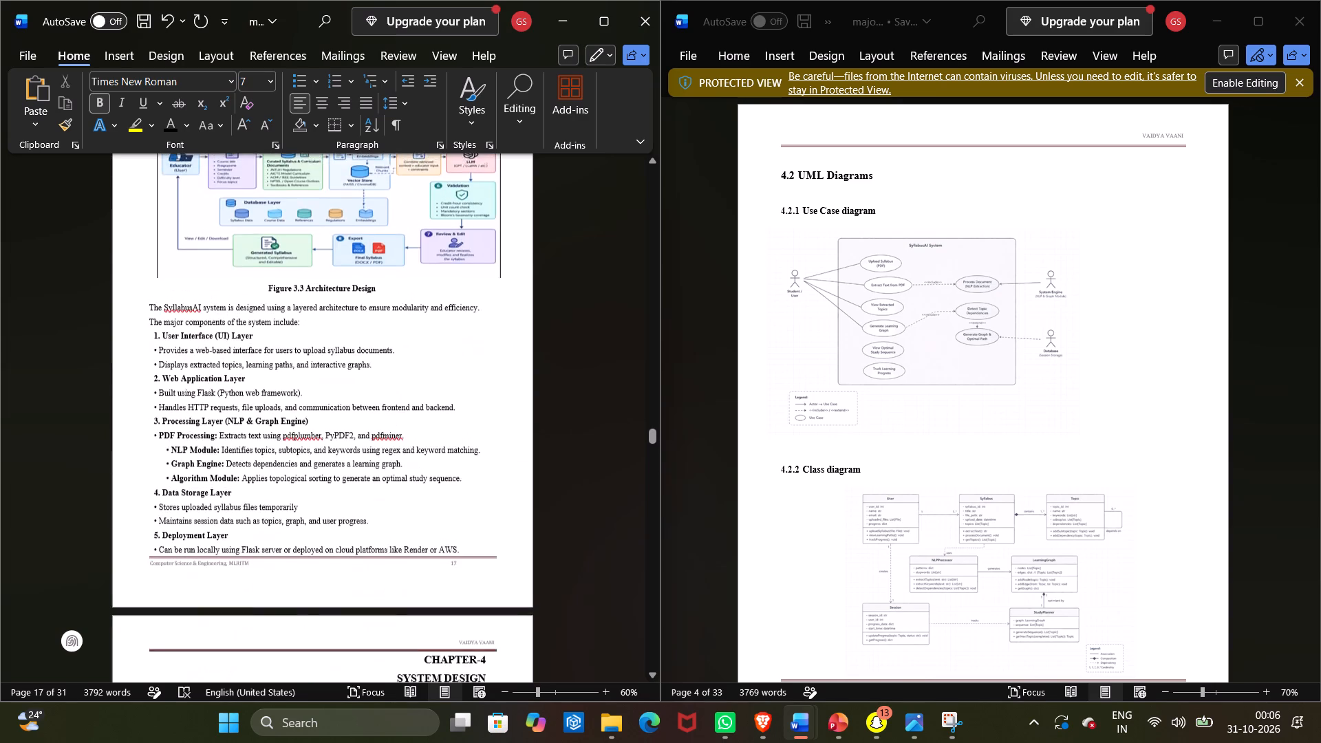
{"action": "scroll", "coordinate": [301, 475], "scroll_direction": "up", "scroll_amount": 2}
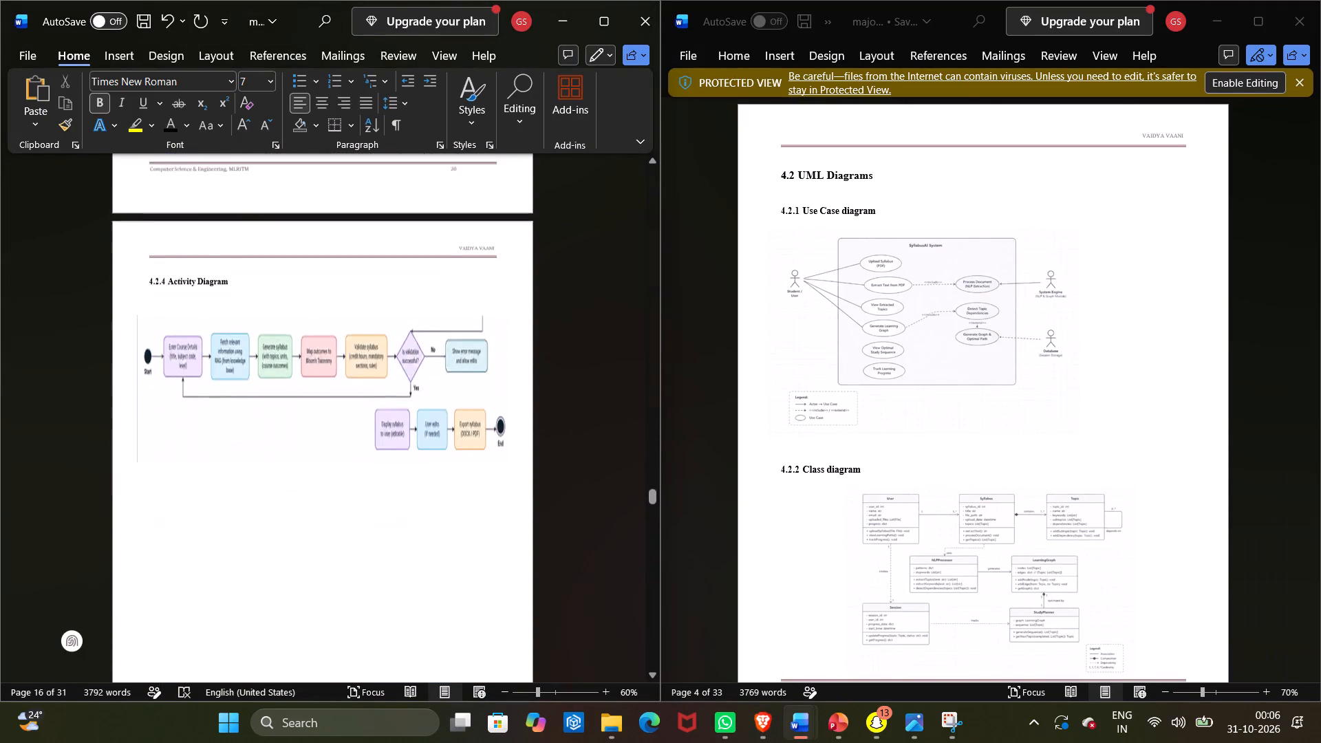
{"action": "scroll", "coordinate": [304, 477], "scroll_direction": "down", "scroll_amount": 5}
{"action": "scroll", "coordinate": [304, 477], "scroll_direction": "up", "scroll_amount": 2}
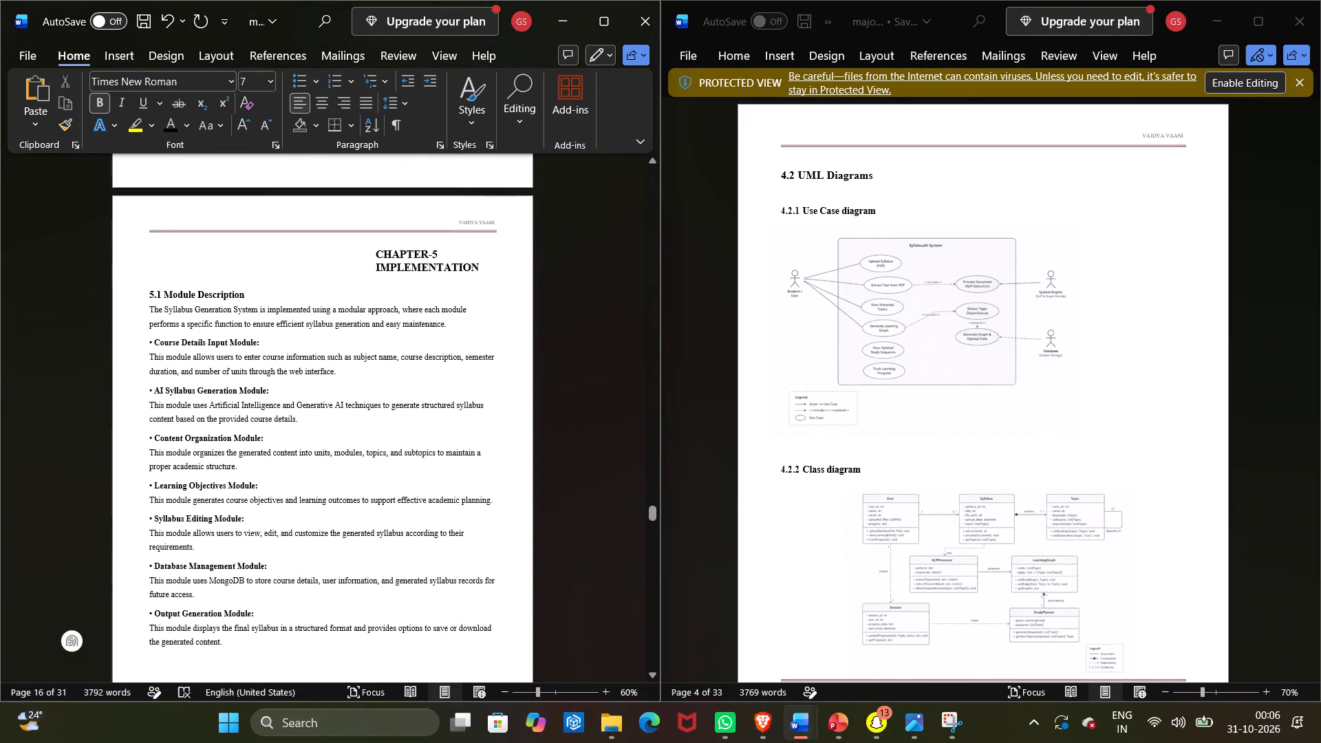
{"action": "scroll", "coordinate": [907, 378], "scroll_direction": "down", "scroll_amount": 13}
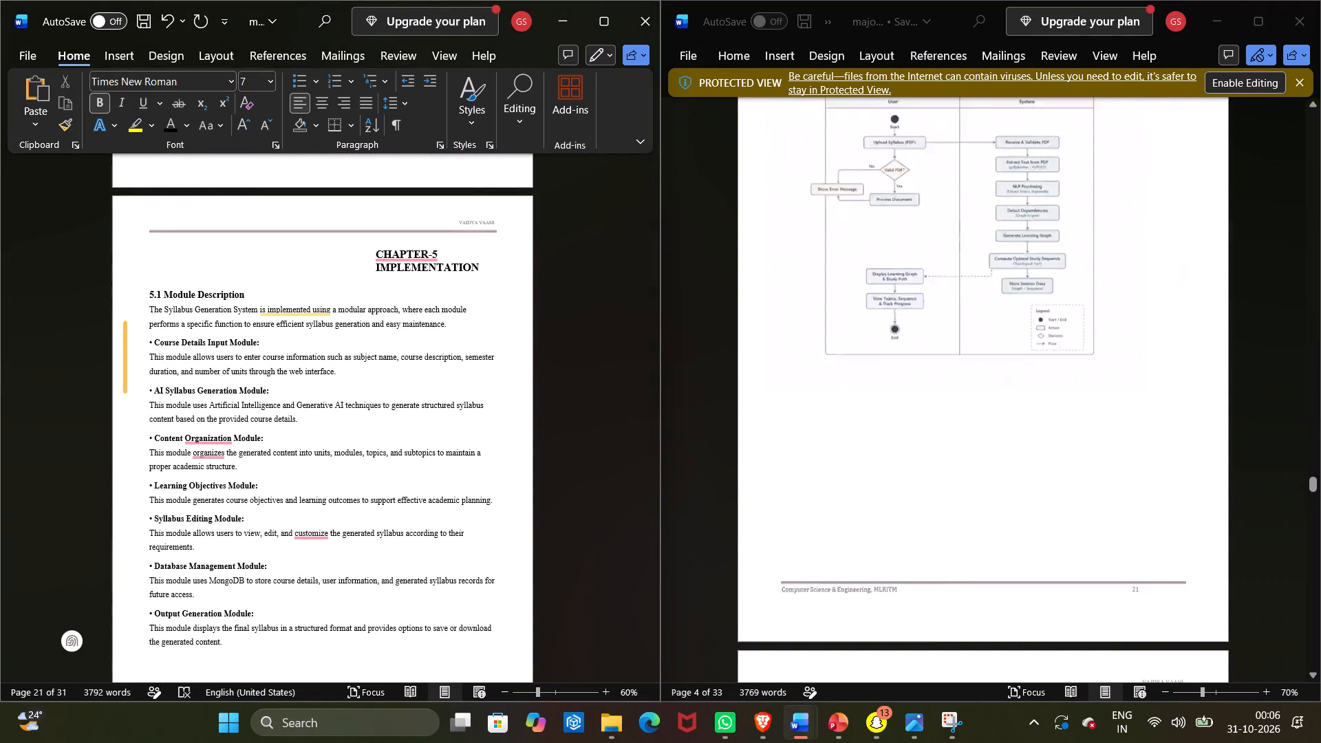
{"action": "scroll", "coordinate": [907, 378], "scroll_direction": "down", "scroll_amount": 2}
{"action": "scroll", "coordinate": [907, 378], "scroll_direction": "up", "scroll_amount": 4}
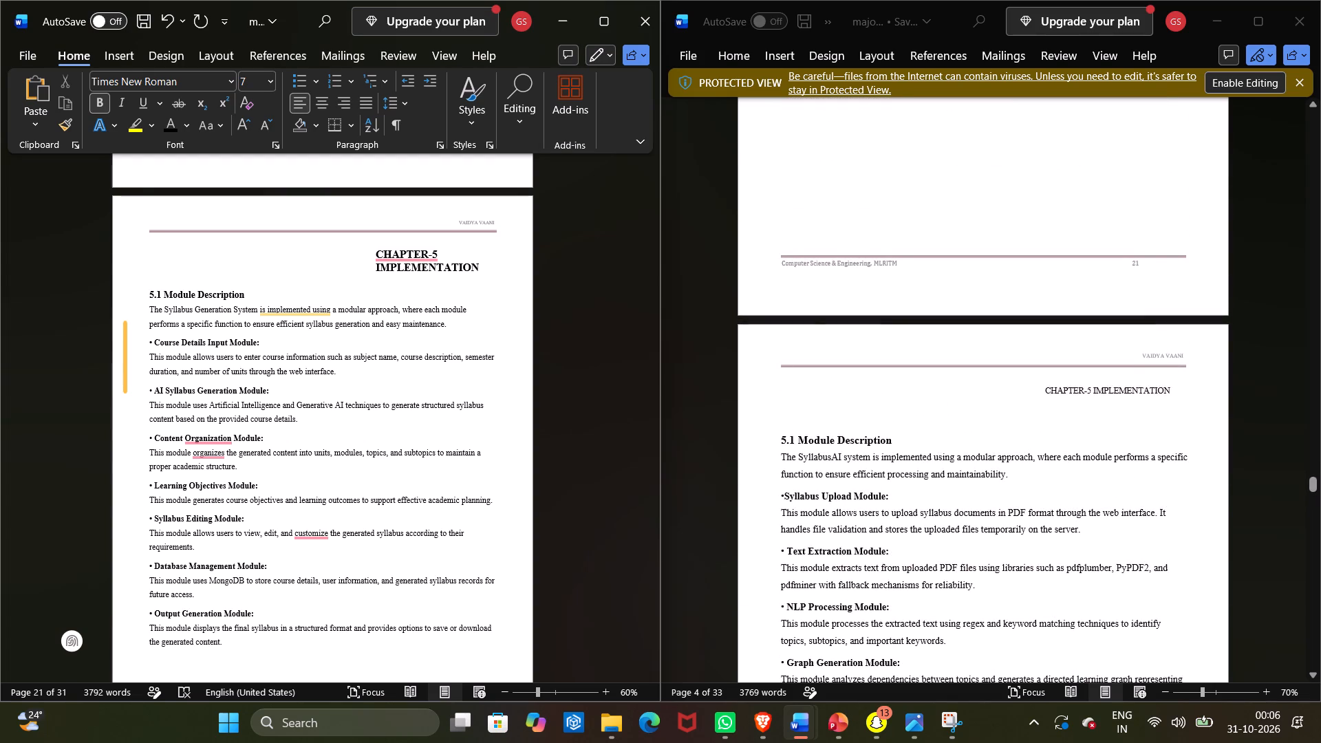
{"action": "scroll", "coordinate": [907, 378], "scroll_direction": "down", "scroll_amount": 2}
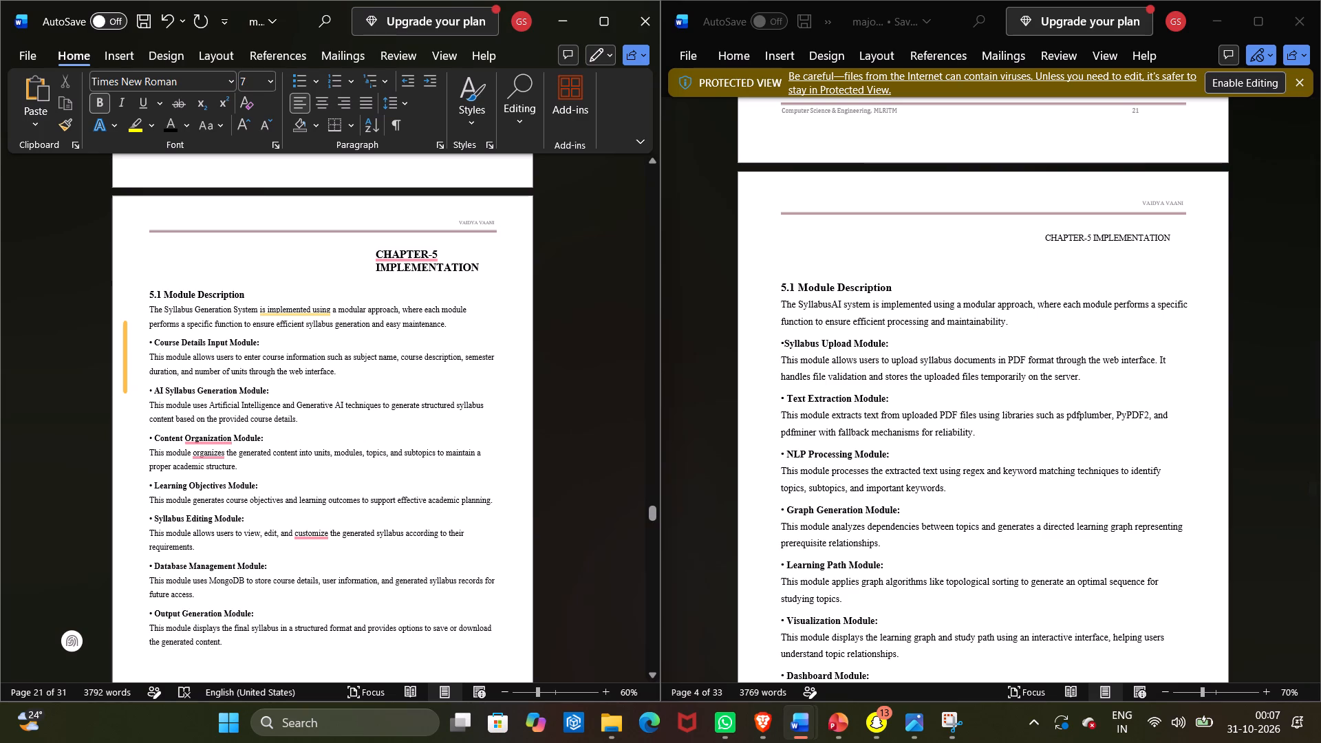
Examine the report's Chapter 6 output screens and section 5.2 Integration and Testing alongside the matching pages of the reference document.
{"action": "scroll", "coordinate": [405, 407], "scroll_direction": "down", "scroll_amount": 11}
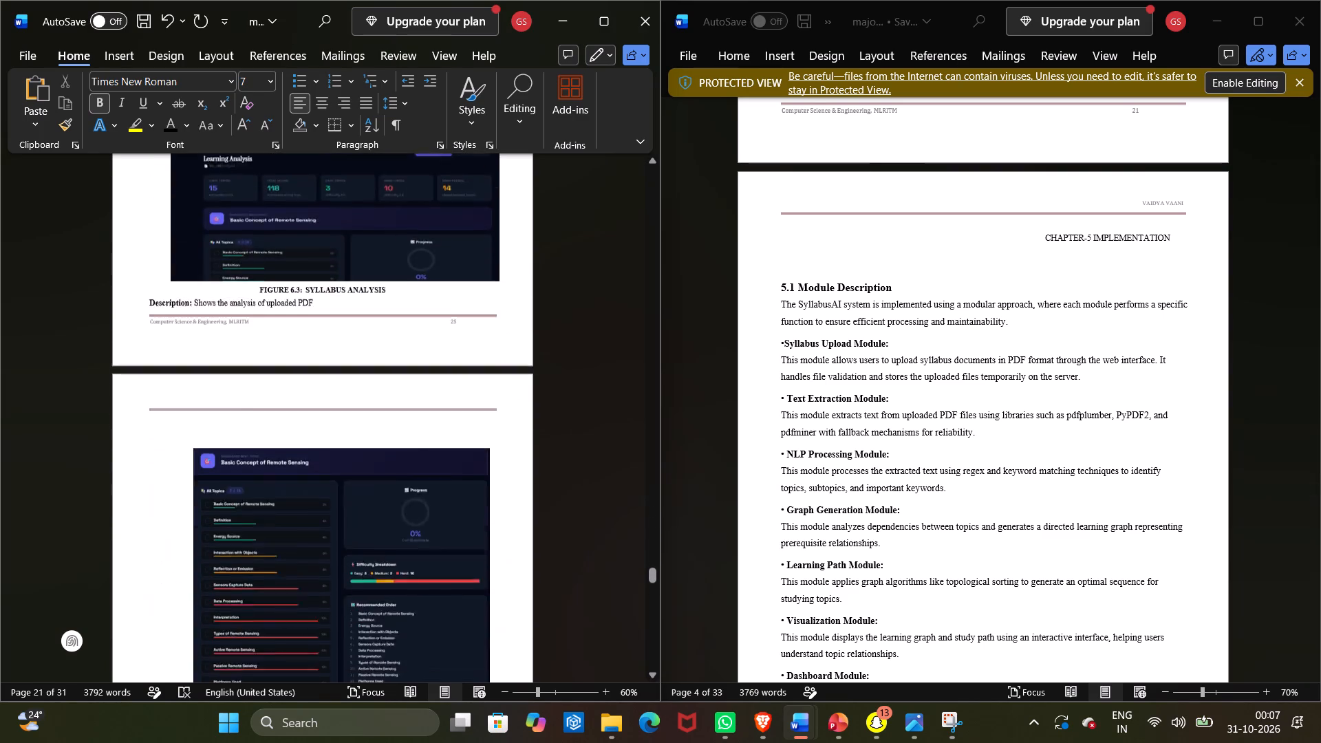
{"action": "scroll", "coordinate": [405, 407], "scroll_direction": "up", "scroll_amount": 5}
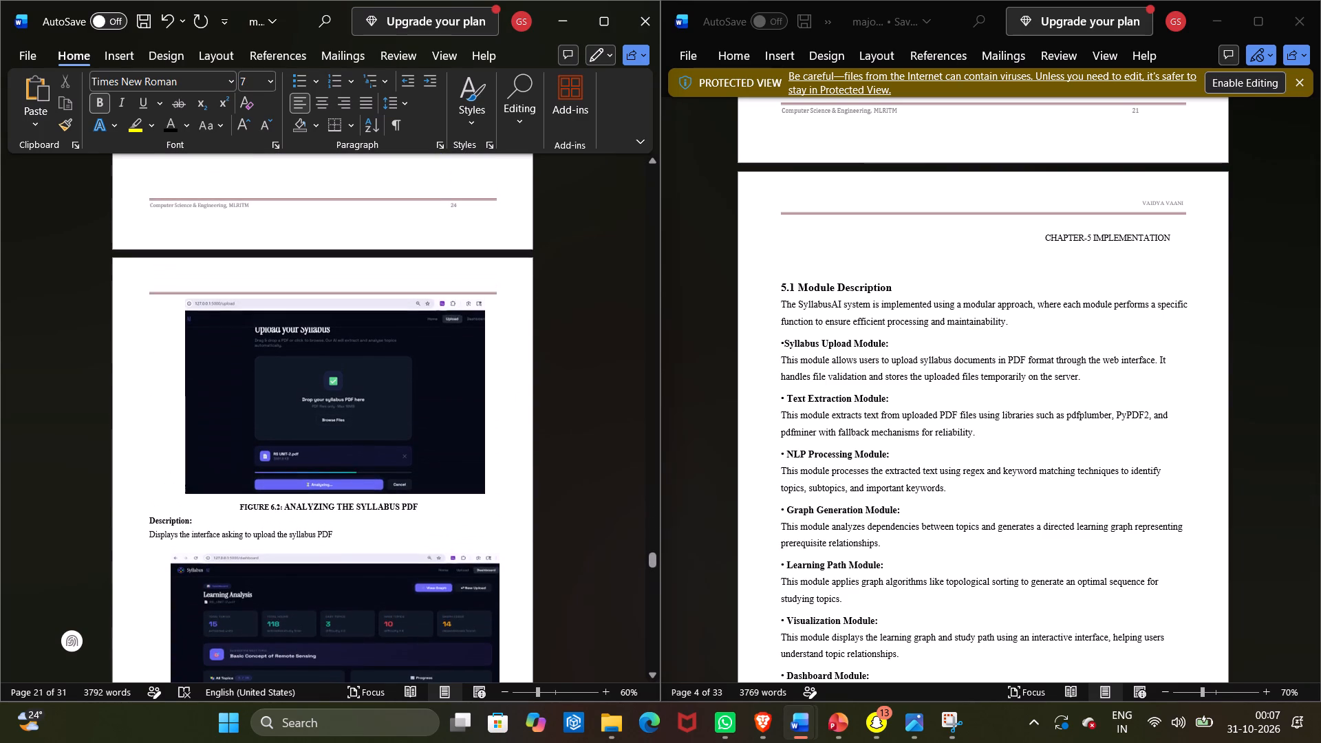
{"action": "scroll", "coordinate": [328, 388], "scroll_direction": "up", "scroll_amount": 1}
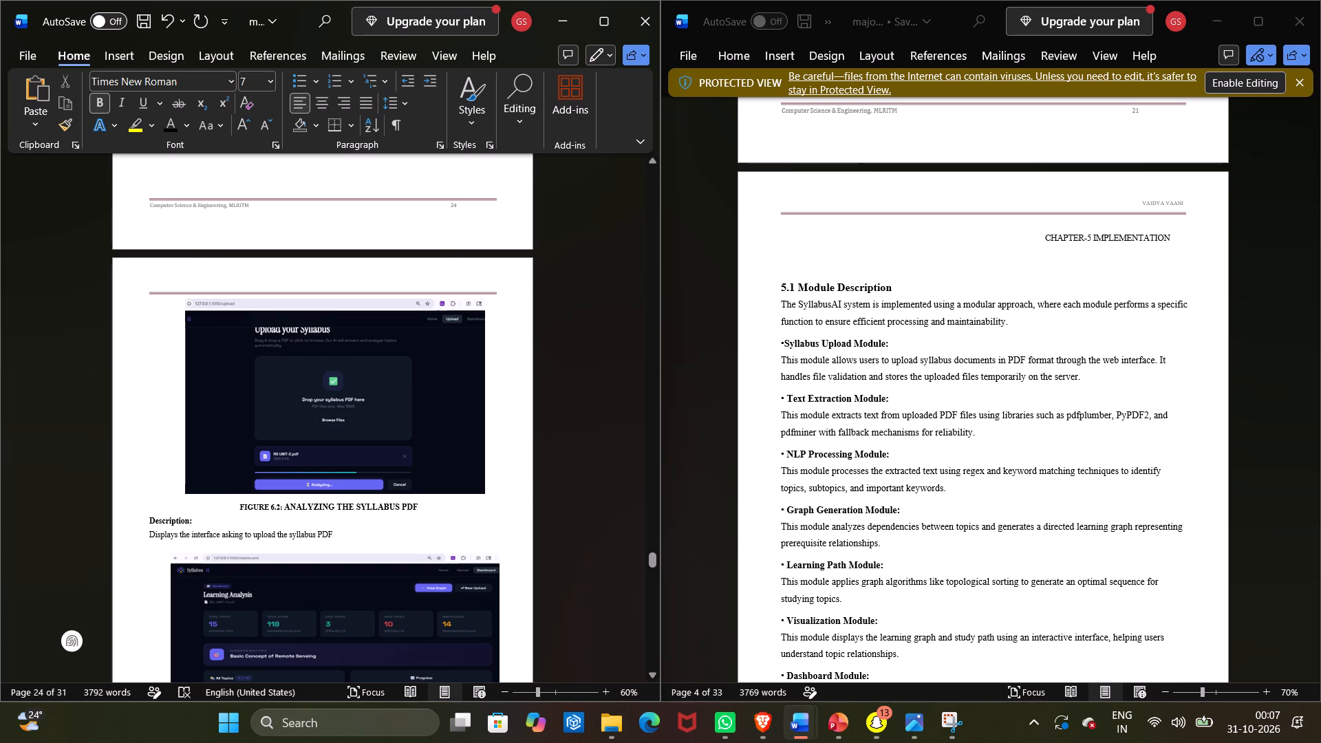
{"action": "scroll", "coordinate": [422, 365], "scroll_direction": "up", "scroll_amount": 1}
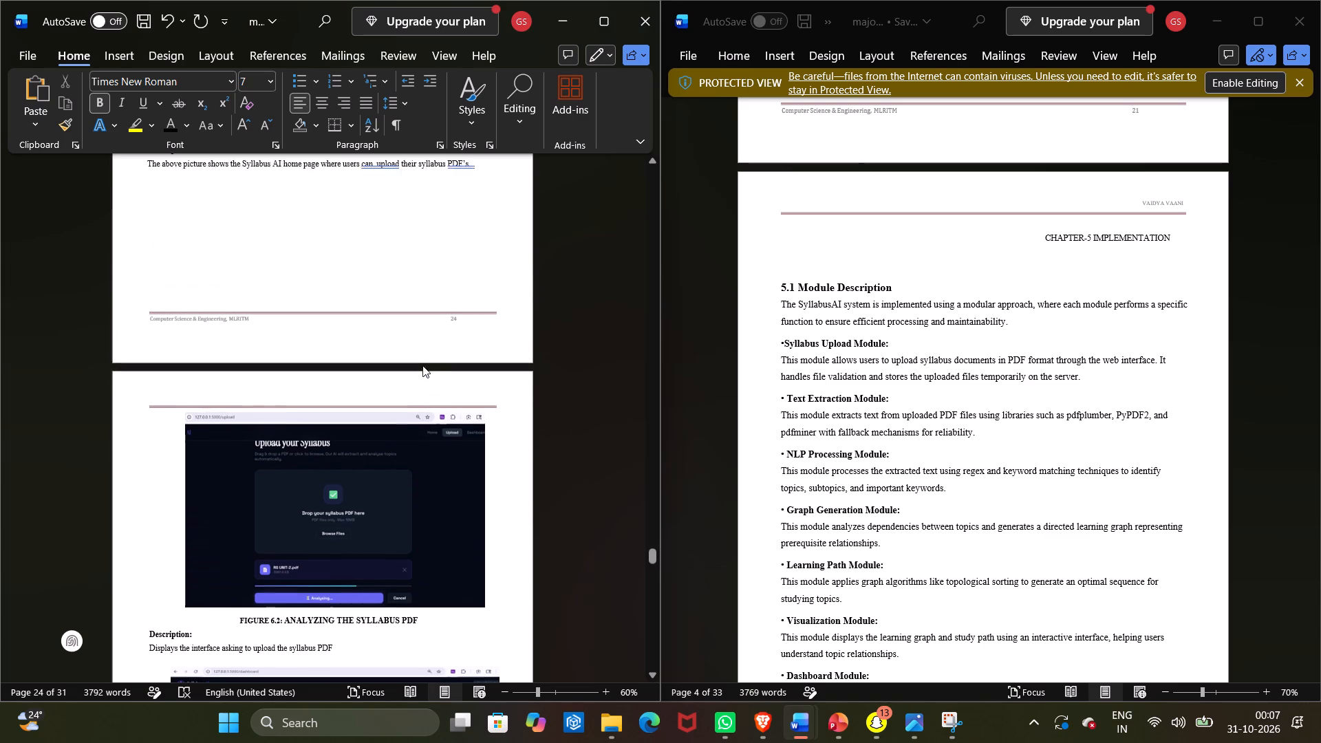
{"action": "scroll", "coordinate": [422, 365], "scroll_direction": "up", "scroll_amount": 5}
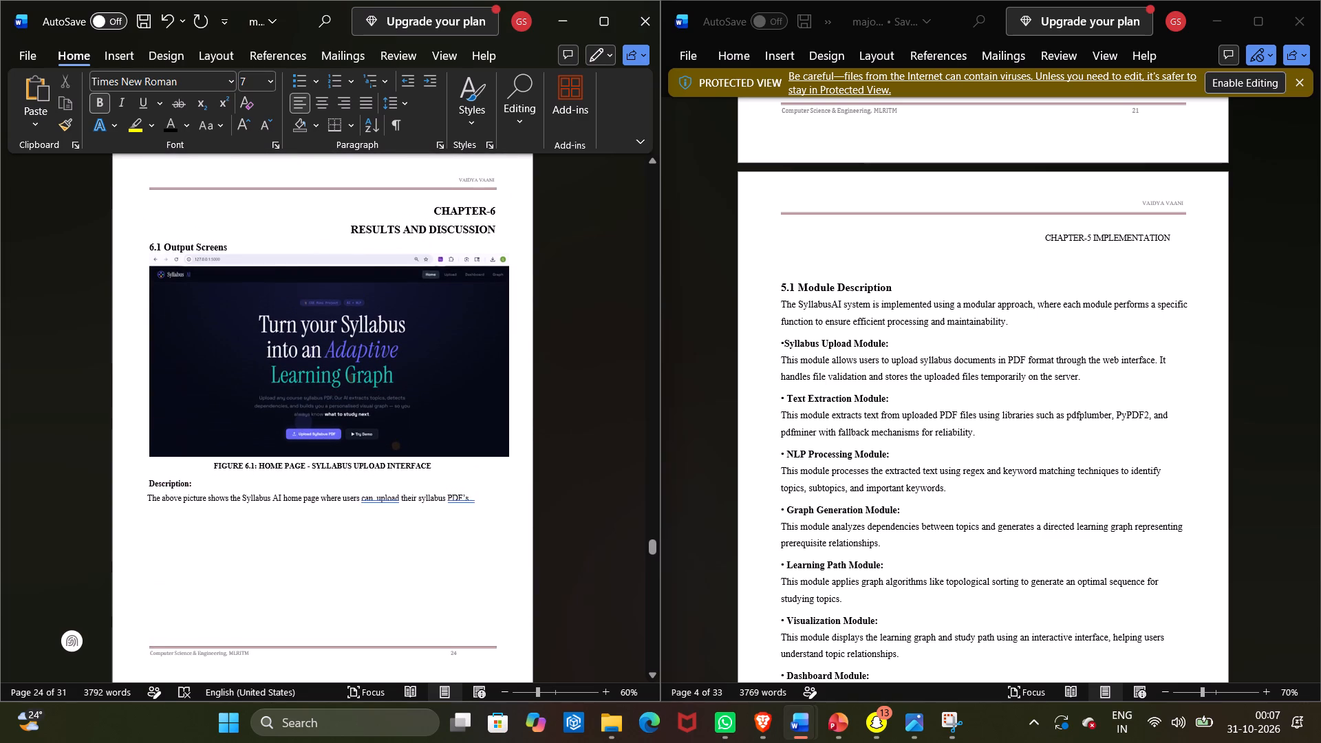
{"action": "scroll", "coordinate": [422, 365], "scroll_direction": "up", "scroll_amount": 2}
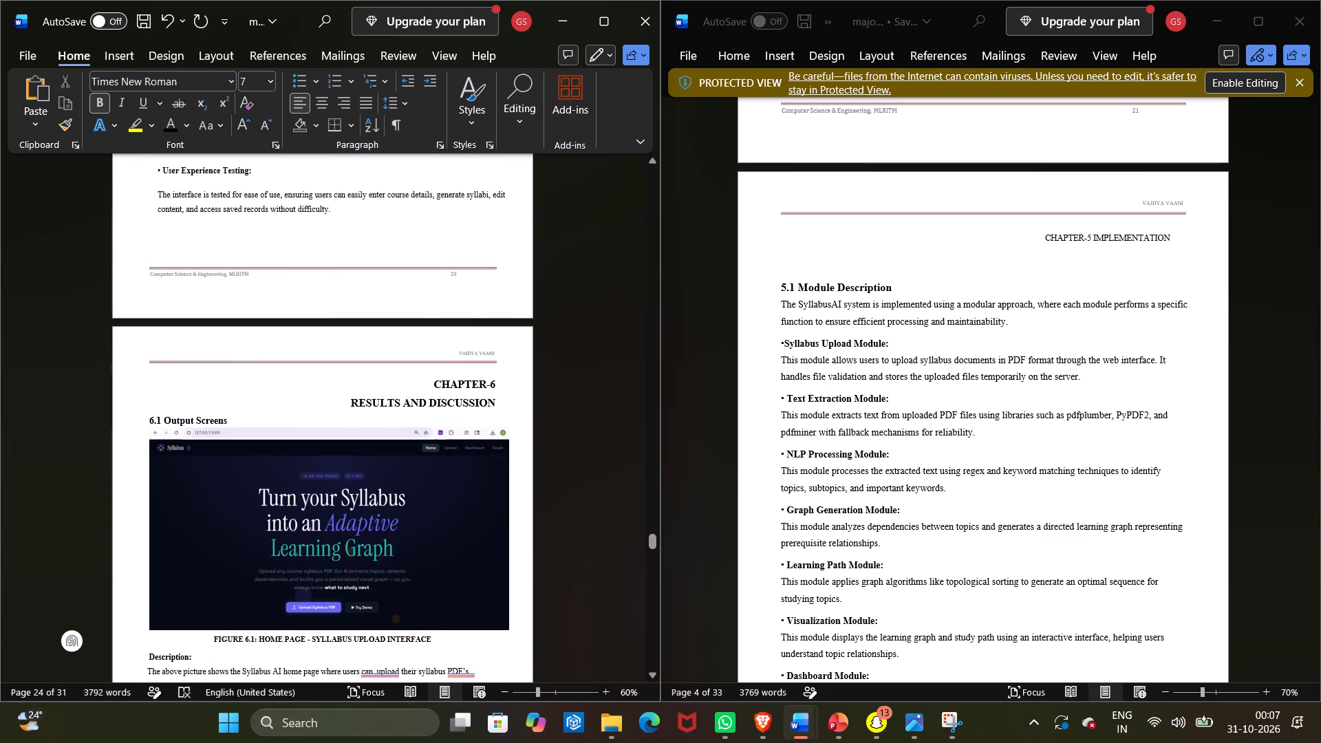
{"action": "scroll", "coordinate": [422, 365], "scroll_direction": "up", "scroll_amount": 3}
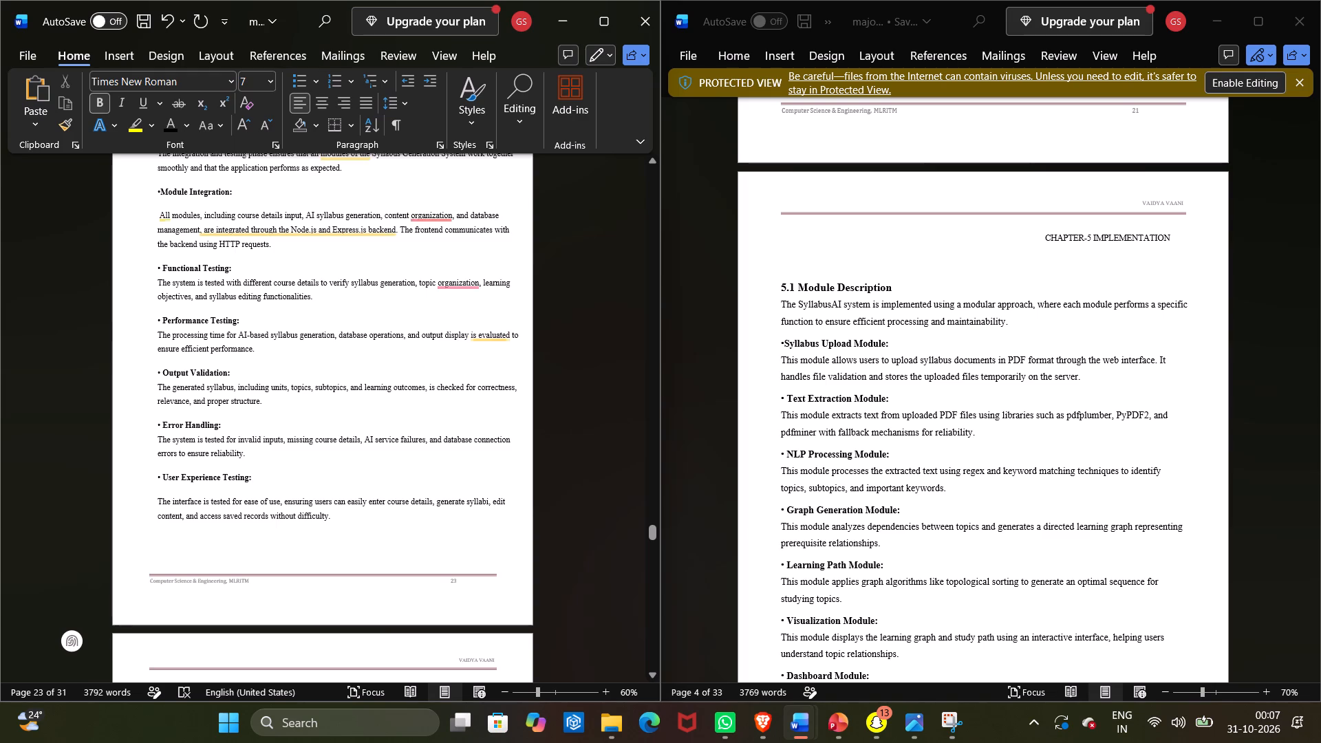
{"action": "scroll", "coordinate": [422, 365], "scroll_direction": "up", "scroll_amount": 2}
{"action": "scroll", "coordinate": [422, 365], "scroll_direction": "down", "scroll_amount": 1}
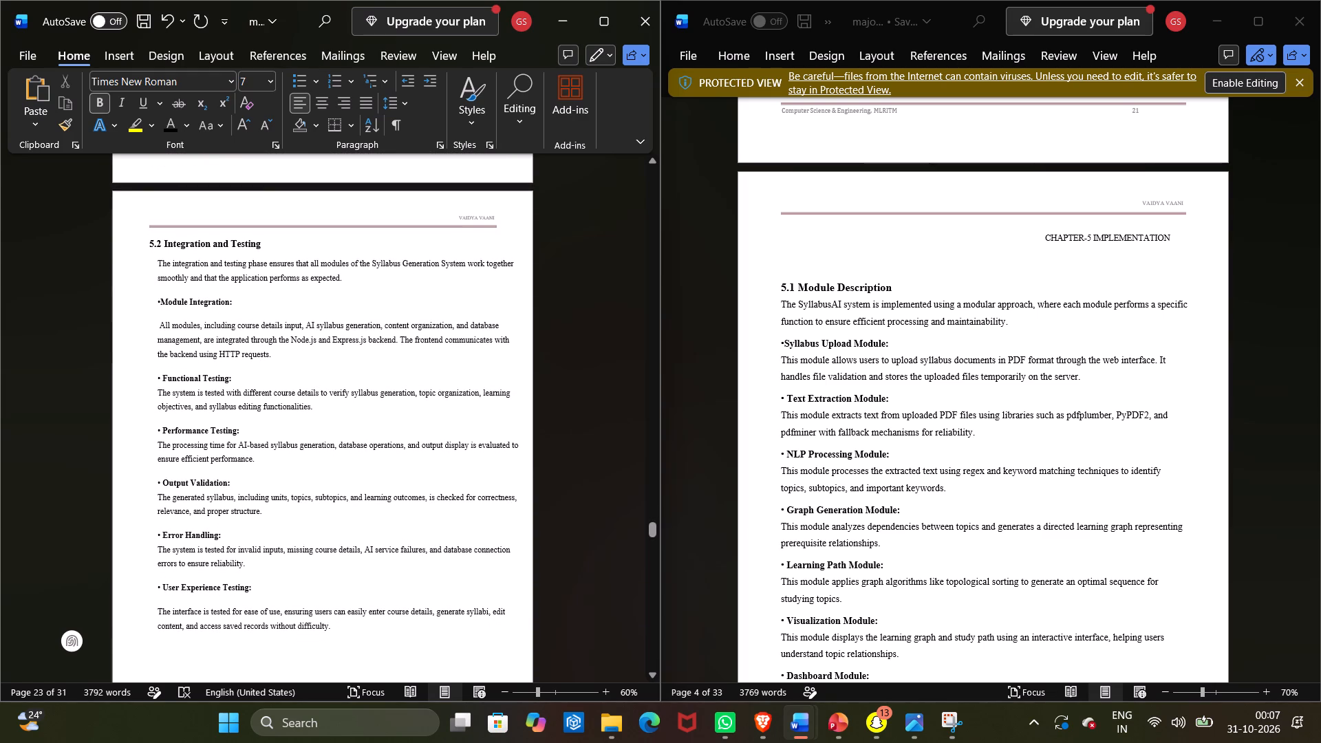
{"action": "scroll", "coordinate": [815, 444], "scroll_direction": "down", "scroll_amount": 6}
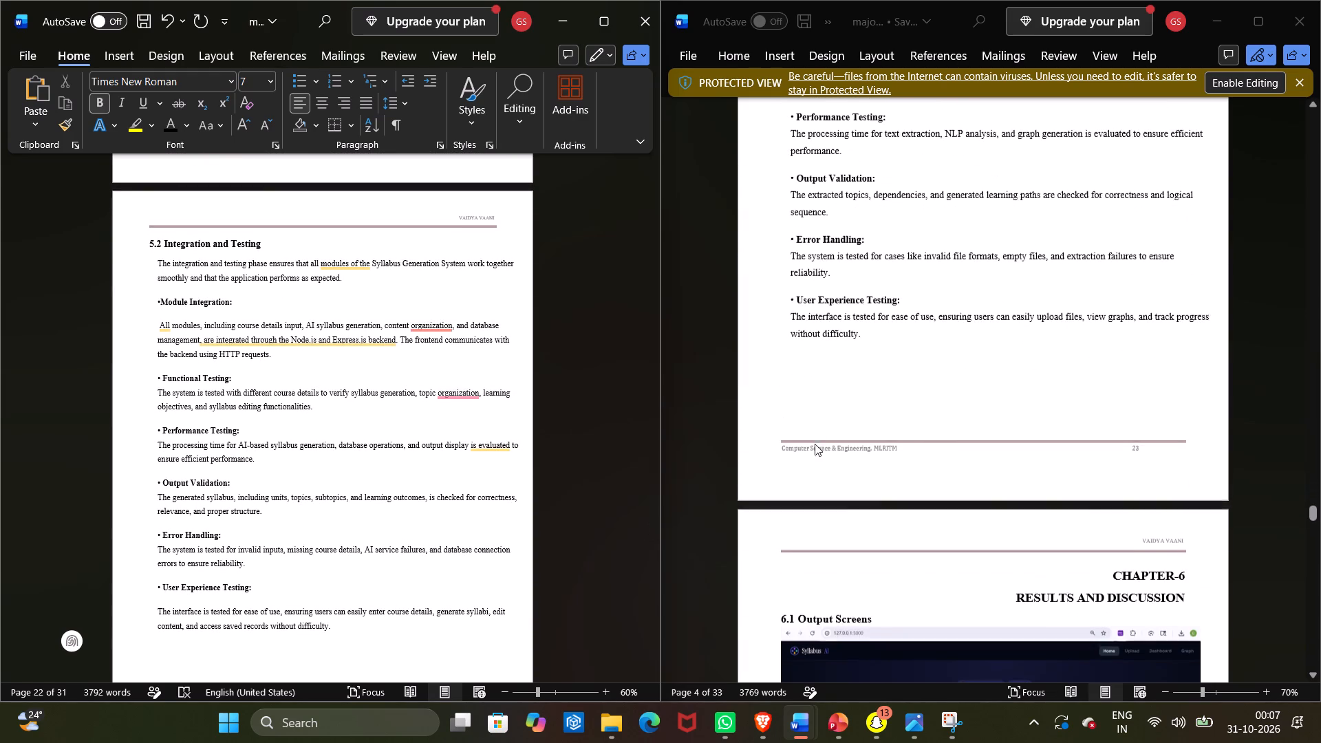
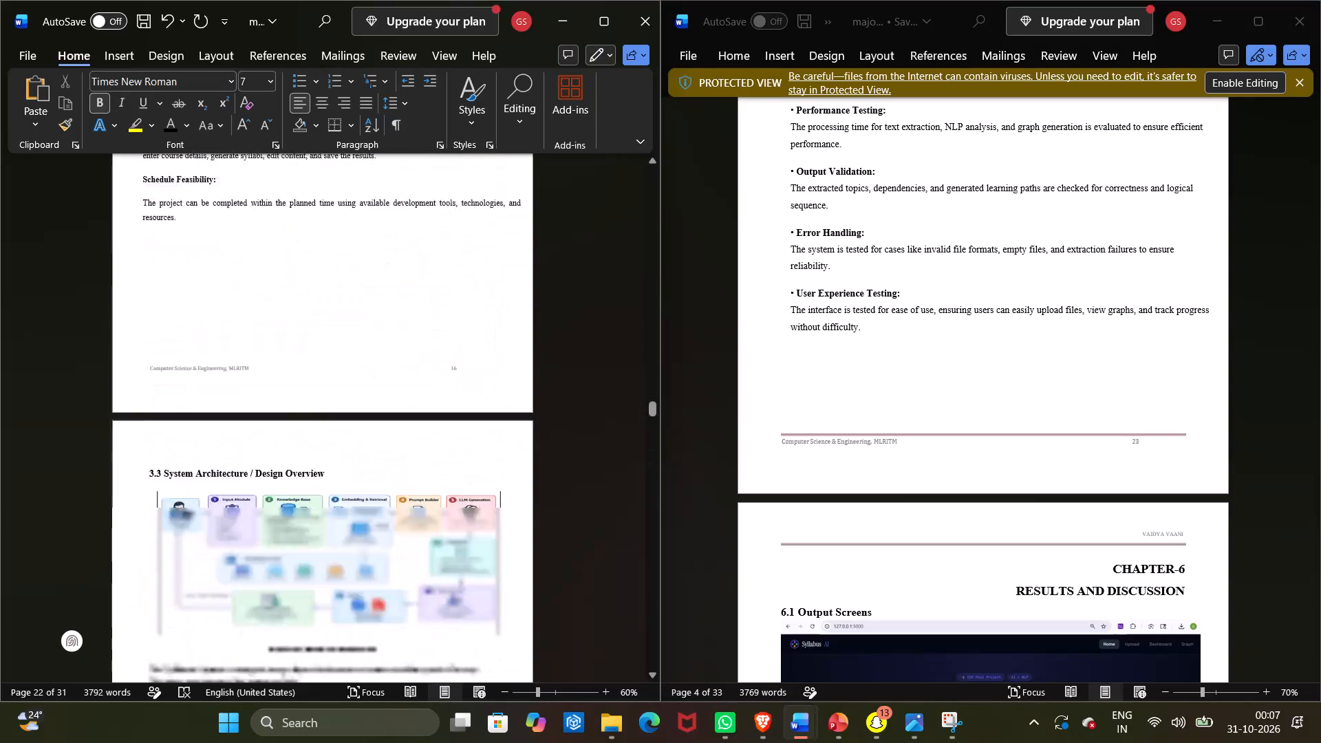
Look through the report's certificate page, table of contents and list of figures, and on to Chapter 8 References.
{"action": "scroll", "coordinate": [499, 440], "scroll_direction": "up", "scroll_amount": 9}
{"action": "scroll", "coordinate": [499, 440], "scroll_direction": "down", "scroll_amount": 5}
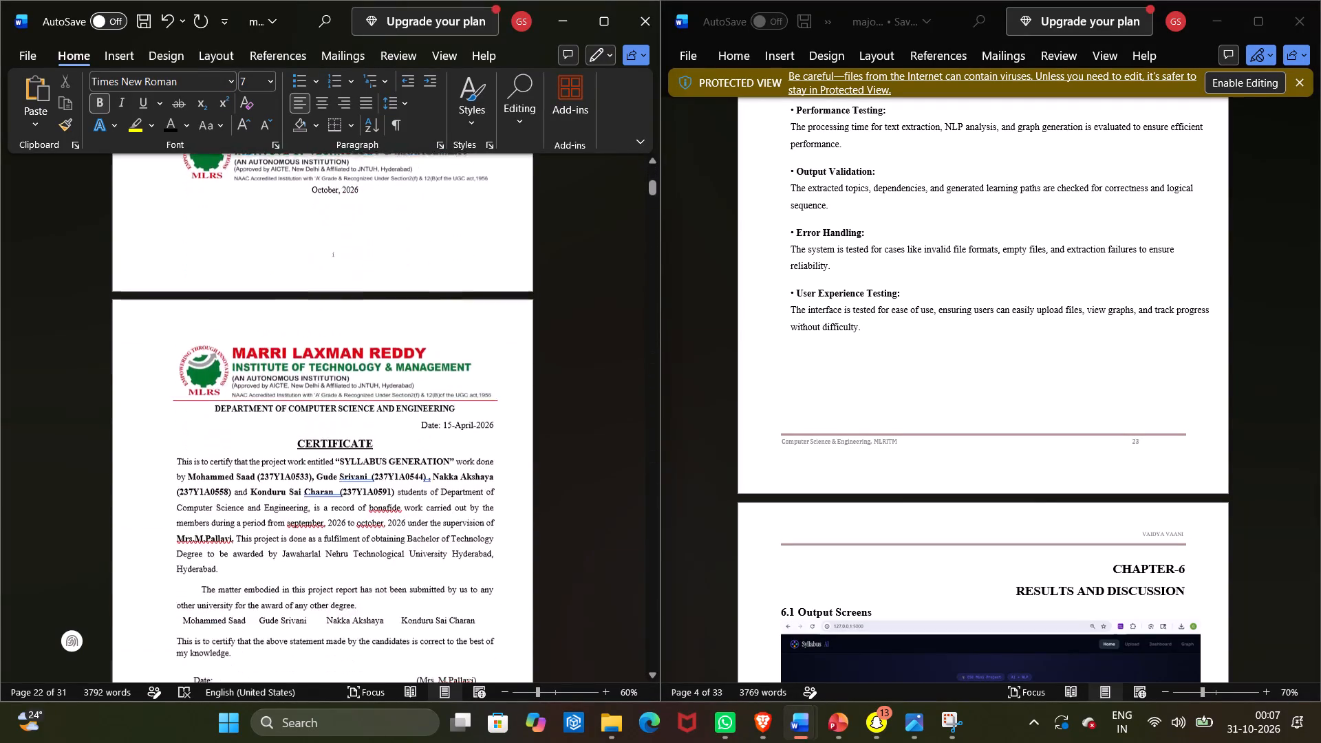
{"action": "scroll", "coordinate": [499, 440], "scroll_direction": "down", "scroll_amount": 12}
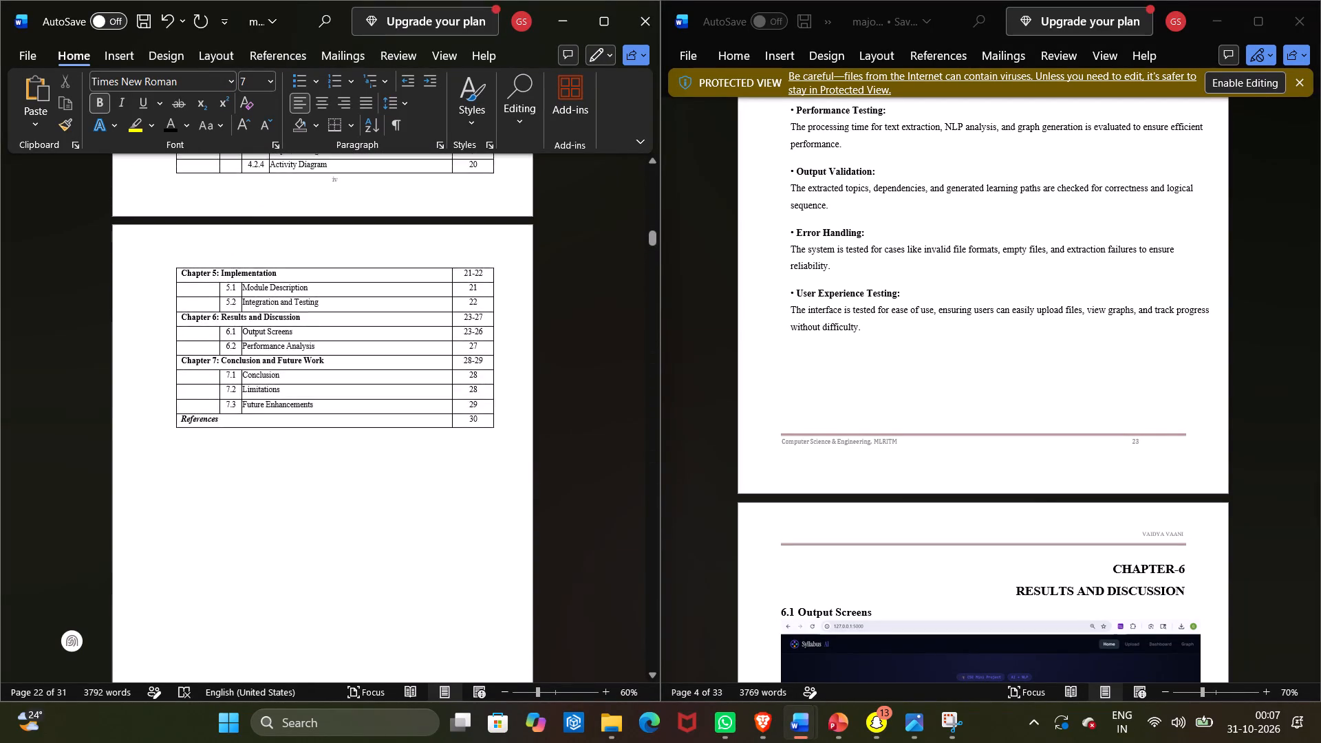
{"action": "scroll", "coordinate": [499, 440], "scroll_direction": "down", "scroll_amount": 4}
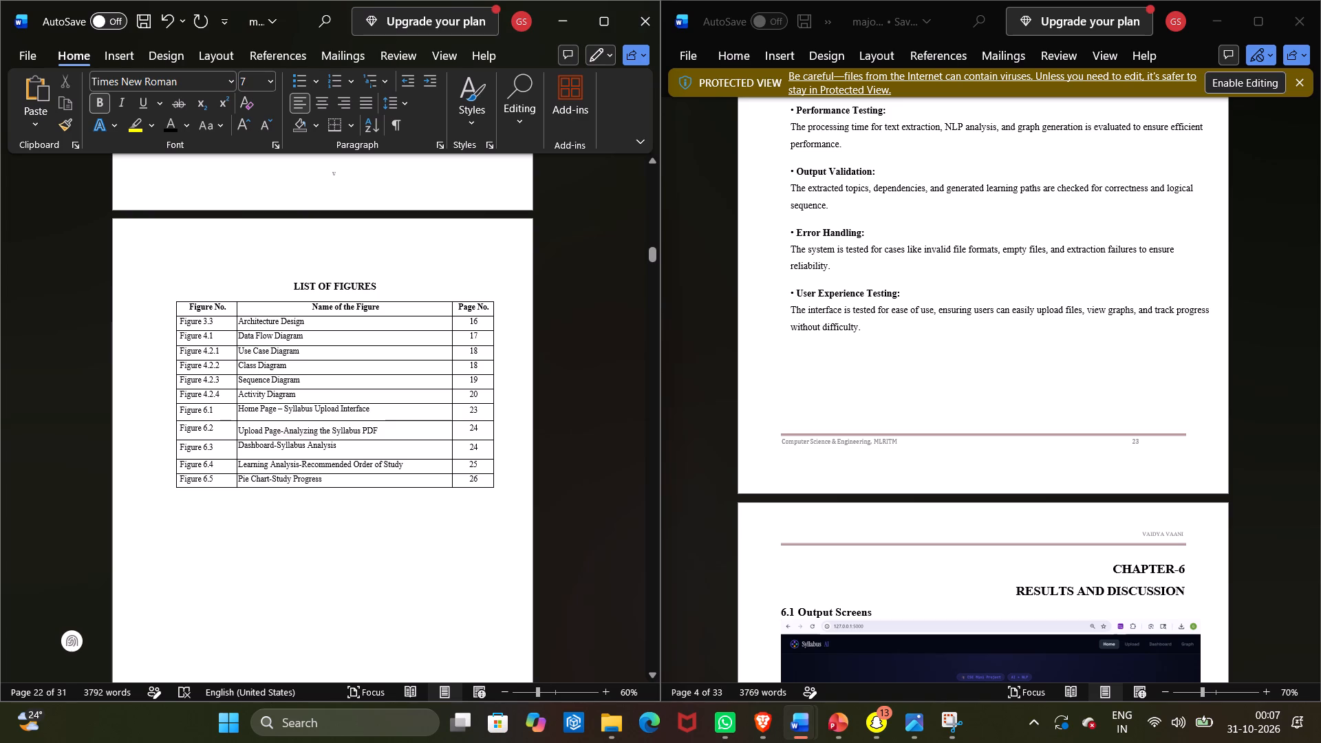
{"action": "scroll", "coordinate": [426, 520], "scroll_direction": "down", "scroll_amount": 14}
{"action": "scroll", "coordinate": [426, 520], "scroll_direction": "down", "scroll_amount": 20}
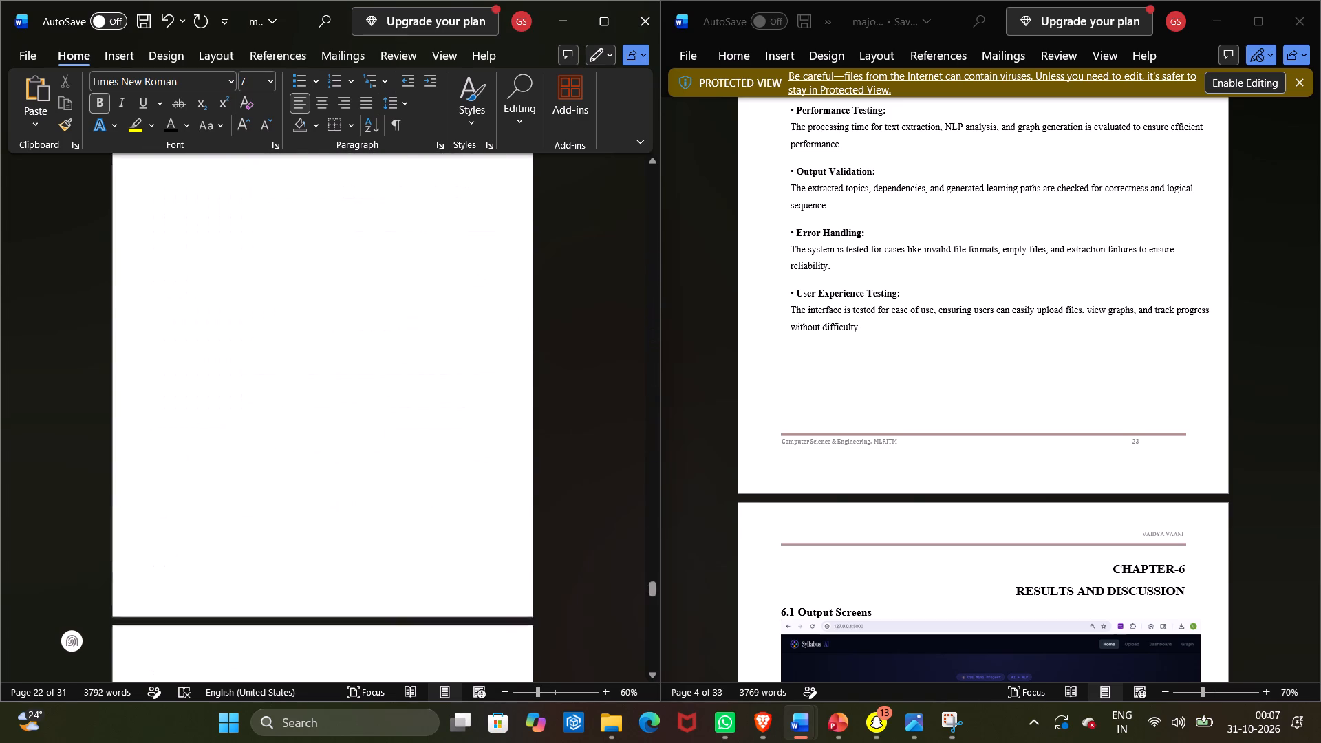
{"action": "scroll", "coordinate": [426, 520], "scroll_direction": "down", "scroll_amount": 10}
{"action": "scroll", "coordinate": [426, 520], "scroll_direction": "up", "scroll_amount": 3}
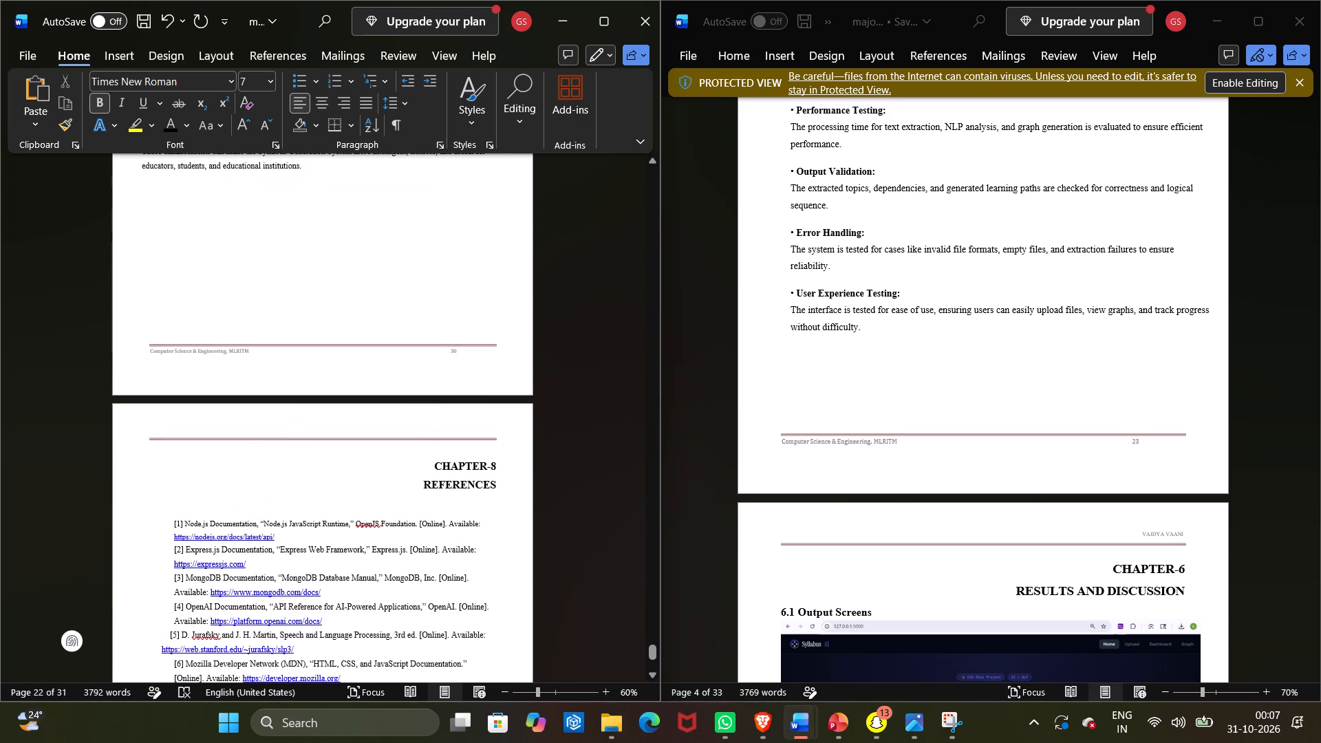
Compare the Chapter 8 References and section 7.3 Future Enhancements of the report with those in the reference document.
{"action": "scroll", "coordinate": [760, 531], "scroll_direction": "down", "scroll_amount": 11}
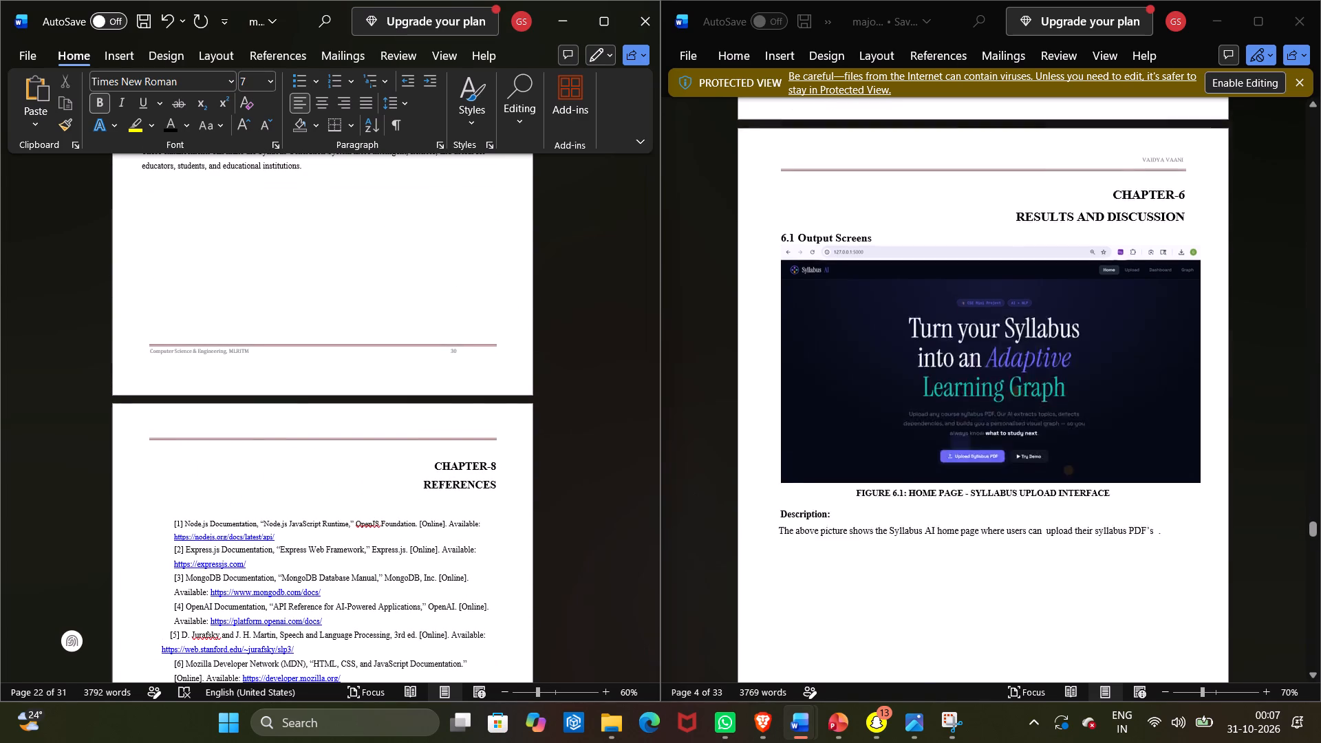
{"action": "scroll", "coordinate": [760, 531], "scroll_direction": "down", "scroll_amount": 20}
{"action": "scroll", "coordinate": [760, 531], "scroll_direction": "down", "scroll_amount": 20}
{"action": "scroll", "coordinate": [760, 531], "scroll_direction": "down", "scroll_amount": 20}
{"action": "scroll", "coordinate": [760, 531], "scroll_direction": "up", "scroll_amount": 1}
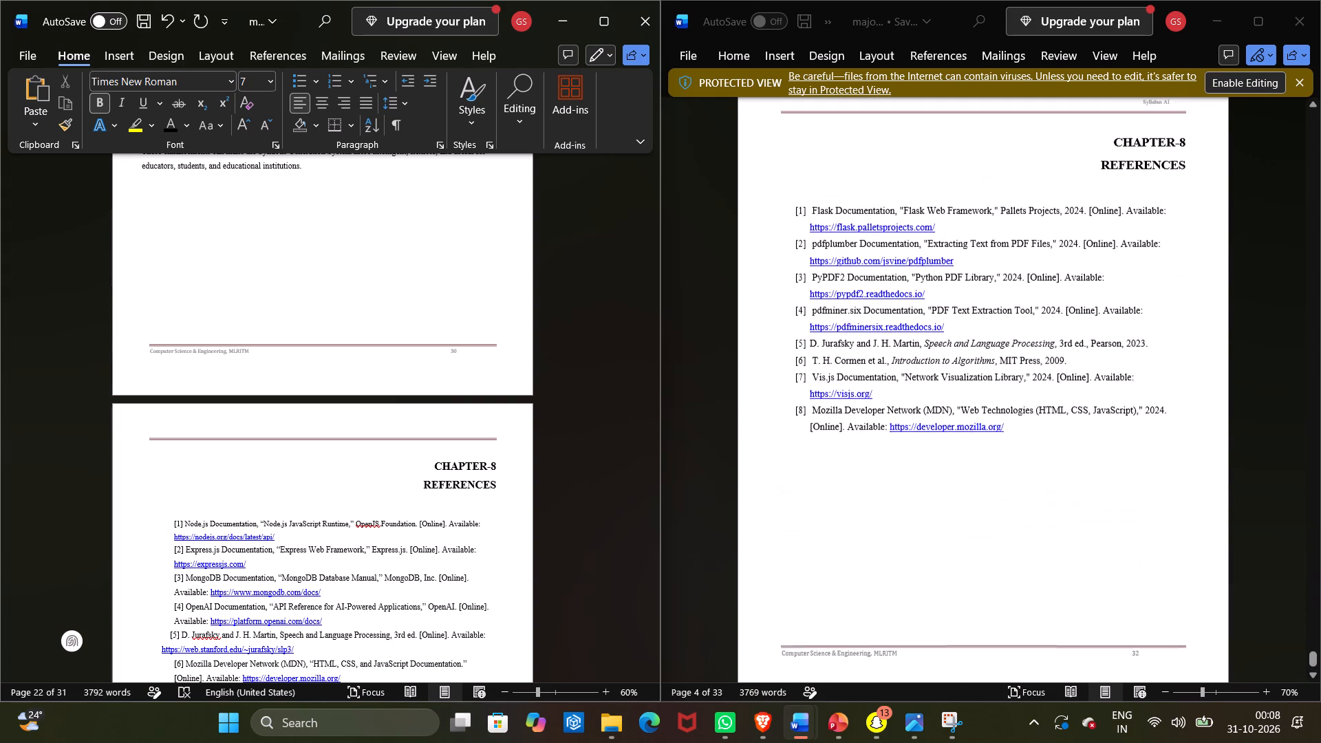
{"action": "scroll", "coordinate": [760, 531], "scroll_direction": "up", "scroll_amount": 1}
{"action": "scroll", "coordinate": [841, 365], "scroll_direction": "up", "scroll_amount": 4}
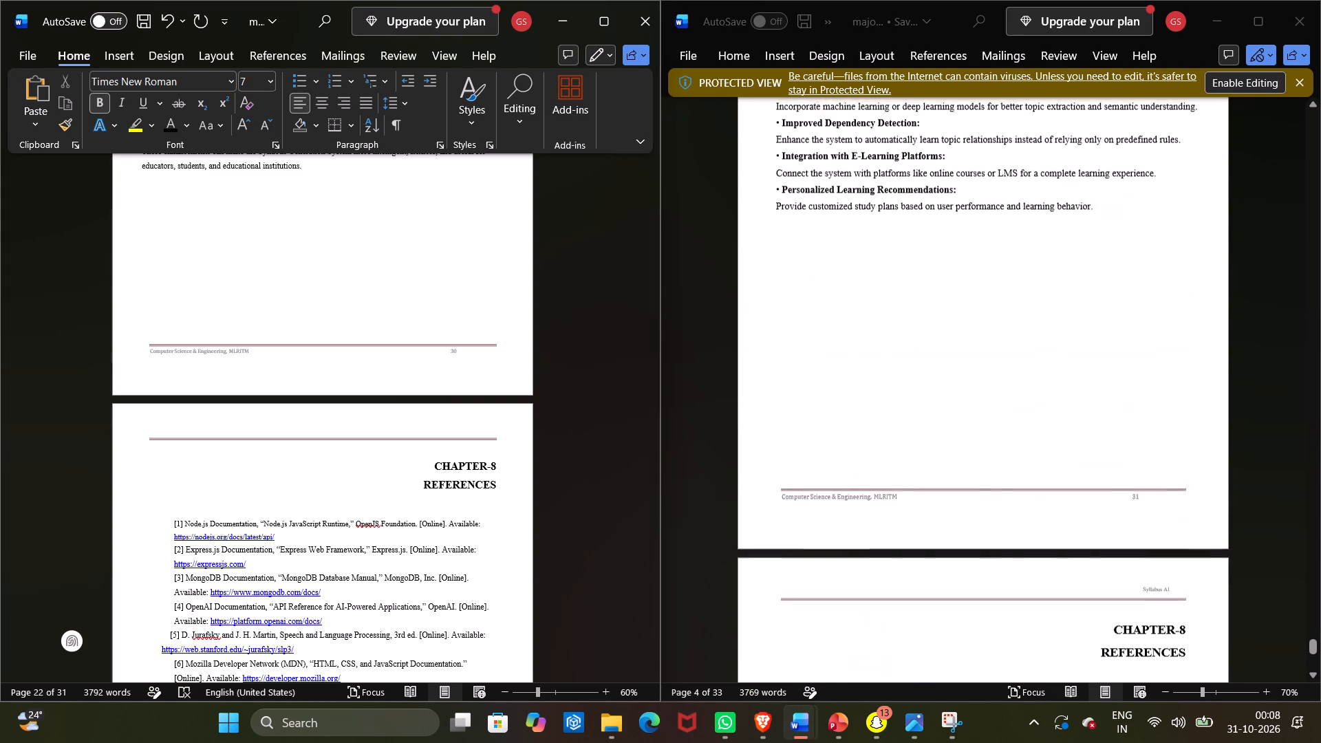
{"action": "scroll", "coordinate": [841, 365], "scroll_direction": "up", "scroll_amount": 1}
{"action": "scroll", "coordinate": [433, 315], "scroll_direction": "up", "scroll_amount": 3}
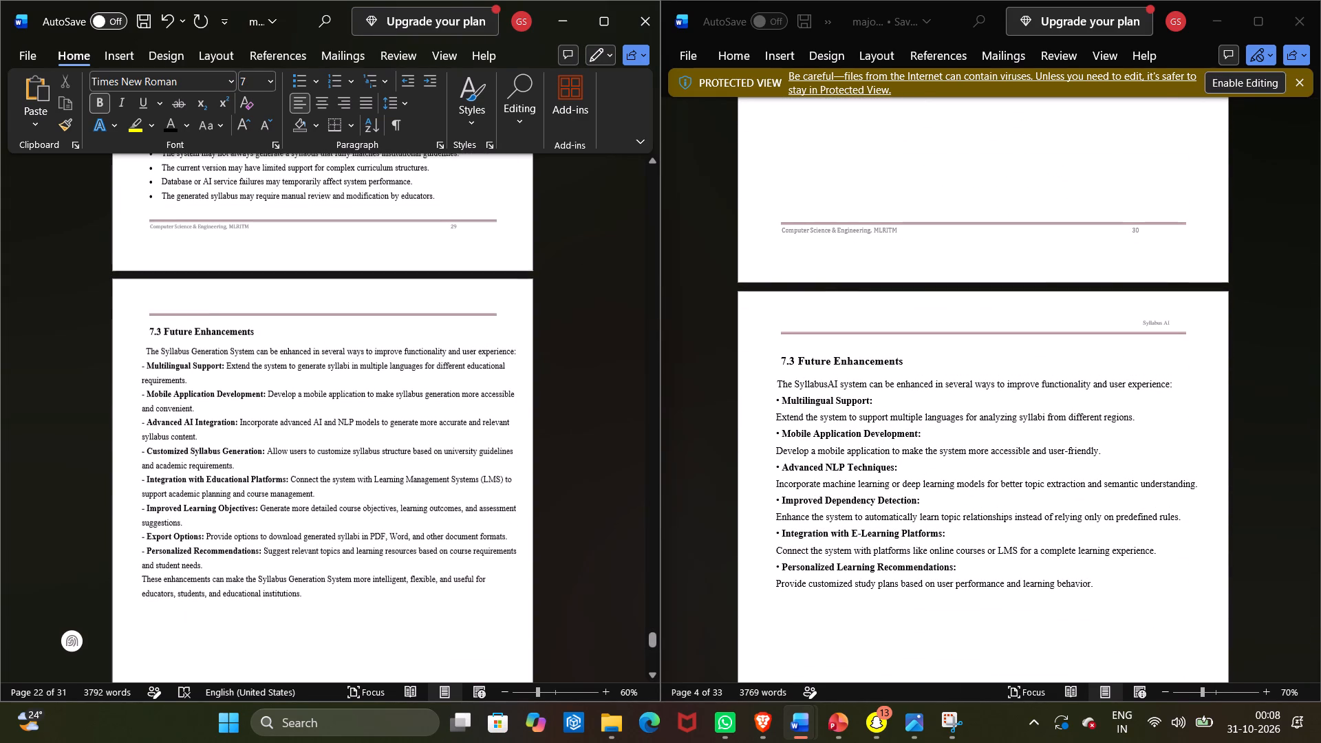
Compare the report's sections 7.1 Conclusion and 7.2 Limitations with the same sections of the reference document.
{"action": "scroll", "coordinate": [433, 315], "scroll_direction": "up", "scroll_amount": 2}
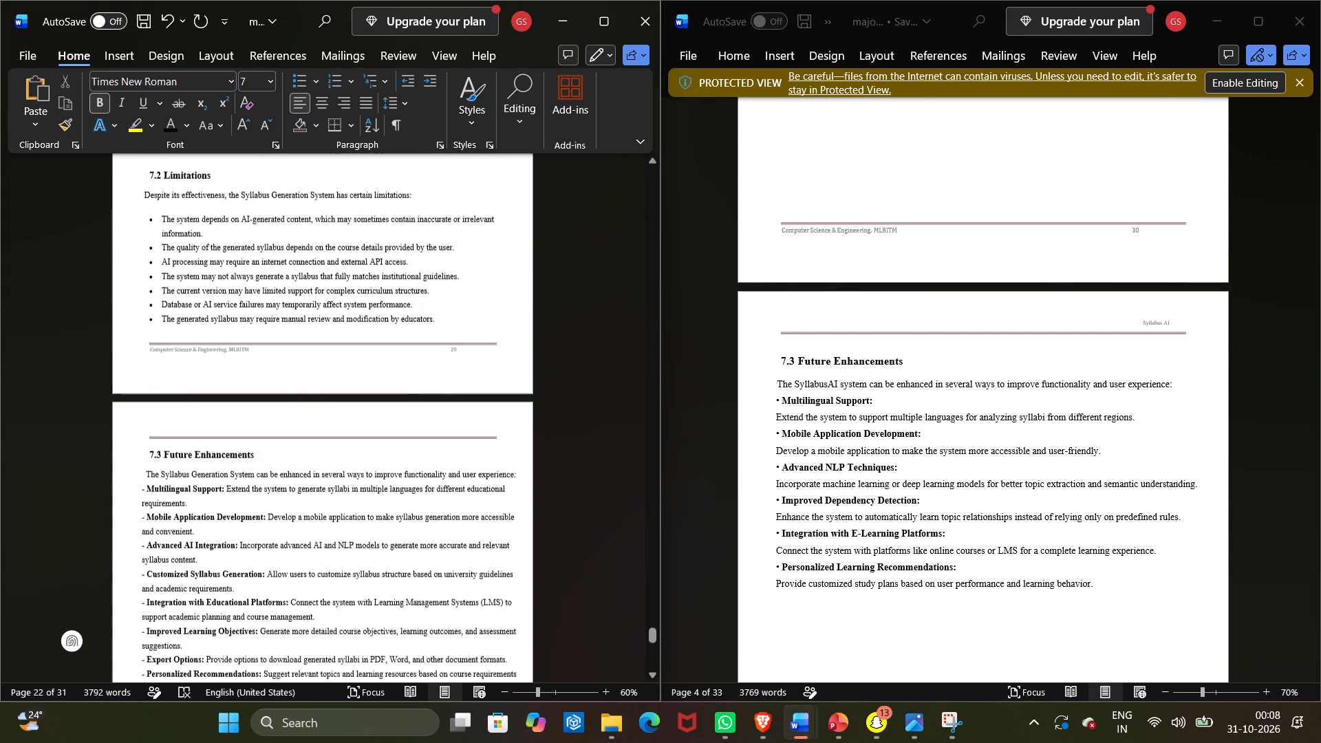
{"action": "scroll", "coordinate": [433, 315], "scroll_direction": "up", "scroll_amount": 4}
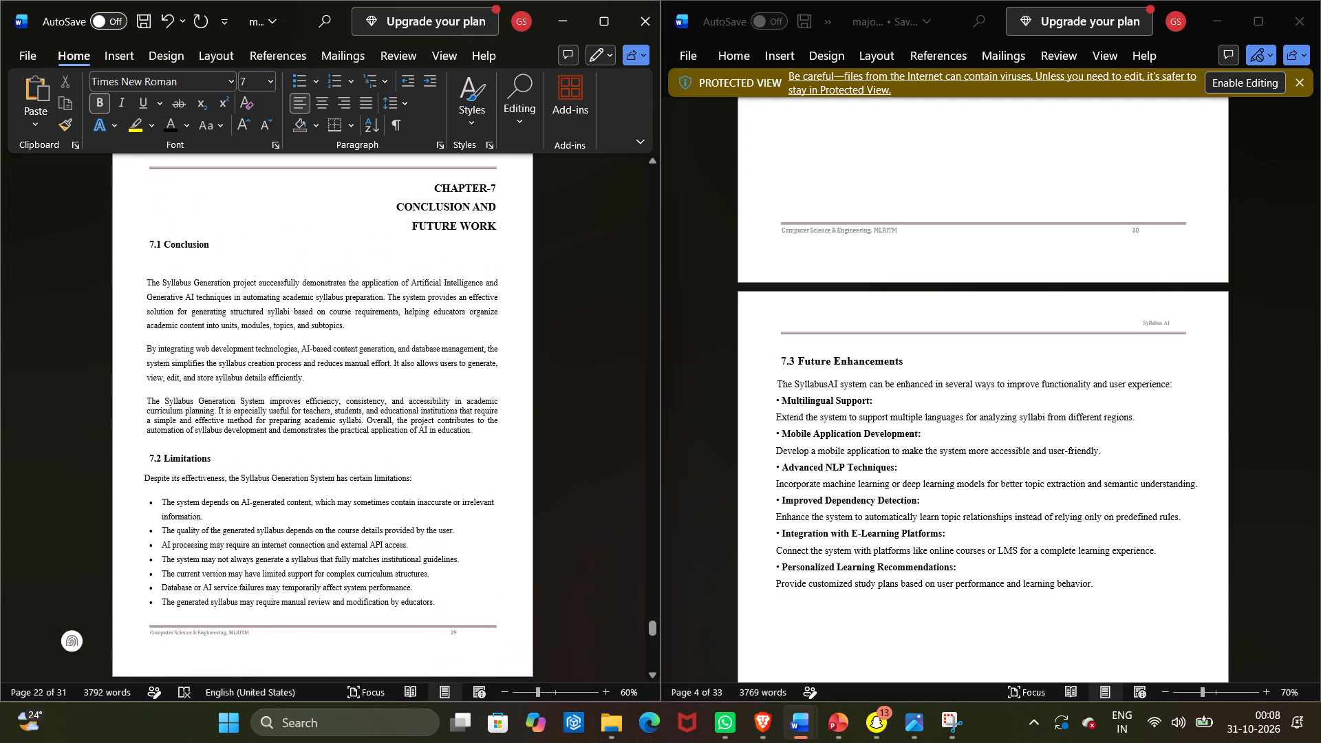
{"action": "scroll", "coordinate": [801, 266], "scroll_direction": "up", "scroll_amount": 5}
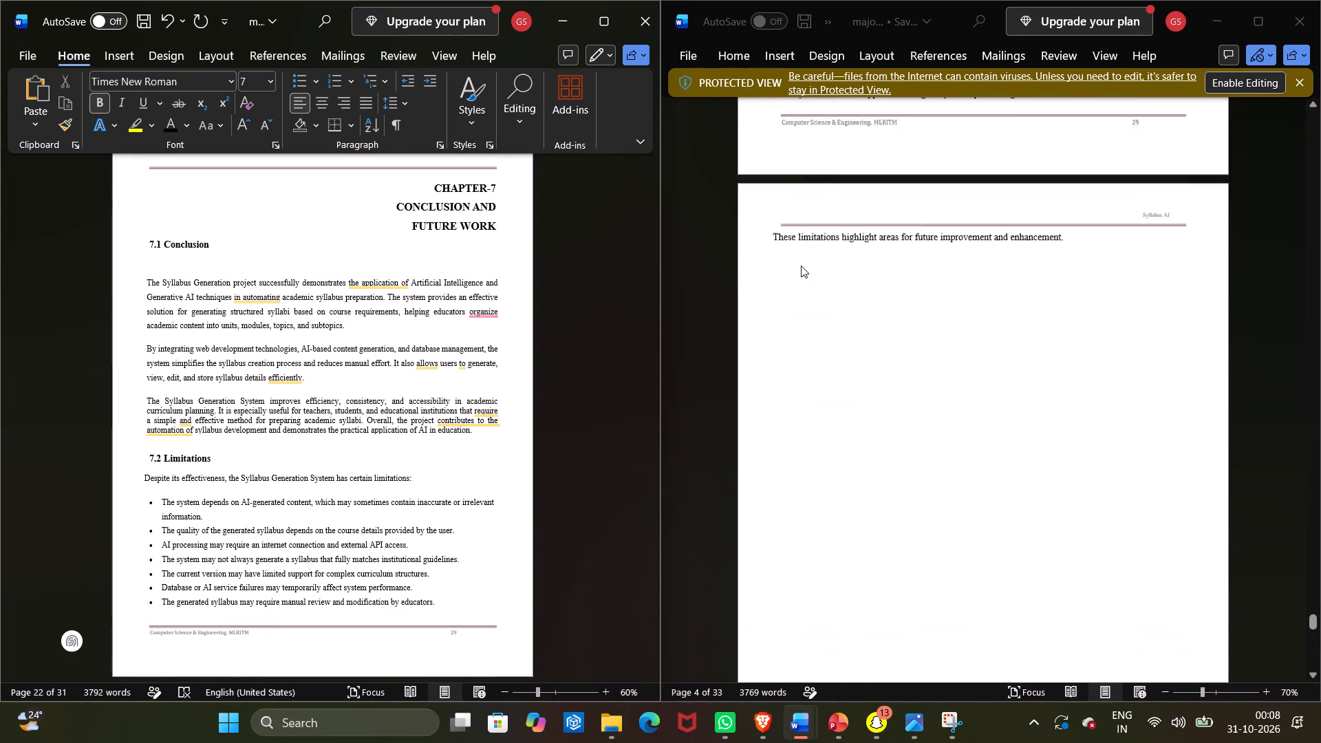
{"action": "scroll", "coordinate": [801, 266], "scroll_direction": "up", "scroll_amount": 3}
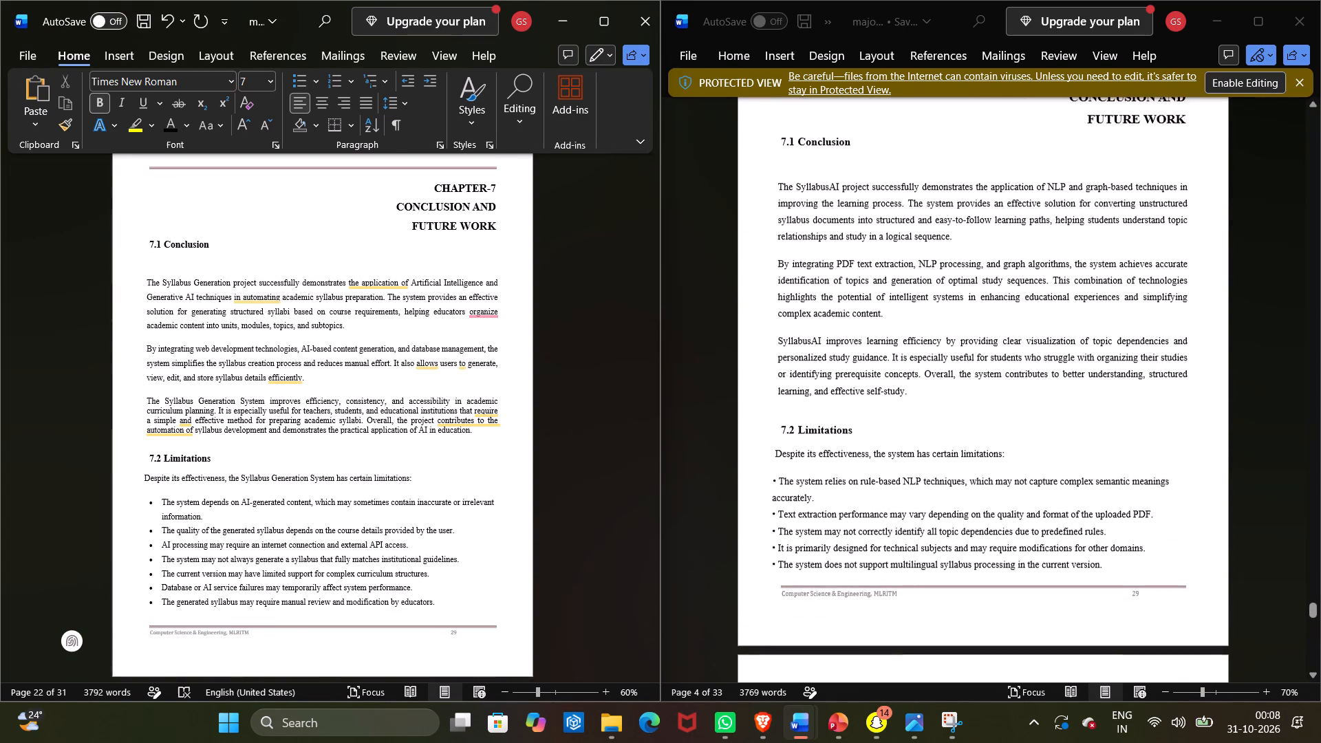
{"action": "scroll", "coordinate": [801, 266], "scroll_direction": "up", "scroll_amount": 1}
{"action": "scroll", "coordinate": [892, 229], "scroll_direction": "up", "scroll_amount": 3}
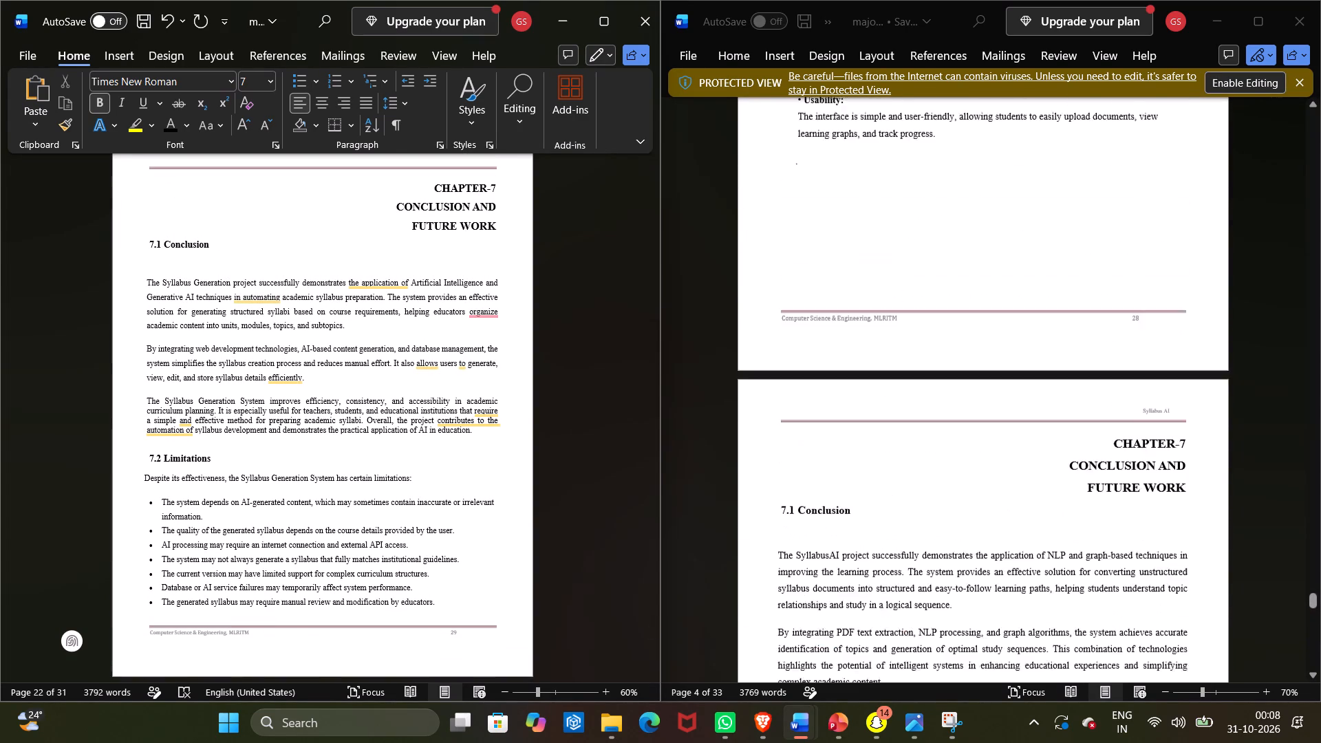
Compare the report's section 6.2 Performance Analysis and the Chapter 6 output screen figures with the matching pages of the reference document.
{"action": "scroll", "coordinate": [892, 229], "scroll_direction": "up", "scroll_amount": 2}
{"action": "scroll", "coordinate": [892, 229], "scroll_direction": "down", "scroll_amount": 1}
{"action": "scroll", "coordinate": [399, 299], "scroll_direction": "up", "scroll_amount": 2}
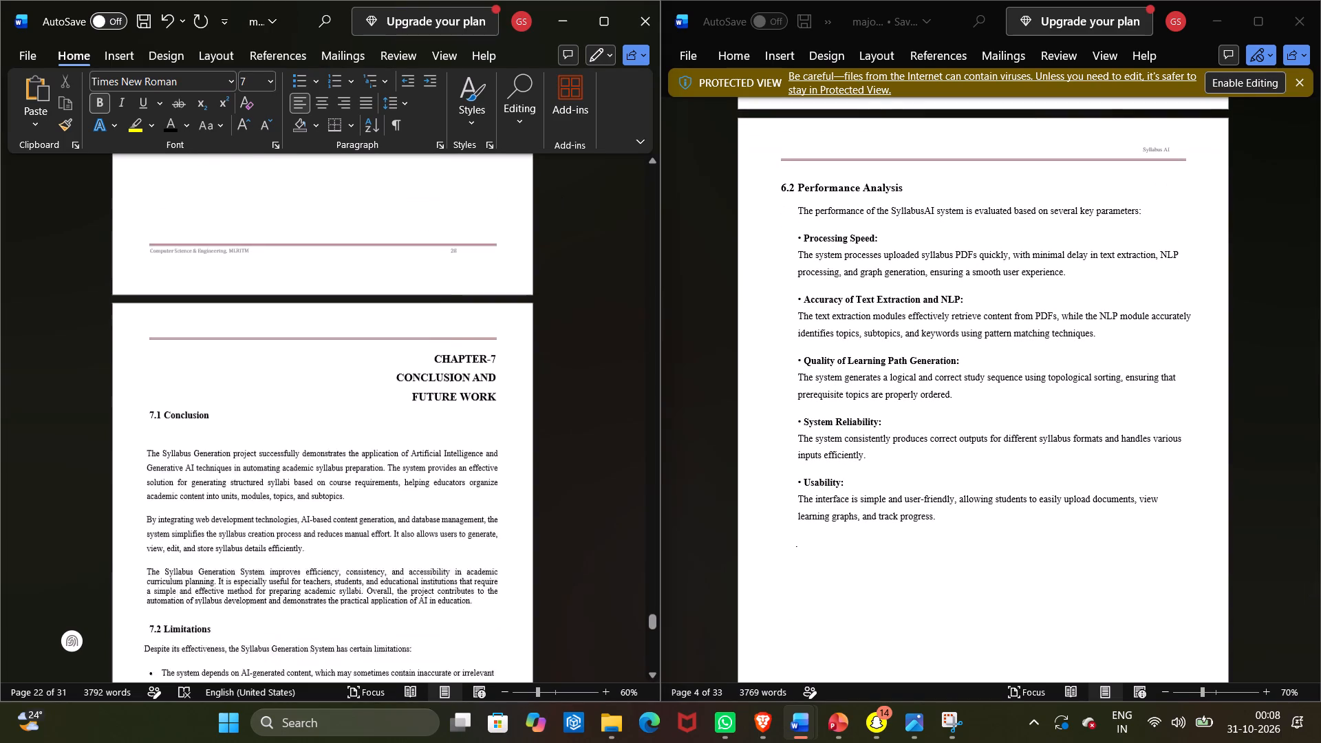
{"action": "scroll", "coordinate": [470, 321], "scroll_direction": "up", "scroll_amount": 5}
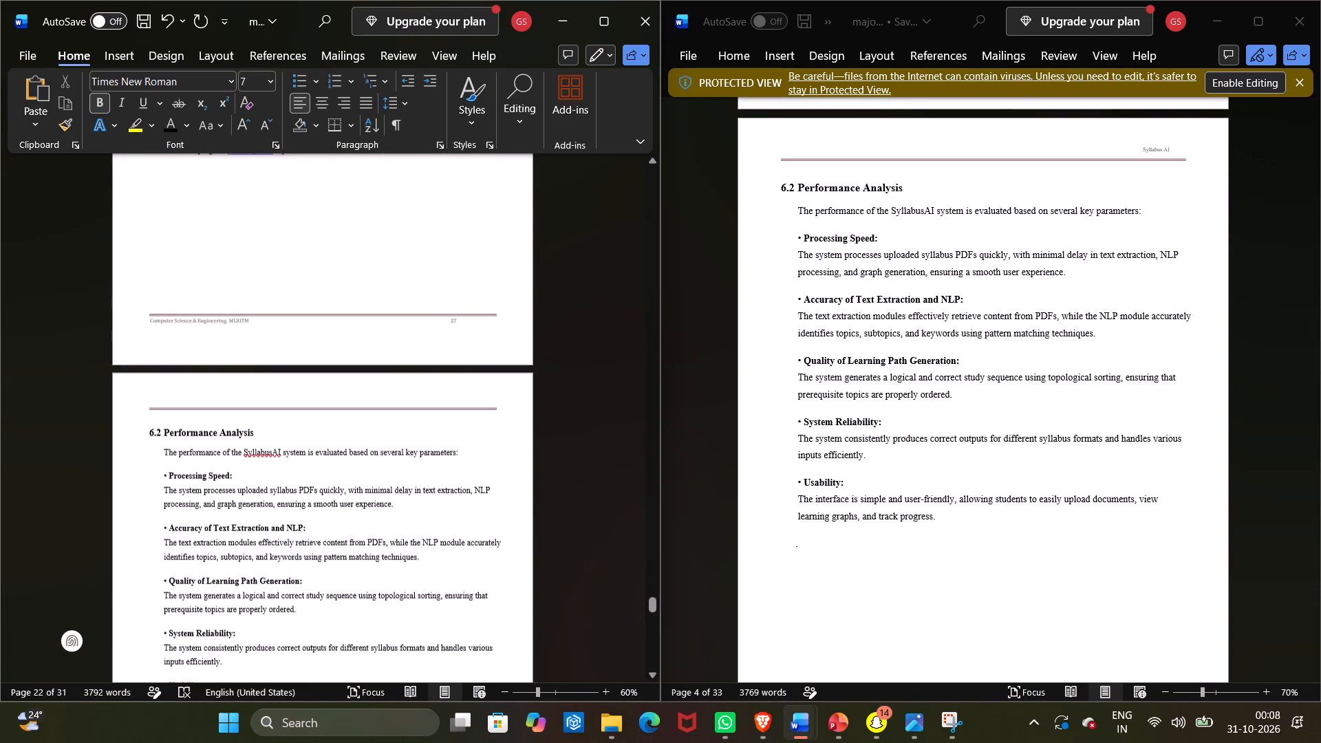
{"action": "scroll", "coordinate": [470, 321], "scroll_direction": "up", "scroll_amount": 4}
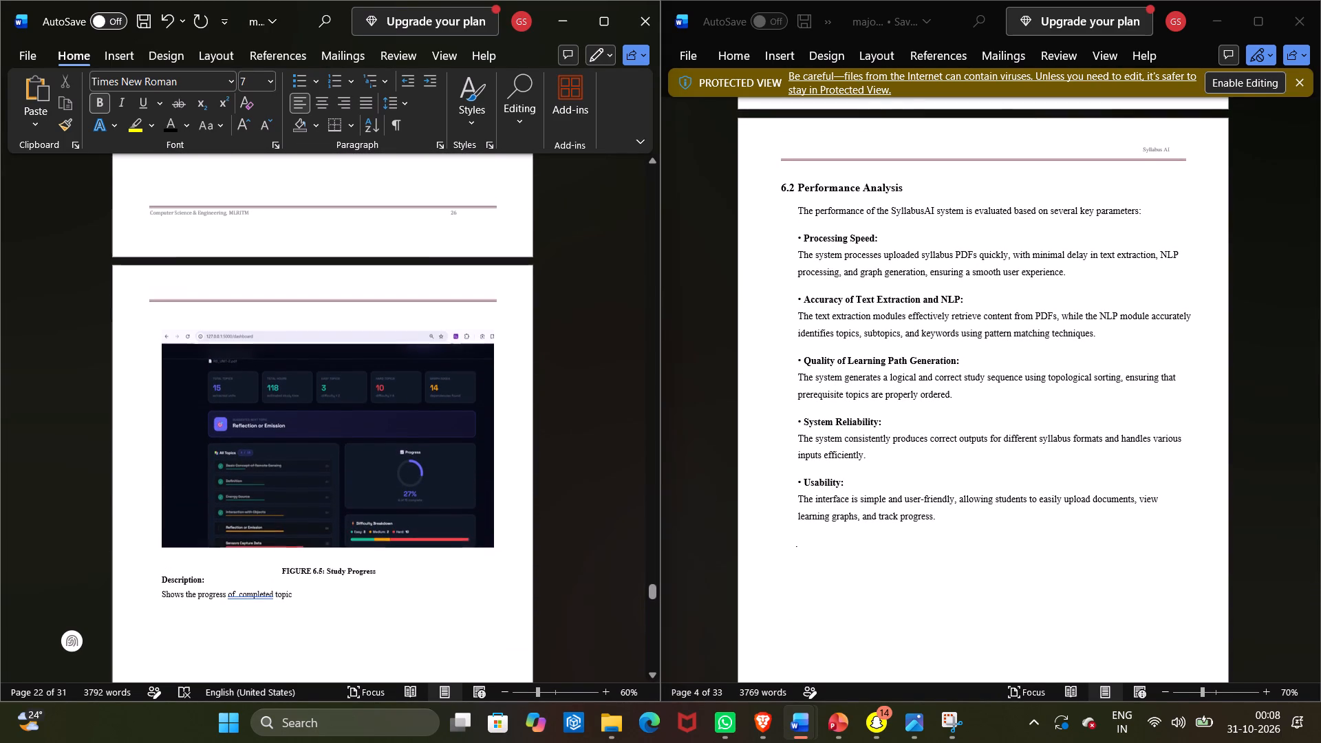
{"action": "scroll", "coordinate": [336, 437], "scroll_direction": "up", "scroll_amount": 1, "text": "ctrl"}
{"action": "scroll", "coordinate": [898, 376], "scroll_direction": "up", "scroll_amount": 2}
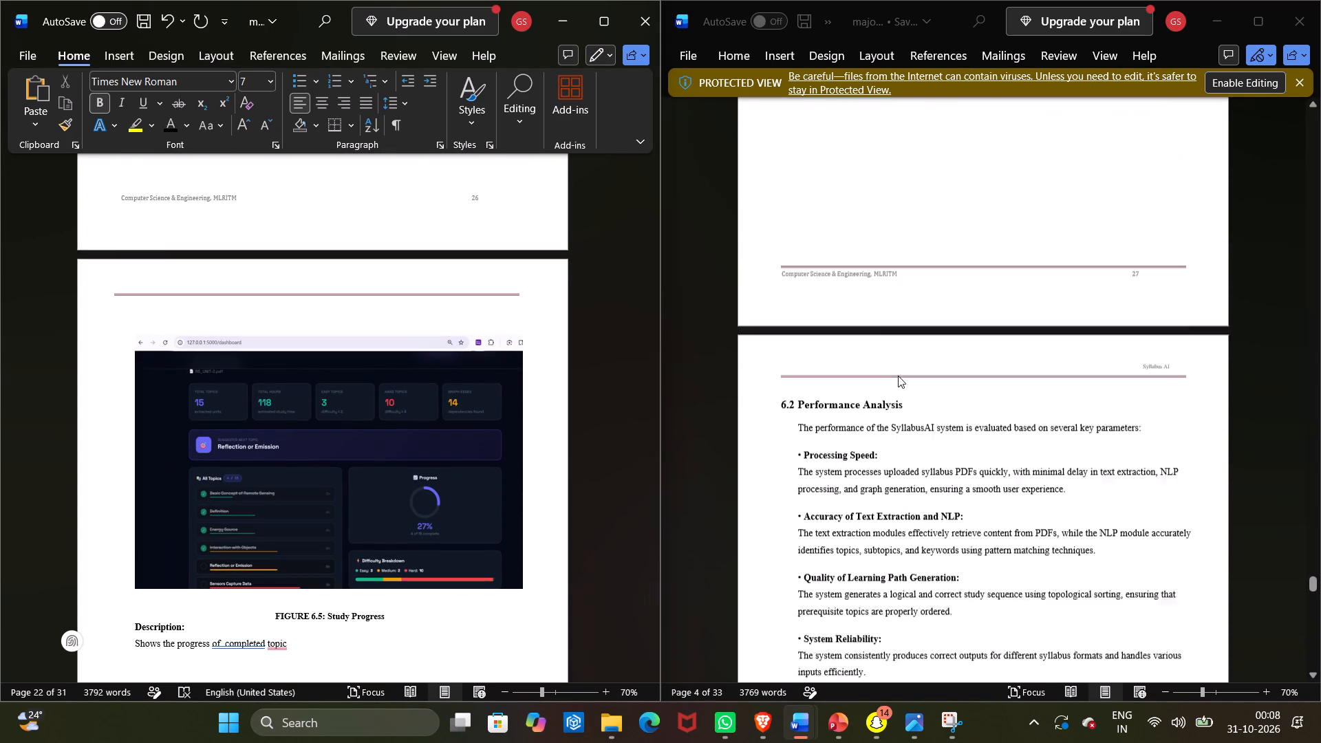
{"action": "scroll", "coordinate": [898, 376], "scroll_direction": "up", "scroll_amount": 3}
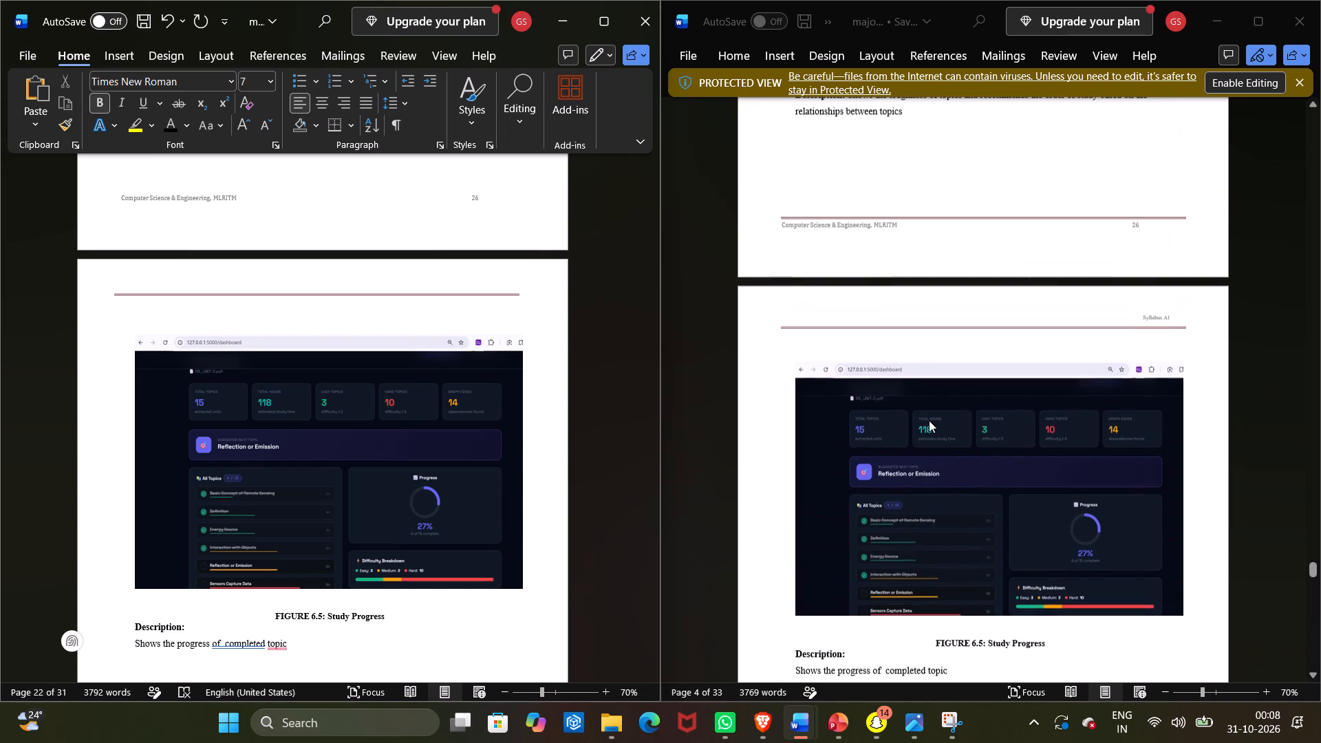
{"action": "scroll", "coordinate": [391, 425], "scroll_direction": "up", "scroll_amount": 7}
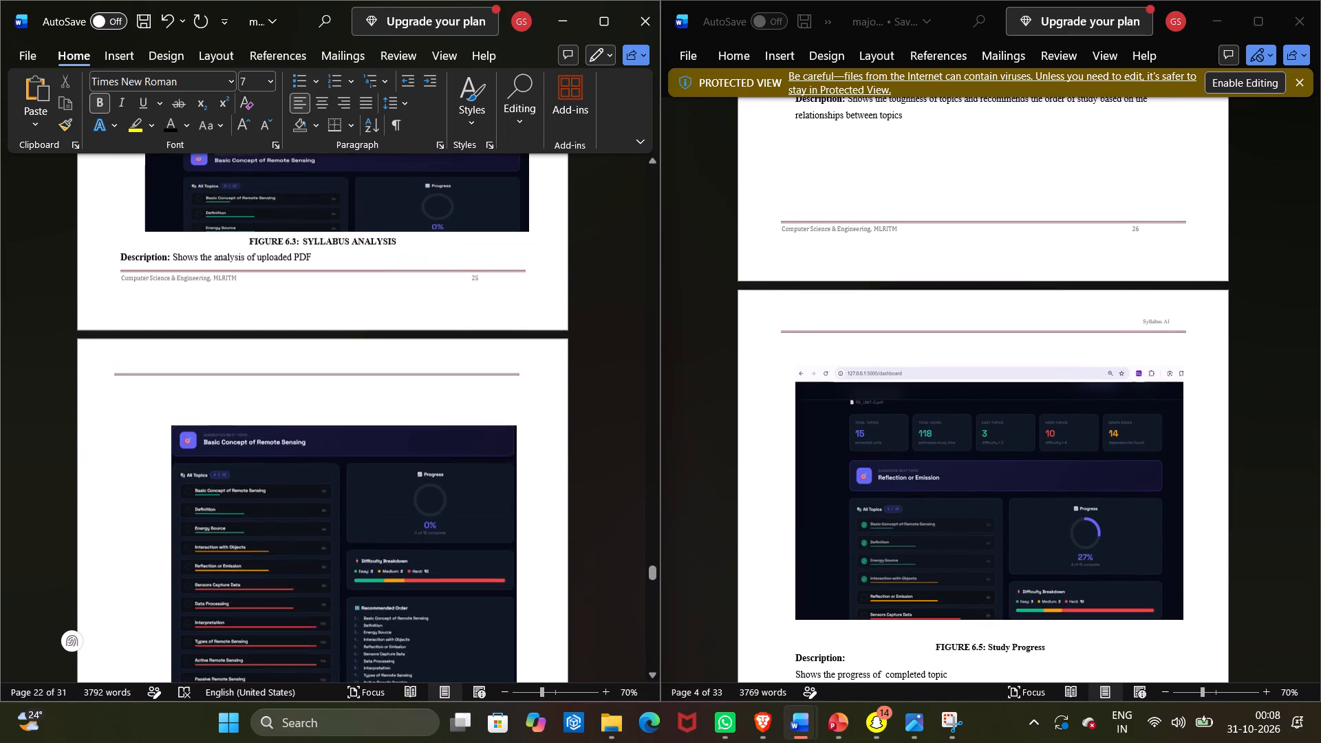
{"action": "scroll", "coordinate": [391, 425], "scroll_direction": "up", "scroll_amount": 1}
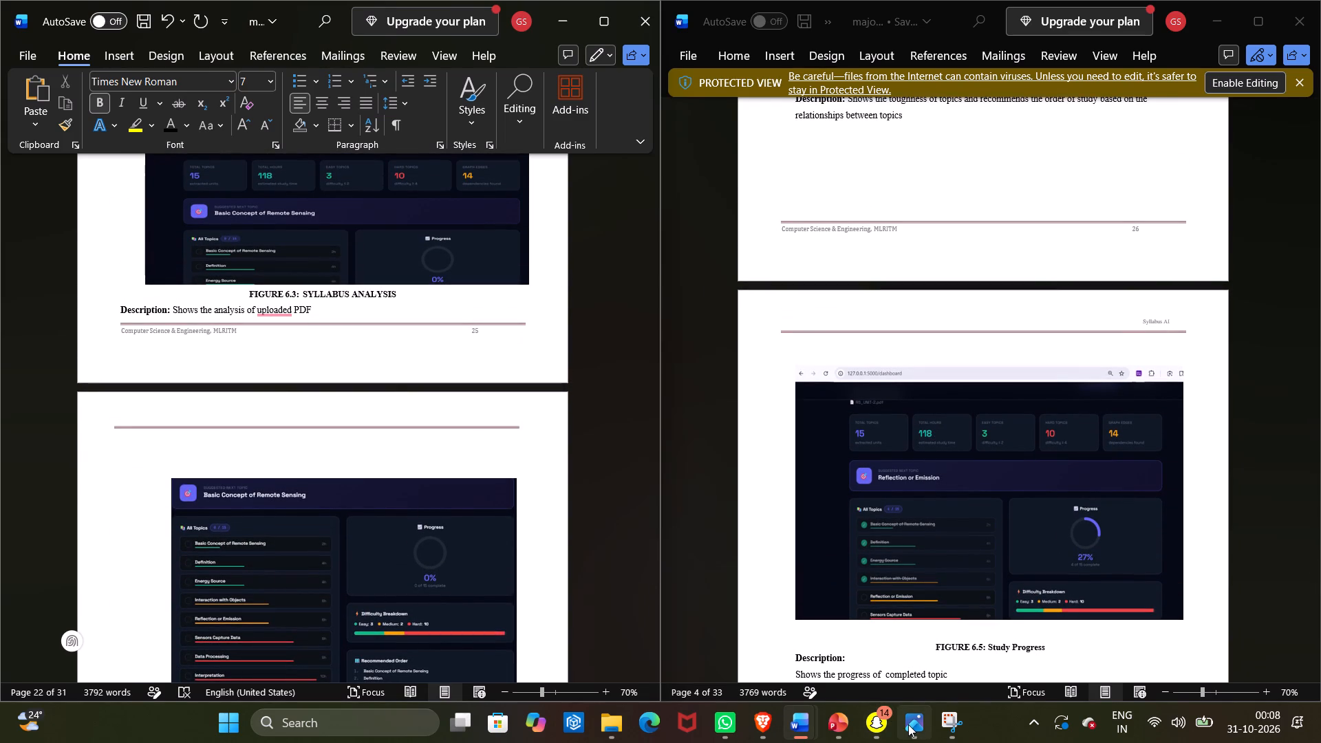
Close the Photos window left open in the background.
{"action": "left_click", "coordinate": [989, 573]}
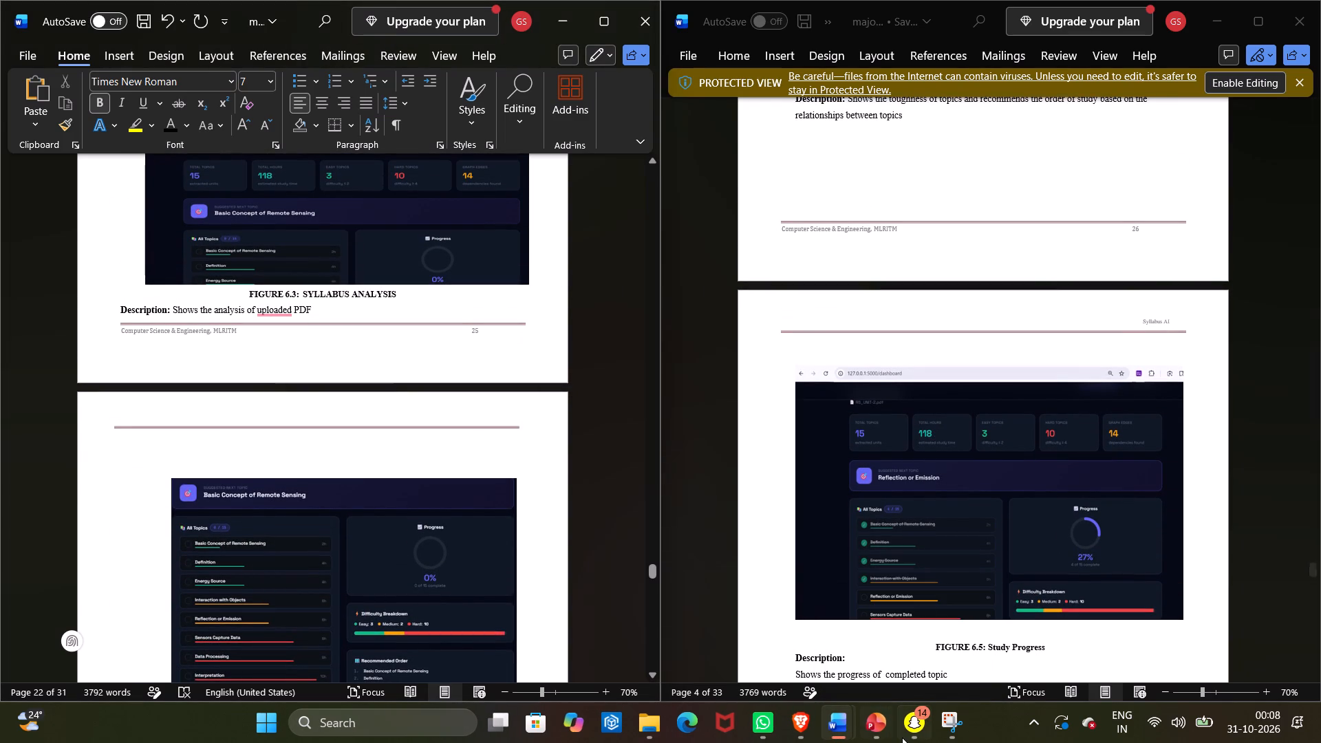
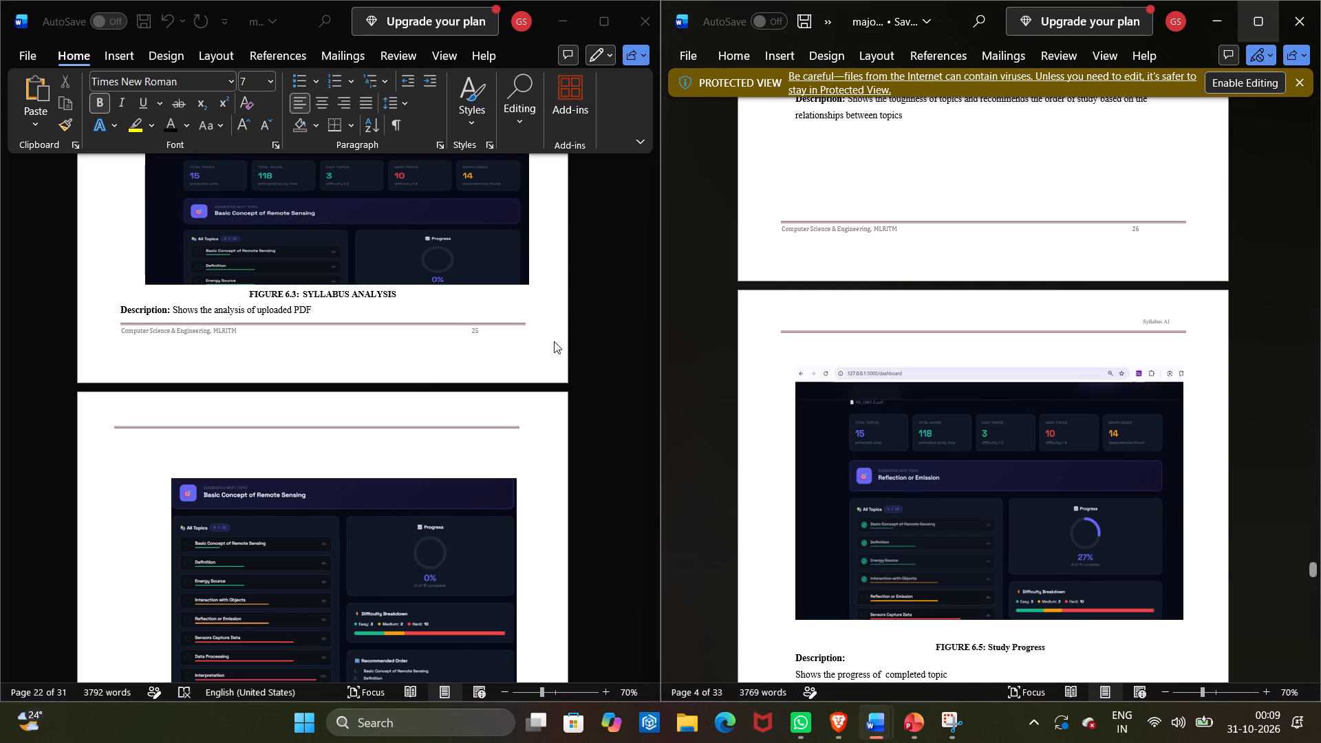
Examine the home page screenshot, caption and description of Figure 6.1 in the report's section 6.1 Output Screens.
{"action": "scroll", "coordinate": [325, 482], "scroll_direction": "up", "scroll_amount": 11}
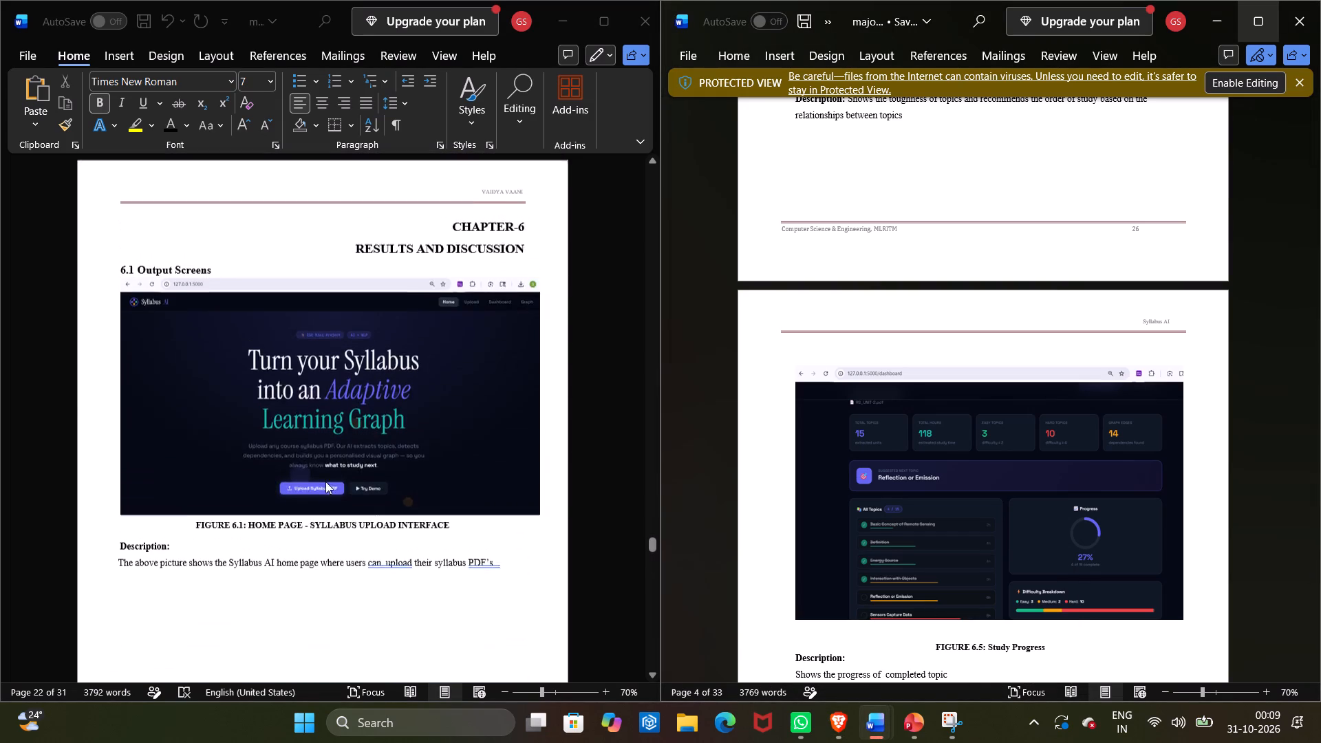
{"action": "scroll", "coordinate": [325, 482], "scroll_direction": "up", "scroll_amount": 2}
{"action": "scroll", "coordinate": [325, 482], "scroll_direction": "down", "scroll_amount": 1}
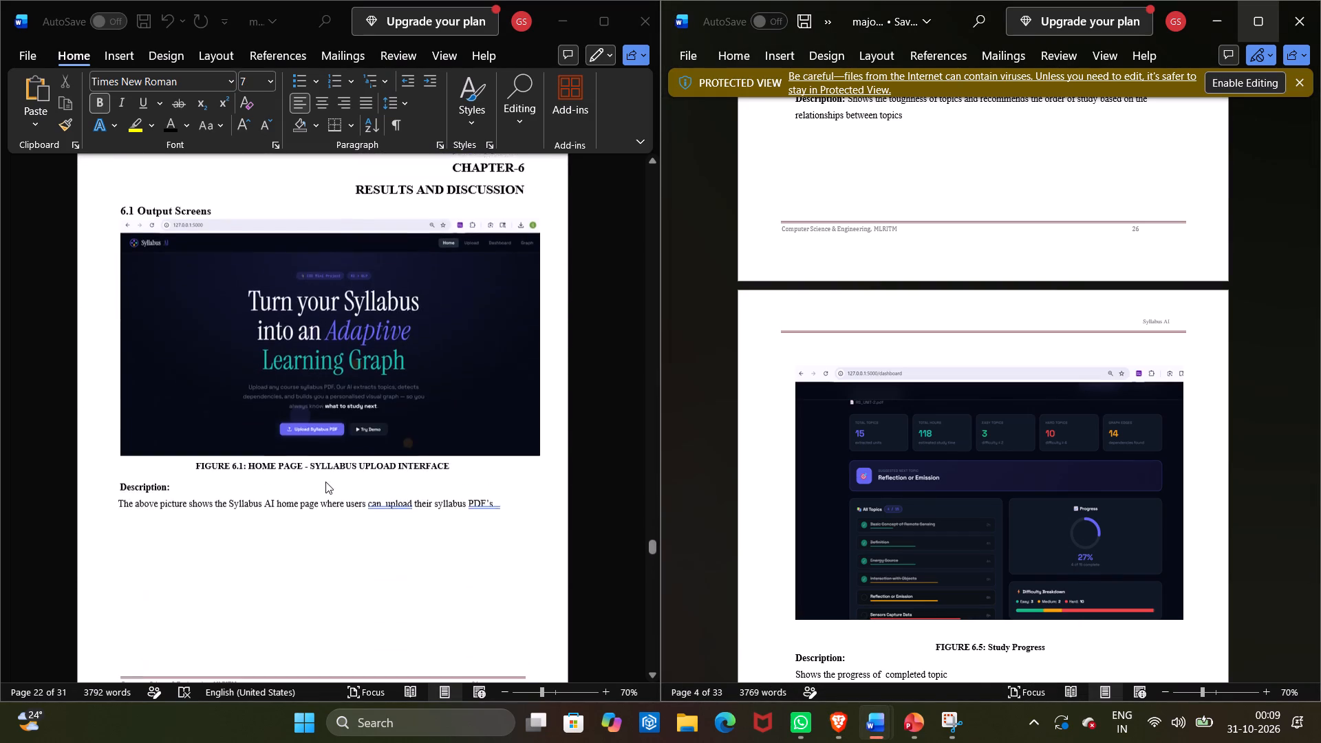
{"action": "scroll", "coordinate": [325, 482], "scroll_direction": "down", "scroll_amount": 1}
{"action": "scroll", "coordinate": [325, 482], "scroll_direction": "up", "scroll_amount": 2}
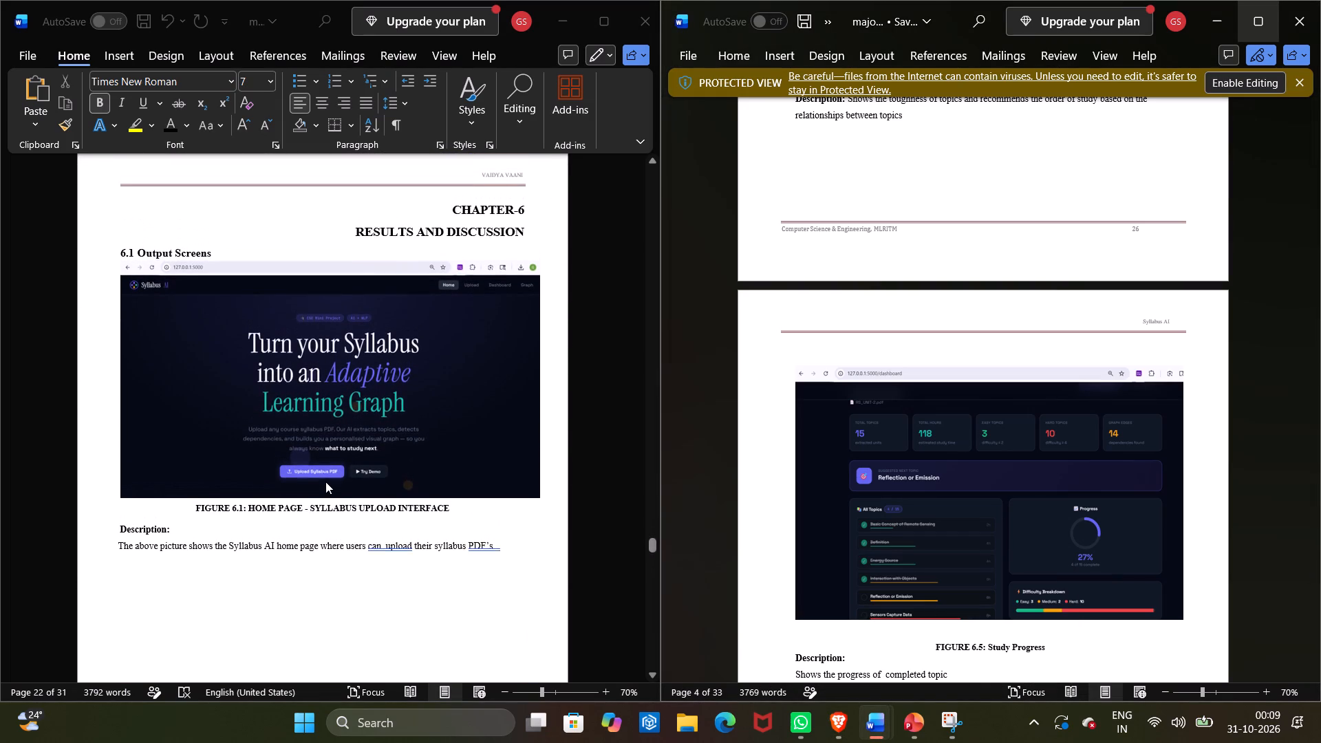
{"action": "scroll", "coordinate": [325, 482], "scroll_direction": "up", "scroll_amount": 1}
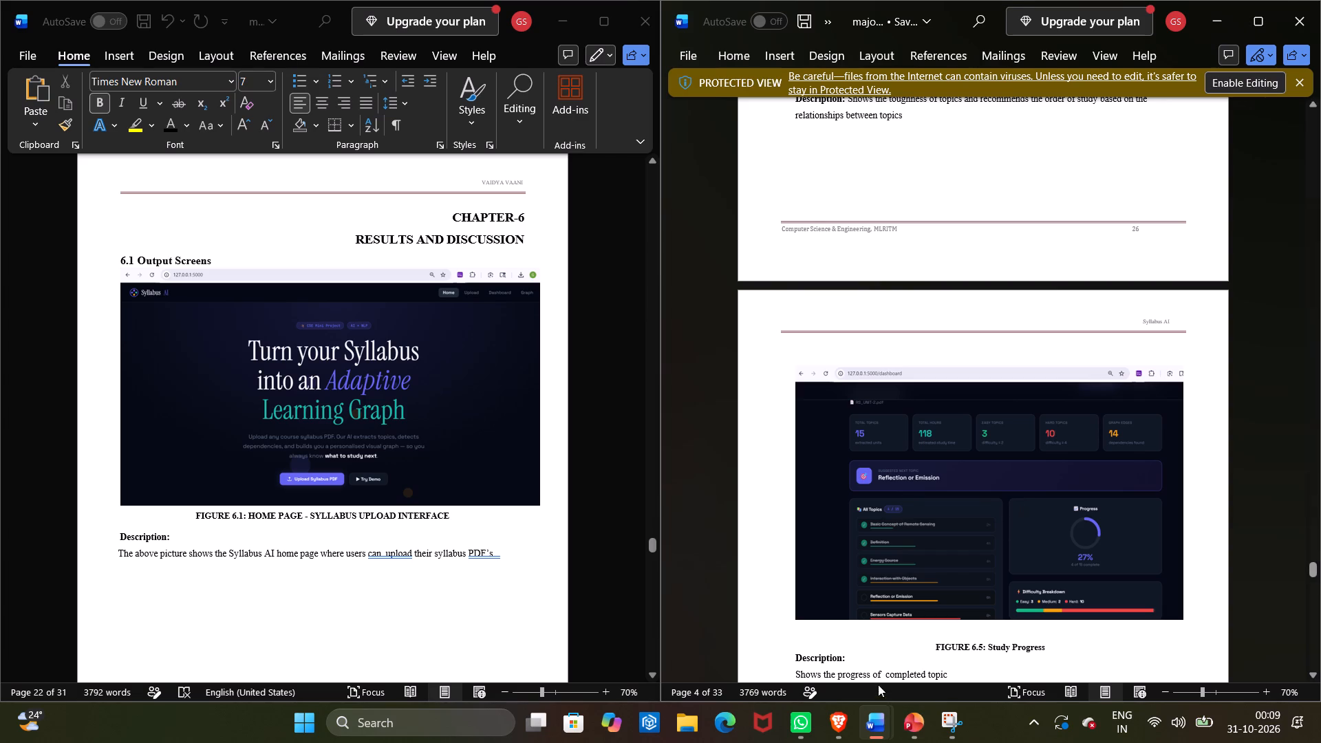
Switch to the Syllabus Generation site in Brave and capture its EVA welcome screen with Snipping Tool, copying the image.
{"action": "left_click", "coordinate": [844, 717]}
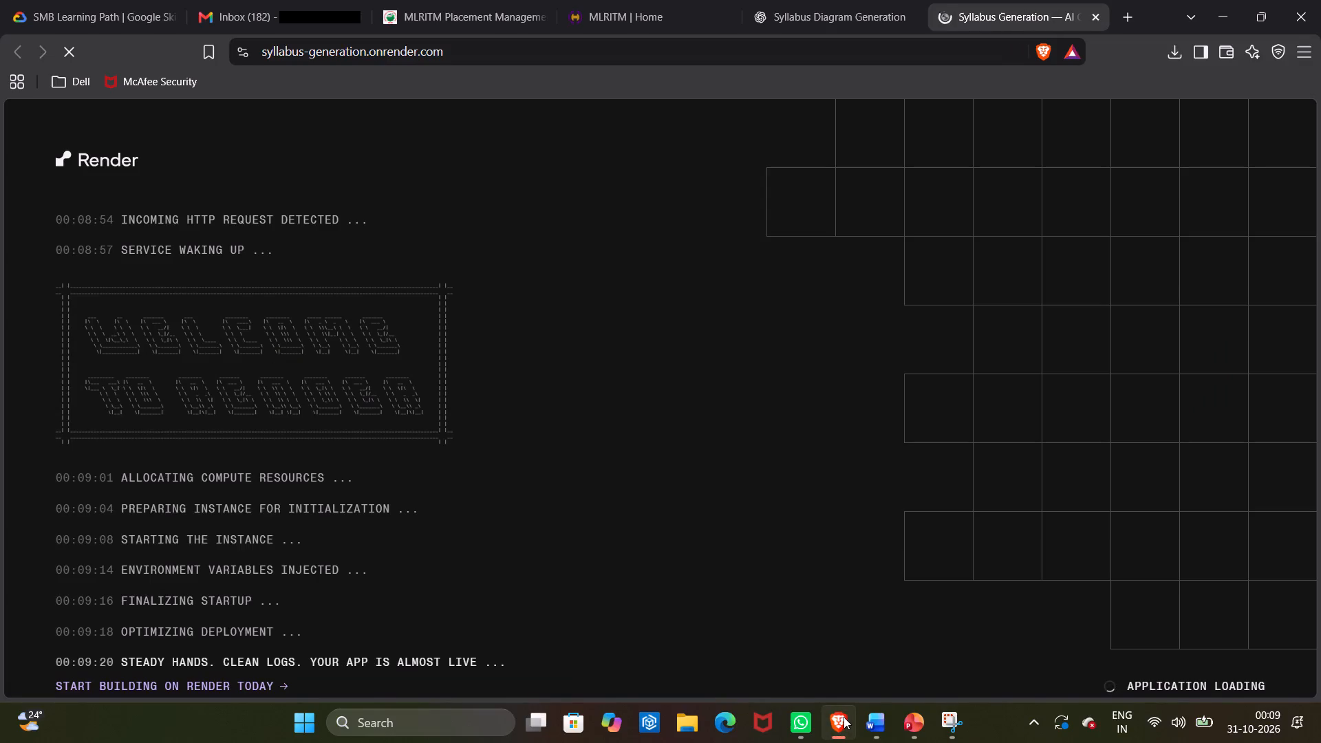
{"action": "scroll", "coordinate": [480, 453], "scroll_direction": "down", "scroll_amount": 2}
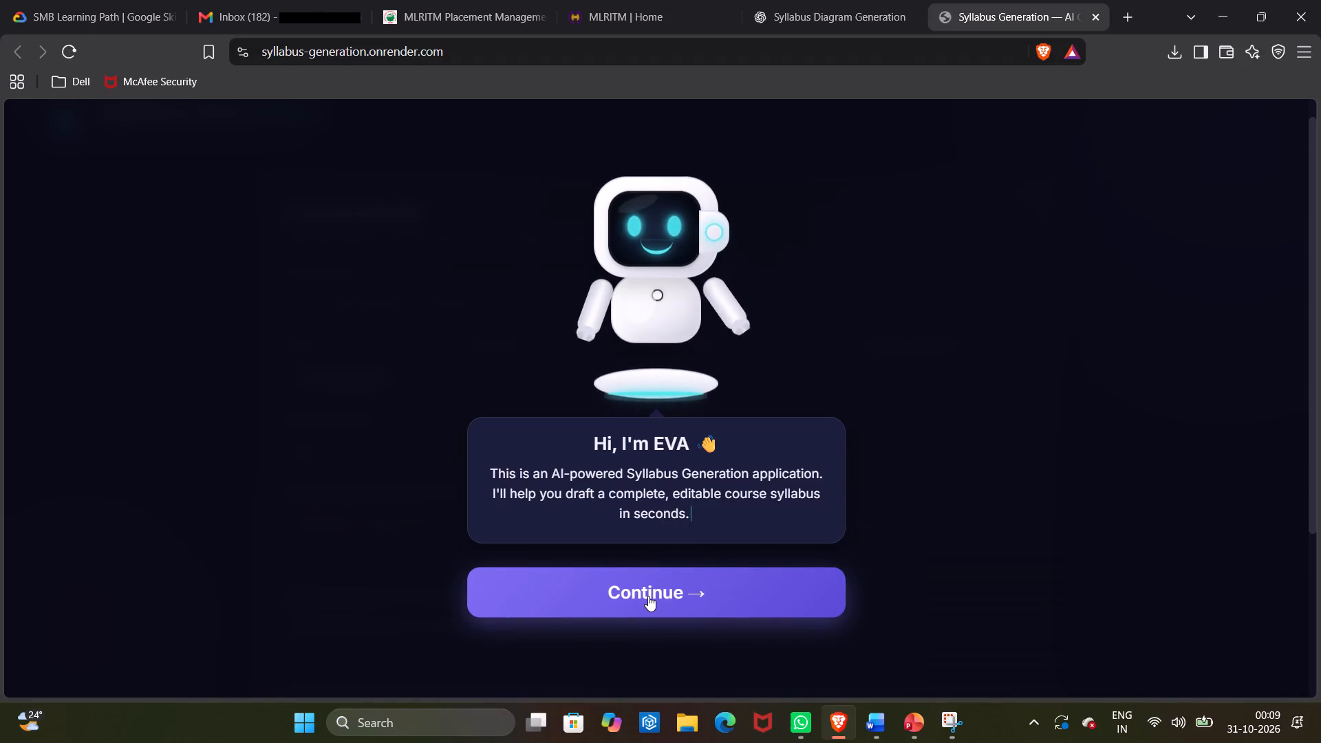
{"action": "left_click", "coordinate": [947, 732]}
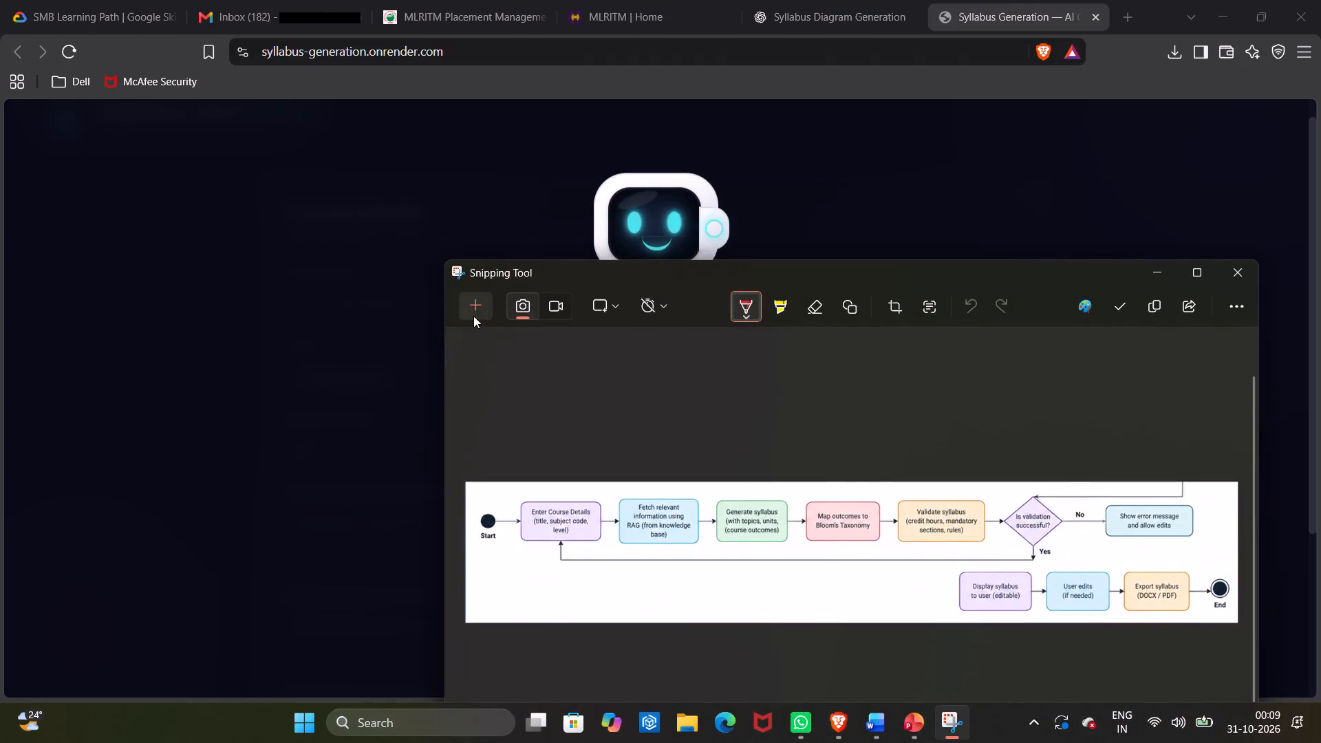
{"action": "left_click", "coordinate": [473, 316]}
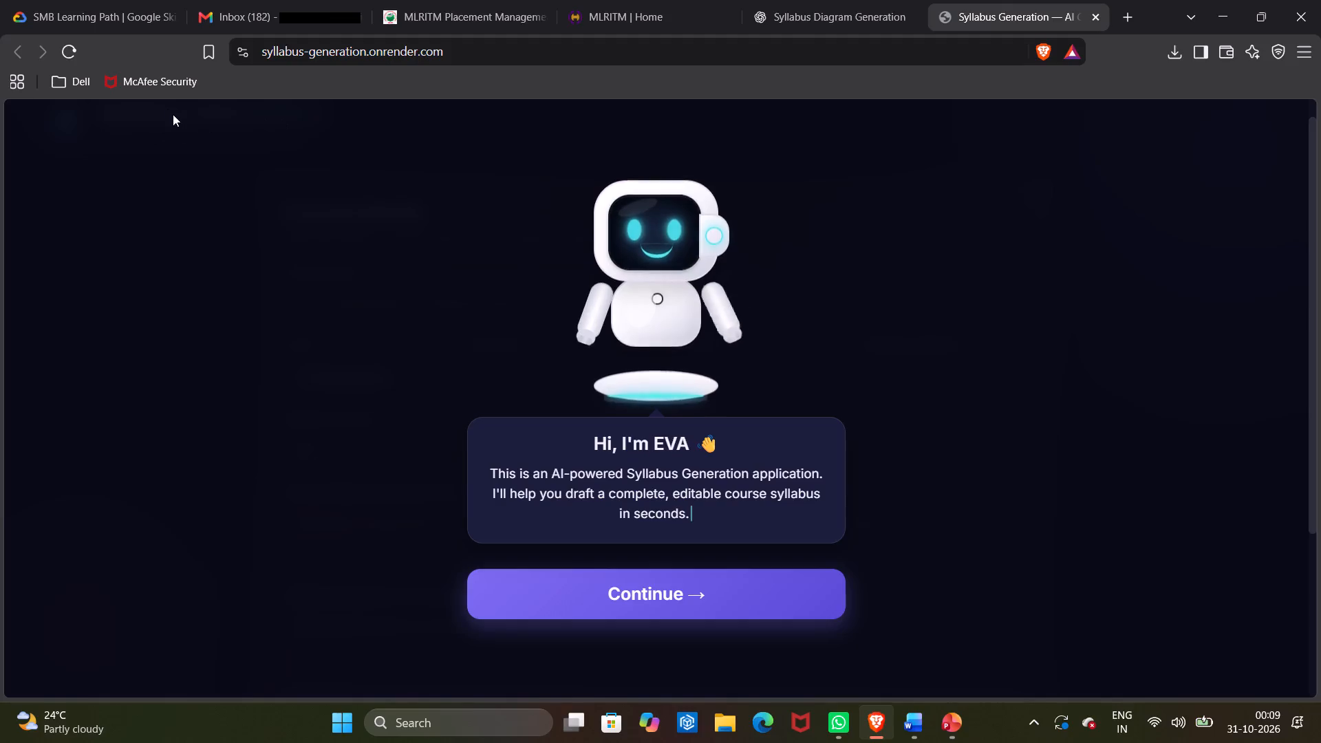
{"action": "left_click_drag", "start_coordinate": [171, 111], "coordinate": [1016, 697]}
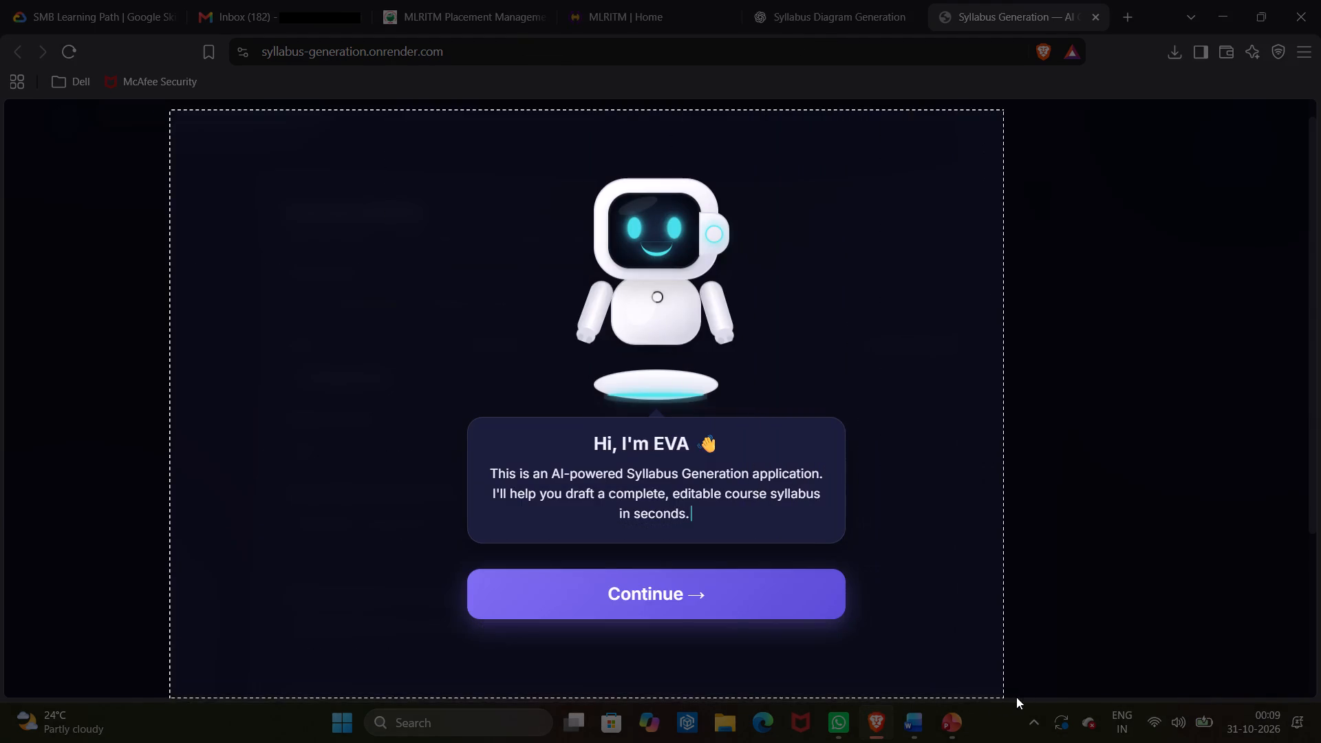
{"action": "left_click_drag", "start_coordinate": [1016, 697], "coordinate": [1183, 685]}
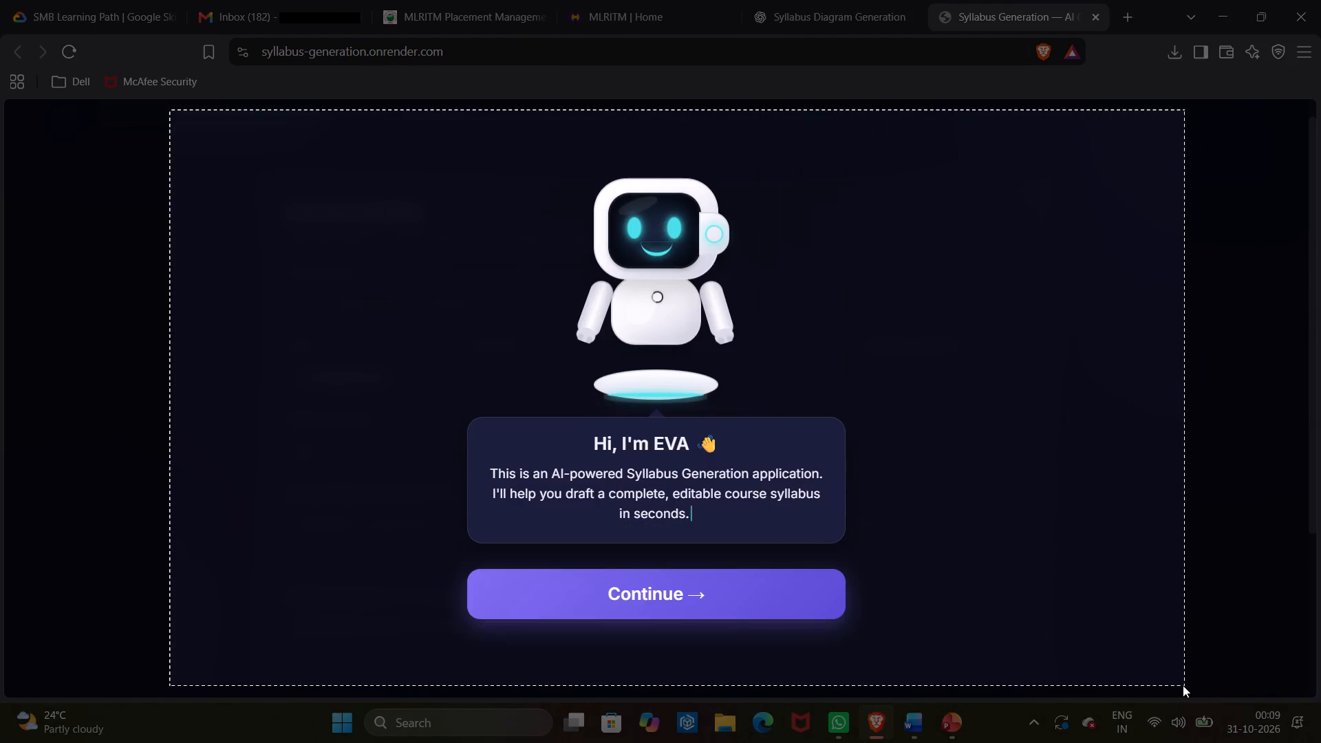
{"action": "left_click_drag", "start_coordinate": [1183, 685], "coordinate": [1181, 685]}
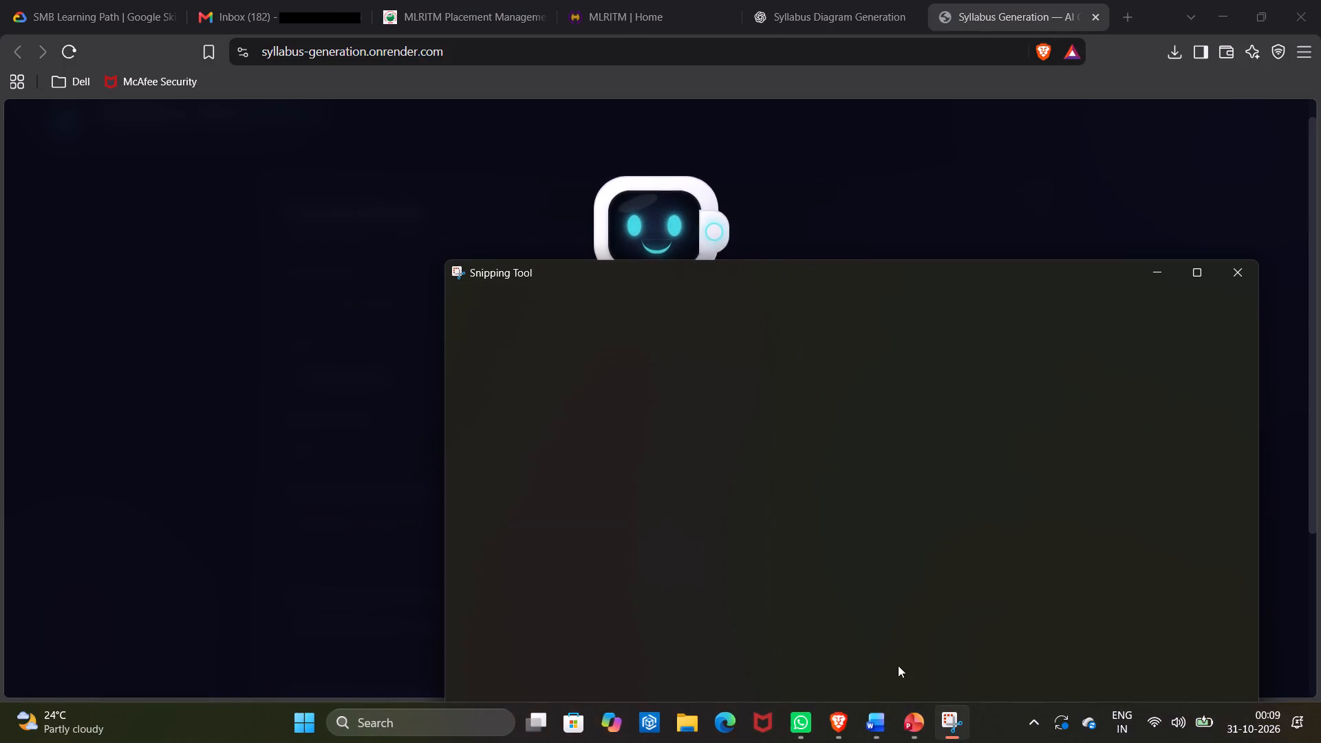
{"action": "left_click", "coordinate": [1147, 308]}
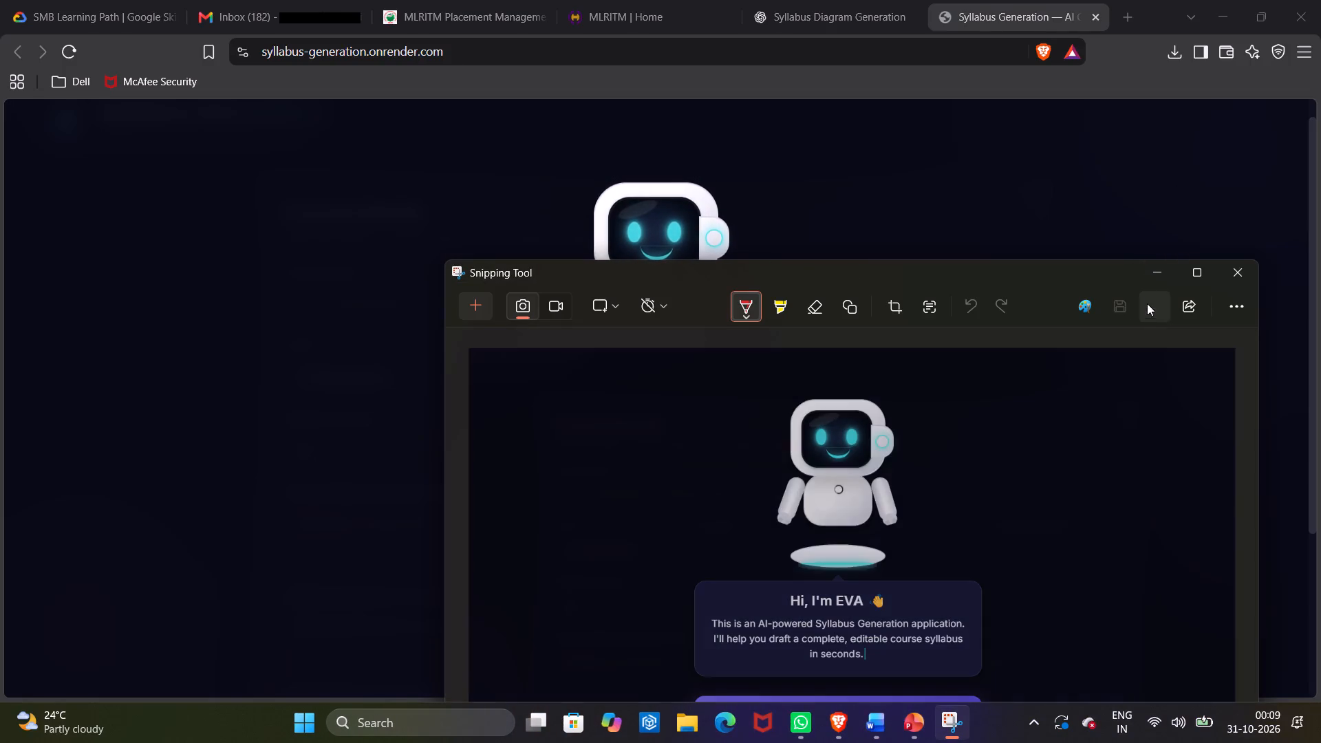
{"action": "left_click", "coordinate": [1150, 273]}
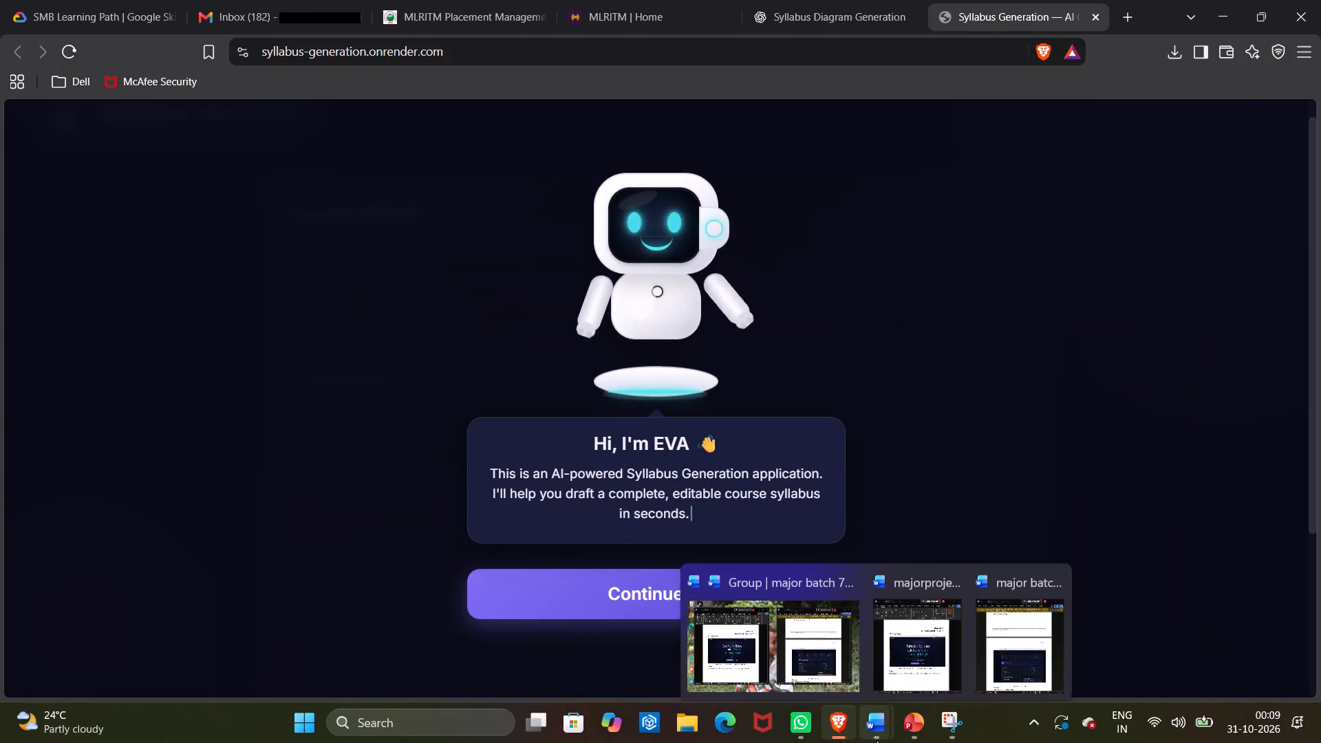
Replace the Figure 6.1 home page picture in the Word report with the captured EVA welcome screen.
{"action": "left_click", "coordinate": [805, 660]}
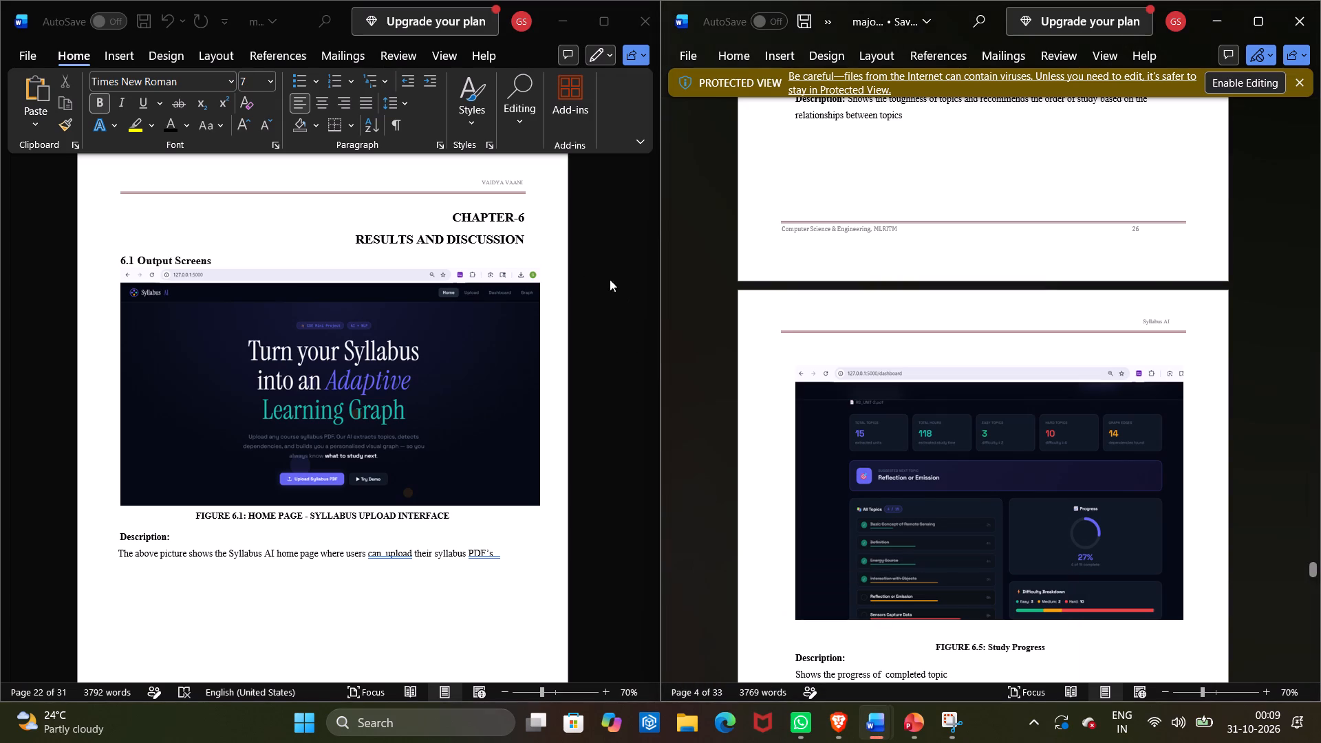
{"action": "left_click", "coordinate": [391, 397]}
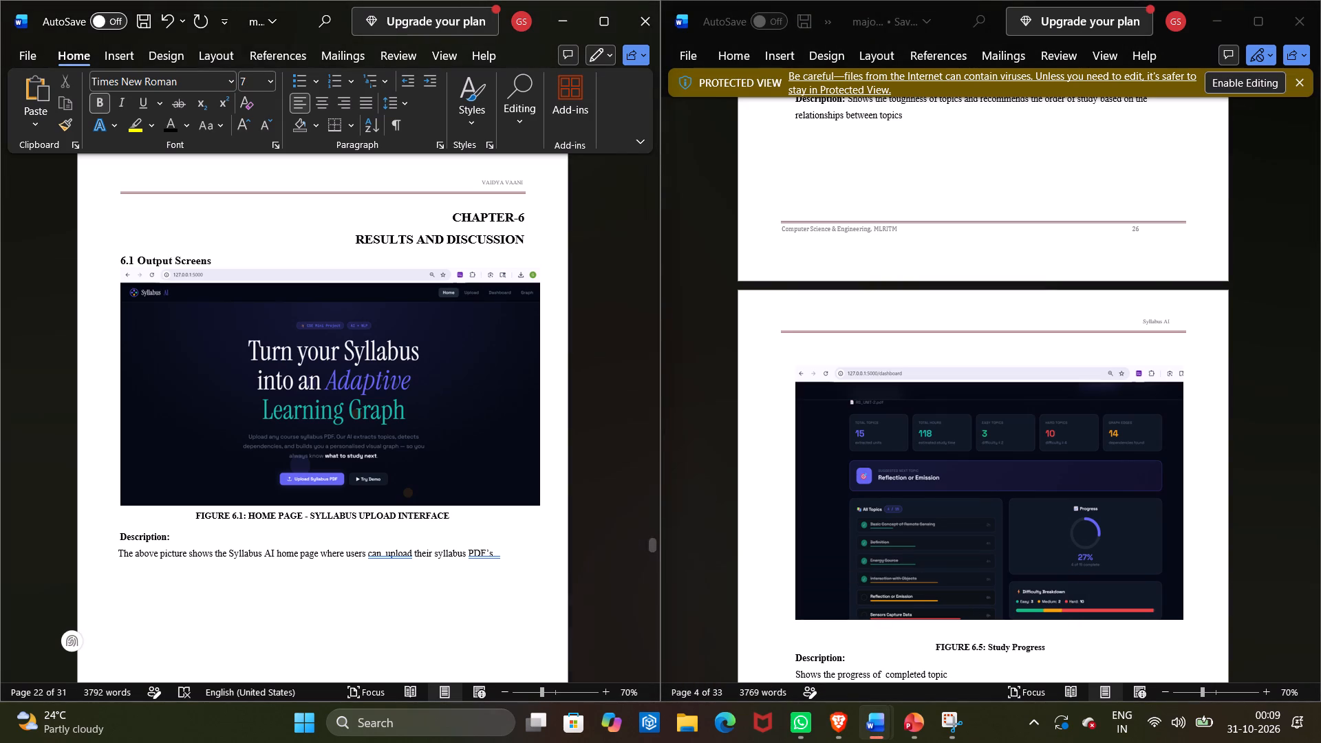
{"action": "left_click", "coordinate": [416, 348]}
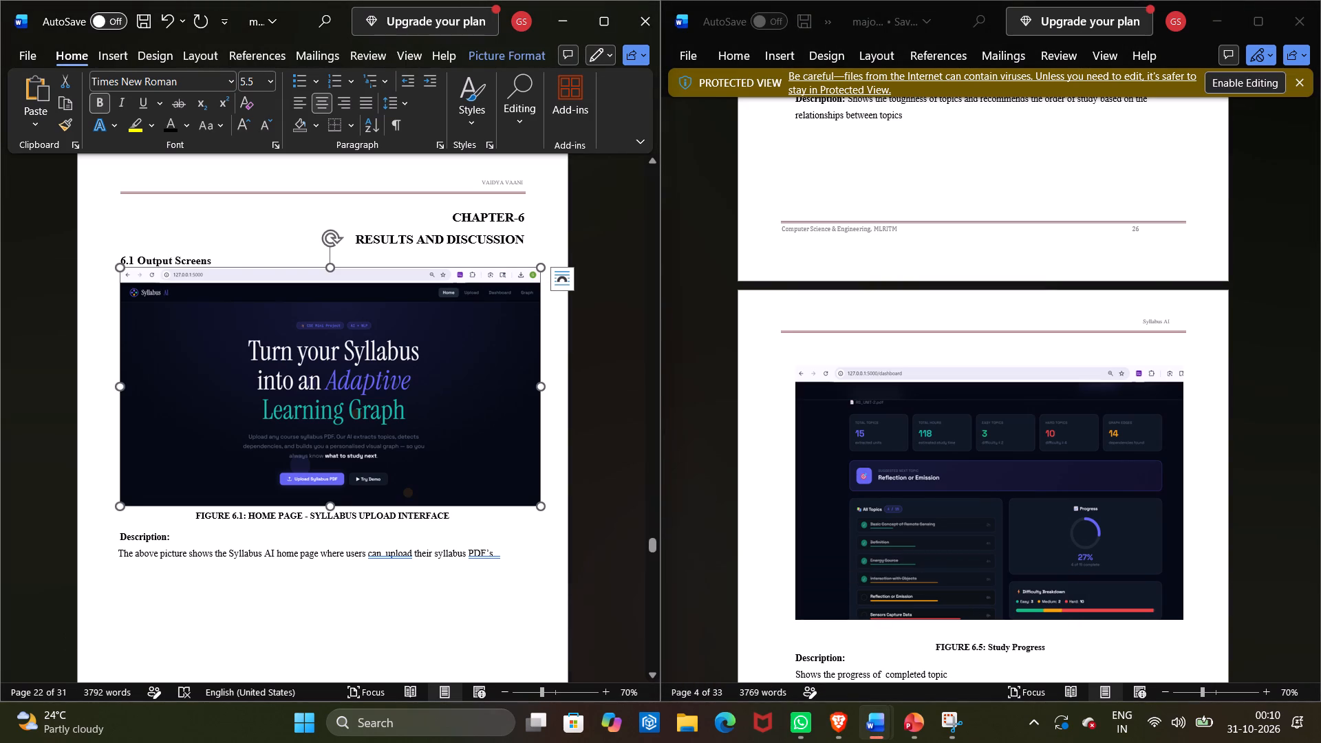
{"action": "key", "text": "Delete"}
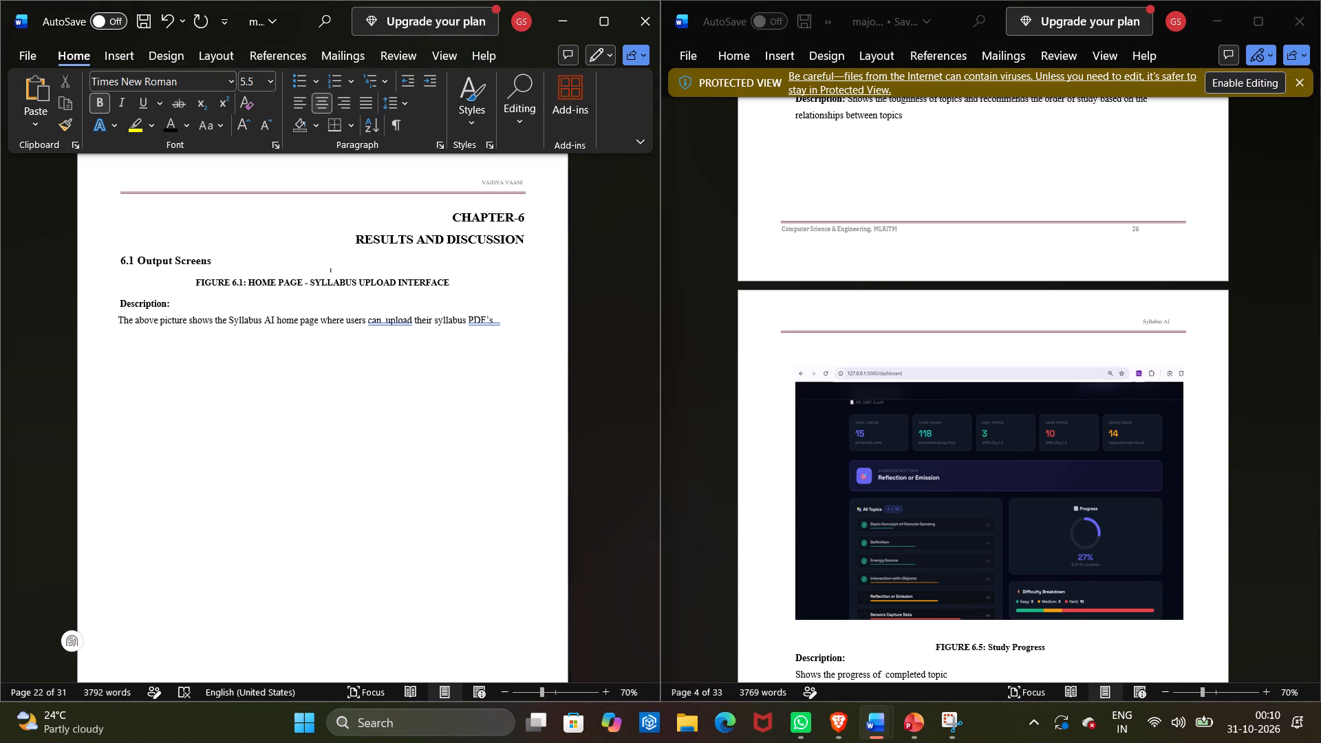
{"action": "key", "text": "ctrl+v"}
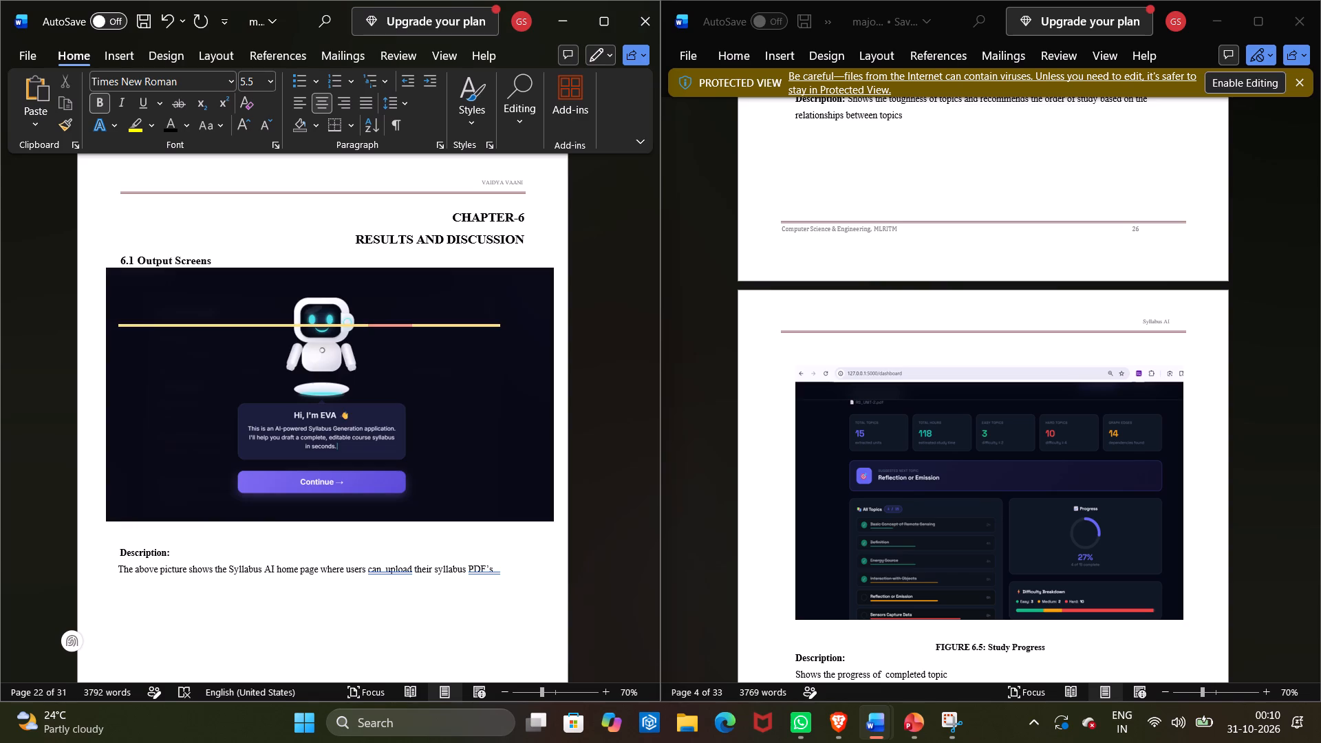
Check the new Figure 6.1 picture's layout and view the Figure 6.2 syllabus upload screenshot on the following page.
{"action": "scroll", "coordinate": [368, 526], "scroll_direction": "down", "scroll_amount": 2}
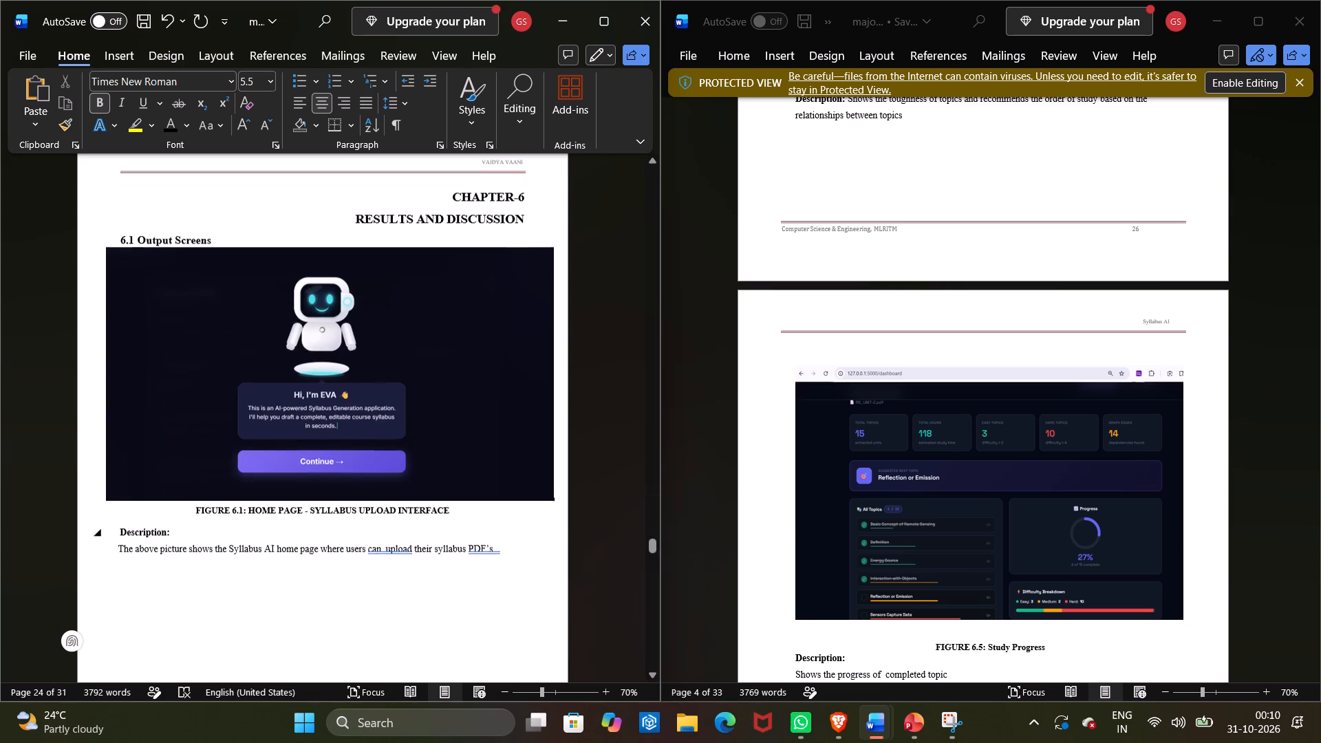
{"action": "scroll", "coordinate": [368, 526], "scroll_direction": "down", "scroll_amount": 4}
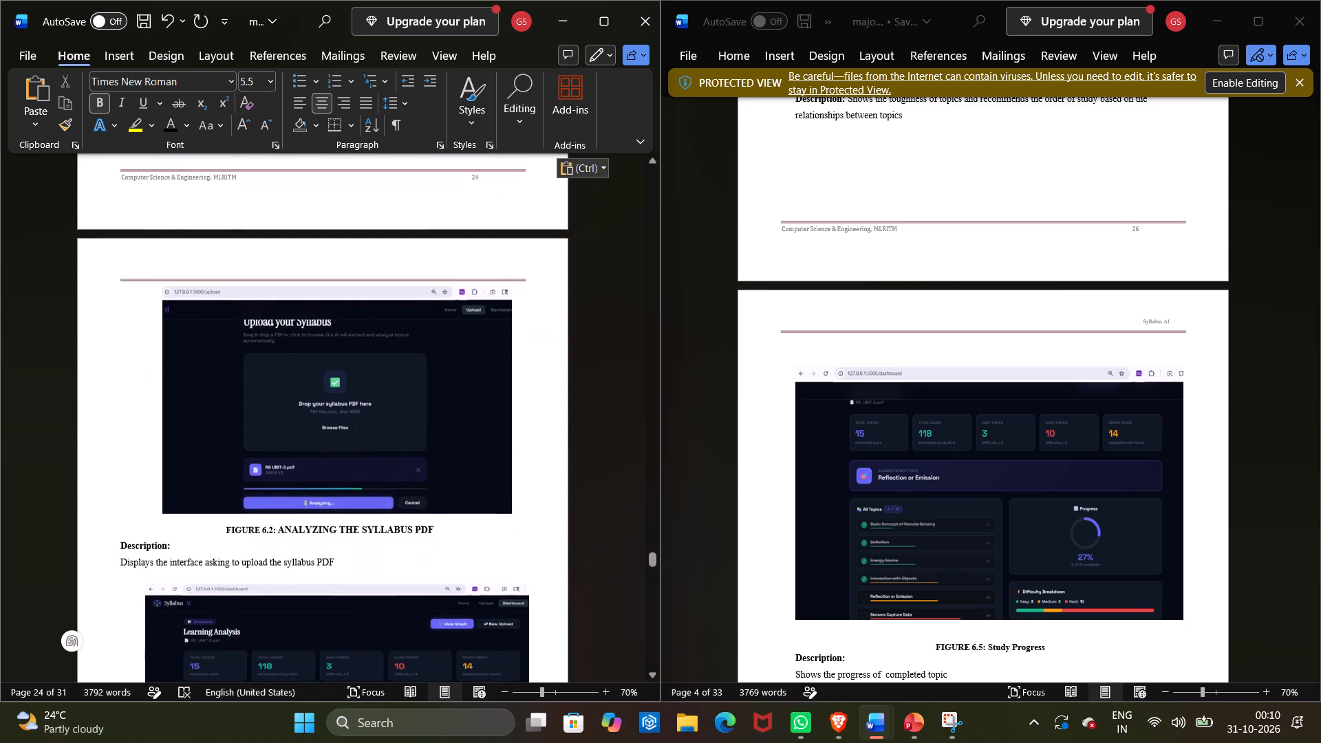
{"action": "scroll", "coordinate": [368, 526], "scroll_direction": "down", "scroll_amount": 1}
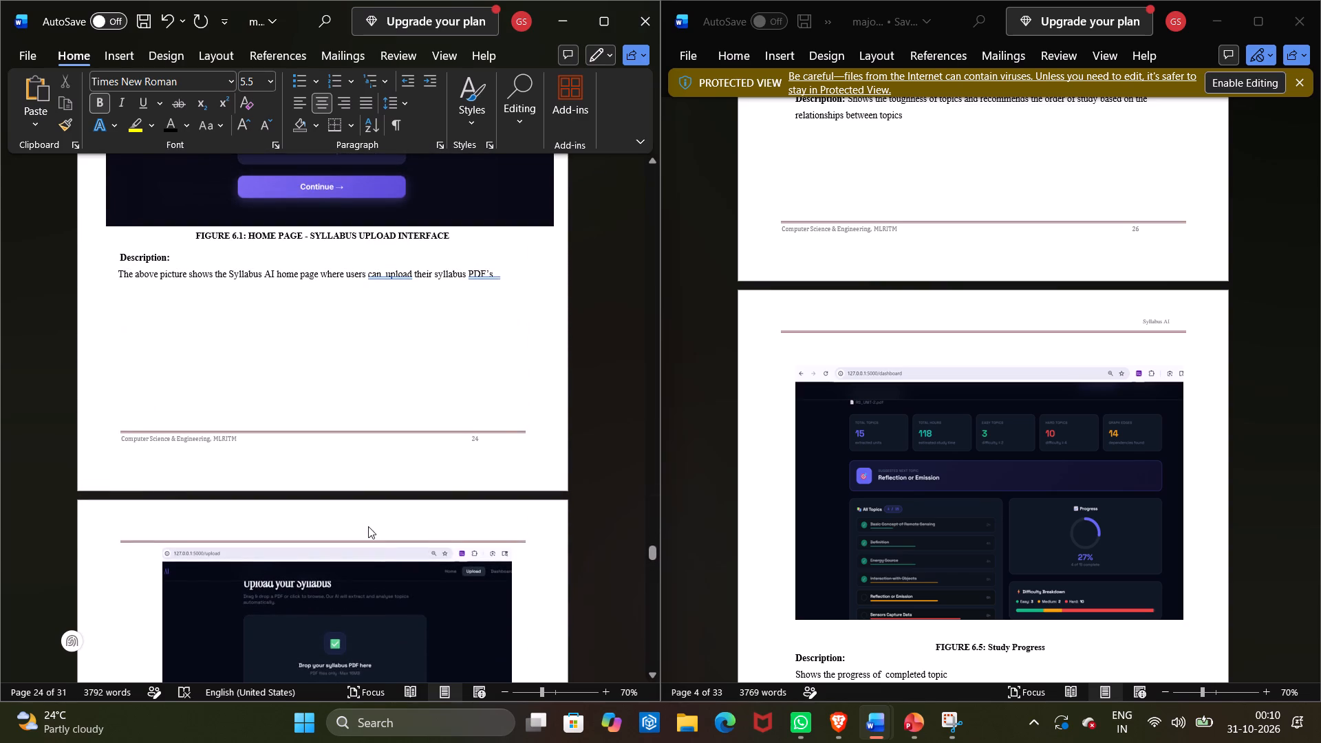
{"action": "scroll", "coordinate": [368, 526], "scroll_direction": "down", "scroll_amount": 1}
{"action": "scroll", "coordinate": [368, 526], "scroll_direction": "up", "scroll_amount": 1}
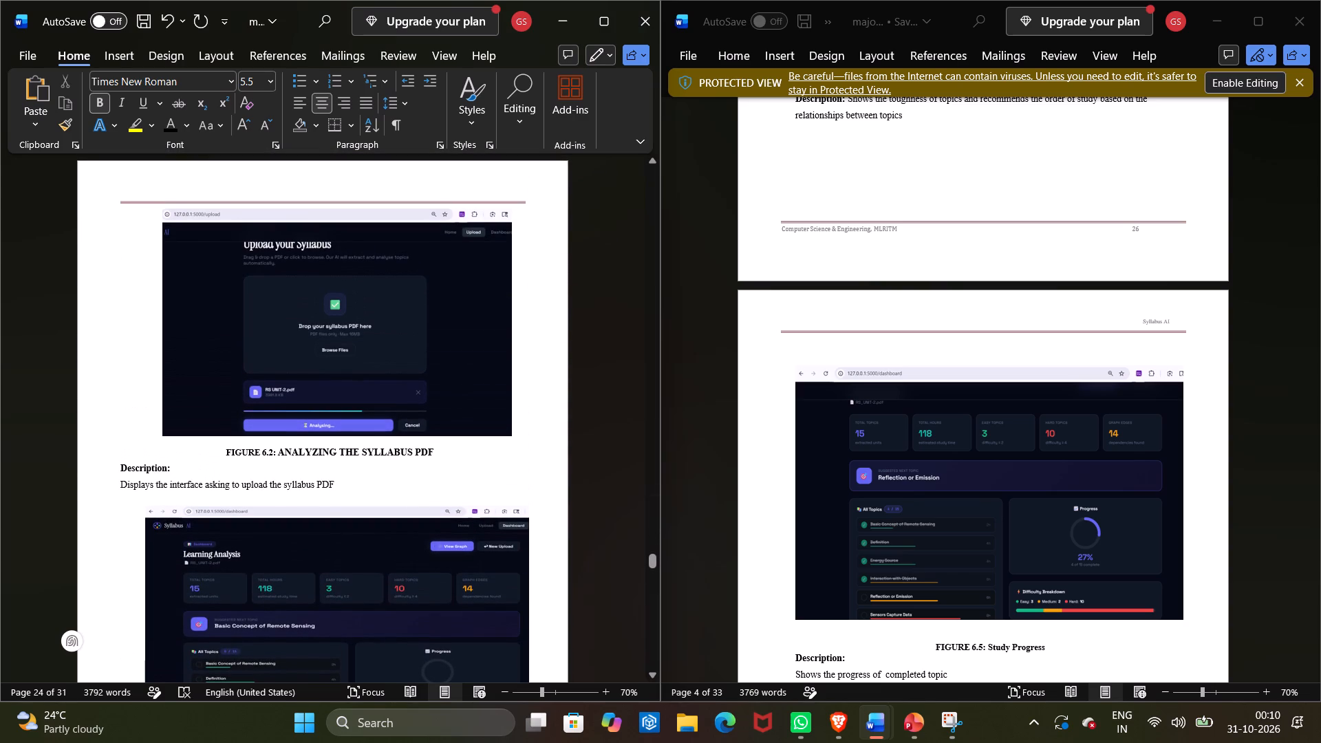
{"action": "scroll", "coordinate": [339, 367], "scroll_direction": "right", "scroll_amount": 1}
Return to the Syllabus Generation site in Brave and continue past the EVA welcome screen to the course form.
{"action": "left_click", "coordinate": [844, 711]}
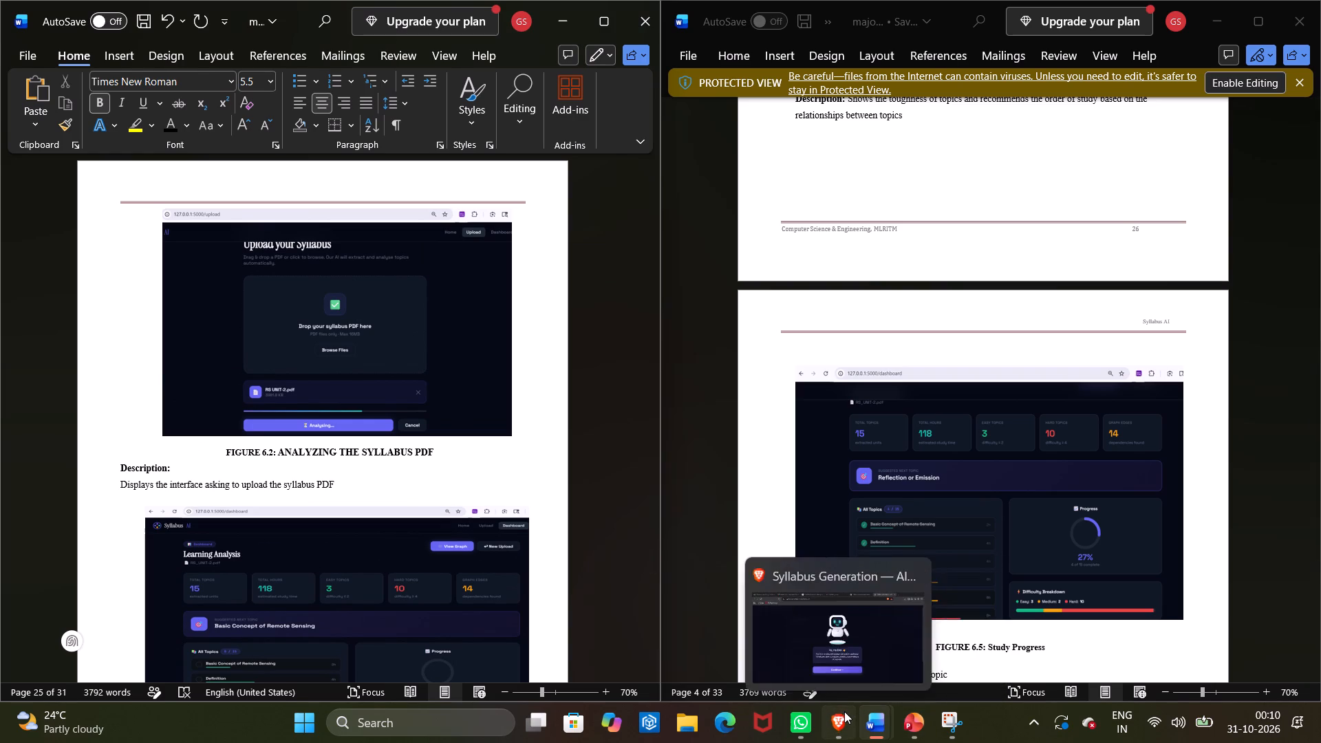
{"action": "left_click", "coordinate": [782, 601]}
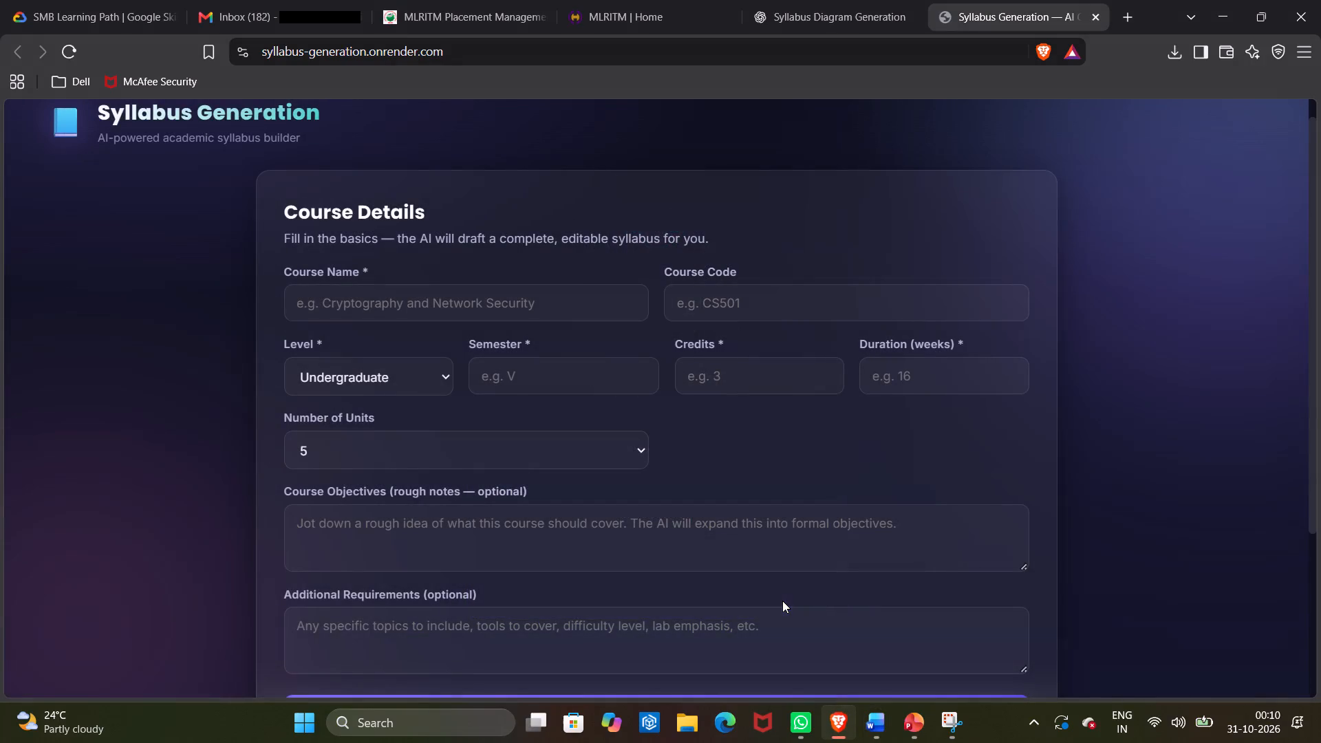
Fill in Course Details: name compiler design, code 5, level Undergraduate, semester 7, 3 credits and a duration of 16 weeks.
{"action": "scroll", "coordinate": [704, 433], "scroll_direction": "down", "scroll_amount": 1}
{"action": "left_click", "coordinate": [577, 268]}
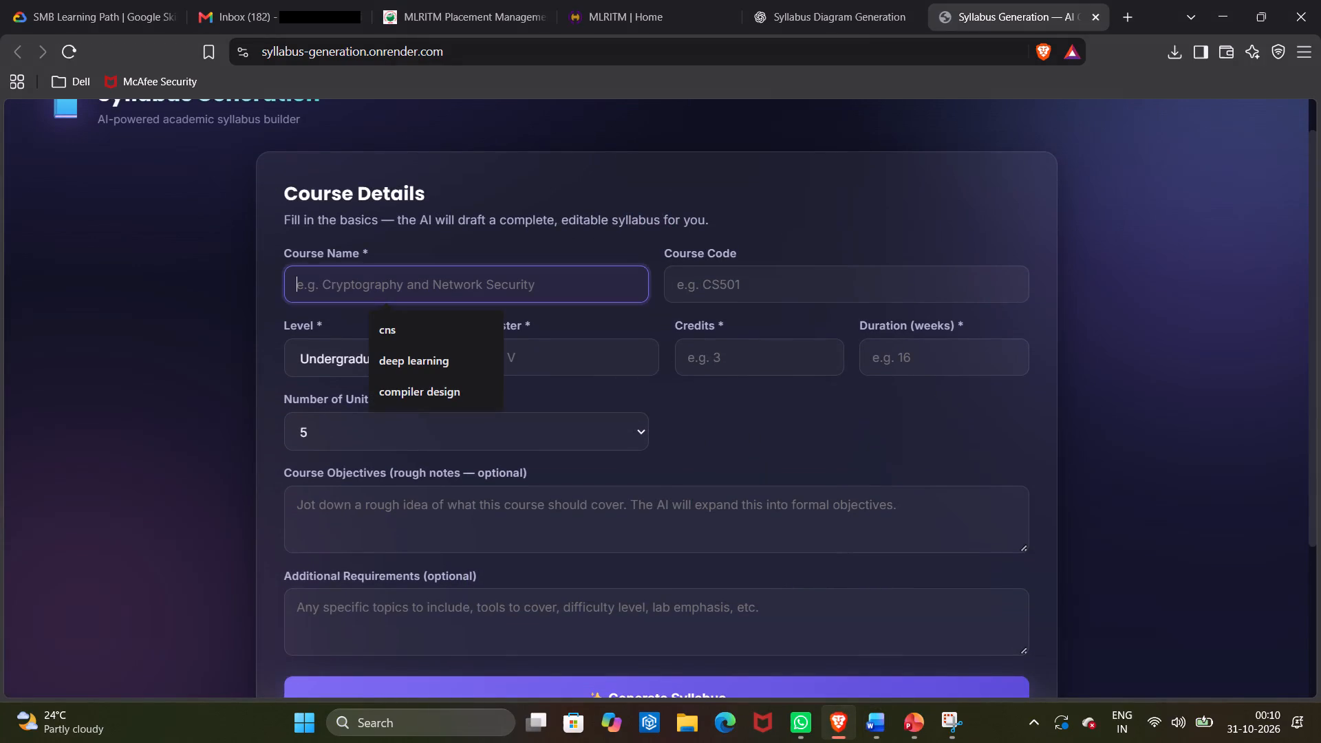
{"action": "left_click", "coordinate": [441, 385]}
{"action": "left_click", "coordinate": [700, 288]}
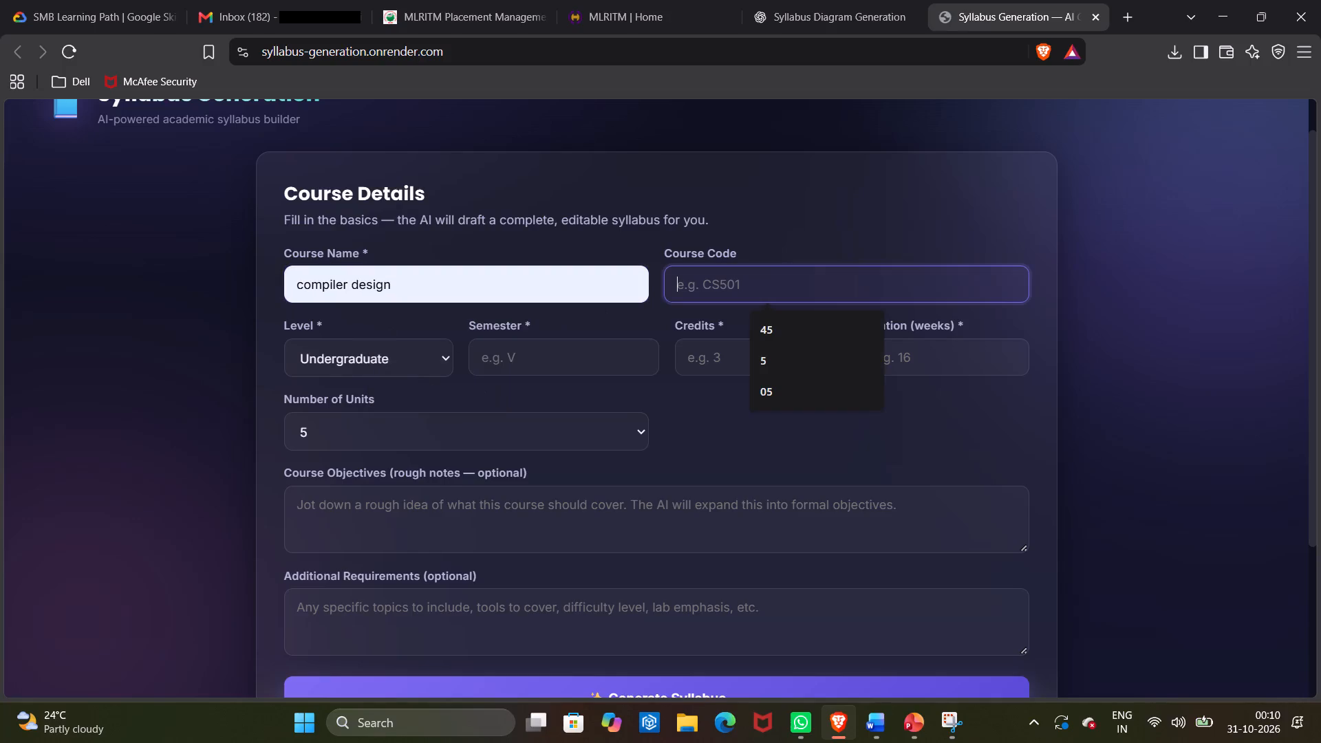
{"action": "left_click", "coordinate": [775, 355]}
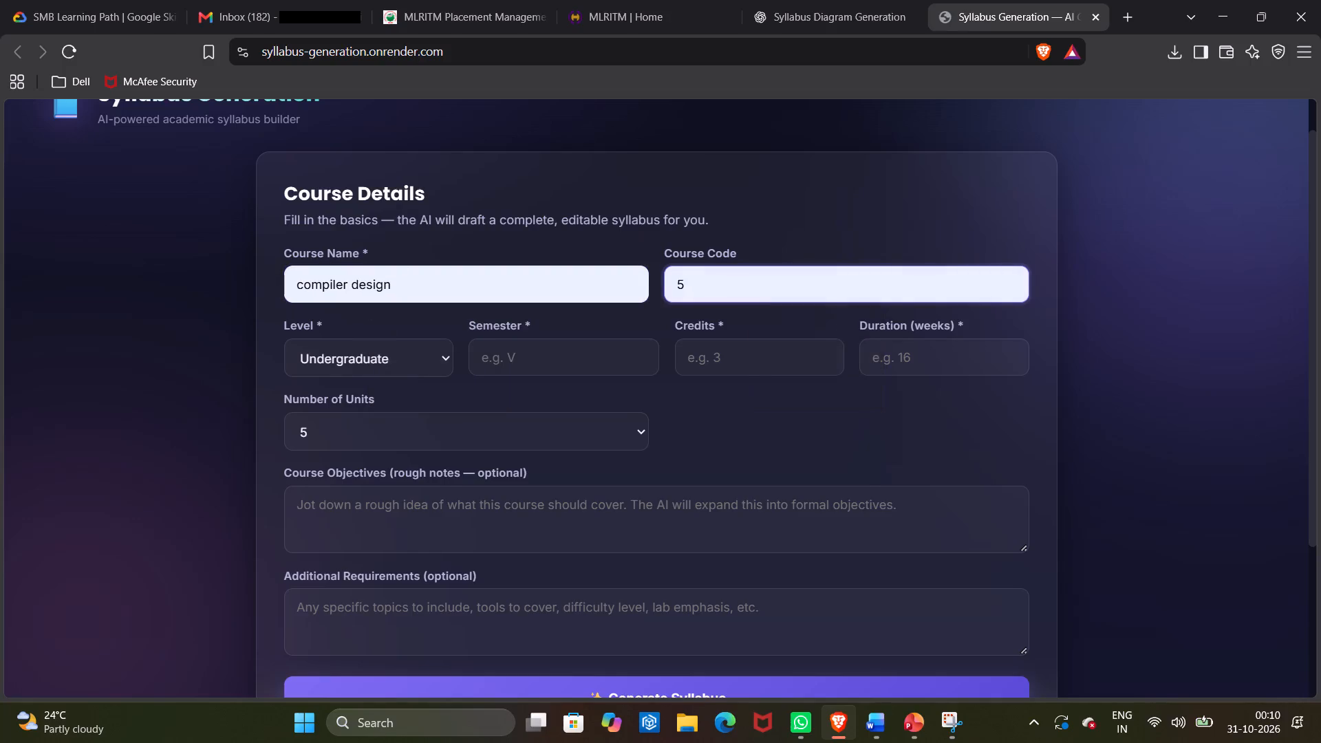
{"action": "left_click", "coordinate": [416, 355]}
{"action": "left_click", "coordinate": [416, 355]}
{"action": "left_click", "coordinate": [513, 362]}
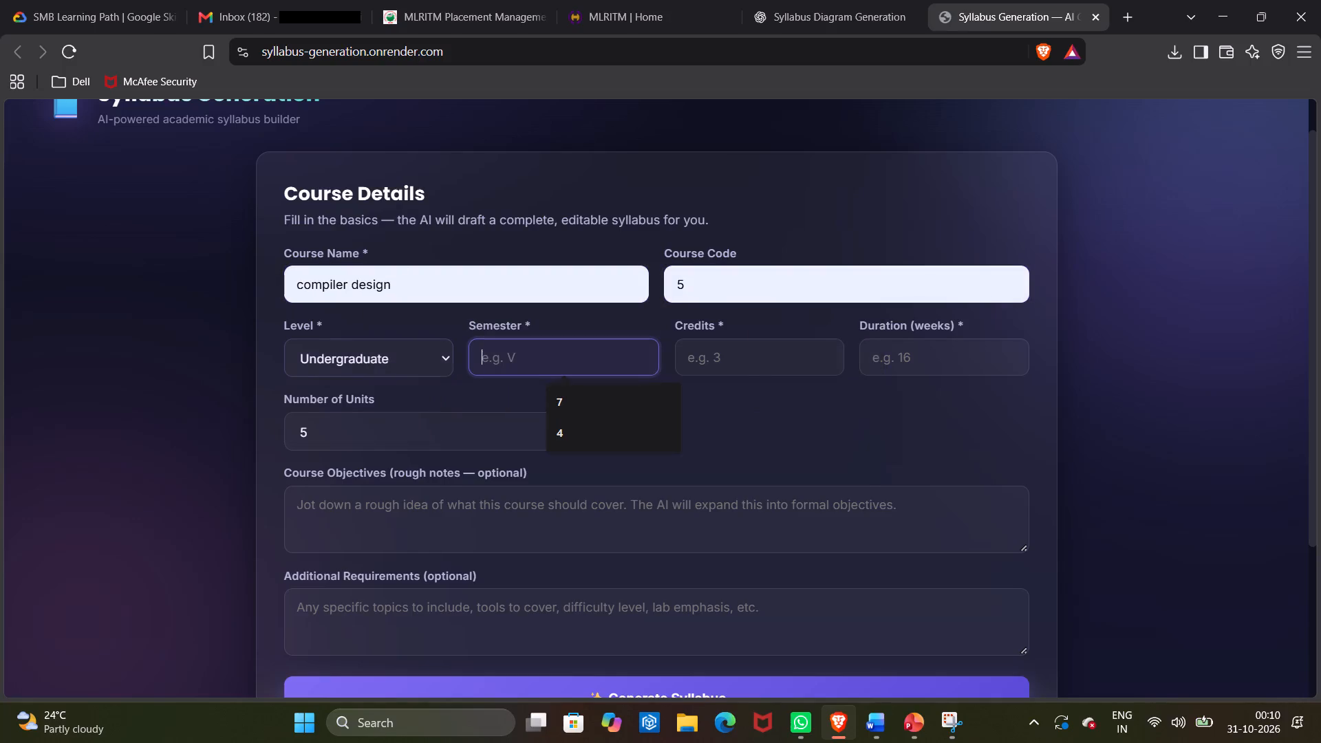
{"action": "left_click", "coordinate": [561, 408]}
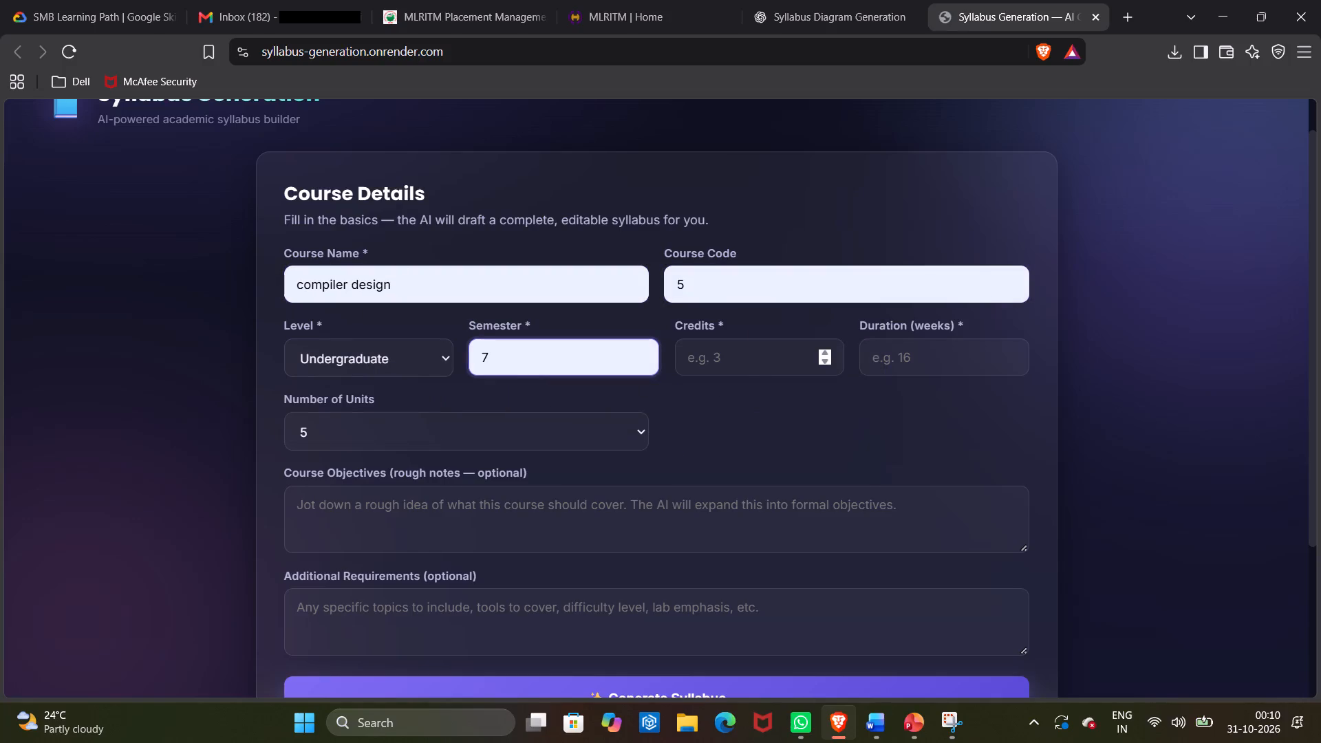
{"action": "left_click", "coordinate": [728, 358]}
{"action": "key", "text": "3"}
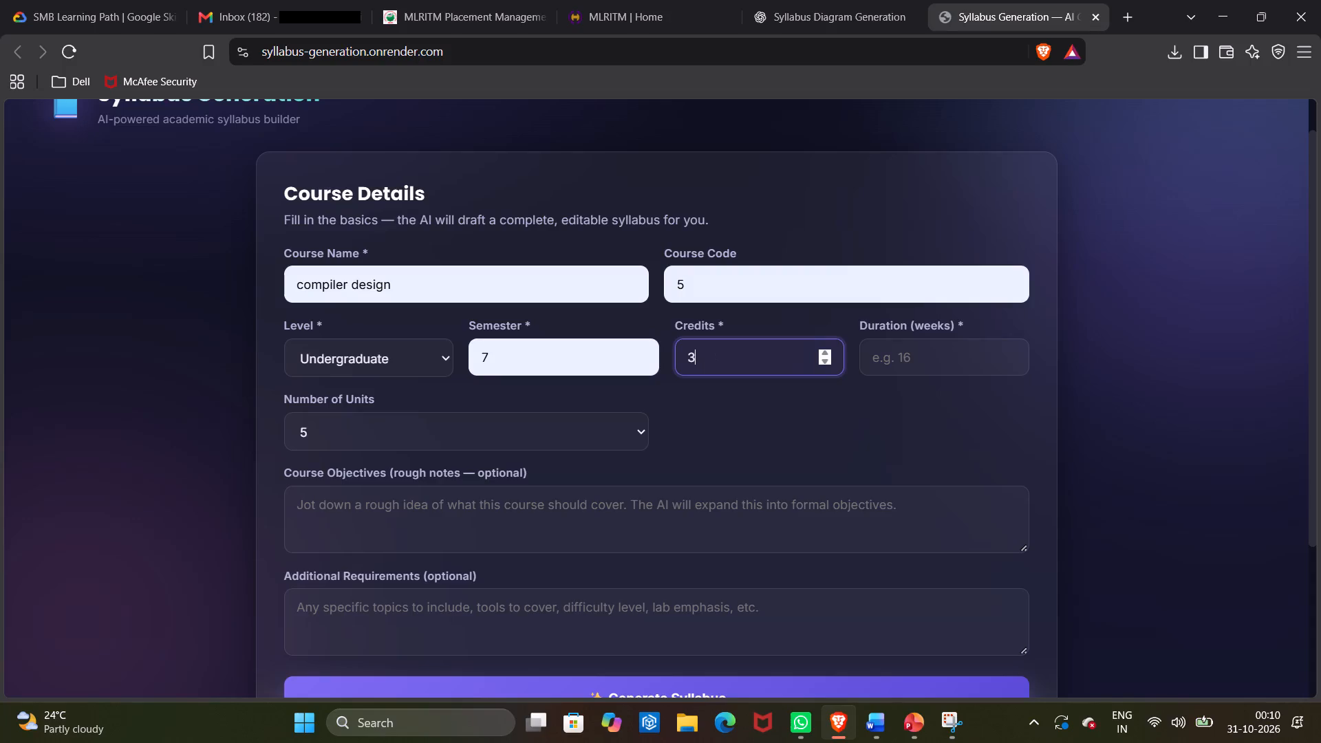
{"action": "left_click", "coordinate": [934, 352]}
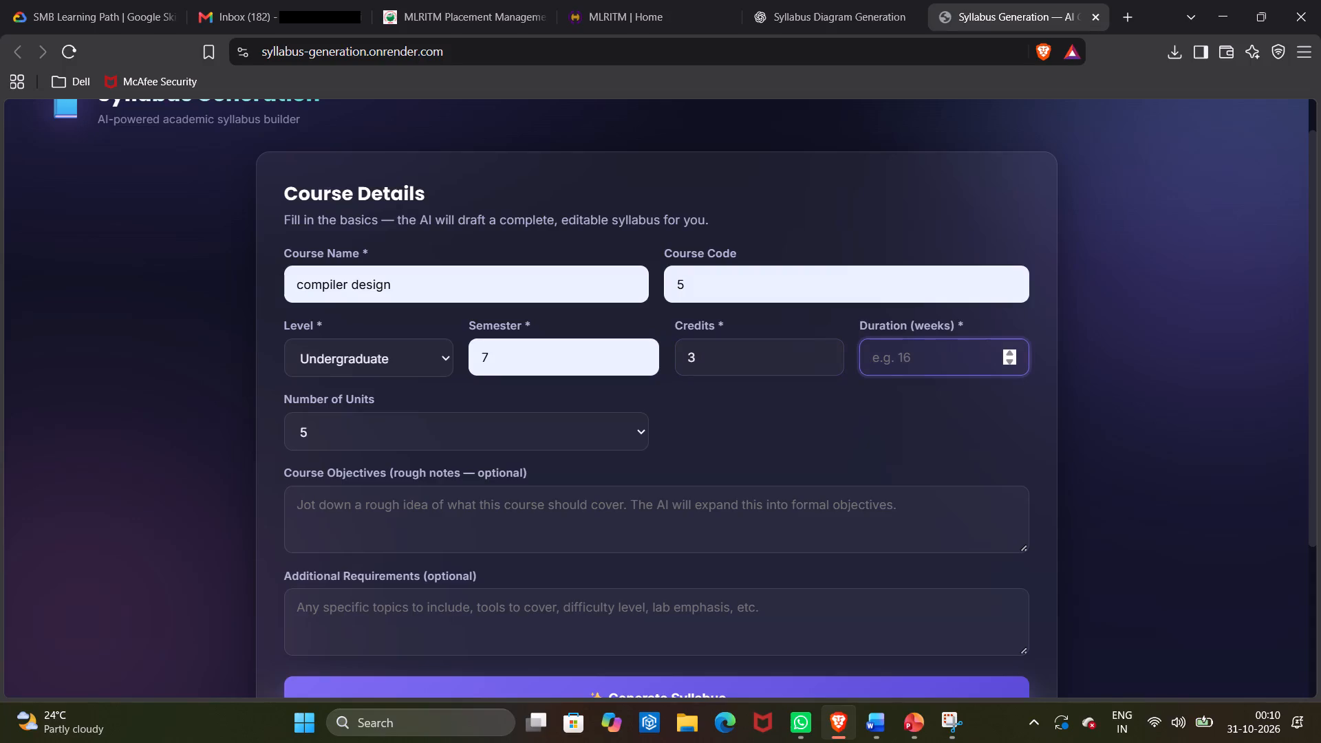
{"action": "key", "text": "1"}
{"action": "key", "text": "6"}
{"action": "scroll", "coordinate": [599, 446], "scroll_direction": "down", "scroll_amount": 1}
{"action": "scroll", "coordinate": [595, 514], "scroll_direction": "down", "scroll_amount": 3}
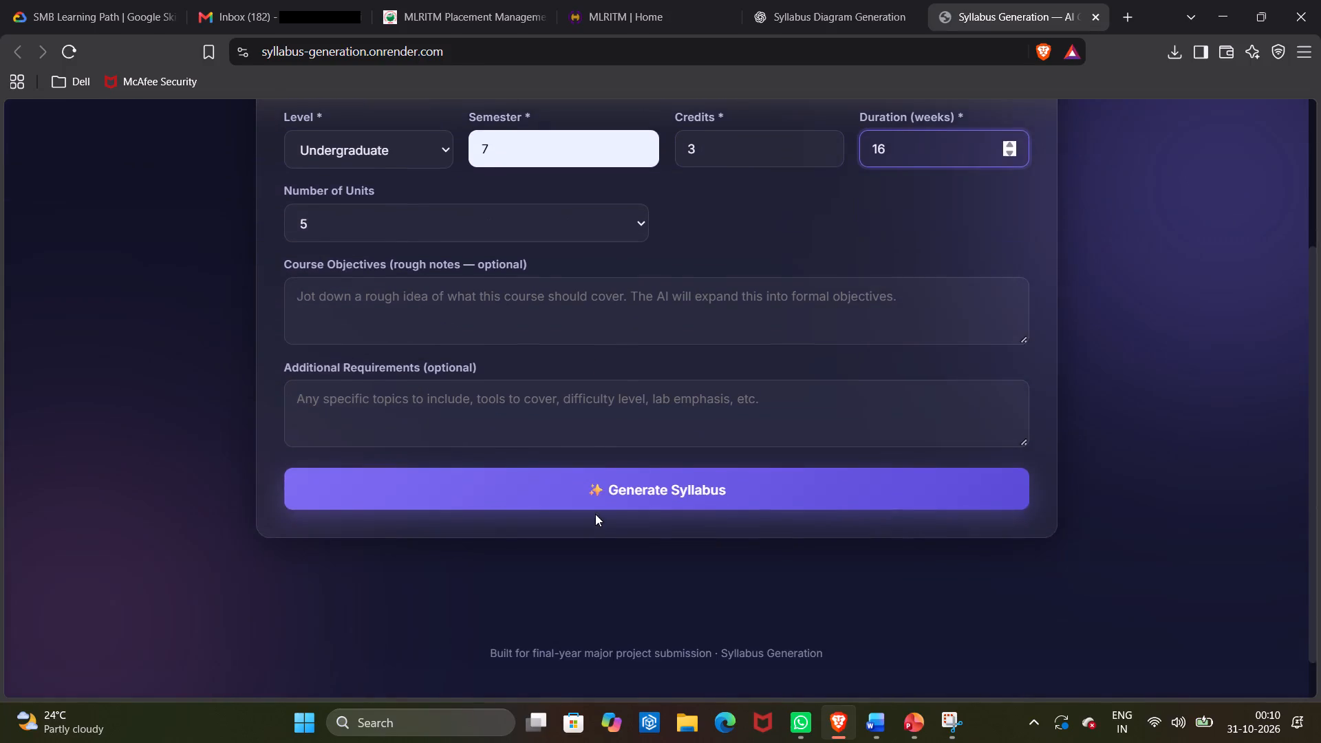
{"action": "scroll", "coordinate": [595, 514], "scroll_direction": "up", "scroll_amount": 3}
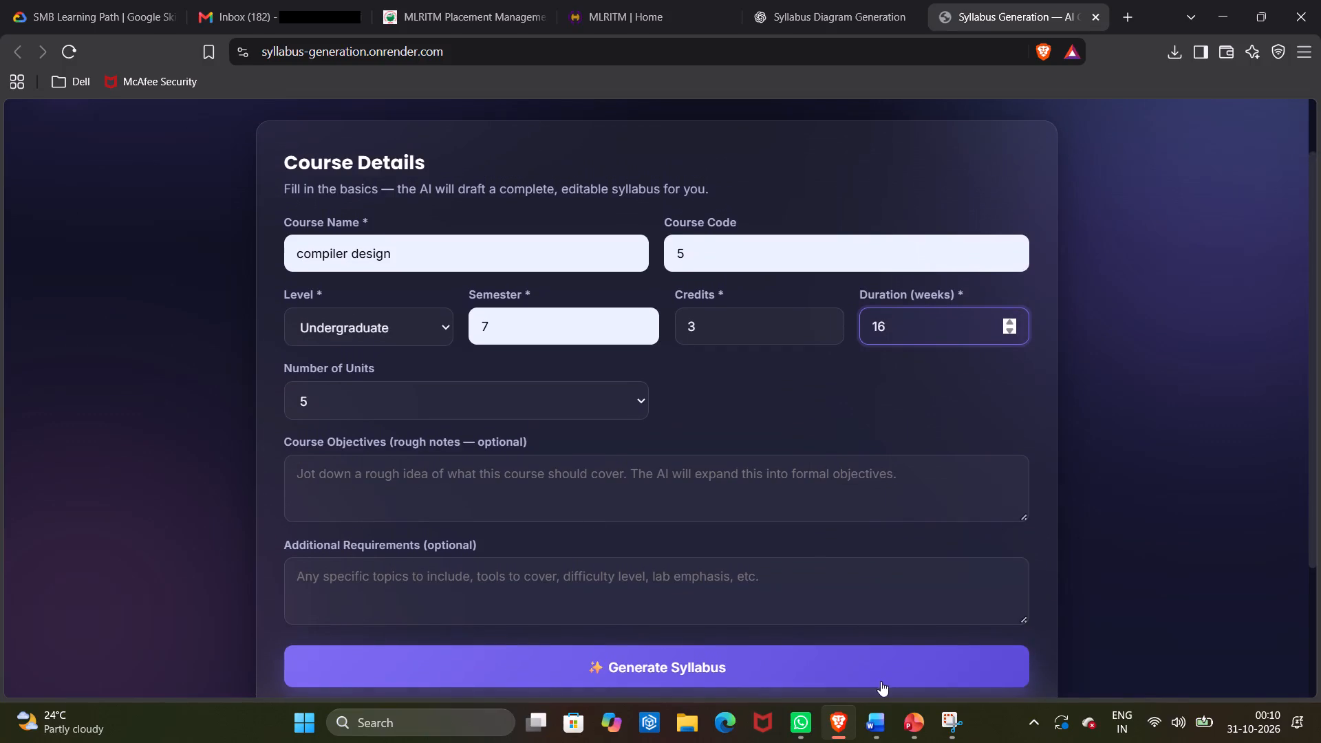
Capture a rectangular Snipping Tool screenshot of the filled Course Details form, including the Generate Syllabus button, and minimise the capture window.
{"action": "left_click", "coordinate": [947, 721]}
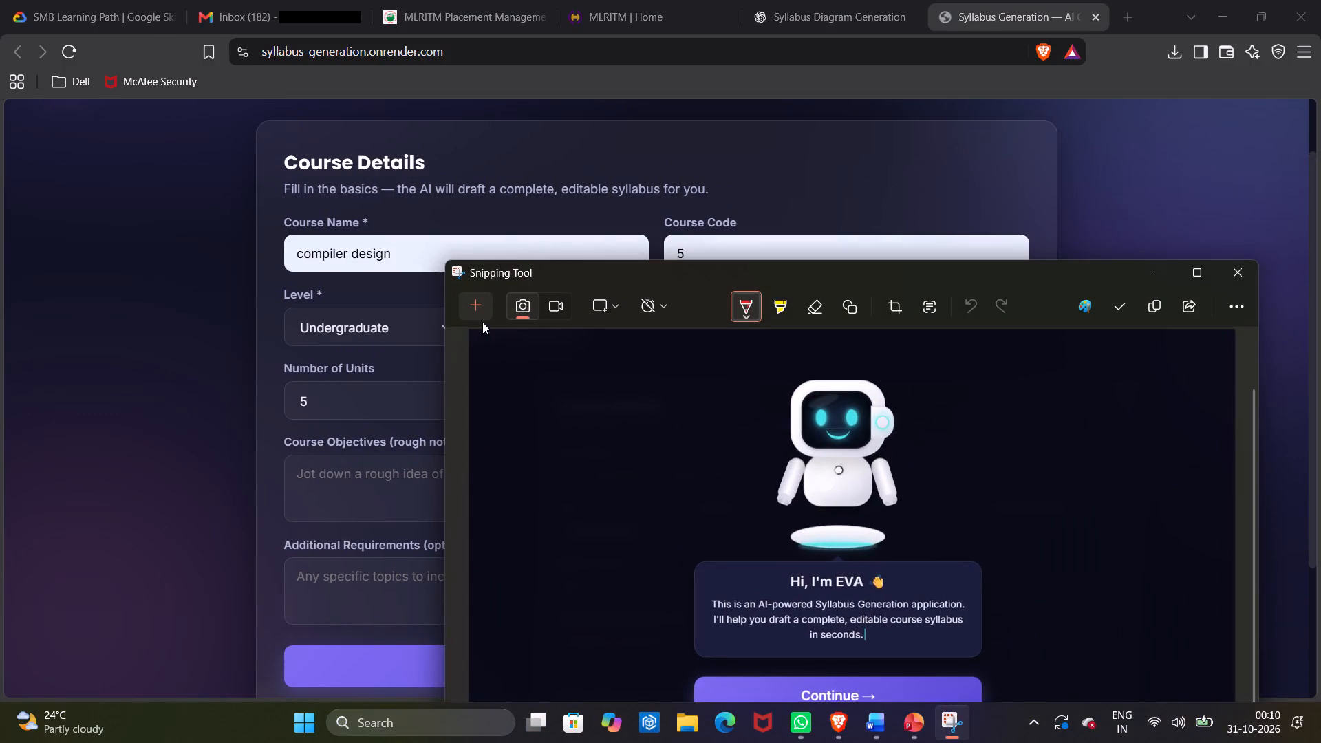
{"action": "left_click", "coordinate": [480, 309]}
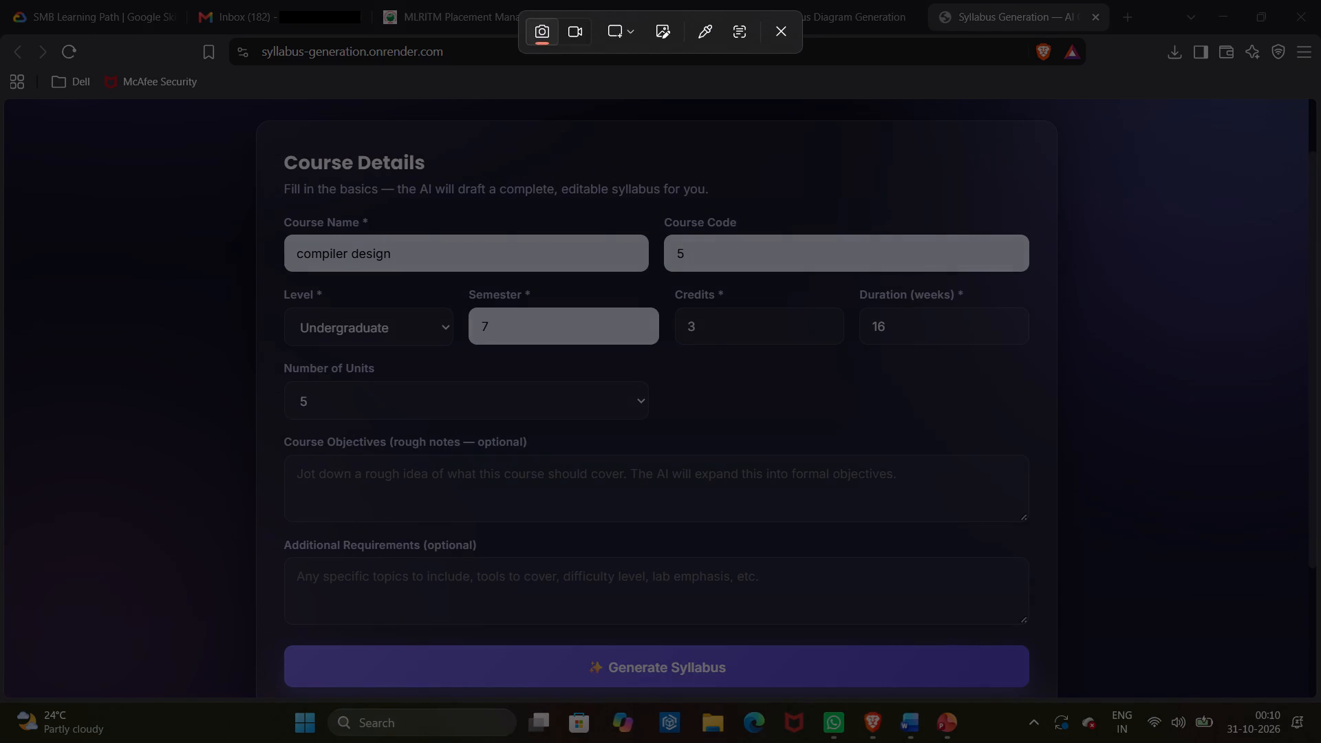
{"action": "left_click_drag", "start_coordinate": [239, 112], "coordinate": [671, 502]}
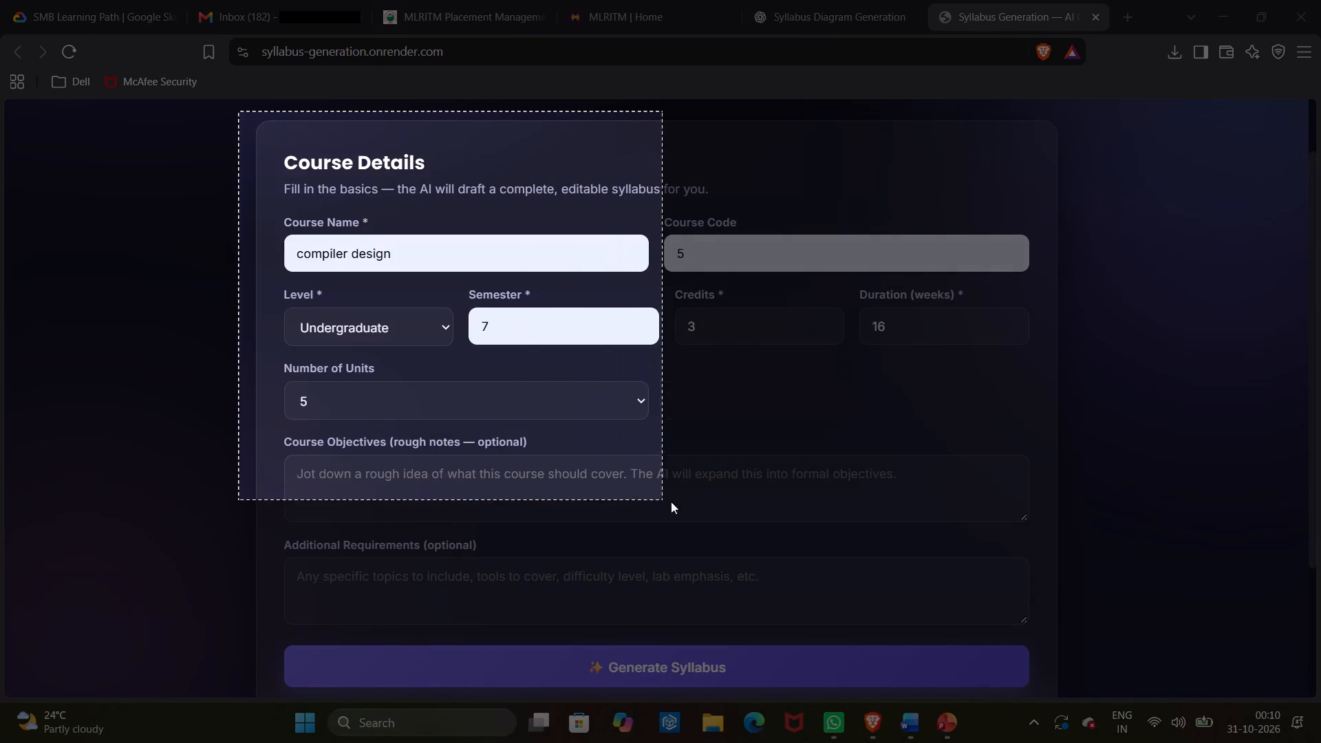
{"action": "left_click_drag", "start_coordinate": [671, 502], "coordinate": [918, 696]}
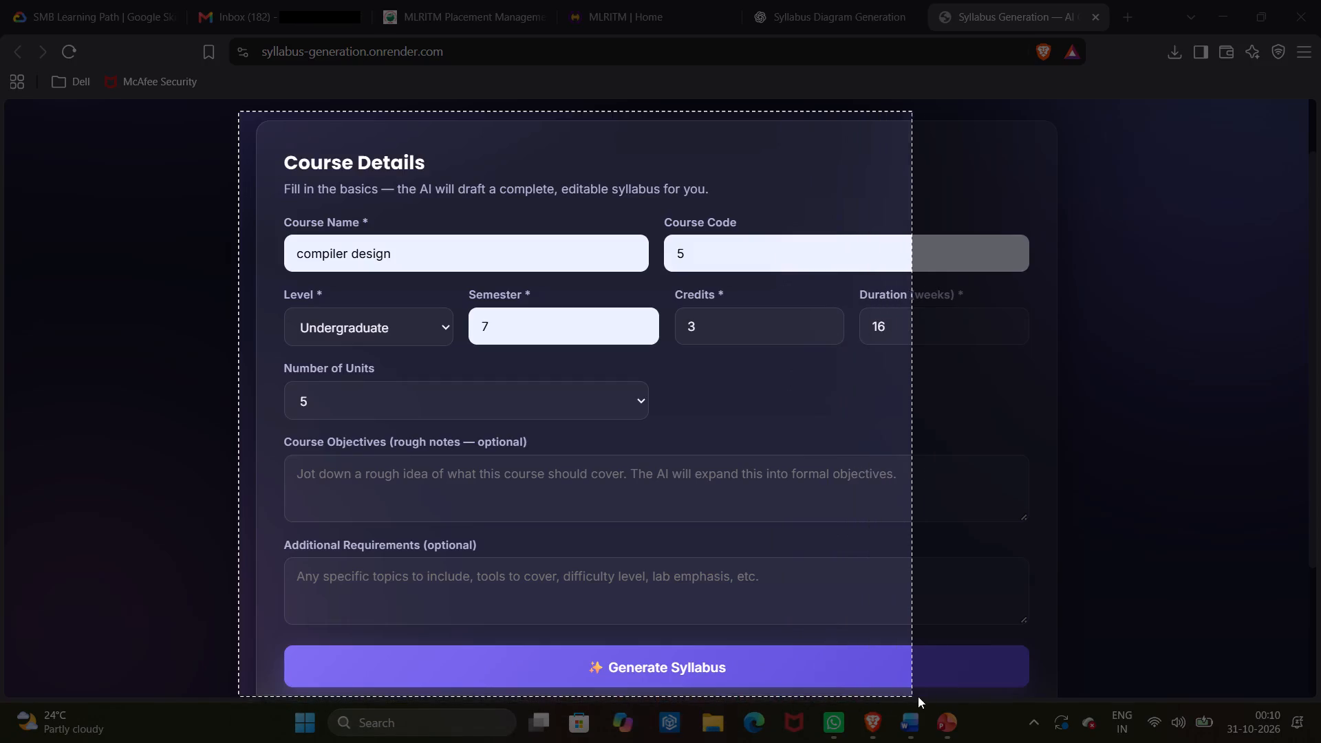
{"action": "left_click_drag", "start_coordinate": [918, 696], "coordinate": [1061, 693]}
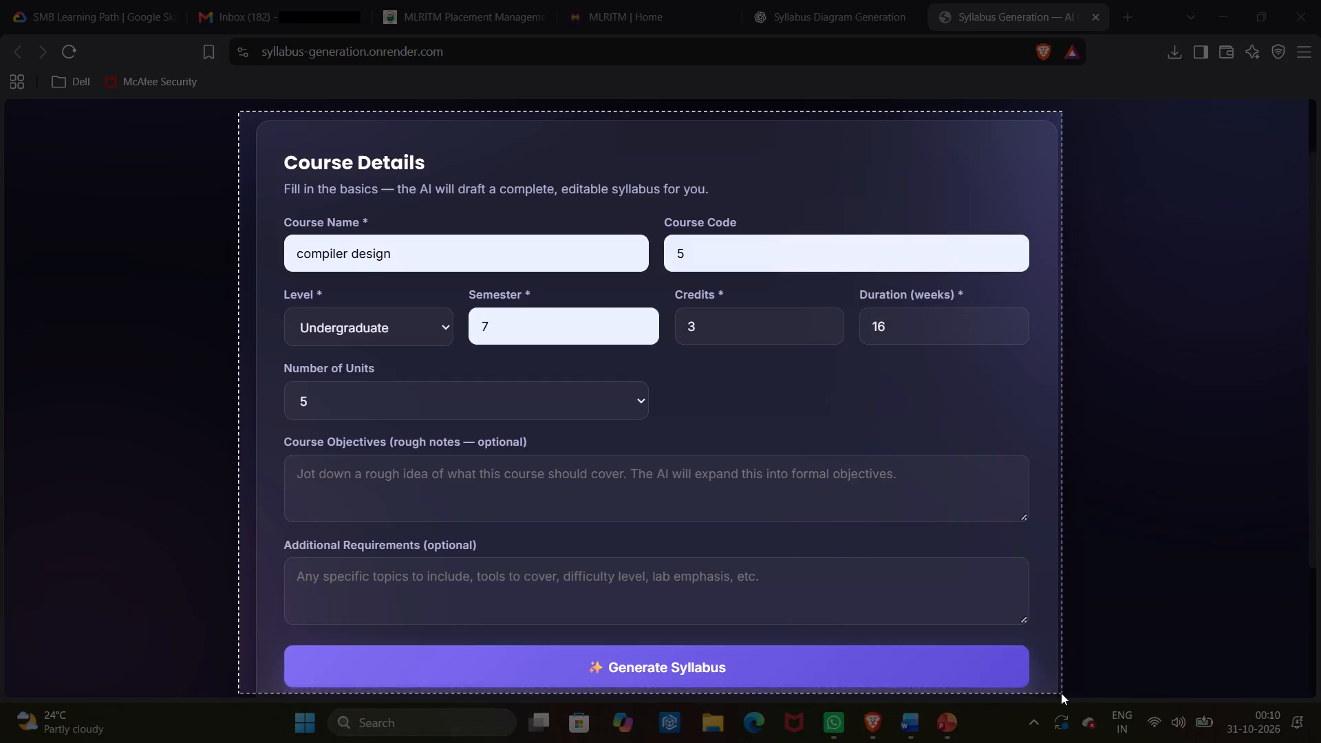
{"action": "left_click_drag", "start_coordinate": [1061, 693], "coordinate": [1063, 702]}
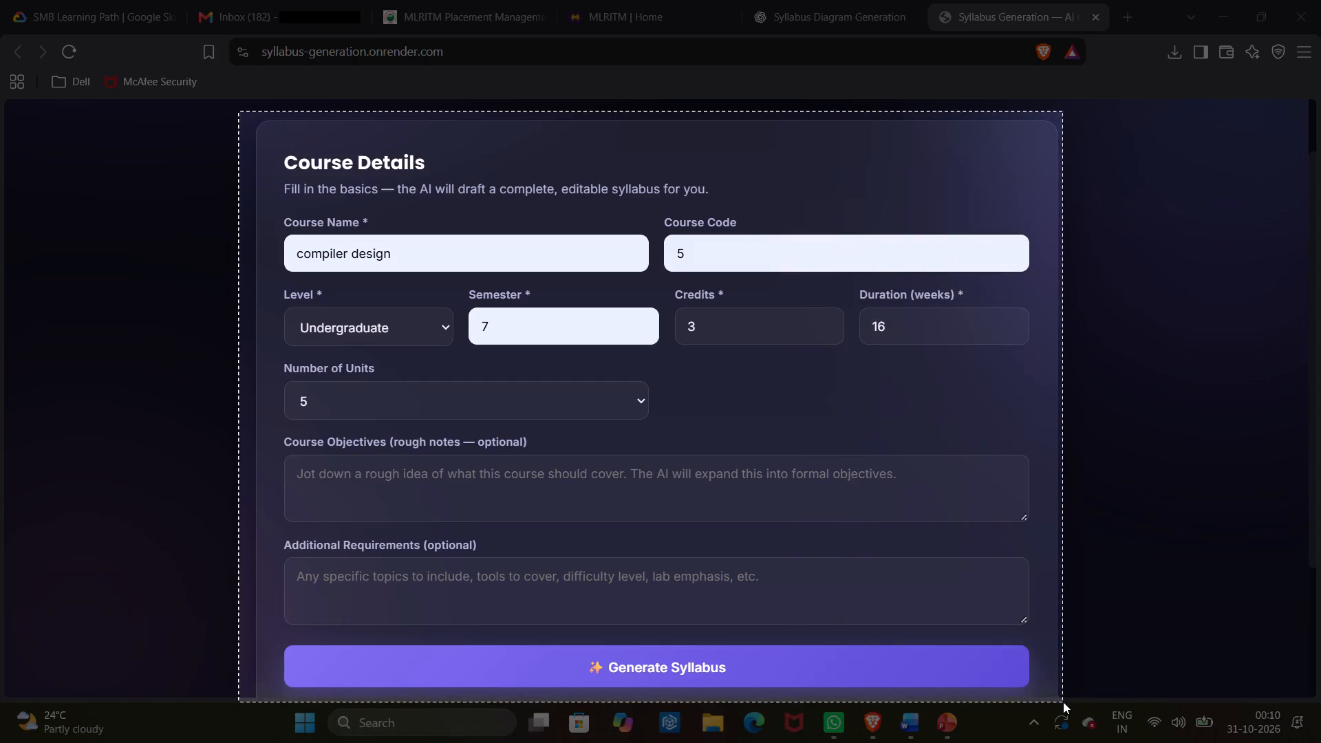
{"action": "left_click_drag", "start_coordinate": [1063, 702], "coordinate": [1103, 708]}
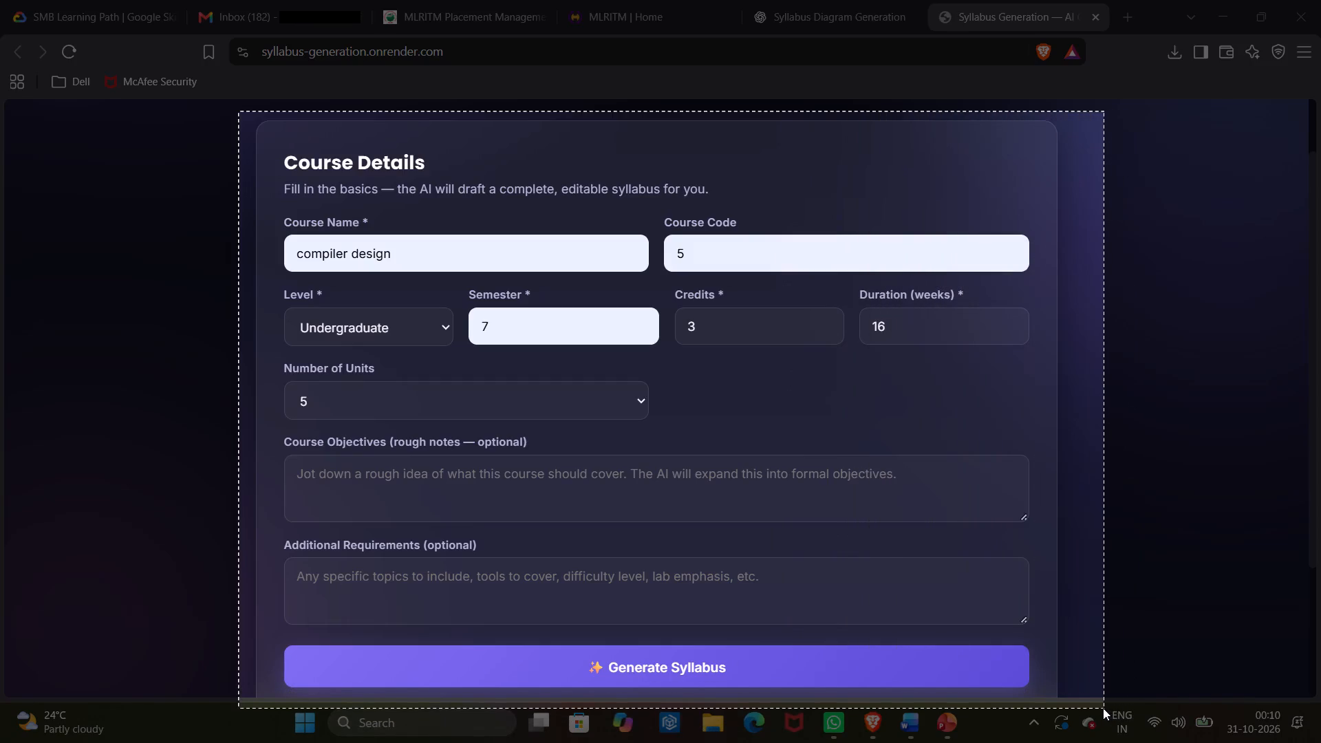
{"action": "left_click_drag", "start_coordinate": [1103, 708], "coordinate": [1086, 699]}
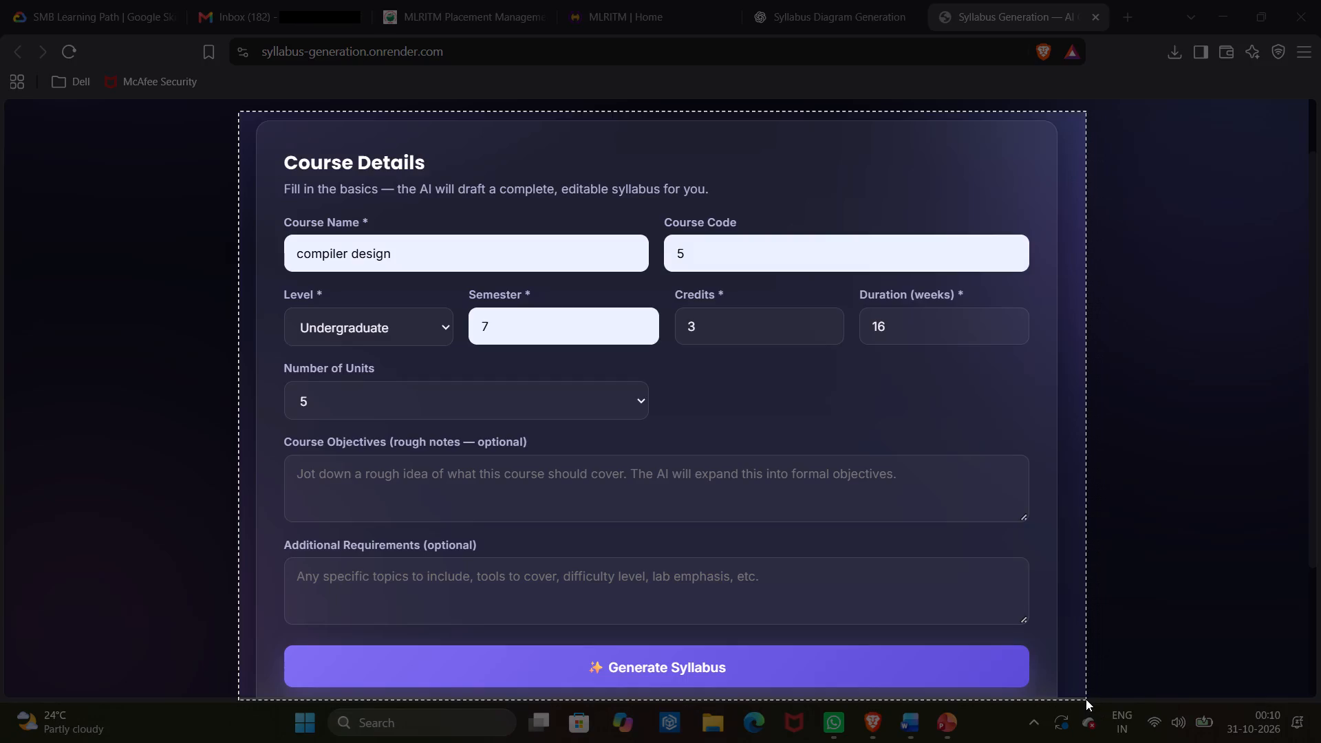
{"action": "left_click_drag", "start_coordinate": [1086, 699], "coordinate": [1082, 698]}
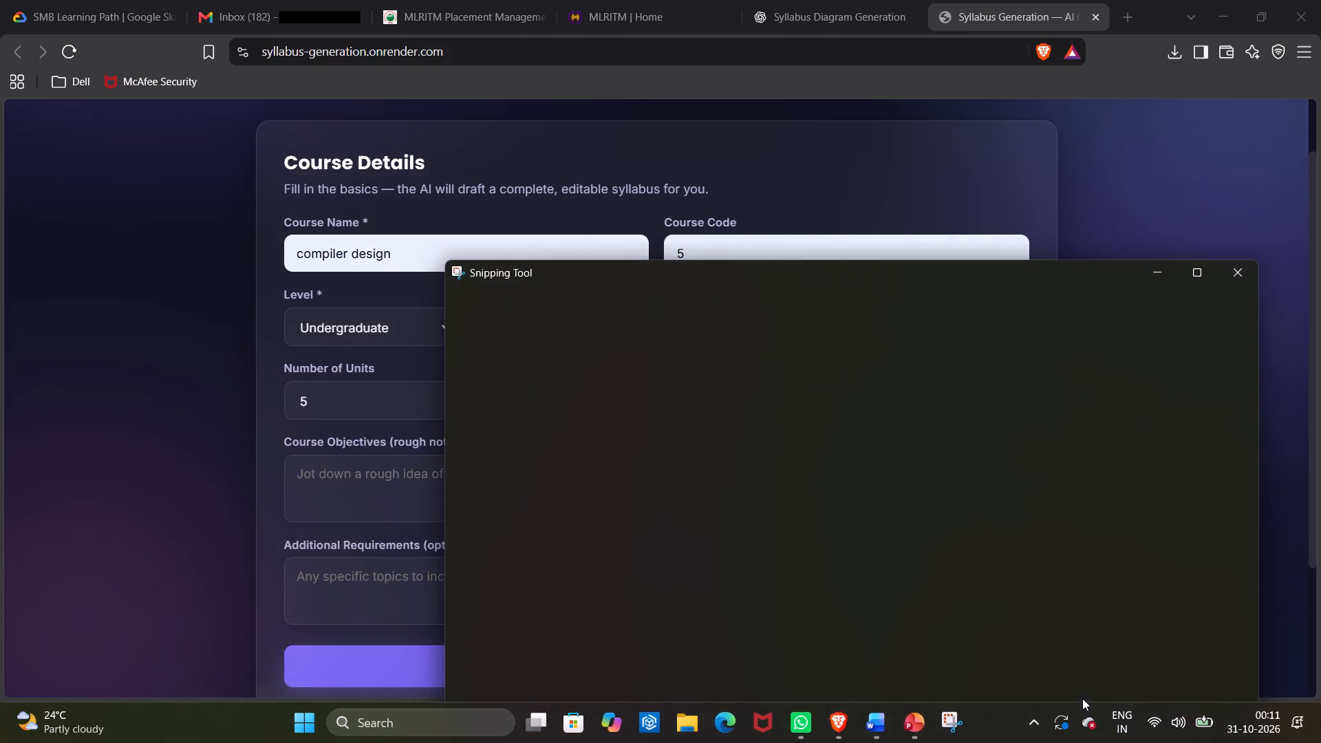
{"action": "left_click", "coordinate": [1158, 305]}
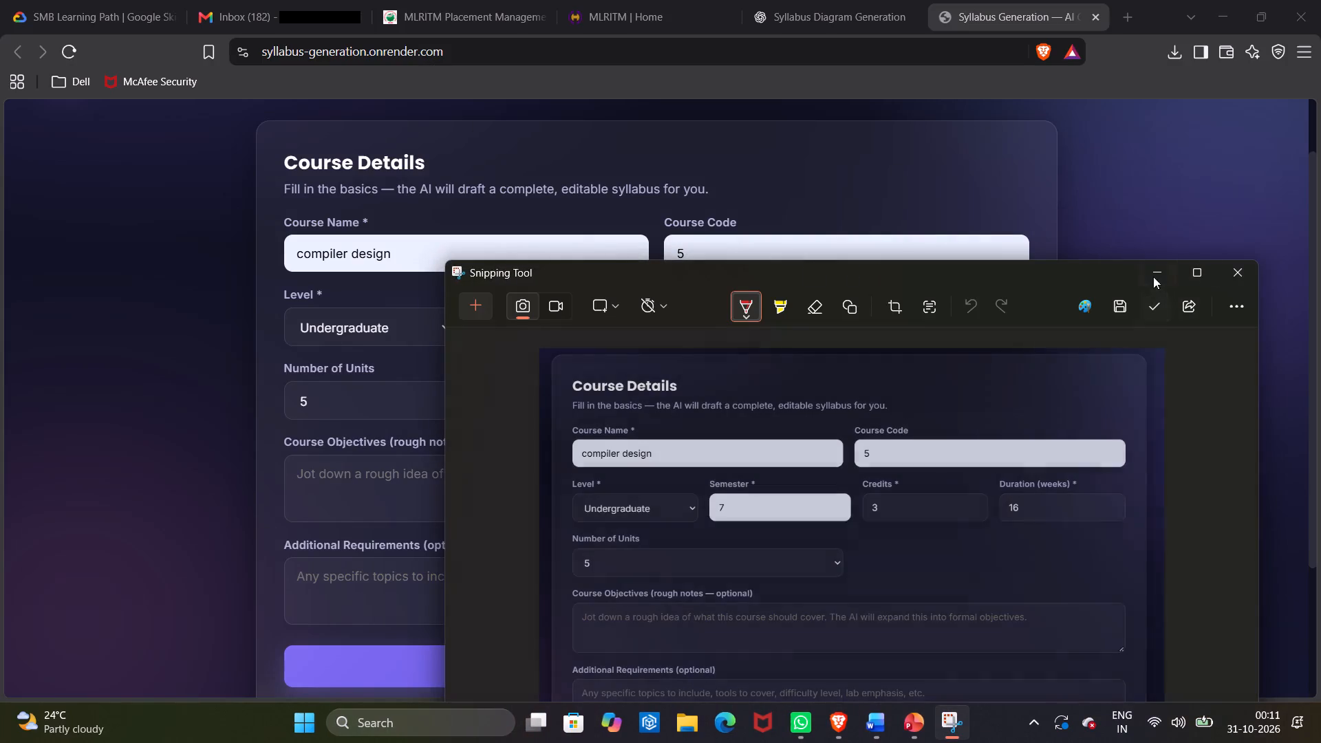
{"action": "left_click", "coordinate": [1157, 267]}
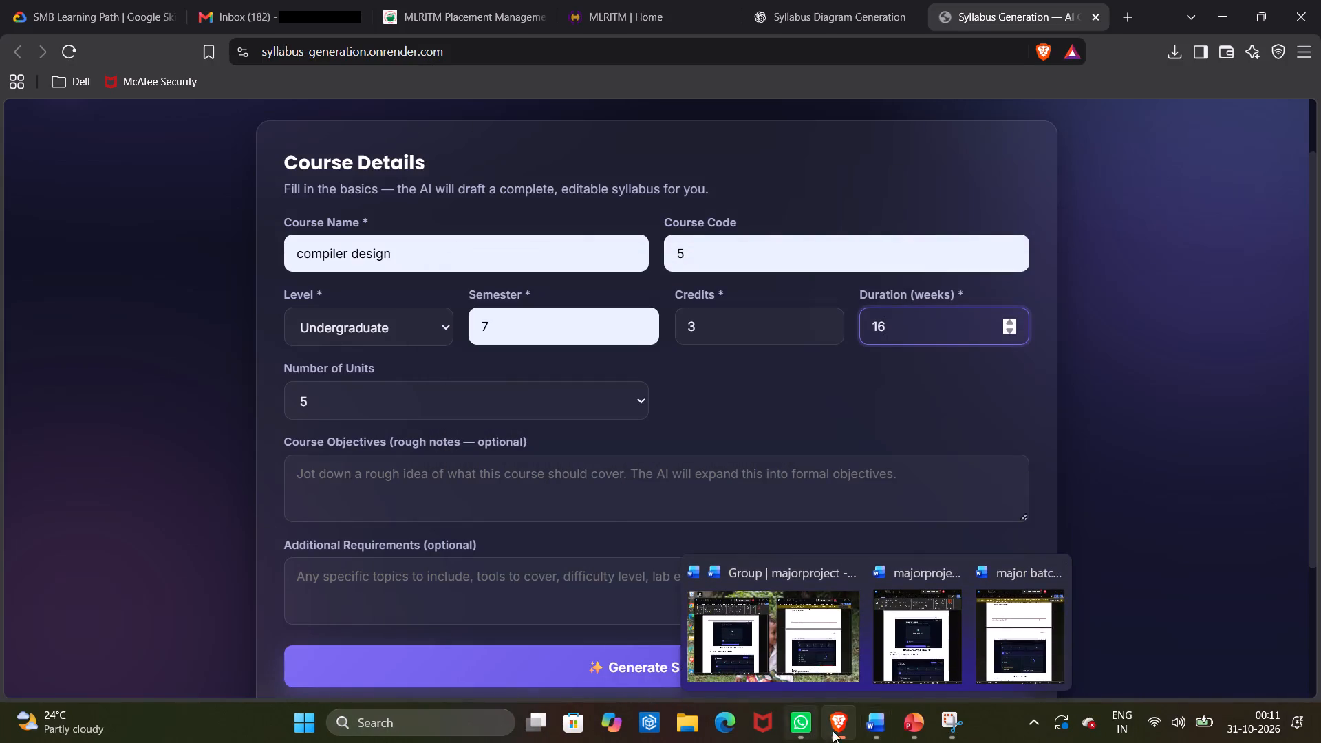
Switch to the Word report and replace the Figure 6.2 syllabus upload picture with the captured Course Details screenshot.
{"action": "left_click", "coordinate": [792, 670]}
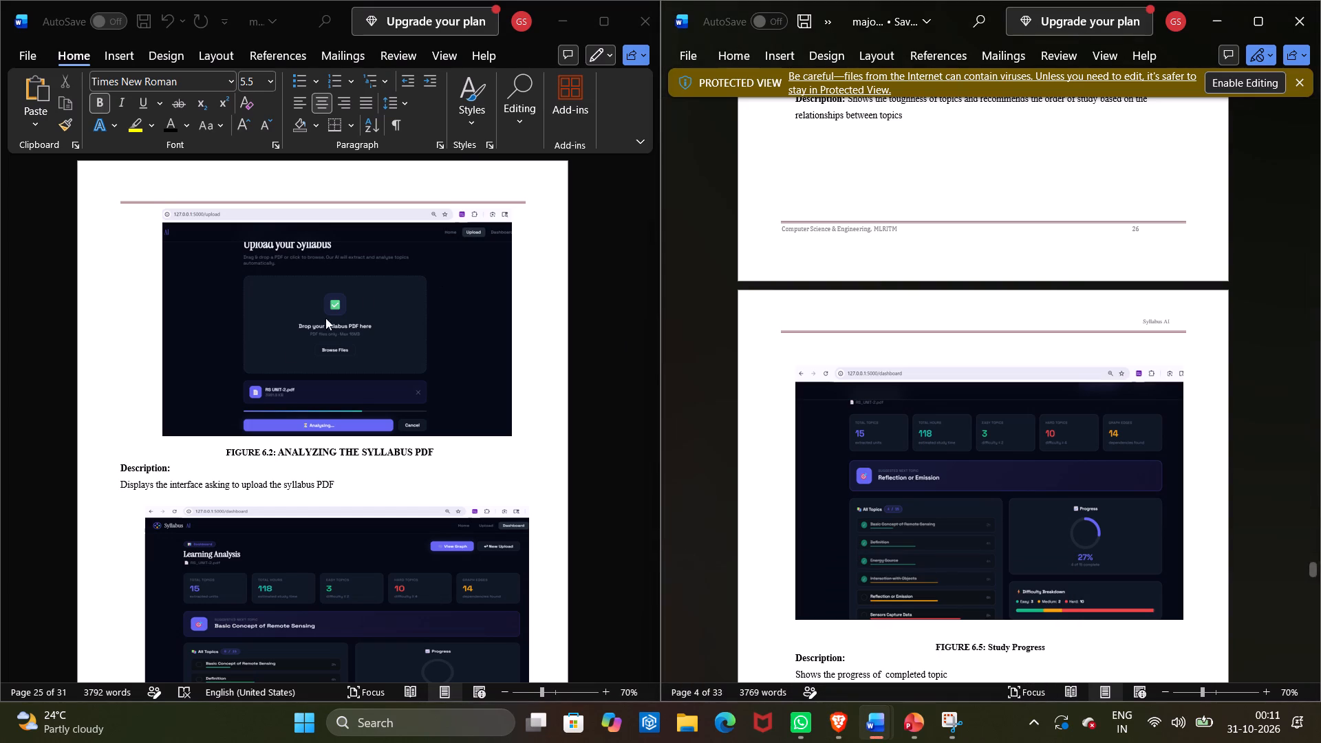
{"action": "left_click", "coordinate": [288, 354]}
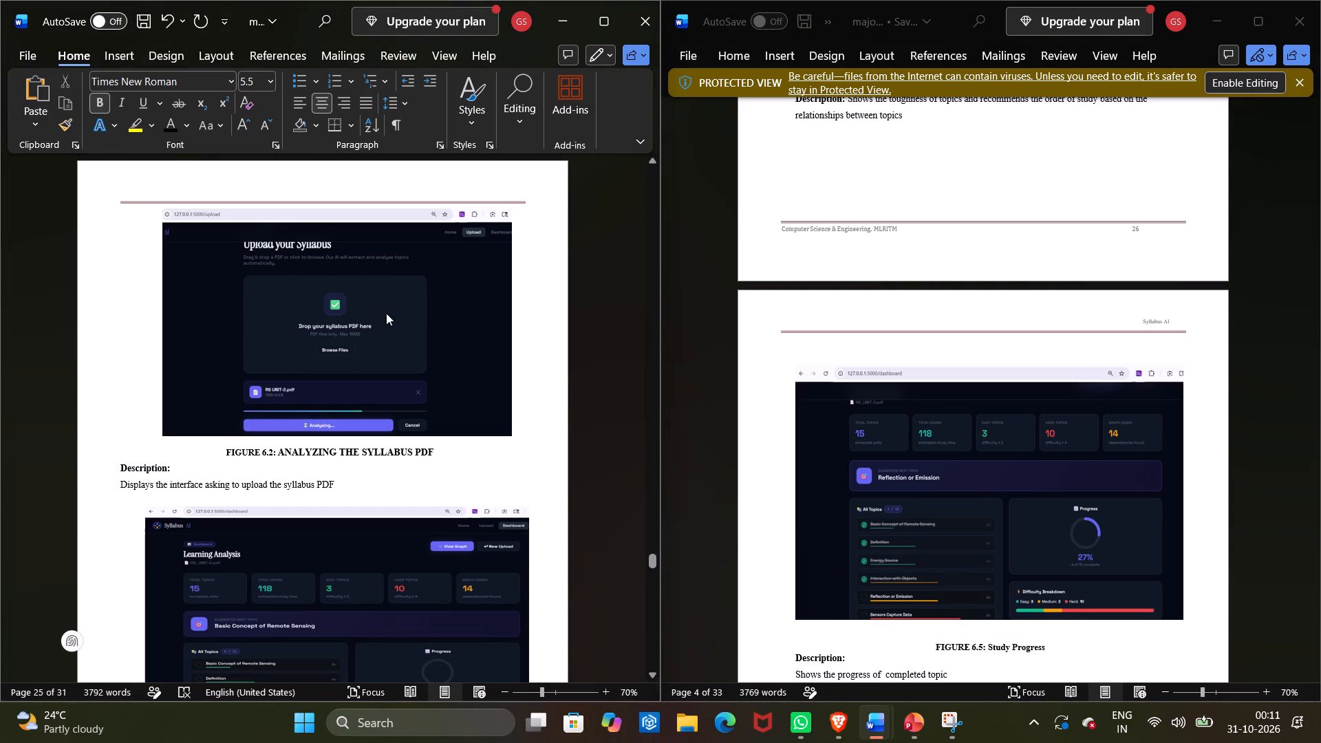
{"action": "left_click", "coordinate": [412, 341]}
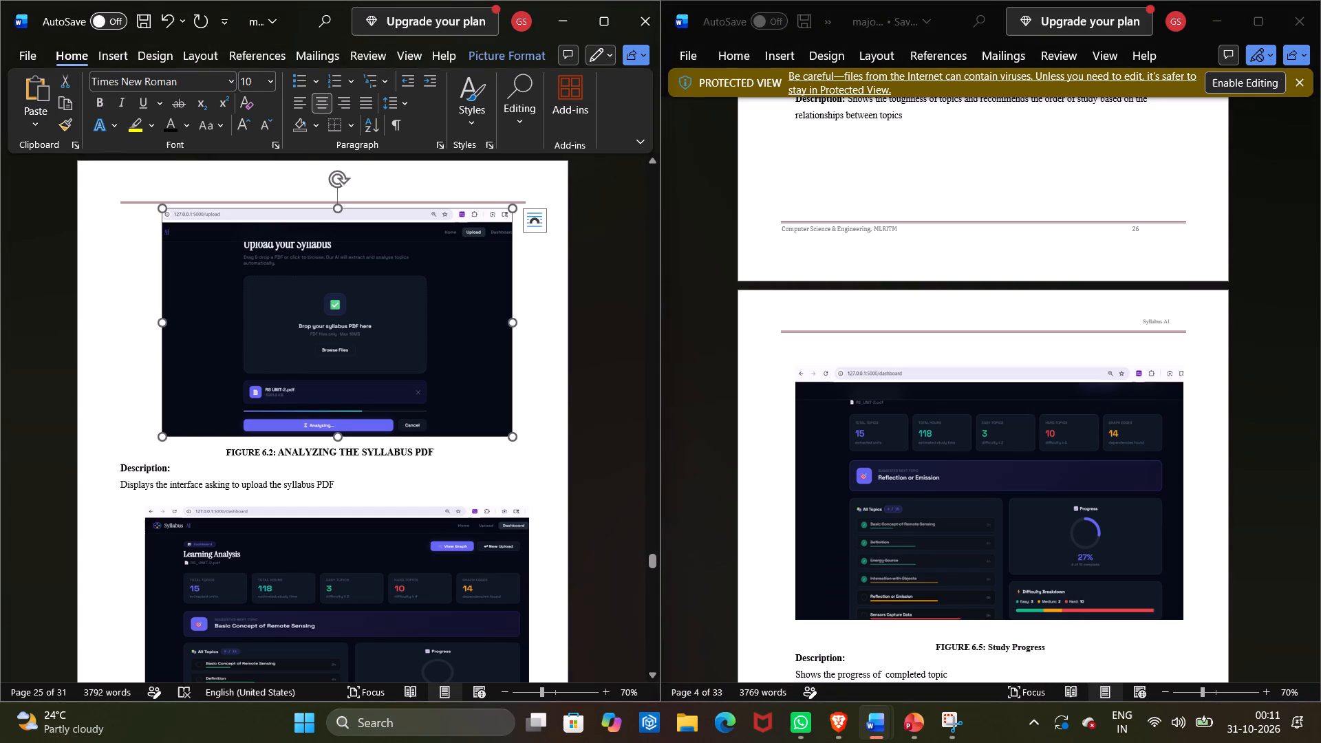
{"action": "key", "text": "Delete"}
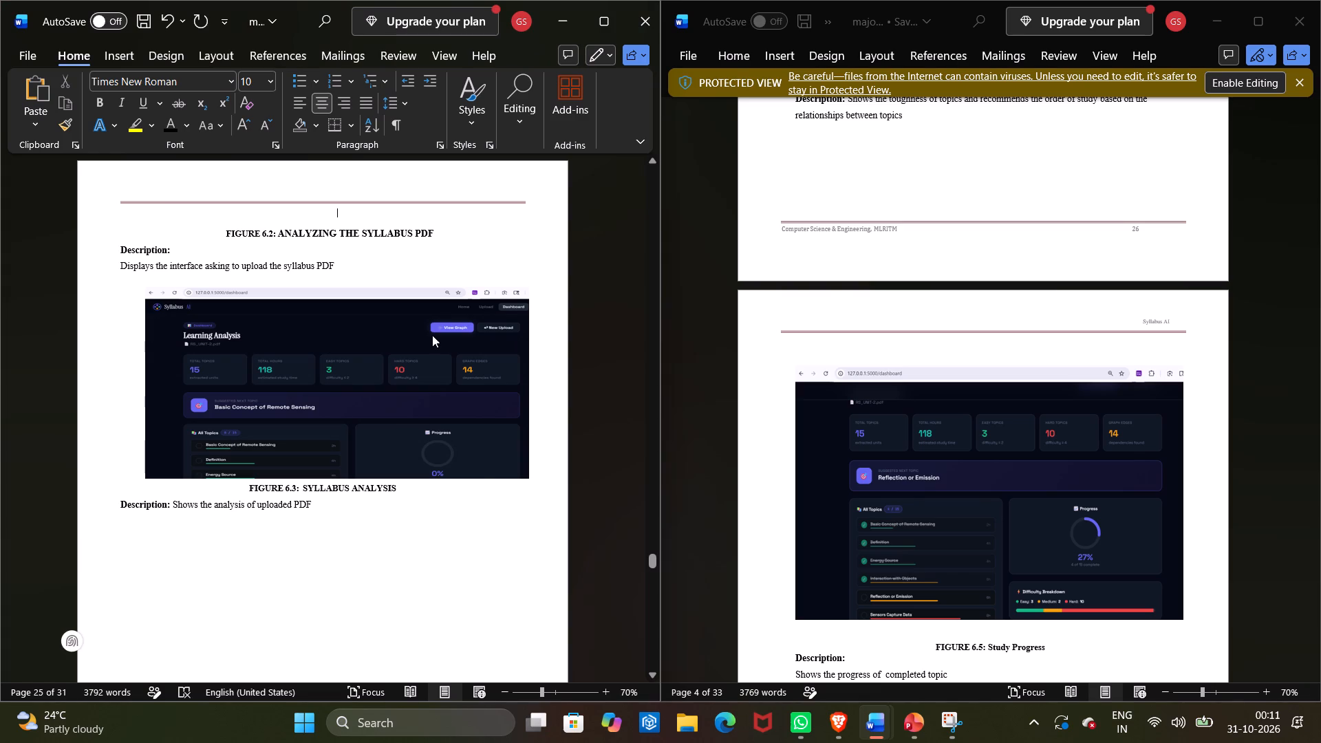
{"action": "key", "text": "ctrl+v"}
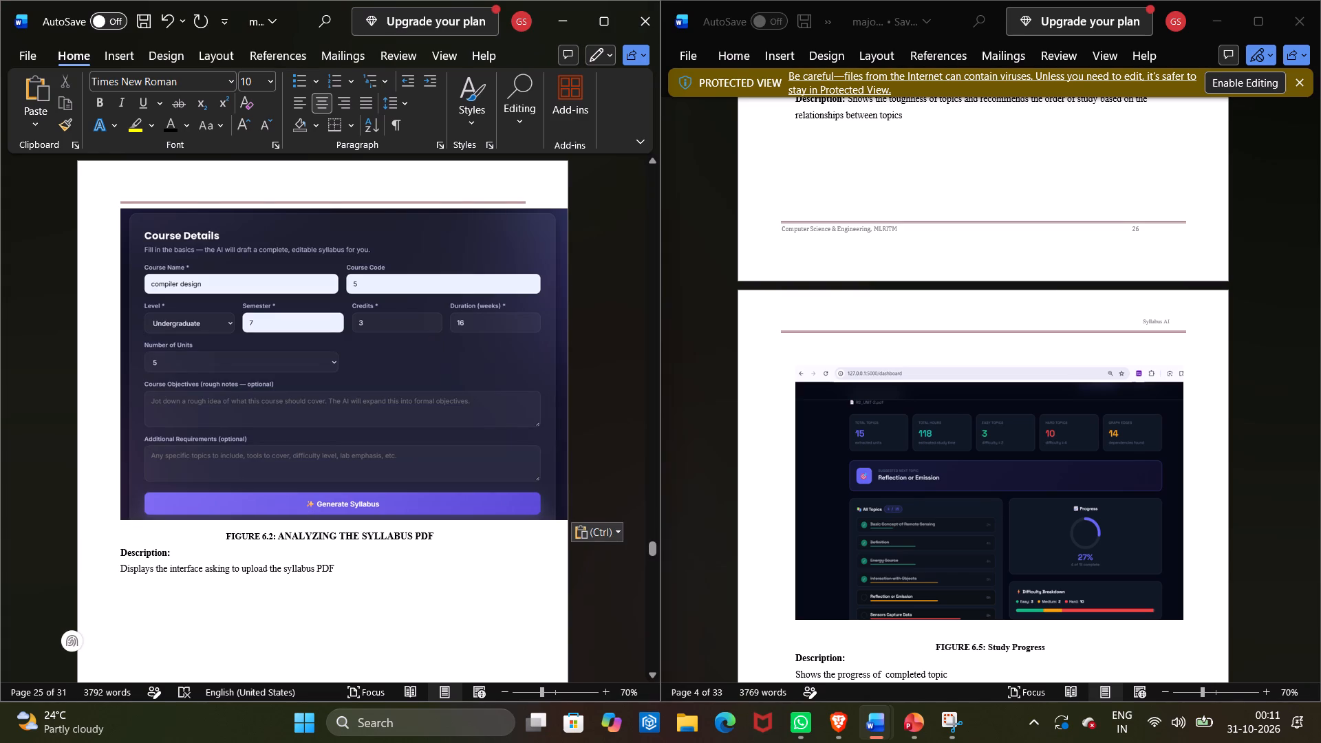
Shrink the new Figure 6.2 picture proportionally to fit within the page margins, matching the original Figure 6.2's size in the reference report.
{"action": "left_click_drag", "start_coordinate": [122, 519], "coordinate": [125, 477]}
{"action": "left_click_drag", "start_coordinate": [120, 524], "coordinate": [122, 506]}
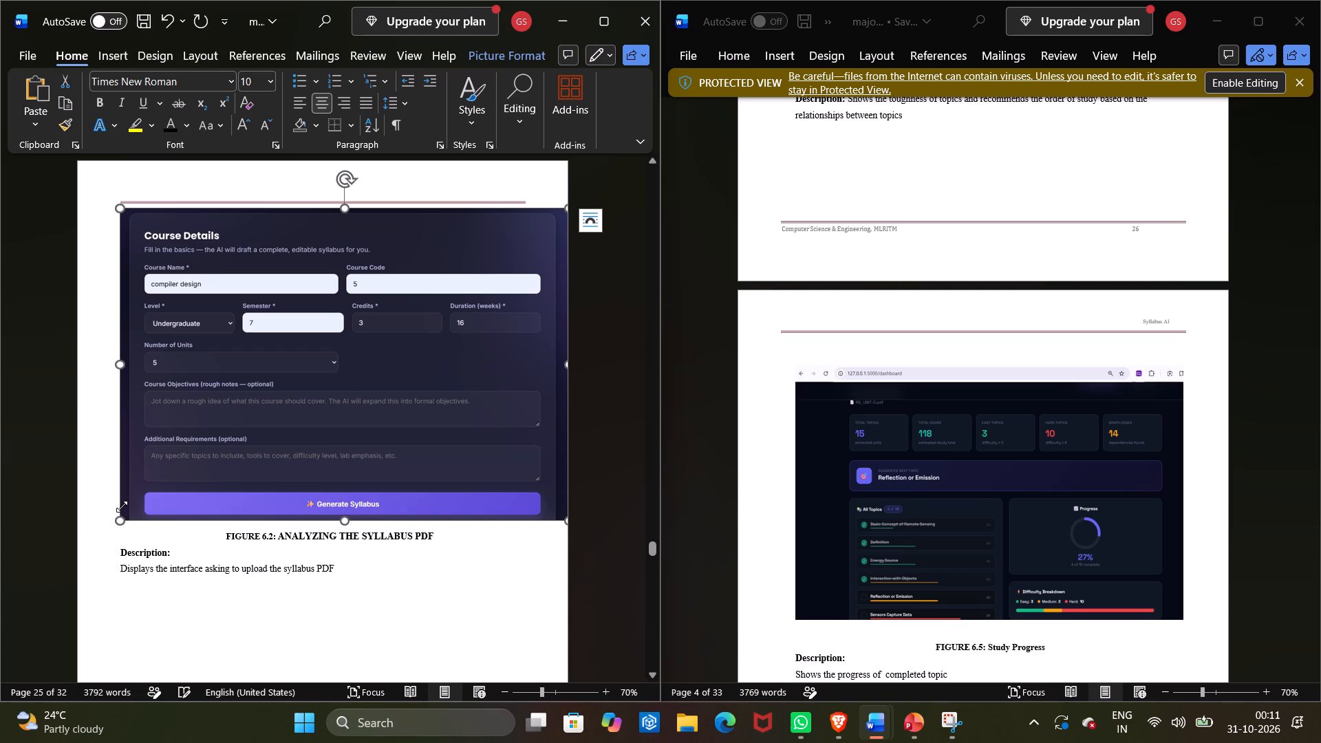
{"action": "left_click_drag", "start_coordinate": [122, 506], "coordinate": [127, 495]}
{"action": "left_click_drag", "start_coordinate": [120, 517], "coordinate": [121, 513]}
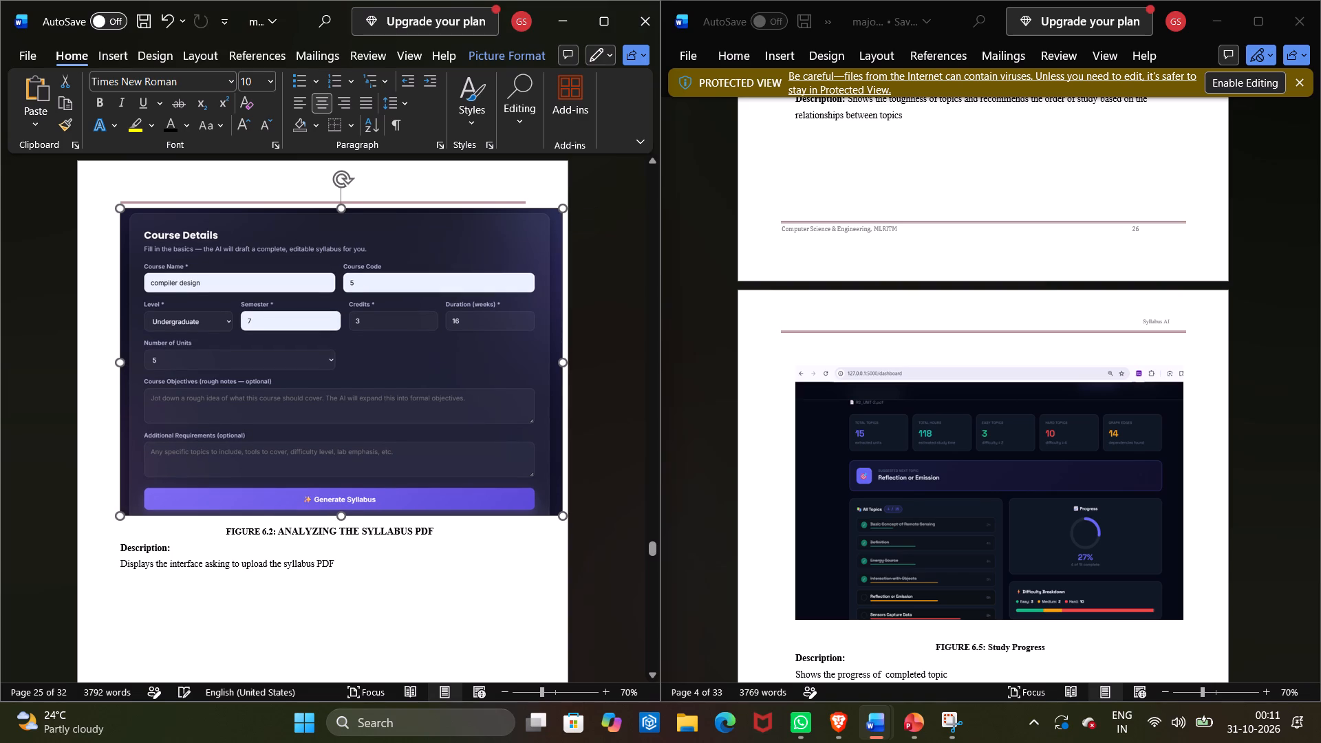
{"action": "left_click_drag", "start_coordinate": [121, 513], "coordinate": [170, 291]}
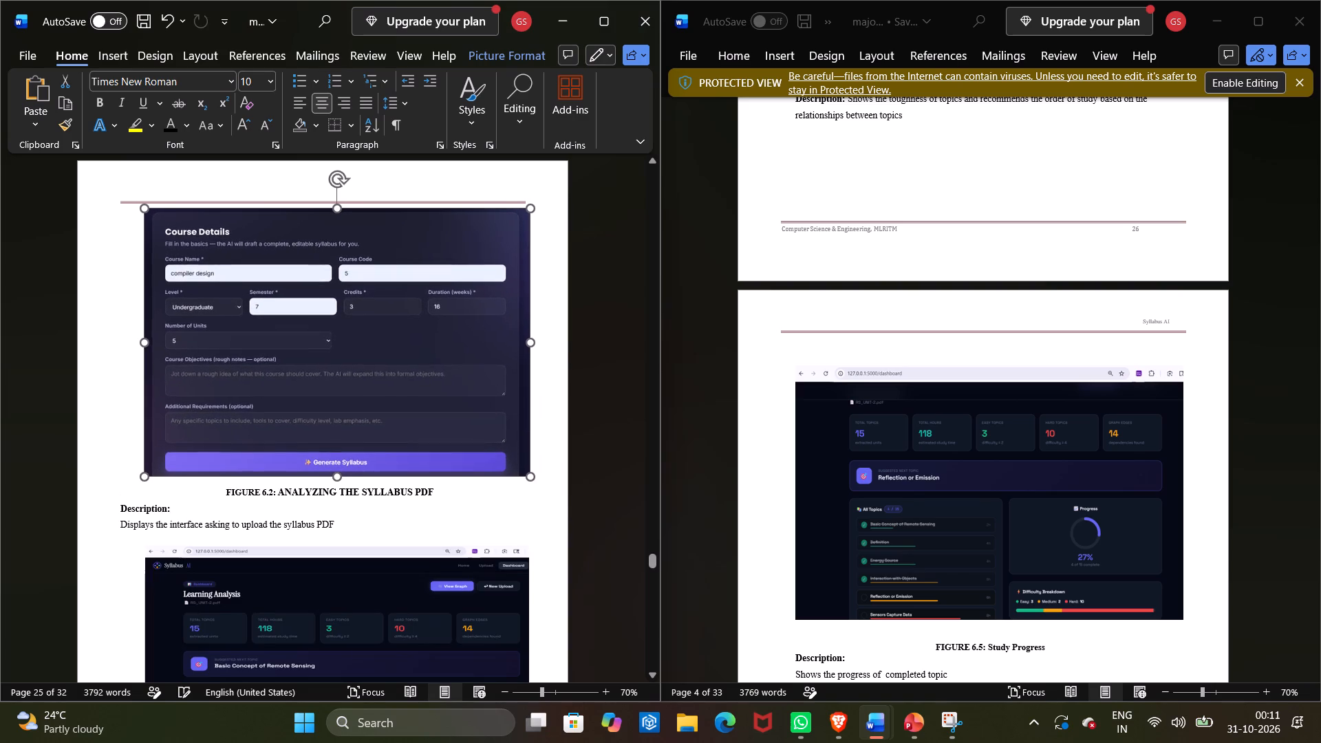
{"action": "left_click_drag", "start_coordinate": [170, 291], "coordinate": [184, 268]}
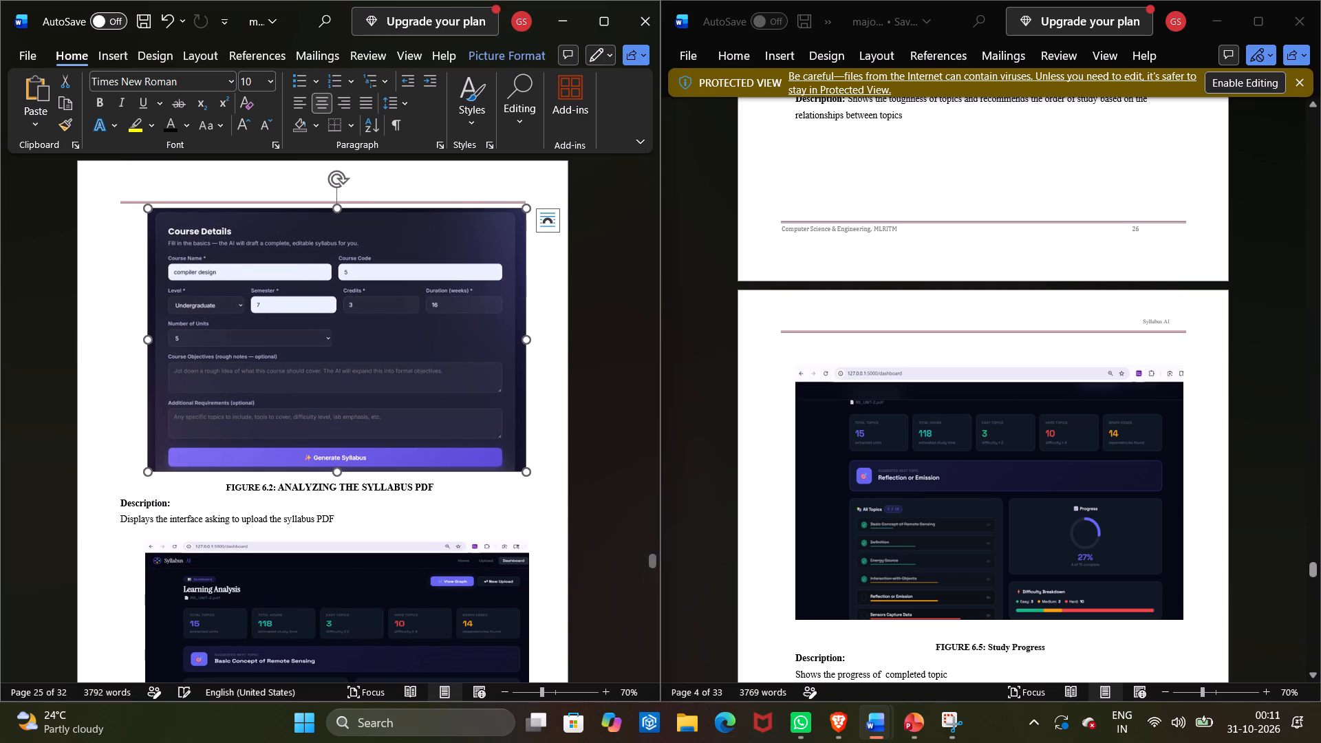
{"action": "scroll", "coordinate": [775, 352], "scroll_direction": "down", "scroll_amount": 3}
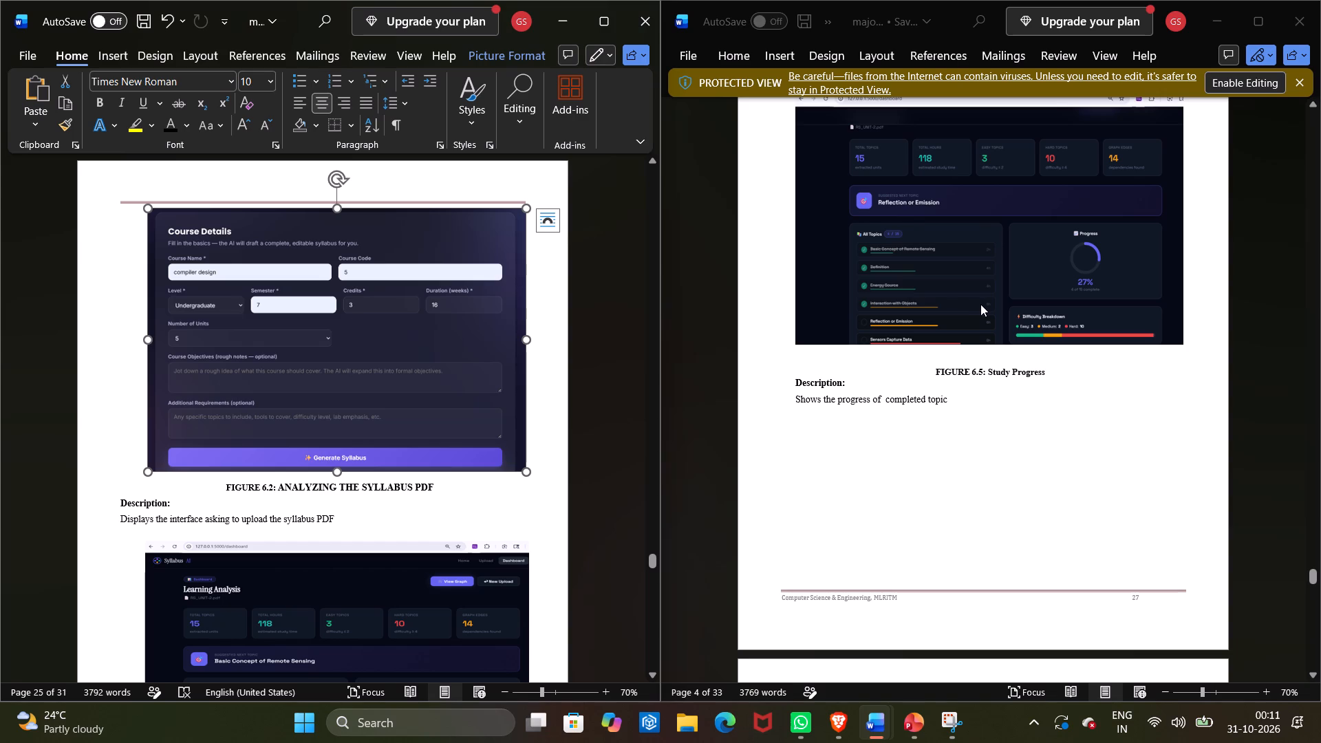
{"action": "scroll", "coordinate": [980, 304], "scroll_direction": "up", "scroll_amount": 5}
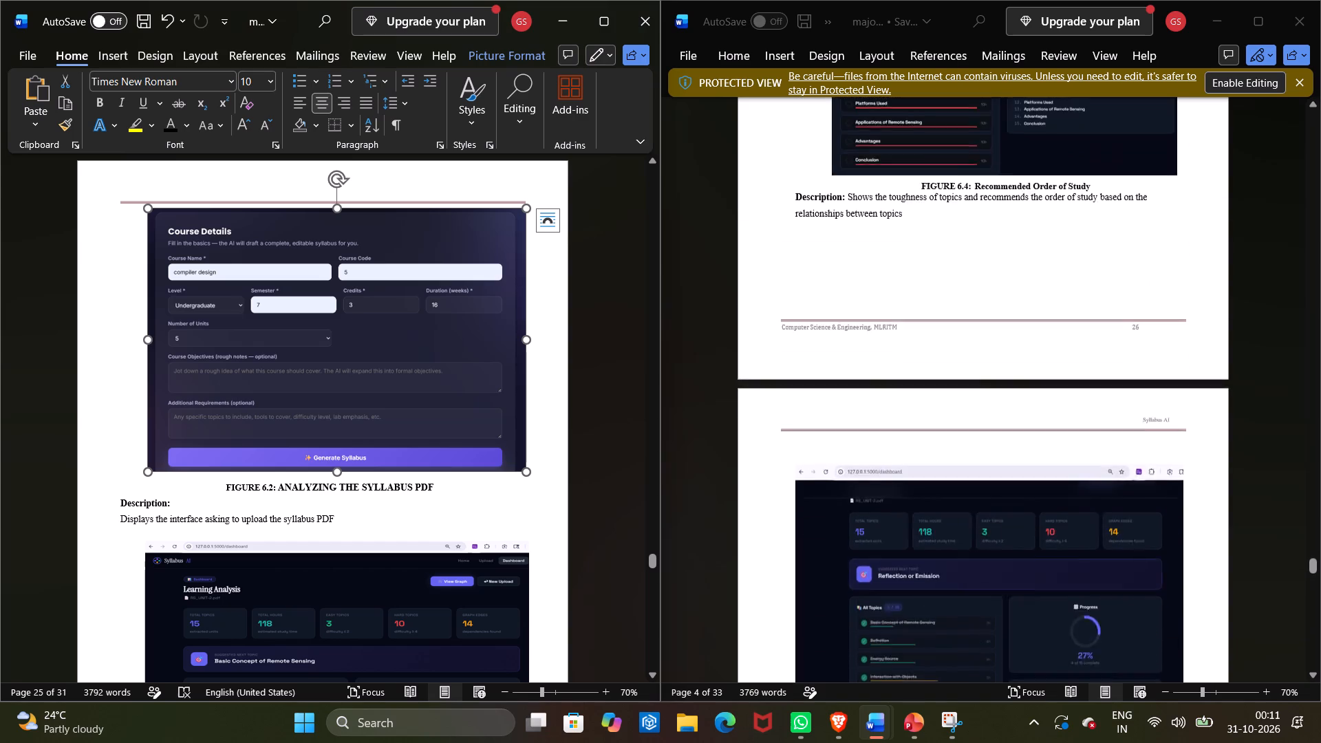
{"action": "scroll", "coordinate": [980, 304], "scroll_direction": "up", "scroll_amount": 8}
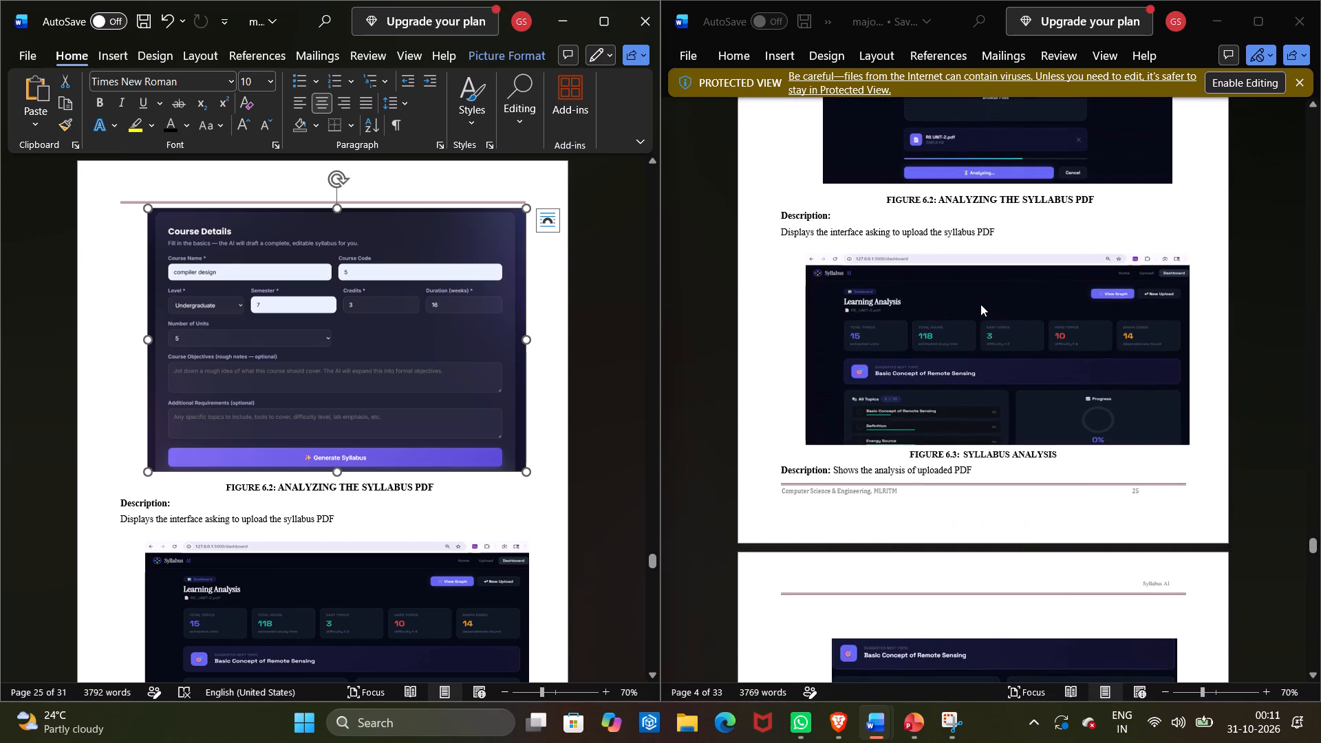
{"action": "scroll", "coordinate": [980, 304], "scroll_direction": "down", "scroll_amount": 1}
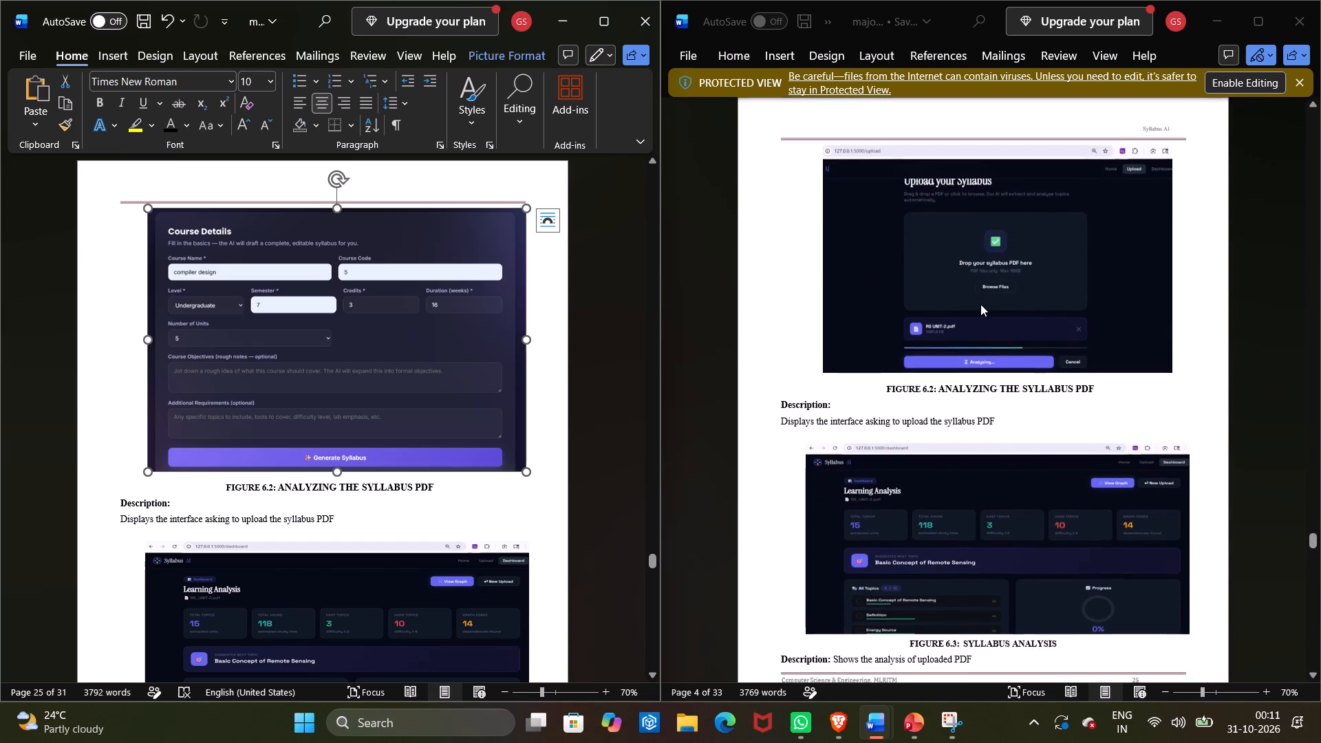
{"action": "left_click_drag", "start_coordinate": [525, 469], "coordinate": [500, 447]}
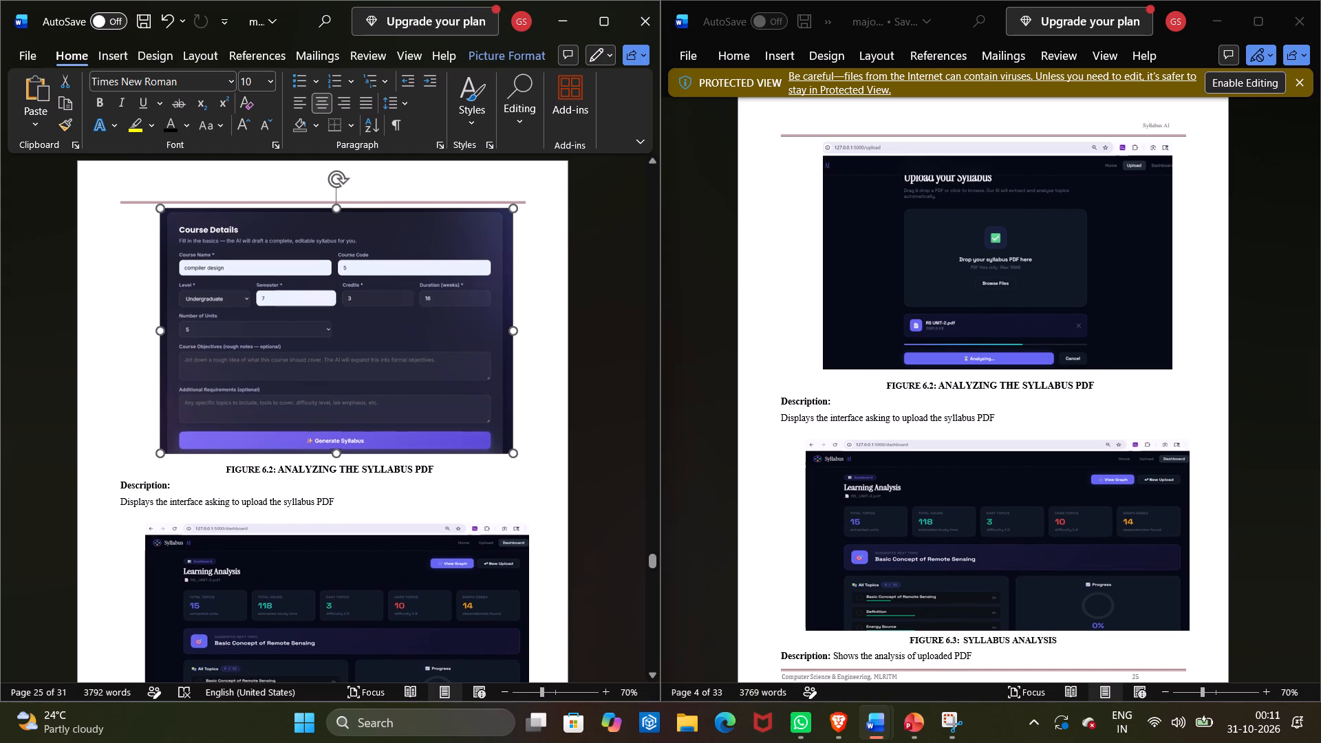
{"action": "left_click_drag", "start_coordinate": [500, 447], "coordinate": [500, 446]}
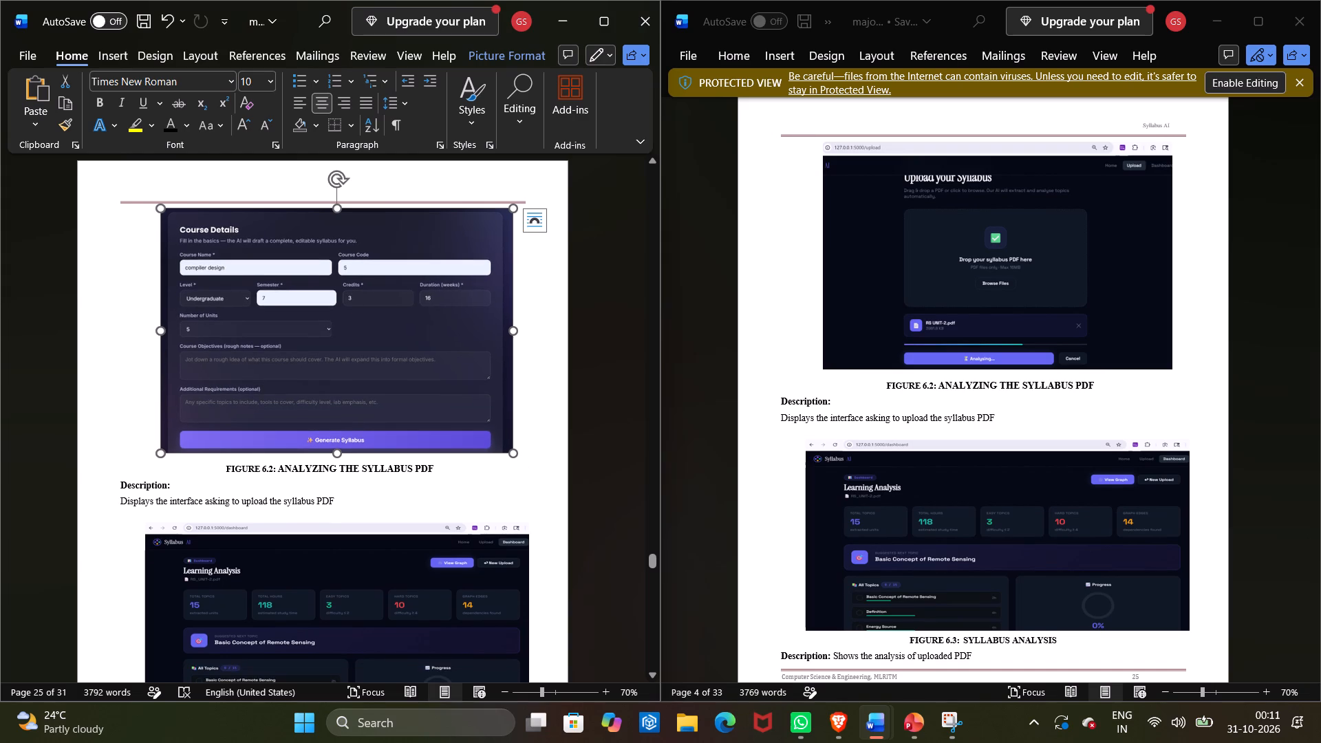
Change "UPLOAD INTERFACE" in the Figure 6.1 caption to "GENERATION APPLICATION".
{"action": "scroll", "coordinate": [430, 349], "scroll_direction": "up", "scroll_amount": 2}
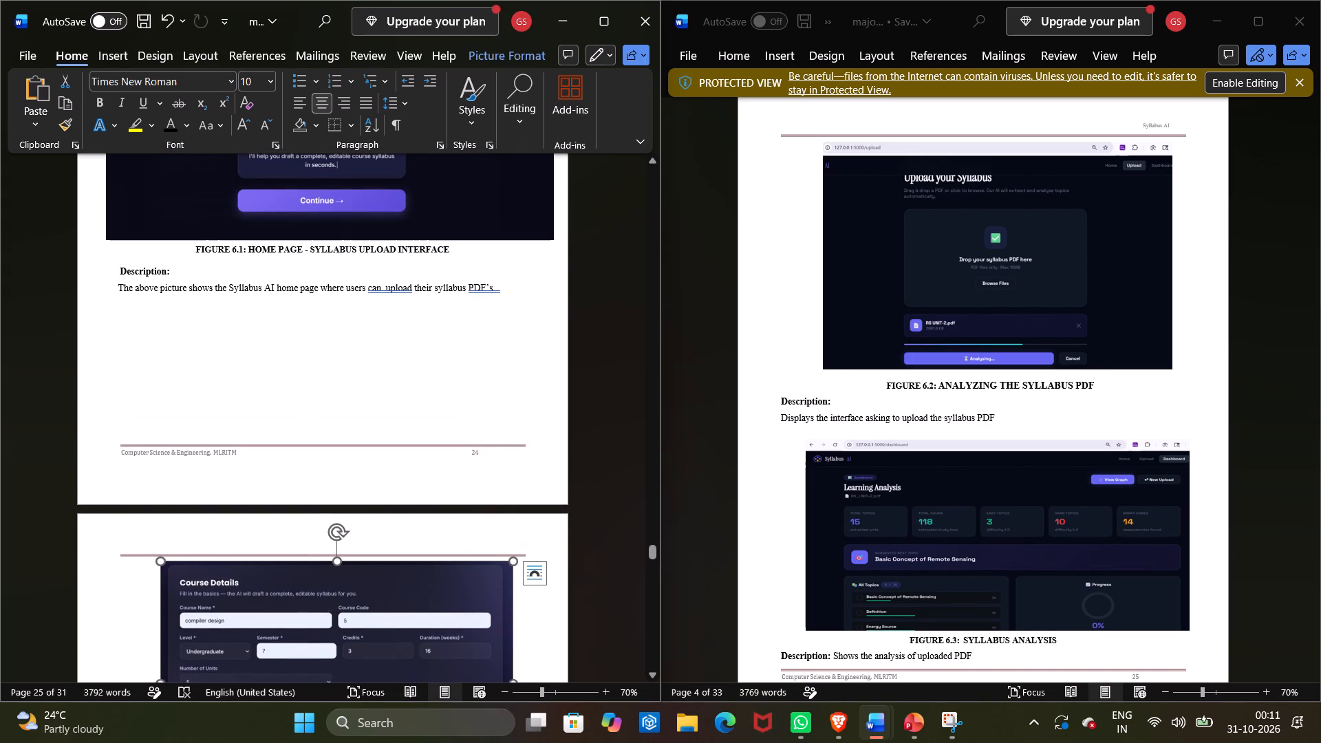
{"action": "scroll", "coordinate": [430, 349], "scroll_direction": "up", "scroll_amount": 2}
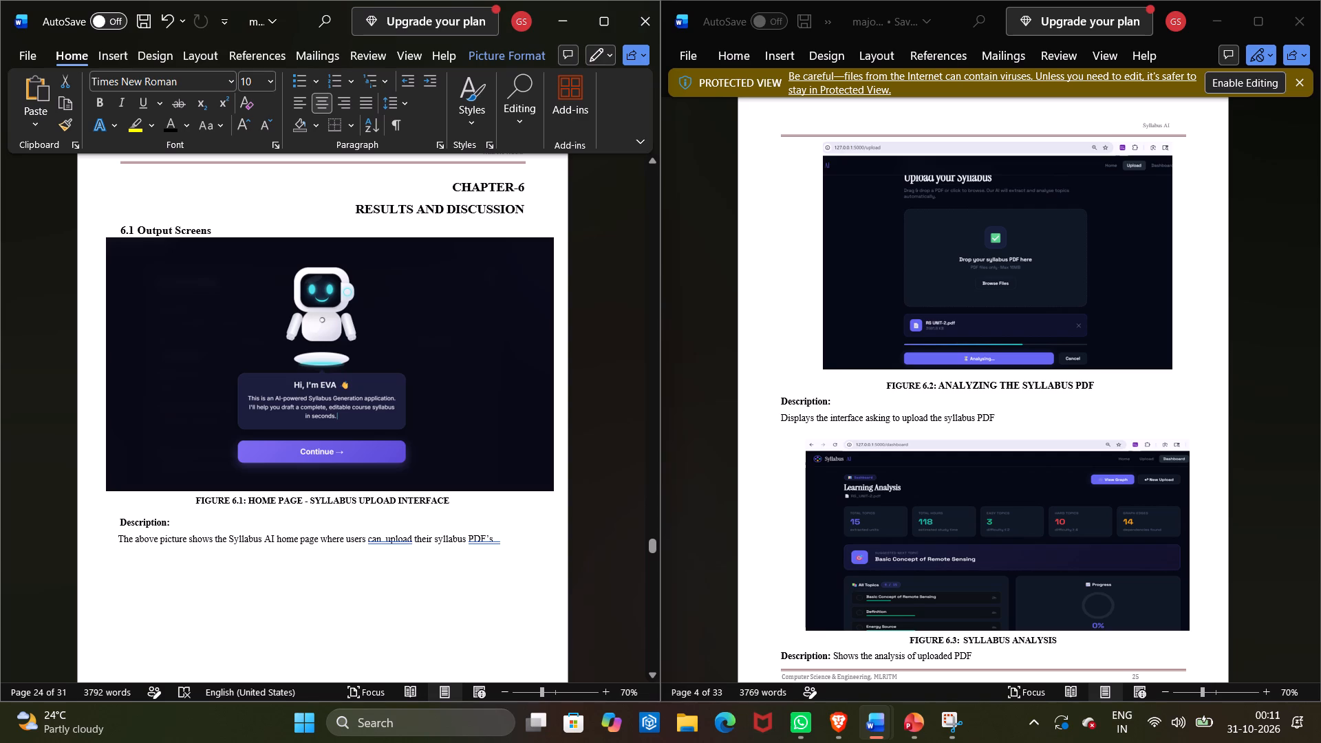
{"action": "left_click", "coordinate": [465, 504]}
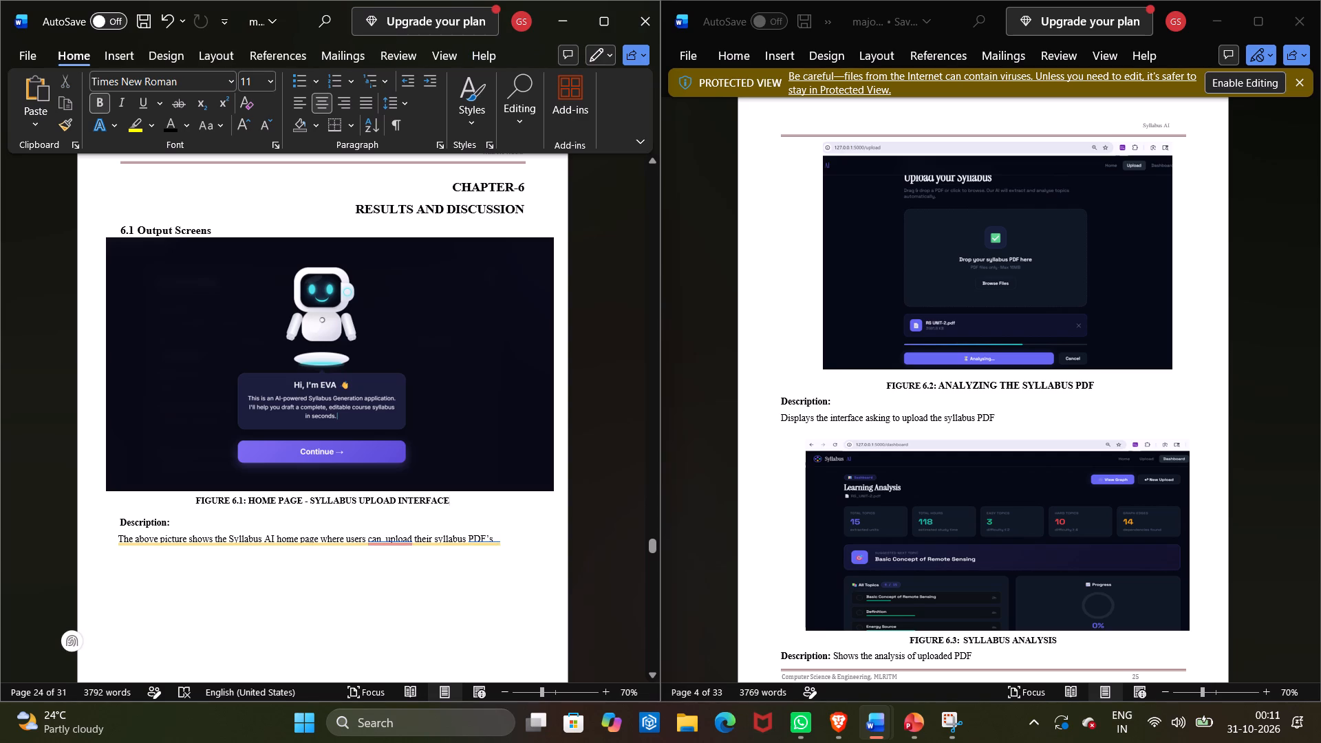
{"action": "left_click_drag", "start_coordinate": [451, 496], "coordinate": [358, 499]}
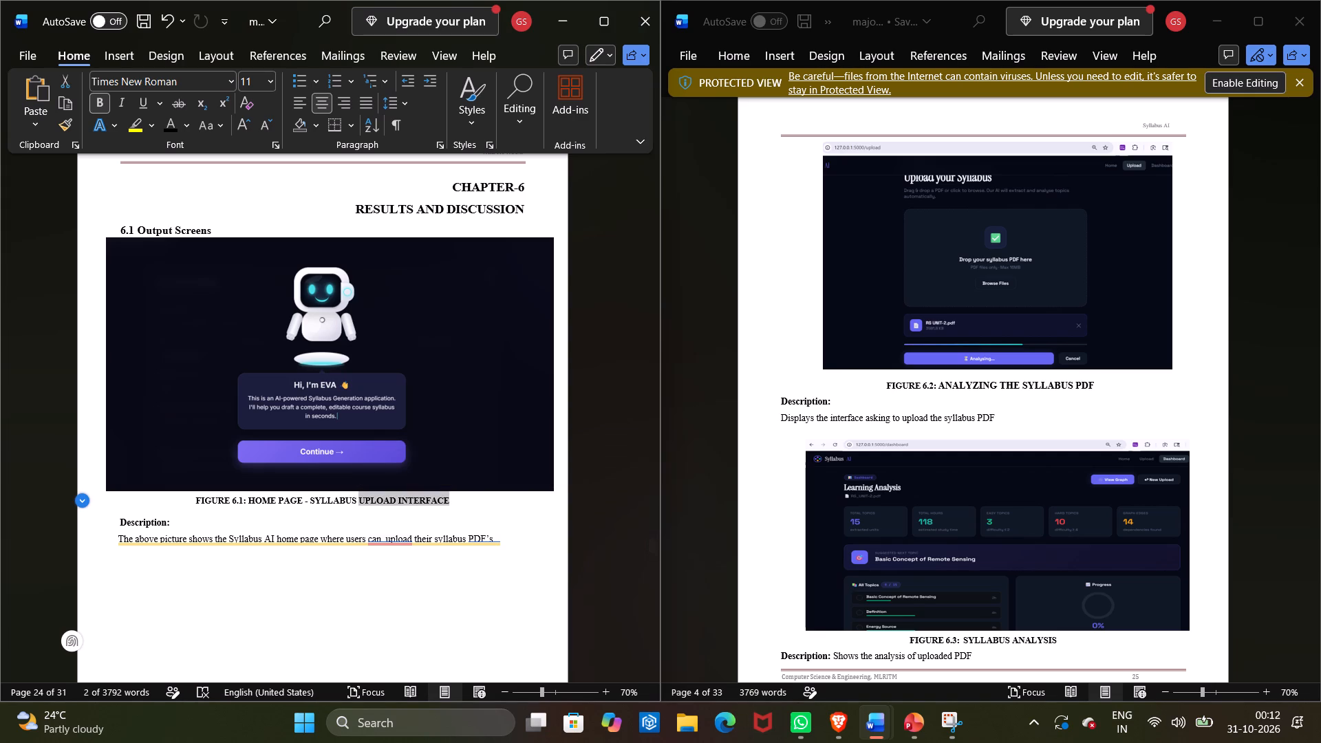
{"action": "type", "text": "GENE"}
{"action": "type", "text": "RATION APPLICATION"}
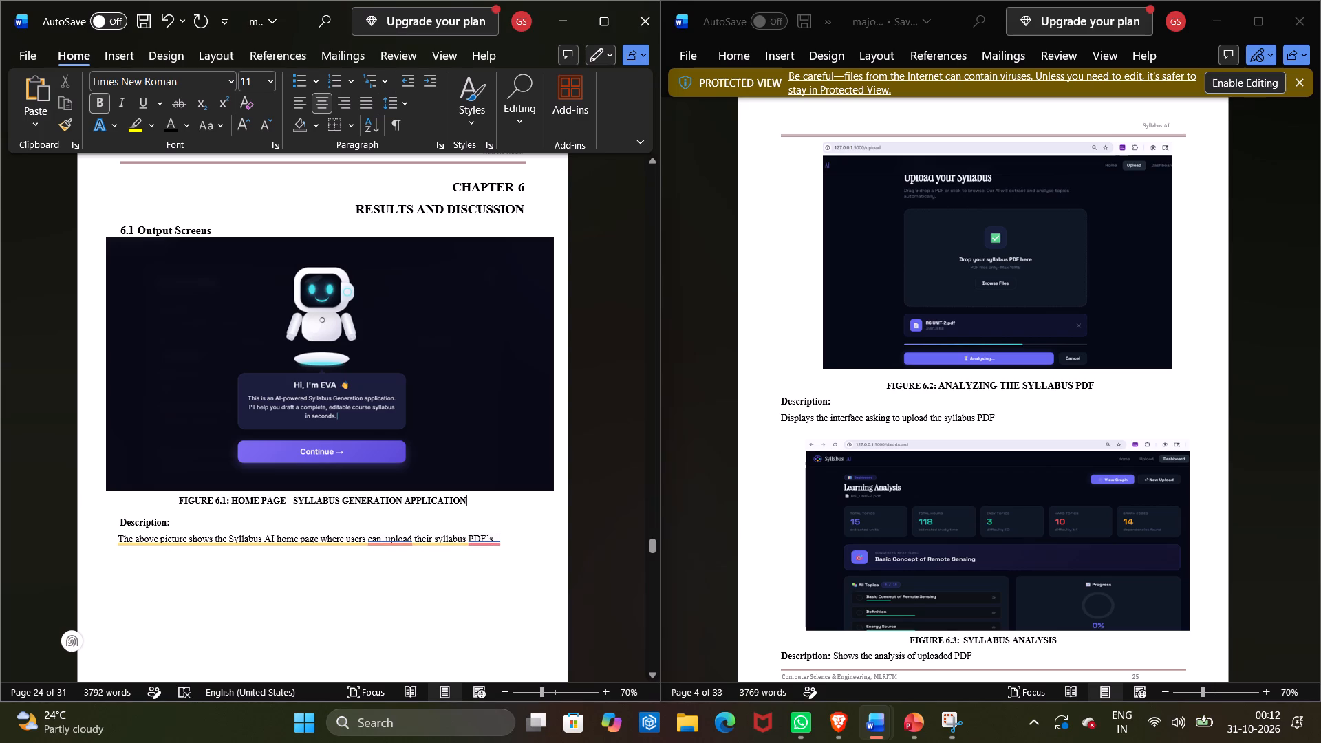
In the Figure 6.1 description, replace "AI" with "Generation" so the text reads "Syllabus Generation home page".
{"action": "left_click", "coordinate": [305, 563]}
{"action": "scroll", "coordinate": [305, 563], "scroll_direction": "down", "scroll_amount": 1}
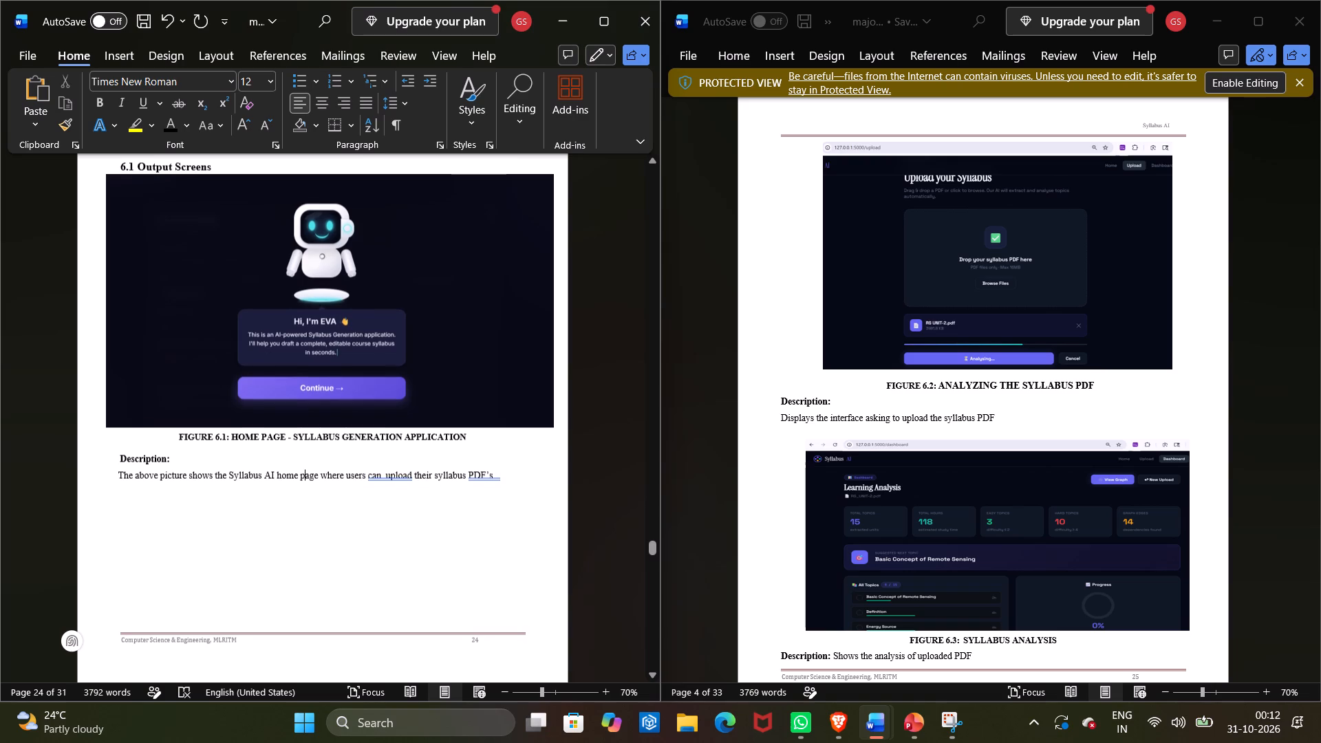
{"action": "left_click", "coordinate": [275, 473]}
{"action": "key", "text": "BackSpace"}
{"action": "key", "text": "BackSpace"}
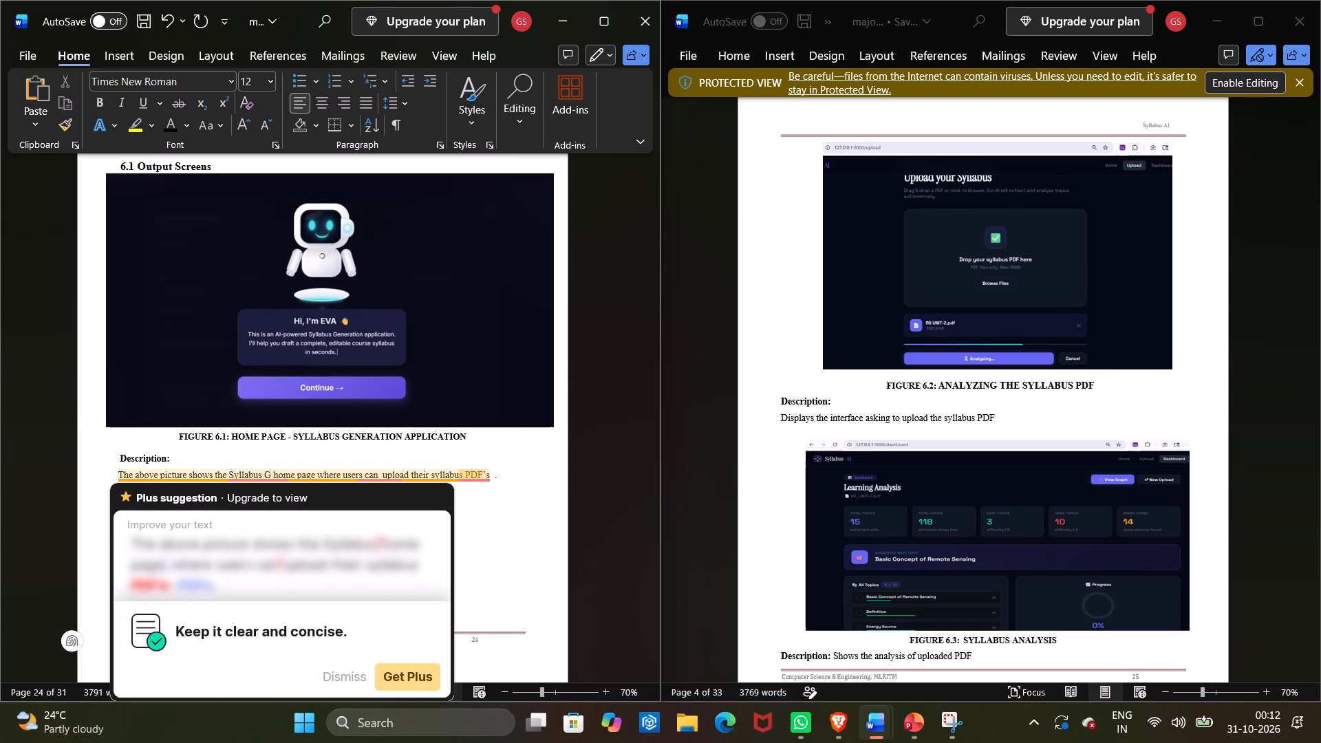
{"action": "type", "text": "eneration"}
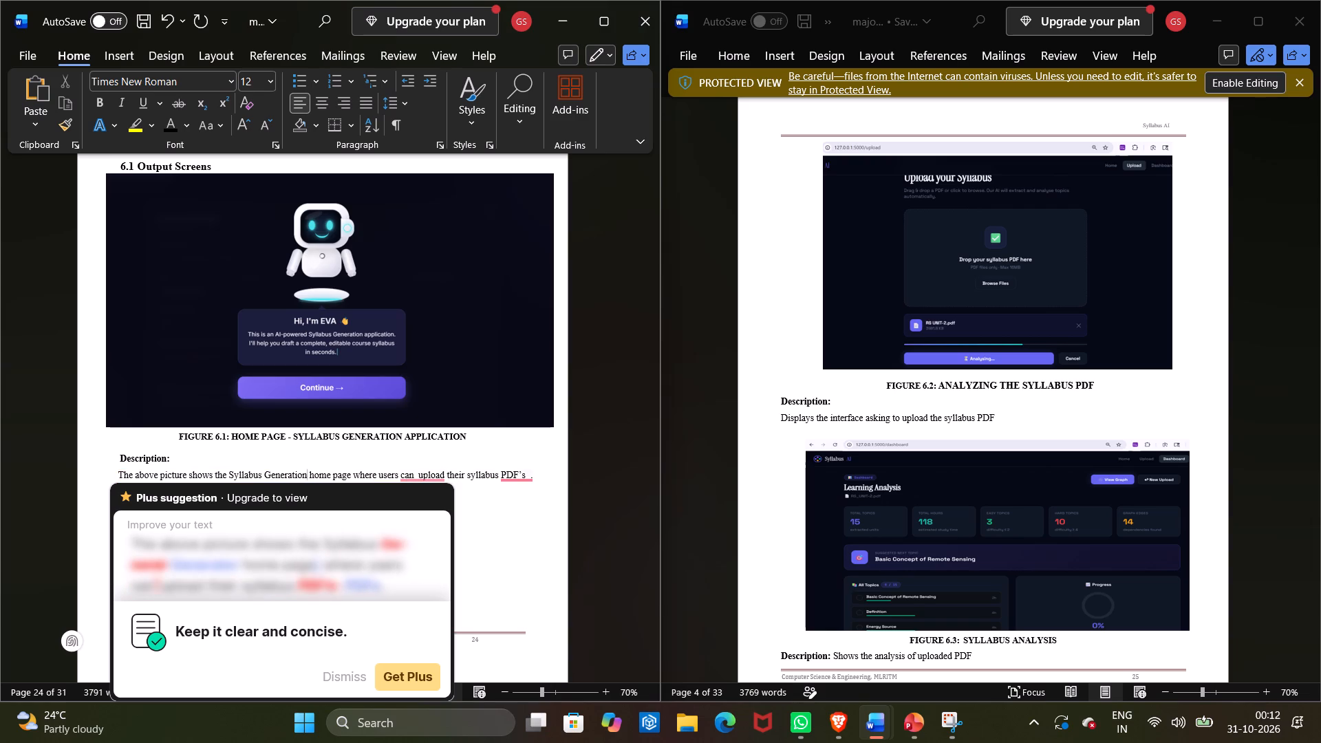
{"action": "scroll", "coordinate": [431, 518], "scroll_direction": "down", "scroll_amount": 1}
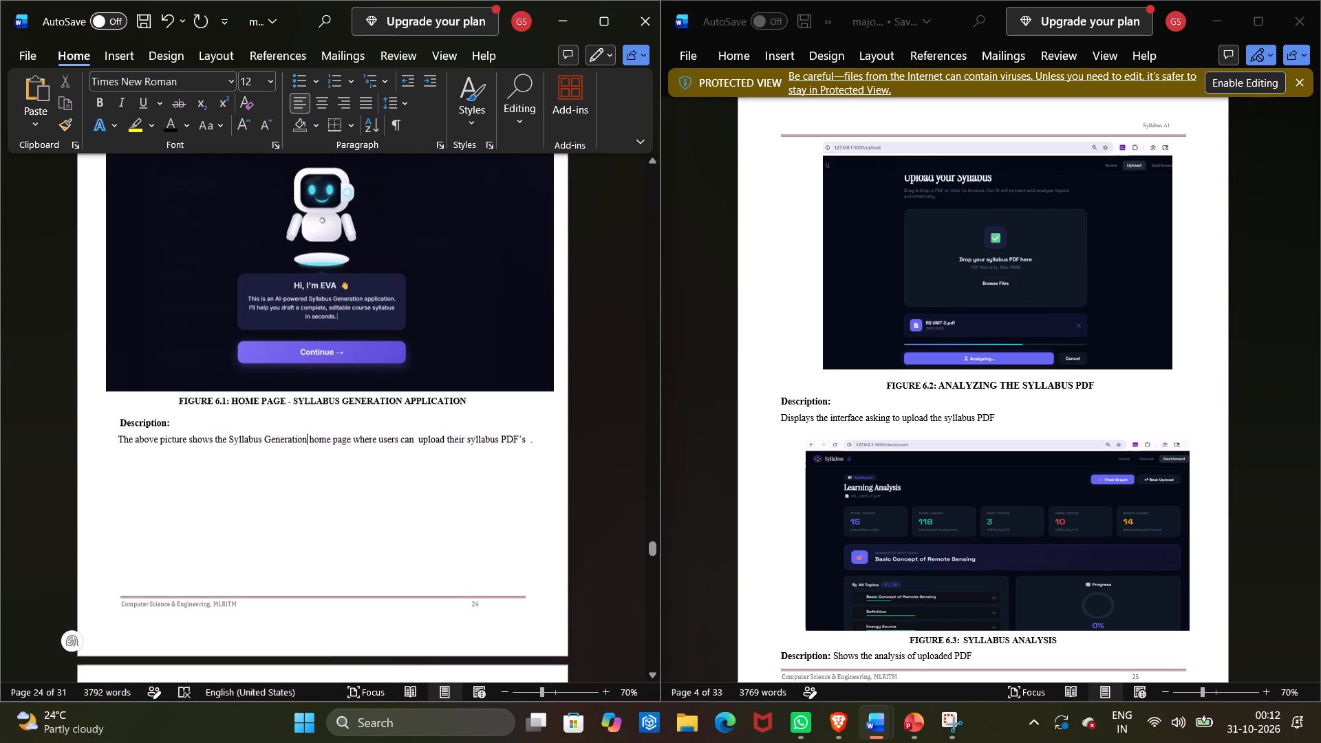
Delete "where users can upload their syllabus PDF's" from the Figure 6.1 description so the sentence ends at "home page".
{"action": "left_click", "coordinate": [524, 437]}
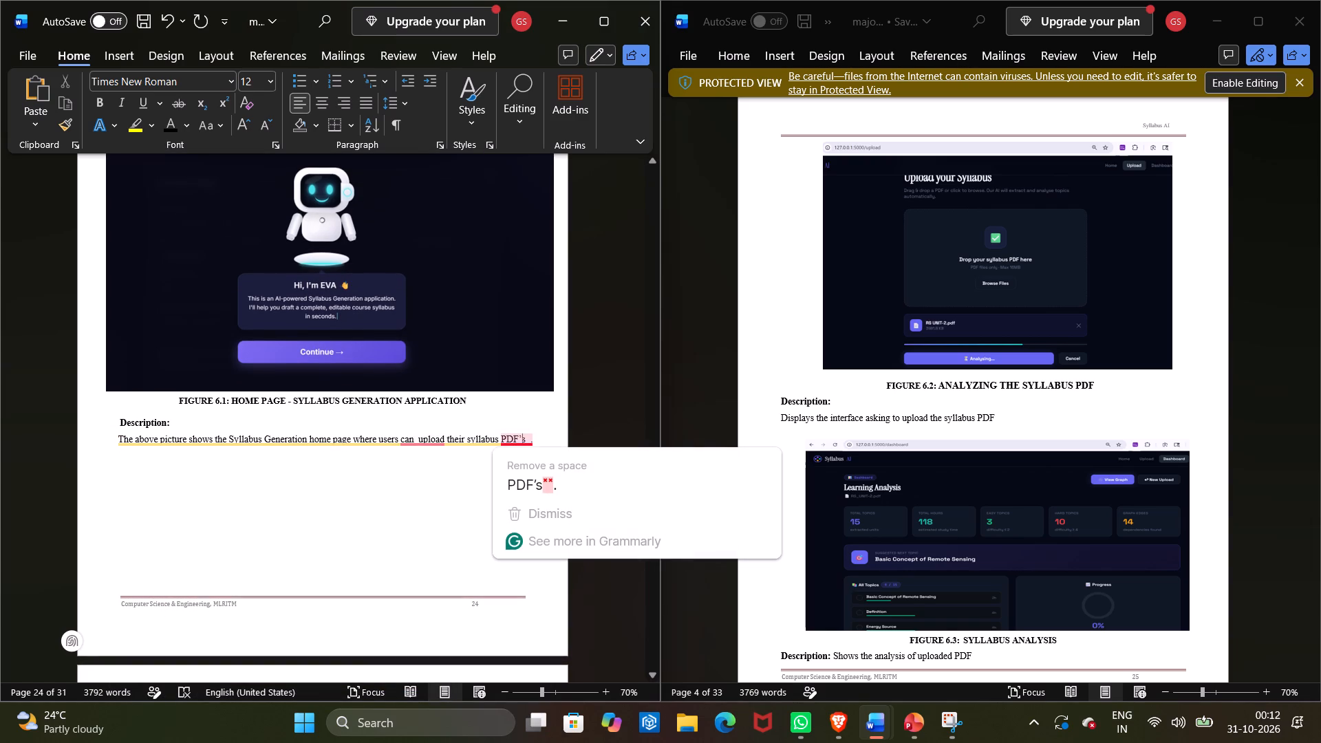
{"action": "left_click", "coordinate": [530, 437]}
{"action": "key", "text": "Left"}
{"action": "key", "text": "BackSpace"}
{"action": "key", "text": "BackSpace"}
{"action": "key", "text": "BackSpace"}
{"action": "key", "text": "BackSpace"}
{"action": "key", "text": "BackSpace"}
{"action": "key", "text": "BackSpace"}
{"action": "key", "text": "BackSpace"}
{"action": "key", "text": "BackSpace"}
{"action": "key", "text": "BackSpace"}
{"action": "key", "text": "BackSpace"}
{"action": "key", "text": "BackSpace"}
{"action": "key", "text": "BackSpace"}
{"action": "key", "text": "BackSpace"}
{"action": "key", "text": "BackSpace"}
{"action": "key", "text": "BackSpace"}
{"action": "key", "text": "BackSpace"}
{"action": "key", "text": "BackSpace"}
{"action": "key", "text": "BackSpace"}
{"action": "key", "text": "BackSpace"}
{"action": "key", "text": "BackSpace"}
{"action": "key", "text": "BackSpace"}
{"action": "key", "text": "BackSpace"}
{"action": "key", "text": "BackSpace"}
{"action": "key", "text": "BackSpace"}
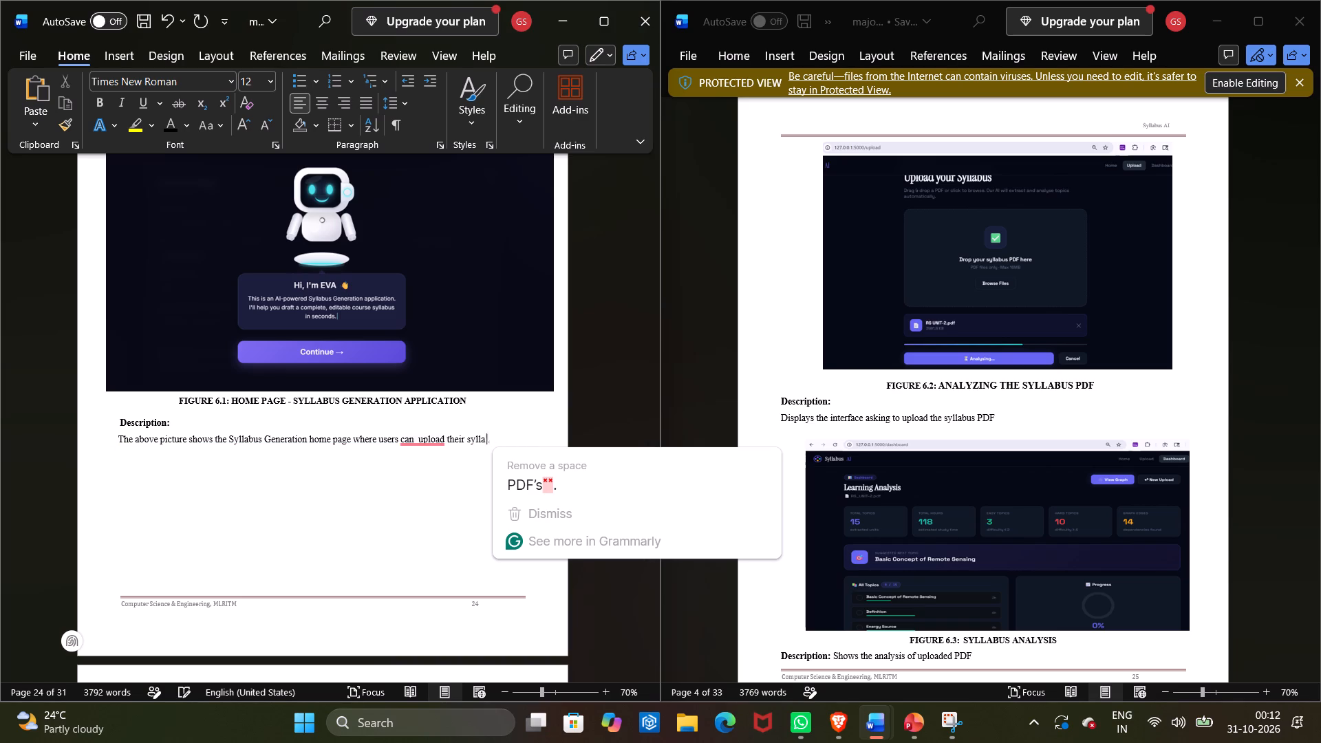
{"action": "key", "text": "BackSpace"}
{"action": "key", "text": "BackSpace"}
{"action": "key", "text": "BackSpace"}
{"action": "key", "text": "BackSpace"}
{"action": "key", "text": "BackSpace"}
{"action": "key", "text": "BackSpace"}
{"action": "key", "text": "BackSpace"}
{"action": "key", "text": "BackSpace"}
{"action": "key", "text": "BackSpace"}
{"action": "key", "text": "BackSpace"}
{"action": "key", "text": "BackSpace"}
{"action": "key", "text": "BackSpace"}
{"action": "key", "text": "BackSpace"}
{"action": "key", "text": "BackSpace"}
{"action": "key", "text": "BackSpace"}
{"action": "key", "text": "BackSpace"}
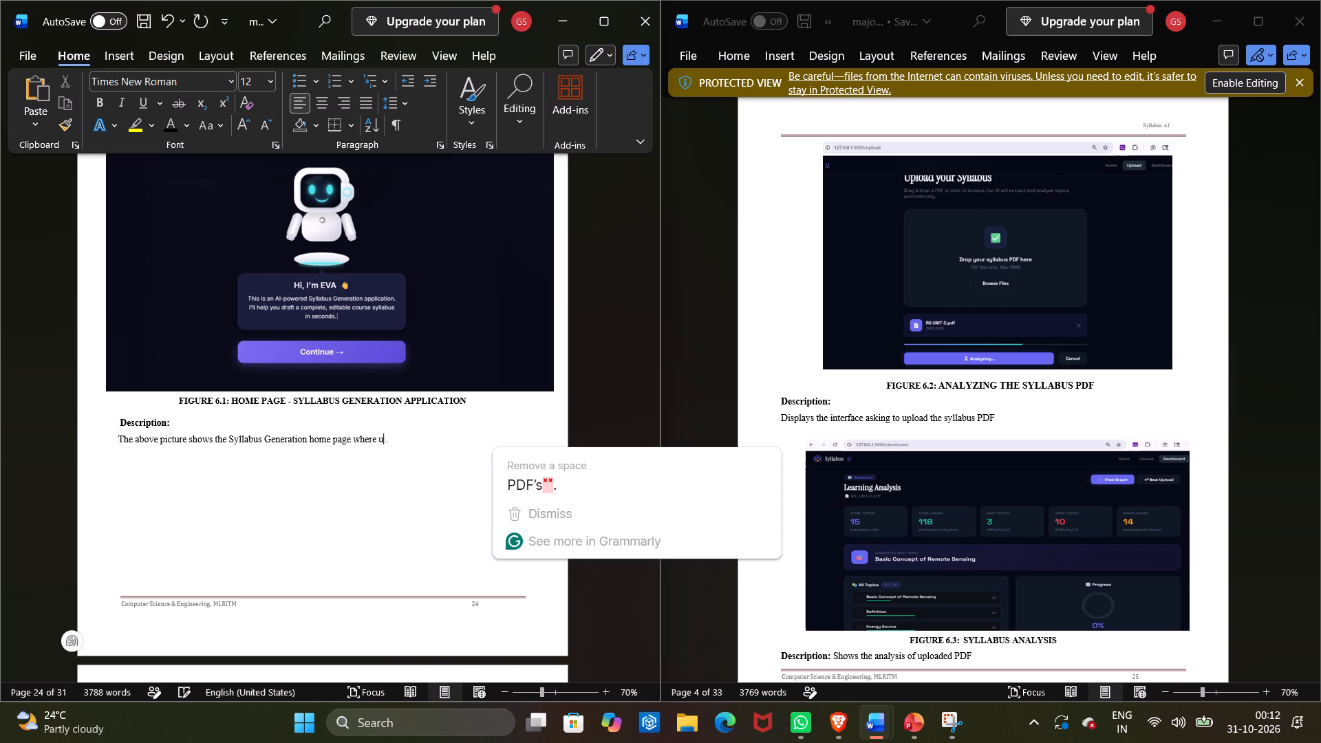
{"action": "key", "text": "BackSpace"}
{"action": "key", "text": "BackSpace"}
{"action": "key", "text": "BackSpace"}
Replace the Figure 6.2 caption text after the figure number with "ENTERING COURSE DETAILS".
{"action": "scroll", "coordinate": [426, 516], "scroll_direction": "down", "scroll_amount": 5}
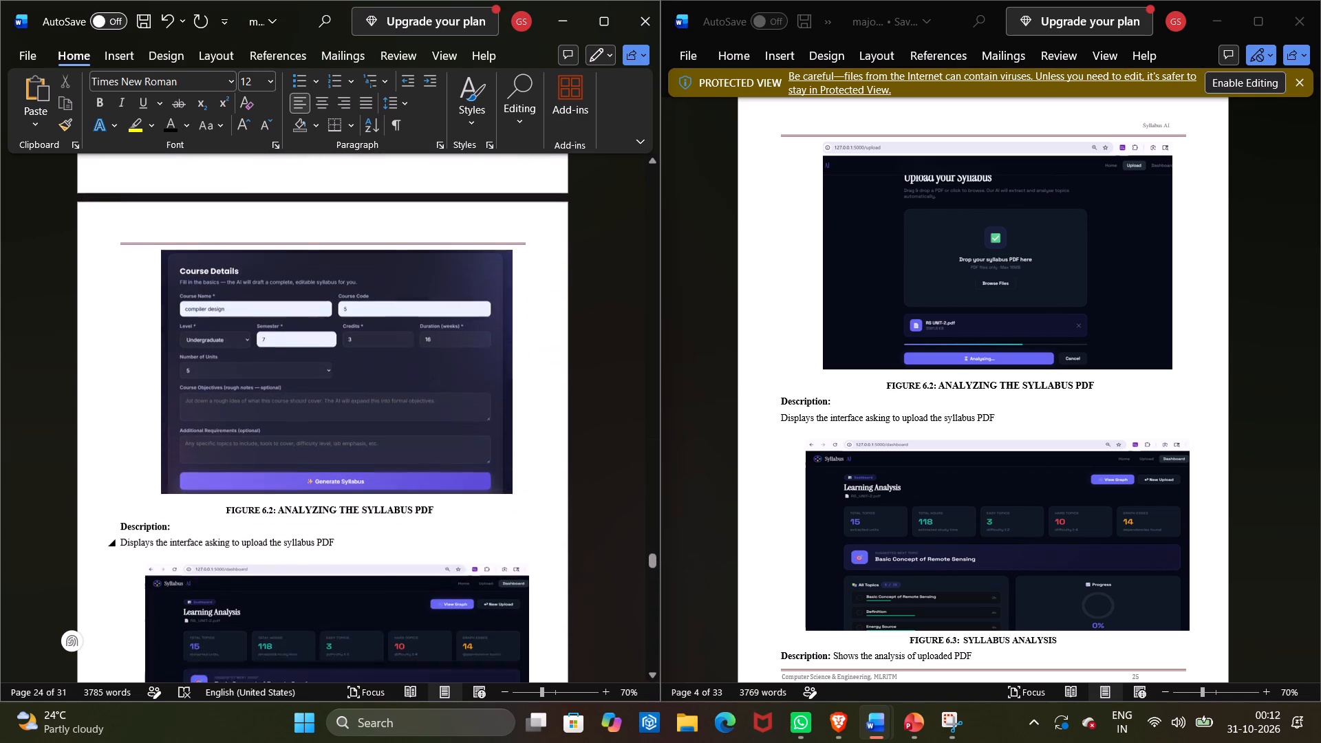
{"action": "scroll", "coordinate": [426, 516], "scroll_direction": "down", "scroll_amount": 1}
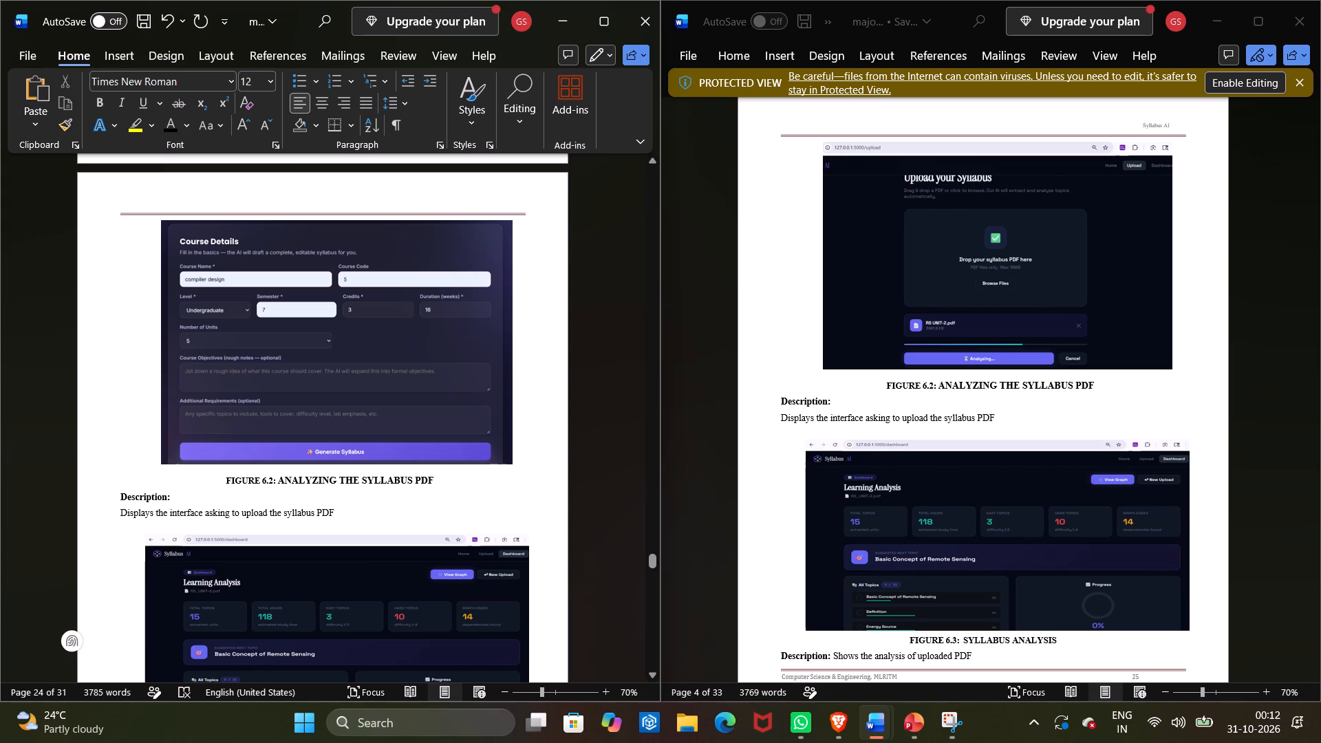
{"action": "left_click_drag", "start_coordinate": [436, 478], "coordinate": [405, 478]}
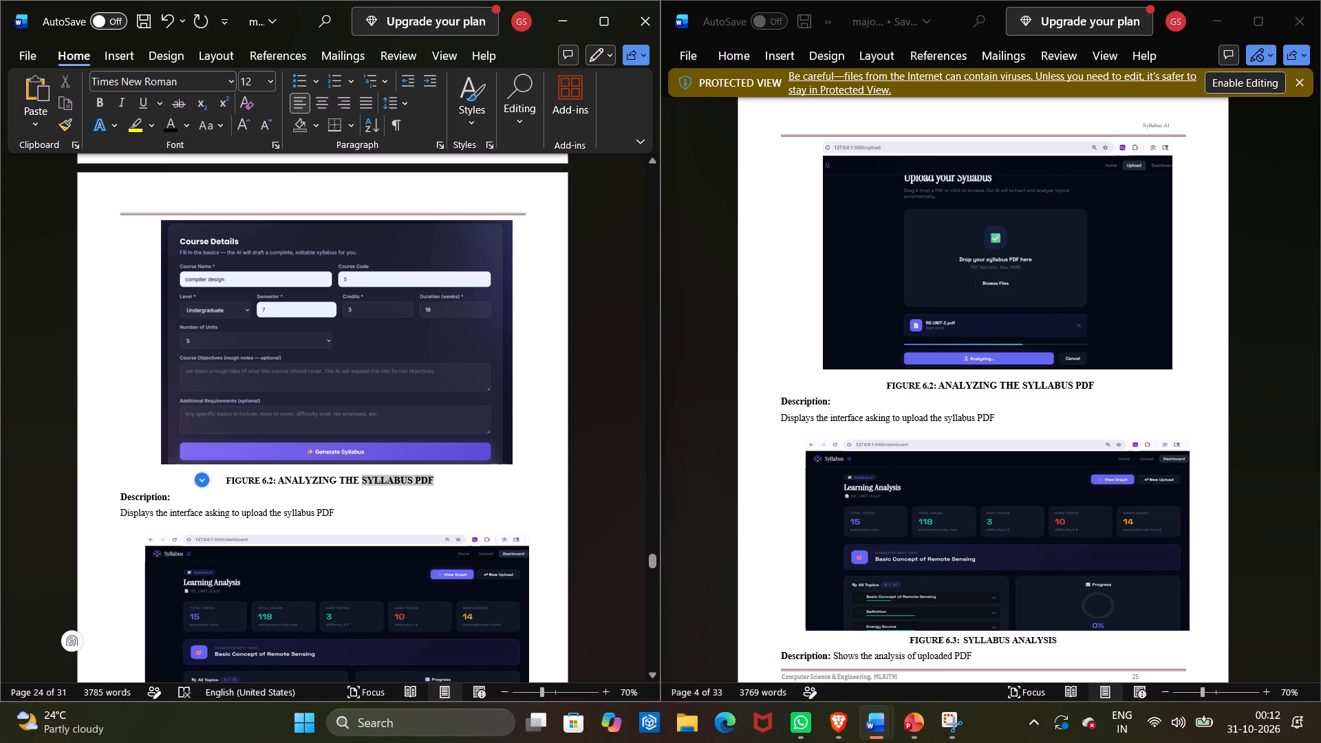
{"action": "left_click_drag", "start_coordinate": [405, 478], "coordinate": [299, 482]}
{"action": "key", "text": "BackSpace"}
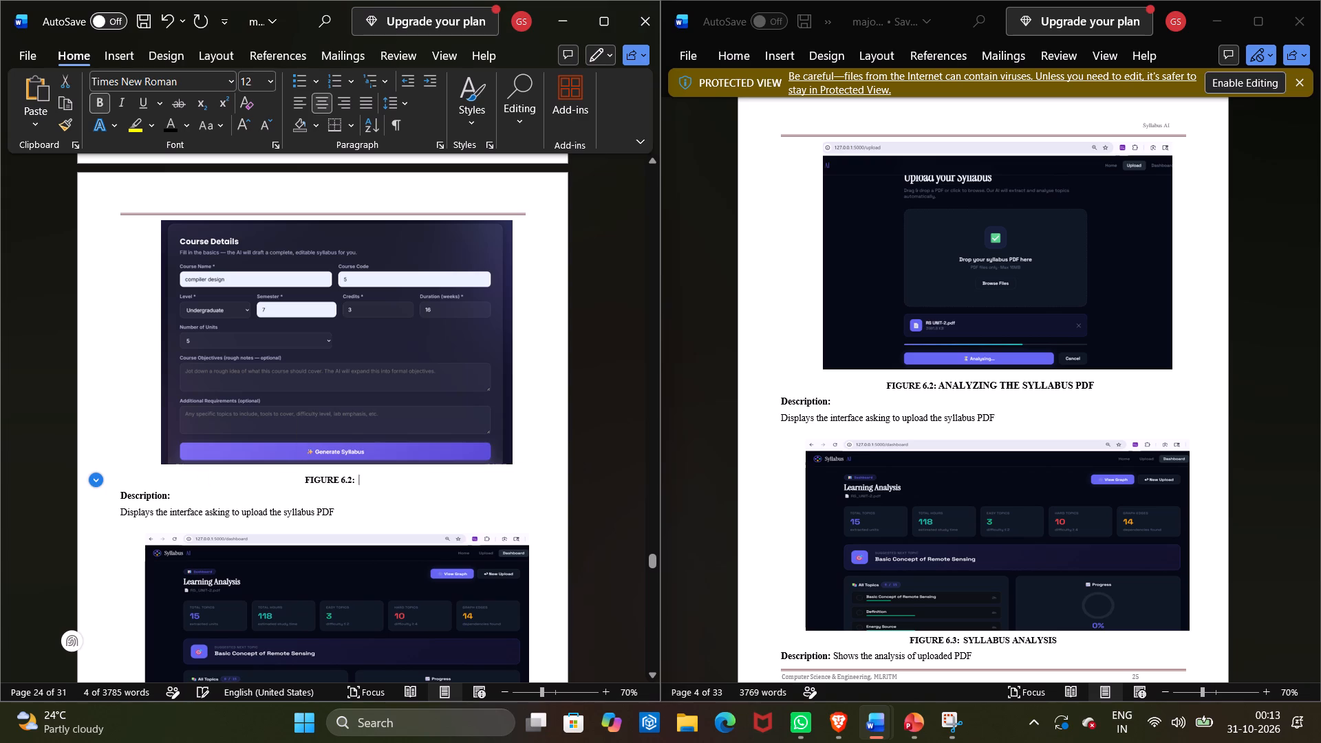
{"action": "type", "text": "en"}
{"action": "key", "text": "BackSpace"}
{"action": "key", "text": "BackSpace"}
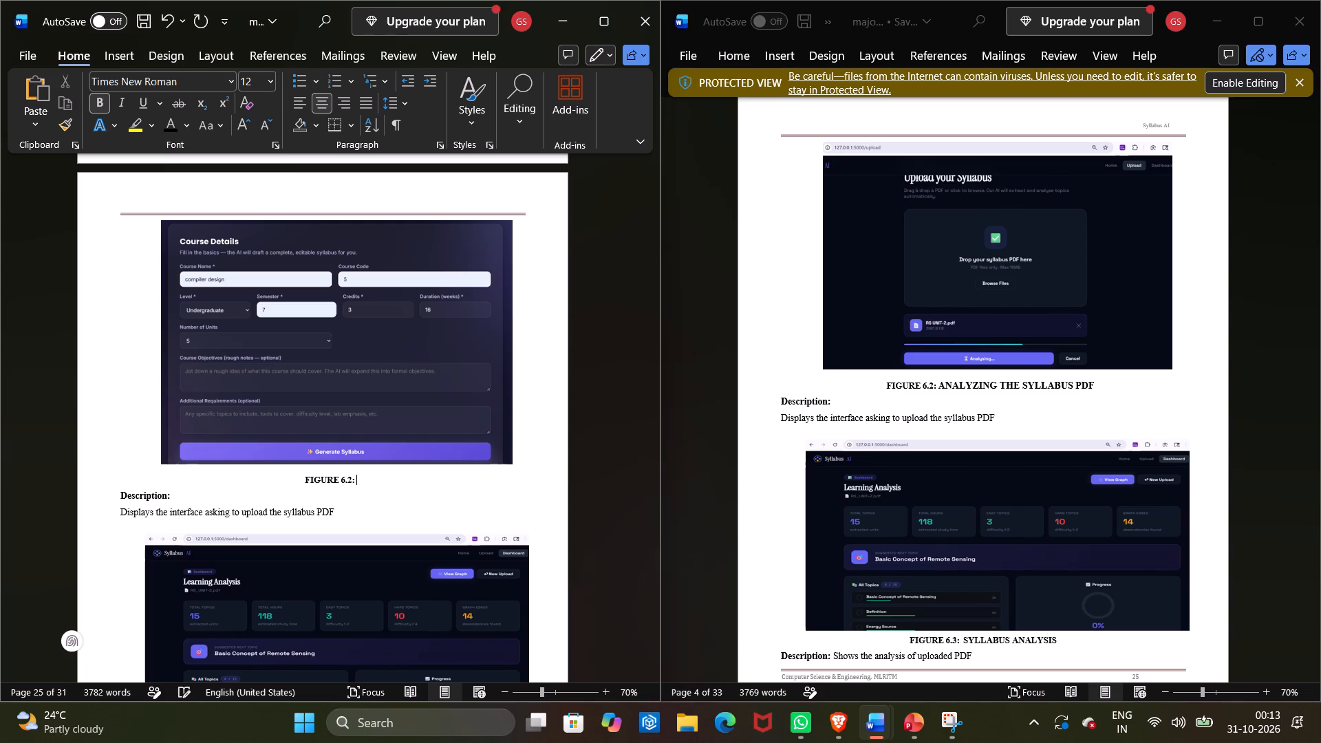
{"action": "type", "text": "ENE"}
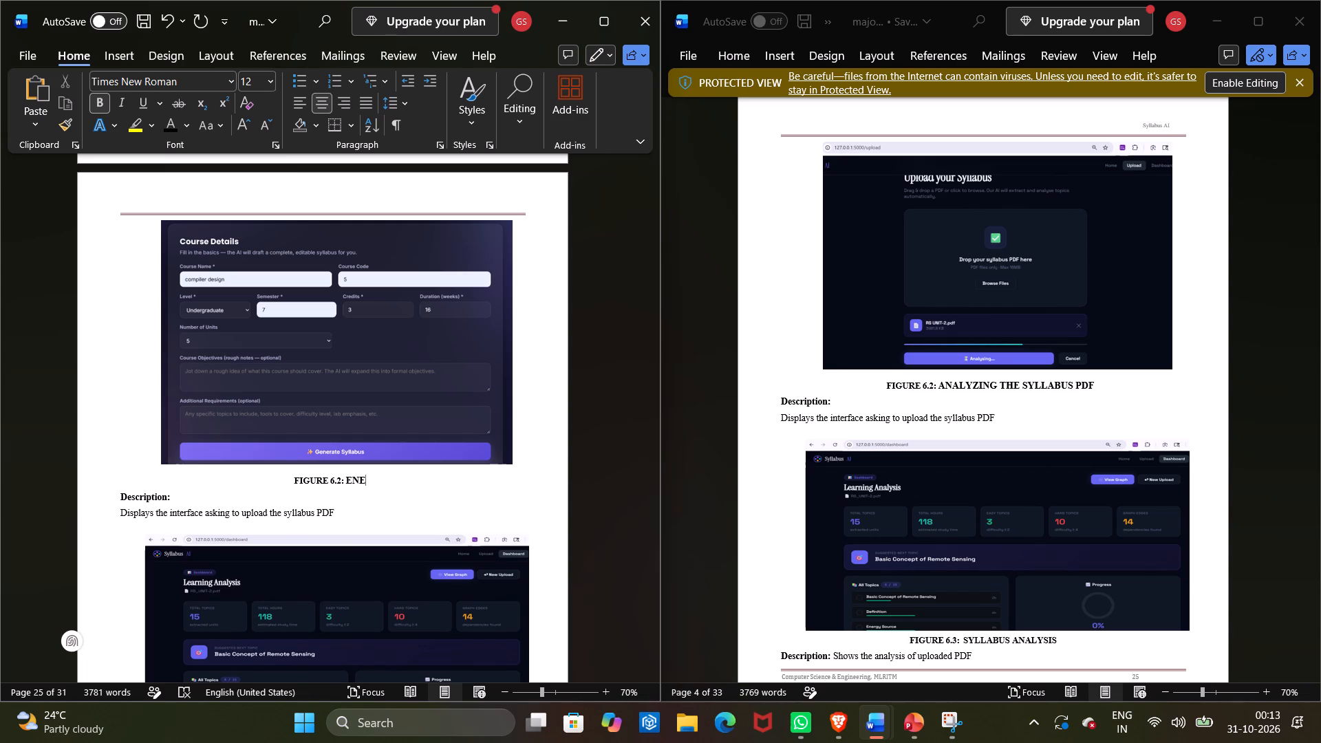
{"action": "key", "text": "BackSpace"}
{"action": "type", "text": "TERE"}
{"action": "key", "text": "BackSpace"}
{"action": "type", "text": "ING DET"}
{"action": "key", "text": "BackSpace"}
{"action": "key", "text": "BackSpace"}
{"action": "key", "text": "BackSpace"}
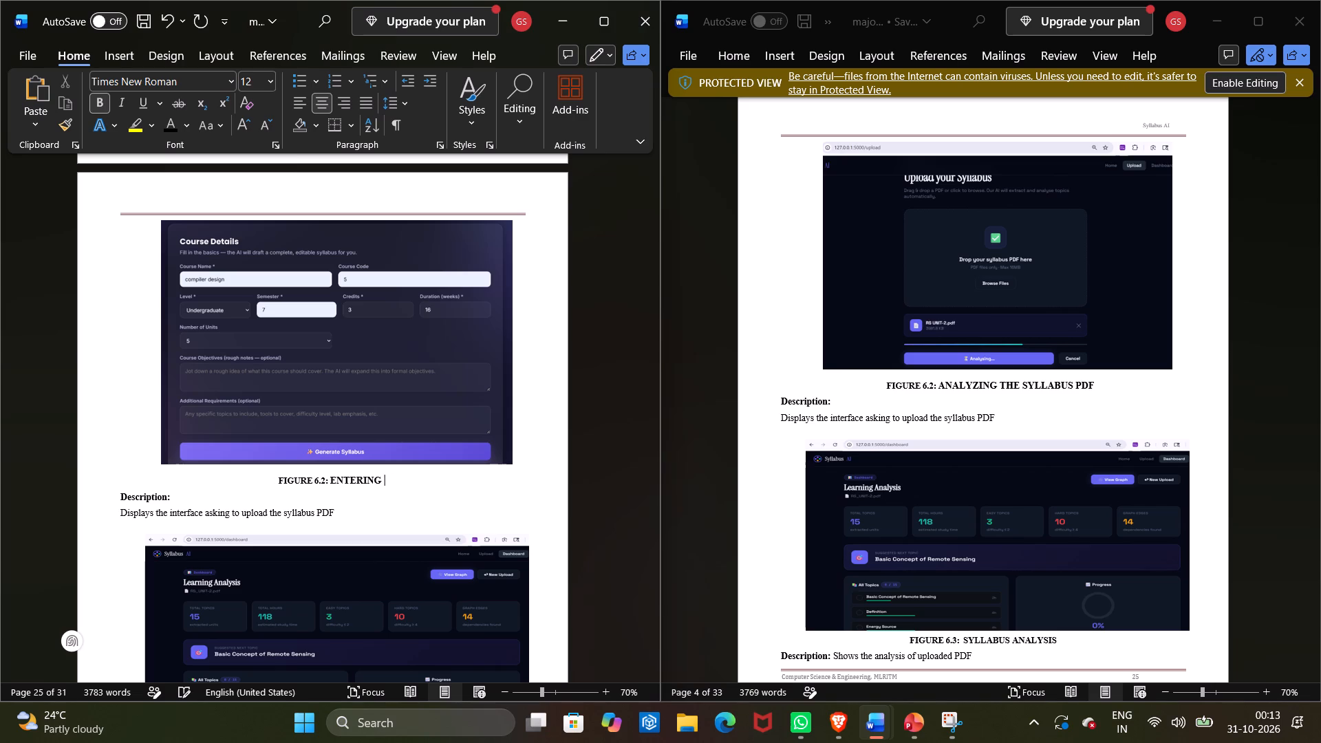
{"action": "type", "text": "COURSE"}
{"action": "key", "text": "space"}
{"action": "type", "text": "DETAILS"}
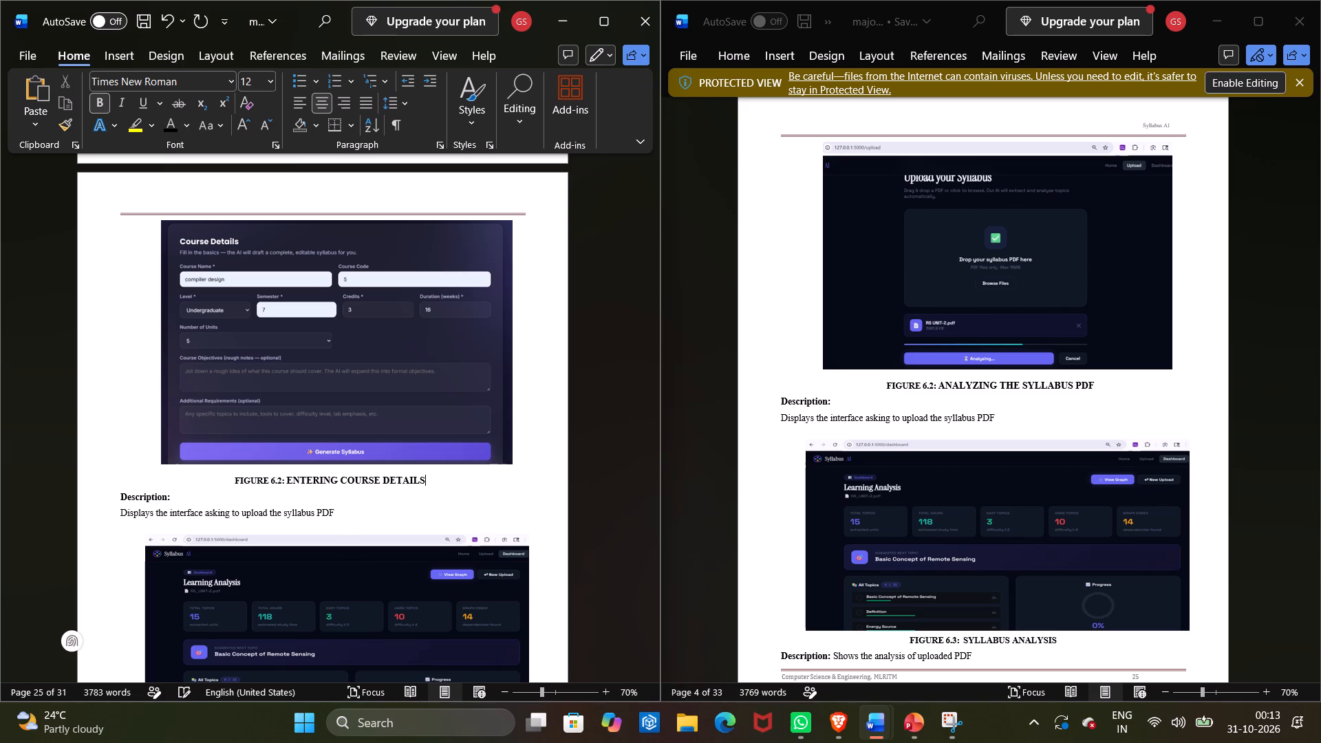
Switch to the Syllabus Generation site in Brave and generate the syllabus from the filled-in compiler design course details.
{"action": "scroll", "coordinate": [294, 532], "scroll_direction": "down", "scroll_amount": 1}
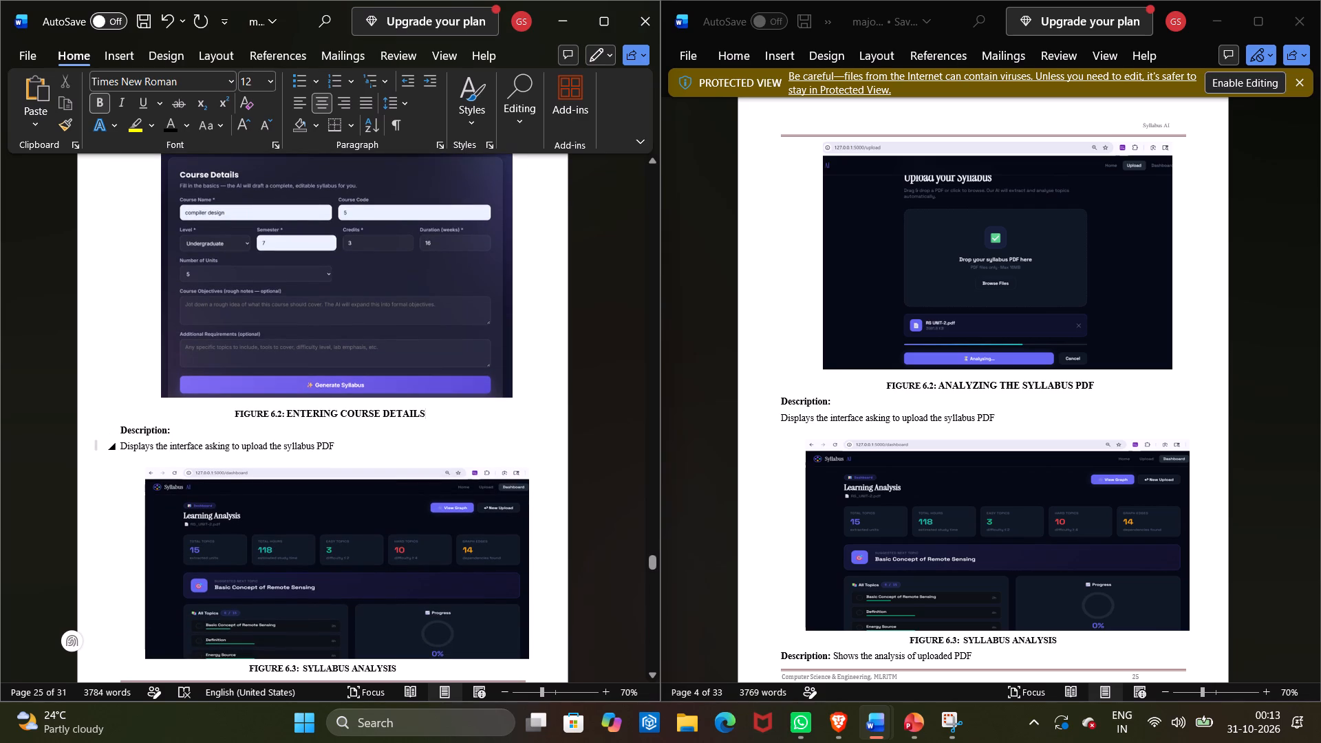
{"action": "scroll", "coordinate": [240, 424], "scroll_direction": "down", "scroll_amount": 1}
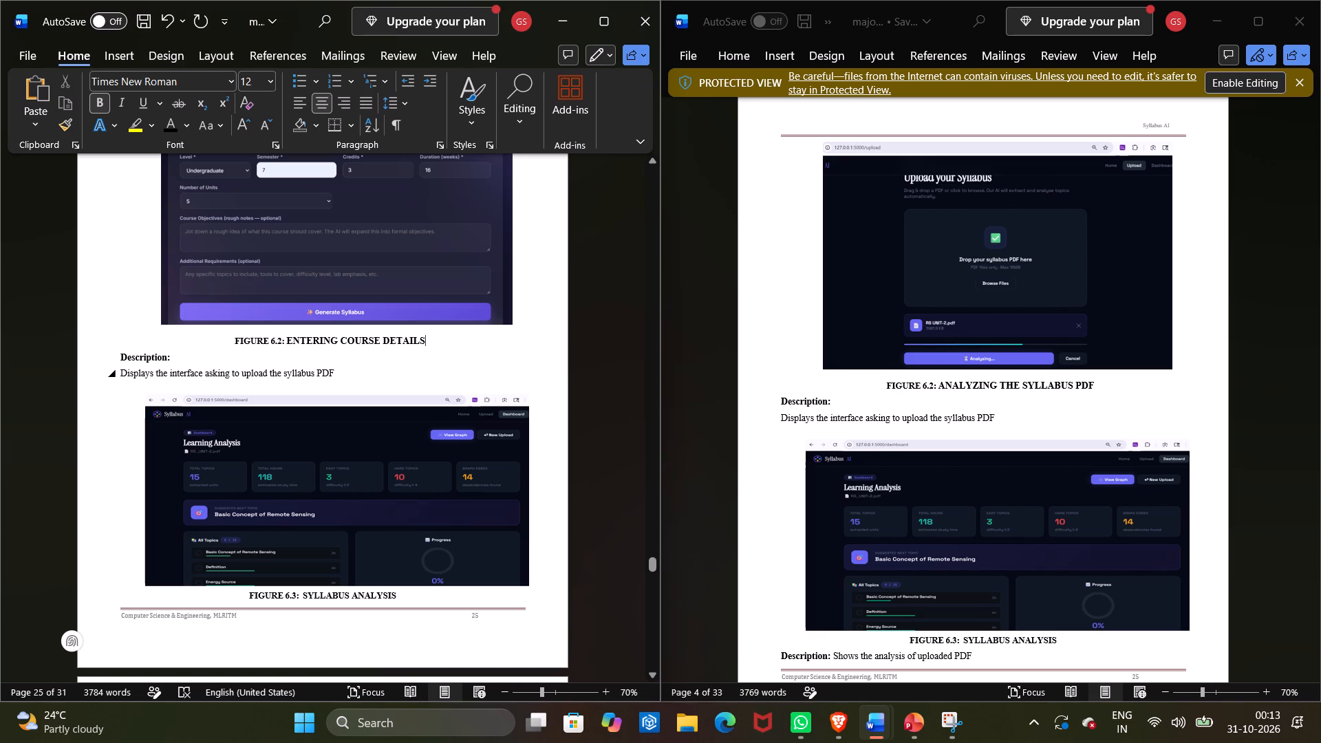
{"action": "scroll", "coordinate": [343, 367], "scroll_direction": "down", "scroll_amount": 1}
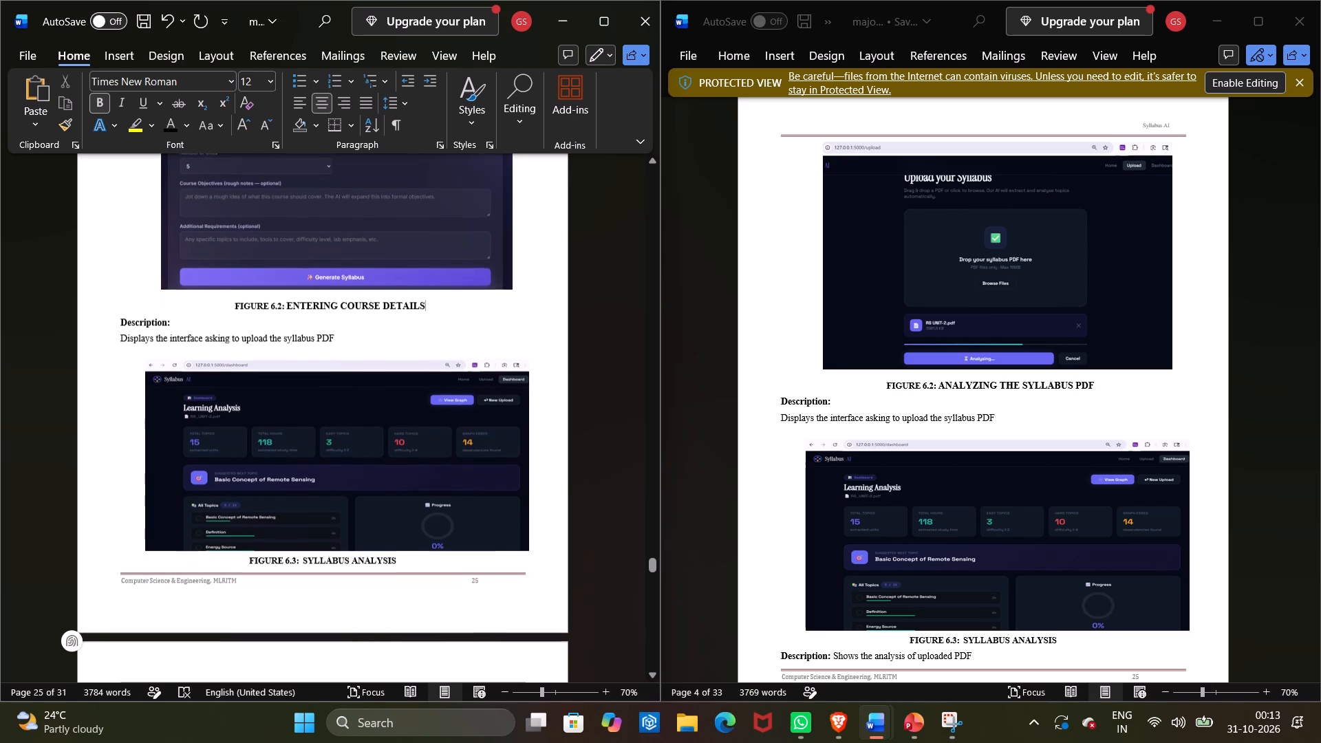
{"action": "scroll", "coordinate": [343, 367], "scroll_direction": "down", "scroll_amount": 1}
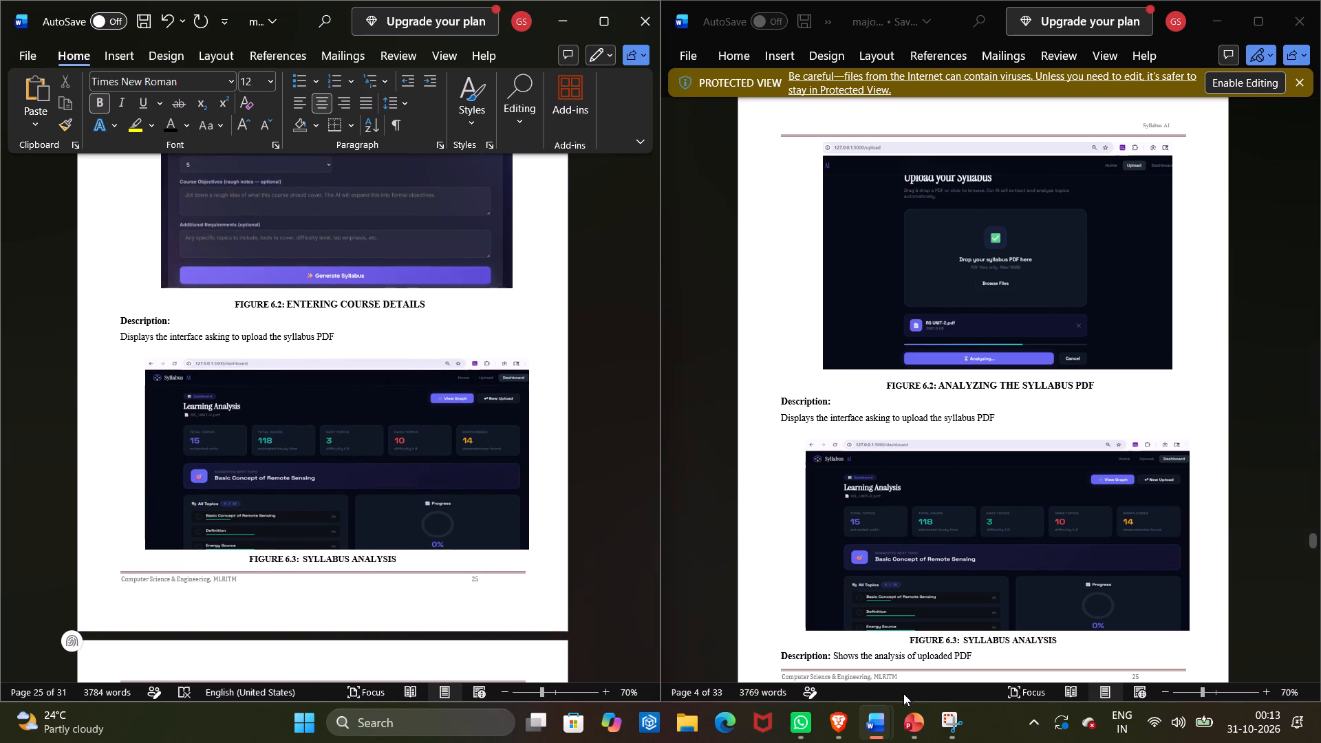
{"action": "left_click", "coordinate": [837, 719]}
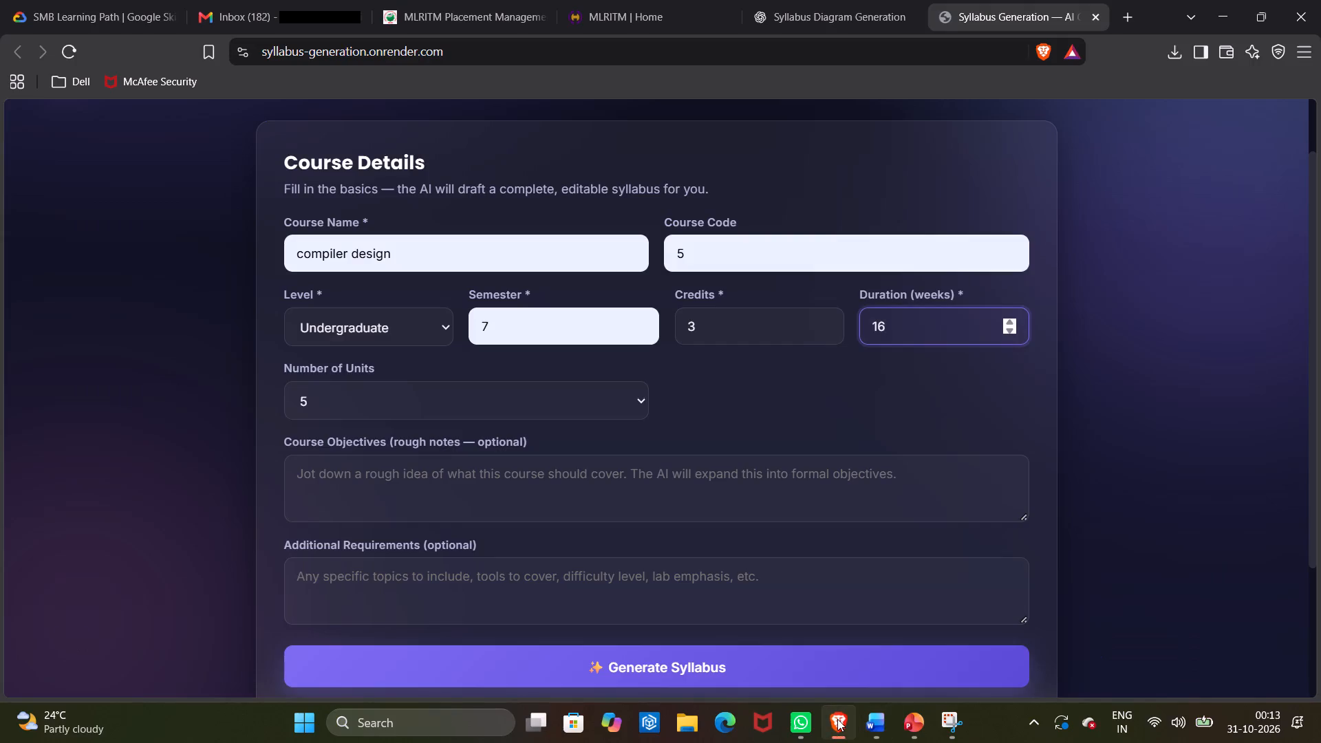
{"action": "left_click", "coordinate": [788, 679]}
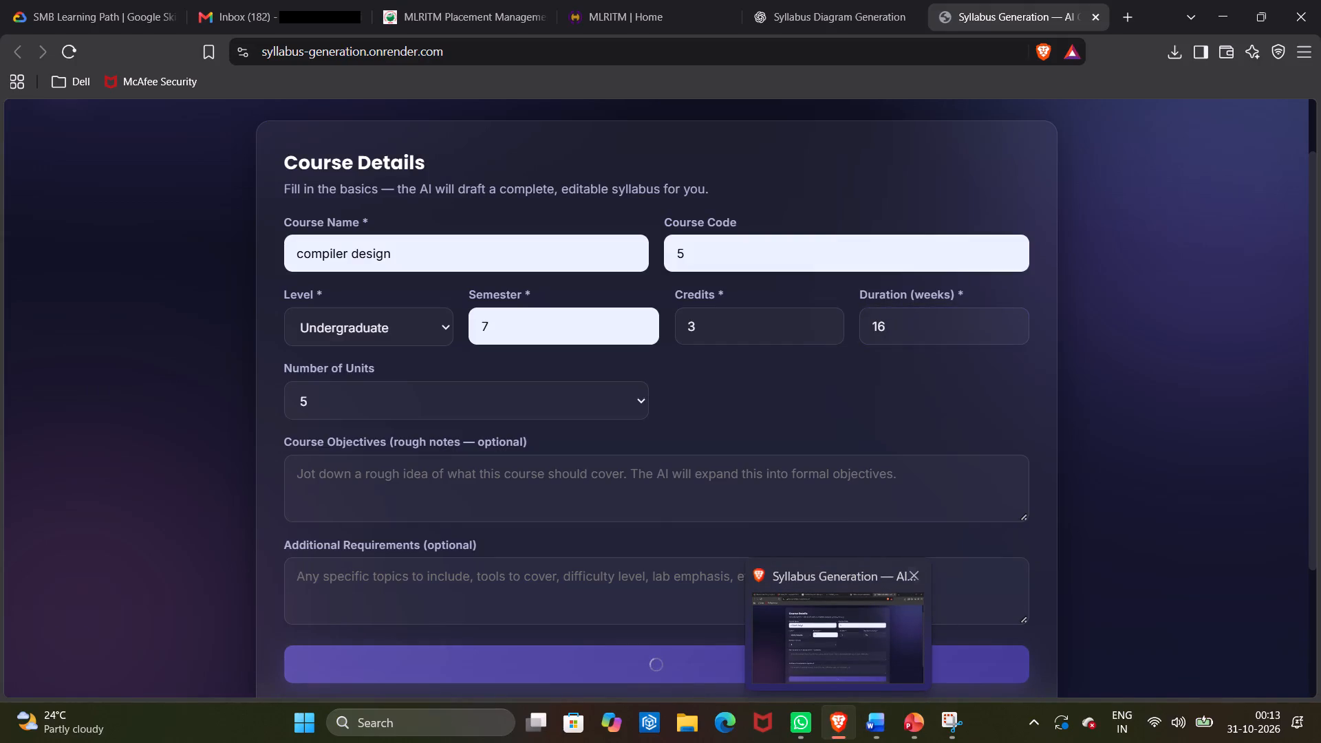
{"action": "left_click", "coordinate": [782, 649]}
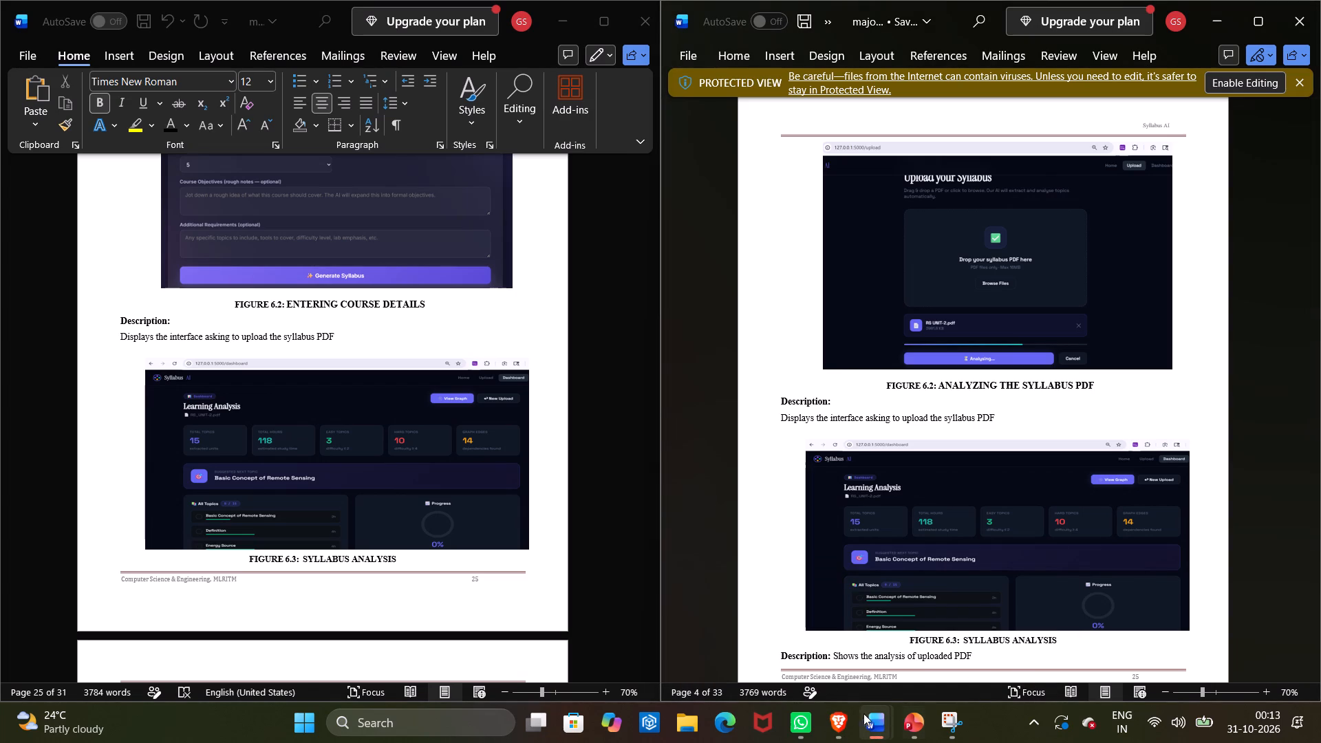
Return to the browser and look through the generated compiler design syllabus page, from its header to the course objectives.
{"action": "left_click", "coordinate": [839, 728]}
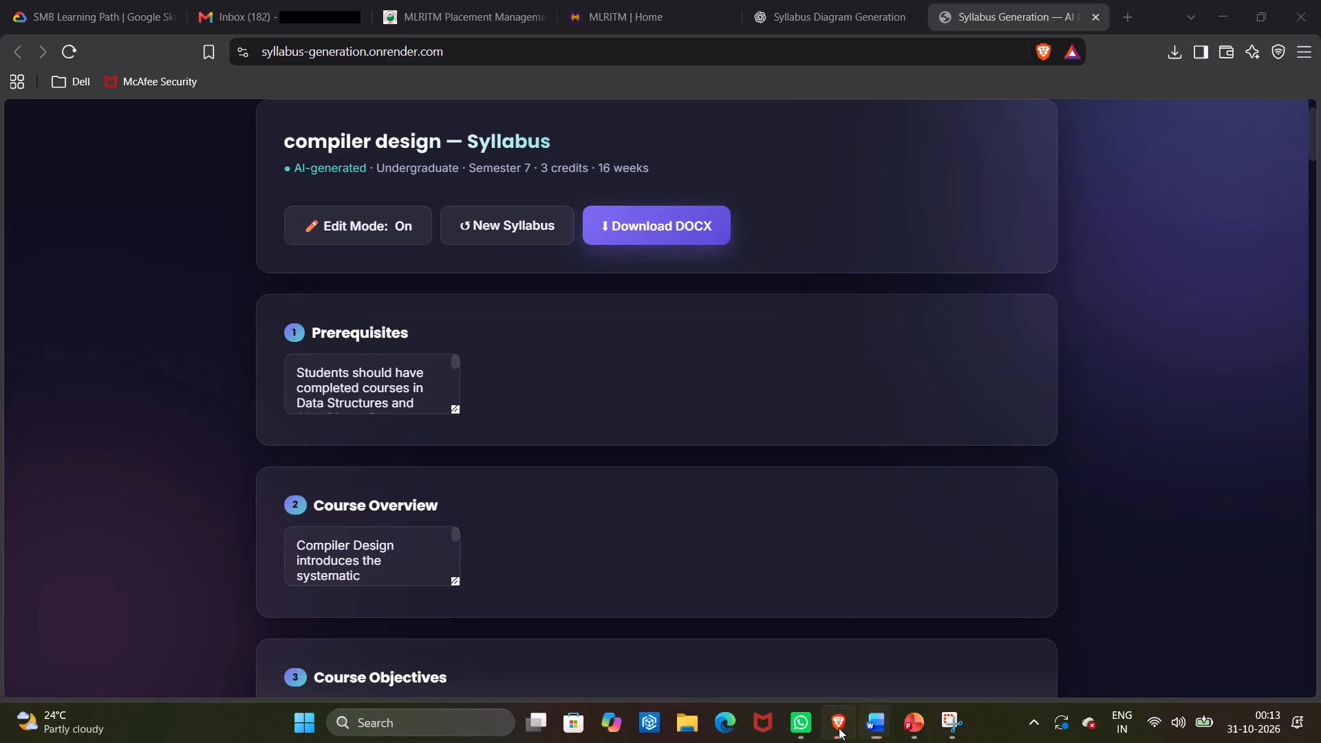
{"action": "scroll", "coordinate": [735, 526], "scroll_direction": "up", "scroll_amount": 2}
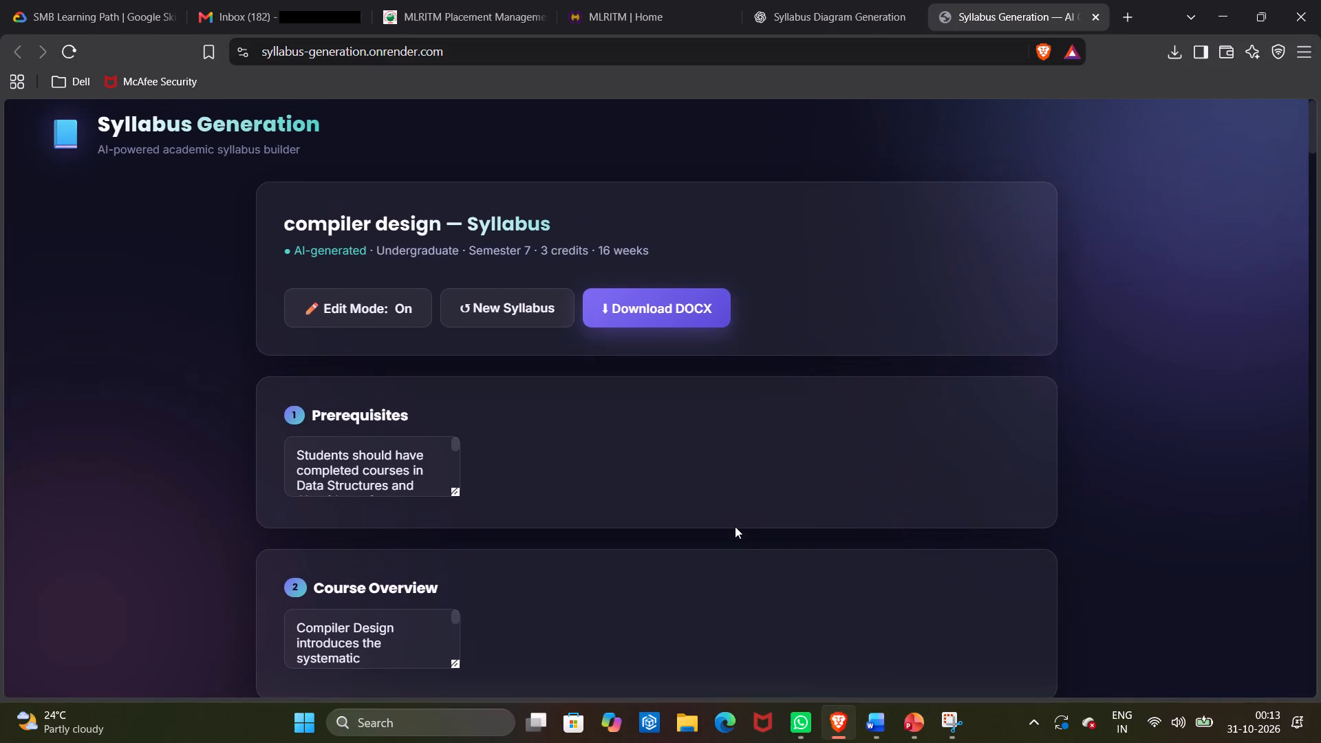
{"action": "scroll", "coordinate": [735, 526], "scroll_direction": "up", "scroll_amount": 2}
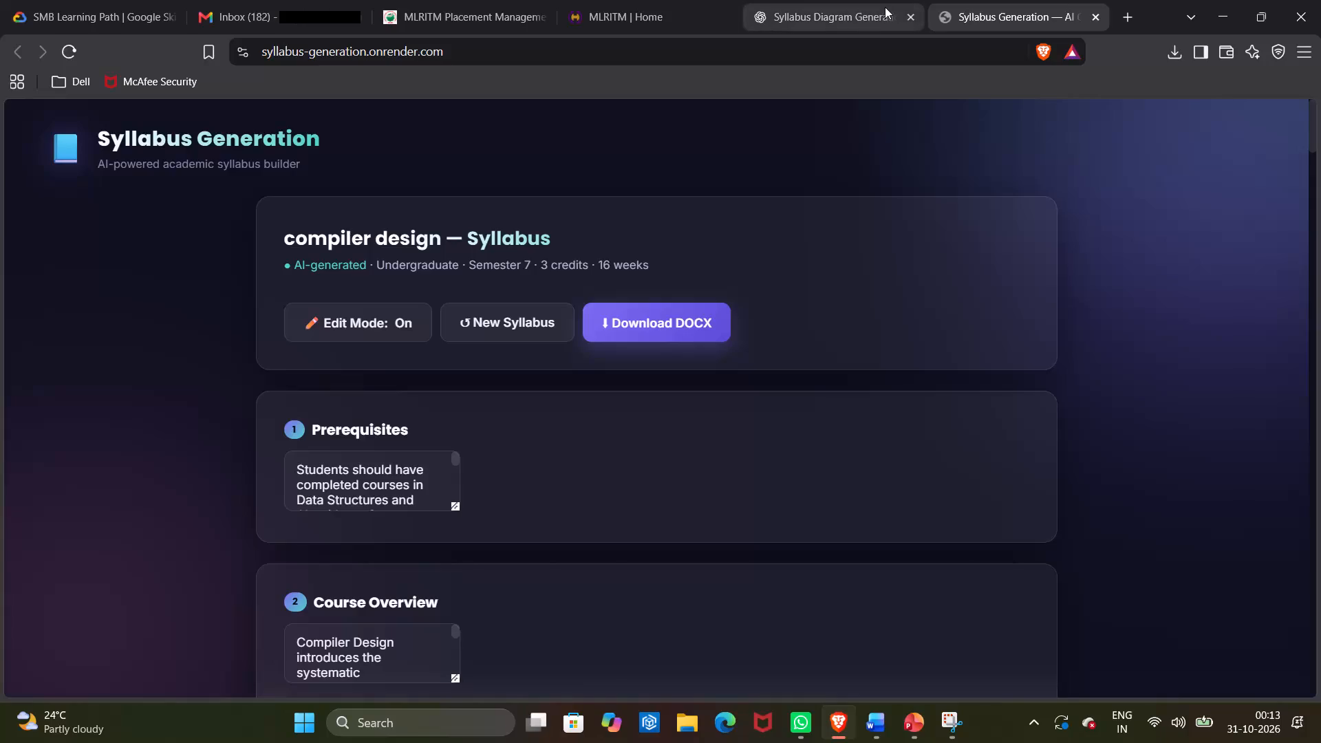
{"action": "left_click", "coordinate": [885, 6]}
{"action": "left_click", "coordinate": [974, 0]}
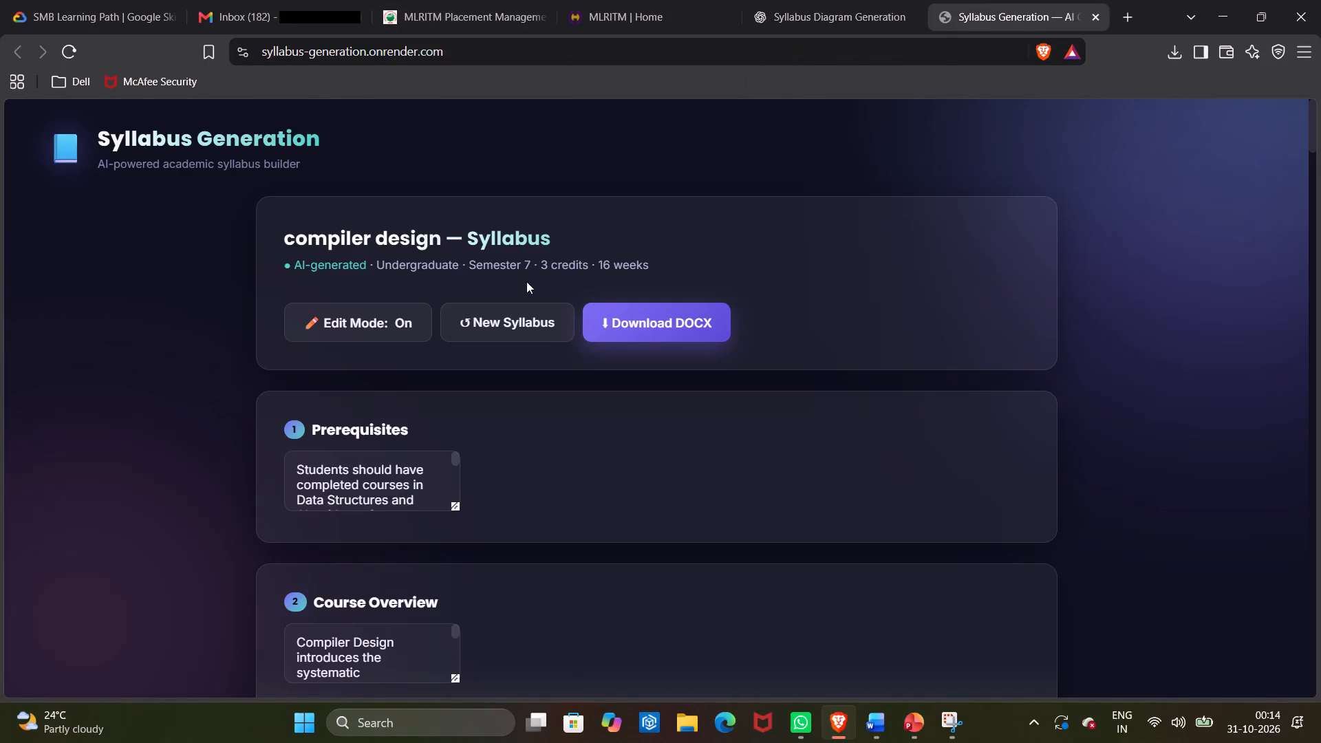
{"action": "scroll", "coordinate": [614, 434], "scroll_direction": "down", "scroll_amount": 4}
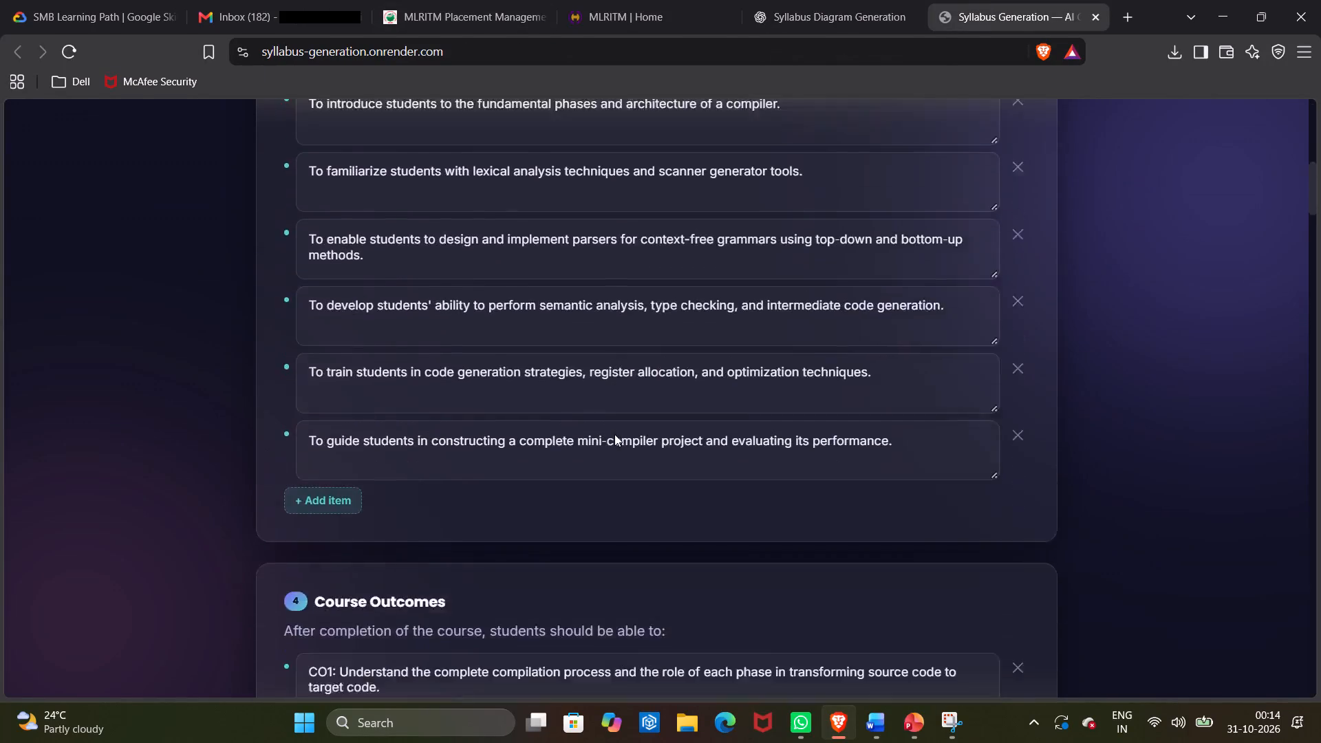
{"action": "scroll", "coordinate": [614, 434], "scroll_direction": "up", "scroll_amount": 10}
Start a new syllabus and generate it again from the same compiler design course details.
{"action": "left_click", "coordinate": [497, 333]}
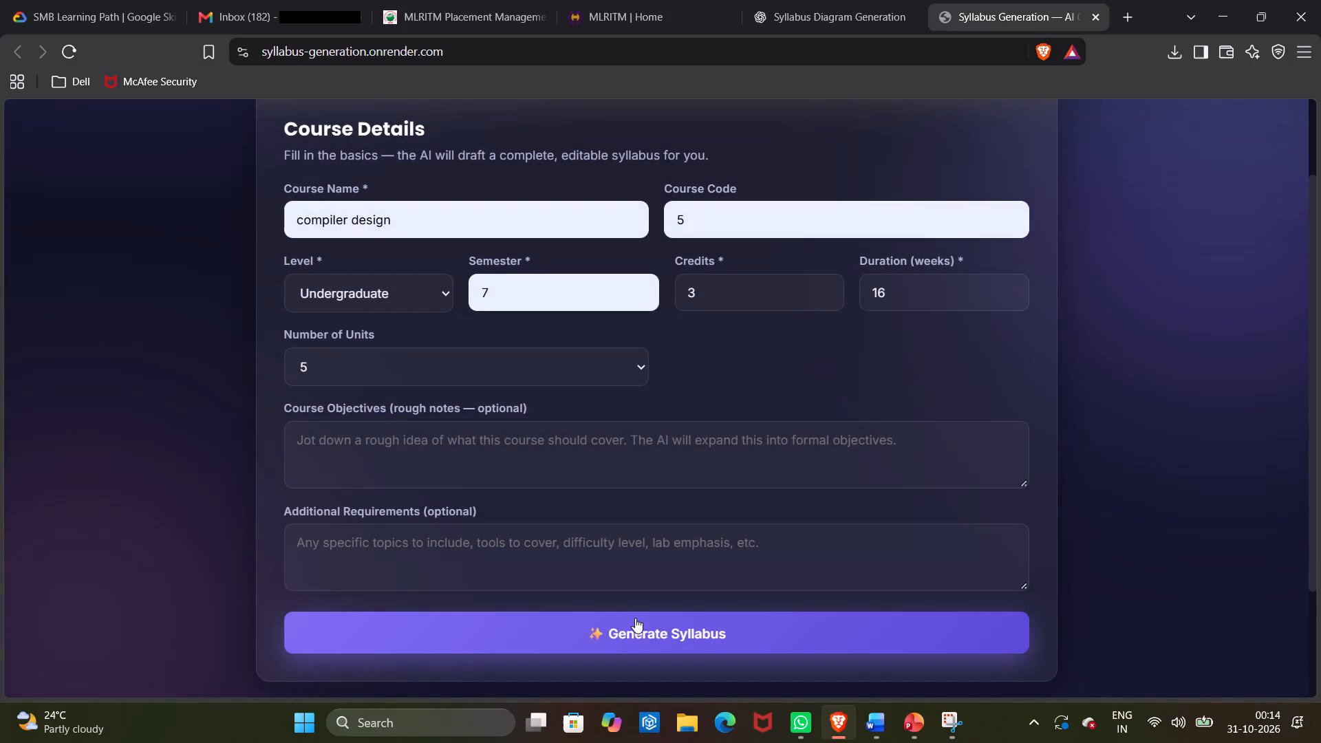
{"action": "left_click", "coordinate": [637, 635]}
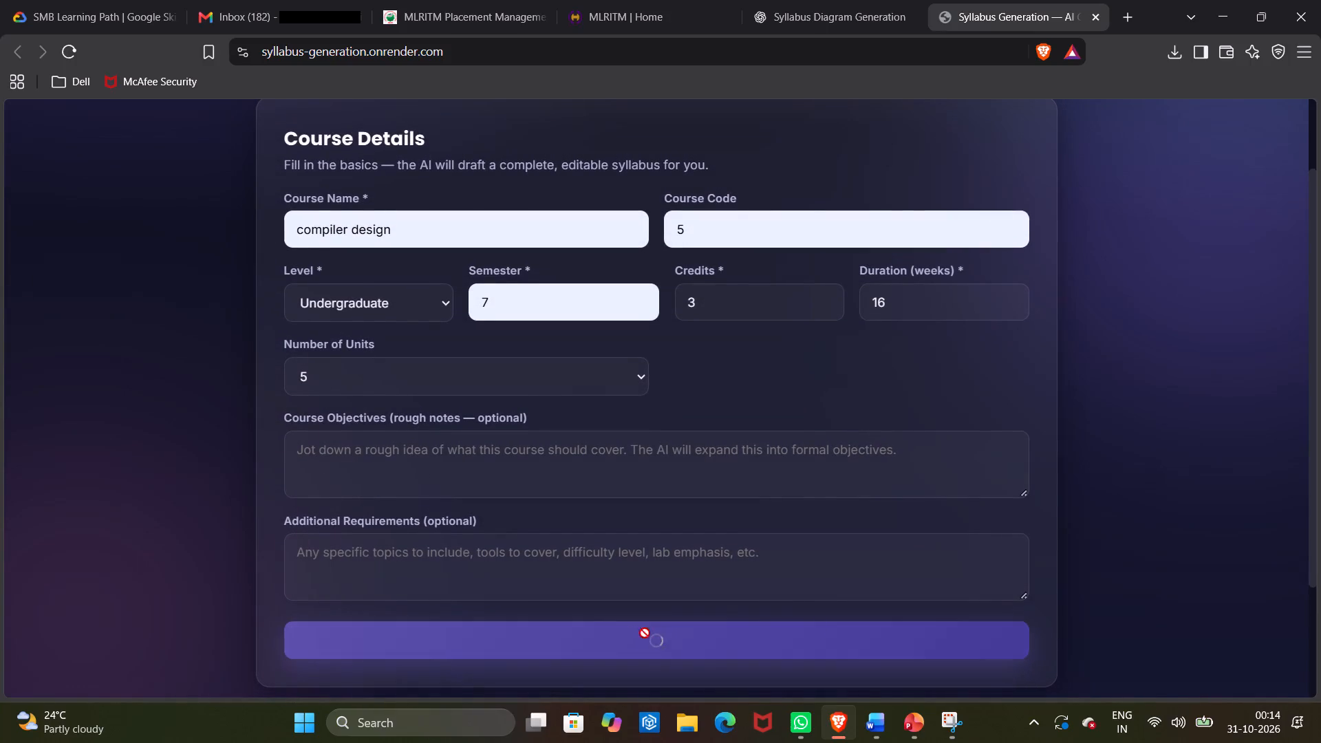
With Snipping Tool, capture the whole Course Details form while its Generate Syllabus button shows the loading spinner.
{"action": "left_click", "coordinate": [950, 711]}
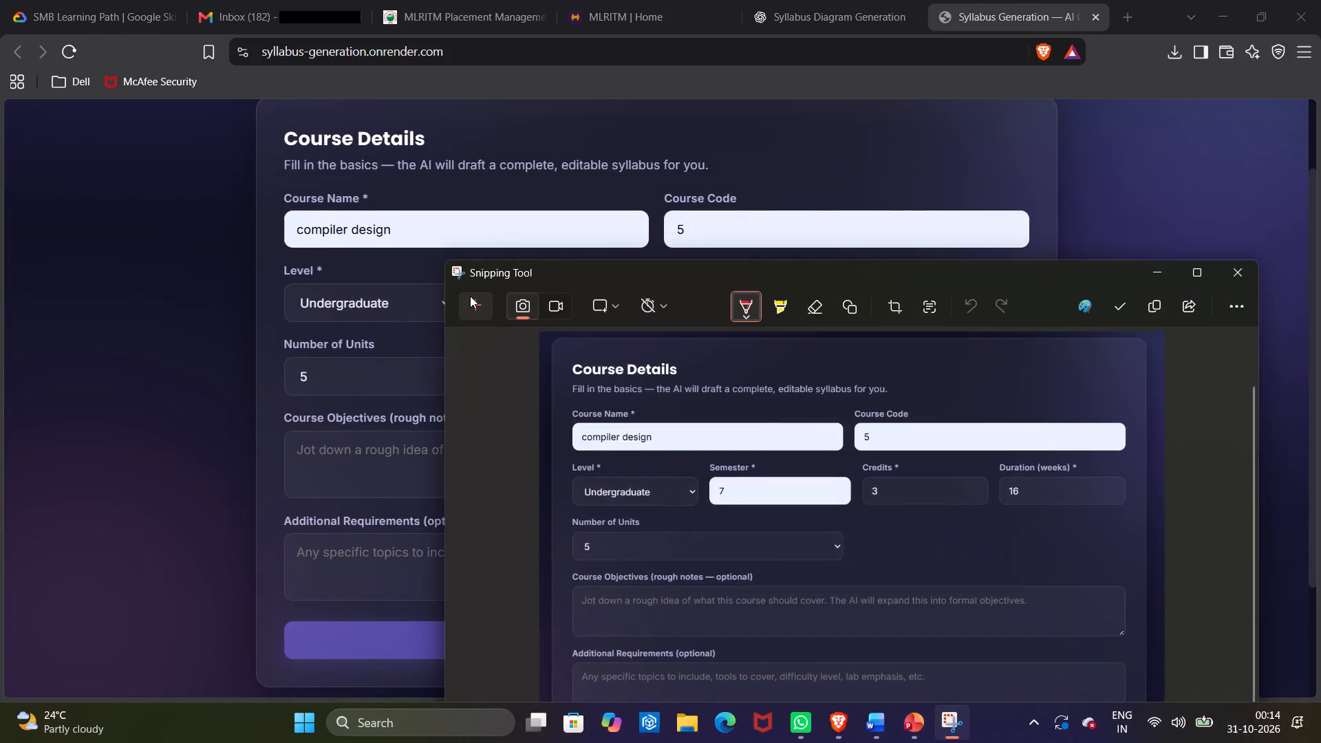
{"action": "left_click", "coordinate": [472, 306]}
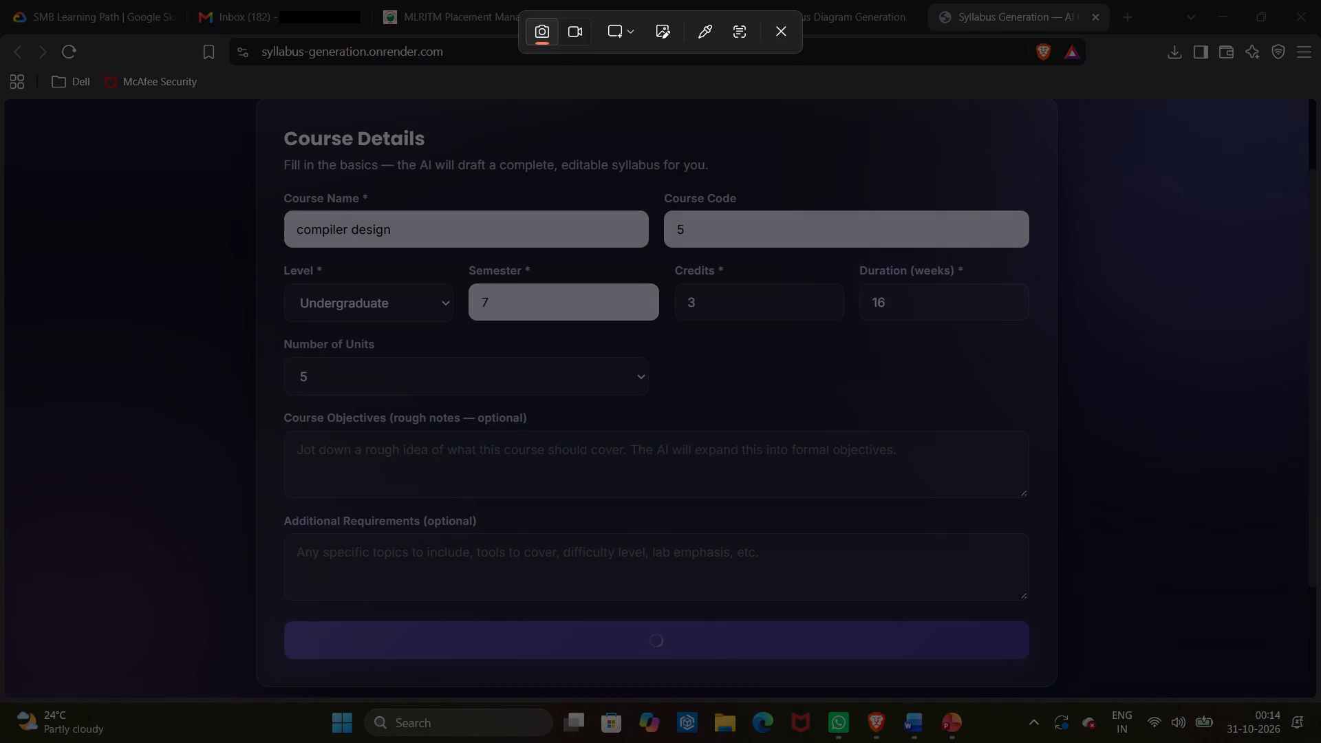
{"action": "left_click_drag", "start_coordinate": [249, 105], "coordinate": [1014, 692]}
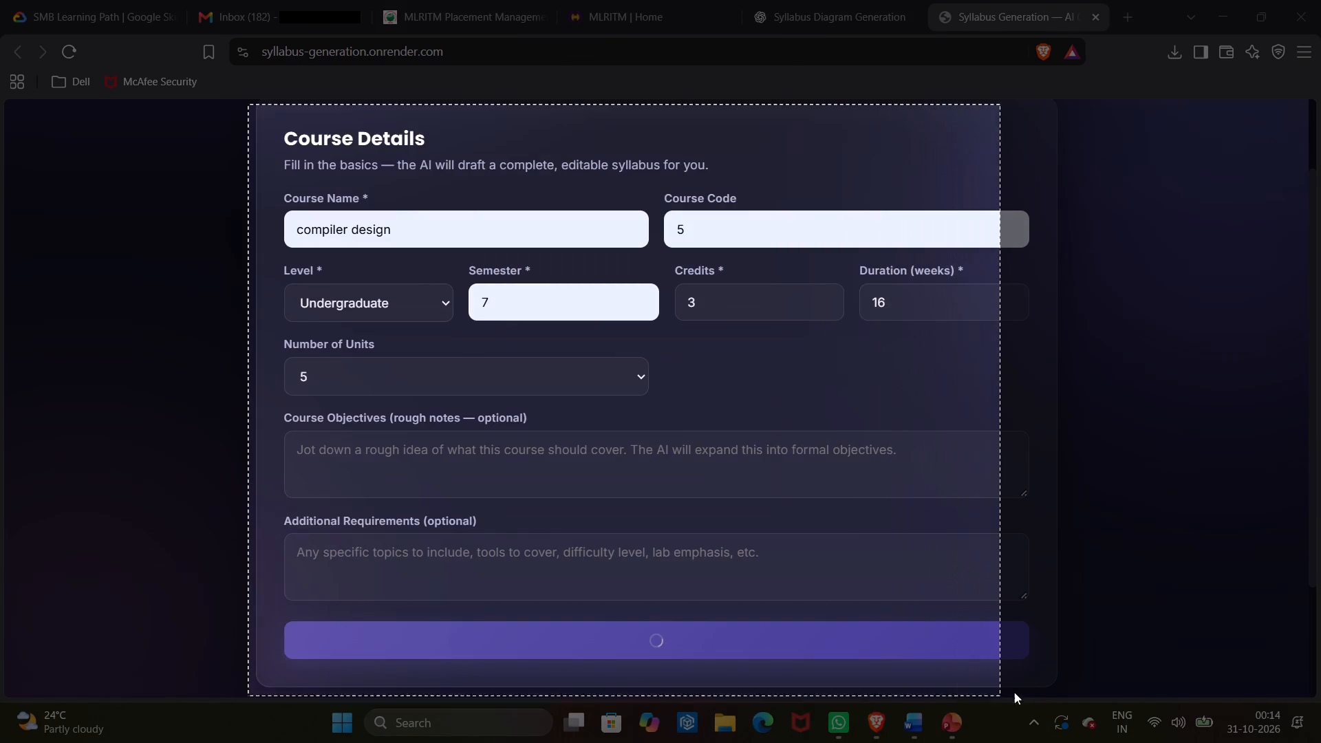
{"action": "left_click_drag", "start_coordinate": [1014, 692], "coordinate": [1067, 680]}
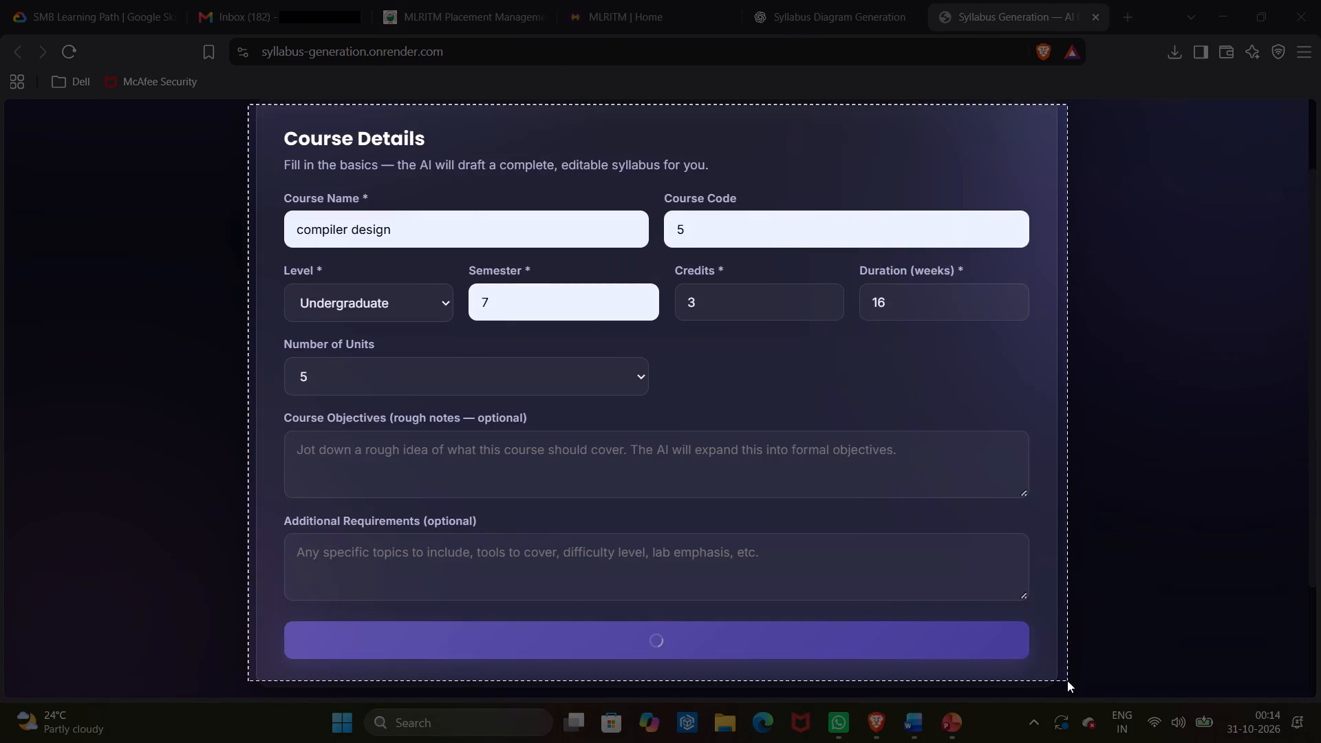
Complete the Course Details form capture, copy it to the clipboard and minimize Snipping Tool.
{"action": "left_click_drag", "start_coordinate": [1067, 680], "coordinate": [1065, 679]}
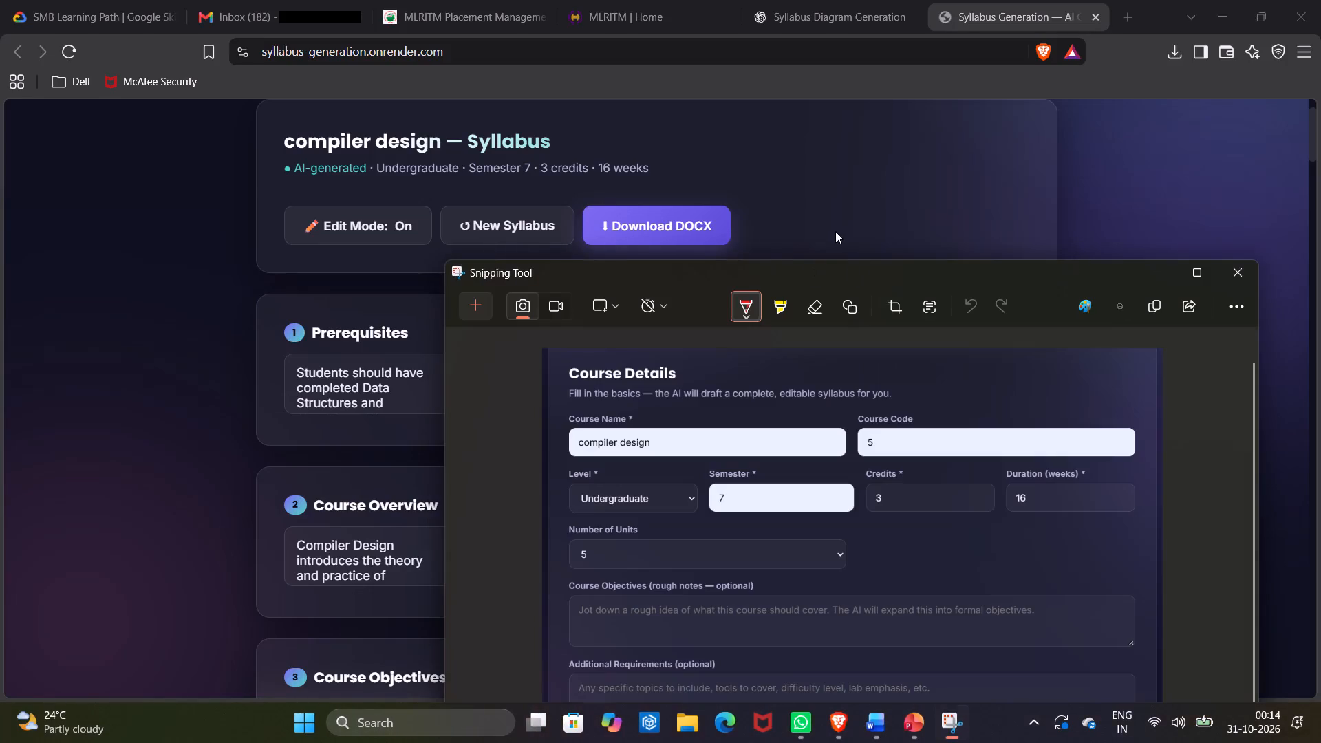
{"action": "left_click", "coordinate": [1144, 308]}
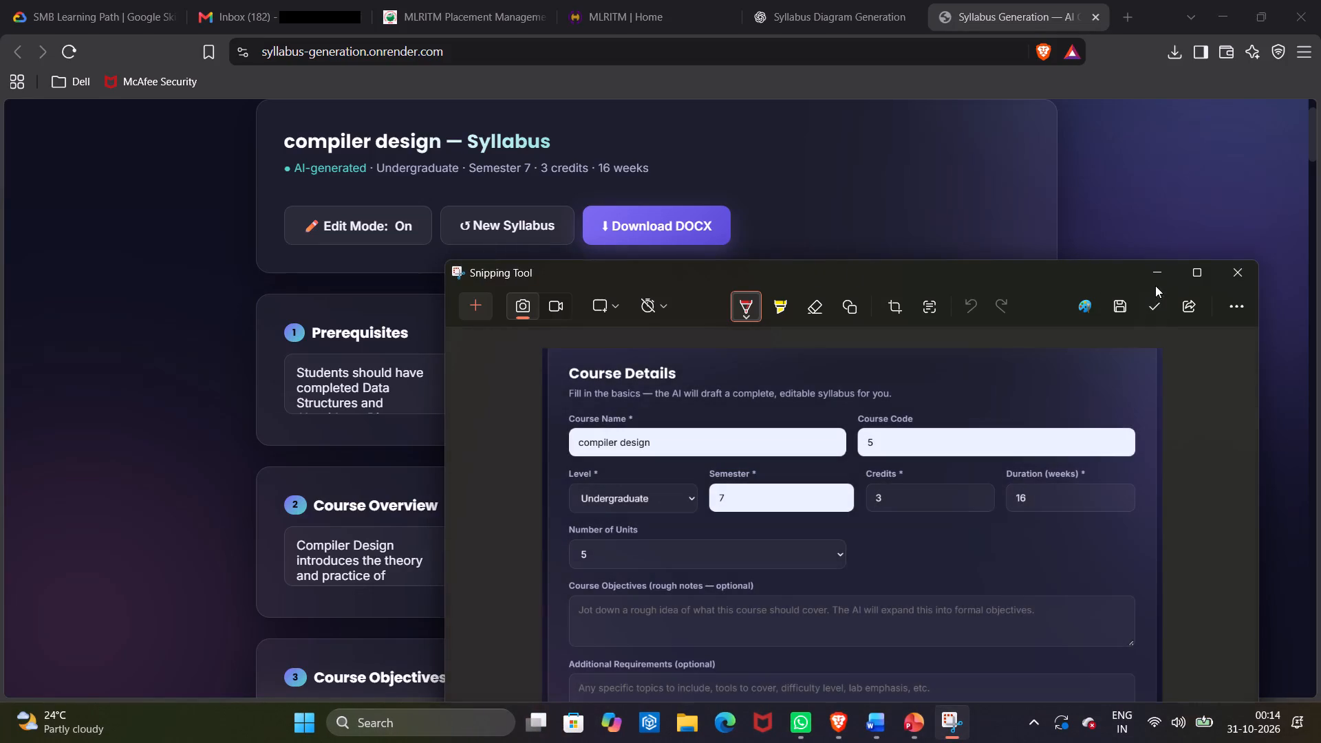
{"action": "left_click_drag", "start_coordinate": [1155, 286], "coordinate": [1154, 278]}
{"action": "left_click", "coordinate": [1154, 278]}
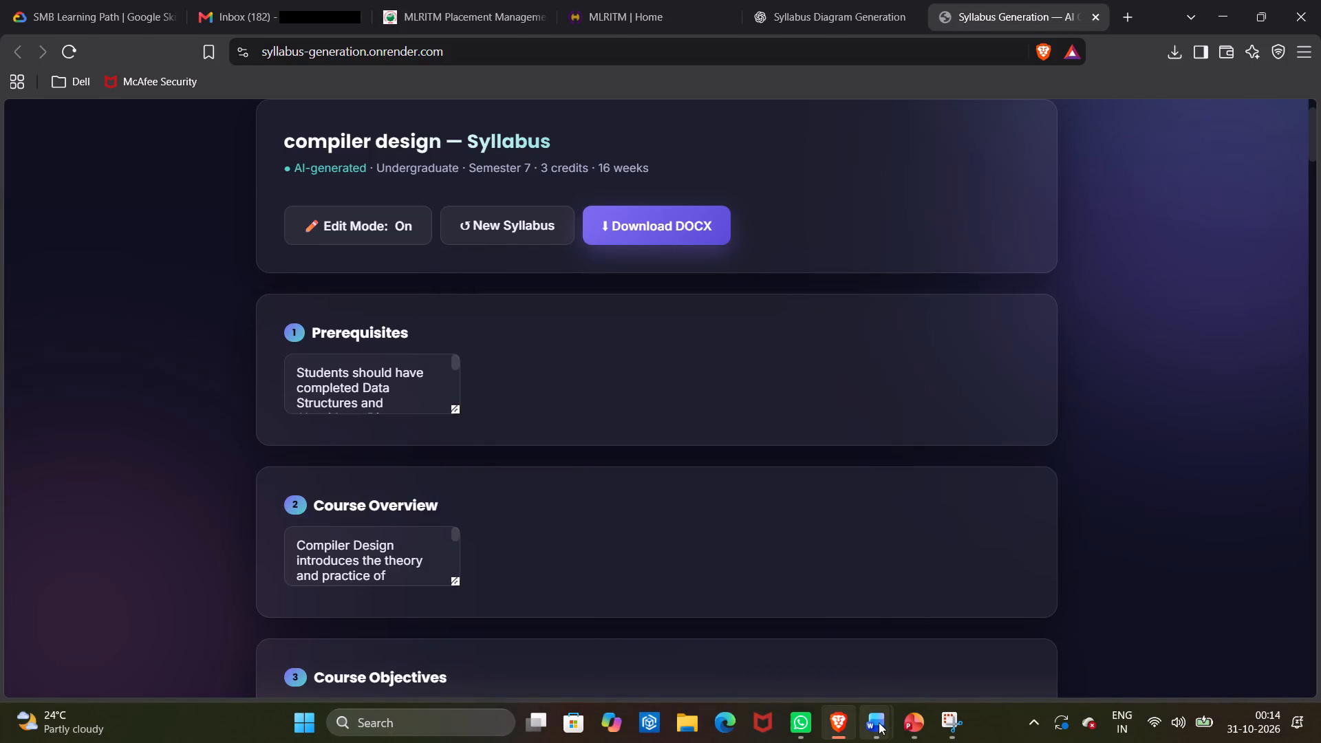
Switch to the Word report and replace the Learning Analysis screenshot above the Figure 6.3 caption with the copied Course Details capture.
{"action": "left_click", "coordinate": [807, 660]}
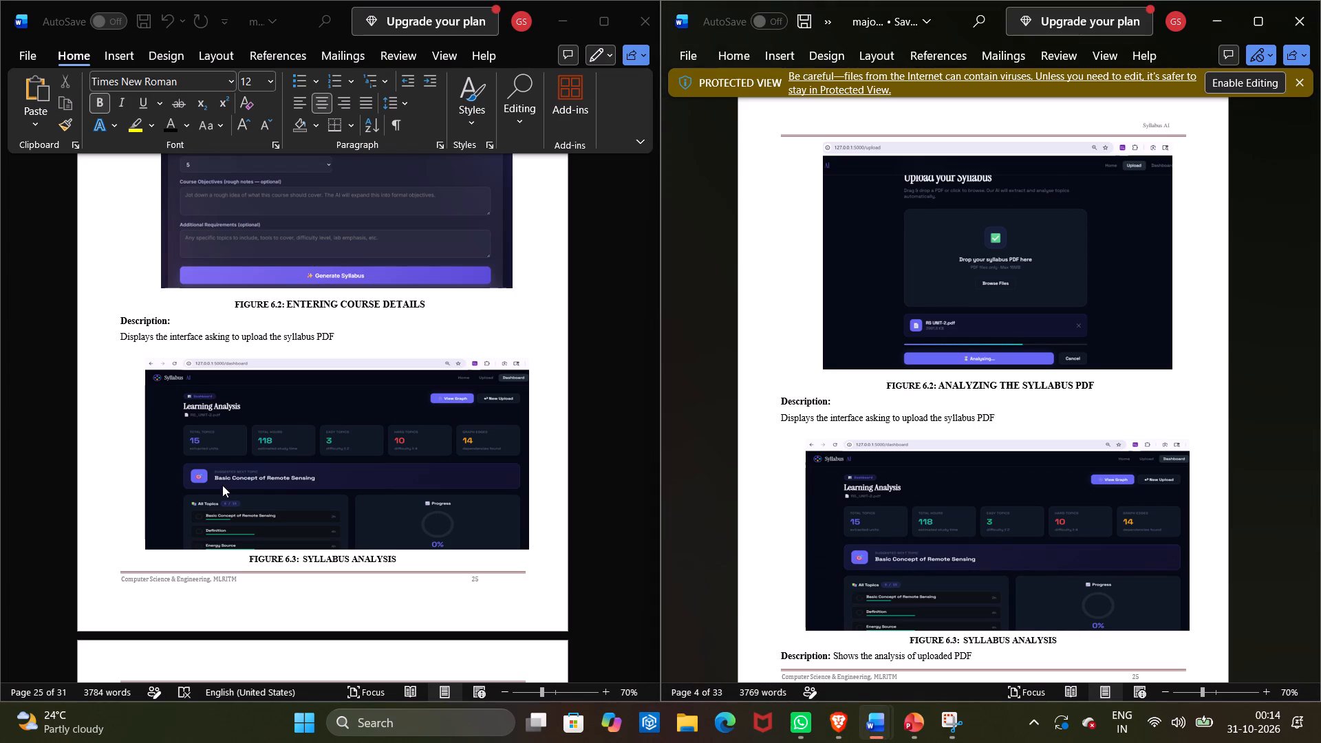
{"action": "left_click", "coordinate": [239, 469]}
{"action": "scroll", "coordinate": [239, 469], "scroll_direction": "down", "scroll_amount": 5}
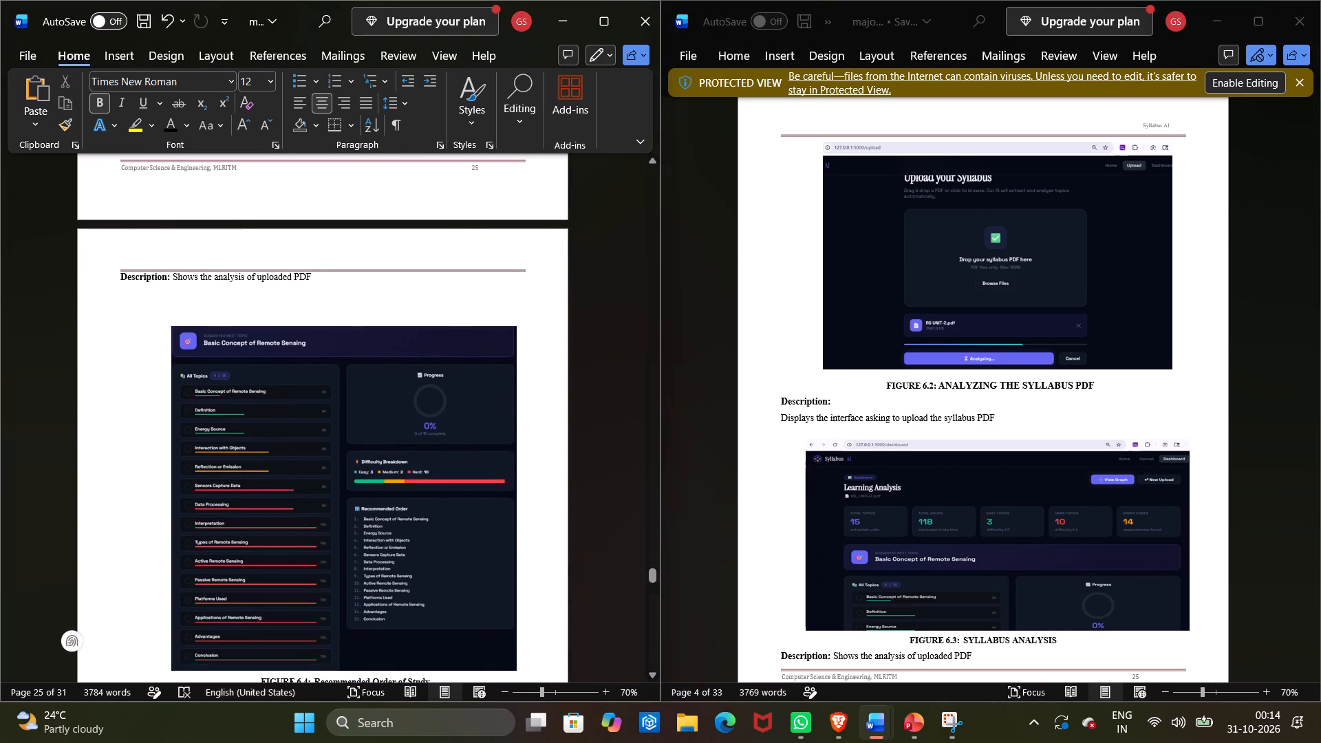
{"action": "scroll", "coordinate": [239, 469], "scroll_direction": "down", "scroll_amount": 5}
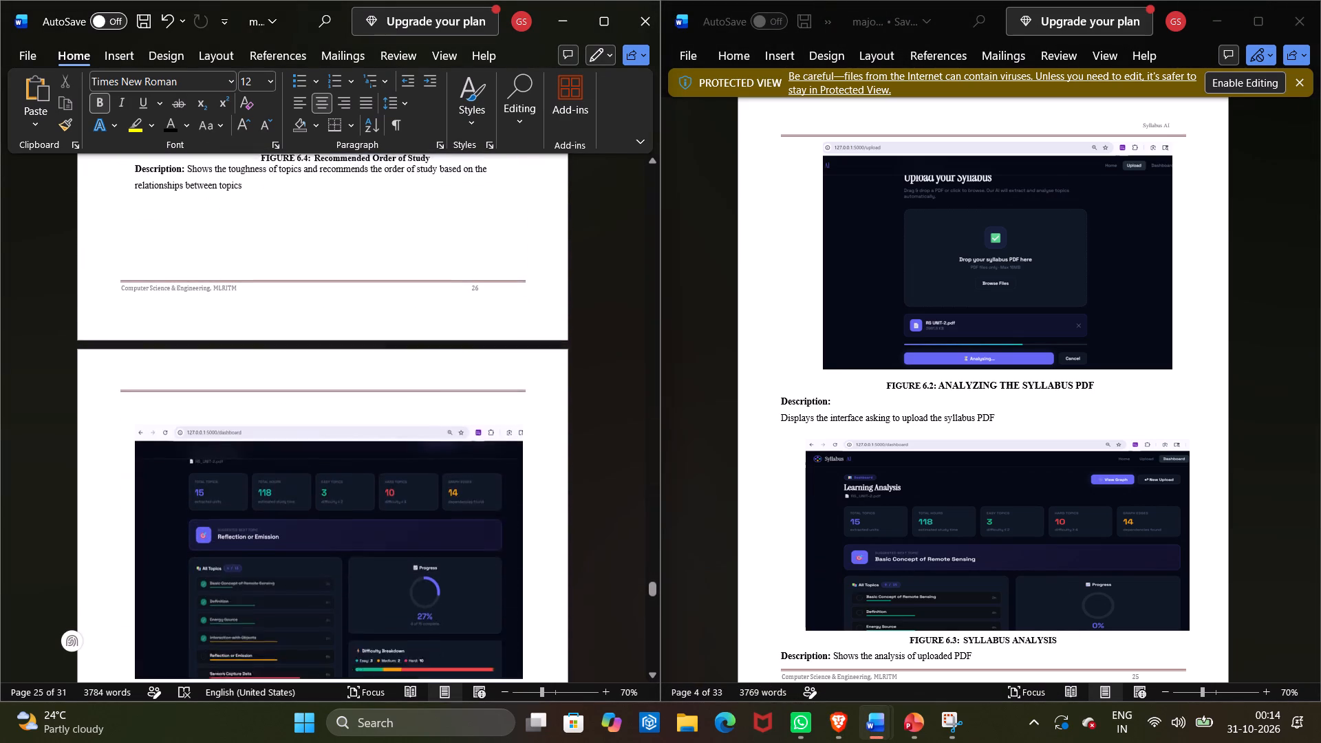
{"action": "scroll", "coordinate": [239, 469], "scroll_direction": "up", "scroll_amount": 7}
{"action": "scroll", "coordinate": [239, 469], "scroll_direction": "down", "scroll_amount": 1}
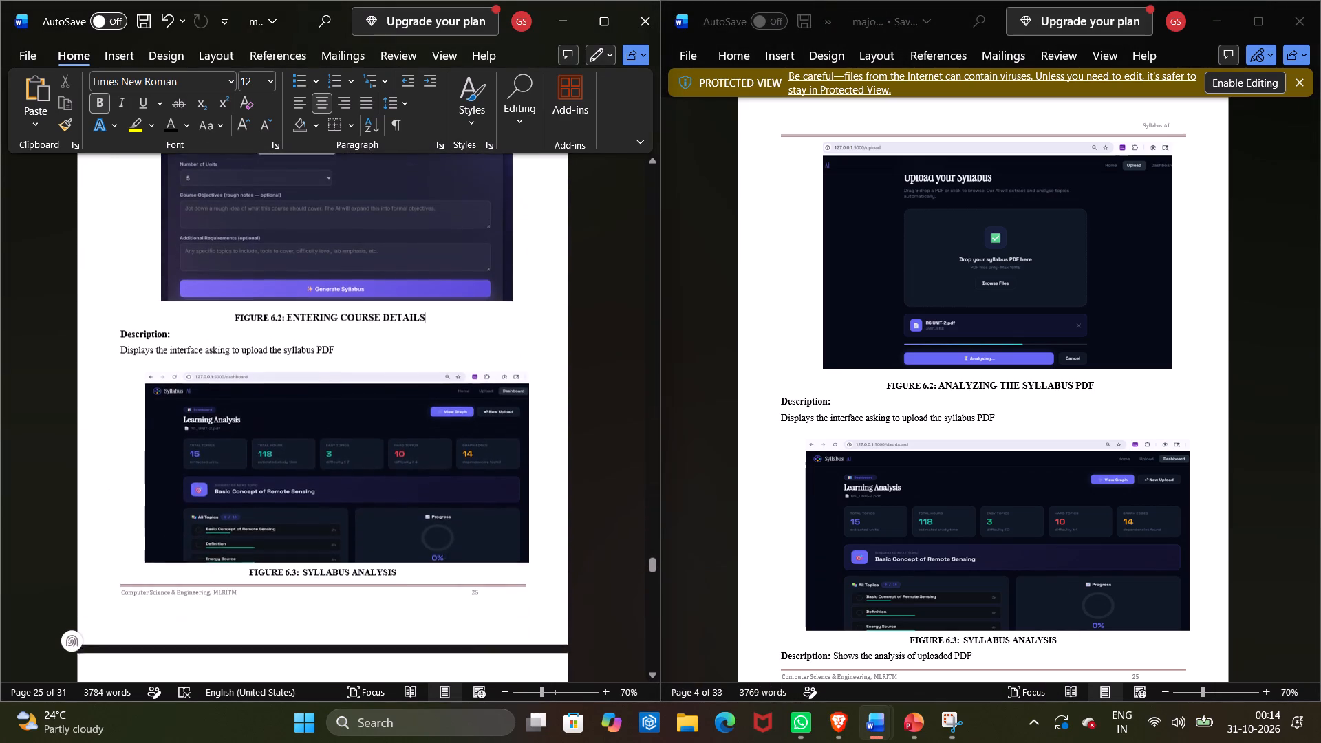
{"action": "scroll", "coordinate": [239, 469], "scroll_direction": "down", "scroll_amount": 1}
{"action": "left_click", "coordinate": [257, 457]}
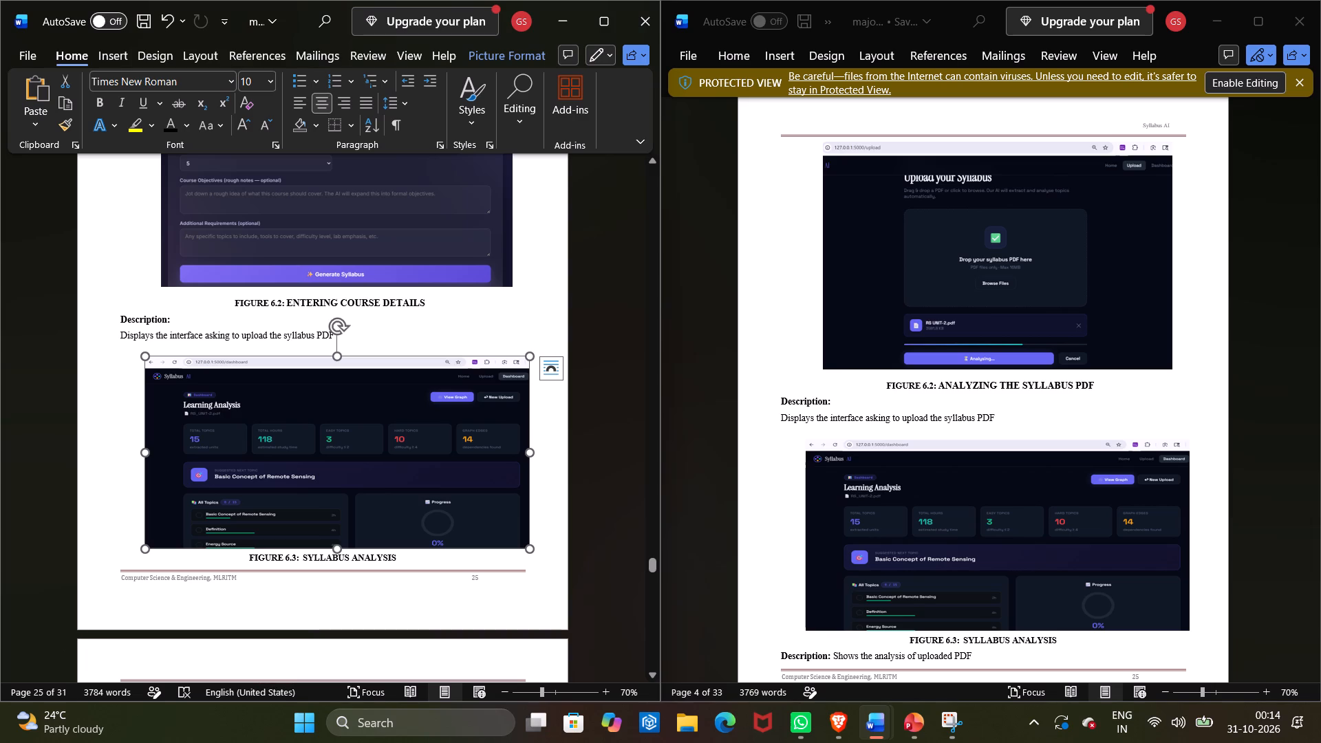
{"action": "key", "text": "Delete"}
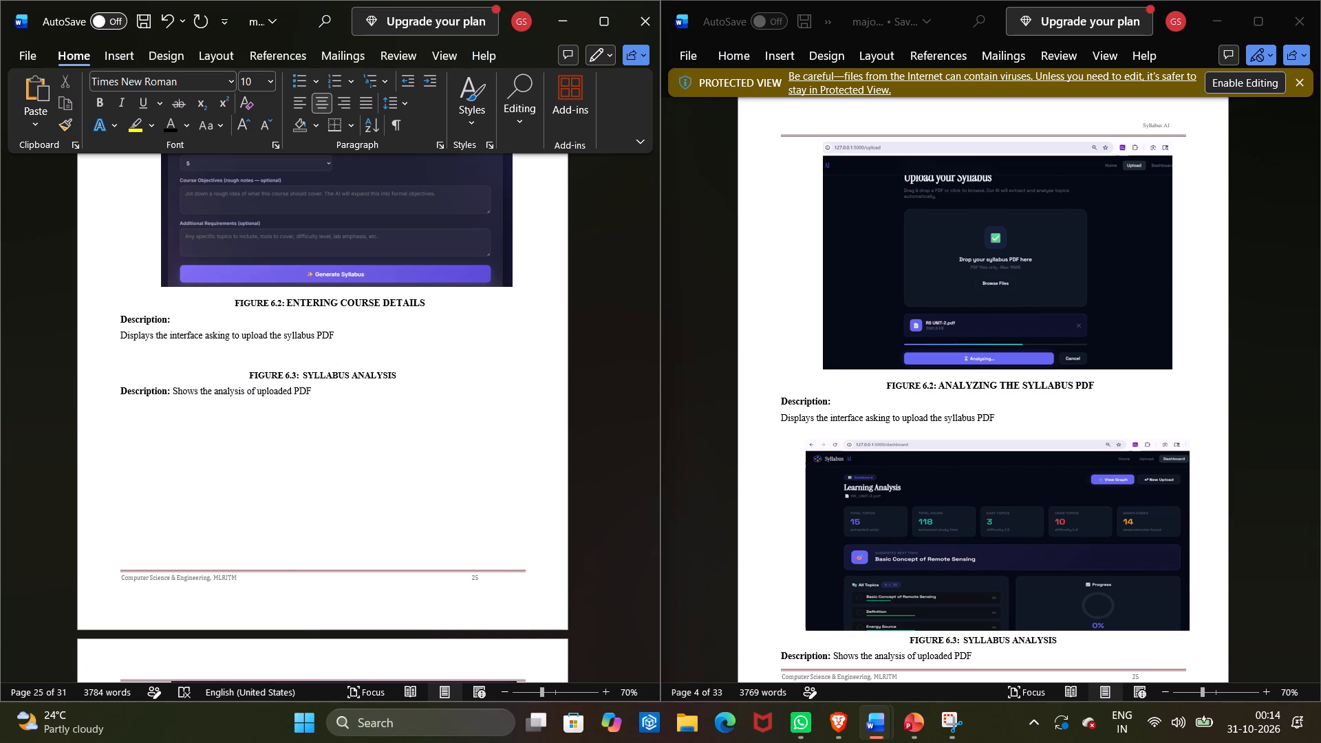
{"action": "key", "text": "ctrl+v"}
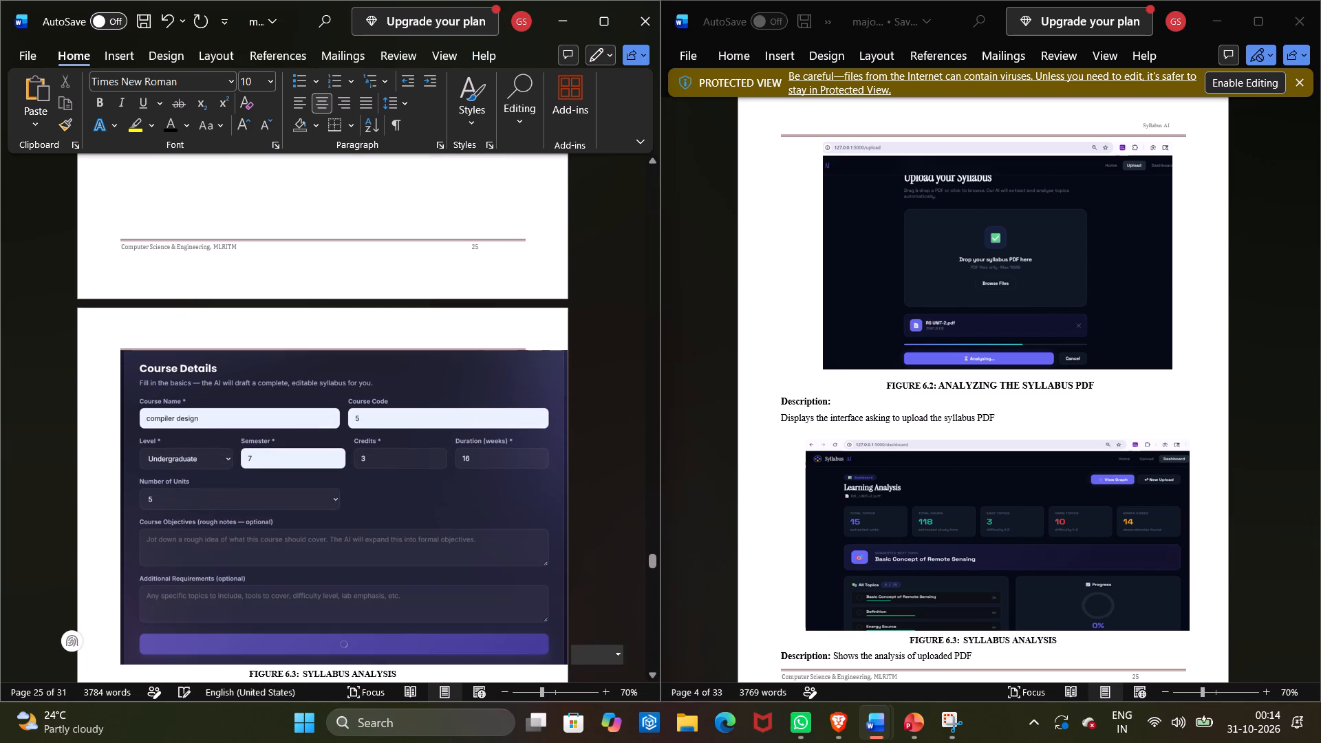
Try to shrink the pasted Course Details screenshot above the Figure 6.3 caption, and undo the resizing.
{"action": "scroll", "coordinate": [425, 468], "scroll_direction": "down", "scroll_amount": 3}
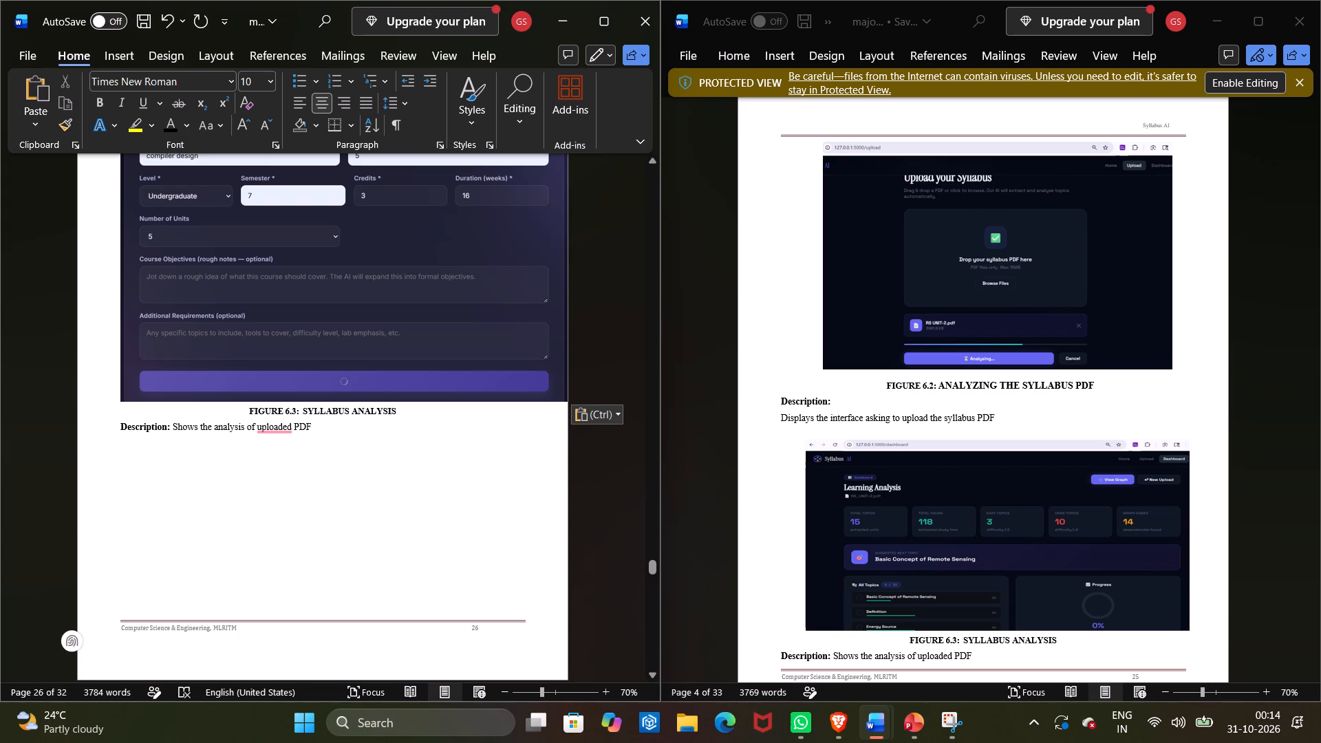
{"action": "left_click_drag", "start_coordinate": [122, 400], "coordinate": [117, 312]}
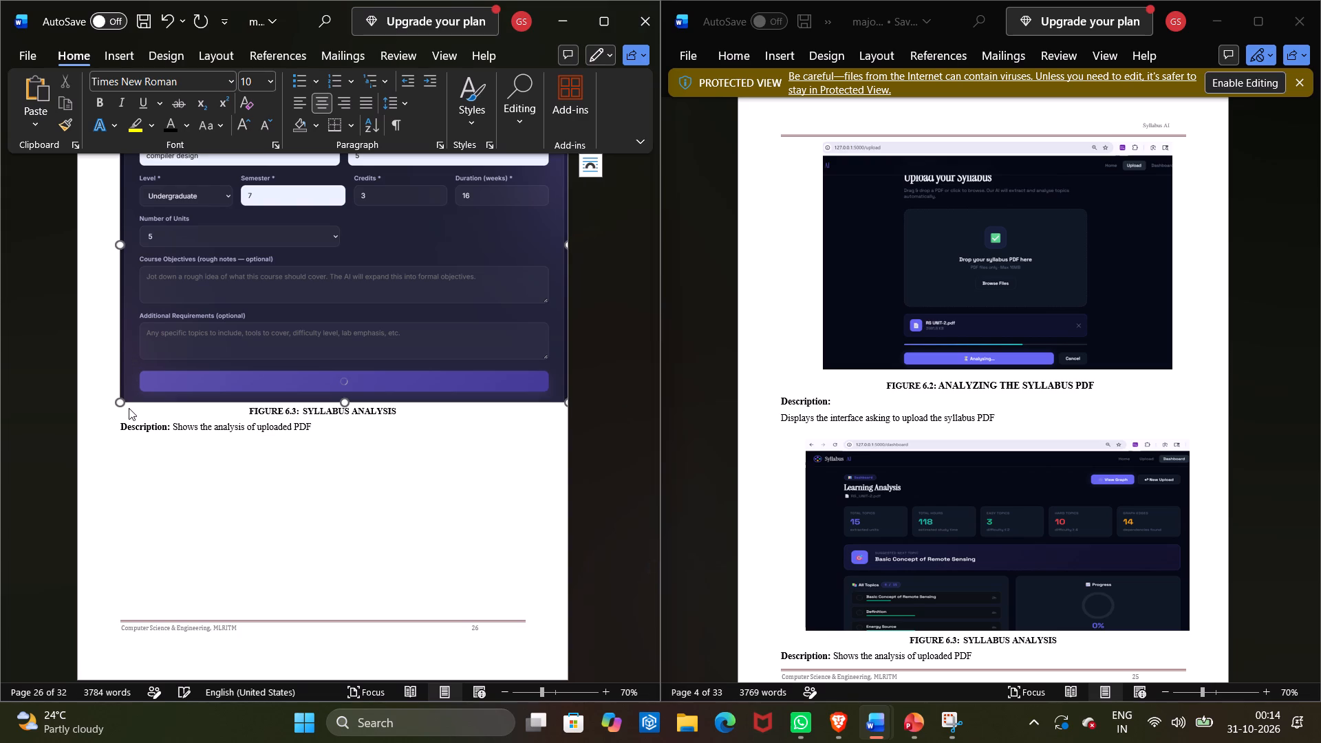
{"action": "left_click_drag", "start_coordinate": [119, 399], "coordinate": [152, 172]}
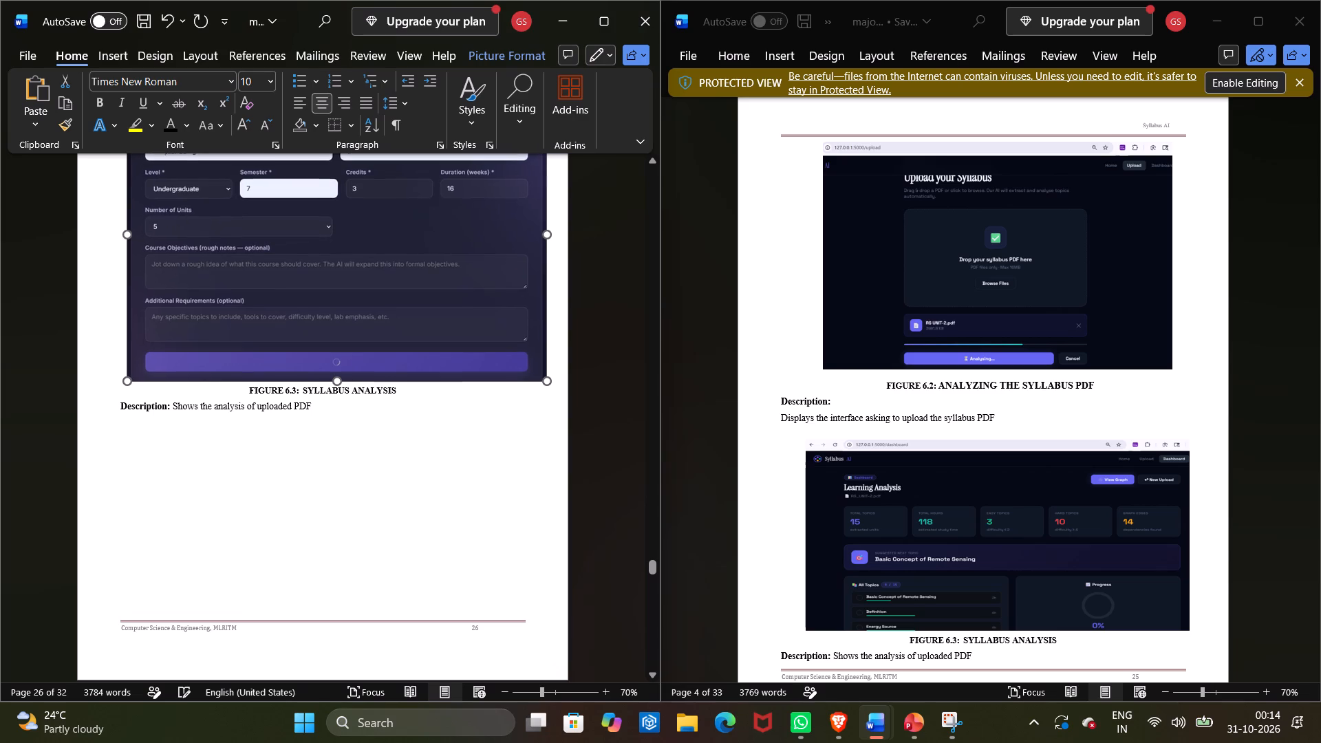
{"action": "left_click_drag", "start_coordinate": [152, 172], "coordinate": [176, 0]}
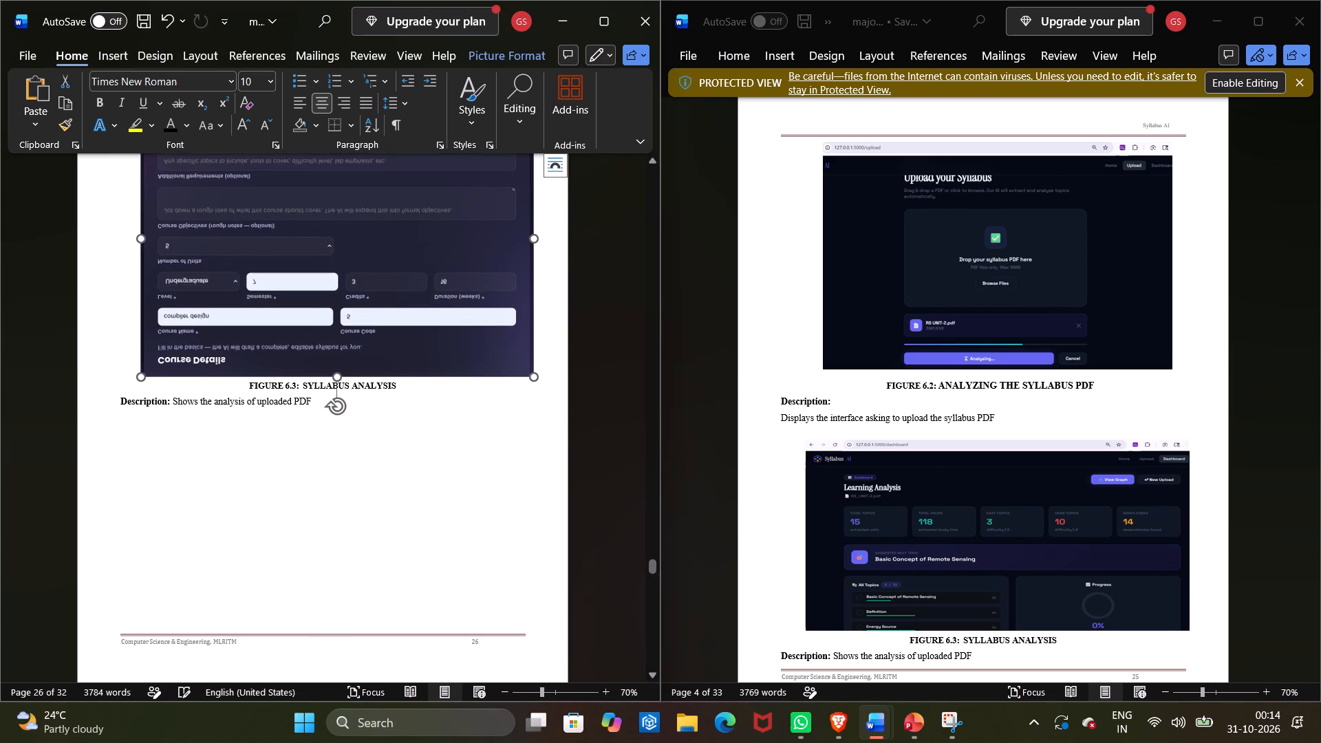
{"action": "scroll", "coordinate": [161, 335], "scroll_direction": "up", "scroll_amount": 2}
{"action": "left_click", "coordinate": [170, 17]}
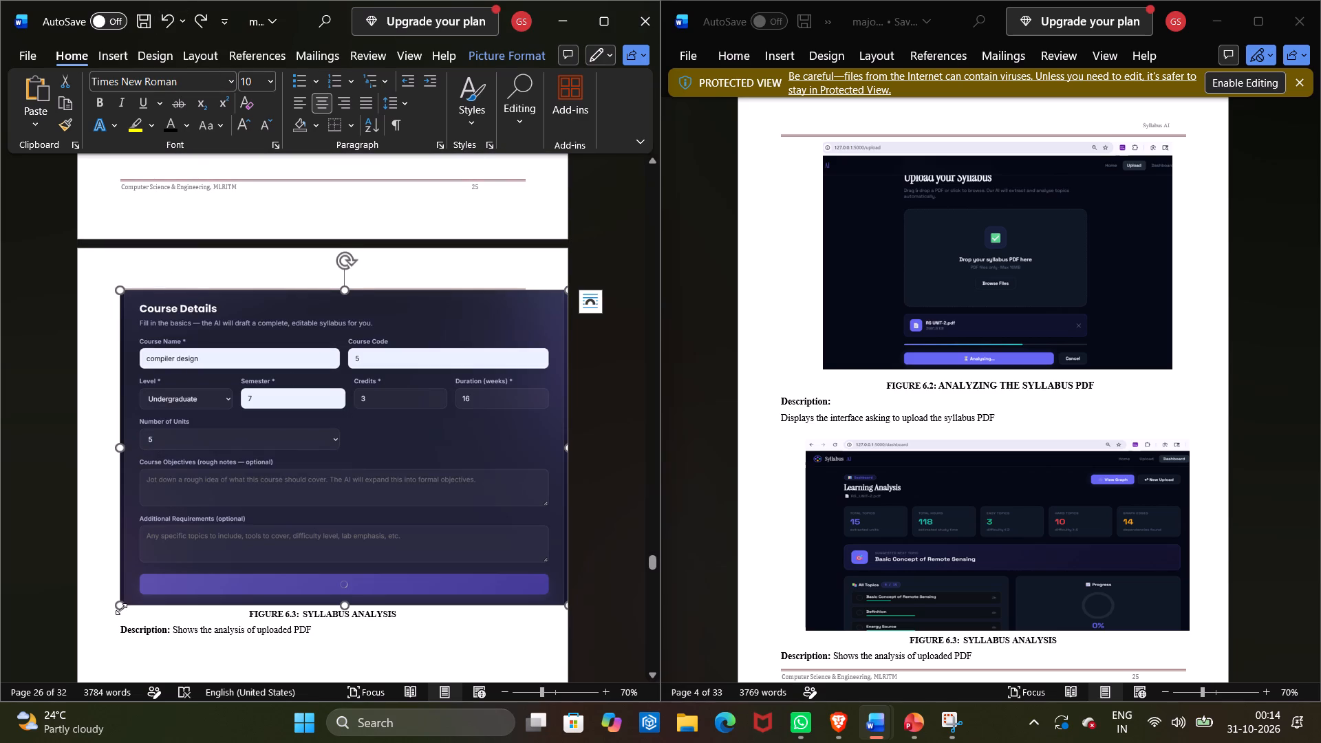
Resize the pasted Figure 6.3 screenshot and reduce its height so it fits on page 25 below the Figure 6.2 description.
{"action": "left_click_drag", "start_coordinate": [121, 609], "coordinate": [272, 369]}
{"action": "scroll", "coordinate": [272, 369], "scroll_direction": "up", "scroll_amount": 3}
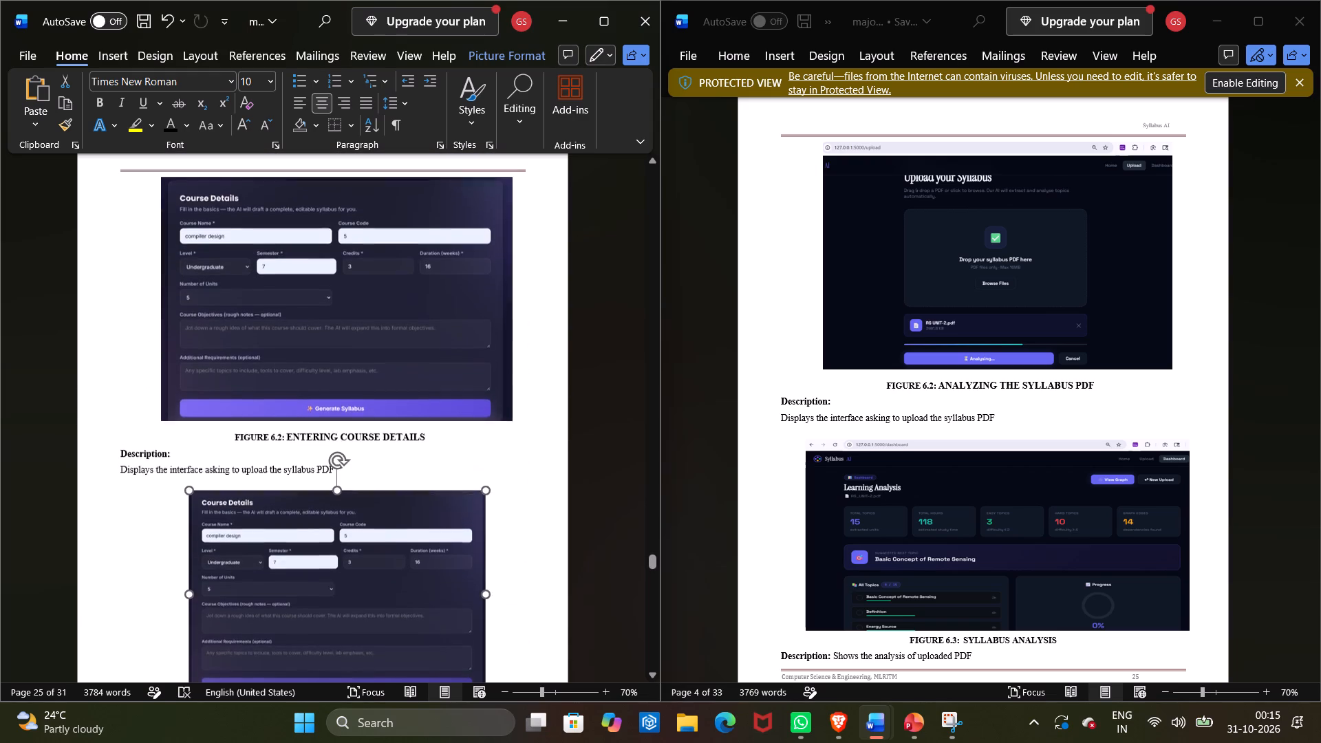
{"action": "scroll", "coordinate": [272, 369], "scroll_direction": "down", "scroll_amount": 1}
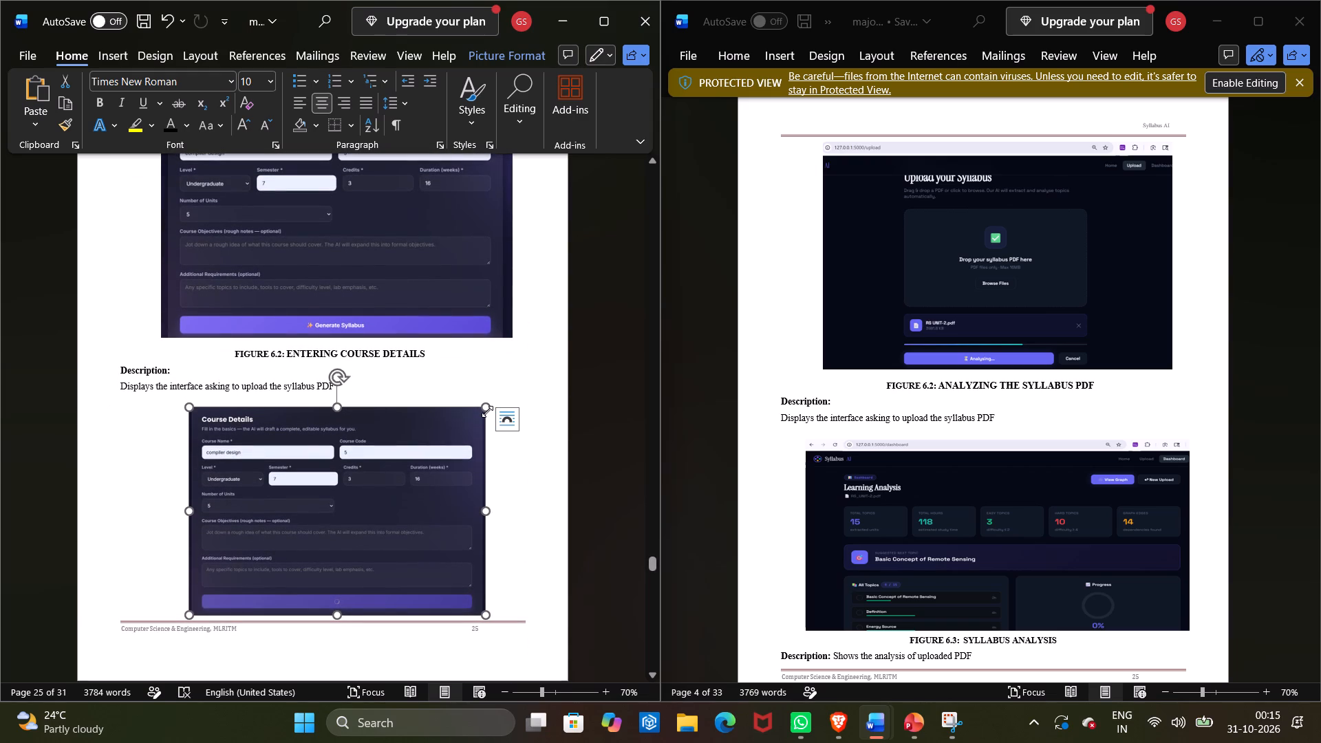
{"action": "left_click_drag", "start_coordinate": [485, 409], "coordinate": [489, 405]}
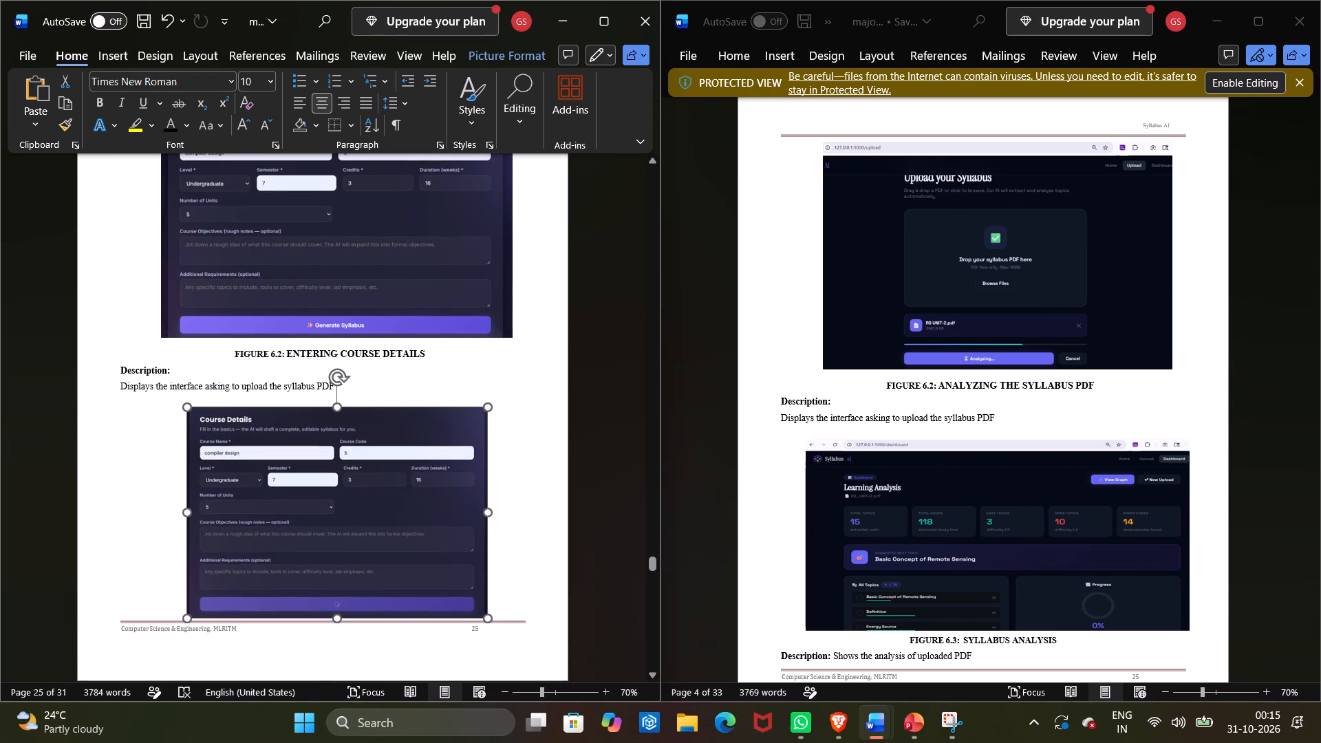
{"action": "left_click_drag", "start_coordinate": [489, 405], "coordinate": [491, 400]}
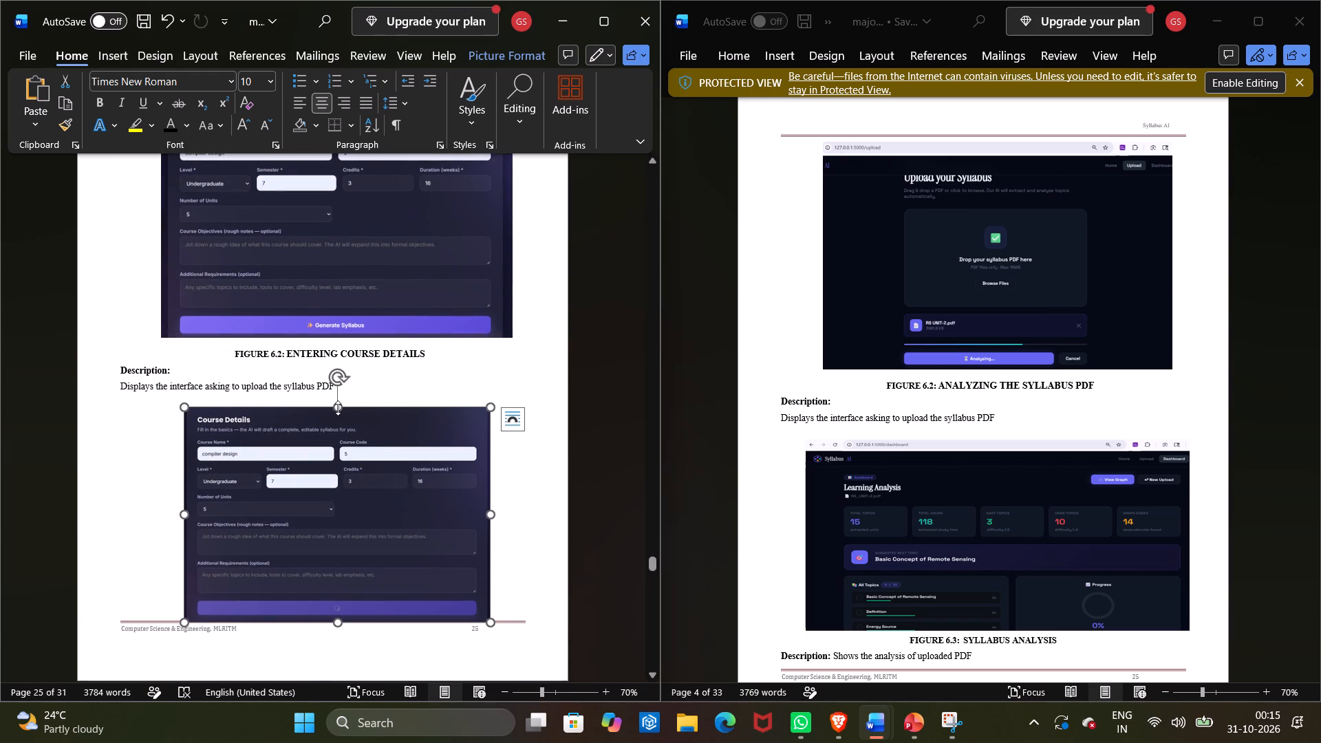
{"action": "left_click_drag", "start_coordinate": [338, 408], "coordinate": [336, 396]}
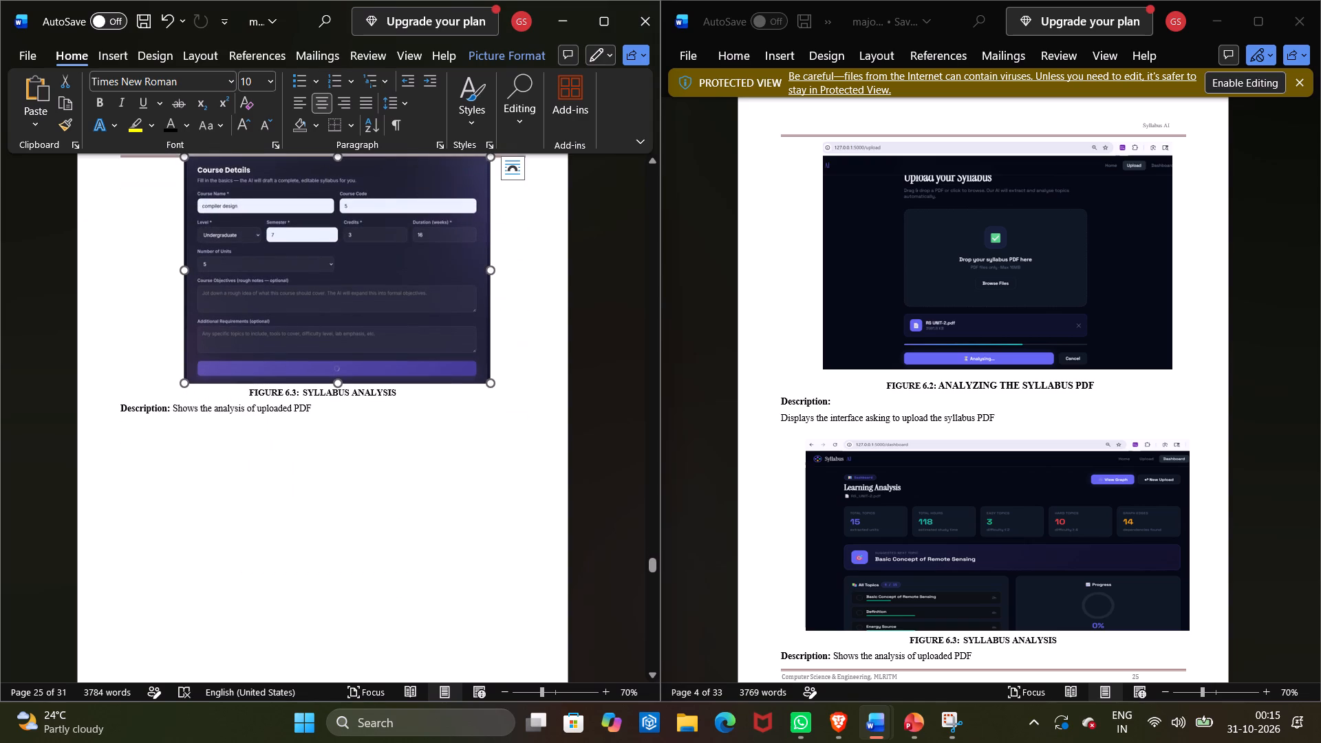
{"action": "scroll", "coordinate": [407, 435], "scroll_direction": "up", "scroll_amount": 1}
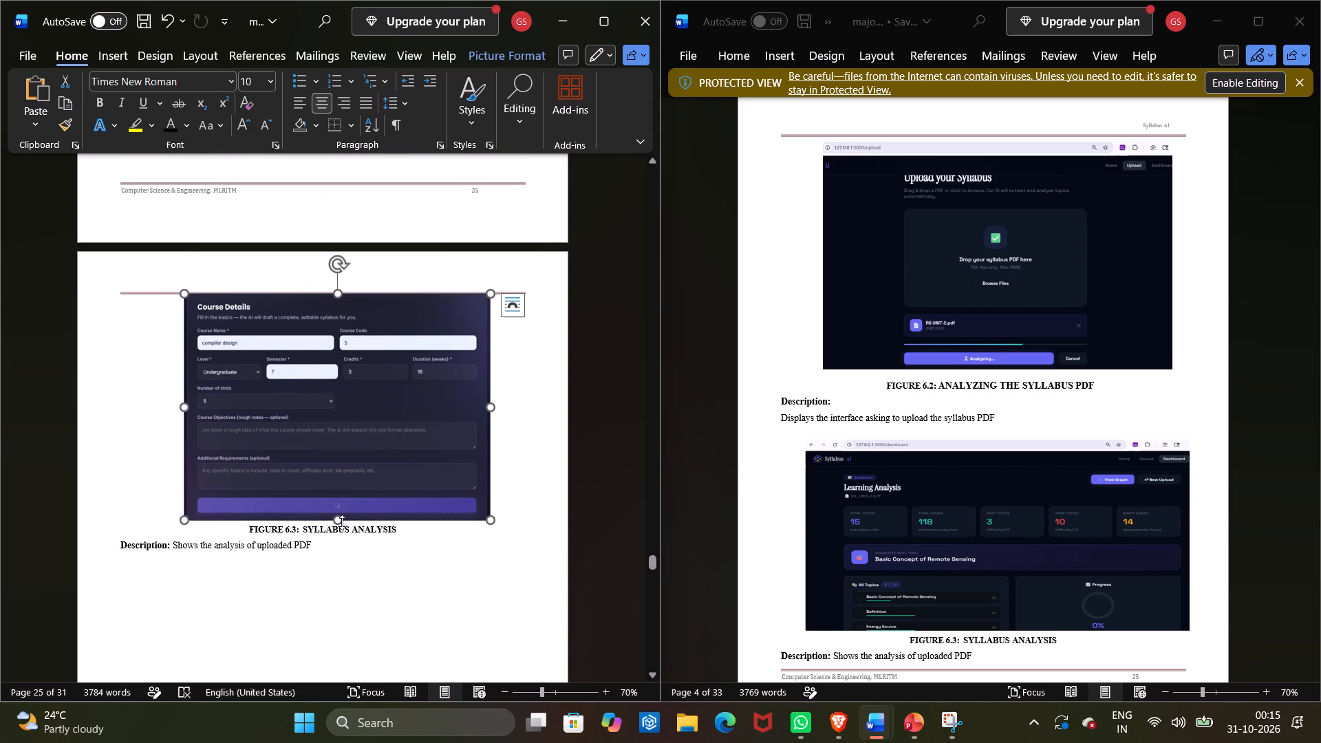
{"action": "left_click_drag", "start_coordinate": [340, 520], "coordinate": [336, 498]}
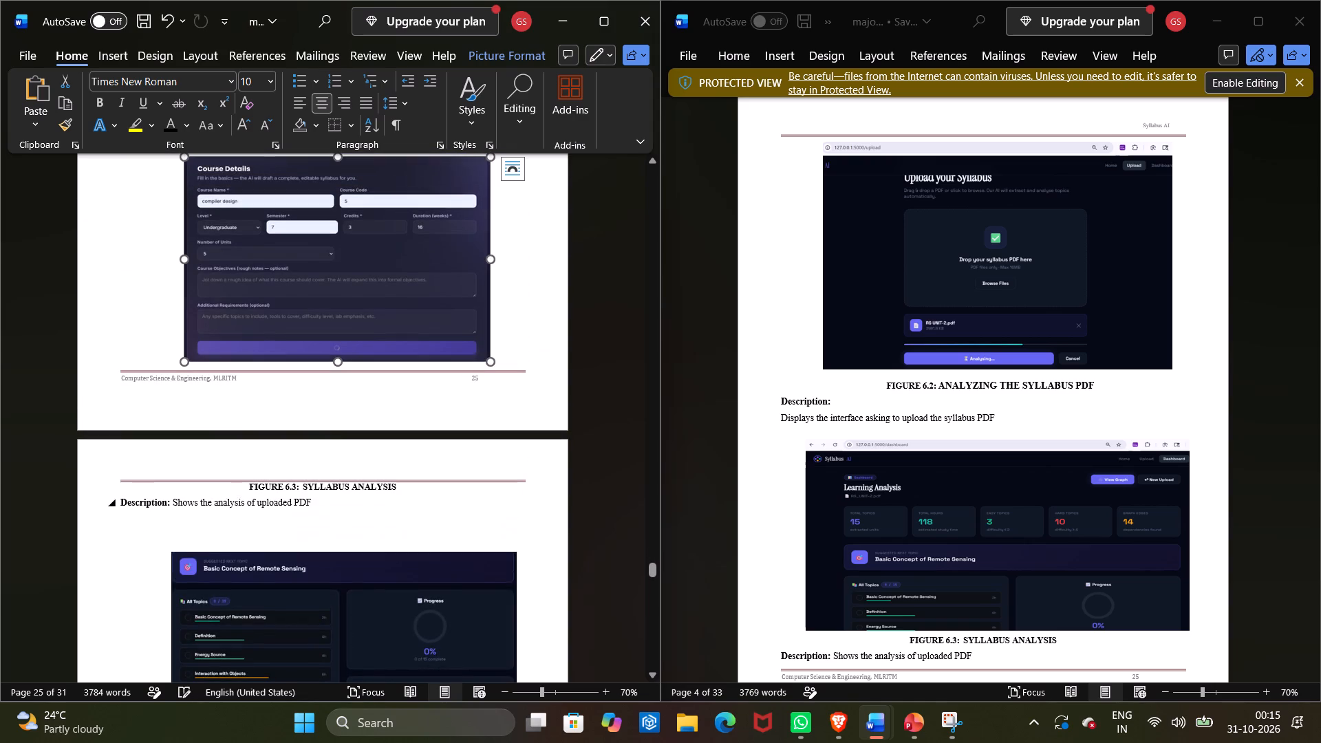
{"action": "scroll", "coordinate": [330, 336], "scroll_direction": "up", "scroll_amount": 2}
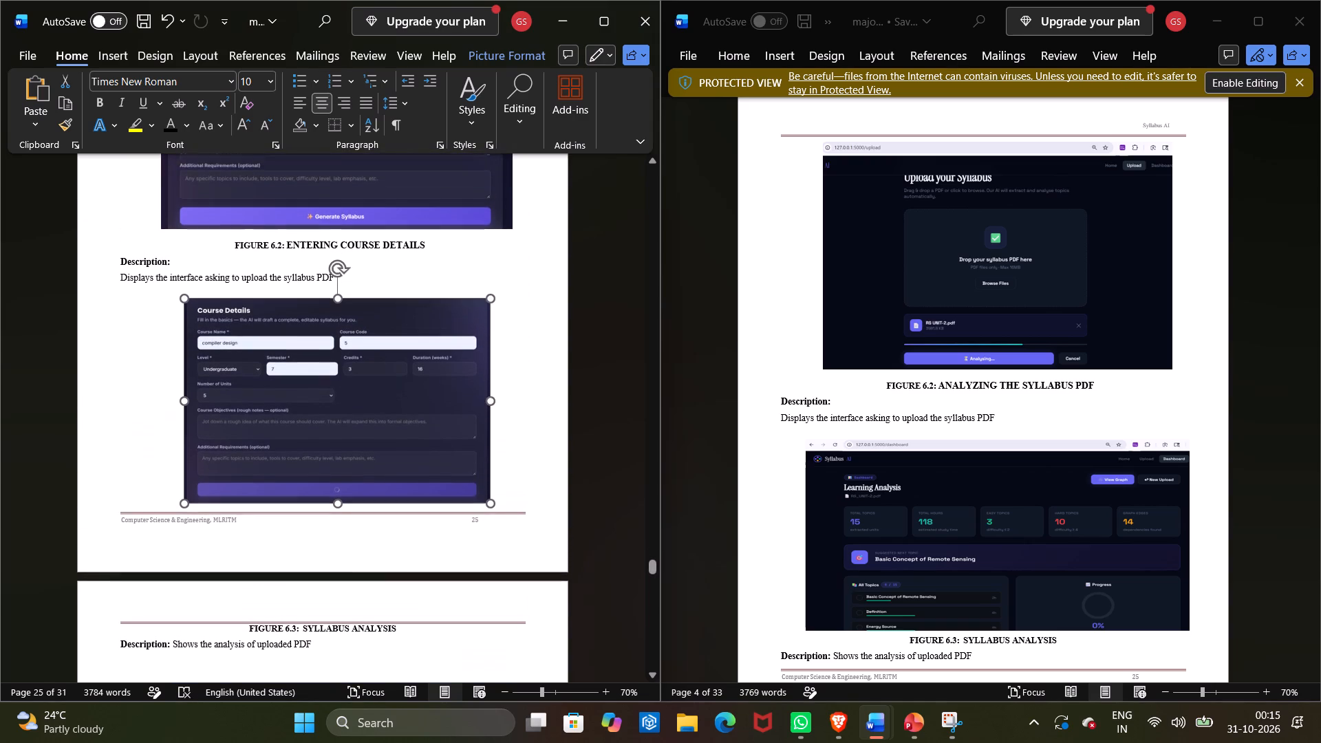
Replace the Figure 6.2 description text with "Generating the syllabus based course details.".
{"action": "scroll", "coordinate": [330, 336], "scroll_direction": "up", "scroll_amount": 1}
{"action": "left_click", "coordinate": [377, 285]}
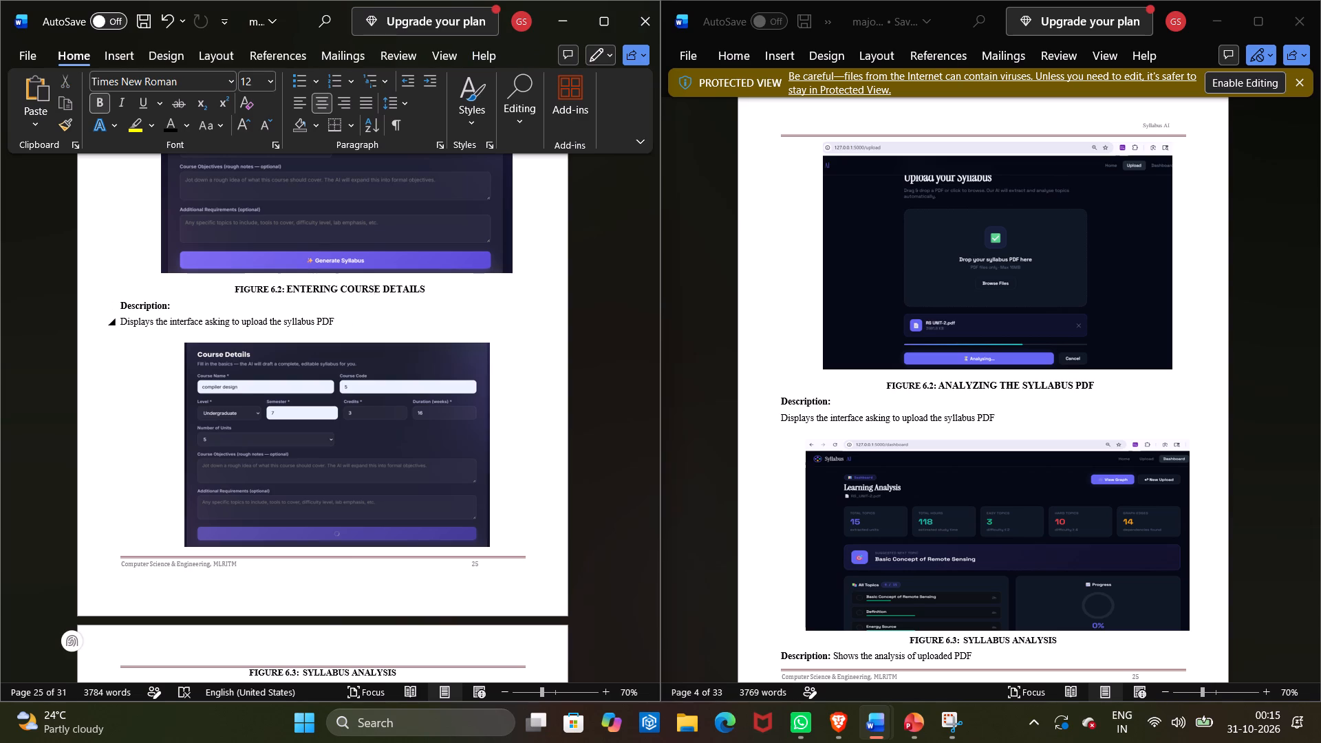
{"action": "scroll", "coordinate": [166, 308], "scroll_direction": "up", "scroll_amount": 1}
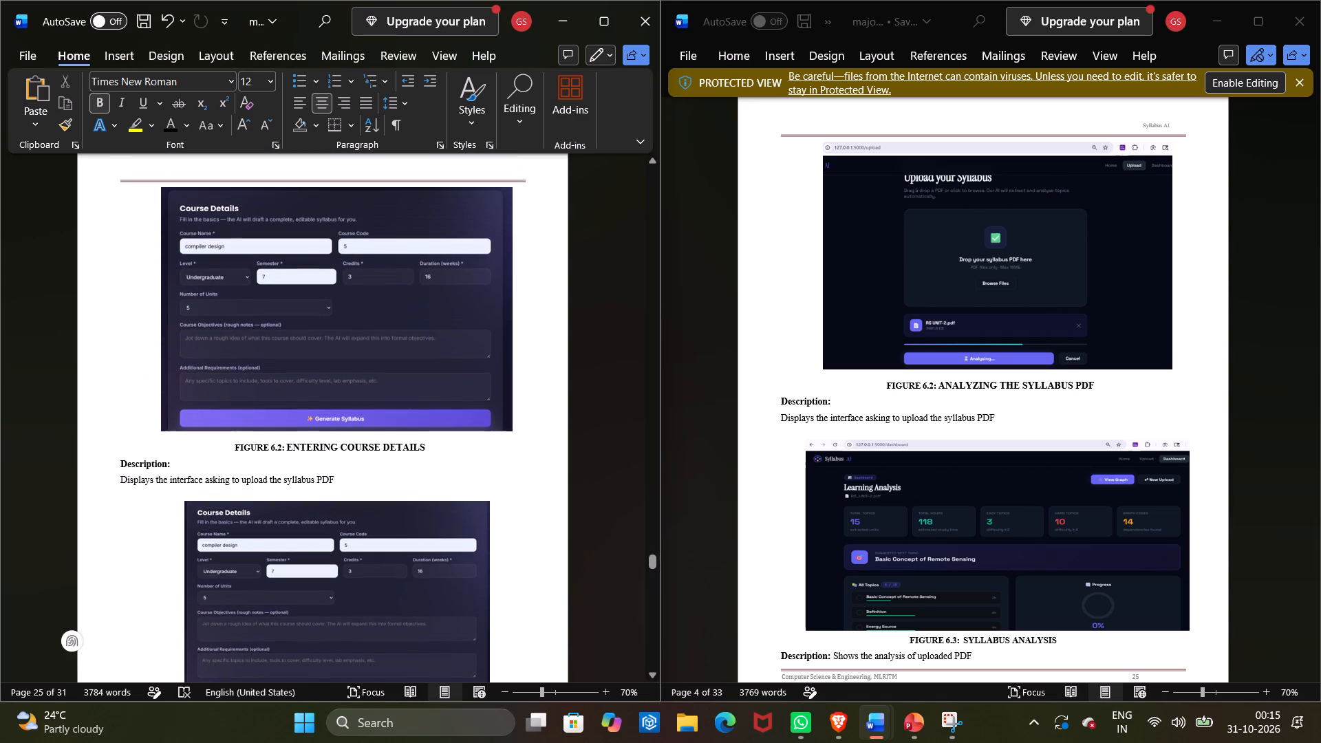
{"action": "left_click", "coordinate": [151, 479]}
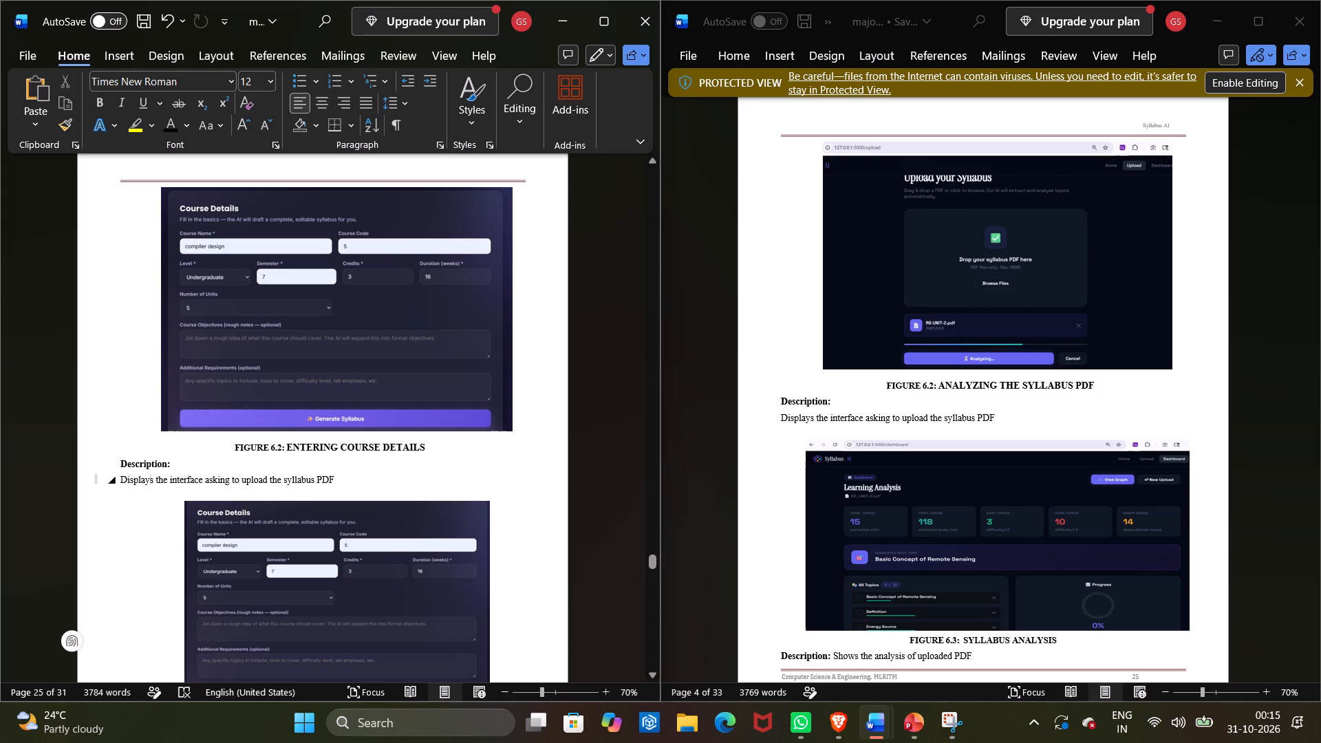
{"action": "double_click", "coordinate": [155, 480]}
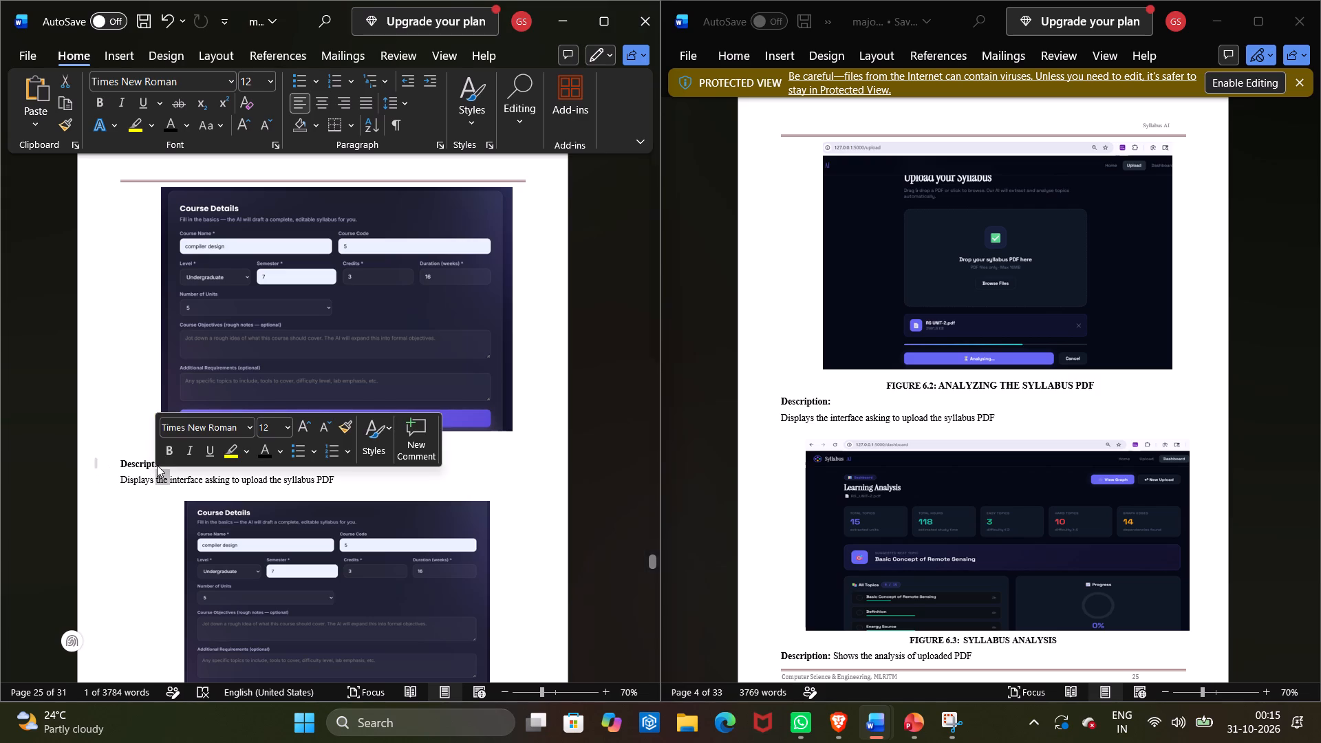
{"action": "left_click", "coordinate": [144, 507]}
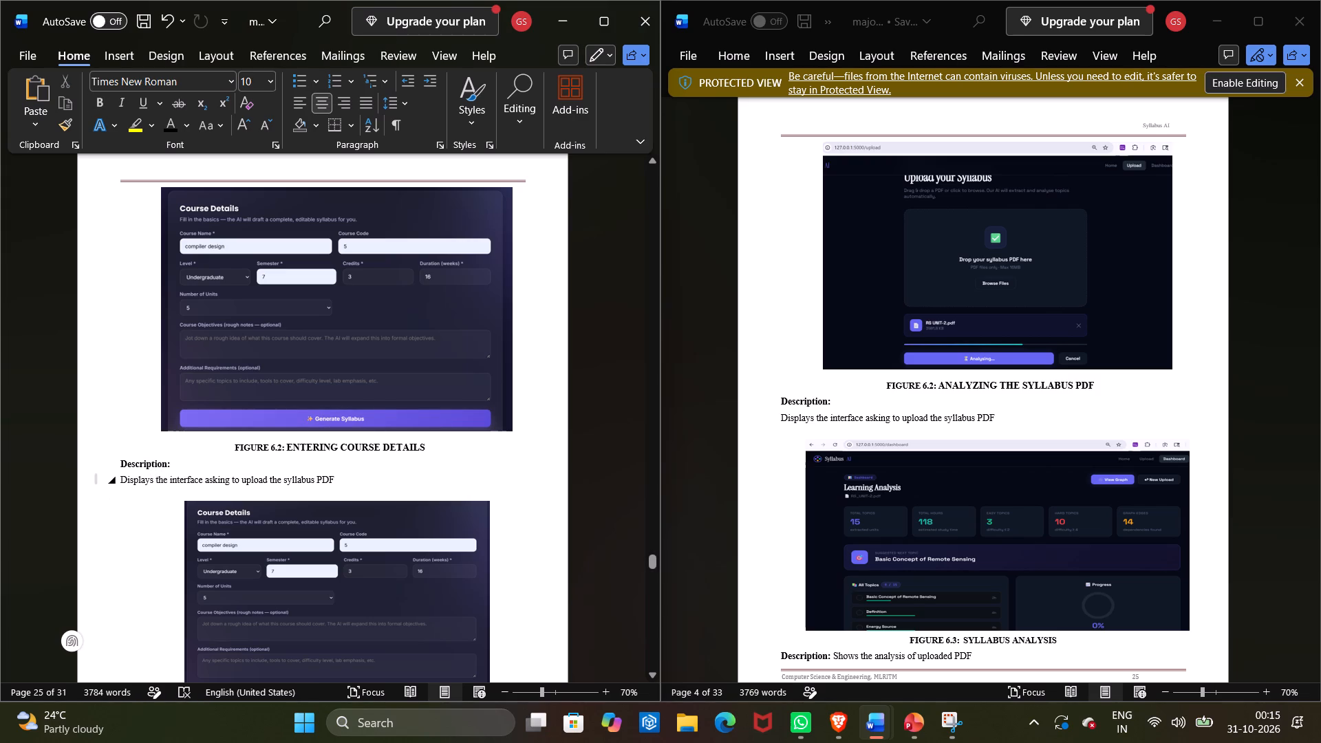
{"action": "left_click_drag", "start_coordinate": [120, 480], "coordinate": [350, 490]}
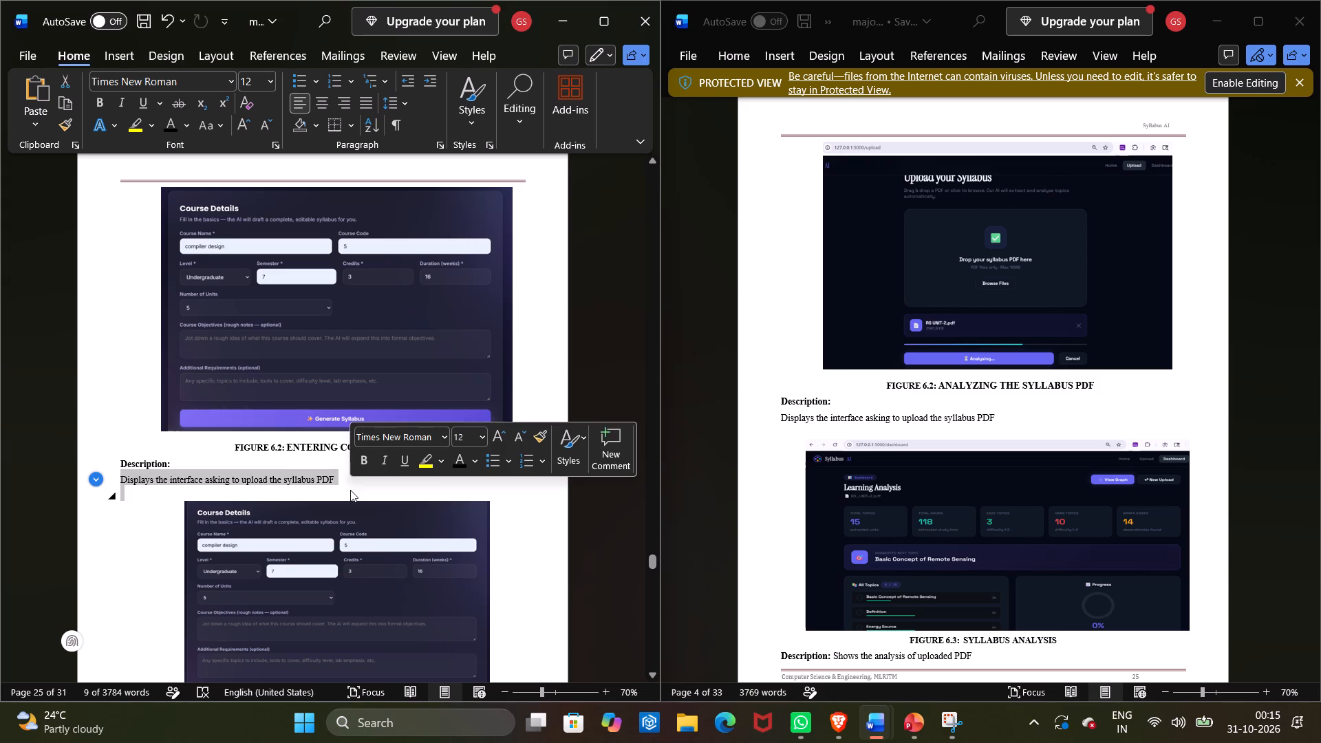
{"action": "key", "text": "g"}
{"action": "type", "text": "enerating the"}
{"action": "key", "text": "space"}
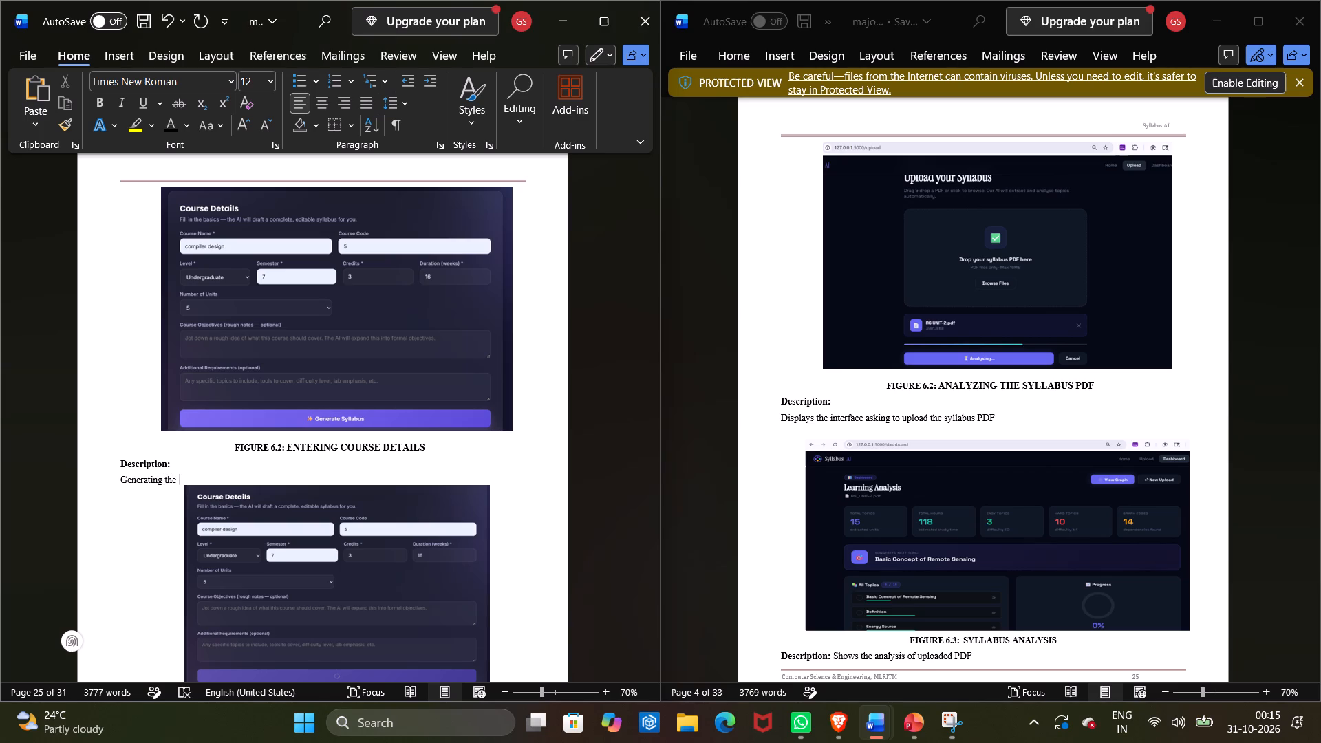
{"action": "type", "text": "sylla"}
{"action": "type", "text": "bus based"}
{"action": "key", "text": "space"}
{"action": "type", "text": "course de"}
{"action": "type", "text": "tails"}
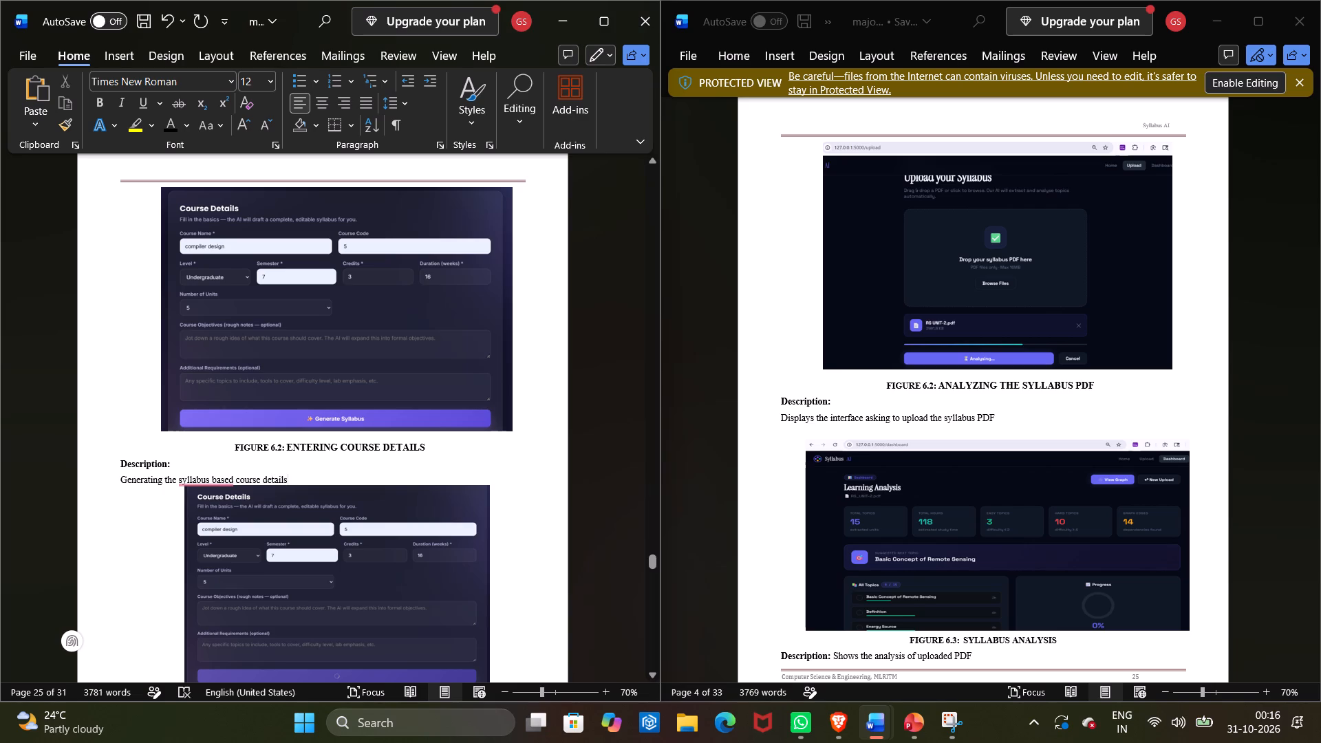
{"action": "key", "text": "period"}
{"action": "scroll", "coordinate": [252, 460], "scroll_direction": "down", "scroll_amount": 5}
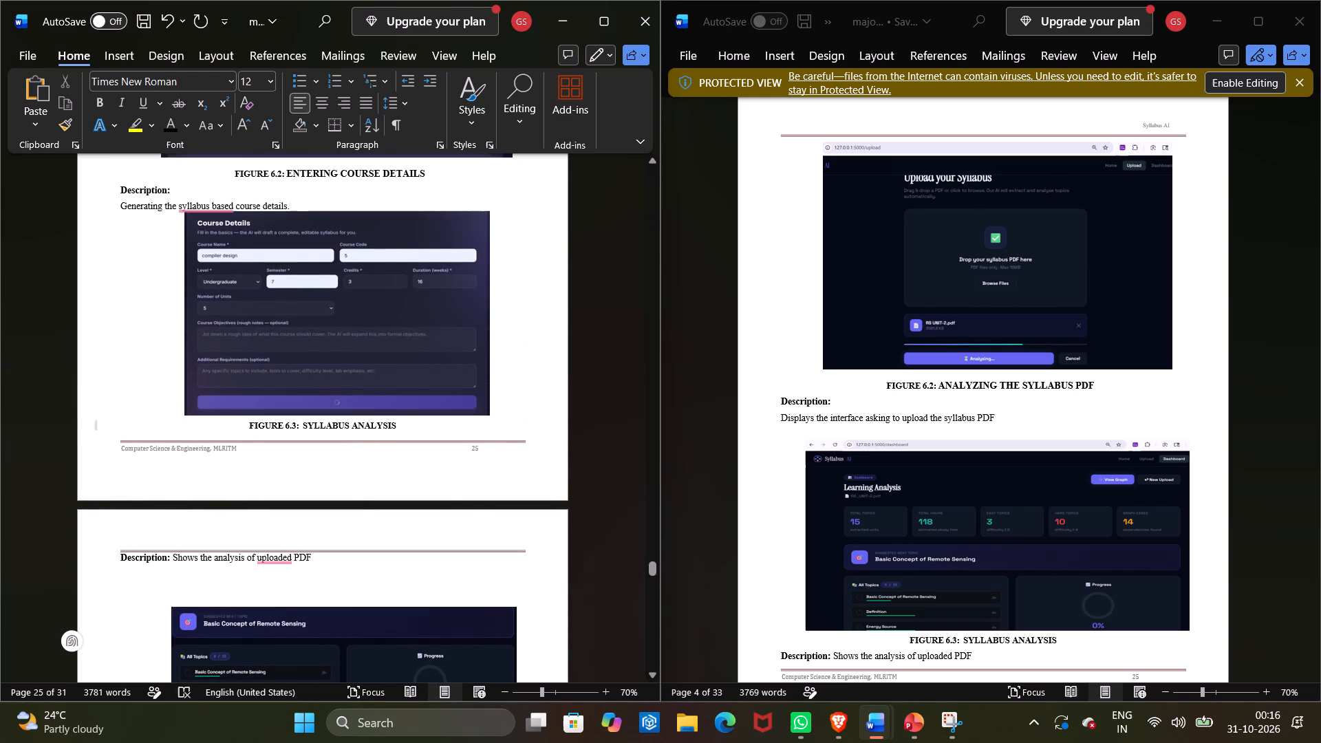
Change the Figure 6.3 caption from "SYLLABUS ANALYSIS" to read "SYLLABUS GENERATION".
{"action": "left_click", "coordinate": [402, 423]}
{"action": "key", "text": "BackSpace"}
{"action": "key", "text": "BackSpace"}
{"action": "key", "text": "BackSpace"}
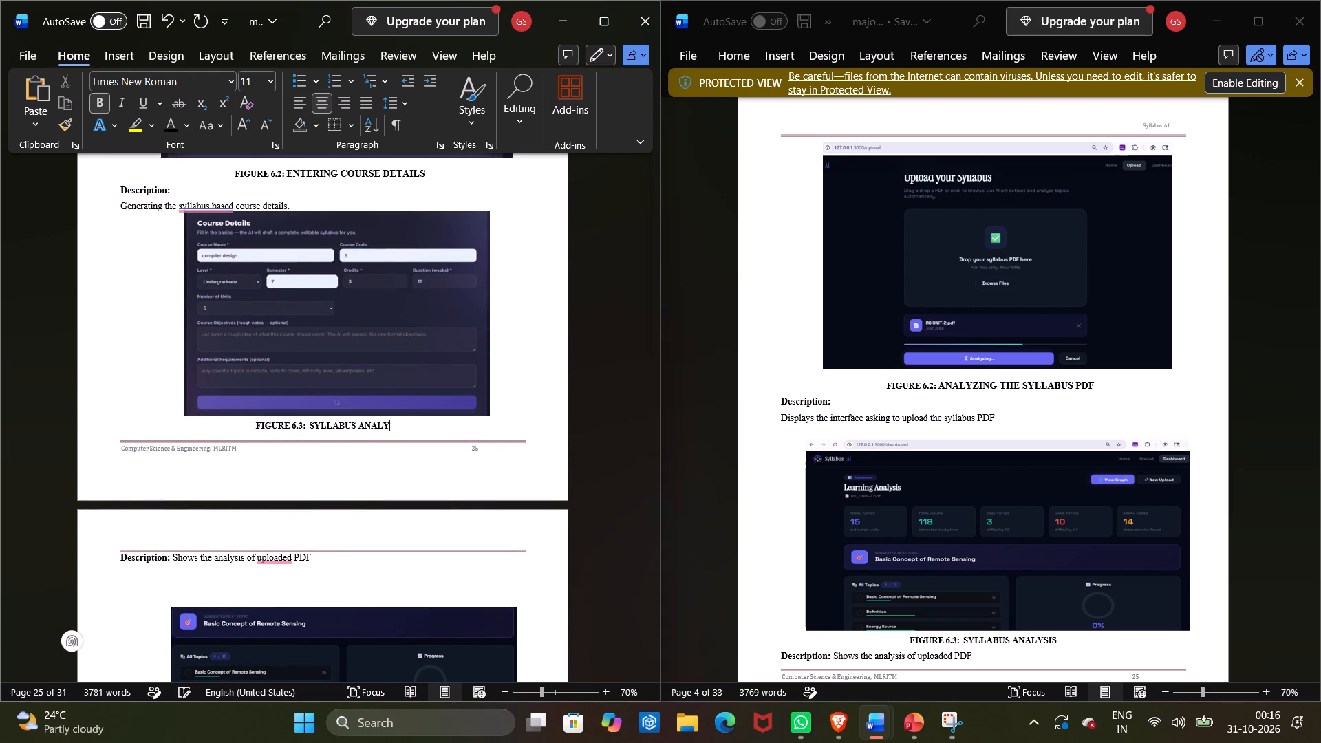
{"action": "key", "text": "BackSpace"}
{"action": "key", "text": "BackSpace"}
{"action": "key", "text": "BackSpace"}
{"action": "key", "text": "BackSpace"}
{"action": "key", "text": "BackSpace"}
{"action": "type", "text": "genet"}
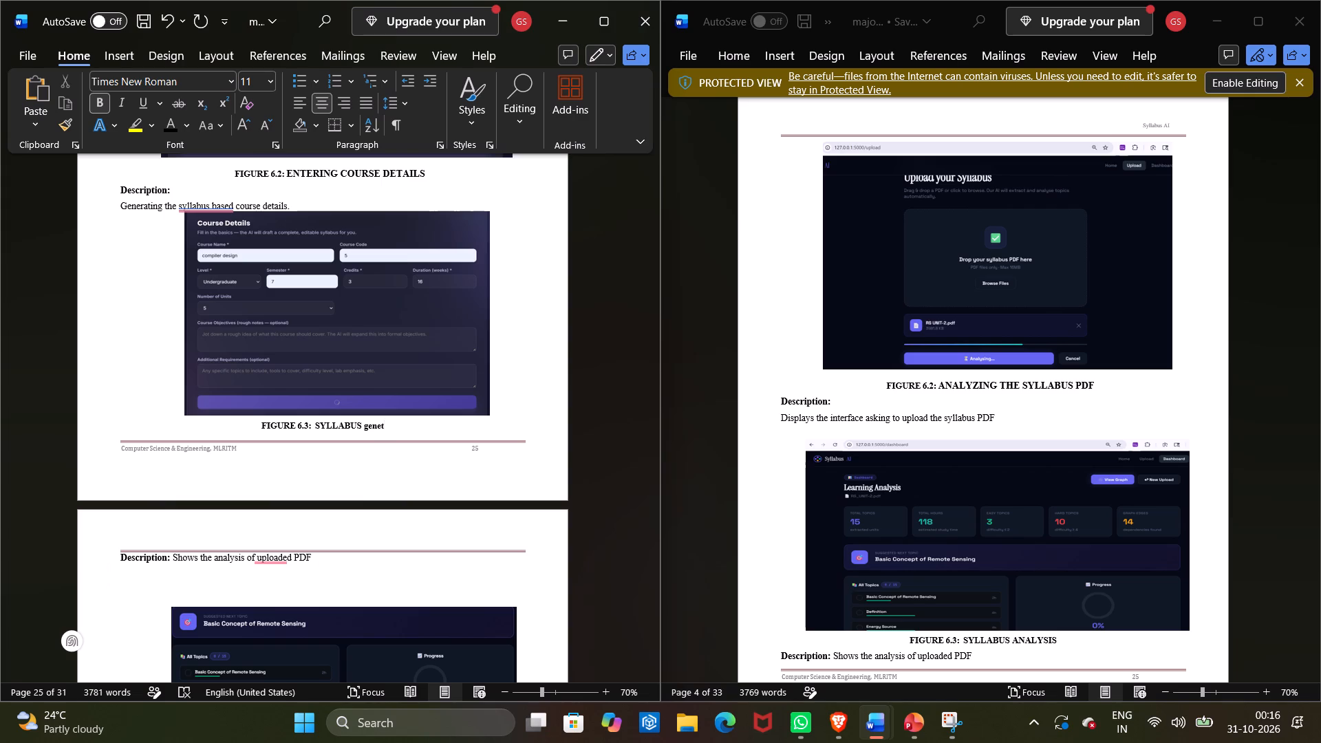
{"action": "key", "text": "BackSpace"}
{"action": "key", "text": "BackSpace"}
{"action": "key", "text": "BackSpace"}
{"action": "key", "text": "BackSpace"}
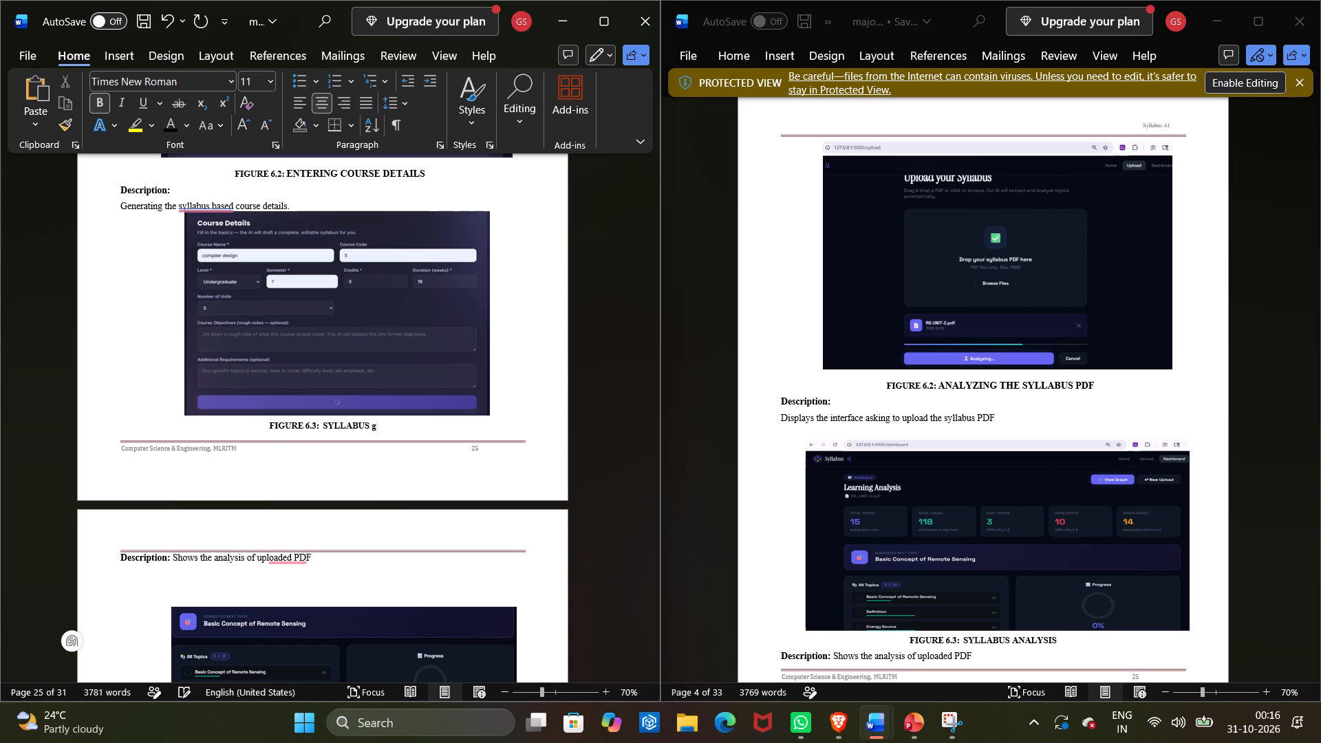
{"action": "key", "text": "BackSpace"}
{"action": "type", "text": "GENERATION"}
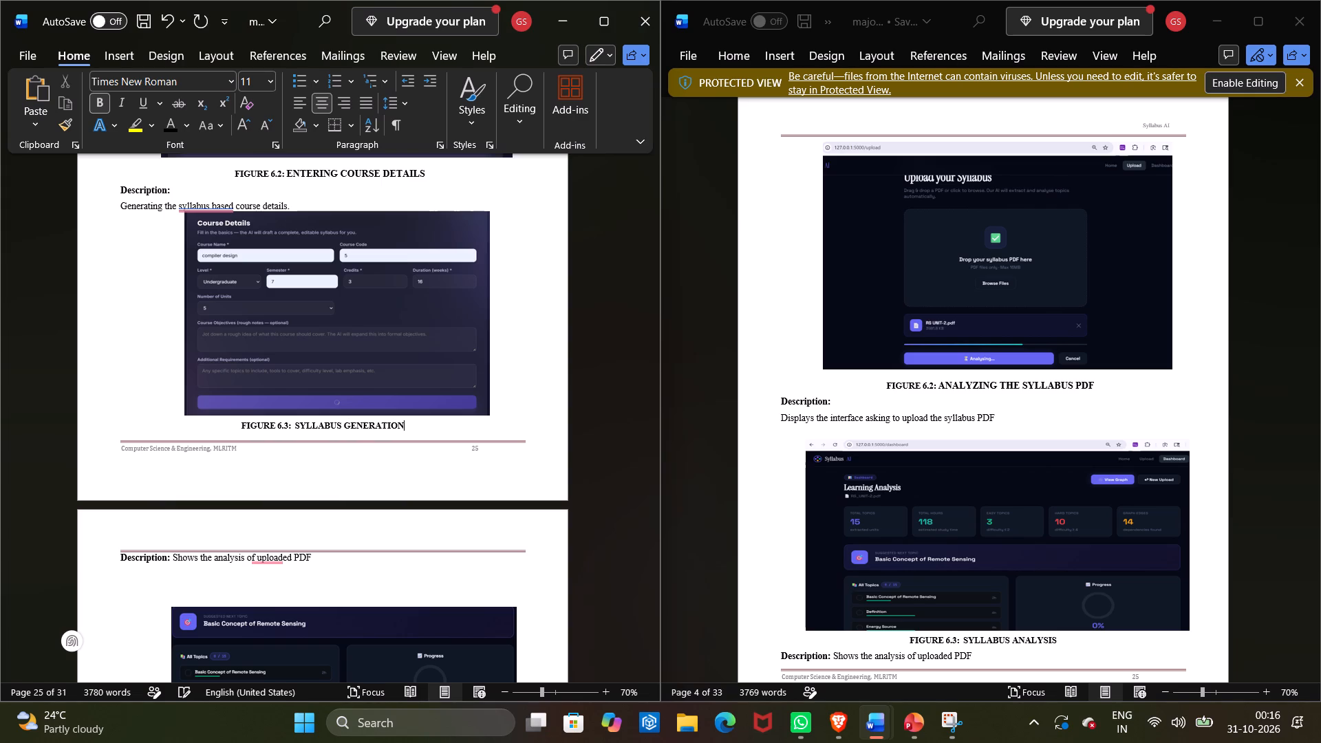
Examine the Figure 6.3 description and the Figure 6.4 page in the report alongside the reference document.
{"action": "scroll", "coordinate": [336, 480], "scroll_direction": "down", "scroll_amount": 5}
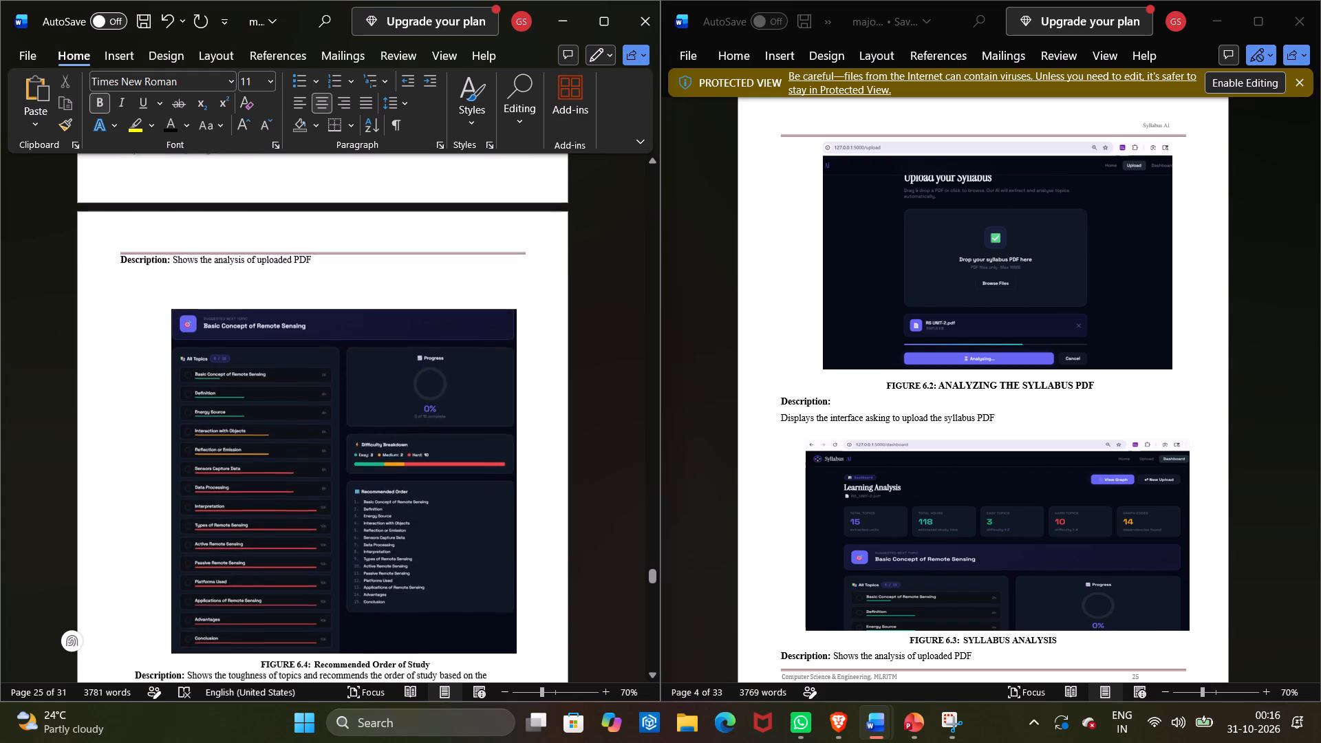
{"action": "scroll", "coordinate": [336, 480], "scroll_direction": "down", "scroll_amount": 1}
{"action": "scroll", "coordinate": [866, 500], "scroll_direction": "down", "scroll_amount": 6}
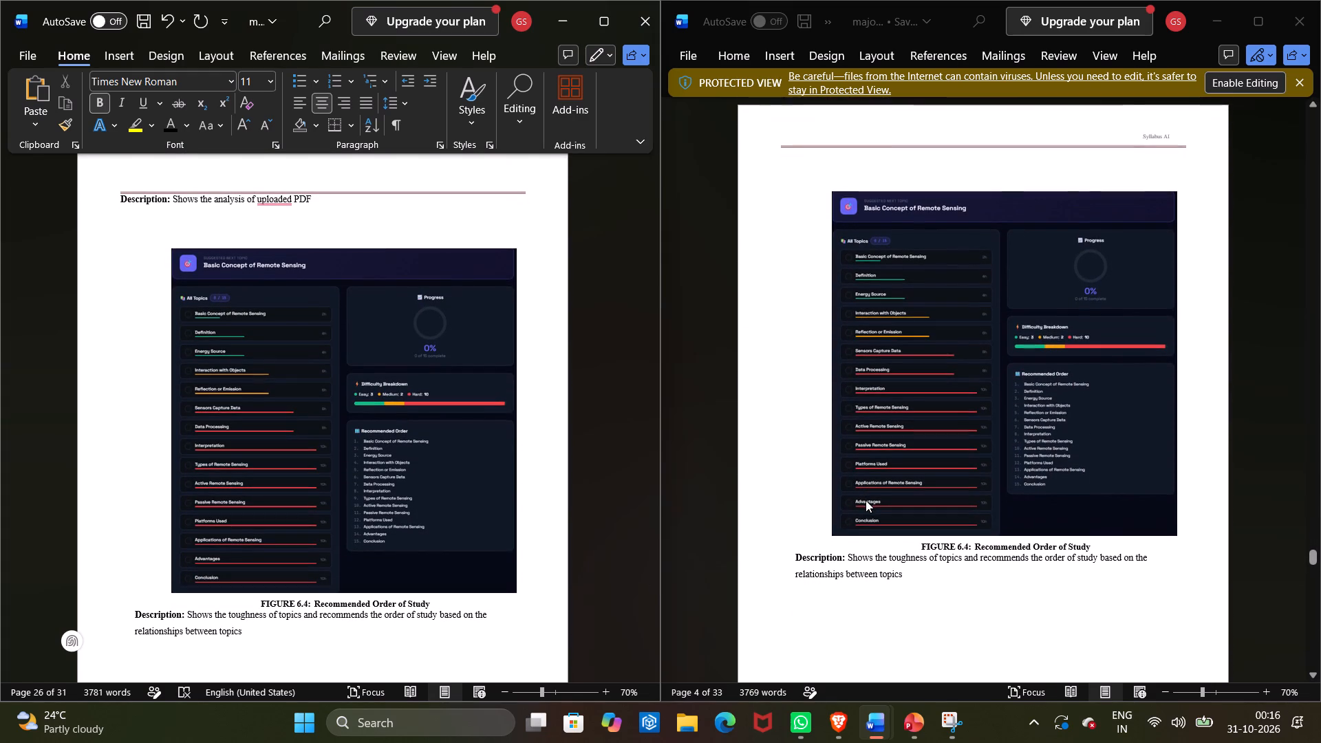
{"action": "scroll", "coordinate": [866, 500], "scroll_direction": "up", "scroll_amount": 1}
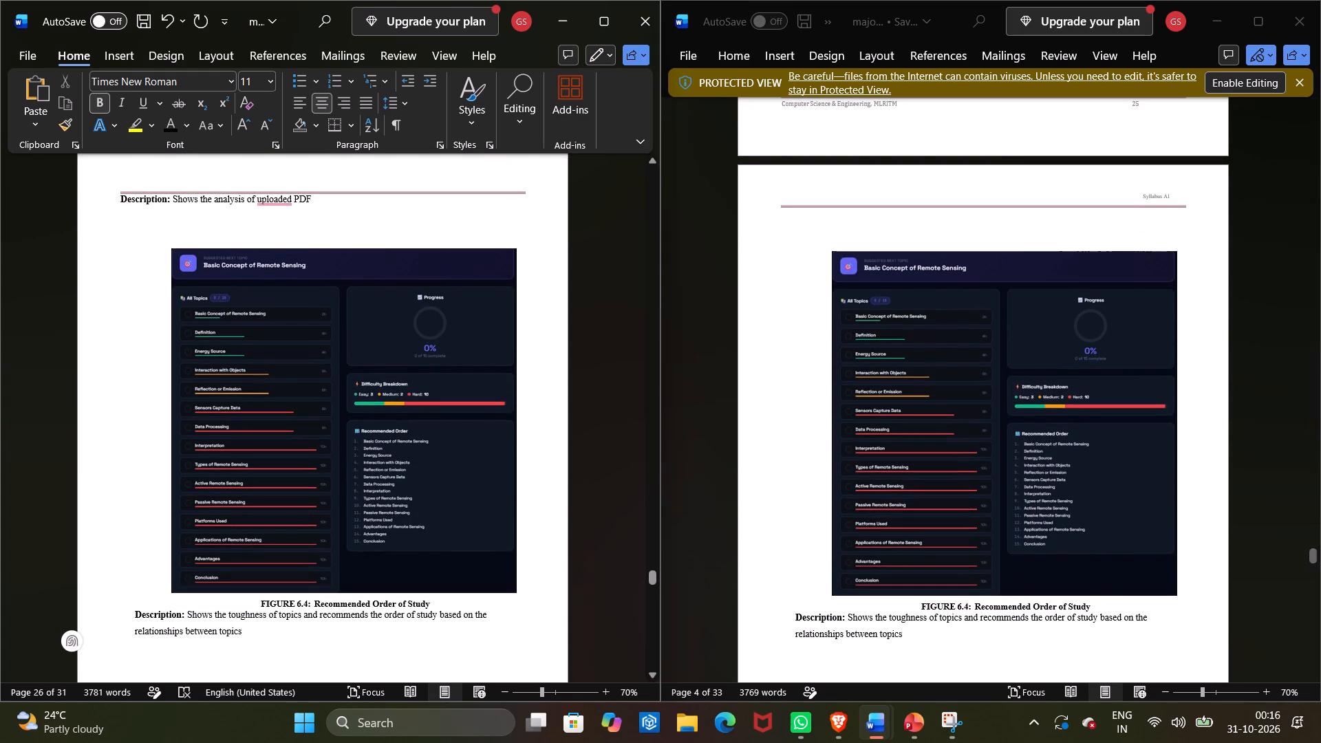
{"action": "scroll", "coordinate": [417, 314], "scroll_direction": "up", "scroll_amount": 1}
{"action": "scroll", "coordinate": [253, 292], "scroll_direction": "up", "scroll_amount": 1}
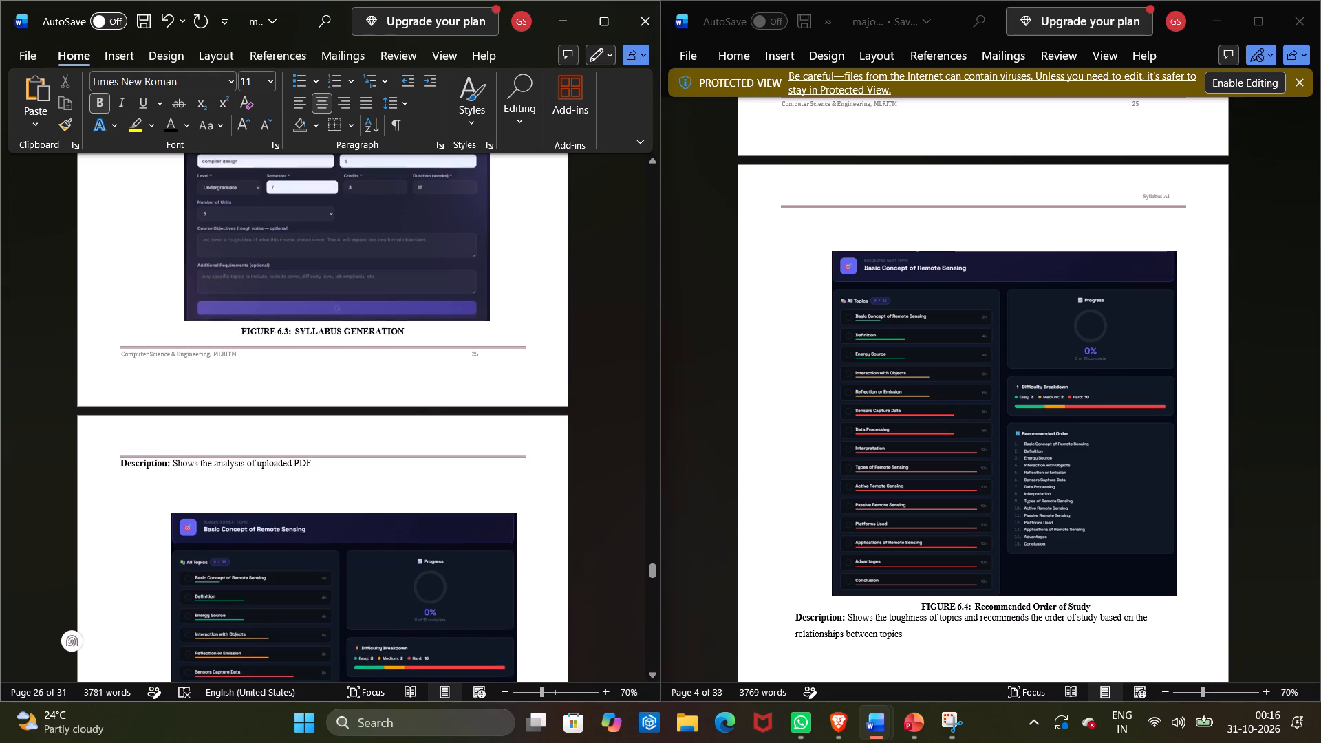
{"action": "scroll", "coordinate": [253, 292], "scroll_direction": "down", "scroll_amount": 4}
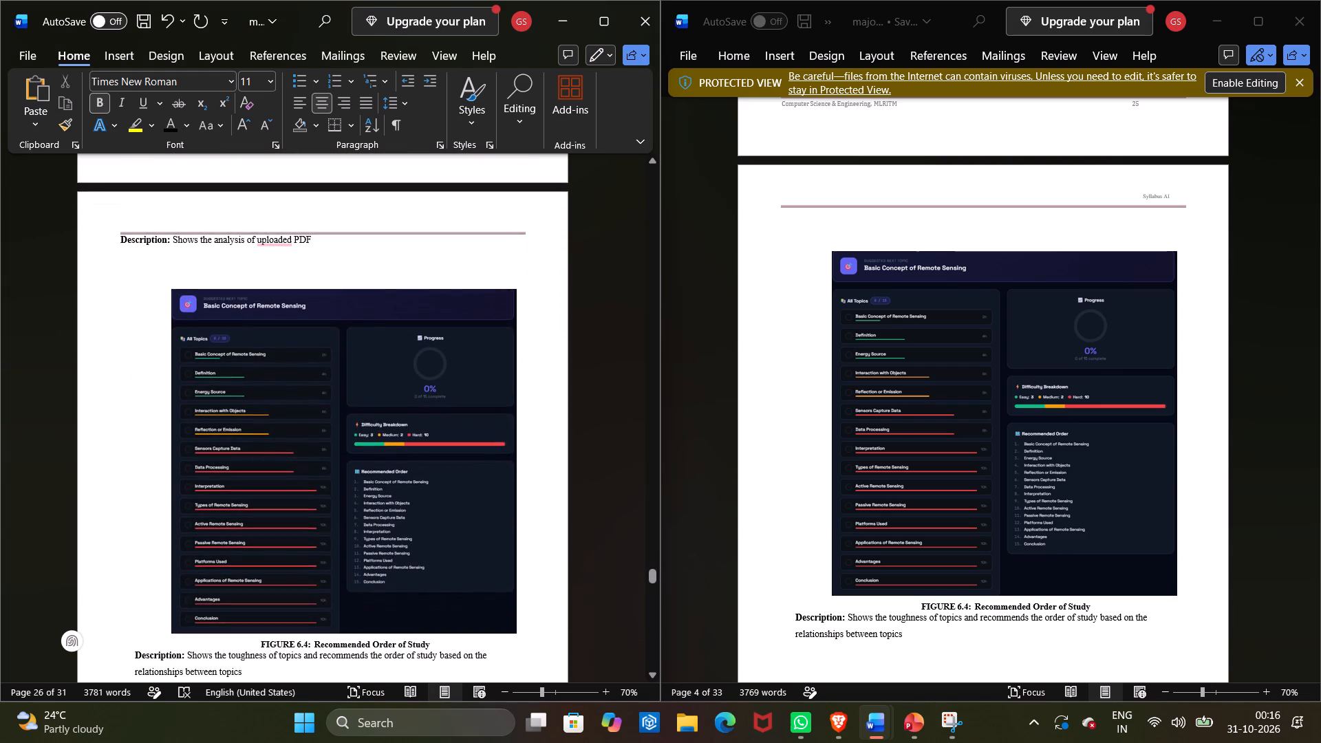
{"action": "scroll", "coordinate": [323, 213], "scroll_direction": "down", "scroll_amount": 2}
{"action": "scroll", "coordinate": [327, 332], "scroll_direction": "down", "scroll_amount": 3}
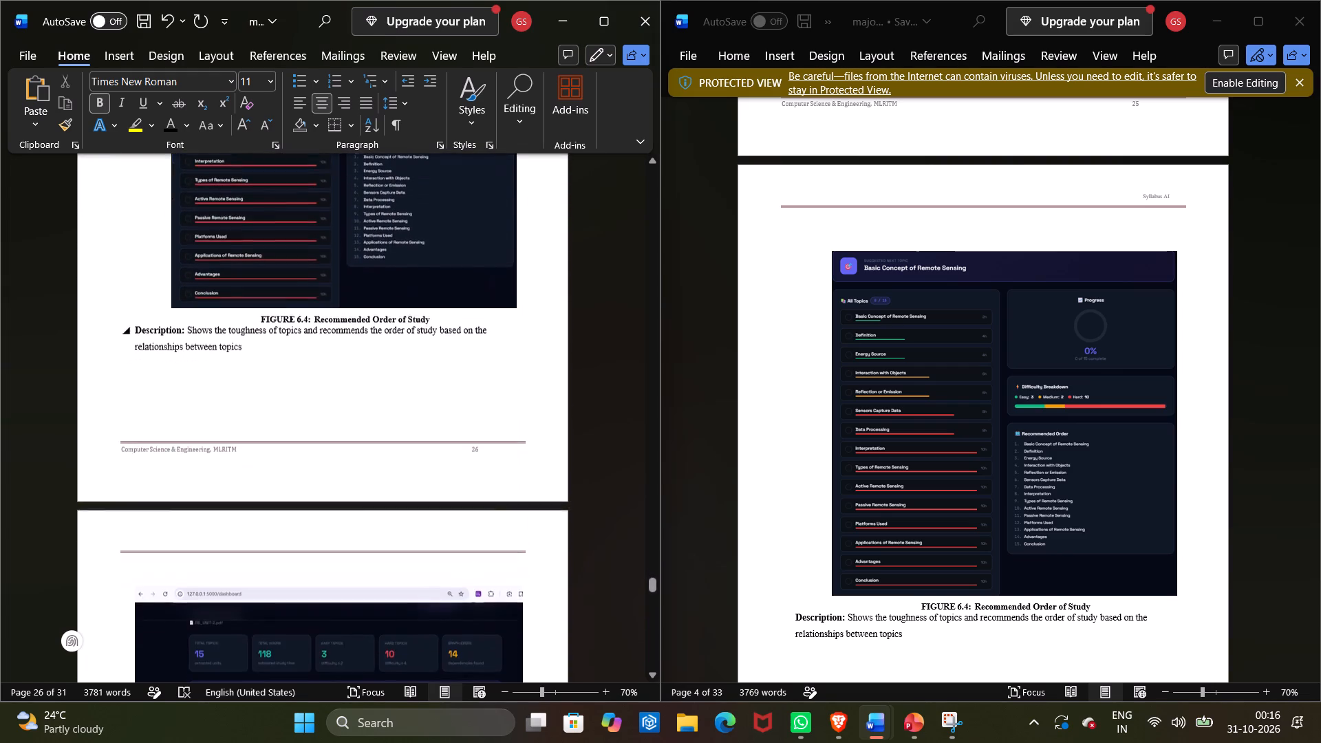
{"action": "scroll", "coordinate": [327, 332], "scroll_direction": "up", "scroll_amount": 2}
{"action": "scroll", "coordinate": [327, 332], "scroll_direction": "down", "scroll_amount": 1}
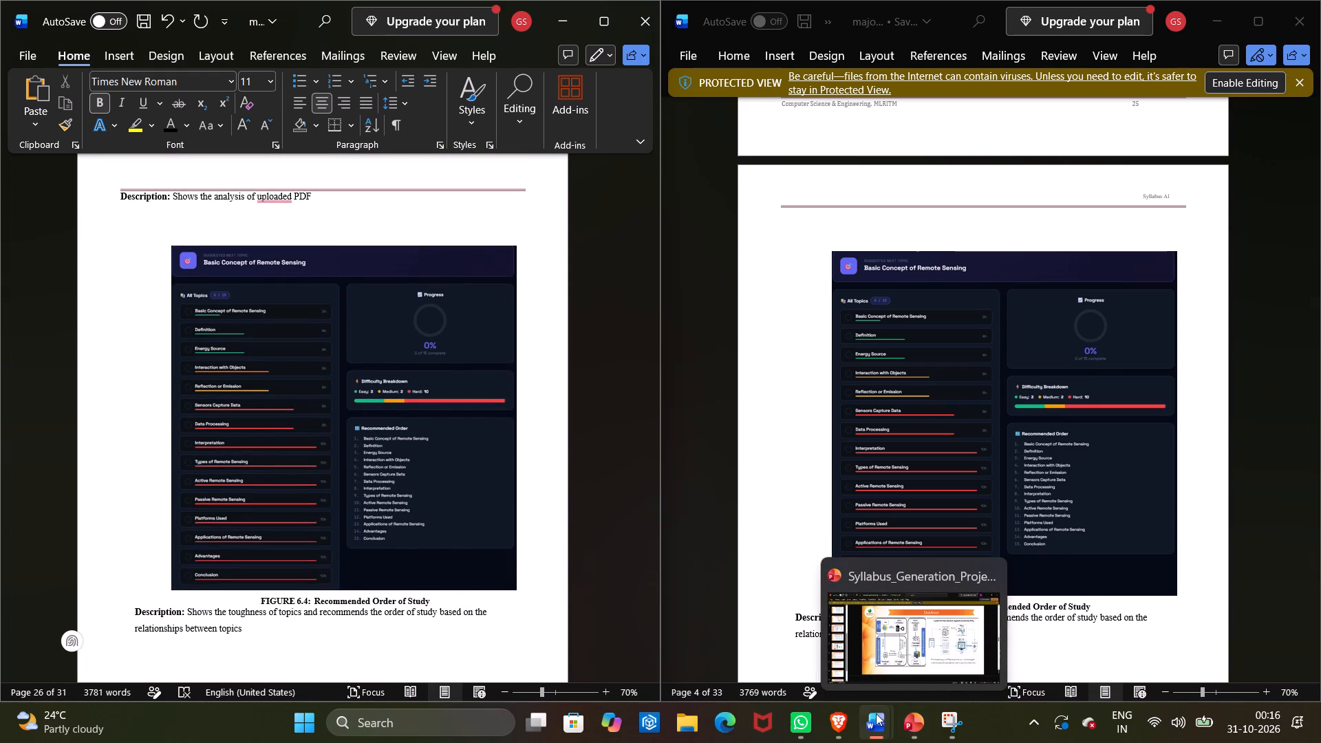
Switch to Brave, snip the compiler design syllabus page from the Syllabus Generation header through Course Overview, and copy the capture.
{"action": "left_click", "coordinate": [843, 720]}
{"action": "scroll", "coordinate": [678, 453], "scroll_direction": "up", "scroll_amount": 1}
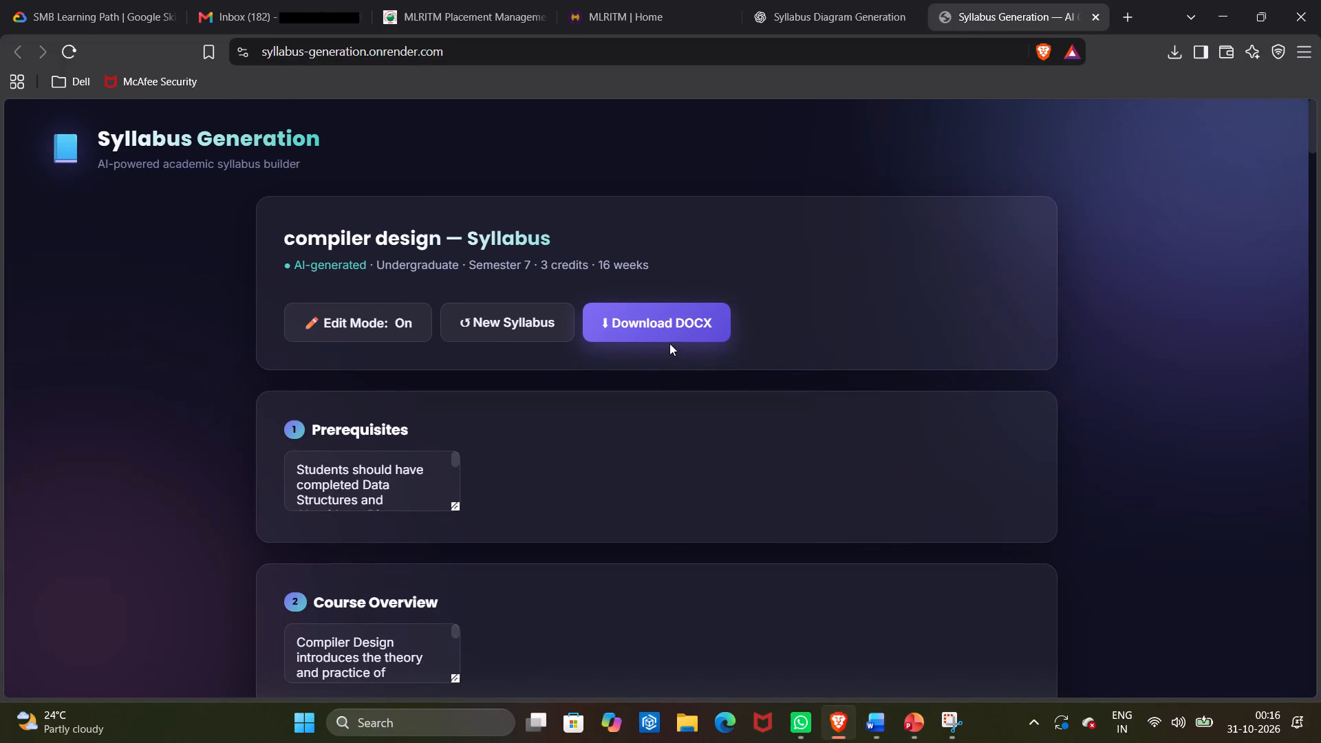
{"action": "scroll", "coordinate": [669, 343], "scroll_direction": "down", "scroll_amount": 1}
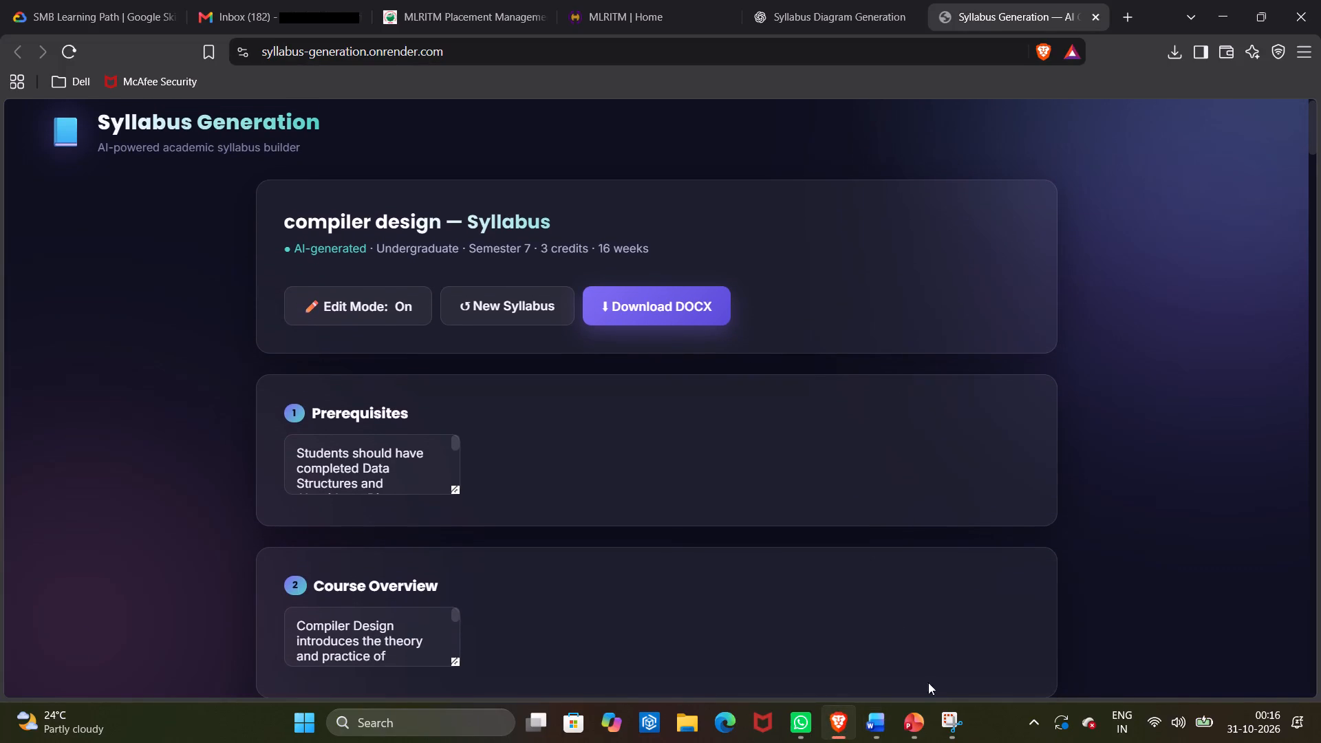
{"action": "left_click", "coordinate": [947, 720]}
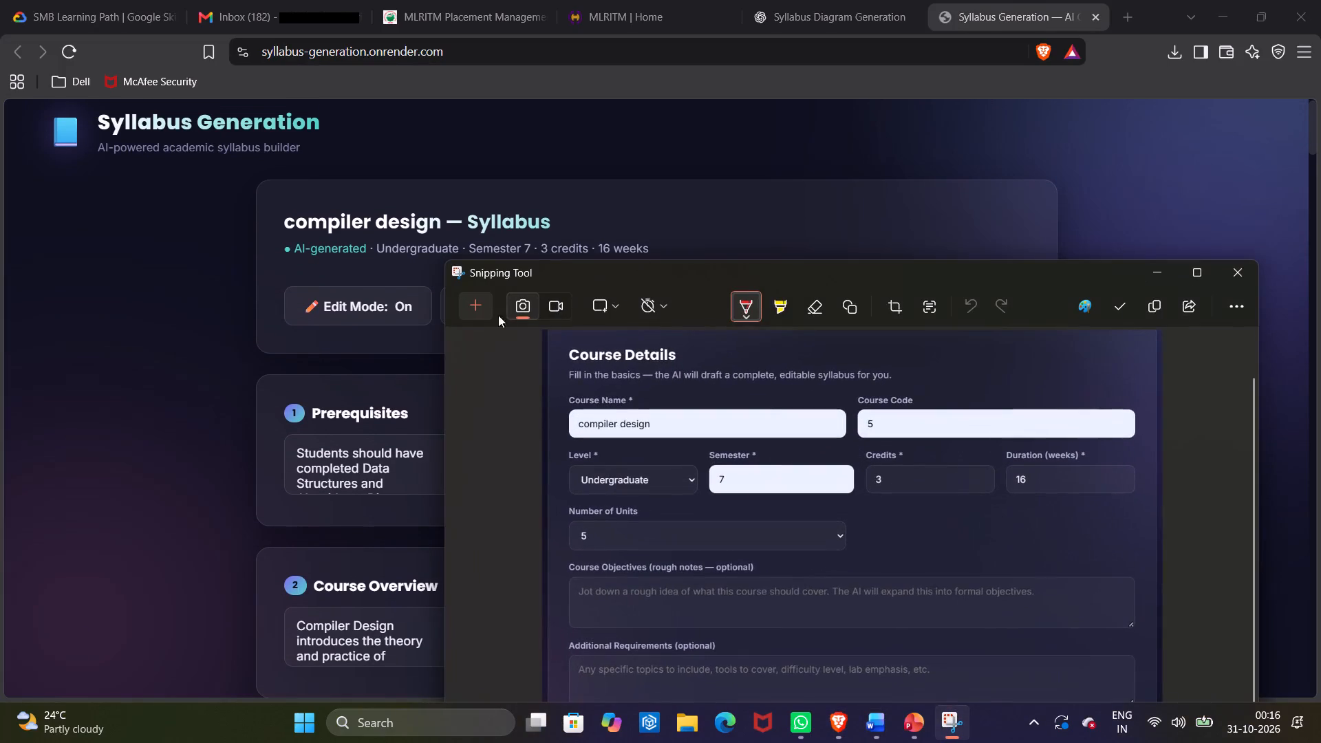
{"action": "left_click", "coordinate": [475, 309]}
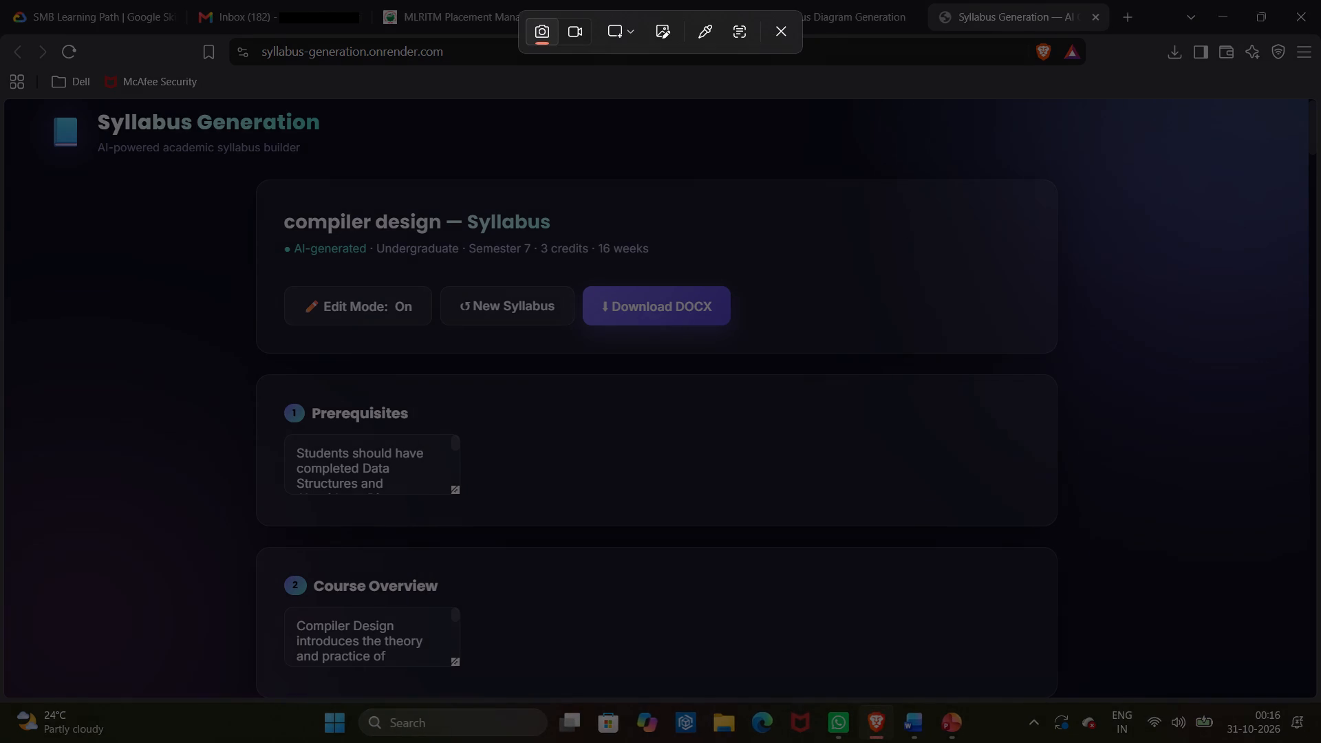
{"action": "left_click_drag", "start_coordinate": [43, 105], "coordinate": [900, 632]}
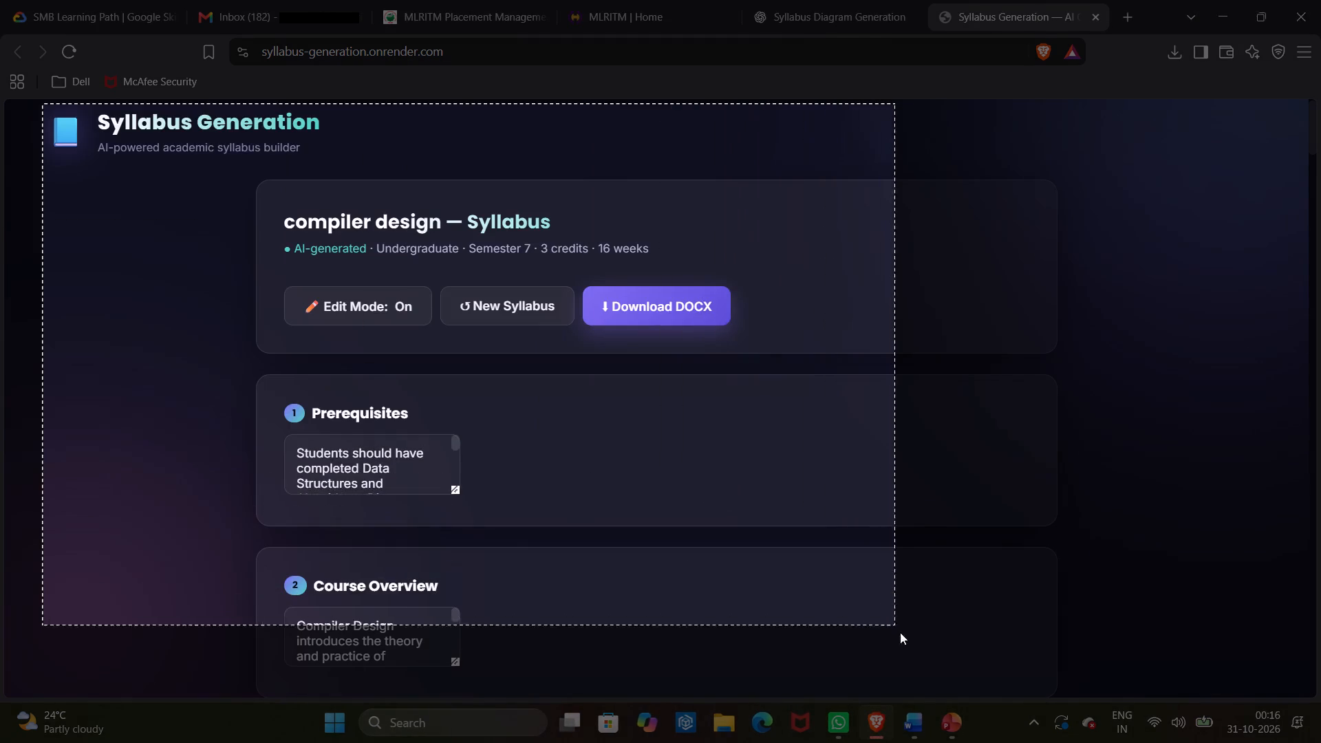
{"action": "left_click_drag", "start_coordinate": [900, 632], "coordinate": [1071, 691]}
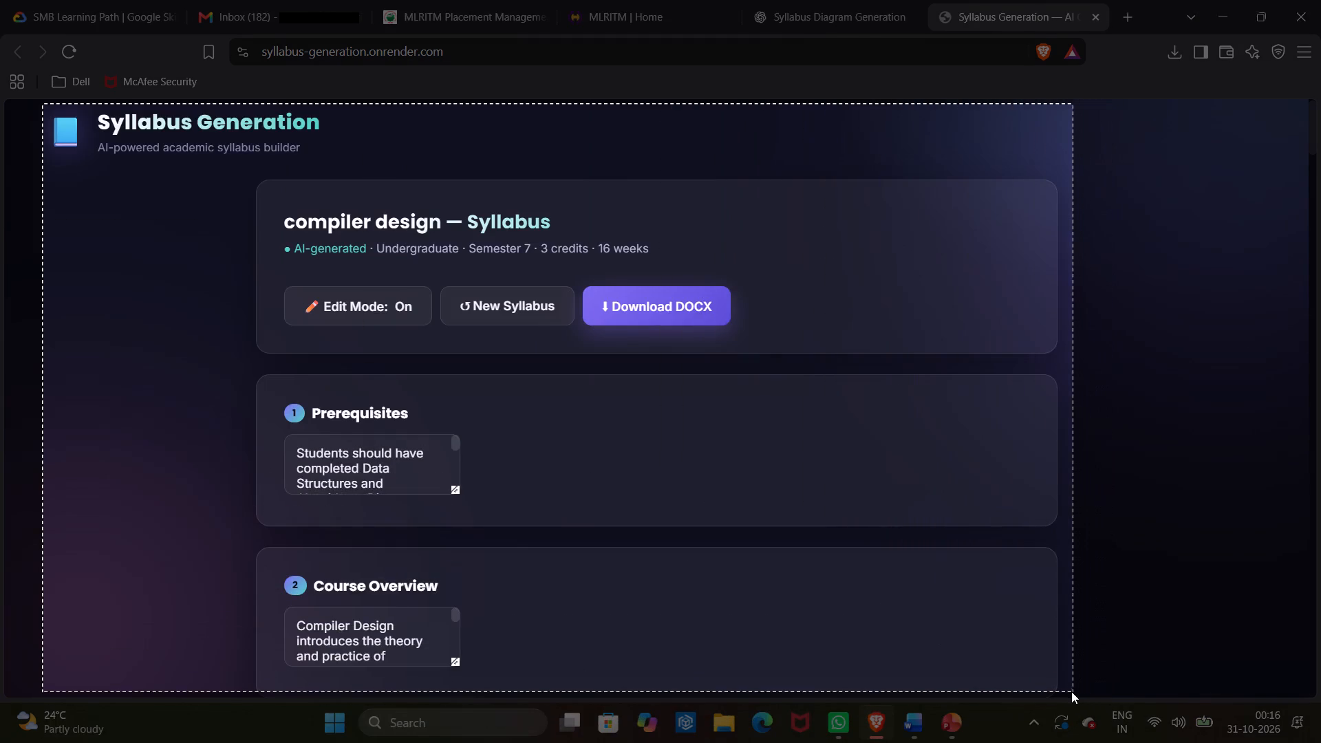
{"action": "left_click_drag", "start_coordinate": [1071, 691], "coordinate": [1061, 692]}
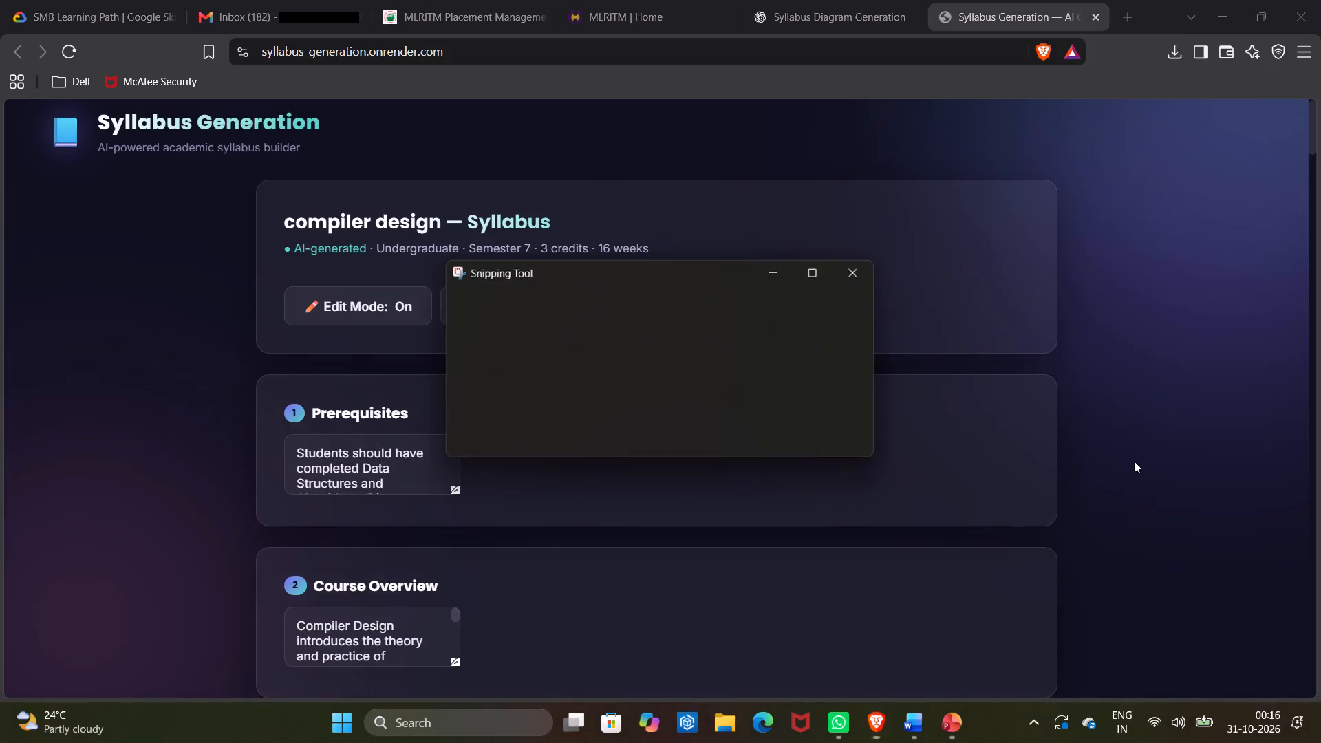
{"action": "left_click", "coordinate": [1157, 308]}
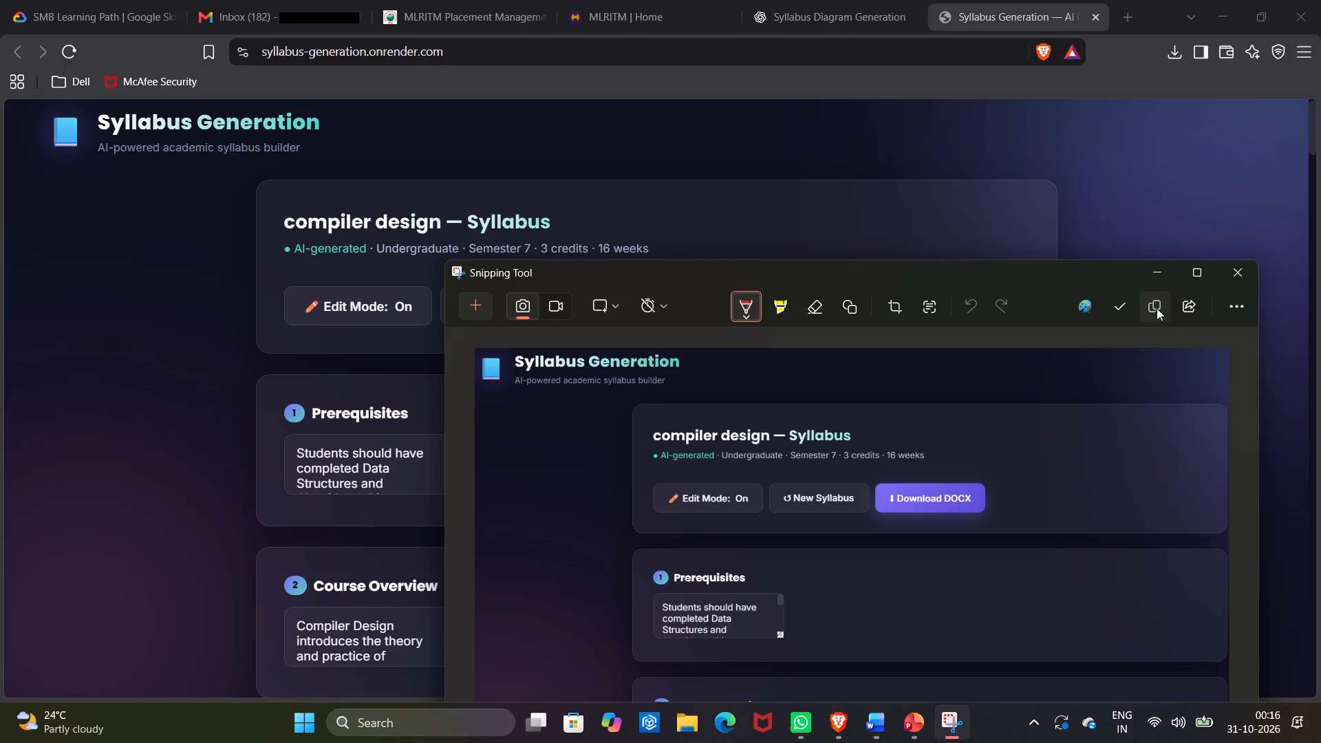
{"action": "left_click", "coordinate": [1152, 274]}
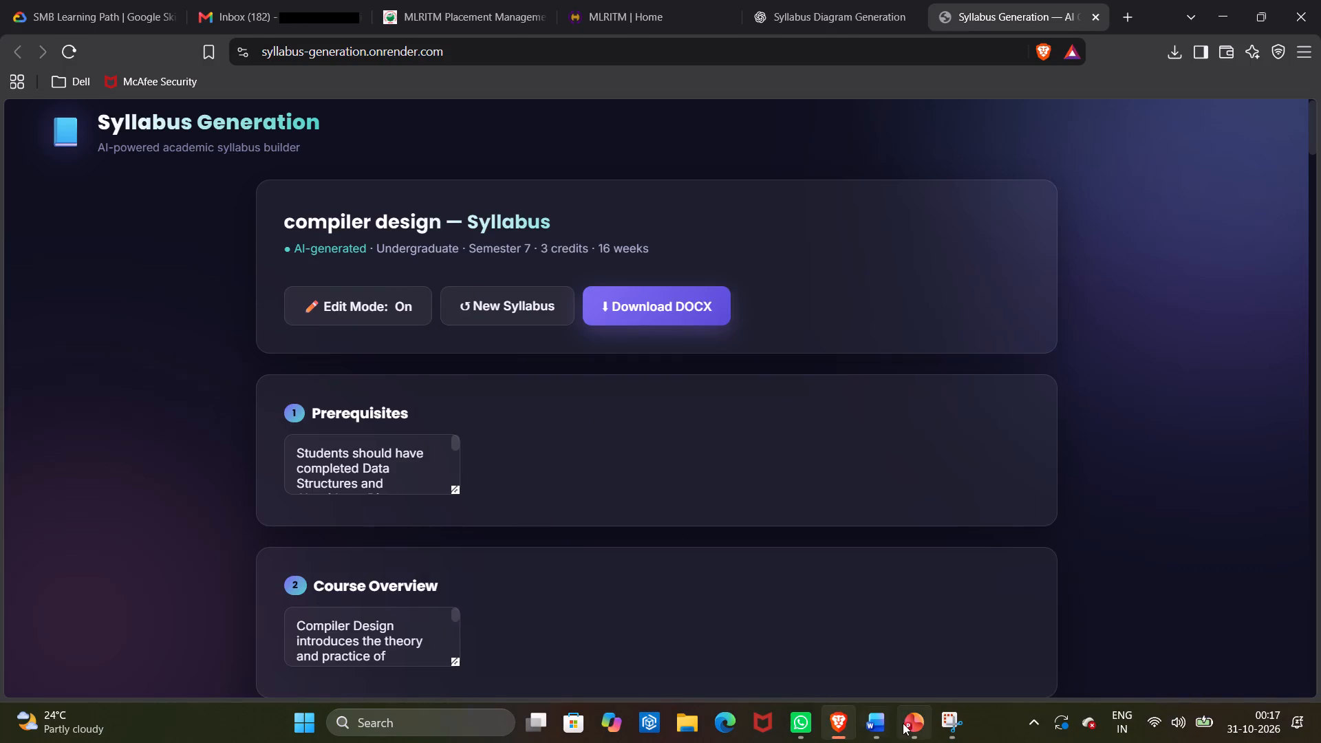
Switch to the Word report and replace the Remote Sensing screenshot above the Figure 6.4 caption with the copied syllabus capture.
{"action": "left_click", "coordinate": [766, 652]}
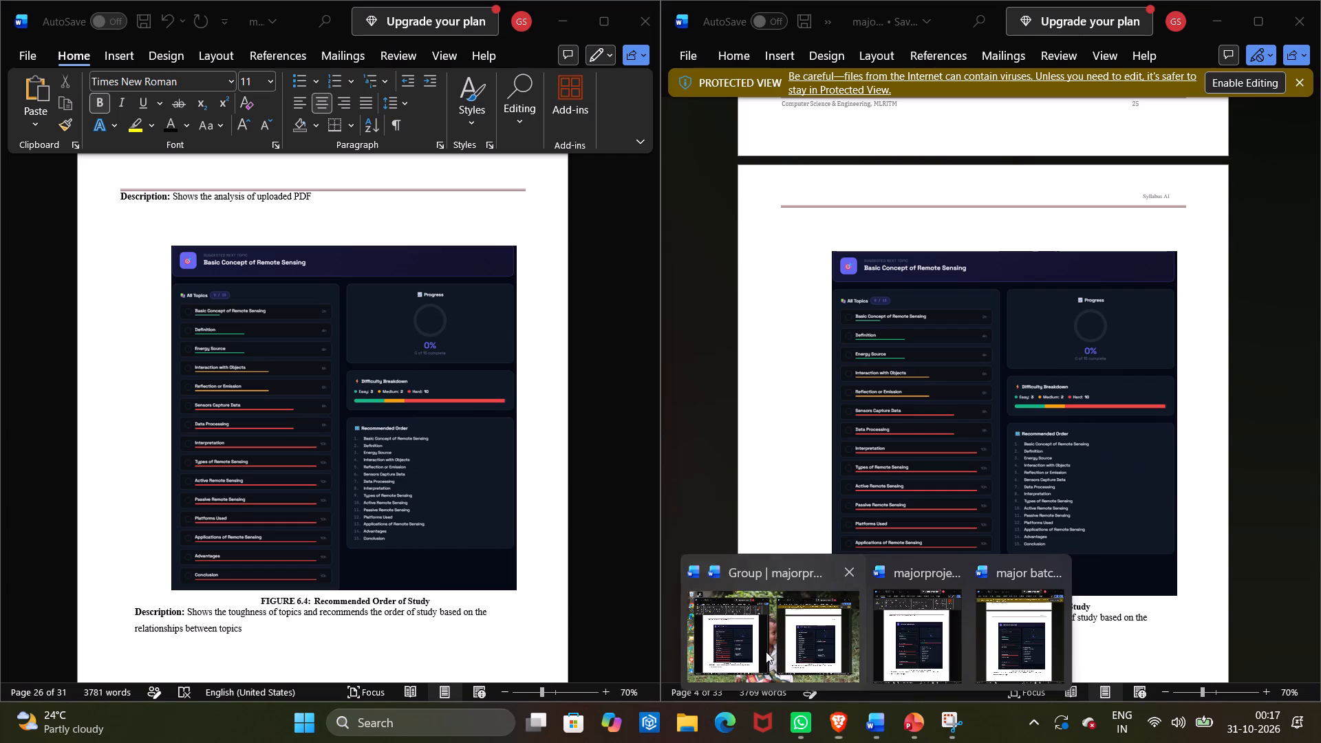
{"action": "scroll", "coordinate": [195, 292], "scroll_direction": "up", "scroll_amount": 1}
{"action": "left_click", "coordinate": [282, 394]}
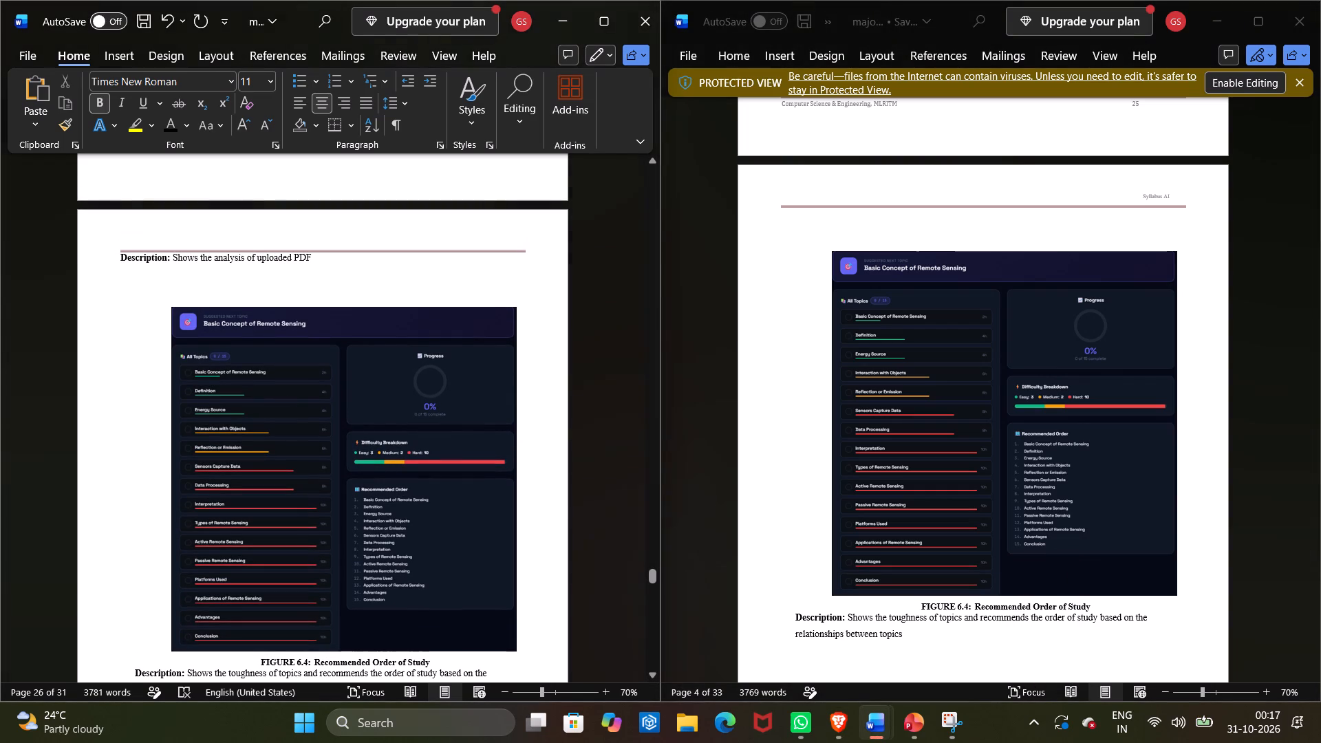
{"action": "left_click", "coordinate": [282, 394]}
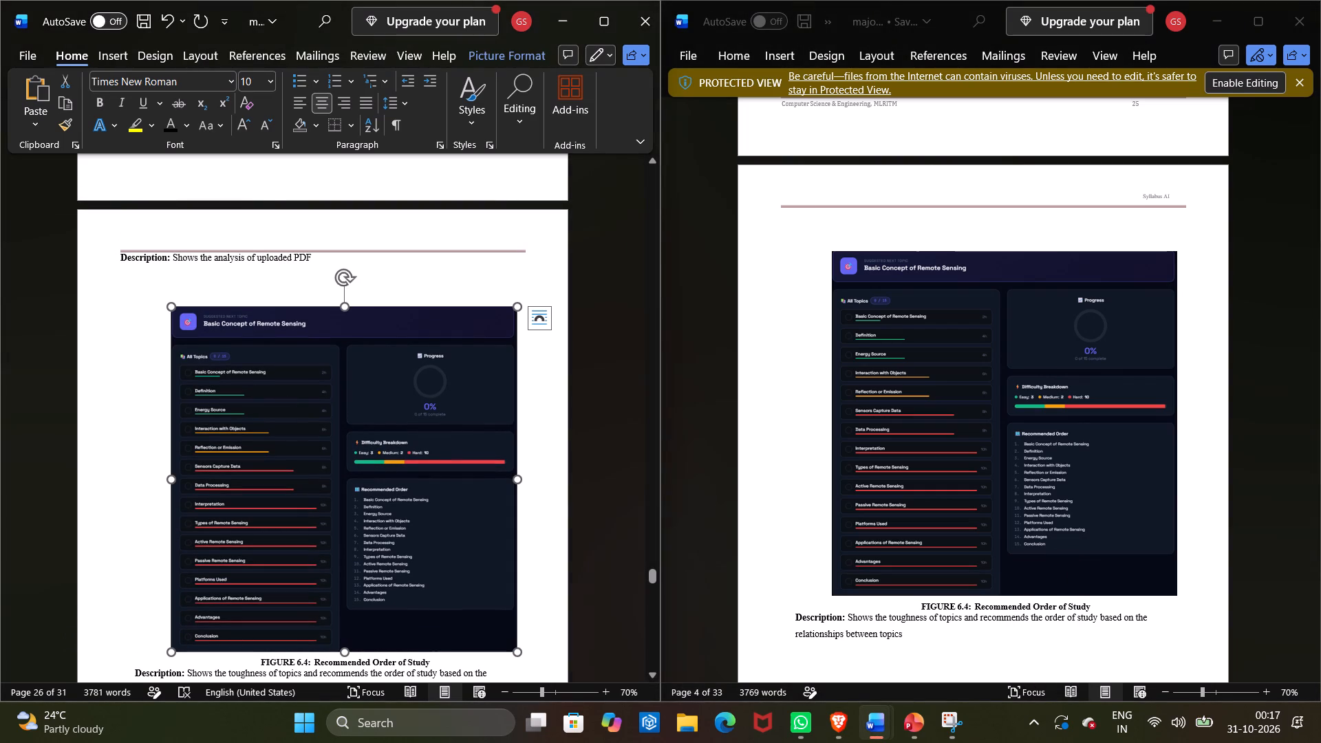
{"action": "key", "text": "Delete"}
{"action": "key", "text": "ctrl+v"}
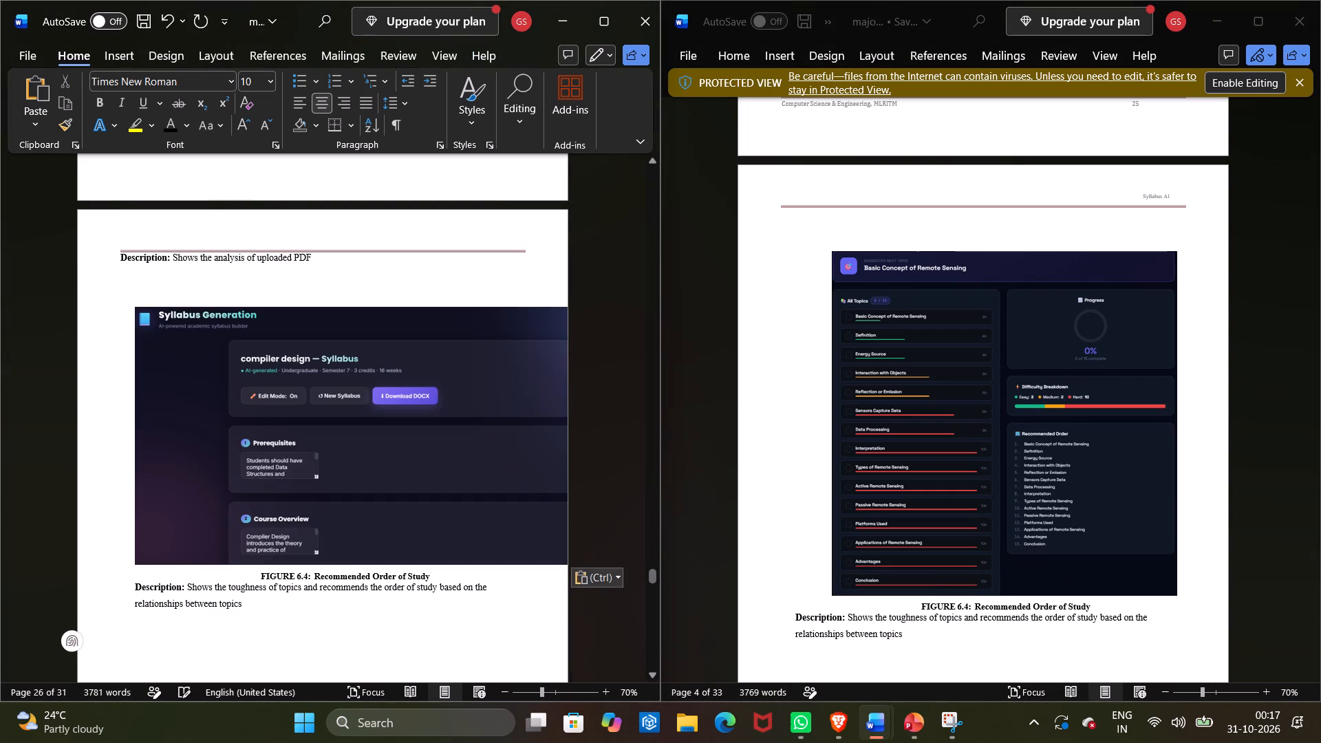
Shrink the pasted Figure 6.4 screenshot to fit within the page width, and stretch it slightly taller.
{"action": "left_click", "coordinate": [147, 541]}
{"action": "left_click_drag", "start_coordinate": [133, 566], "coordinate": [178, 504]}
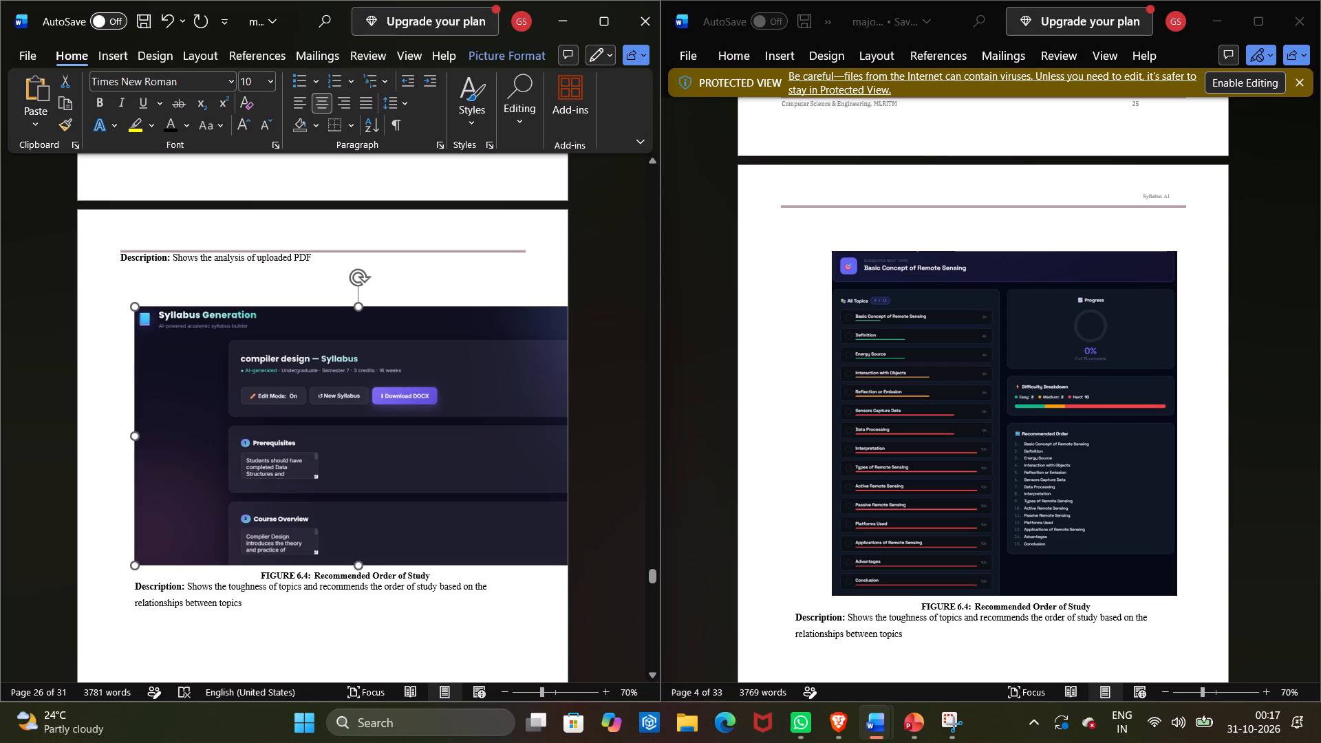
{"action": "left_click_drag", "start_coordinate": [178, 504], "coordinate": [180, 428]}
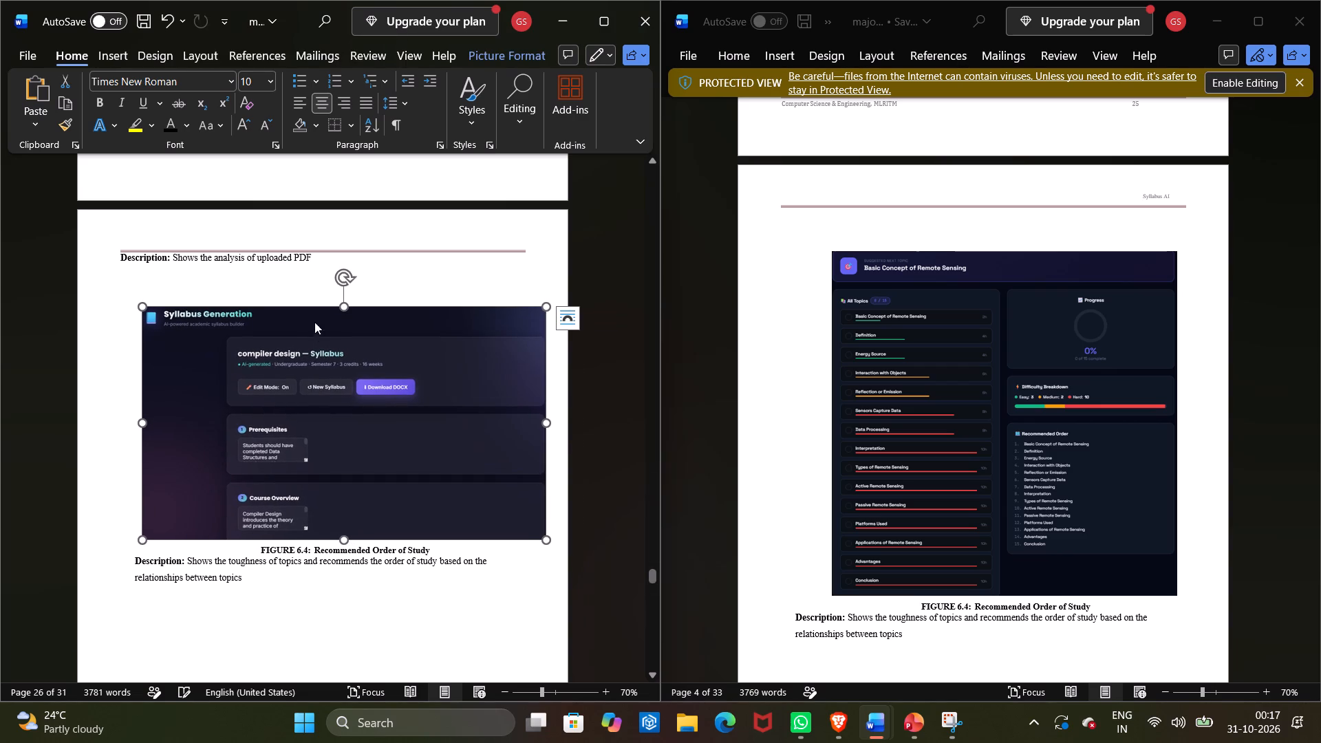
{"action": "left_click_drag", "start_coordinate": [347, 305], "coordinate": [336, 274]}
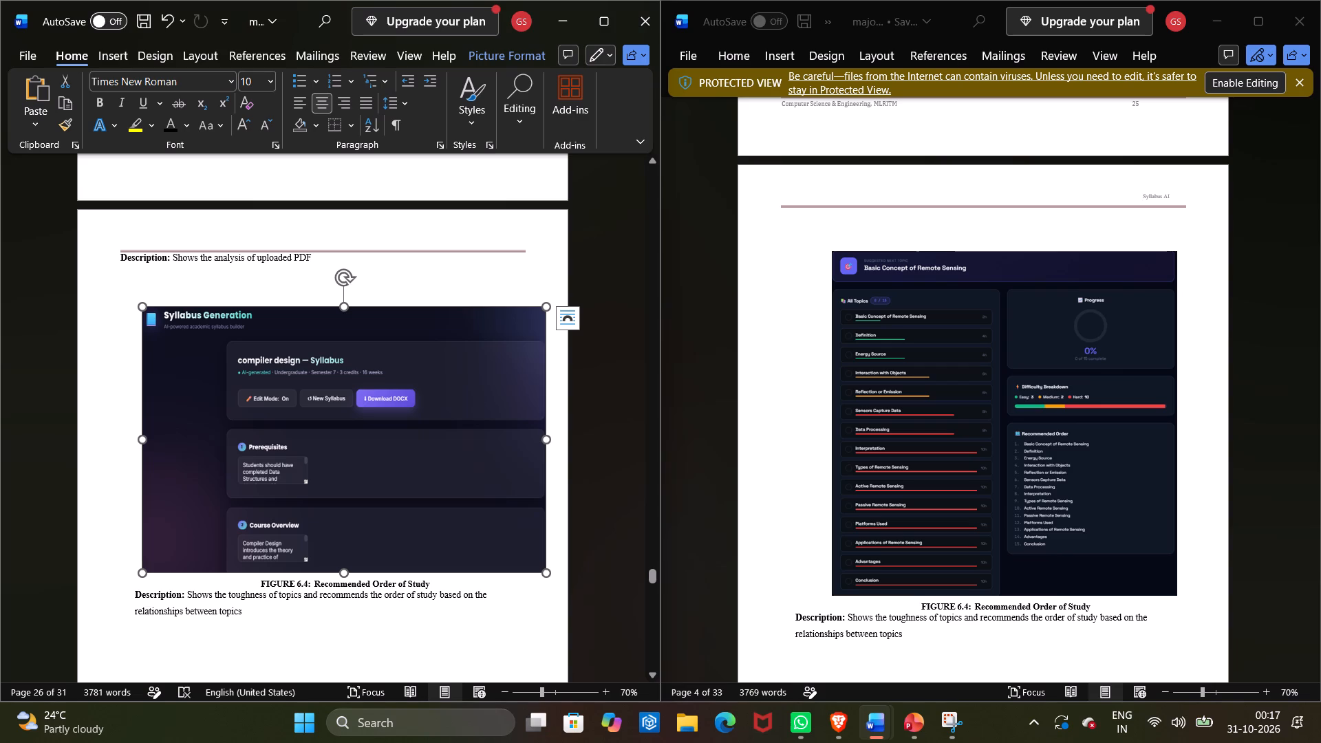
{"action": "scroll", "coordinate": [312, 492], "scroll_direction": "down", "scroll_amount": 1}
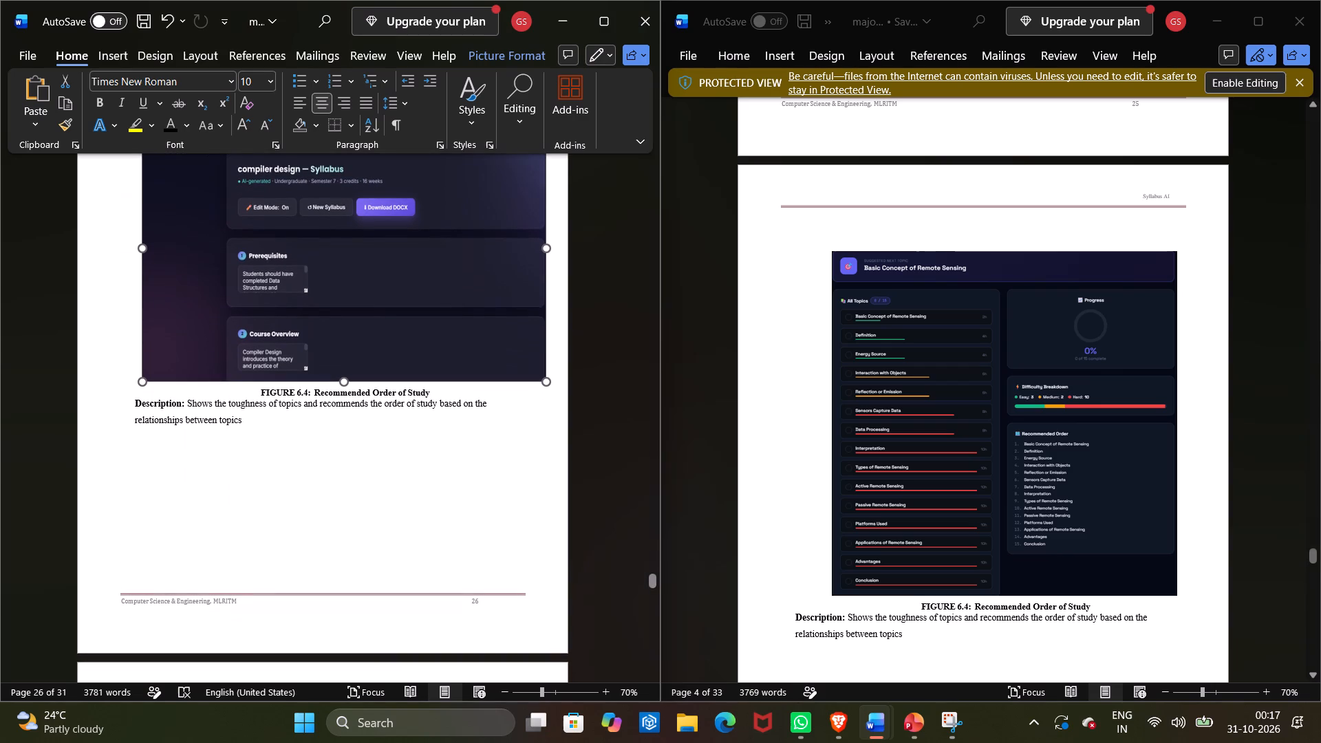
{"action": "scroll", "coordinate": [444, 376], "scroll_direction": "up", "scroll_amount": 1}
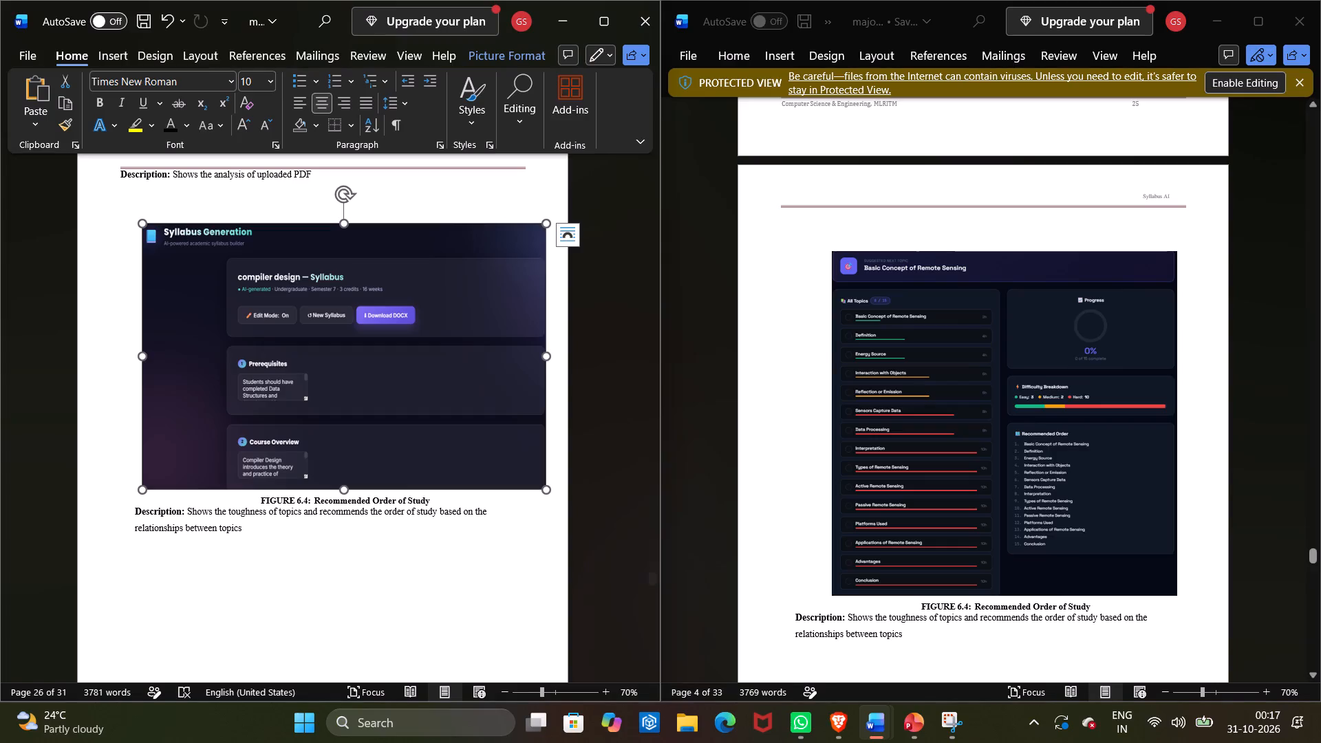
Switch to Brave and examine the generated compiler design syllabus from its header through the Course Objectives and Course Outcomes sections.
{"action": "left_click", "coordinate": [840, 721]}
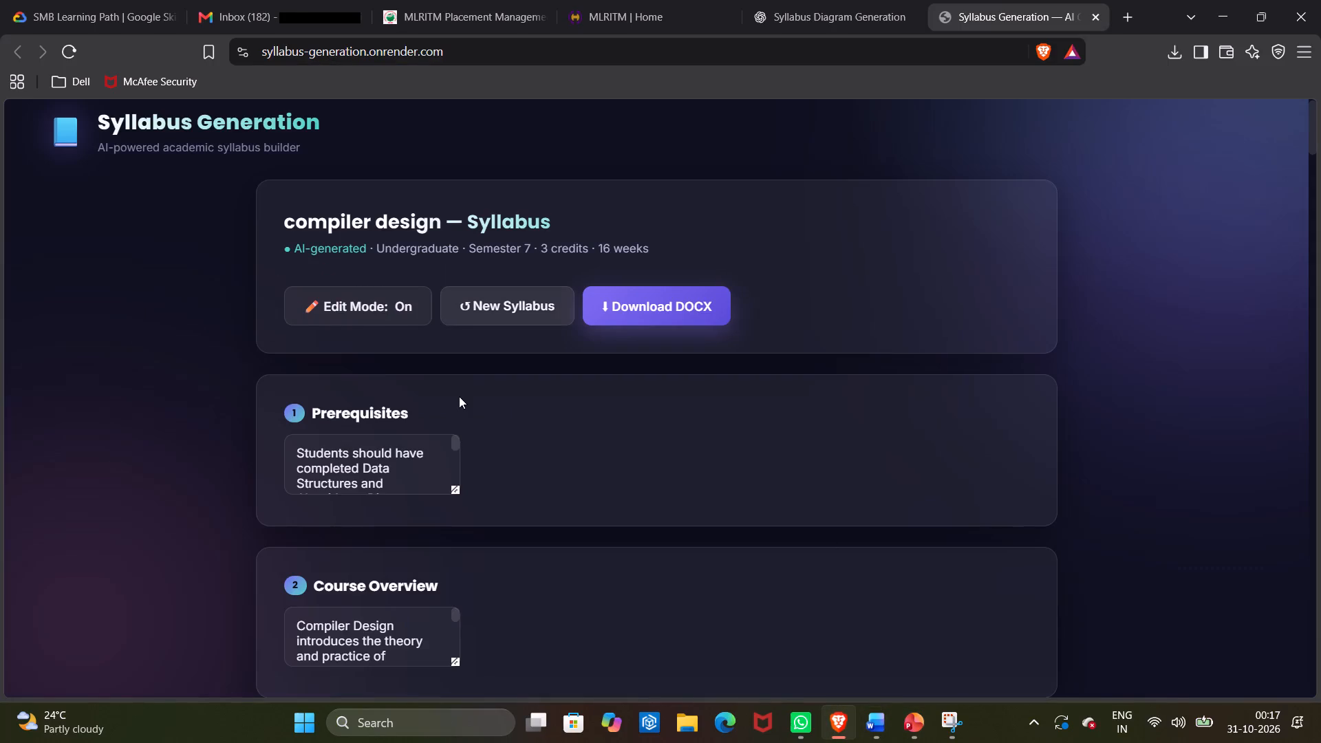
{"action": "scroll", "coordinate": [459, 396], "scroll_direction": "down", "scroll_amount": 1}
{"action": "scroll", "coordinate": [588, 525], "scroll_direction": "down", "scroll_amount": 9}
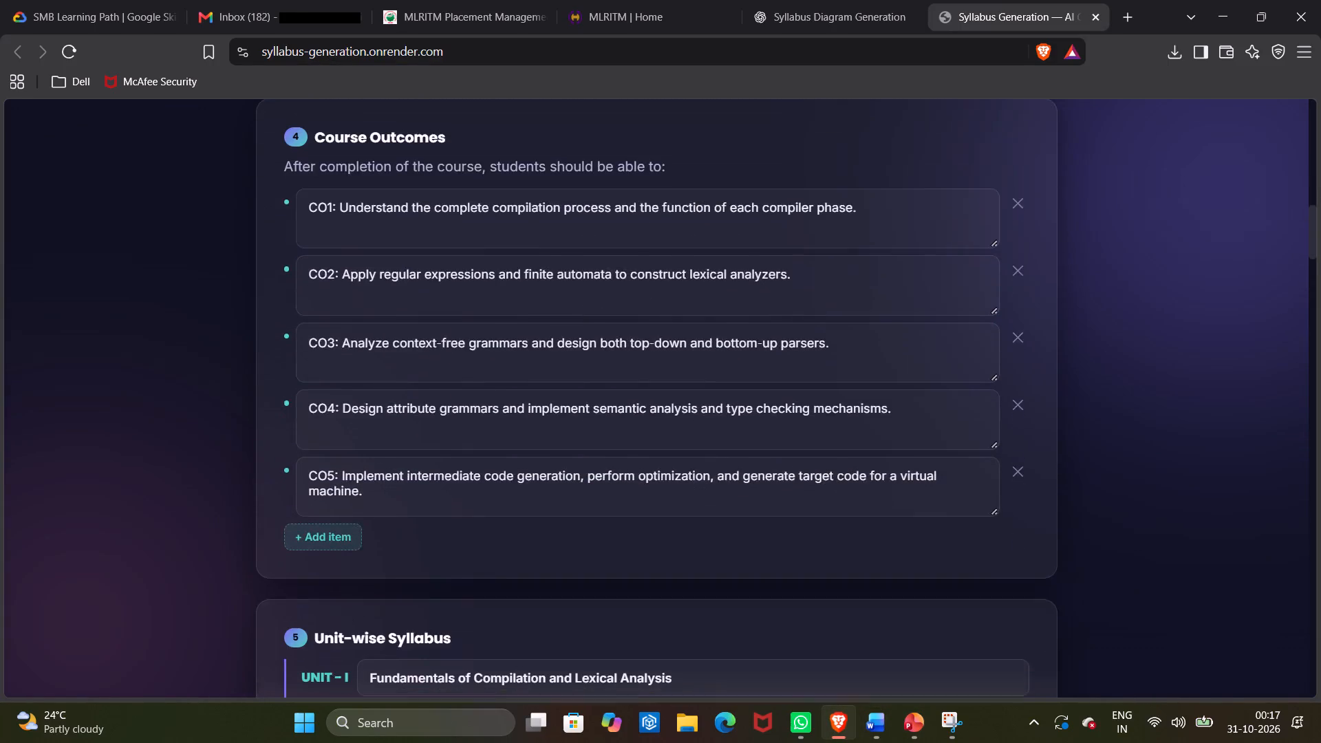
{"action": "scroll", "coordinate": [588, 525], "scroll_direction": "down", "scroll_amount": 1}
{"action": "scroll", "coordinate": [588, 525], "scroll_direction": "up", "scroll_amount": 9}
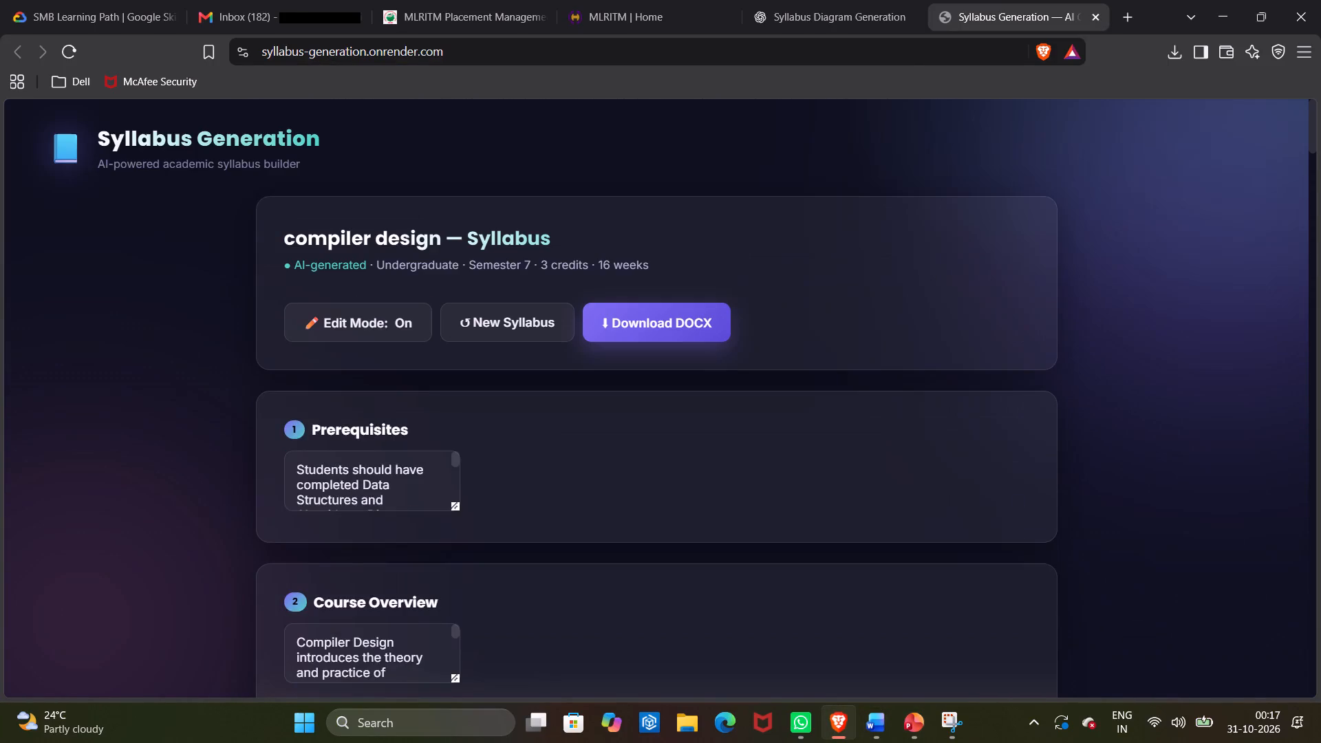
{"action": "scroll", "coordinate": [589, 619], "scroll_direction": "down", "scroll_amount": 3}
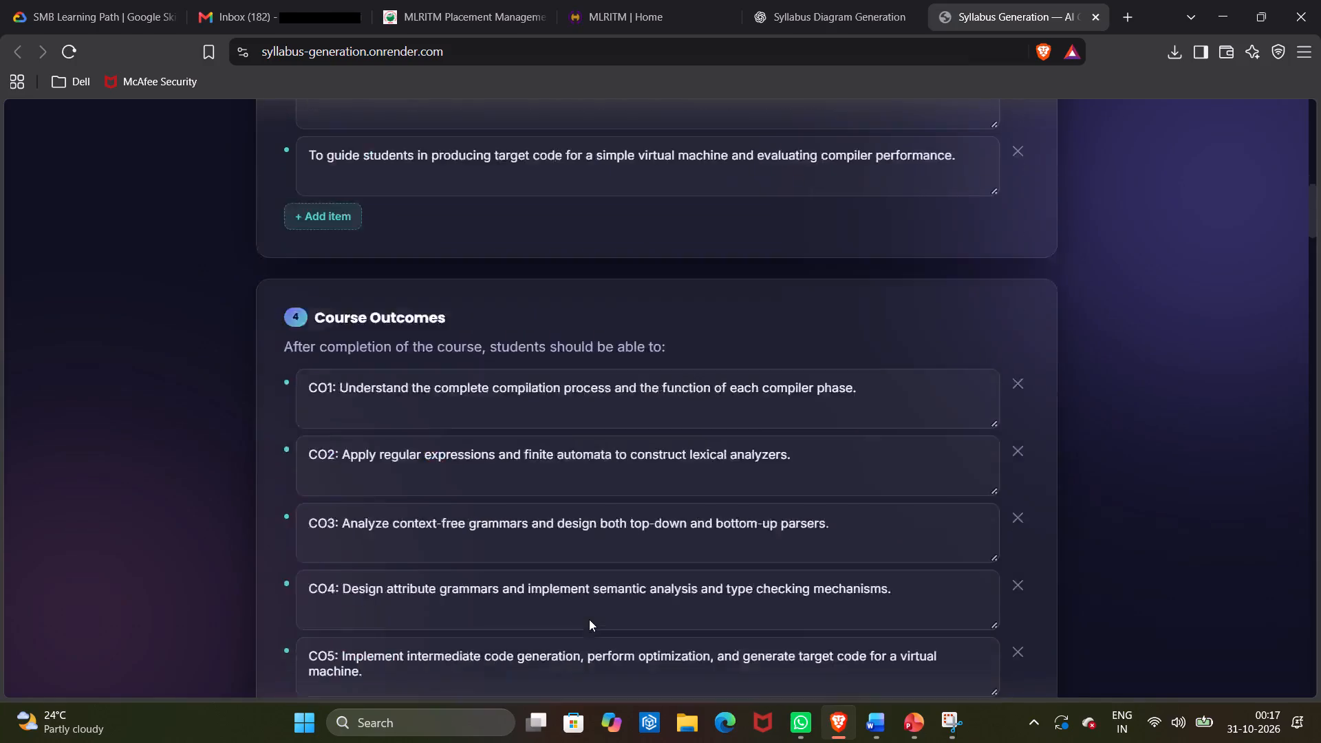
{"action": "scroll", "coordinate": [589, 619], "scroll_direction": "down", "scroll_amount": 5}
{"action": "scroll", "coordinate": [548, 495], "scroll_direction": "down", "scroll_amount": 4}
{"action": "scroll", "coordinate": [548, 495], "scroll_direction": "up", "scroll_amount": 8}
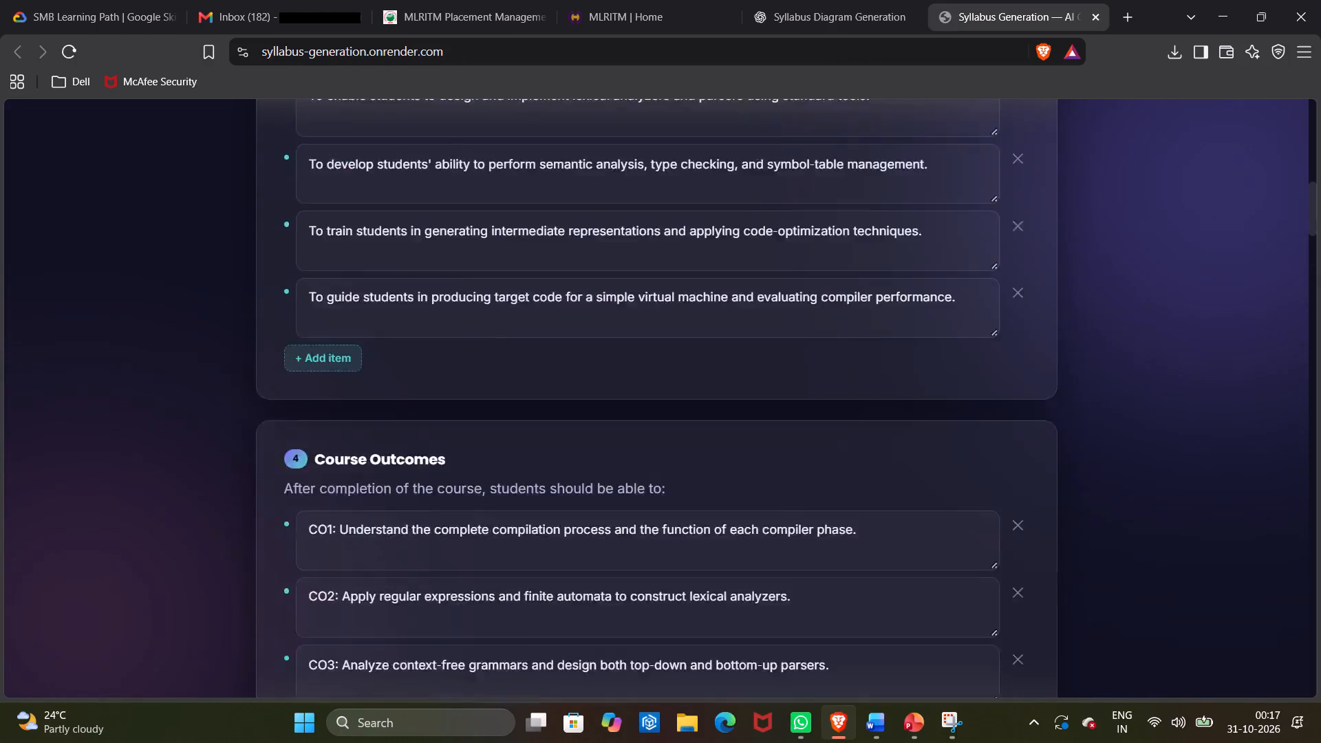
{"action": "scroll", "coordinate": [548, 495], "scroll_direction": "up", "scroll_amount": 8}
Switch to the Word report and replace the Figure 6.4 caption title "Recommended Order of Study" with "UPDATED SYLLABUS".
{"action": "left_click", "coordinate": [835, 712]}
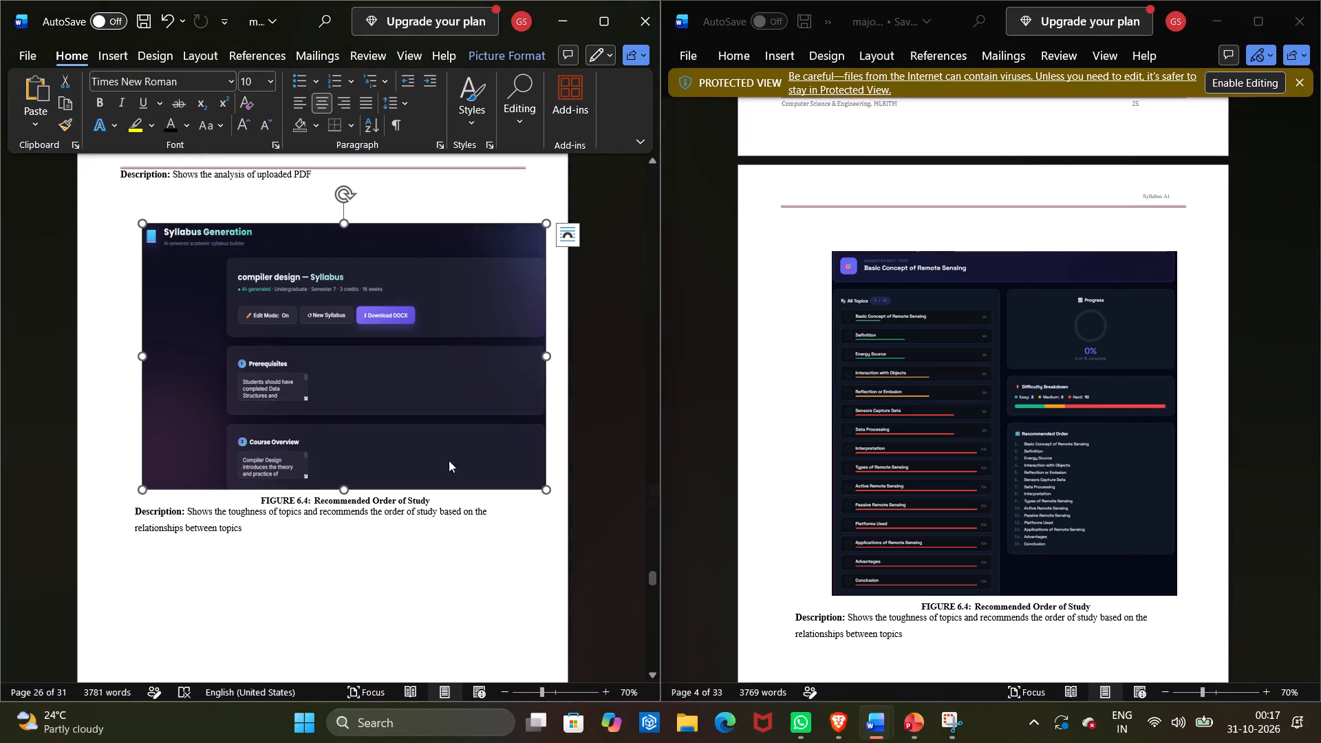
{"action": "left_click", "coordinate": [434, 490]}
{"action": "left_click", "coordinate": [436, 499]}
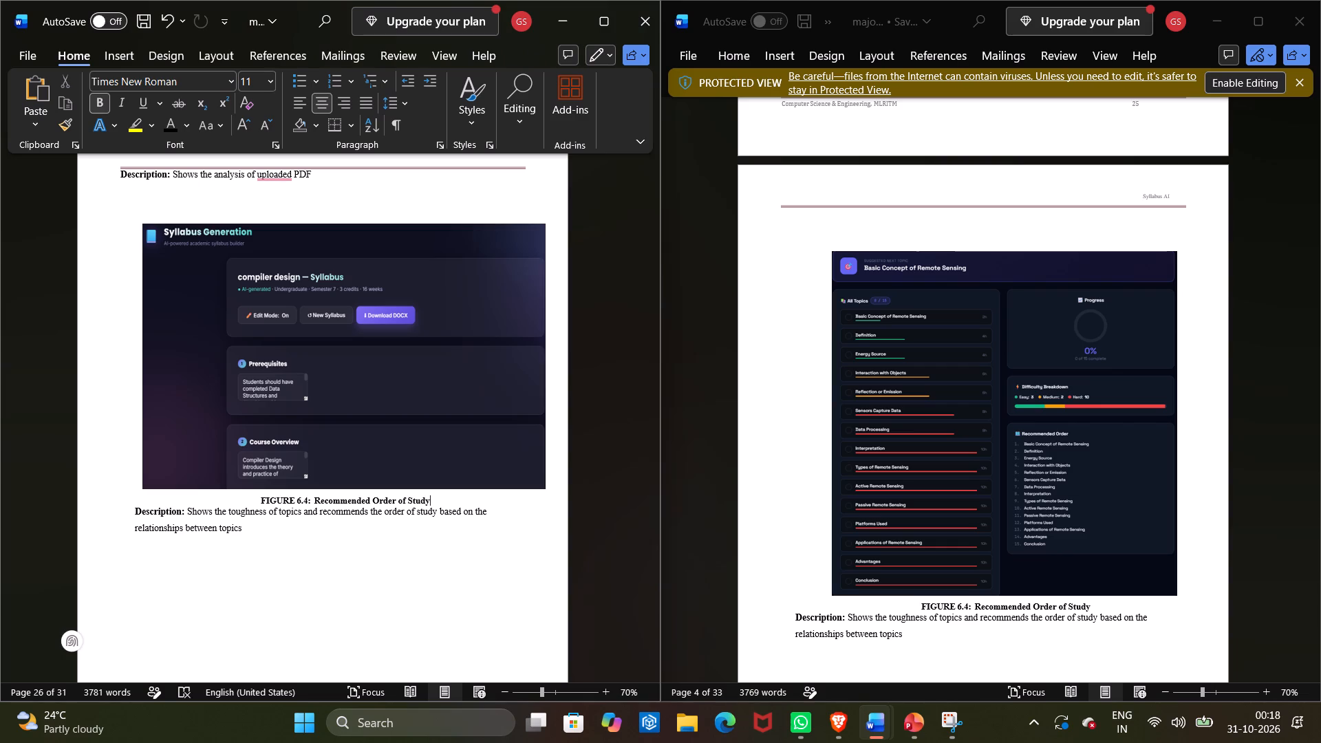
{"action": "key", "text": "BackSpace"}
{"action": "key", "text": "BackSpace"}
{"action": "key", "text": "BackSpace"}
{"action": "key", "text": "BackSpace"}
{"action": "key", "text": "BackSpace"}
{"action": "key", "text": "BackSpace"}
{"action": "key", "text": "BackSpace"}
{"action": "key", "text": "BackSpace"}
{"action": "key", "text": "BackSpace"}
{"action": "key", "text": "BackSpace"}
{"action": "key", "text": "BackSpace"}
{"action": "key", "text": "BackSpace"}
{"action": "key", "text": "BackSpace"}
{"action": "key", "text": "BackSpace"}
{"action": "key", "text": "BackSpace"}
{"action": "key", "text": "BackSpace"}
{"action": "key", "text": "BackSpace"}
{"action": "key", "text": "BackSpace"}
{"action": "key", "text": "BackSpace"}
{"action": "key", "text": "BackSpace"}
{"action": "key", "text": "BackSpace"}
{"action": "key", "text": "BackSpace"}
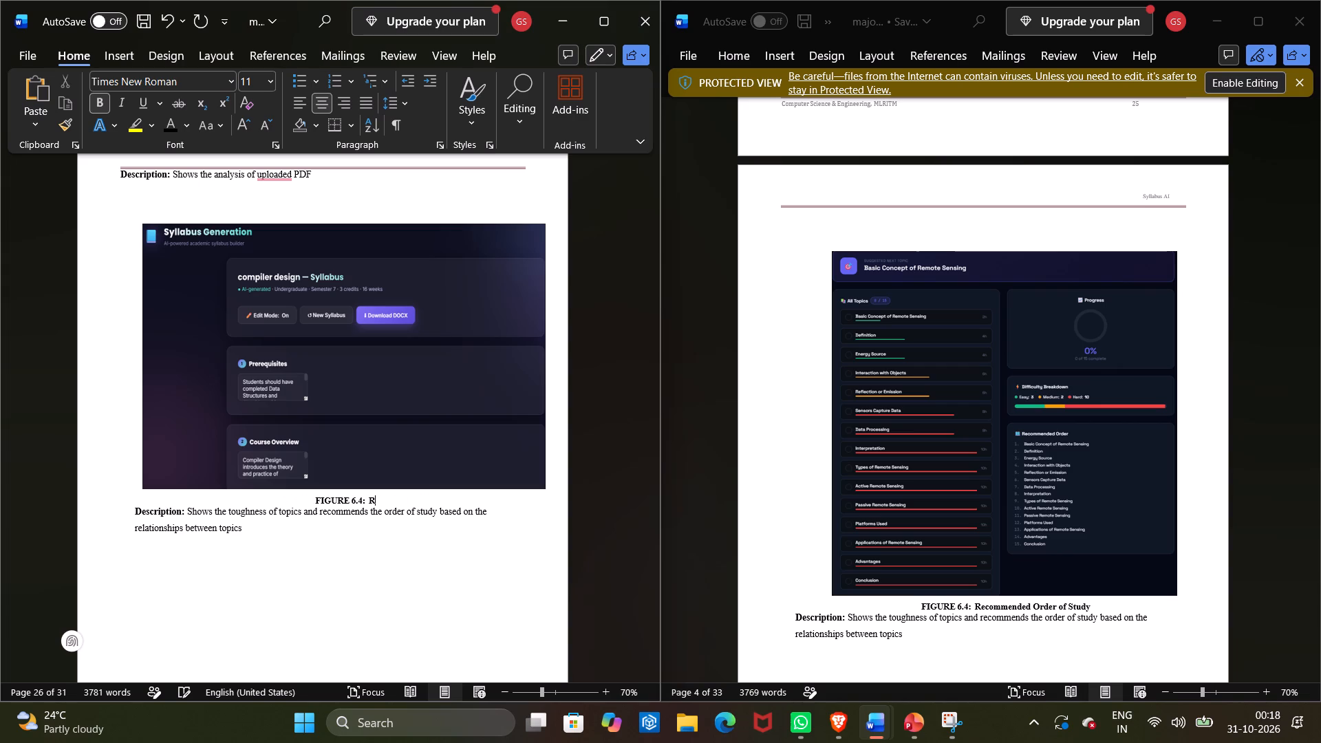
{"action": "key", "text": "BackSpace"}
{"action": "type", "text": "UPDATED SY"}
{"action": "type", "text": "LLABUS"}
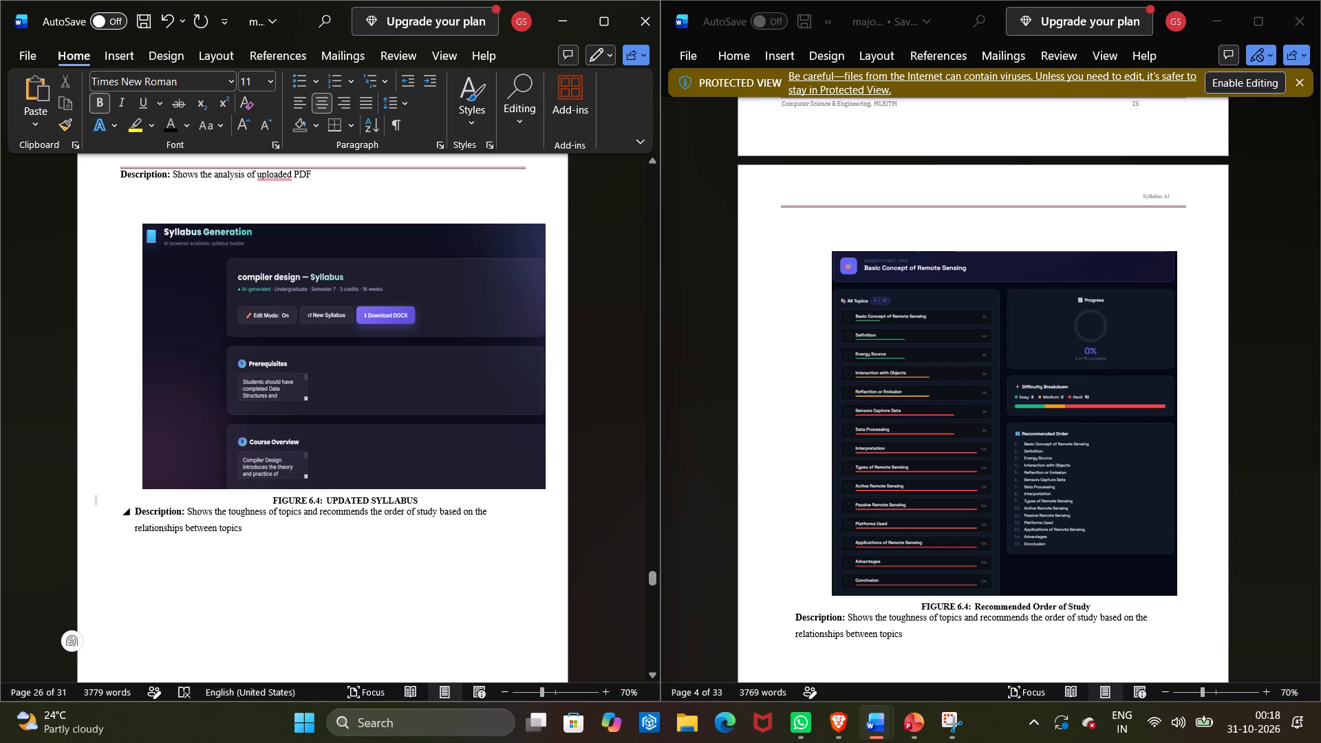
Delete the Figure 6.4 description text about topic toughness and study order, keeping the "Description:" label.
{"action": "scroll", "coordinate": [303, 529], "scroll_direction": "down", "scroll_amount": 2}
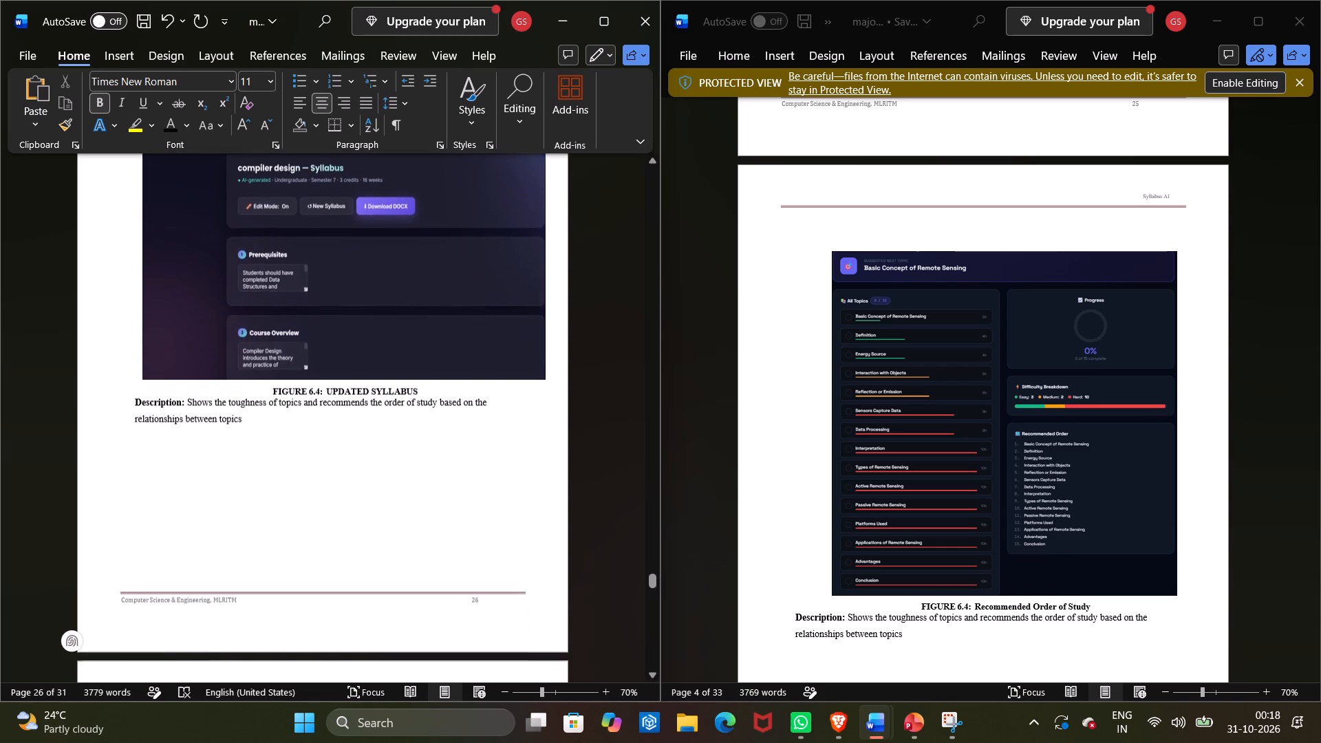
{"action": "scroll", "coordinate": [303, 529], "scroll_direction": "down", "scroll_amount": 1}
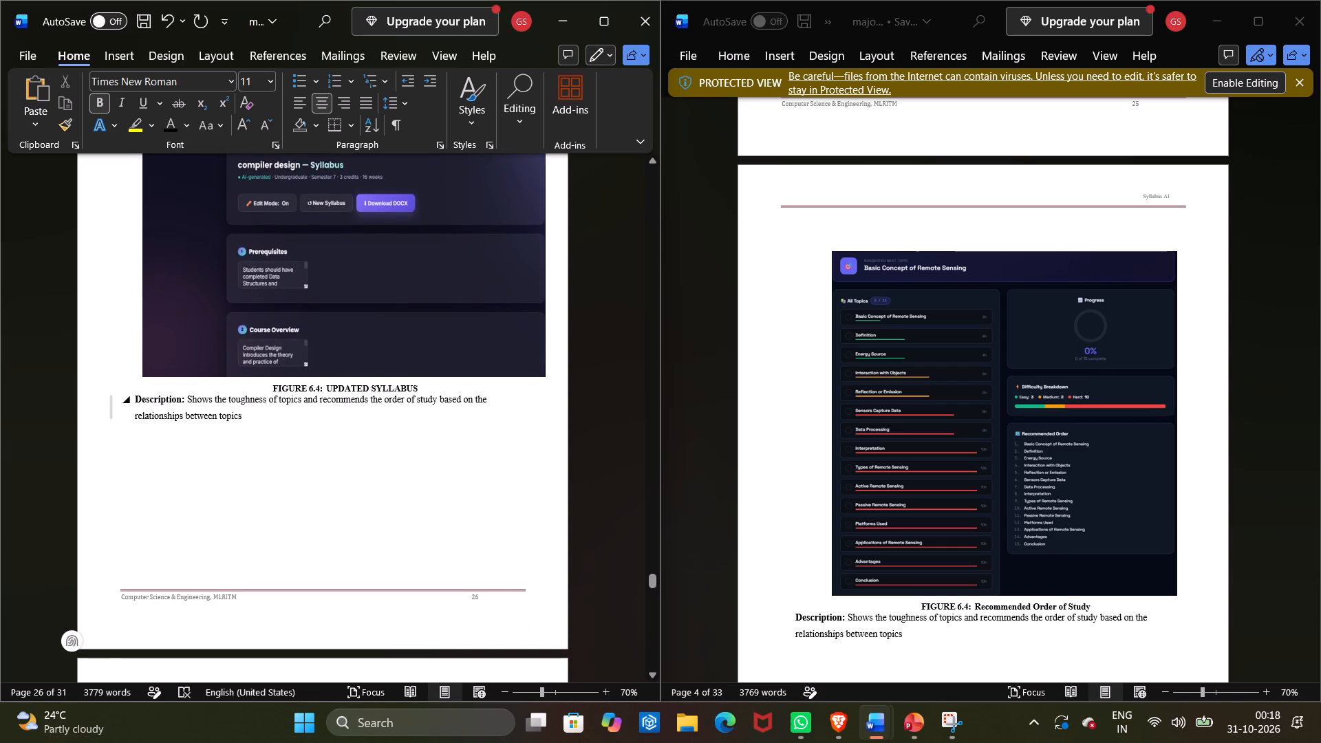
{"action": "left_click_drag", "start_coordinate": [187, 396], "coordinate": [235, 413]}
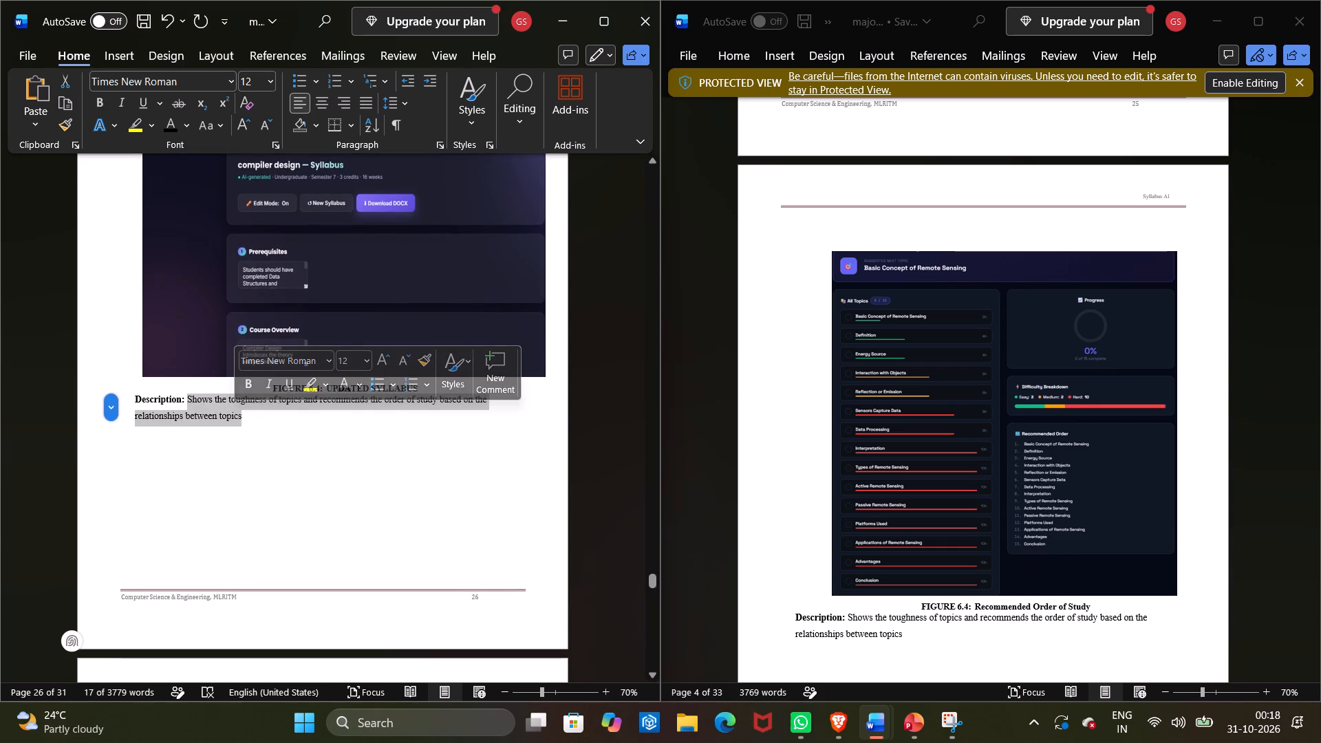
{"action": "key", "text": "BackSpace"}
{"action": "scroll", "coordinate": [819, 548], "scroll_direction": "down", "scroll_amount": 1}
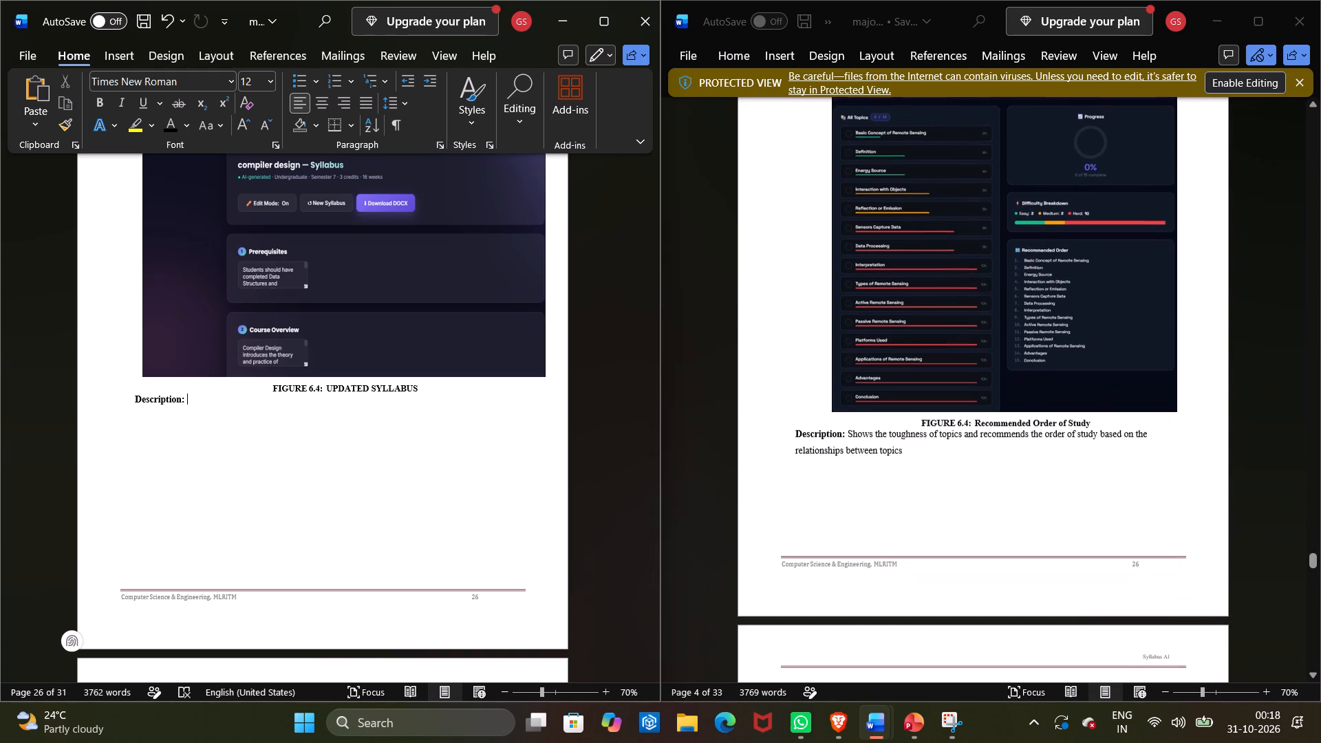
{"action": "scroll", "coordinate": [208, 415], "scroll_direction": "up", "scroll_amount": 1}
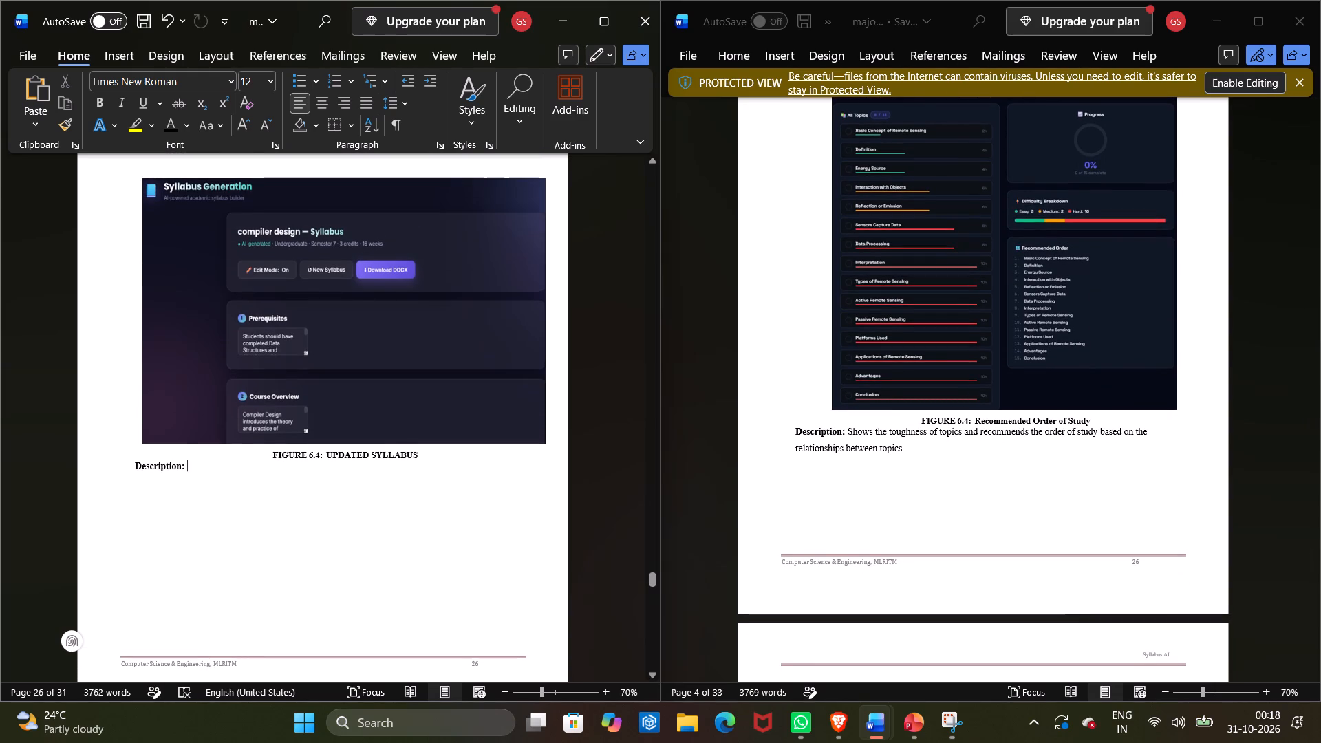
{"action": "scroll", "coordinate": [208, 415], "scroll_direction": "up", "scroll_amount": 1}
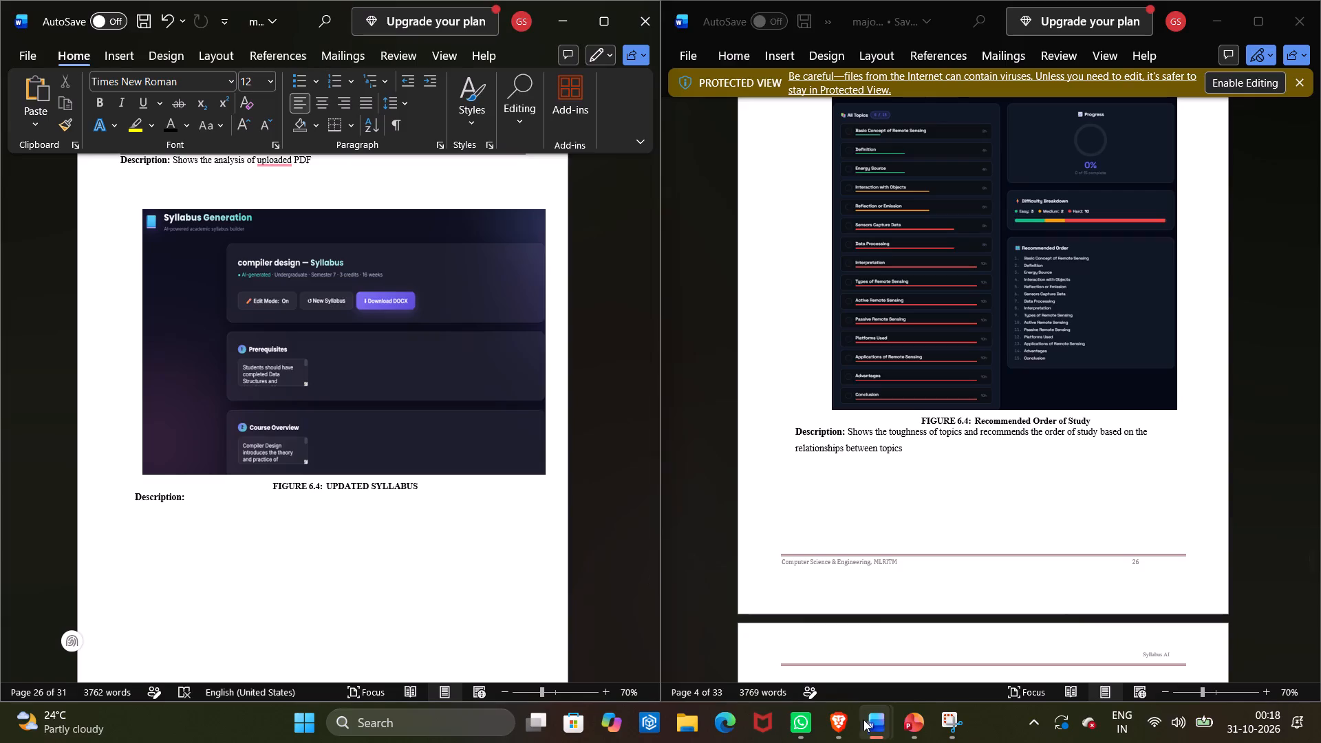
Switch to Brave and review the compiler design syllabus, from Prerequisites through the unit-wise topics, assignments and test questions.
{"action": "left_click", "coordinate": [826, 735]}
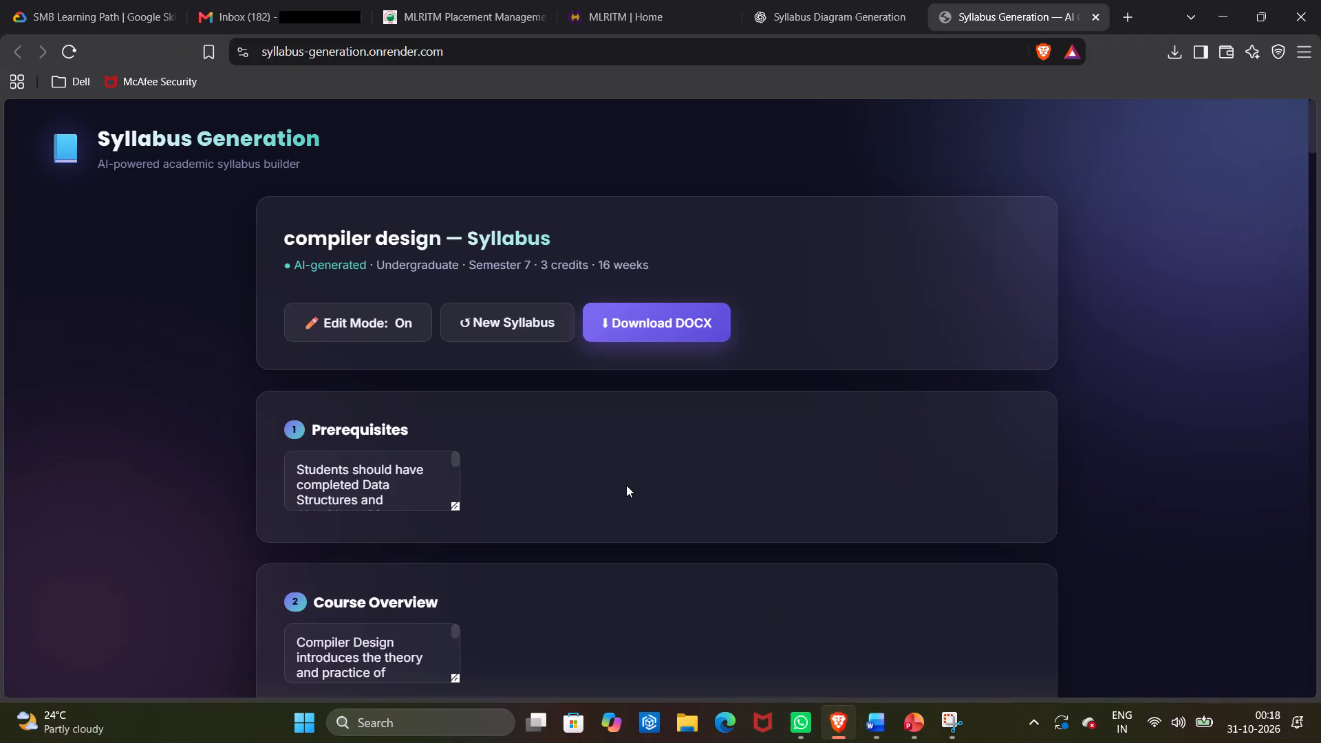
{"action": "scroll", "coordinate": [626, 485], "scroll_direction": "down", "scroll_amount": 4}
{"action": "scroll", "coordinate": [626, 485], "scroll_direction": "up", "scroll_amount": 5}
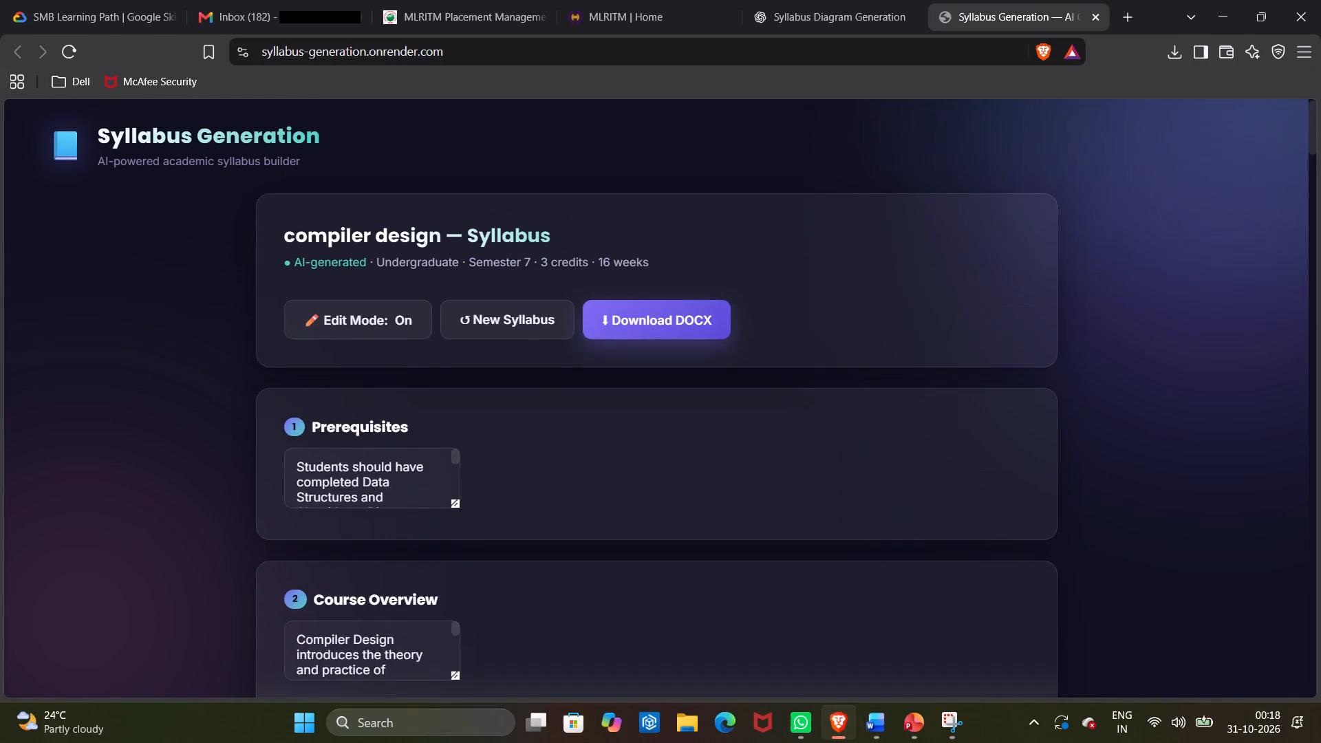
{"action": "scroll", "coordinate": [626, 485], "scroll_direction": "down", "scroll_amount": 1}
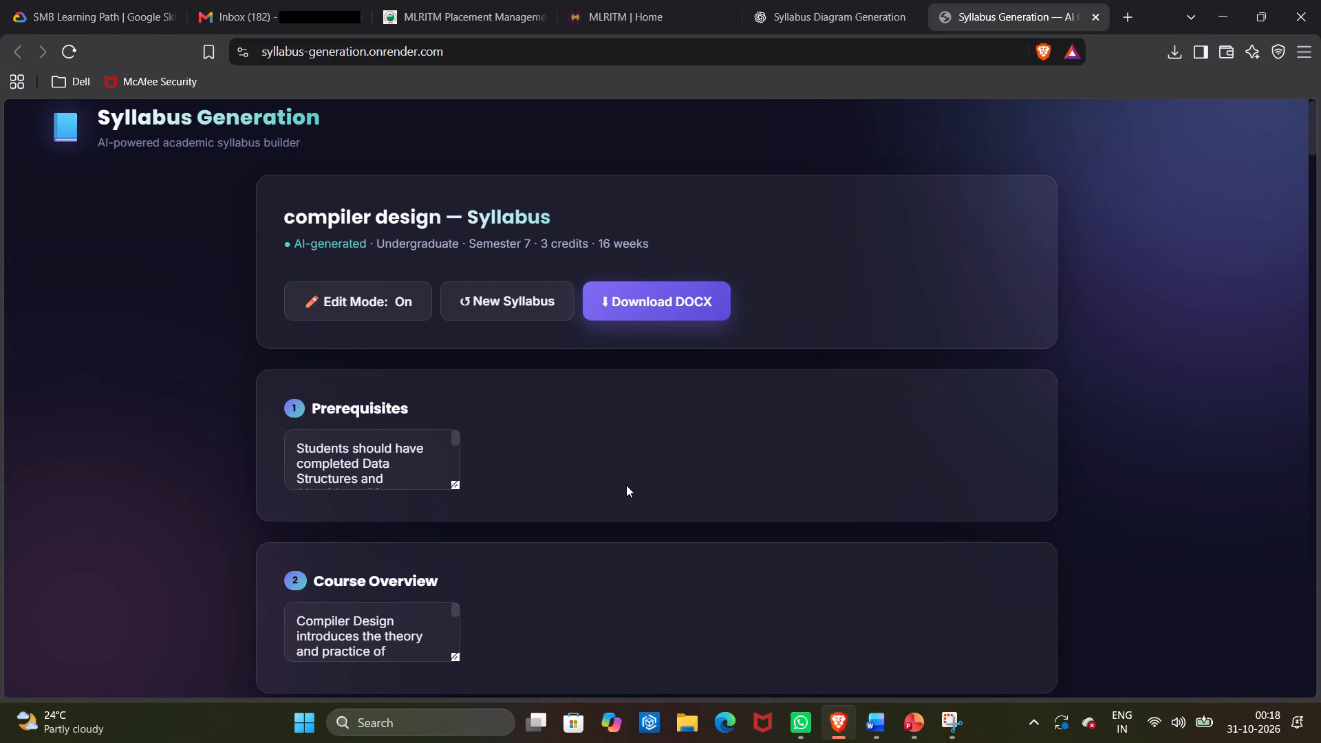
{"action": "scroll", "coordinate": [626, 485], "scroll_direction": "down", "scroll_amount": 2}
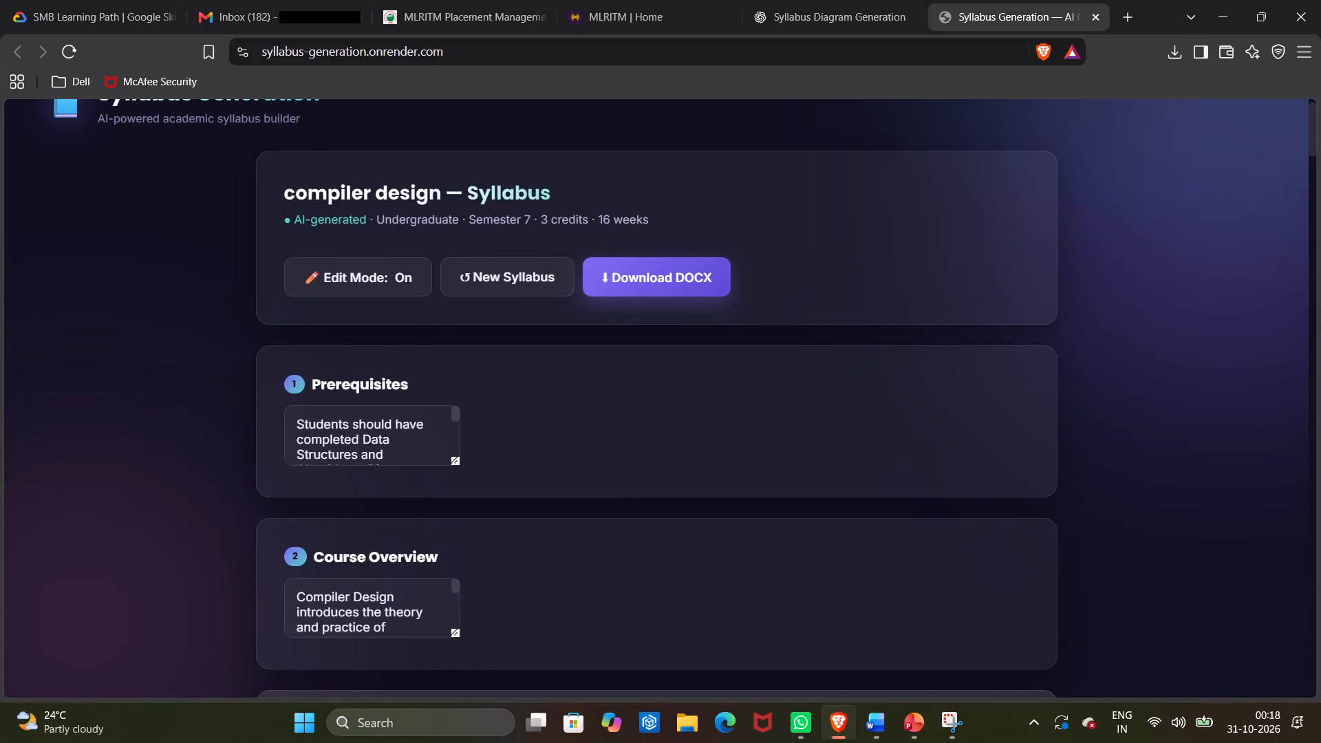
{"action": "scroll", "coordinate": [400, 423], "scroll_direction": "down", "scroll_amount": 5}
{"action": "scroll", "coordinate": [554, 515], "scroll_direction": "down", "scroll_amount": 2}
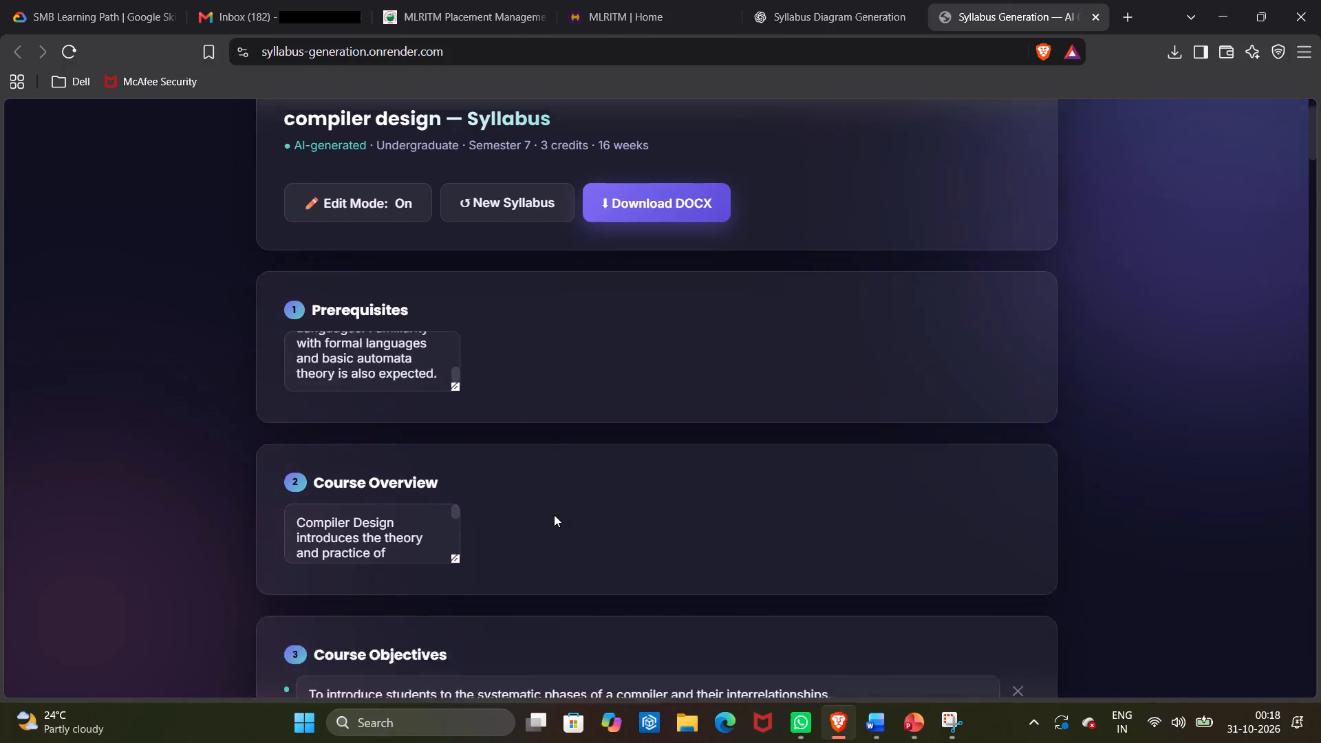
{"action": "scroll", "coordinate": [554, 515], "scroll_direction": "down", "scroll_amount": 9}
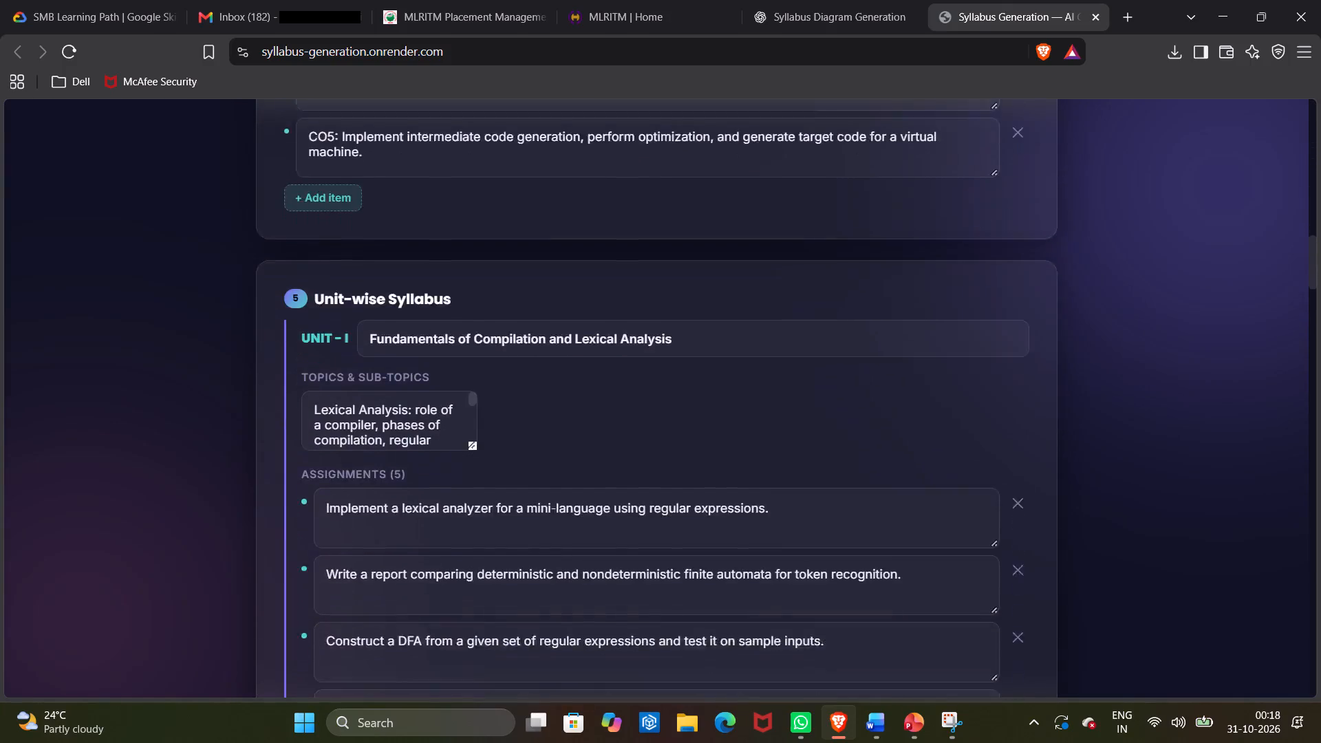
{"action": "scroll", "coordinate": [554, 515], "scroll_direction": "up", "scroll_amount": 1}
{"action": "scroll", "coordinate": [554, 515], "scroll_direction": "down", "scroll_amount": 5}
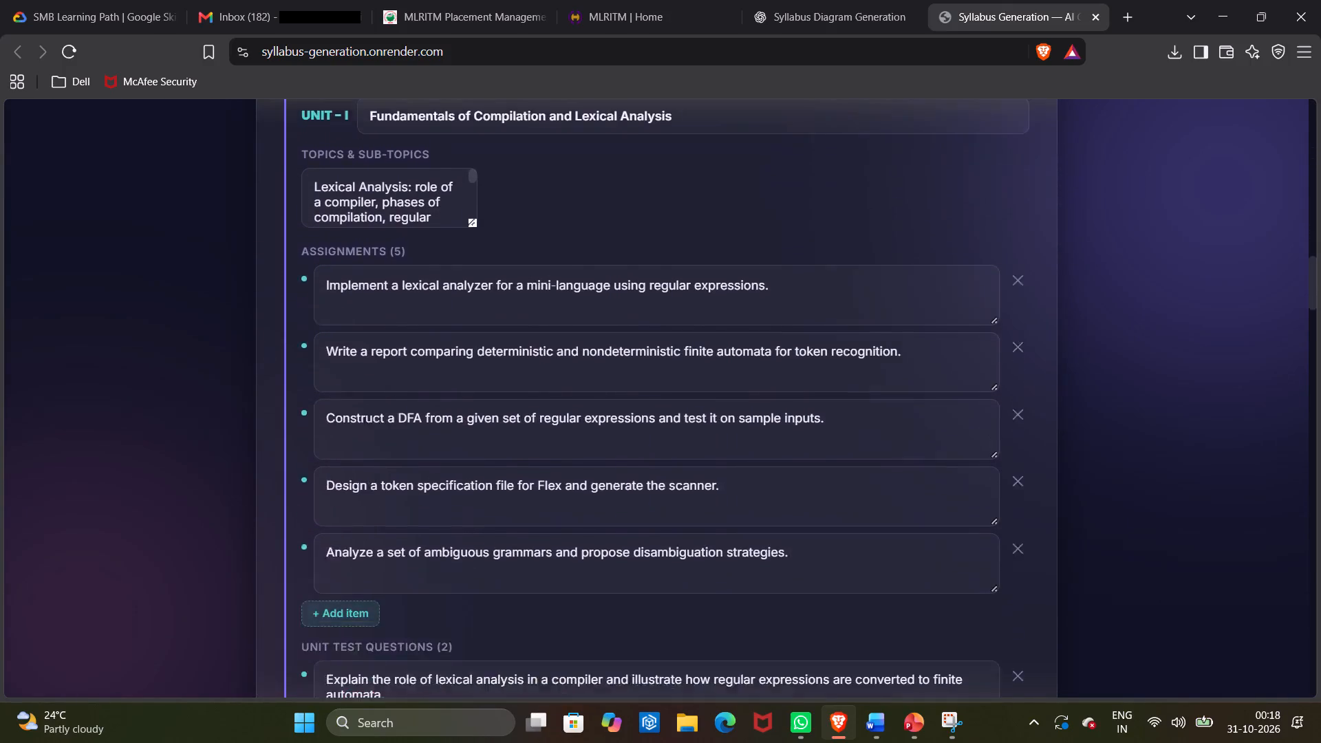
{"action": "scroll", "coordinate": [554, 515], "scroll_direction": "down", "scroll_amount": 2}
{"action": "scroll", "coordinate": [554, 515], "scroll_direction": "up", "scroll_amount": 8}
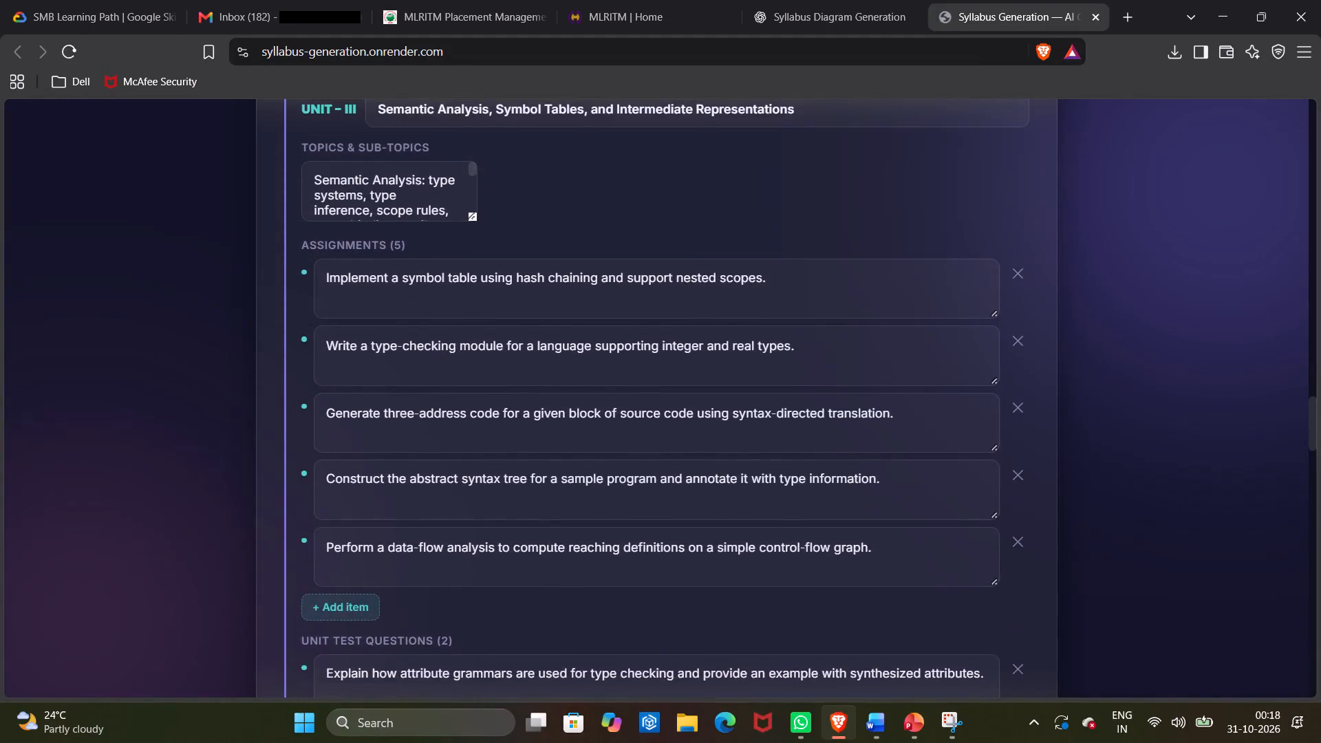
{"action": "scroll", "coordinate": [554, 515], "scroll_direction": "up", "scroll_amount": 15}
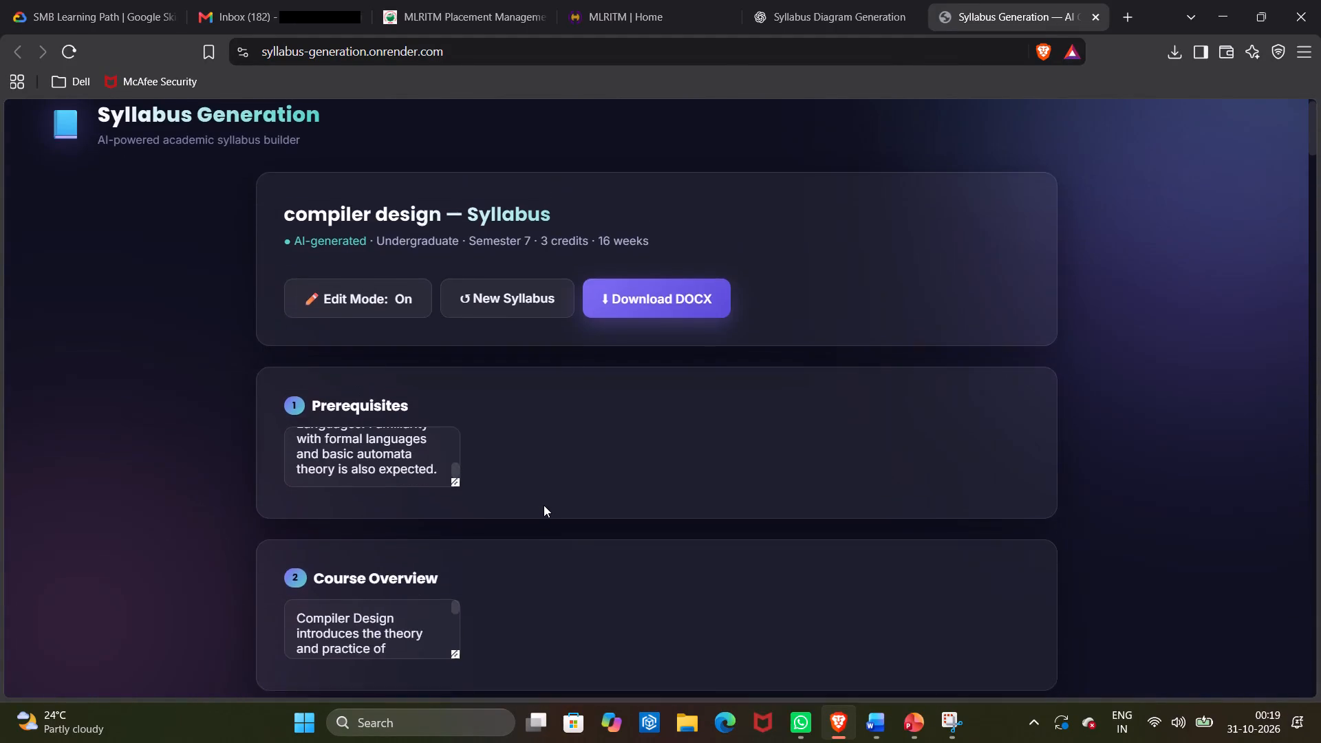
{"action": "scroll", "coordinate": [544, 505], "scroll_direction": "up", "scroll_amount": 1}
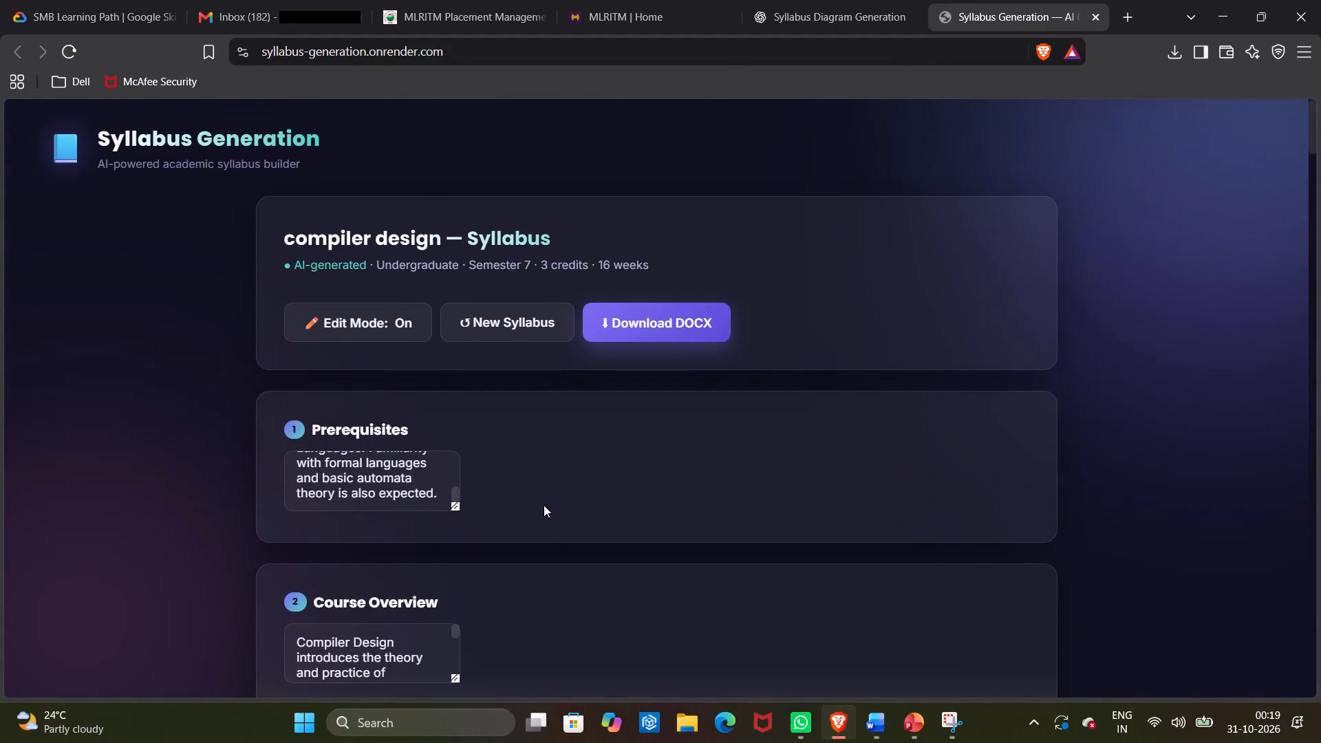
Switch to the Word report and enter "Shows the recently updated syllabus" as the Figure 6.4 description.
{"action": "left_click", "coordinate": [839, 723]}
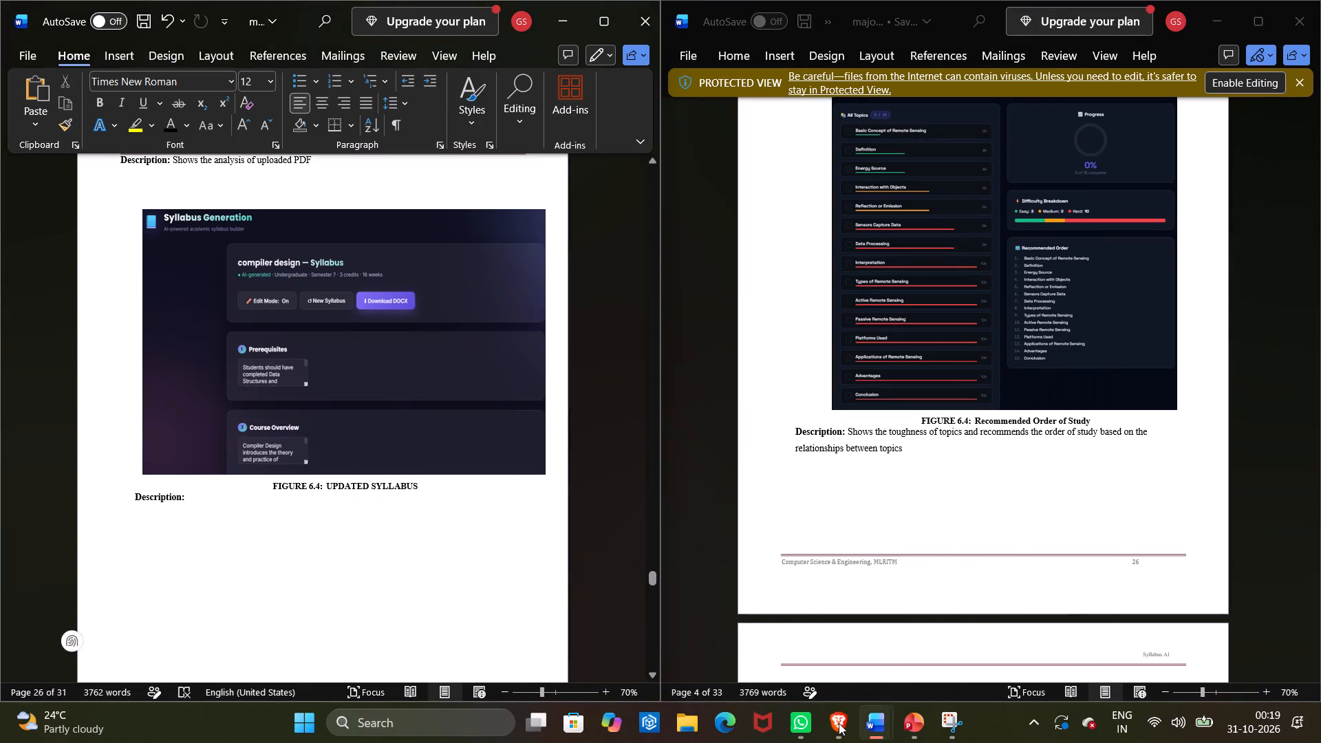
{"action": "left_click", "coordinate": [268, 536]}
{"action": "left_click", "coordinate": [223, 502]}
{"action": "type", "text": "sh"}
{"action": "key", "text": "BackSpace"}
{"action": "key", "text": "BackSpace"}
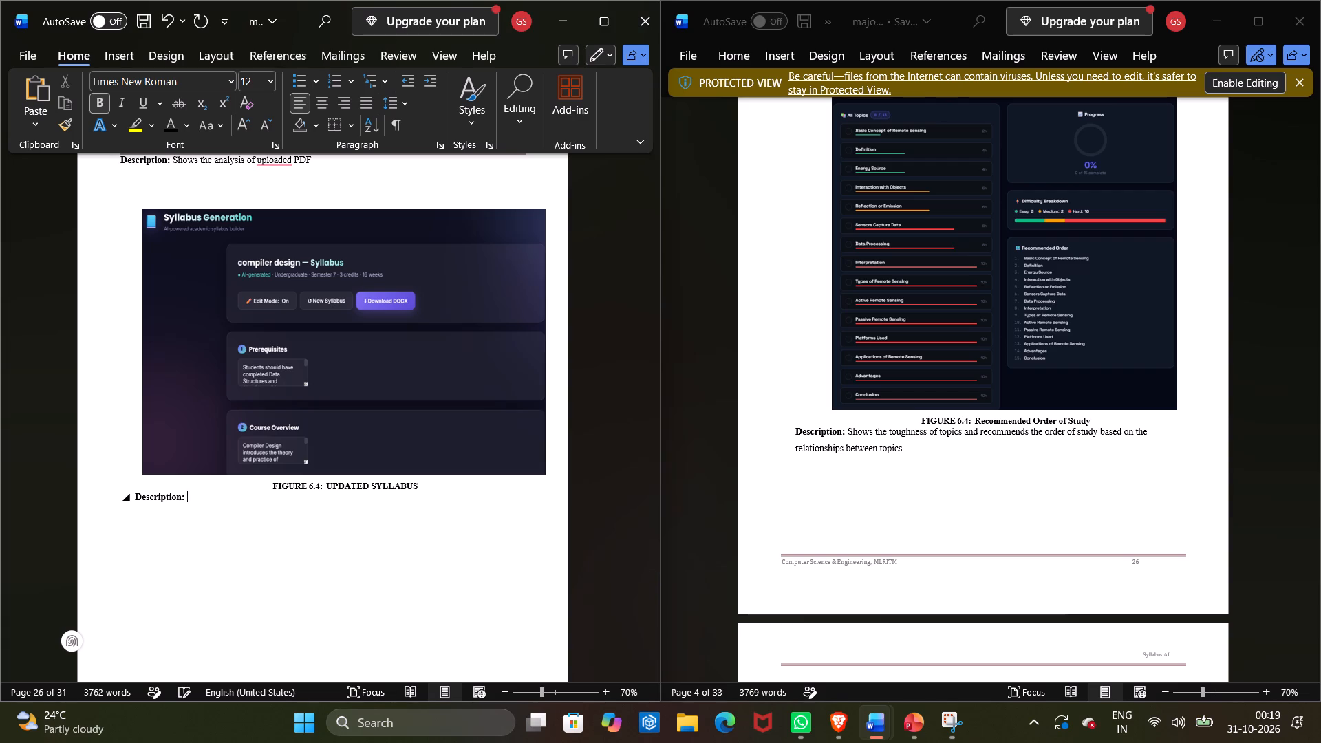
{"action": "type", "text": "hows the re"}
{"action": "type", "text": "cen"}
{"action": "key", "text": "t"}
{"action": "type", "text": "ly"}
{"action": "key", "text": "space"}
{"action": "type", "text": "updated syllabus"}
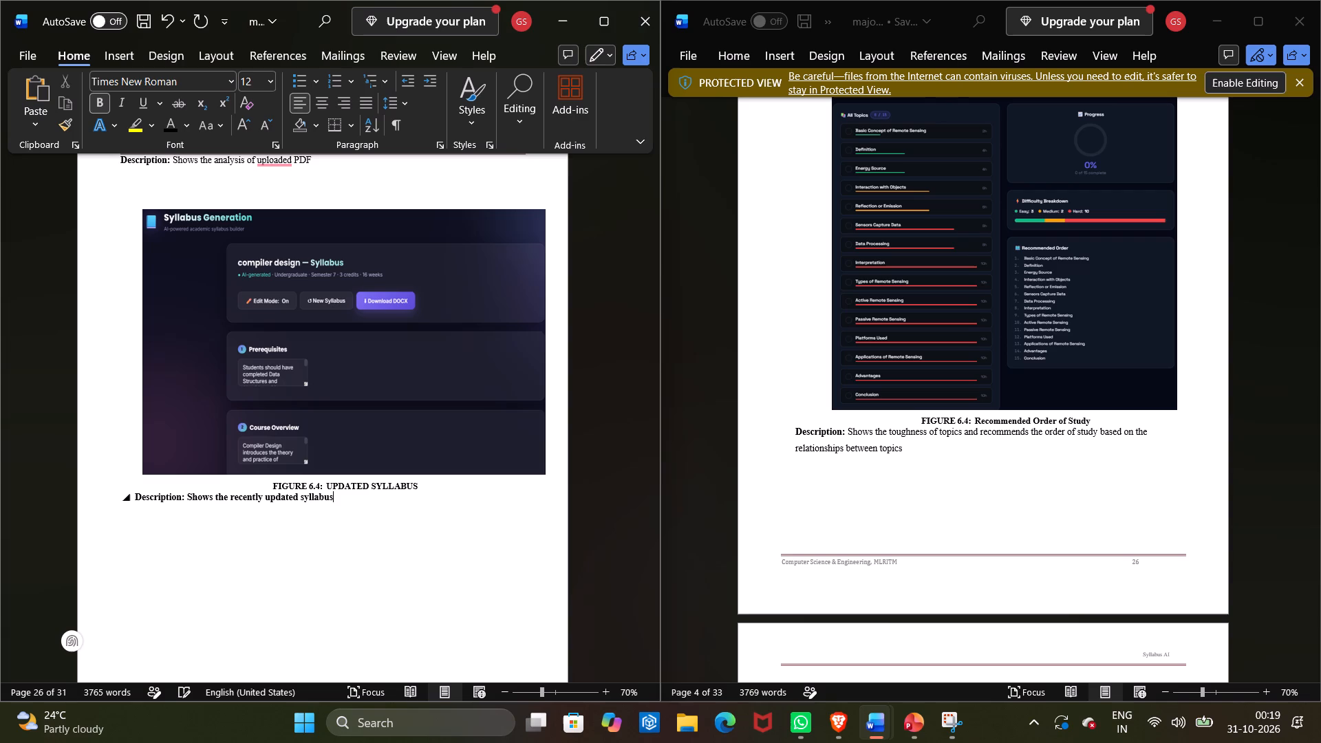
{"action": "key", "text": "space"}
Switch to Brave and look through the generated compiler design syllabus, from the course outcomes to the Unit I topics and assignments.
{"action": "left_click", "coordinate": [841, 735]}
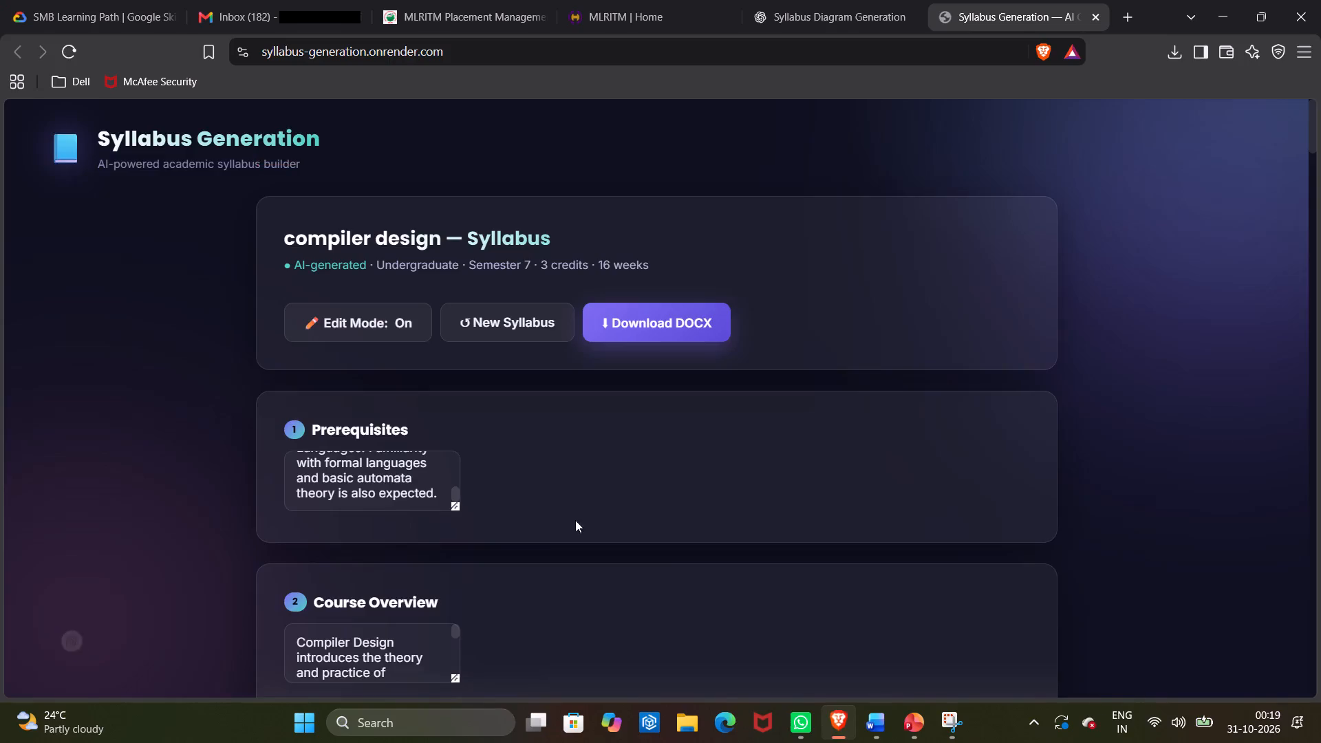
{"action": "scroll", "coordinate": [544, 521], "scroll_direction": "down", "scroll_amount": 11}
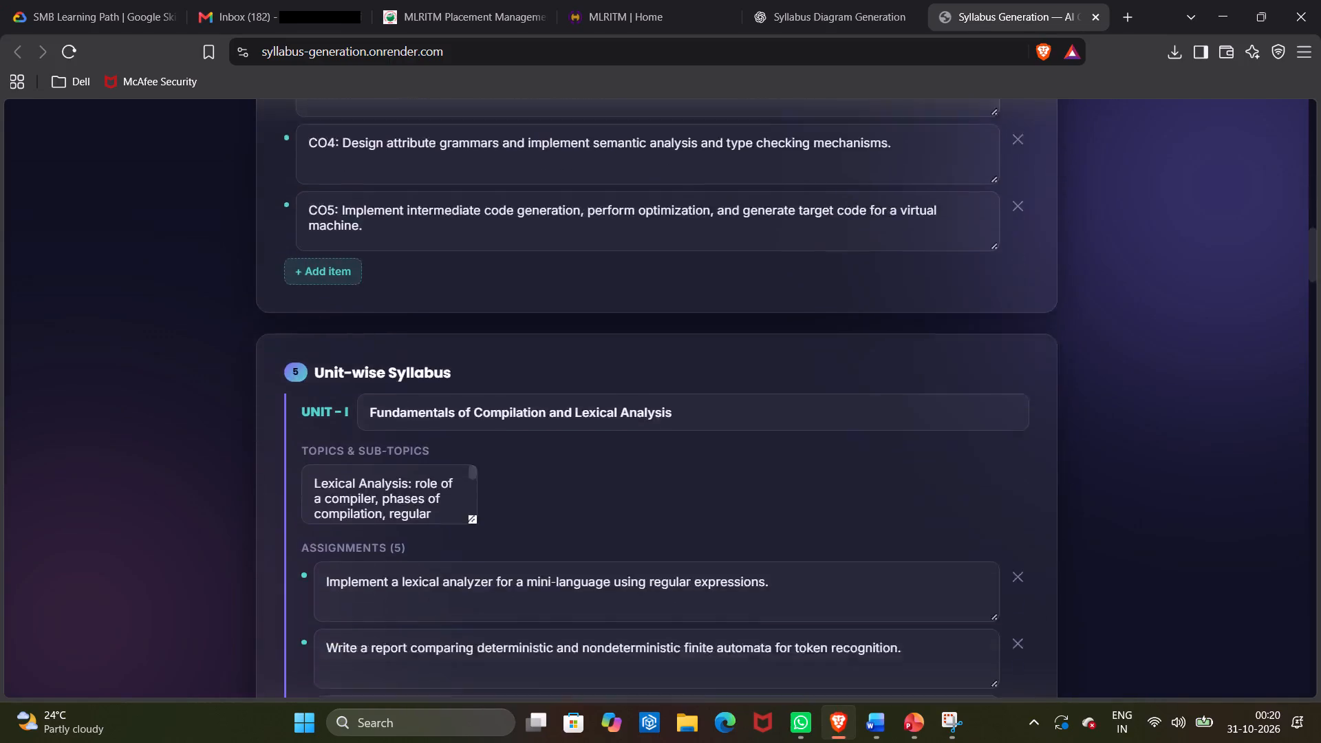
{"action": "scroll", "coordinate": [544, 521], "scroll_direction": "up", "scroll_amount": 6}
{"action": "scroll", "coordinate": [544, 521], "scroll_direction": "down", "scroll_amount": 2}
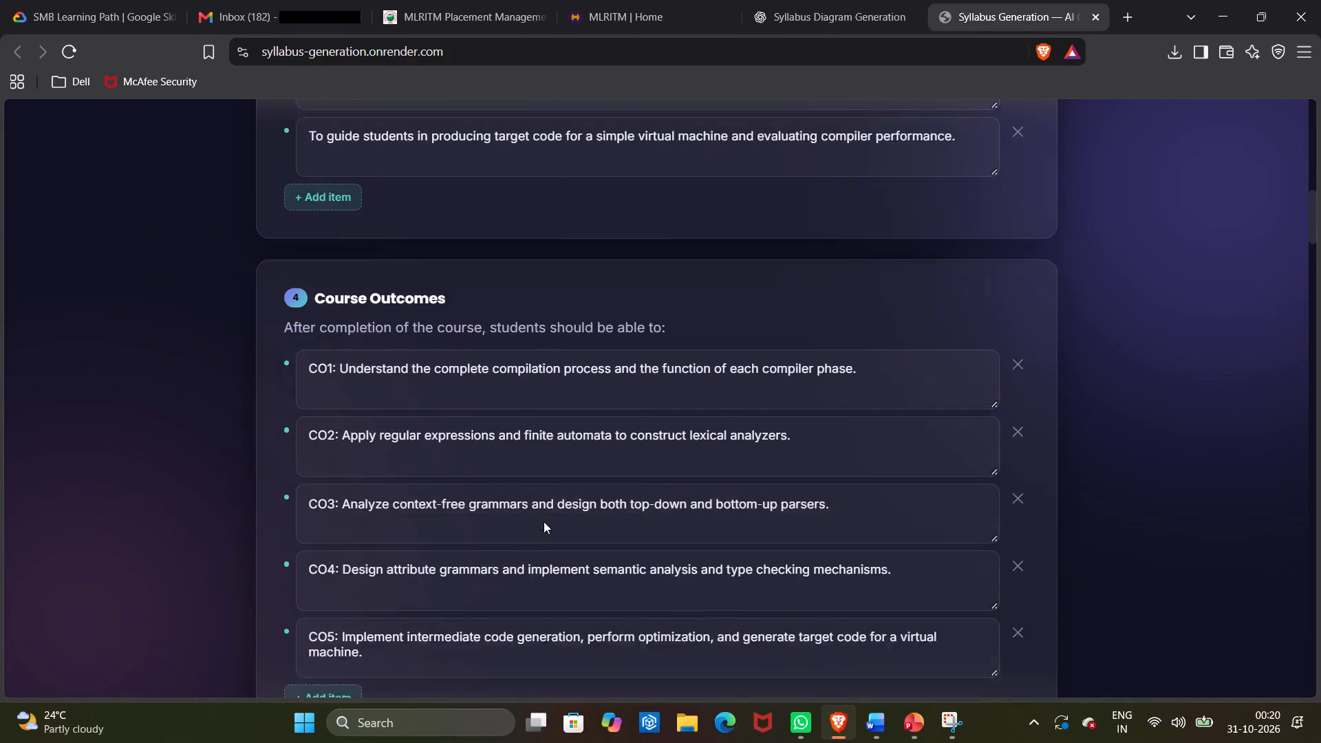
{"action": "scroll", "coordinate": [544, 521], "scroll_direction": "down", "scroll_amount": 10}
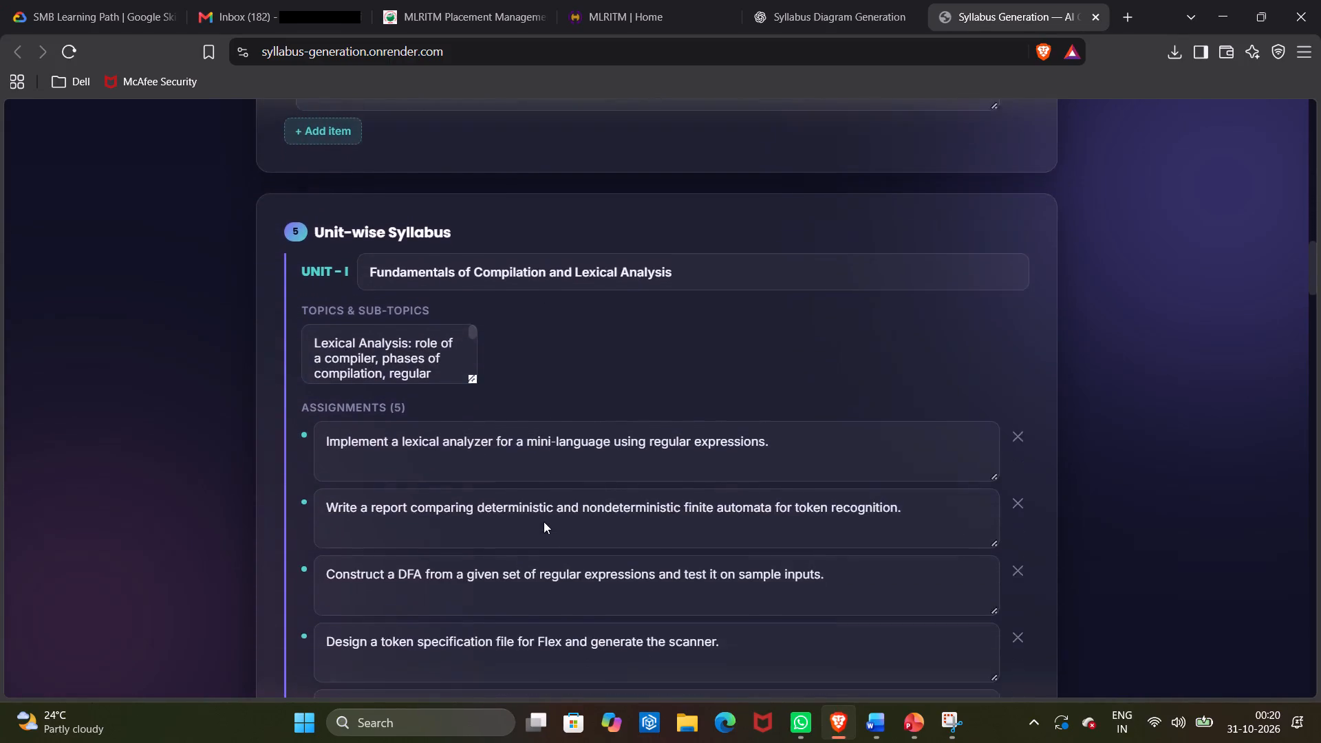
Switch to the Word report and remove the bold formatting from "Shows the recently updated syllabus" in the Figure 6.4 description.
{"action": "left_click", "coordinate": [828, 730]}
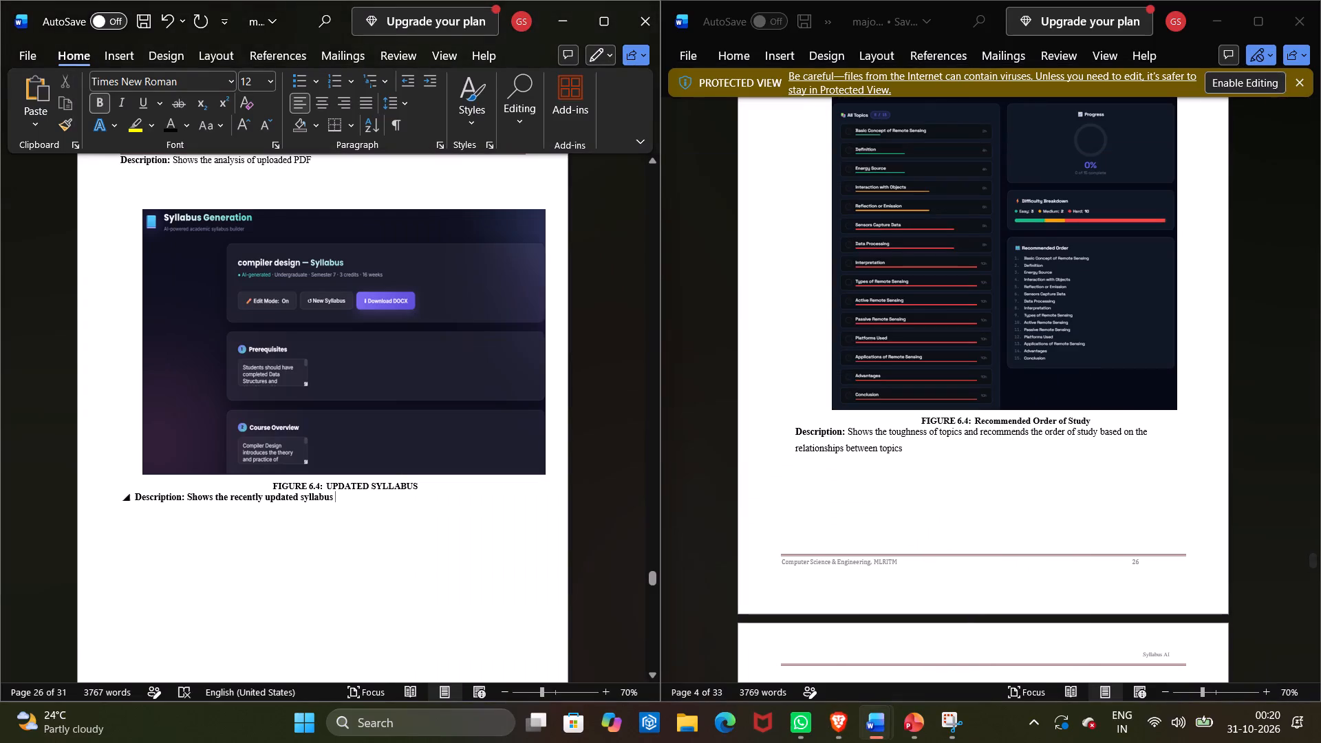
{"action": "scroll", "coordinate": [384, 521], "scroll_direction": "down", "scroll_amount": 5}
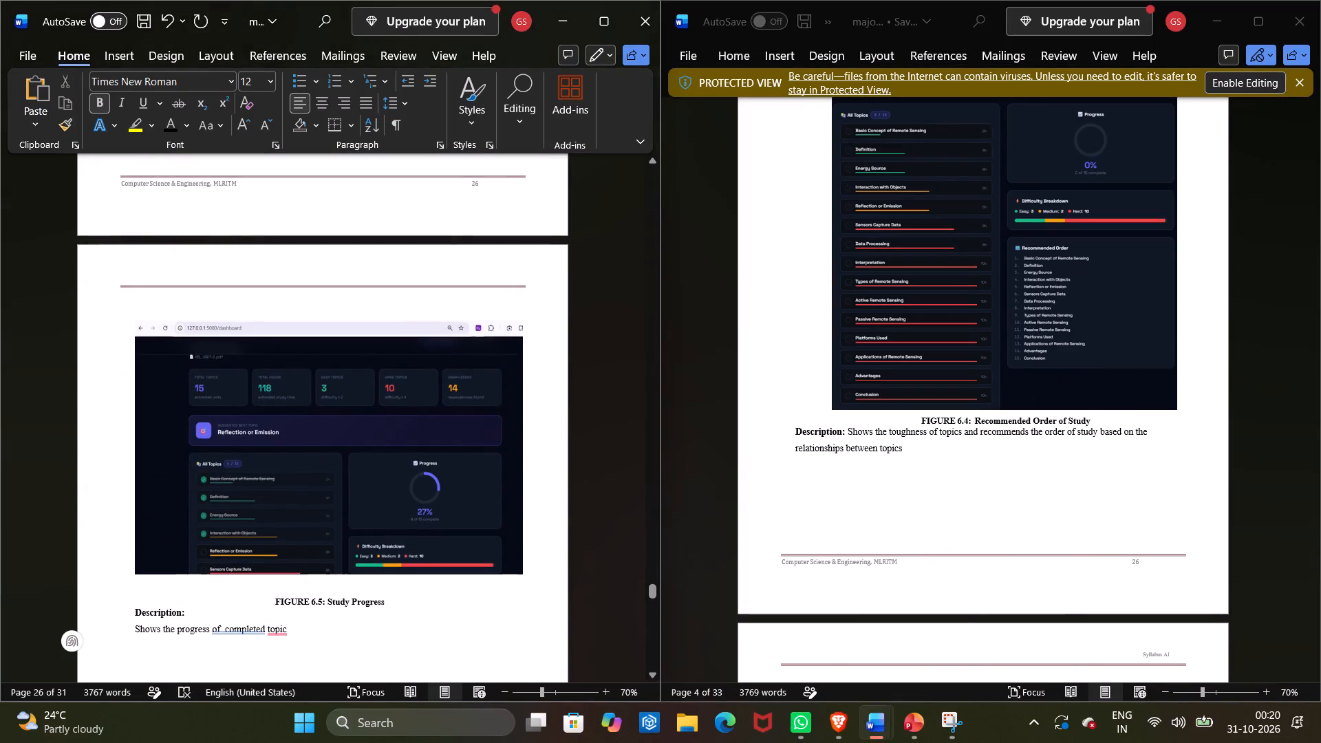
{"action": "scroll", "coordinate": [384, 521], "scroll_direction": "down", "scroll_amount": 7}
{"action": "scroll", "coordinate": [384, 521], "scroll_direction": "up", "scroll_amount": 5}
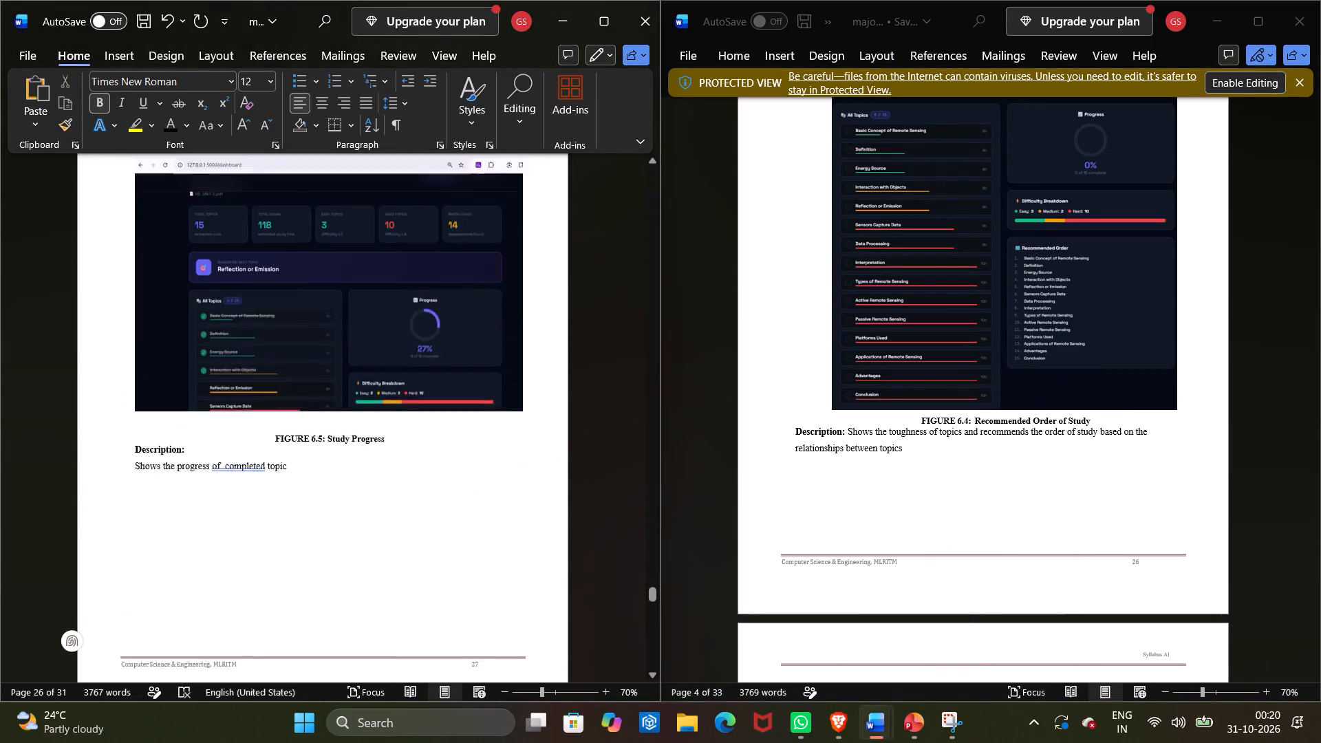
{"action": "scroll", "coordinate": [384, 521], "scroll_direction": "up", "scroll_amount": 4}
{"action": "scroll", "coordinate": [384, 521], "scroll_direction": "down", "scroll_amount": 2}
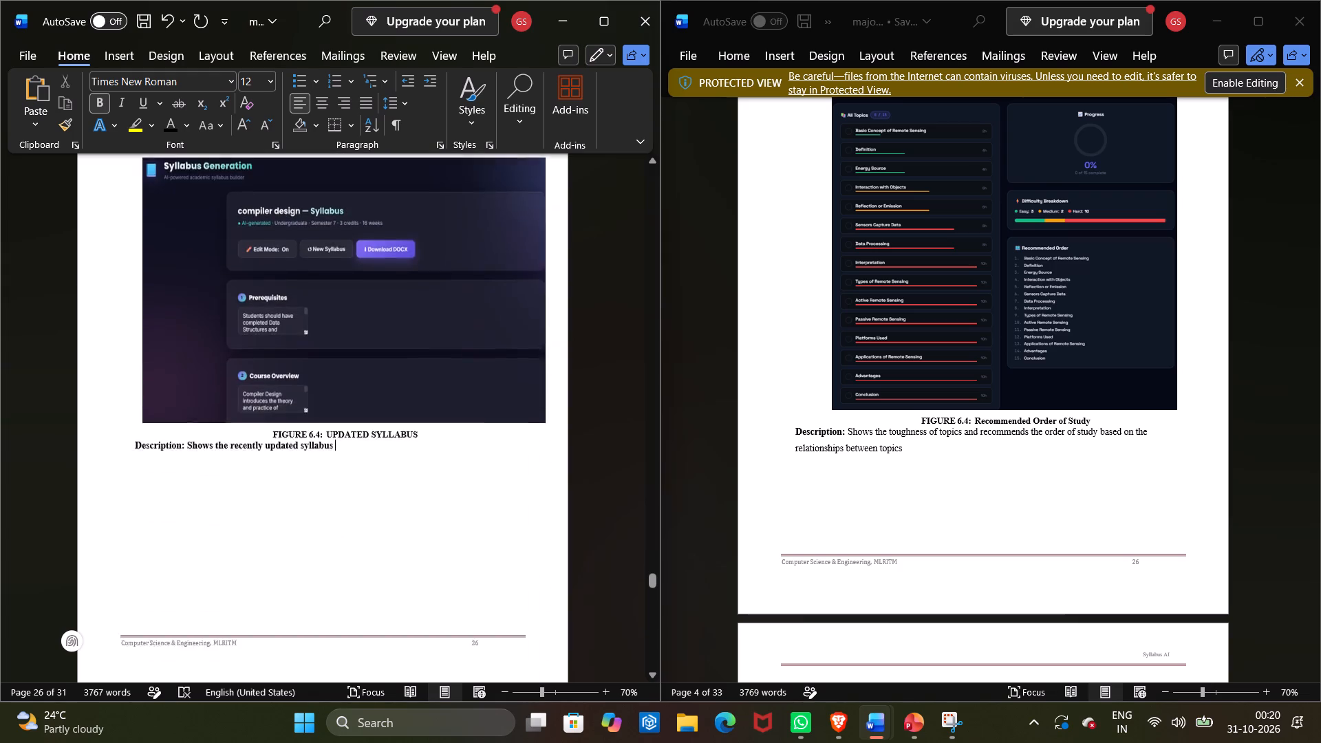
{"action": "scroll", "coordinate": [384, 521], "scroll_direction": "down", "scroll_amount": 1}
{"action": "scroll", "coordinate": [358, 421], "scroll_direction": "up", "scroll_amount": 1}
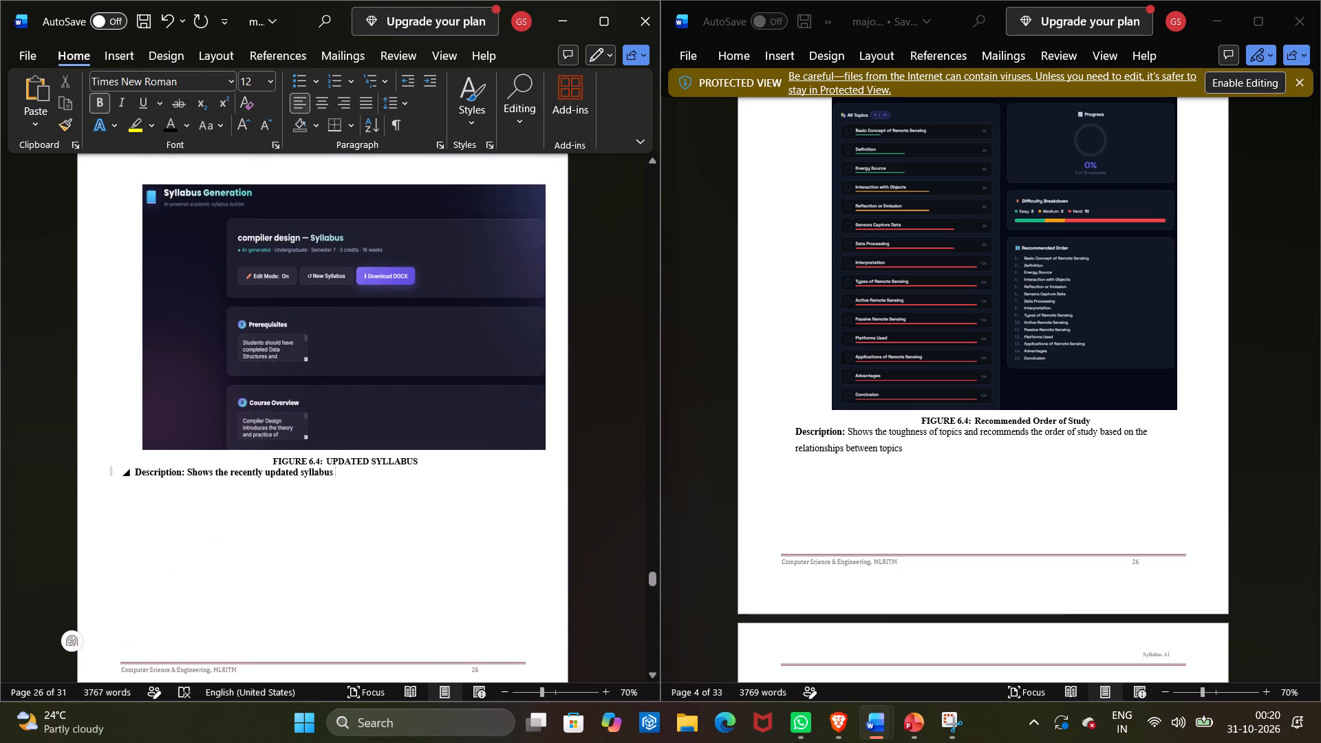
{"action": "left_click_drag", "start_coordinate": [190, 469], "coordinate": [310, 488]}
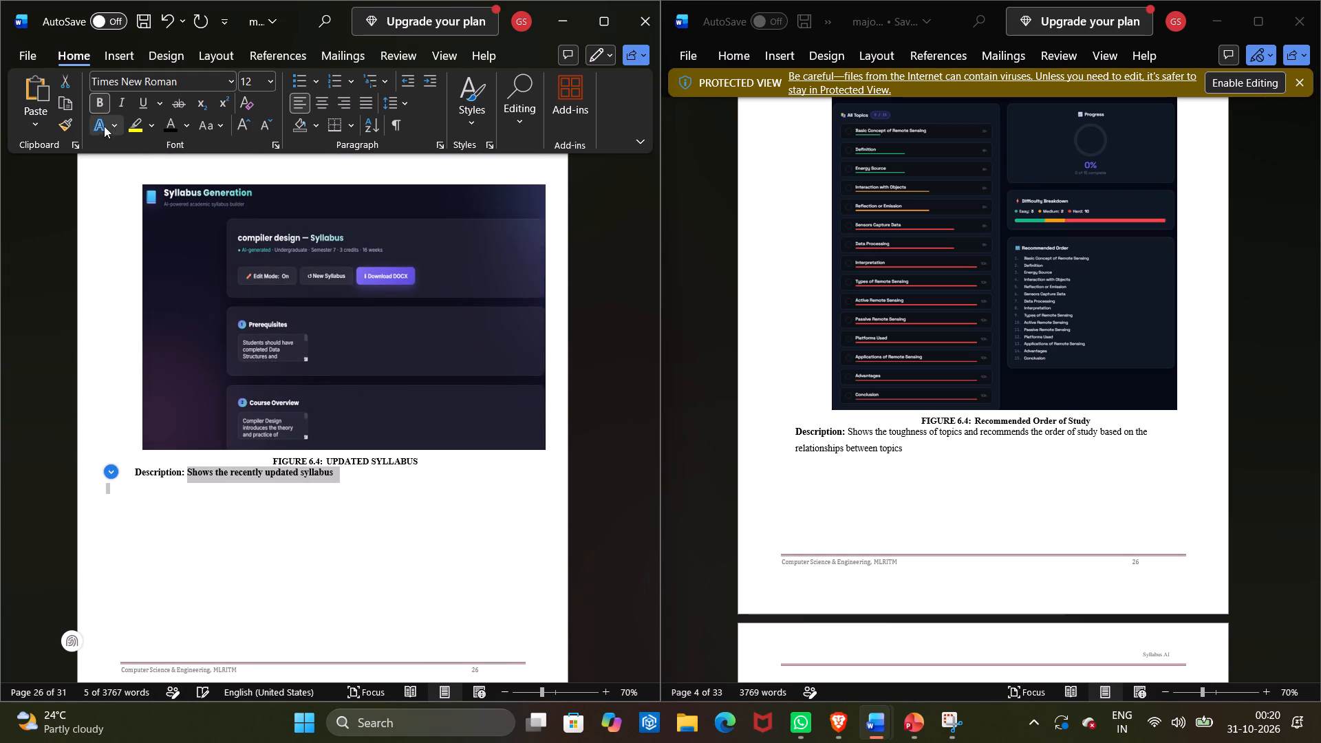
{"action": "left_click", "coordinate": [101, 105]}
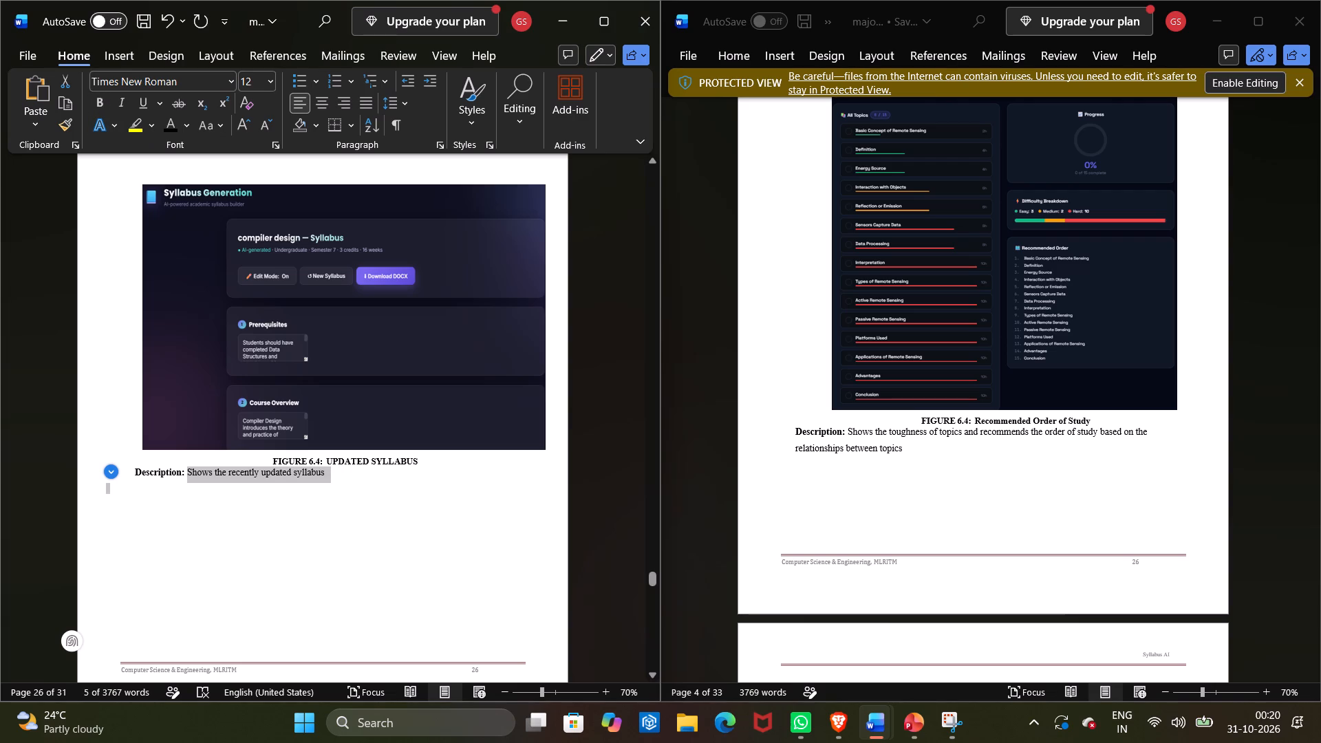
{"action": "left_click", "coordinate": [336, 506]}
View Figure 6.5 in the report, and switch to Brave to examine the compiler design syllabus down to its text books, reference books and electronic resources.
{"action": "scroll", "coordinate": [336, 506], "scroll_direction": "down", "scroll_amount": 4}
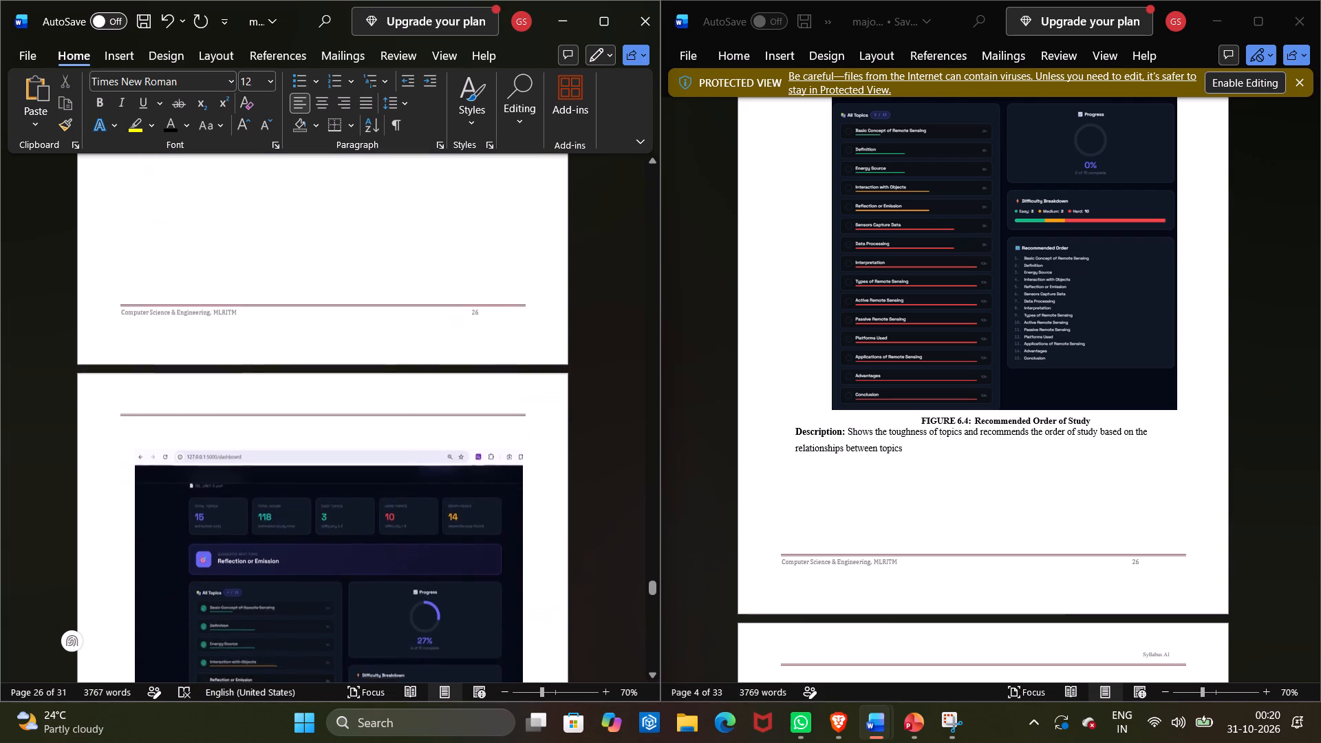
{"action": "scroll", "coordinate": [336, 506], "scroll_direction": "down", "scroll_amount": 1}
{"action": "scroll", "coordinate": [336, 506], "scroll_direction": "up", "scroll_amount": 1, "text": "ctrl"}
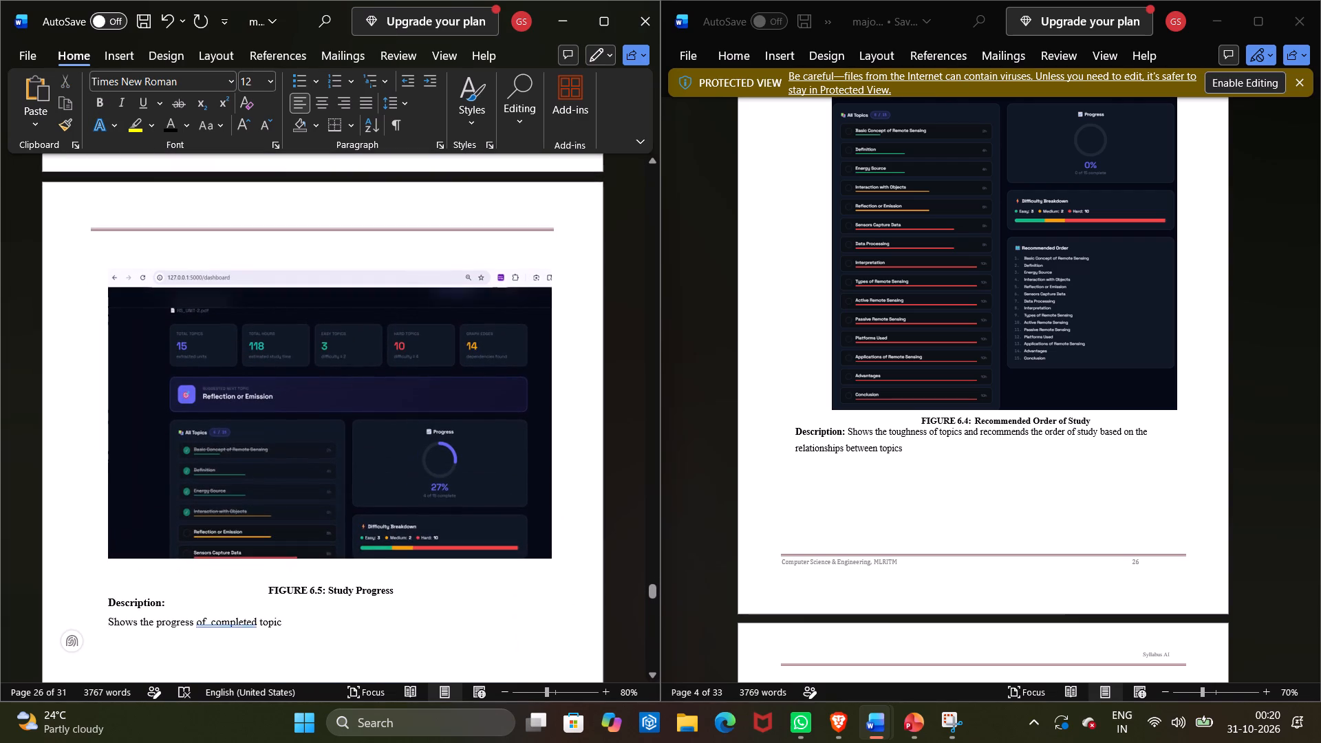
{"action": "scroll", "coordinate": [336, 506], "scroll_direction": "down", "scroll_amount": 1}
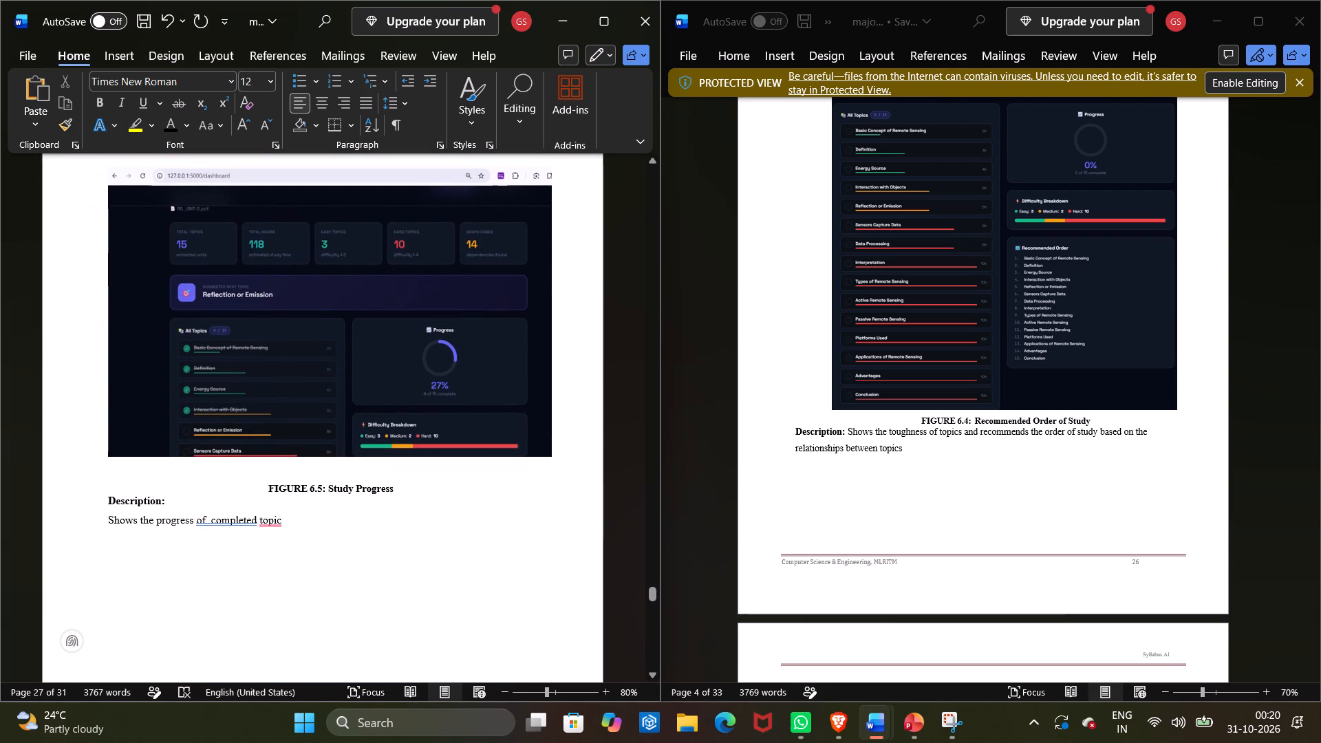
{"action": "left_click", "coordinate": [835, 724]}
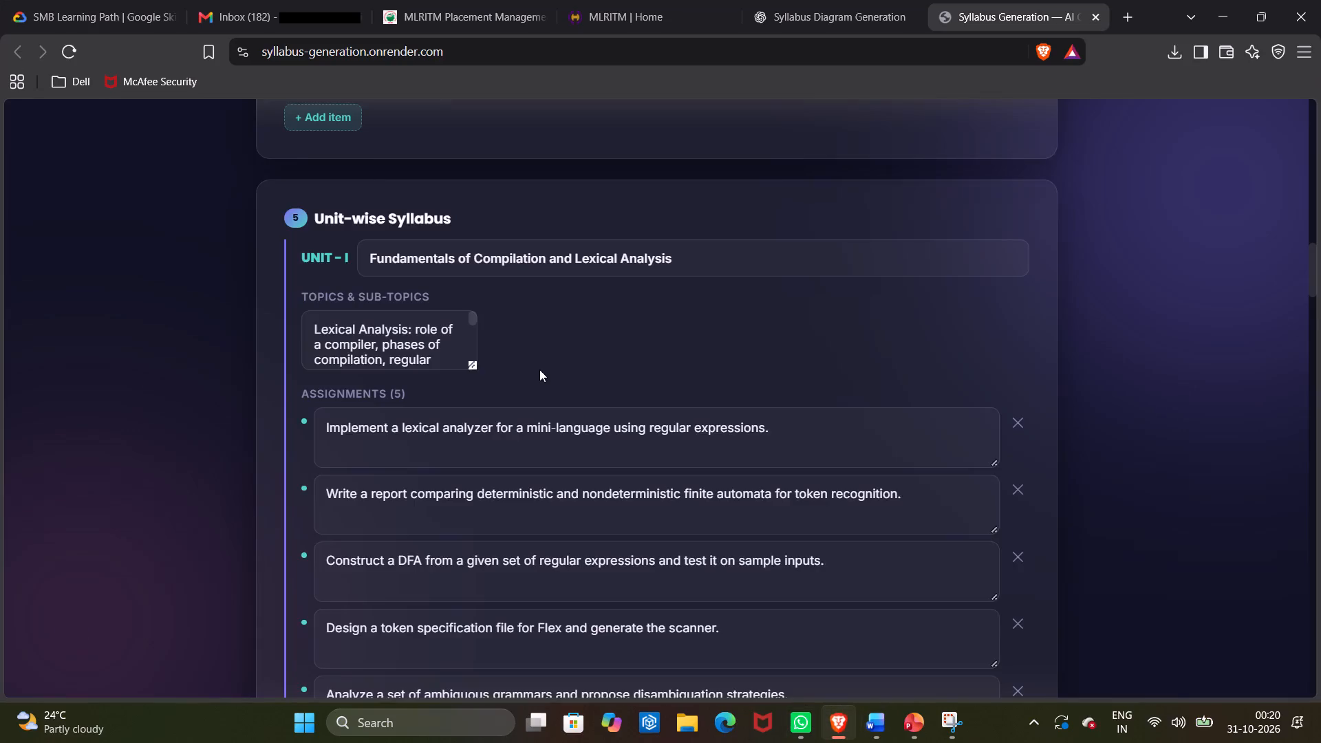
{"action": "scroll", "coordinate": [539, 369], "scroll_direction": "down", "scroll_amount": 14}
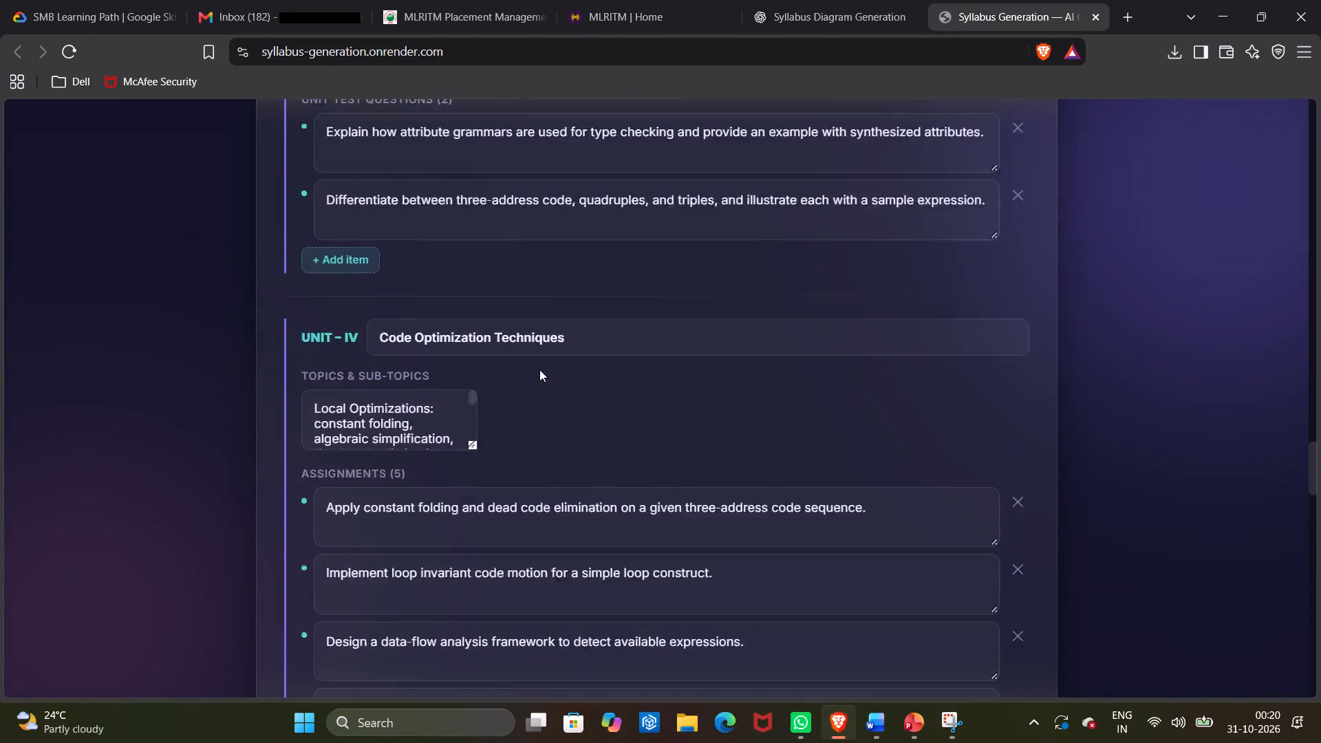
{"action": "scroll", "coordinate": [539, 369], "scroll_direction": "down", "scroll_amount": 12}
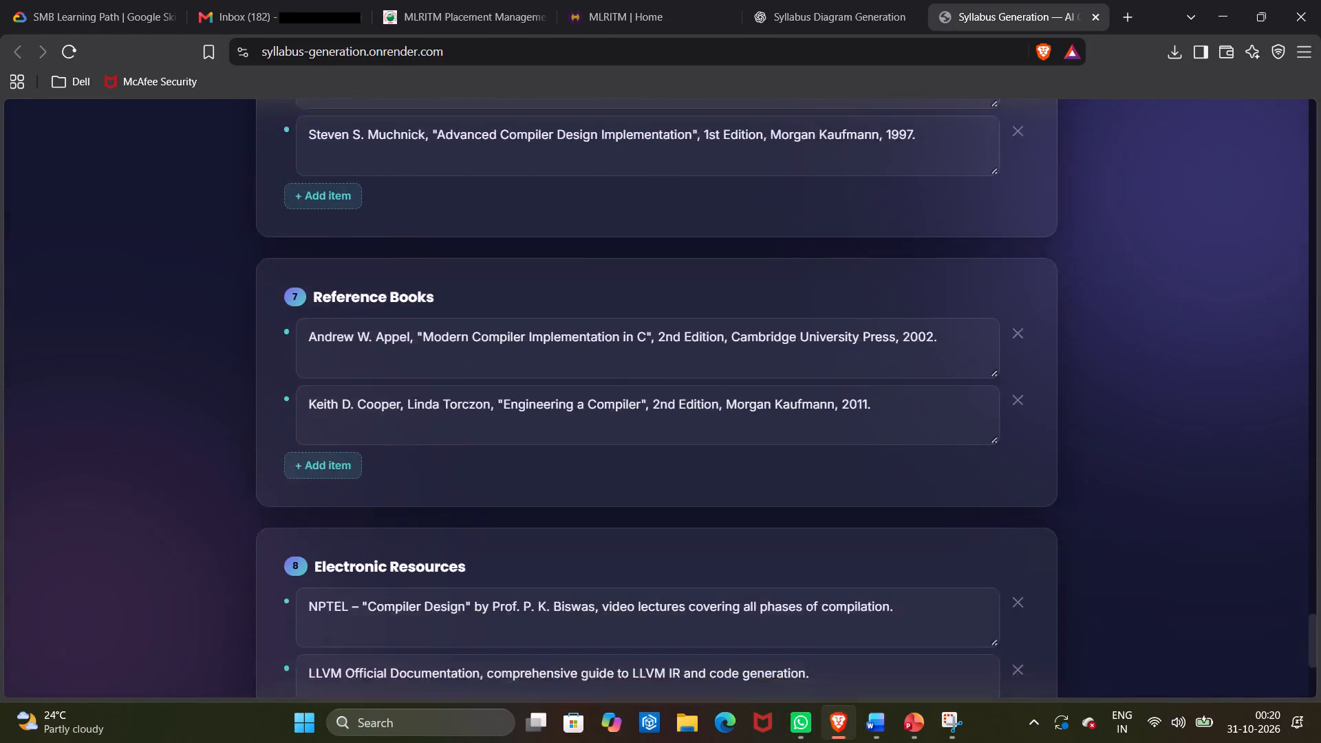
{"action": "scroll", "coordinate": [539, 369], "scroll_direction": "down", "scroll_amount": 5}
{"action": "scroll", "coordinate": [539, 369], "scroll_direction": "up", "scroll_amount": 4}
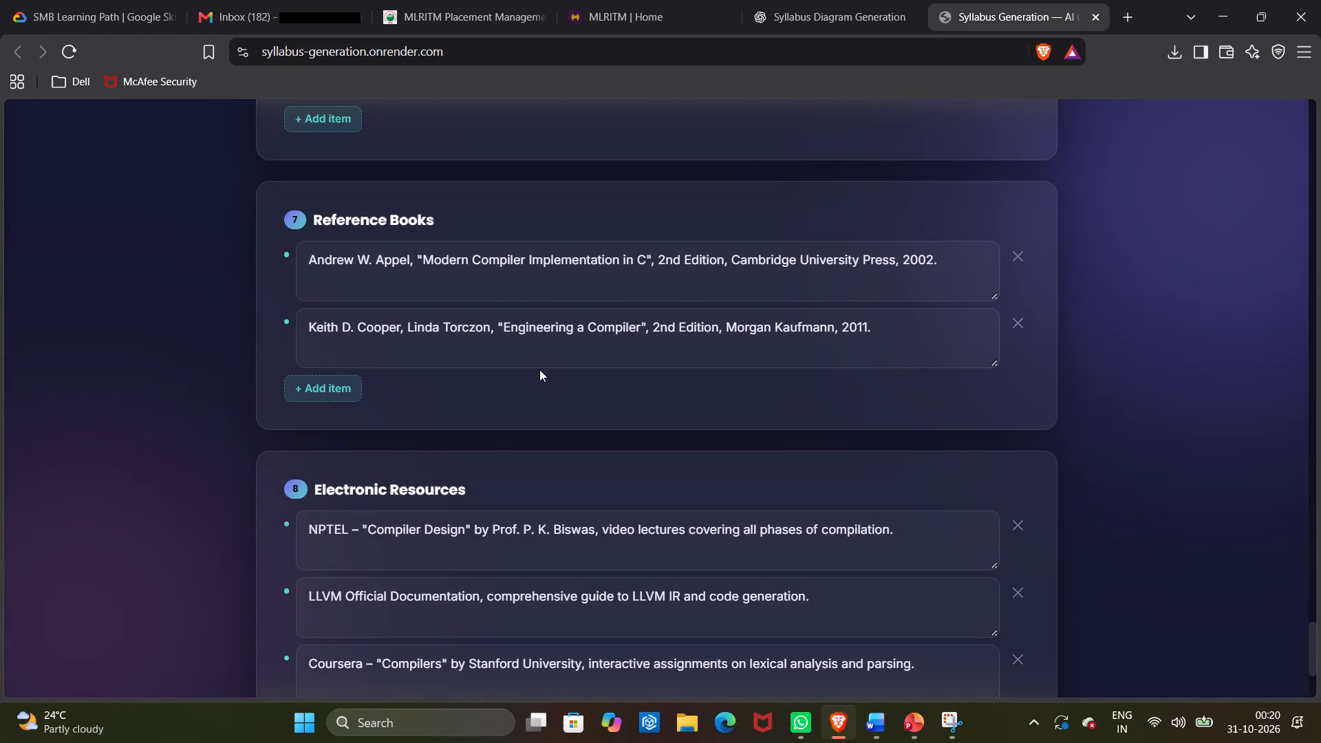
{"action": "scroll", "coordinate": [539, 369], "scroll_direction": "up", "scroll_amount": 6}
{"action": "scroll", "coordinate": [354, 303], "scroll_direction": "up", "scroll_amount": 5}
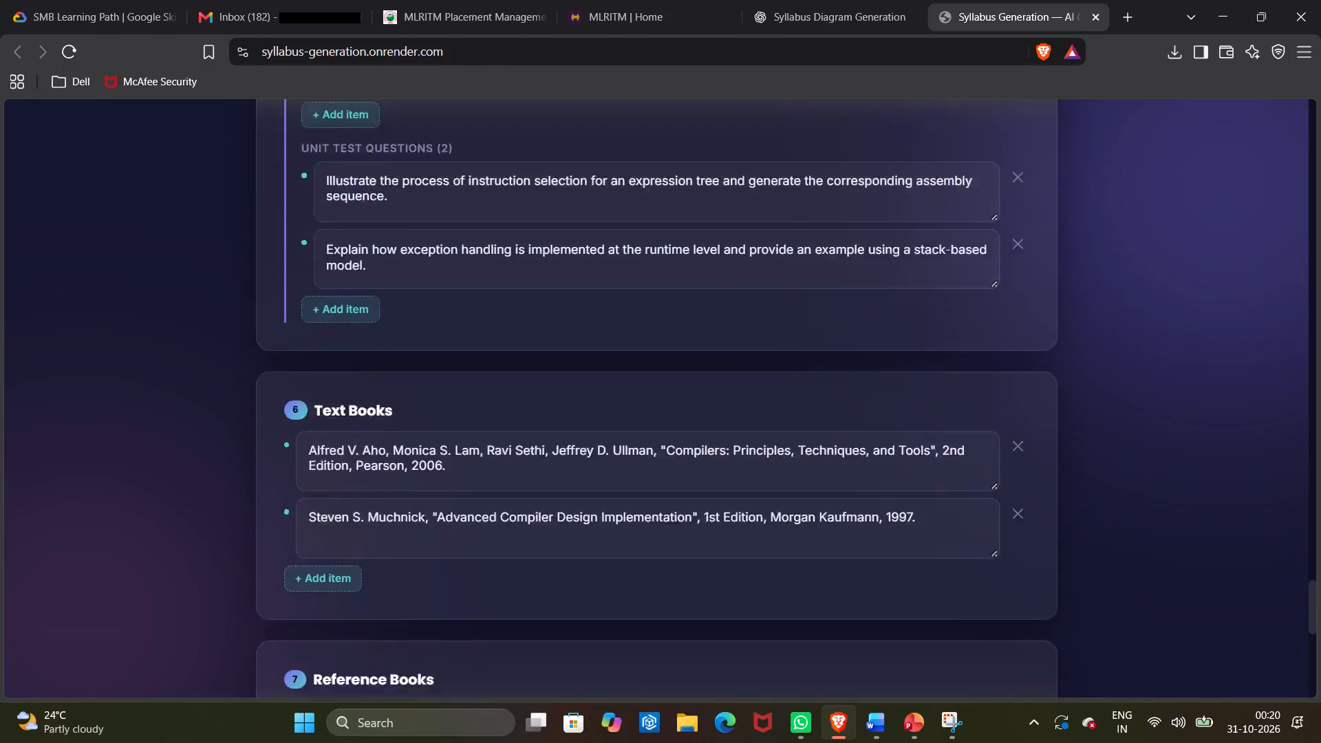
{"action": "scroll", "coordinate": [354, 303], "scroll_direction": "up", "scroll_amount": 14}
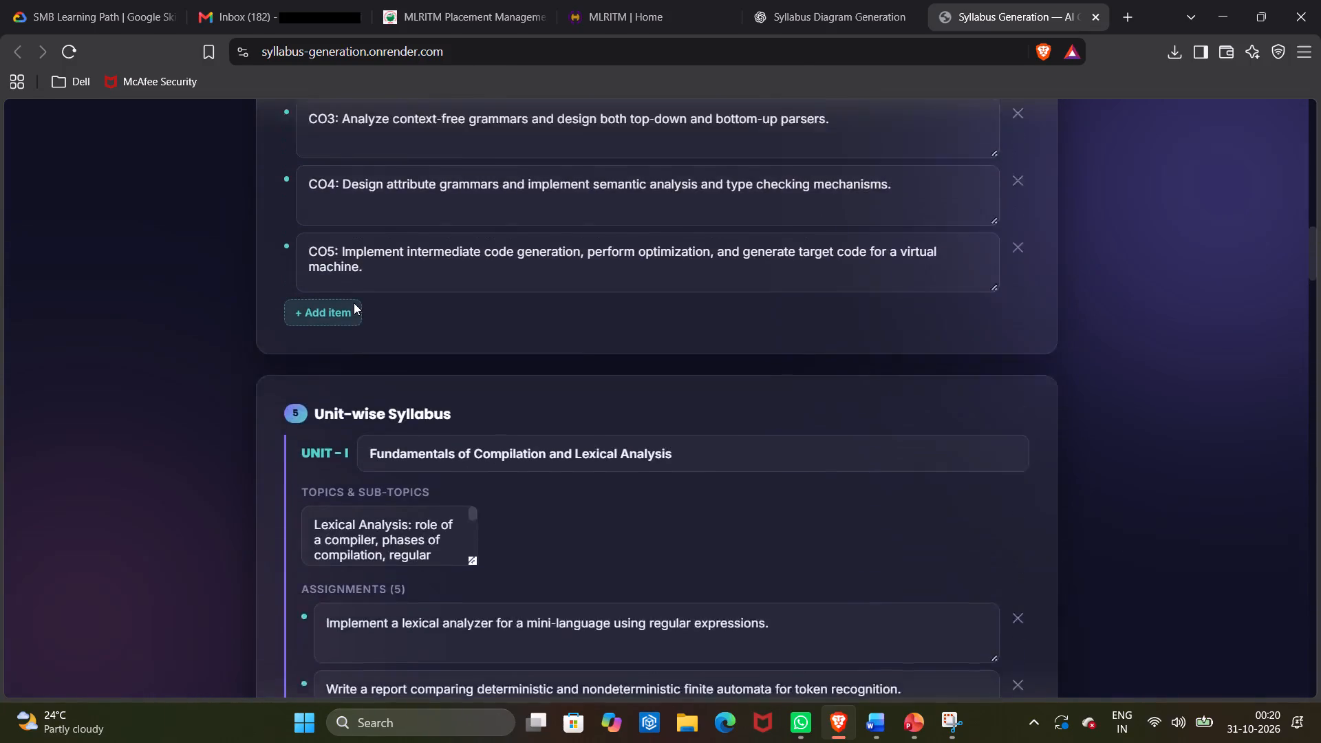
{"action": "scroll", "coordinate": [354, 303], "scroll_direction": "up", "scroll_amount": 5}
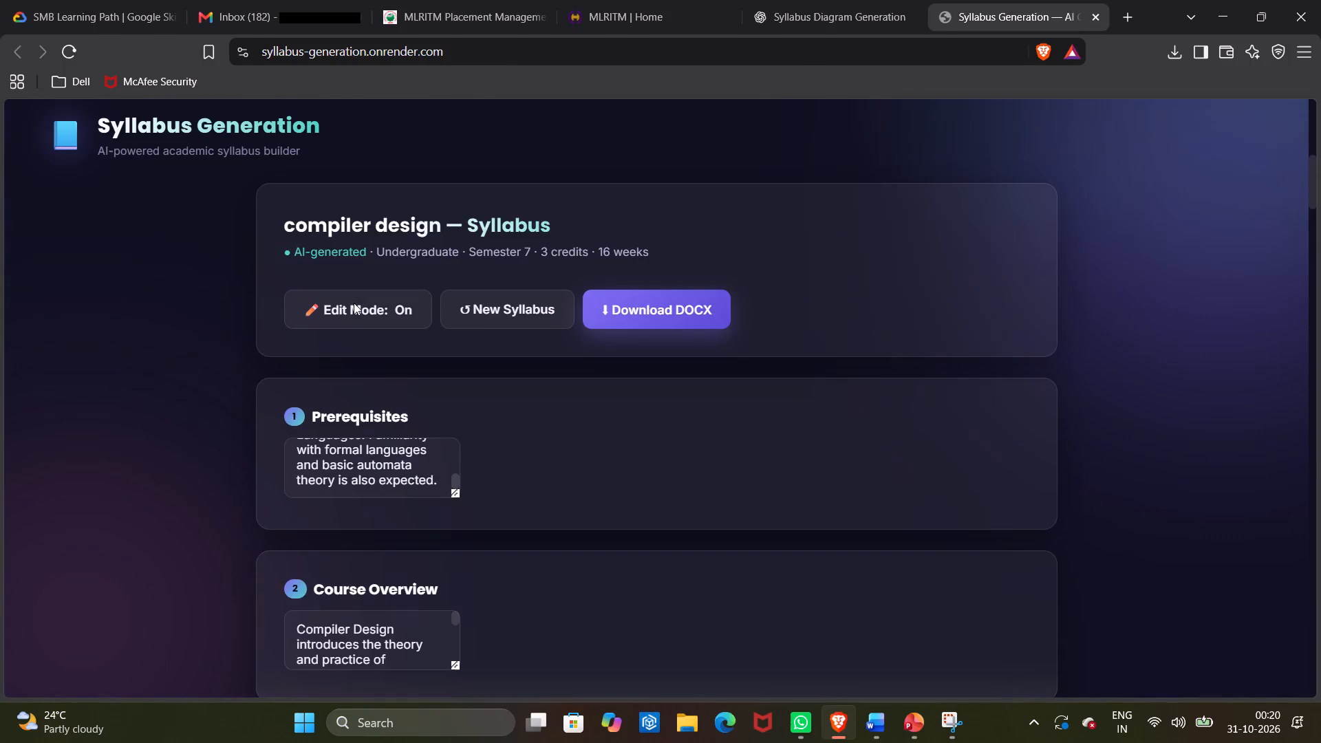
{"action": "scroll", "coordinate": [354, 303], "scroll_direction": "down", "scroll_amount": 6}
{"action": "scroll", "coordinate": [354, 303], "scroll_direction": "up", "scroll_amount": 2}
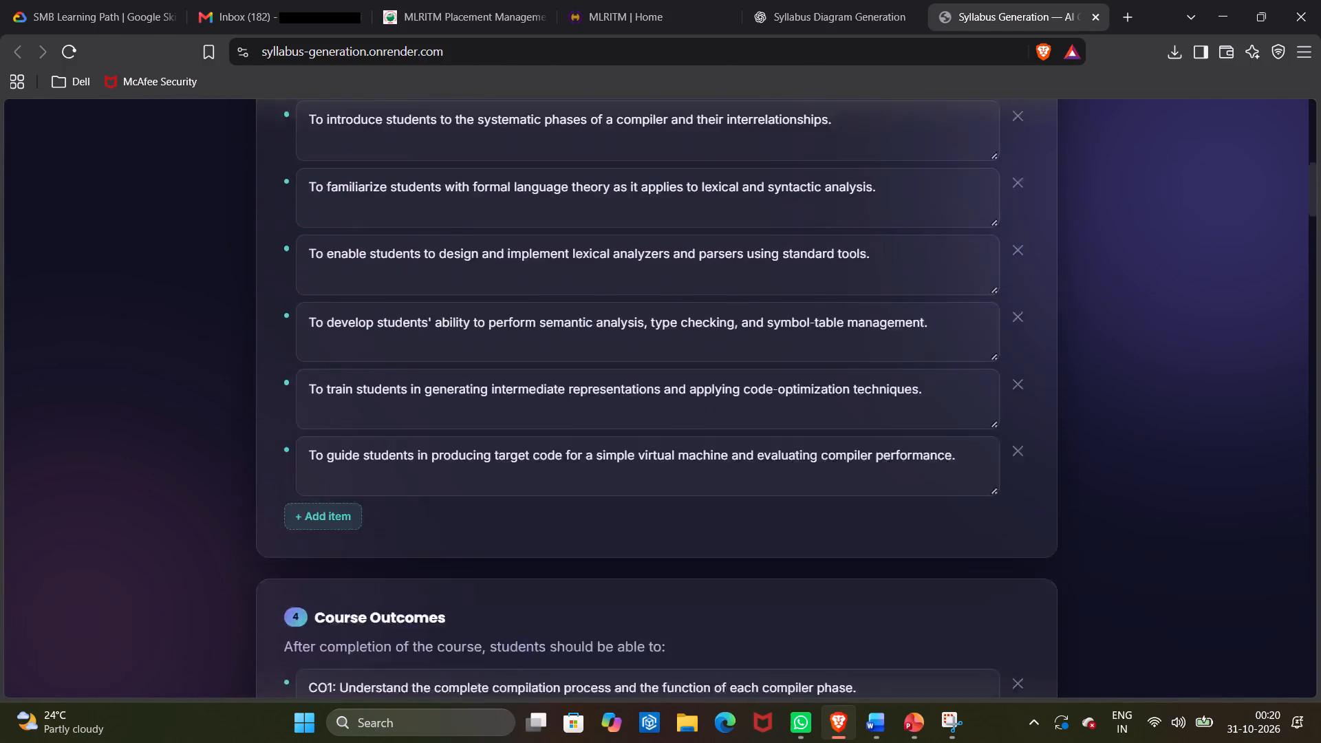
{"action": "scroll", "coordinate": [354, 303], "scroll_direction": "up", "scroll_amount": 3}
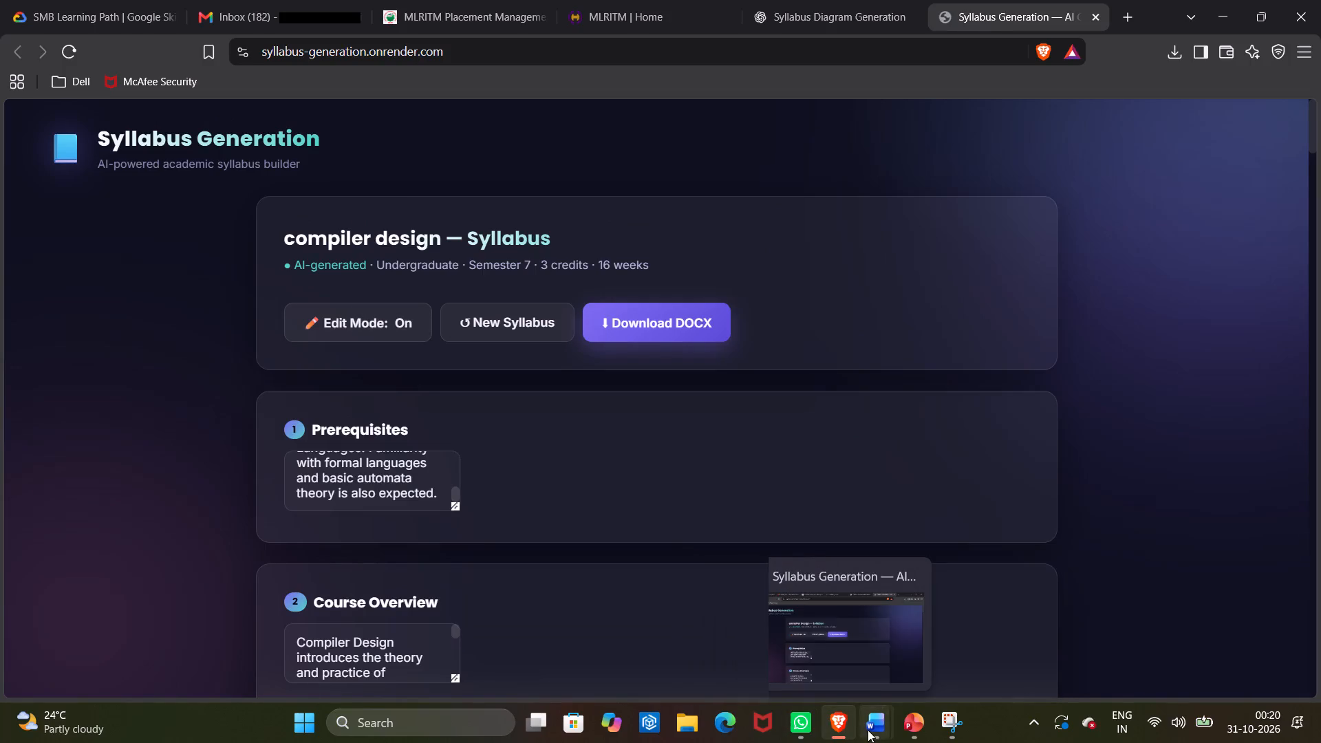
Switch to the Word report and extend the Figure 6.4 description with ",we can edit the syllabus based on our requirements".
{"action": "left_click", "coordinate": [762, 652]}
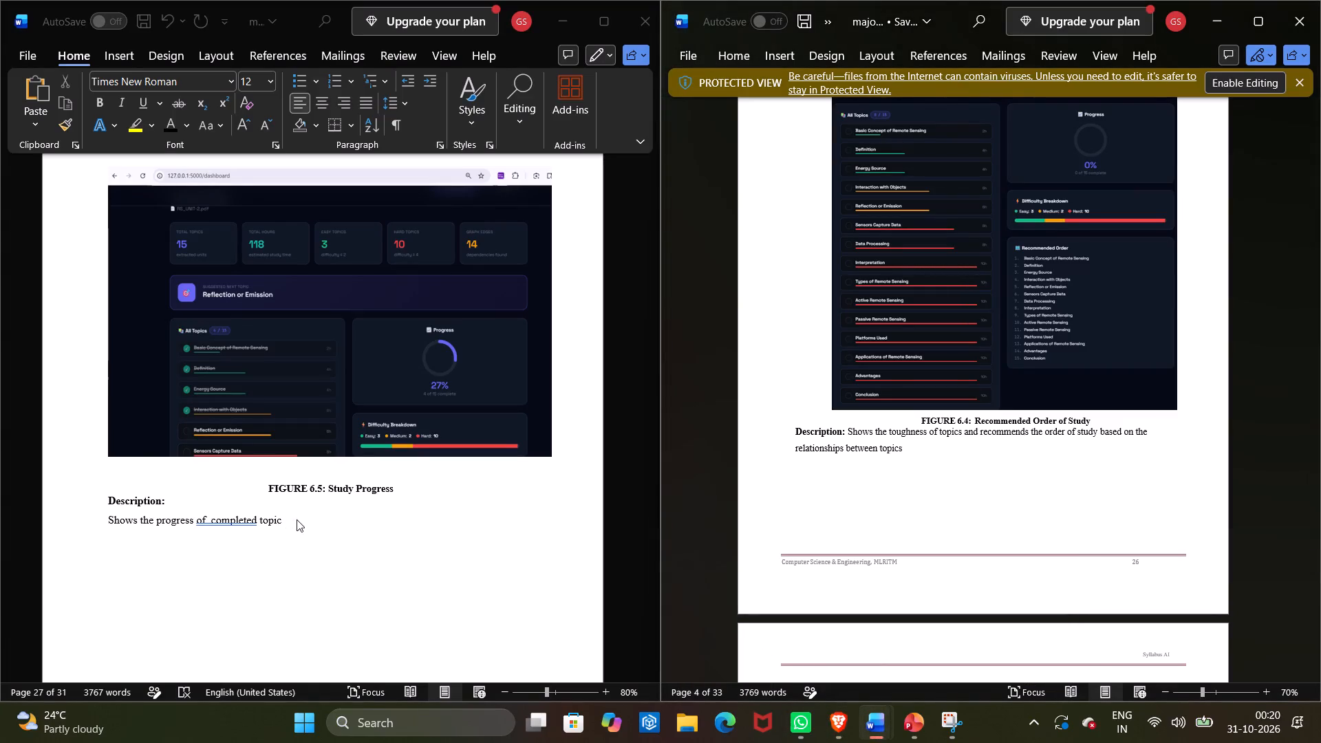
{"action": "left_click", "coordinate": [297, 519]}
{"action": "left_click", "coordinate": [284, 514]}
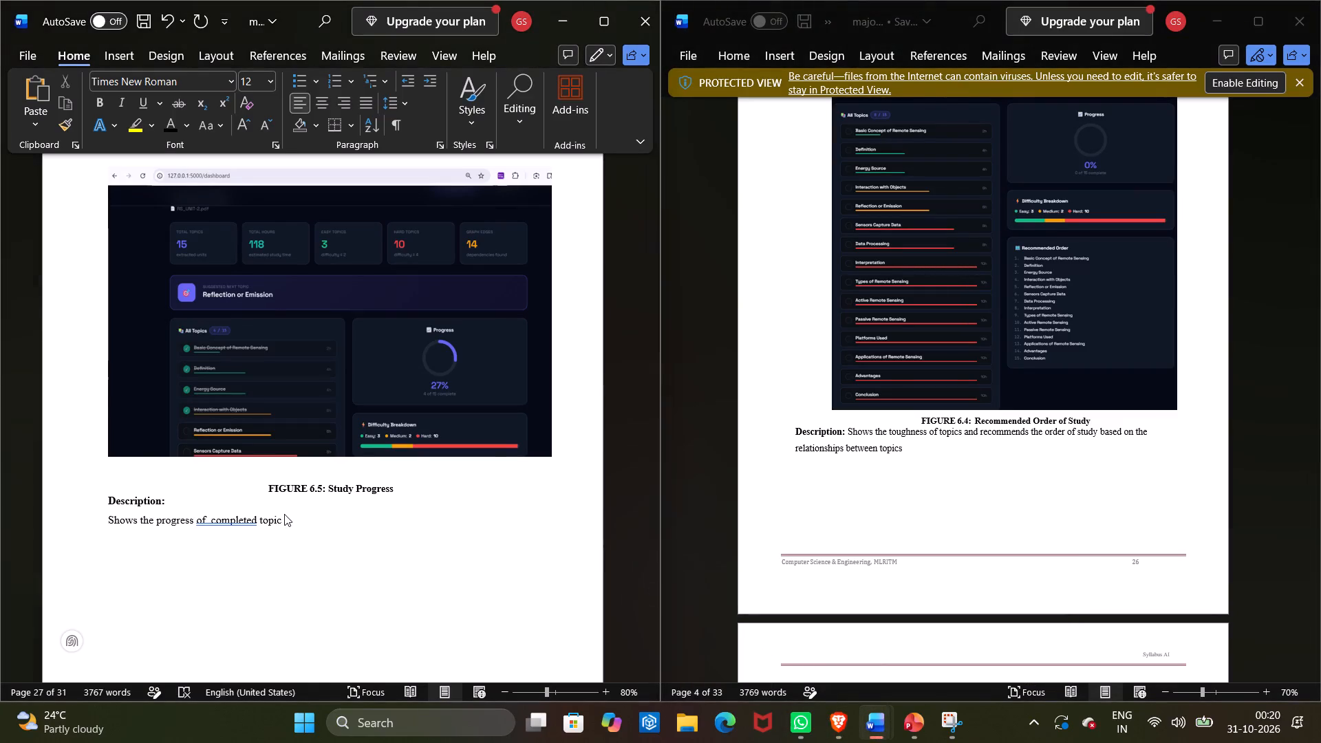
{"action": "left_click", "coordinate": [284, 524]}
{"action": "scroll", "coordinate": [293, 405], "scroll_direction": "up", "scroll_amount": 5}
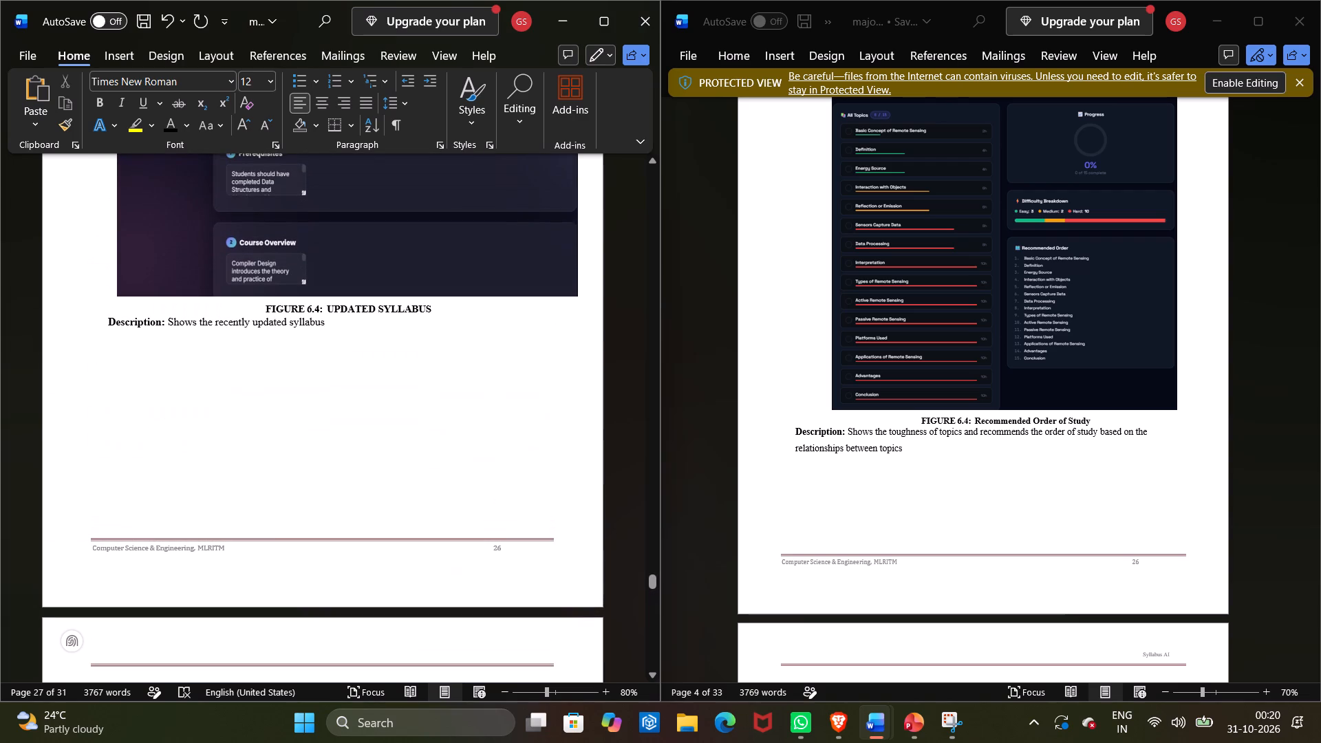
{"action": "left_click", "coordinate": [339, 320]}
{"action": "key", "text": "BackSpace"}
{"action": "key", "text": "comma"}
{"action": "type", "text": "we can edit"}
{"action": "key", "text": "space"}
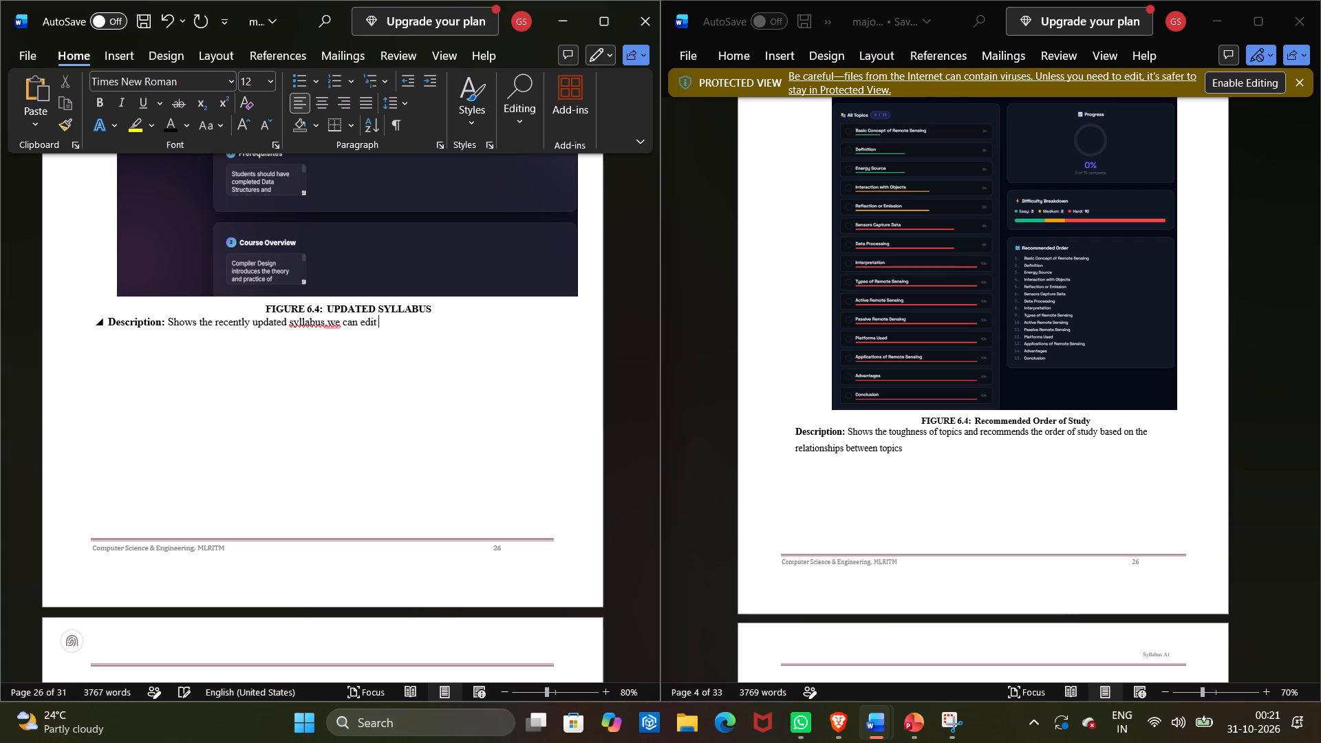
{"action": "type", "text": "the"}
{"action": "key", "text": "space"}
{"action": "type", "text": "syllabus based on our requiren"}
{"action": "key", "text": "BackSpace"}
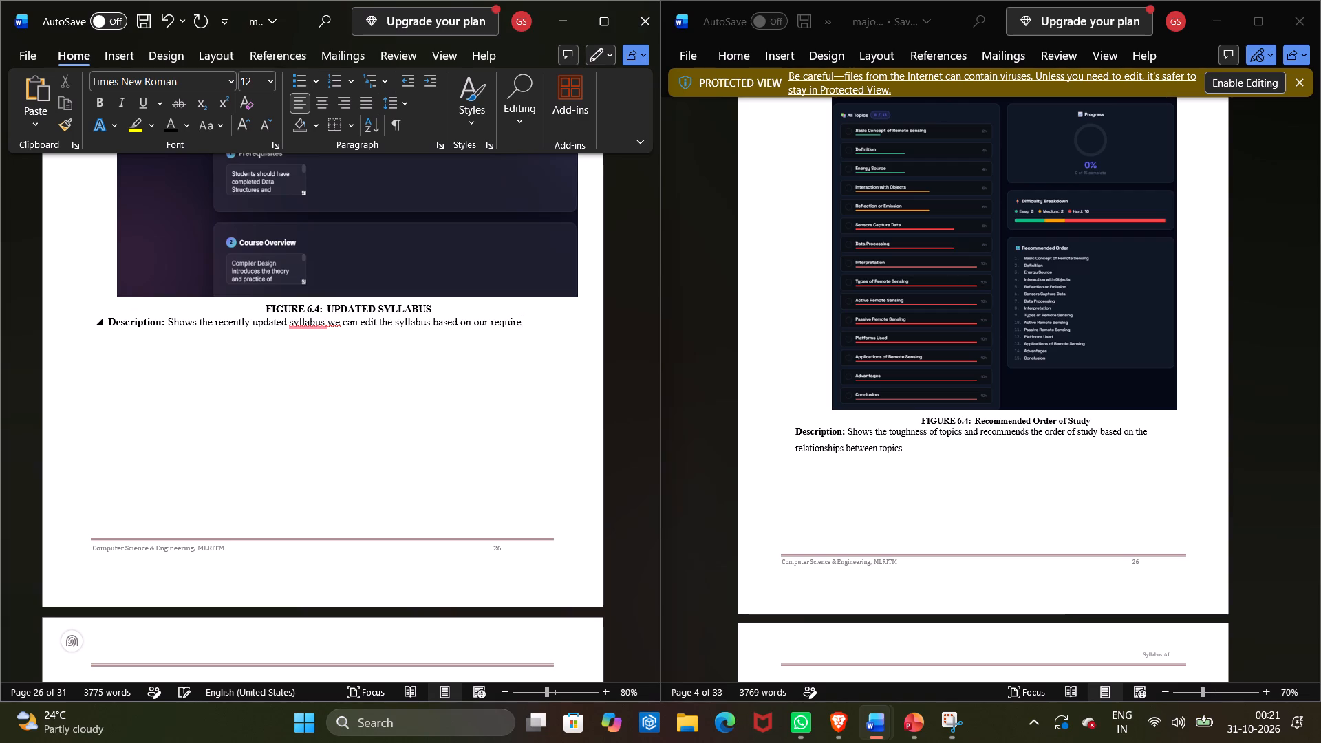
{"action": "type", "text": "ments"}
{"action": "scroll", "coordinate": [322, 297], "scroll_direction": "up", "scroll_amount": 1}
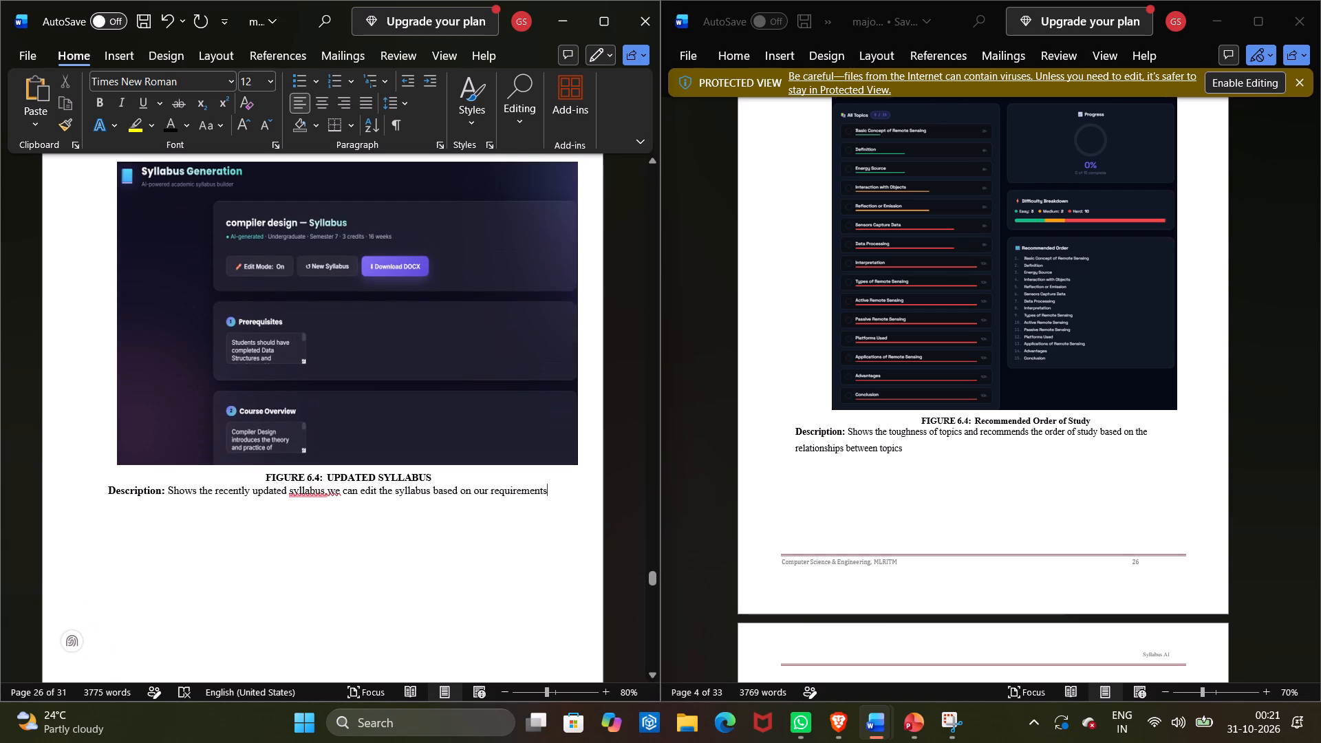
{"action": "key", "text": "space"}
Complete the Figure 6.4 description by adding "and can generate syllabus." after "based on our requirements".
{"action": "type", "text": "and"}
{"action": "key", "text": "space"}
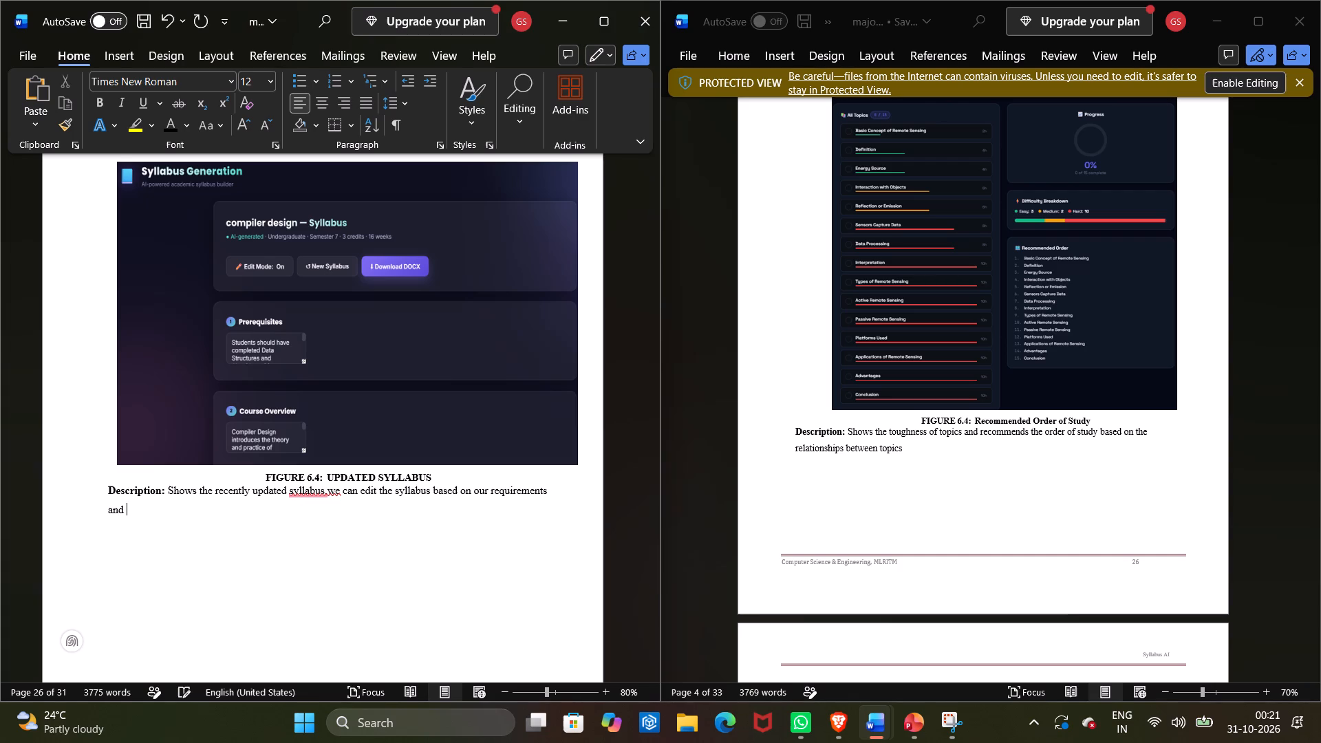
{"action": "type", "text": "can generate"}
{"action": "key", "text": "space"}
{"action": "type", "text": "syllabus."}
View Figure 6.5 in the report, and switch to Brave to examine the compiler design syllabus down to the Unit-wise Syllabus section.
{"action": "scroll", "coordinate": [385, 503], "scroll_direction": "down", "scroll_amount": 4}
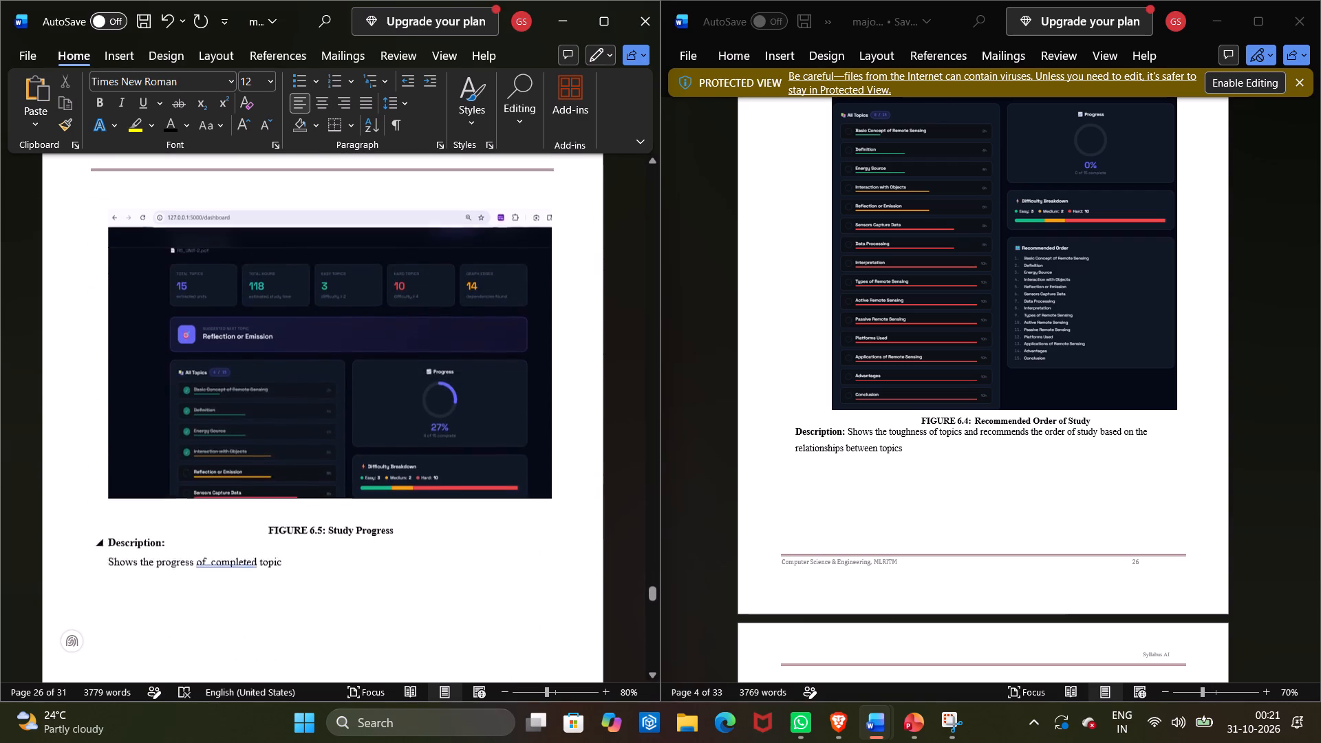
{"action": "scroll", "coordinate": [385, 503], "scroll_direction": "down", "scroll_amount": 1}
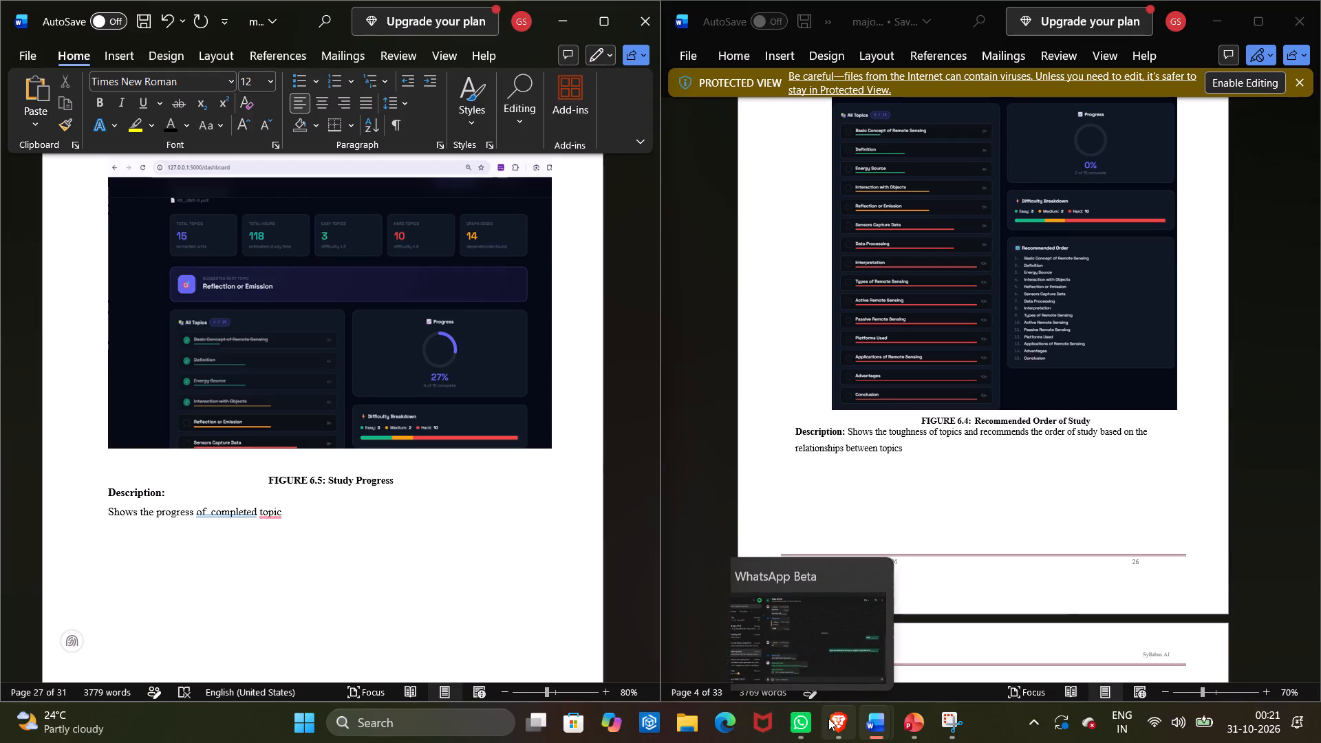
{"action": "left_click", "coordinate": [828, 718]}
{"action": "scroll", "coordinate": [614, 384], "scroll_direction": "down", "scroll_amount": 3}
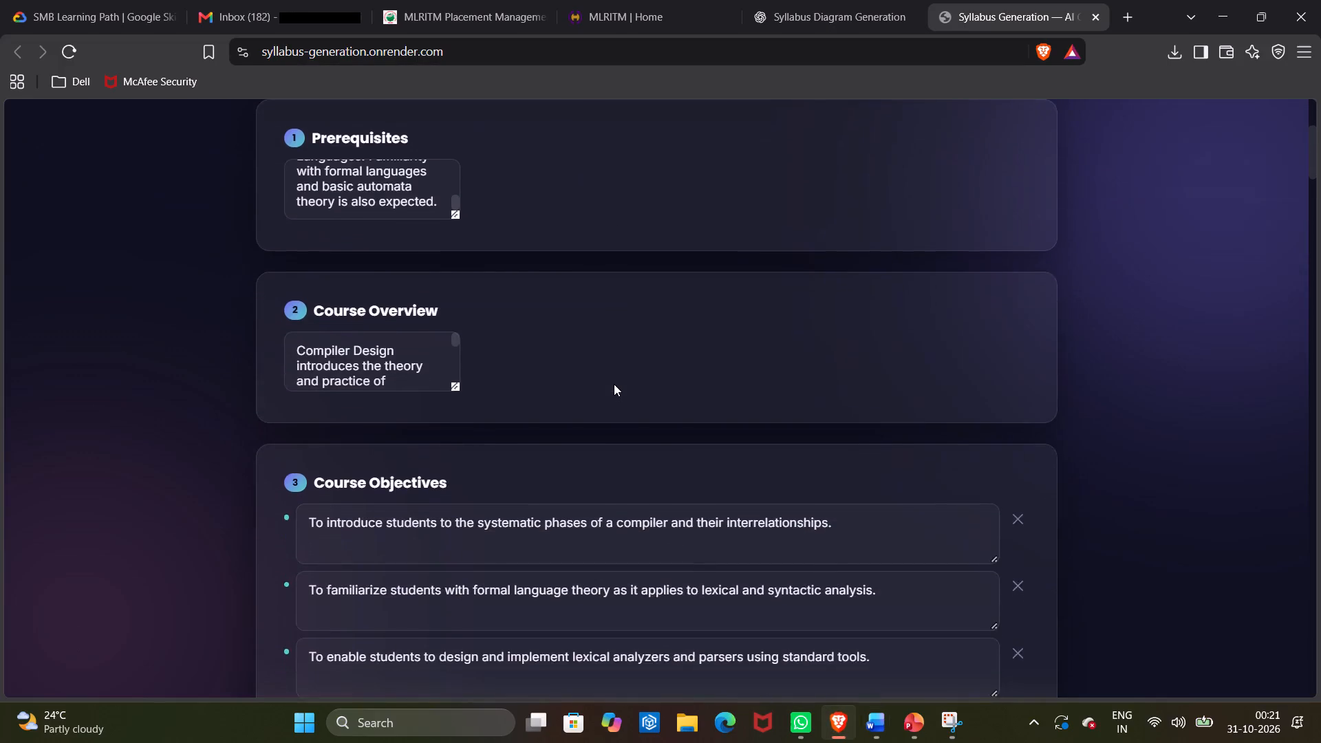
{"action": "scroll", "coordinate": [614, 384], "scroll_direction": "down", "scroll_amount": 8}
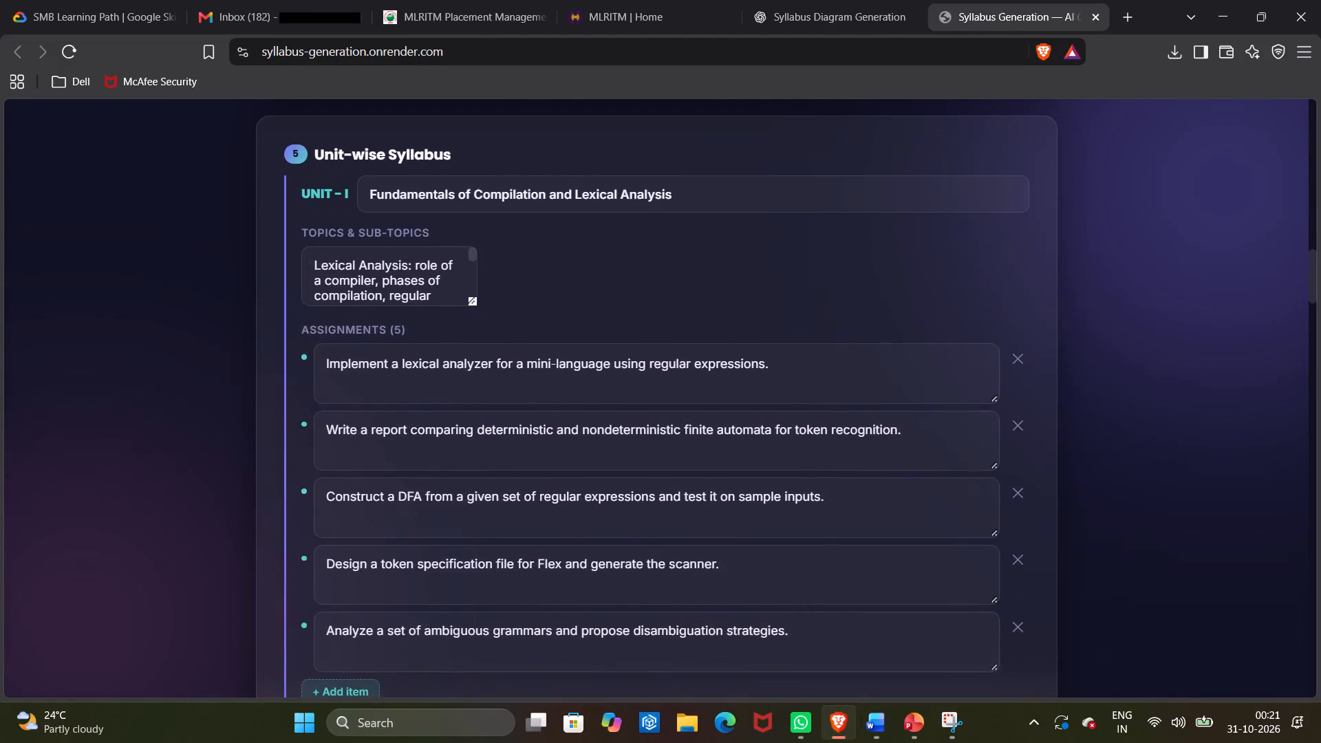
{"action": "scroll", "coordinate": [614, 384], "scroll_direction": "down", "scroll_amount": 1}
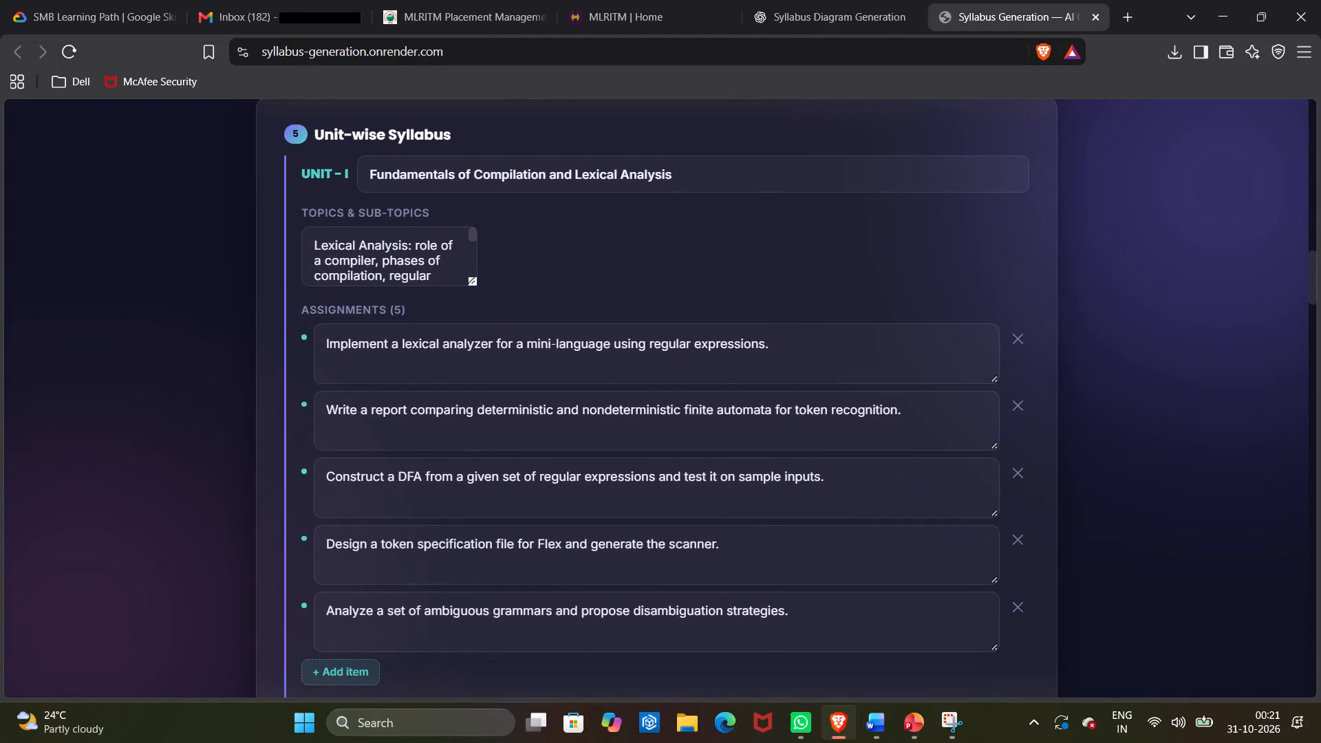
{"action": "scroll", "coordinate": [614, 384], "scroll_direction": "down", "scroll_amount": 1}
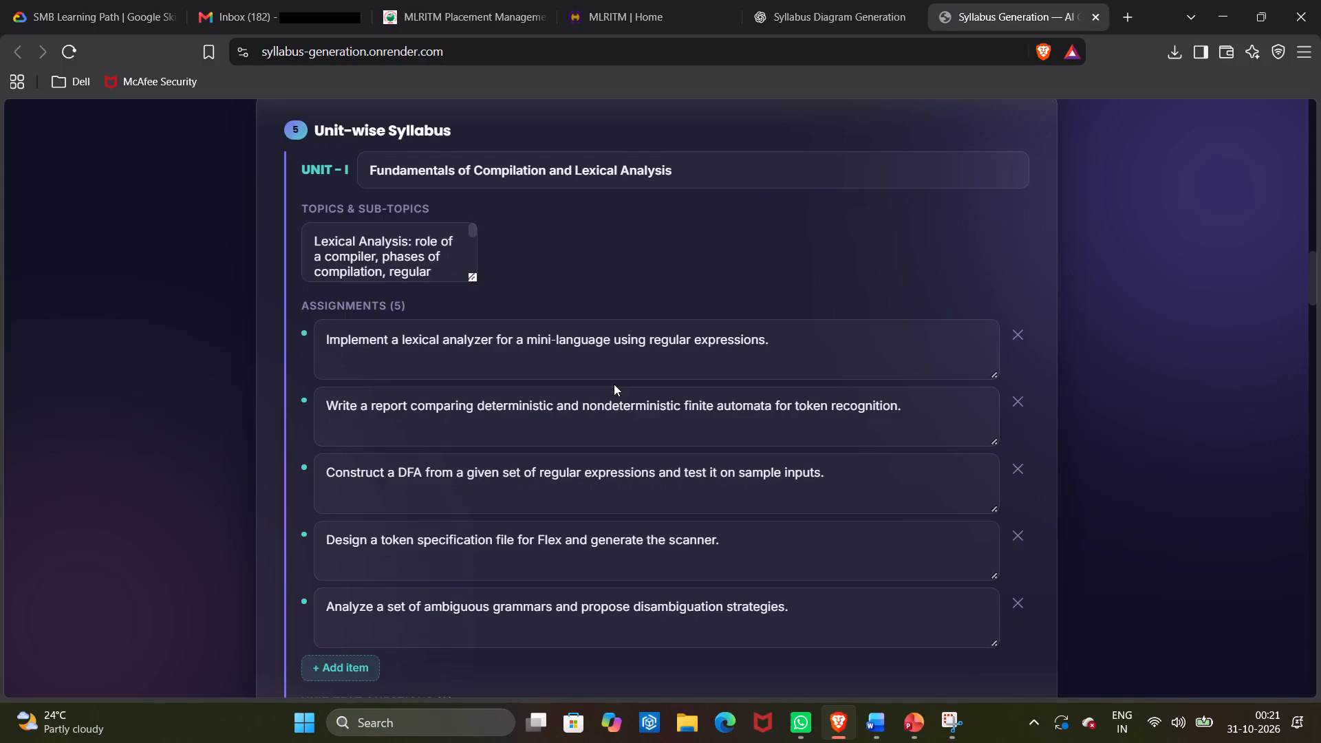
{"action": "scroll", "coordinate": [647, 329], "scroll_direction": "down", "scroll_amount": 2}
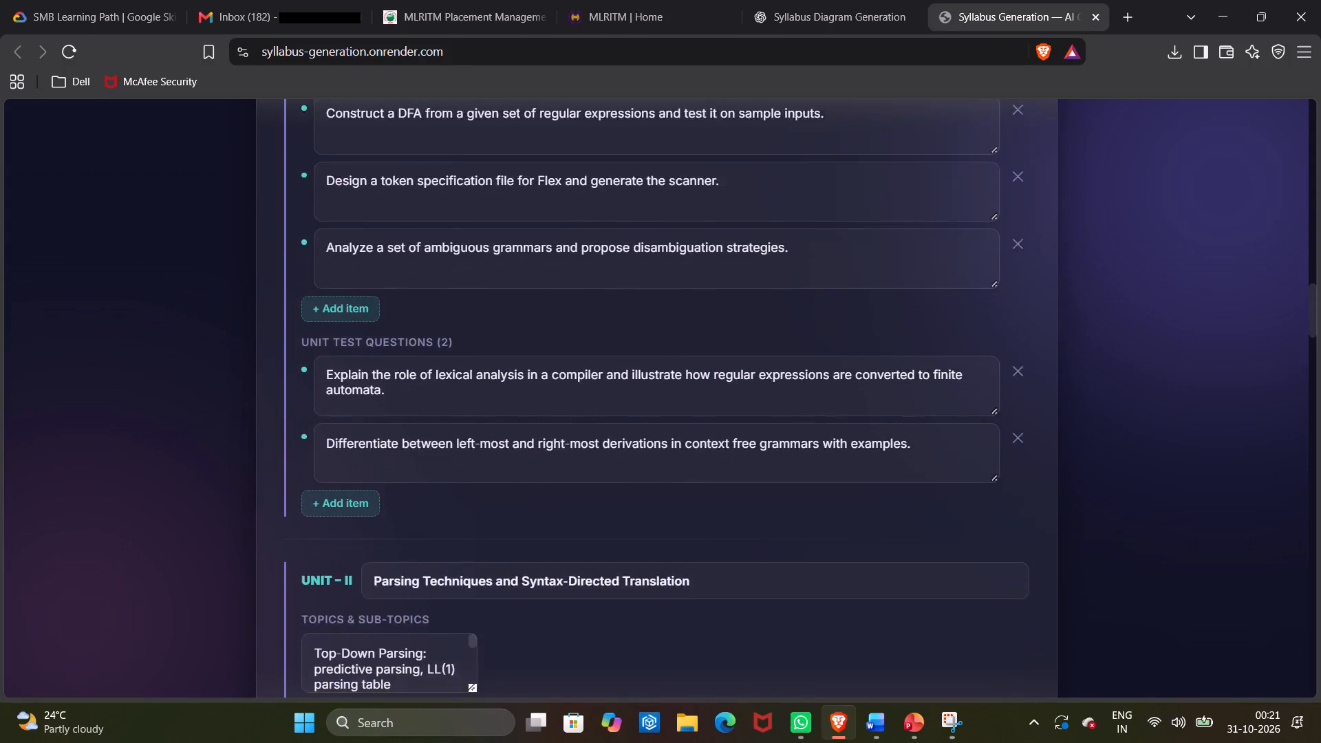
{"action": "scroll", "coordinate": [647, 329], "scroll_direction": "up", "scroll_amount": 2}
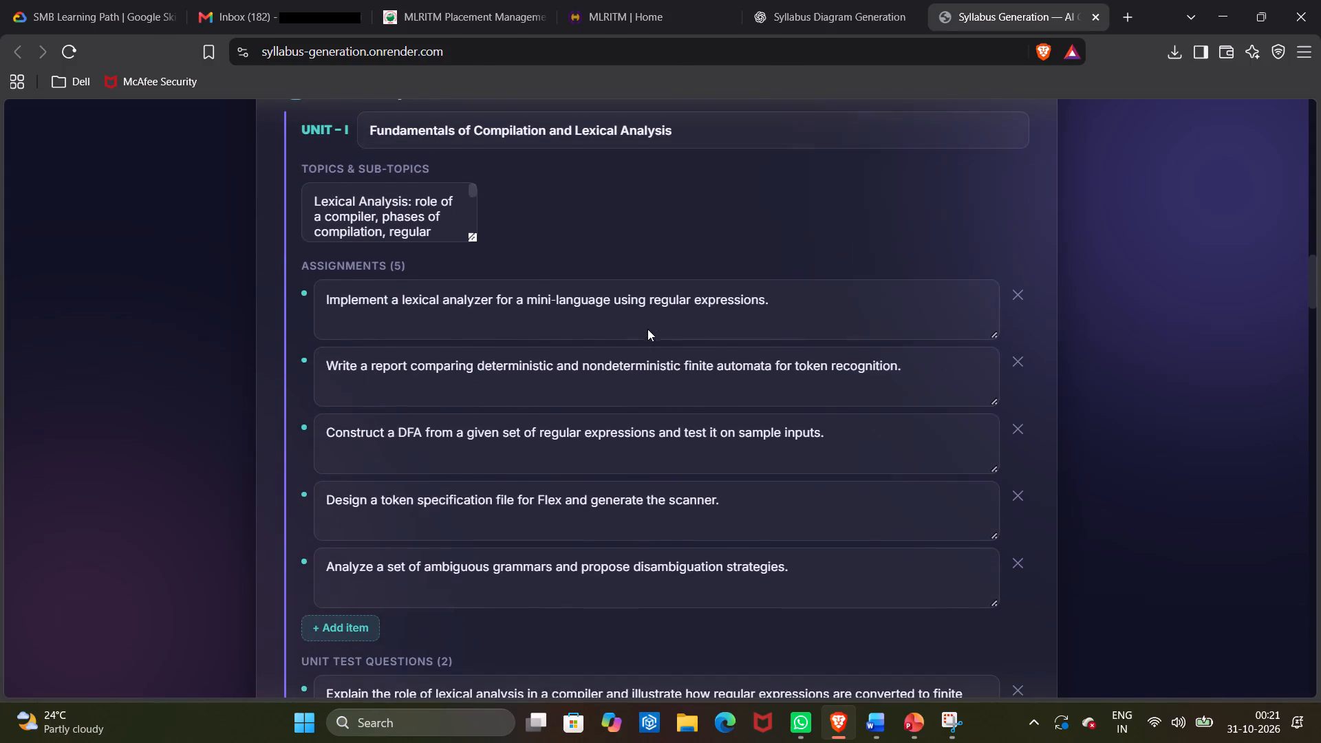
{"action": "scroll", "coordinate": [647, 329], "scroll_direction": "up", "scroll_amount": 1}
{"action": "scroll", "coordinate": [647, 329], "scroll_direction": "right", "scroll_amount": 1}
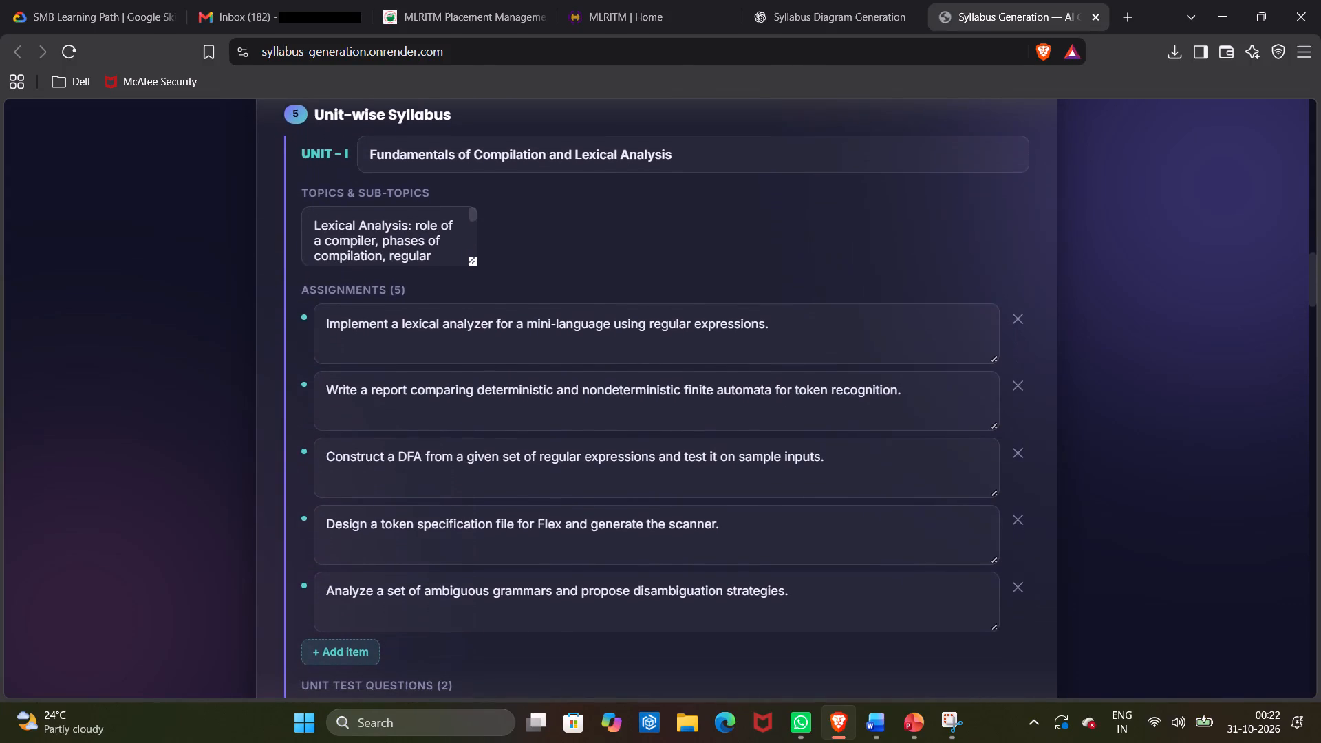
{"action": "scroll", "coordinate": [647, 329], "scroll_direction": "right", "scroll_amount": 2}
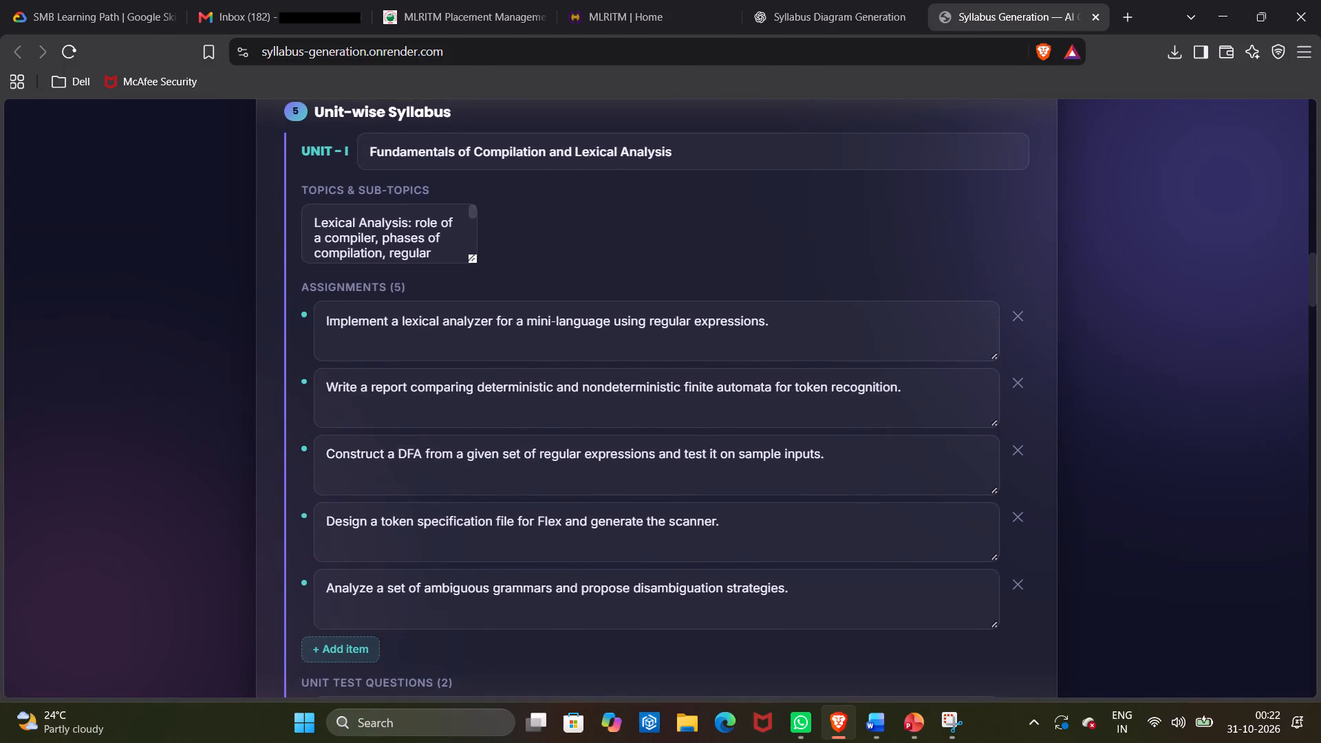
{"action": "scroll", "coordinate": [647, 329], "scroll_direction": "right", "scroll_amount": 1}
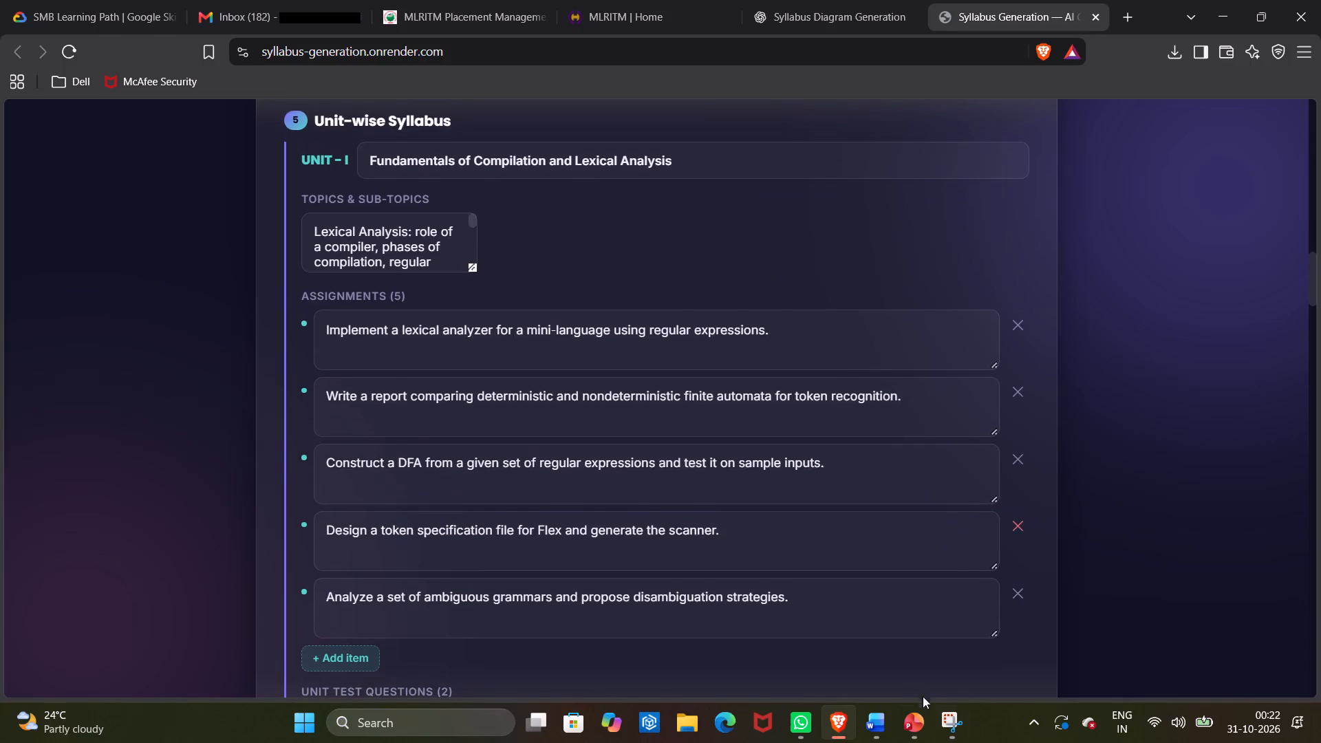
Switch to Snipping Tool, capture the Unit-wise Syllabus section showing the Unit I topics and five assignments, and copy the screenshot.
{"action": "left_click", "coordinate": [944, 726]}
{"action": "left_click", "coordinate": [476, 305]}
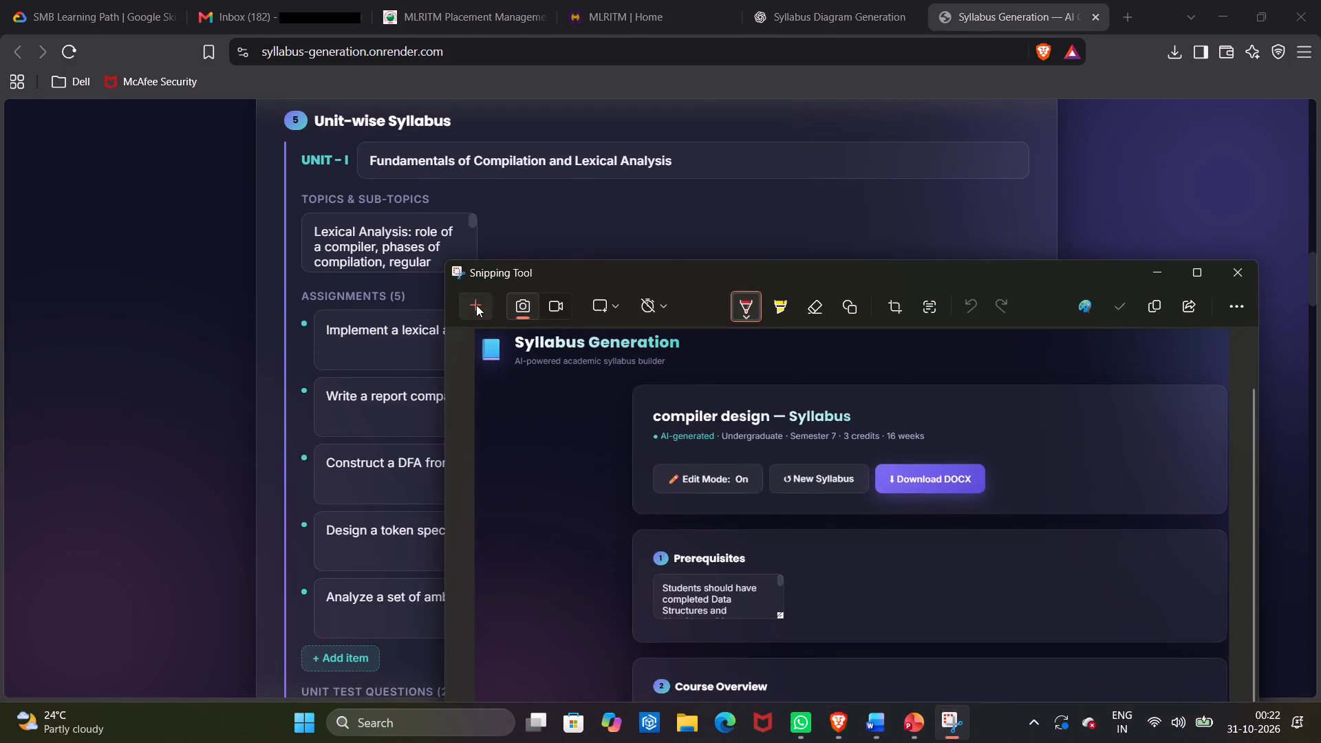
{"action": "left_click_drag", "start_coordinate": [243, 97], "coordinate": [698, 464]}
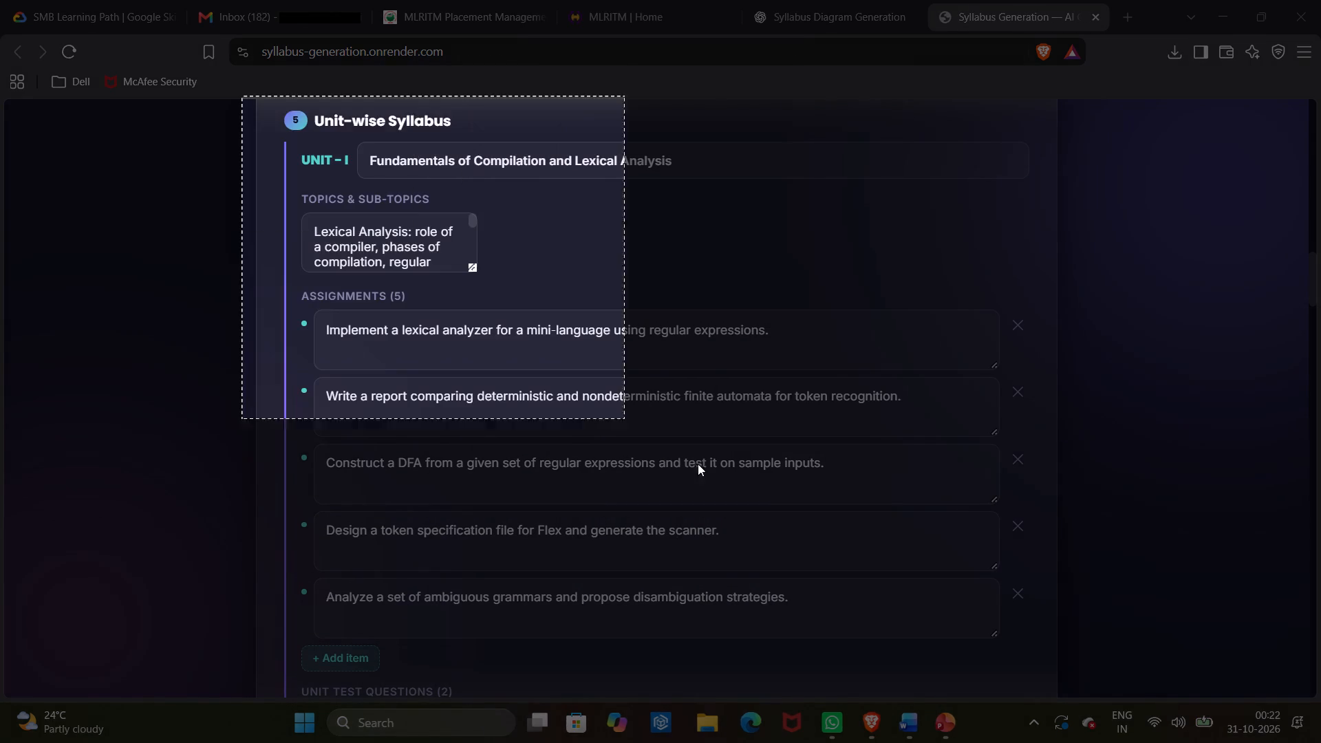
{"action": "left_click_drag", "start_coordinate": [698, 464], "coordinate": [1078, 734]}
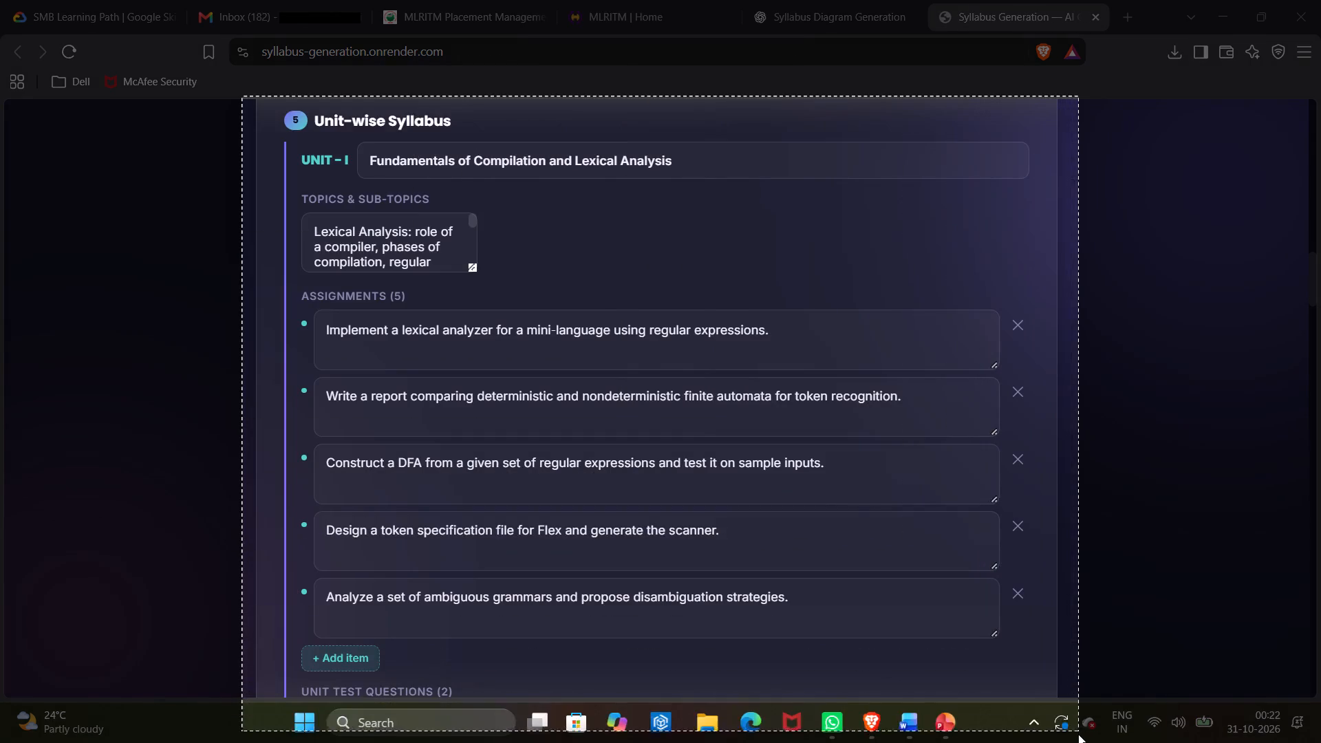
{"action": "left_click_drag", "start_coordinate": [1078, 734], "coordinate": [1071, 713]}
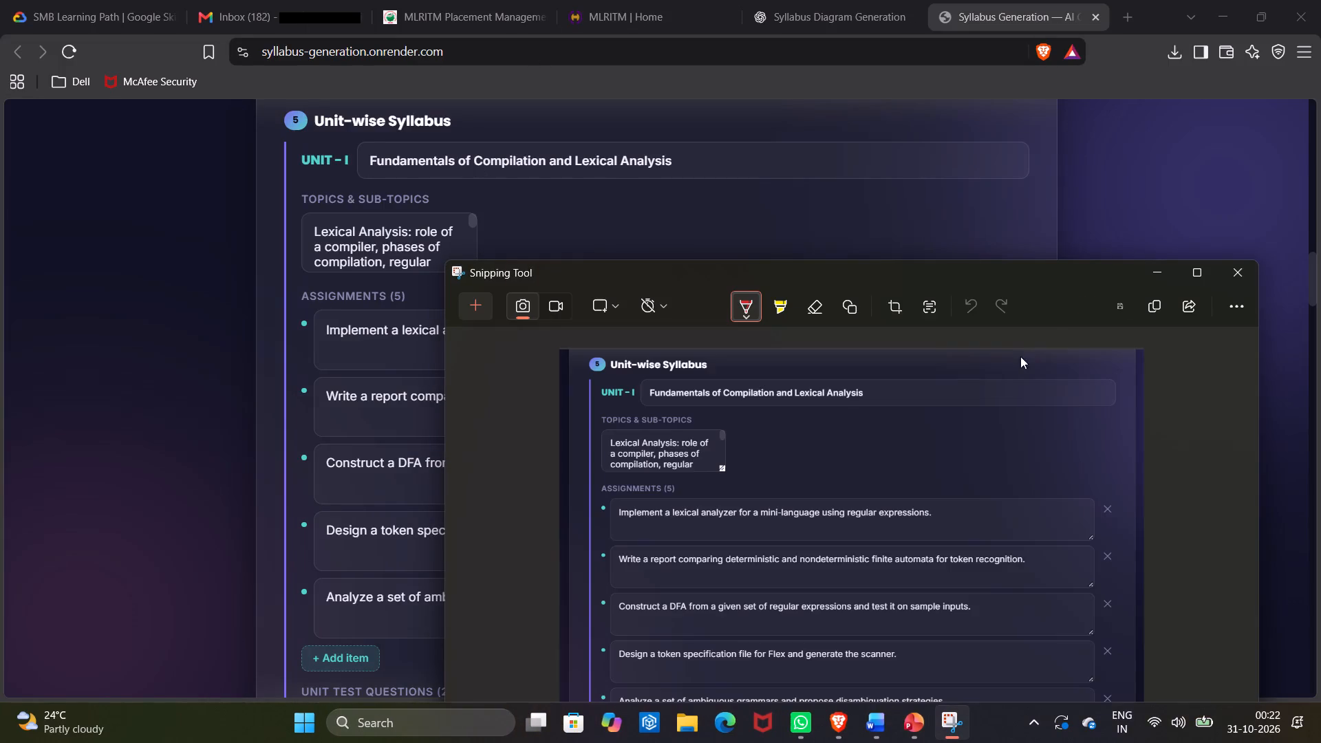
{"action": "left_click", "coordinate": [1152, 313]}
{"action": "left_click", "coordinate": [1167, 276]}
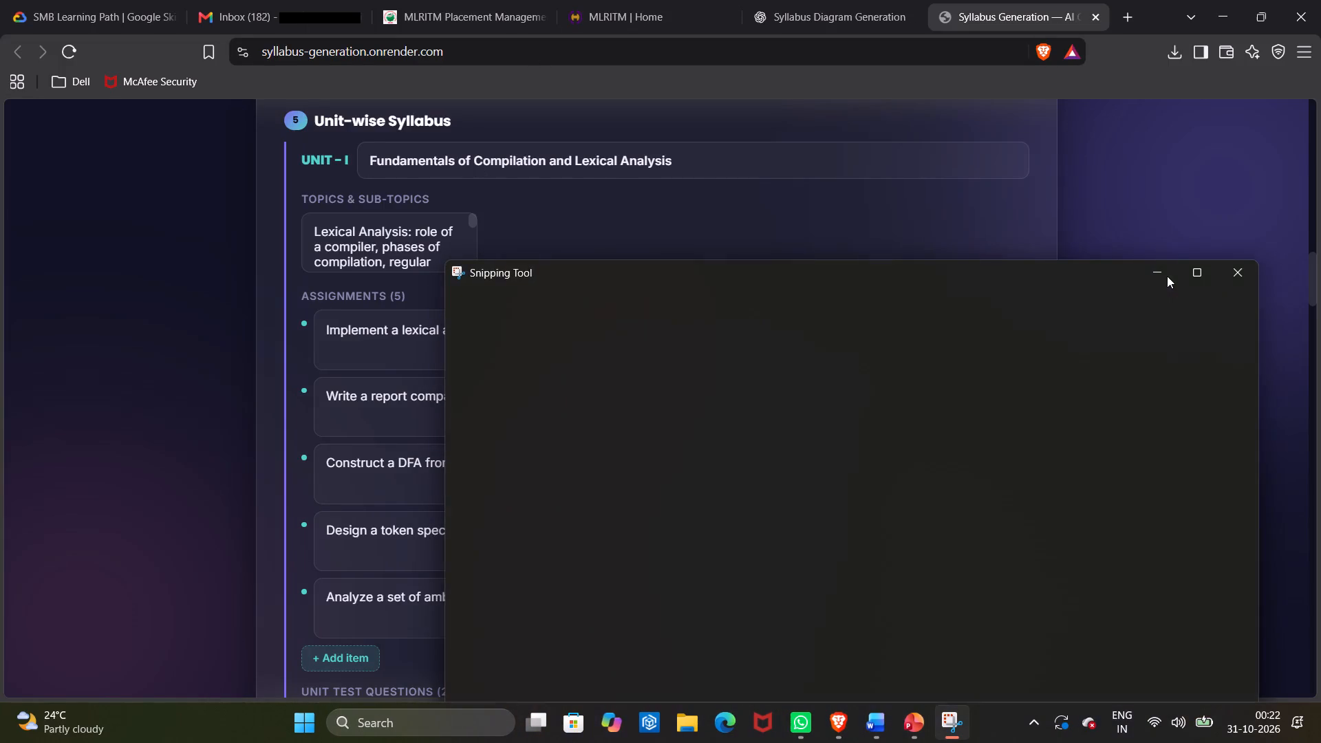
{"action": "left_click", "coordinate": [949, 722]}
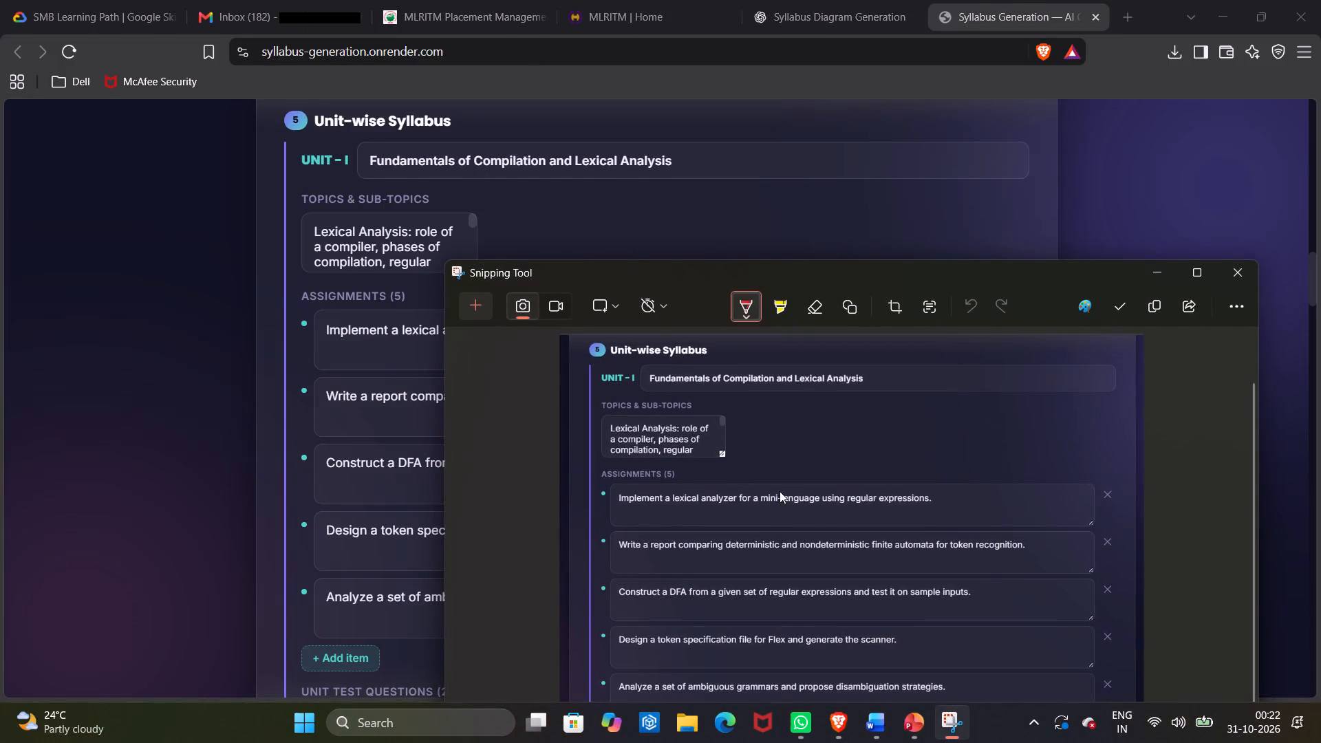
{"action": "left_click", "coordinate": [1172, 272]}
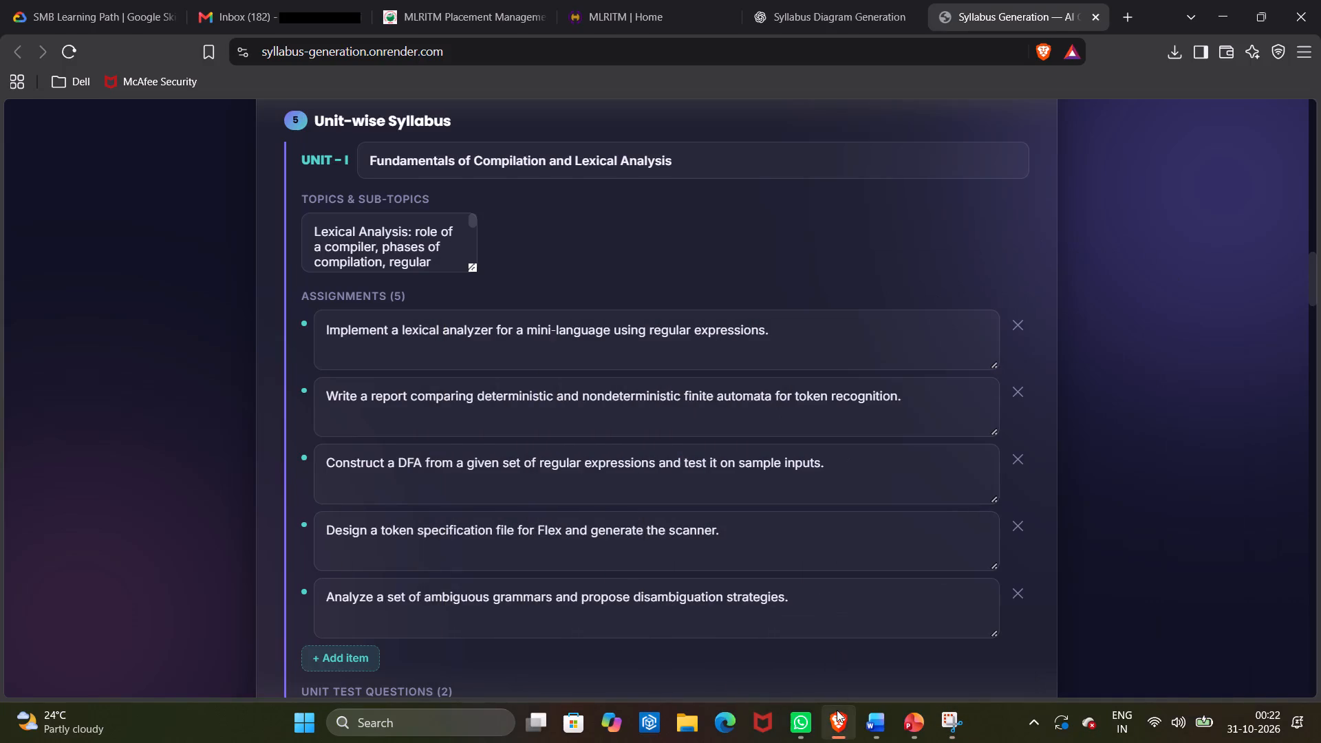
Switch to the Word report and replace the dashboard picture above the Figure 6.5 caption with the copied Unit-wise Syllabus screenshot.
{"action": "left_click", "coordinate": [837, 710]}
{"action": "left_click", "coordinate": [361, 299]}
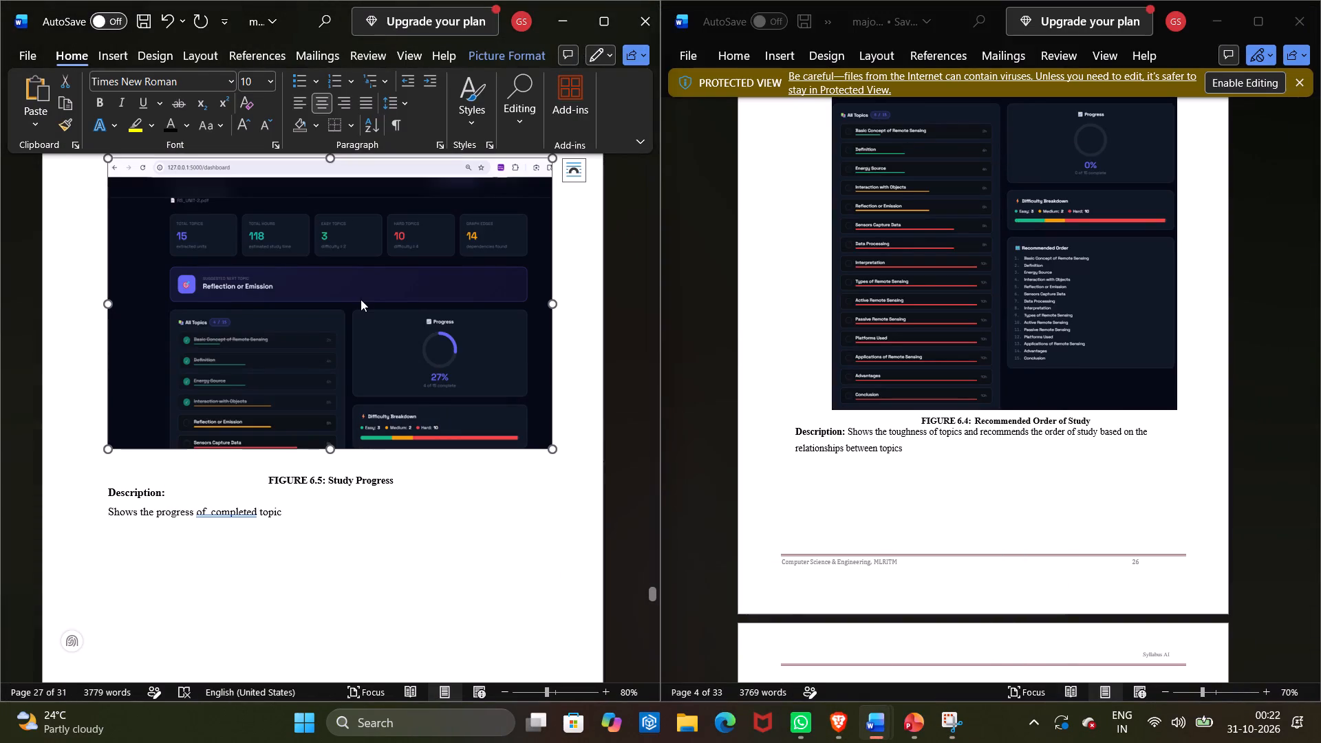
{"action": "key", "text": "Delete"}
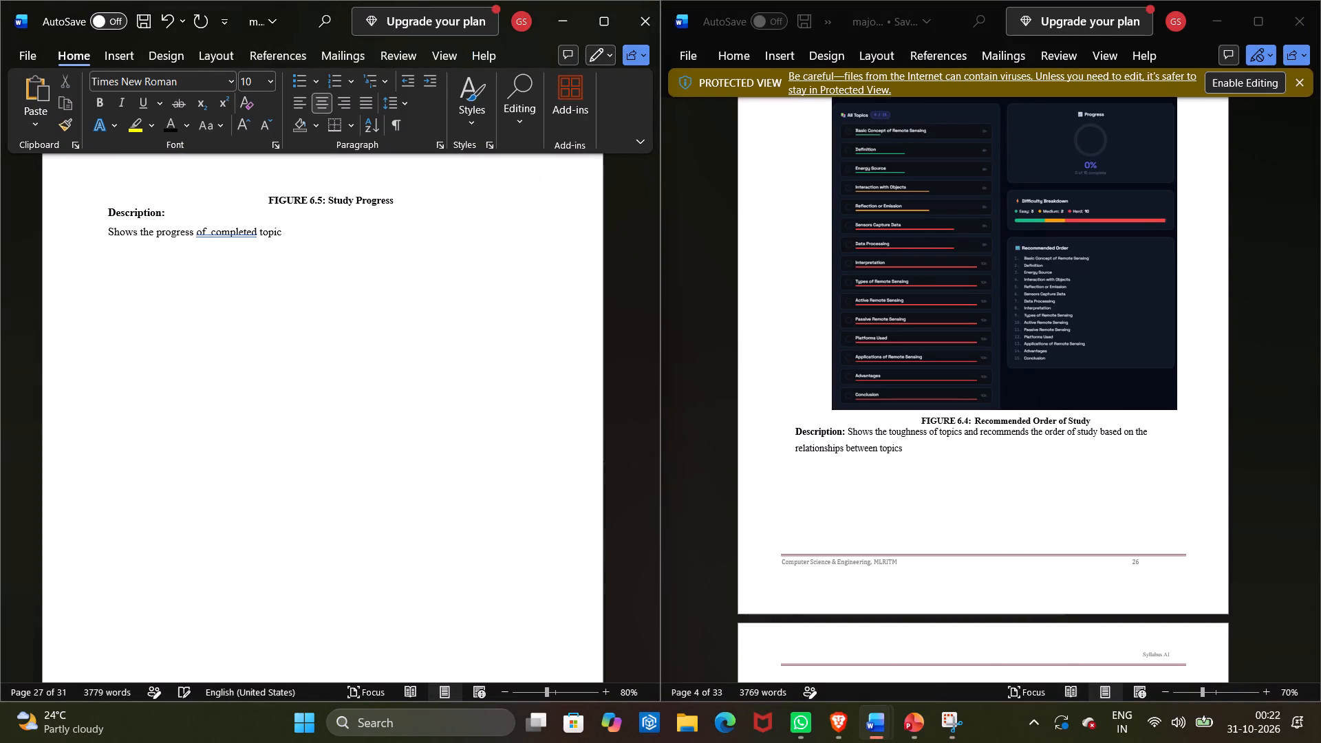
{"action": "key", "text": "ctrl+v"}
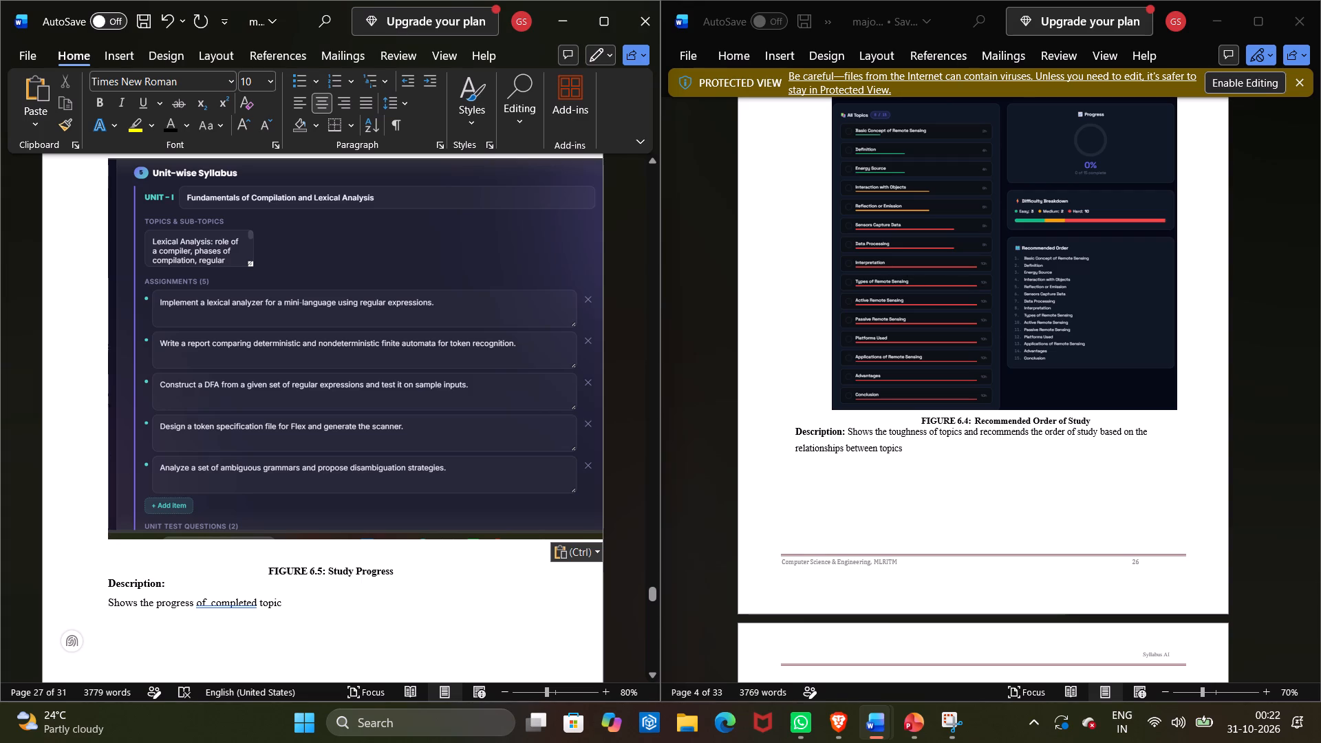
Shrink the pasted Unit-wise Syllabus screenshot proportionally so that it fits within the page margins.
{"action": "left_click", "coordinate": [119, 521]}
{"action": "left_click_drag", "start_coordinate": [105, 543], "coordinate": [112, 530]}
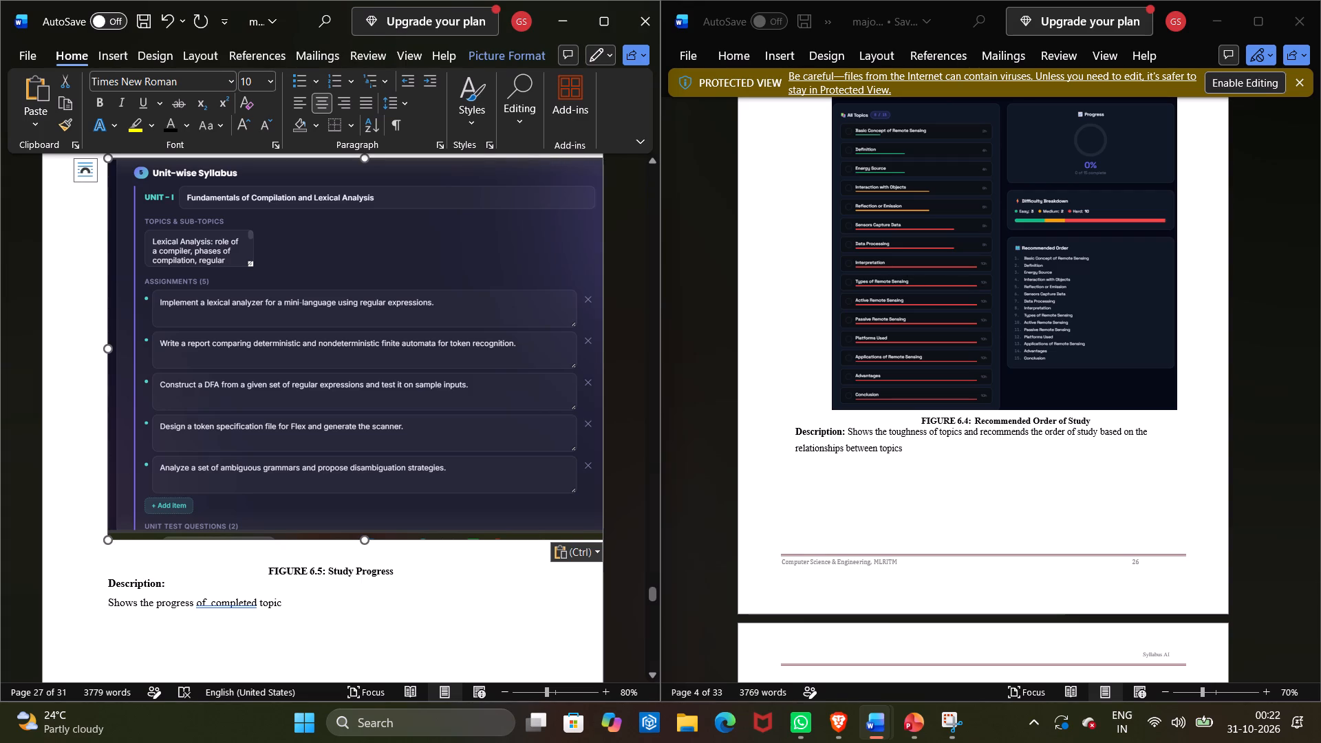
{"action": "left_click_drag", "start_coordinate": [112, 530], "coordinate": [136, 482]}
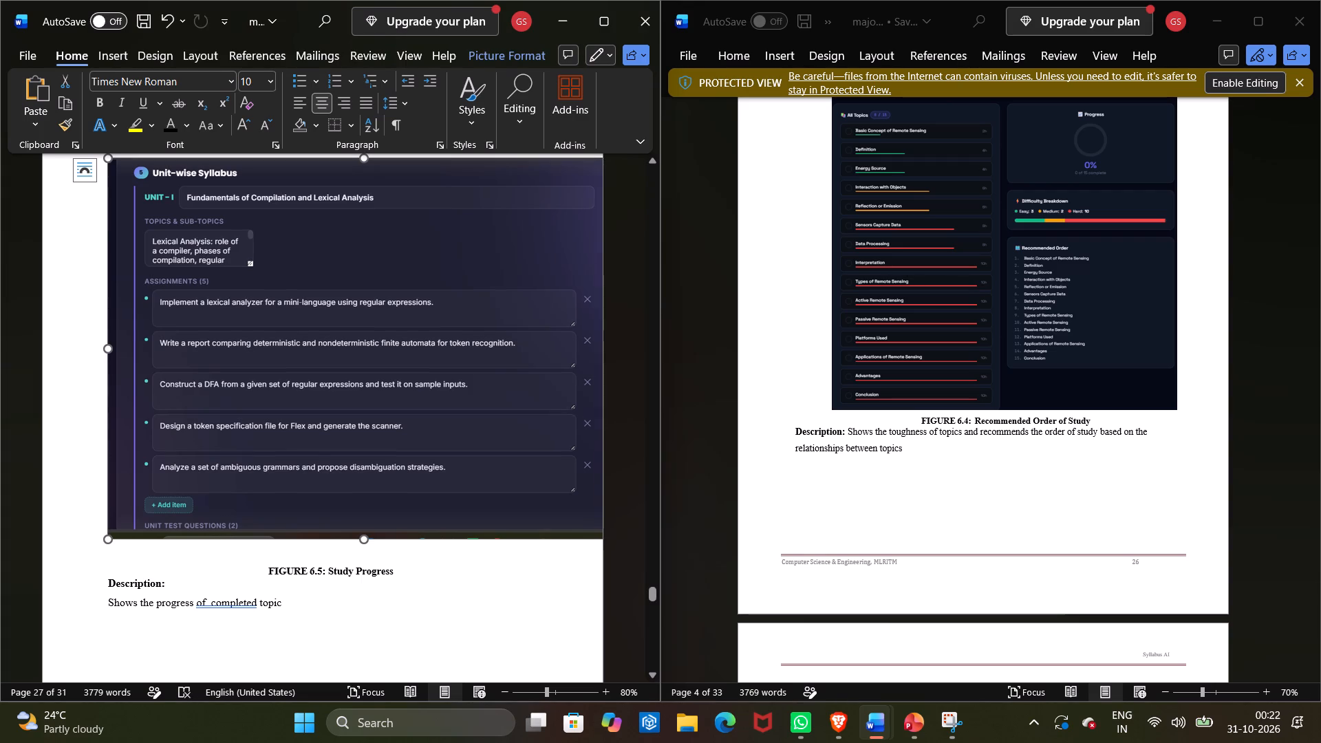
{"action": "left_click_drag", "start_coordinate": [105, 539], "coordinate": [138, 446]}
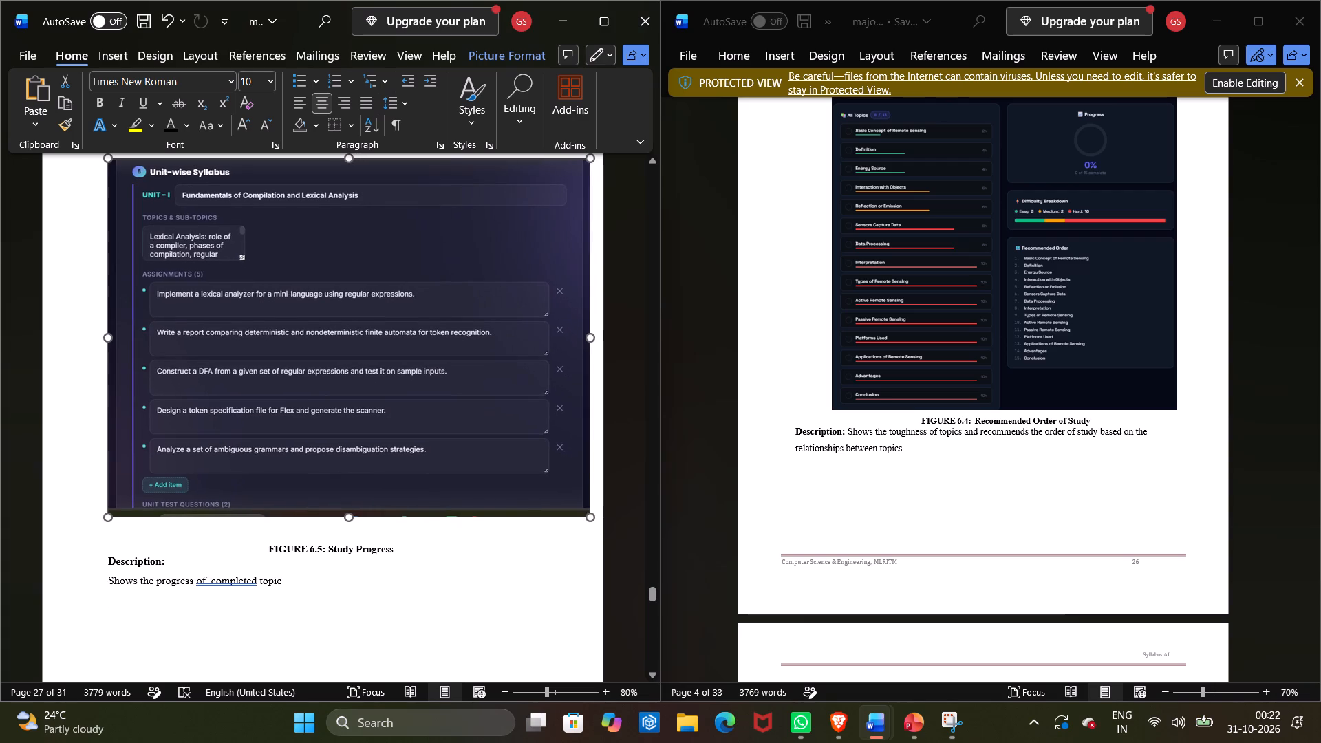
{"action": "left_click_drag", "start_coordinate": [138, 446], "coordinate": [171, 332]}
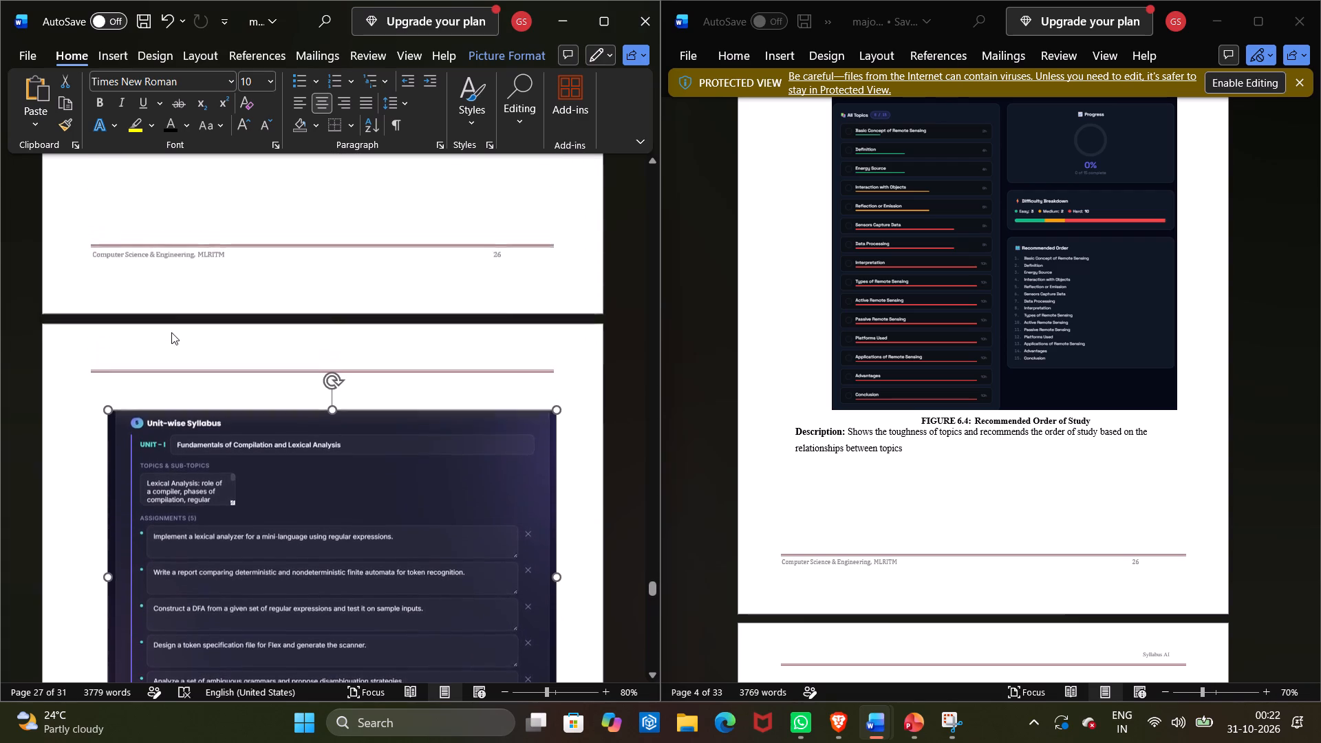
Replace "Study Progress" in the Figure 6.5 caption with "UNIT WISE SYLLABUS".
{"action": "scroll", "coordinate": [140, 337], "scroll_direction": "up", "scroll_amount": 2}
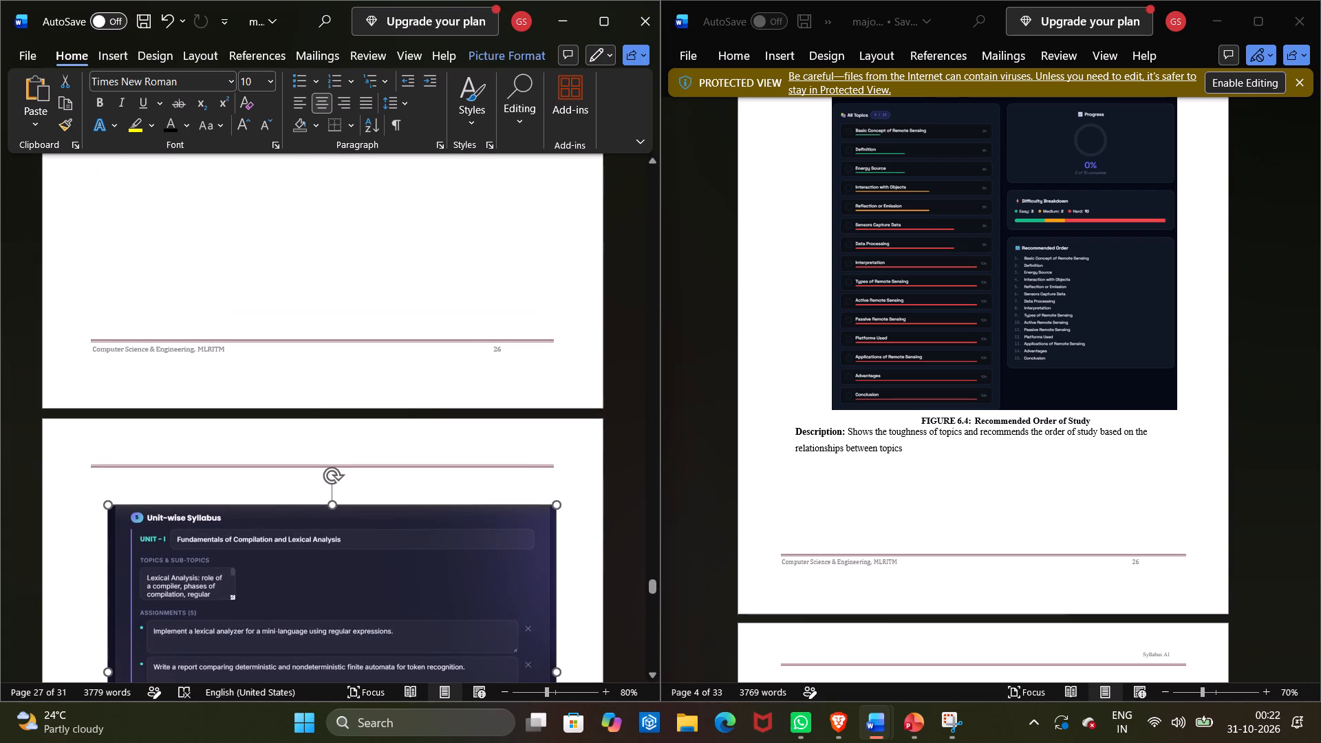
{"action": "scroll", "coordinate": [140, 337], "scroll_direction": "up", "scroll_amount": 1}
{"action": "scroll", "coordinate": [140, 337], "scroll_direction": "down", "scroll_amount": 6}
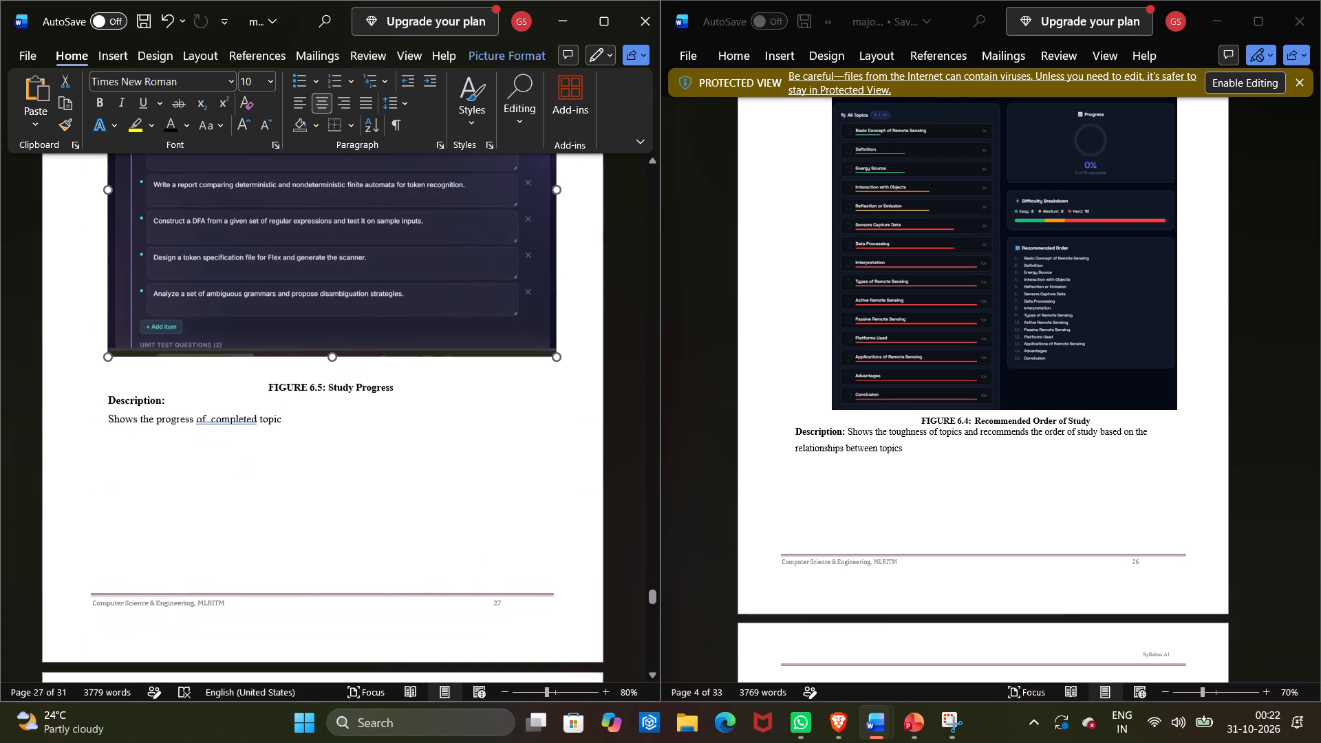
{"action": "left_click", "coordinate": [423, 391]}
{"action": "left_click", "coordinate": [418, 388]}
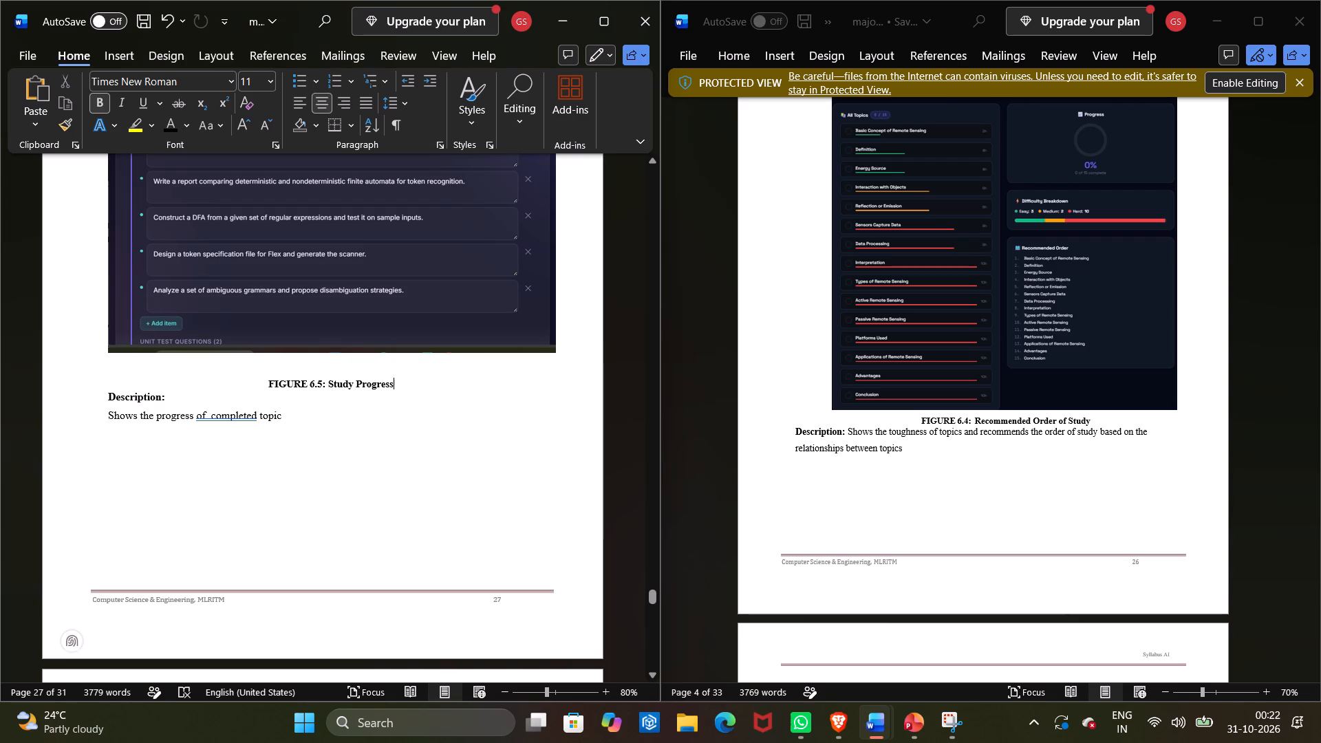
{"action": "left_click", "coordinate": [418, 388]}
{"action": "key", "text": "BackSpace"}
{"action": "key", "text": "BackSpace"}
{"action": "key", "text": "BackSpace"}
{"action": "key", "text": "BackSpace"}
{"action": "key", "text": "BackSpace"}
{"action": "key", "text": "BackSpace"}
{"action": "key", "text": "BackSpace"}
{"action": "key", "text": "BackSpace"}
{"action": "key", "text": "BackSpace"}
{"action": "key", "text": "BackSpace"}
{"action": "key", "text": "BackSpace"}
{"action": "key", "text": "BackSpace"}
{"action": "key", "text": "BackSpace"}
{"action": "key", "text": "BackSpace"}
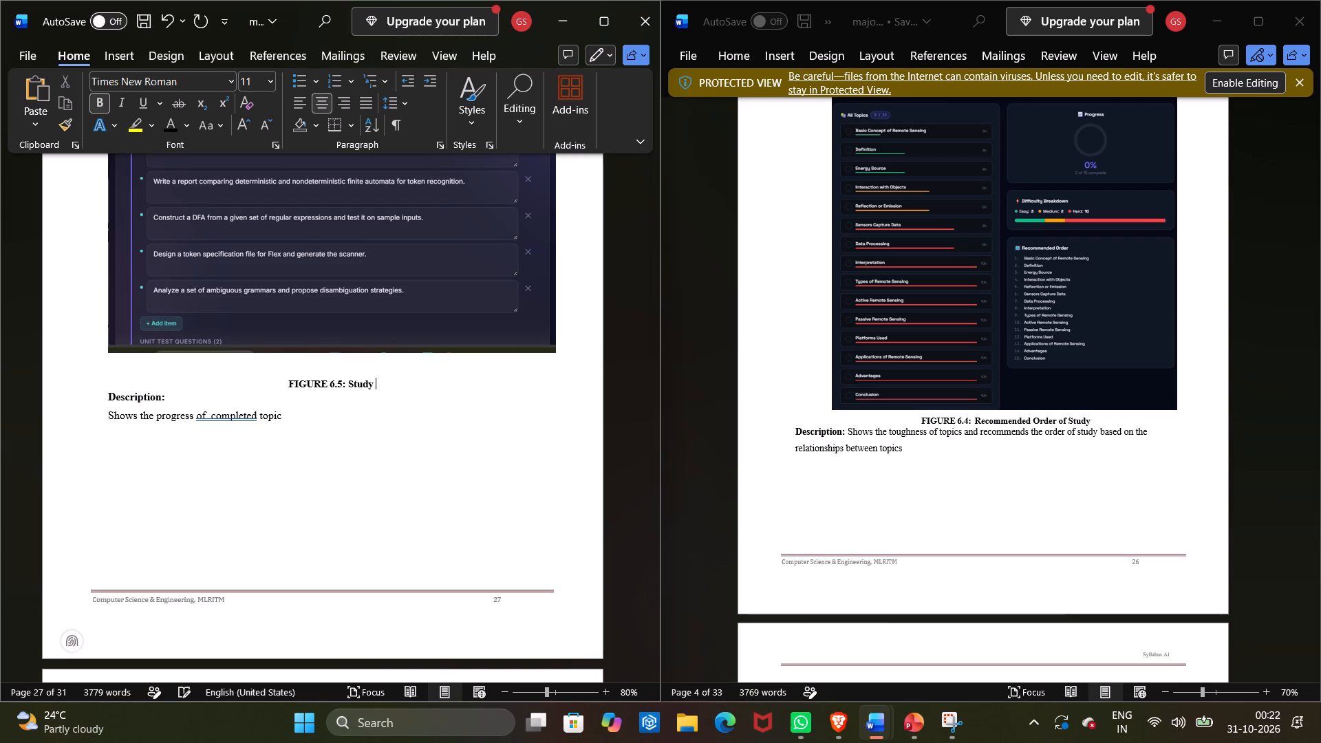
{"action": "key", "text": "BackSpace"}
{"action": "key", "text": "BackSpace"}
{"action": "key", "text": "BackSpace"}
{"action": "key", "text": "BackSpace"}
{"action": "scroll", "coordinate": [423, 302], "scroll_direction": "up", "scroll_amount": 1}
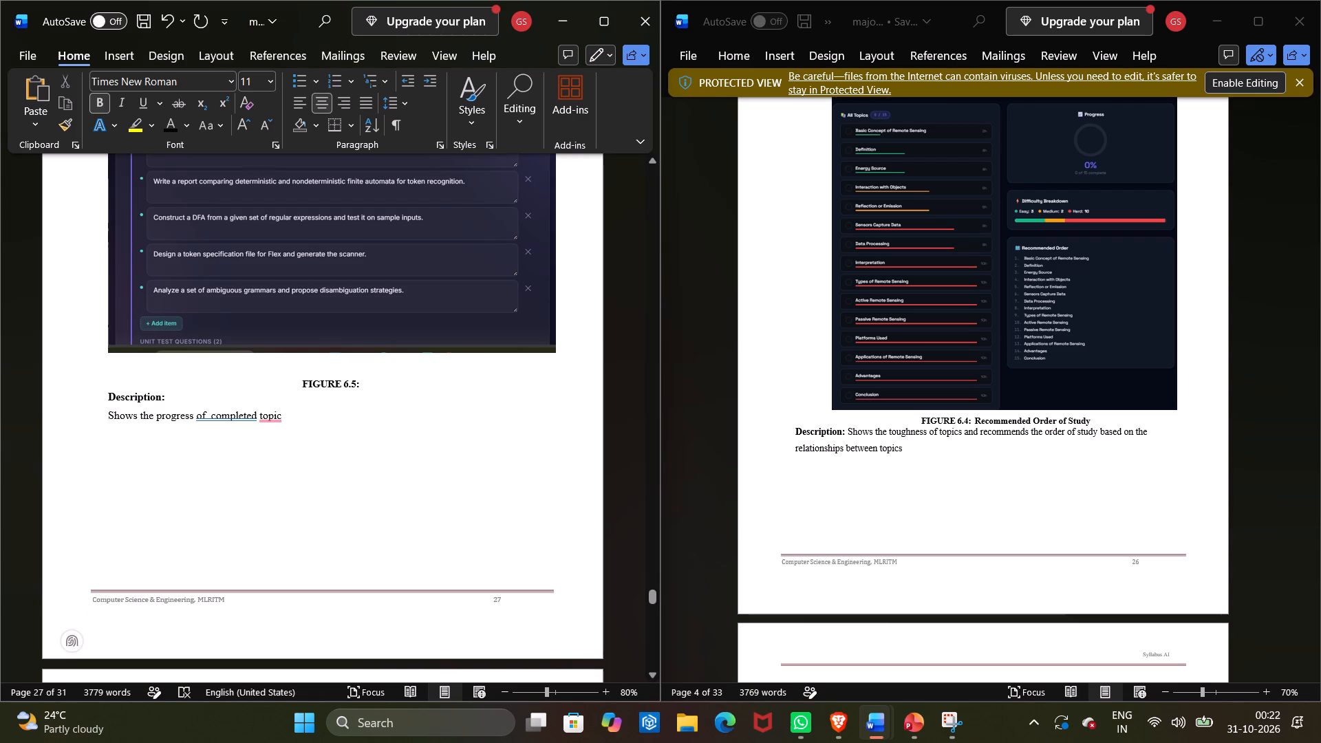
{"action": "scroll", "coordinate": [423, 302], "scroll_direction": "up", "scroll_amount": 1}
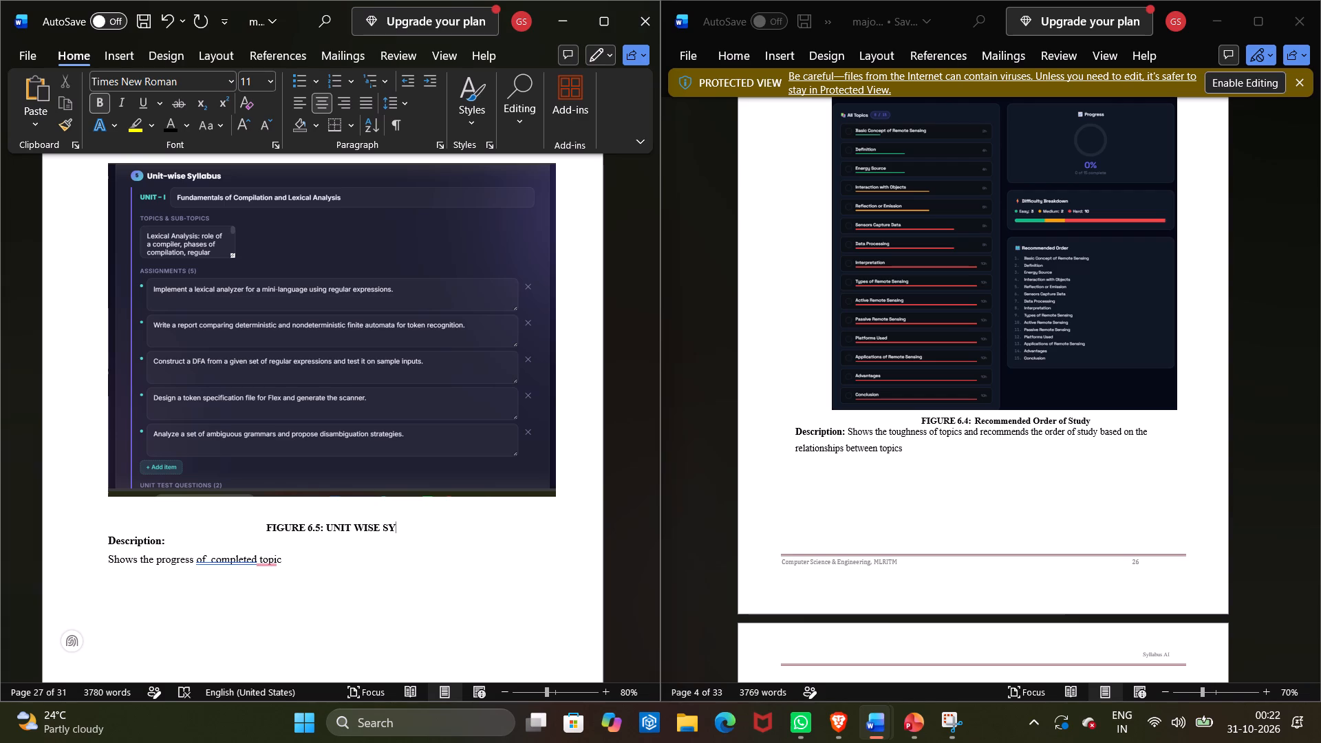
{"action": "type", "text": "LLABUS"}
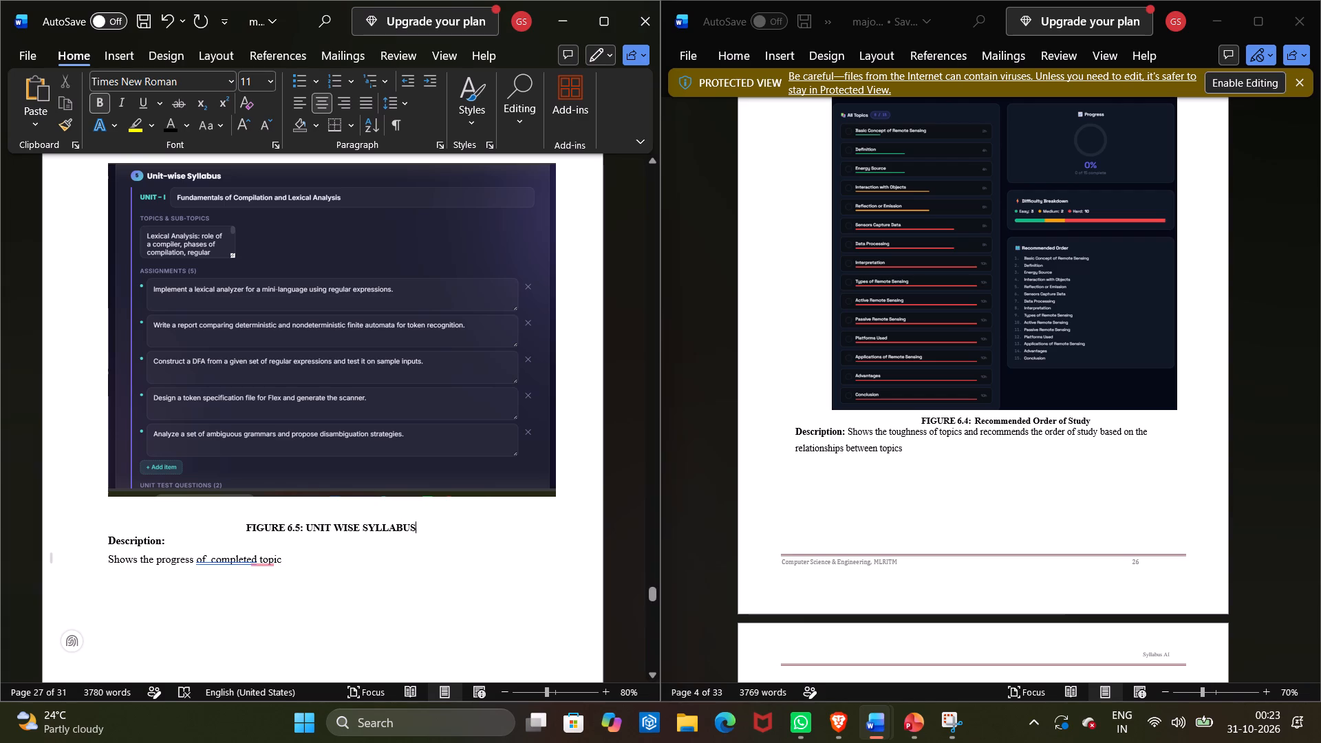
Replace "progress of completed topic" in the Figure 6.5 description with "complete syllabus.".
{"action": "left_click_drag", "start_coordinate": [279, 559], "coordinate": [179, 558]}
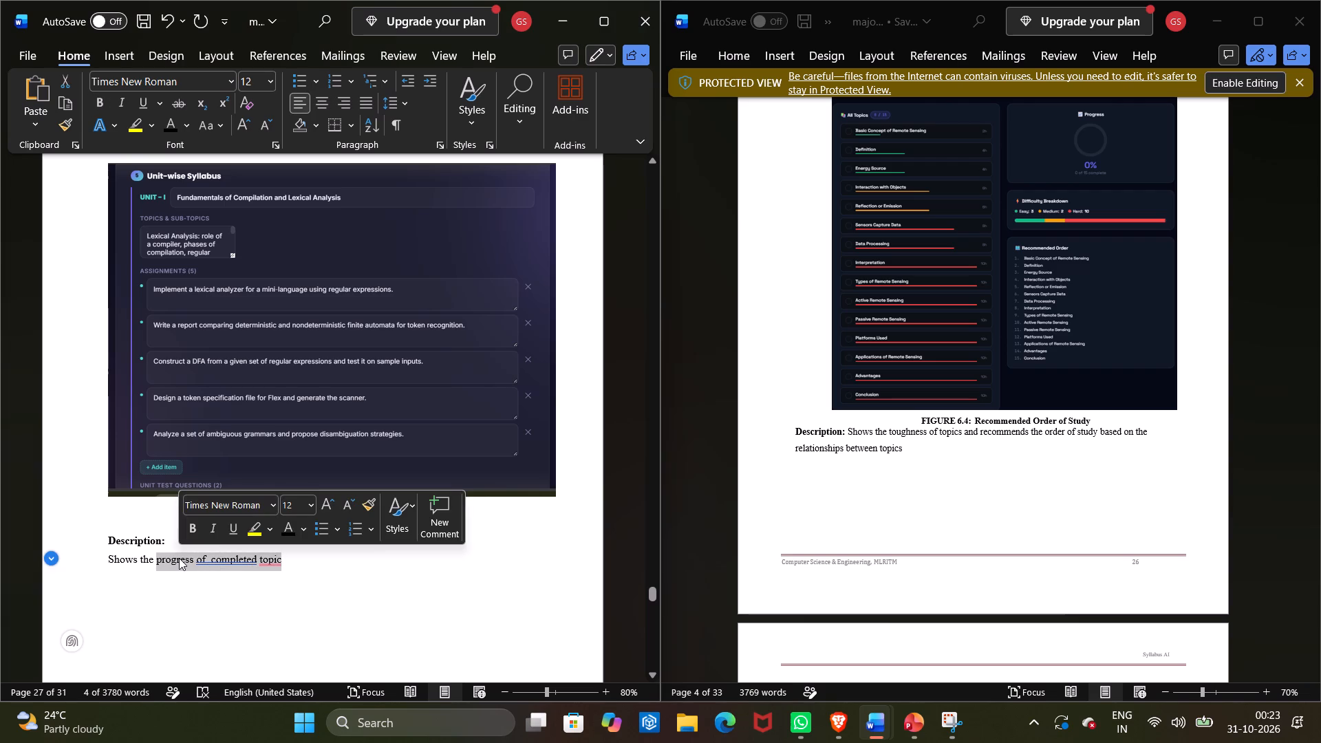
{"action": "key", "text": "c"}
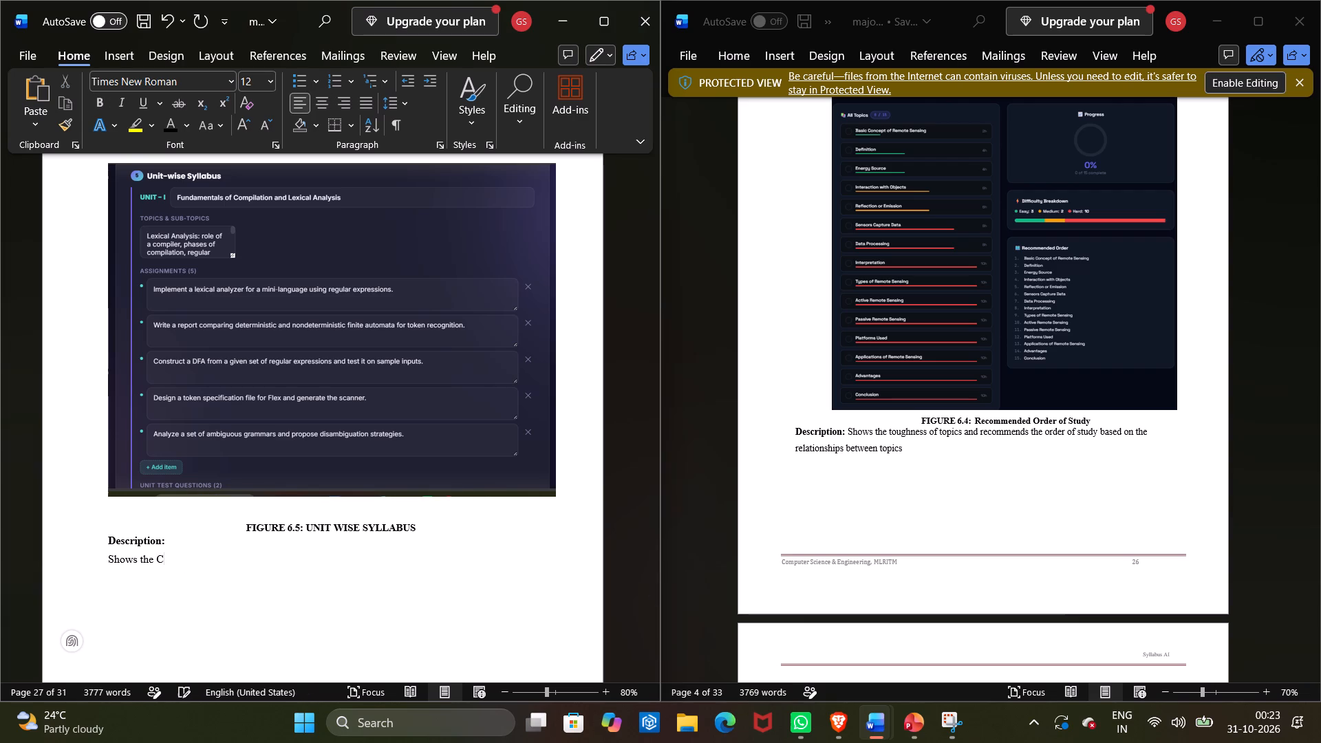
{"action": "key", "text": "BackSpace"}
{"action": "type", "text": "complete syllabus"}
{"action": "key", "text": "period"}
Examine section 6.2 Performance Analysis and the start of Chapter 7, comparing the report with the reference document.
{"action": "scroll", "coordinate": [201, 542], "scroll_direction": "down", "scroll_amount": 4}
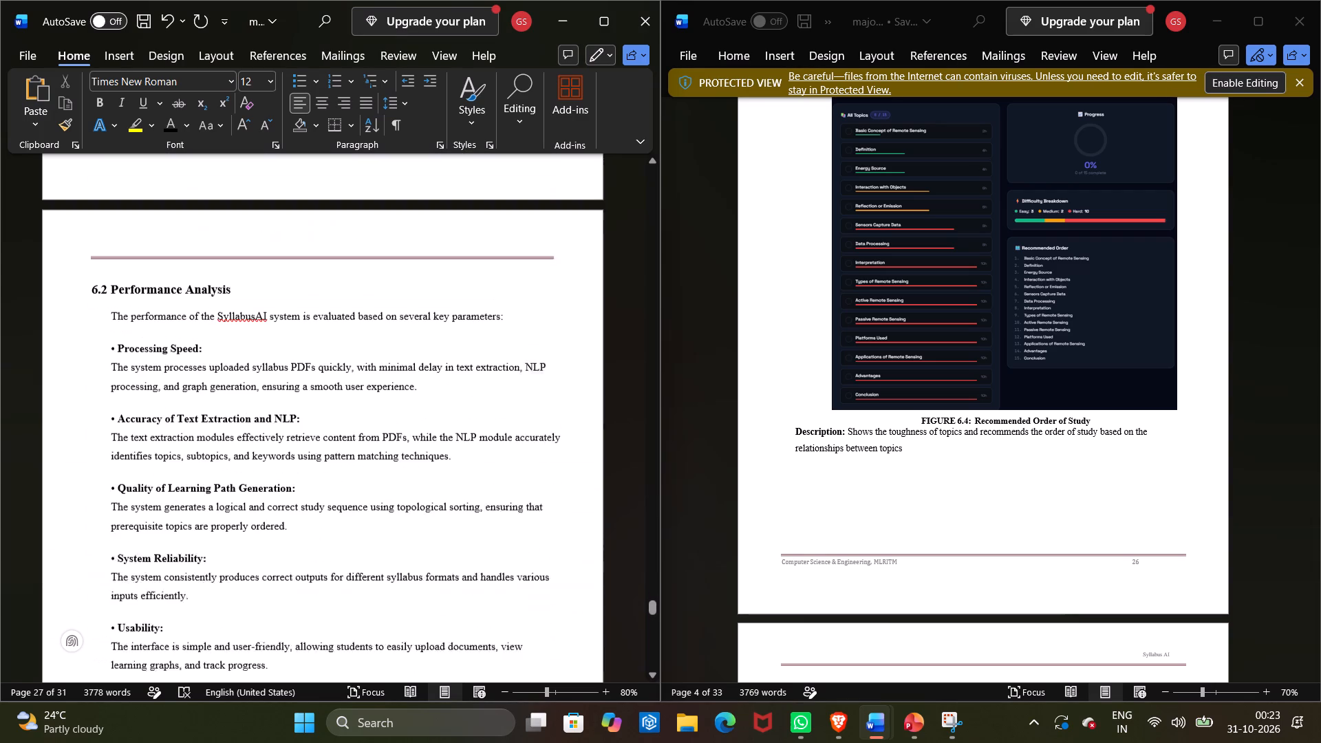
{"action": "scroll", "coordinate": [201, 542], "scroll_direction": "down", "scroll_amount": 2}
{"action": "left_click", "coordinate": [526, 473]}
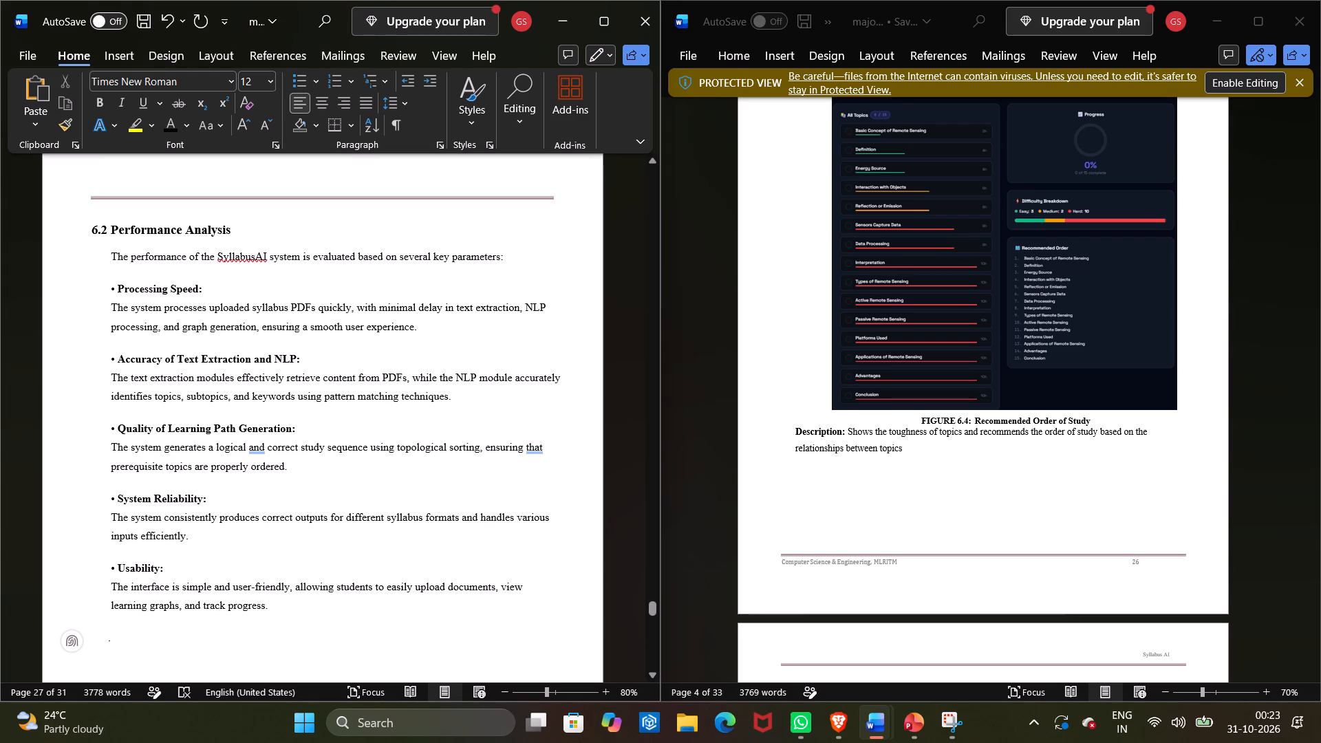
{"action": "scroll", "coordinate": [883, 497], "scroll_direction": "down", "scroll_amount": 7}
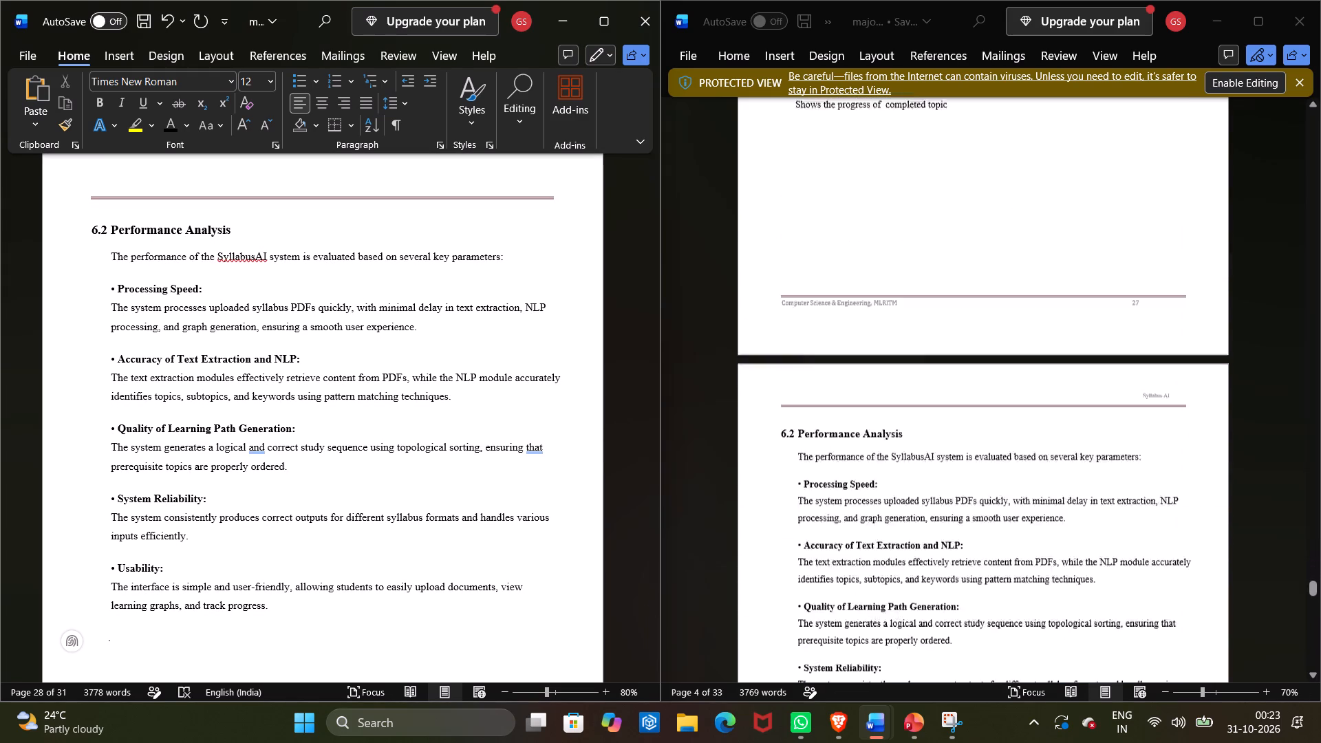
{"action": "scroll", "coordinate": [883, 497], "scroll_direction": "up", "scroll_amount": 1}
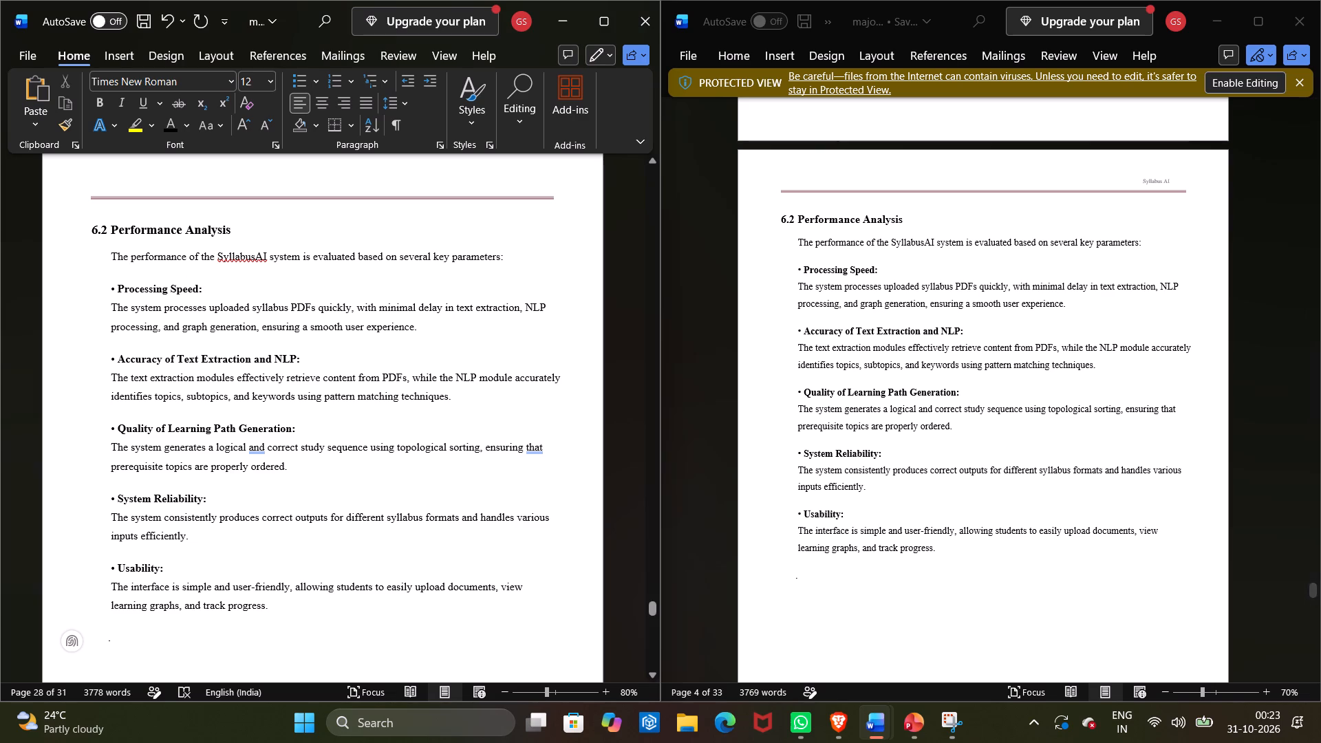
{"action": "scroll", "coordinate": [568, 453], "scroll_direction": "down", "scroll_amount": 6}
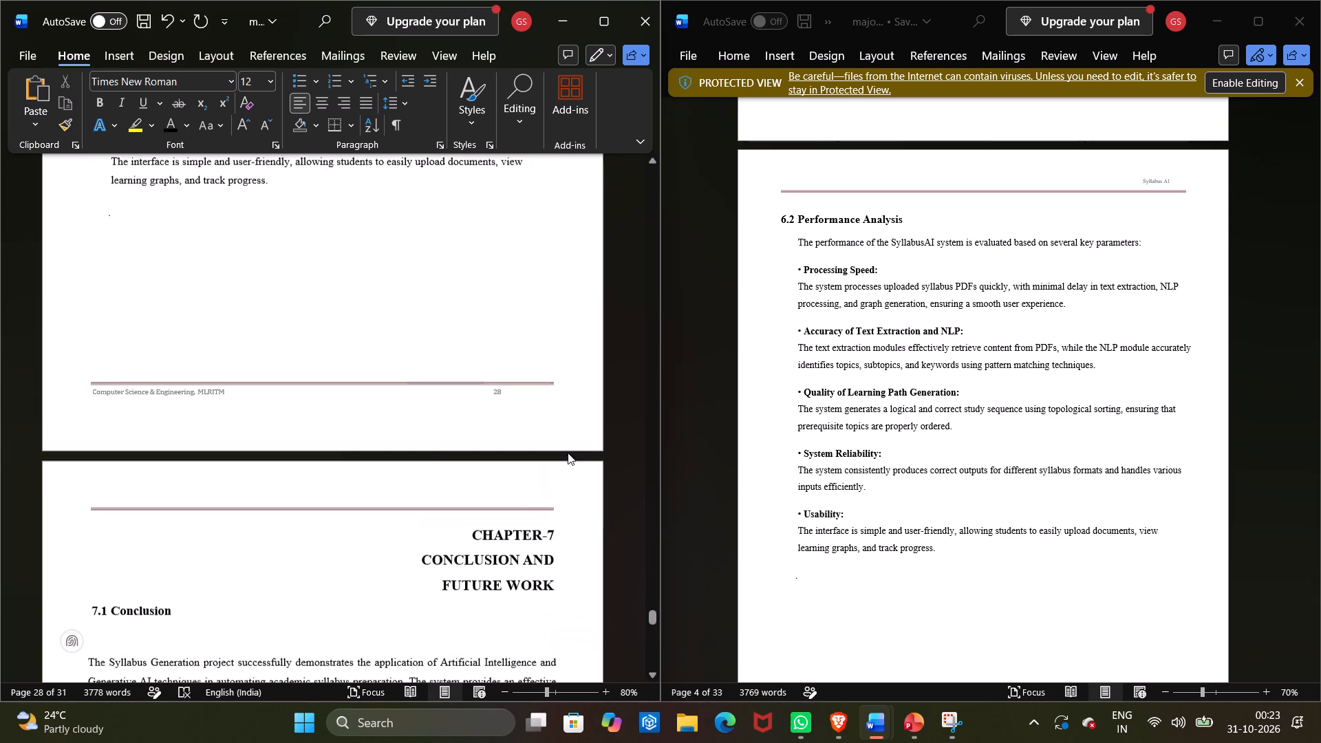
{"action": "scroll", "coordinate": [568, 453], "scroll_direction": "down", "scroll_amount": 1}
{"action": "scroll", "coordinate": [568, 453], "scroll_direction": "up", "scroll_amount": 5}
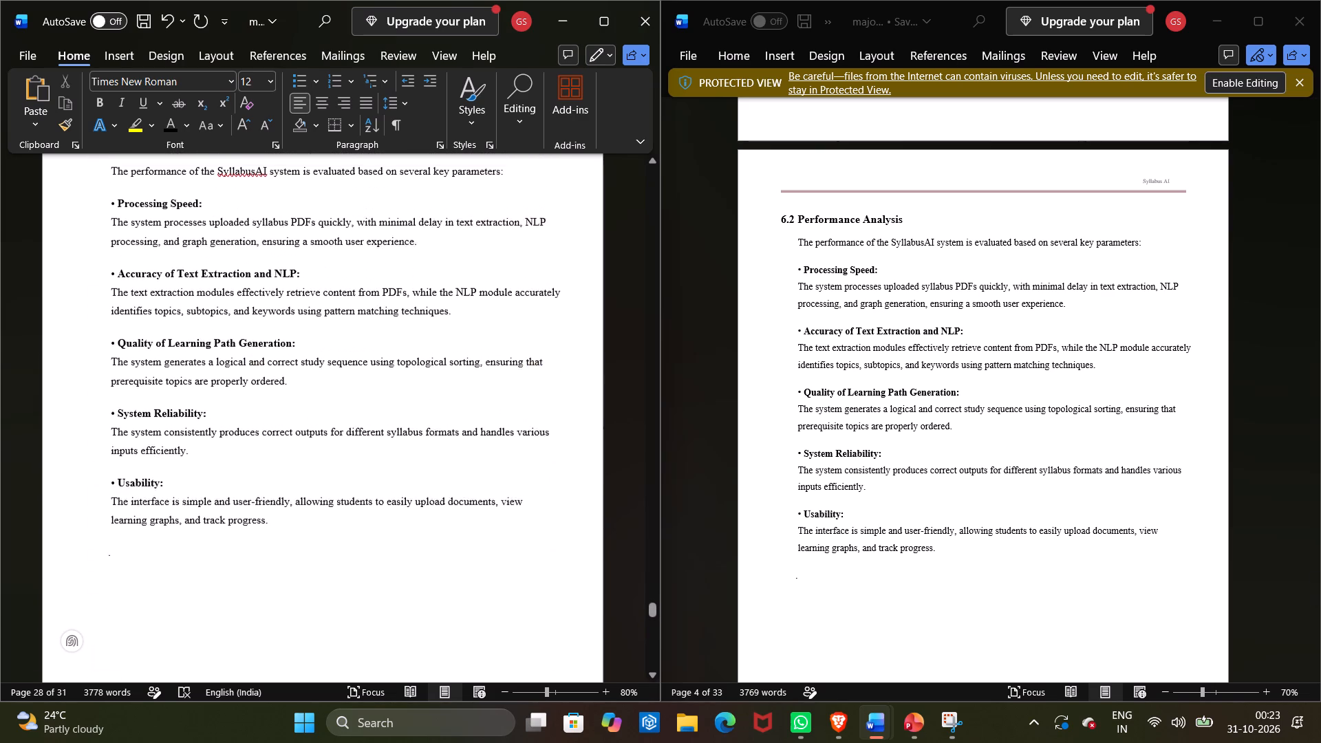
{"action": "scroll", "coordinate": [568, 453], "scroll_direction": "up", "scroll_amount": 1}
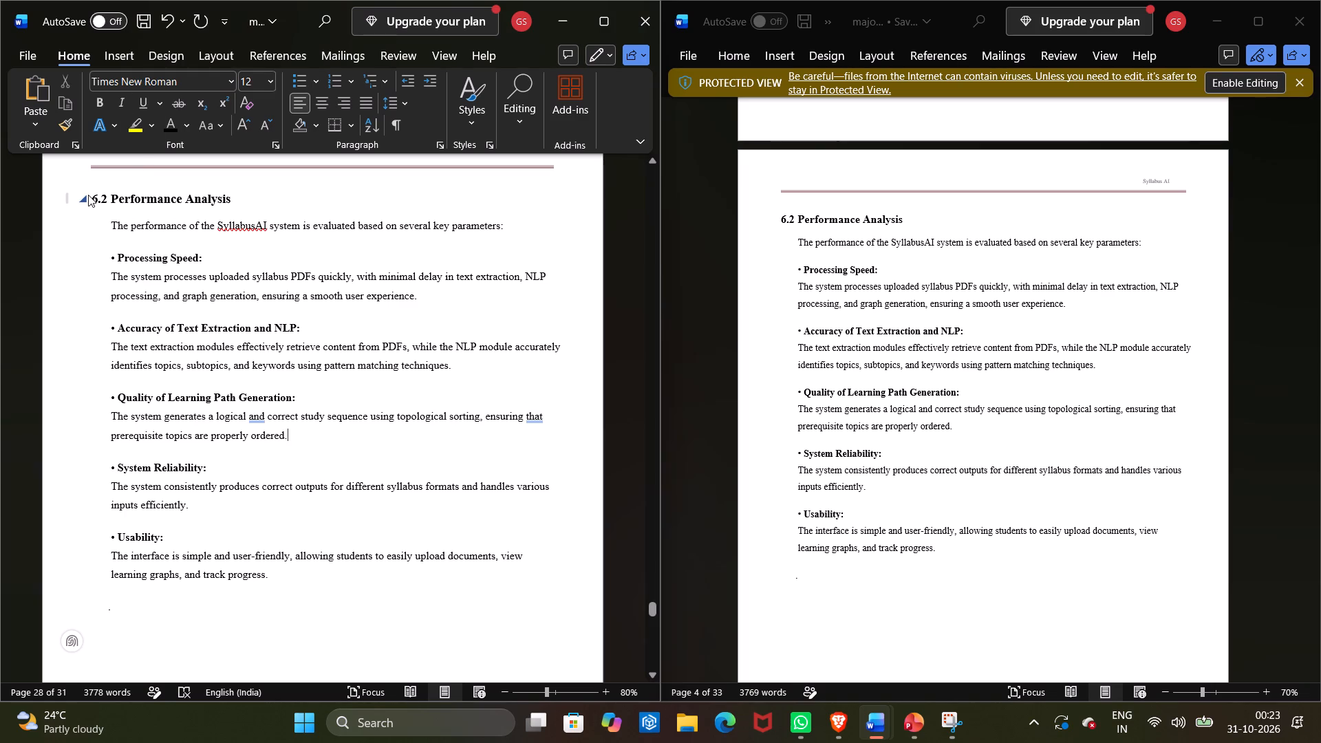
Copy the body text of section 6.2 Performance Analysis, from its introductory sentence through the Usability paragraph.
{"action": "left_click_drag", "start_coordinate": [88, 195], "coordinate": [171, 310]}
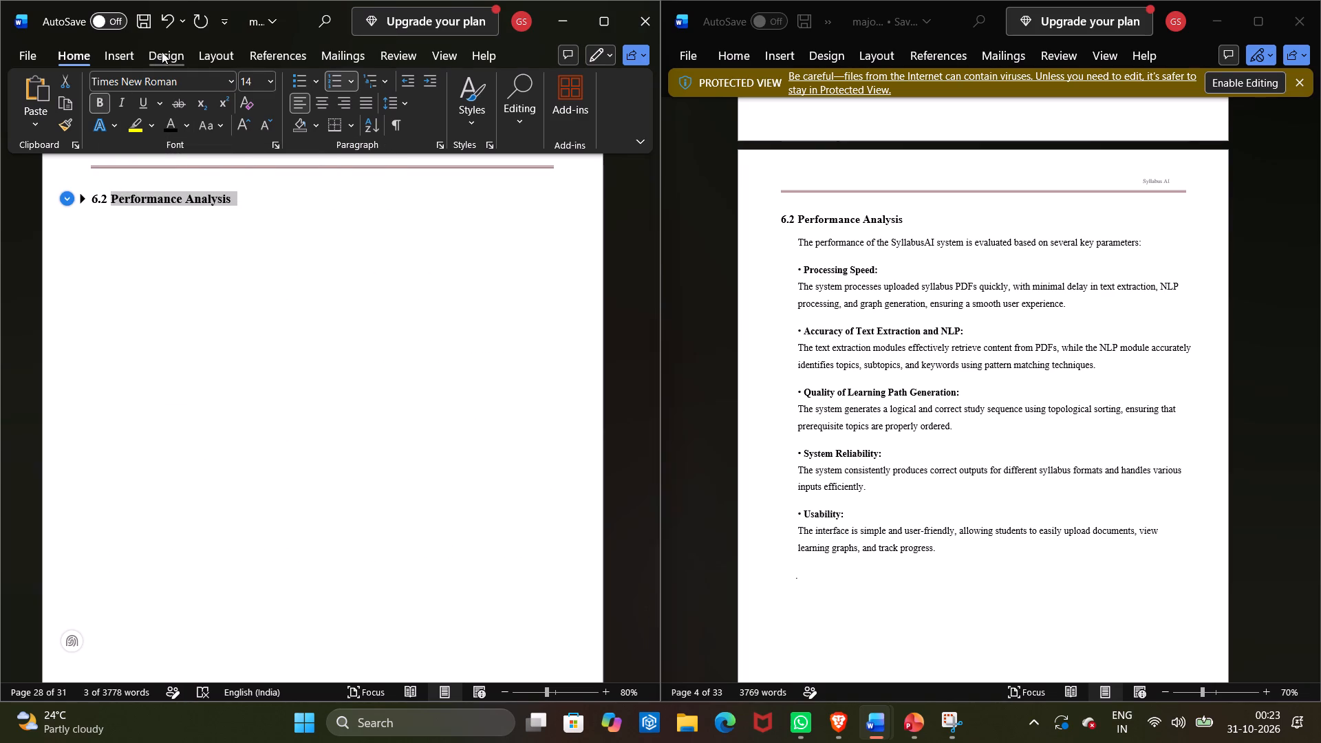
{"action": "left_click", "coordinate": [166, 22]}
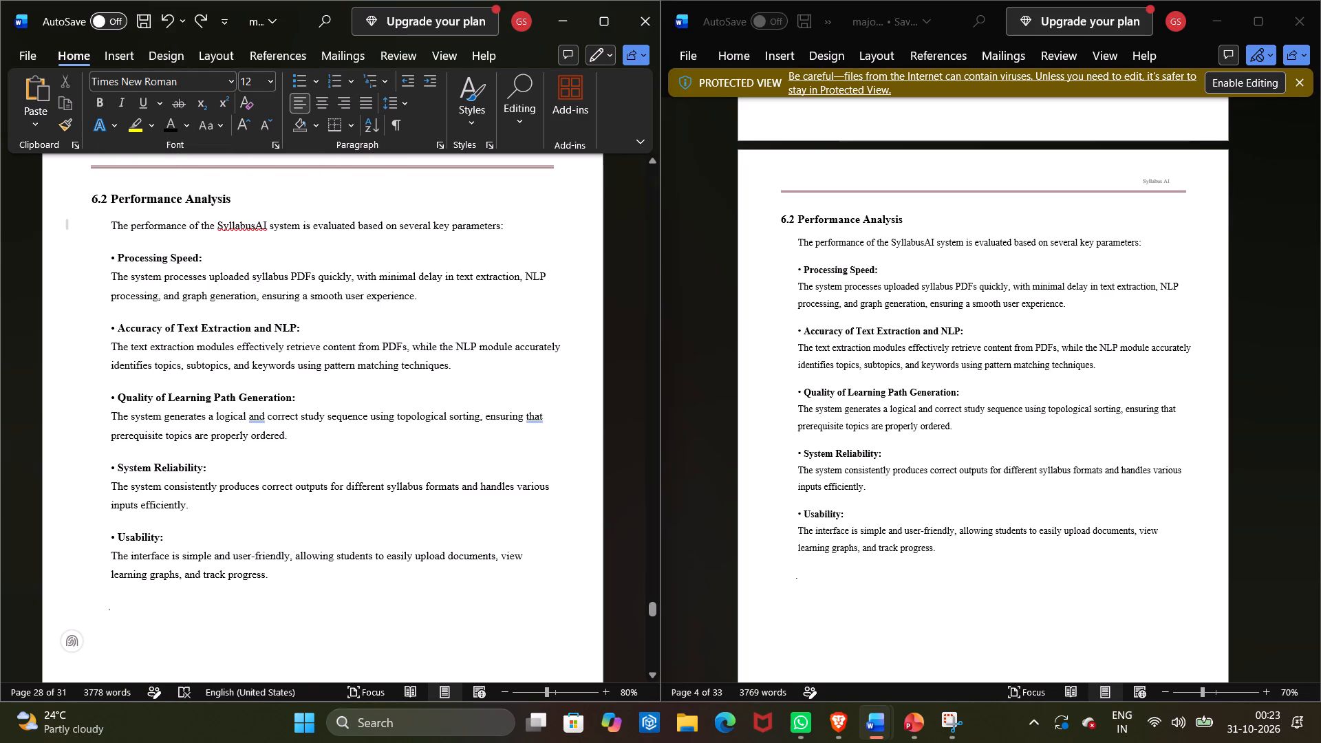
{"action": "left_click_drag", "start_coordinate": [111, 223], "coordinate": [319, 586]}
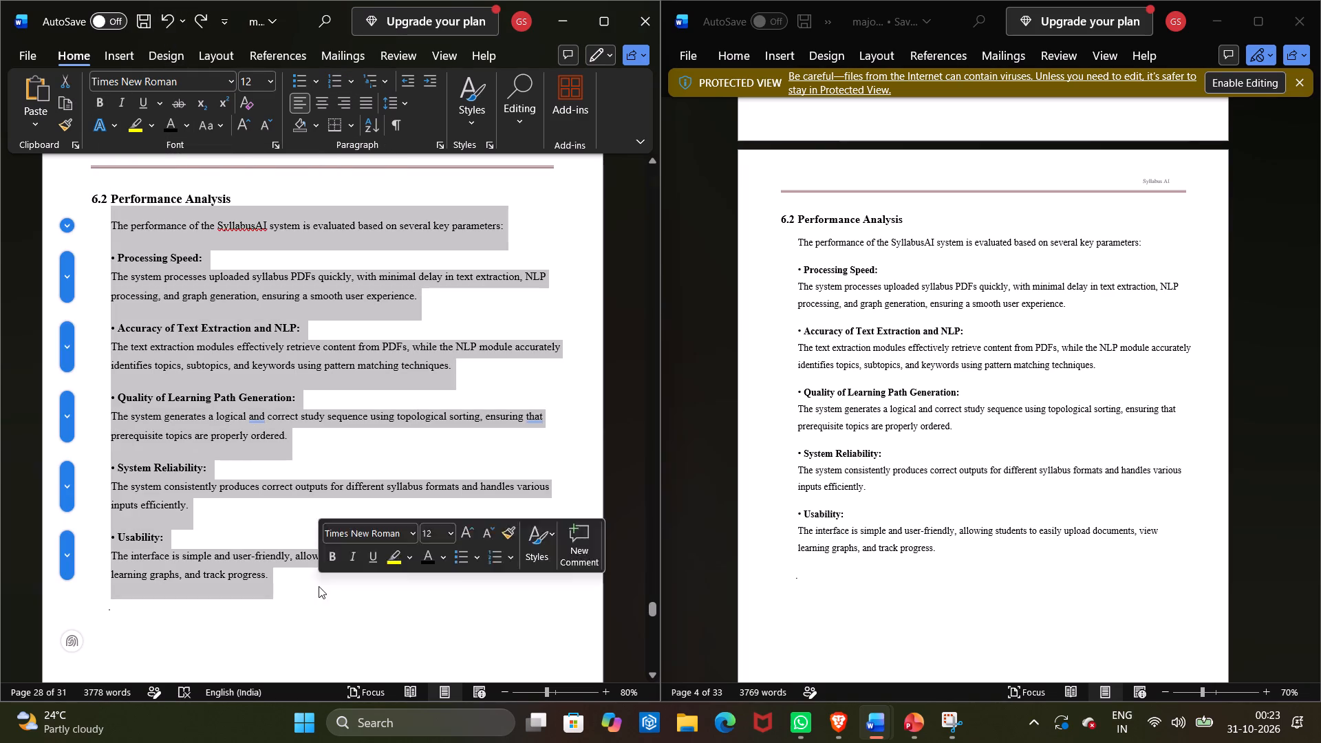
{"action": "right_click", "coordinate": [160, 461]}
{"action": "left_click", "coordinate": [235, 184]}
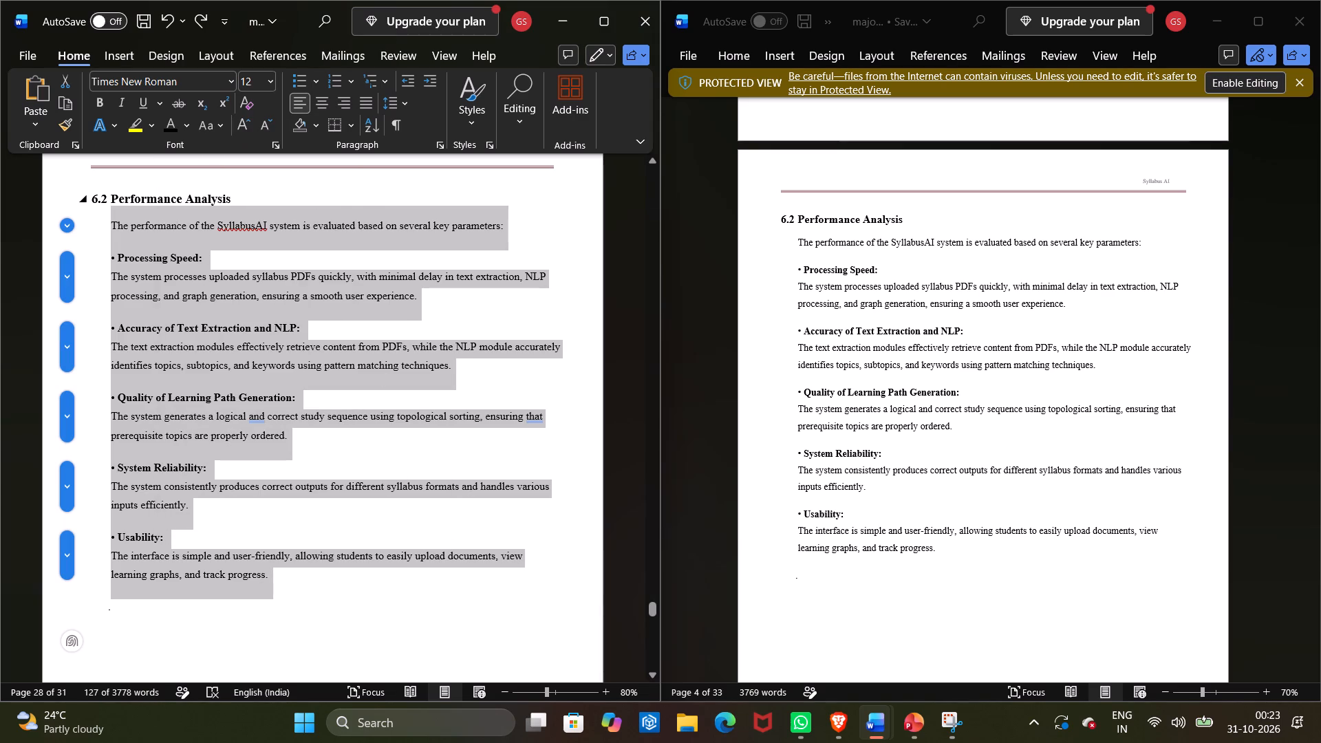
{"action": "left_click", "coordinate": [228, 196]}
{"action": "left_click_drag", "start_coordinate": [228, 196], "coordinate": [69, 200]}
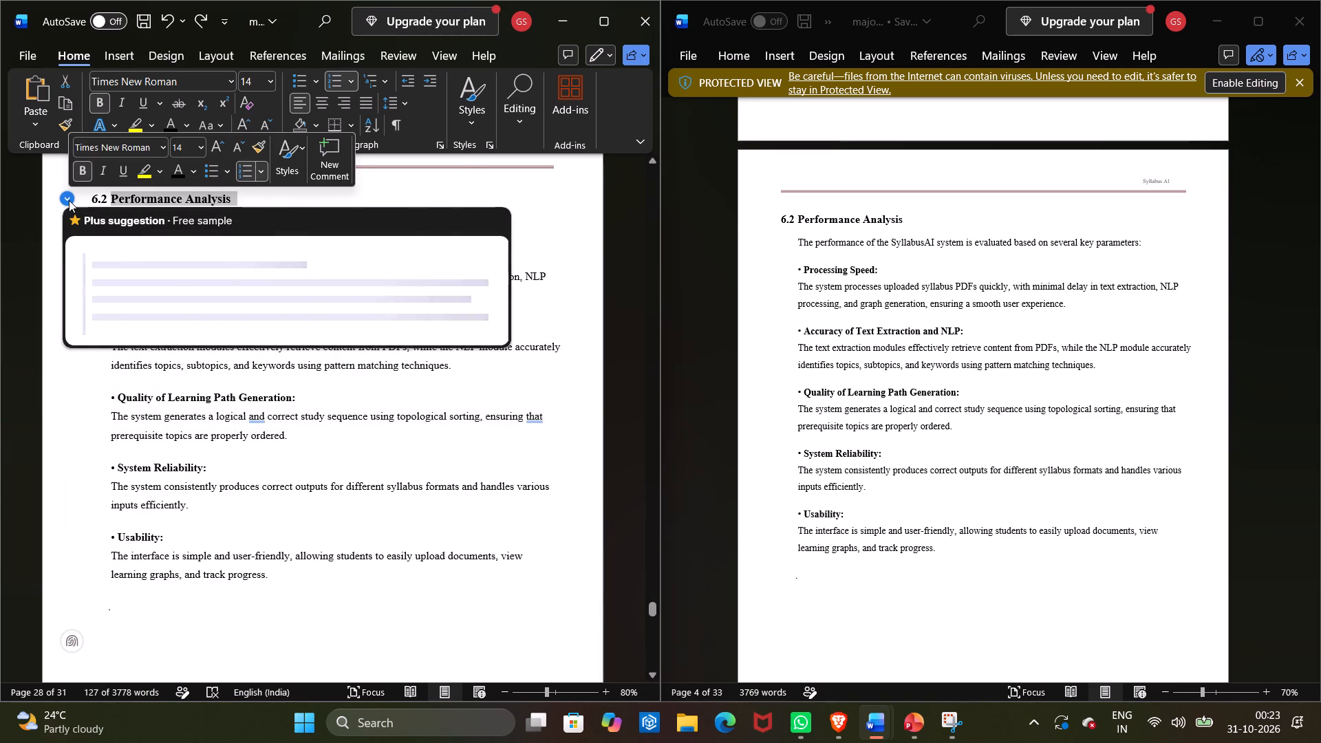
{"action": "key", "text": "ctrl+c"}
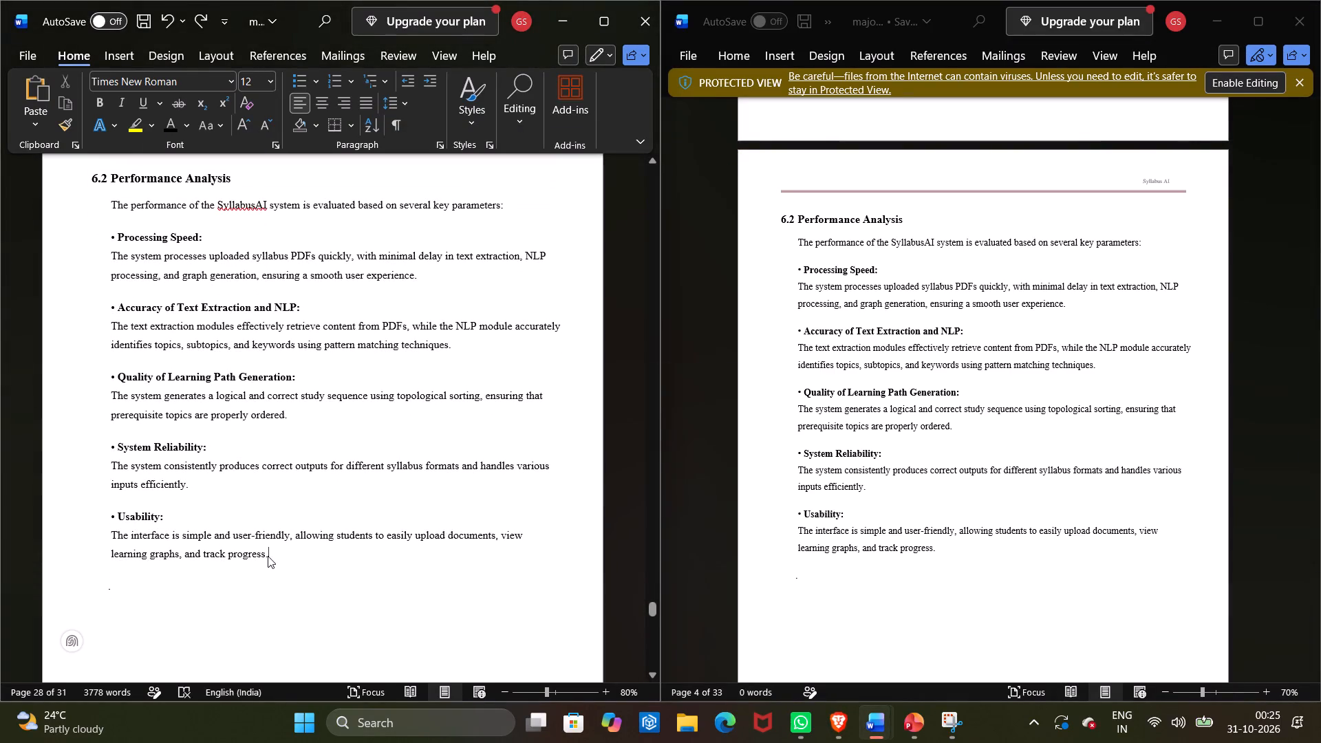
{"action": "left_click_drag", "start_coordinate": [268, 556], "coordinate": [268, 554]}
{"action": "left_click_drag", "start_coordinate": [268, 554], "coordinate": [107, 205]}
{"action": "key", "text": "ctrl+v"}
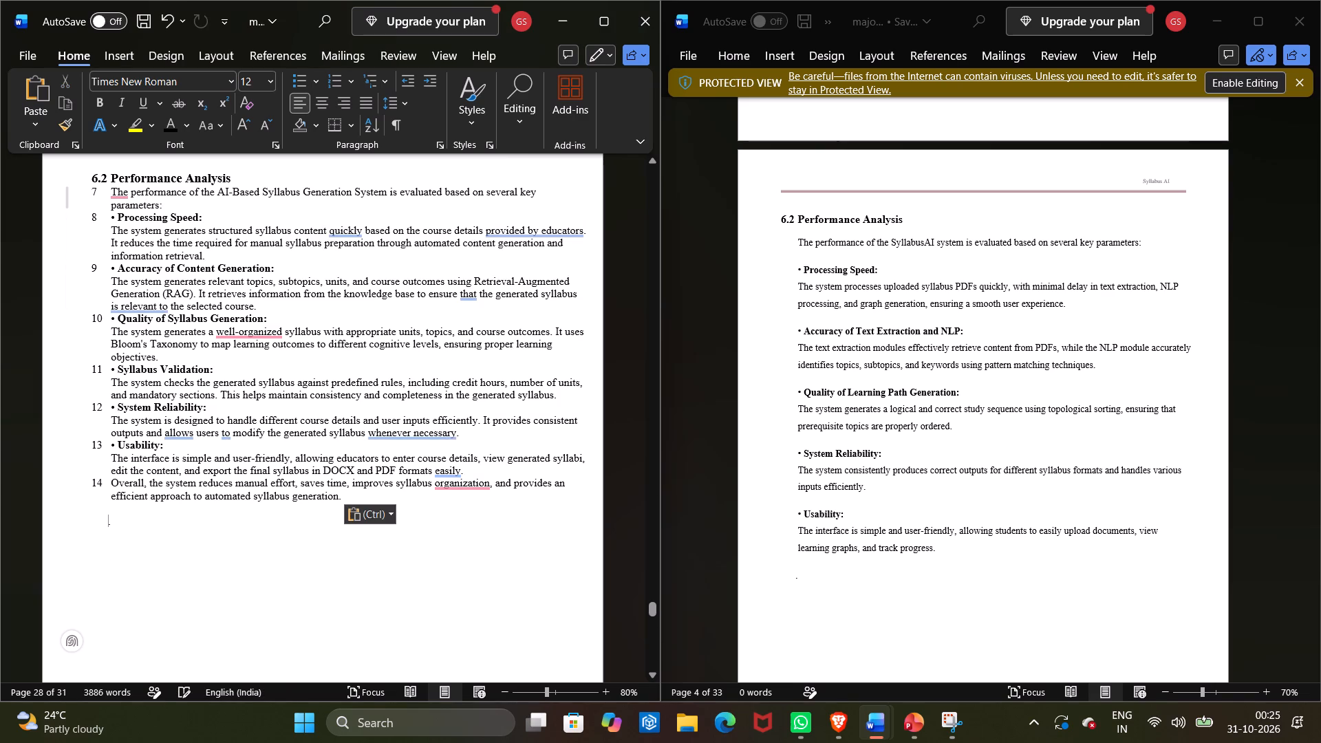
Try justified alignment on the pasted Performance Analysis text, return it to left alignment, and set its line spacing to 1.5.
{"action": "left_click_drag", "start_coordinate": [90, 191], "coordinate": [510, 518]}
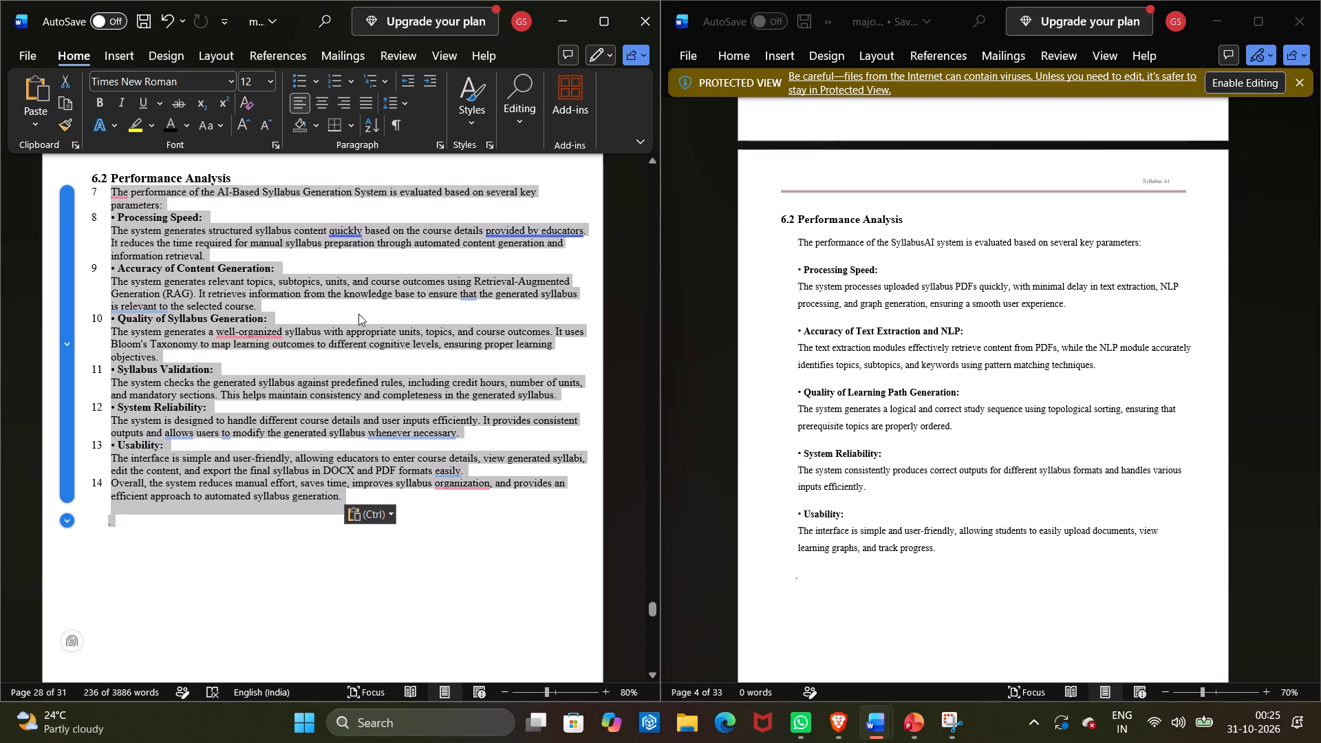
{"action": "left_click", "coordinate": [369, 106]}
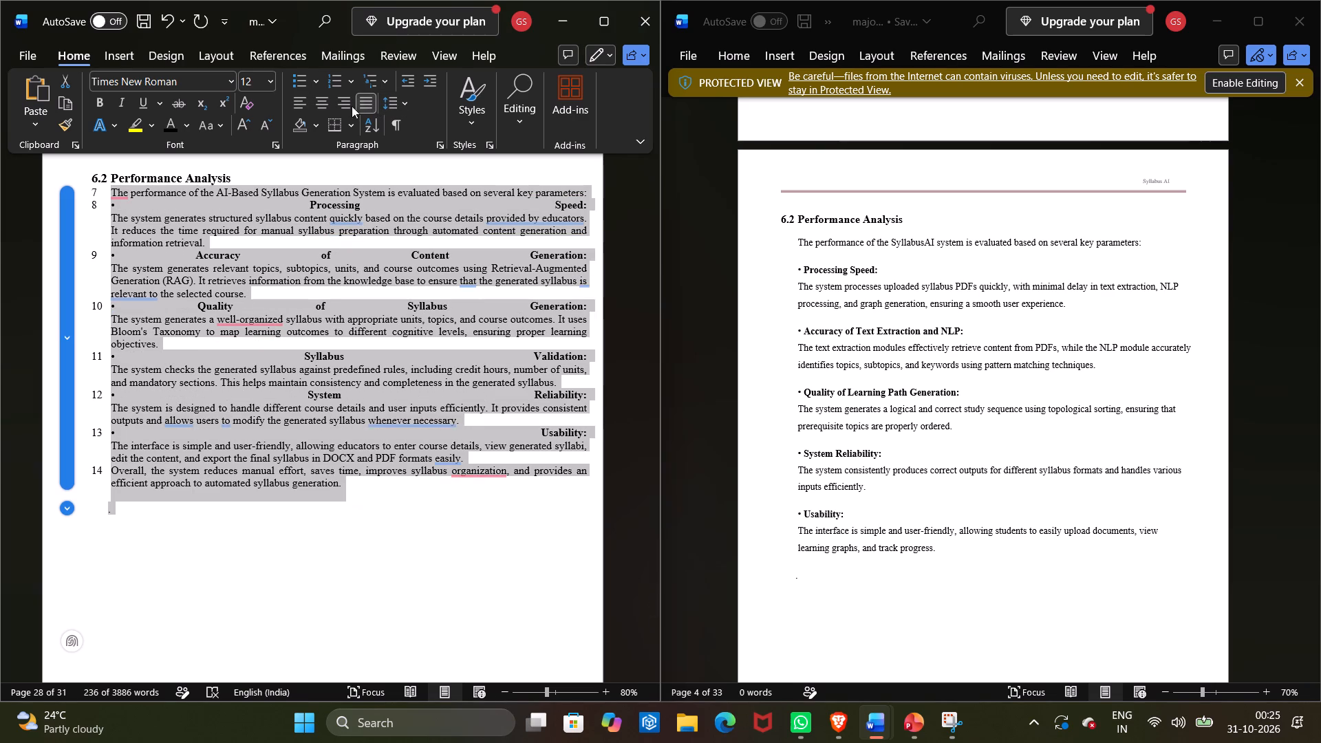
{"action": "left_click", "coordinate": [297, 105]}
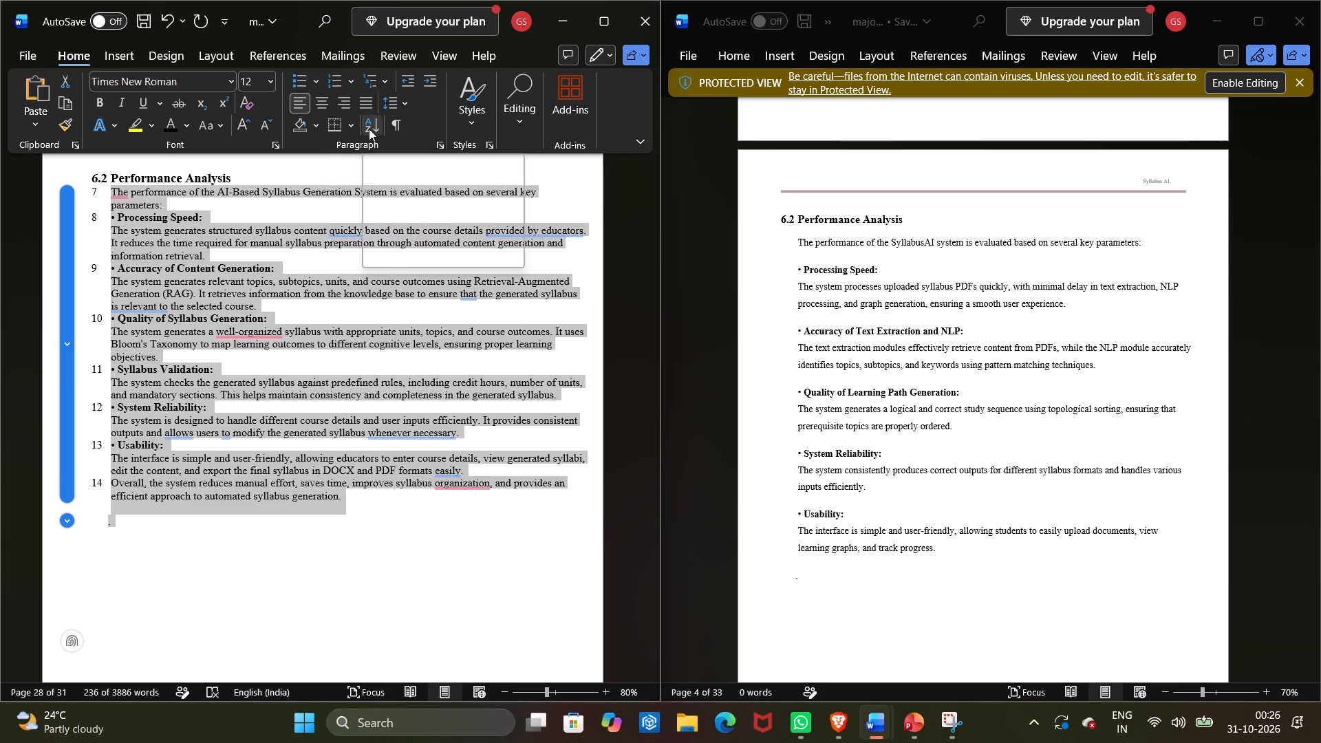
{"action": "left_click", "coordinate": [404, 102]}
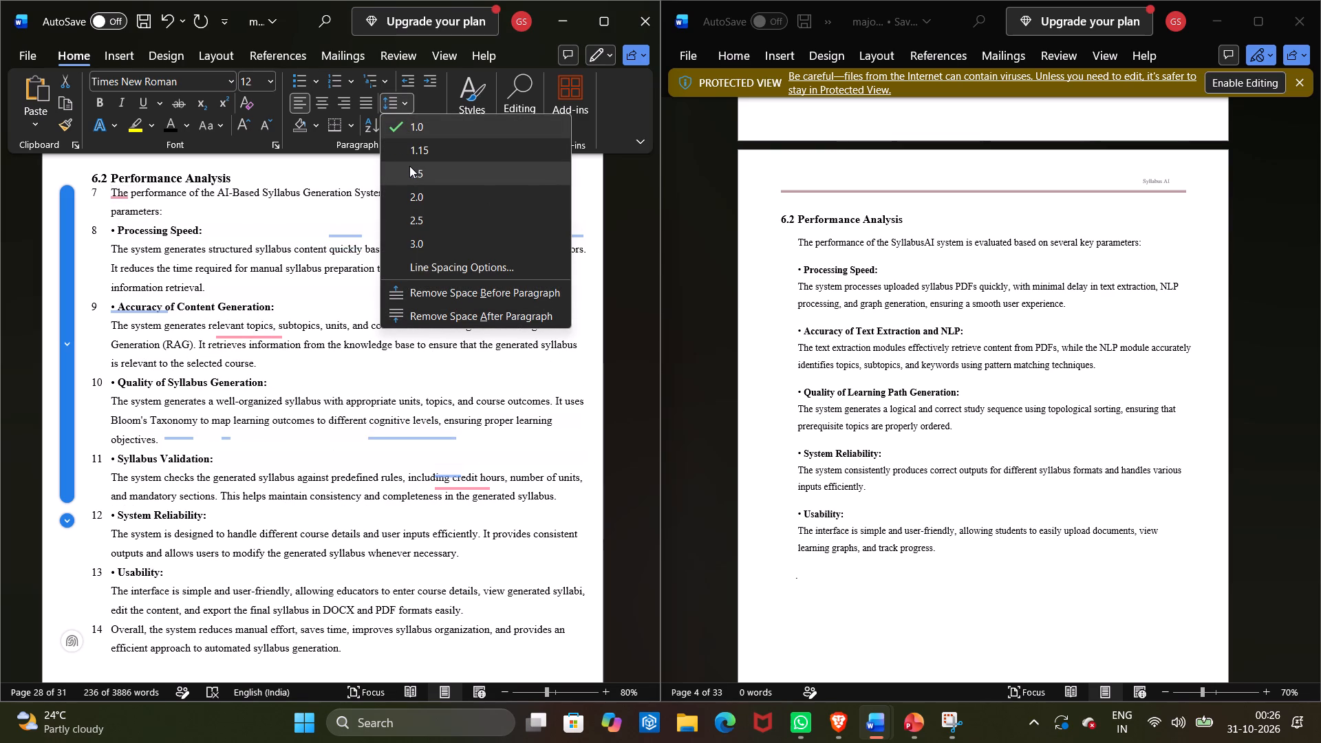
{"action": "left_click", "coordinate": [409, 169]}
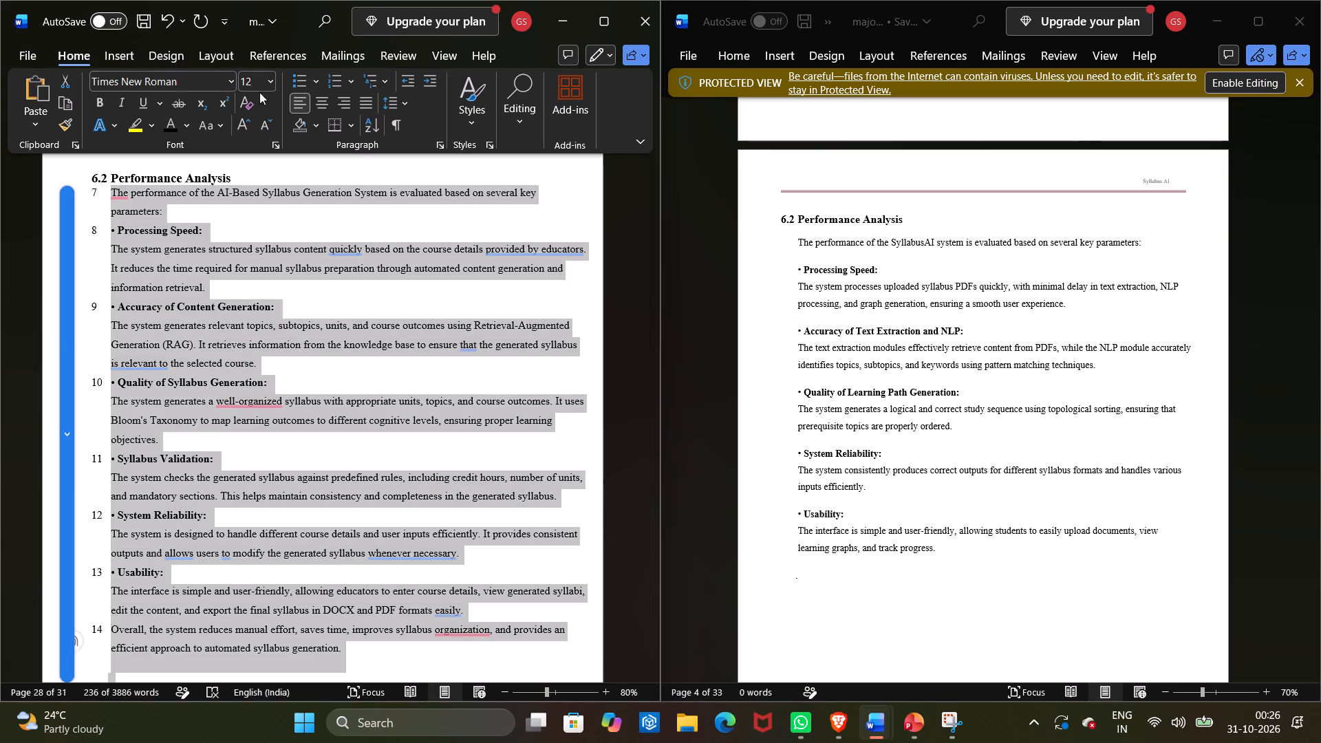
Remove the automatic list numbering from the pasted Performance Analysis paragraphs.
{"action": "left_click", "coordinate": [310, 79]}
{"action": "left_click", "coordinate": [310, 148]}
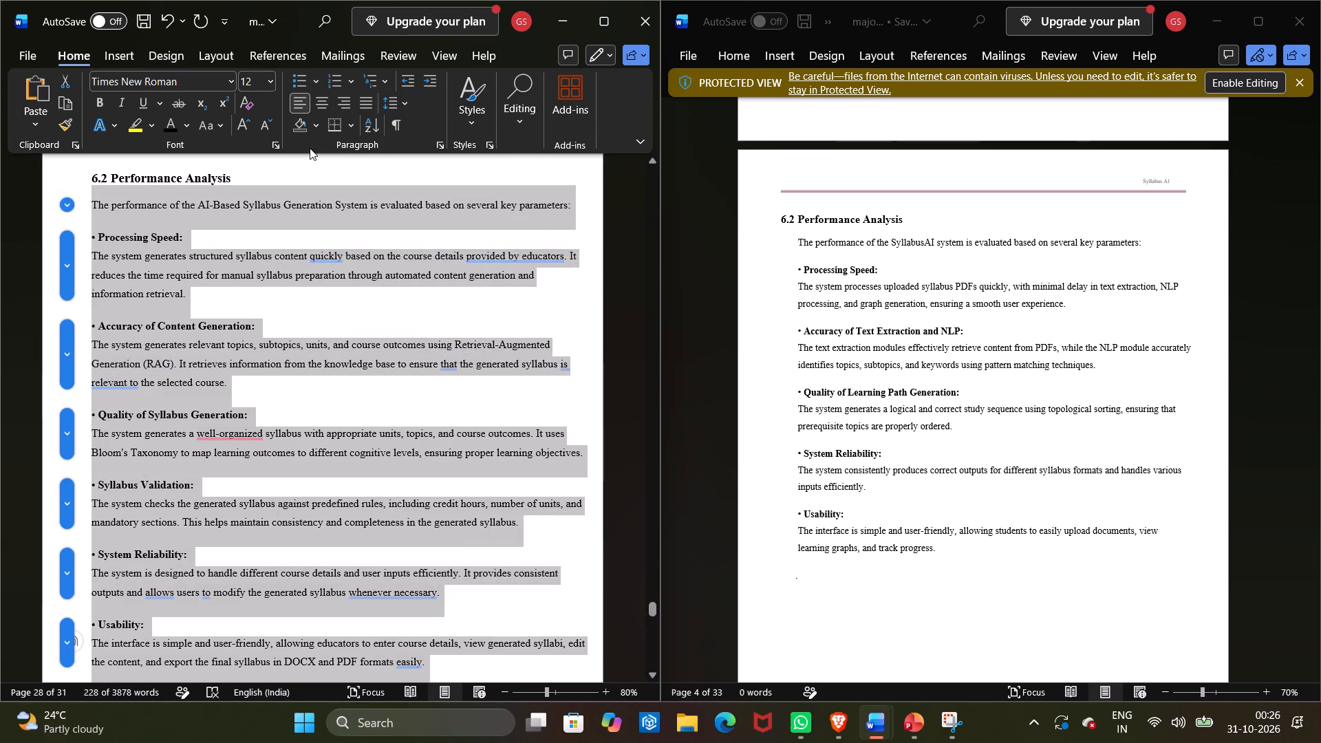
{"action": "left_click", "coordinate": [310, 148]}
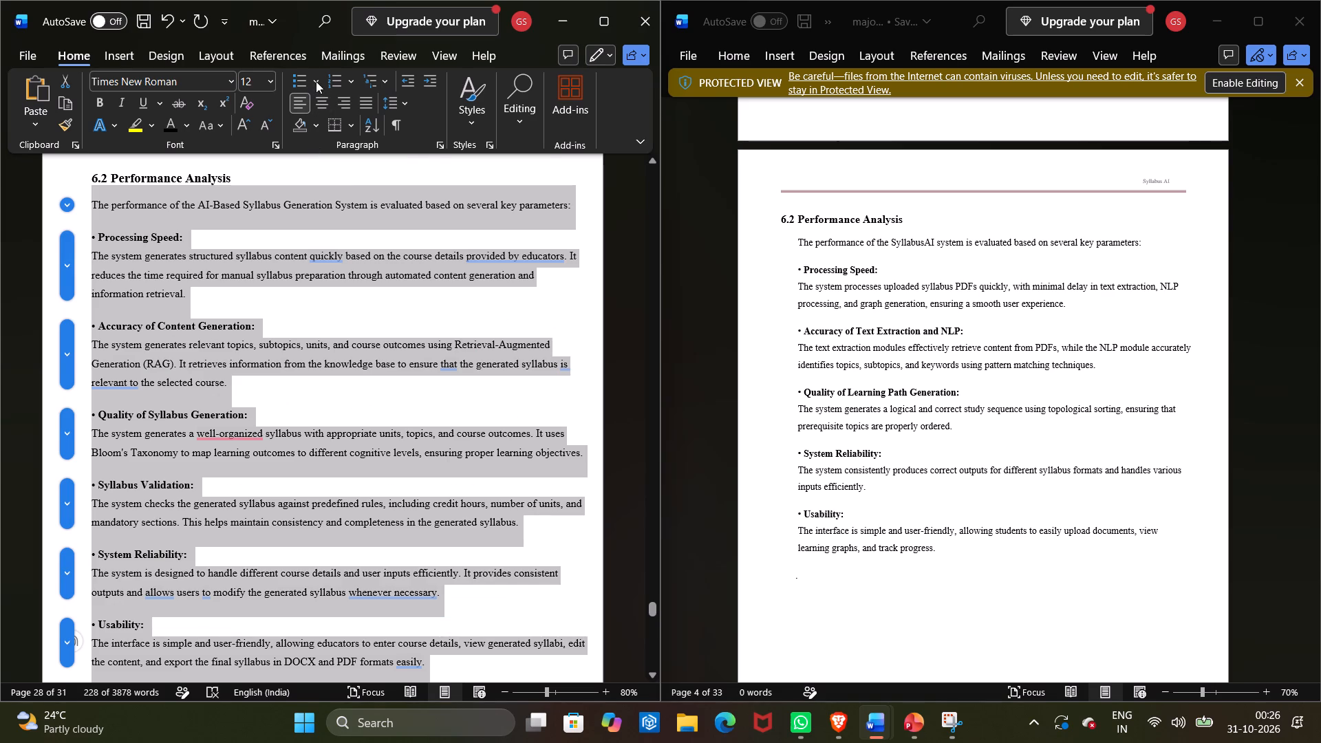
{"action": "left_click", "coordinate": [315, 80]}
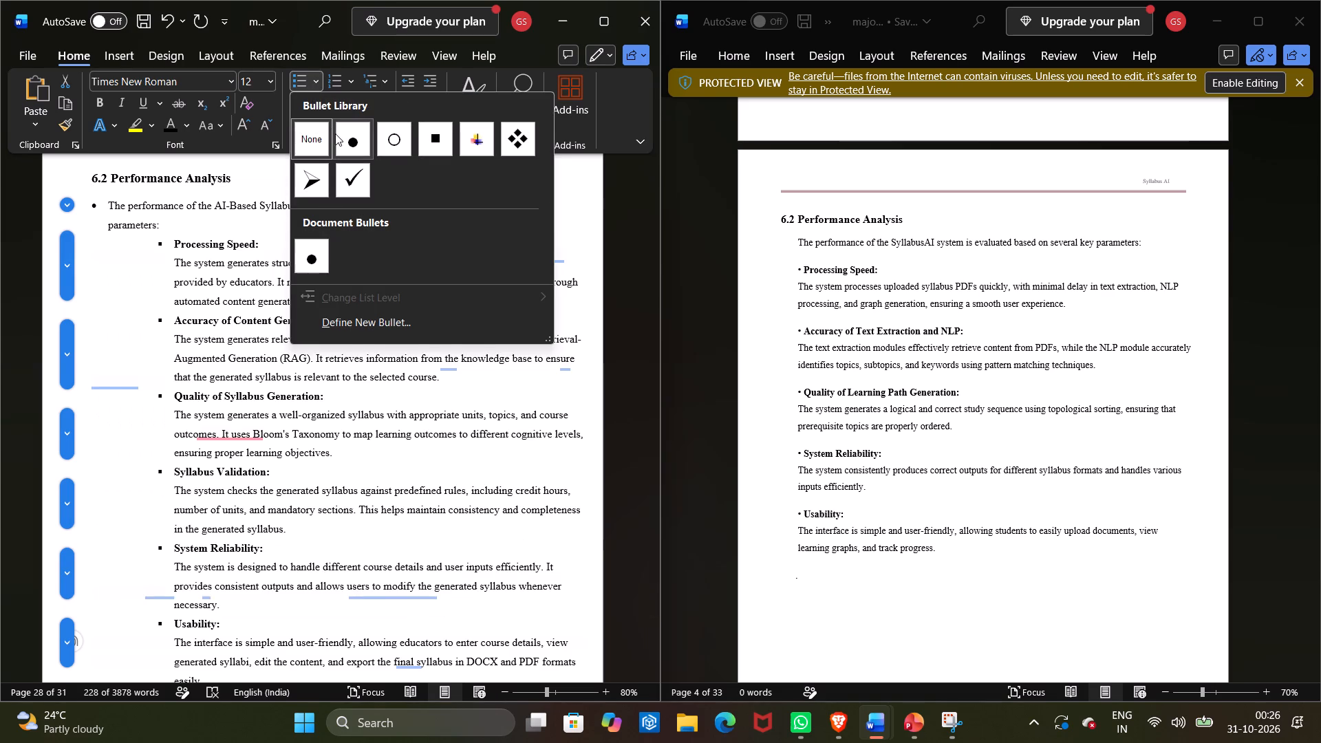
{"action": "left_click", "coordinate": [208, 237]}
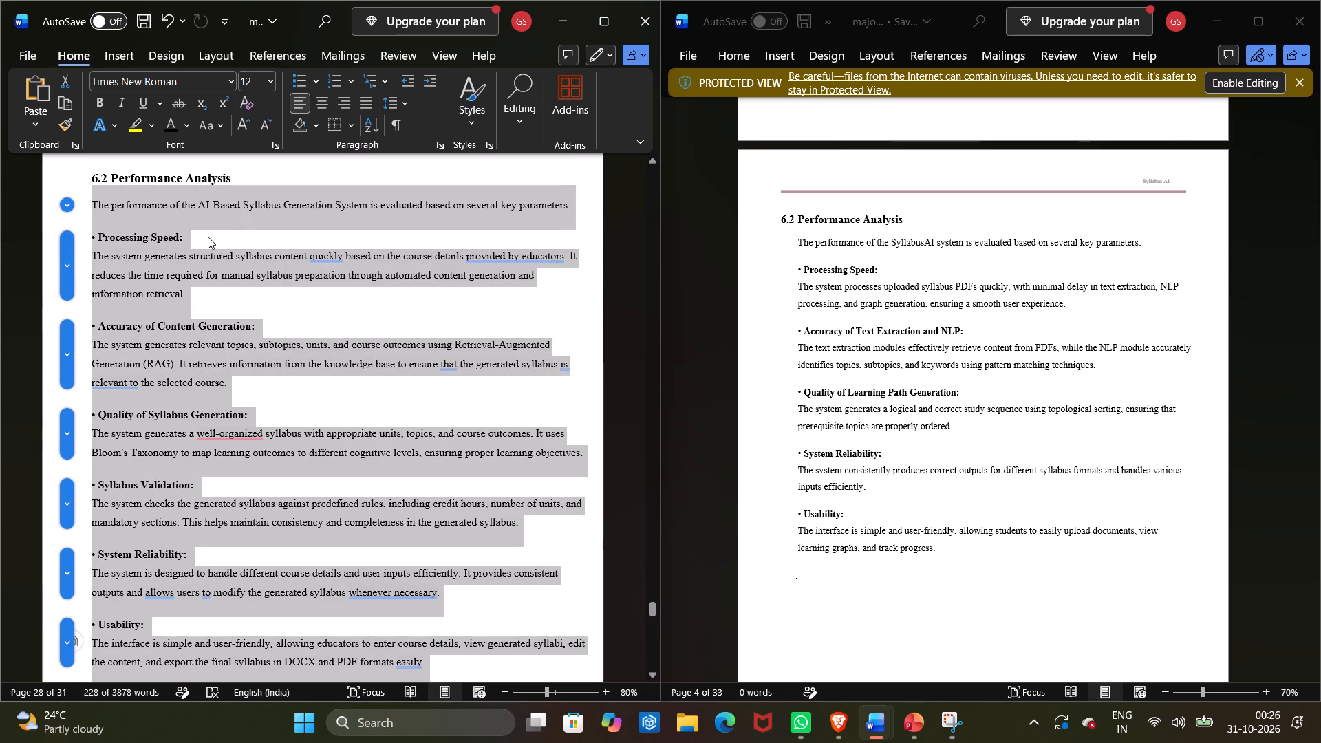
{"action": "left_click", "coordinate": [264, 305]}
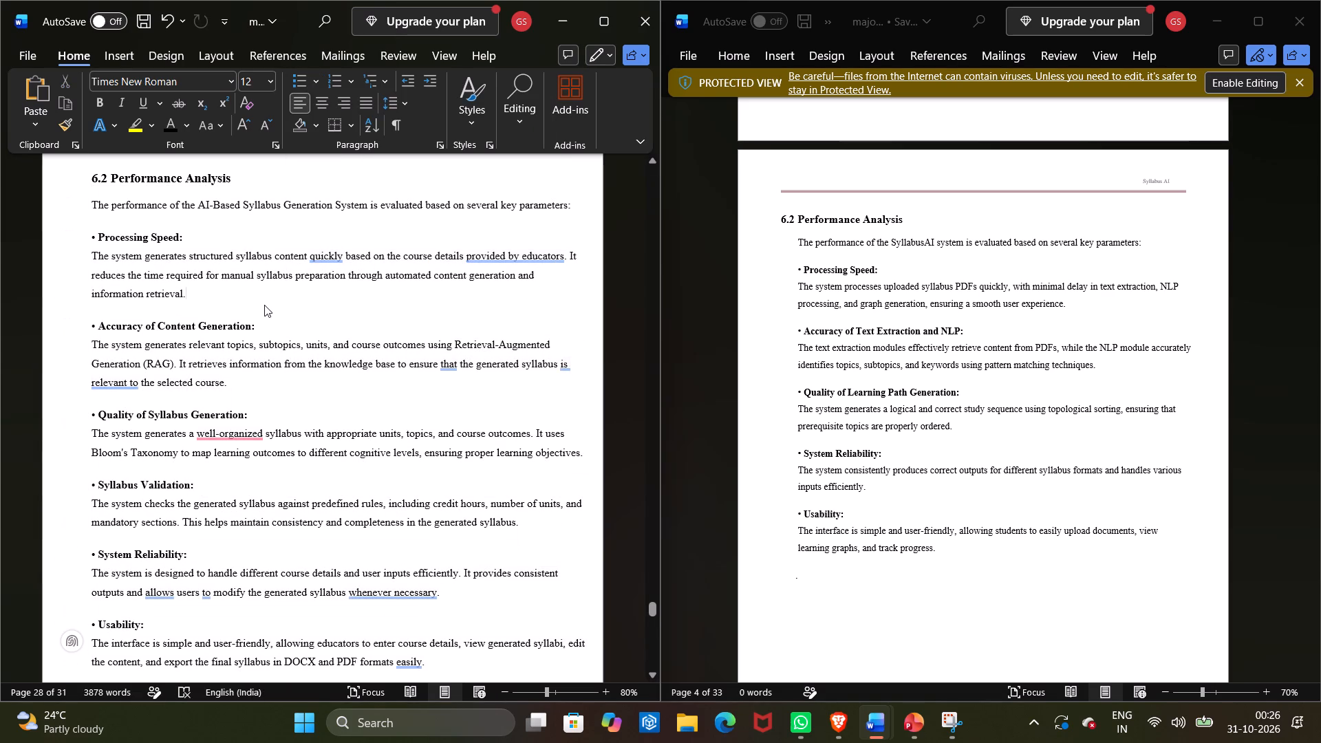
Review the layout of the 6.2 Performance Analysis page from its heading down to the start of Chapter 7.
{"action": "scroll", "coordinate": [264, 305], "scroll_direction": "down", "scroll_amount": 1}
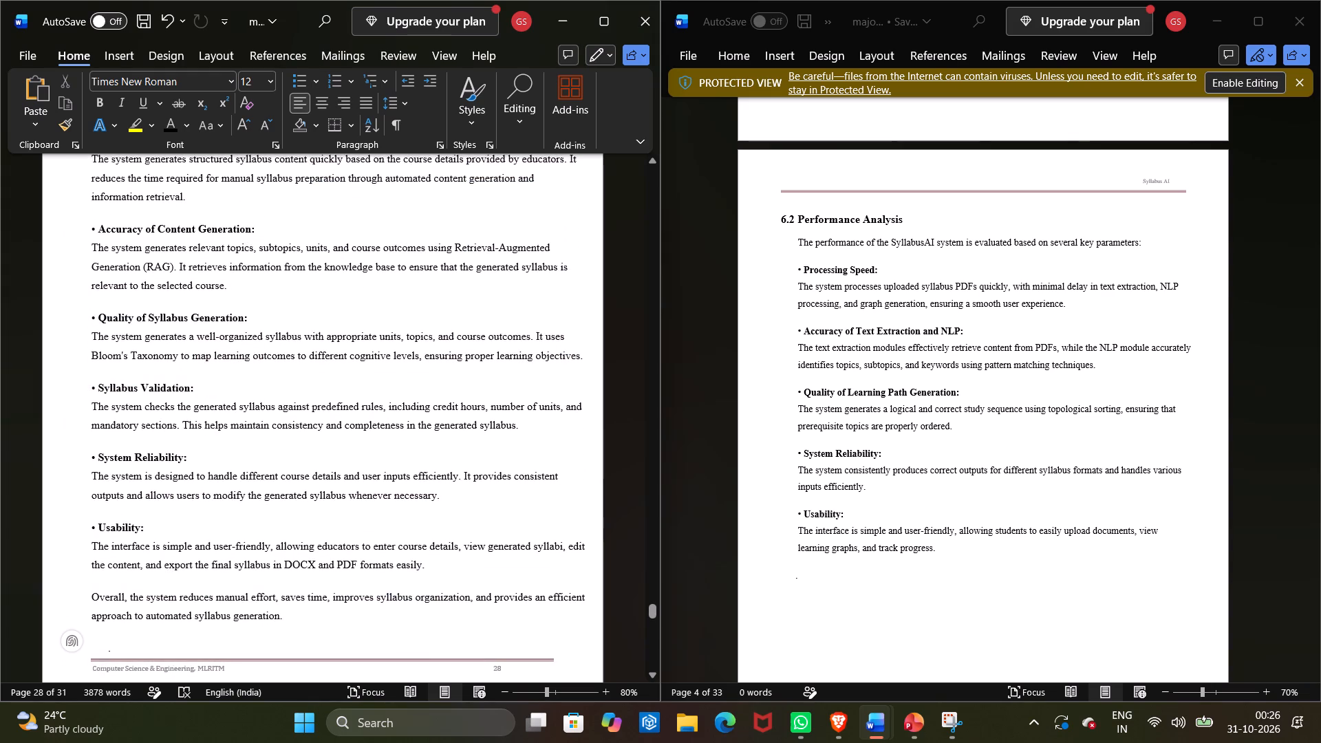
{"action": "scroll", "coordinate": [264, 305], "scroll_direction": "down", "scroll_amount": 2, "text": "ctrl"}
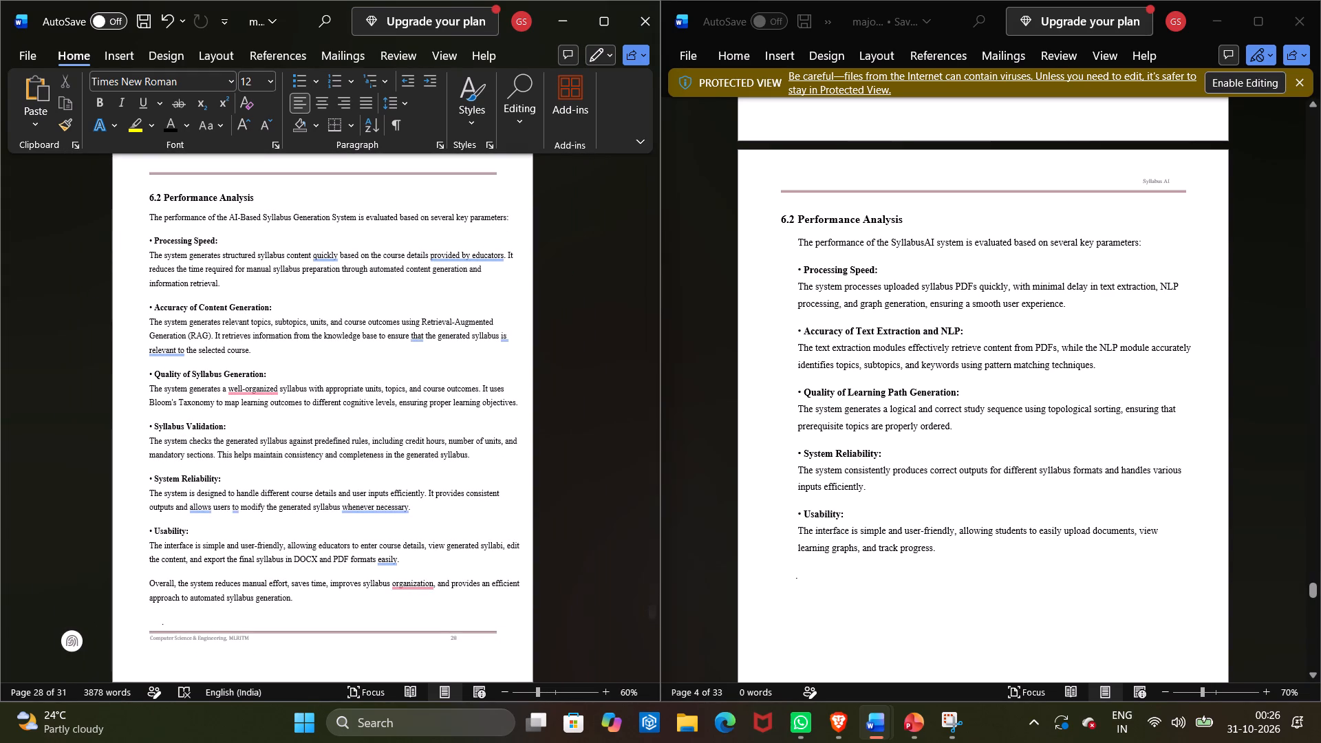
{"action": "scroll", "coordinate": [866, 327], "scroll_direction": "right", "scroll_amount": 1}
{"action": "scroll", "coordinate": [332, 420], "scroll_direction": "right", "scroll_amount": 1}
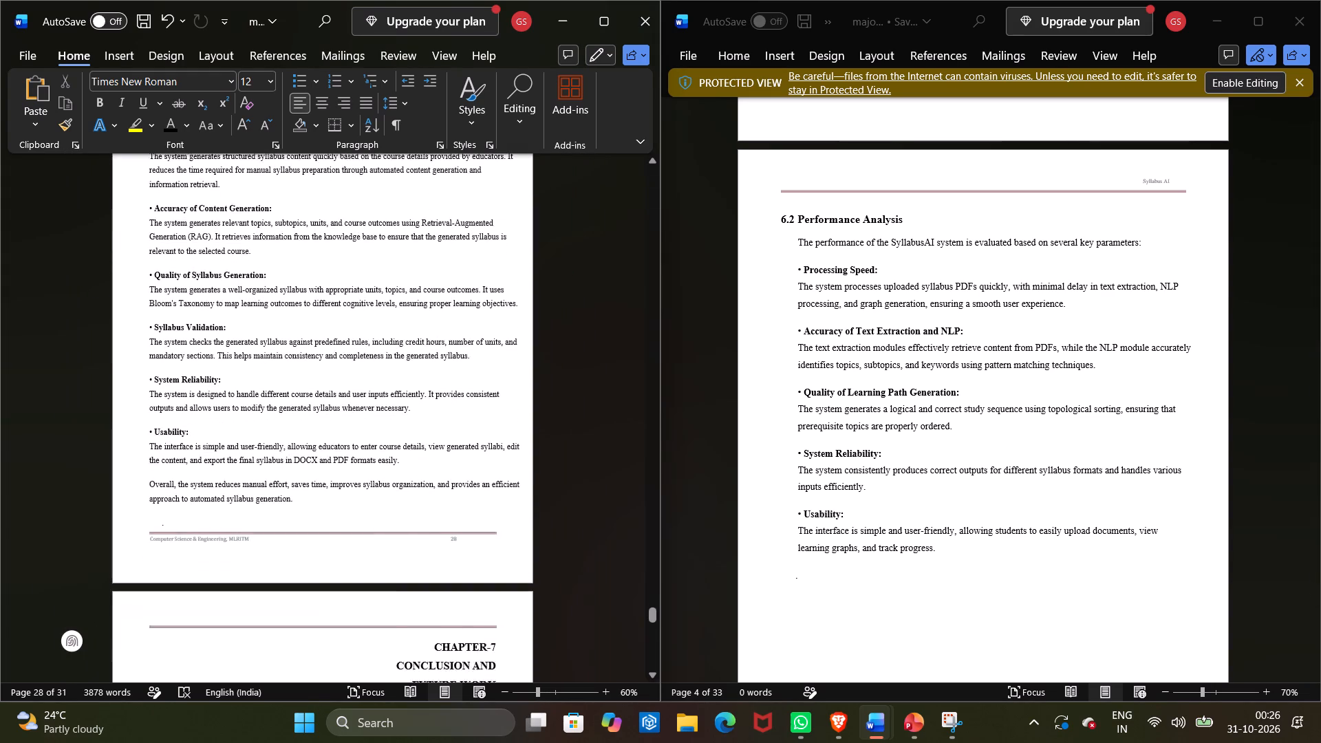
{"action": "scroll", "coordinate": [332, 420], "scroll_direction": "right", "scroll_amount": 1}
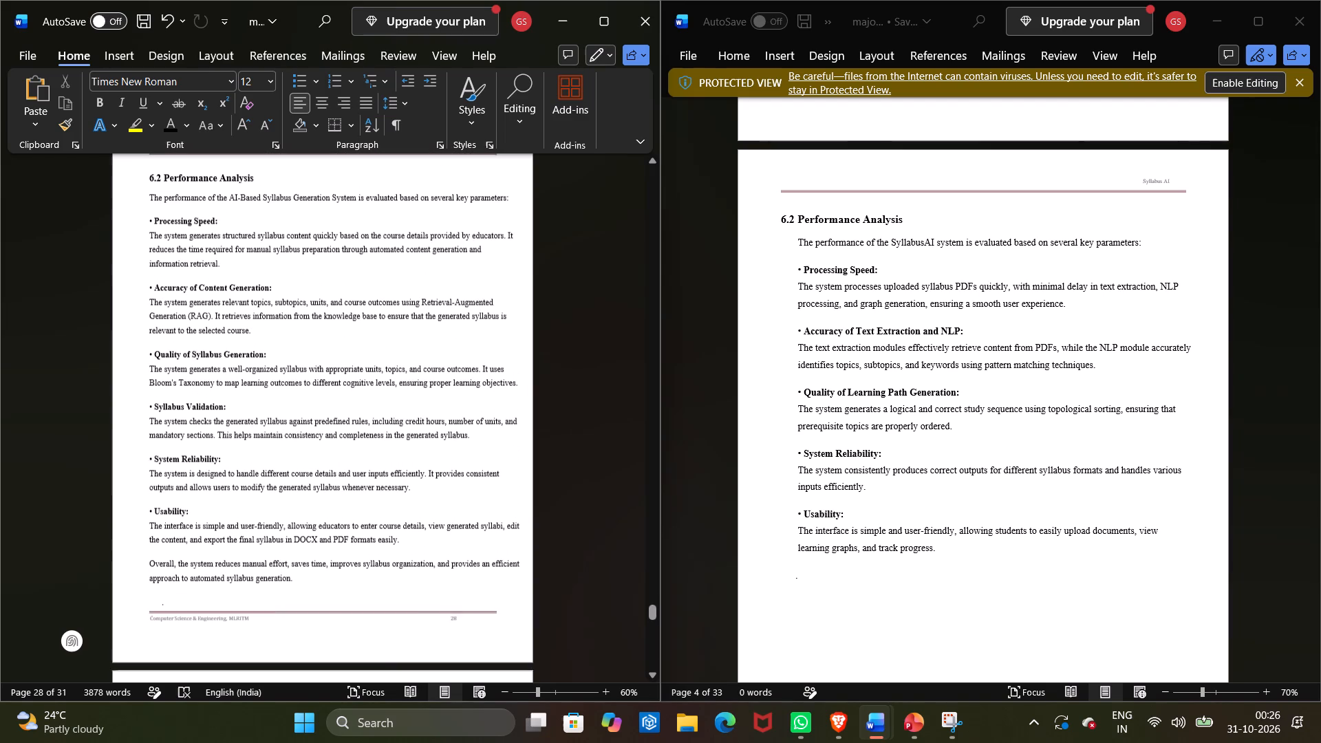
{"action": "scroll", "coordinate": [332, 420], "scroll_direction": "right", "scroll_amount": 1}
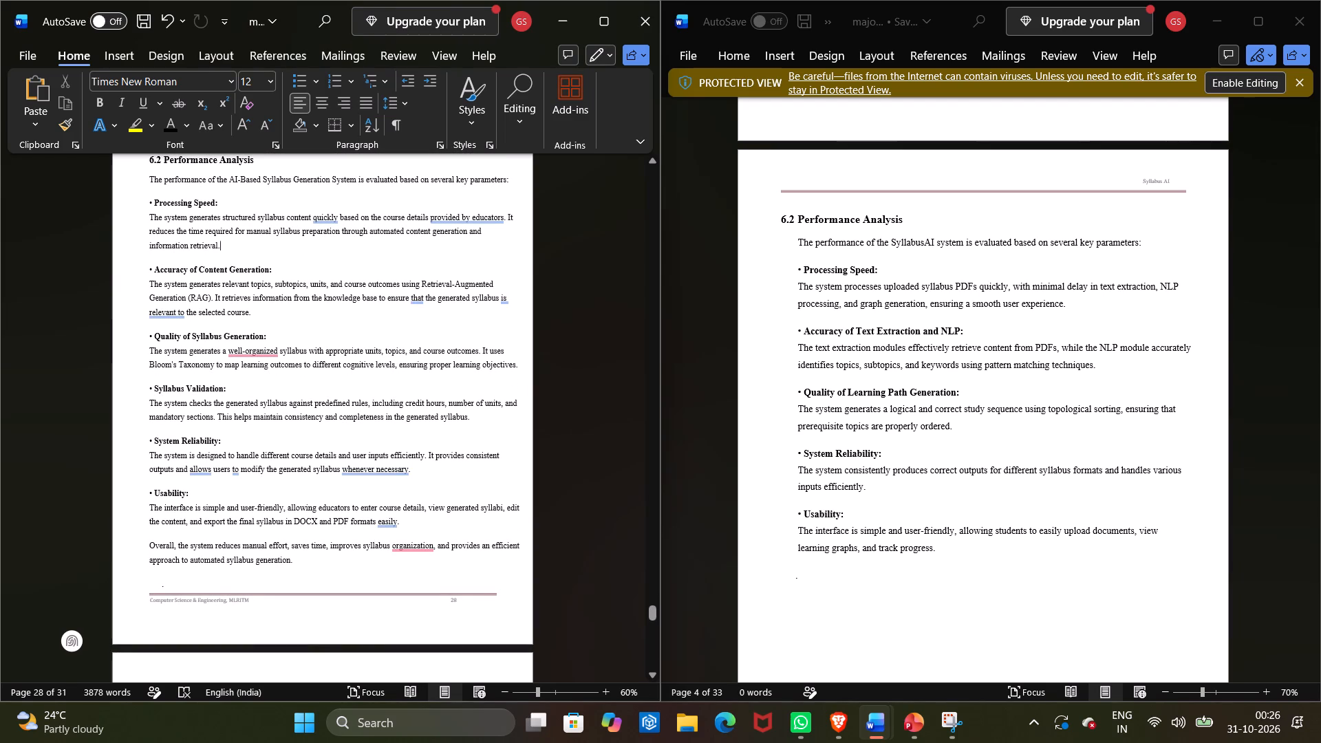
{"action": "scroll", "coordinate": [264, 289], "scroll_direction": "up", "scroll_amount": 1}
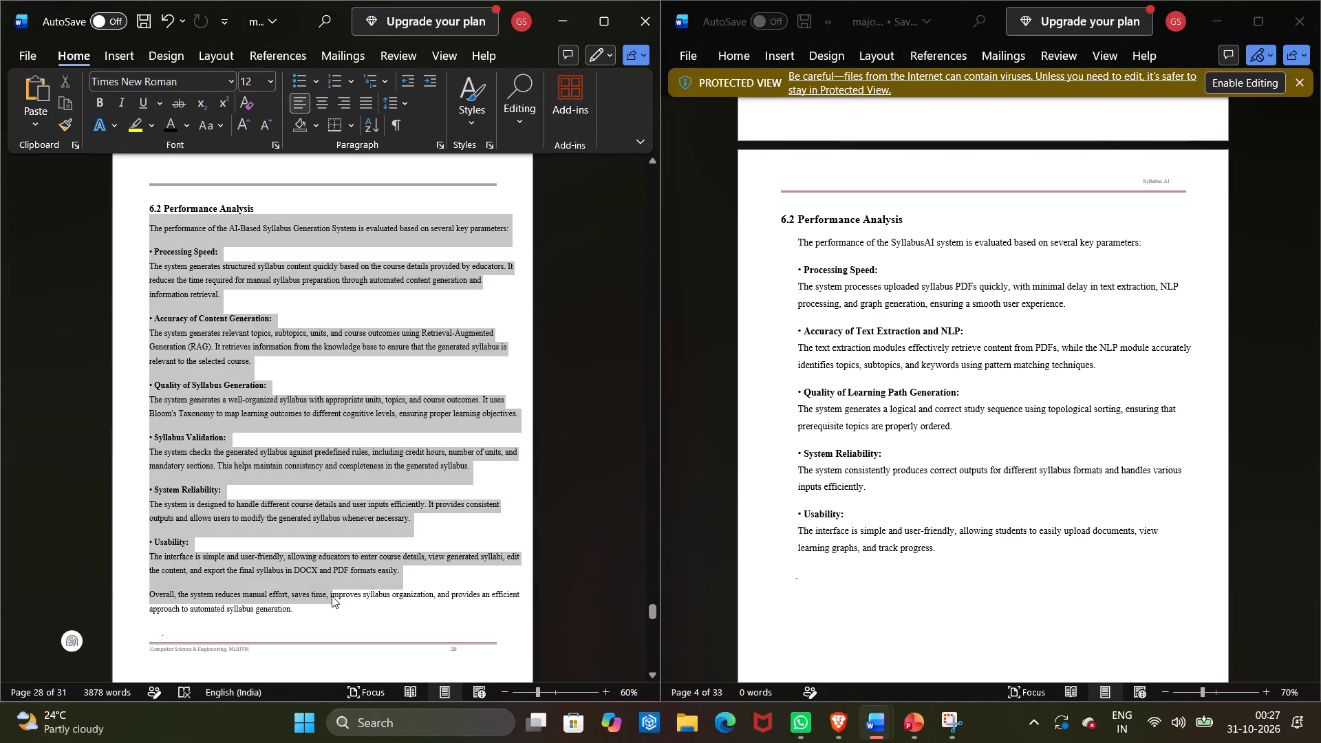
{"action": "left_click_drag", "start_coordinate": [332, 596], "coordinate": [326, 608]}
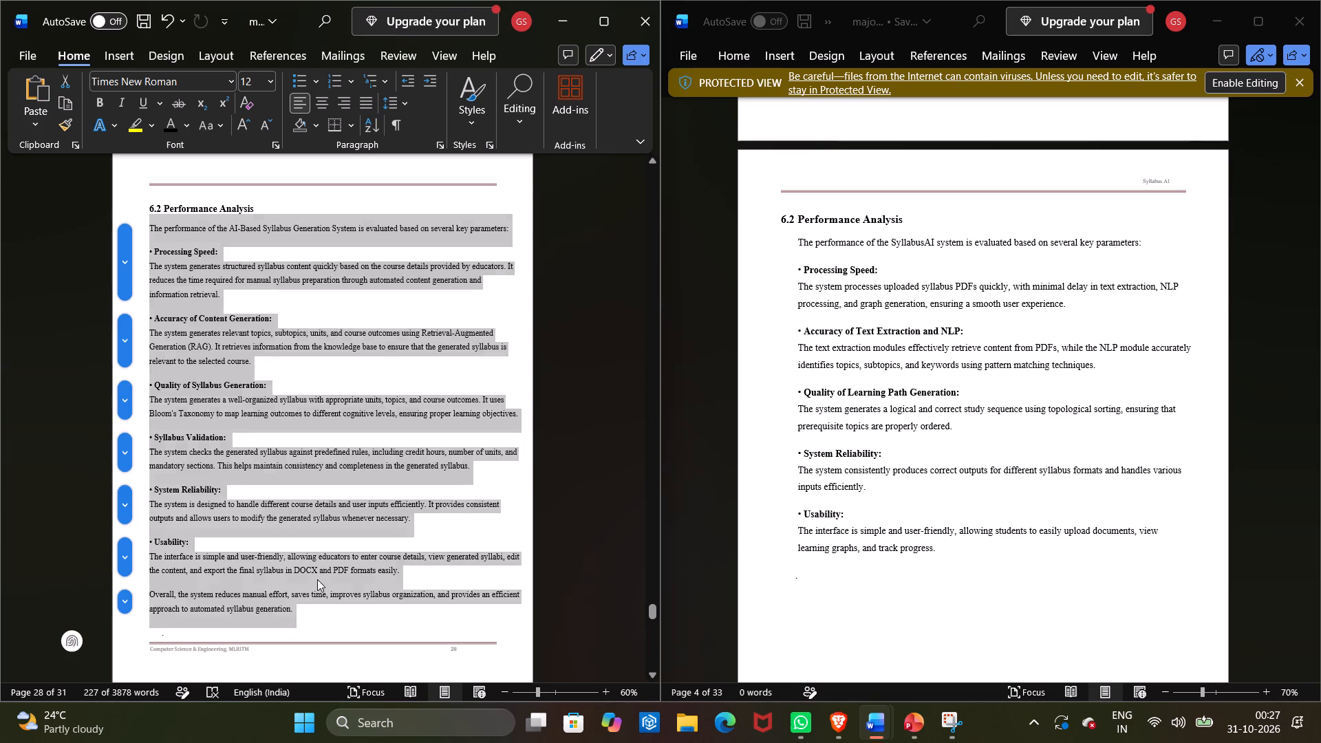
{"action": "key", "text": "ctrl+v"}
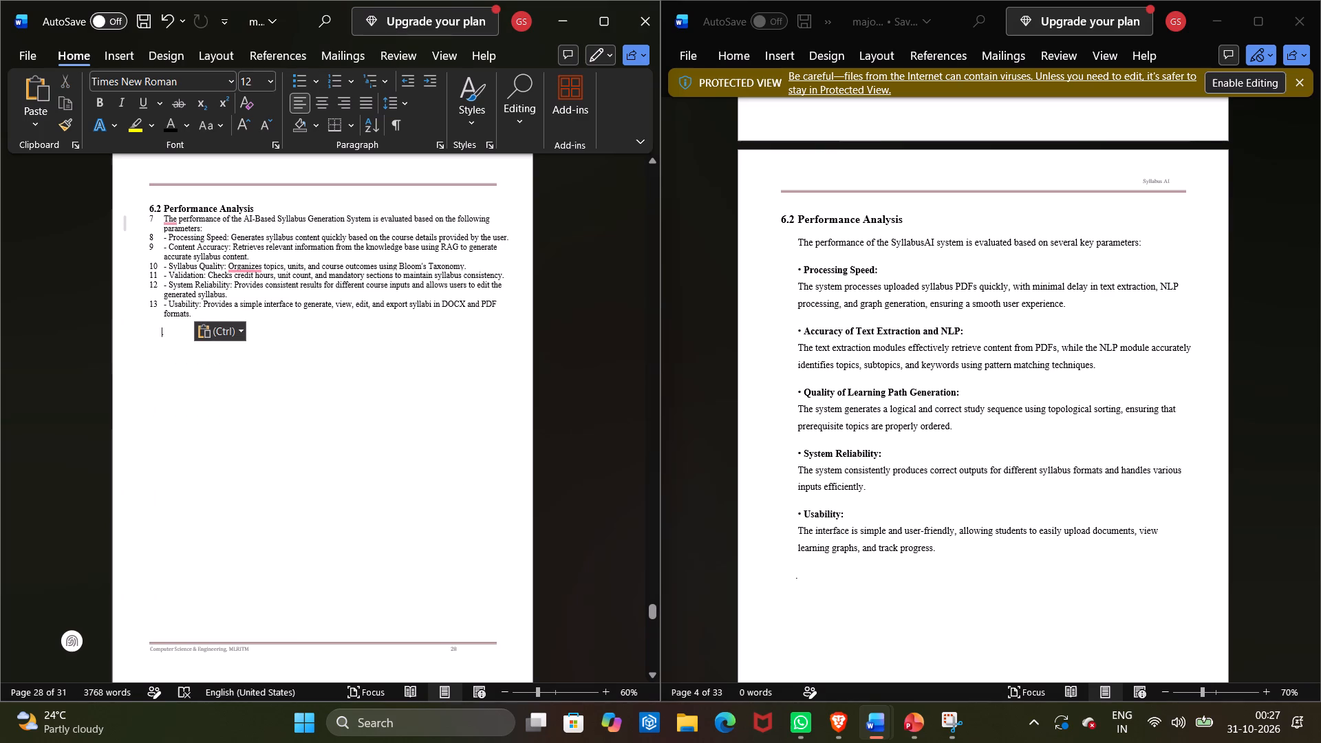
Set the line spacing of the newly pasted Performance Analysis paragraphs to 2.5.
{"action": "left_click_drag", "start_coordinate": [142, 223], "coordinate": [215, 341]}
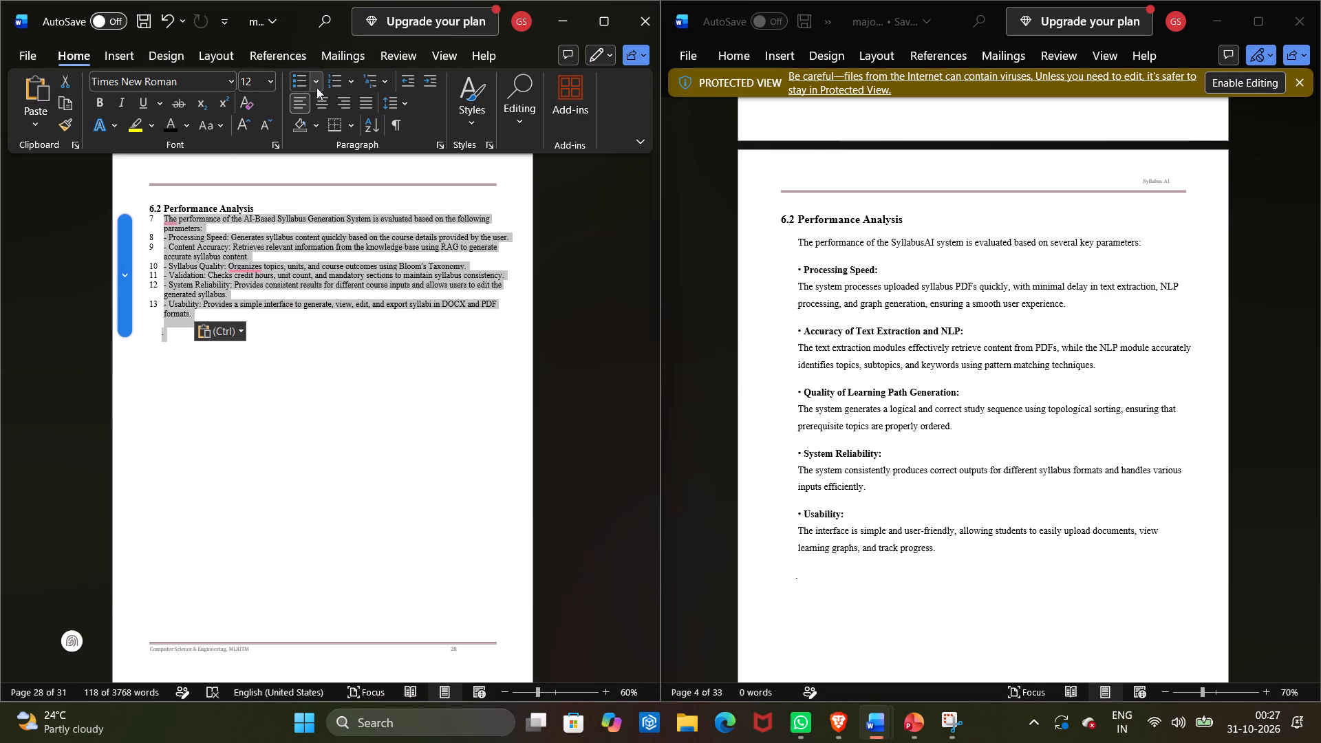
{"action": "left_click", "coordinate": [400, 102]}
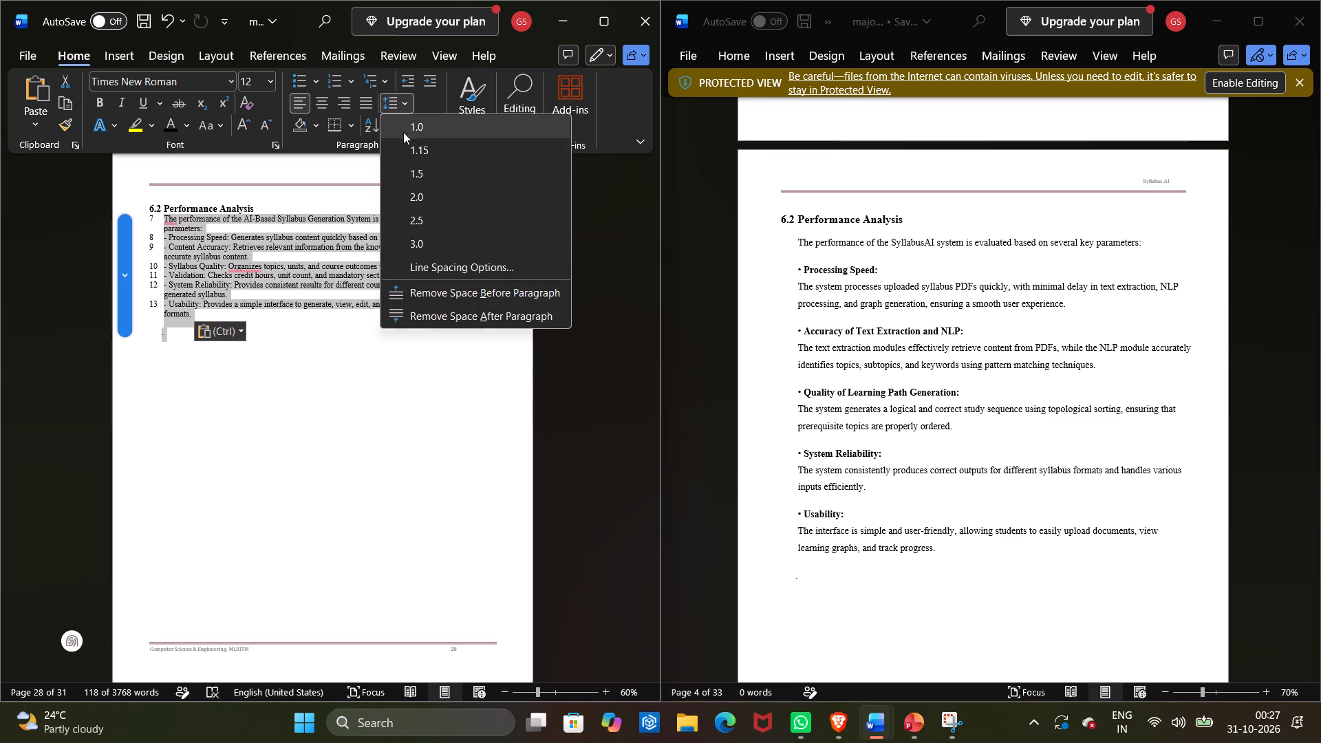
{"action": "left_click", "coordinate": [416, 217]}
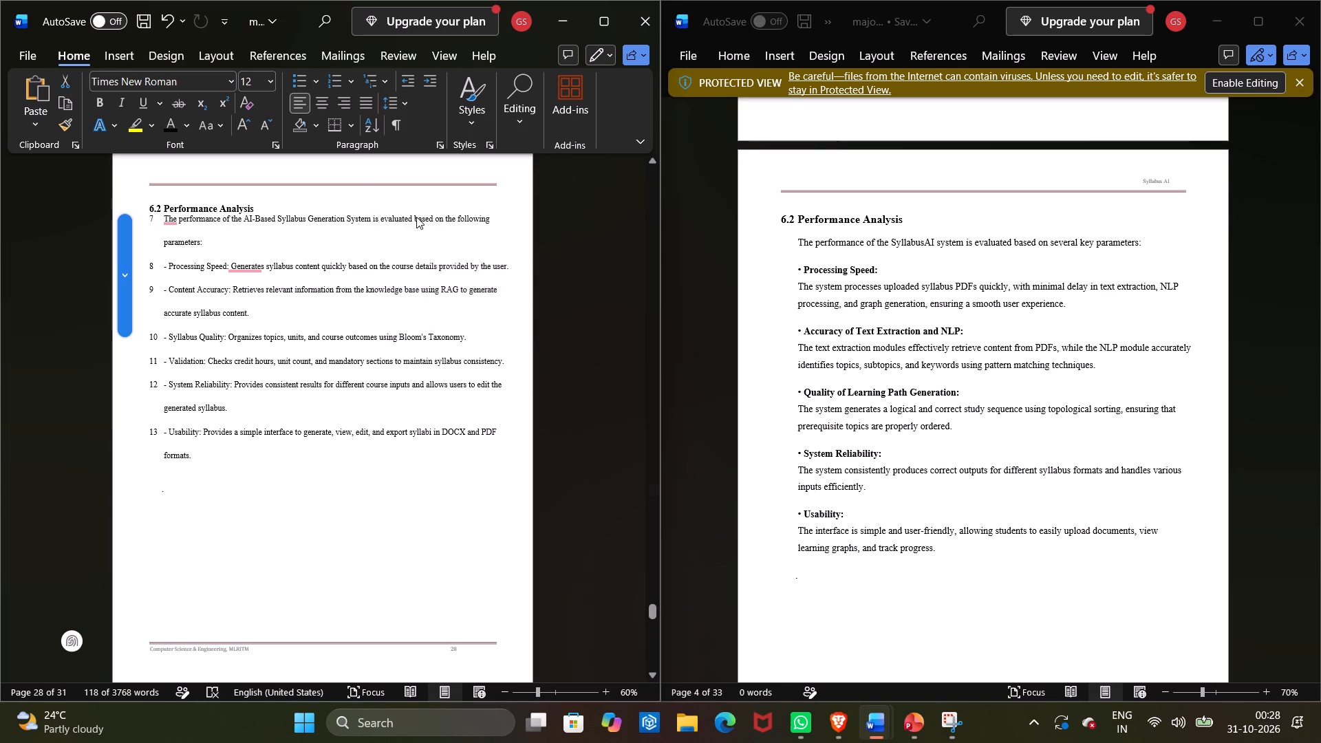
Format the body text under 6.2 Performance Analysis with font size 14 and line spacing 2.0.
{"action": "left_click", "coordinate": [258, 84]}
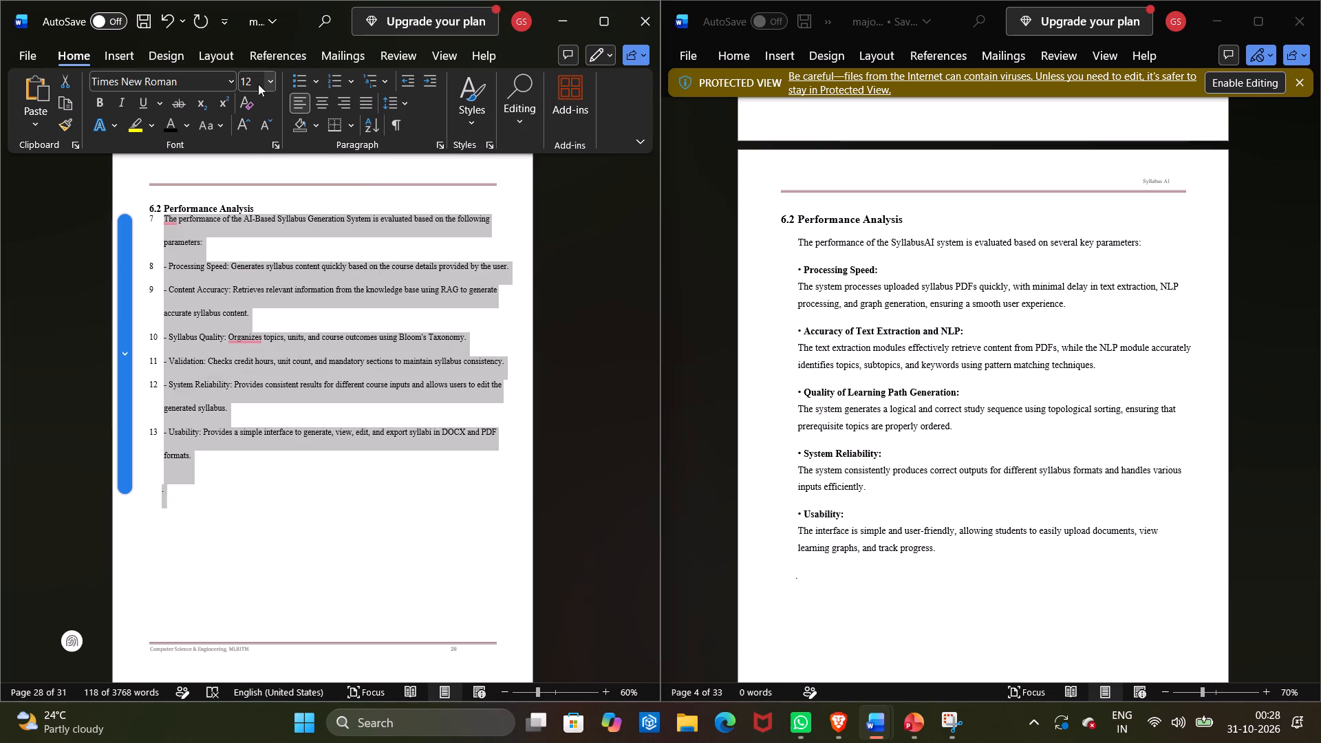
{"action": "left_click", "coordinate": [270, 87]}
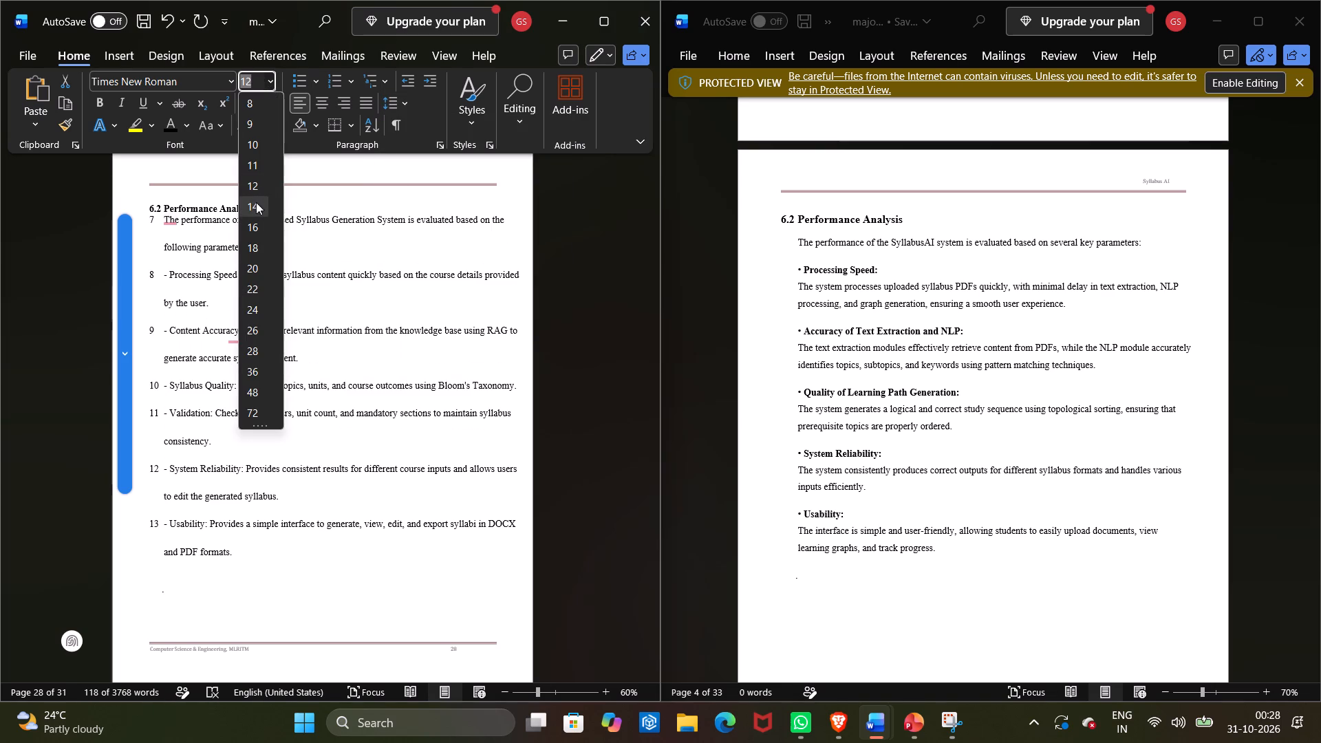
{"action": "left_click", "coordinate": [256, 202]}
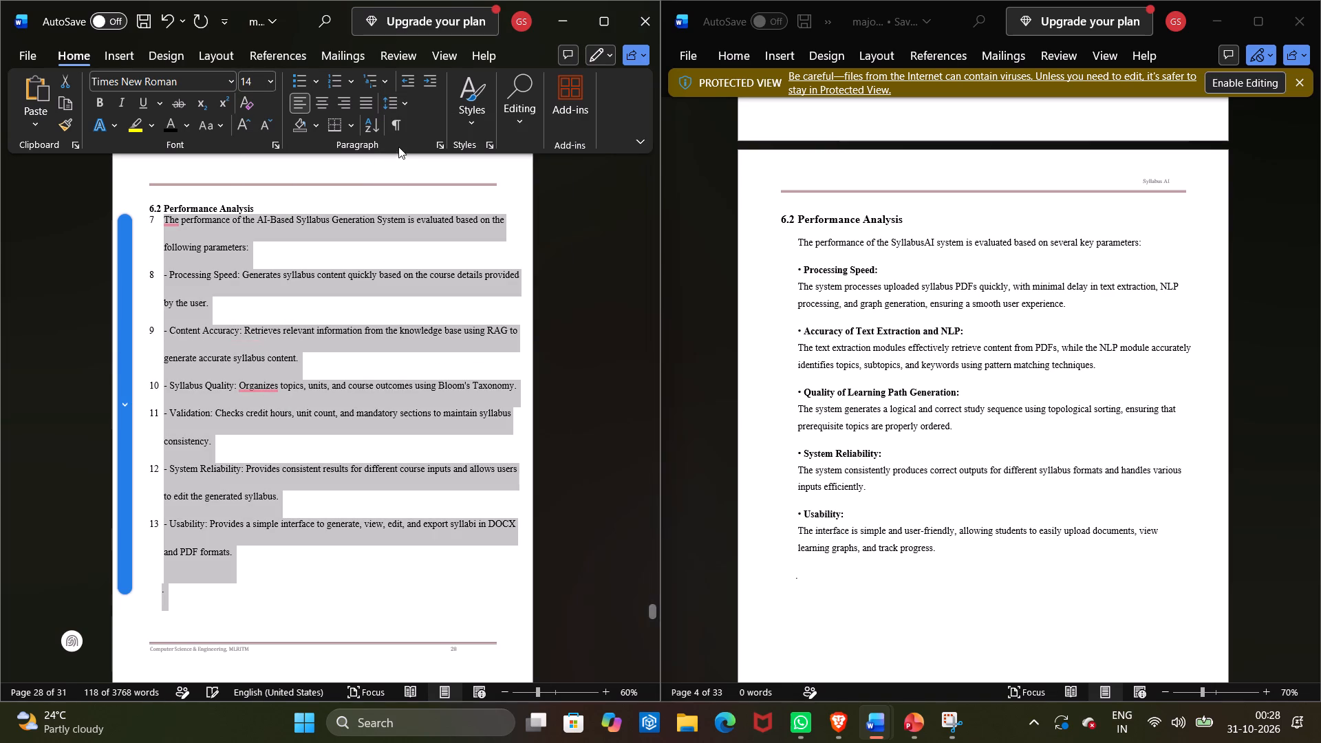
{"action": "left_click", "coordinate": [400, 100]}
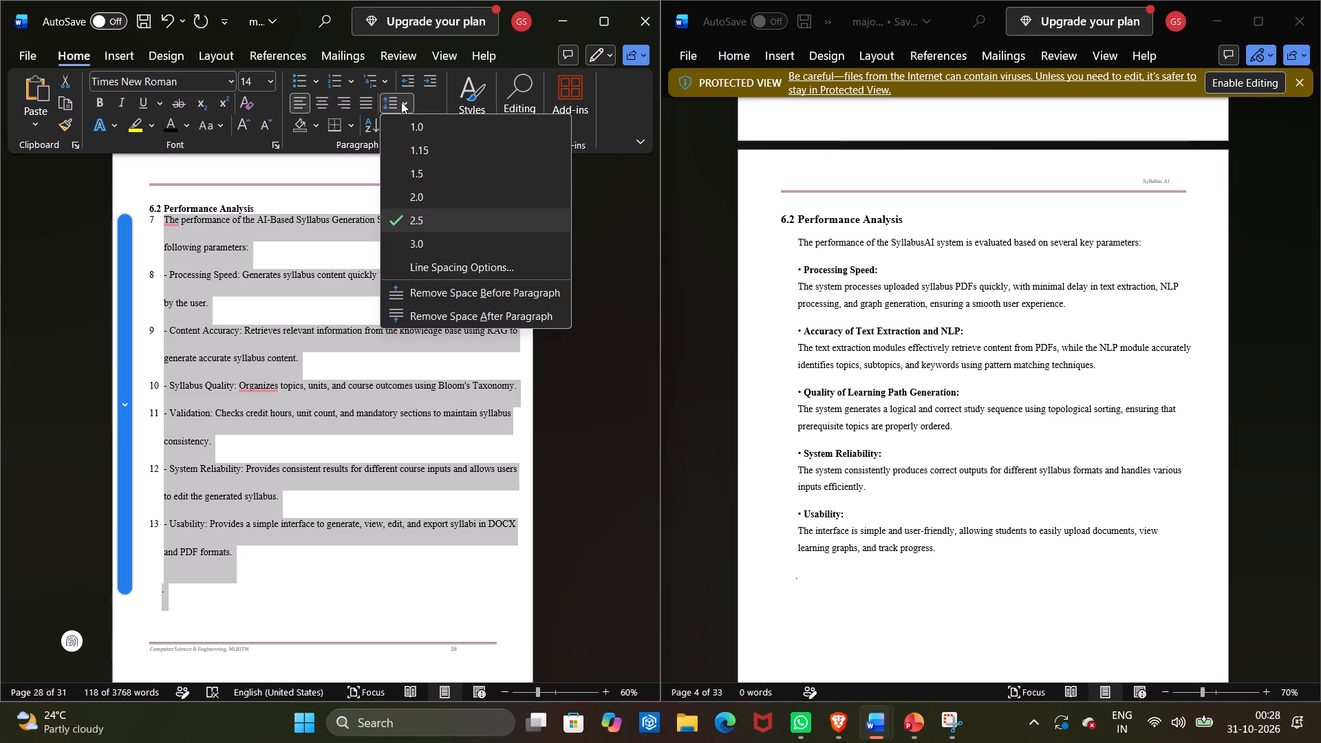
{"action": "left_click", "coordinate": [414, 192]}
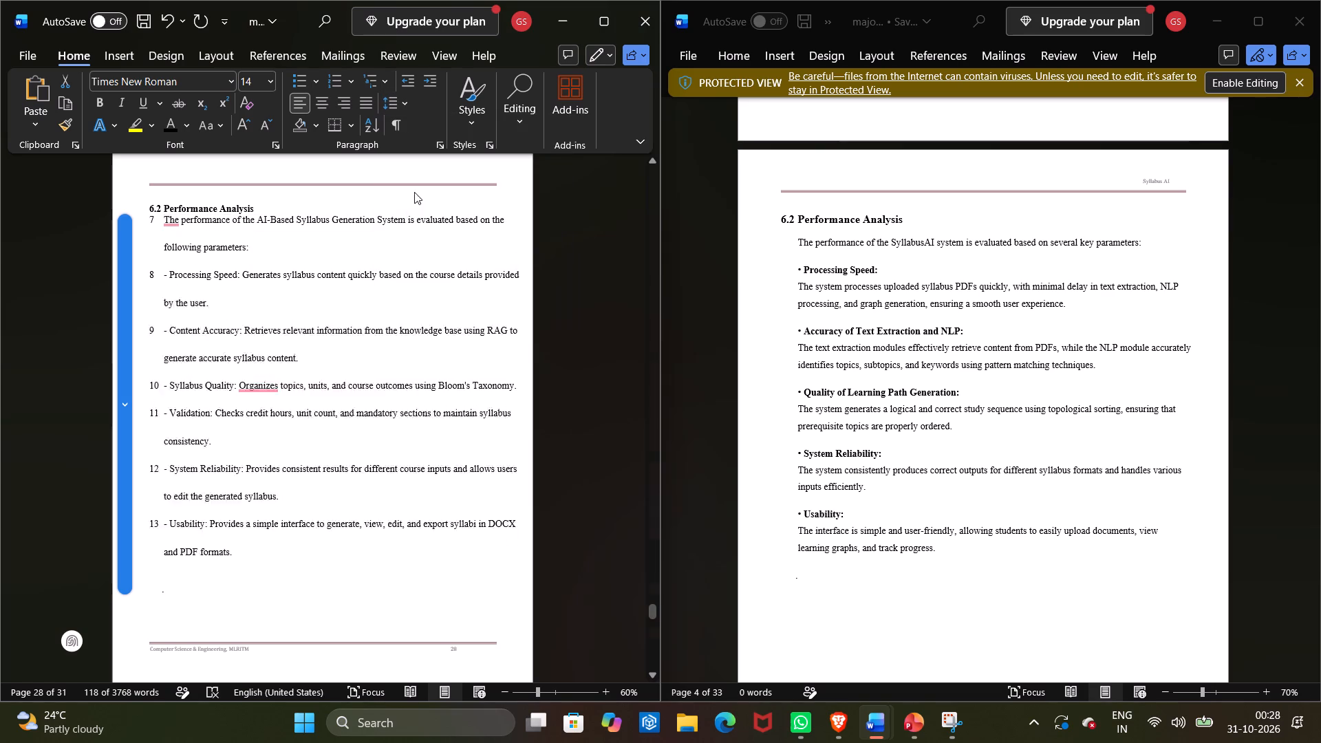
{"action": "left_click", "coordinate": [266, 300]}
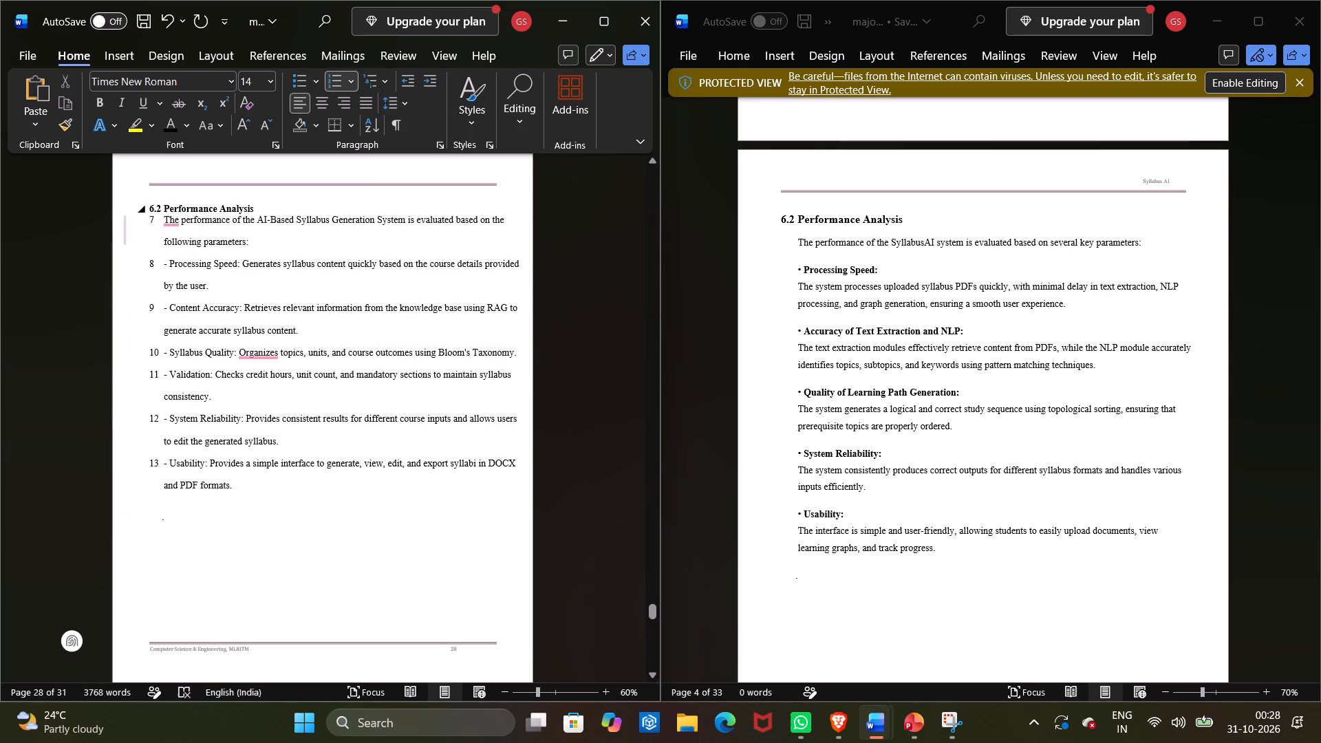
Remove the automatic list numbering from all paragraphs under 6.2 Performance Analysis.
{"action": "left_click_drag", "start_coordinate": [162, 220], "coordinate": [282, 519]}
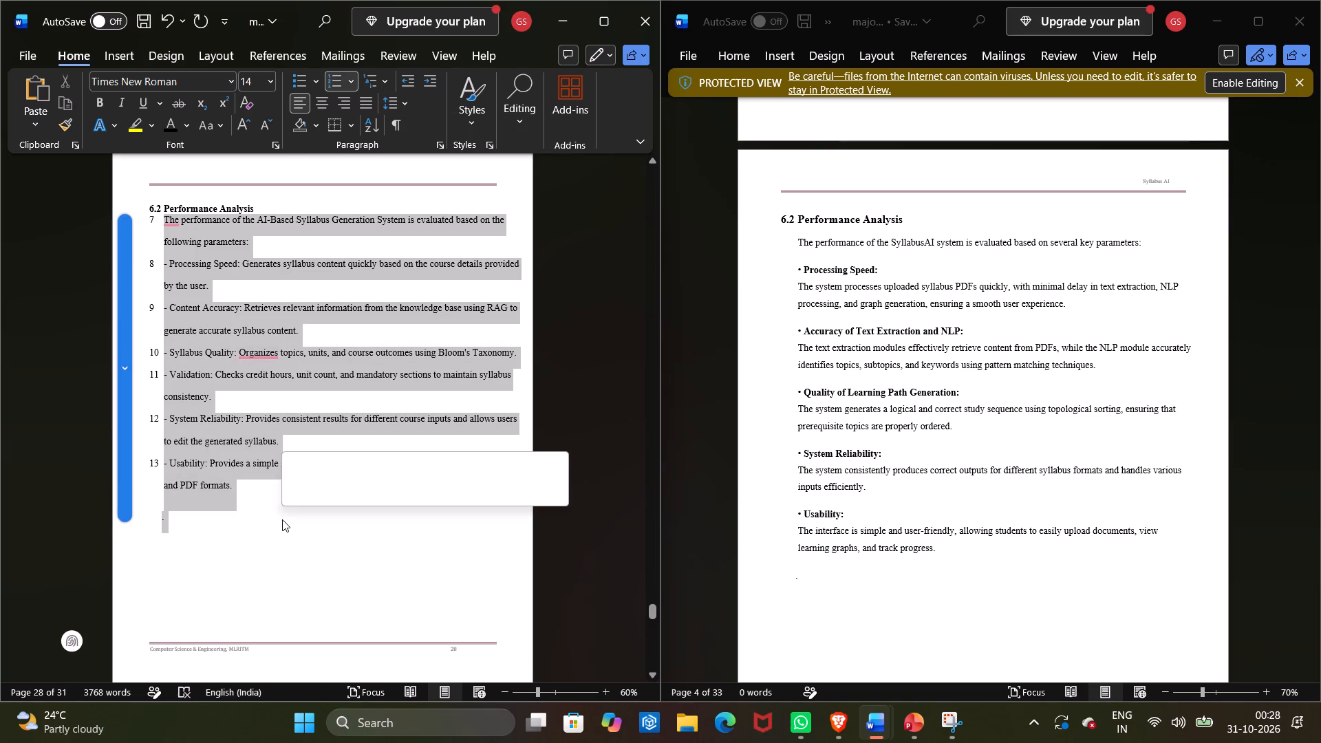
{"action": "left_click", "coordinate": [318, 86]}
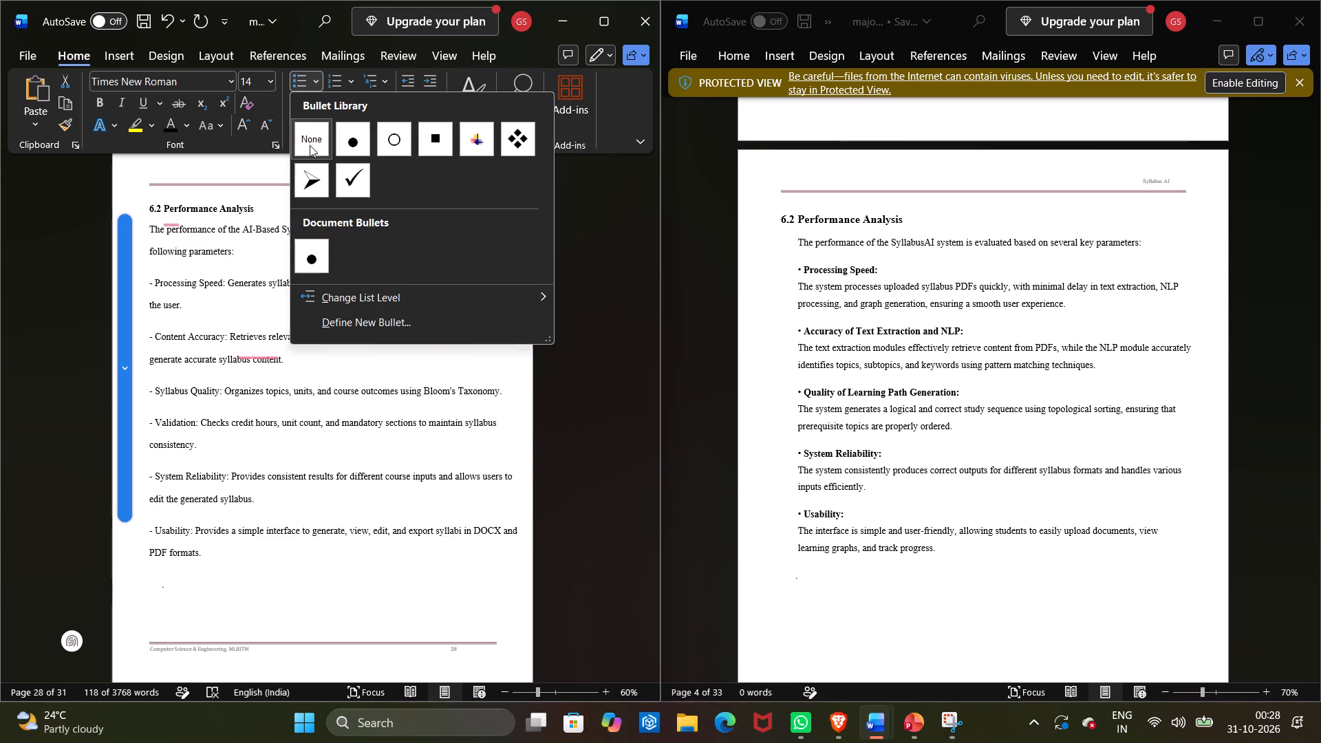
{"action": "left_click", "coordinate": [310, 146]}
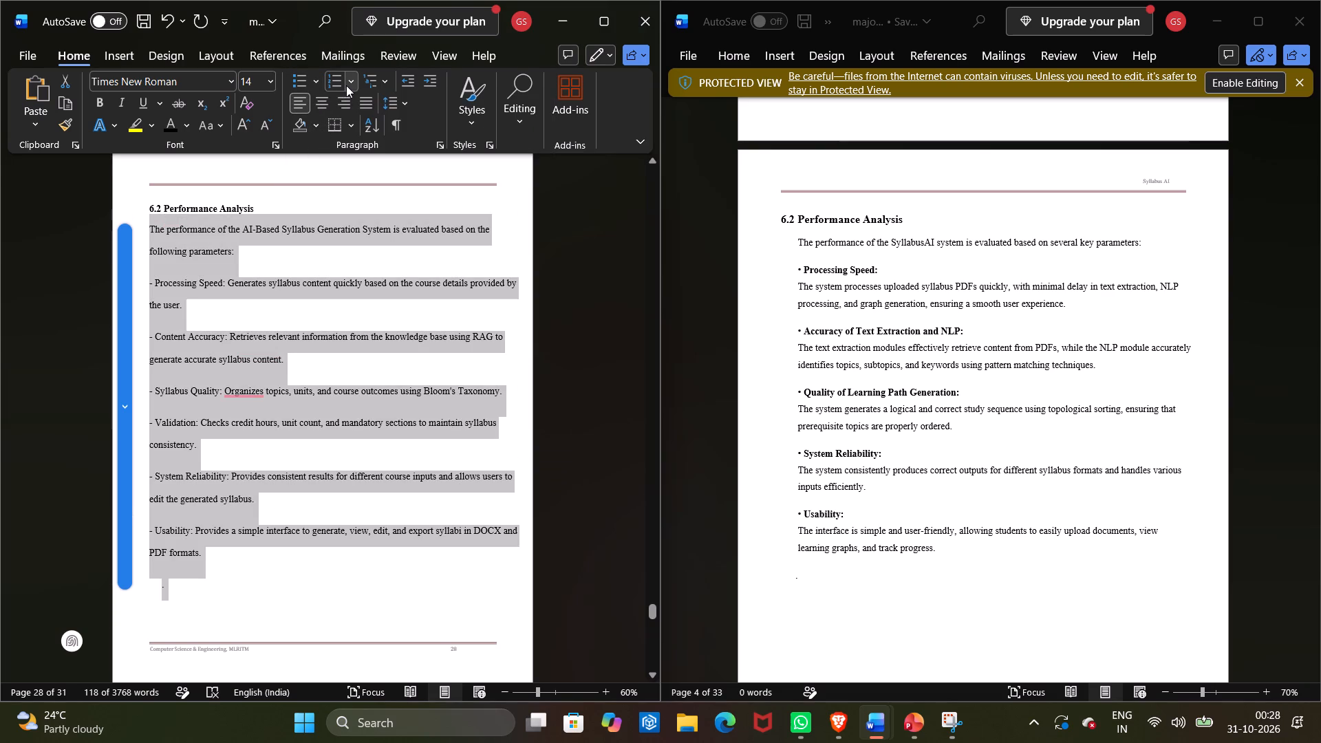
{"action": "left_click", "coordinate": [292, 364]}
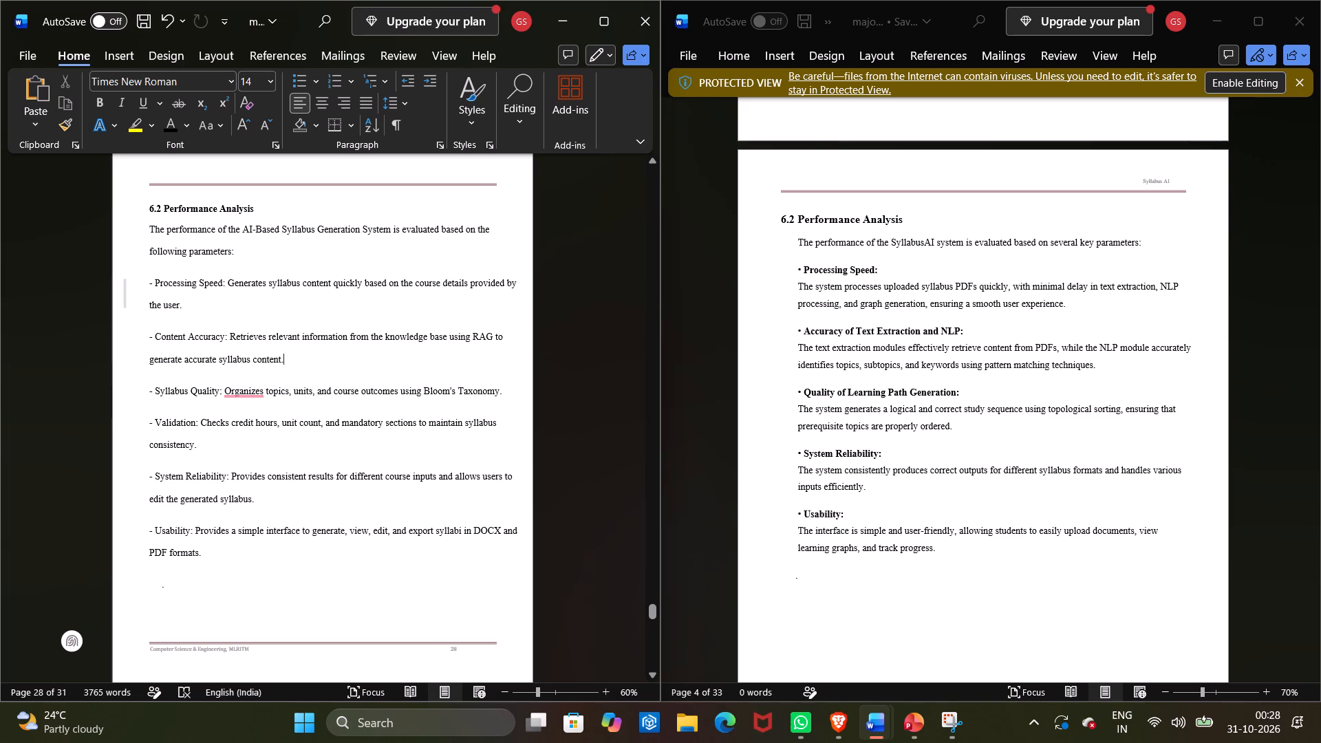
Bold the "Processing Speed:" label and move its description onto a new line below it.
{"action": "left_click_drag", "start_coordinate": [153, 279], "coordinate": [170, 282]}
{"action": "left_click_drag", "start_coordinate": [170, 282], "coordinate": [219, 281]}
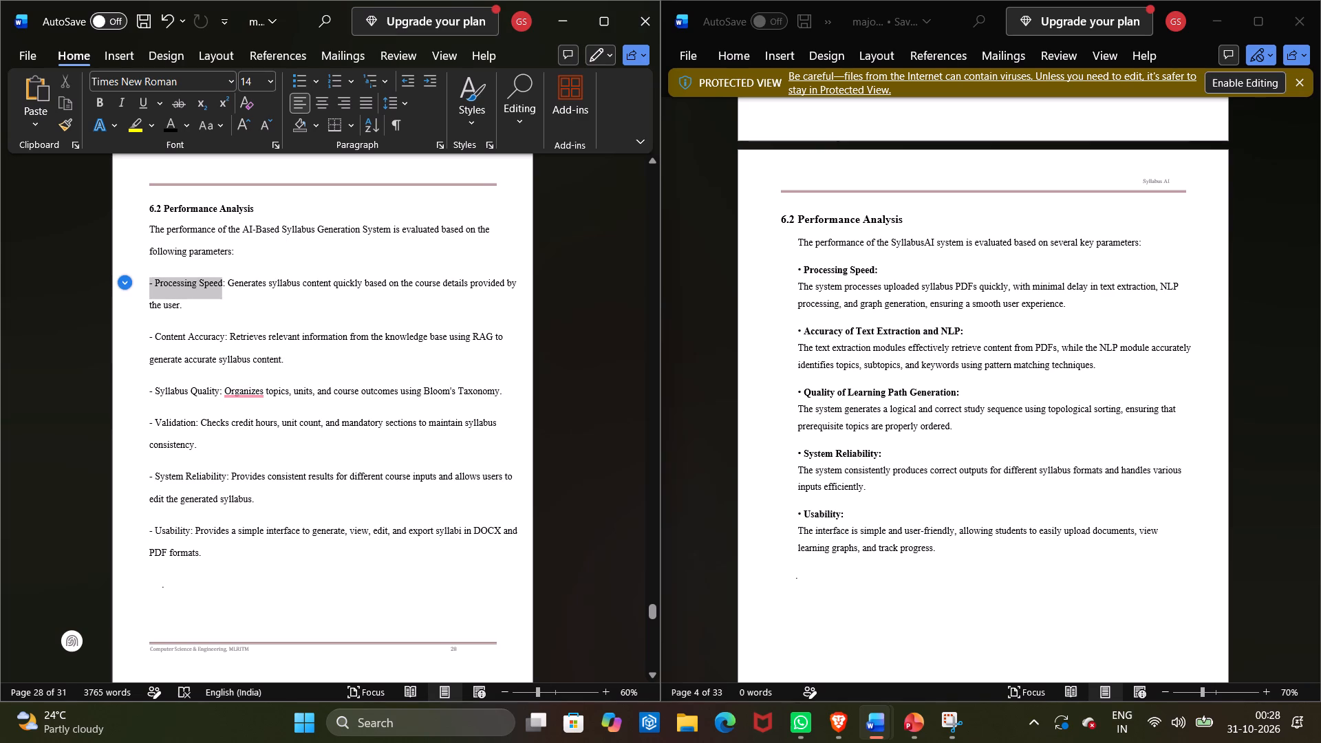
{"action": "left_click_drag", "start_coordinate": [219, 281], "coordinate": [224, 281]}
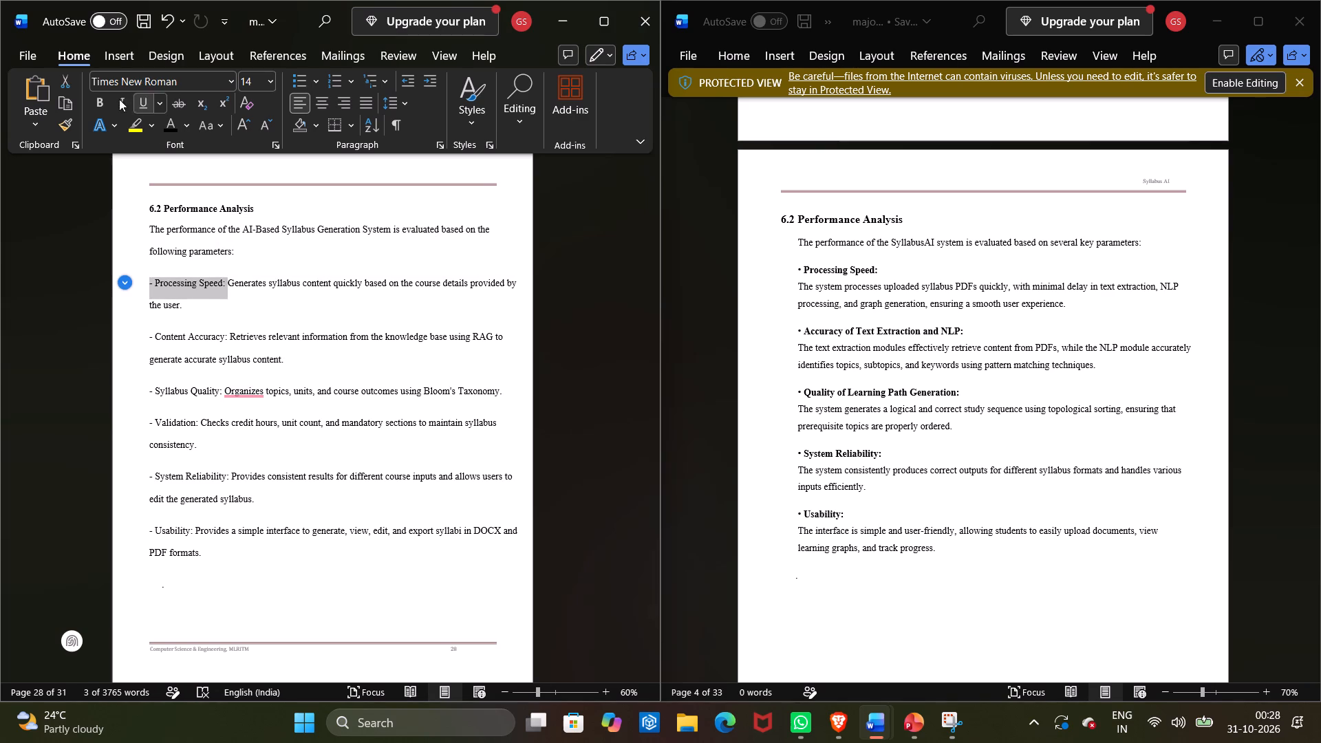
{"action": "left_click", "coordinate": [98, 103]}
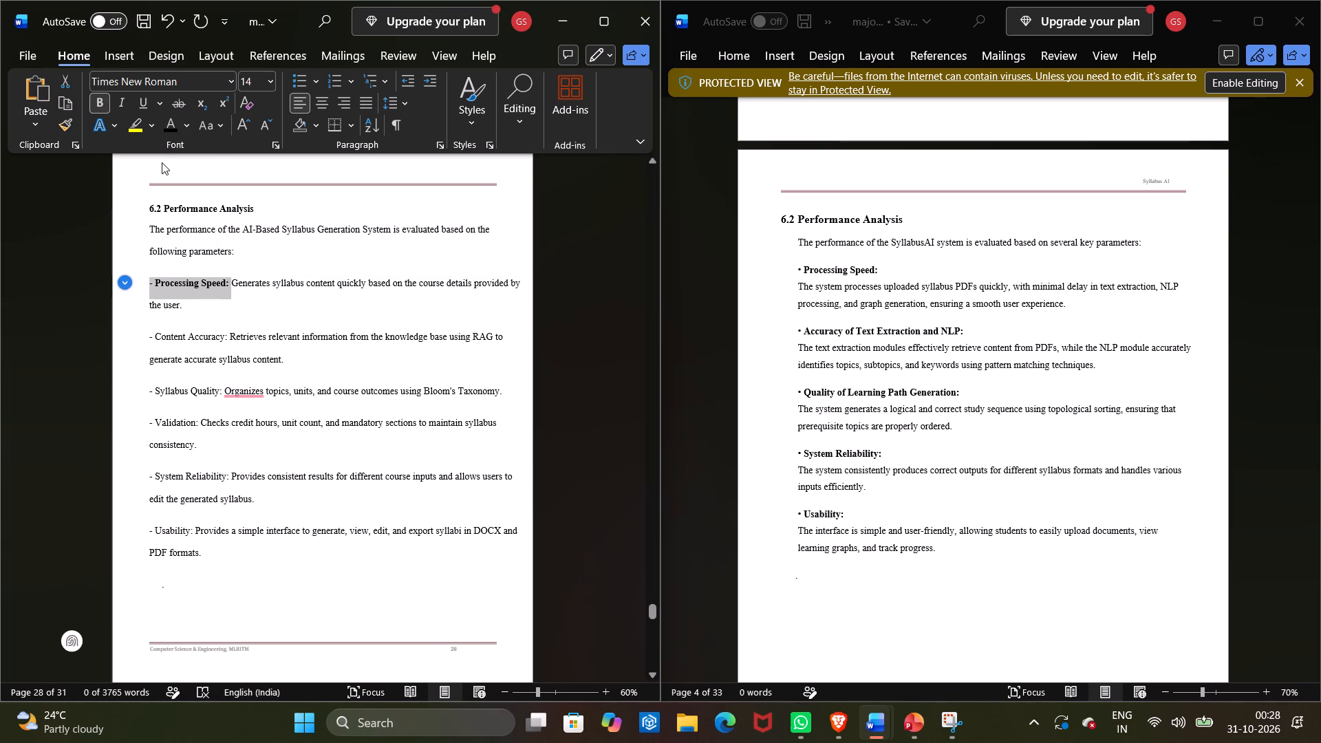
{"action": "key", "text": "Return"}
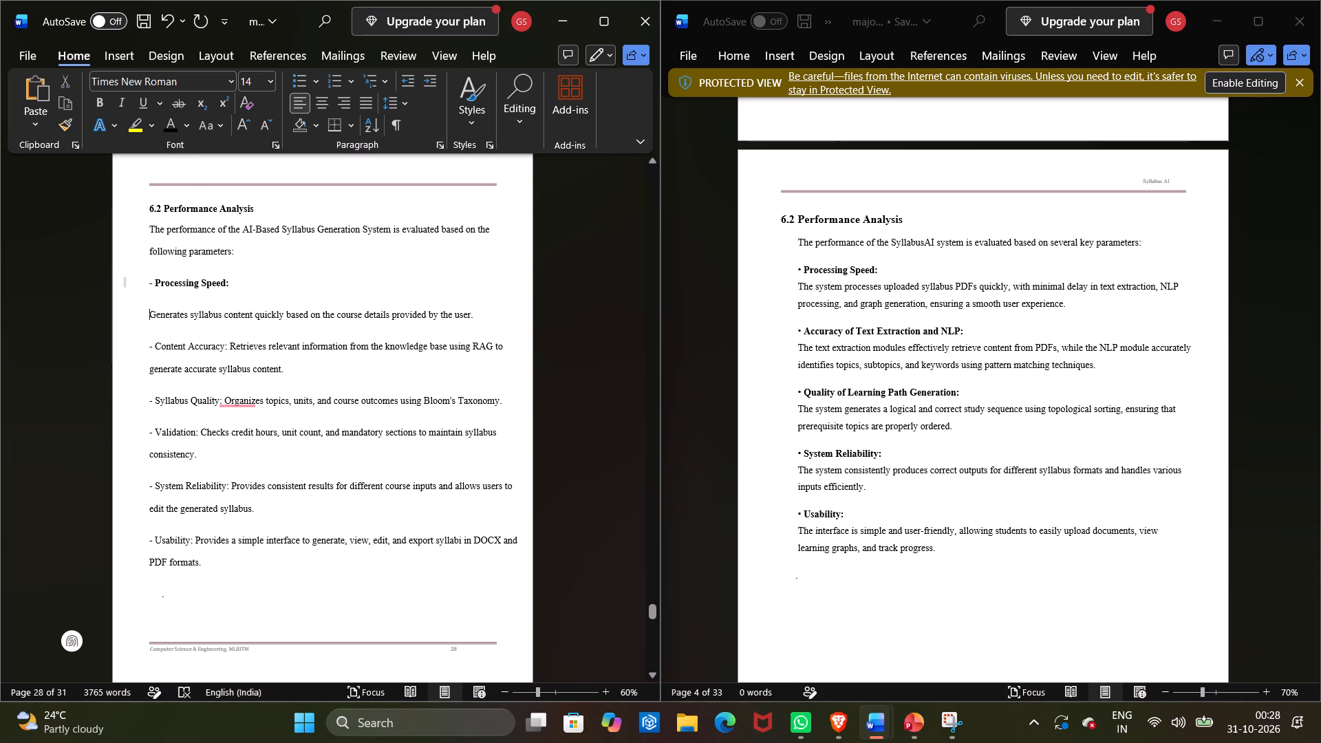
Bold the "Content Accuracy:" label and move its description onto a new line below it.
{"action": "left_click_drag", "start_coordinate": [151, 344], "coordinate": [223, 351]}
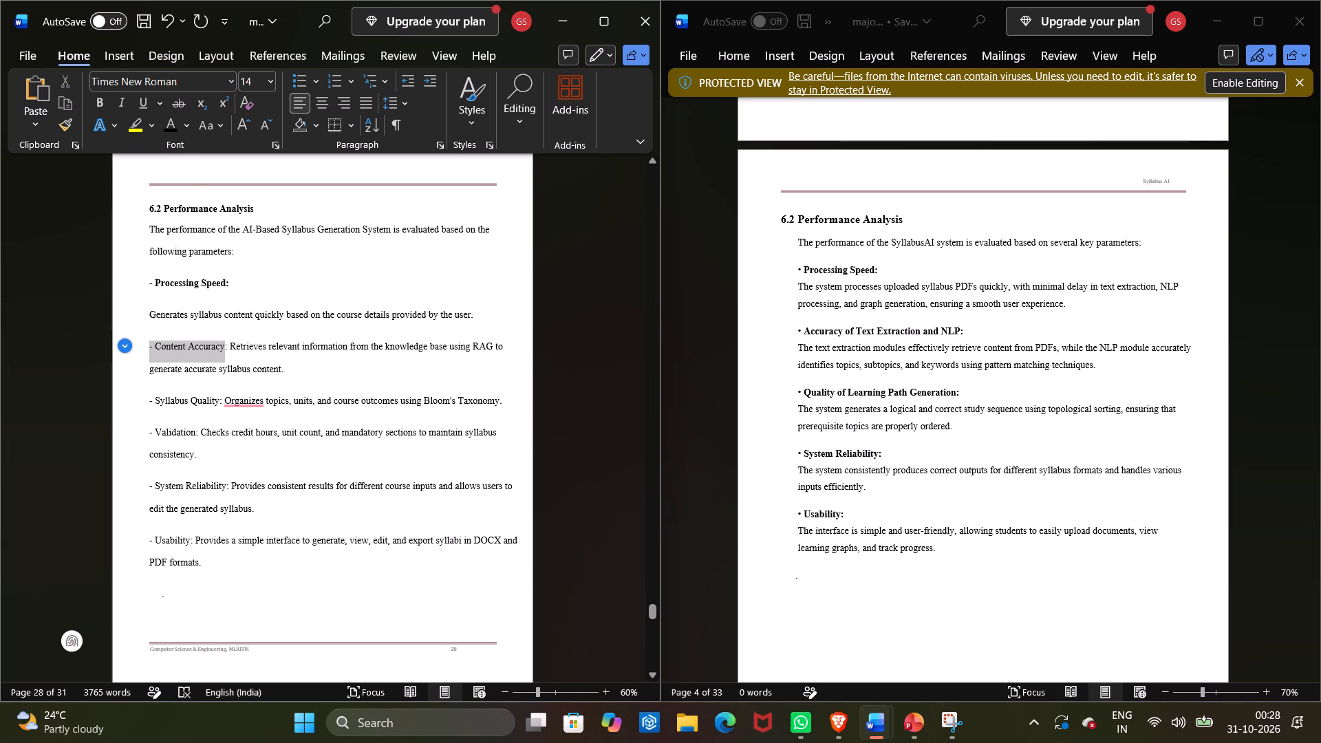
{"action": "left_click_drag", "start_coordinate": [223, 351], "coordinate": [229, 348]}
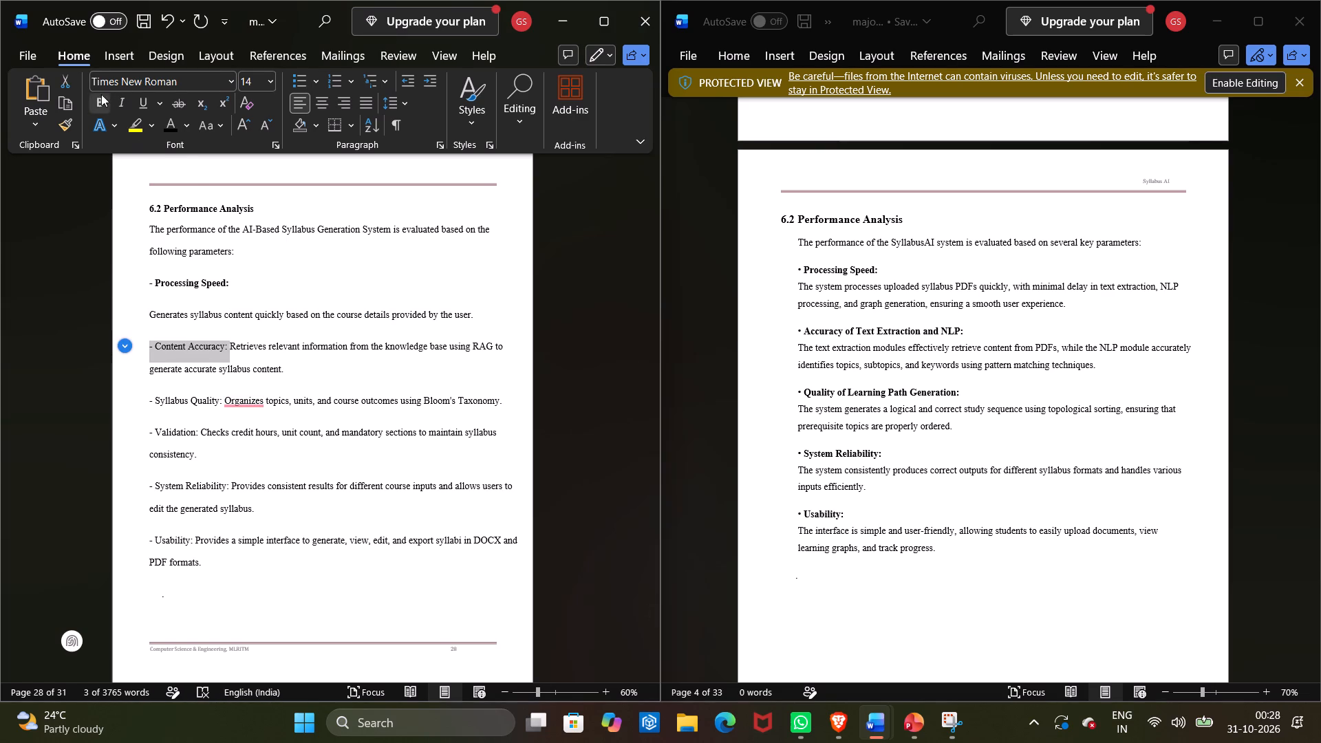
{"action": "left_click", "coordinate": [96, 100]}
{"action": "key", "text": "Return"}
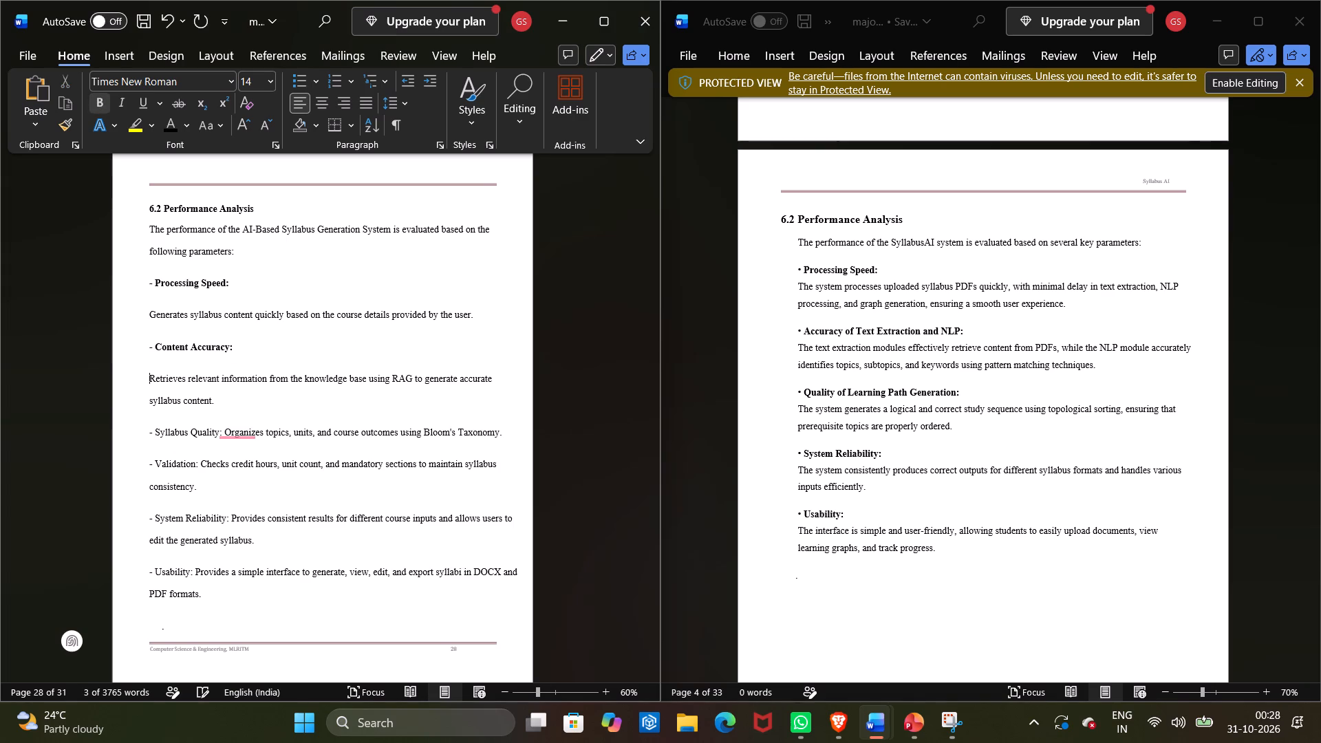
Bold the "Usability:" label and move its description onto a new line below it.
{"action": "scroll", "coordinate": [220, 377], "scroll_direction": "down", "scroll_amount": 2}
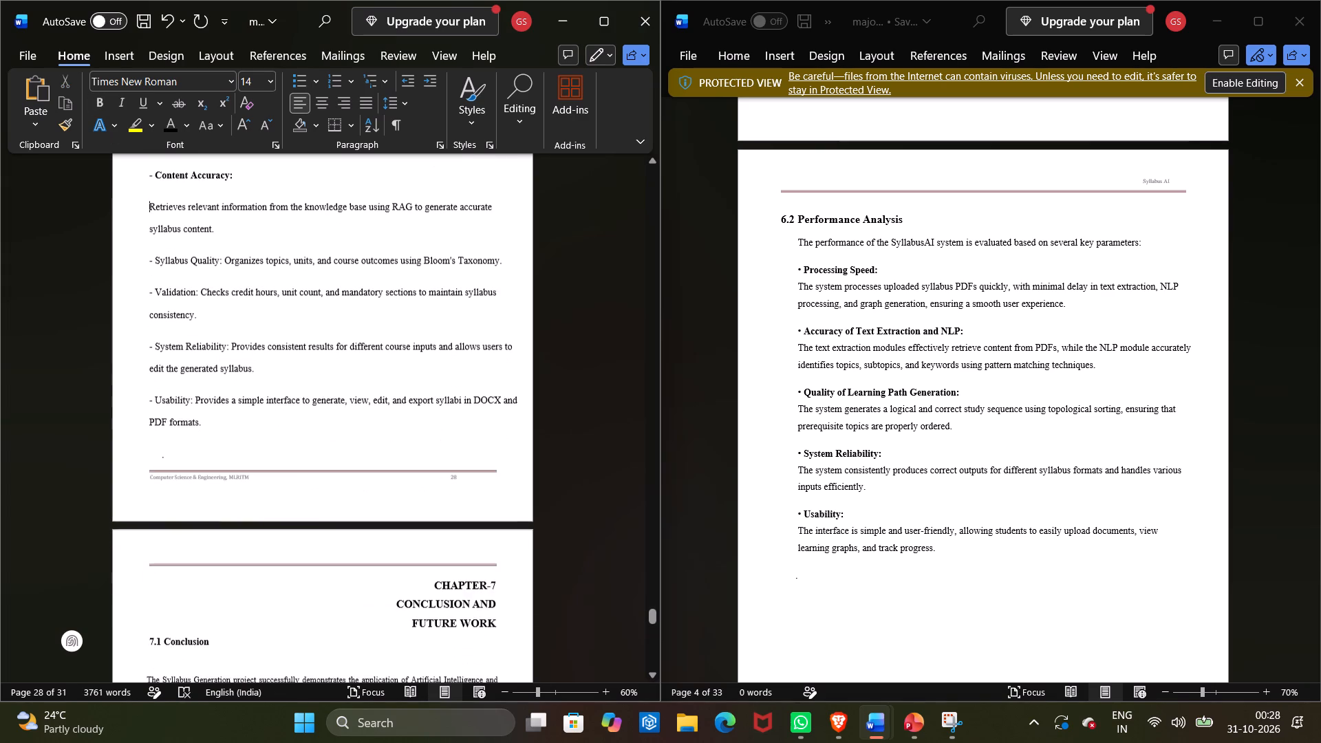
{"action": "scroll", "coordinate": [220, 377], "scroll_direction": "up", "scroll_amount": 1}
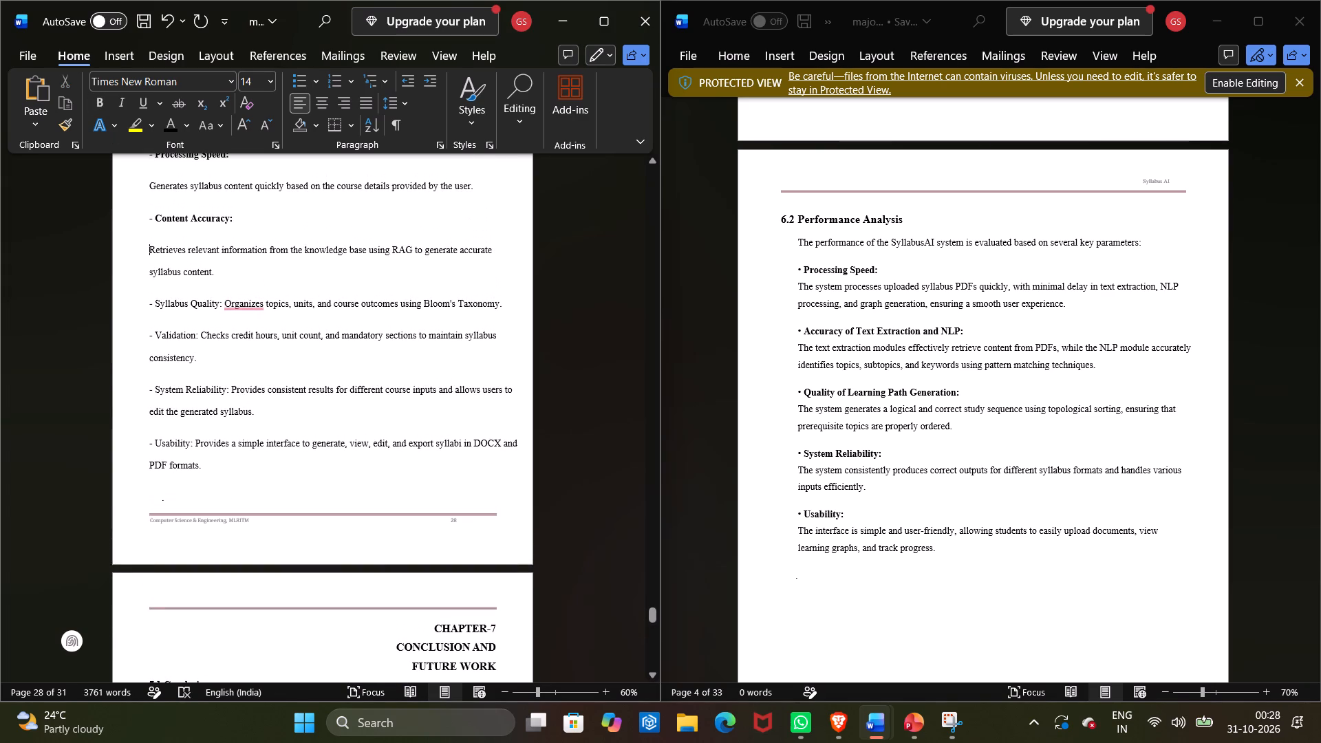
{"action": "scroll", "coordinate": [220, 377], "scroll_direction": "up", "scroll_amount": 1}
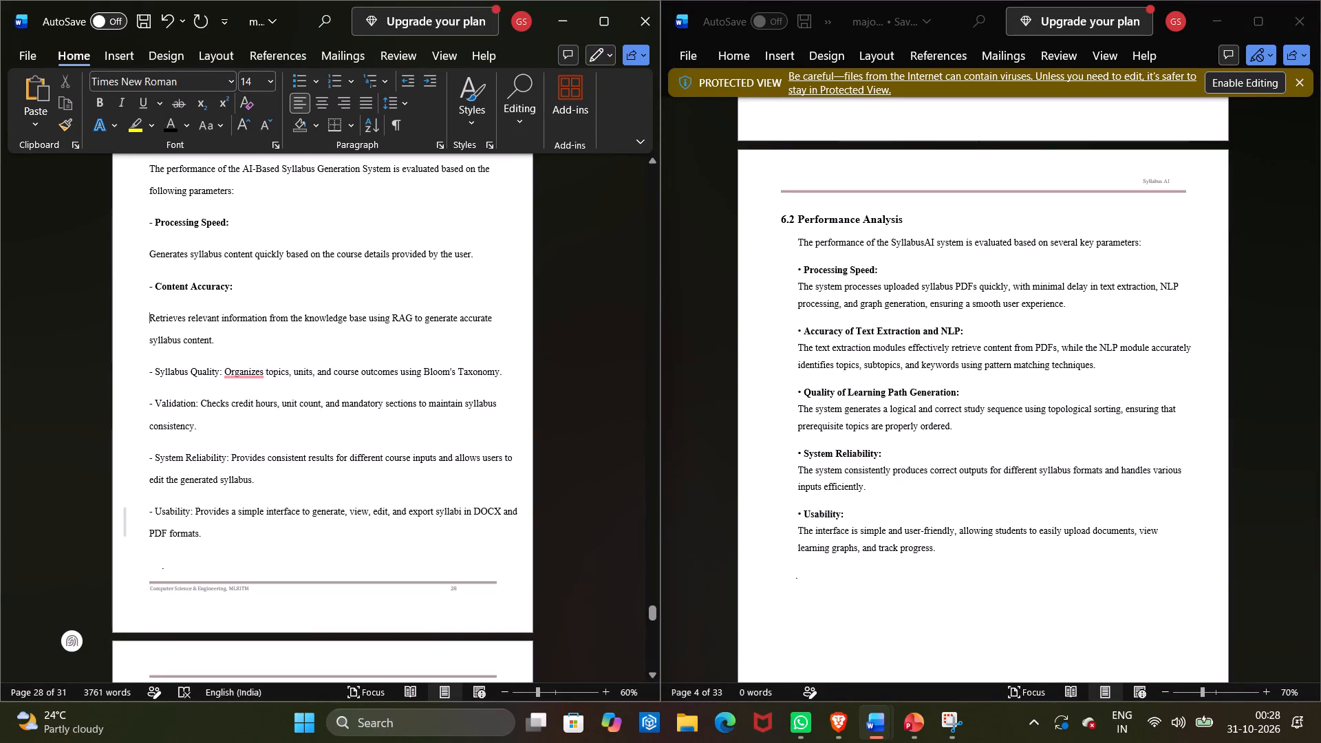
{"action": "left_click_drag", "start_coordinate": [195, 509], "coordinate": [155, 509]}
{"action": "left_click_drag", "start_coordinate": [155, 509], "coordinate": [149, 510]}
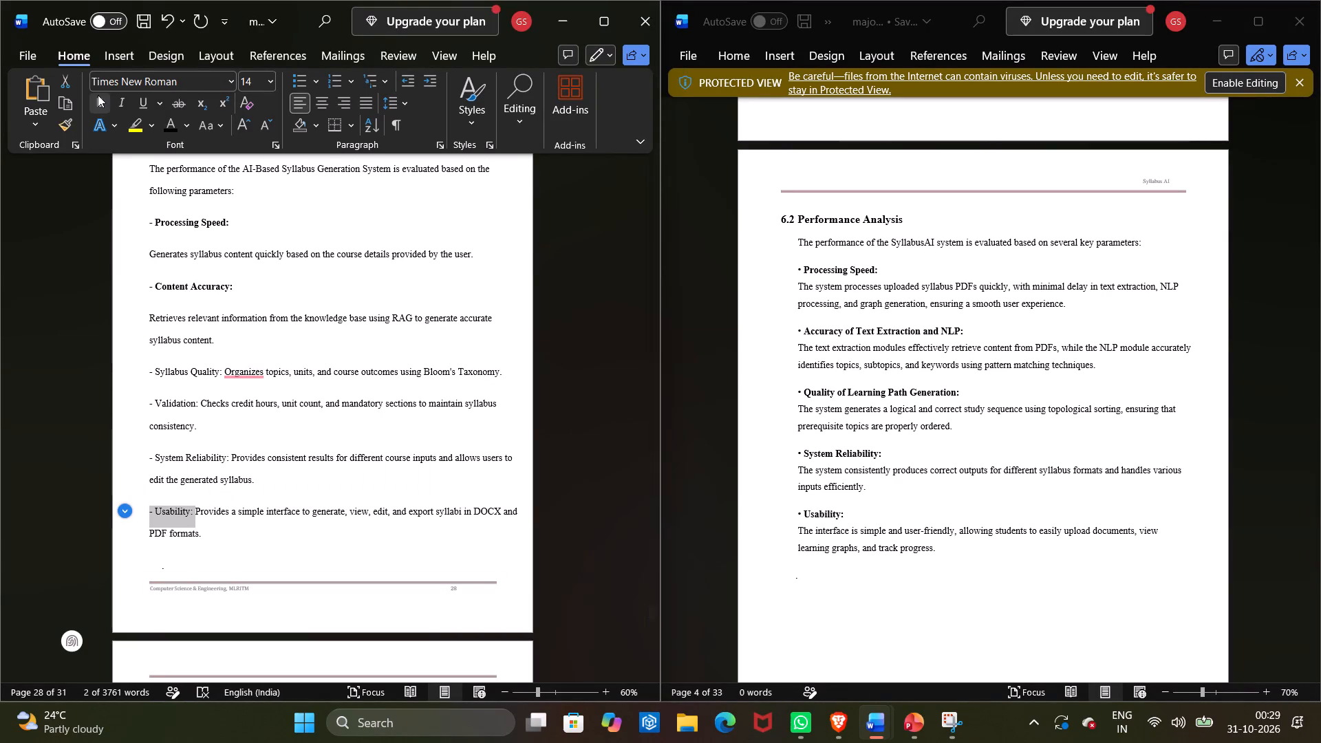
{"action": "left_click", "coordinate": [98, 95]}
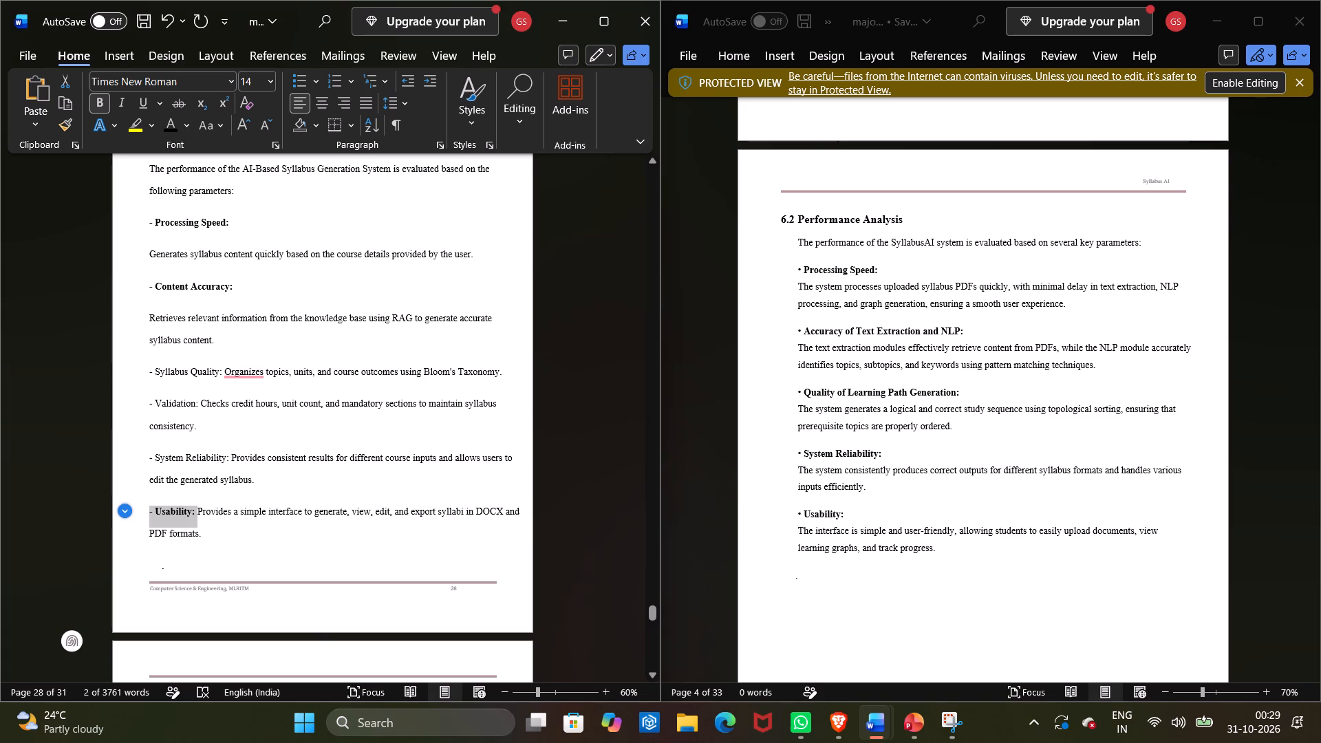
{"action": "key", "text": "Return"}
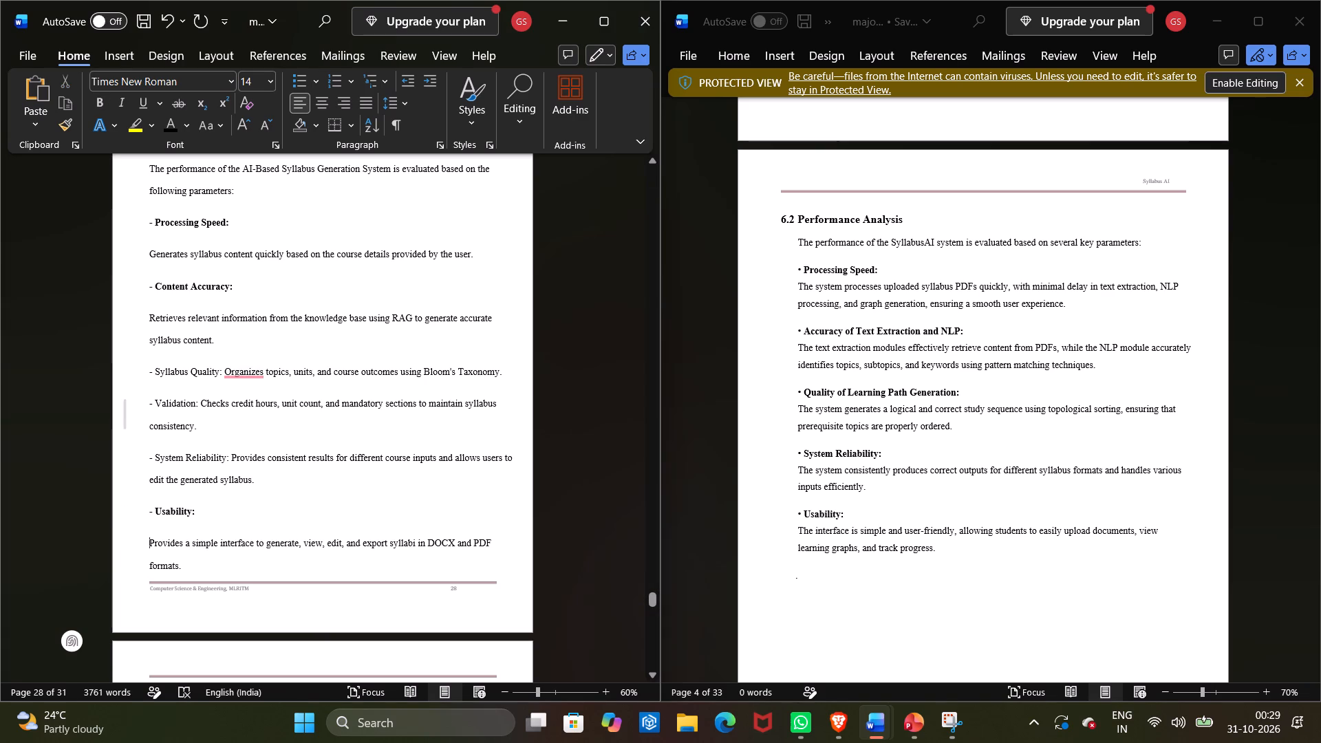
Bold the "System Reliability:" label and move its description onto a new line below it.
{"action": "left_click_drag", "start_coordinate": [228, 456], "coordinate": [144, 460]}
{"action": "left_click", "coordinate": [100, 101]}
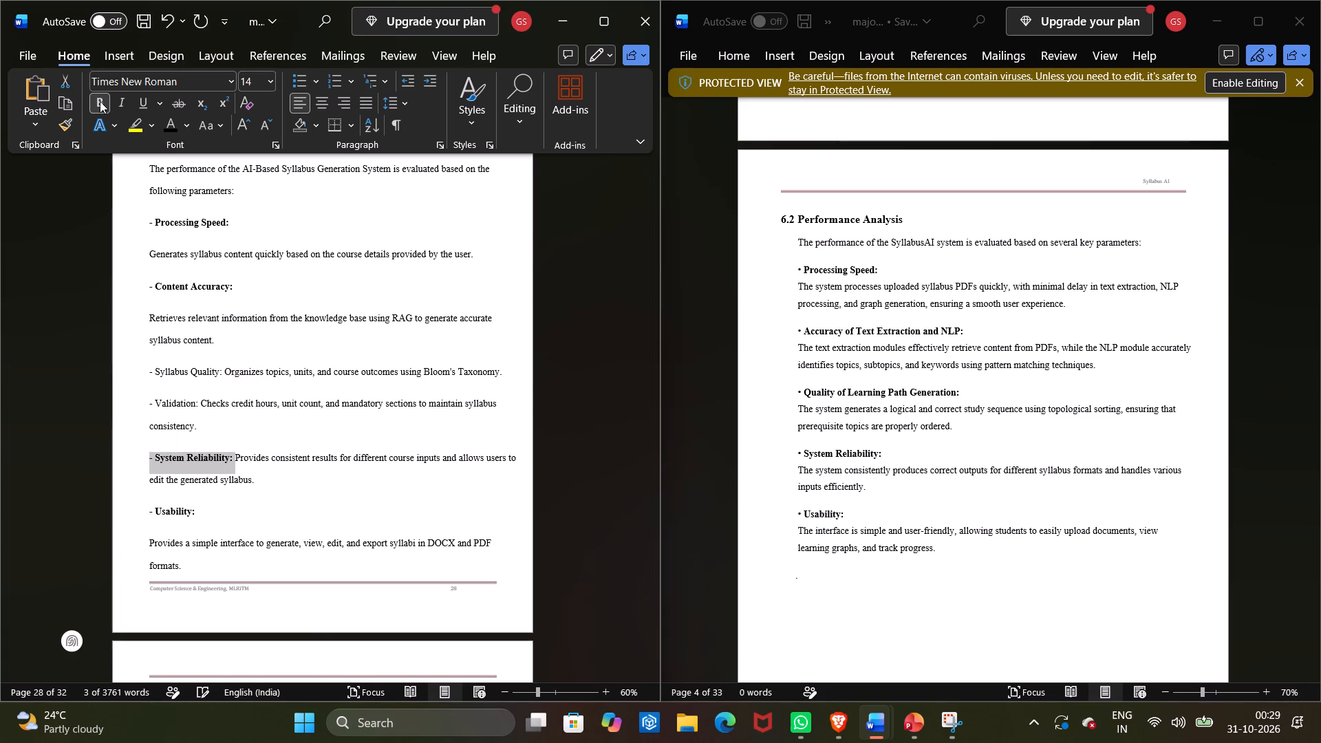
{"action": "key", "text": "Return"}
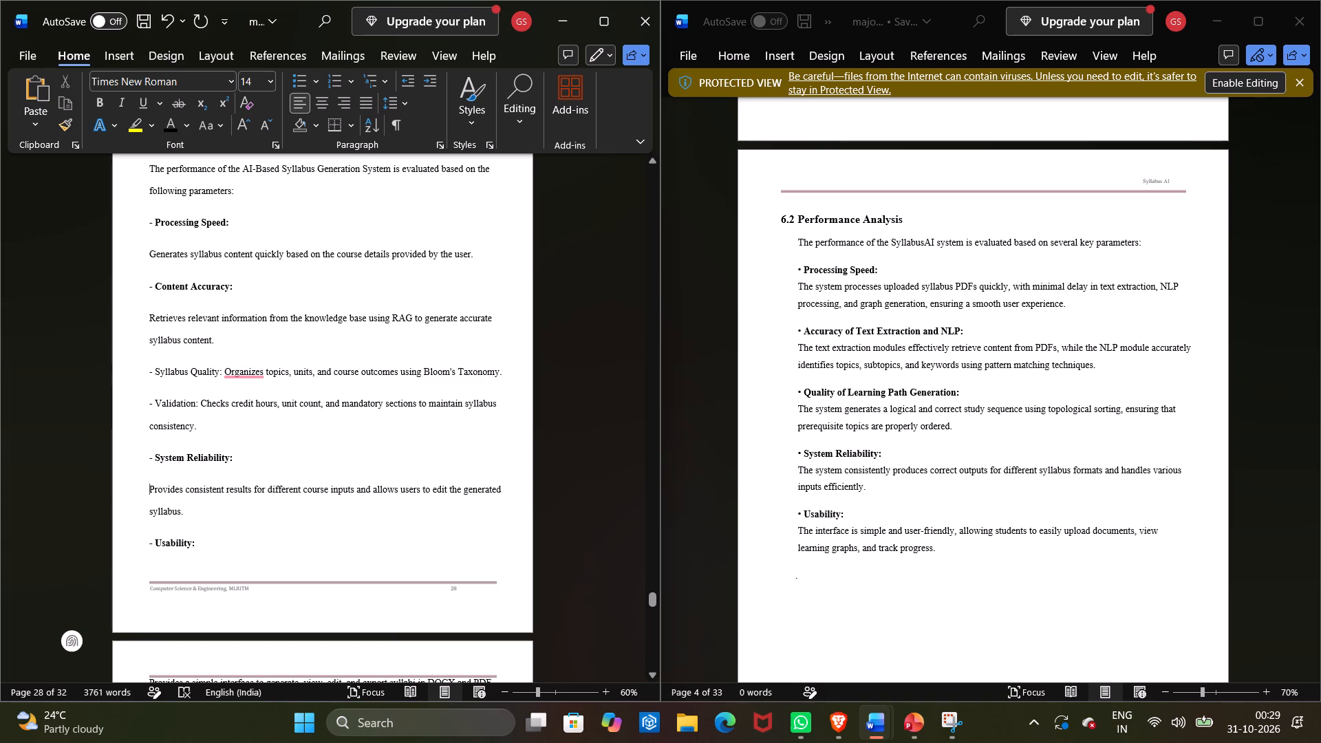
Bold the "Validation:" label and move its description onto a new line below it.
{"action": "left_click", "coordinate": [196, 400]}
{"action": "double_click", "coordinate": [201, 400]}
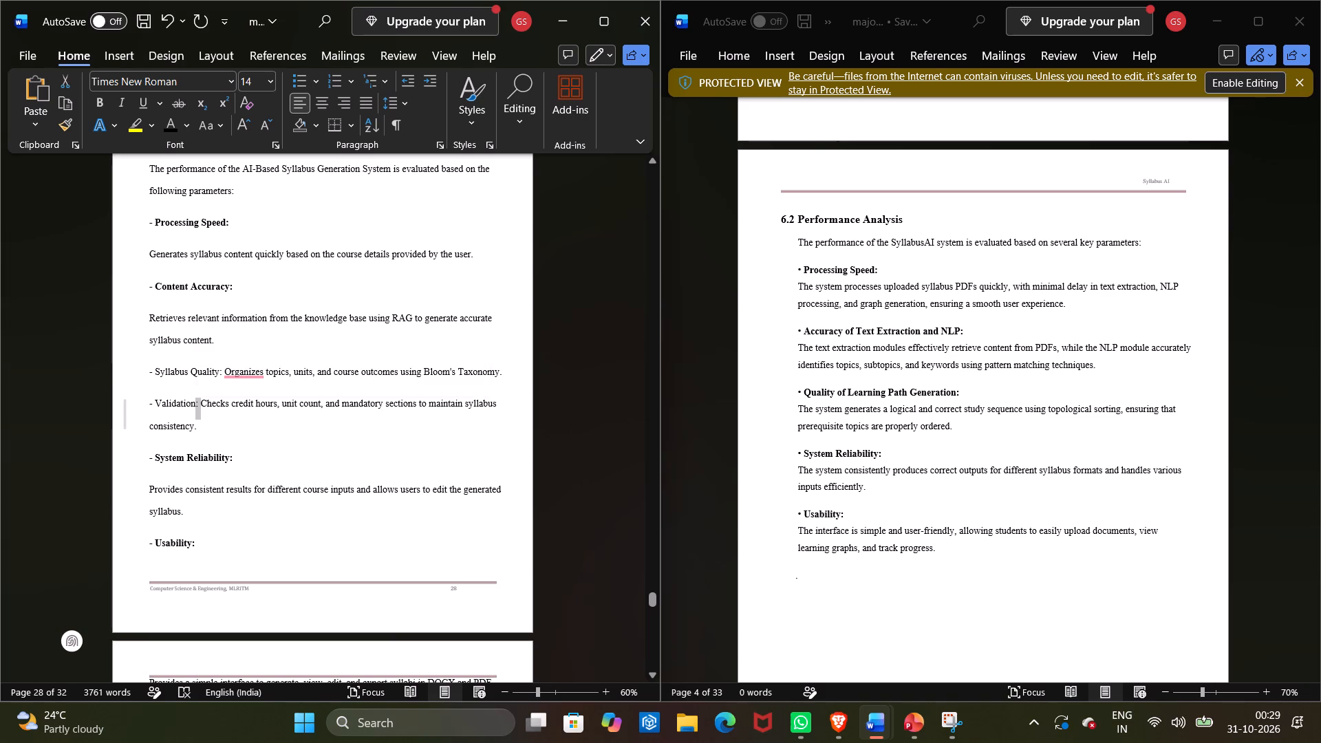
{"action": "left_click", "coordinate": [201, 400]}
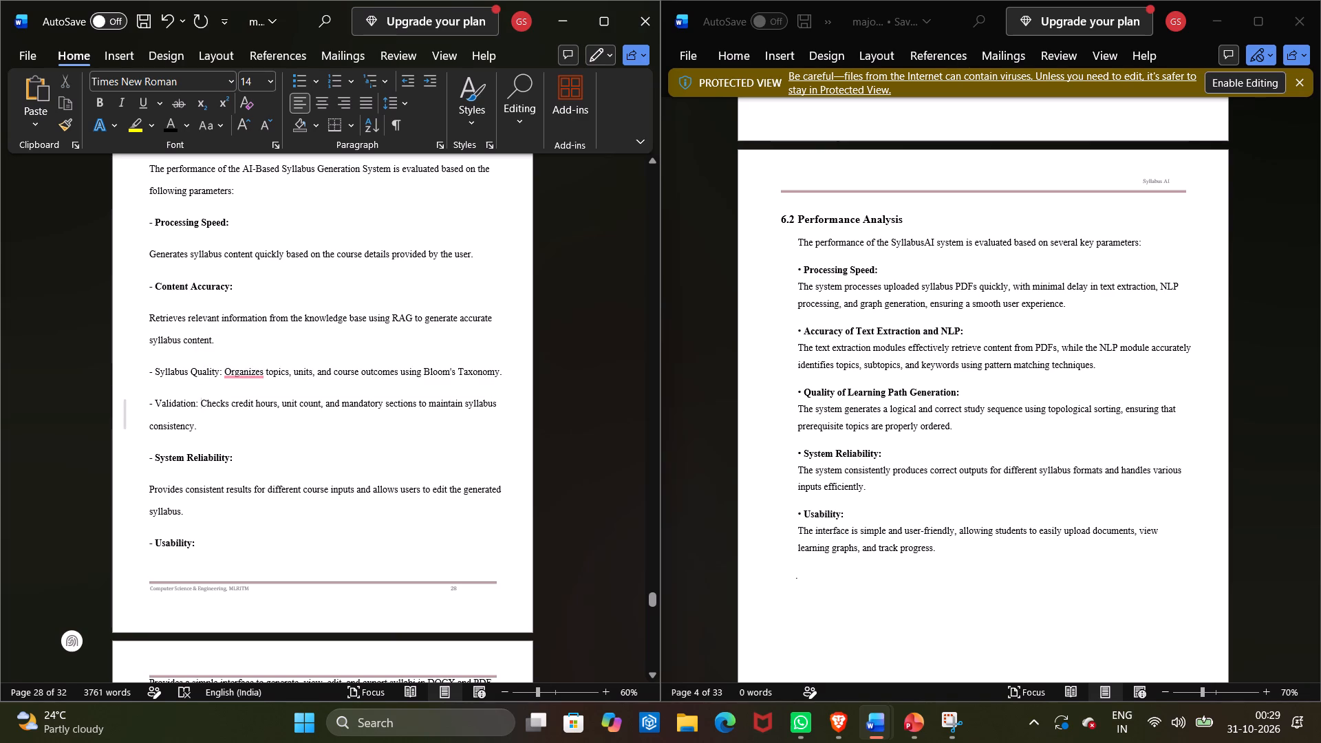
{"action": "left_click", "coordinate": [197, 403]}
{"action": "left_click_drag", "start_coordinate": [197, 403], "coordinate": [161, 397]}
{"action": "left_click", "coordinate": [161, 397]}
{"action": "left_click_drag", "start_coordinate": [200, 405], "coordinate": [153, 402]}
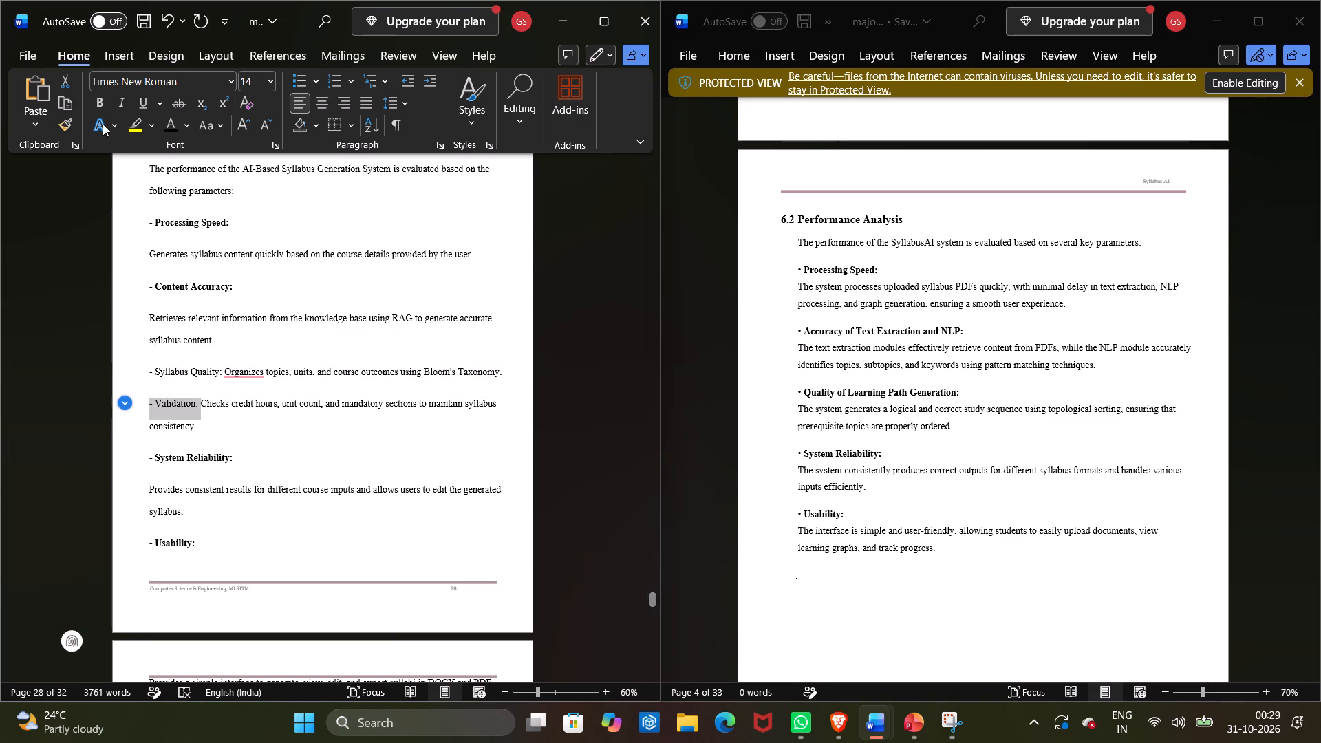
{"action": "left_click", "coordinate": [100, 96]}
{"action": "key", "text": "Return"}
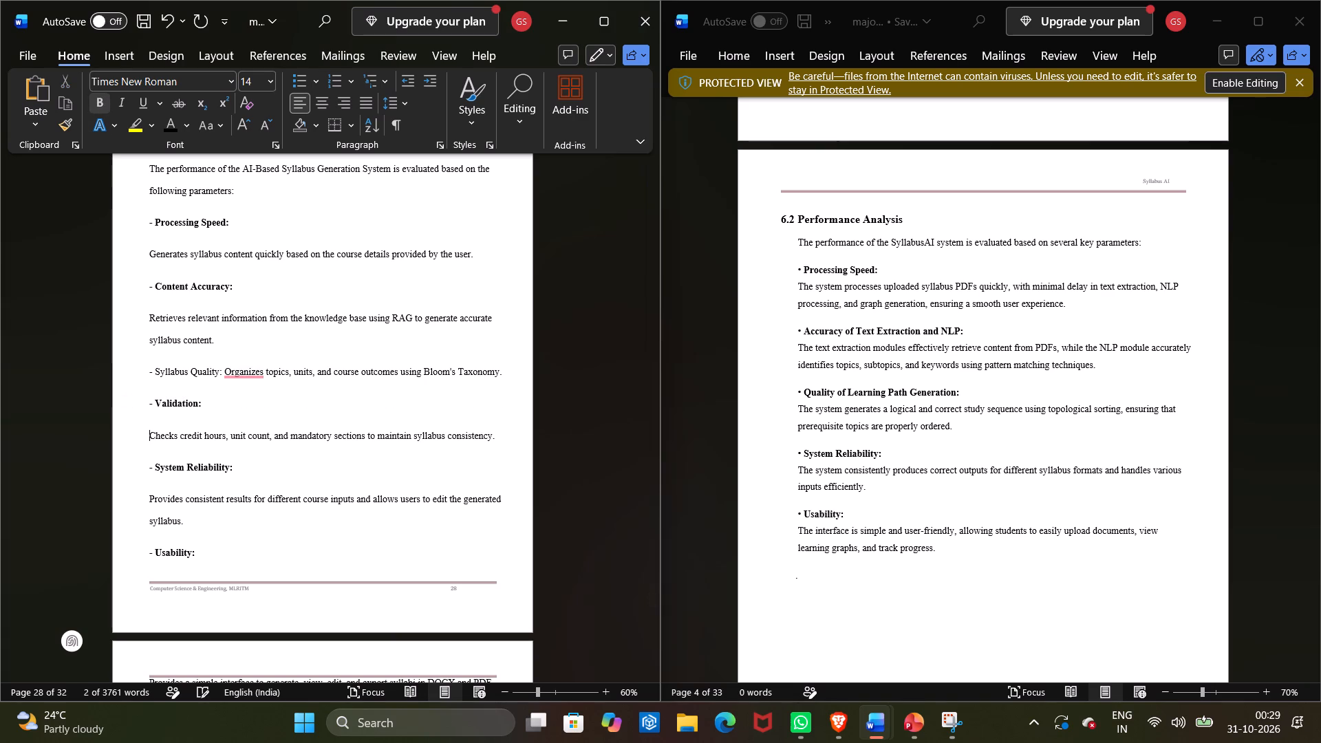
Bold the "Syllabus Quality:" label and move its description onto a new line below it.
{"action": "left_click", "coordinate": [226, 370]}
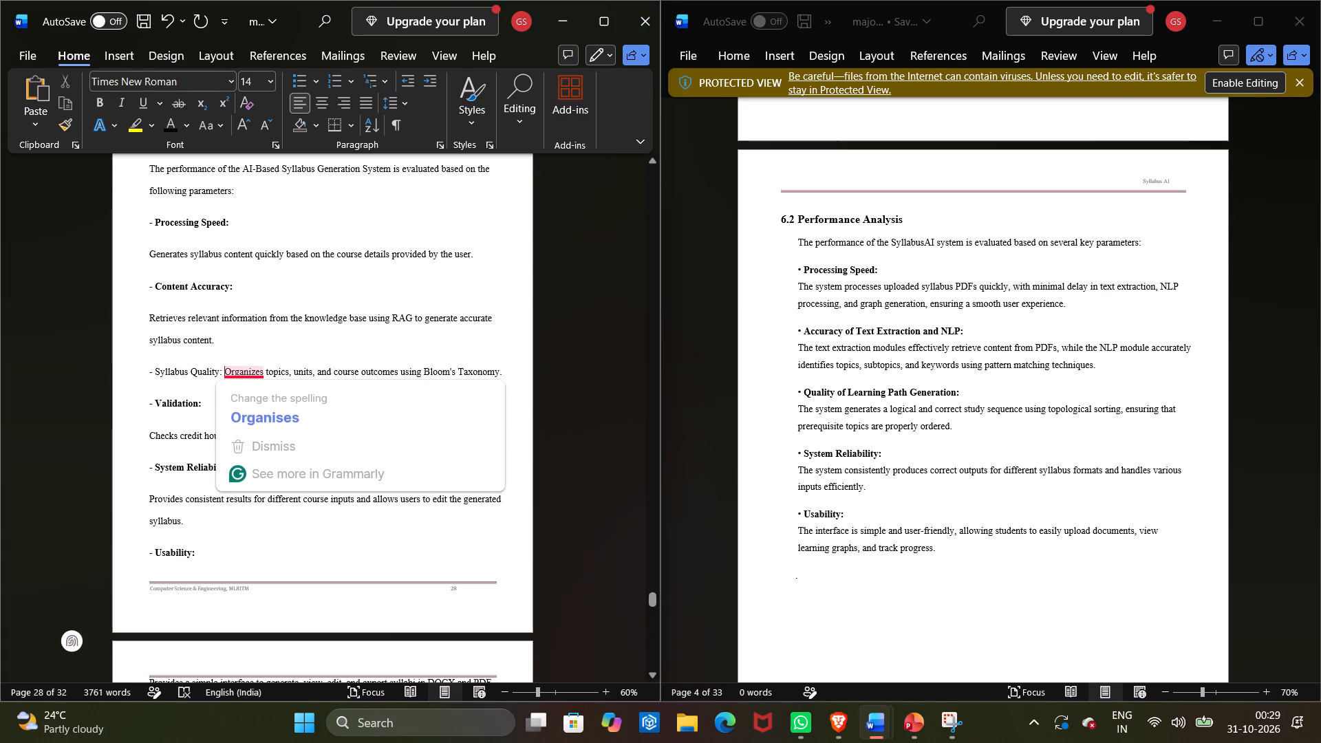
{"action": "left_click", "coordinate": [222, 368]}
{"action": "left_click_drag", "start_coordinate": [222, 368], "coordinate": [153, 364]}
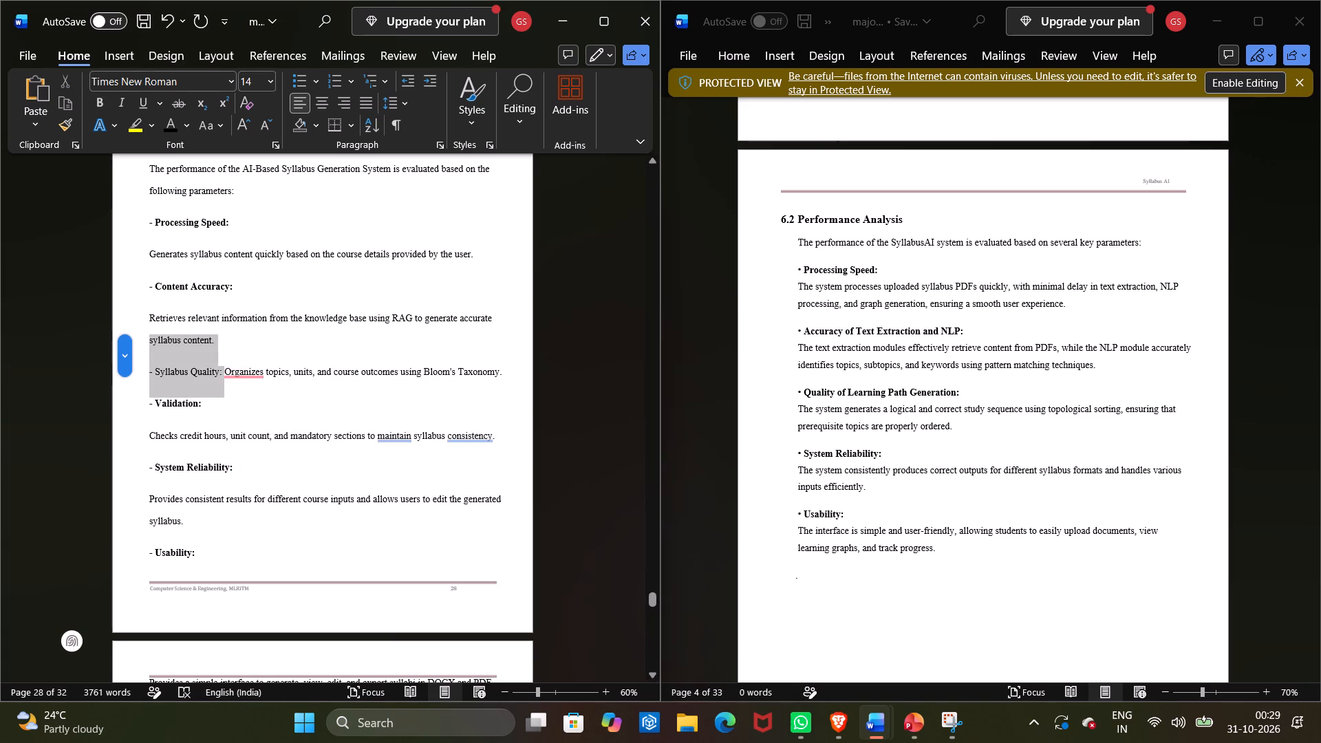
{"action": "left_click_drag", "start_coordinate": [153, 364], "coordinate": [152, 371]}
{"action": "left_click", "coordinate": [102, 109]}
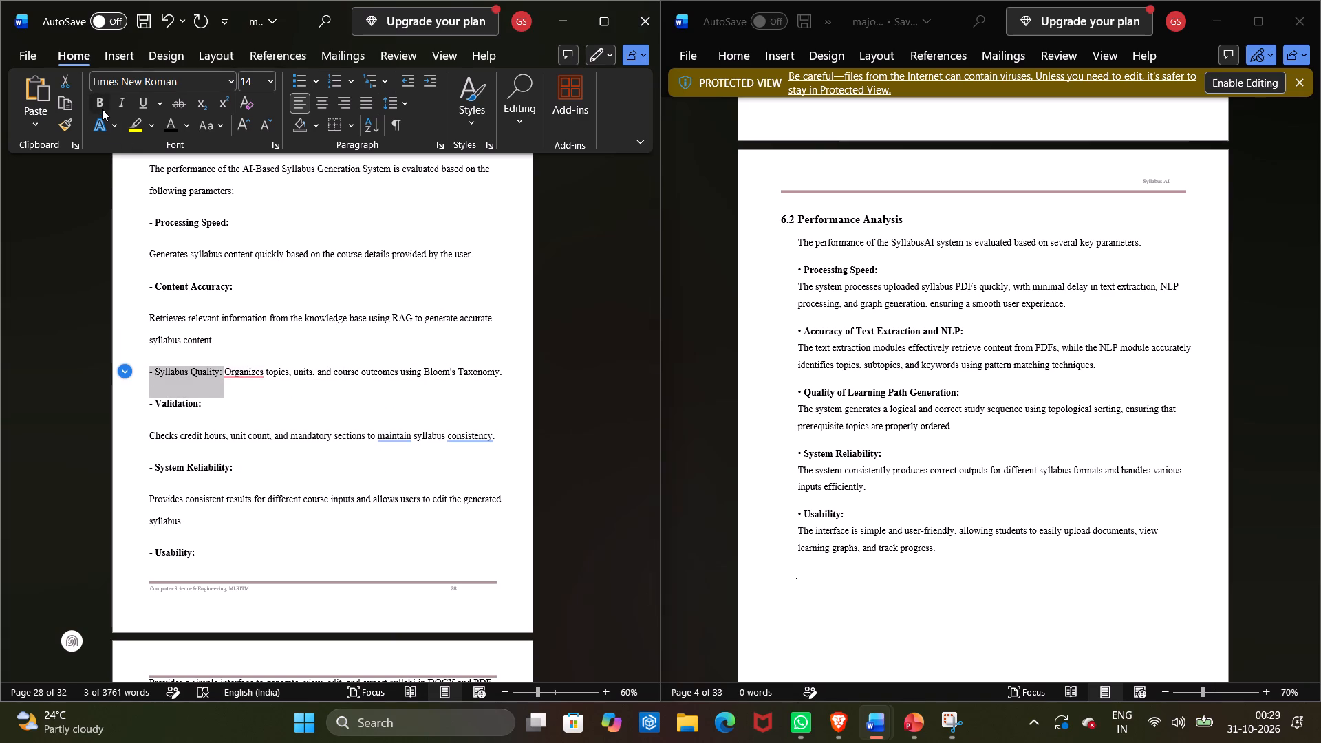
{"action": "key", "text": "Return"}
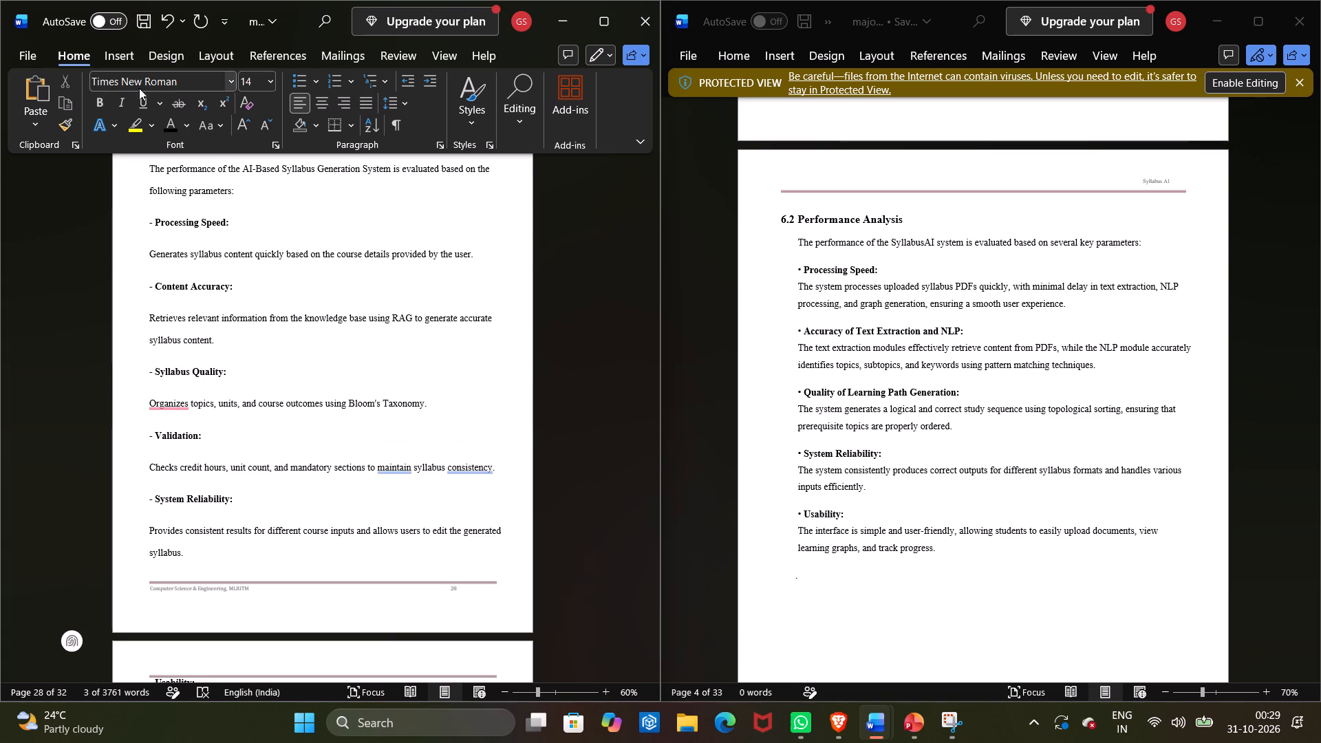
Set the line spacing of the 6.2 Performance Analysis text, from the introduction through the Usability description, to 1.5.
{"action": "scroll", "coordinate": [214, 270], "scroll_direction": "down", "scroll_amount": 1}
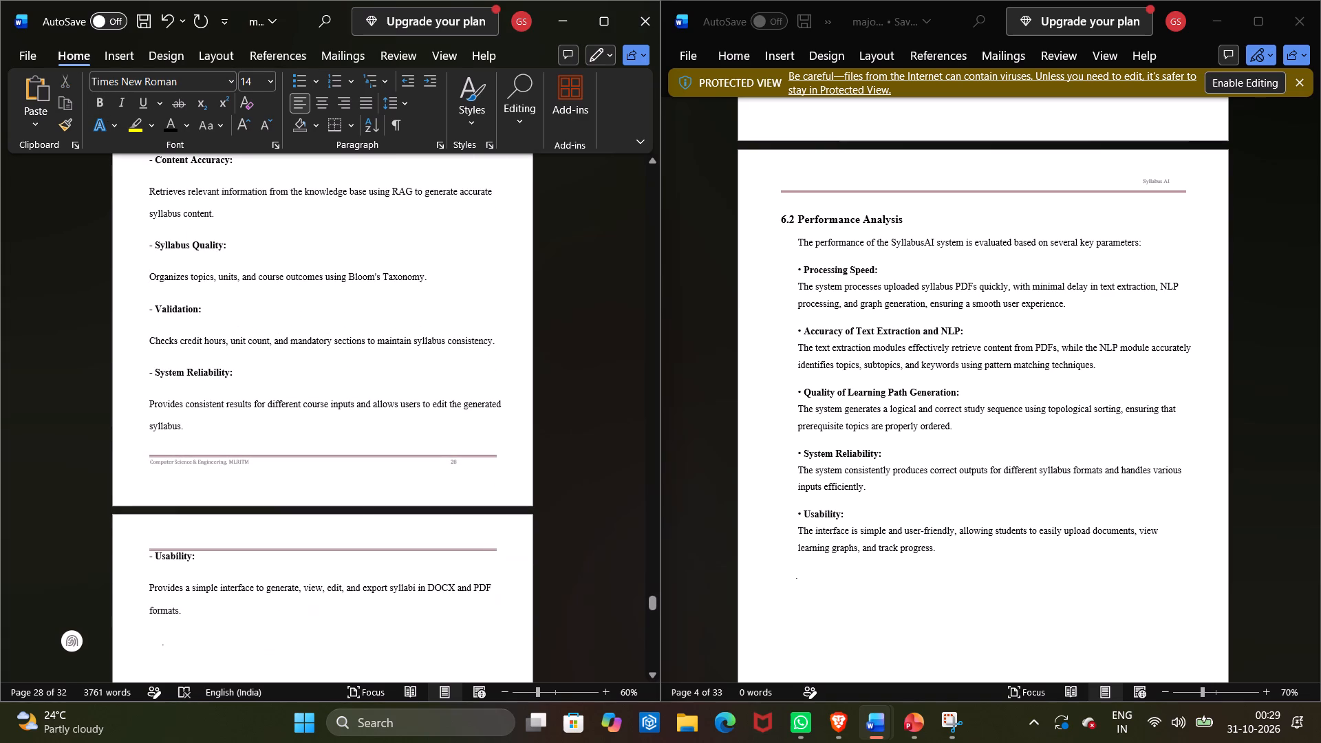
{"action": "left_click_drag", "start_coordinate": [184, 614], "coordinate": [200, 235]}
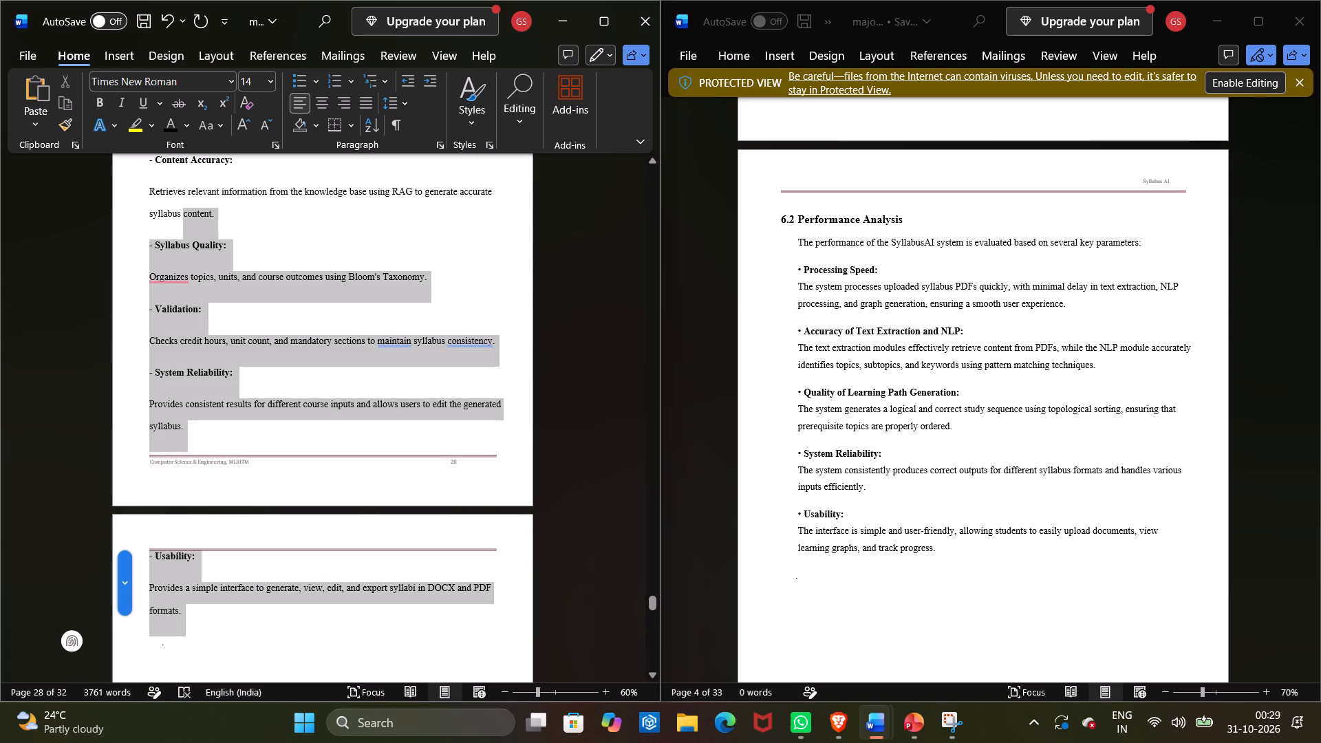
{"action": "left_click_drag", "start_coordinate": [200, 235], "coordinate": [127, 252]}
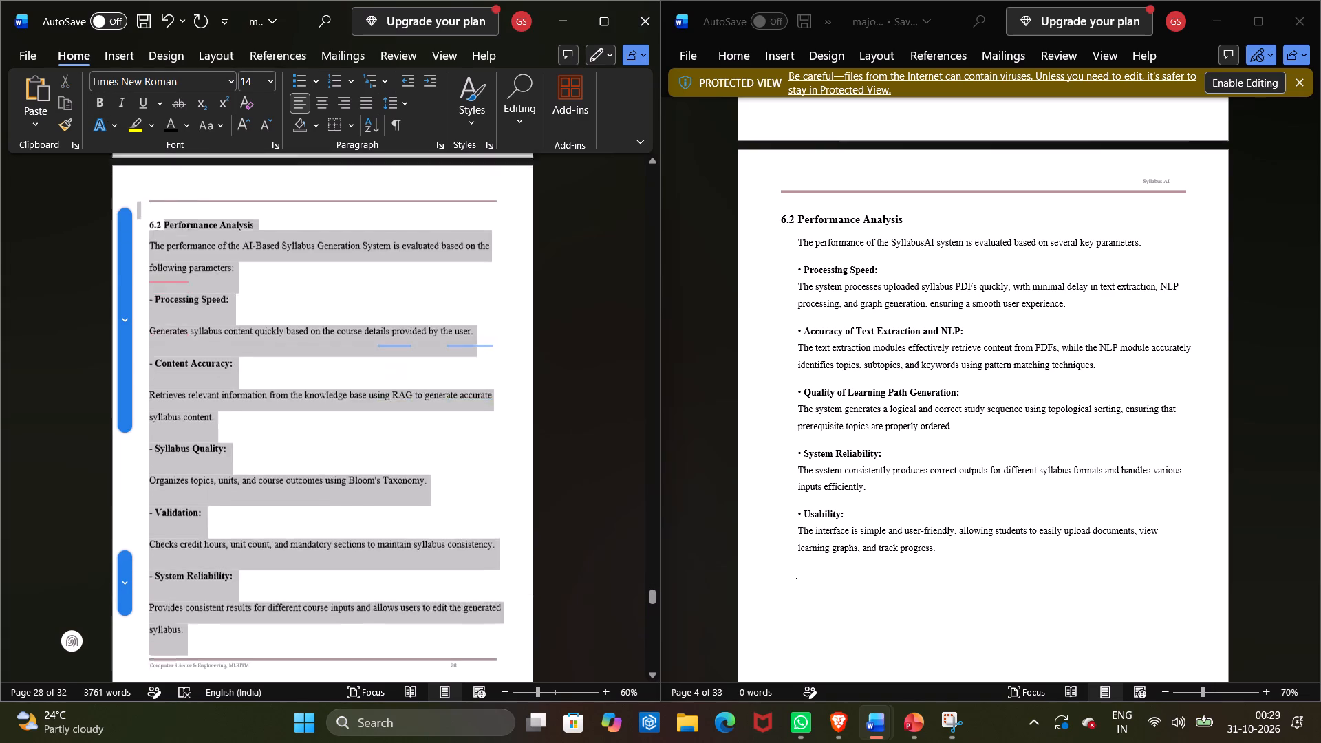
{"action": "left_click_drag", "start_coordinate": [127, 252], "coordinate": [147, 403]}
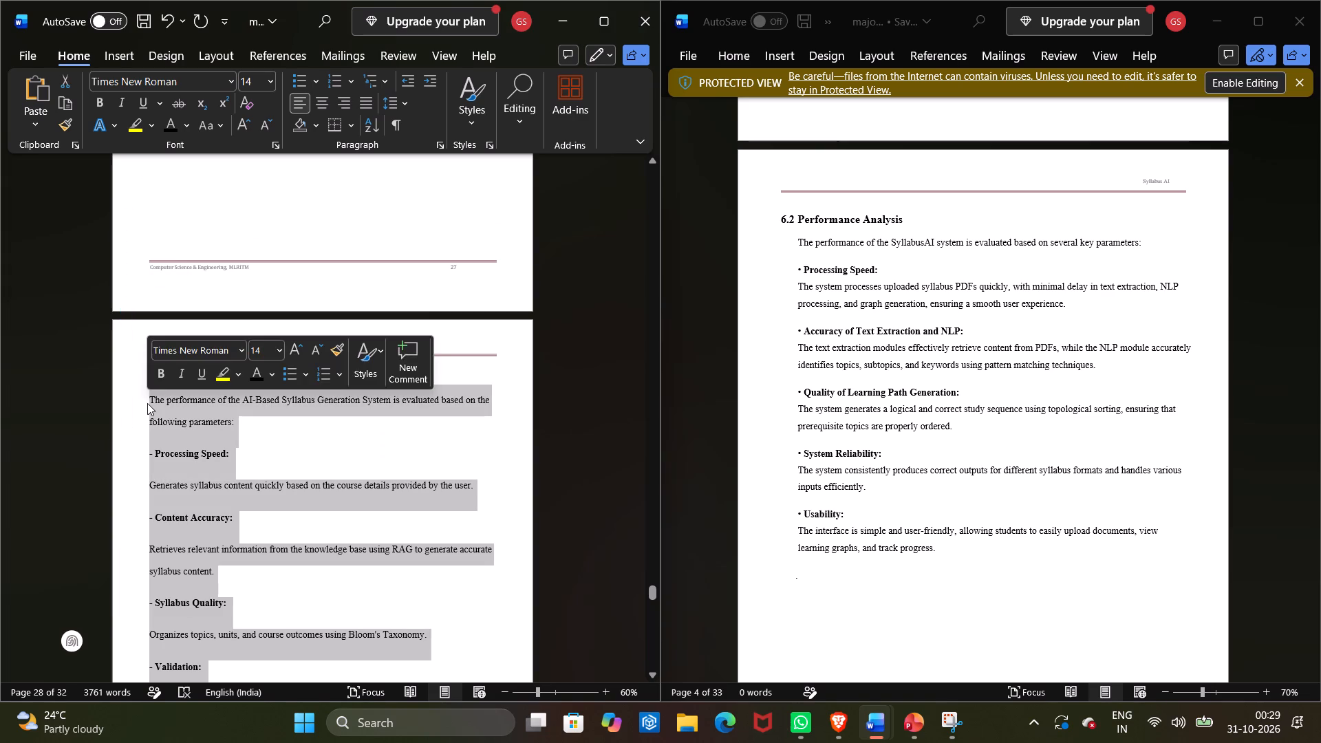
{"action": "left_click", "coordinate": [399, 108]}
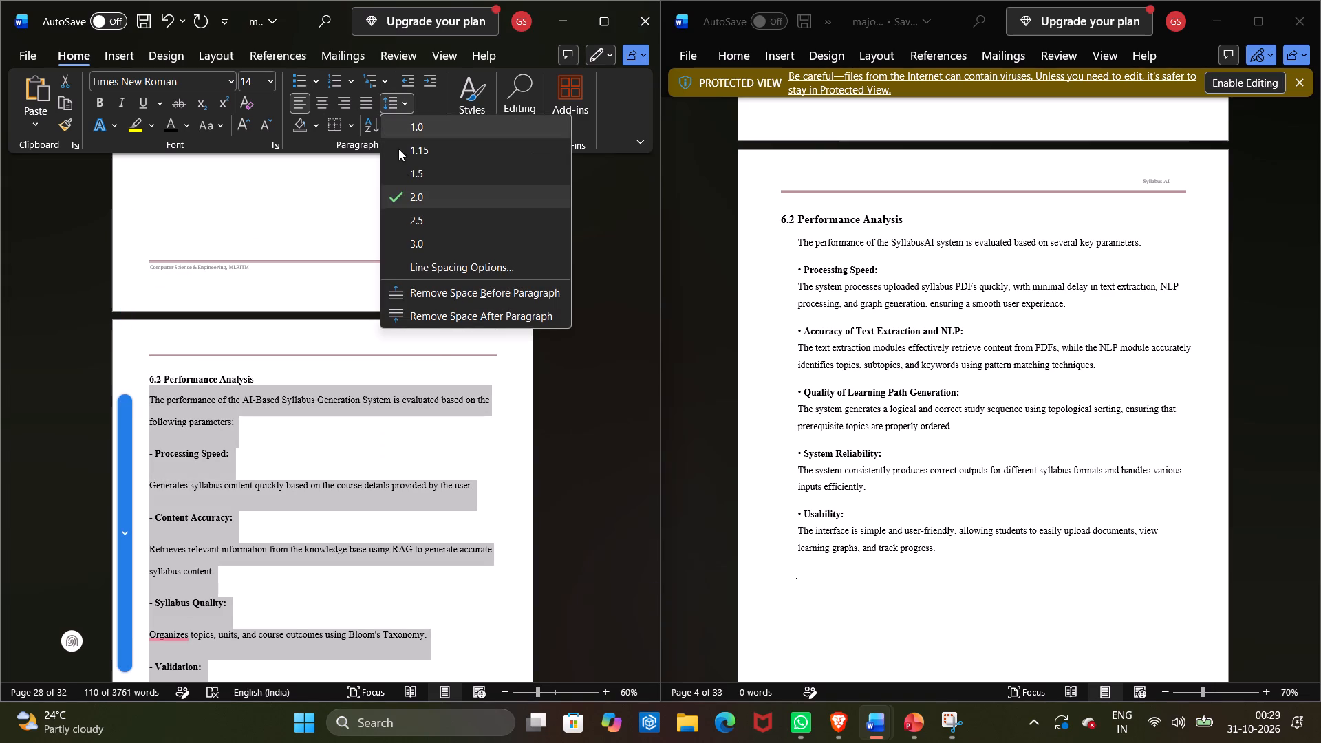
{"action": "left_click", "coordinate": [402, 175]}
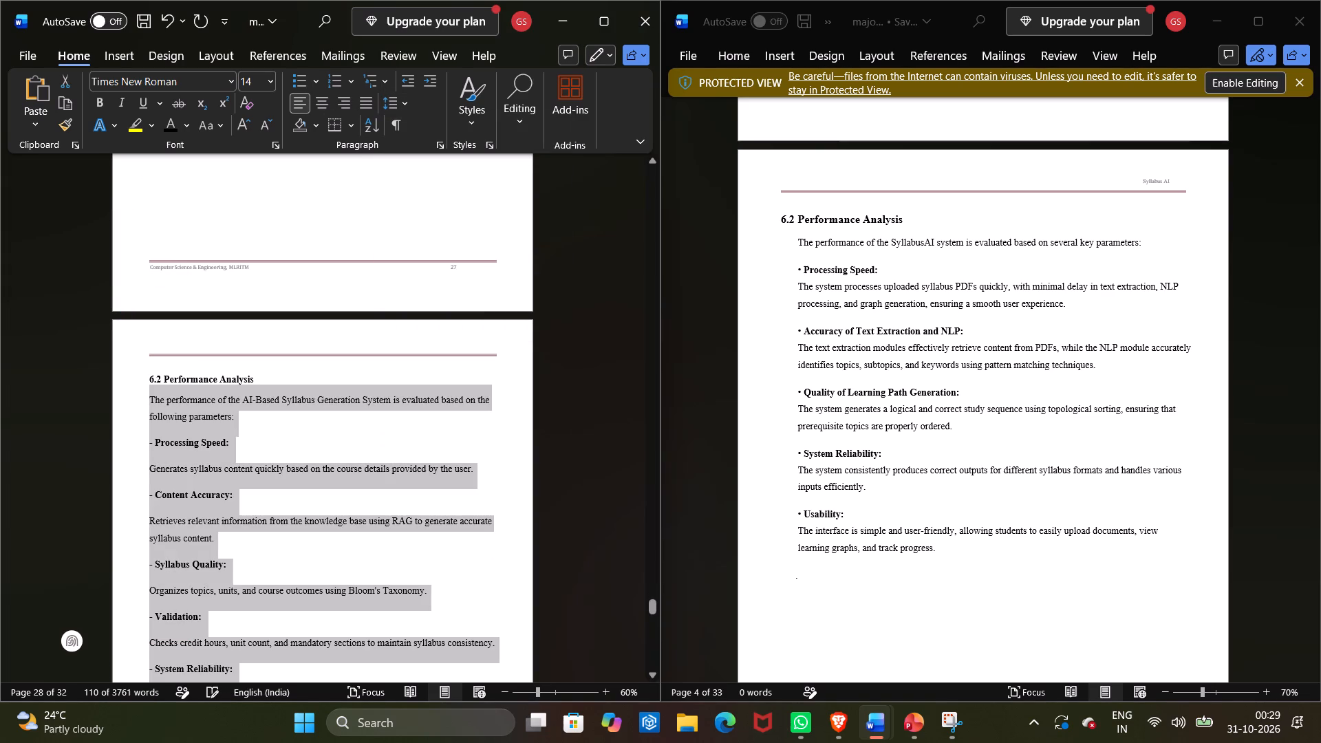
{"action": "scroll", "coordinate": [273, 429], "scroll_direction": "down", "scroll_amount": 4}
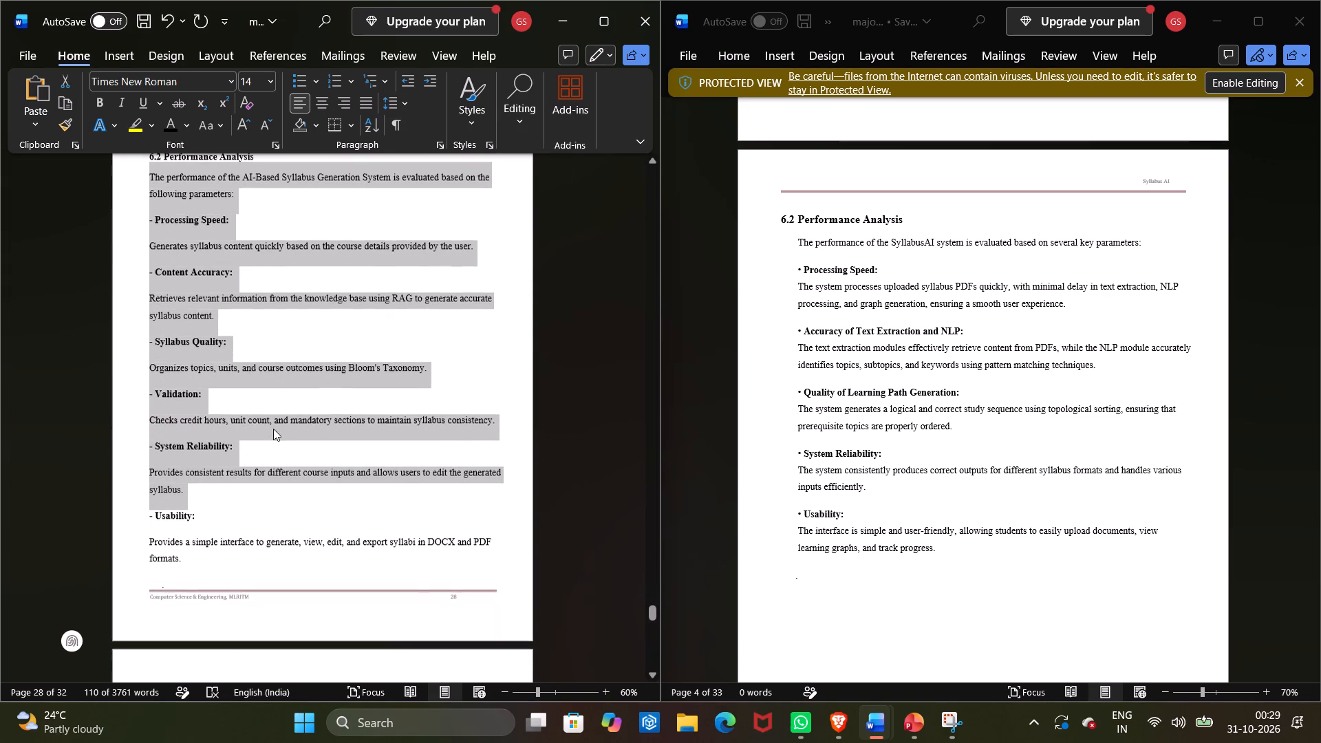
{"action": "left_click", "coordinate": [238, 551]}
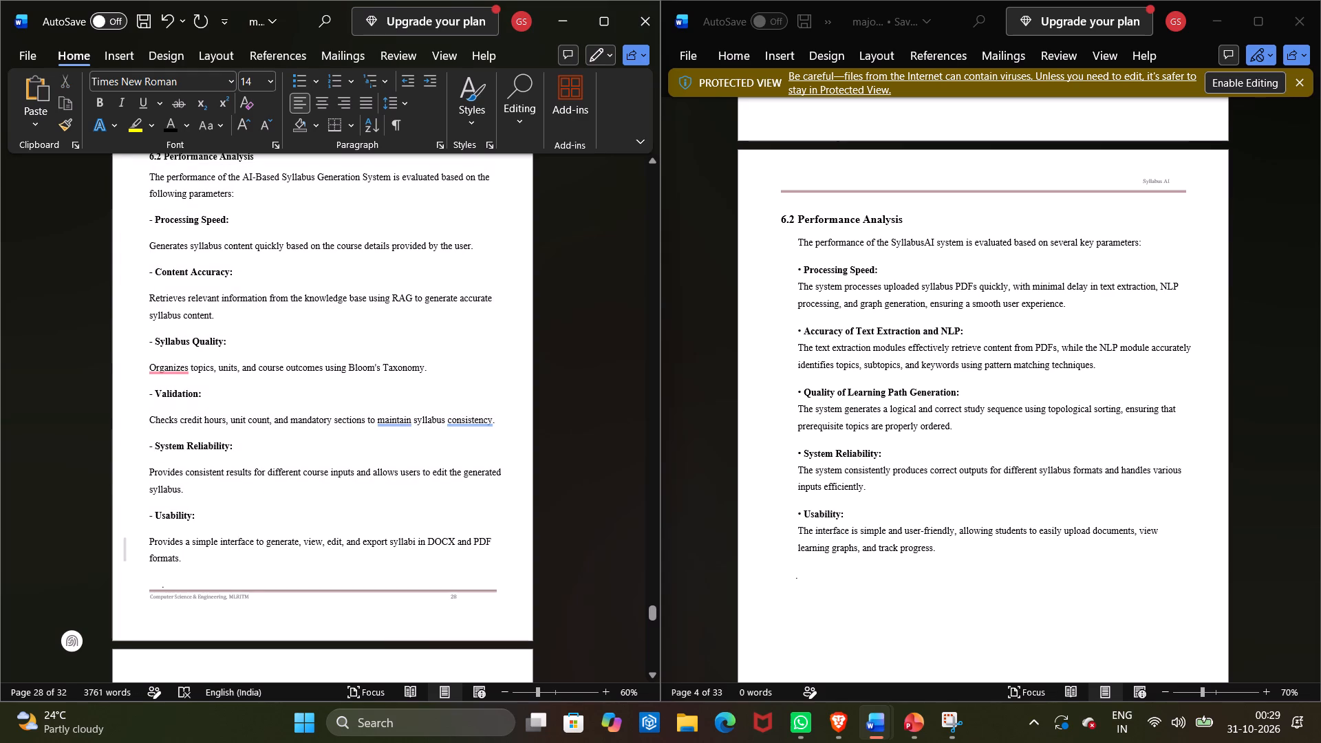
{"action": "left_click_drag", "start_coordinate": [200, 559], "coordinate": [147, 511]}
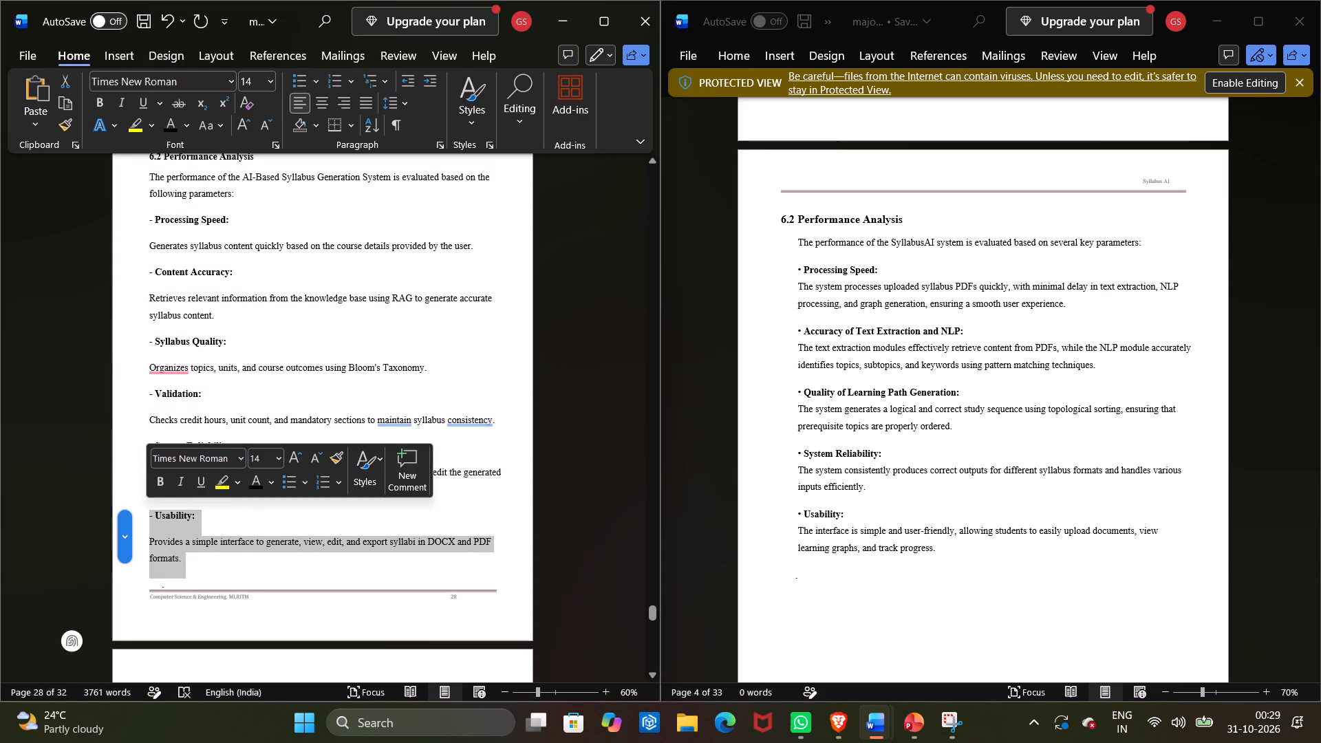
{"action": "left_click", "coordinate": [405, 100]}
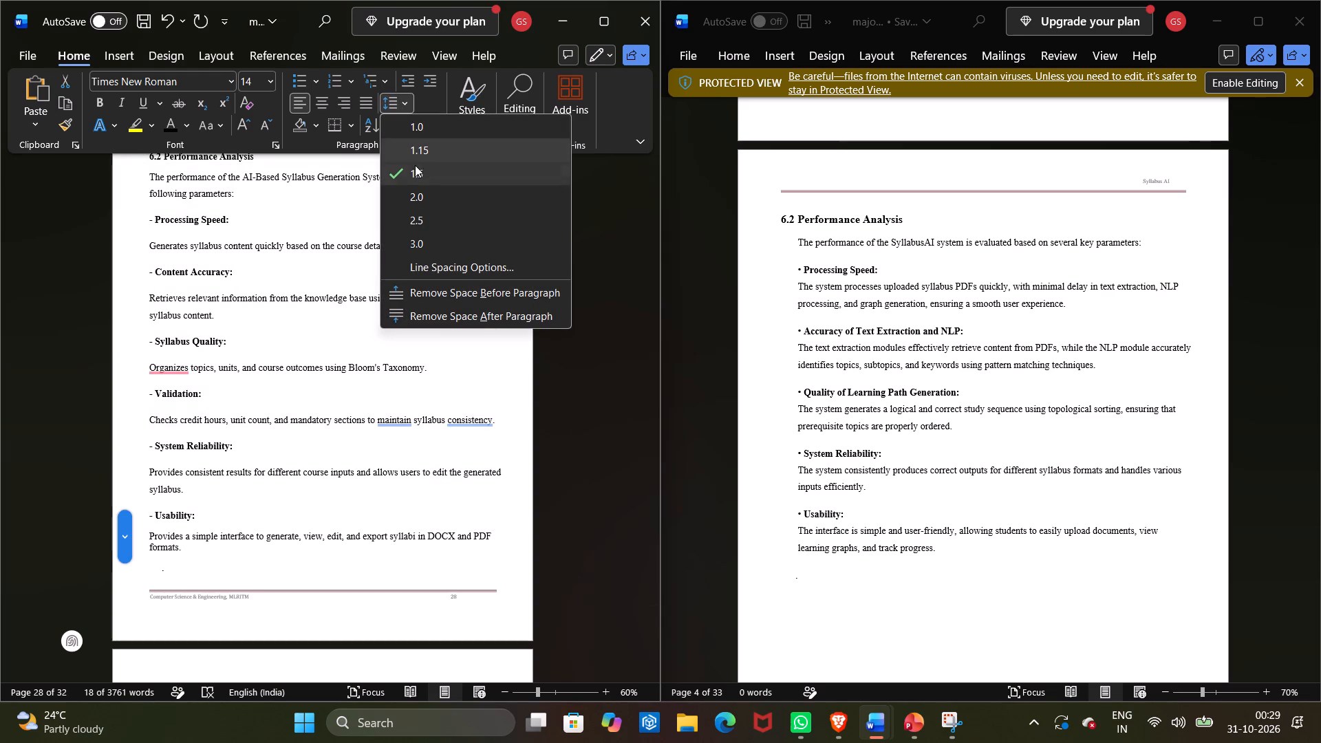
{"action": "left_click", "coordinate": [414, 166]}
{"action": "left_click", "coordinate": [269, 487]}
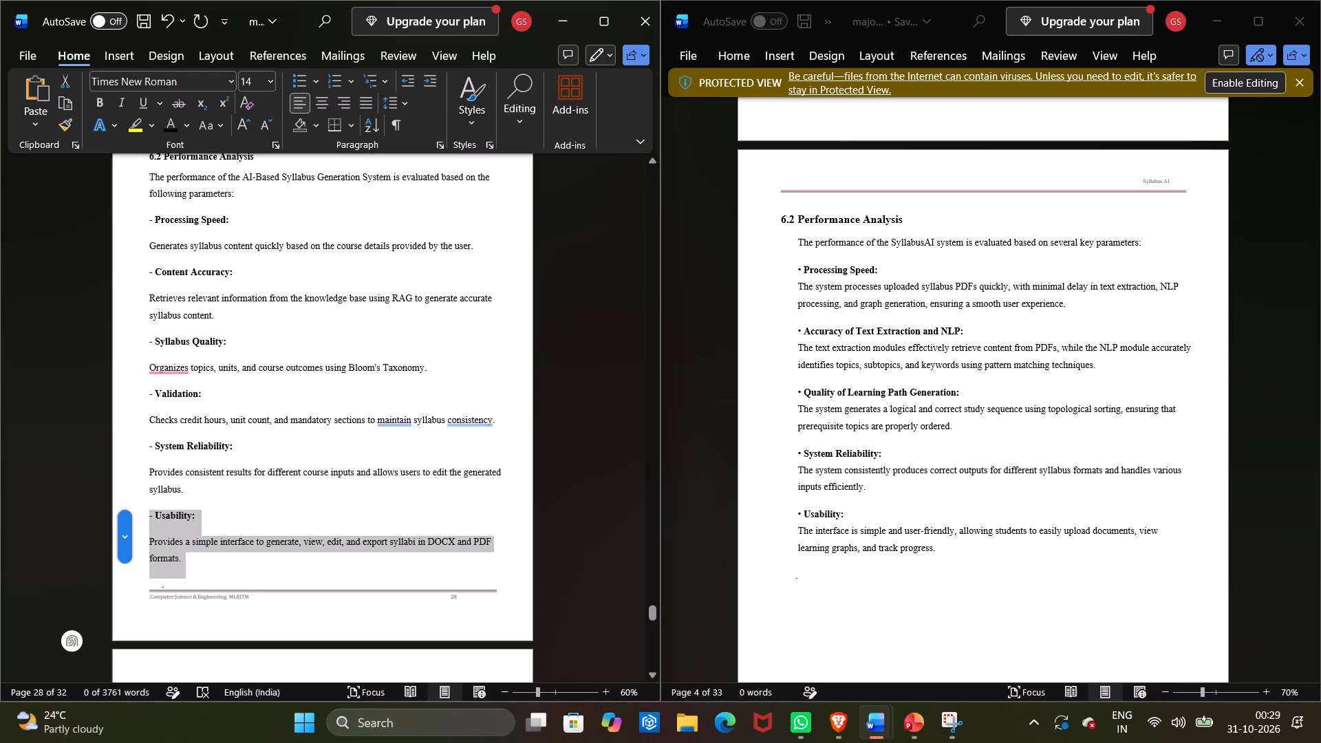
Set the line spacing of all text below the 6.2 Performance Analysis heading to 1.15.
{"action": "scroll", "coordinate": [277, 445], "scroll_direction": "up", "scroll_amount": 1}
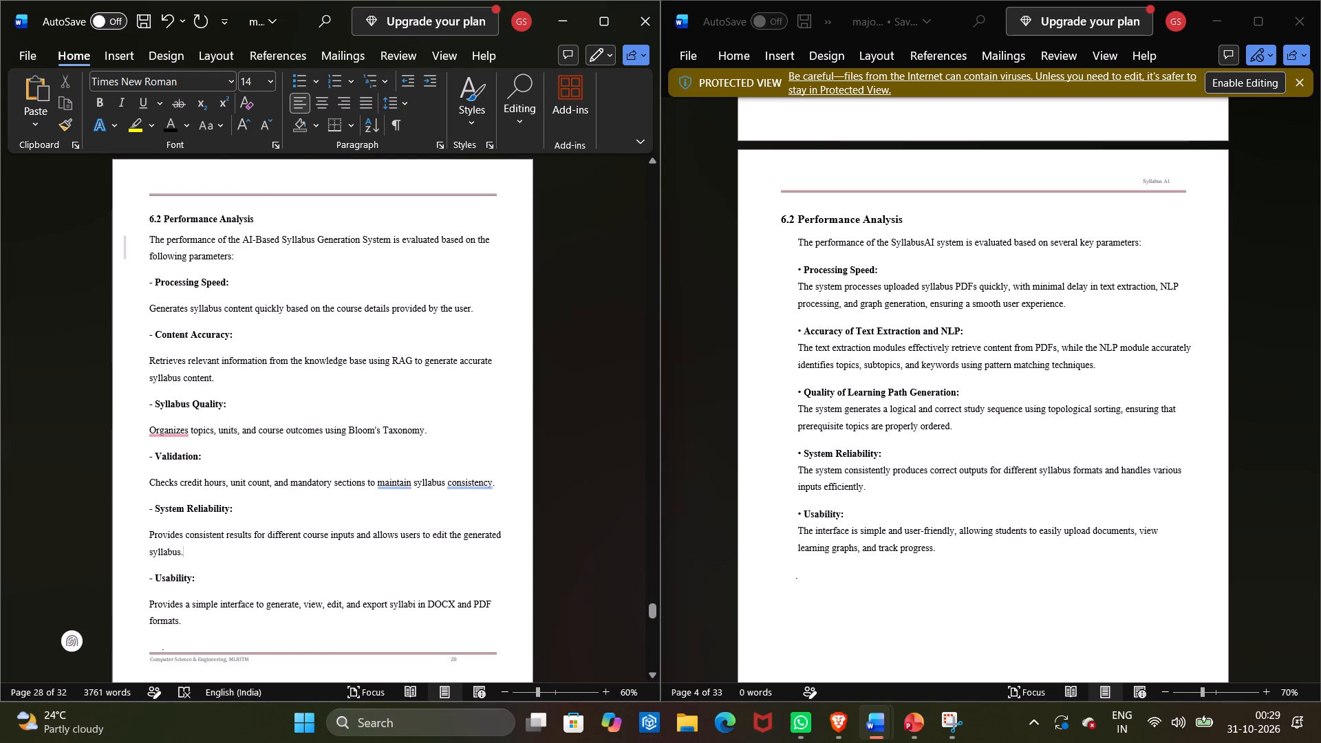
{"action": "left_click_drag", "start_coordinate": [142, 235], "coordinate": [188, 621]}
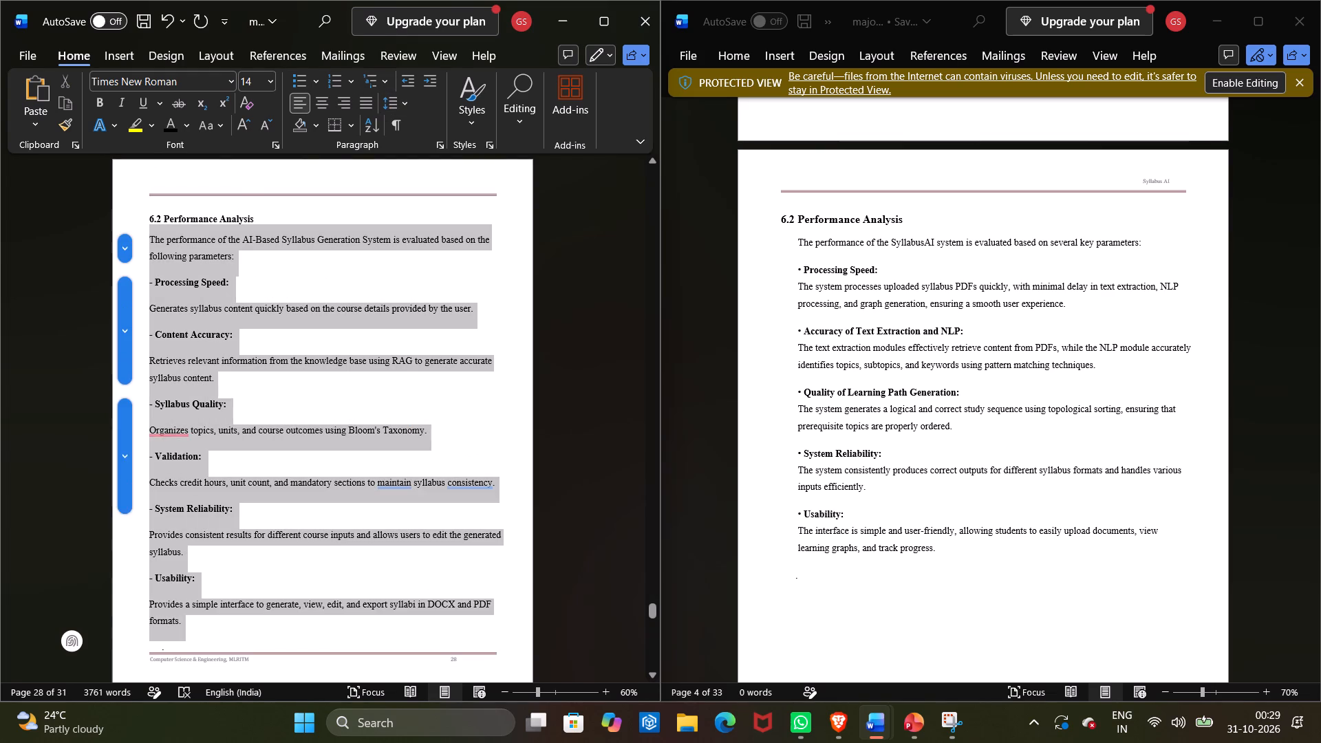
{"action": "left_click_drag", "start_coordinate": [188, 621], "coordinate": [188, 670]}
{"action": "left_click", "coordinate": [407, 101]}
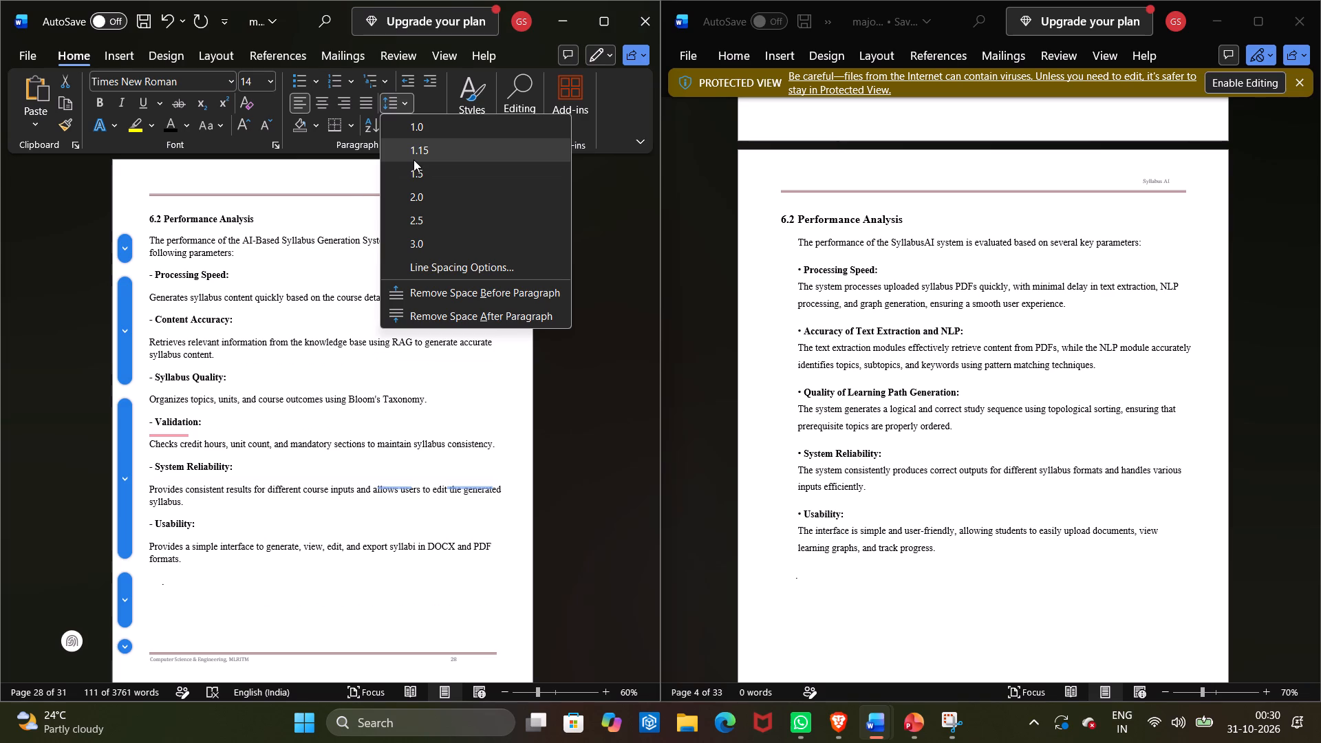
{"action": "left_click", "coordinate": [414, 158]}
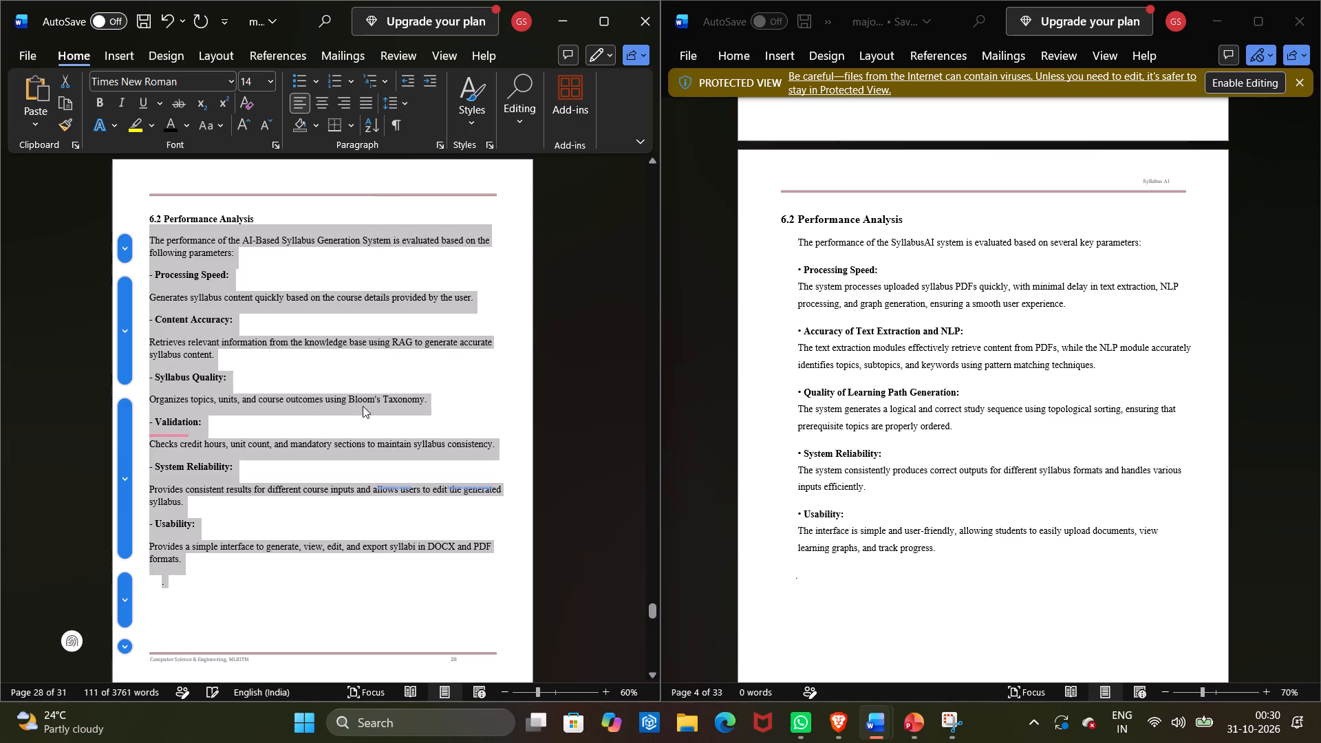
{"action": "left_click", "coordinate": [363, 406]}
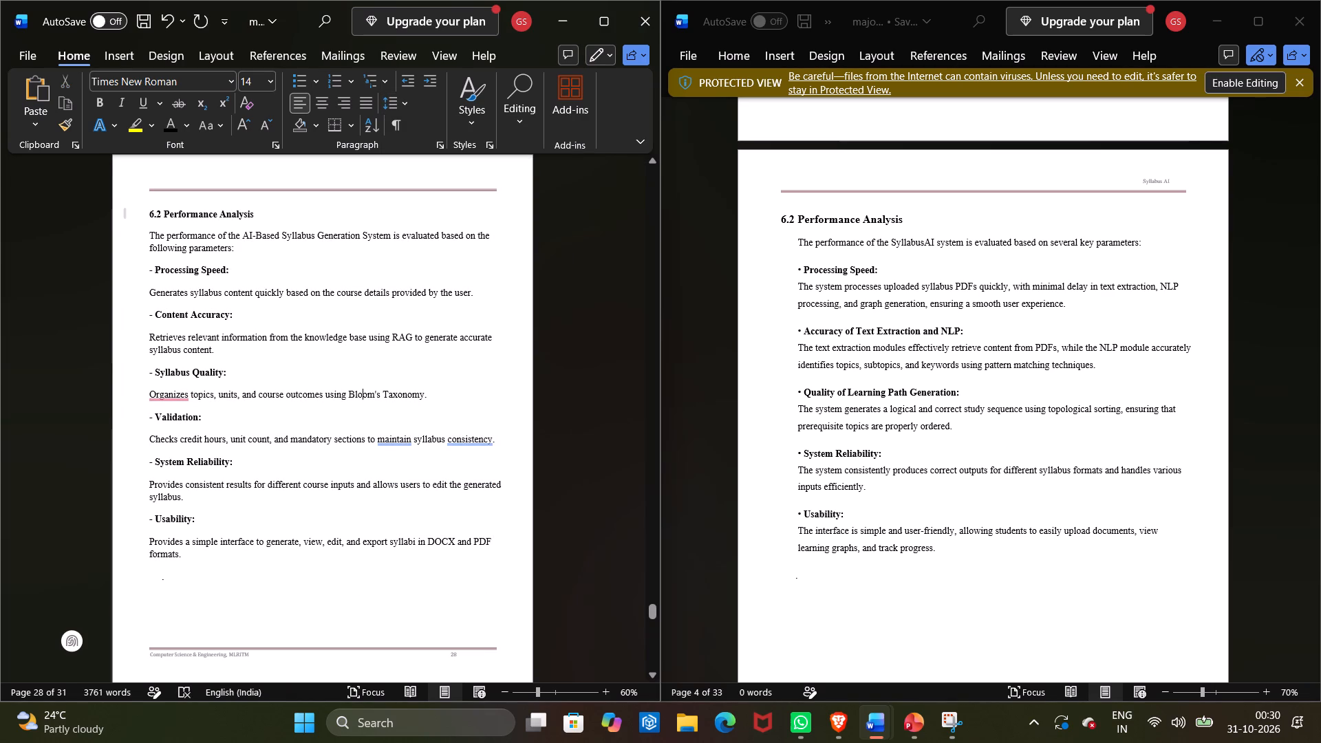
Reapply 1.15 line spacing to all text below the 6.2 Performance Analysis heading and justify it.
{"action": "left_click_drag", "start_coordinate": [144, 230], "coordinate": [244, 551]}
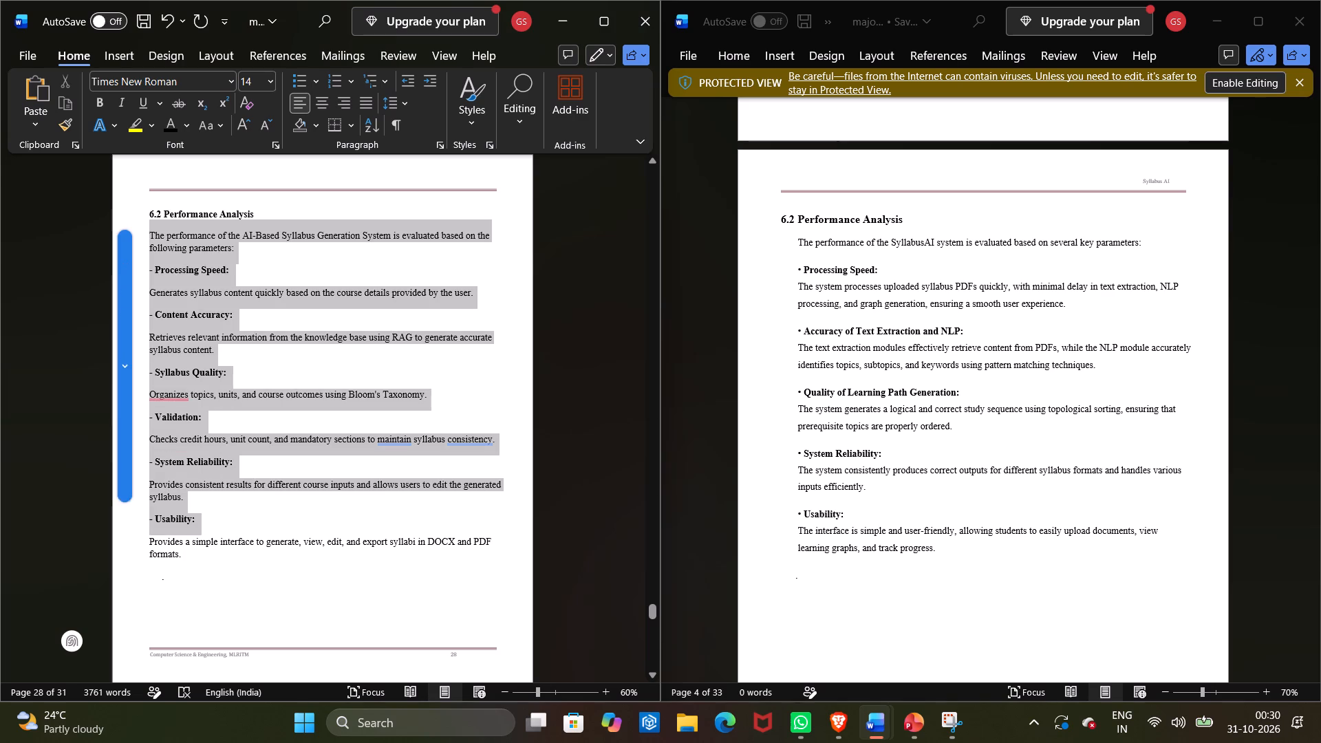
{"action": "left_click_drag", "start_coordinate": [244, 551], "coordinate": [242, 638]}
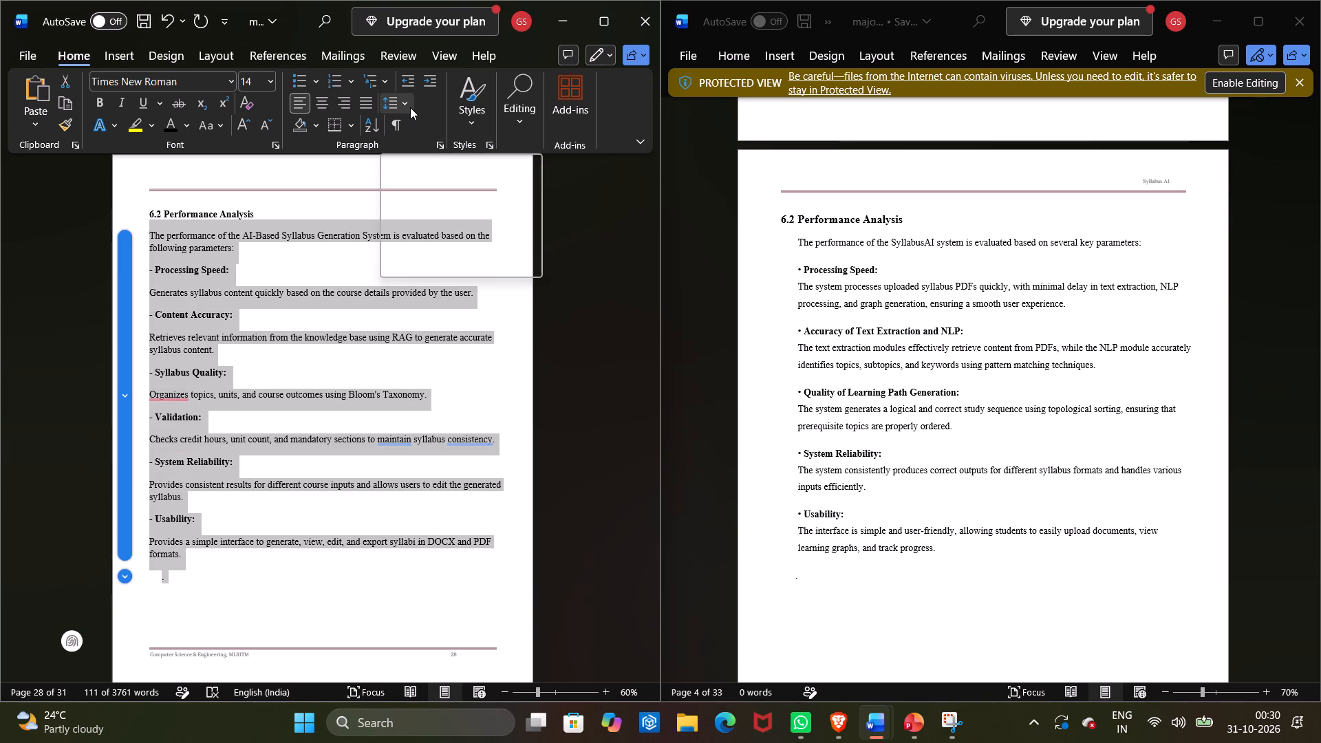
{"action": "left_click", "coordinate": [410, 107]}
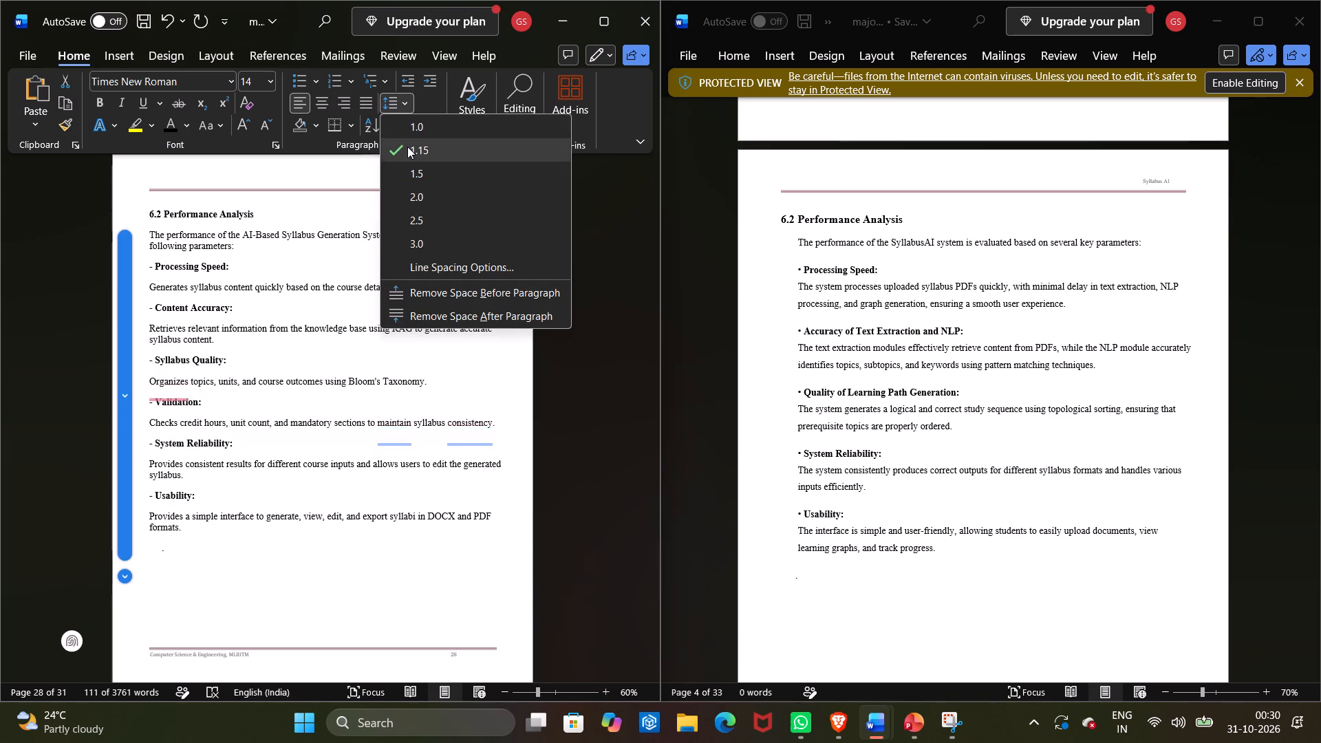
{"action": "left_click", "coordinate": [407, 147]}
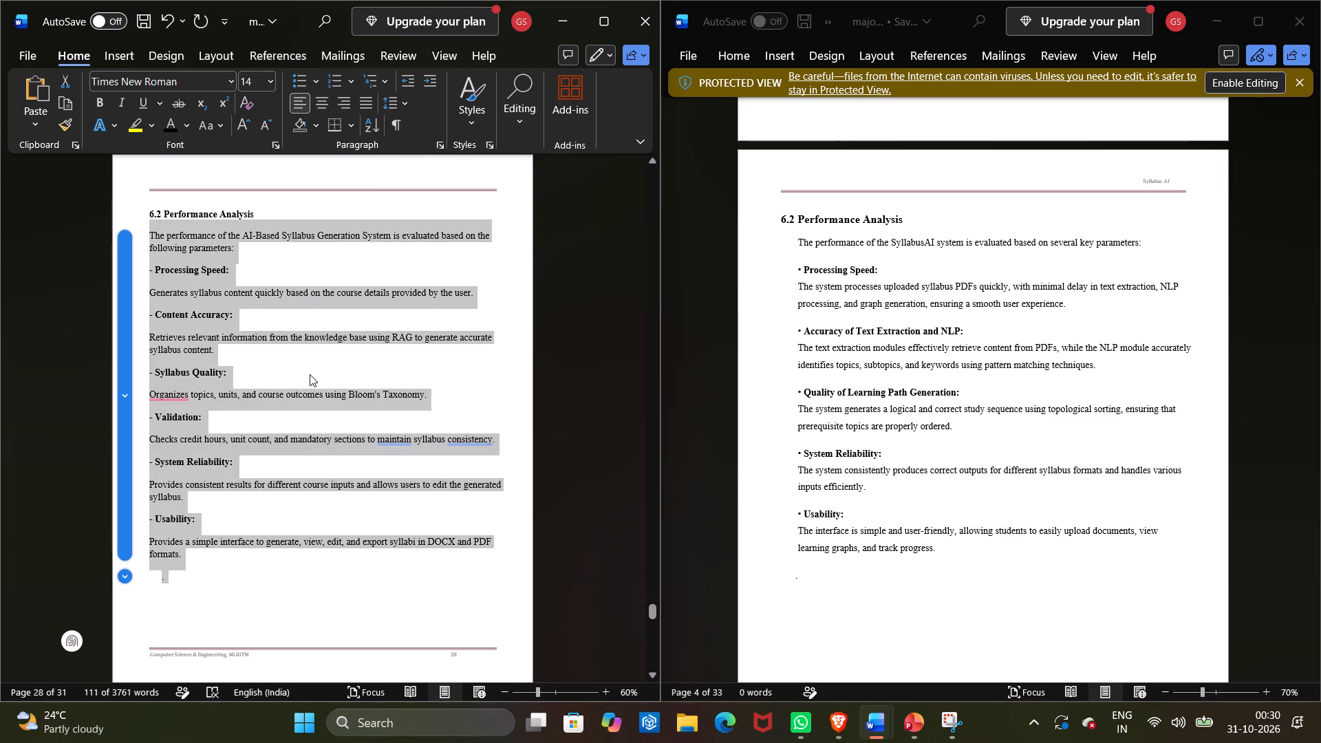
{"action": "left_click", "coordinate": [361, 112]}
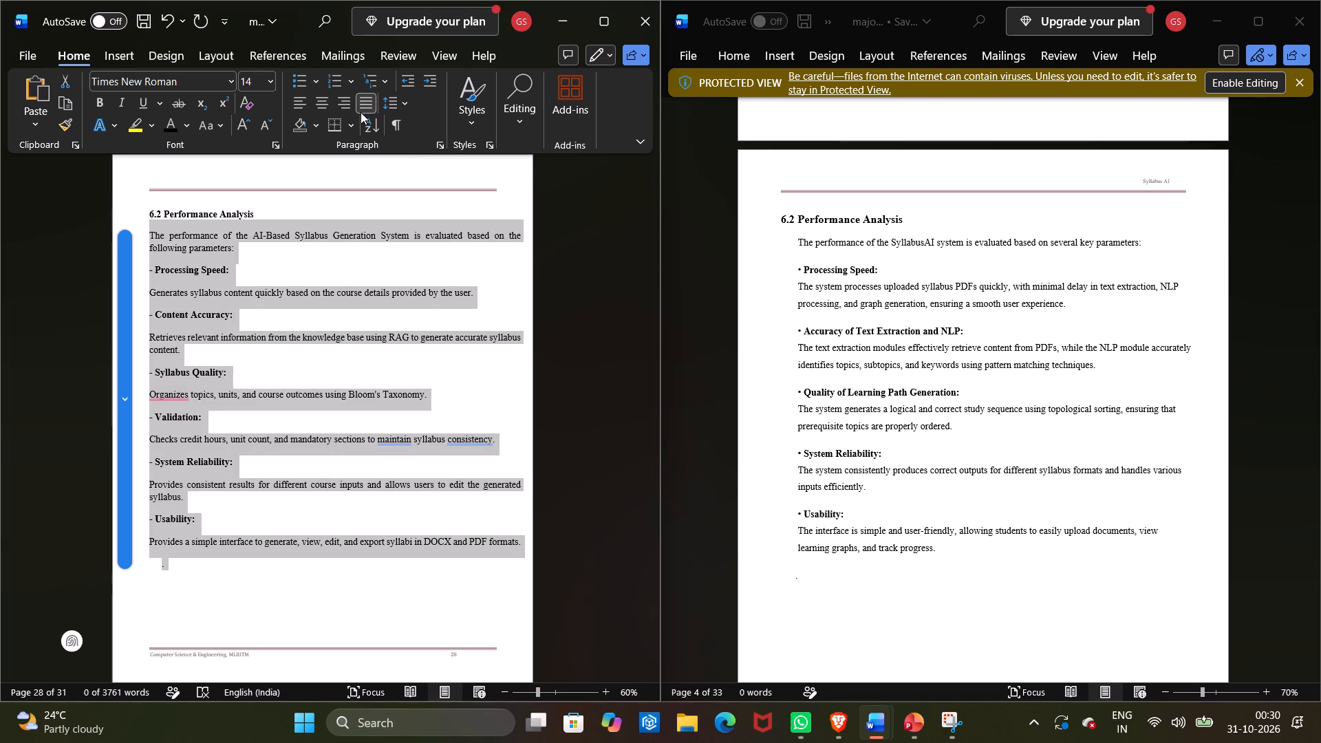
{"action": "left_click", "coordinate": [400, 321]}
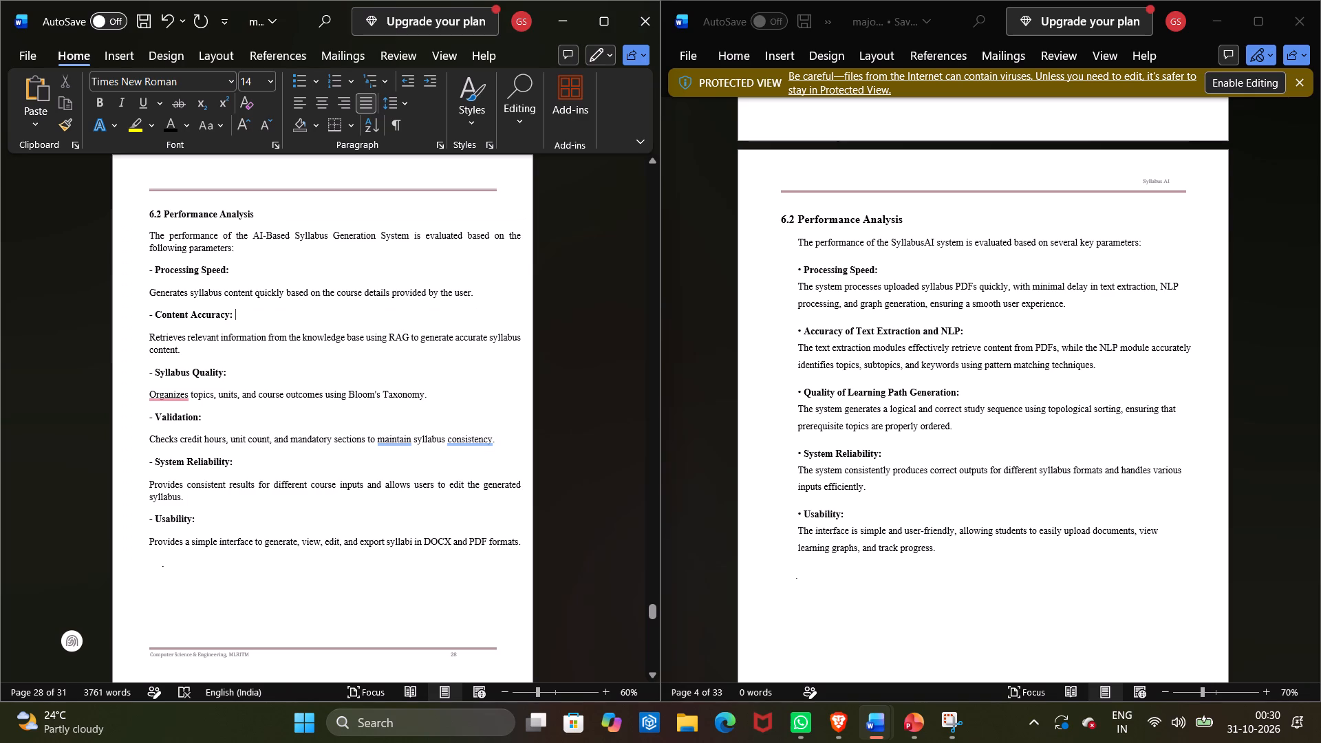
Review the layout of the 6.2 Performance Analysis page and the Chapter 7 Conclusion page that follows it.
{"action": "left_click", "coordinate": [495, 532]}
{"action": "scroll", "coordinate": [483, 568], "scroll_direction": "down", "scroll_amount": 3}
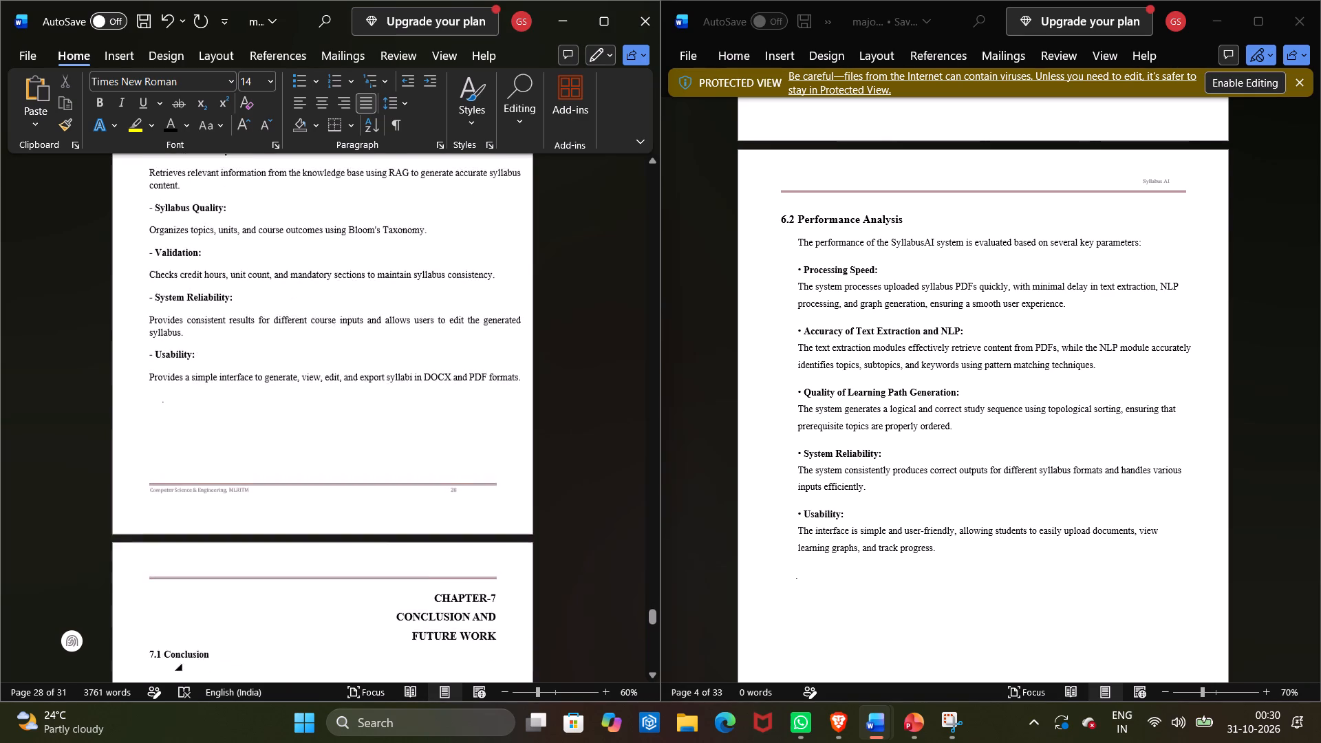
{"action": "scroll", "coordinate": [483, 568], "scroll_direction": "down", "scroll_amount": 3}
{"action": "scroll", "coordinate": [483, 568], "scroll_direction": "up", "scroll_amount": 5}
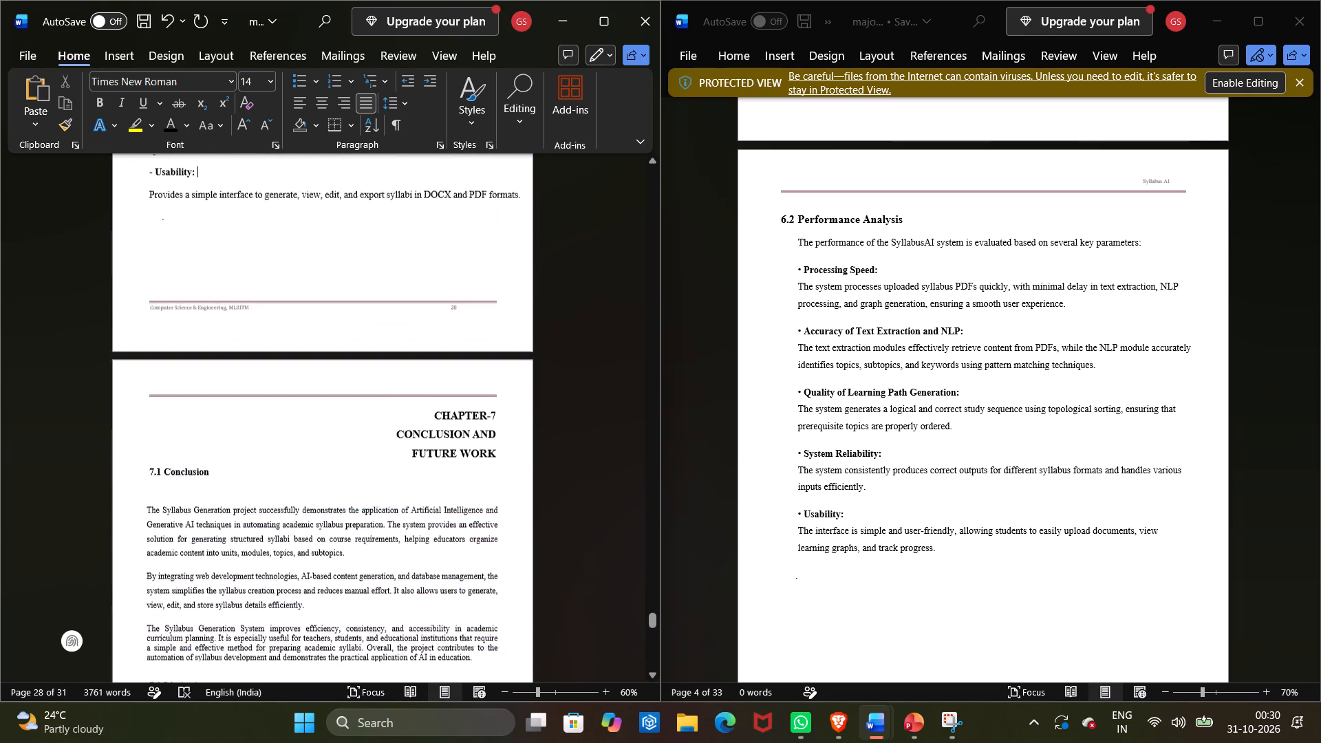
{"action": "scroll", "coordinate": [483, 568], "scroll_direction": "up", "scroll_amount": 2}
{"action": "scroll", "coordinate": [338, 405], "scroll_direction": "down", "scroll_amount": 1}
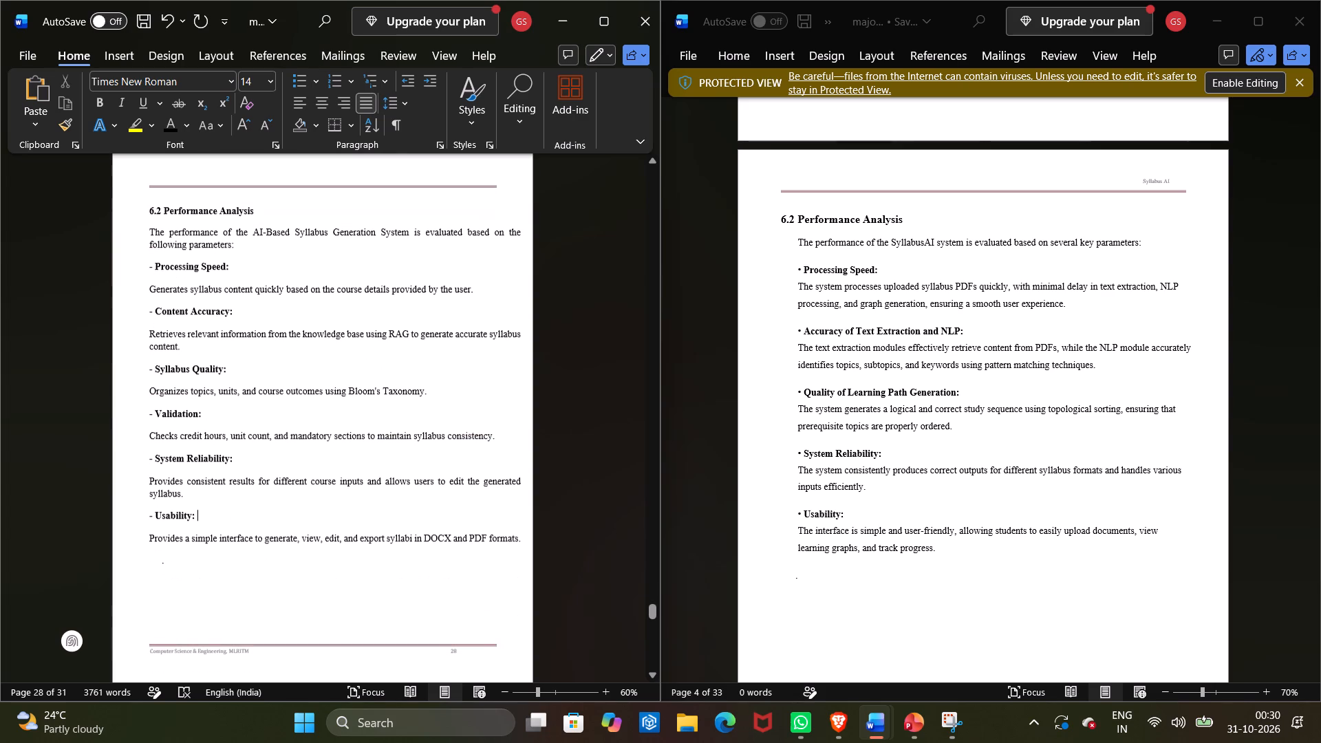
Left-align all text below the 6.2 Performance Analysis heading, from the introduction through the Usability description.
{"action": "left_click_drag", "start_coordinate": [140, 231], "coordinate": [461, 530]}
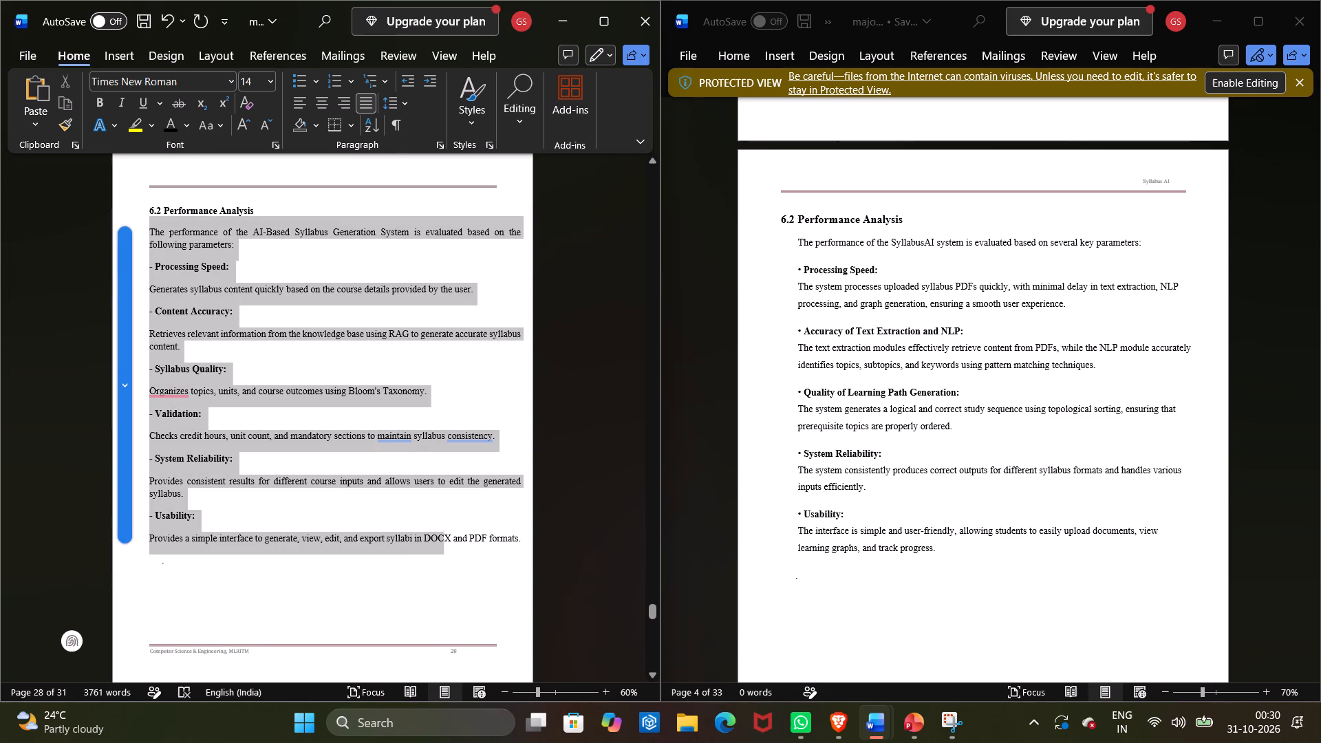
{"action": "left_click_drag", "start_coordinate": [461, 530], "coordinate": [525, 539]}
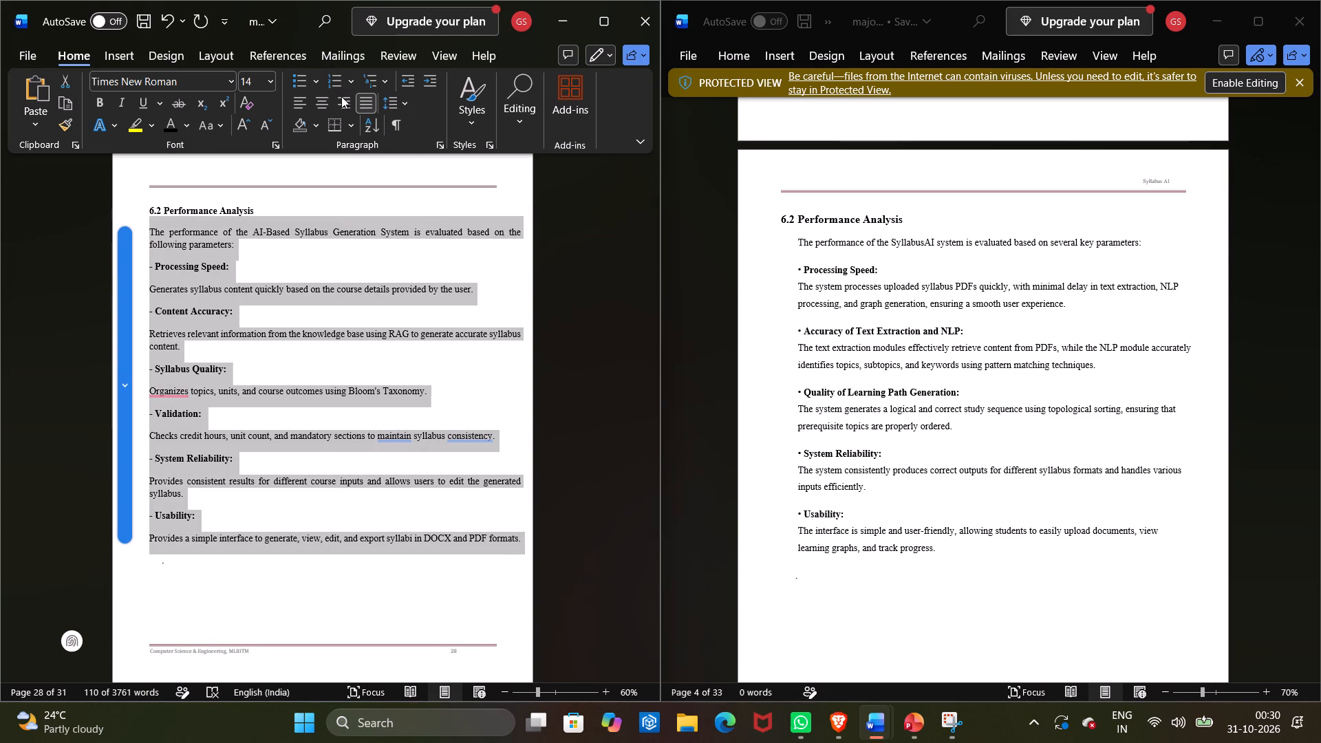
{"action": "left_click", "coordinate": [301, 103]}
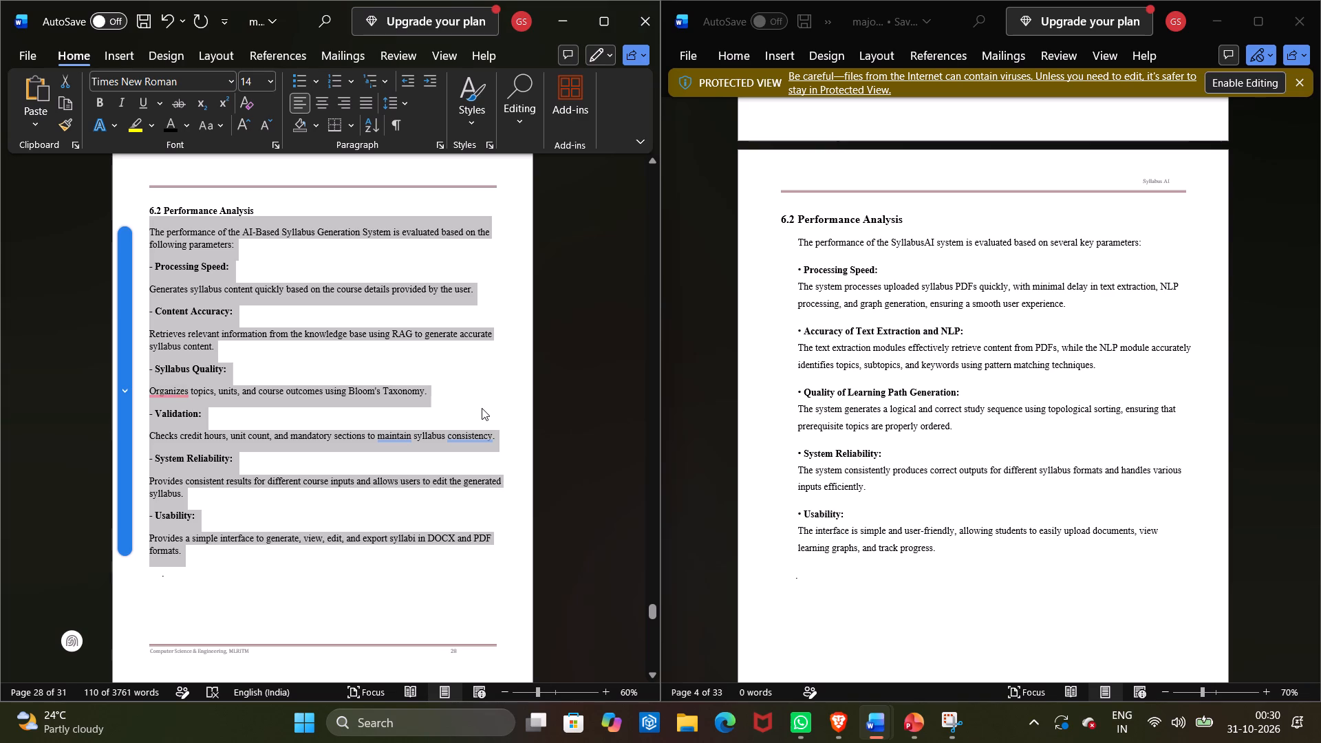
{"action": "left_click", "coordinate": [473, 382]}
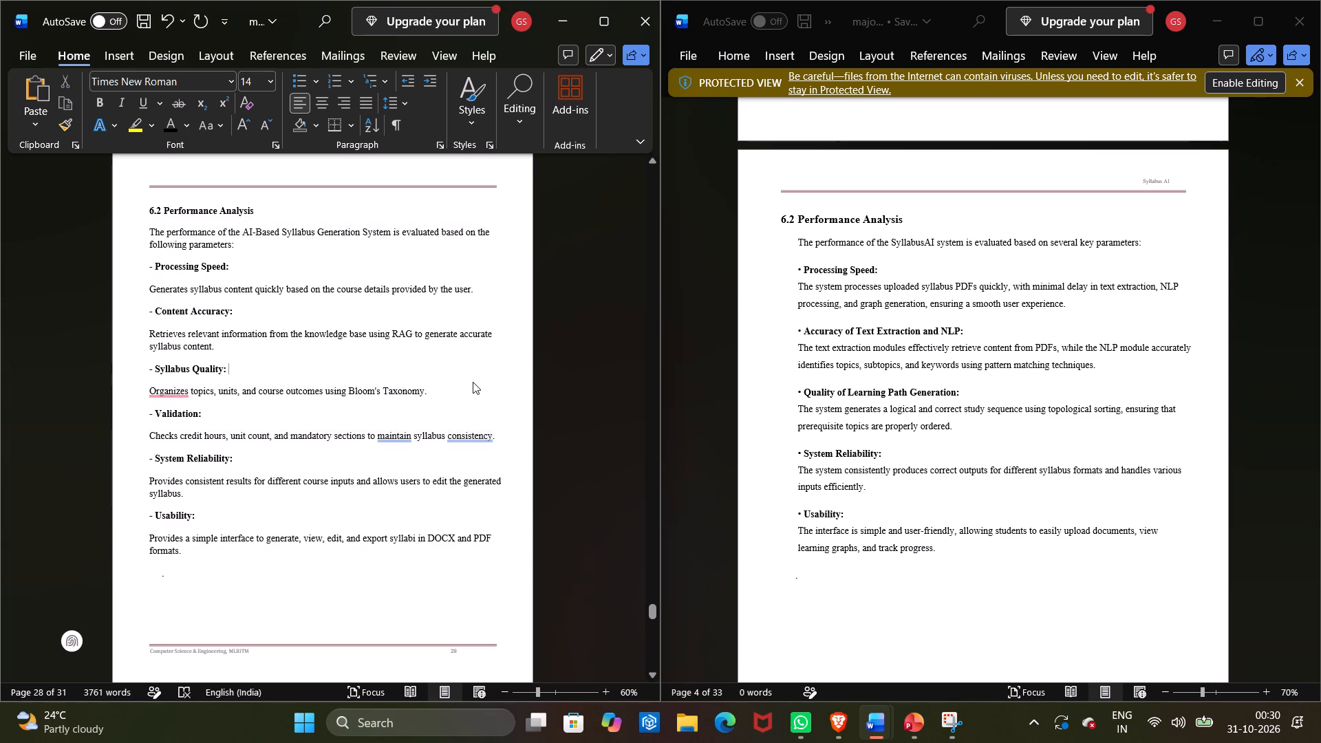
Review the page layout from the Figure 6.5 Unit Wise Syllabus page through to the 7.3 Future Enhancements page.
{"action": "scroll", "coordinate": [473, 382], "scroll_direction": "up", "scroll_amount": 2}
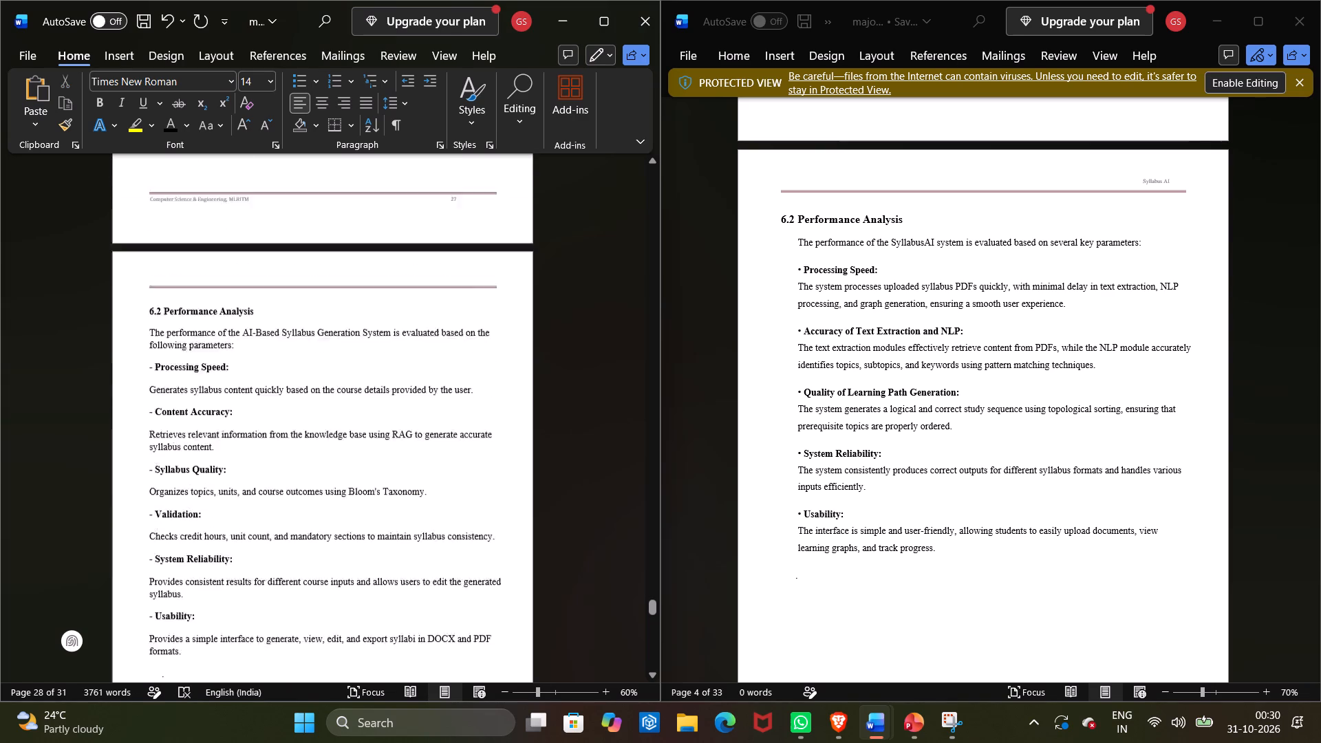
{"action": "scroll", "coordinate": [473, 382], "scroll_direction": "up", "scroll_amount": 4}
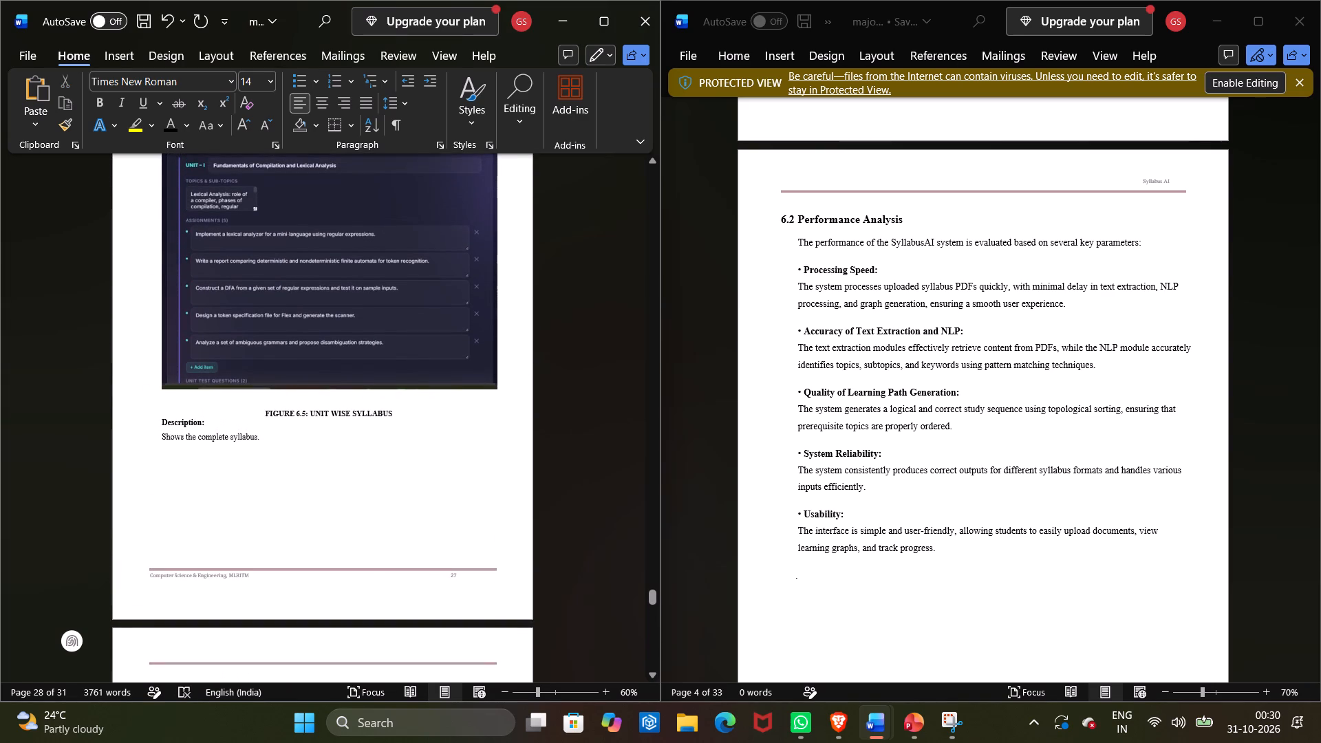
{"action": "scroll", "coordinate": [473, 382], "scroll_direction": "up", "scroll_amount": 5}
{"action": "scroll", "coordinate": [473, 382], "scroll_direction": "down", "scroll_amount": 11}
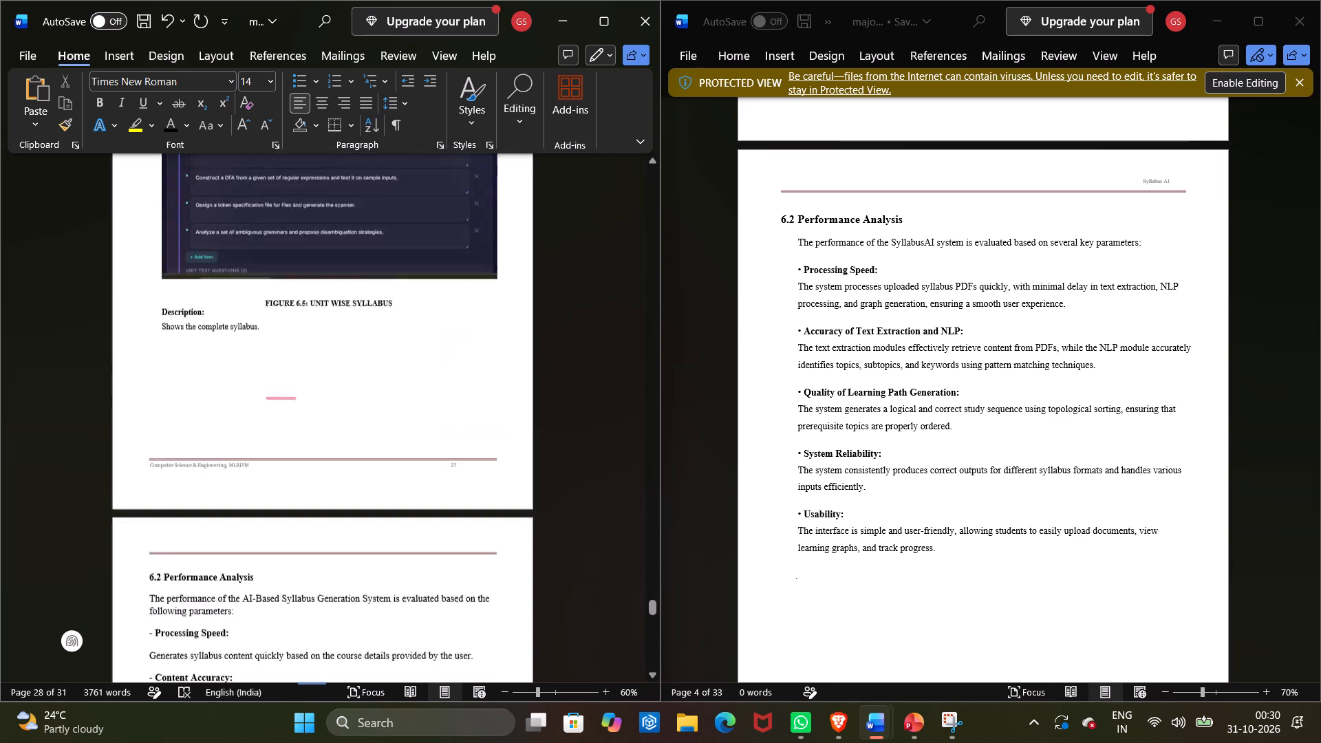
{"action": "scroll", "coordinate": [473, 382], "scroll_direction": "down", "scroll_amount": 5}
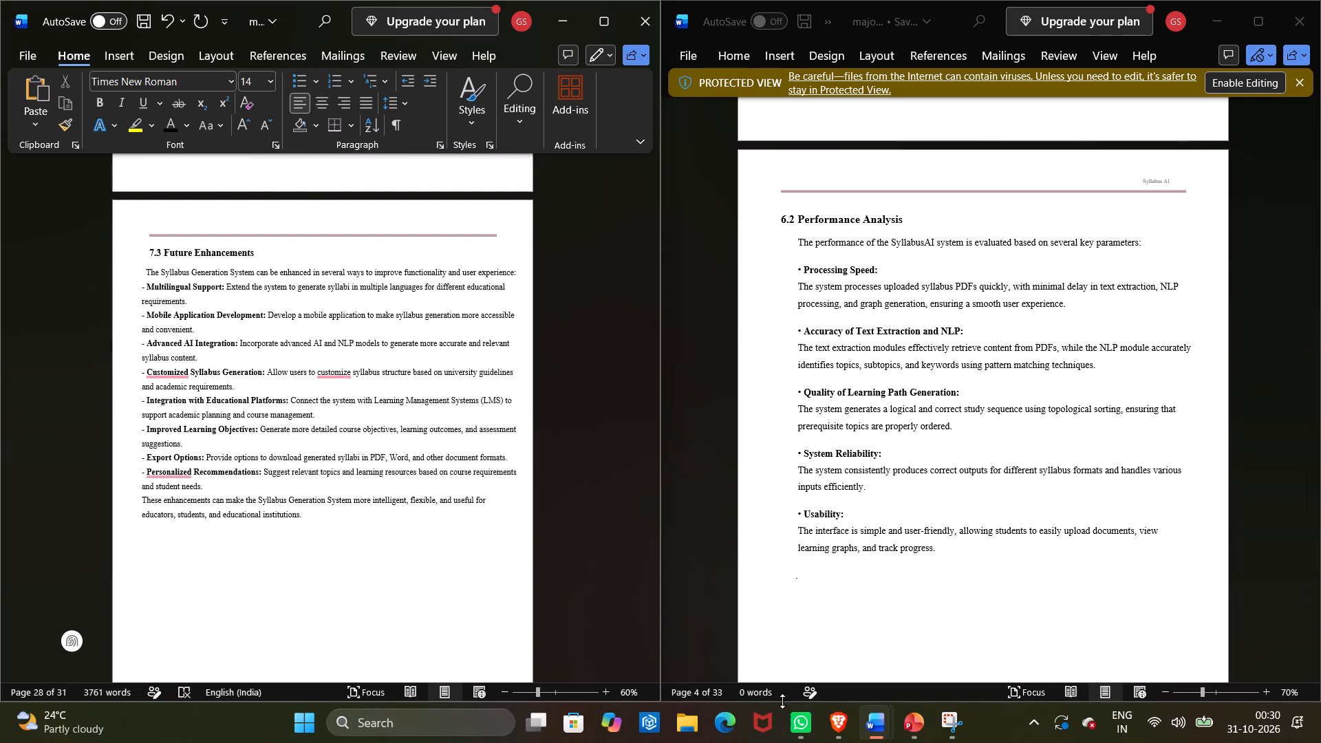
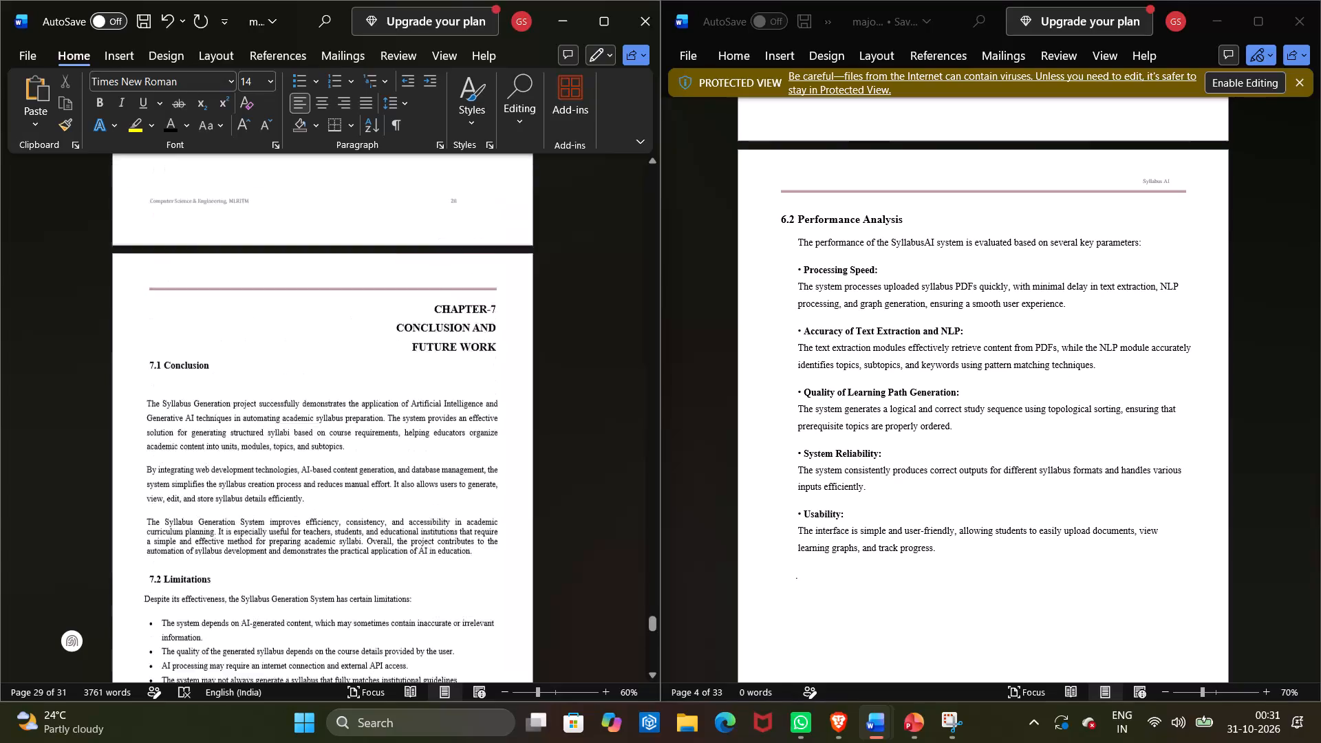
Review the editable report's front matter from the title page through the Table of Contents to the List of Figures.
{"action": "scroll", "coordinate": [424, 457], "scroll_direction": "up", "scroll_amount": 5}
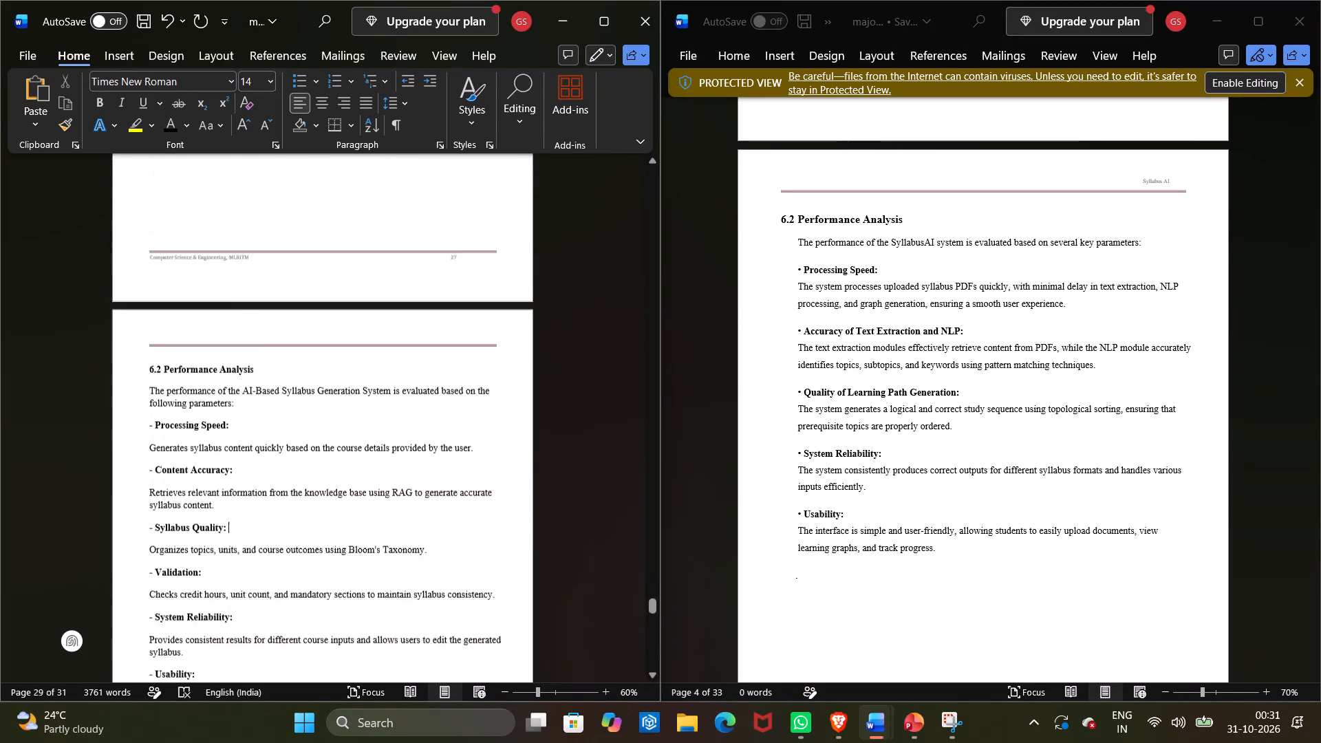
{"action": "scroll", "coordinate": [424, 457], "scroll_direction": "up", "scroll_amount": 20}
{"action": "scroll", "coordinate": [424, 457], "scroll_direction": "up", "scroll_amount": 20}
{"action": "scroll", "coordinate": [424, 457], "scroll_direction": "up", "scroll_amount": 20}
{"action": "scroll", "coordinate": [424, 457], "scroll_direction": "up", "scroll_amount": 7}
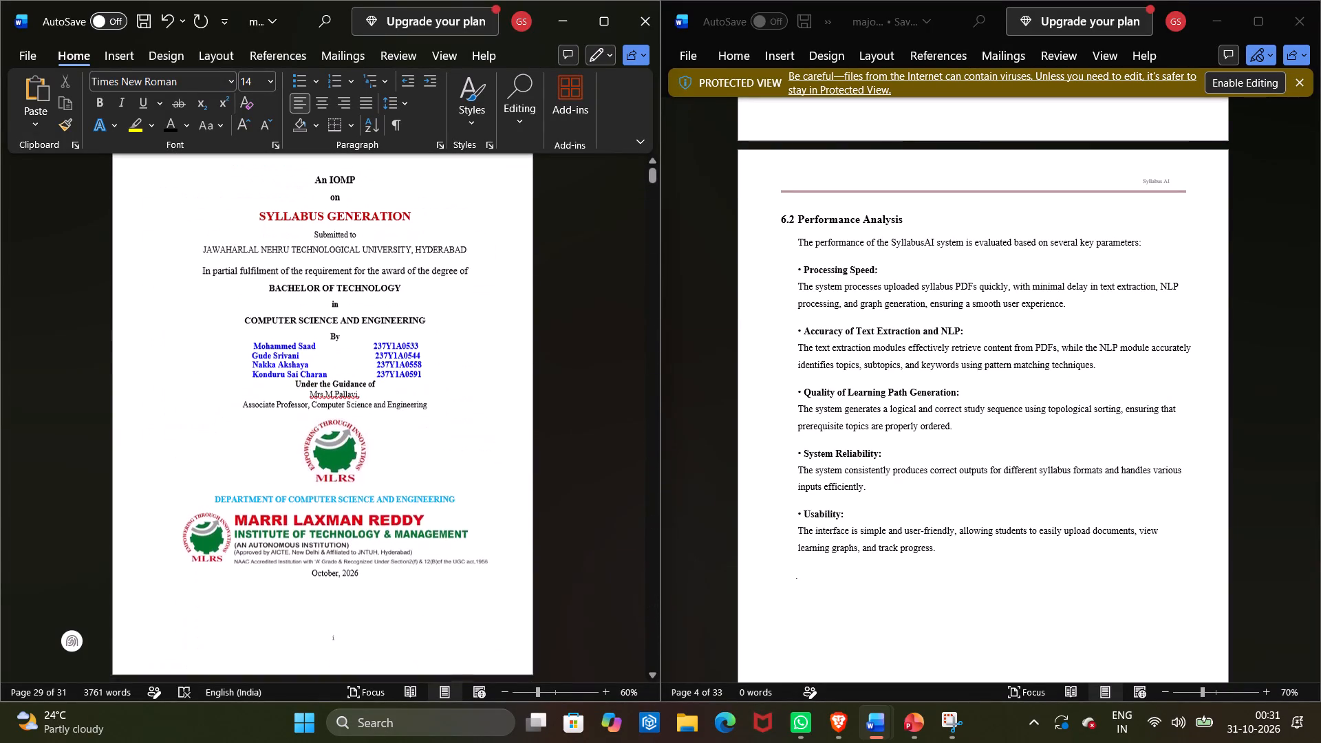
{"action": "scroll", "coordinate": [424, 457], "scroll_direction": "down", "scroll_amount": 6}
{"action": "scroll", "coordinate": [424, 457], "scroll_direction": "up", "scroll_amount": 5}
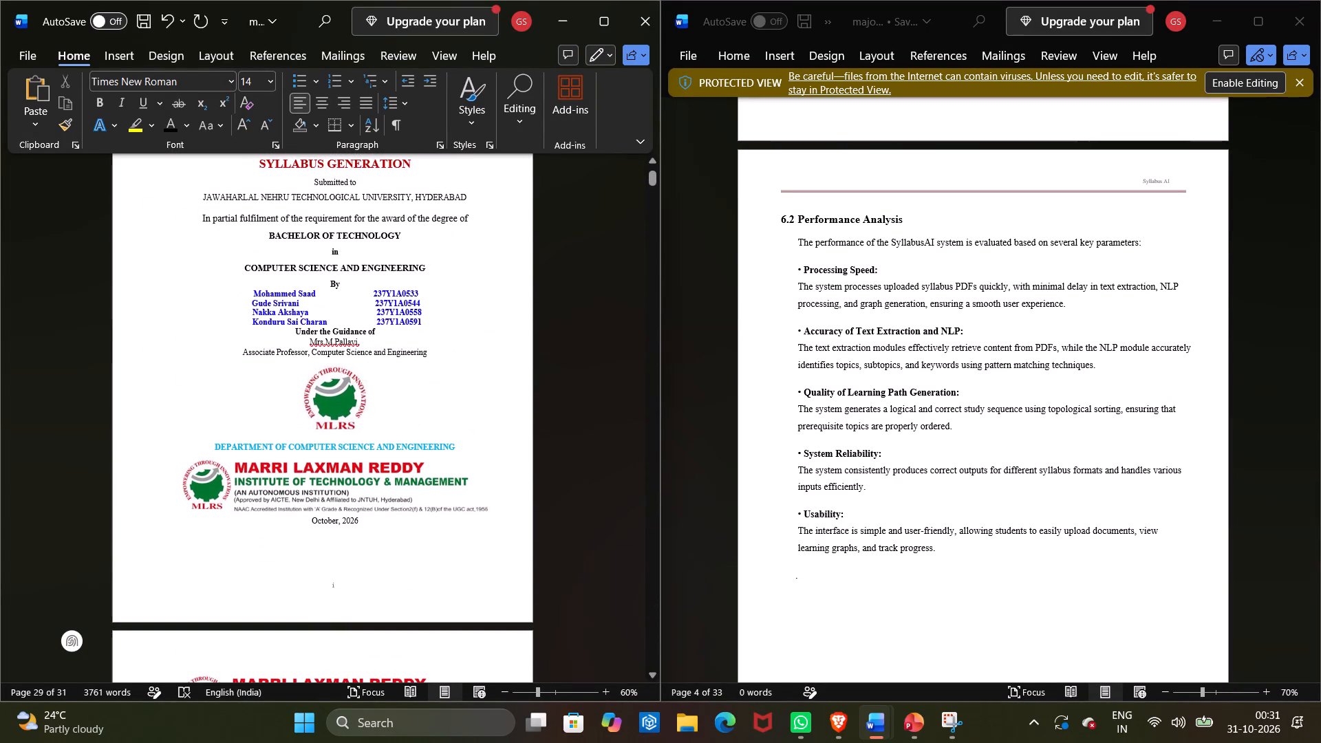
{"action": "scroll", "coordinate": [424, 457], "scroll_direction": "down", "scroll_amount": 14}
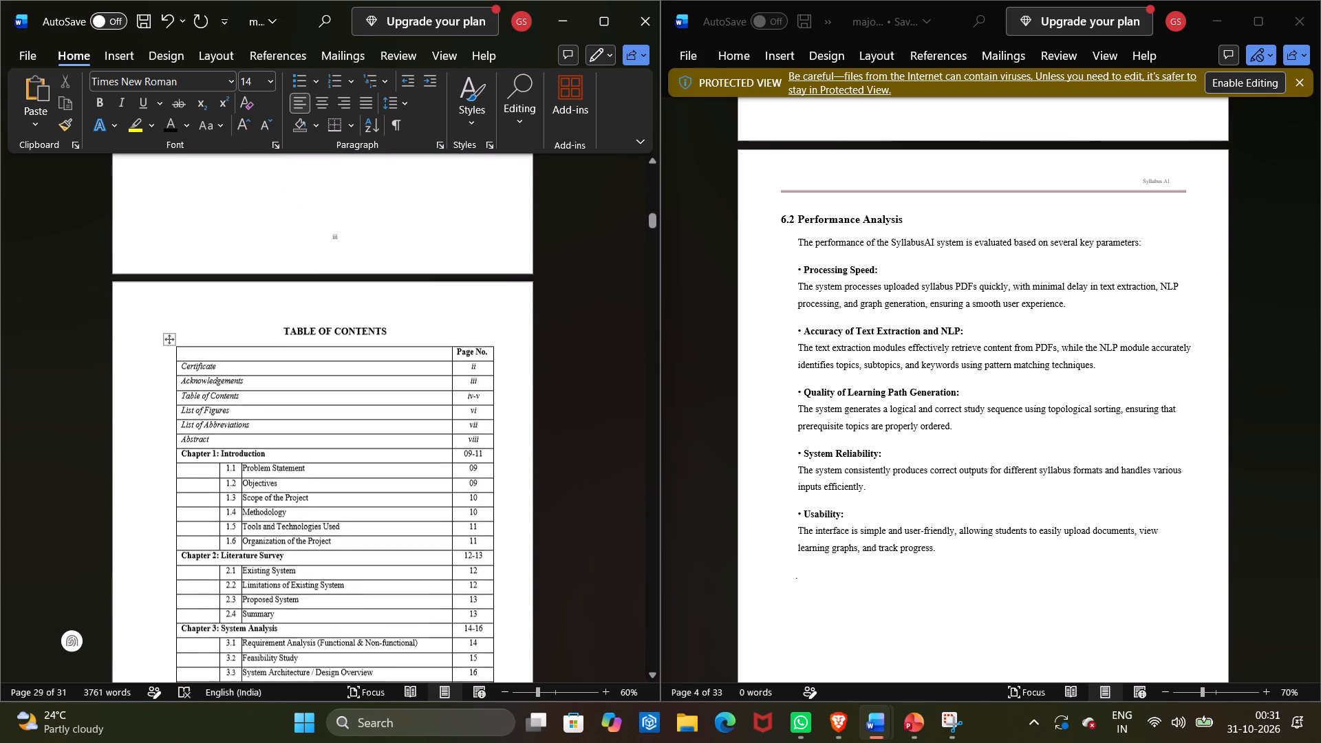
{"action": "scroll", "coordinate": [424, 457], "scroll_direction": "down", "scroll_amount": 15}
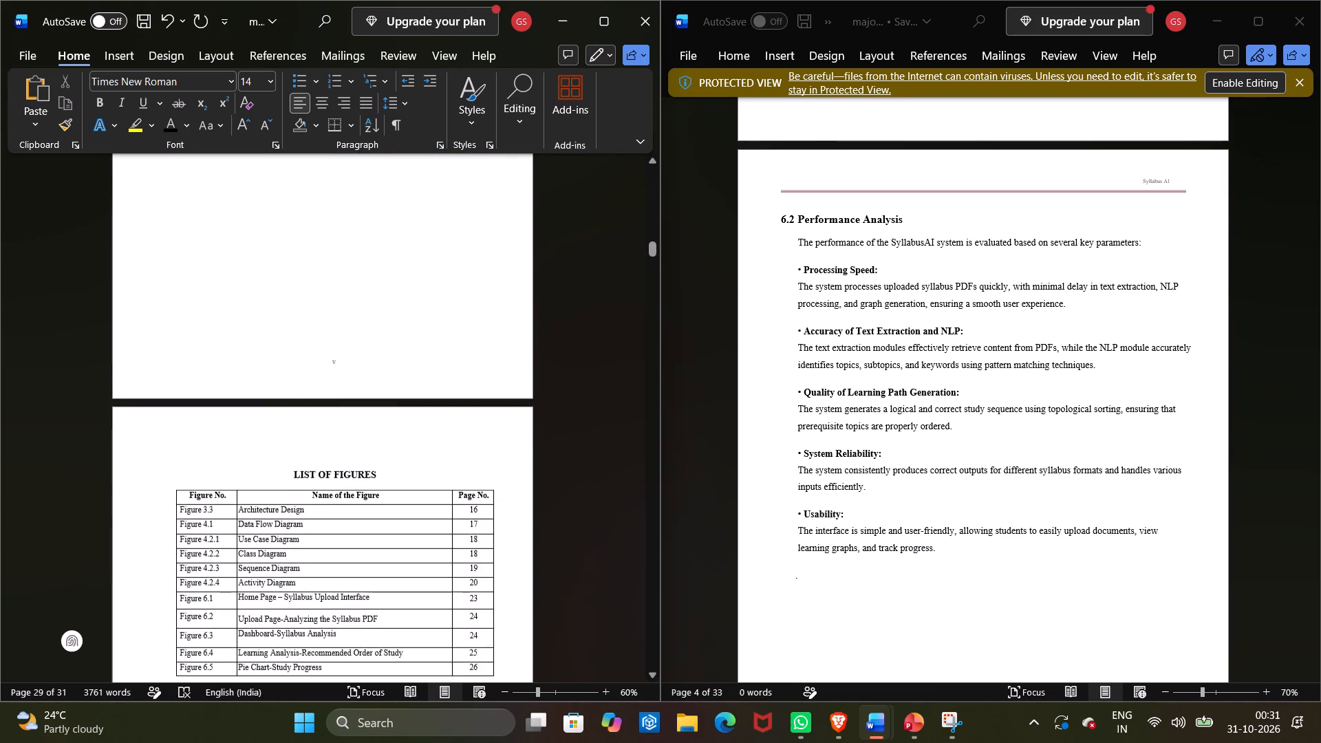
{"action": "scroll", "coordinate": [424, 457], "scroll_direction": "down", "scroll_amount": 4}
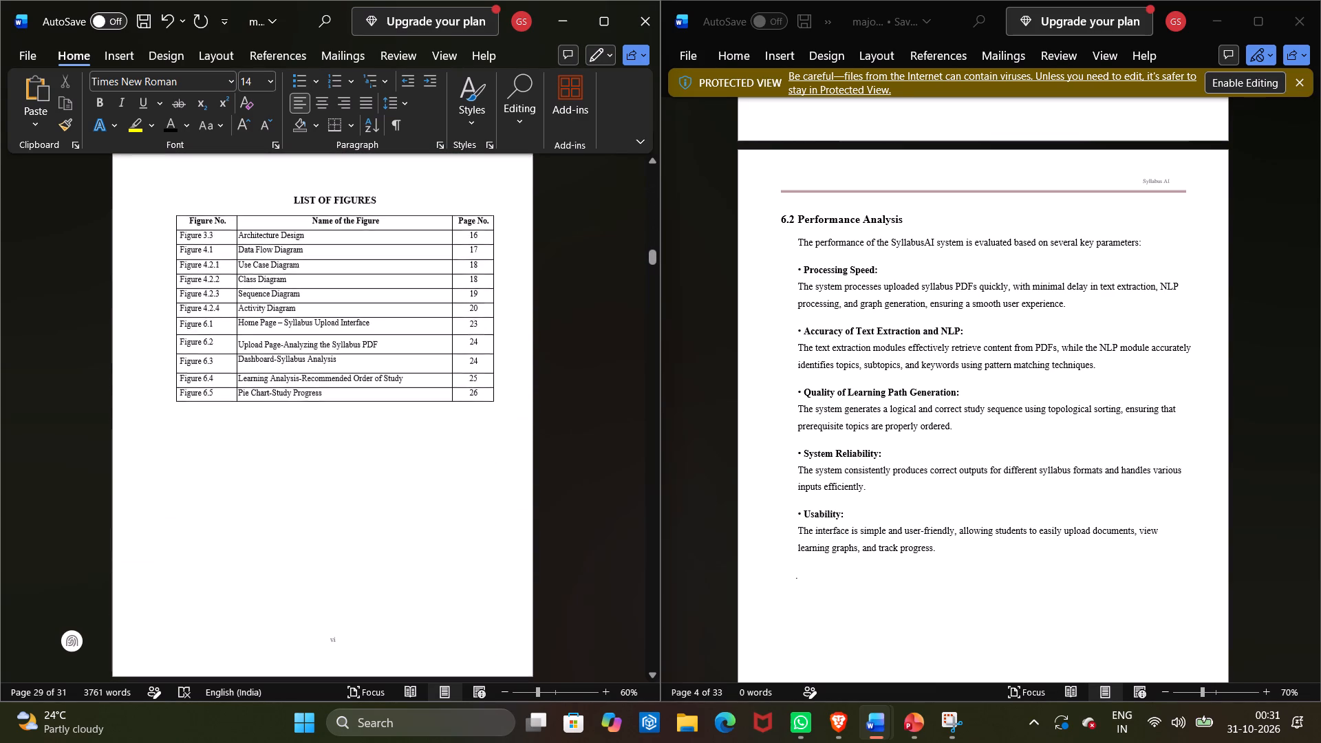
{"action": "scroll", "coordinate": [424, 457], "scroll_direction": "down", "scroll_amount": 1}
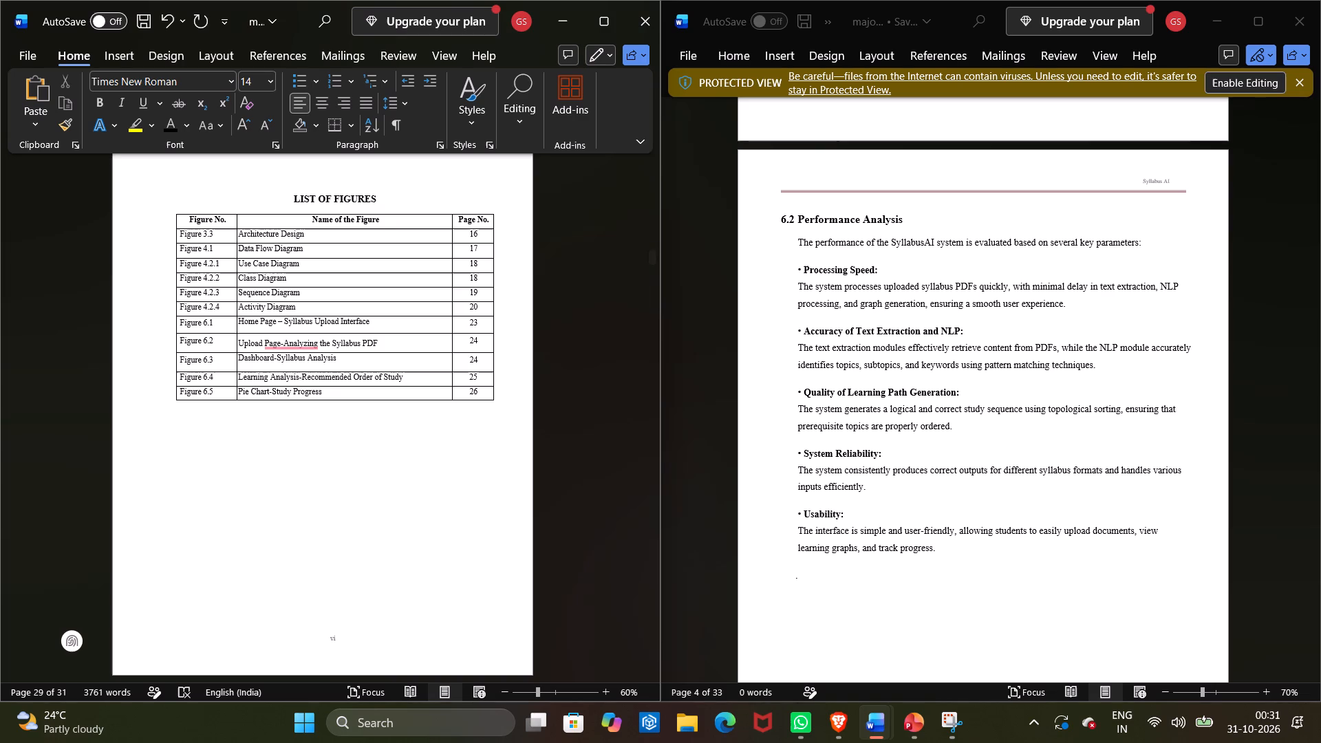
Show the project report full screen without the reference report and review its SYLLABUS GENERATION title page.
{"action": "scroll", "coordinate": [424, 457], "scroll_direction": "up", "scroll_amount": 3}
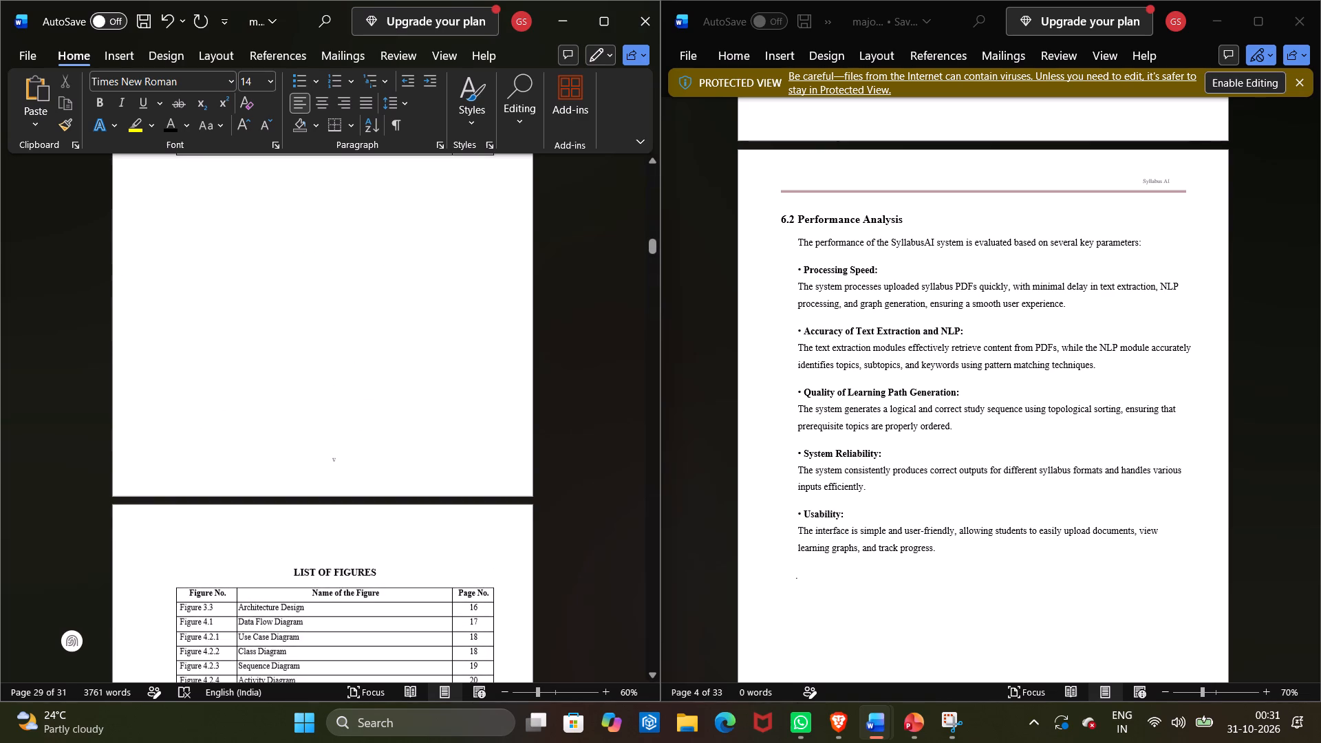
{"action": "scroll", "coordinate": [424, 457], "scroll_direction": "down", "scroll_amount": 14}
{"action": "scroll", "coordinate": [424, 457], "scroll_direction": "down", "scroll_amount": 9}
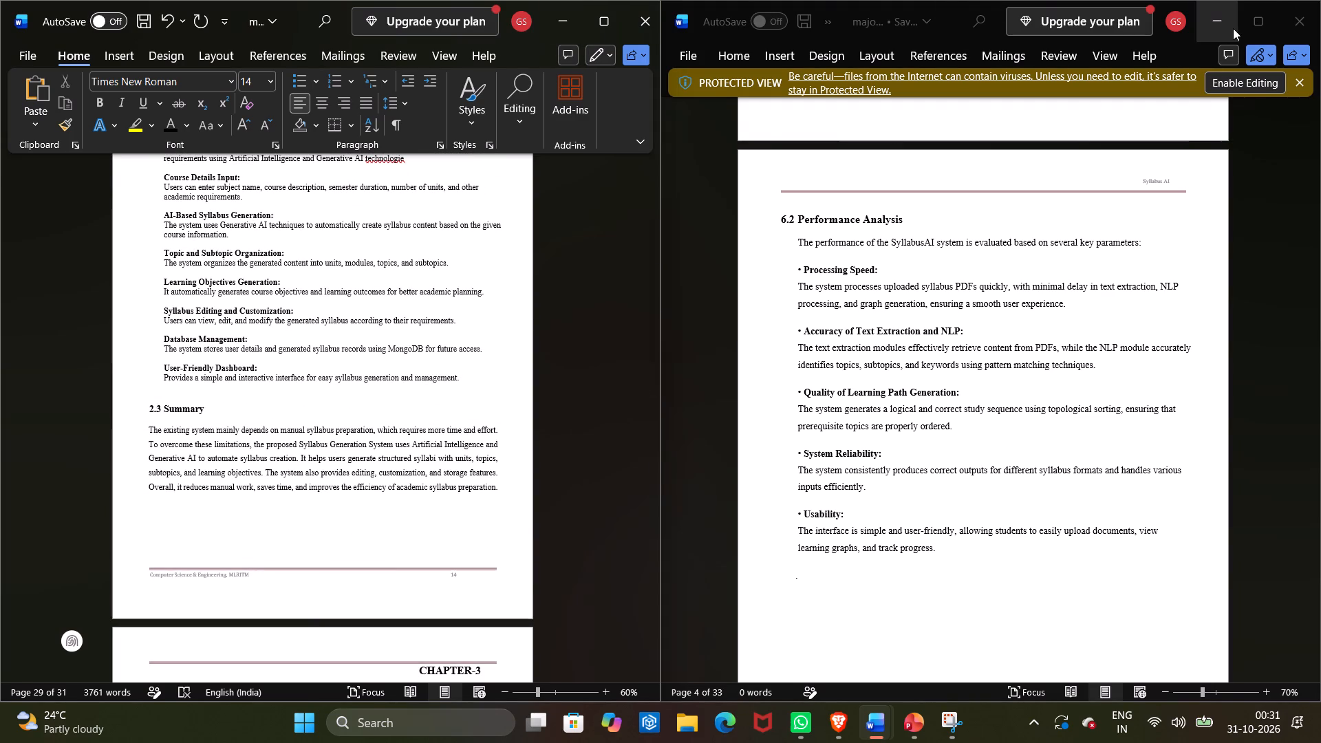
{"action": "left_click", "coordinate": [1265, 12]}
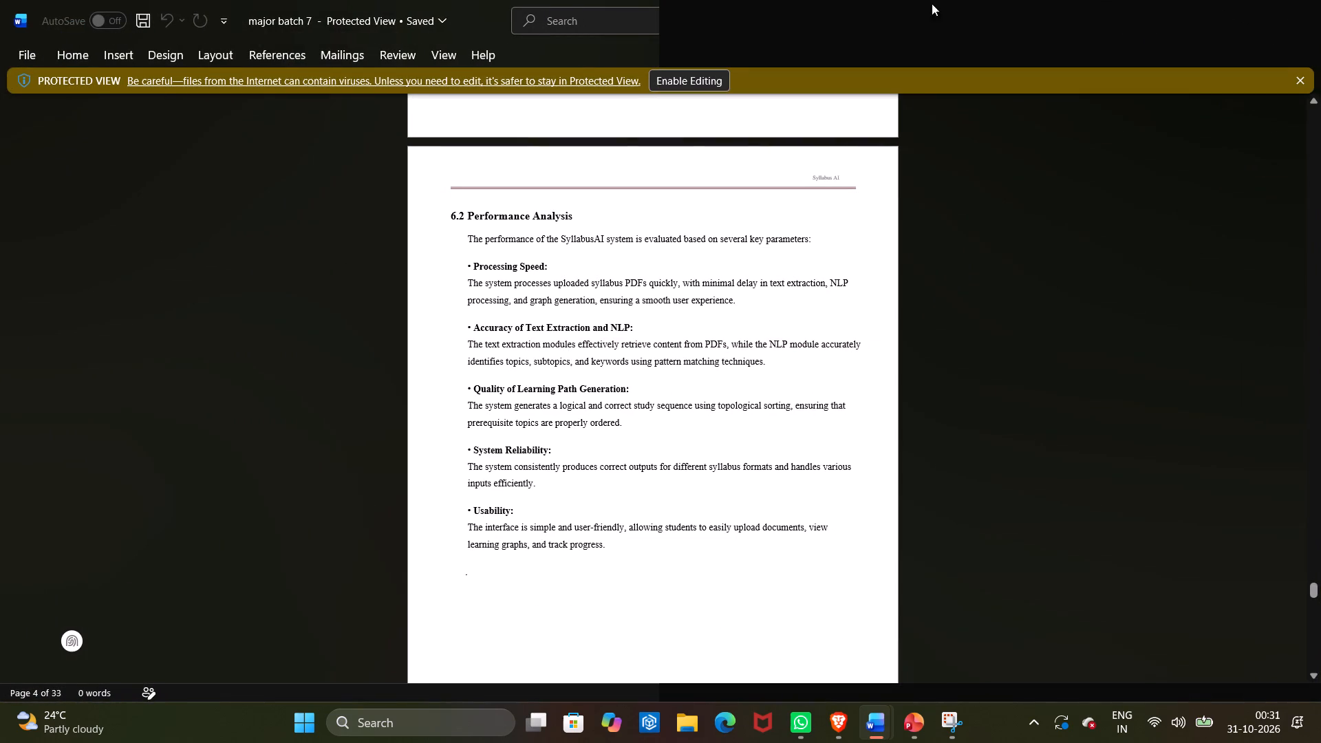
{"action": "left_click", "coordinate": [1215, 10]}
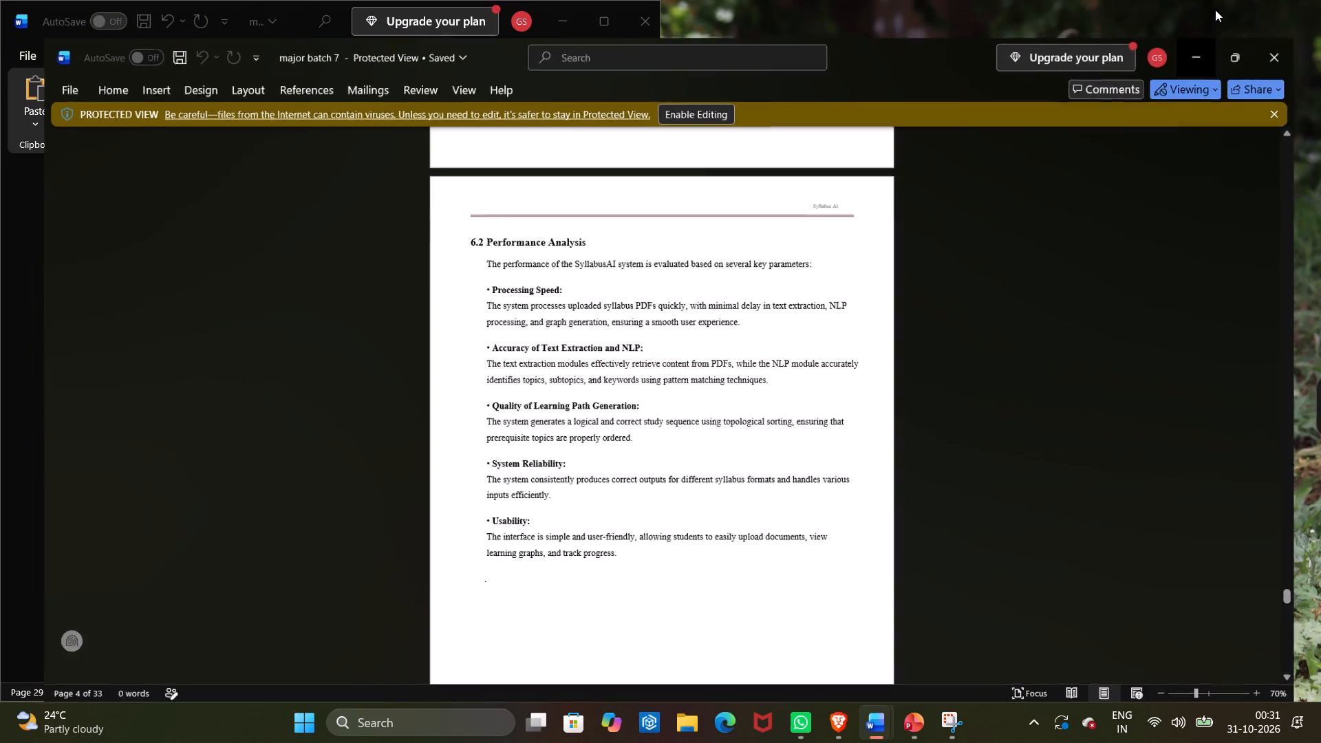
{"action": "left_click", "coordinate": [608, 16]}
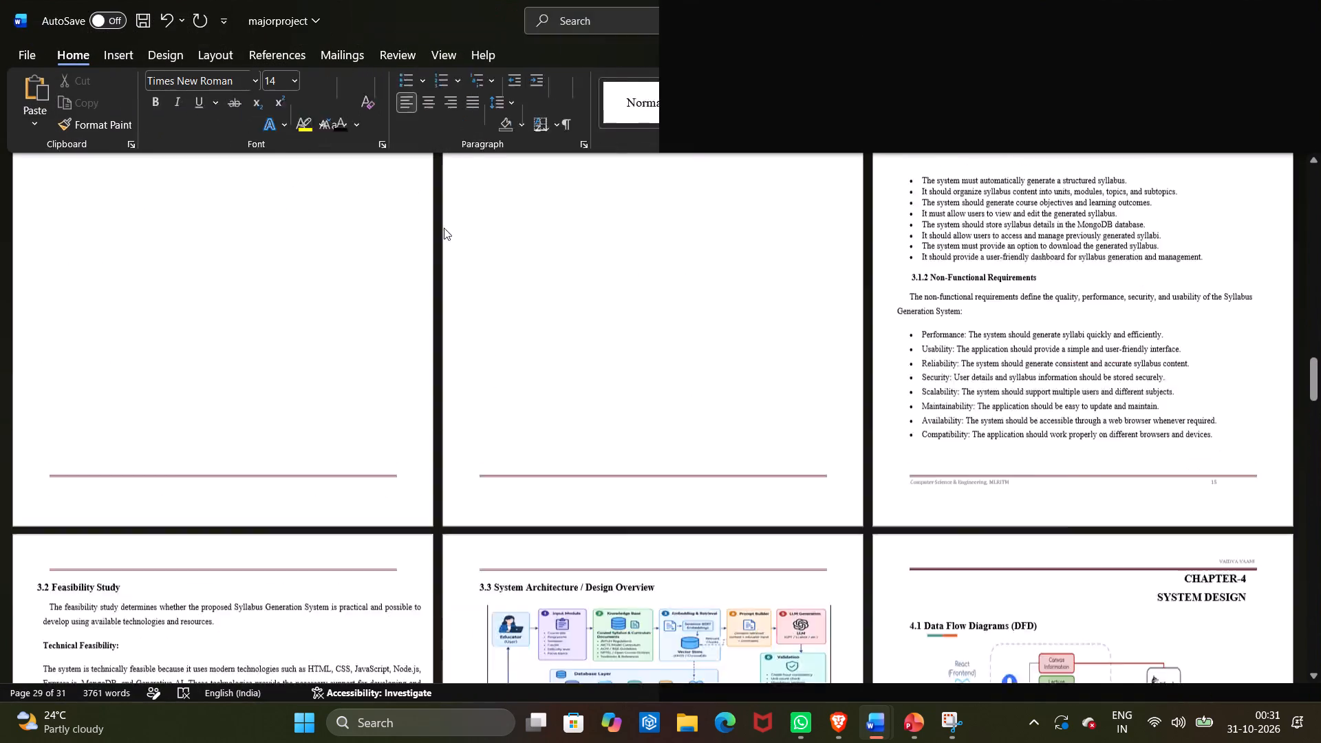
{"action": "scroll", "coordinate": [589, 379], "scroll_direction": "up", "scroll_amount": 4, "text": "ctrl"}
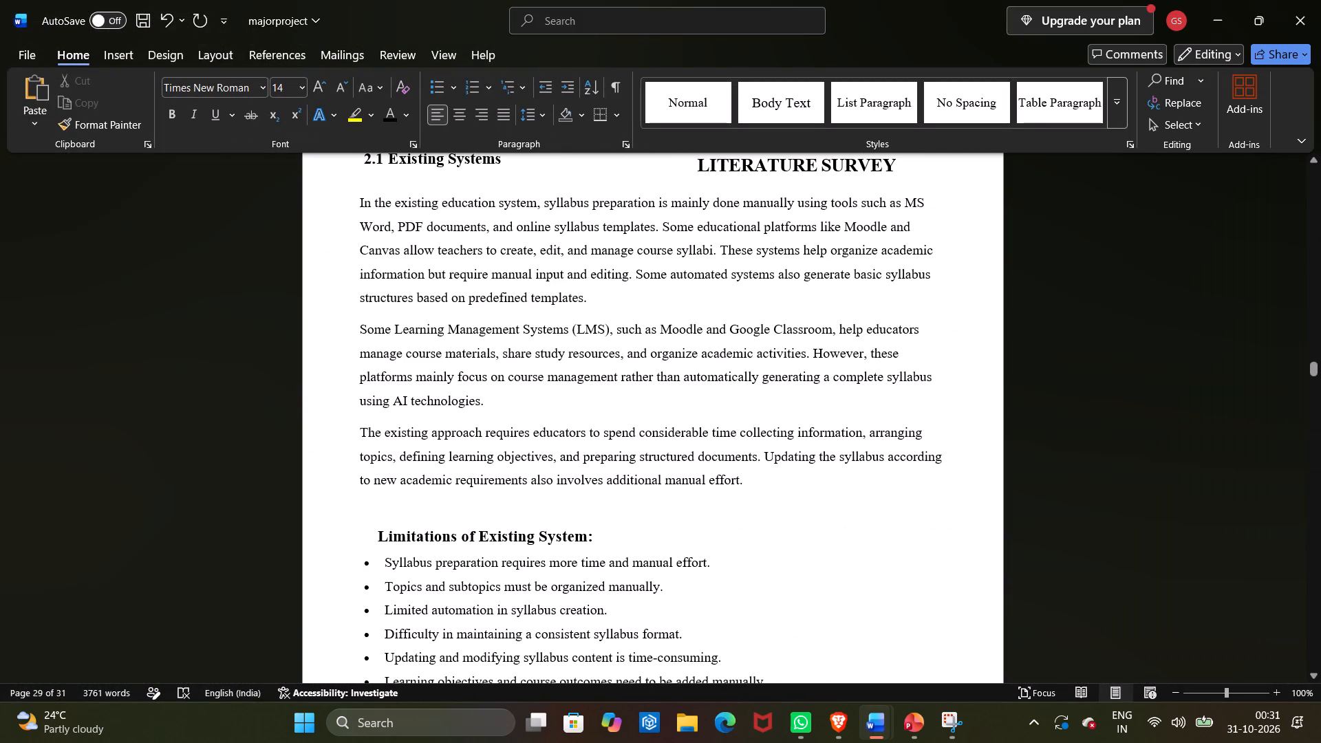
{"action": "scroll", "coordinate": [589, 379], "scroll_direction": "up", "scroll_amount": 20}
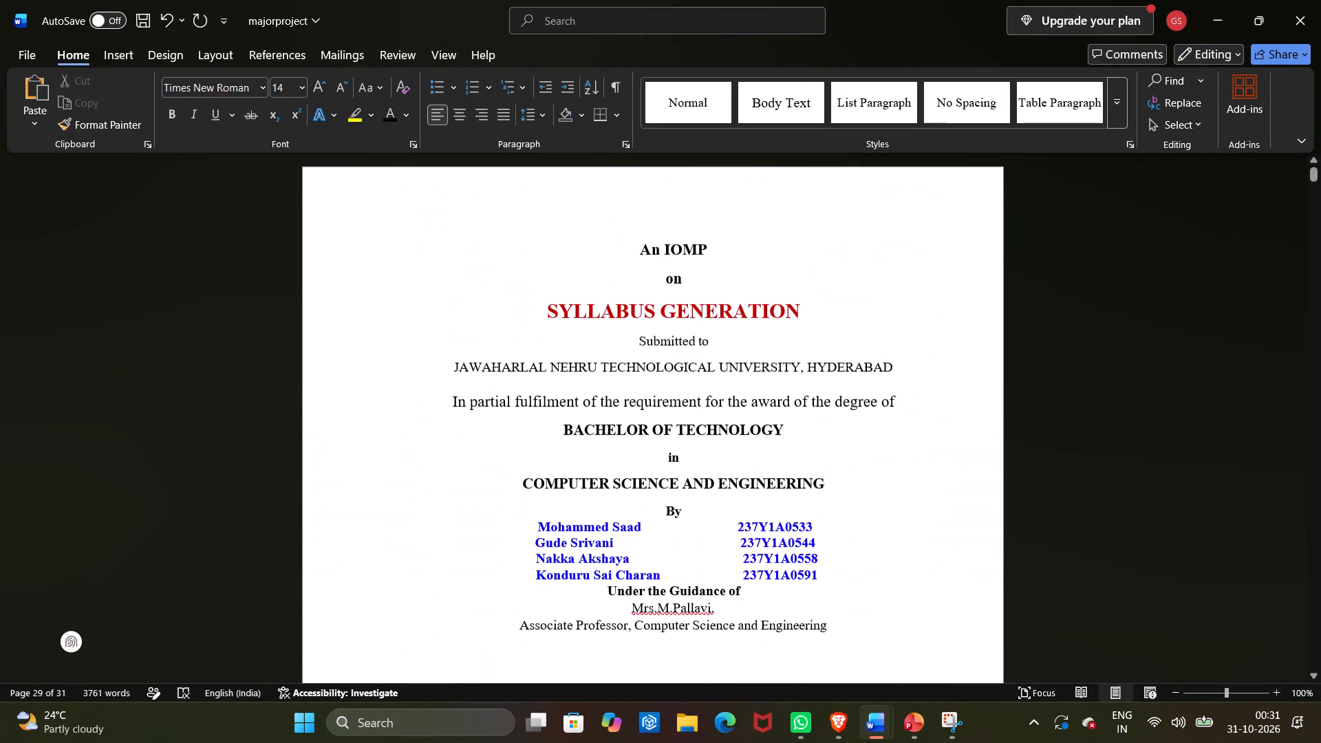
{"action": "scroll", "coordinate": [589, 379], "scroll_direction": "down", "scroll_amount": 5}
{"action": "scroll", "coordinate": [589, 379], "scroll_direction": "up", "scroll_amount": 1}
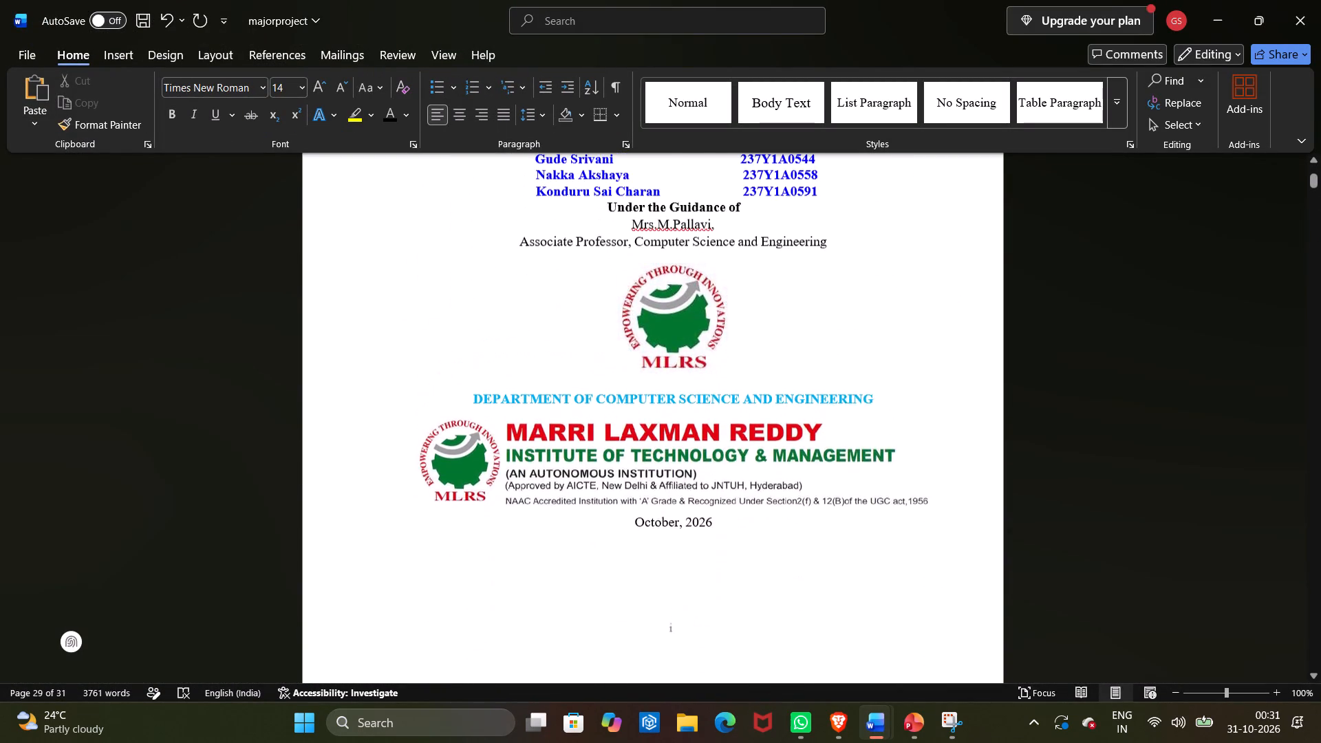
{"action": "scroll", "coordinate": [589, 379], "scroll_direction": "up", "scroll_amount": 1}
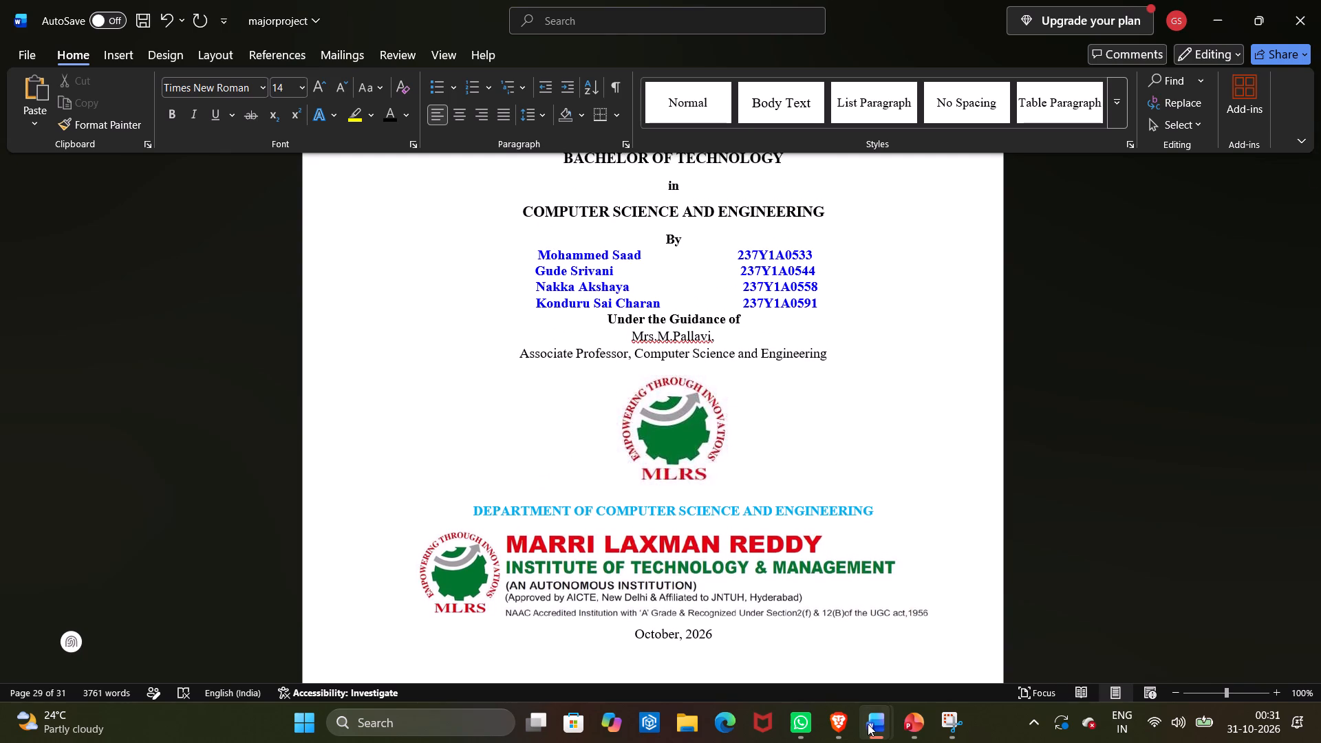
Bring up the reference report at its title page and arrange it side by side with the project report.
{"action": "left_click", "coordinate": [943, 656]}
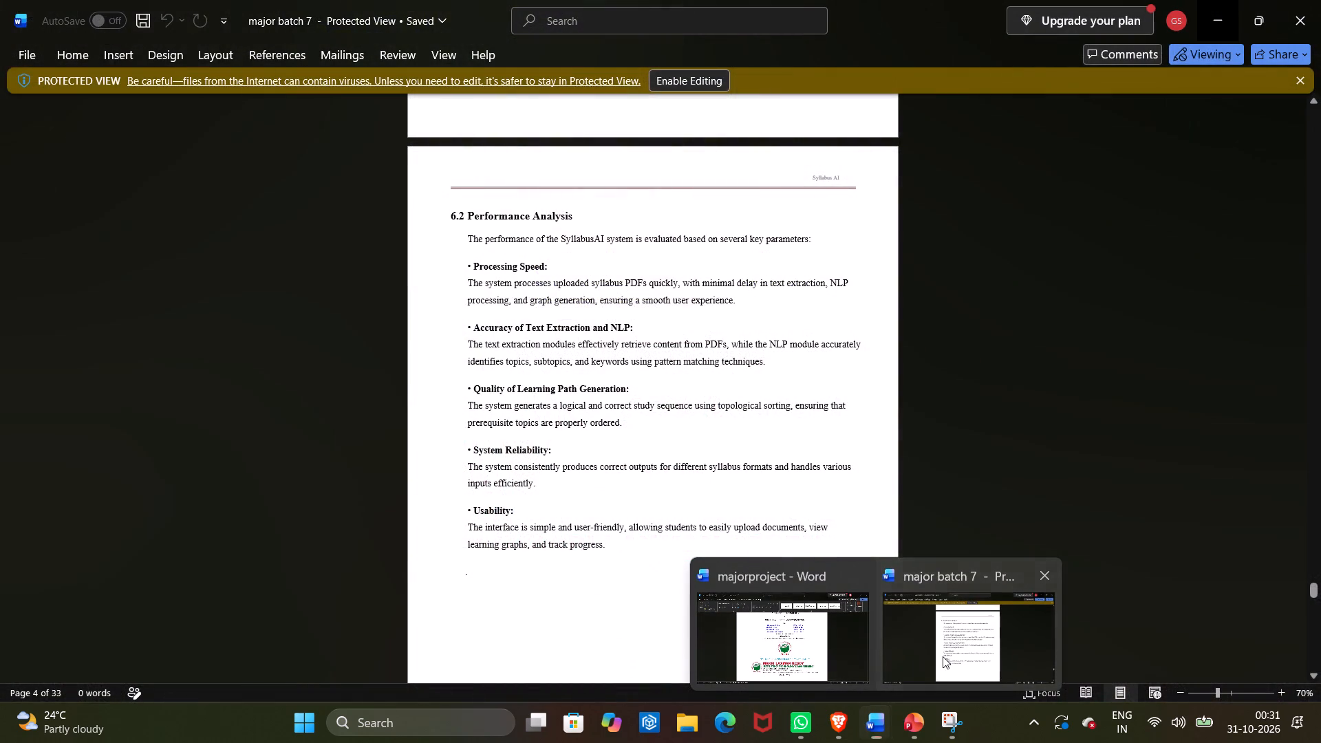
{"action": "scroll", "coordinate": [938, 421], "scroll_direction": "up", "scroll_amount": 20}
{"action": "scroll", "coordinate": [938, 421], "scroll_direction": "up", "scroll_amount": 20}
{"action": "scroll", "coordinate": [938, 421], "scroll_direction": "up", "scroll_amount": 20}
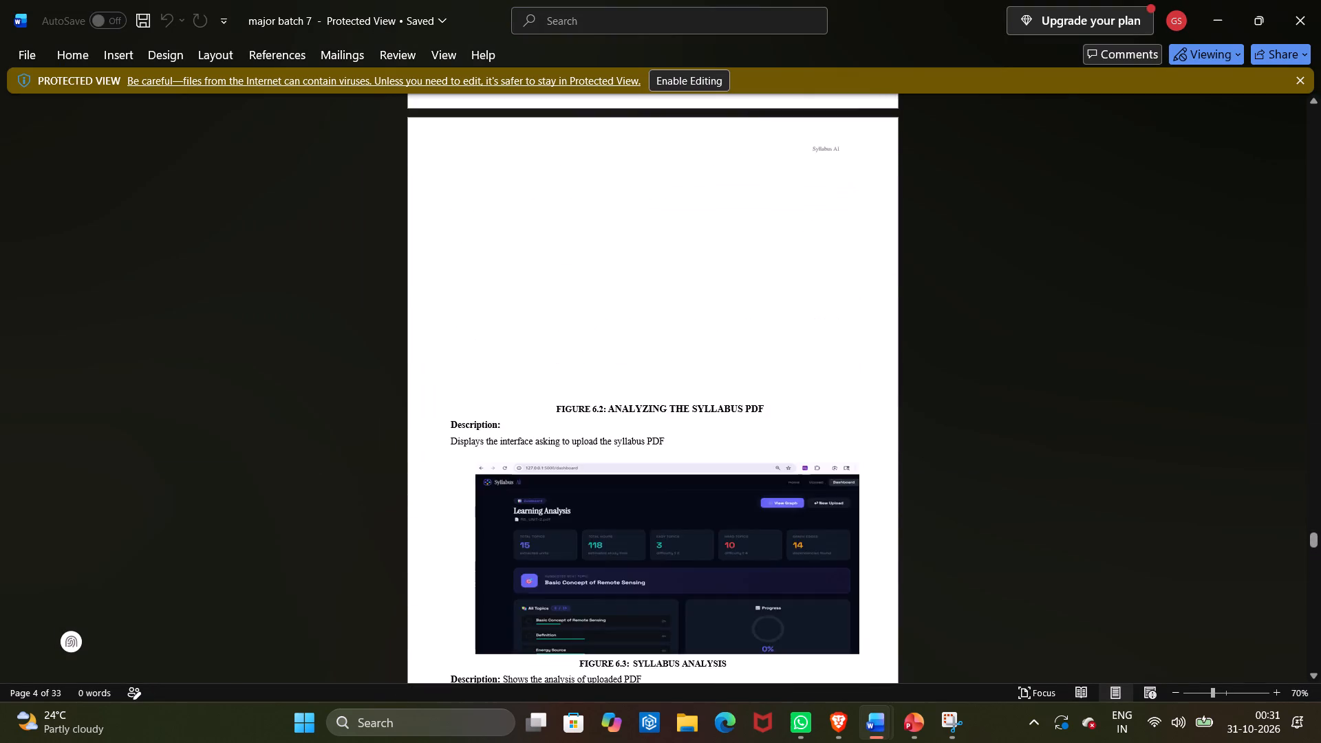
{"action": "scroll", "coordinate": [938, 421], "scroll_direction": "up", "scroll_amount": 20}
{"action": "scroll", "coordinate": [938, 421], "scroll_direction": "up", "scroll_amount": 20}
{"action": "scroll", "coordinate": [938, 421], "scroll_direction": "up", "scroll_amount": 20}
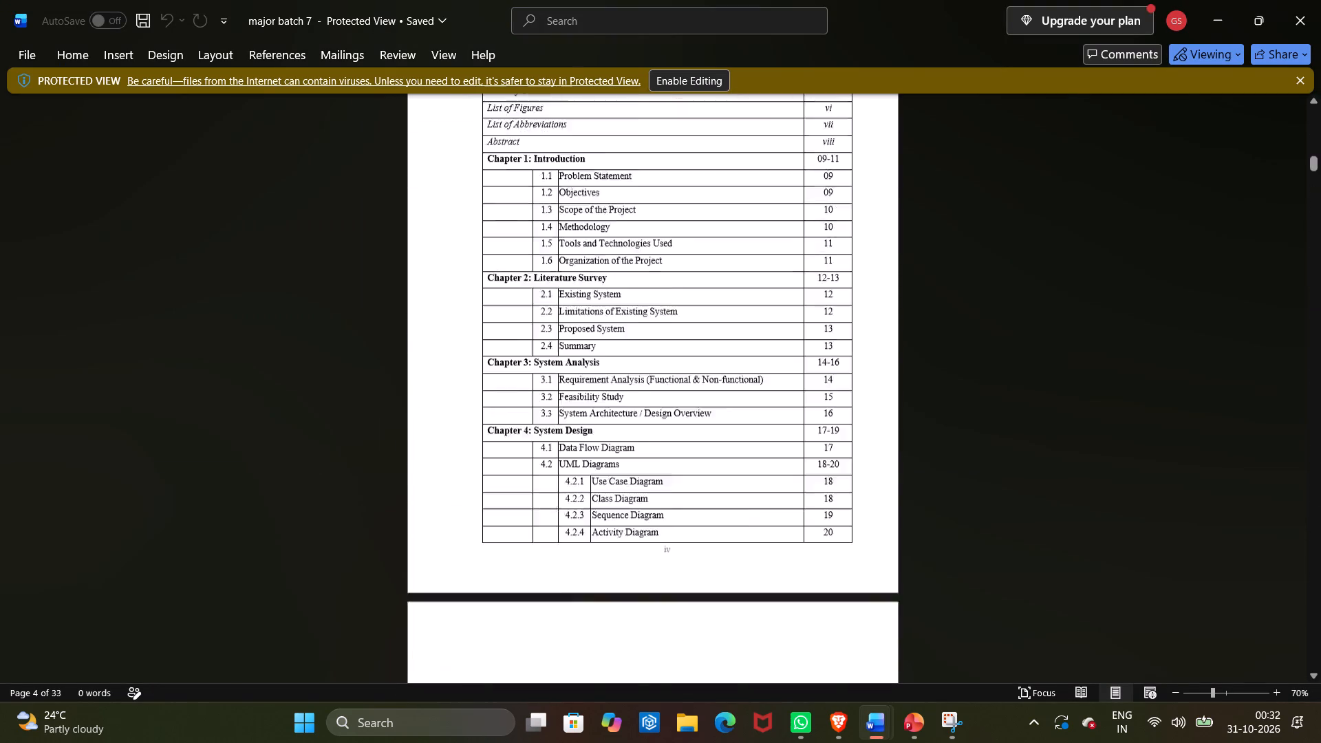
{"action": "scroll", "coordinate": [753, 406], "scroll_direction": "up", "scroll_amount": 20}
{"action": "scroll", "coordinate": [753, 406], "scroll_direction": "up", "scroll_amount": 20}
{"action": "scroll", "coordinate": [753, 406], "scroll_direction": "up", "scroll_amount": 20}
{"action": "scroll", "coordinate": [753, 406], "scroll_direction": "up", "scroll_amount": 1}
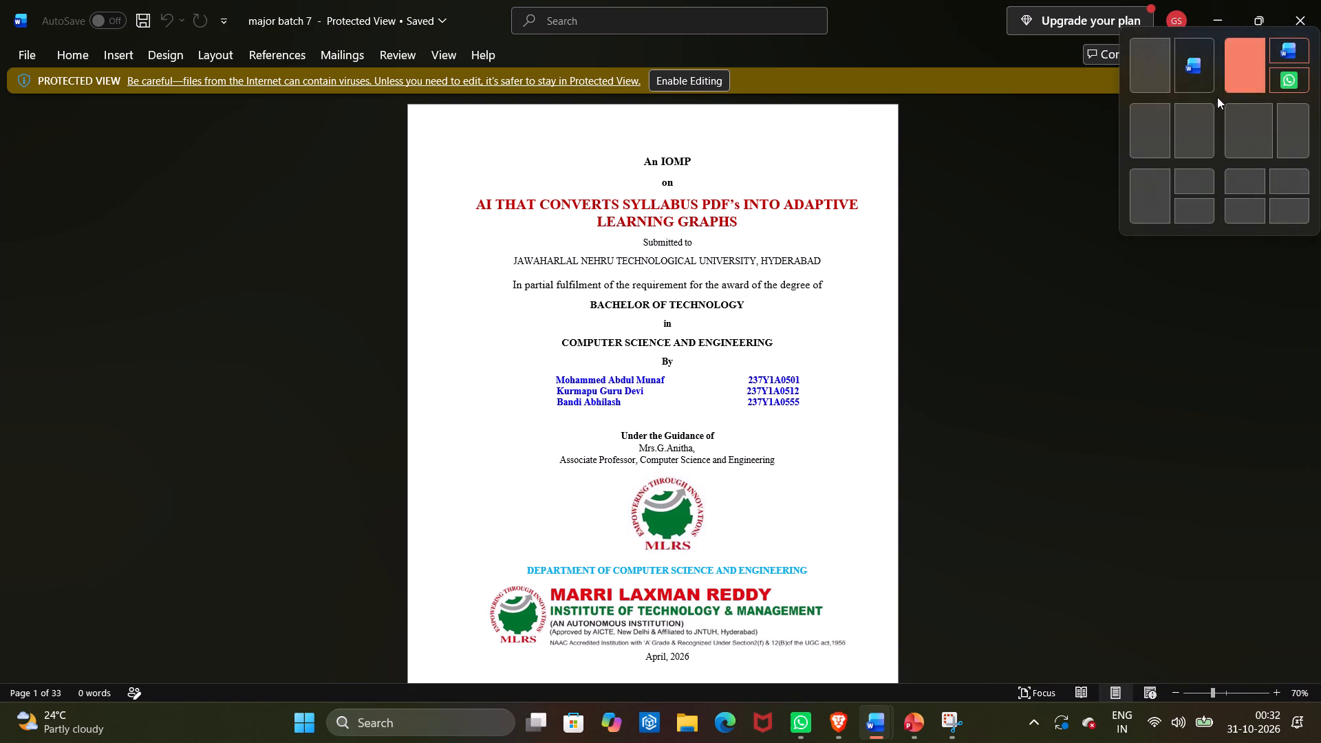
{"action": "left_click", "coordinate": [1197, 72]}
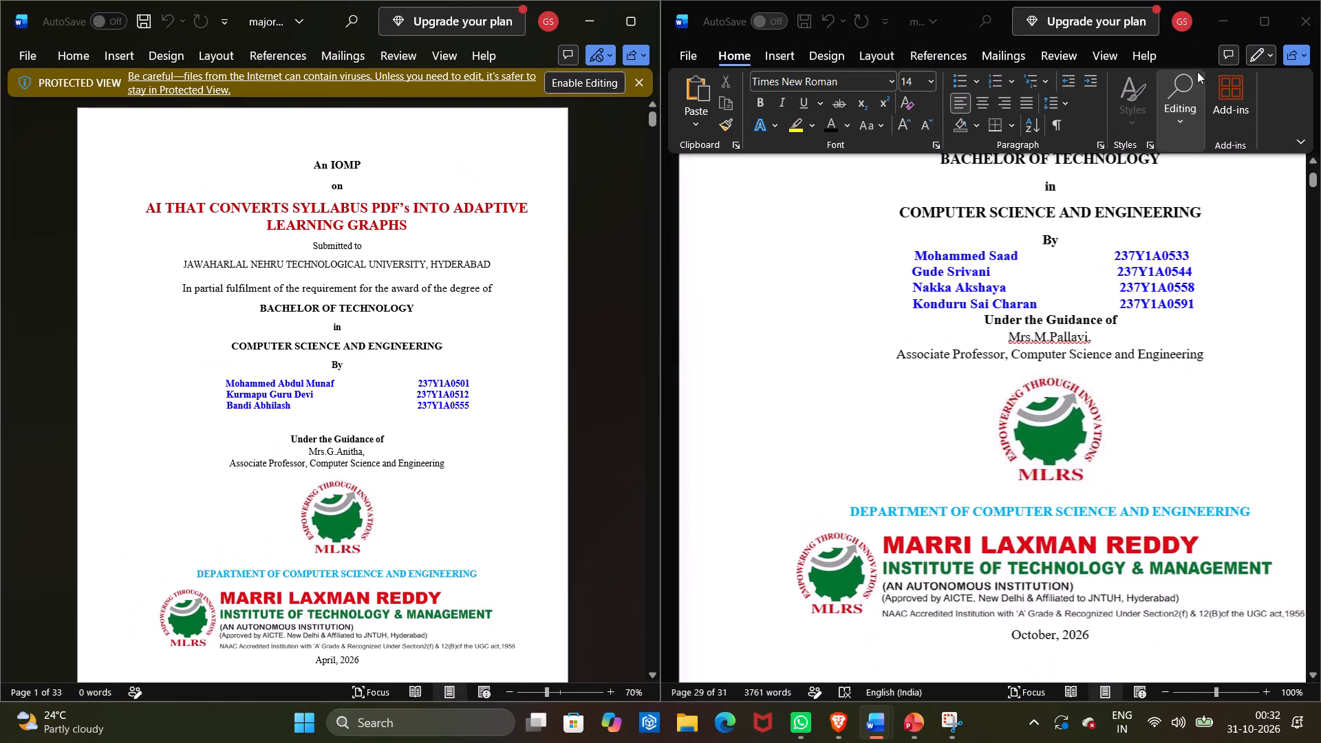
Insert two blank lines between the student list and "Under the Guidance of" on the project report's title page.
{"action": "scroll", "coordinate": [1001, 445], "scroll_direction": "up", "scroll_amount": 1}
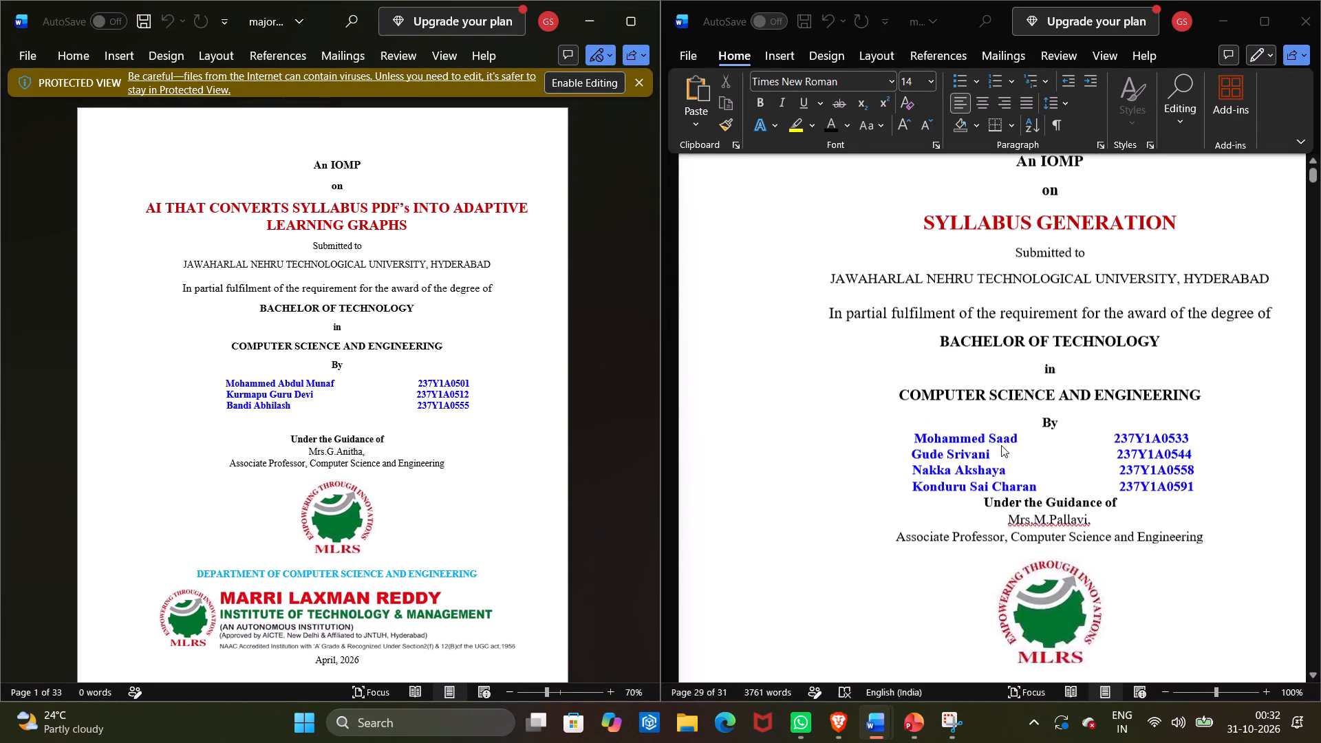
{"action": "scroll", "coordinate": [1001, 445], "scroll_direction": "up", "scroll_amount": 1}
{"action": "scroll", "coordinate": [1001, 445], "scroll_direction": "down", "scroll_amount": 3, "text": "ctrl"}
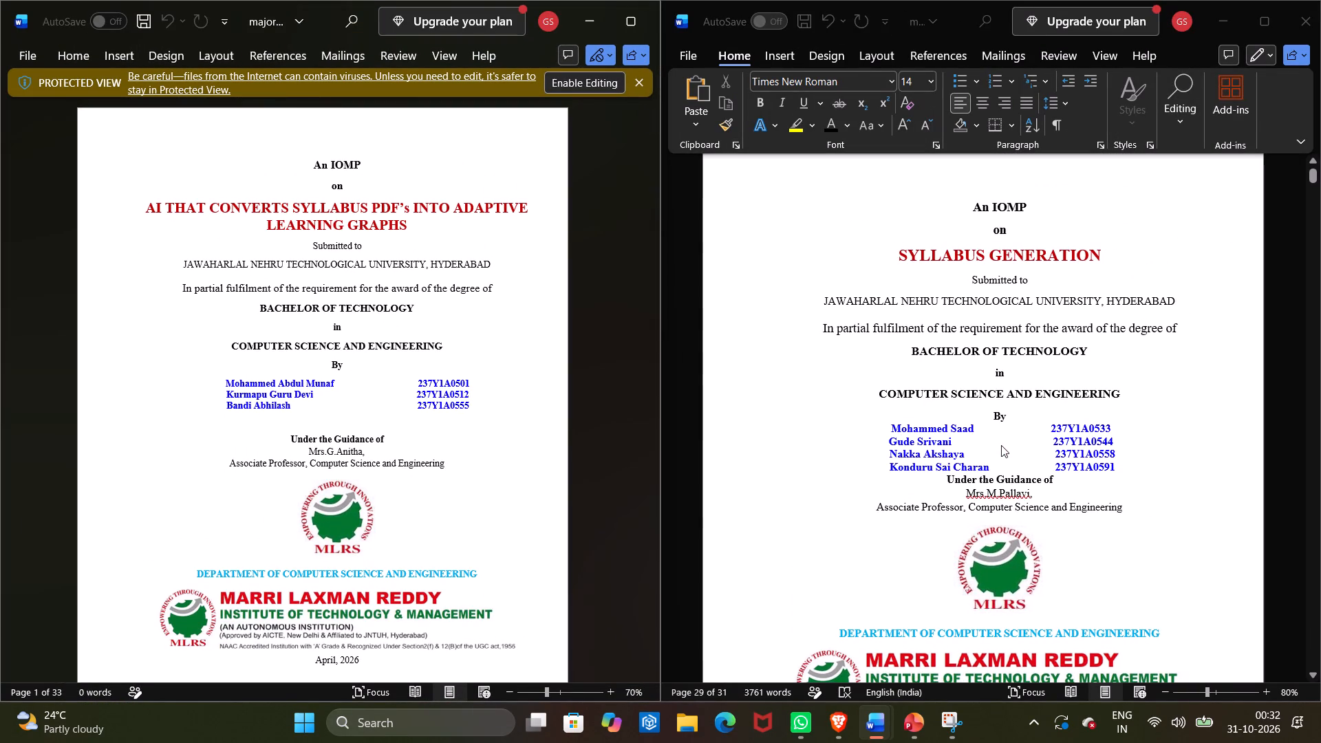
{"action": "scroll", "coordinate": [1018, 278], "scroll_direction": "down", "scroll_amount": 1, "text": "ctrl"}
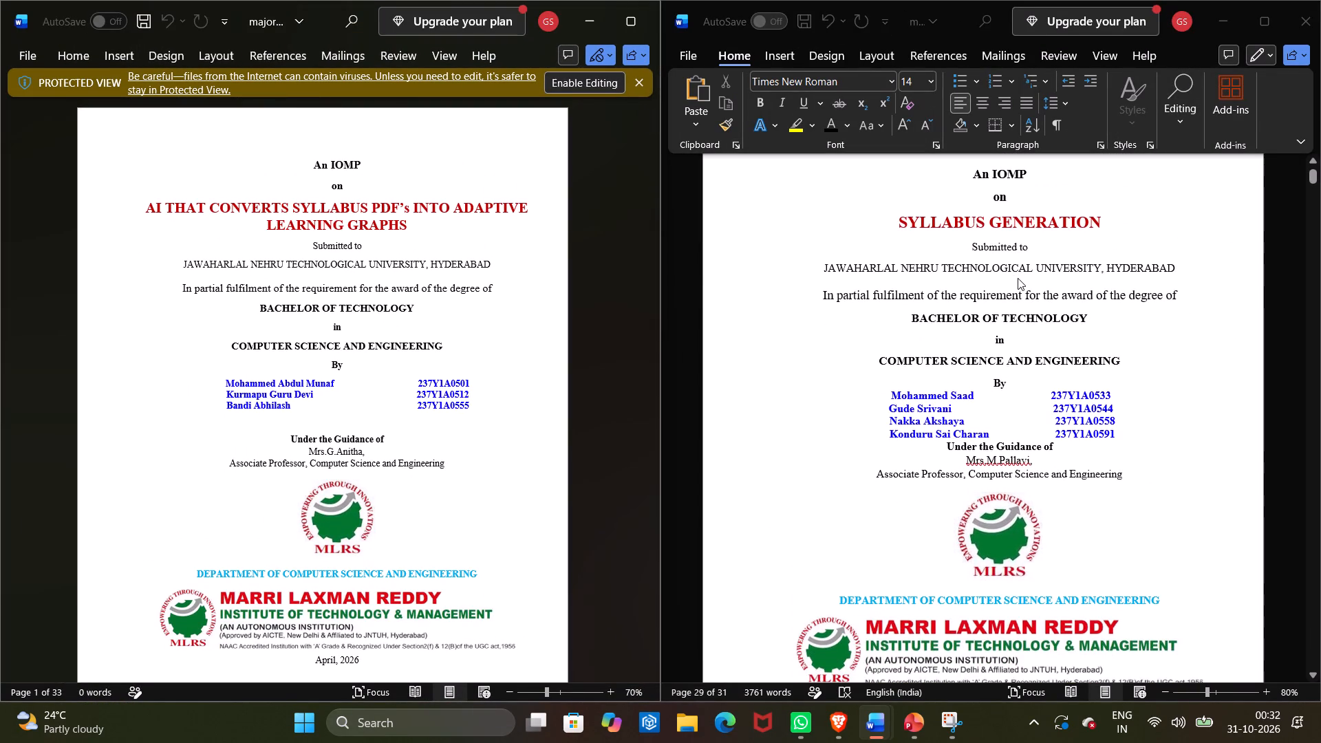
{"action": "scroll", "coordinate": [1018, 278], "scroll_direction": "down", "scroll_amount": 1}
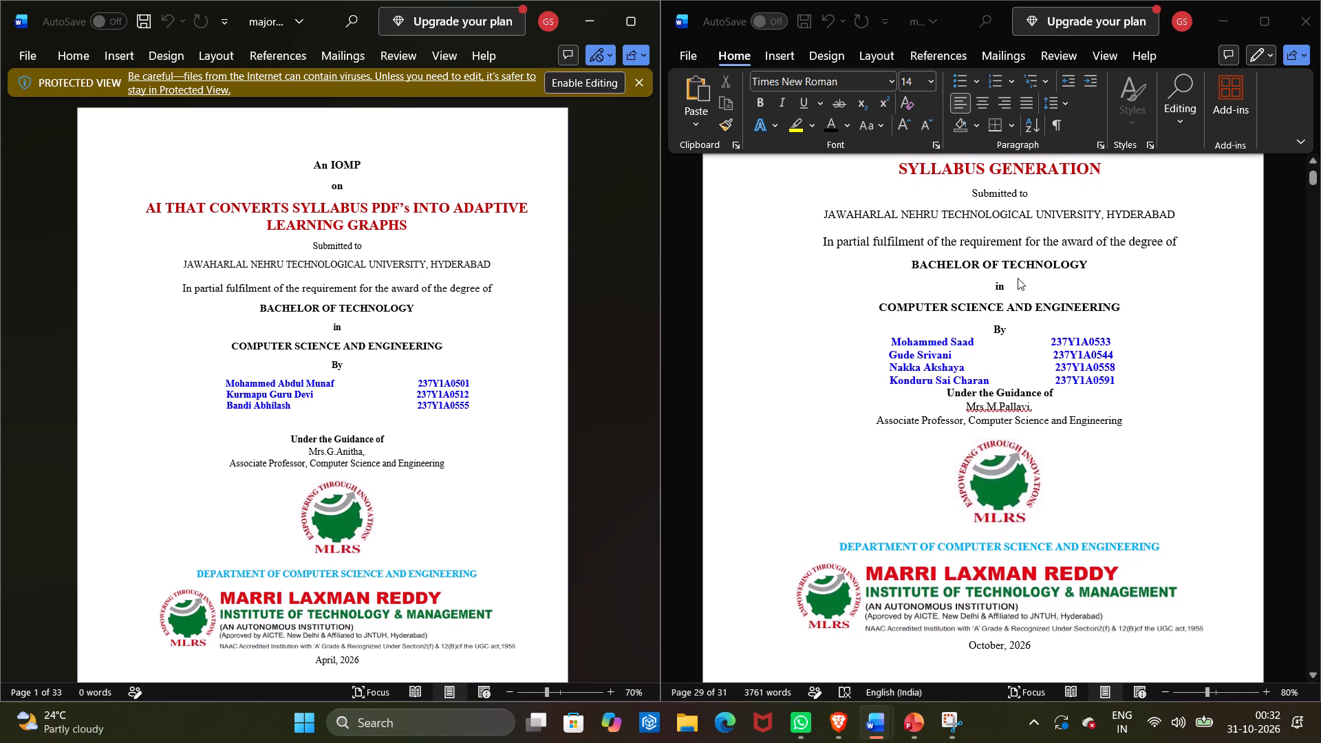
{"action": "left_click", "coordinate": [1115, 374]}
{"action": "left_click", "coordinate": [1116, 385]}
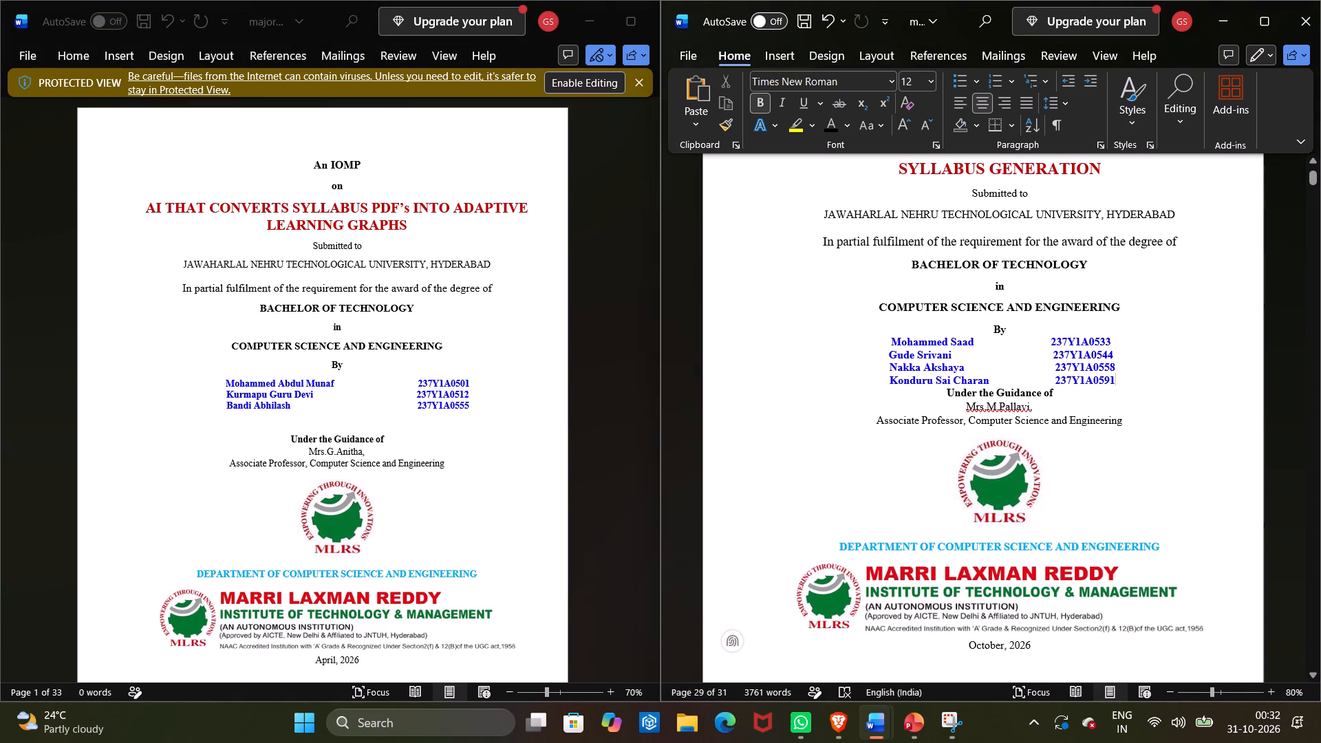
{"action": "key", "text": "Return"}
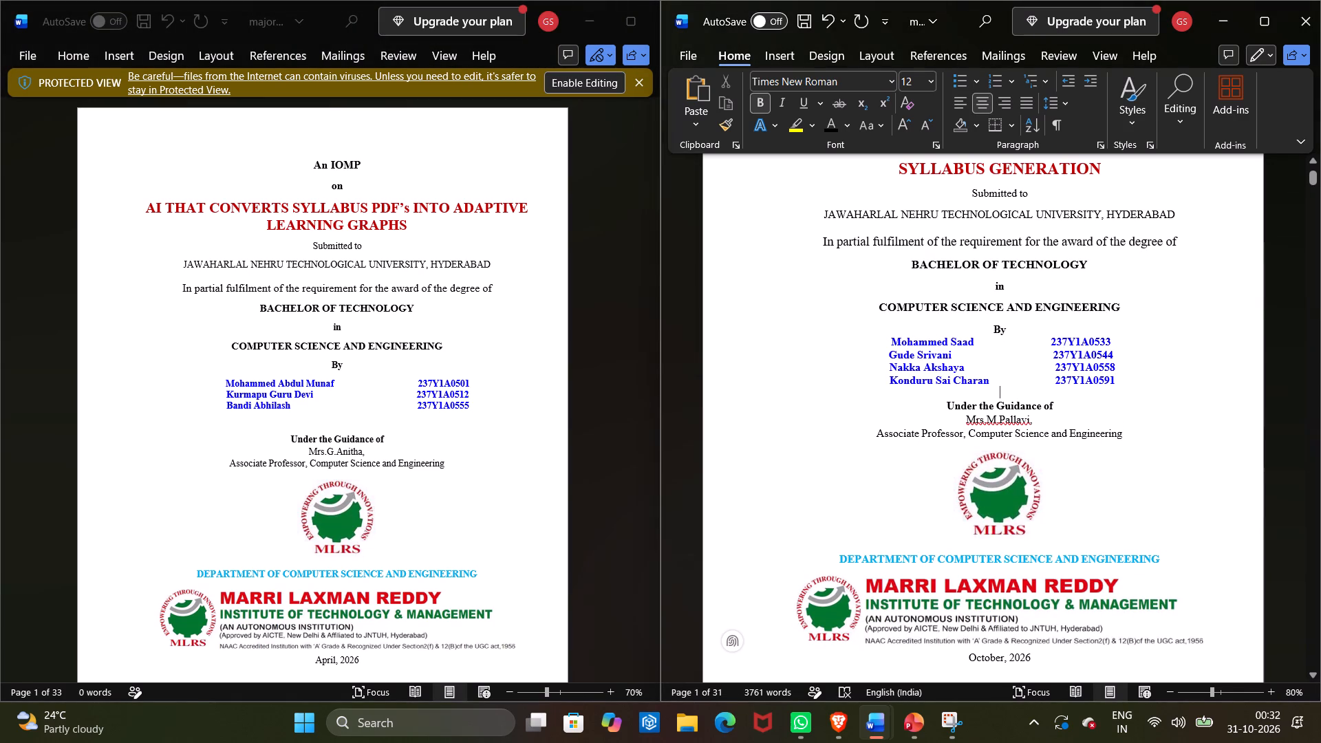
{"action": "scroll", "coordinate": [1012, 391], "scroll_direction": "down", "scroll_amount": 3}
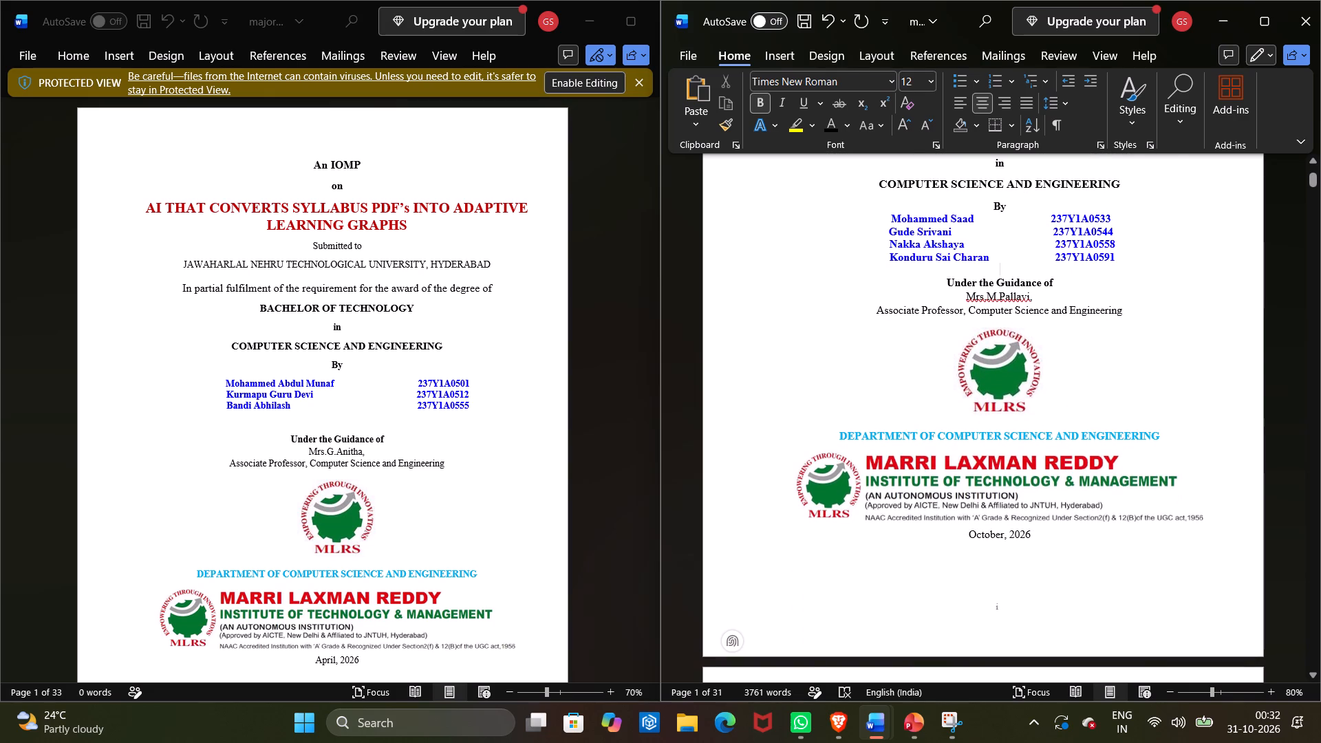
{"action": "key", "text": "Return"}
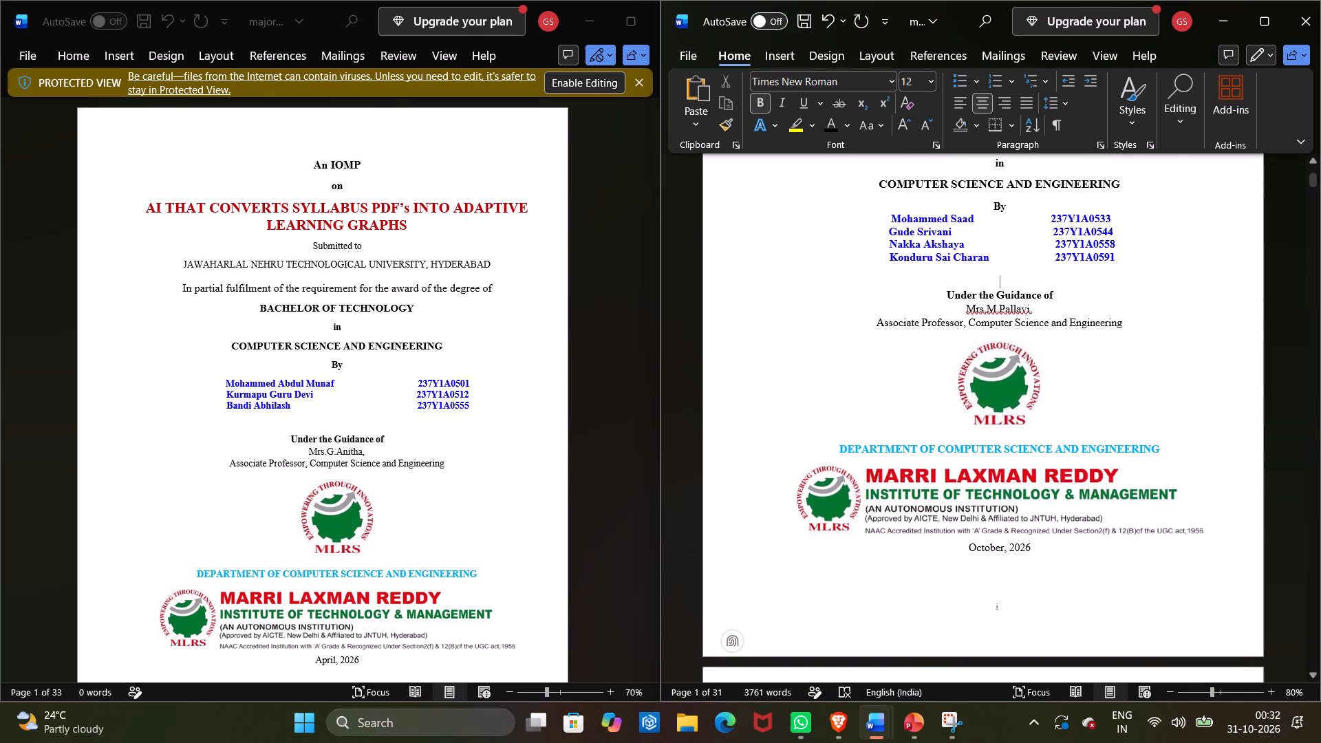
Change the date at the top of the project report's Certificate page to 31-oct-2026.
{"action": "scroll", "coordinate": [978, 385], "scroll_direction": "down", "scroll_amount": 3}
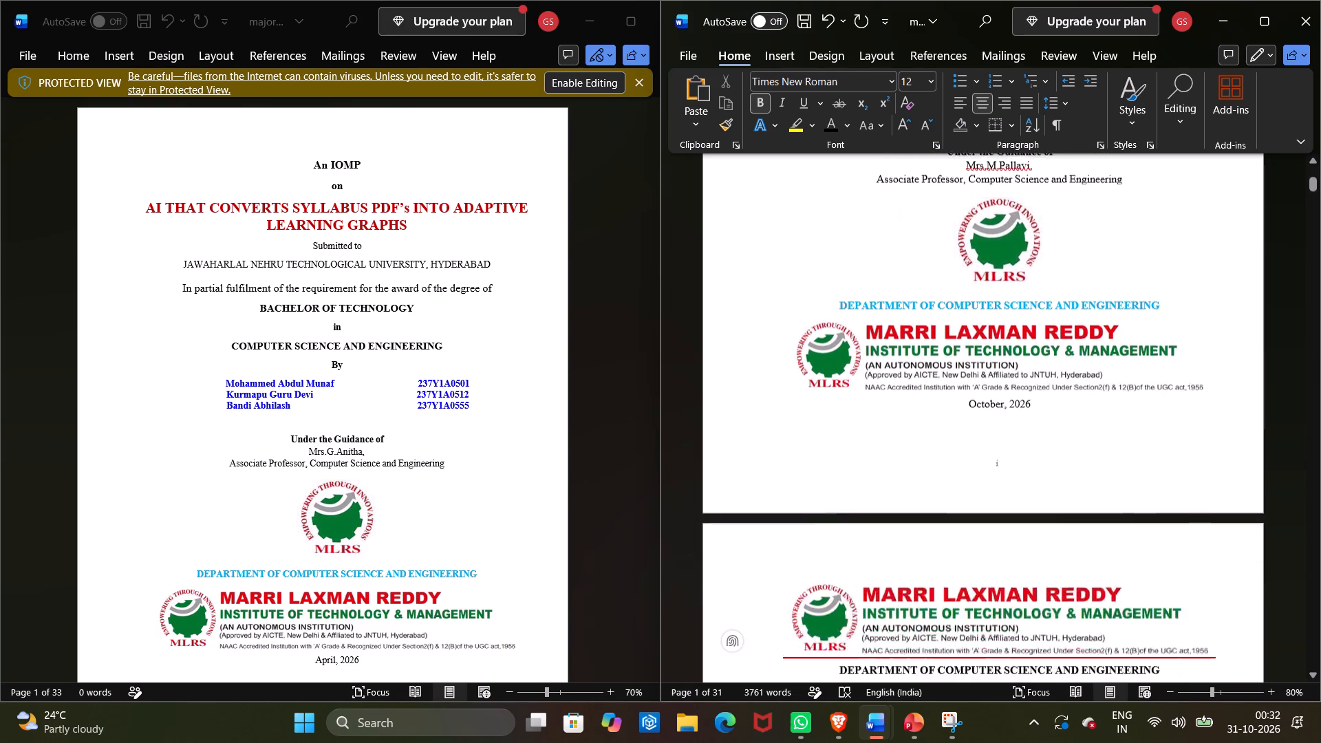
{"action": "scroll", "coordinate": [978, 385], "scroll_direction": "down", "scroll_amount": 4}
{"action": "scroll", "coordinate": [978, 385], "scroll_direction": "up", "scroll_amount": 1}
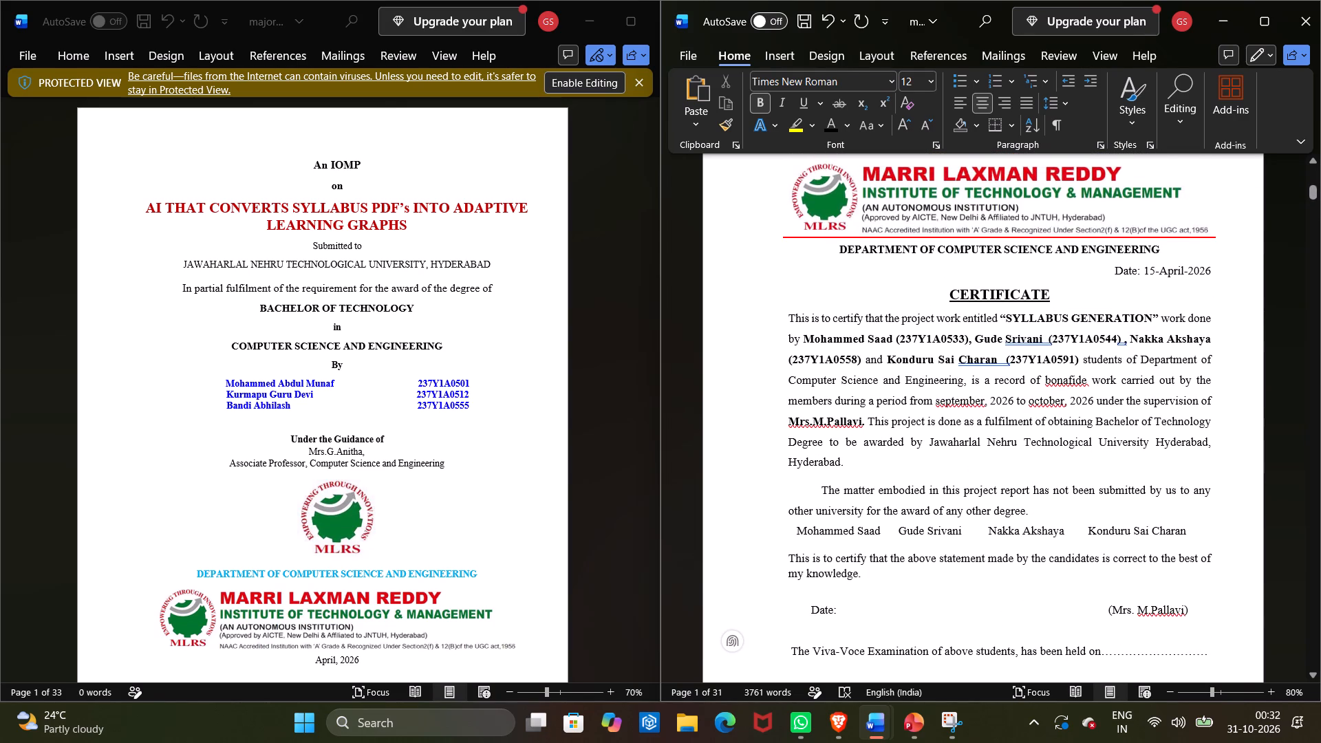
{"action": "scroll", "coordinate": [491, 408], "scroll_direction": "down", "scroll_amount": 5}
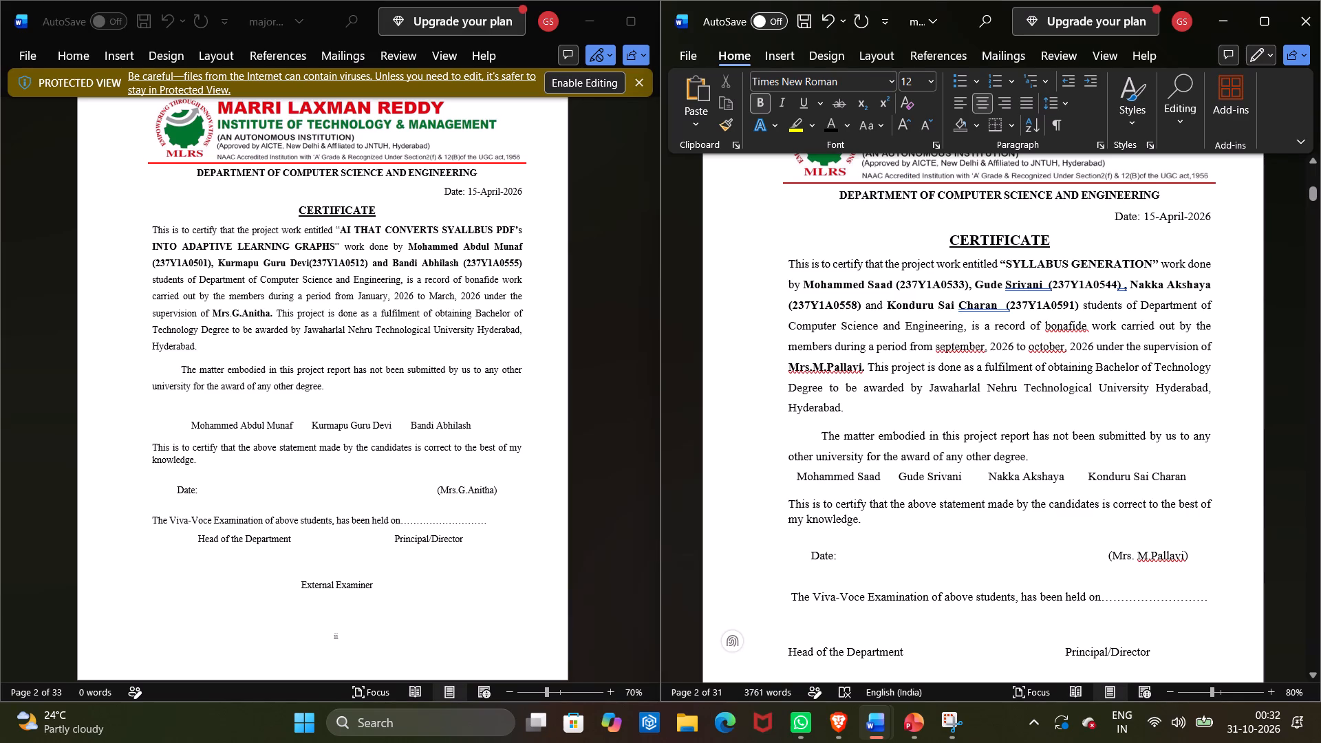
{"action": "left_click_drag", "start_coordinate": [1183, 215], "coordinate": [1144, 219]}
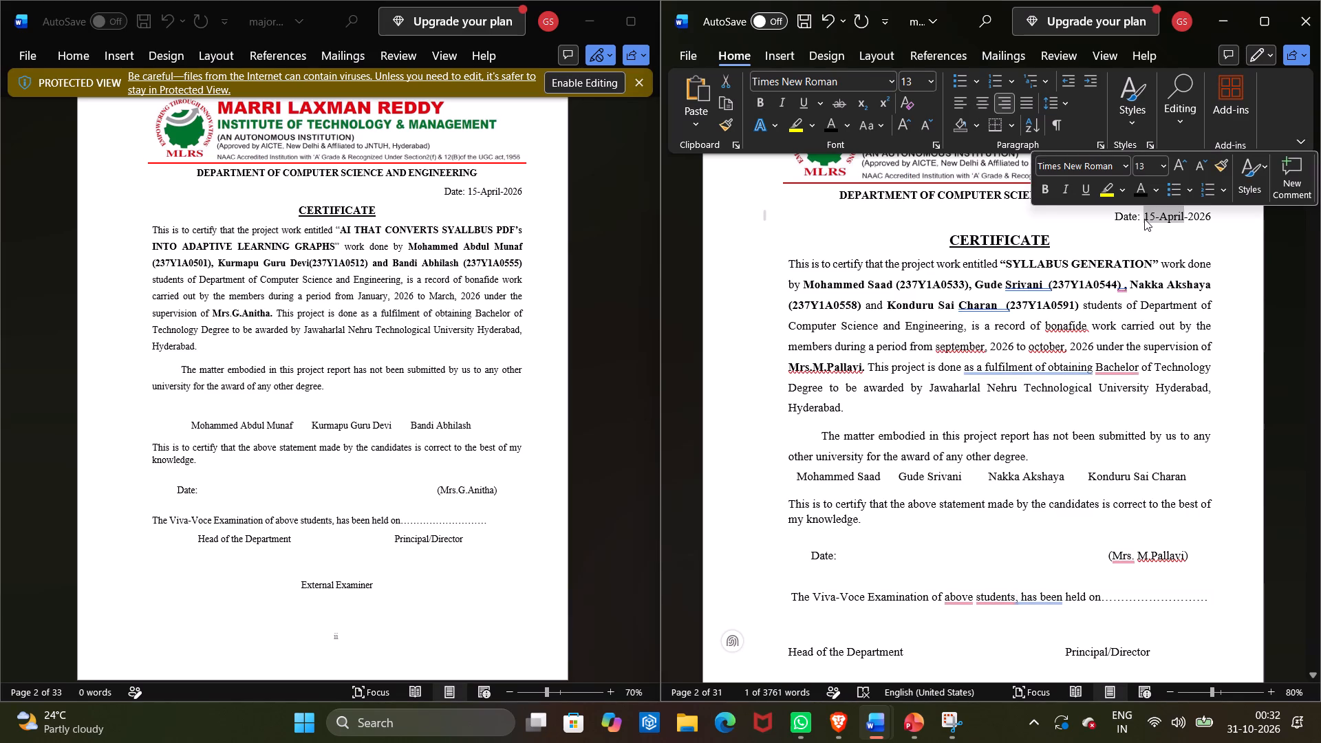
{"action": "key", "text": "3"}
{"action": "key", "text": "1"}
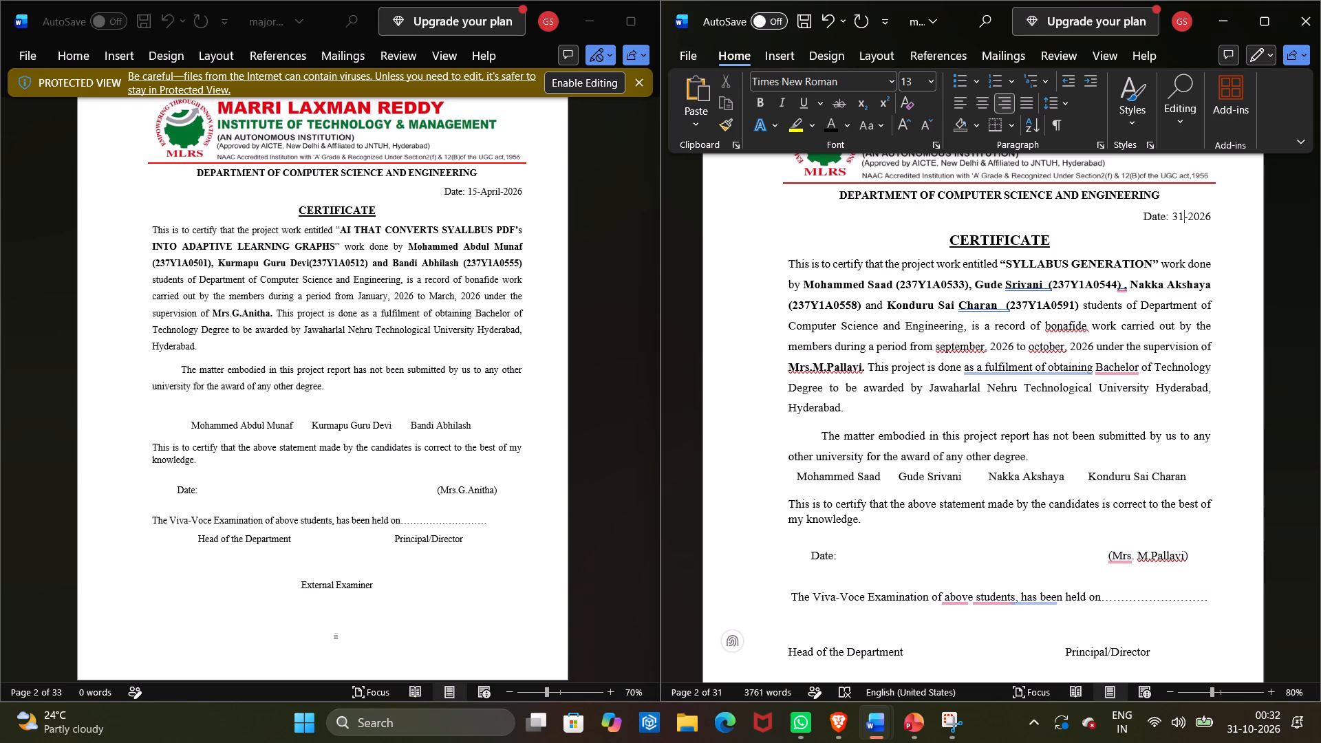
{"action": "key", "text": "minus"}
{"action": "type", "text": "oct"}
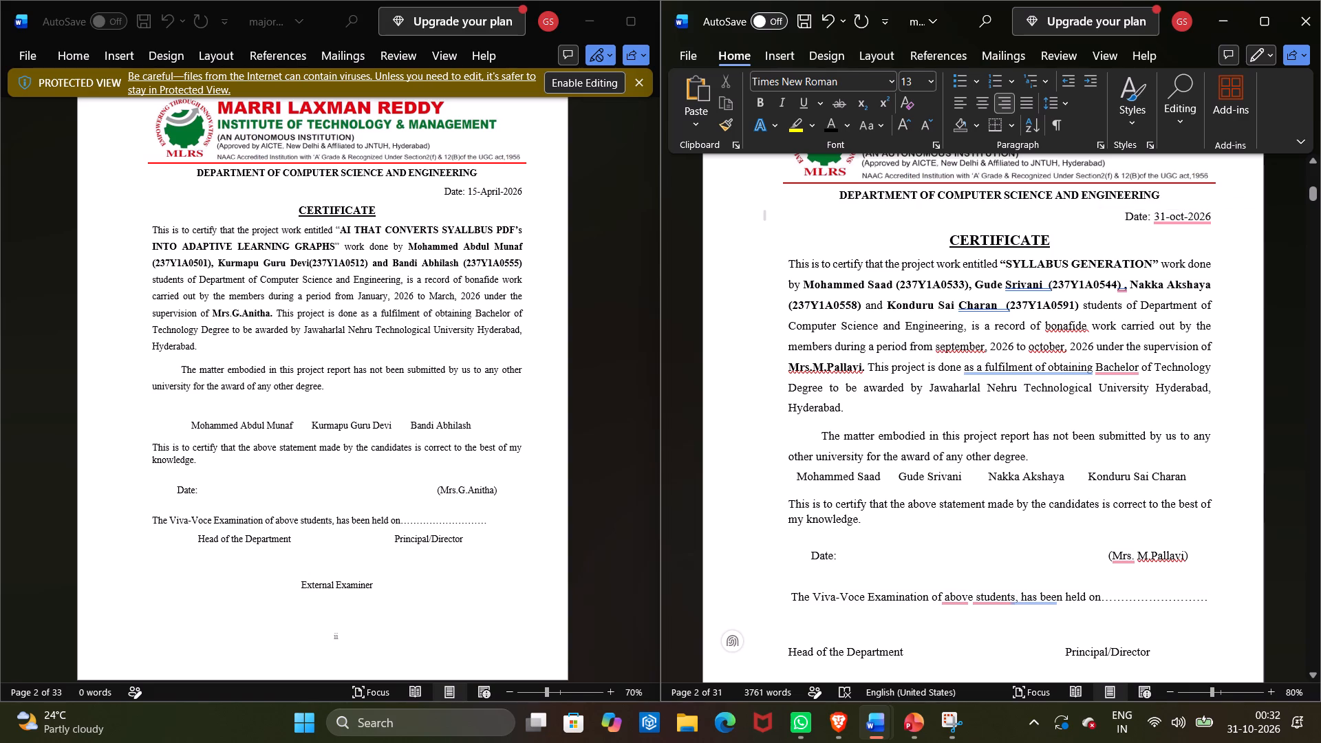
{"action": "left_click", "coordinate": [1168, 326]}
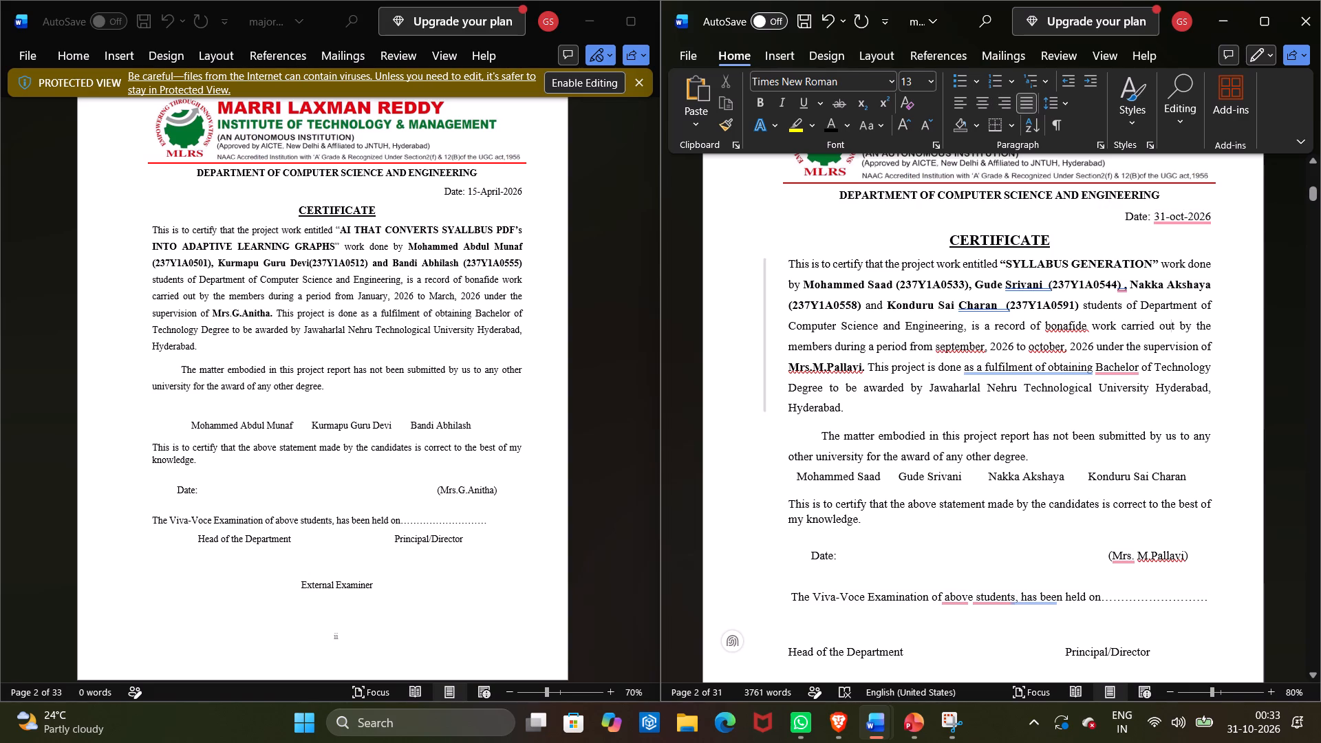
Review the project report's Certificate, title and acknowledgement pages for layout and content.
{"action": "scroll", "coordinate": [1095, 393], "scroll_direction": "down", "scroll_amount": 1}
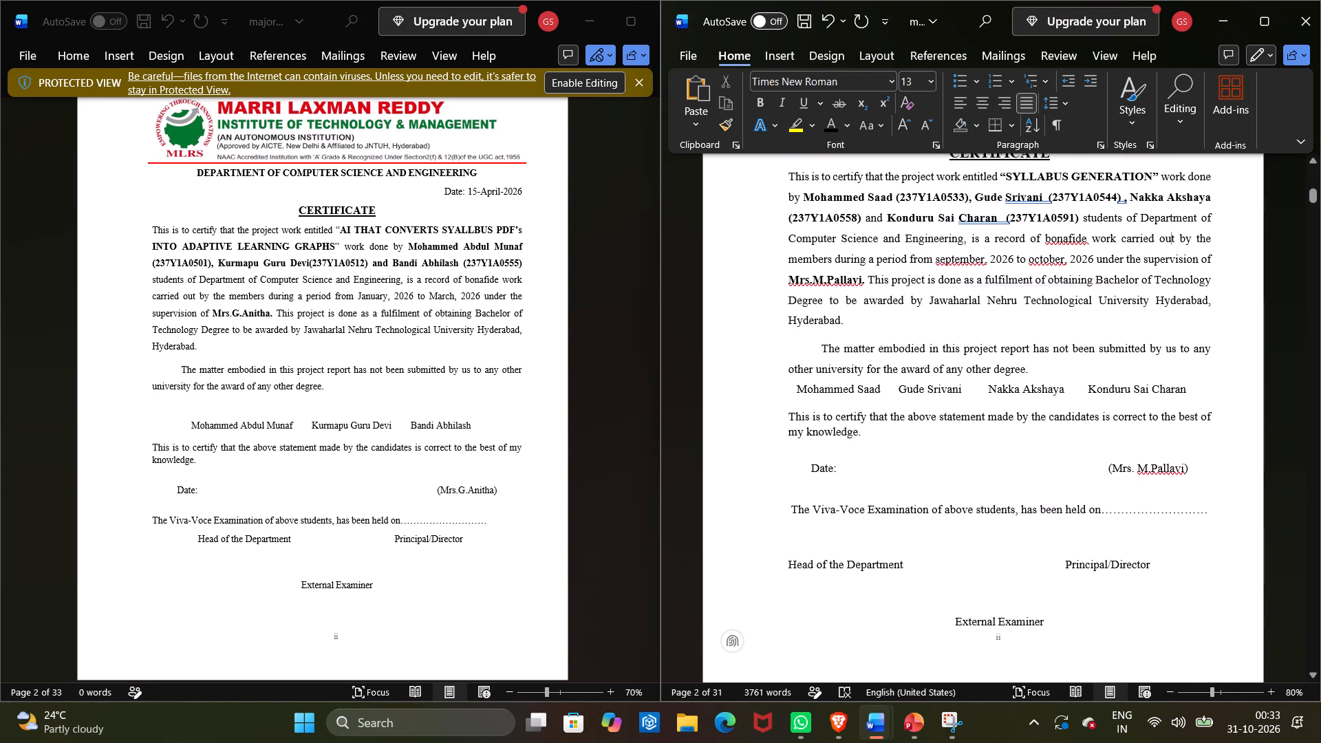
{"action": "scroll", "coordinate": [1095, 393], "scroll_direction": "down", "scroll_amount": 1}
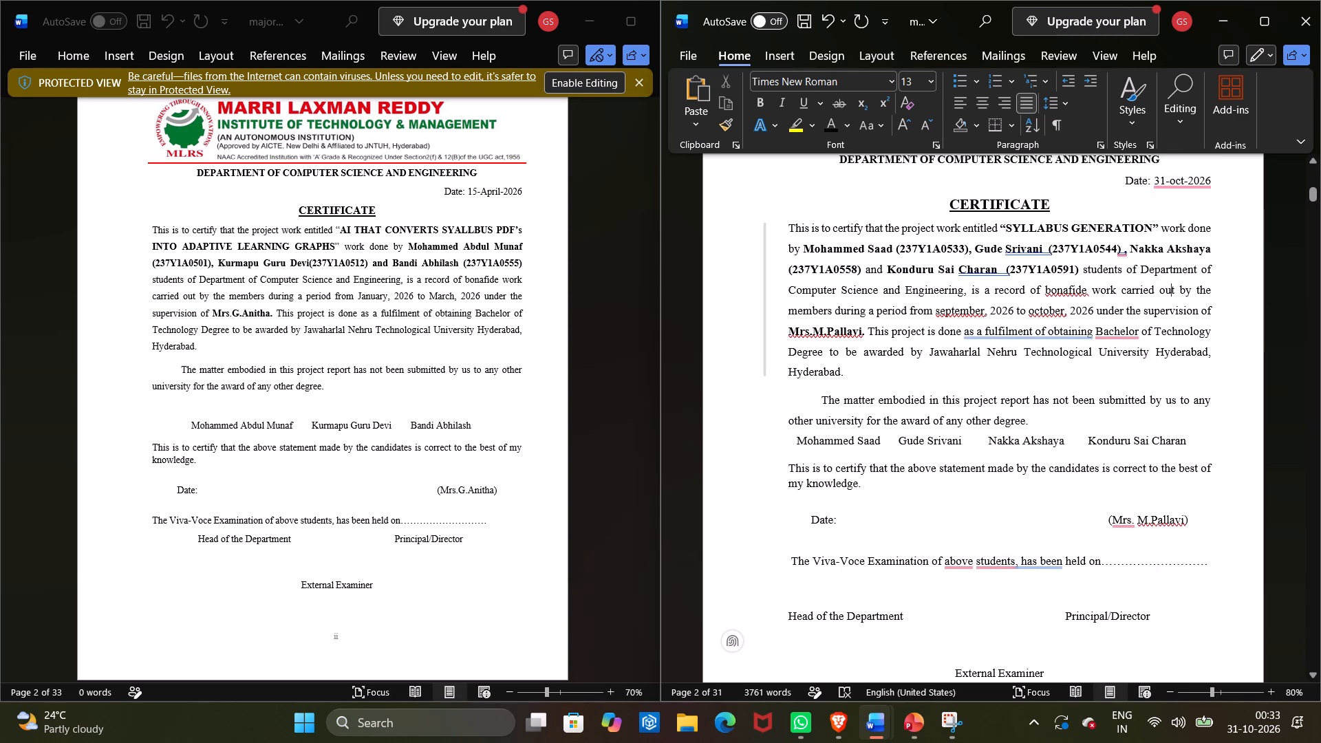
{"action": "scroll", "coordinate": [1003, 321], "scroll_direction": "up", "scroll_amount": 6}
{"action": "scroll", "coordinate": [1003, 321], "scroll_direction": "down", "scroll_amount": 1}
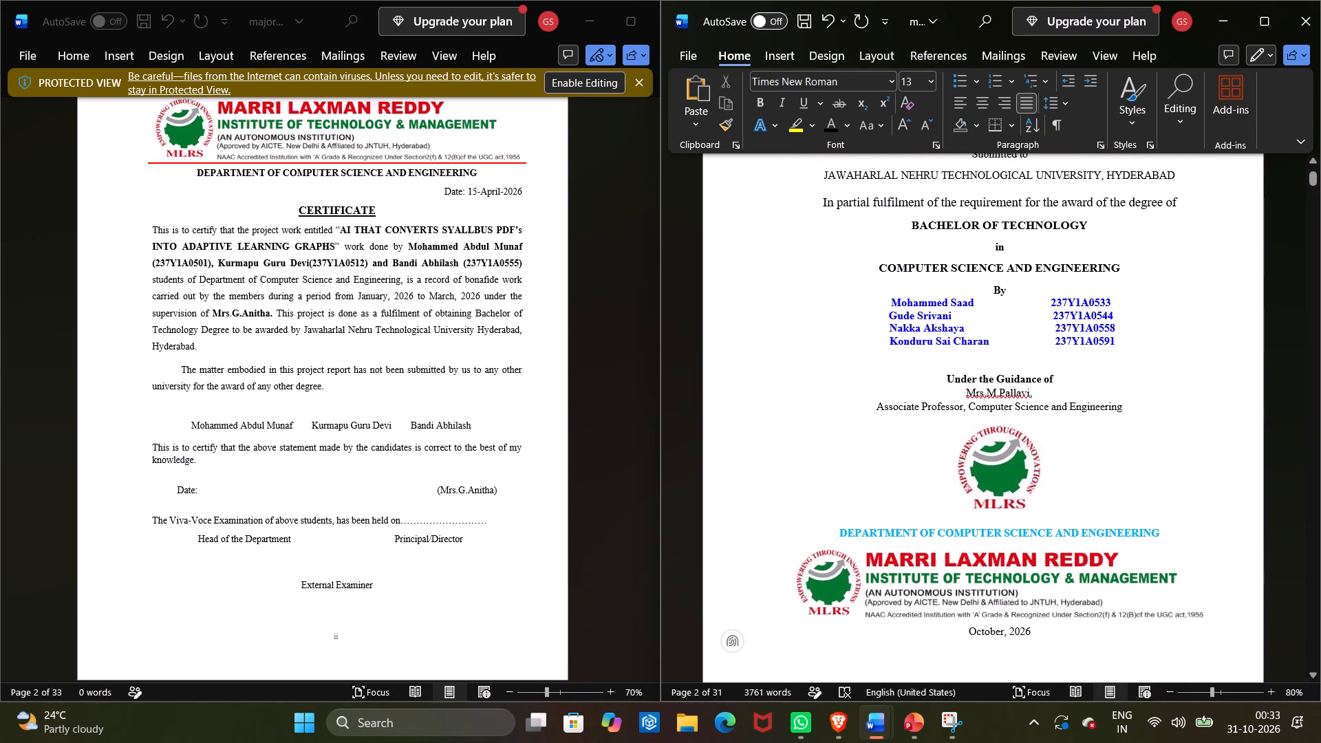
{"action": "scroll", "coordinate": [1003, 321], "scroll_direction": "down", "scroll_amount": 8}
{"action": "scroll", "coordinate": [1003, 321], "scroll_direction": "up", "scroll_amount": 2}
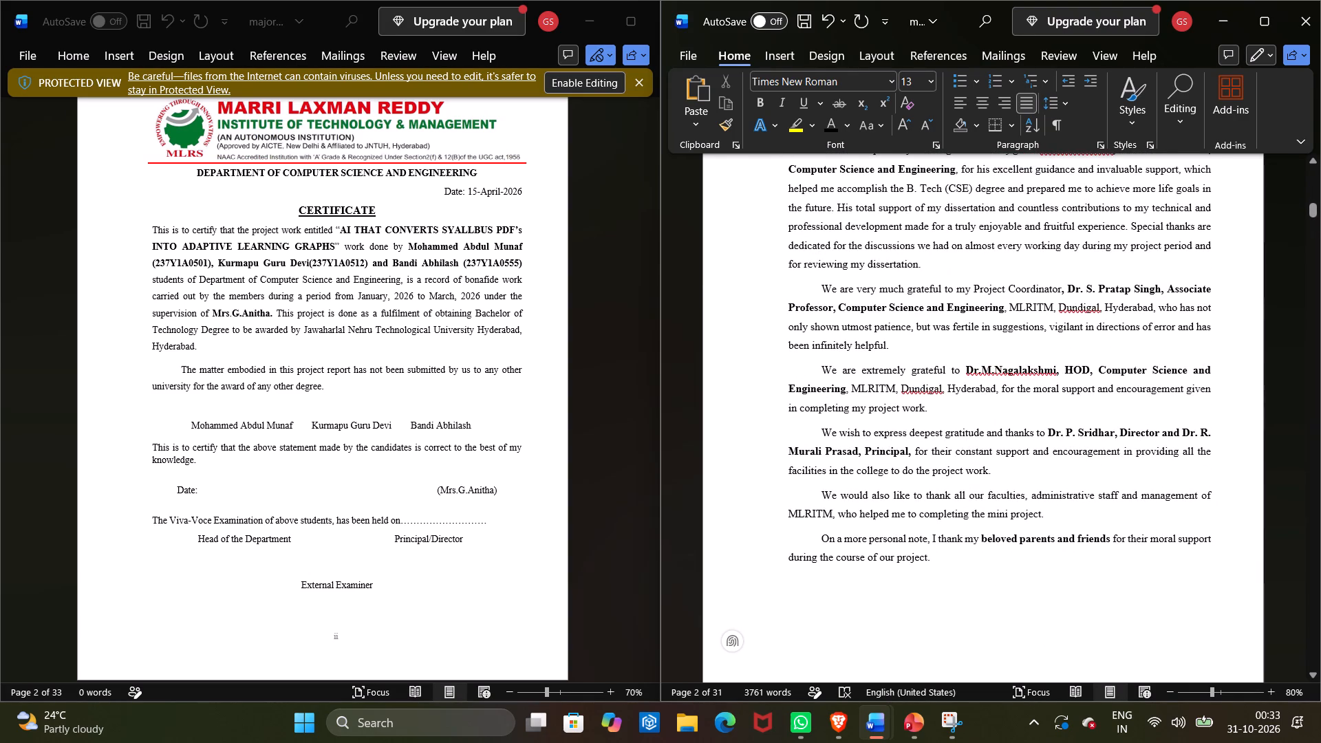
{"action": "scroll", "coordinate": [1003, 321], "scroll_direction": "up", "scroll_amount": 3}
{"action": "scroll", "coordinate": [1003, 321], "scroll_direction": "down", "scroll_amount": 4}
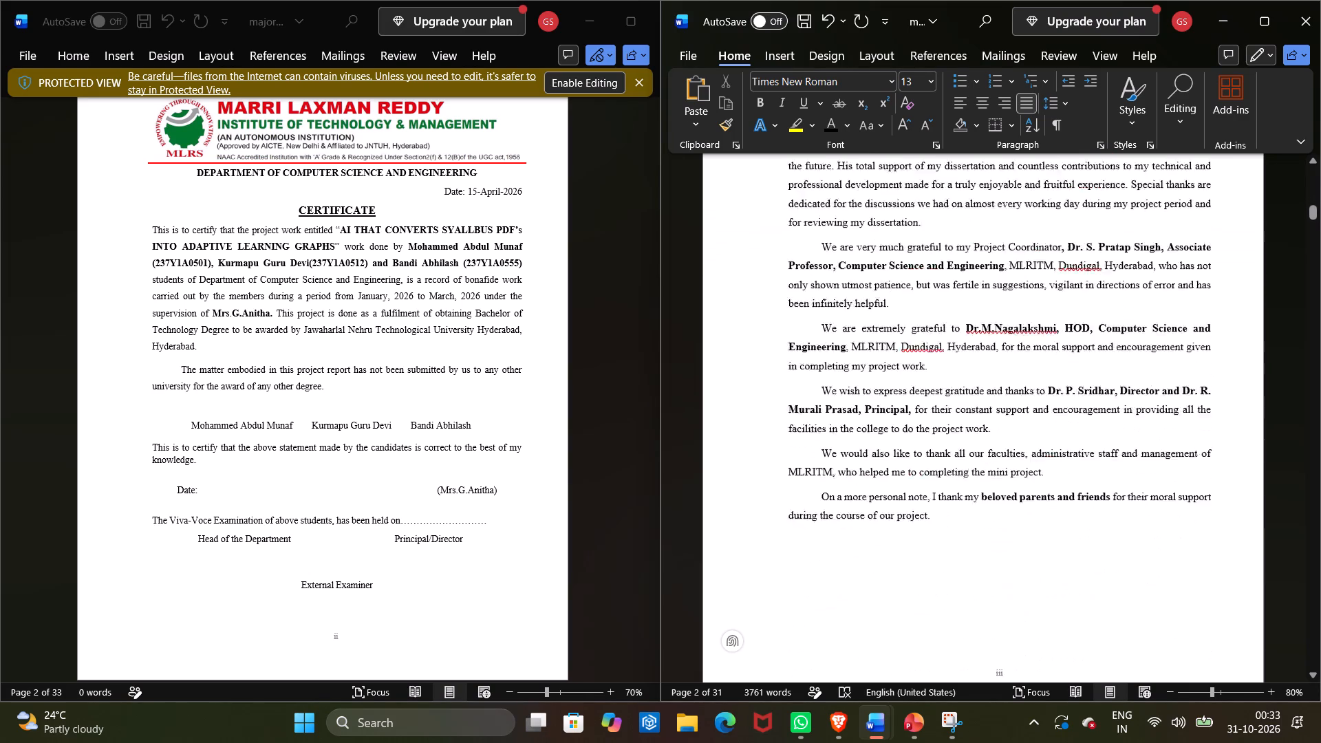
Review the project report's front matter from the table of contents through the list of abbreviations to the Abstract page.
{"action": "scroll", "coordinate": [1003, 321], "scroll_direction": "down", "scroll_amount": 7}
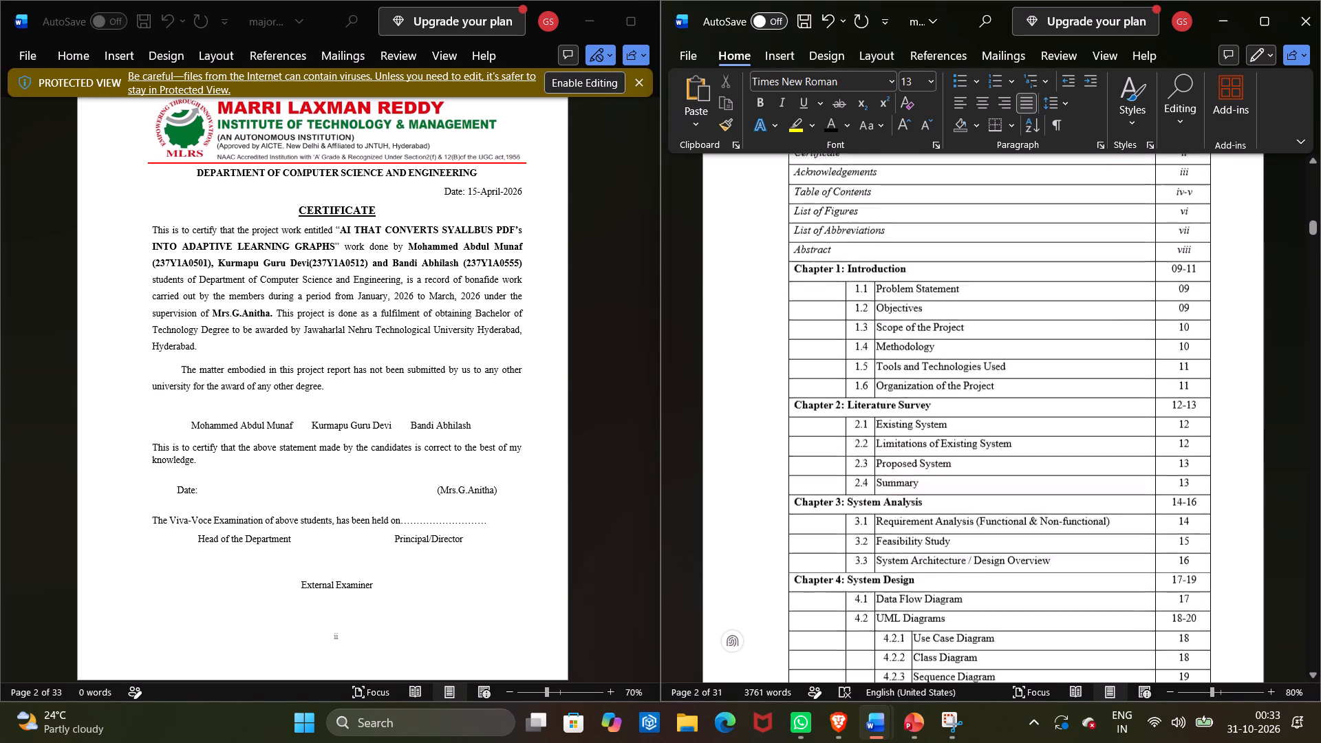
{"action": "scroll", "coordinate": [1003, 321], "scroll_direction": "down", "scroll_amount": 8}
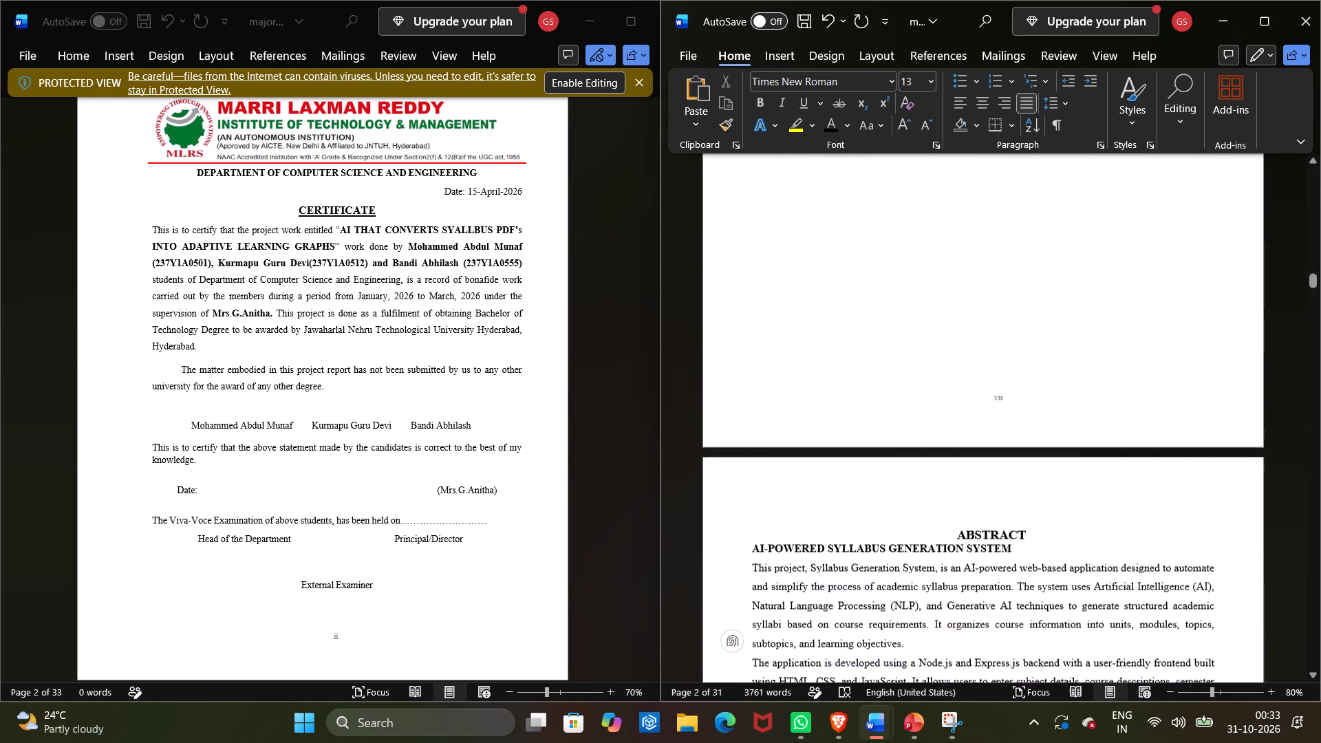
{"action": "scroll", "coordinate": [1003, 321], "scroll_direction": "down", "scroll_amount": 1}
{"action": "scroll", "coordinate": [915, 332], "scroll_direction": "up", "scroll_amount": 6}
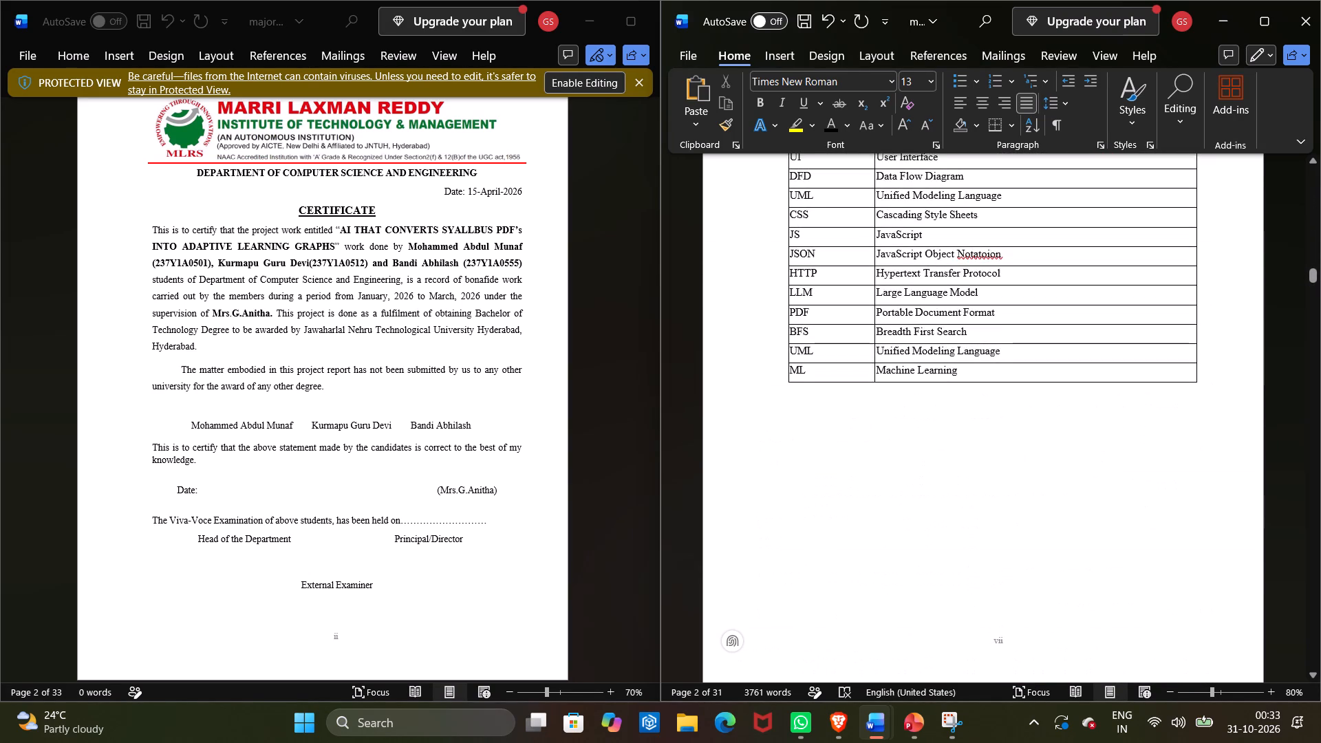
{"action": "scroll", "coordinate": [915, 332], "scroll_direction": "up", "scroll_amount": 1}
{"action": "scroll", "coordinate": [915, 332], "scroll_direction": "down", "scroll_amount": 5}
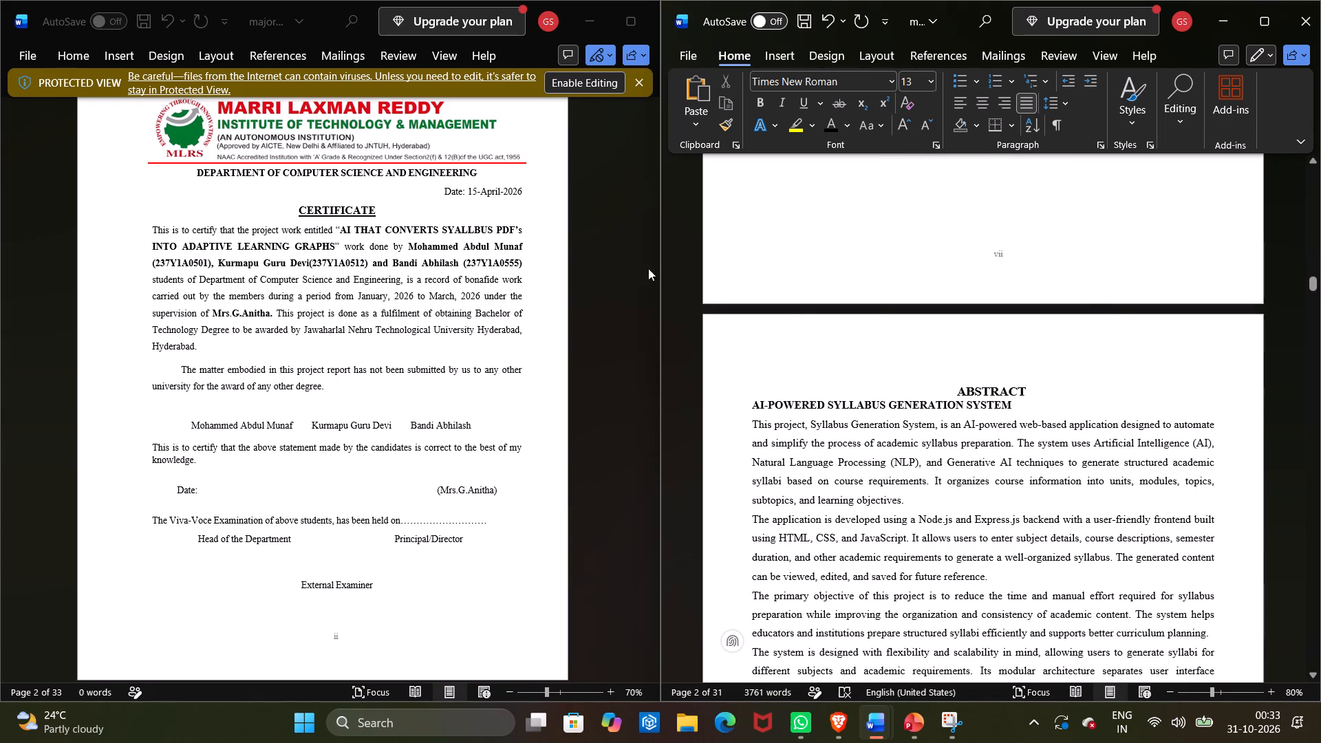
Go through the reference report's contents and lists up to its Abstract page and compare its heading layout with the project report's.
{"action": "scroll", "coordinate": [406, 491], "scroll_direction": "down", "scroll_amount": 10}
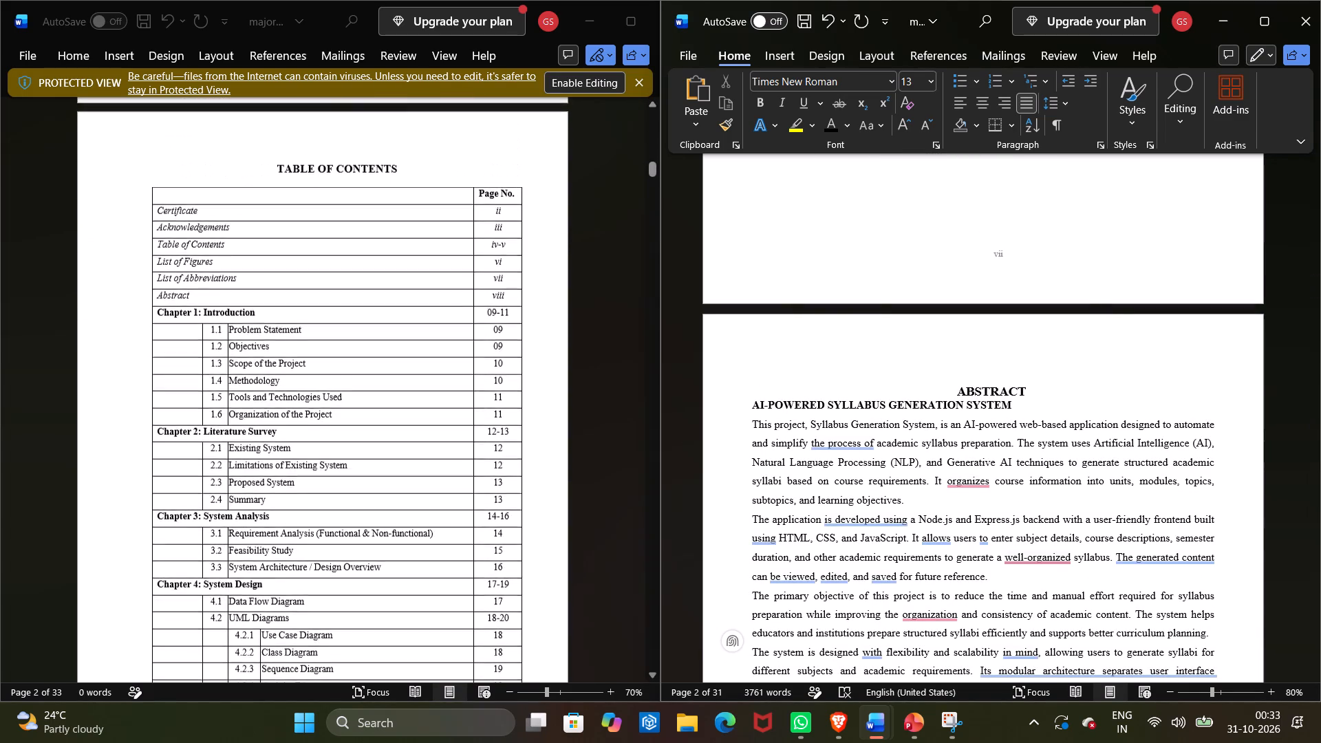
{"action": "scroll", "coordinate": [406, 491], "scroll_direction": "down", "scroll_amount": 11}
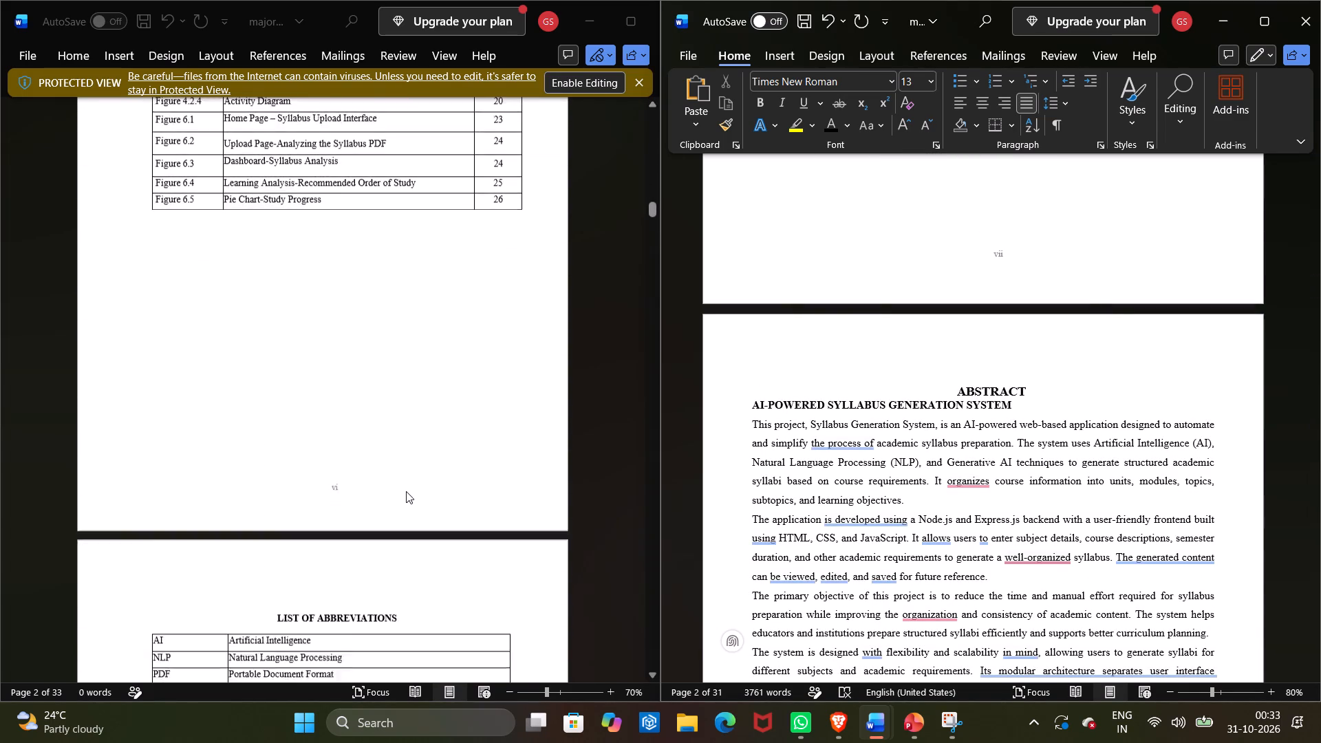
{"action": "scroll", "coordinate": [406, 491], "scroll_direction": "down", "scroll_amount": 4}
{"action": "scroll", "coordinate": [406, 491], "scroll_direction": "up", "scroll_amount": 1}
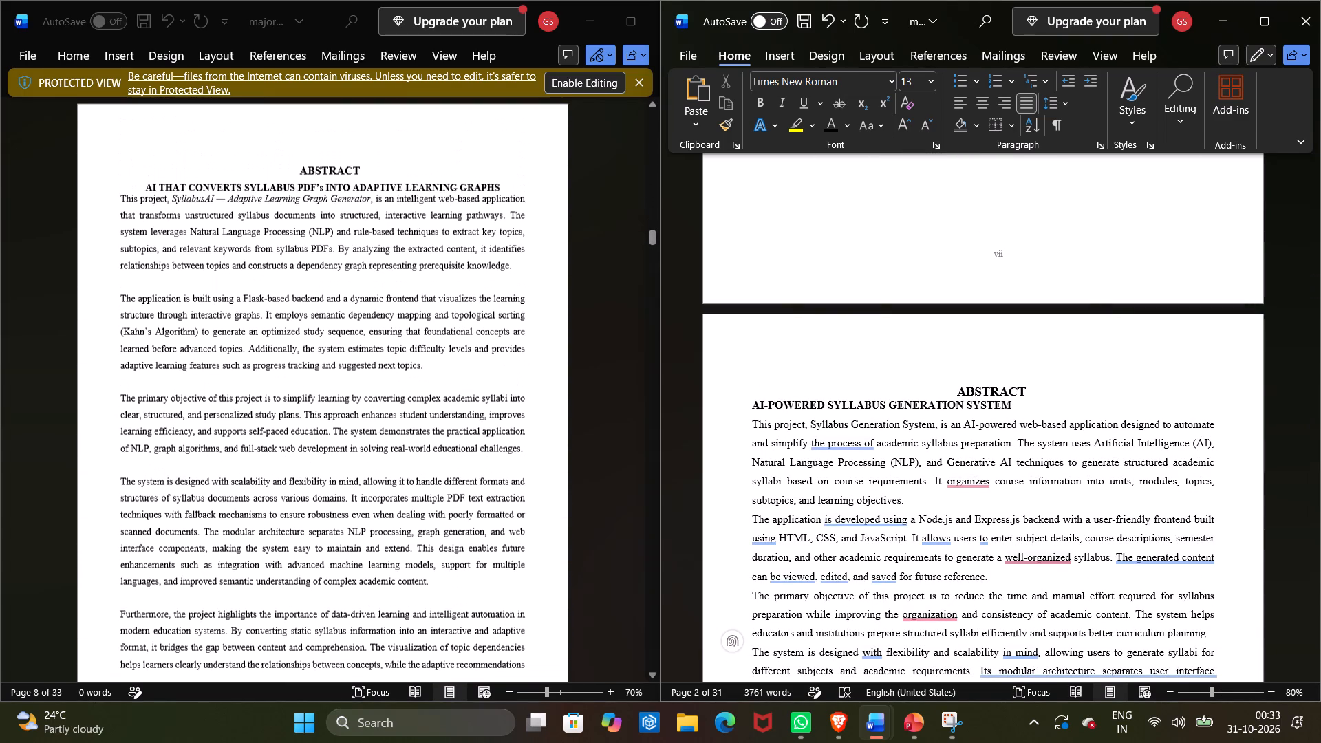
{"action": "scroll", "coordinate": [406, 491], "scroll_direction": "up", "scroll_amount": 1}
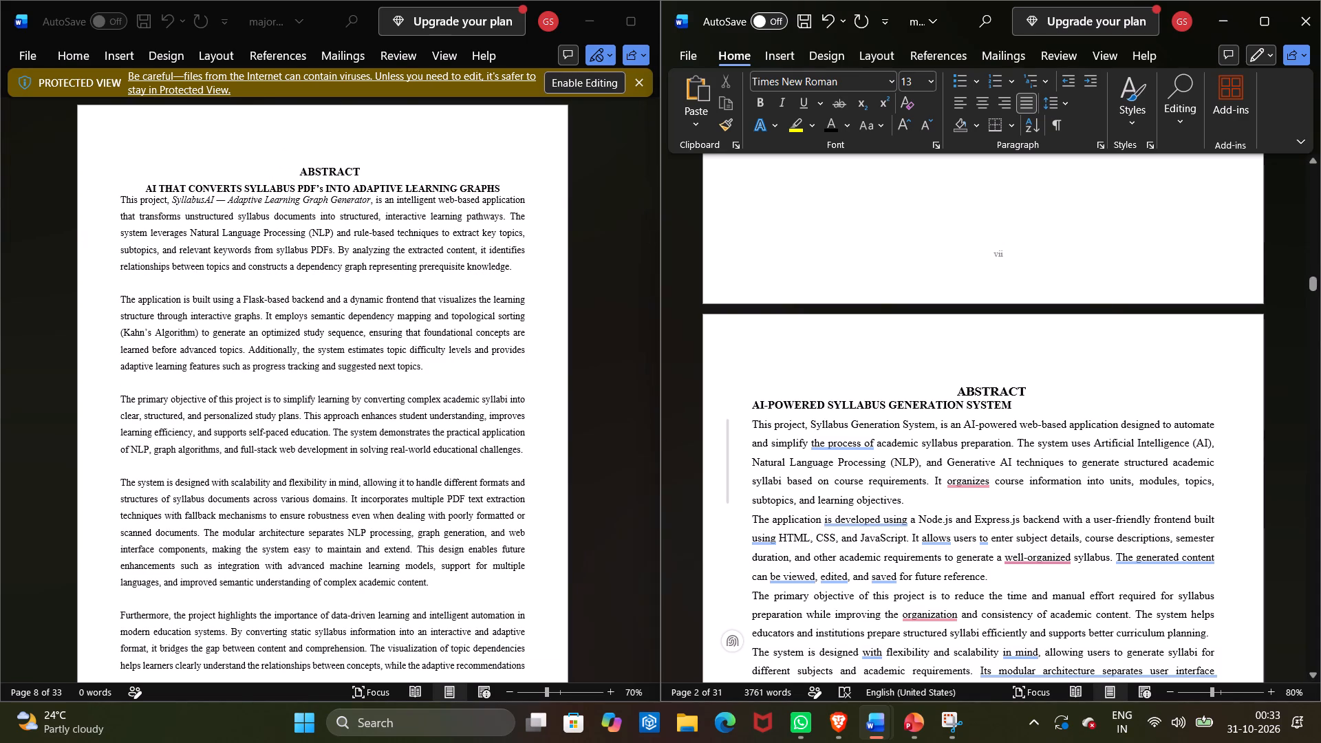
Insert a blank line between the ABSTRACT heading and "AI-POWERED SYLLABUS GENERATION SYSTEM" in the project report.
{"action": "left_click", "coordinate": [1035, 388]}
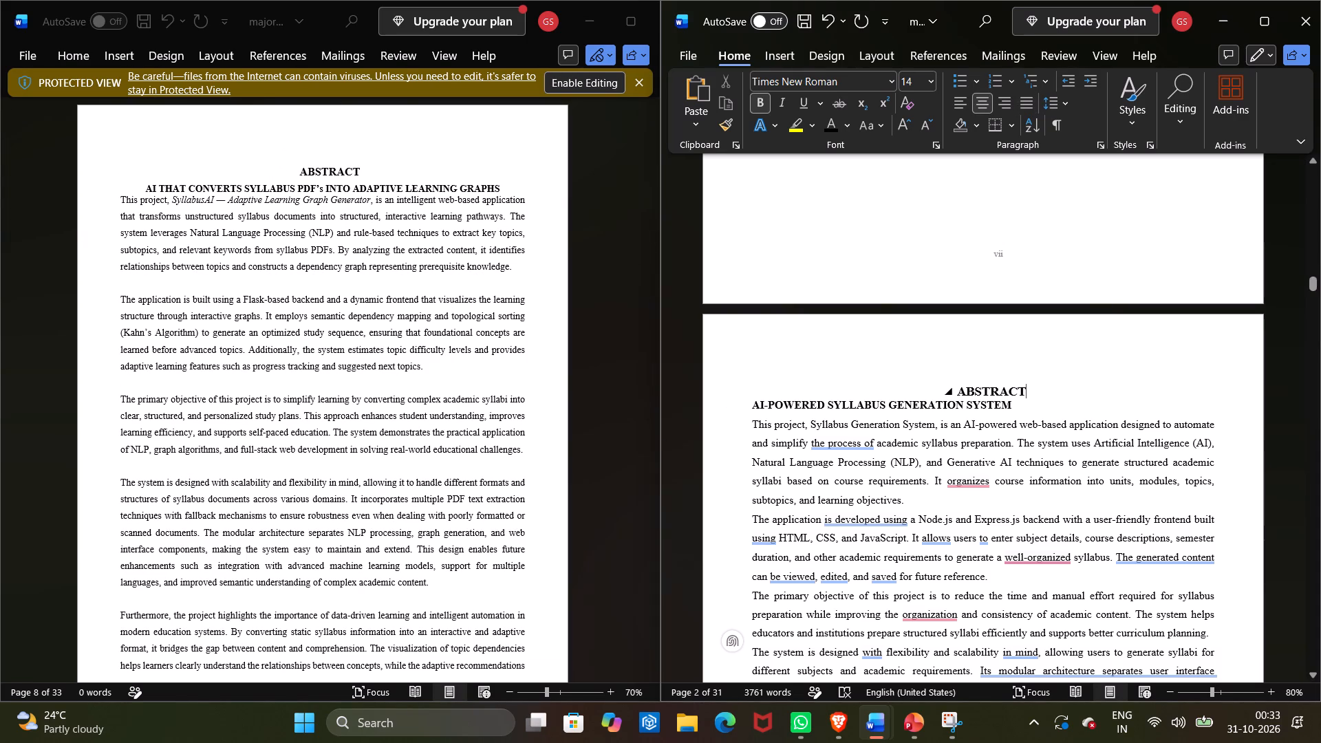
{"action": "key", "text": "Return"}
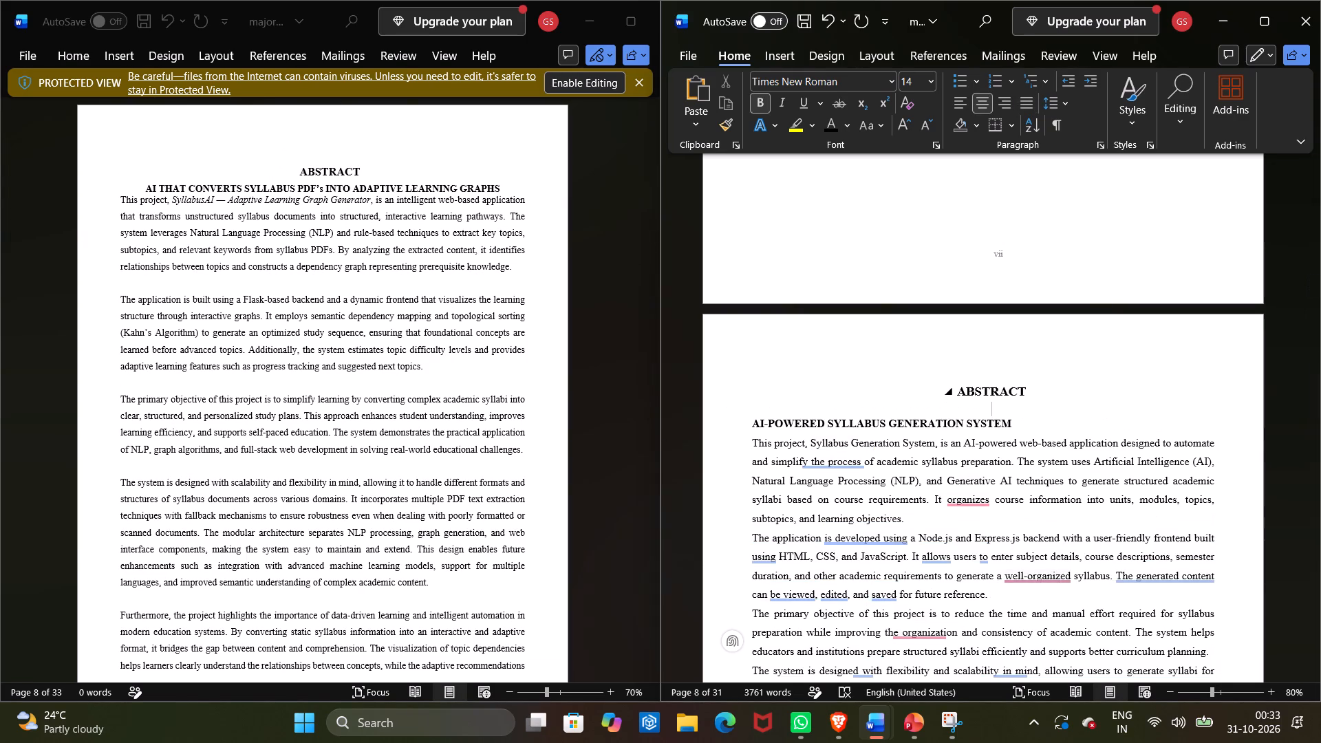
{"action": "scroll", "coordinate": [1033, 413], "scroll_direction": "down", "scroll_amount": 6}
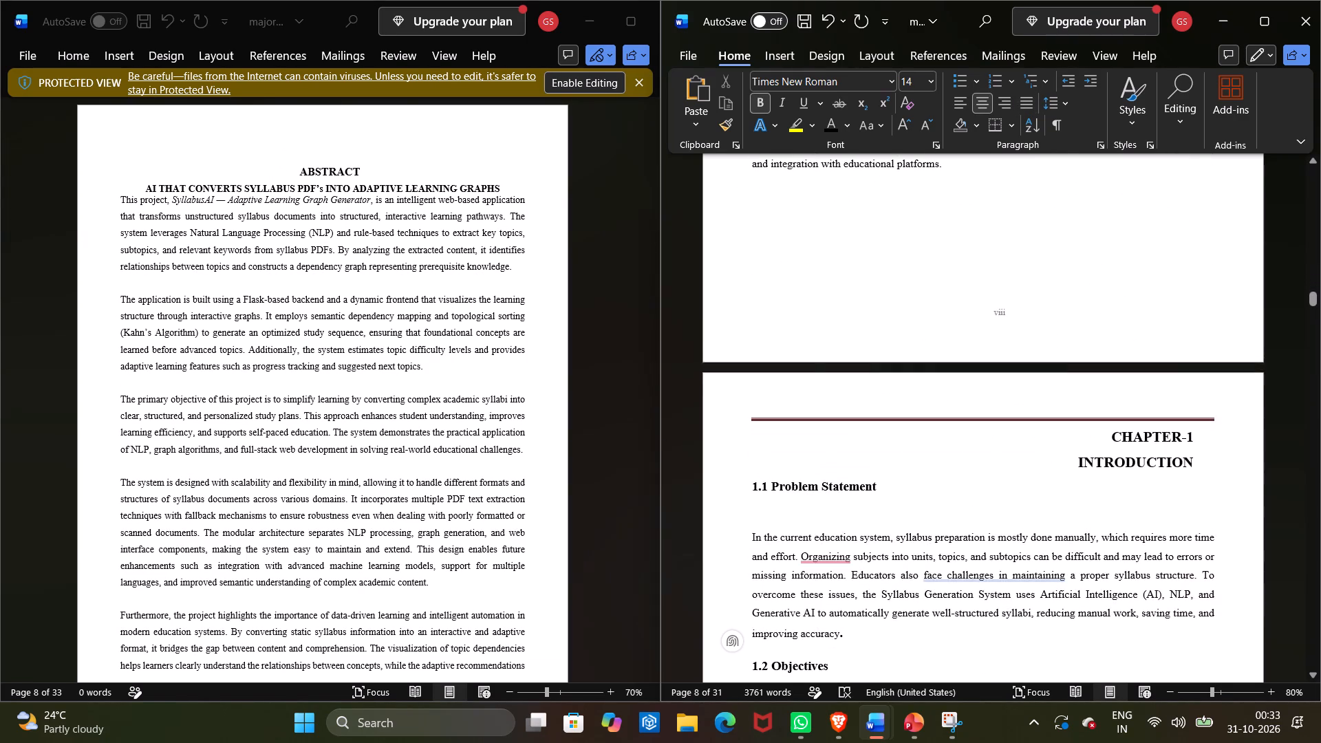
{"action": "scroll", "coordinate": [1033, 413], "scroll_direction": "up", "scroll_amount": 2}
{"action": "scroll", "coordinate": [1033, 413], "scroll_direction": "down", "scroll_amount": 2}
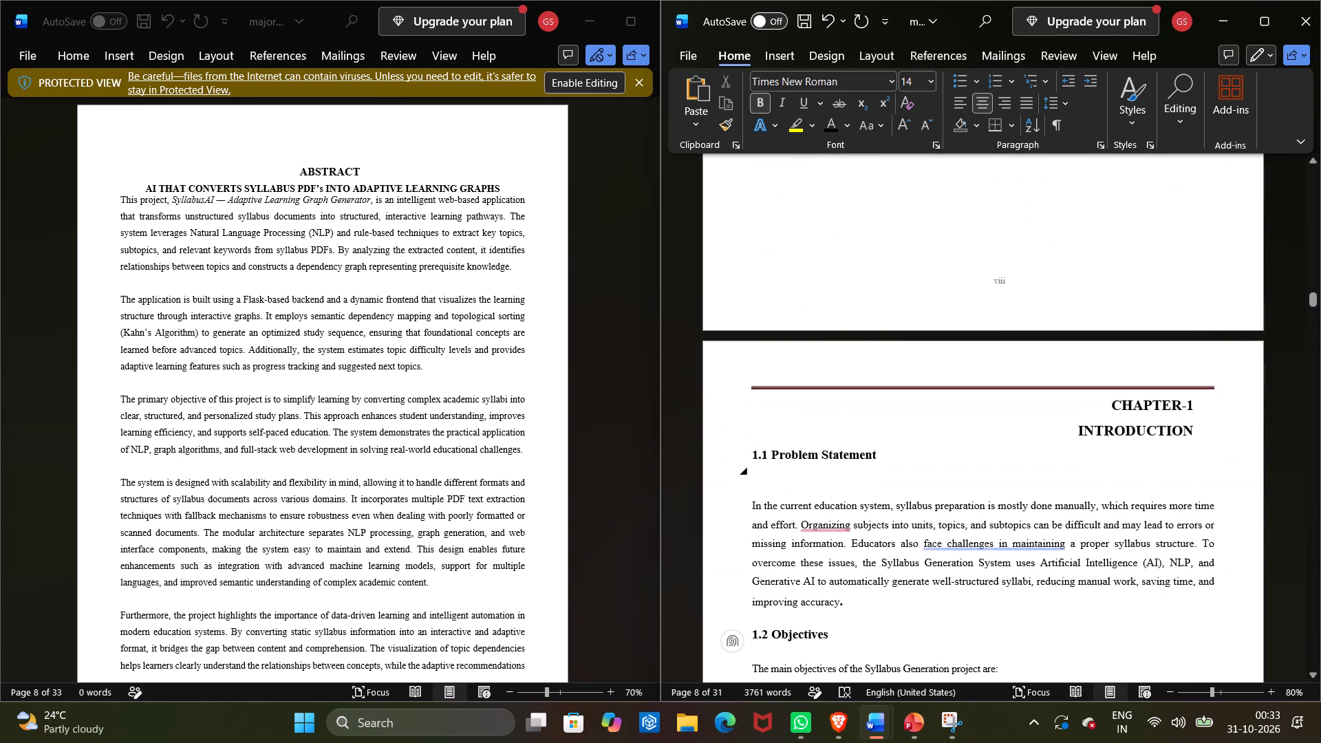
{"action": "scroll", "coordinate": [1033, 413], "scroll_direction": "up", "scroll_amount": 4}
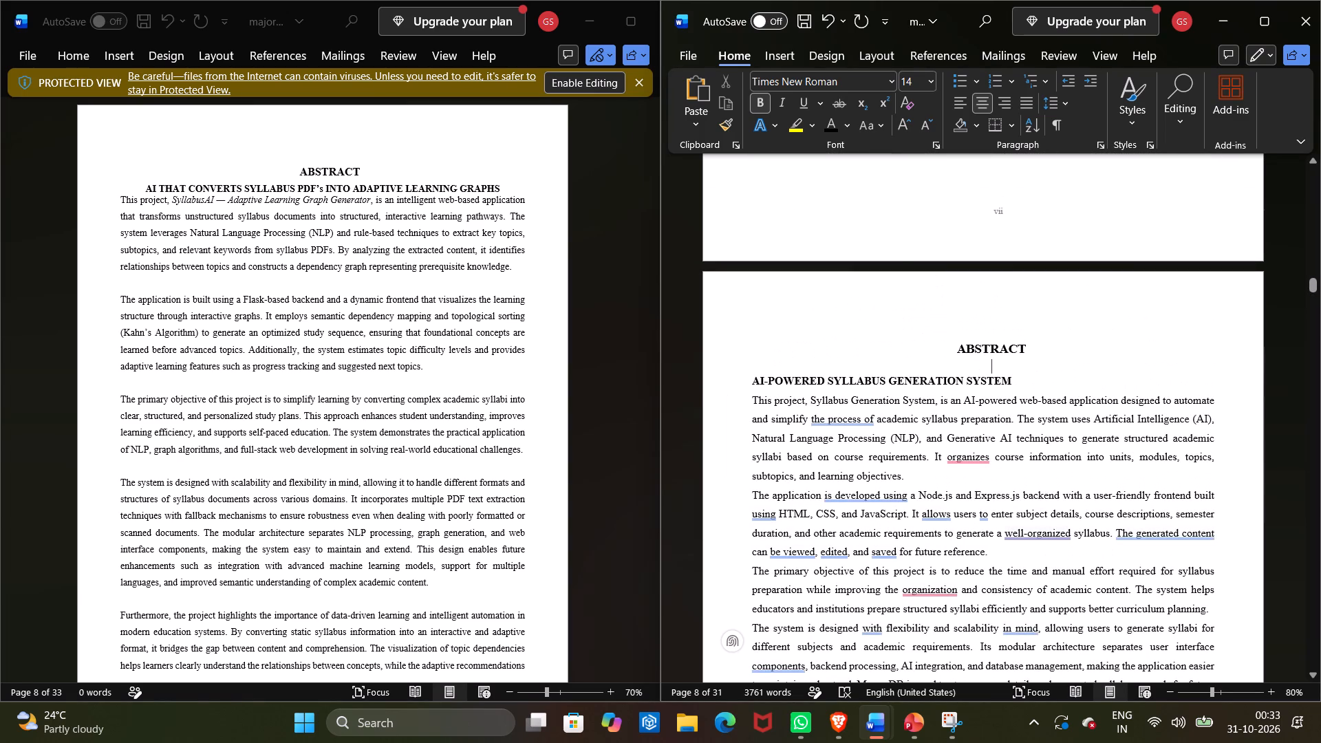
Compare the List of Abbreviations page in both reports and check the project report's List of Figures page.
{"action": "left_click", "coordinate": [895, 248]}
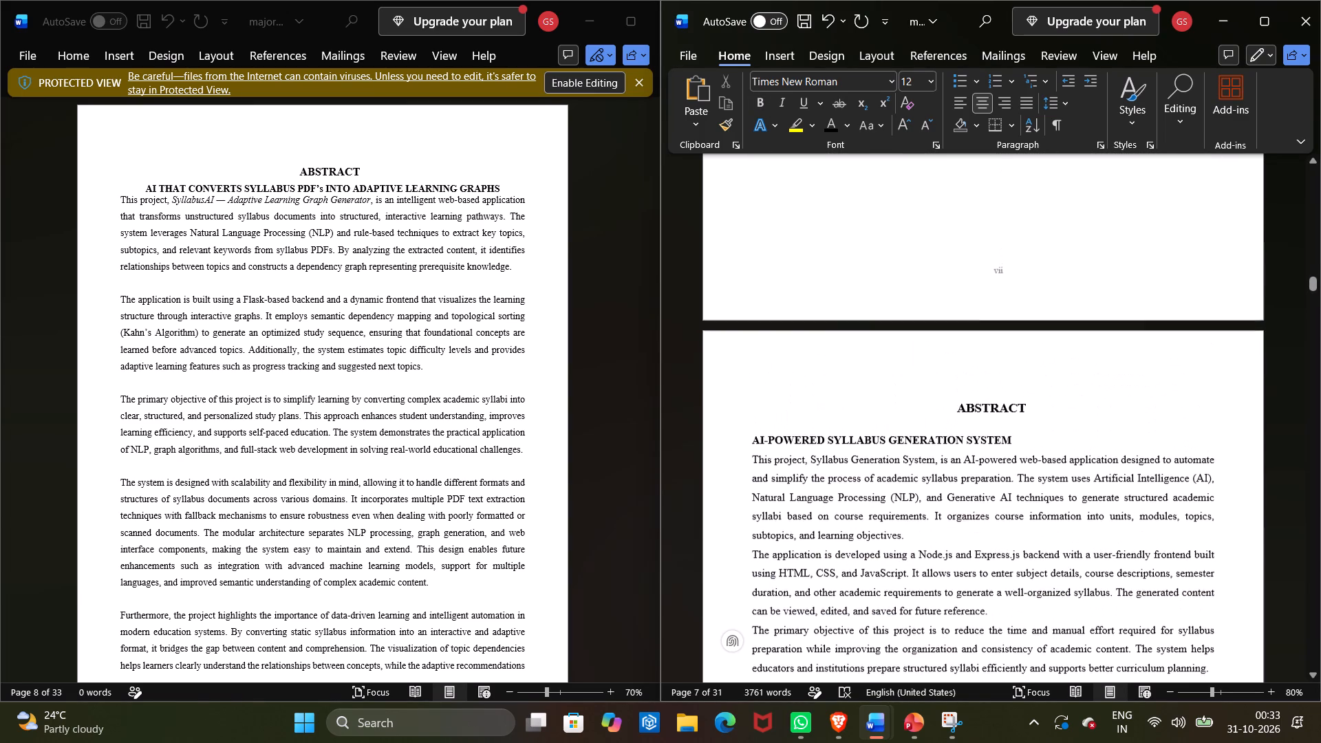
{"action": "scroll", "coordinate": [936, 366], "scroll_direction": "up", "scroll_amount": 4}
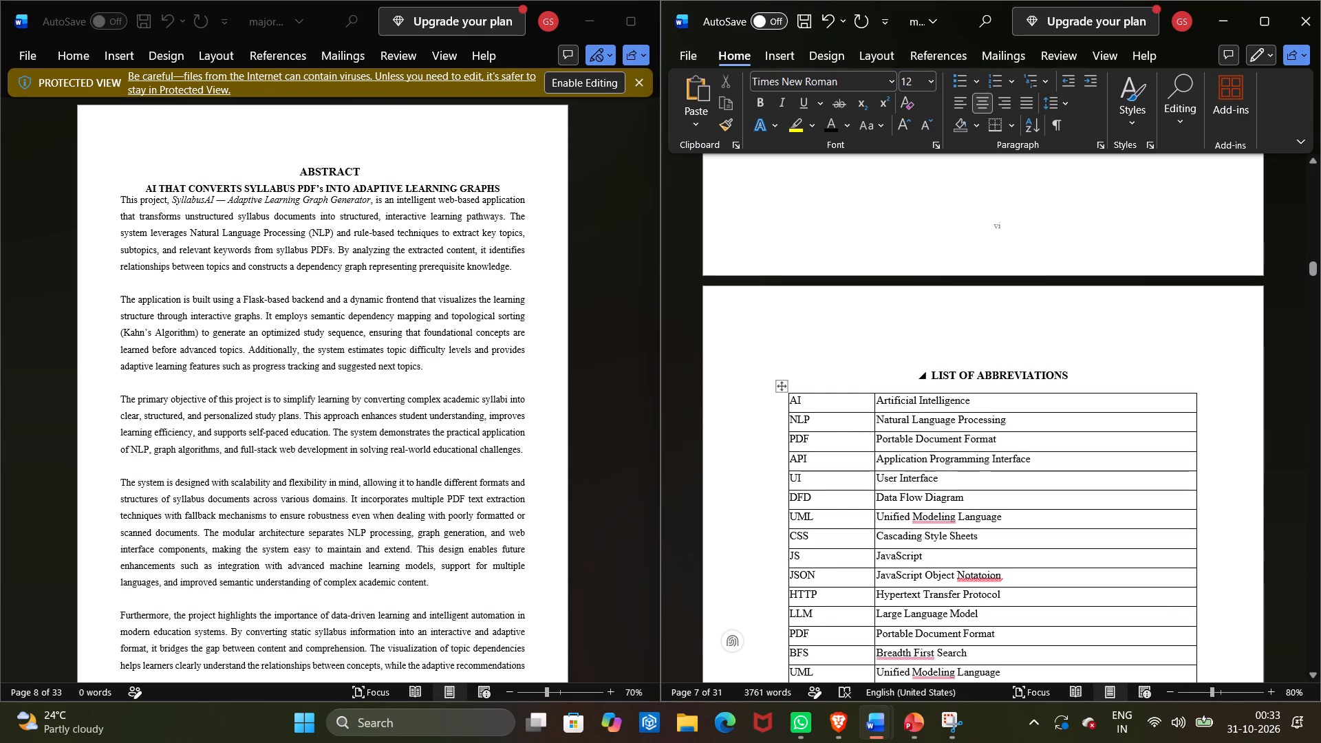
{"action": "scroll", "coordinate": [557, 432], "scroll_direction": "up", "scroll_amount": 3}
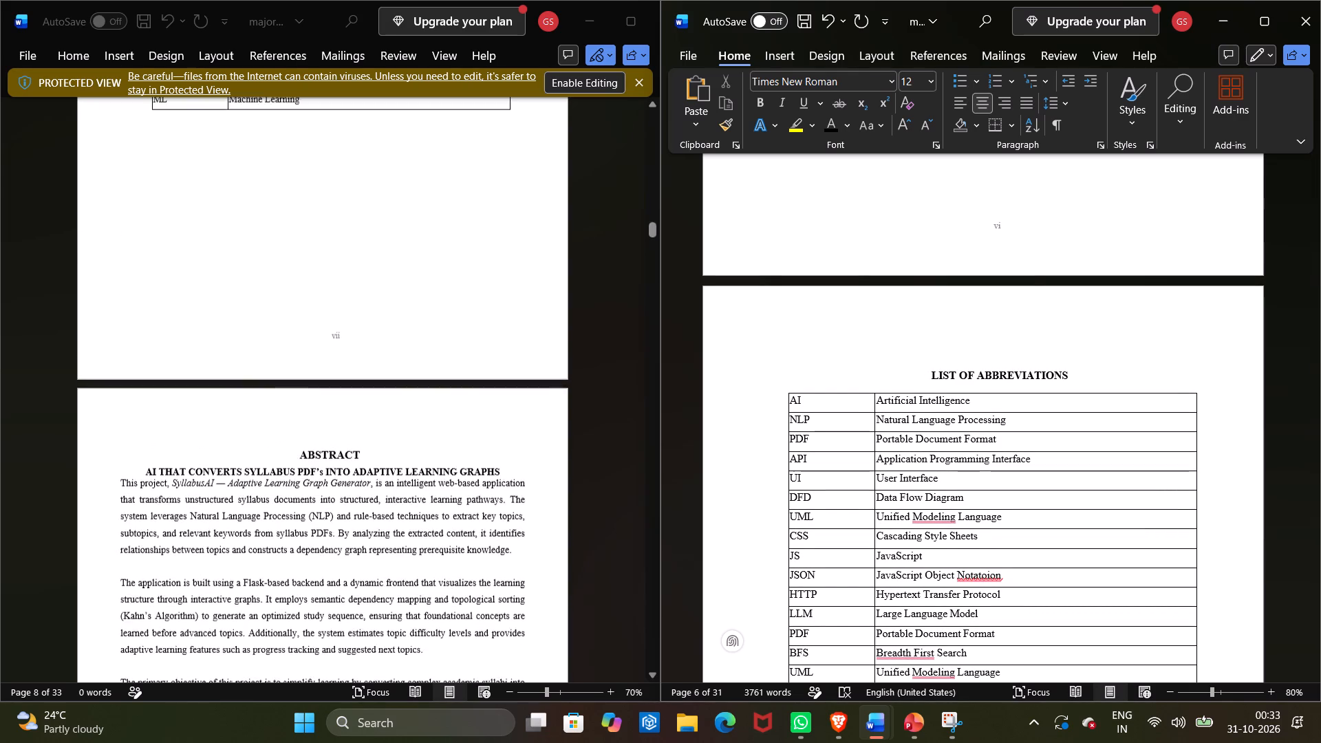
{"action": "scroll", "coordinate": [557, 432], "scroll_direction": "up", "scroll_amount": 2}
{"action": "scroll", "coordinate": [944, 472], "scroll_direction": "down", "scroll_amount": 1}
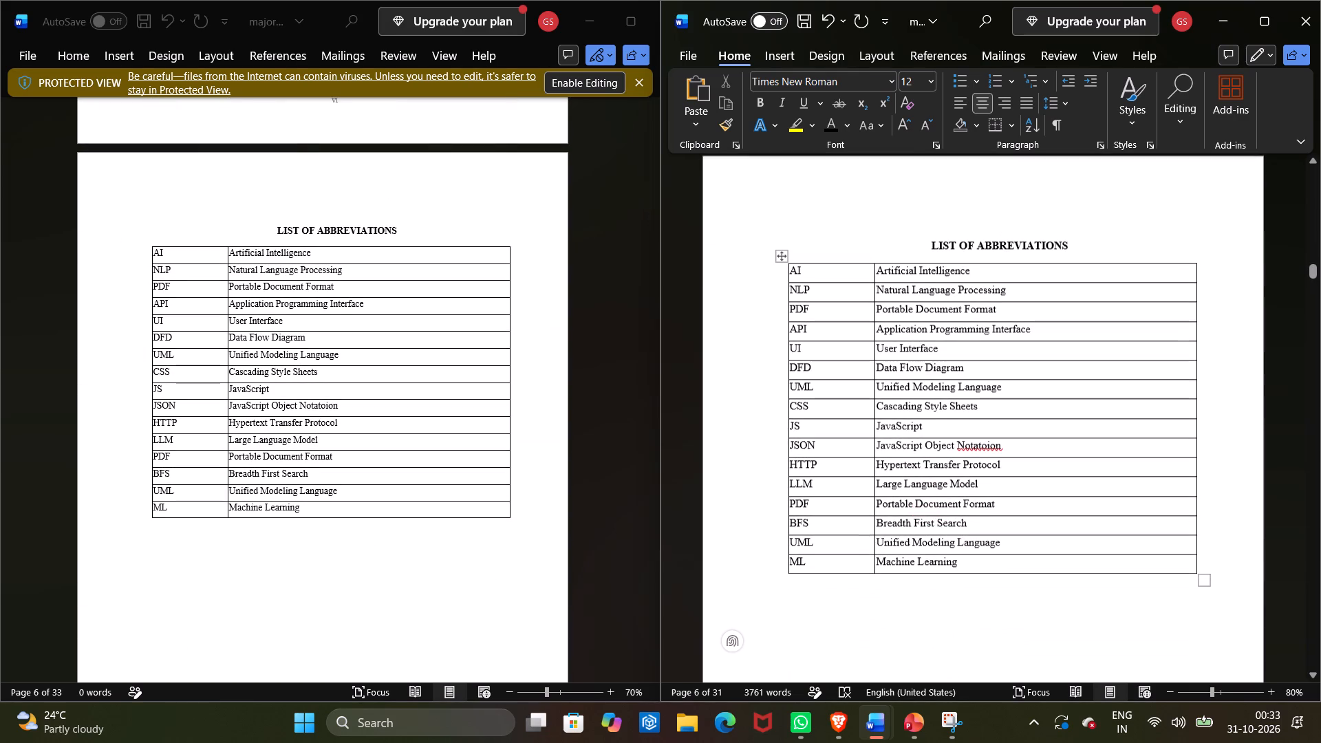
{"action": "scroll", "coordinate": [944, 472], "scroll_direction": "down", "scroll_amount": 1}
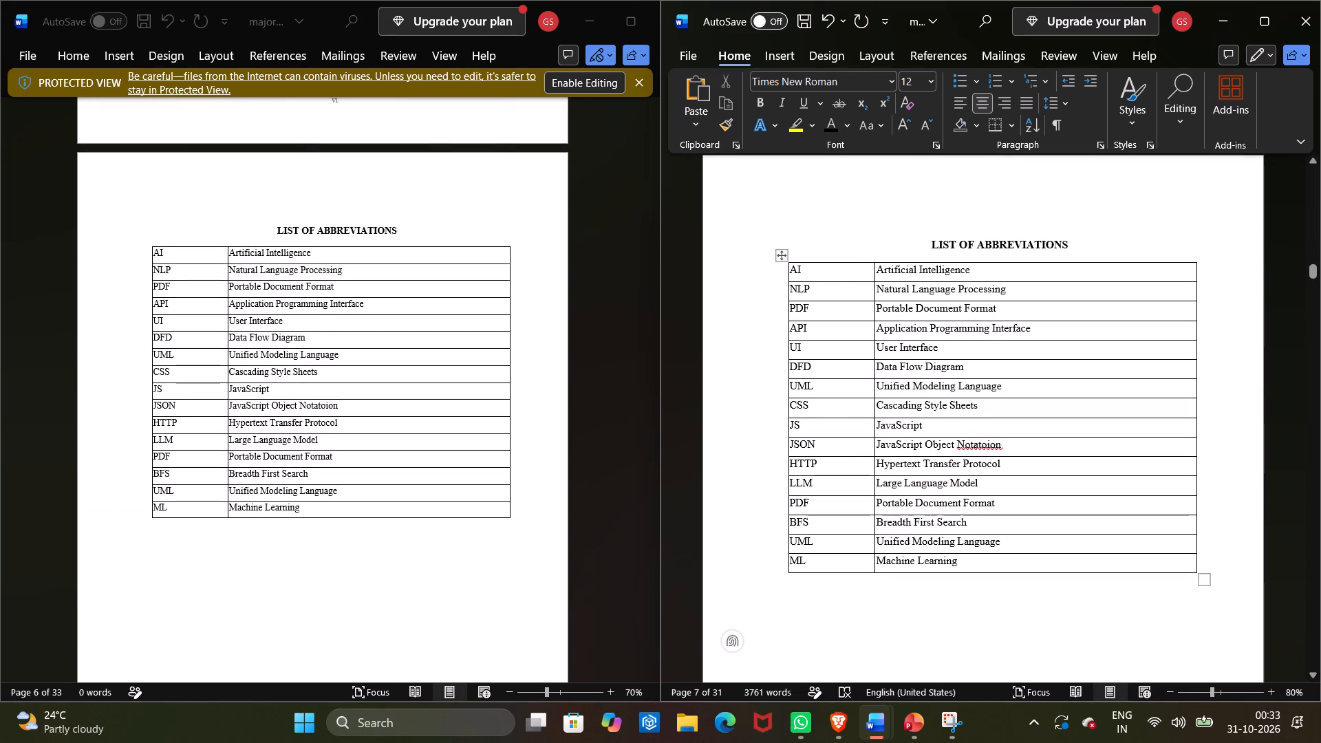
{"action": "scroll", "coordinate": [874, 281], "scroll_direction": "up", "scroll_amount": 1}
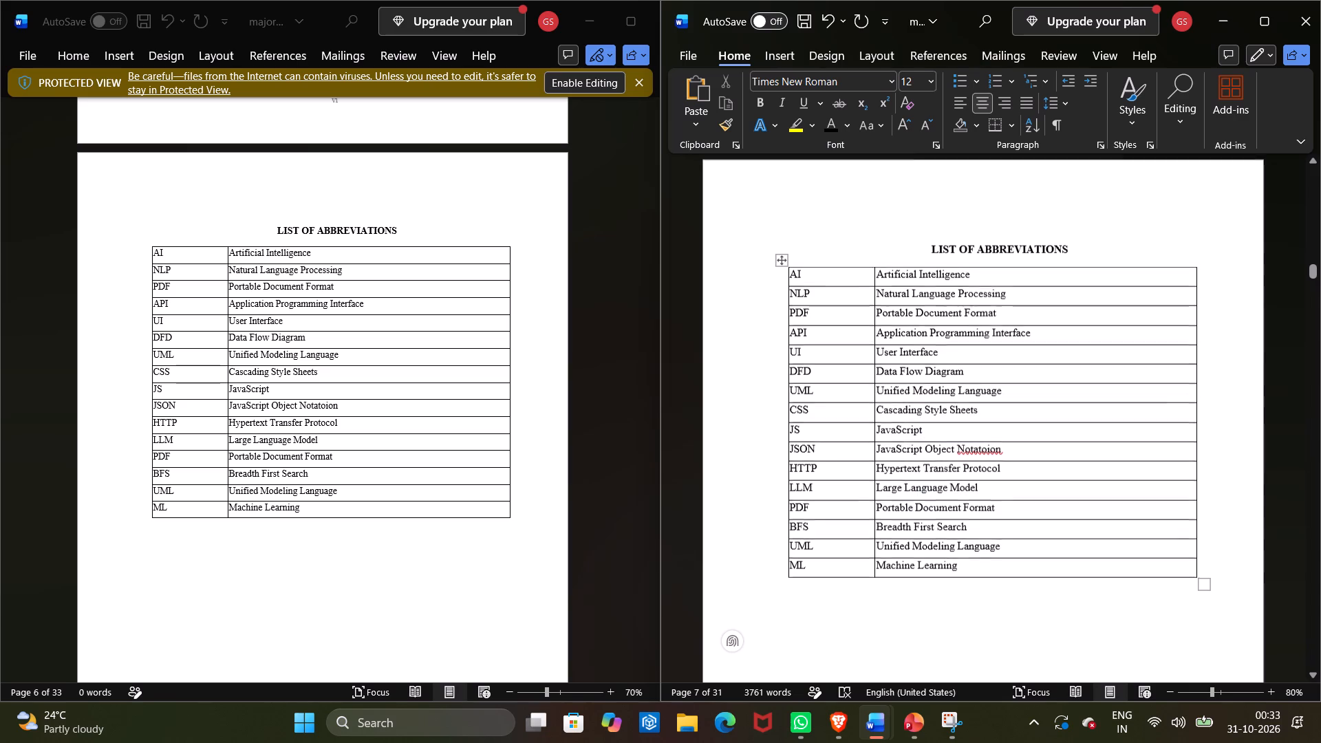
{"action": "scroll", "coordinate": [874, 281], "scroll_direction": "up", "scroll_amount": 3}
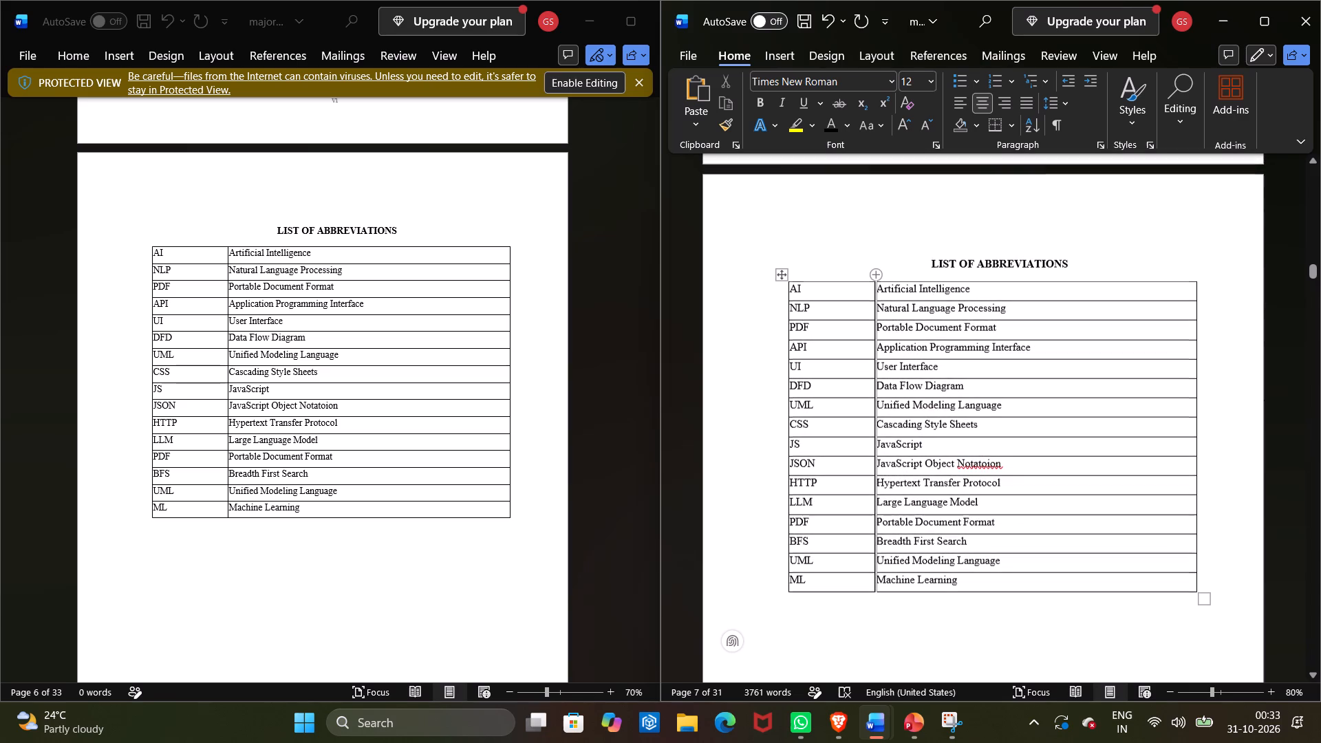
{"action": "scroll", "coordinate": [874, 281], "scroll_direction": "up", "scroll_amount": 3}
{"action": "scroll", "coordinate": [874, 281], "scroll_direction": "down", "scroll_amount": 1}
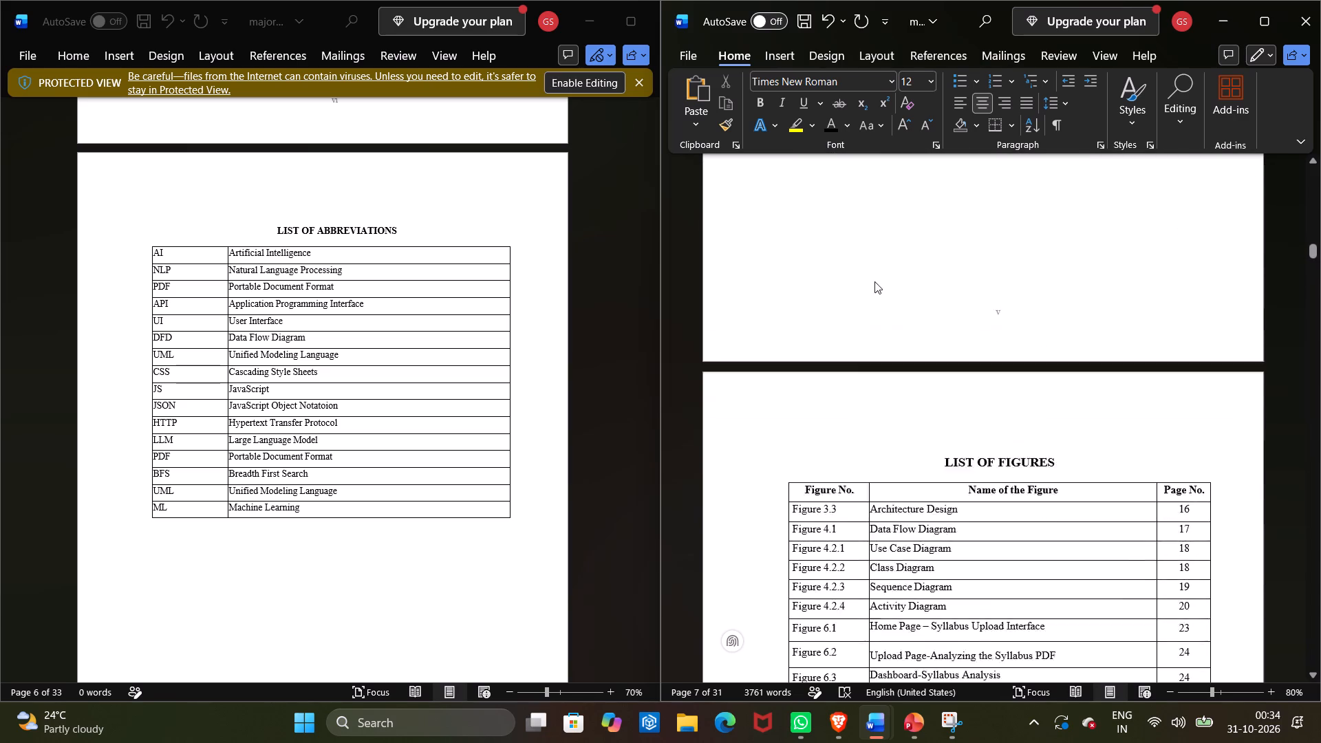
{"action": "scroll", "coordinate": [874, 281], "scroll_direction": "down", "scroll_amount": 2}
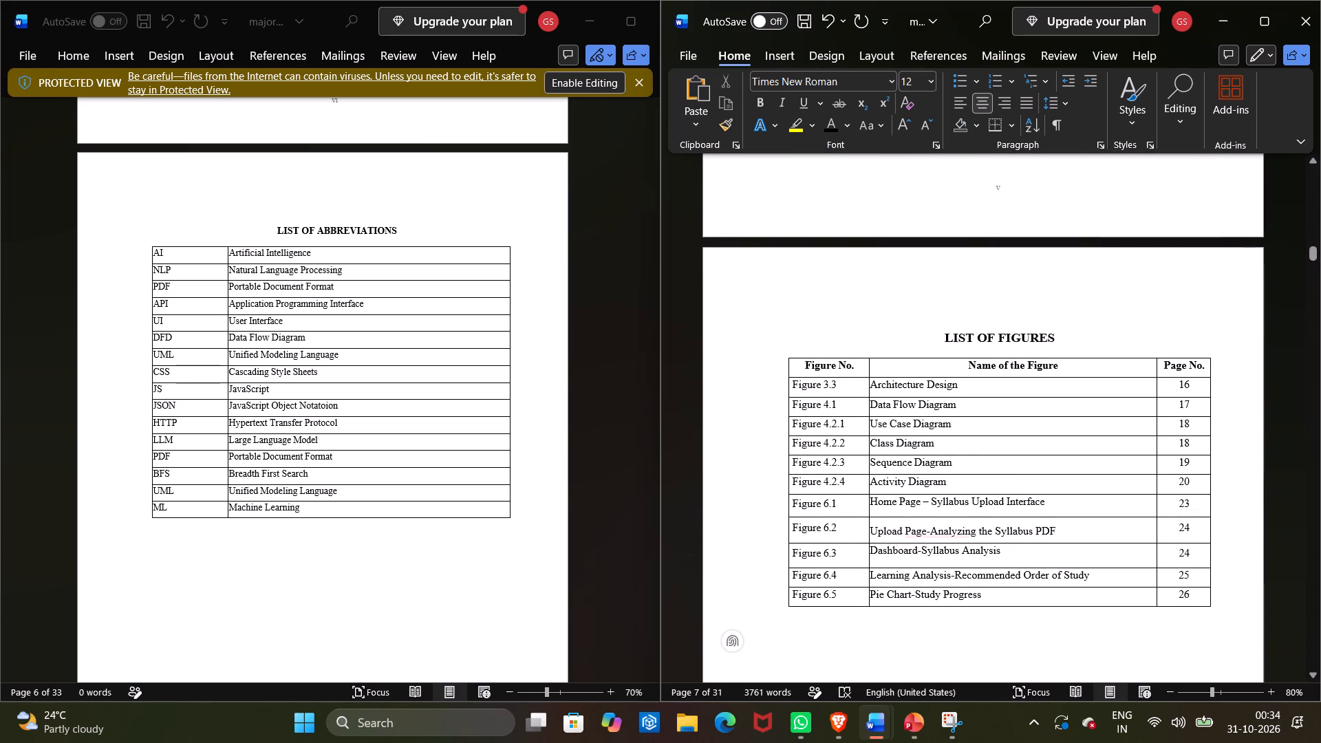
{"action": "scroll", "coordinate": [874, 281], "scroll_direction": "up", "scroll_amount": 2}
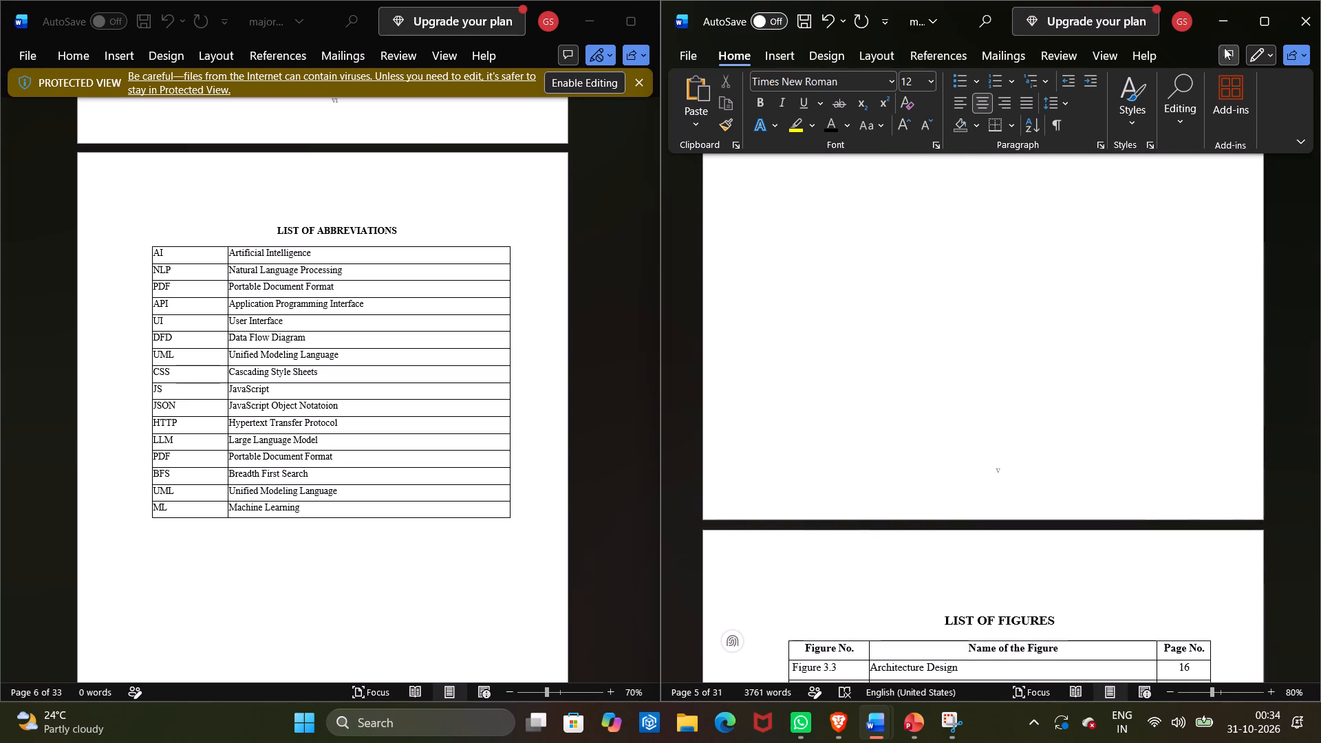
Minimize the reference report, maximize the project report and return to its title page.
{"action": "left_click", "coordinate": [593, 0]}
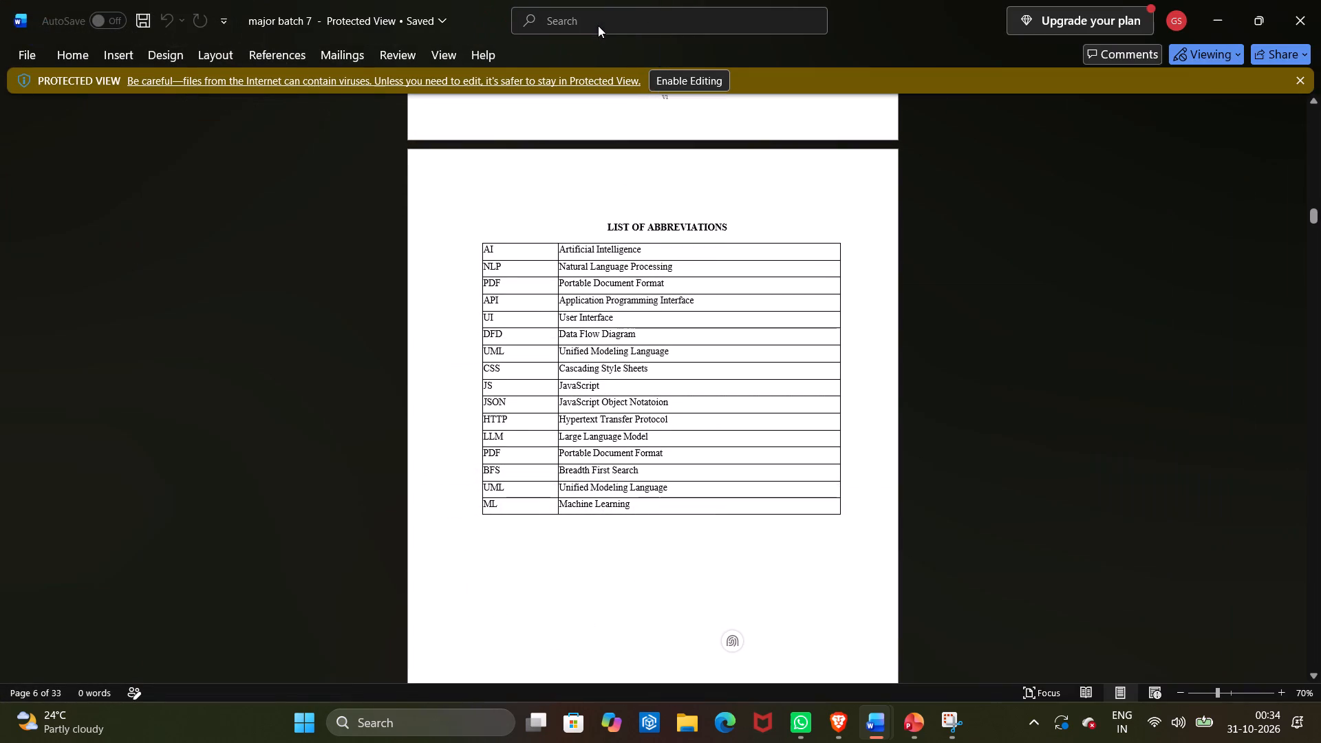
{"action": "left_click", "coordinate": [1211, 10]}
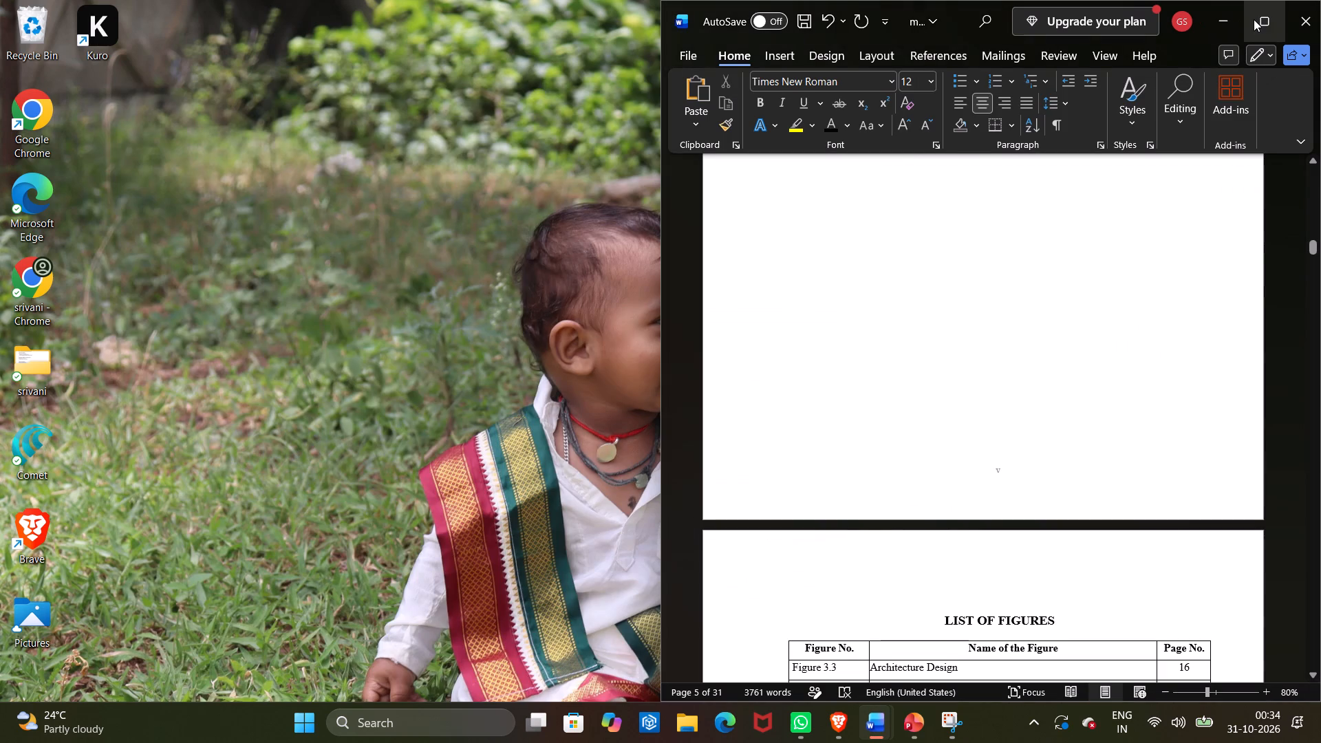
{"action": "left_click", "coordinate": [1254, 19]}
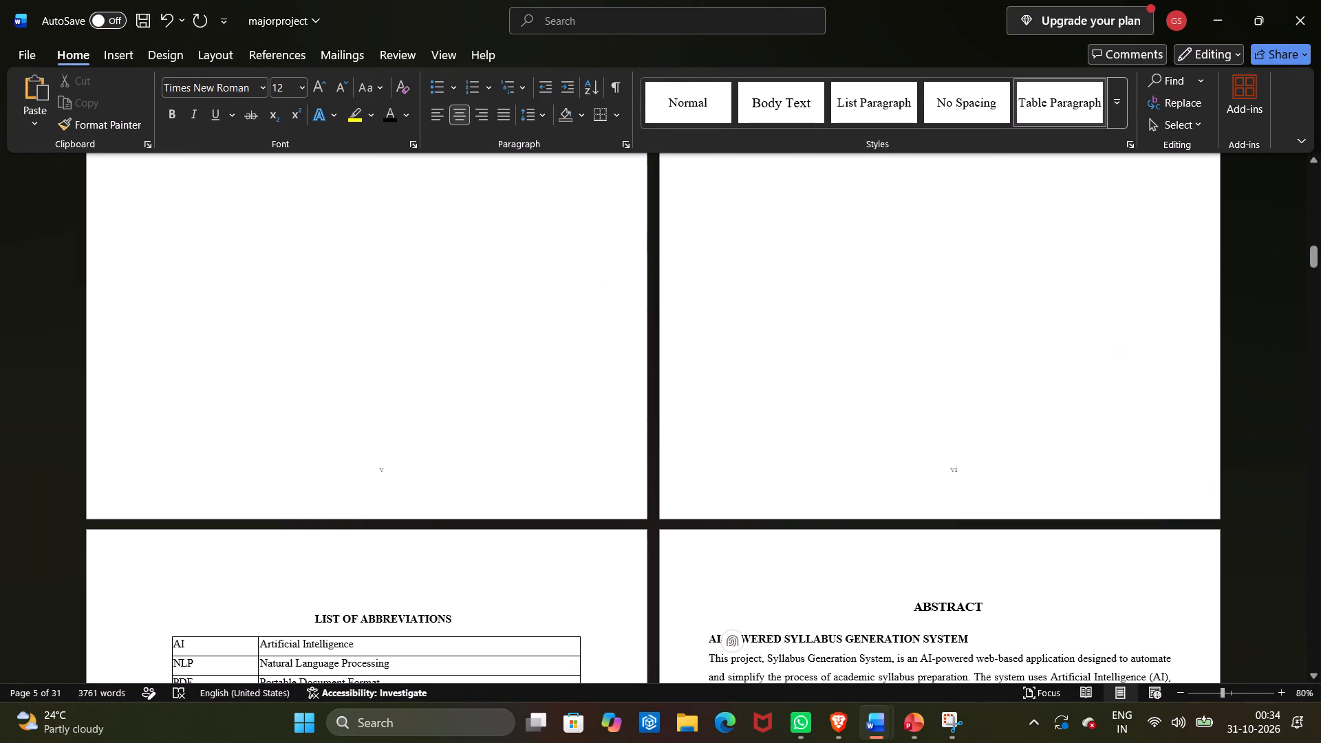
{"action": "scroll", "coordinate": [664, 316], "scroll_direction": "up", "scroll_amount": 3, "text": "ctrl"}
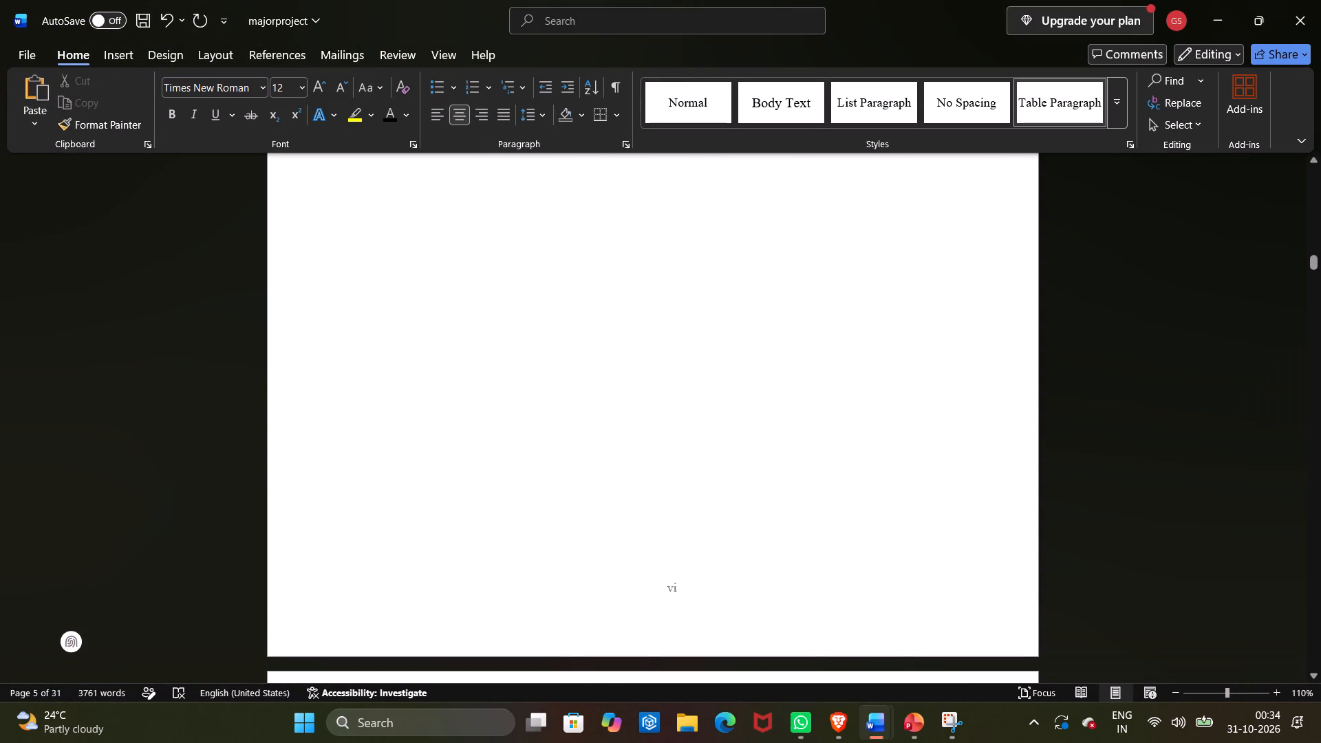
{"action": "scroll", "coordinate": [664, 316], "scroll_direction": "up", "scroll_amount": 20}
{"action": "scroll", "coordinate": [664, 316], "scroll_direction": "up", "scroll_amount": 20}
{"action": "scroll", "coordinate": [664, 316], "scroll_direction": "up", "scroll_amount": 20}
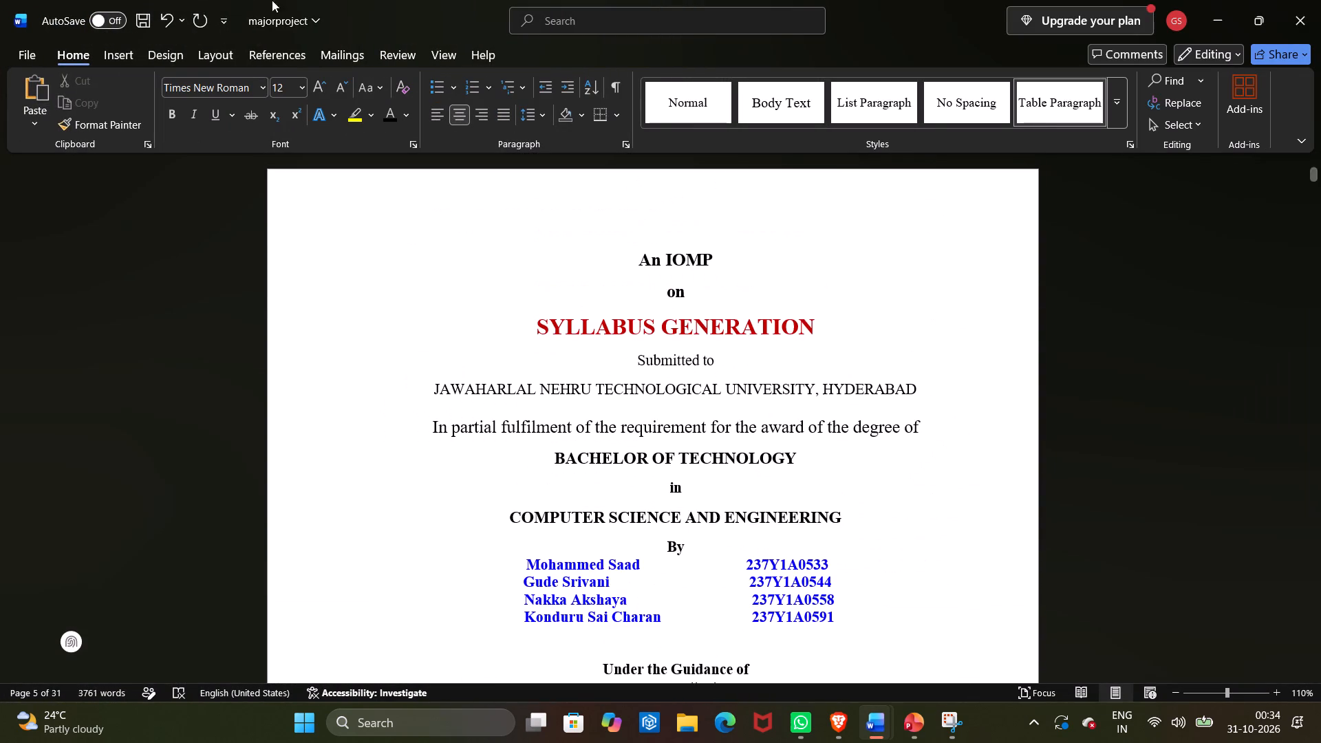
Open the Save As options for the project report.
{"action": "left_click", "coordinate": [29, 56]}
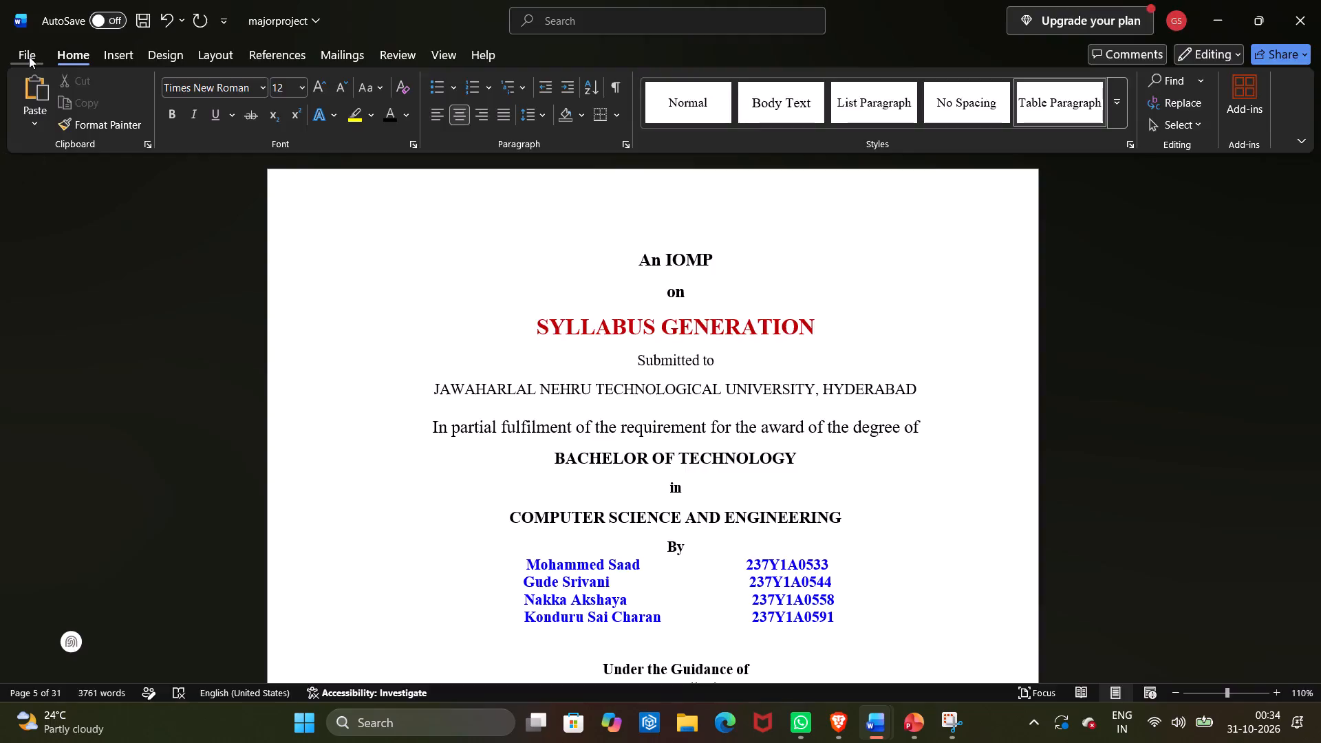
{"action": "left_click", "coordinate": [47, 312]}
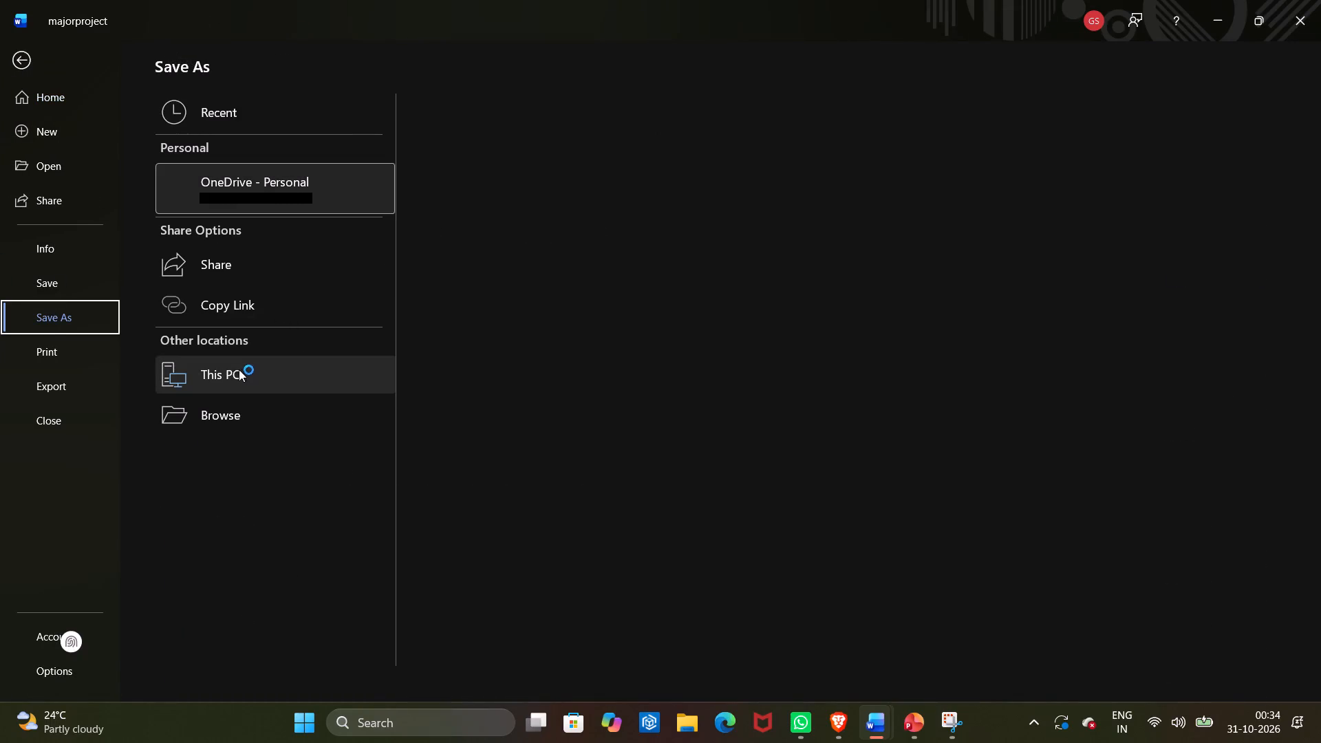
Save a copy of the project report as a Word document named "doc" in the Downloads folder on this PC.
{"action": "left_click", "coordinate": [237, 370]}
{"action": "left_click", "coordinate": [512, 197]}
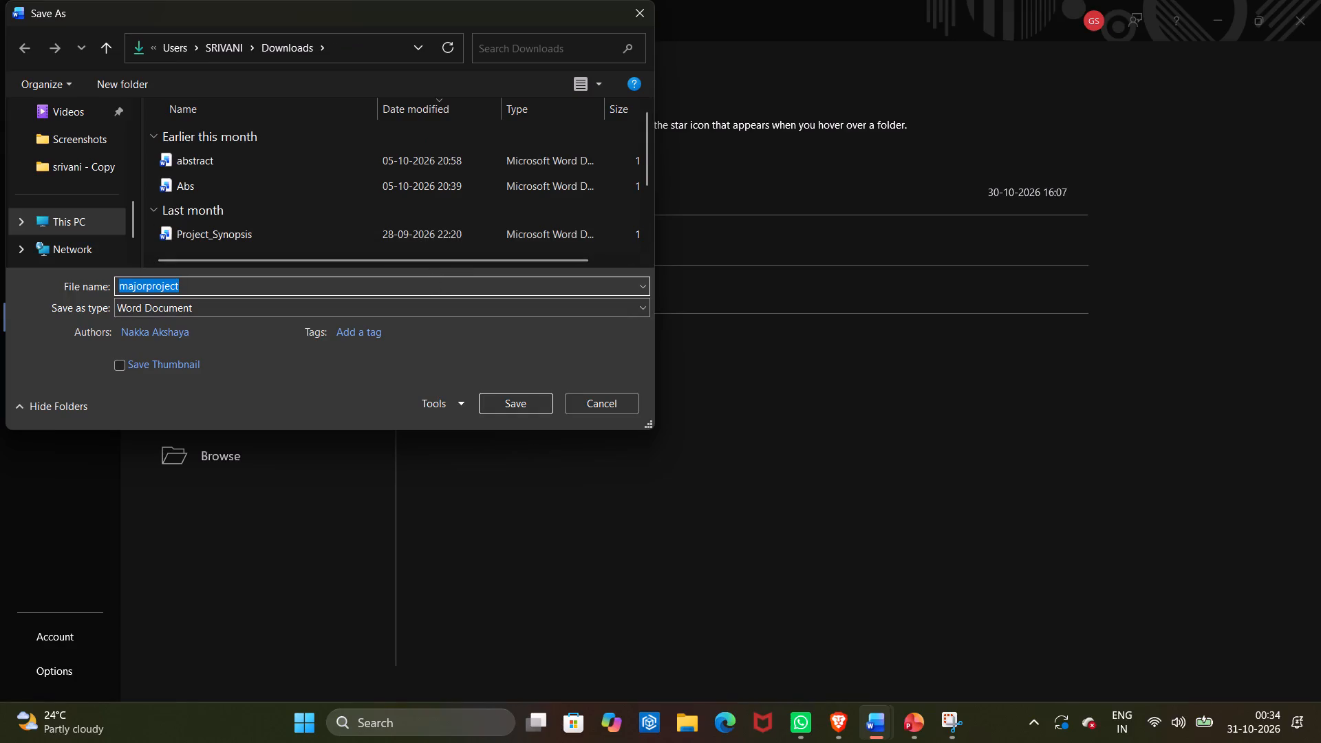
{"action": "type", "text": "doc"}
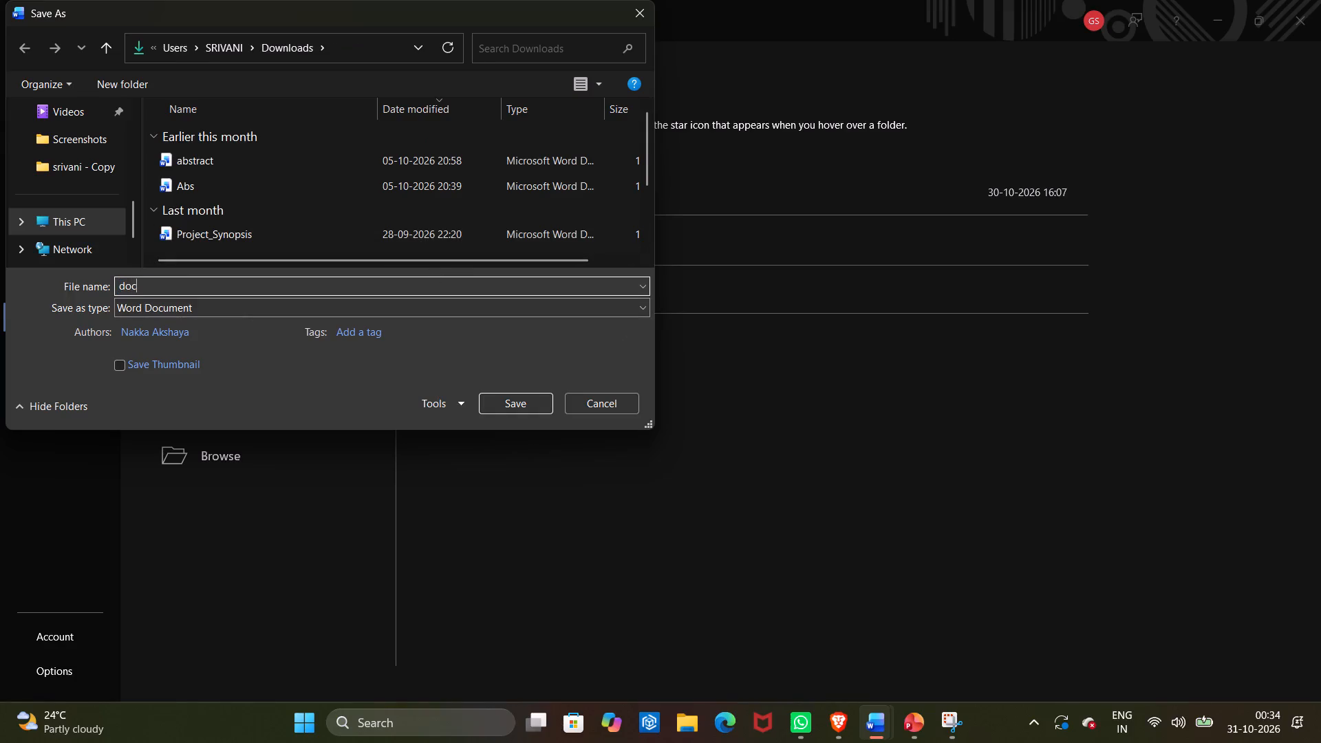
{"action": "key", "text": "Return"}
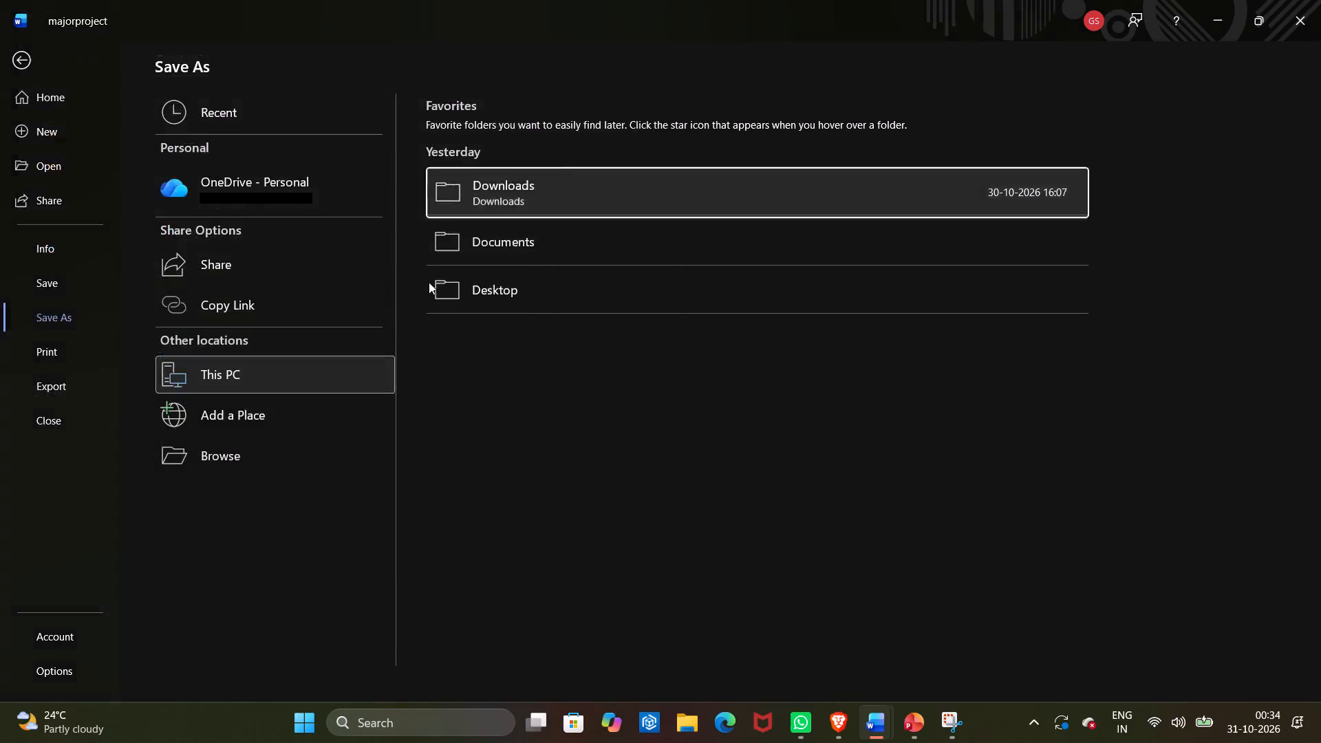
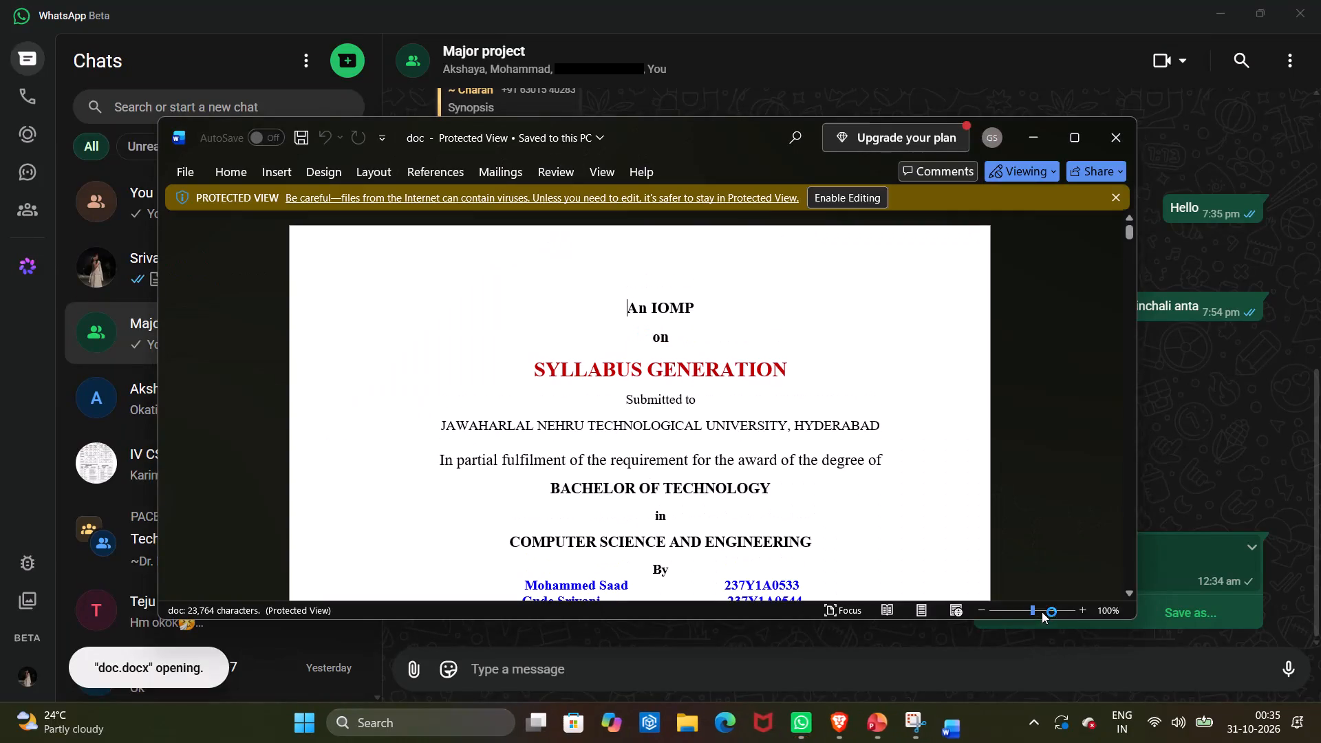
Maximize the doc report and review its front matter, from the title page through the acknowledgements to the List of Abbreviations.
{"action": "left_click", "coordinate": [1073, 140]}
{"action": "scroll", "coordinate": [754, 430], "scroll_direction": "down", "scroll_amount": 2}
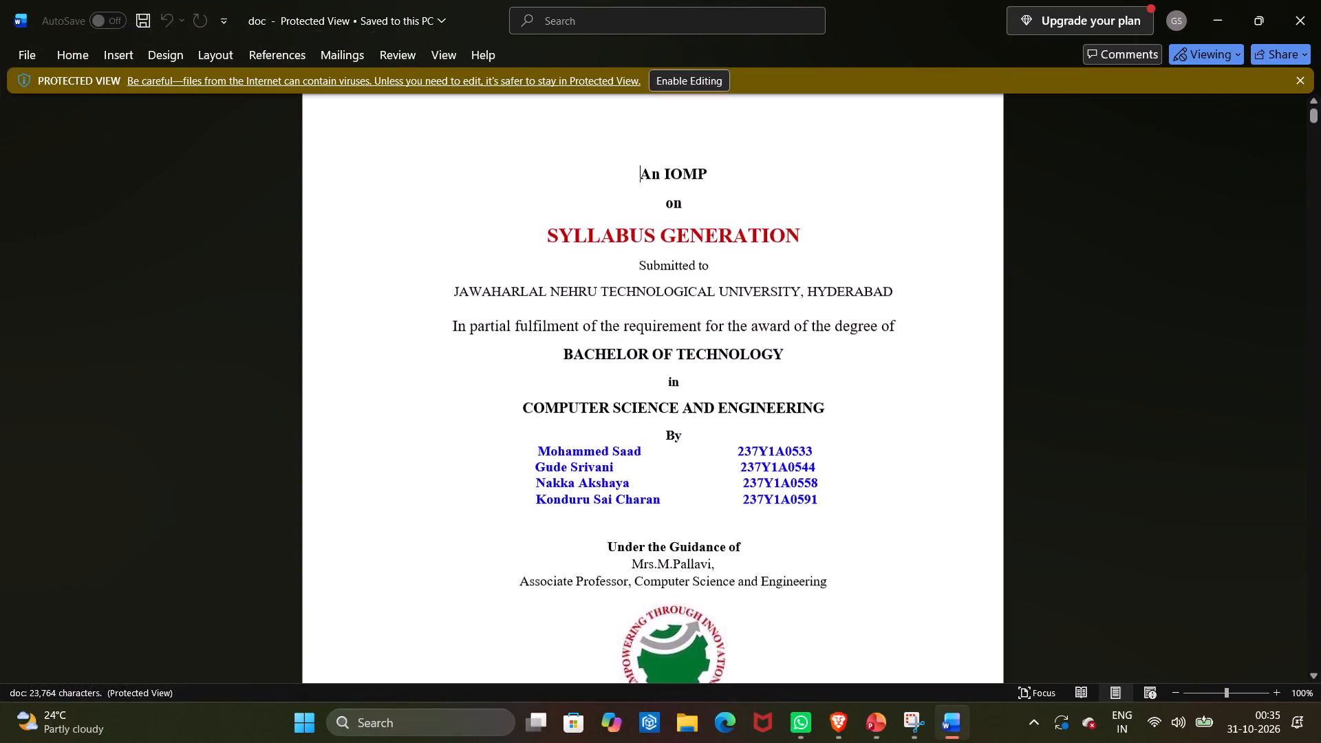
{"action": "scroll", "coordinate": [754, 430], "scroll_direction": "down", "scroll_amount": 2}
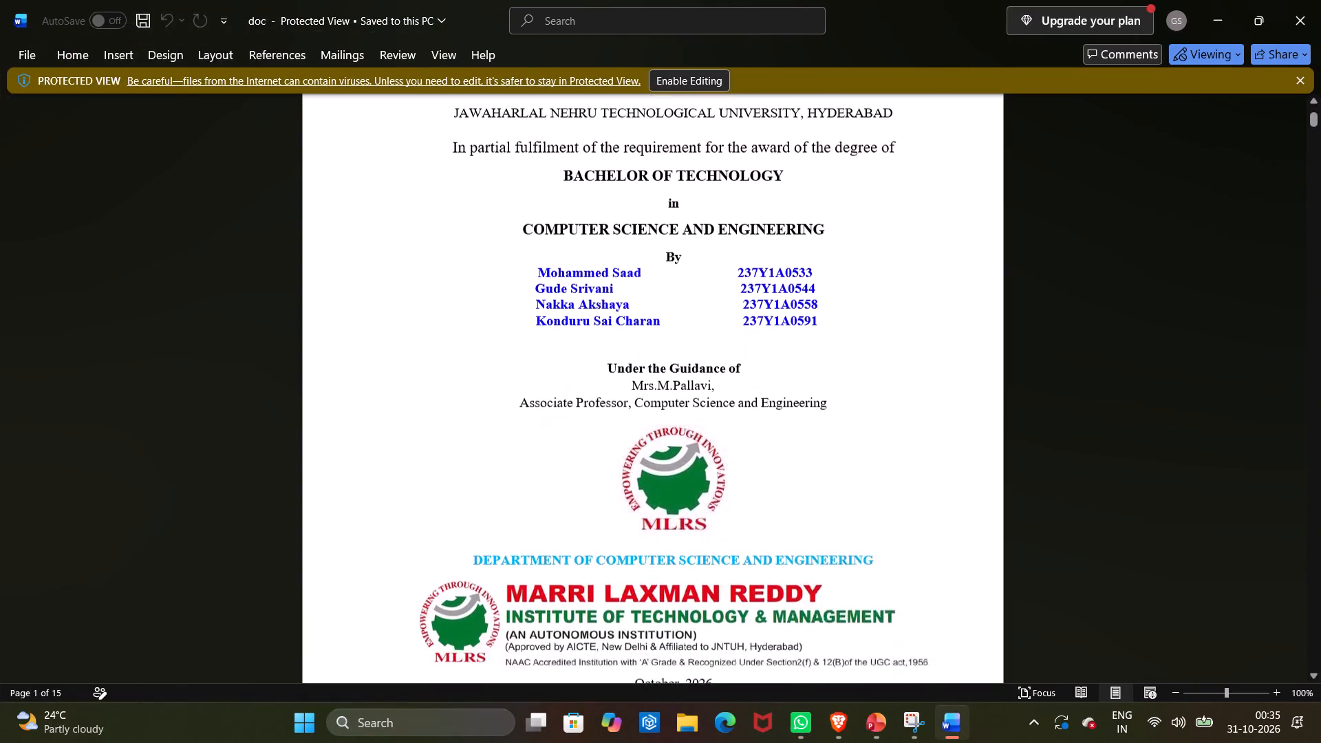
{"action": "scroll", "coordinate": [754, 430], "scroll_direction": "down", "scroll_amount": 3}
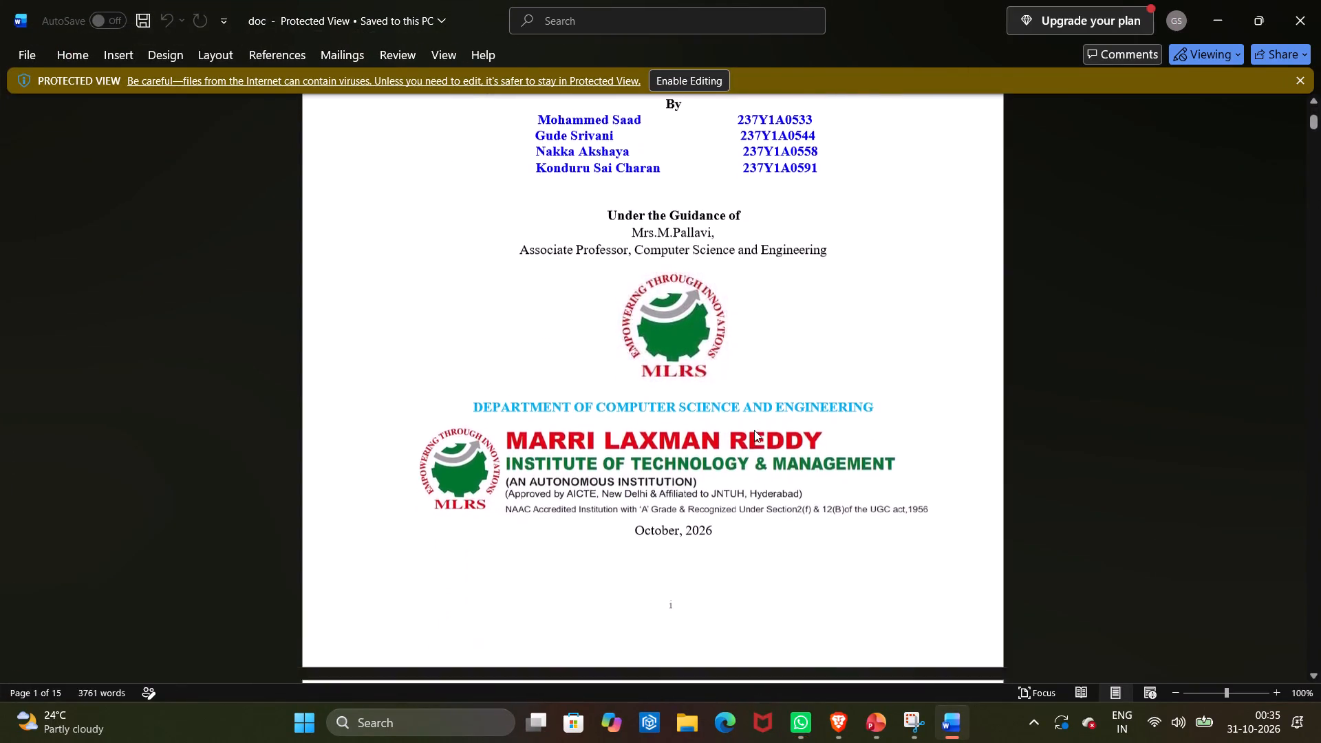
{"action": "scroll", "coordinate": [754, 430], "scroll_direction": "down", "scroll_amount": 7}
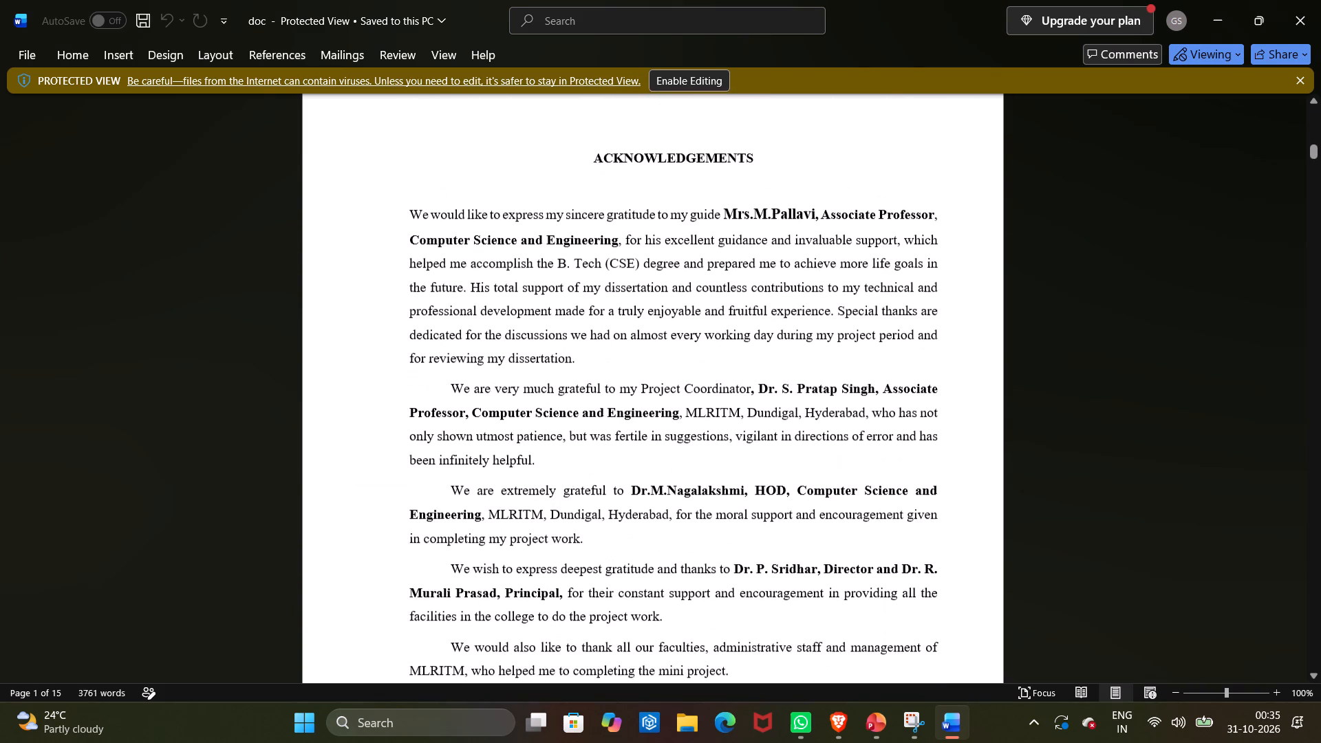
{"action": "scroll", "coordinate": [754, 430], "scroll_direction": "down", "scroll_amount": 14}
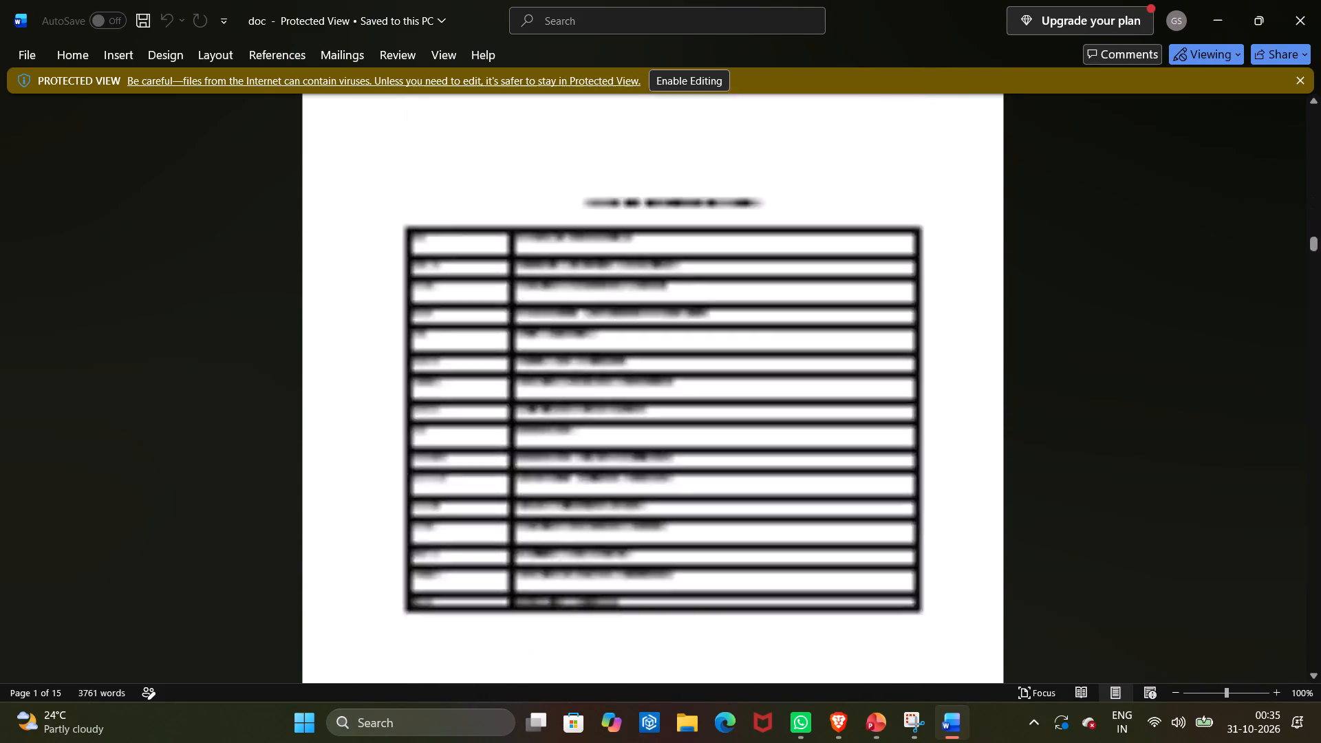
Examine the doc report's Chapter 1 objectives and the layout of pages 9 and 10 before section 1.3.
{"action": "scroll", "coordinate": [754, 430], "scroll_direction": "down", "scroll_amount": 7}
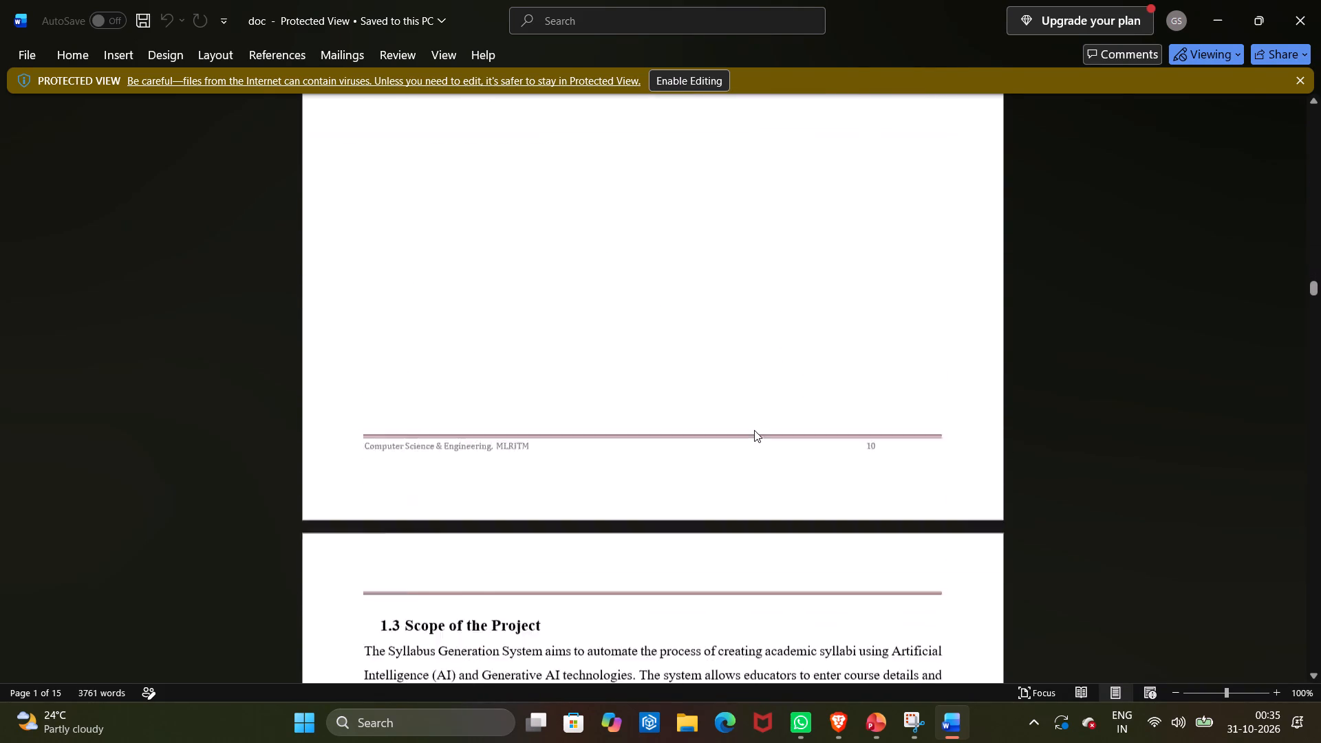
{"action": "scroll", "coordinate": [754, 430], "scroll_direction": "down", "scroll_amount": 1}
{"action": "scroll", "coordinate": [754, 430], "scroll_direction": "up", "scroll_amount": 7}
{"action": "scroll", "coordinate": [754, 430], "scroll_direction": "down", "scroll_amount": 2}
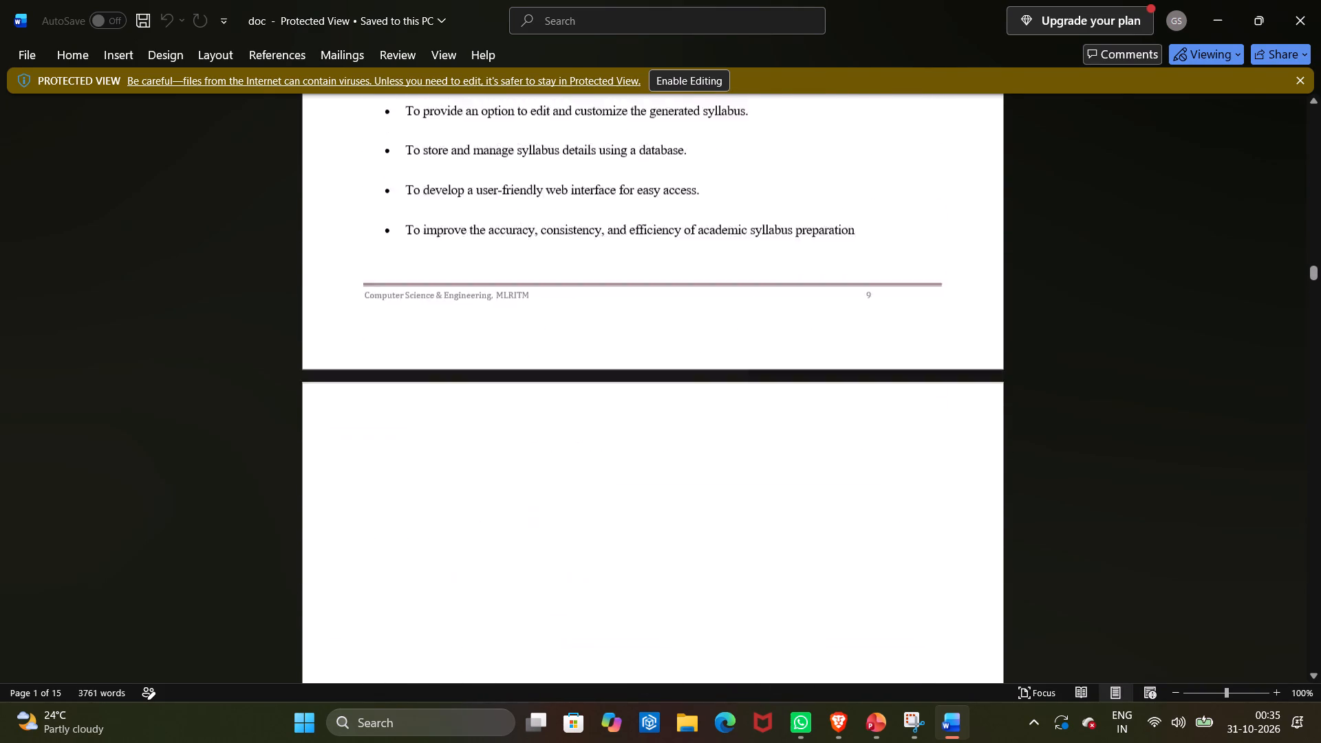
{"action": "scroll", "coordinate": [754, 430], "scroll_direction": "down", "scroll_amount": 1}
{"action": "scroll", "coordinate": [754, 430], "scroll_direction": "up", "scroll_amount": 4}
{"action": "scroll", "coordinate": [754, 430], "scroll_direction": "down", "scroll_amount": 5}
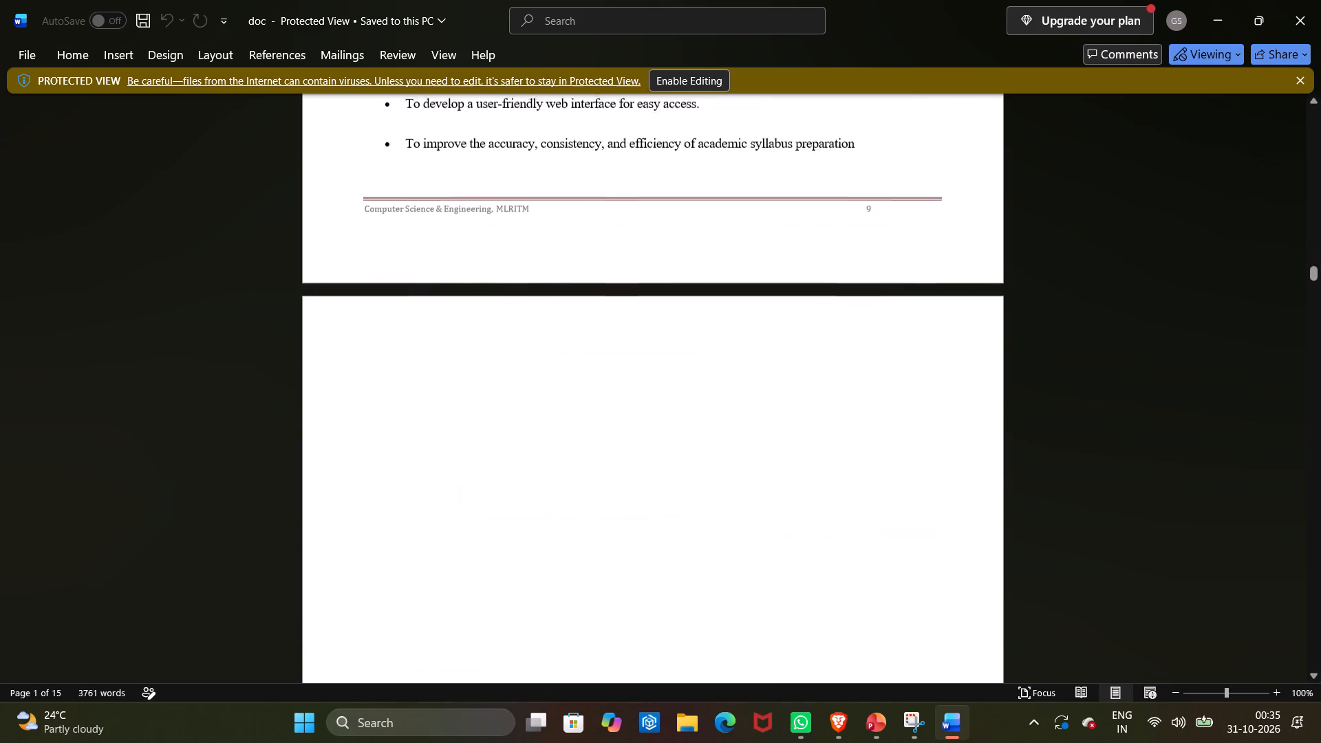
Review the doc report from section 1.3 Scope of the Project through 3.3 System Architecture to the sequence diagram.
{"action": "scroll", "coordinate": [754, 430], "scroll_direction": "down", "scroll_amount": 11}
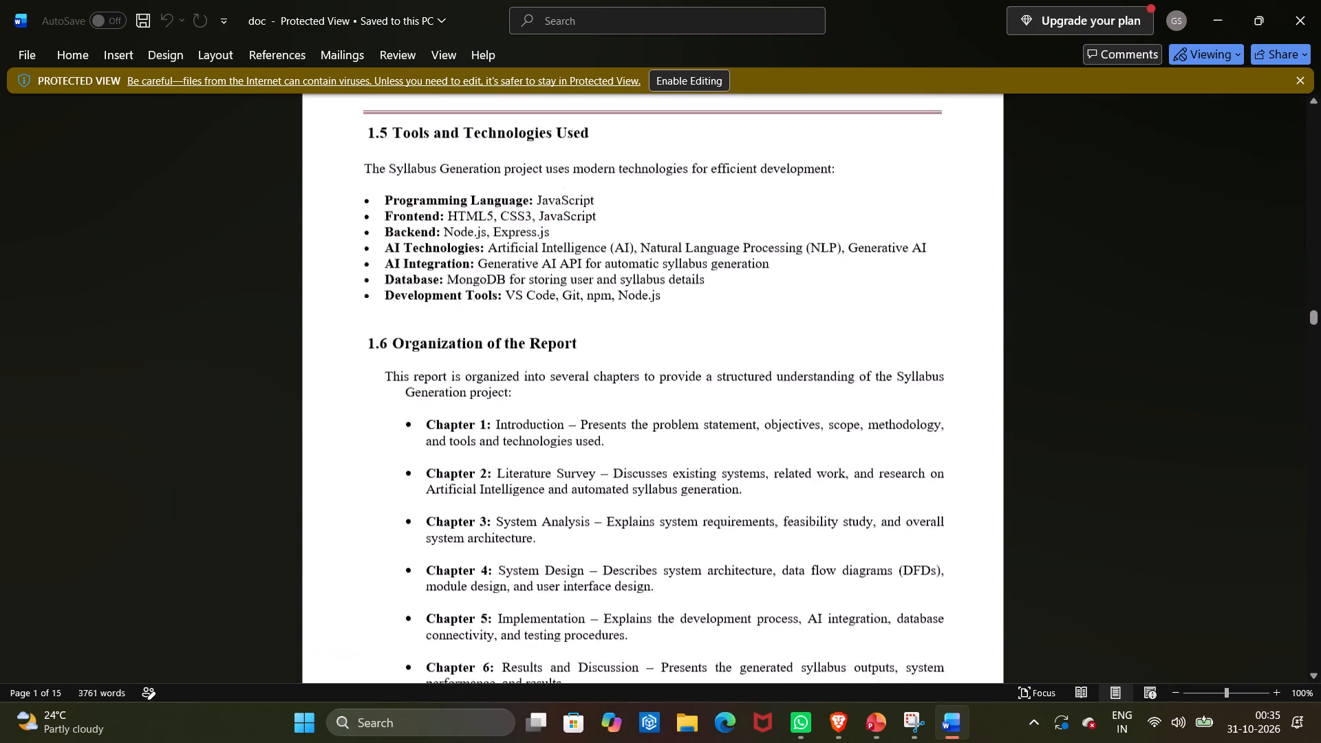
{"action": "scroll", "coordinate": [754, 430], "scroll_direction": "down", "scroll_amount": 9}
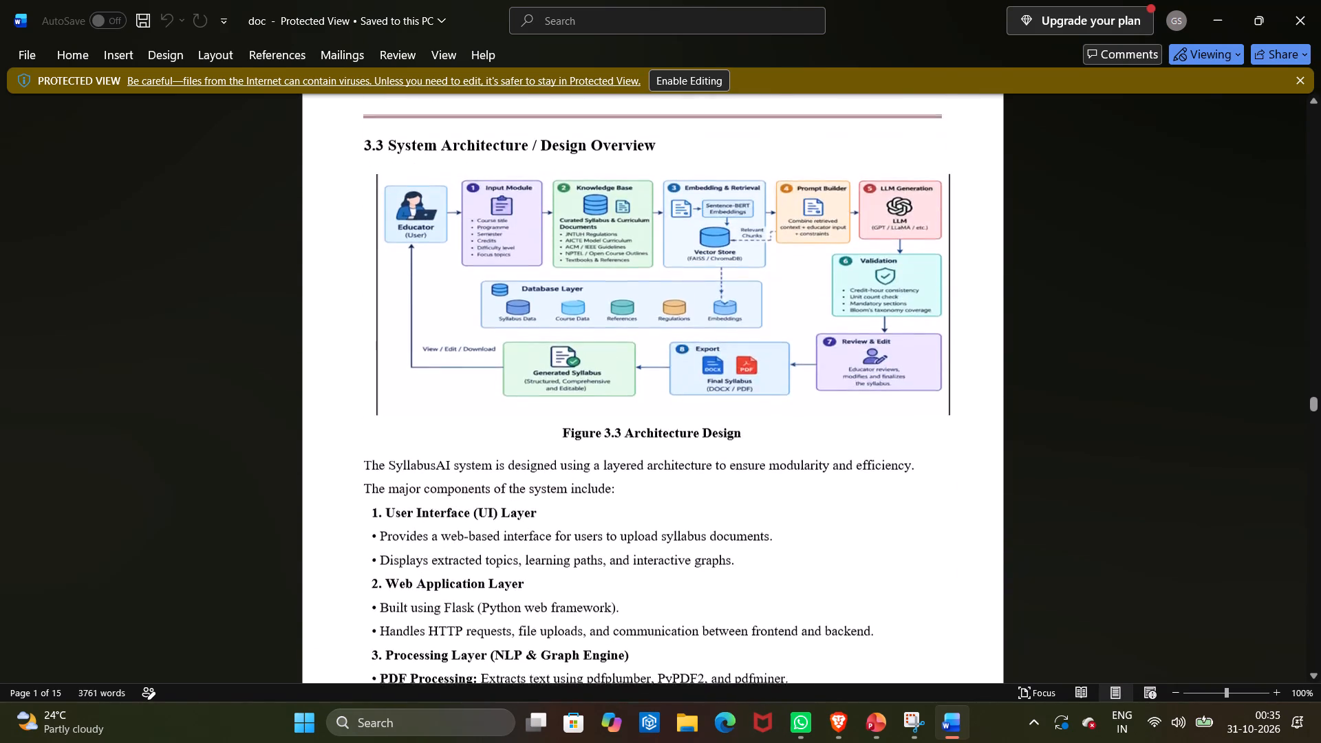
{"action": "scroll", "coordinate": [754, 430], "scroll_direction": "down", "scroll_amount": 8}
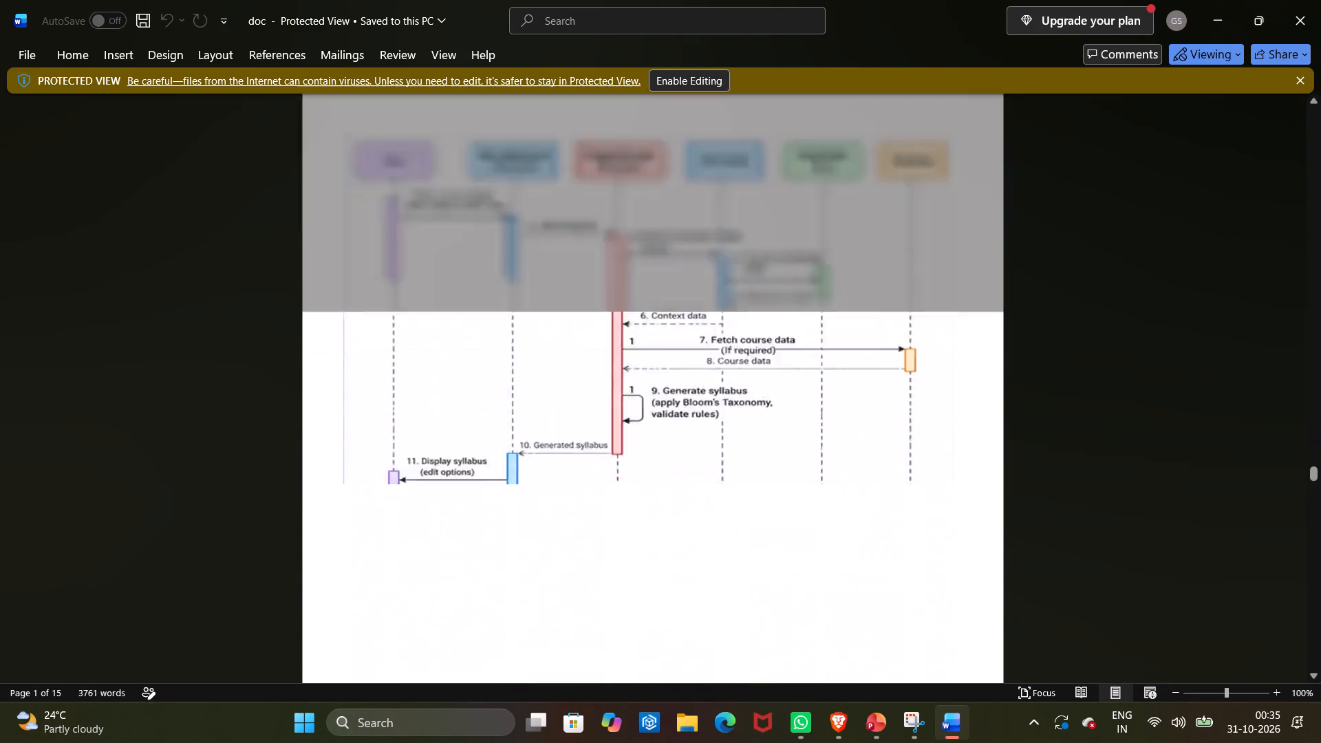
Look through the doc report's front matter, abstract, chapters, diagrams and output-screen pages to check their layout.
{"action": "scroll", "coordinate": [754, 430], "scroll_direction": "down", "scroll_amount": 2}
{"action": "scroll", "coordinate": [754, 430], "scroll_direction": "up", "scroll_amount": 5}
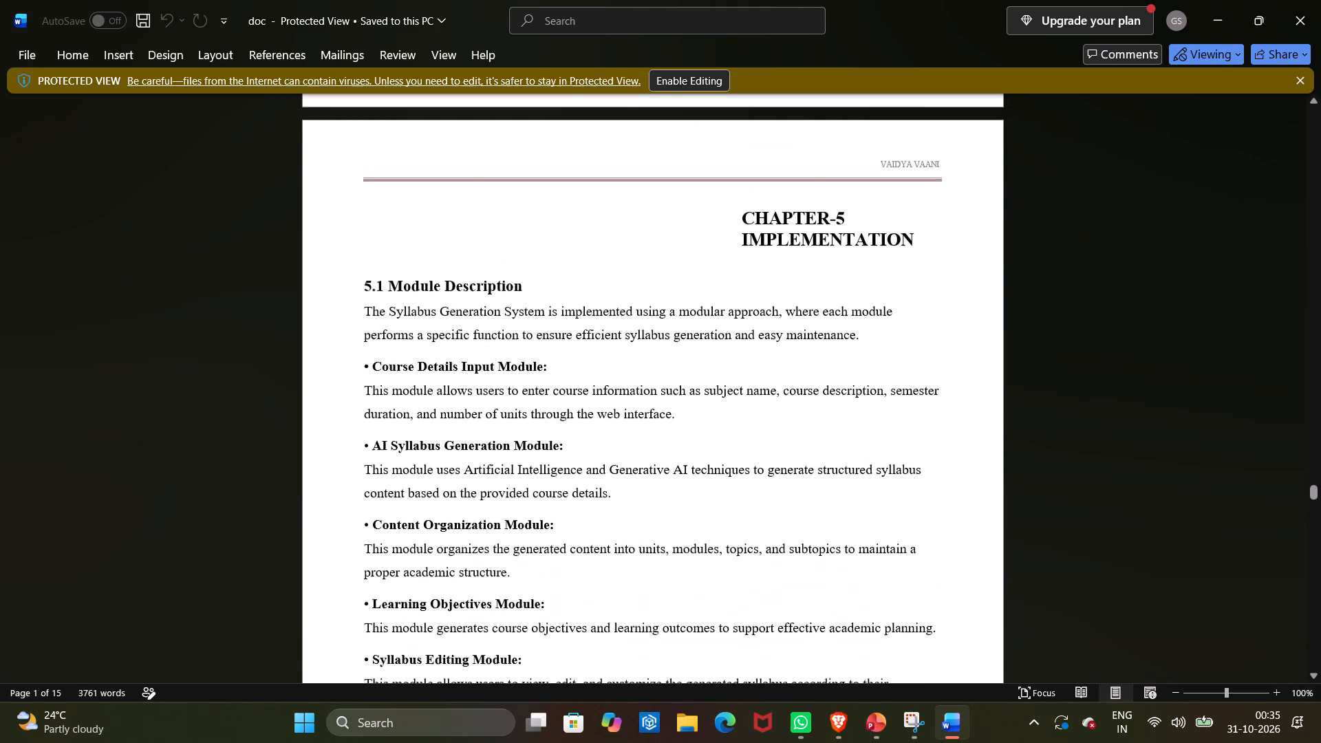
{"action": "scroll", "coordinate": [754, 430], "scroll_direction": "down", "scroll_amount": 19}
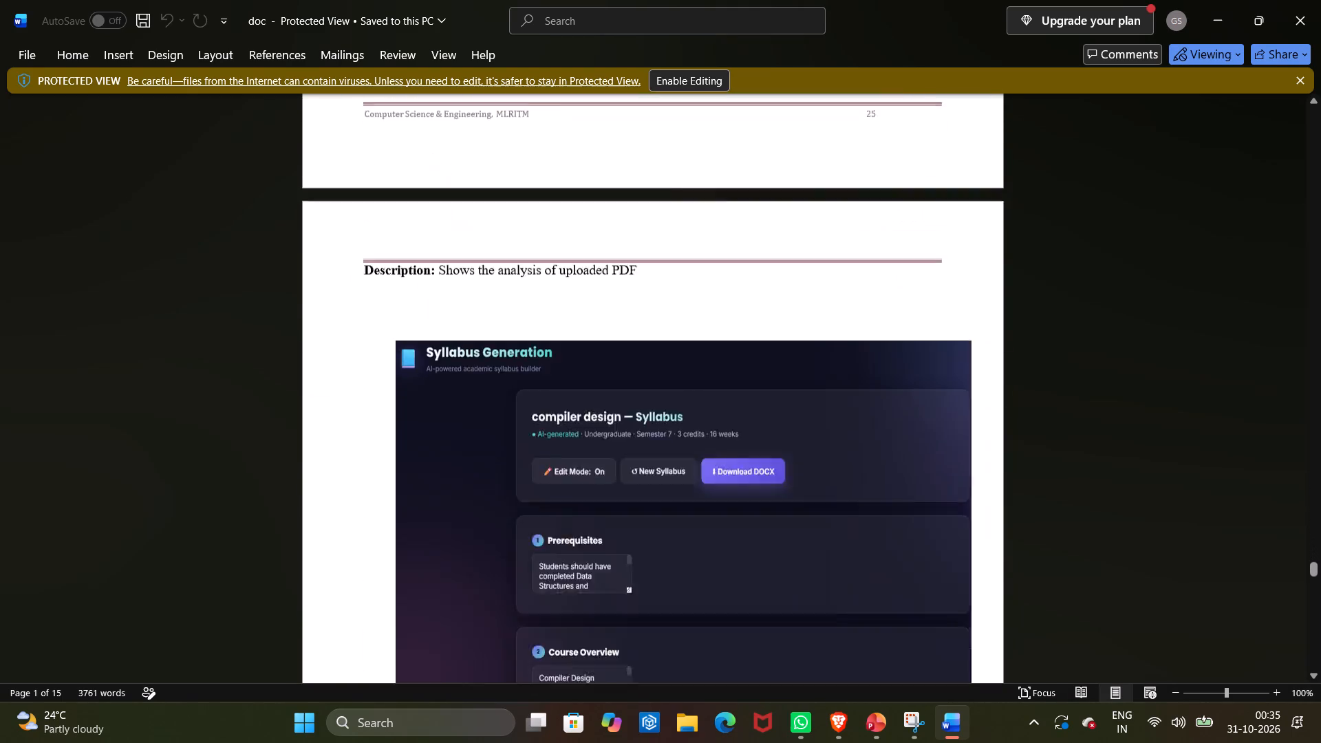
{"action": "scroll", "coordinate": [754, 430], "scroll_direction": "down", "scroll_amount": 5}
{"action": "scroll", "coordinate": [754, 430], "scroll_direction": "up", "scroll_amount": 19}
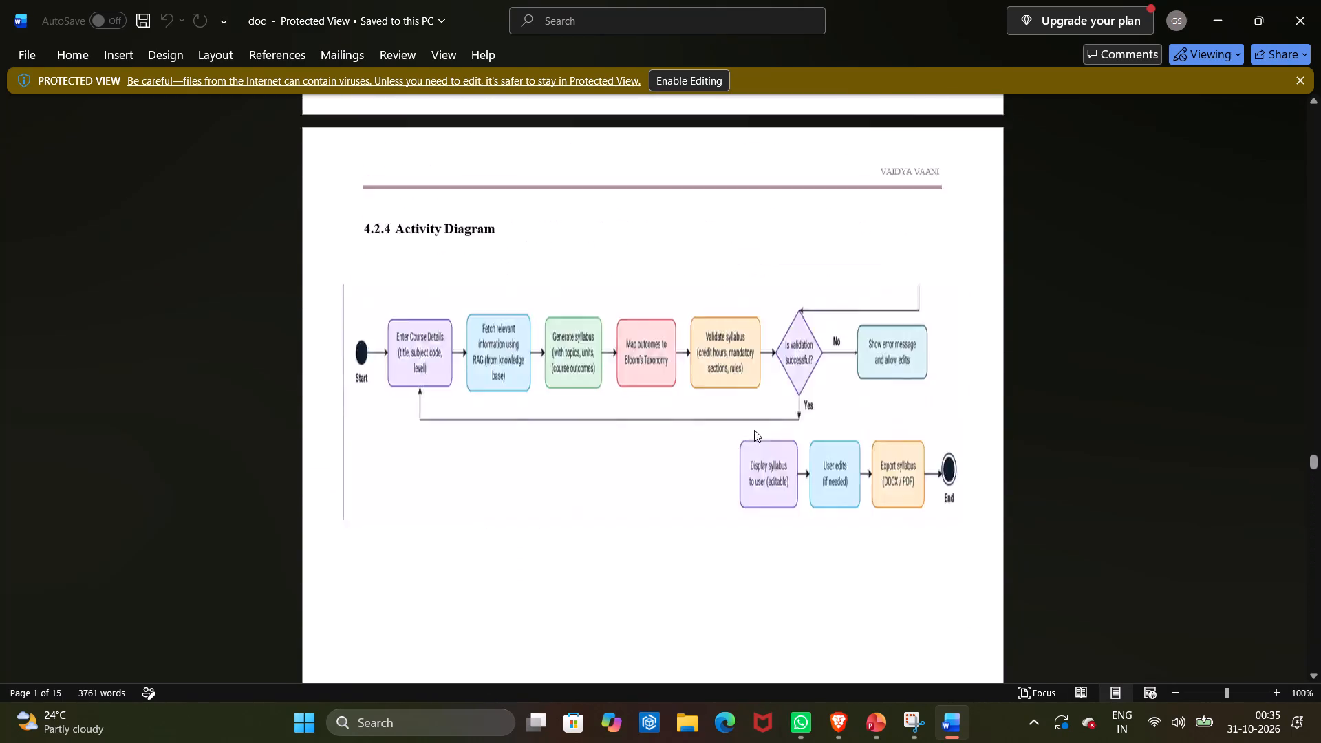
{"action": "scroll", "coordinate": [754, 430], "scroll_direction": "up", "scroll_amount": 8}
{"action": "scroll", "coordinate": [754, 430], "scroll_direction": "down", "scroll_amount": 6}
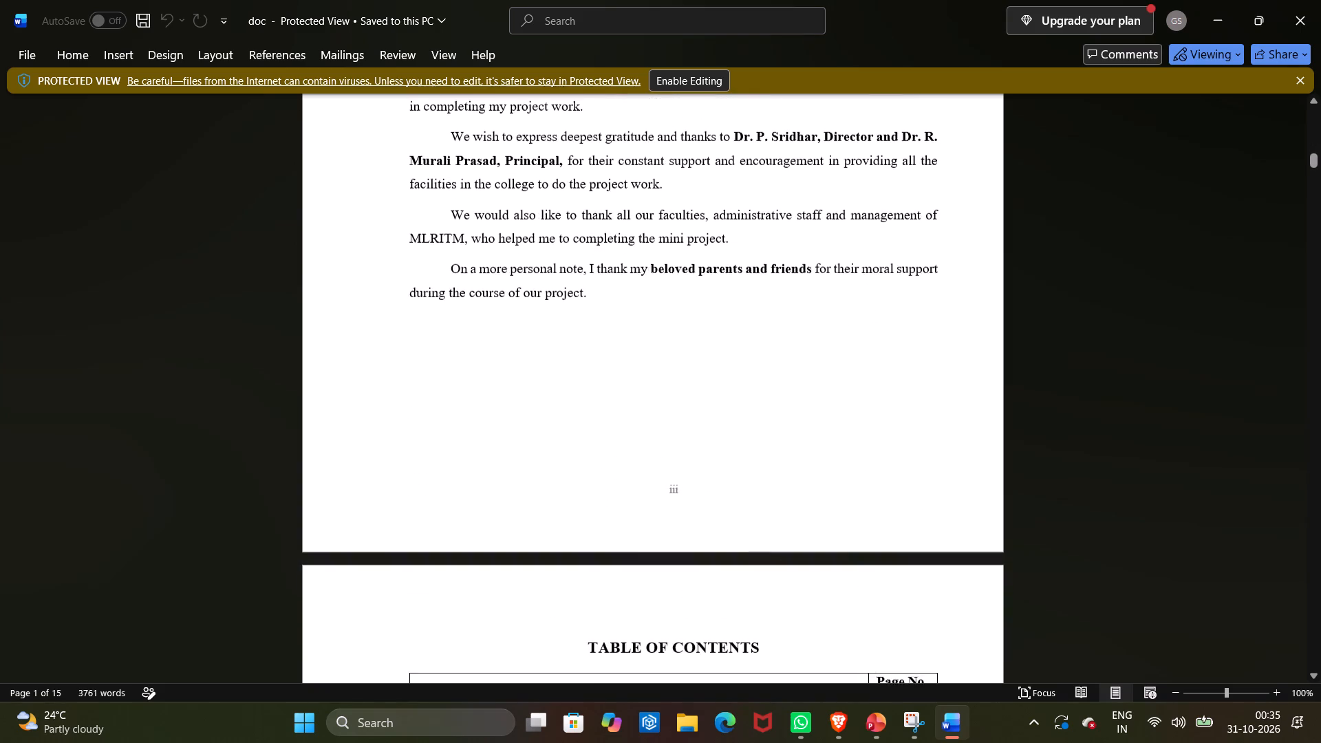
{"action": "scroll", "coordinate": [754, 430], "scroll_direction": "down", "scroll_amount": 8}
{"action": "scroll", "coordinate": [754, 430], "scroll_direction": "up", "scroll_amount": 1}
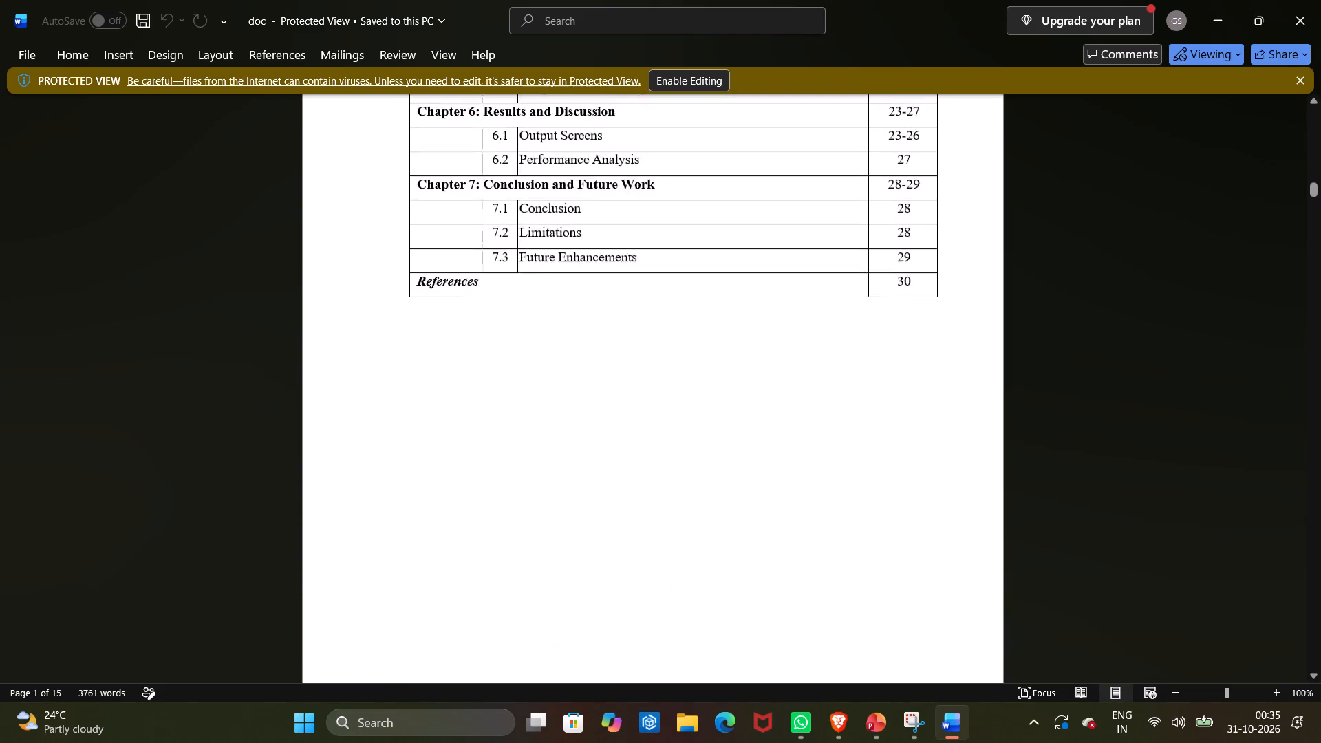
{"action": "scroll", "coordinate": [754, 430], "scroll_direction": "down", "scroll_amount": 13}
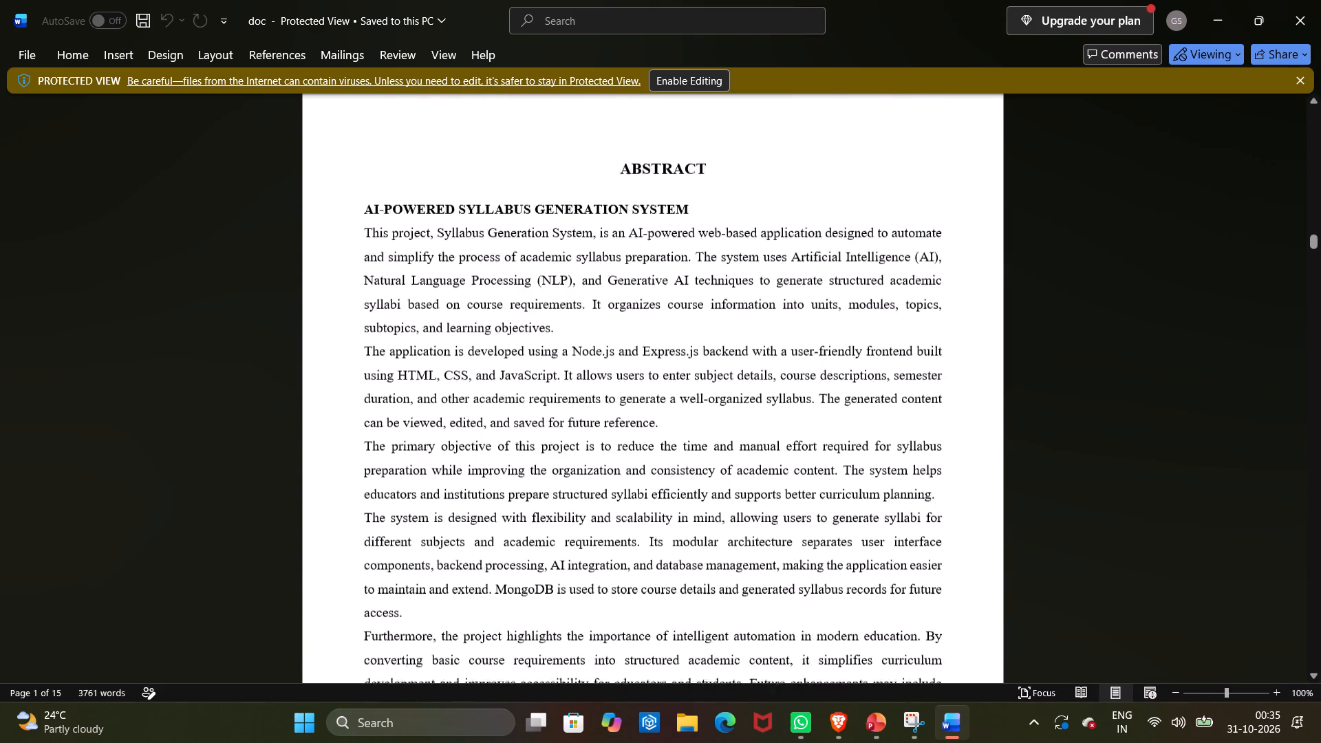
{"action": "scroll", "coordinate": [754, 430], "scroll_direction": "down", "scroll_amount": 13}
{"action": "scroll", "coordinate": [754, 430], "scroll_direction": "up", "scroll_amount": 4}
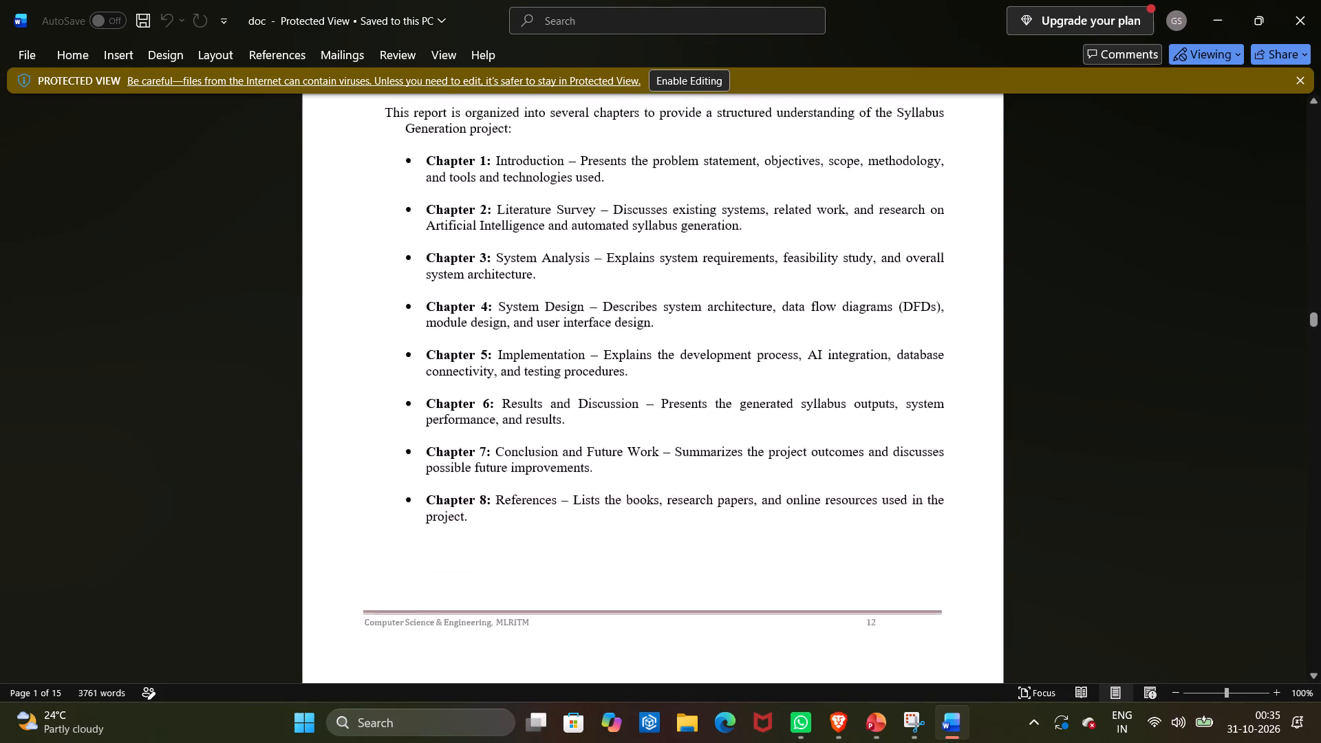
{"action": "scroll", "coordinate": [754, 430], "scroll_direction": "up", "scroll_amount": 6}
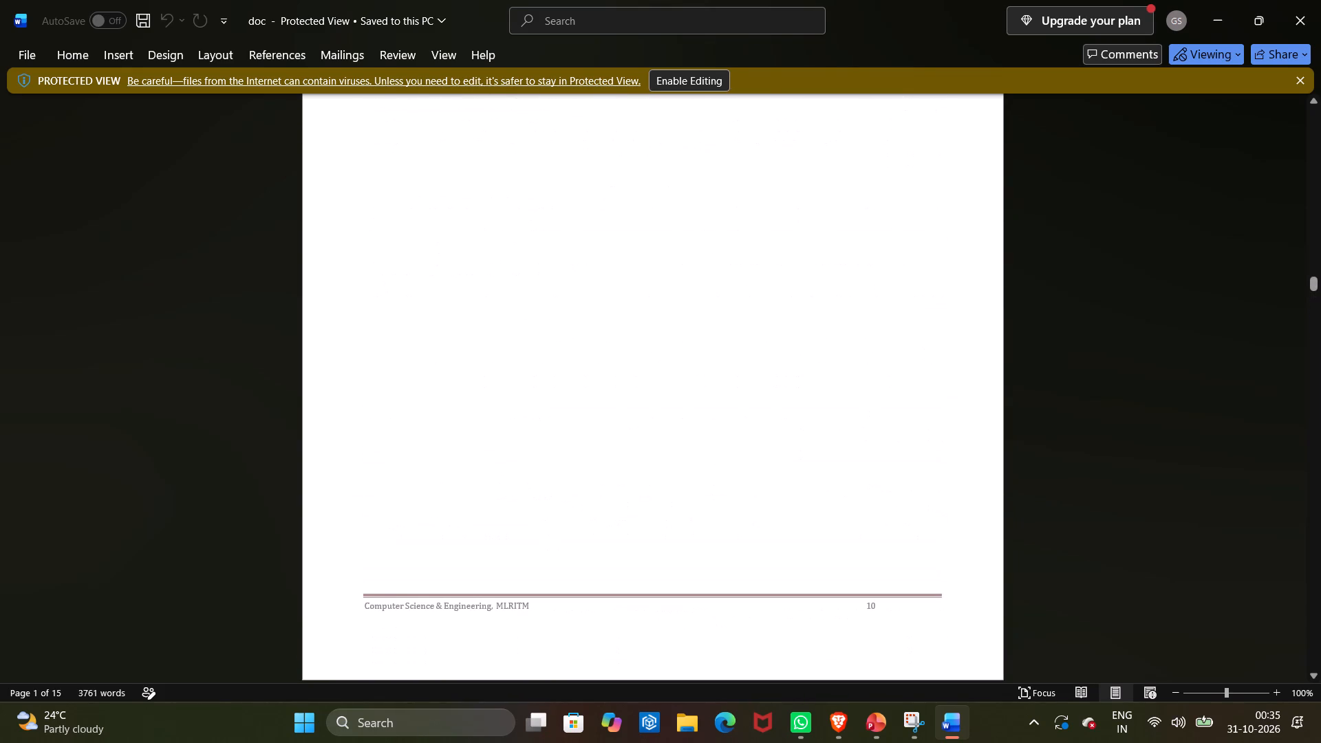
Enable editing for the protected doc report from the blank page 10.
{"action": "left_click", "coordinate": [672, 392]}
{"action": "scroll", "coordinate": [672, 392], "scroll_direction": "up", "scroll_amount": 3}
{"action": "scroll", "coordinate": [642, 554], "scroll_direction": "down", "scroll_amount": 2}
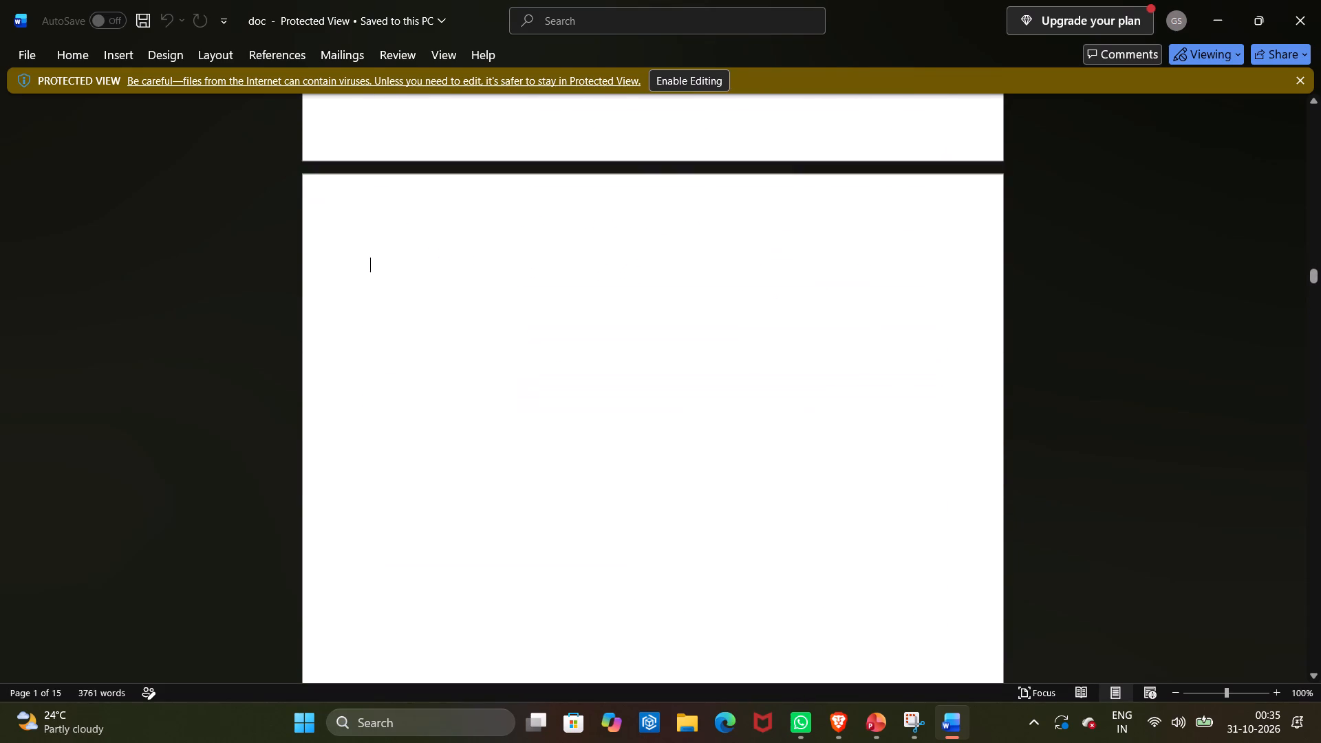
{"action": "right_click", "coordinate": [614, 429]}
{"action": "left_click", "coordinate": [539, 268]}
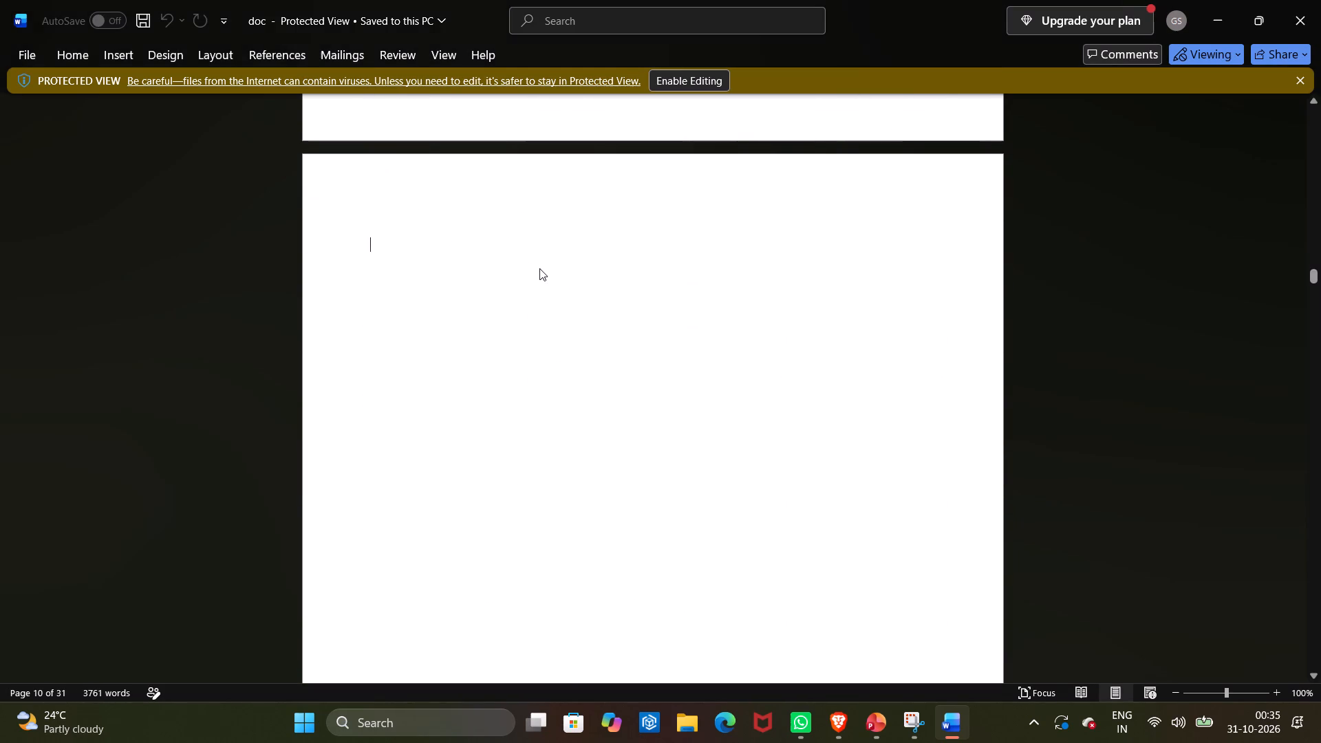
{"action": "left_click", "coordinate": [665, 85]}
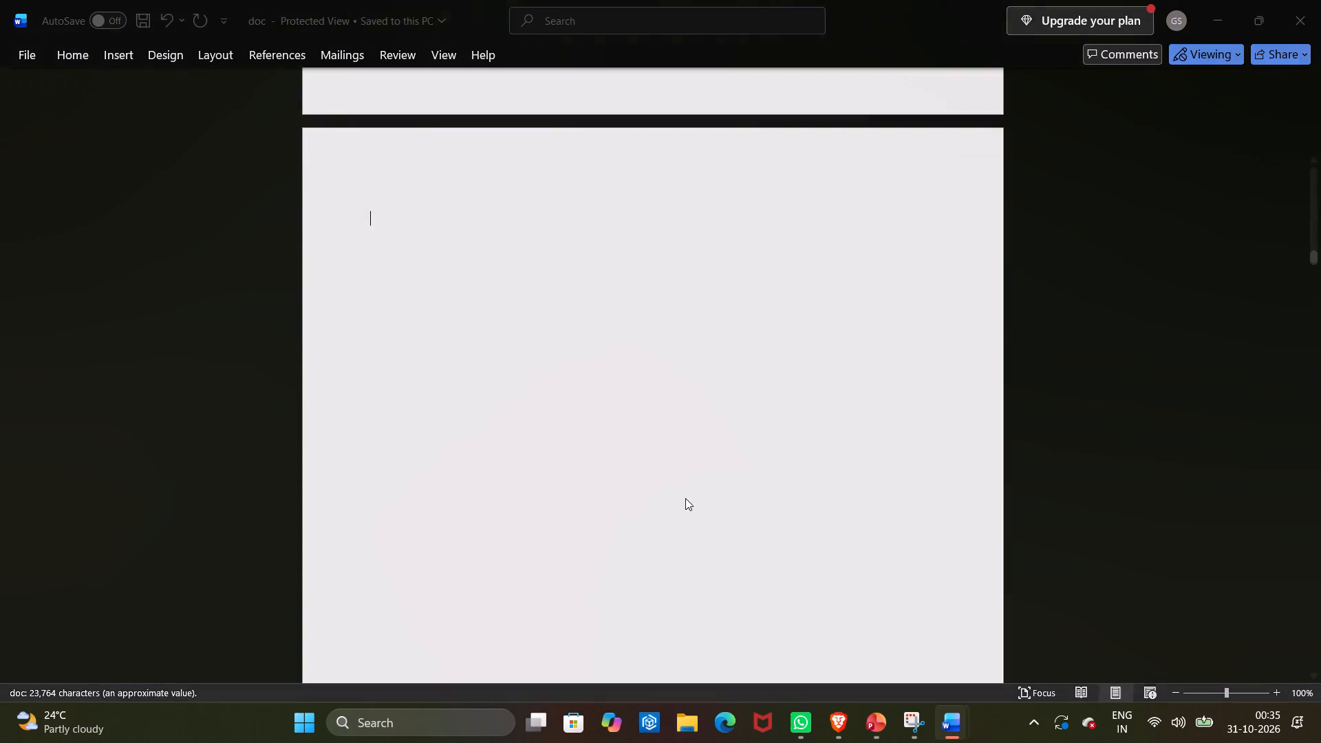
Inspect the blank page after the objectives list on page 9, including its empty paragraph.
{"action": "scroll", "coordinate": [647, 389], "scroll_direction": "down", "scroll_amount": 20}
{"action": "scroll", "coordinate": [647, 389], "scroll_direction": "down", "scroll_amount": 19}
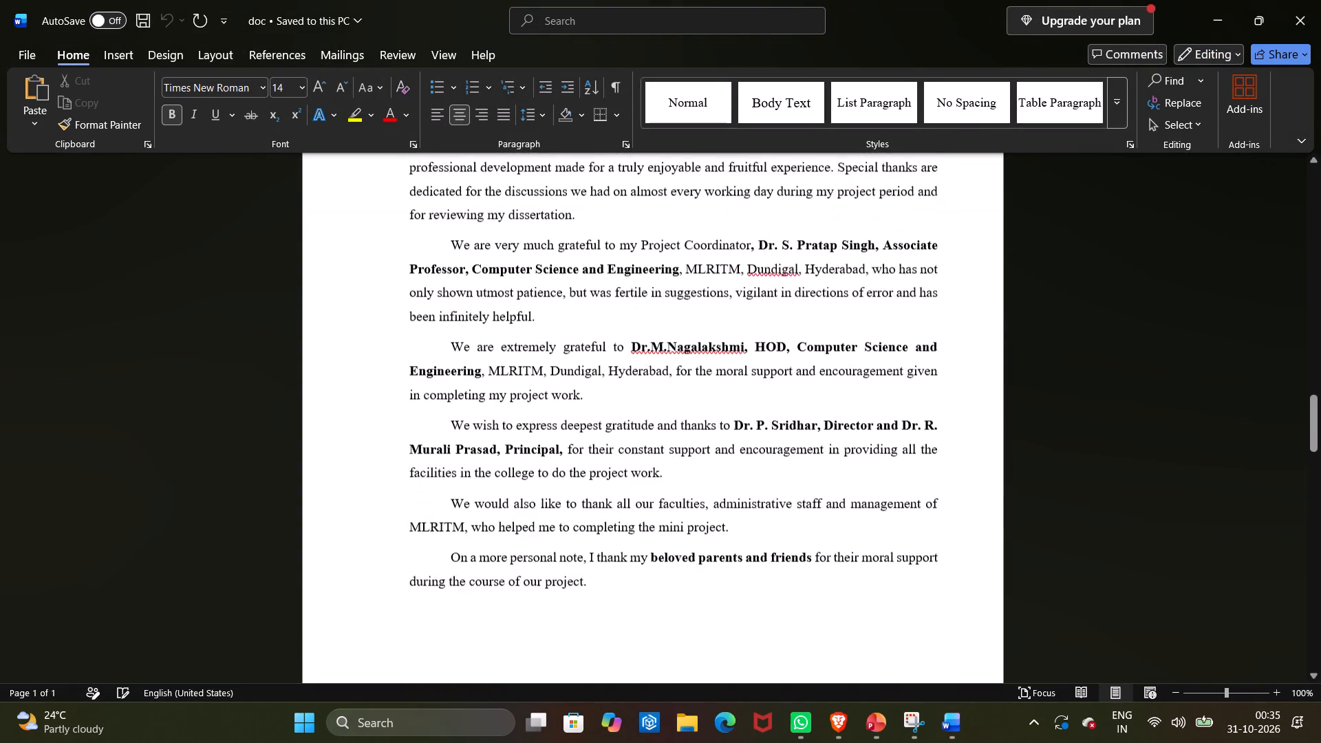
{"action": "scroll", "coordinate": [647, 389], "scroll_direction": "down", "scroll_amount": 3}
{"action": "scroll", "coordinate": [647, 389], "scroll_direction": "down", "scroll_amount": 20}
{"action": "scroll", "coordinate": [647, 389], "scroll_direction": "down", "scroll_amount": 19}
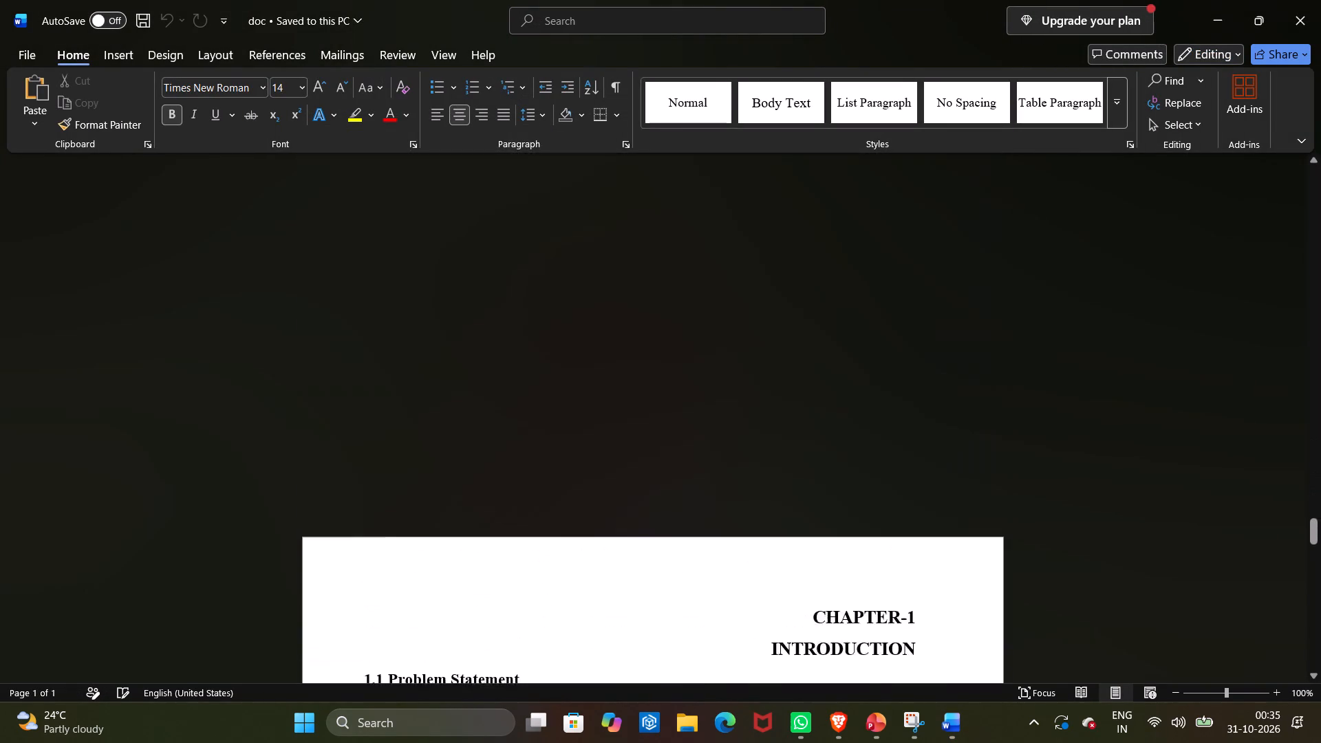
{"action": "scroll", "coordinate": [647, 389], "scroll_direction": "down", "scroll_amount": 5}
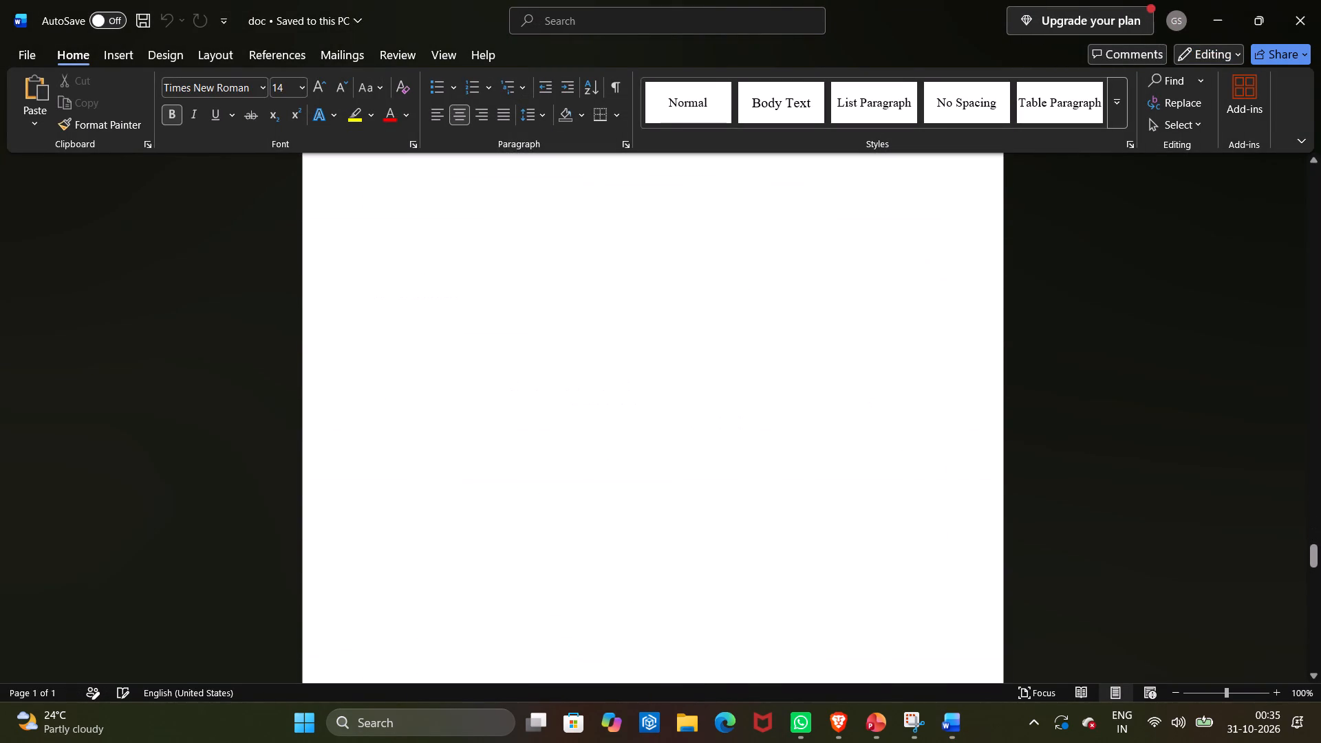
{"action": "left_click", "coordinate": [616, 402]}
{"action": "right_click", "coordinate": [616, 402]}
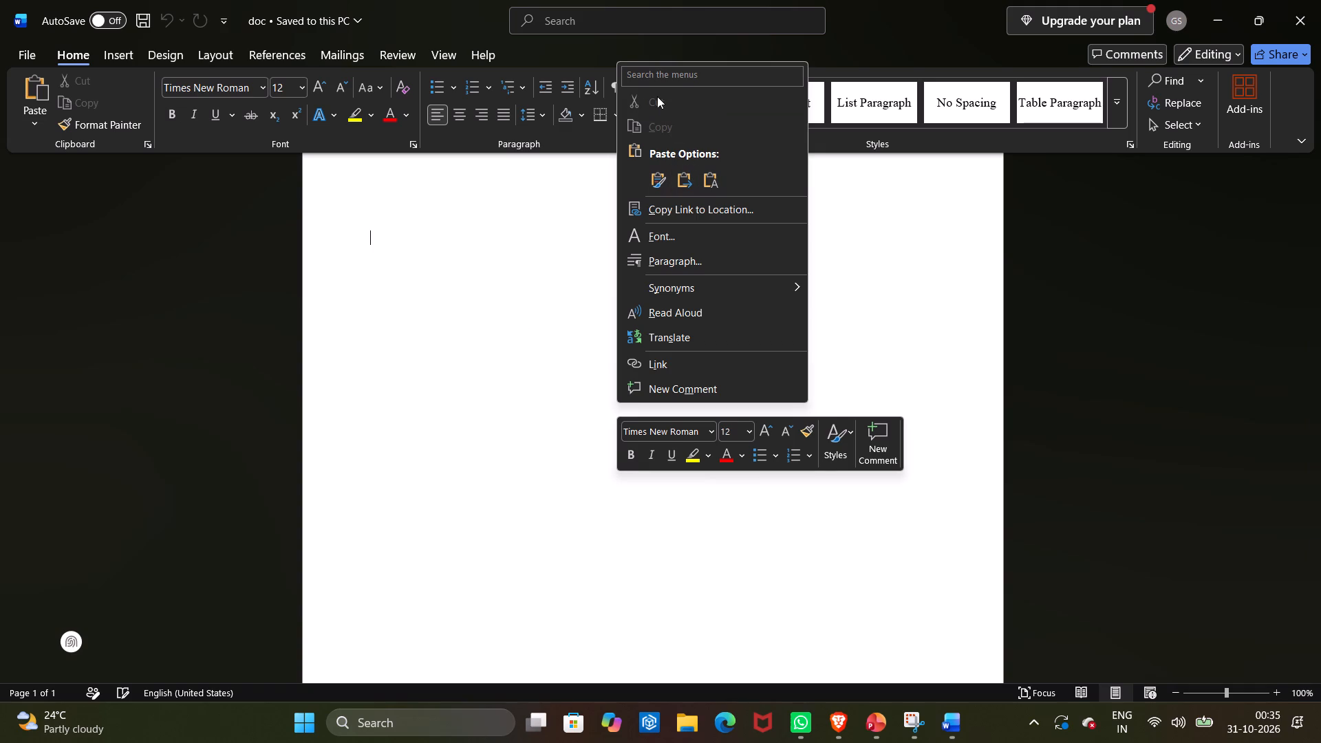
{"action": "left_click", "coordinate": [458, 386]}
{"action": "scroll", "coordinate": [458, 386], "scroll_direction": "up", "scroll_amount": 2}
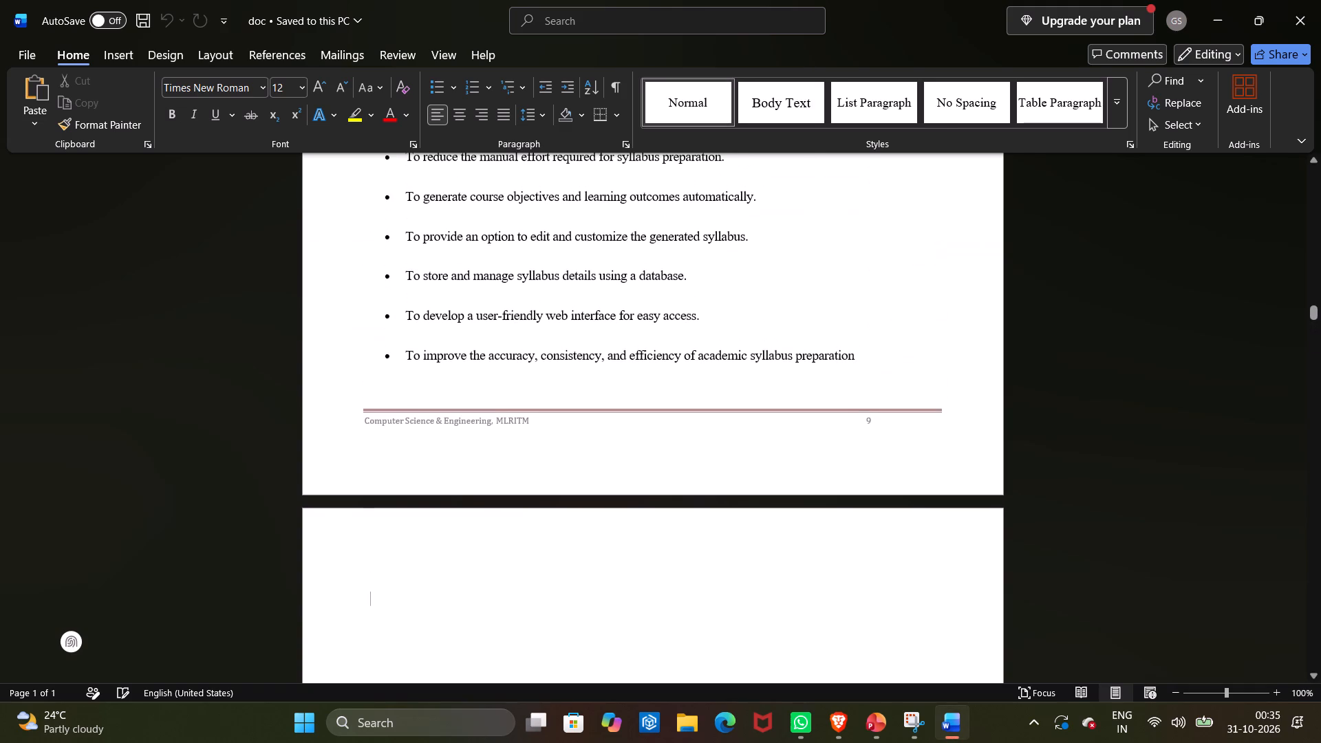
{"action": "left_click", "coordinate": [309, 532]}
{"action": "left_click_drag", "start_coordinate": [309, 532], "coordinate": [421, 550]}
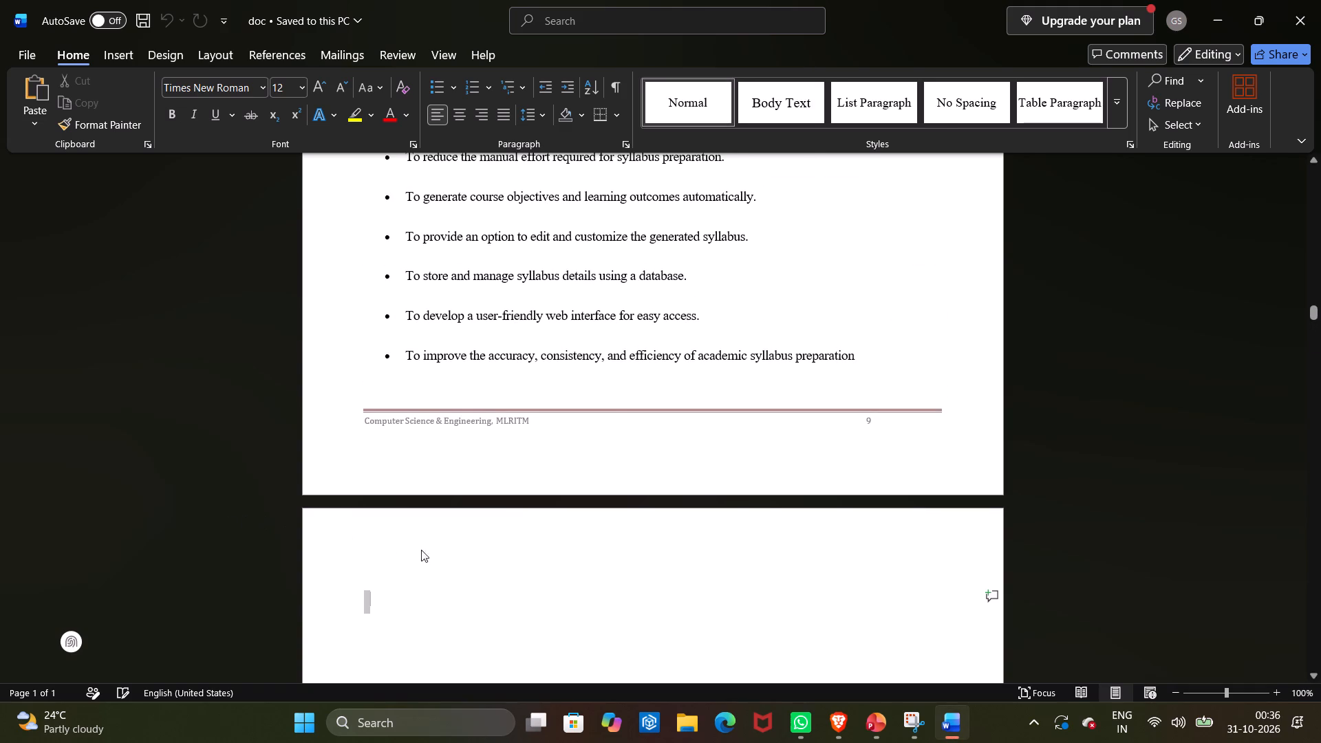
{"action": "left_click_drag", "start_coordinate": [421, 550], "coordinate": [484, 566]}
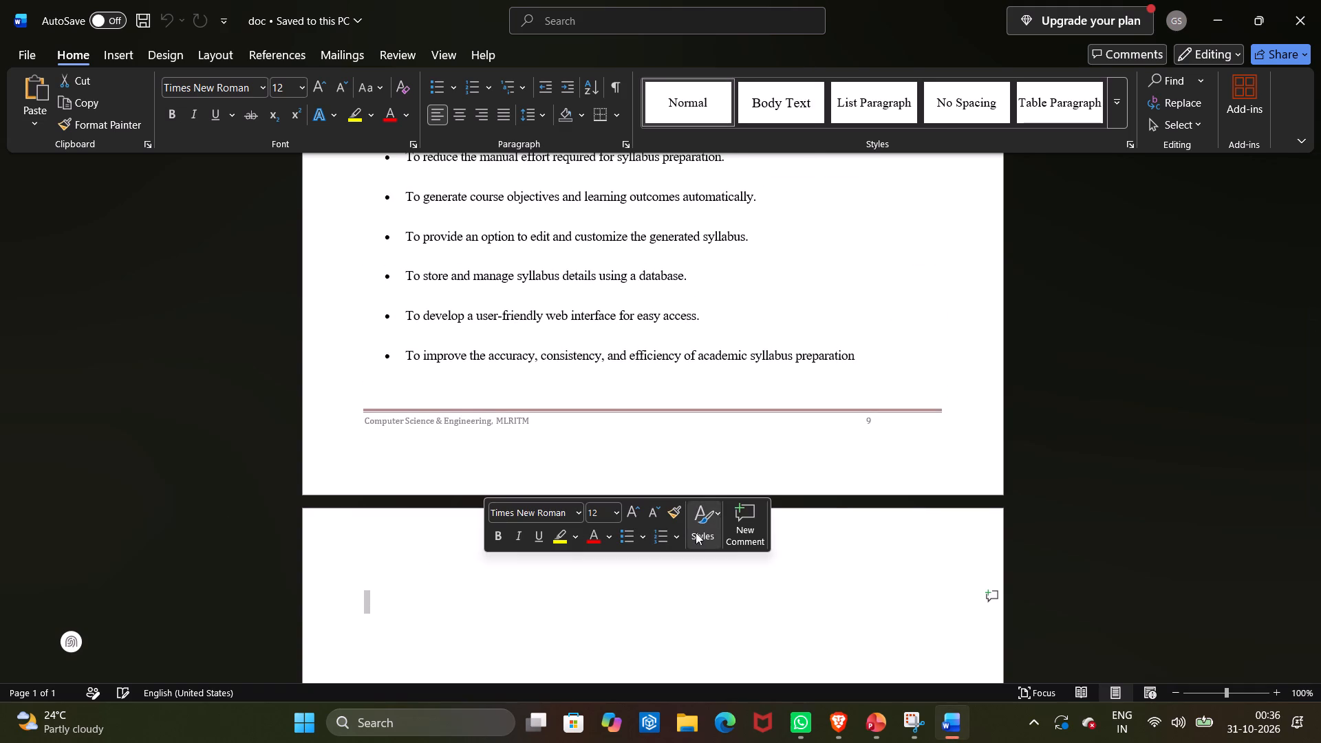
{"action": "left_click", "coordinate": [836, 512]}
{"action": "scroll", "coordinate": [836, 512], "scroll_direction": "down", "scroll_amount": 4}
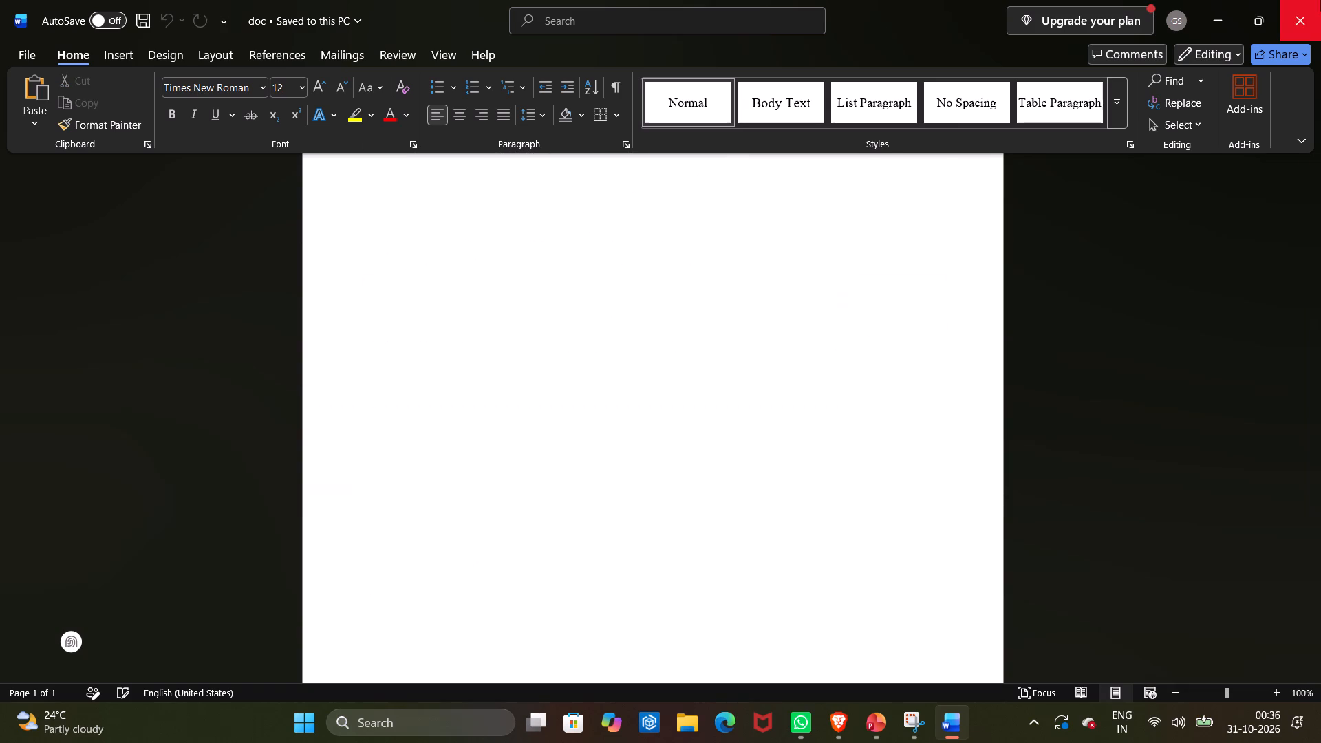
Close the doc report.
{"action": "left_click", "coordinate": [1320, 0]}
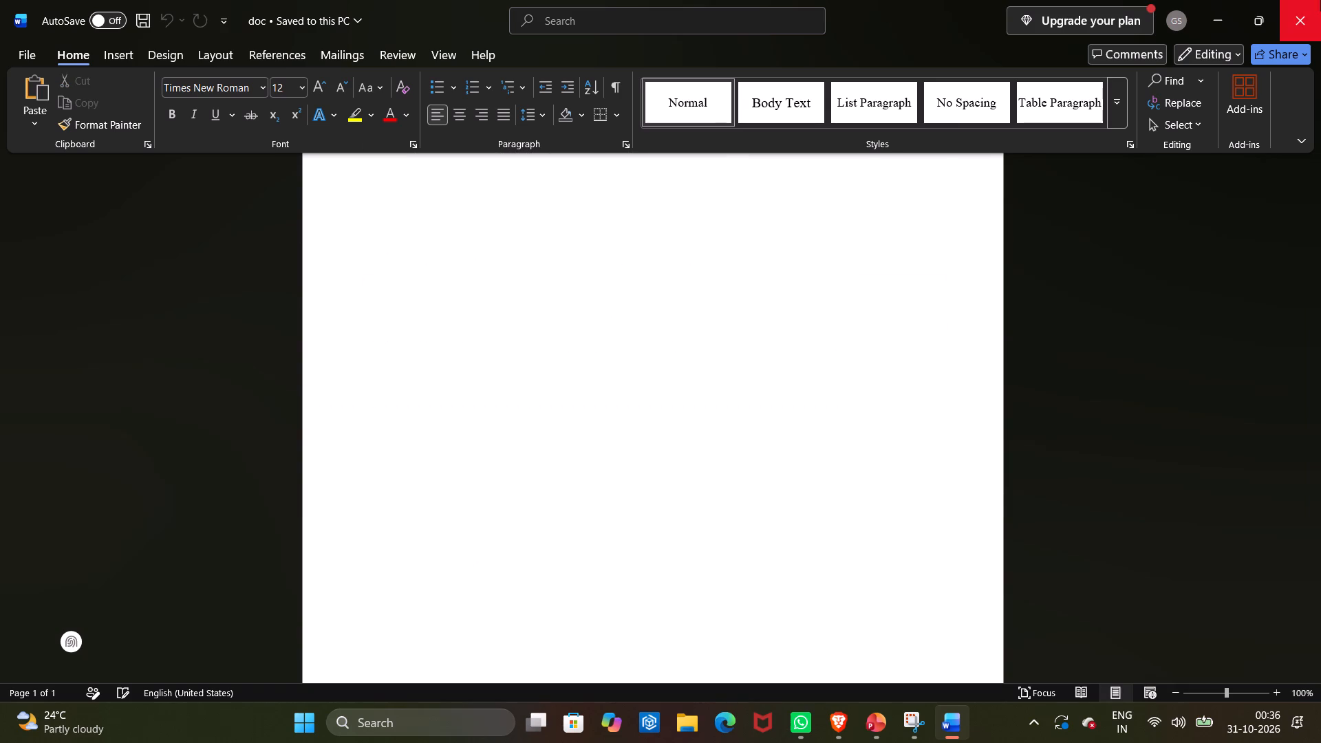
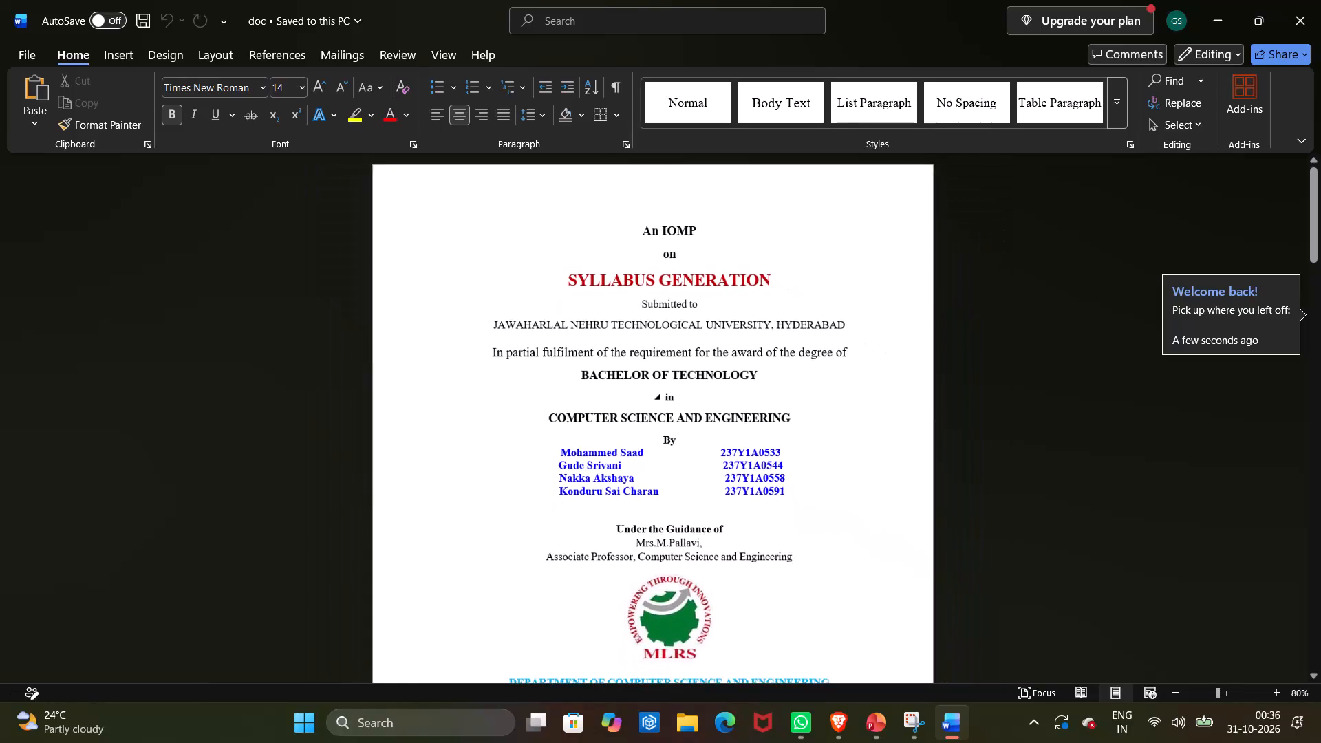
Look through the reopened doc report from the title page to Chapter 1 to check the page layout for stray blank pages.
{"action": "scroll", "coordinate": [827, 447], "scroll_direction": "down", "scroll_amount": 1, "text": "ctrl"}
{"action": "scroll", "coordinate": [827, 447], "scroll_direction": "down", "scroll_amount": 14}
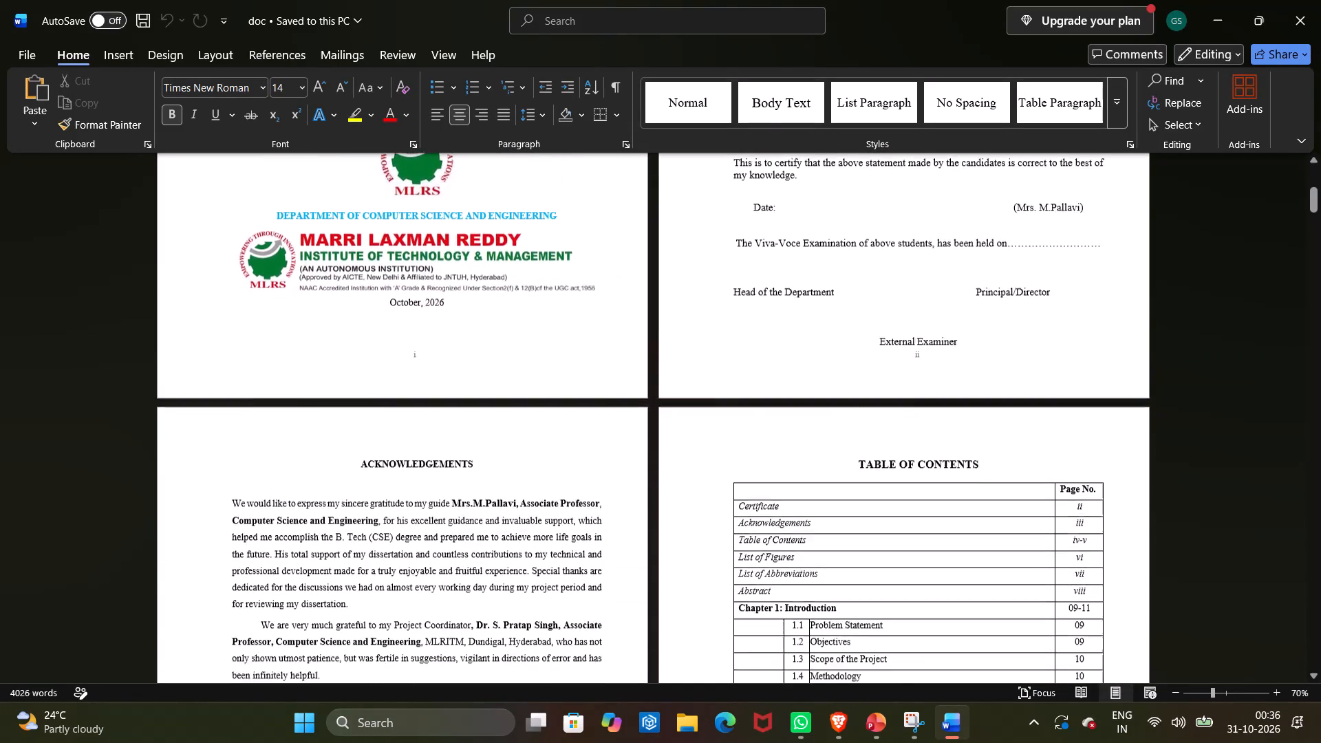
{"action": "scroll", "coordinate": [827, 447], "scroll_direction": "down", "scroll_amount": 3}
{"action": "scroll", "coordinate": [808, 392], "scroll_direction": "down", "scroll_amount": 3}
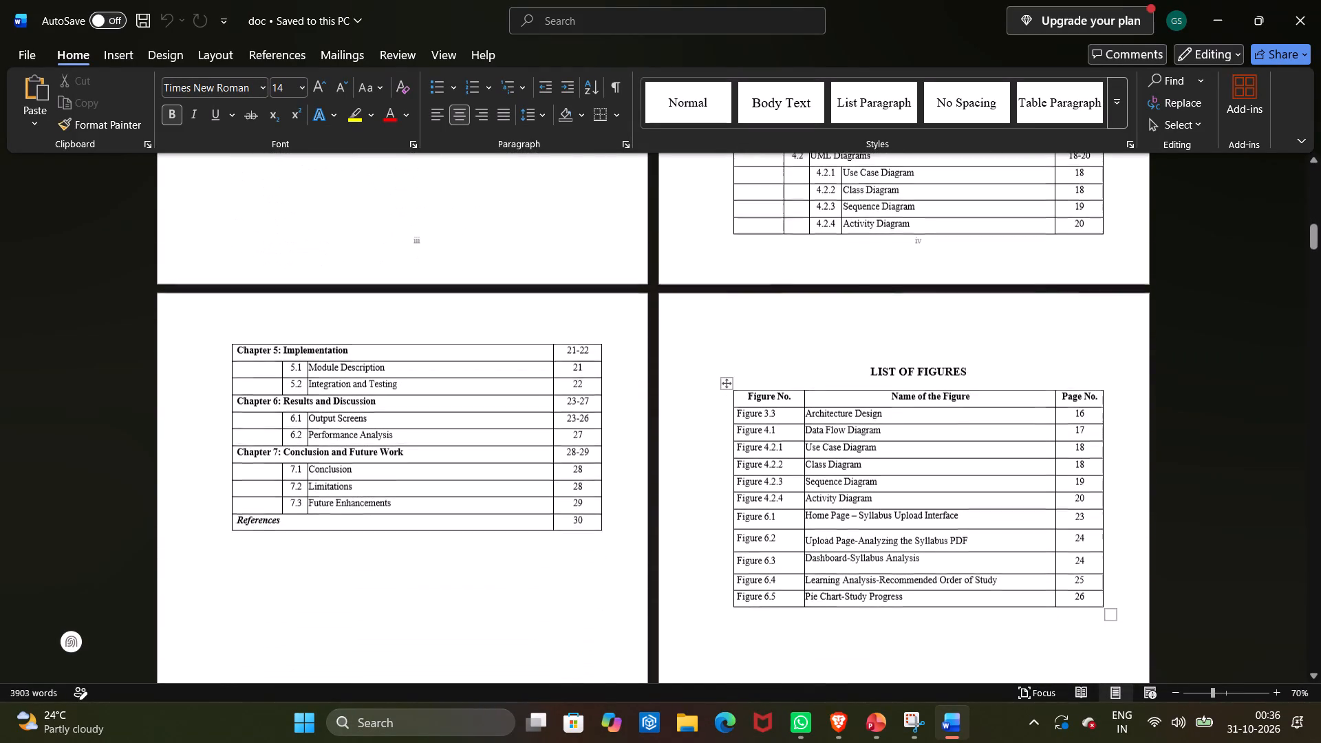
{"action": "scroll", "coordinate": [808, 392], "scroll_direction": "down", "scroll_amount": 20}
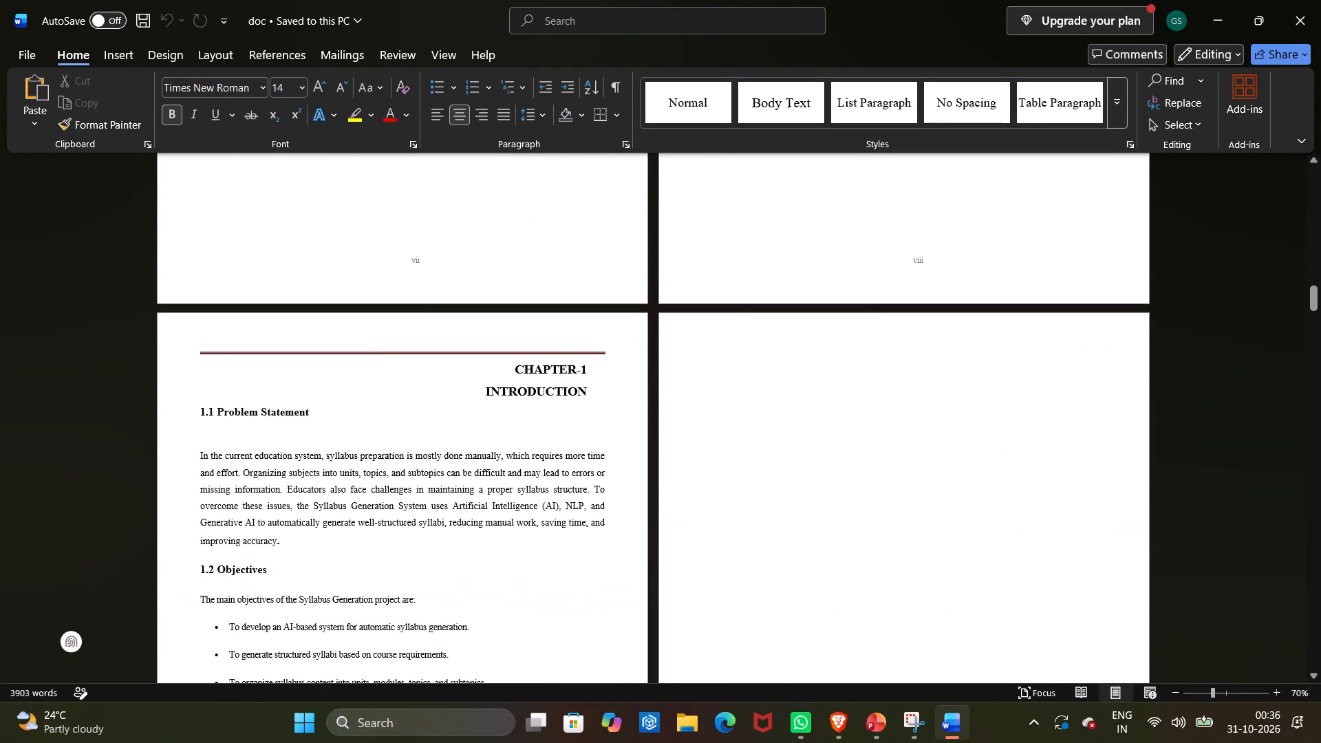
Close the doc report.
{"action": "left_click_drag", "start_coordinate": [1296, 8], "coordinate": [1296, 28]}
{"action": "left_click", "coordinate": [1296, 28]}
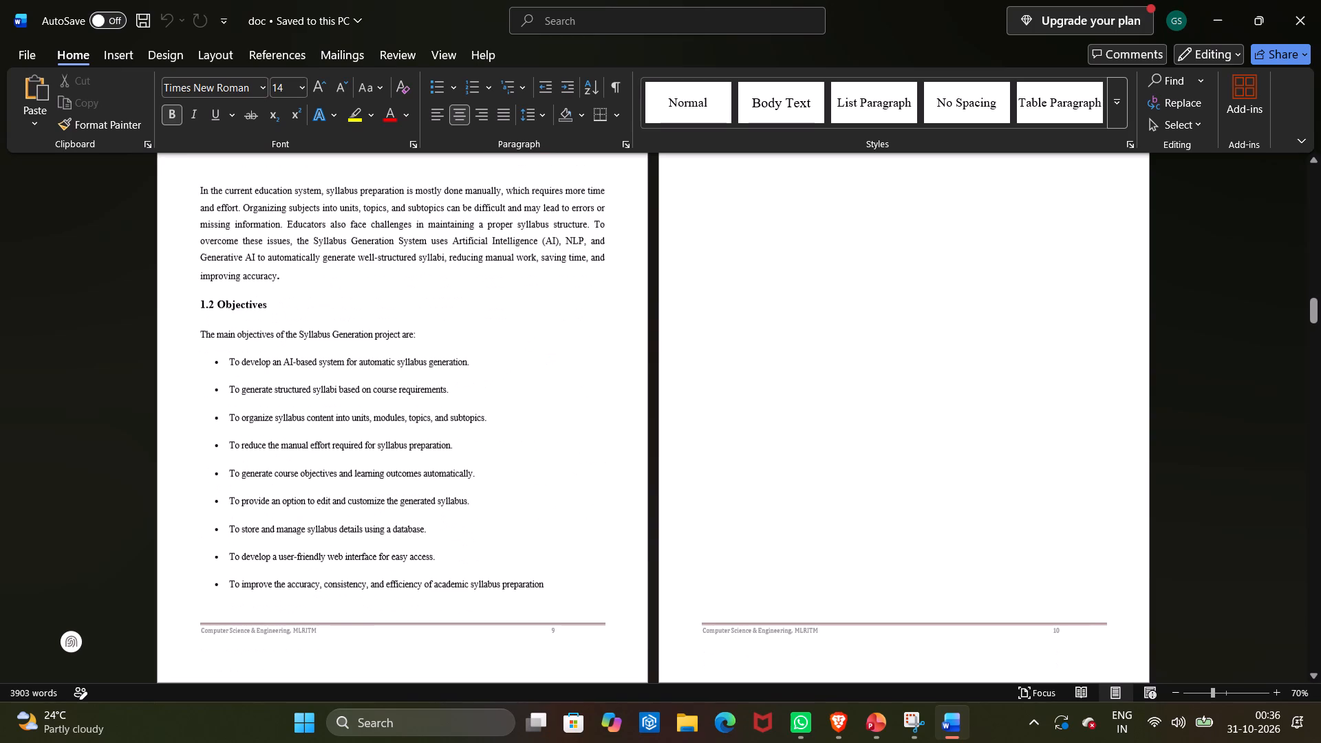
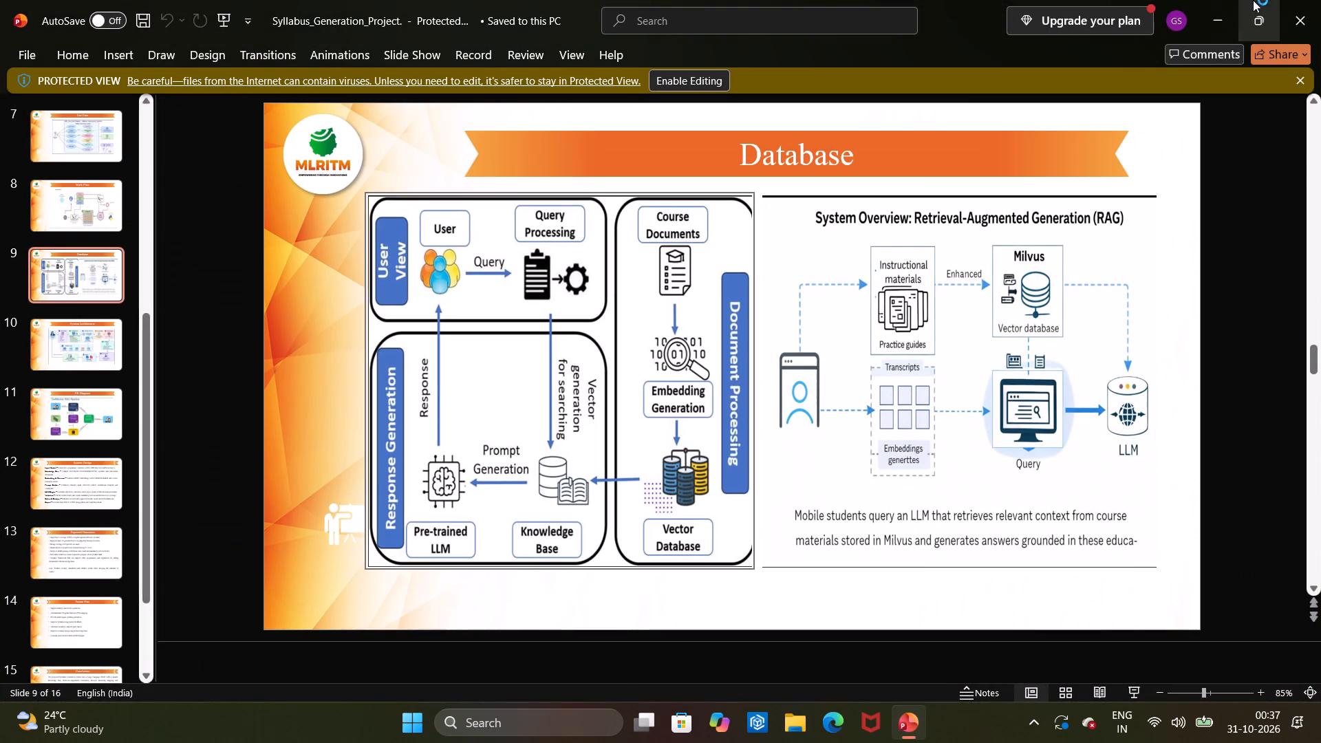
{"action": "left_click", "coordinate": [1303, 23]}
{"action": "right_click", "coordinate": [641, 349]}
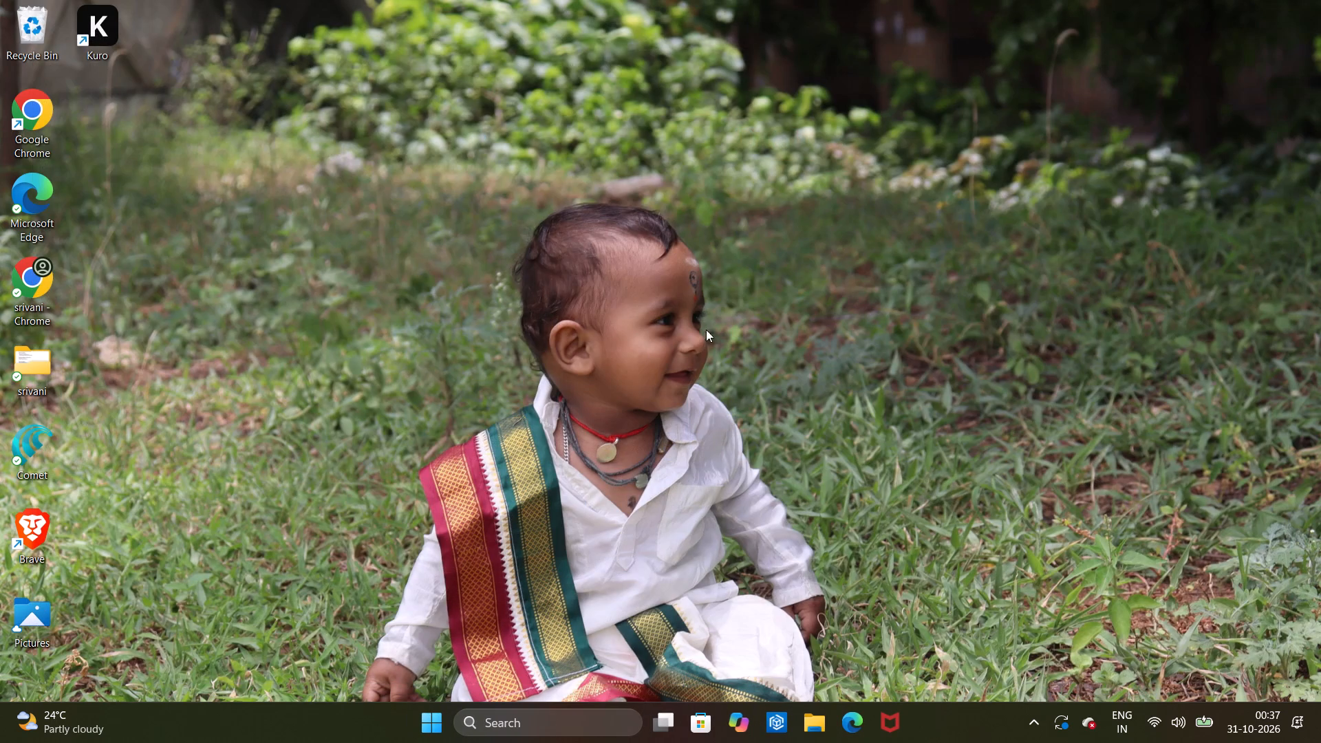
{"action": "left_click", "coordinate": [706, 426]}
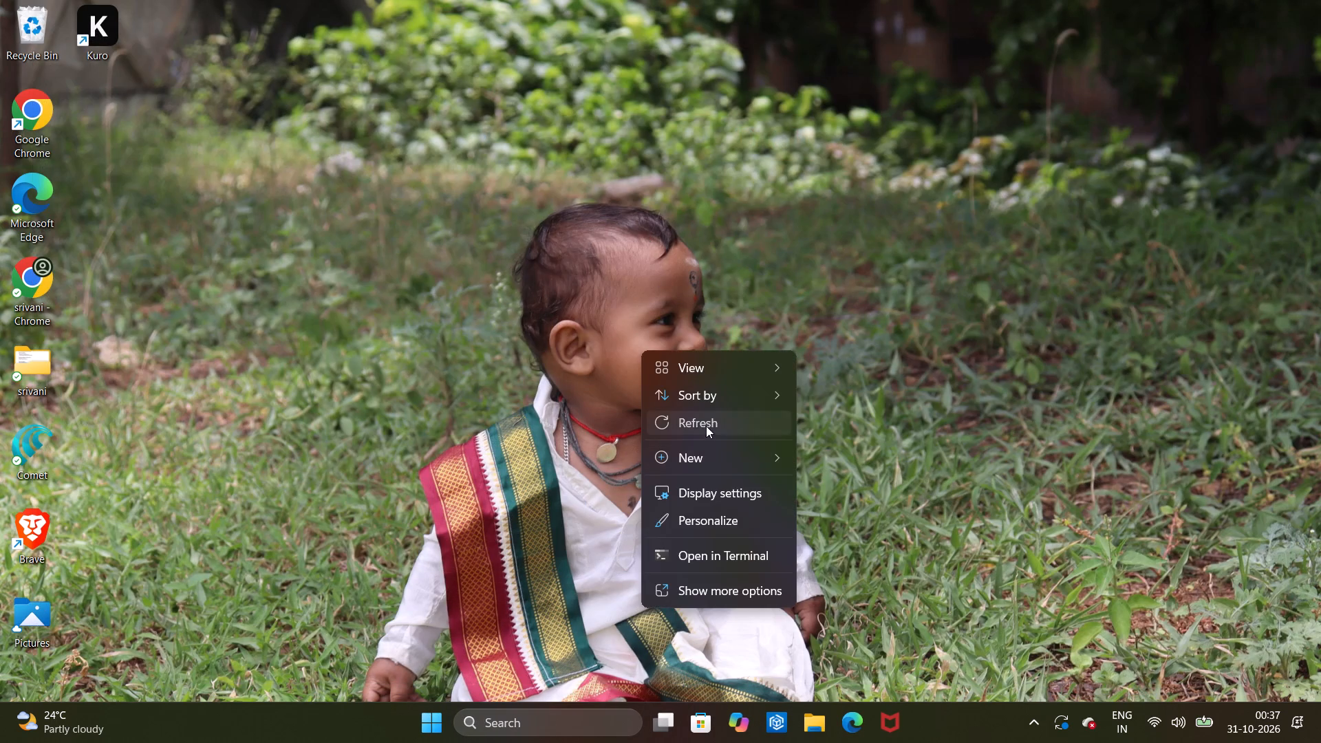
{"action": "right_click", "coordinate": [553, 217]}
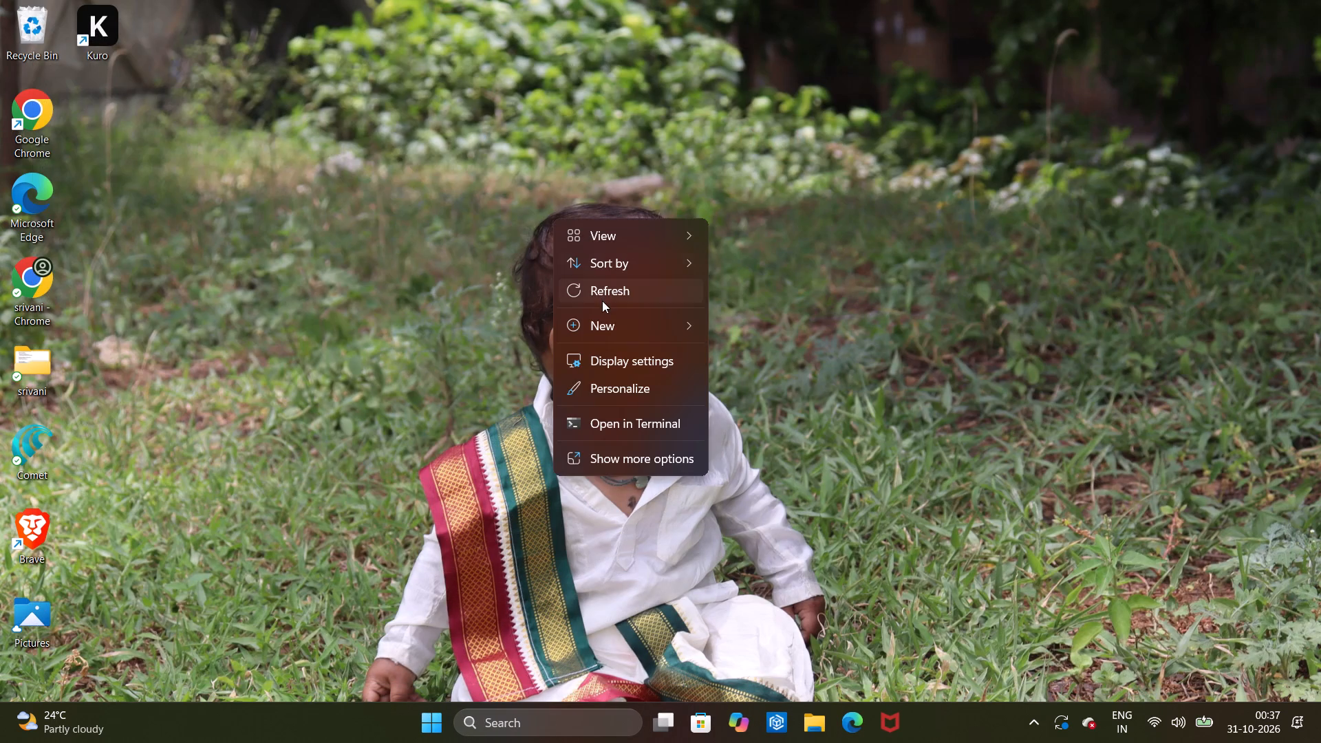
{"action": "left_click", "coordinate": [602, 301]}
Launch the Kuro application from the desktop.
{"action": "triple_click", "coordinate": [100, 27]}
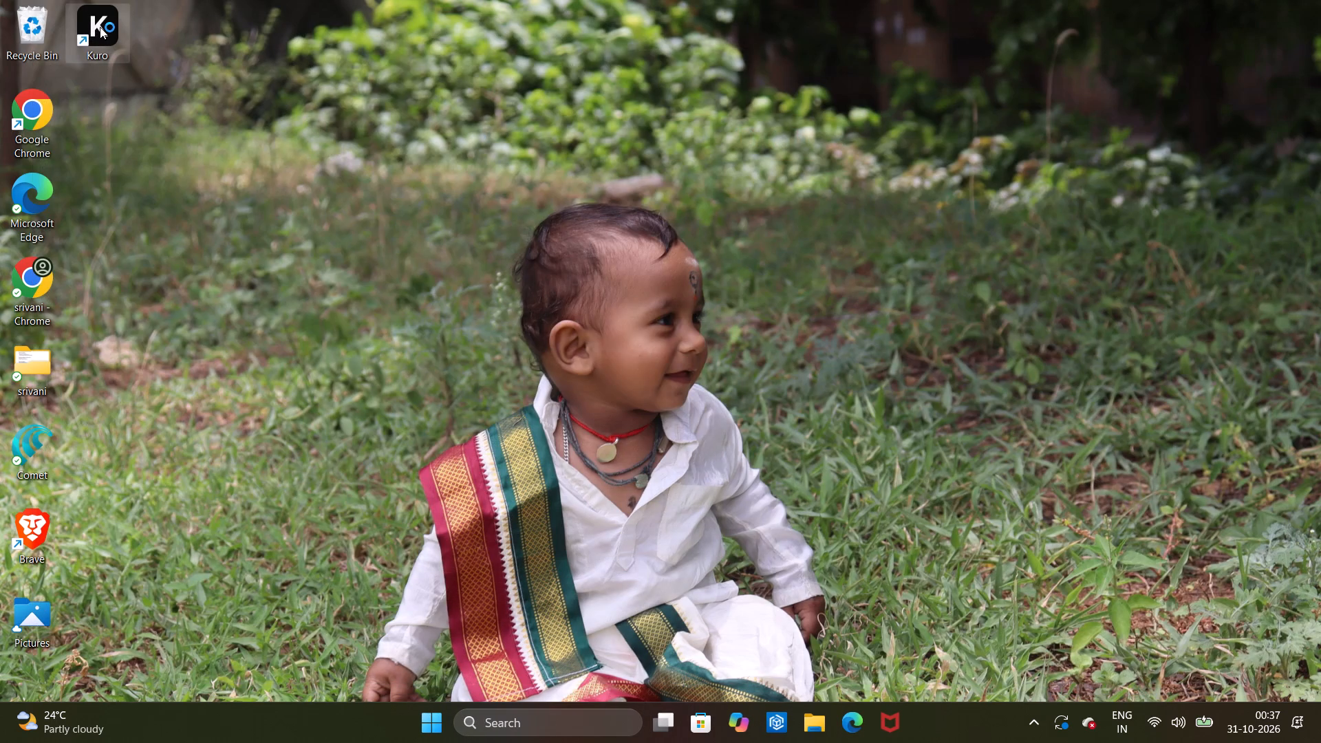